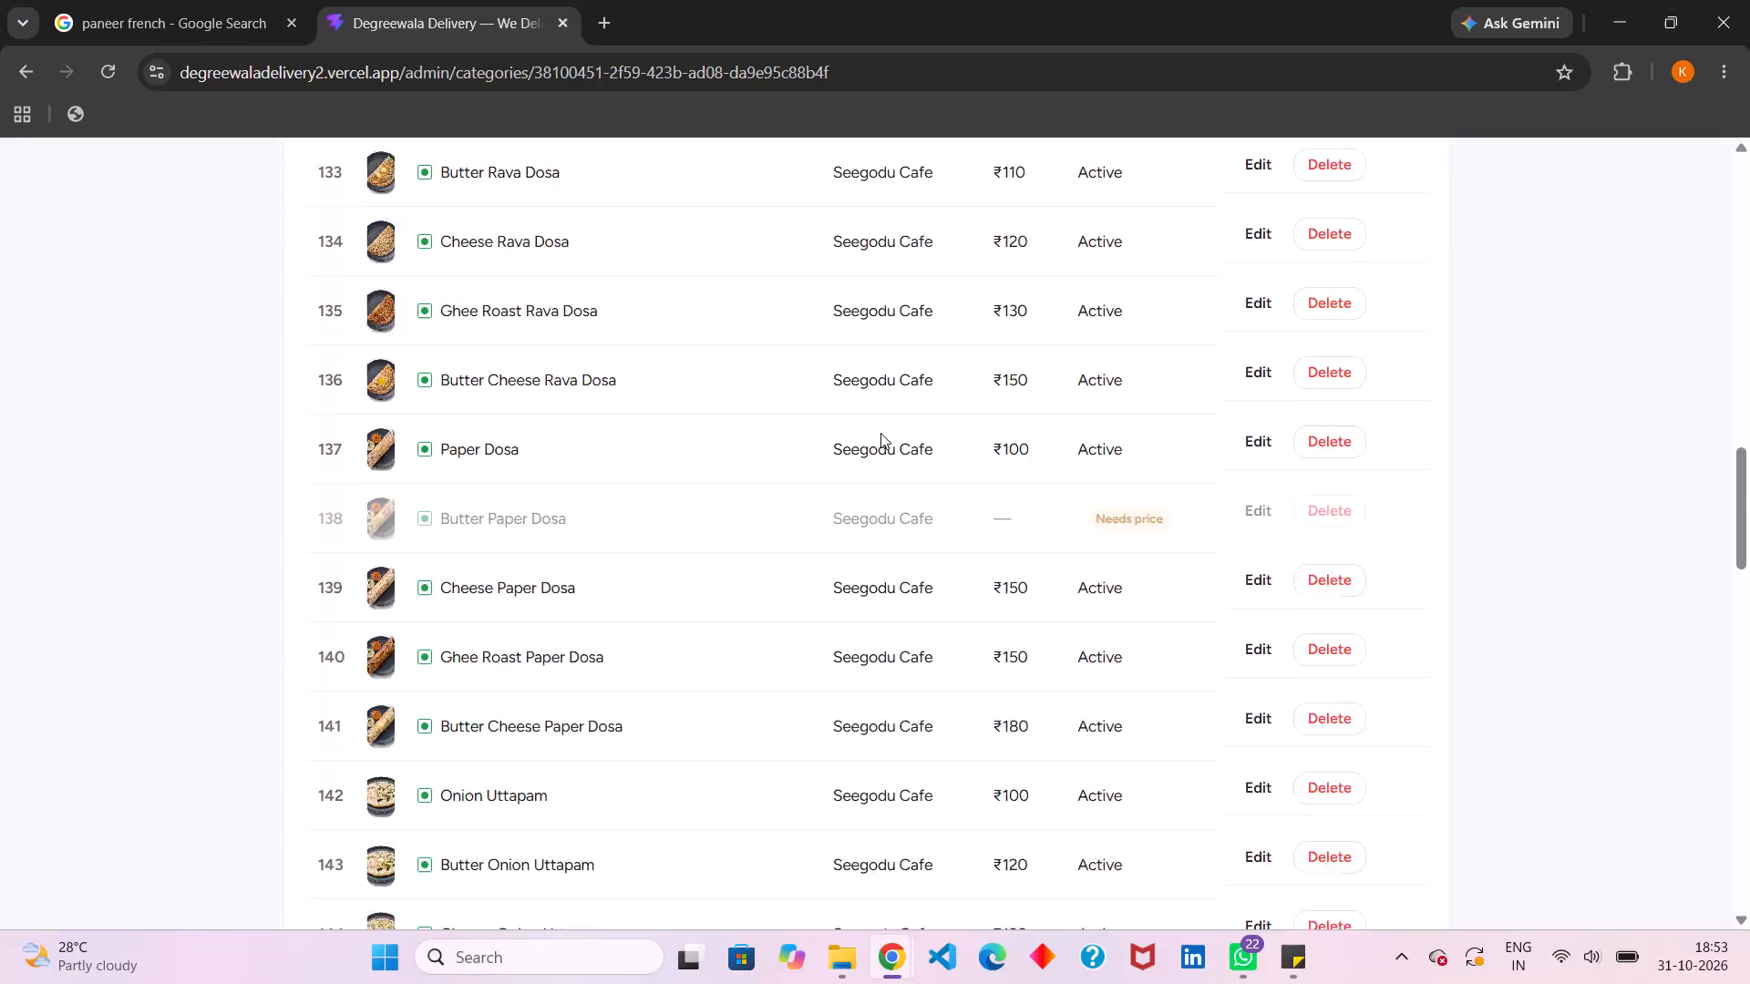
Review the Dosa category's items from Set Dosa through Butter Cheese Paper Masala Dosa, checking their images, prices and status.
scroll(880, 433, up, 8)
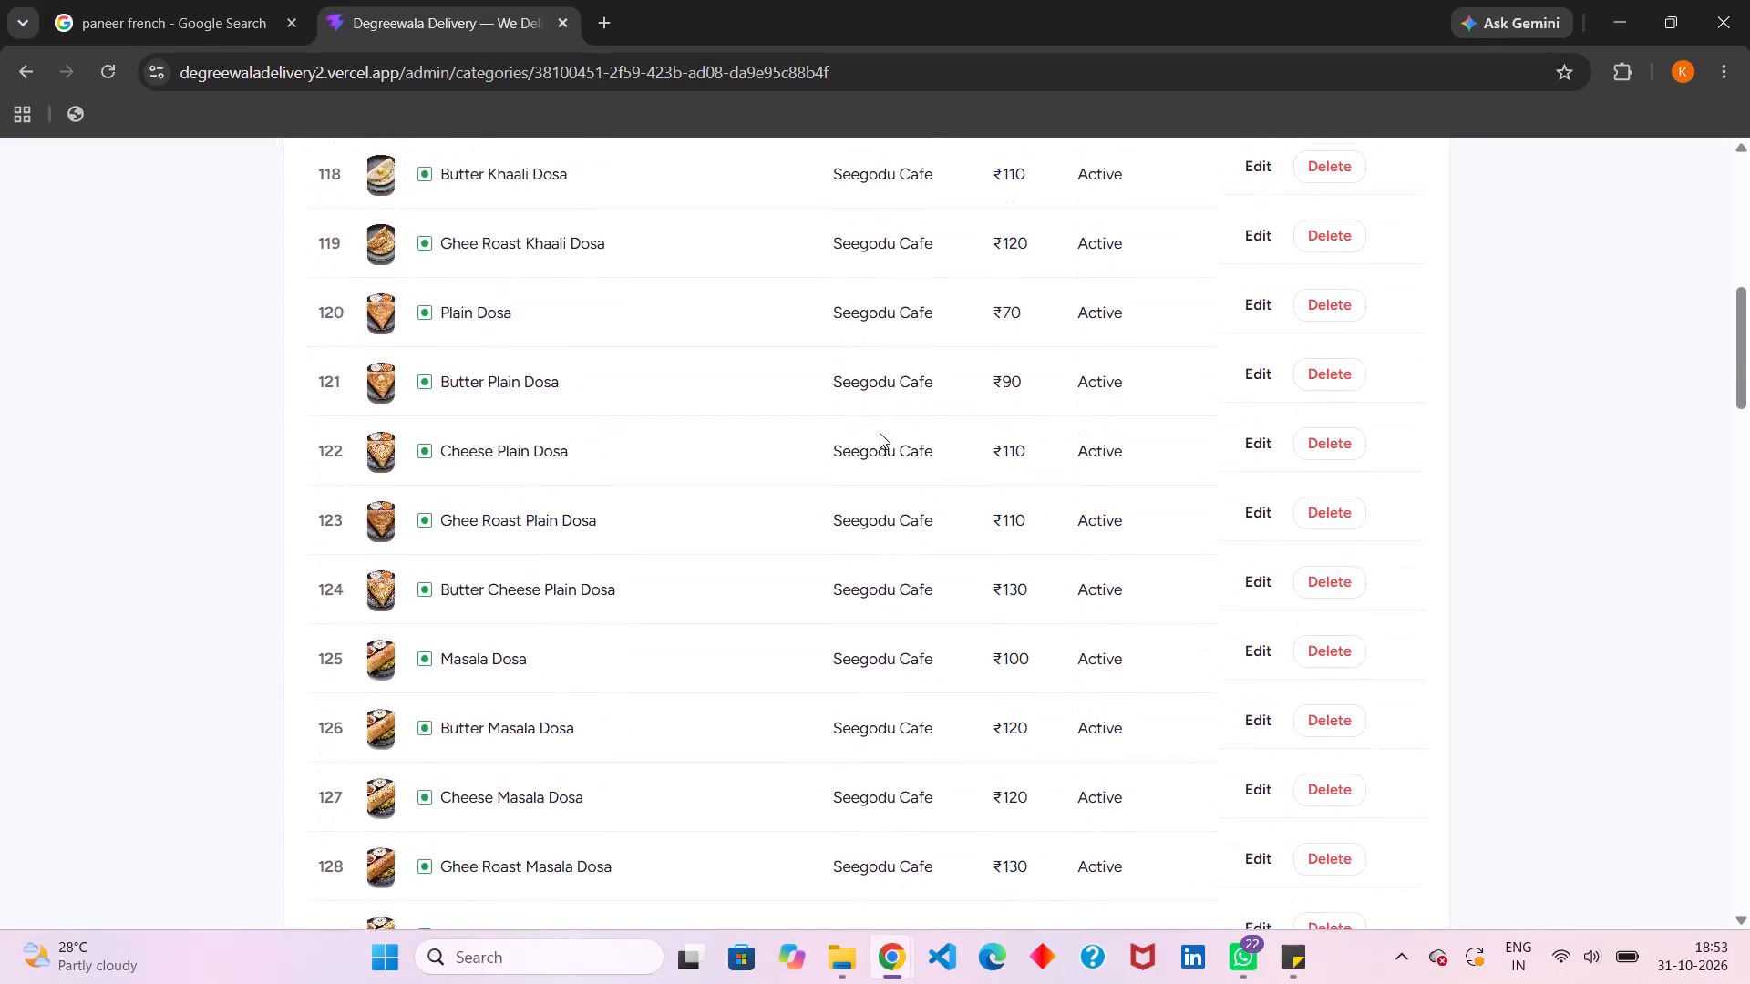
scroll(880, 433, up, 3)
key(Down)
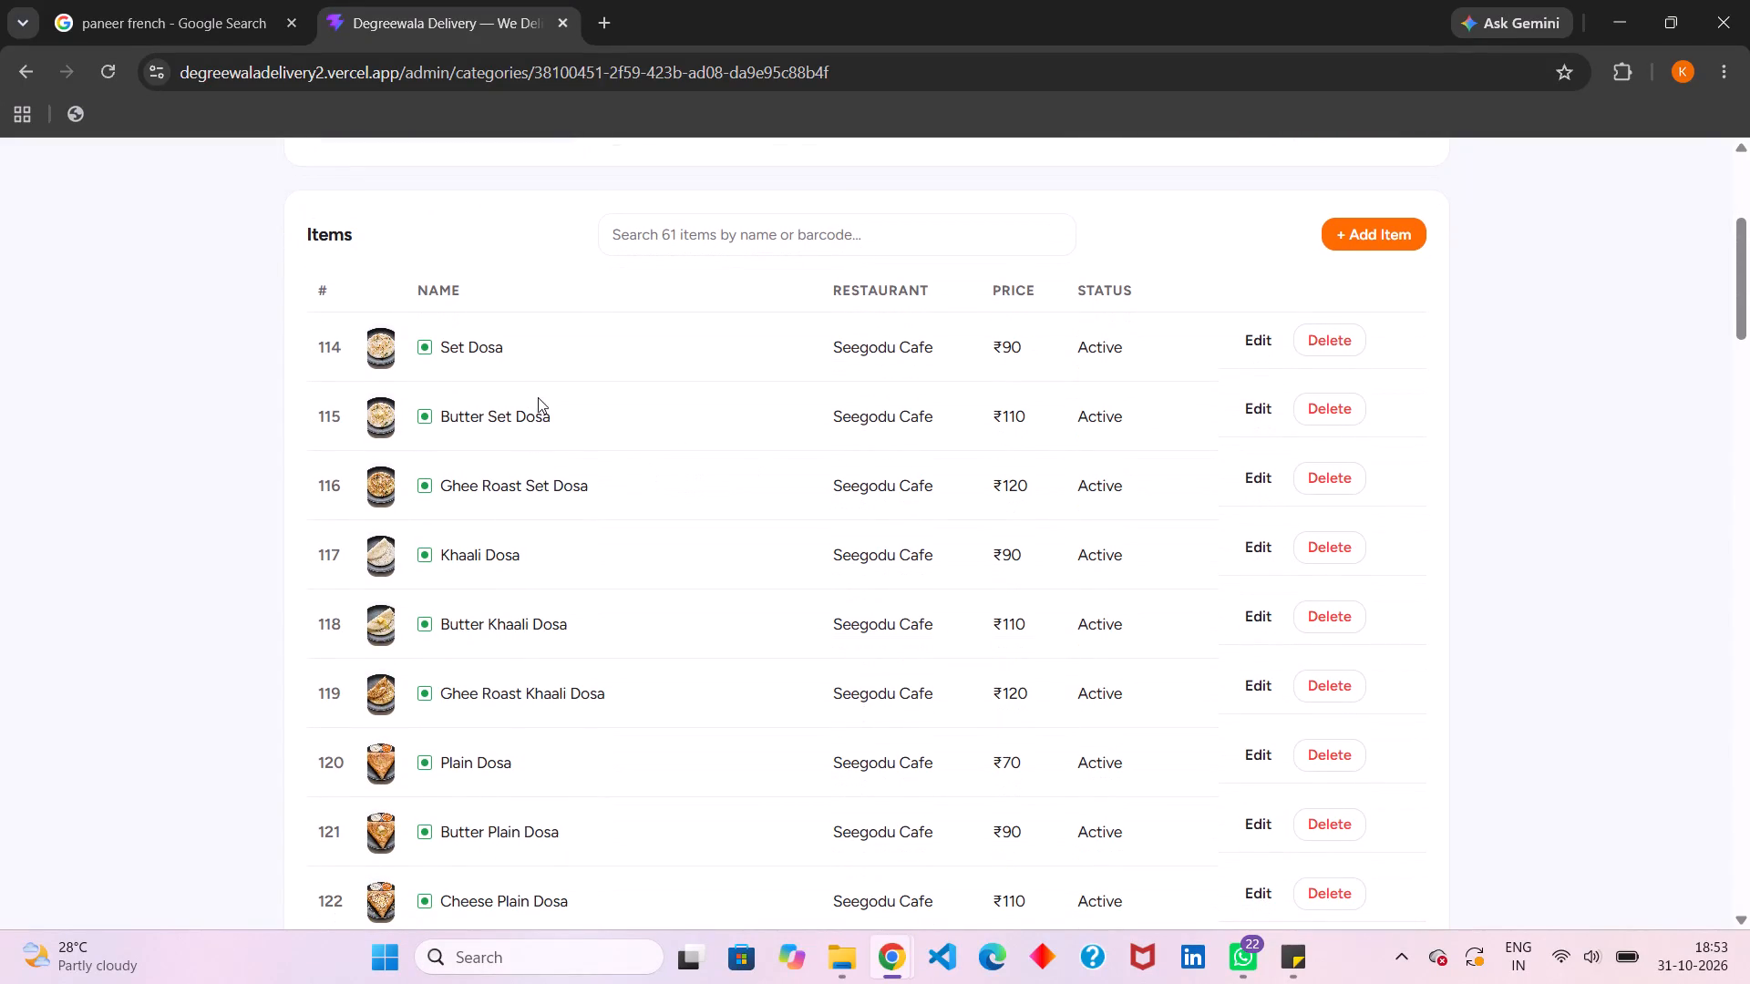
scroll(586, 408, down, 4)
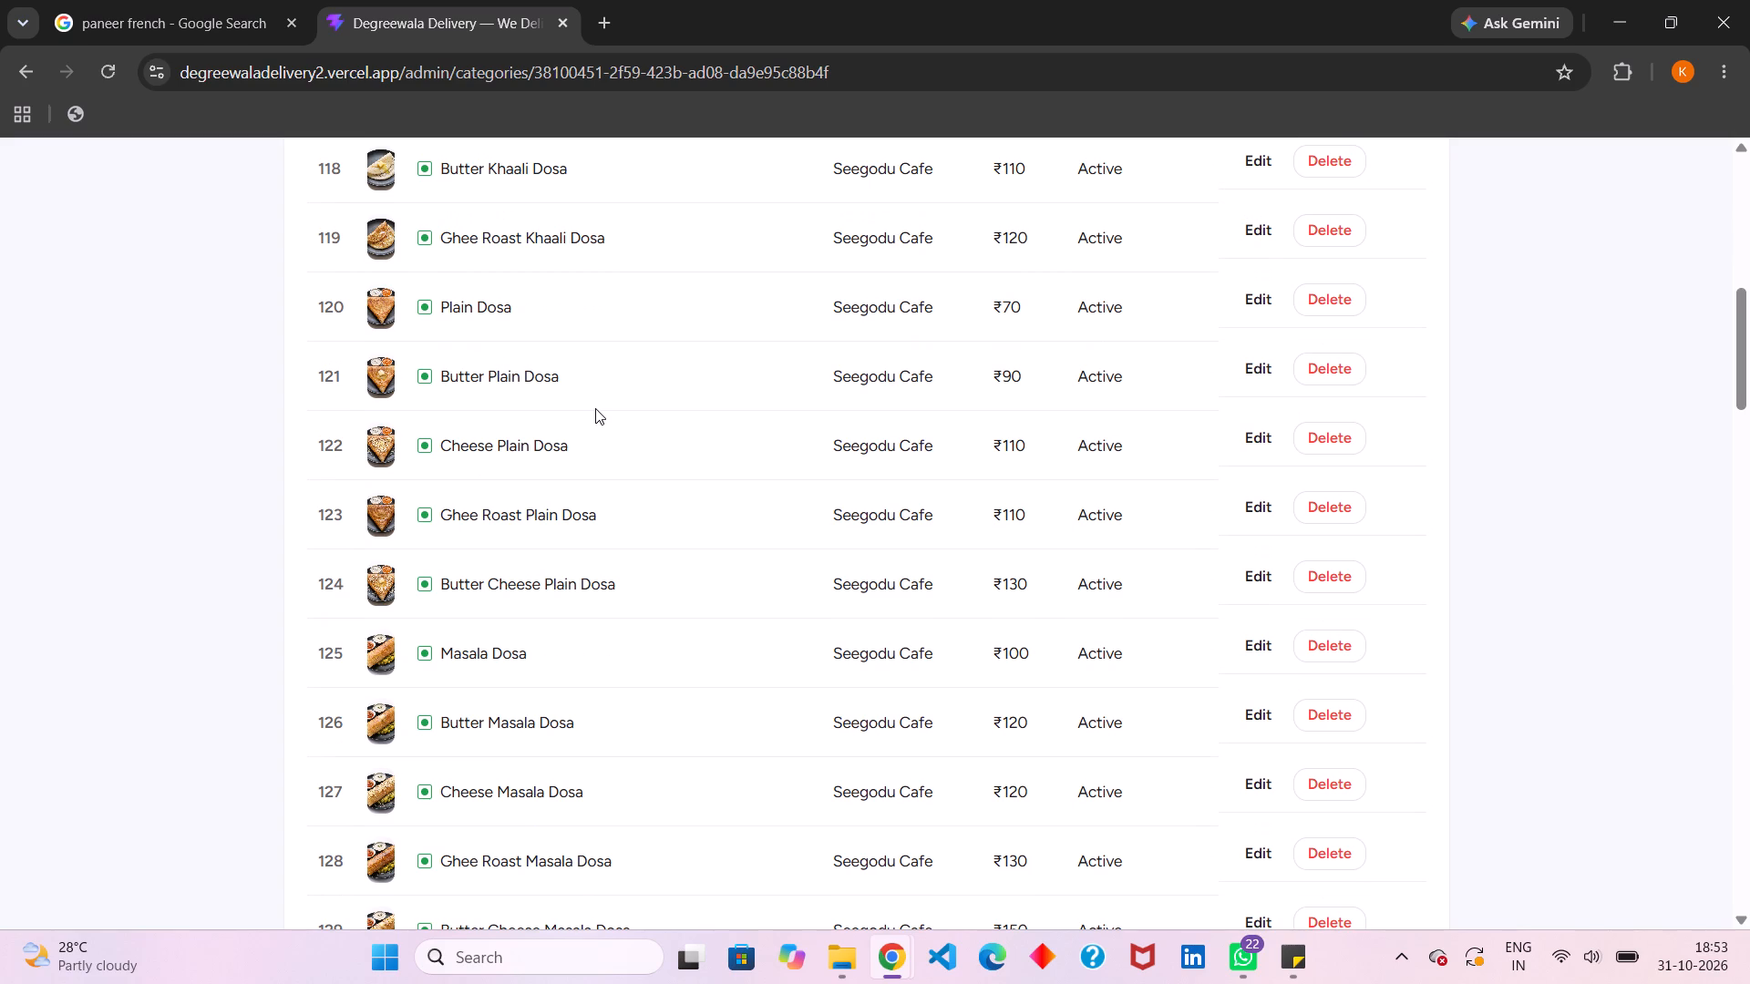
scroll(595, 408, down, 5)
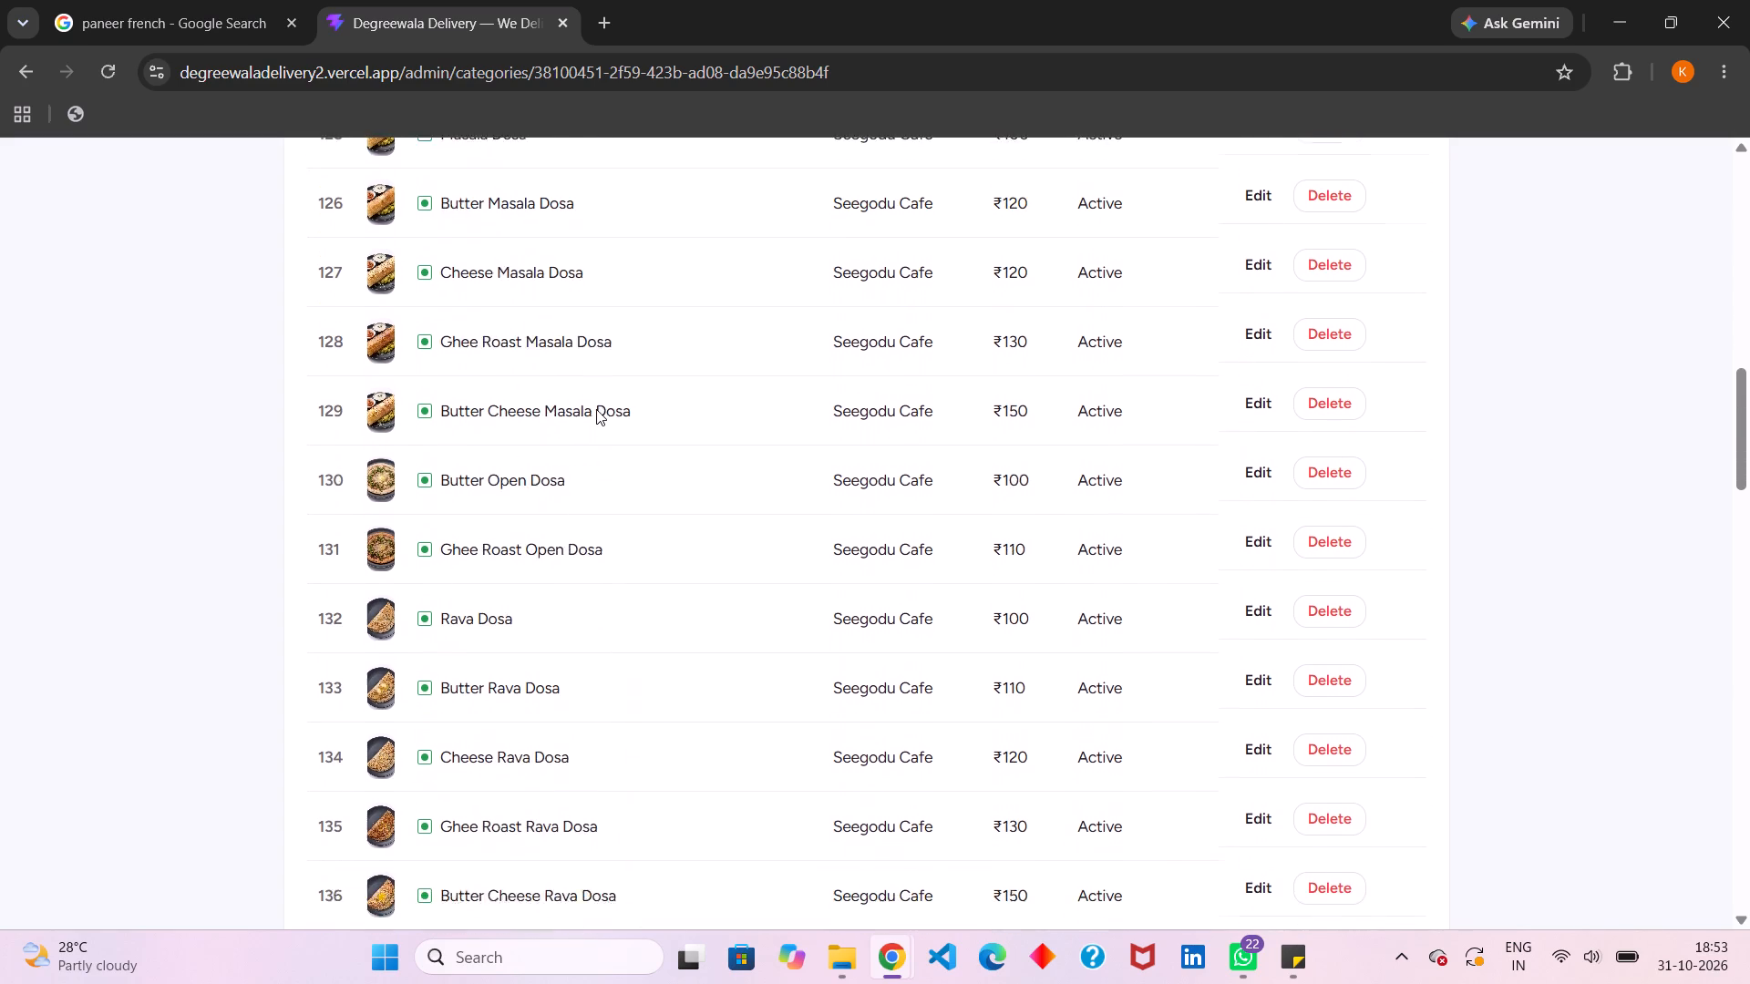
scroll(596, 409, down, 1)
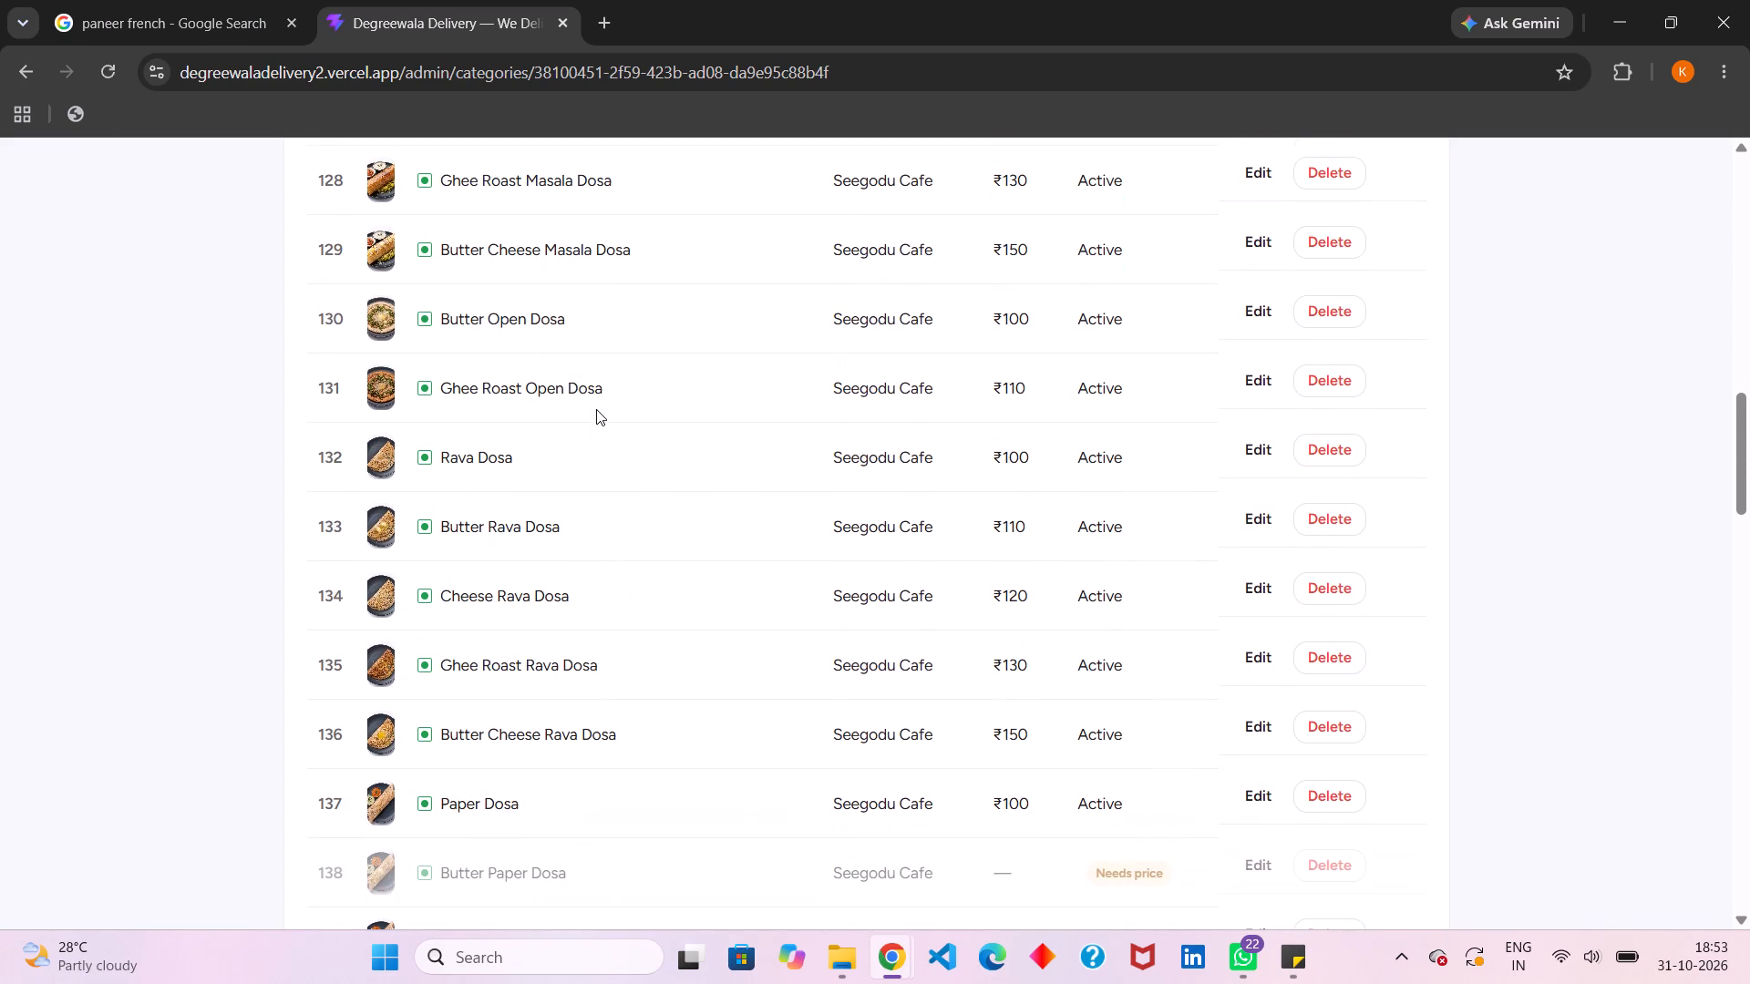
scroll(596, 409, down, 4)
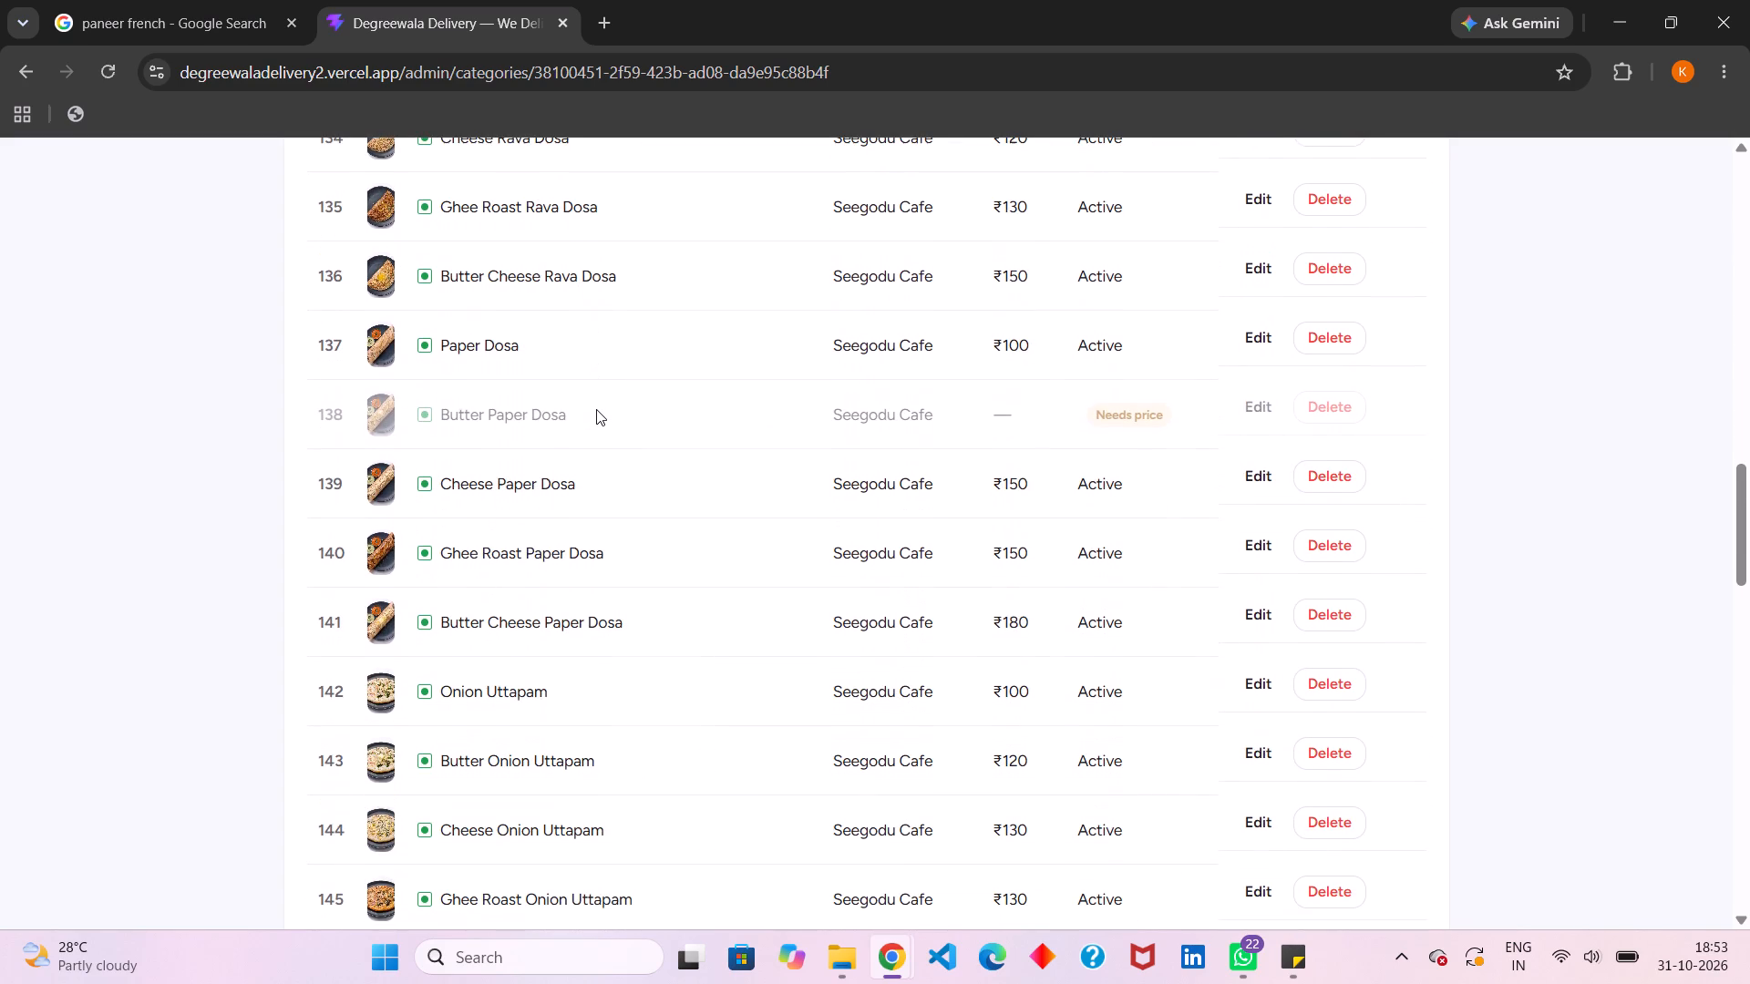
scroll(596, 409, down, 4)
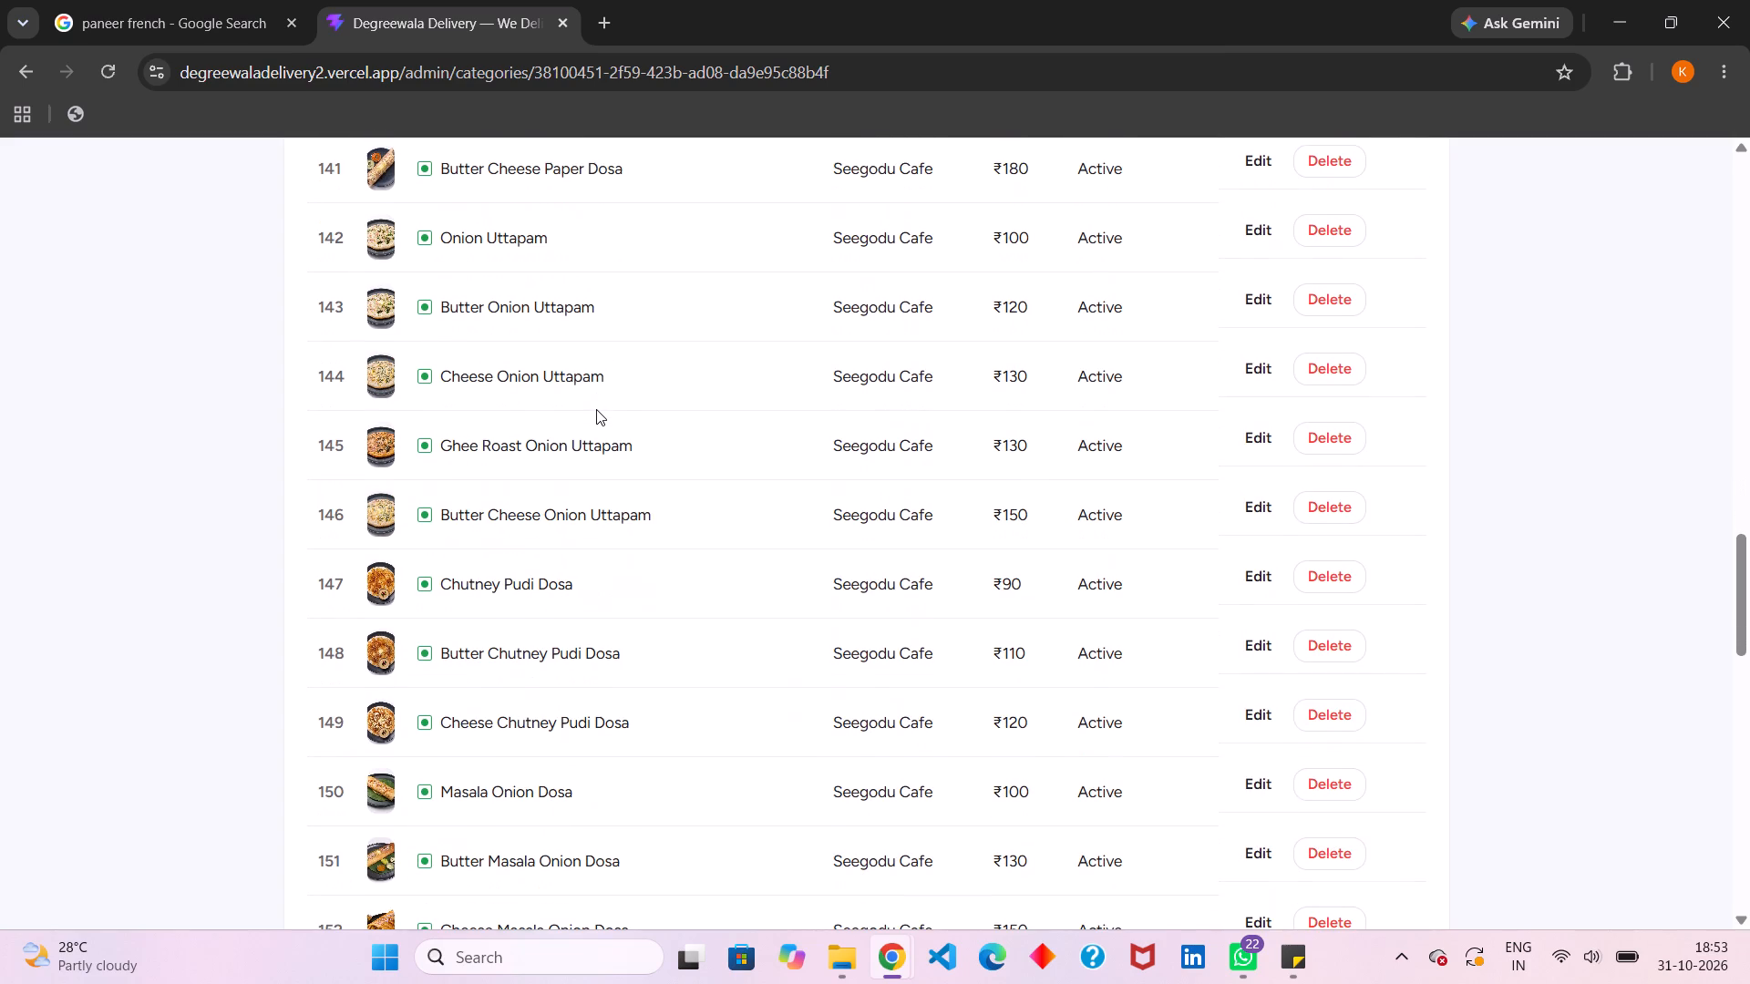
scroll(596, 409, down, 3)
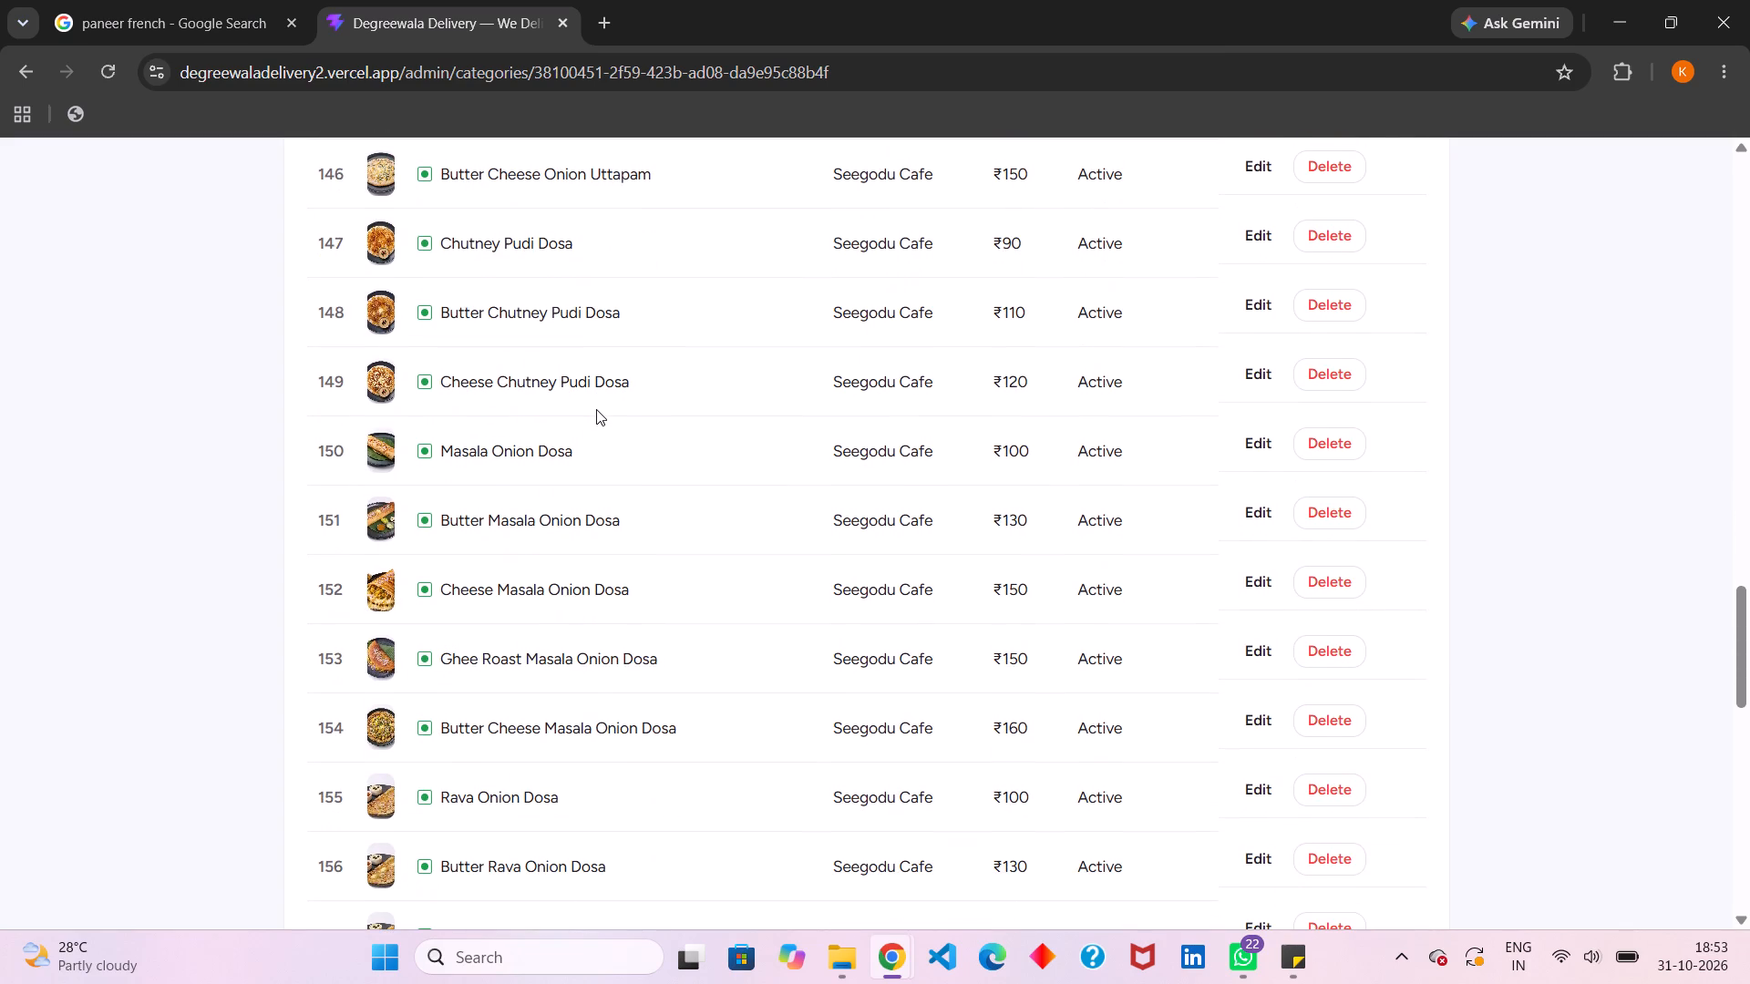
scroll(596, 409, down, 3)
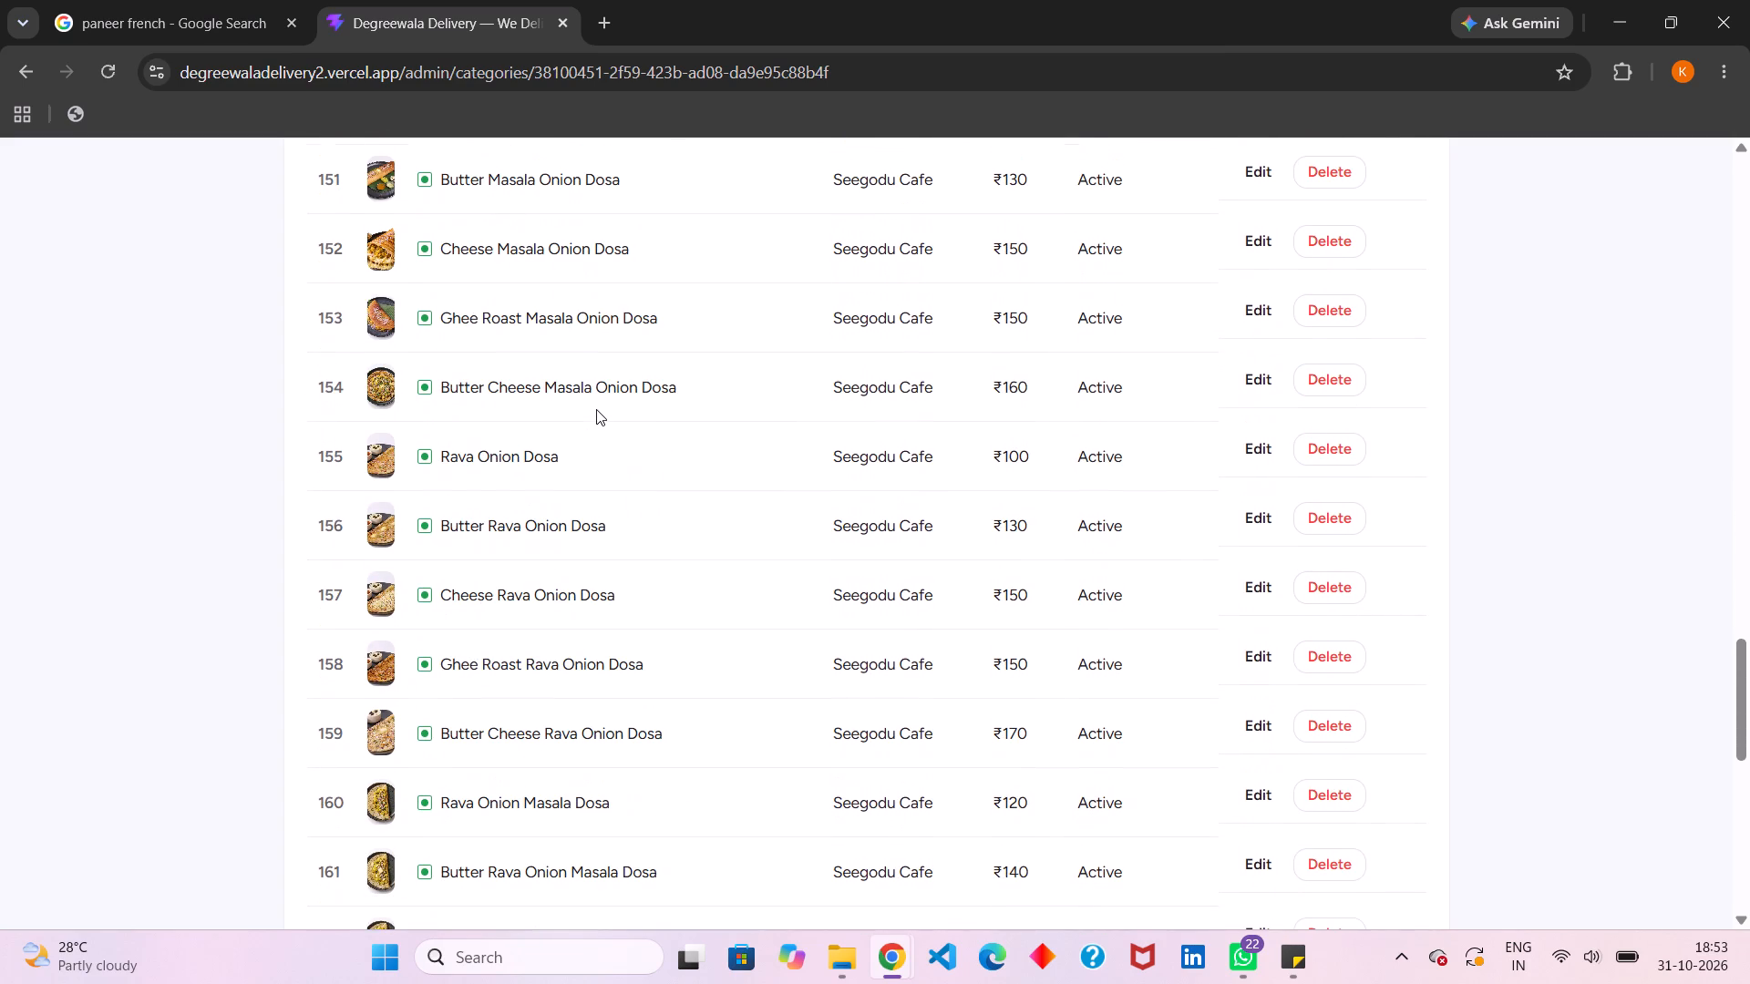
scroll(596, 409, down, 4)
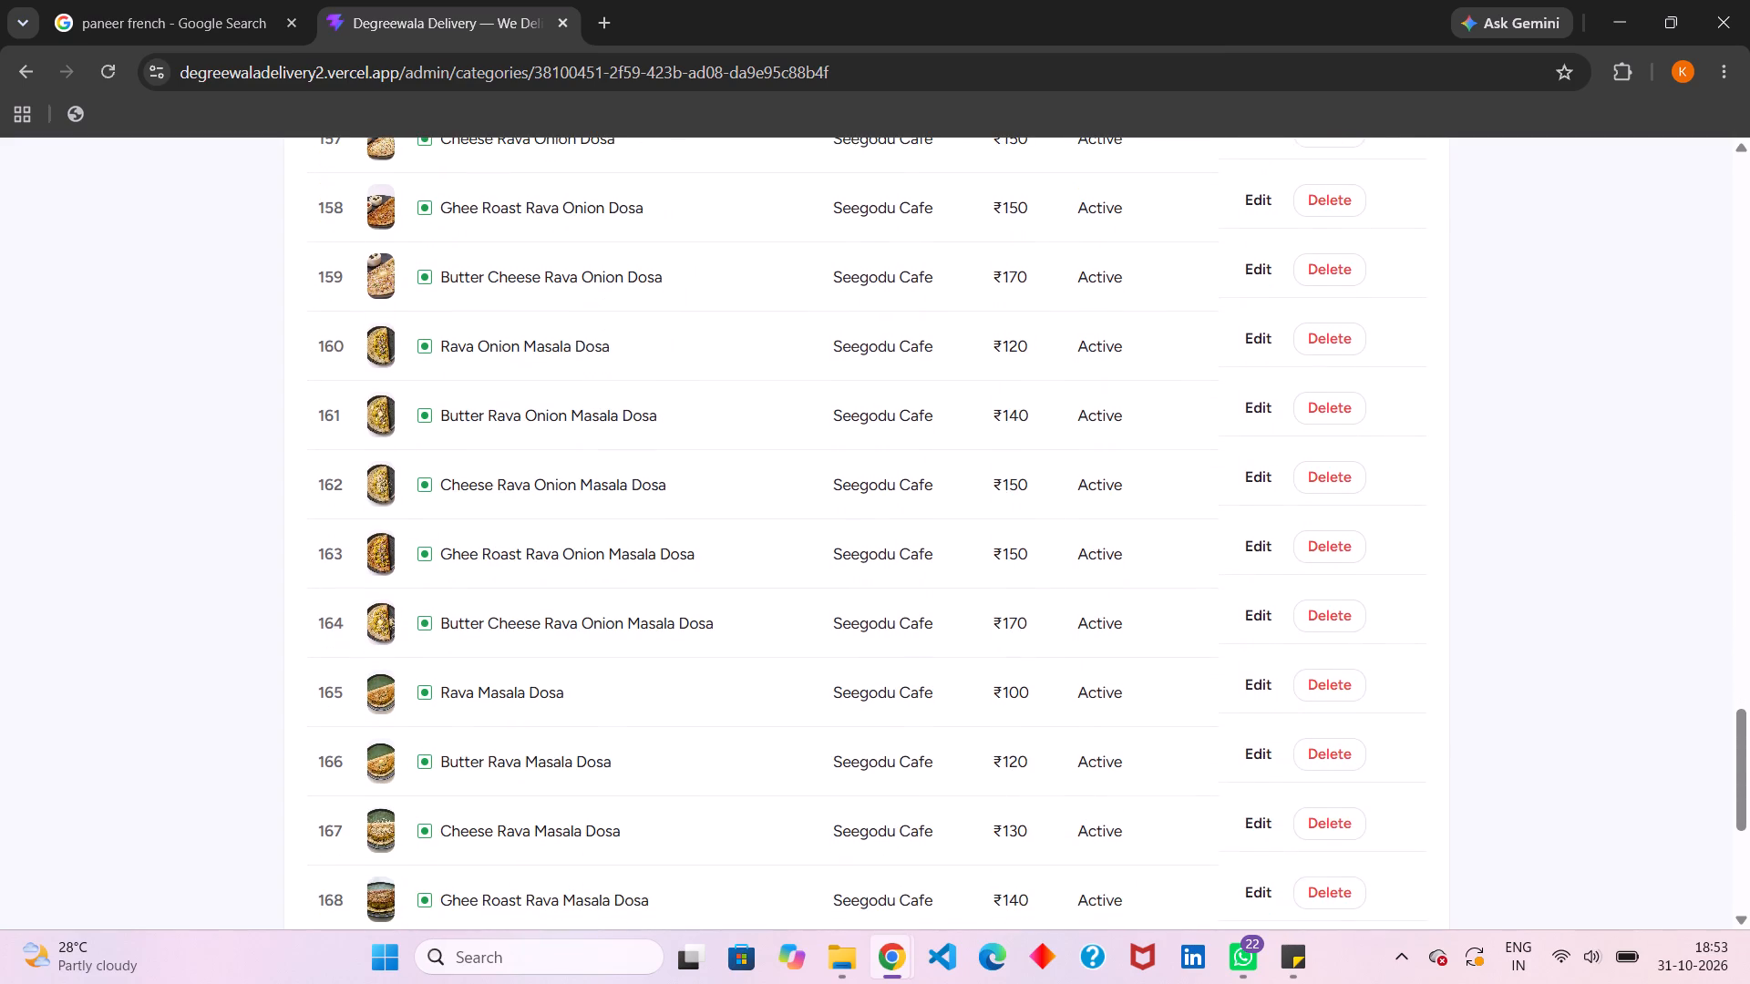
scroll(596, 409, down, 4)
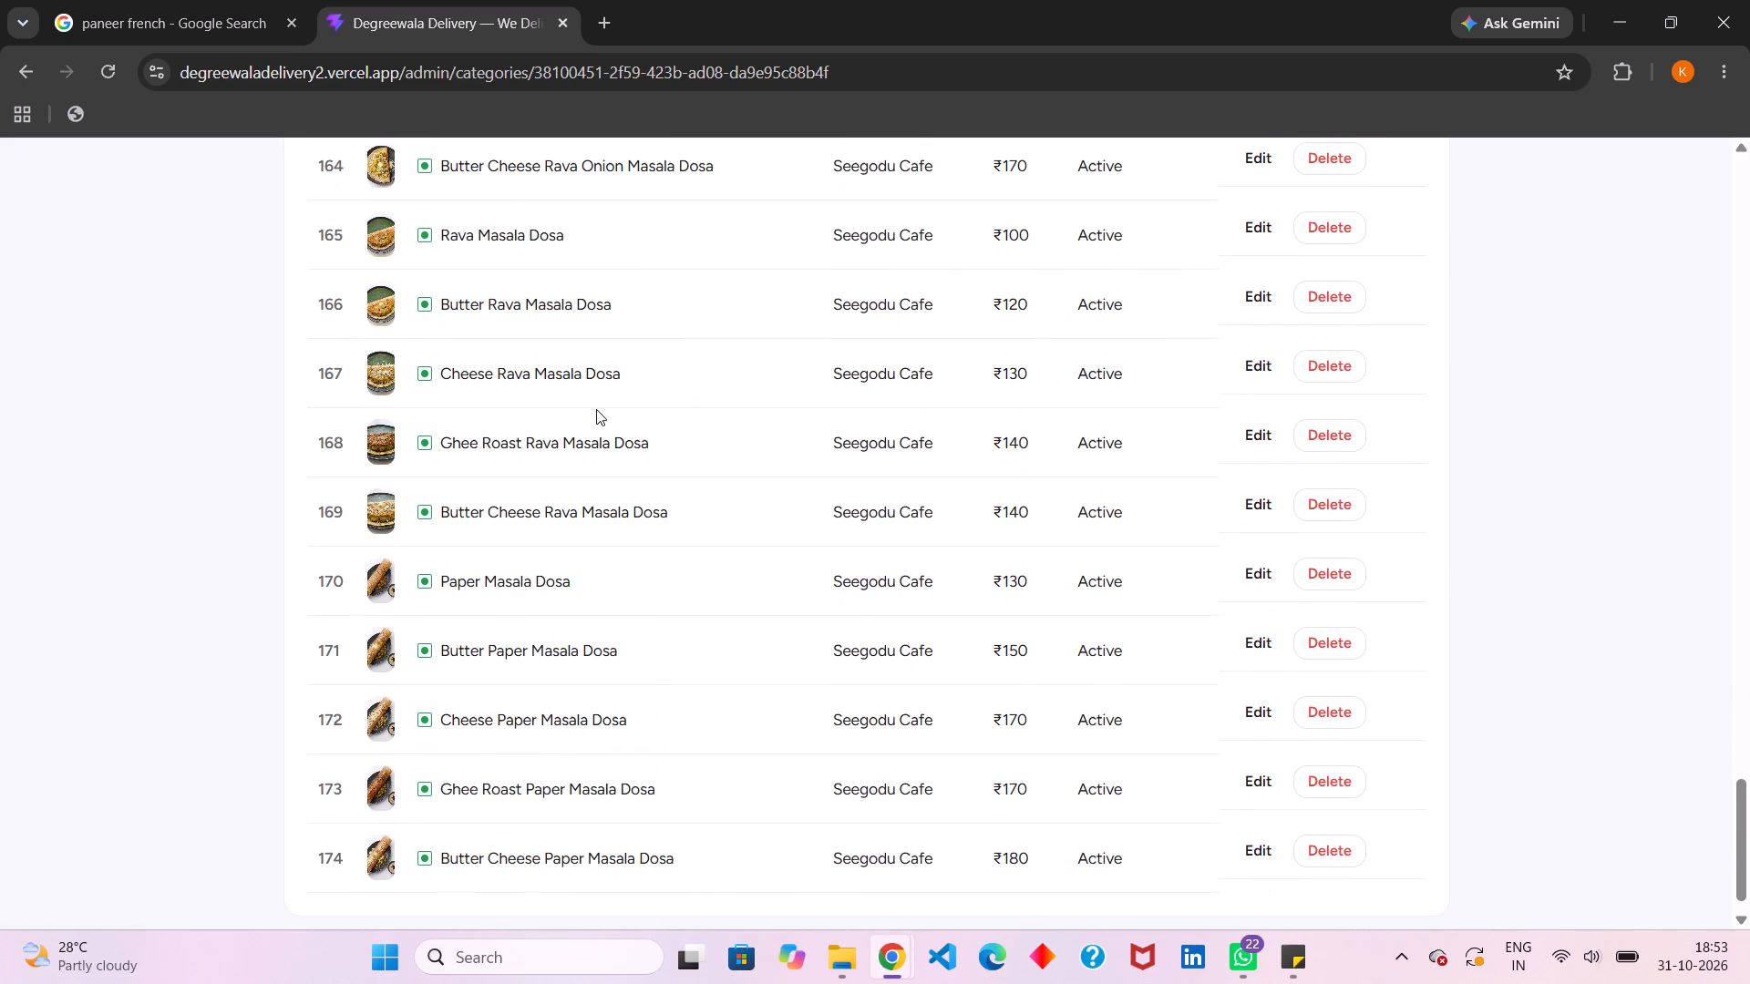
scroll(596, 409, down, 4)
scroll(596, 409, up, 7)
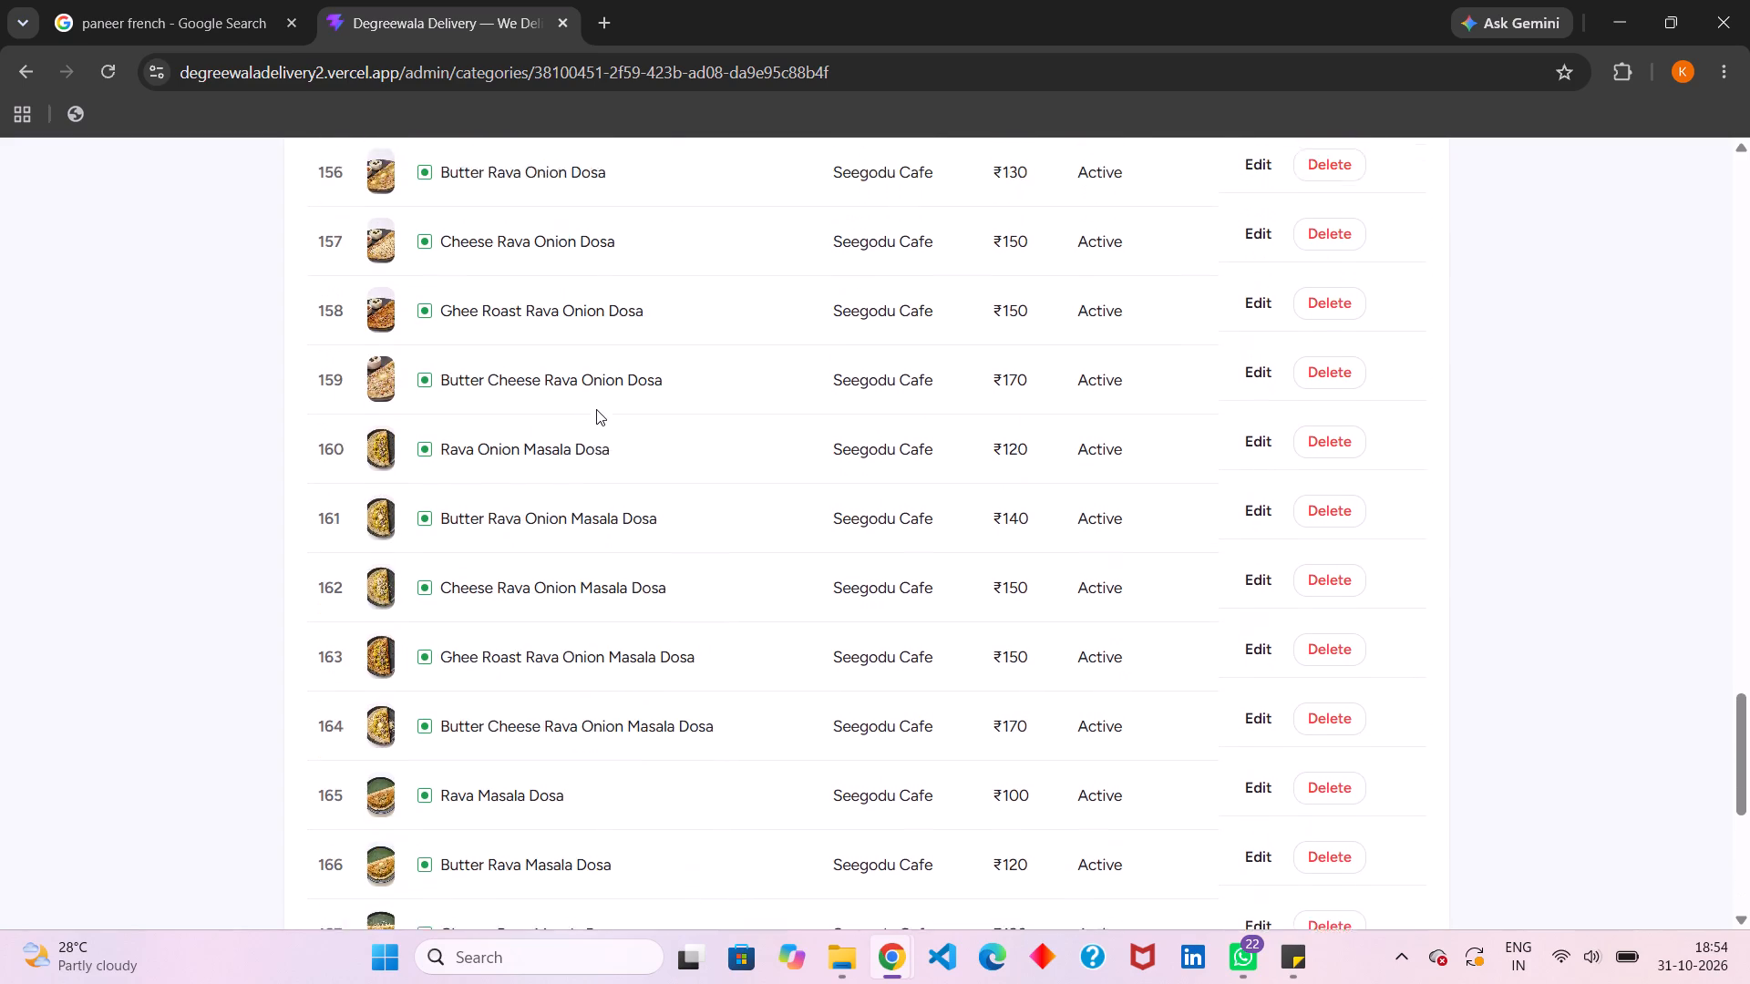
scroll(596, 409, up, 12)
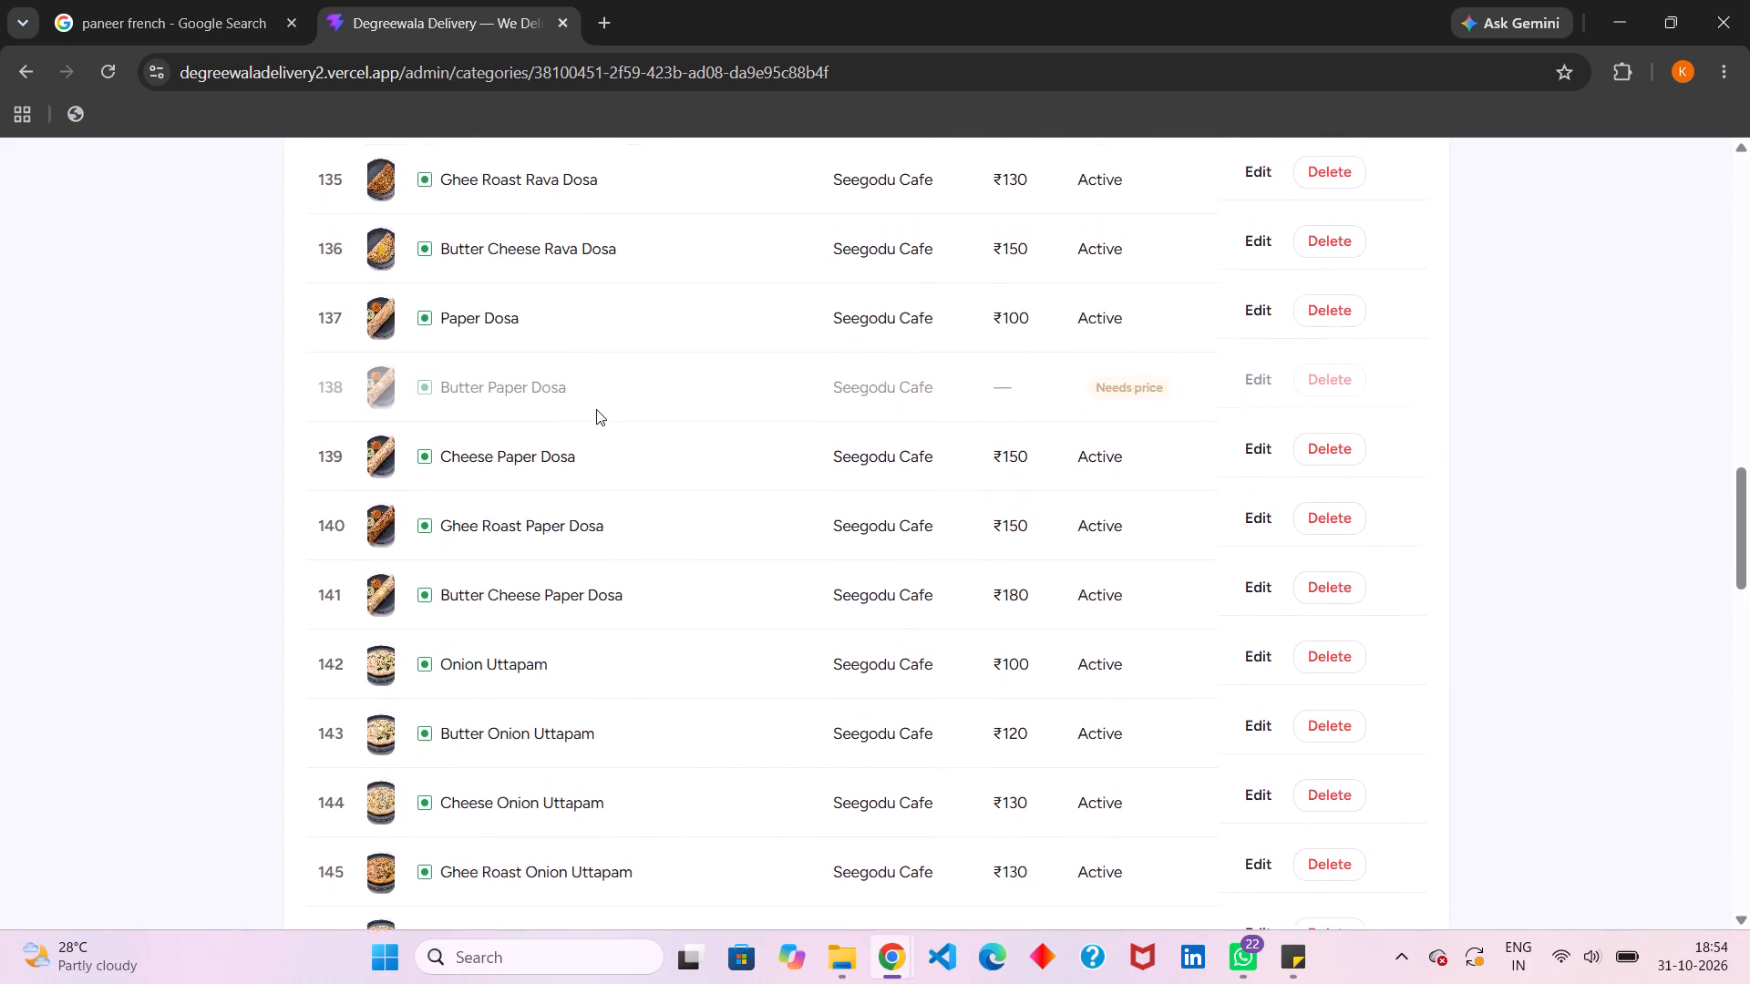
scroll(596, 409, up, 10)
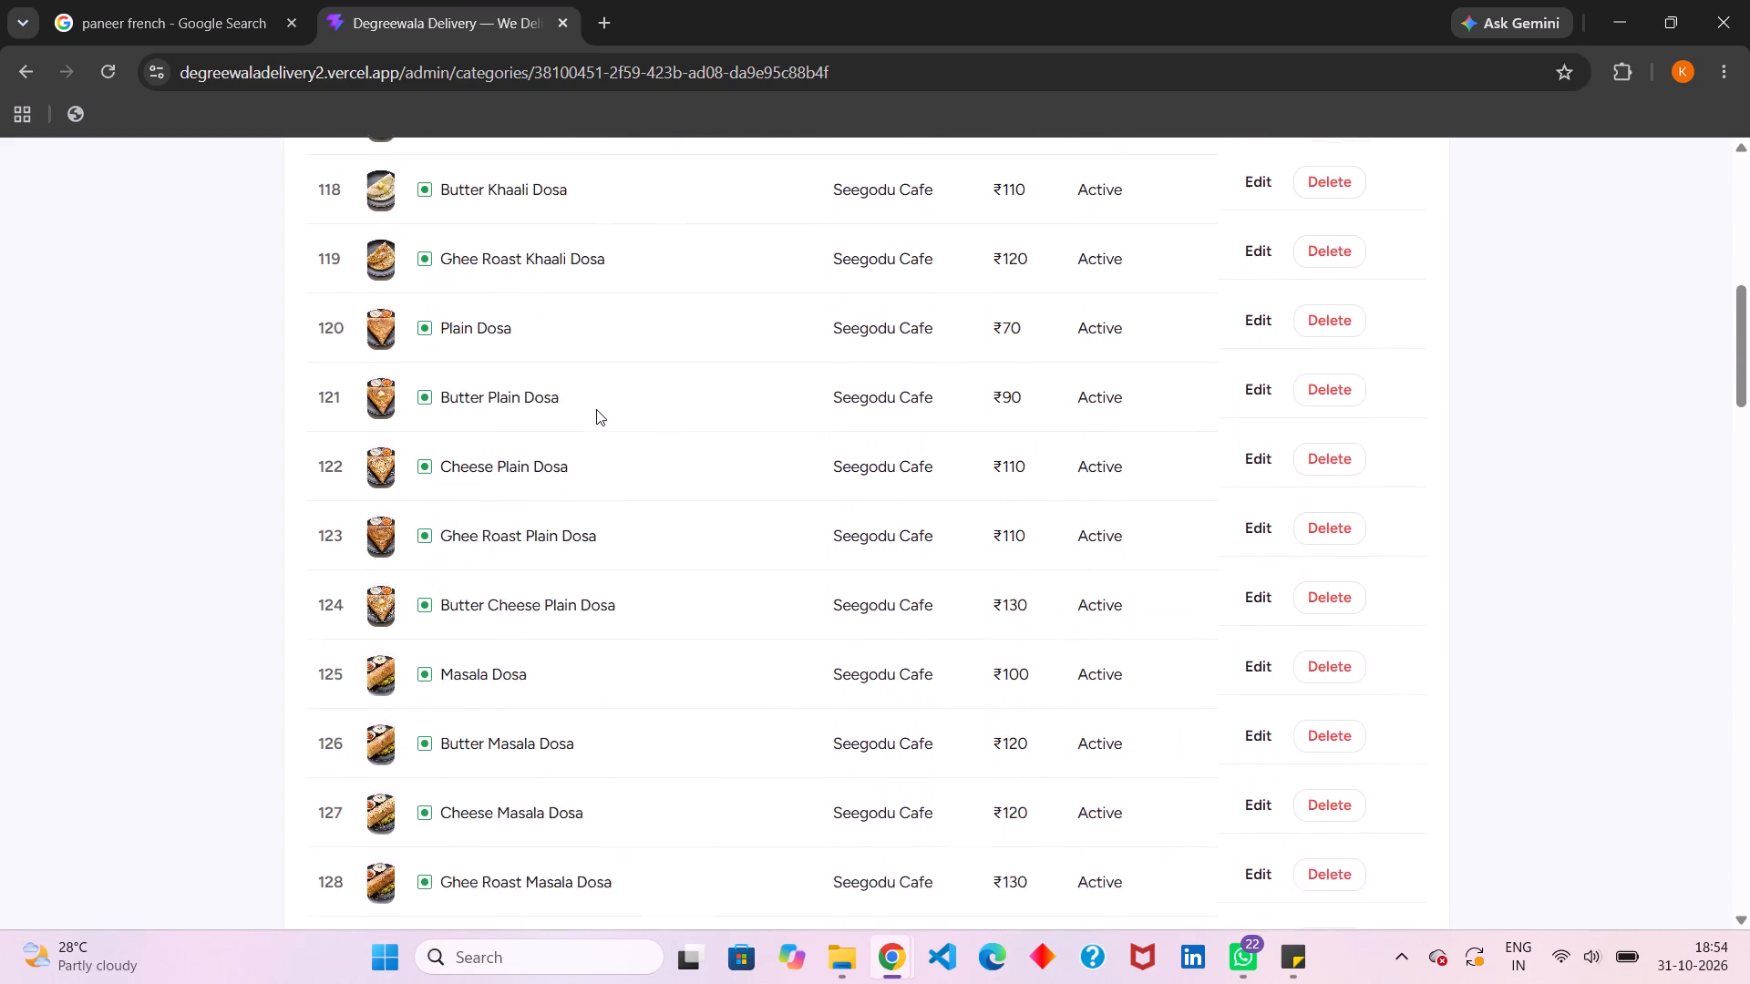
scroll(596, 409, up, 6)
Go back to the shop's item list and open the Rice Items category from it.
click(596, 409)
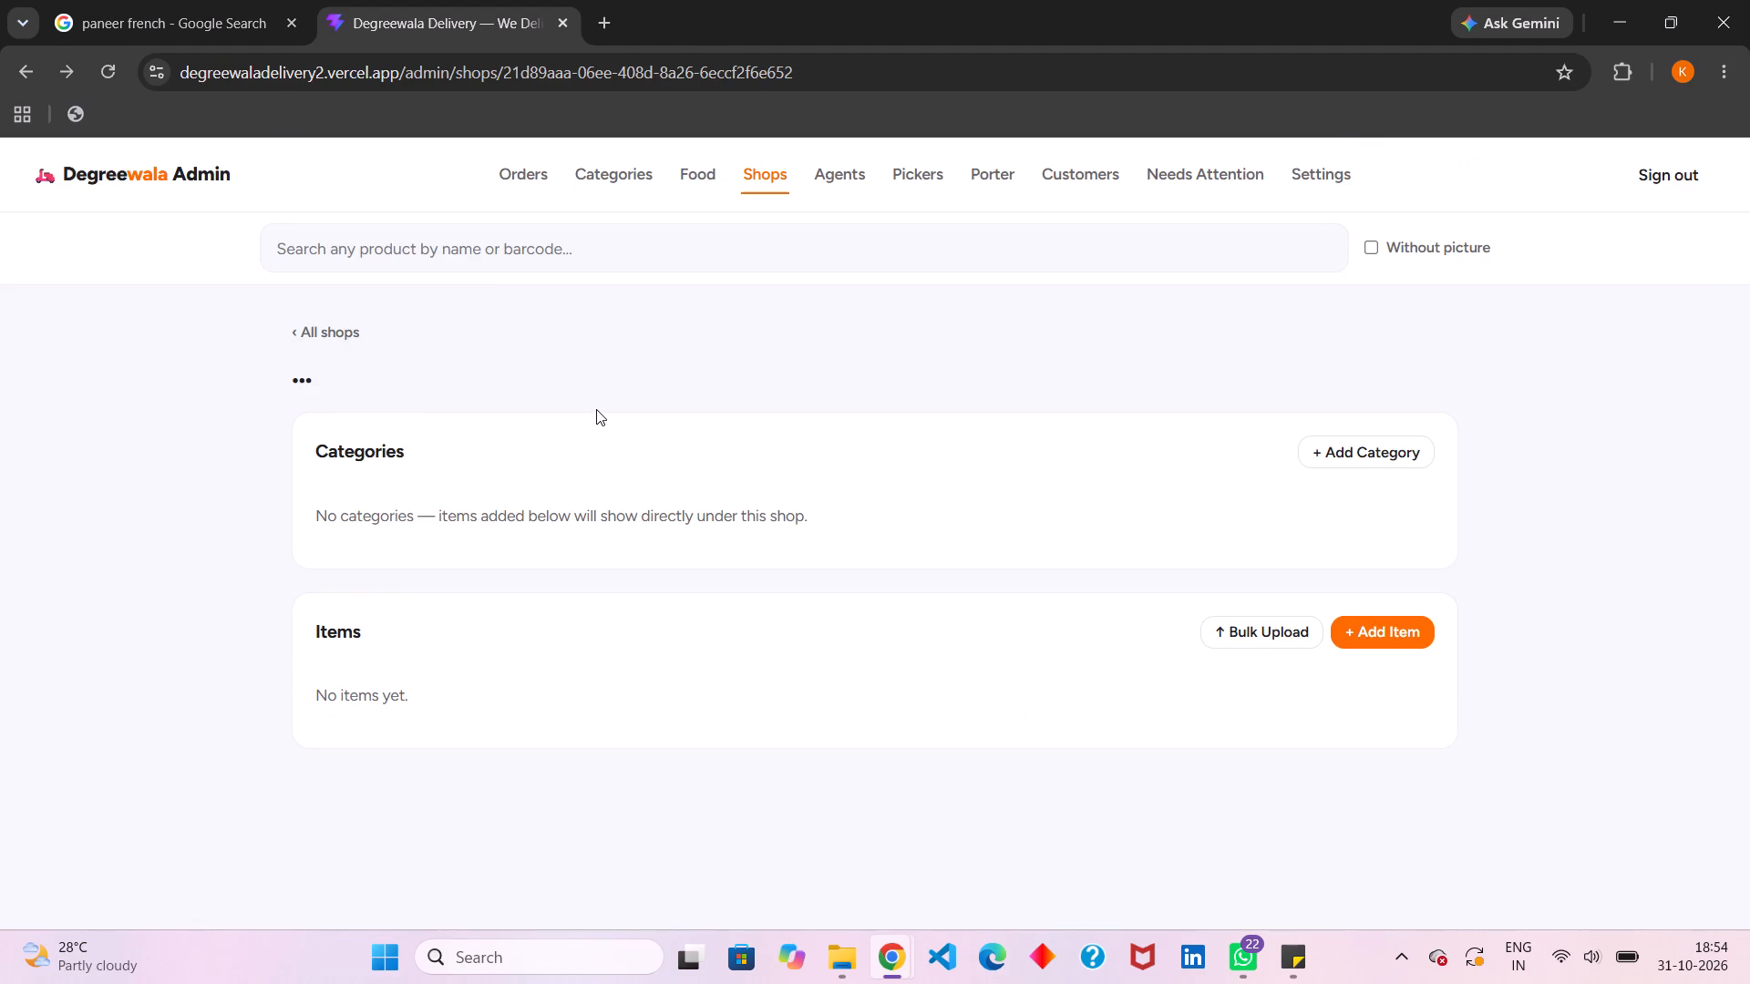
scroll(678, 551, down, 9)
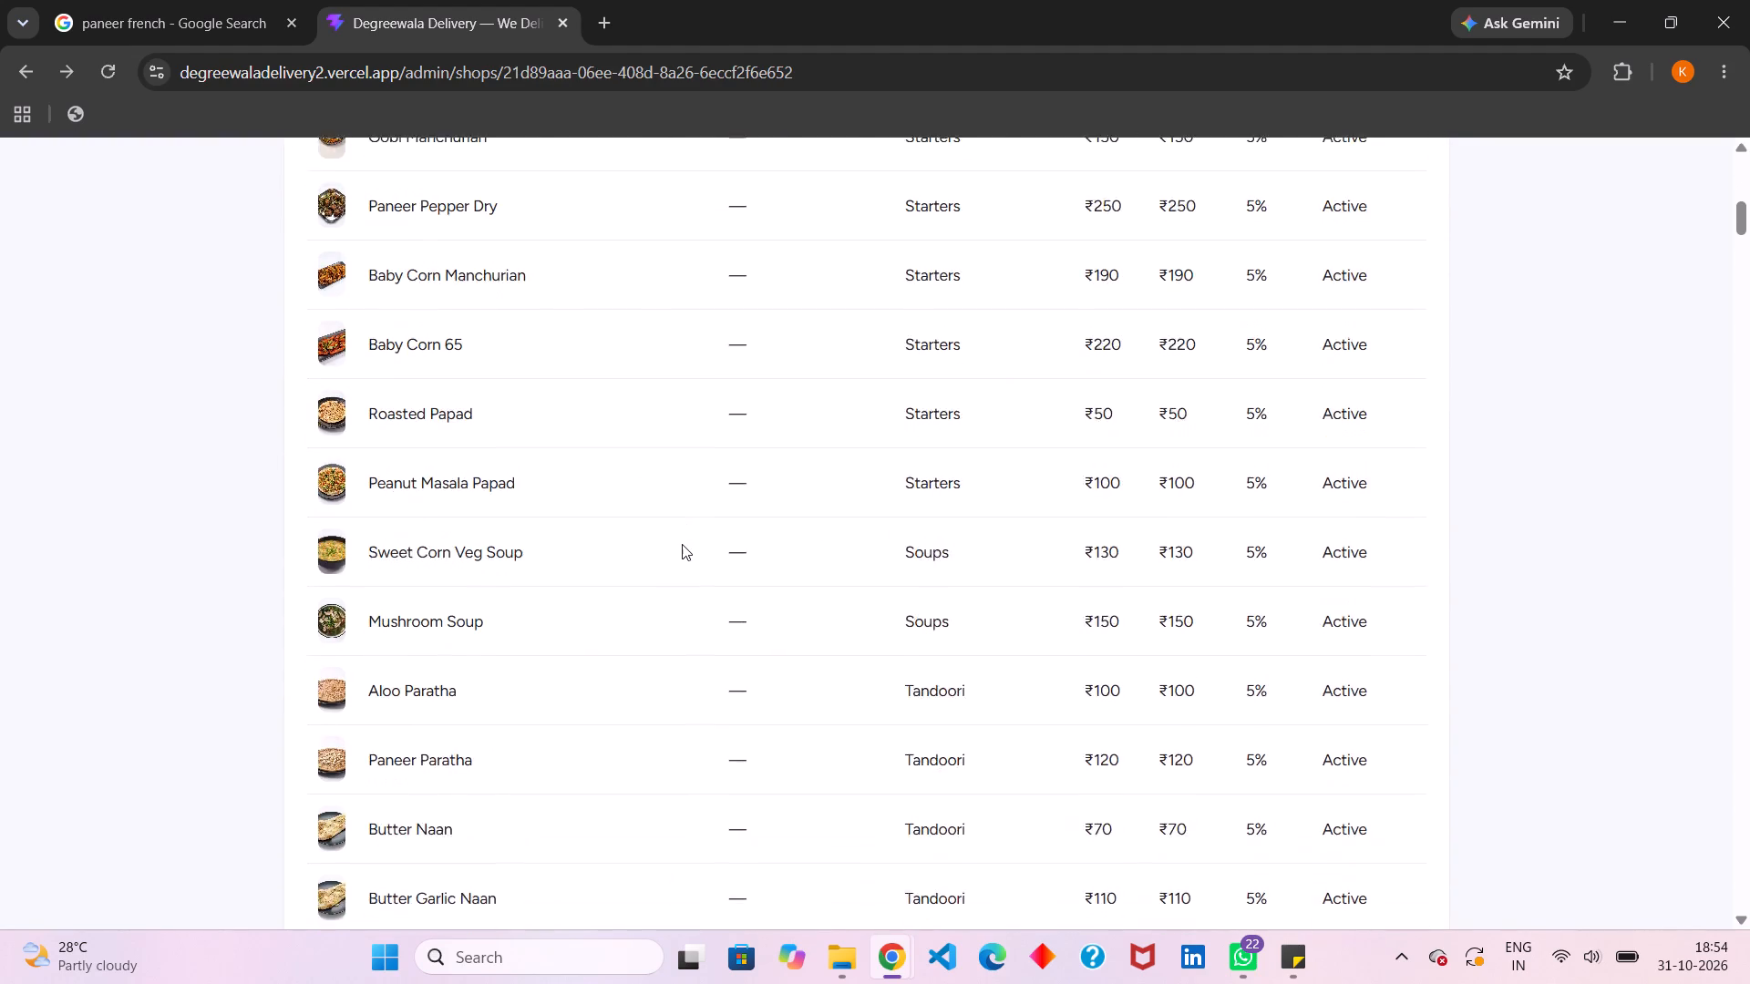
scroll(682, 544, down, 13)
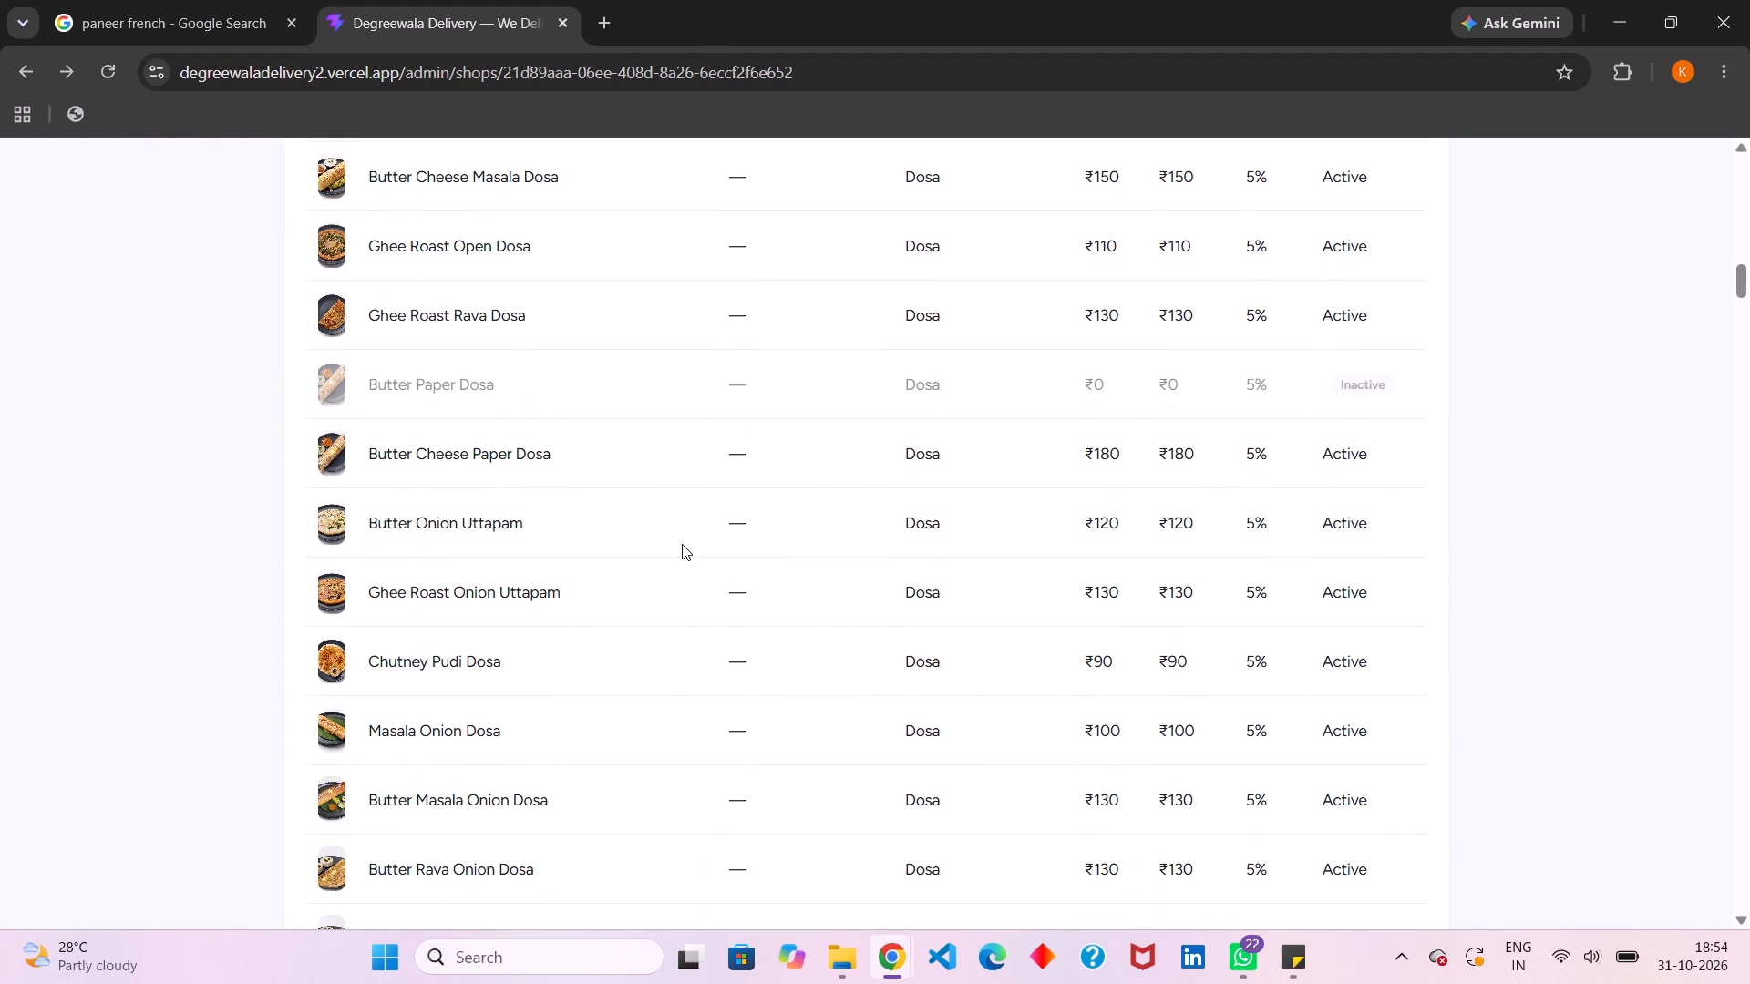
scroll(682, 544, down, 7)
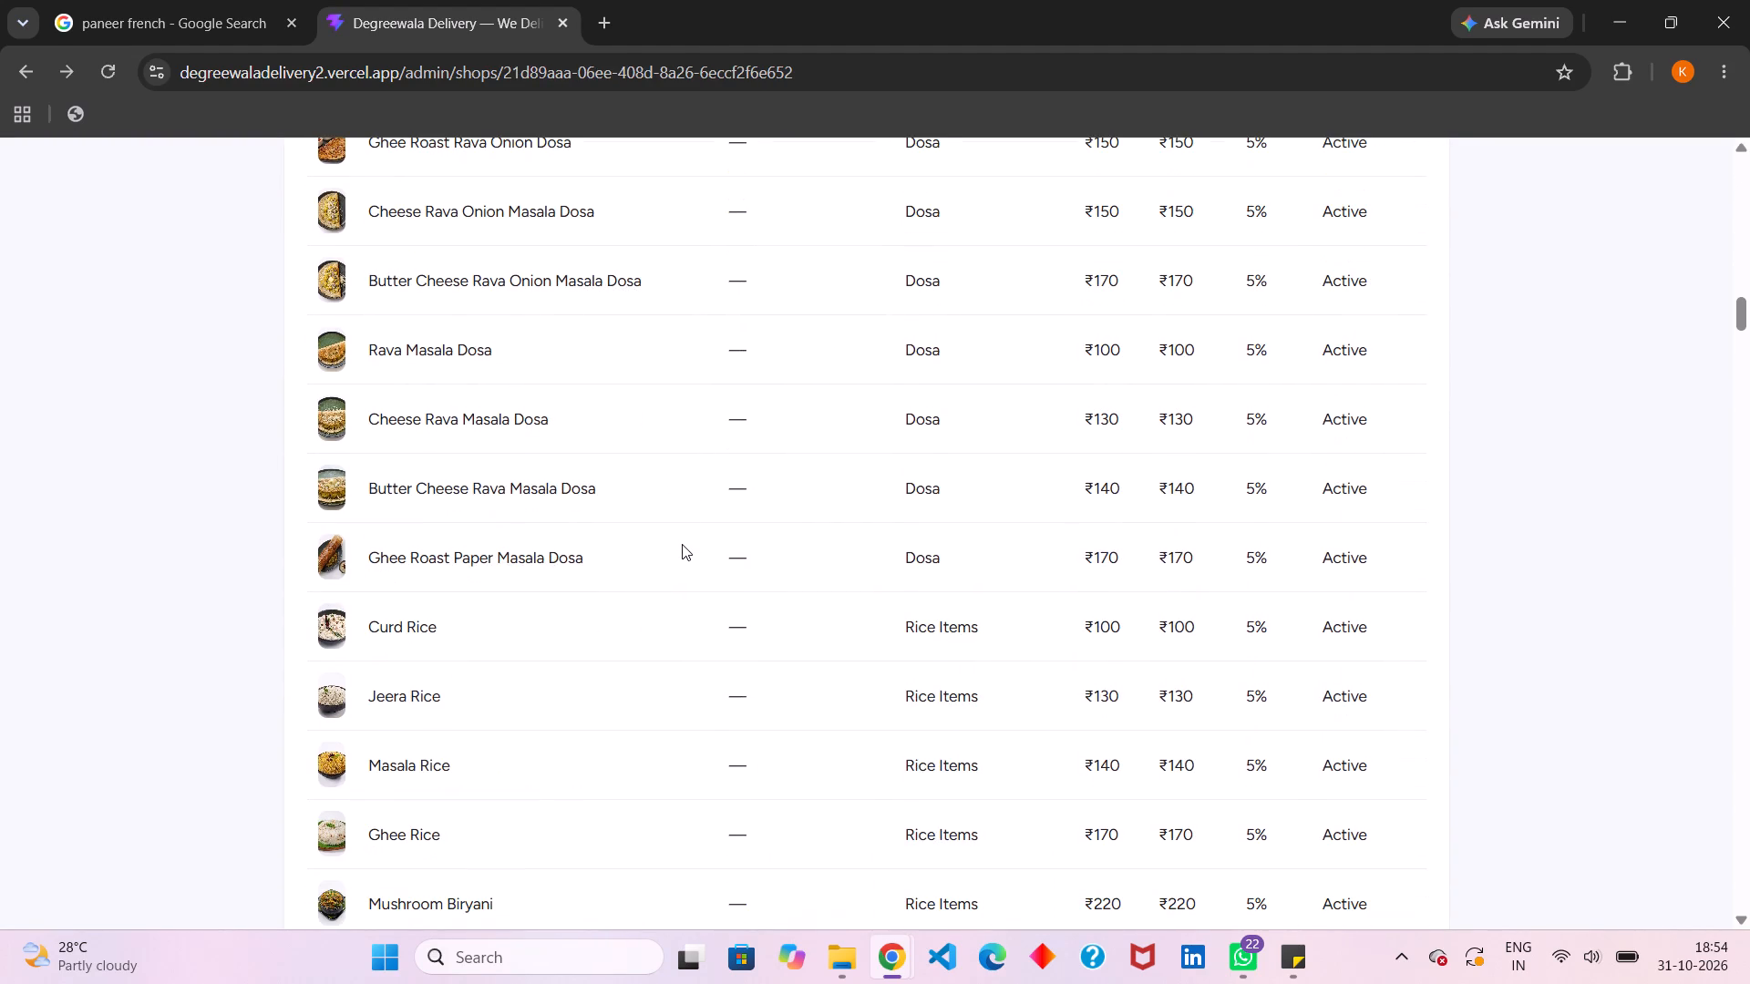
click(938, 628)
Open IKAH's Plain Rice item for editing and search the Downloads folder for a "plain rice" item image.
scroll(738, 627, down, 1)
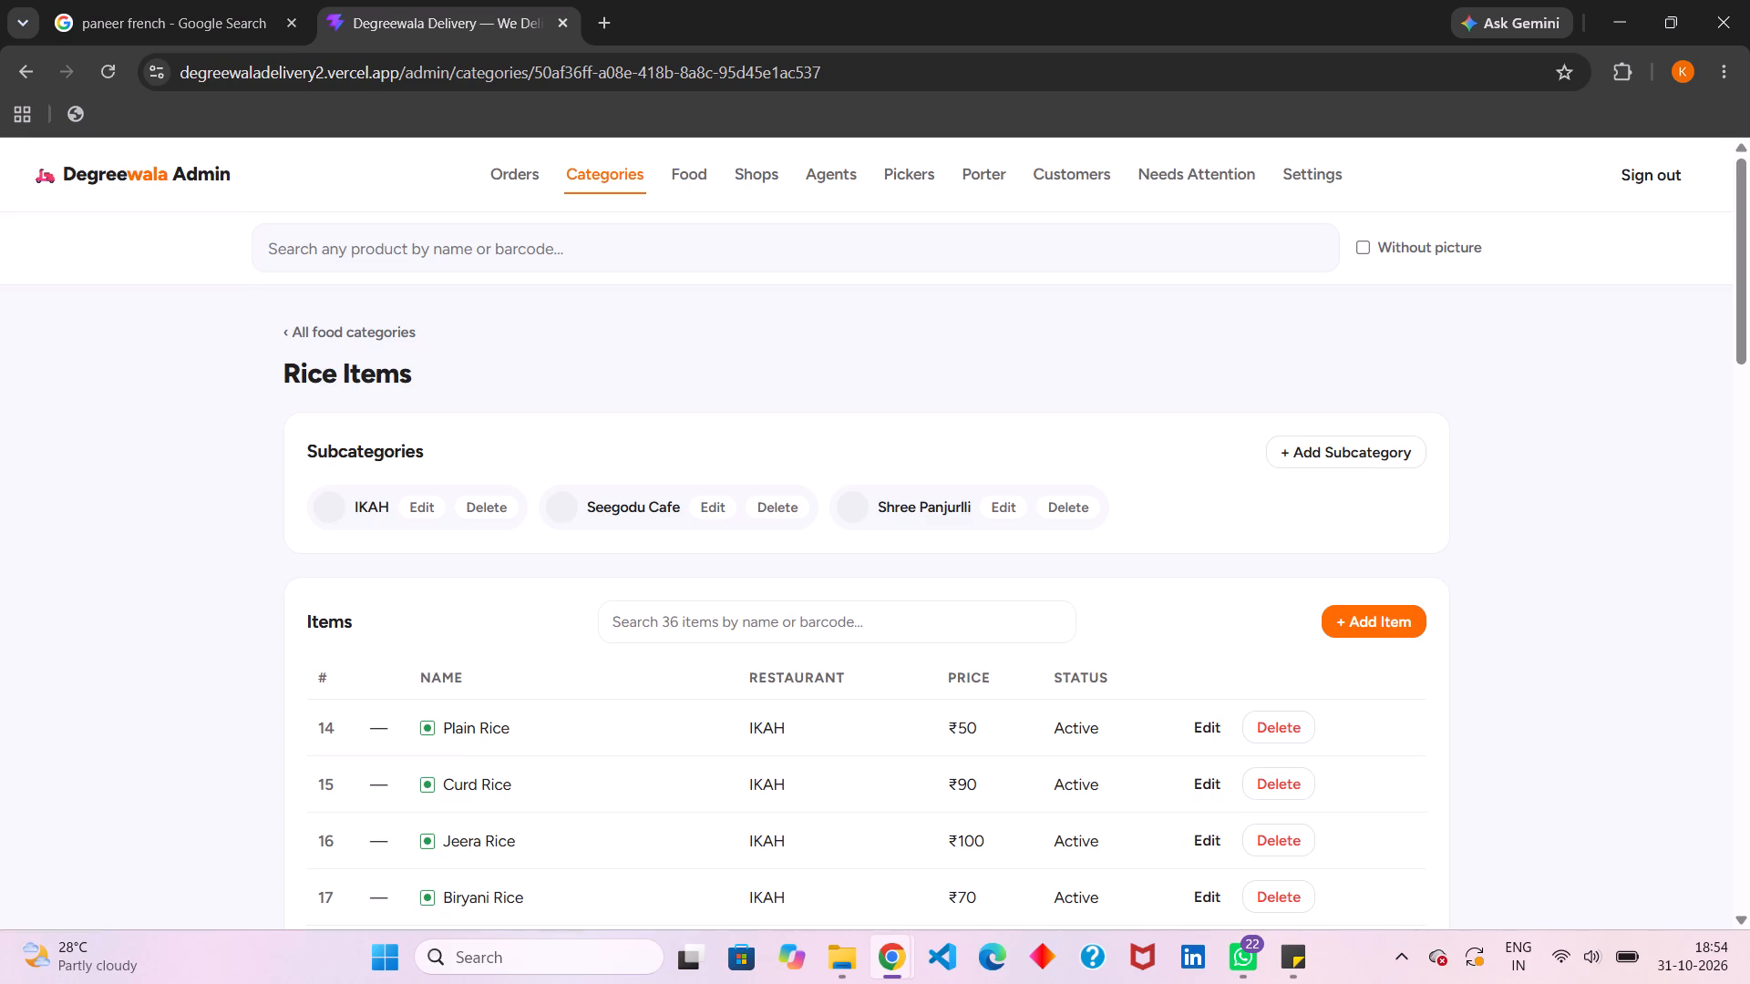
scroll(738, 627, down, 1)
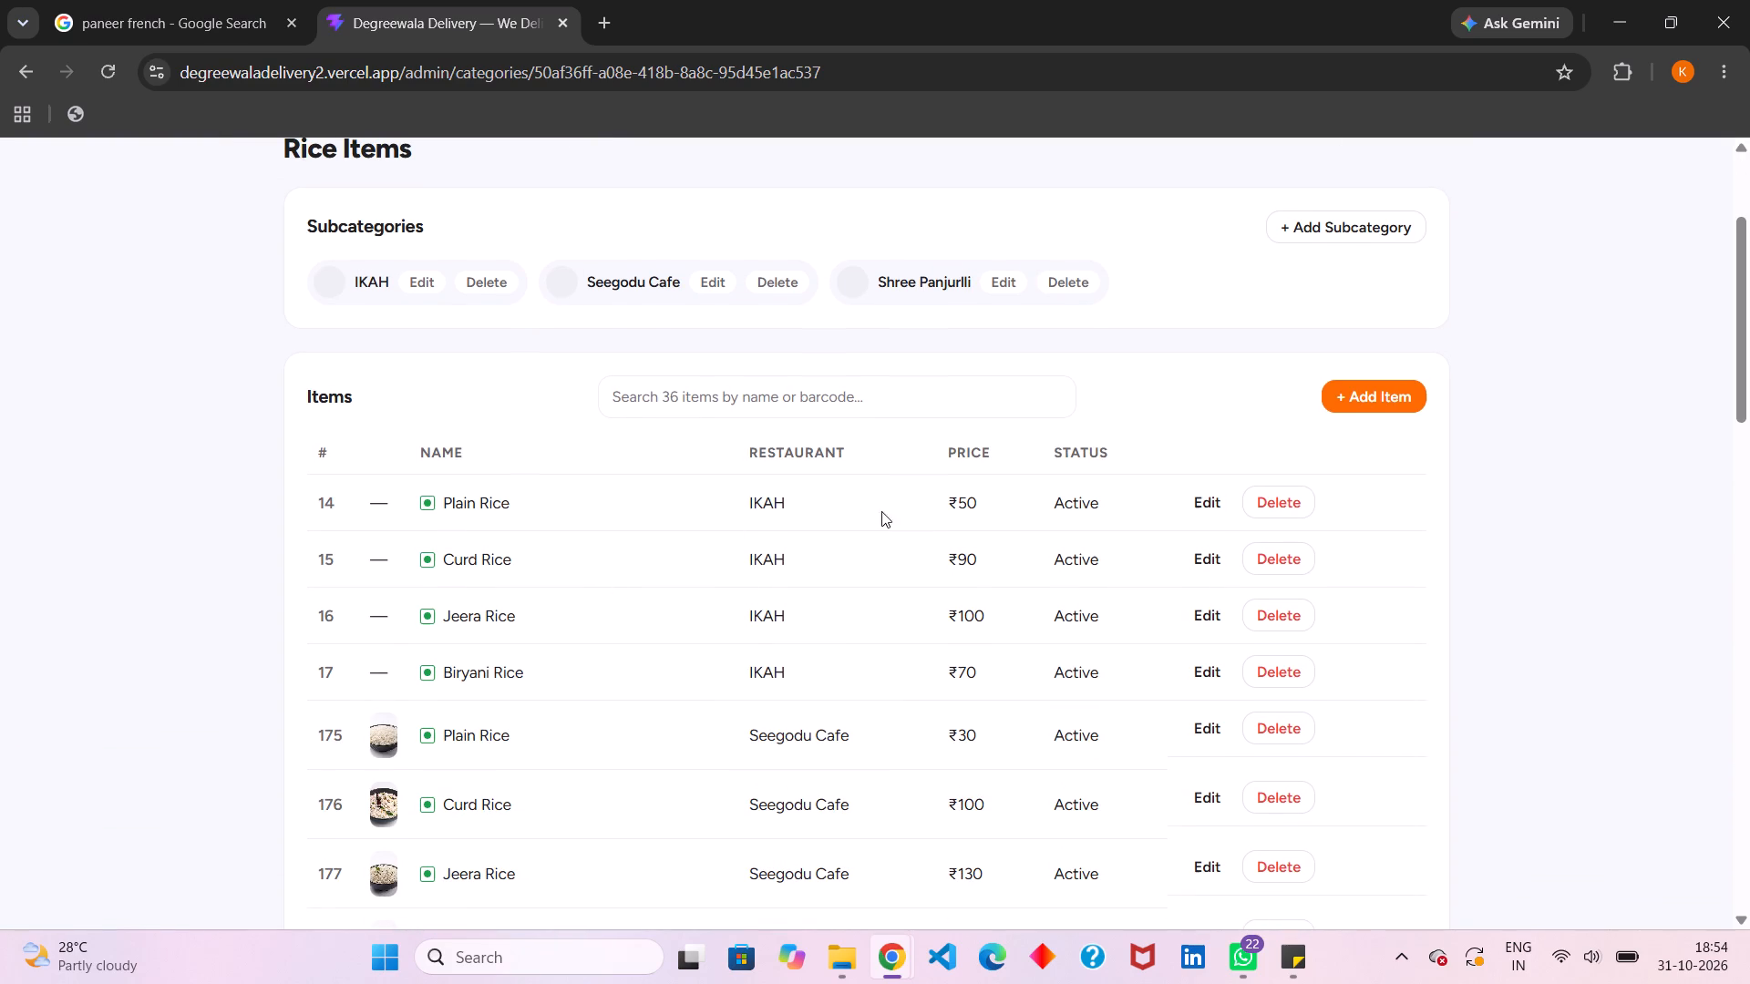
click(1194, 499)
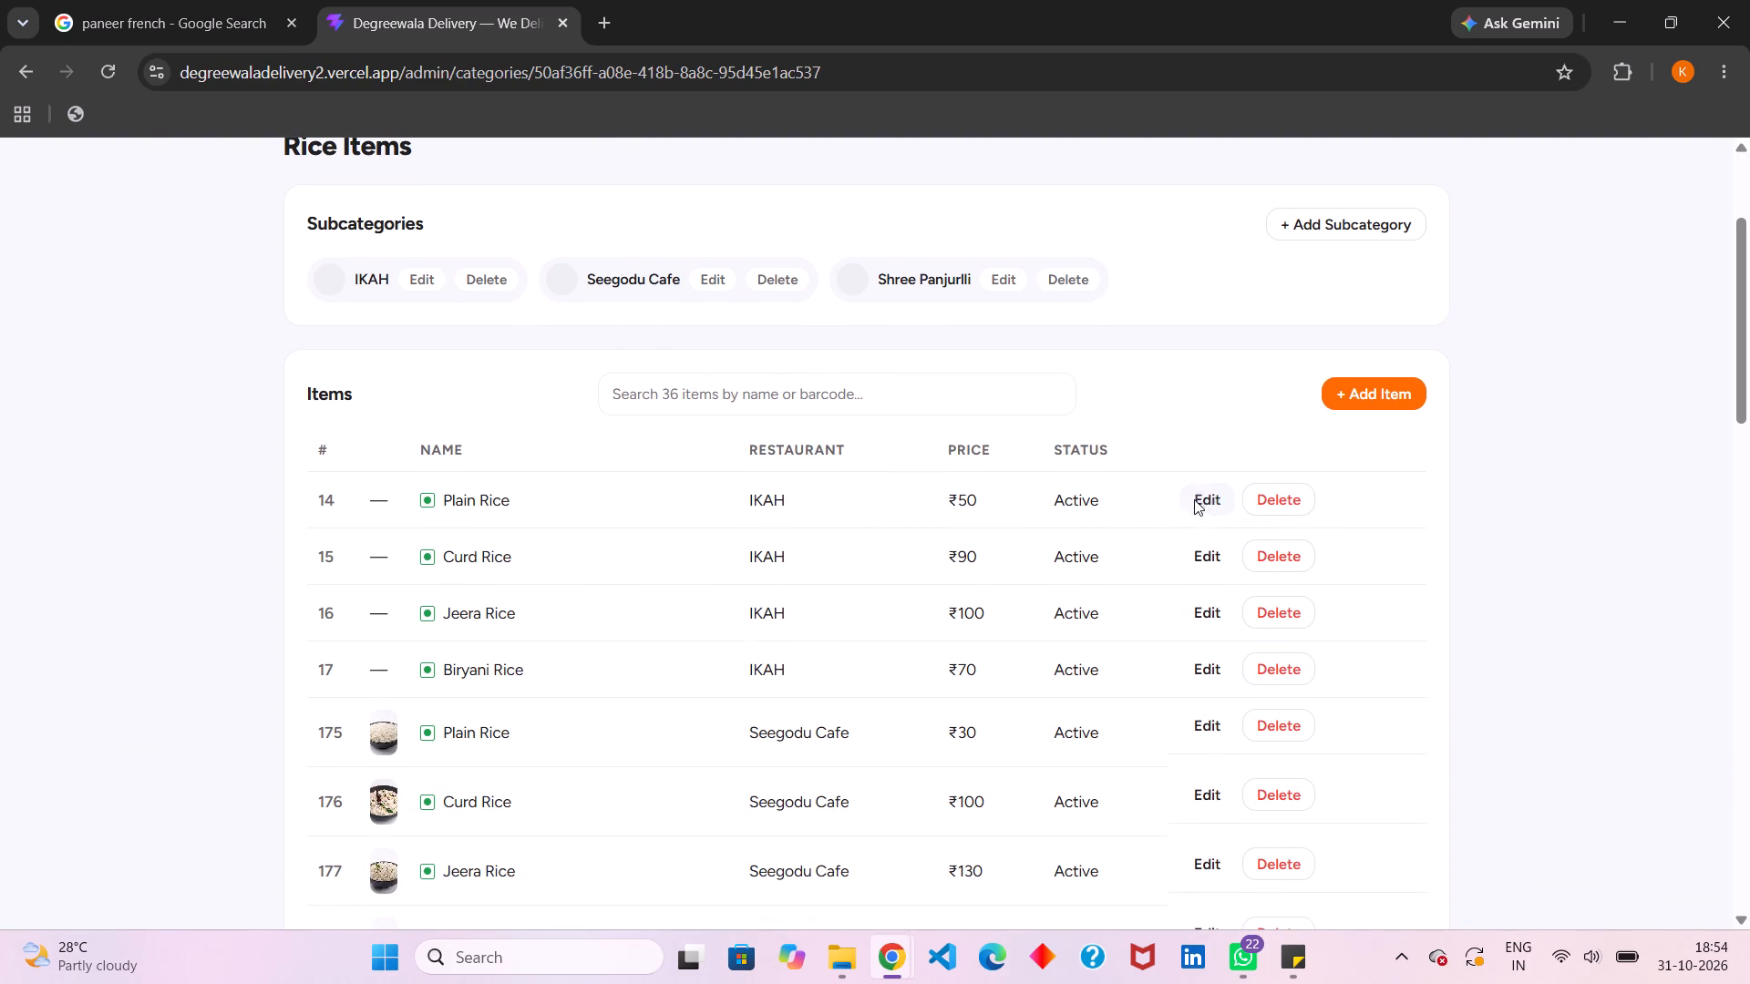
scroll(795, 635, down, 6)
click(687, 740)
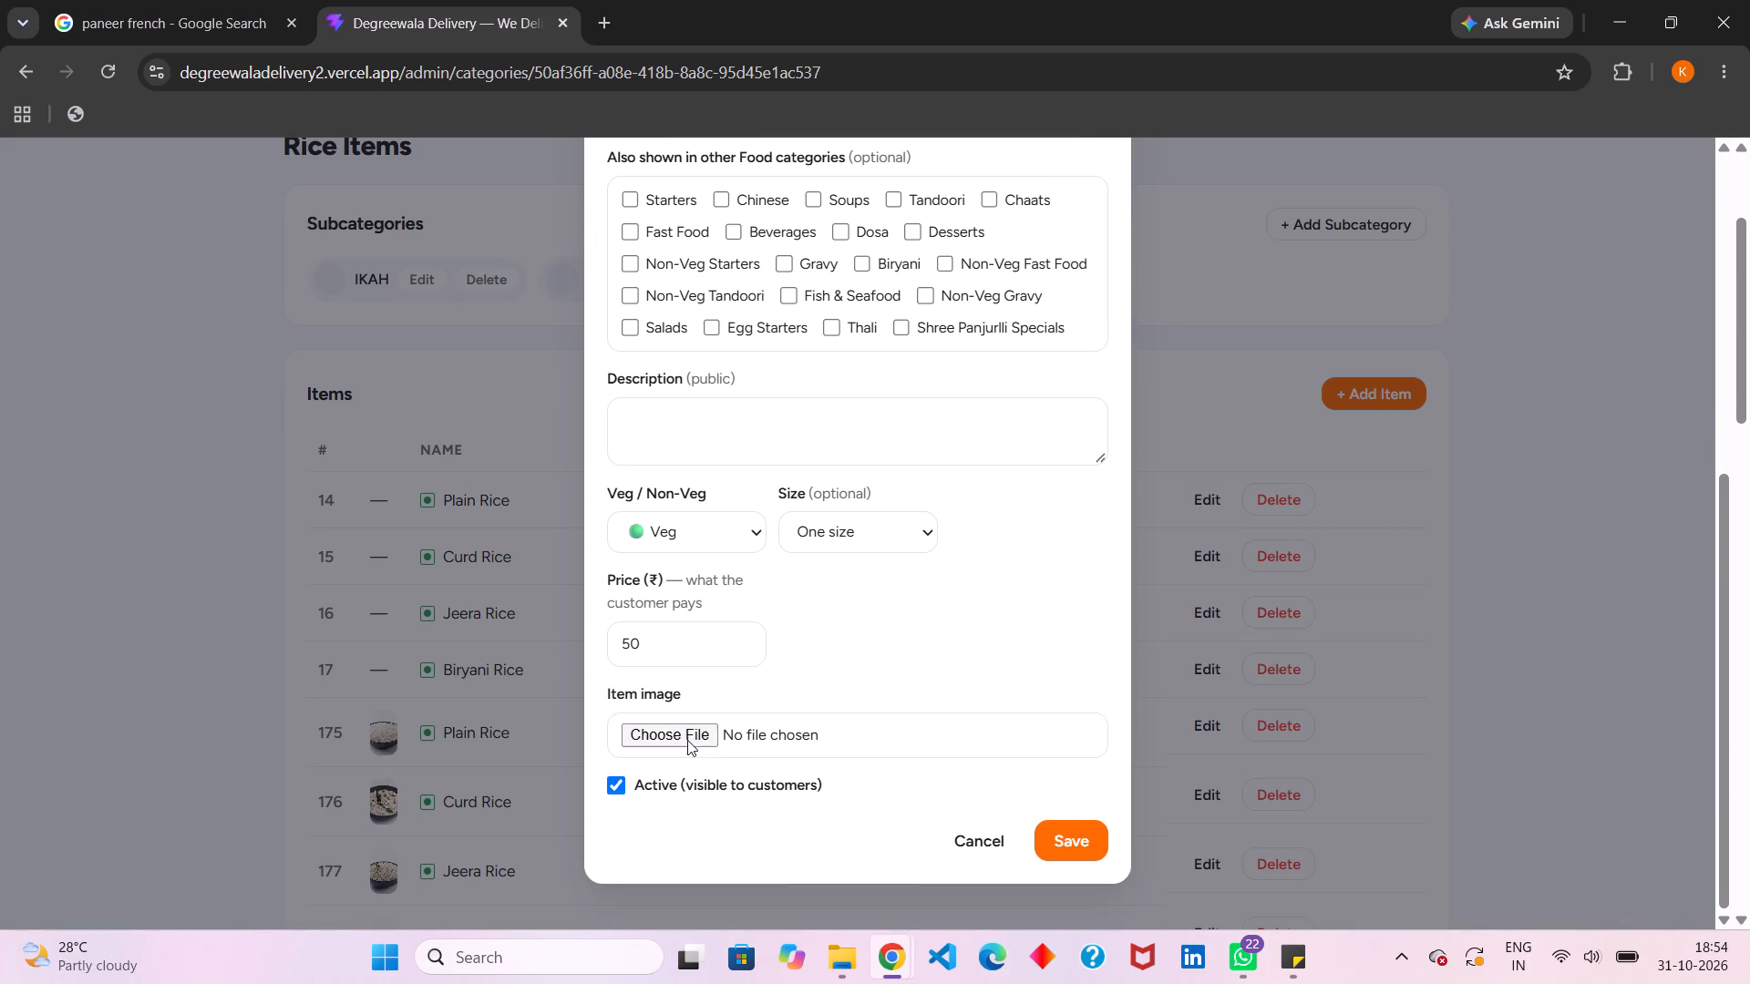
click(762, 63)
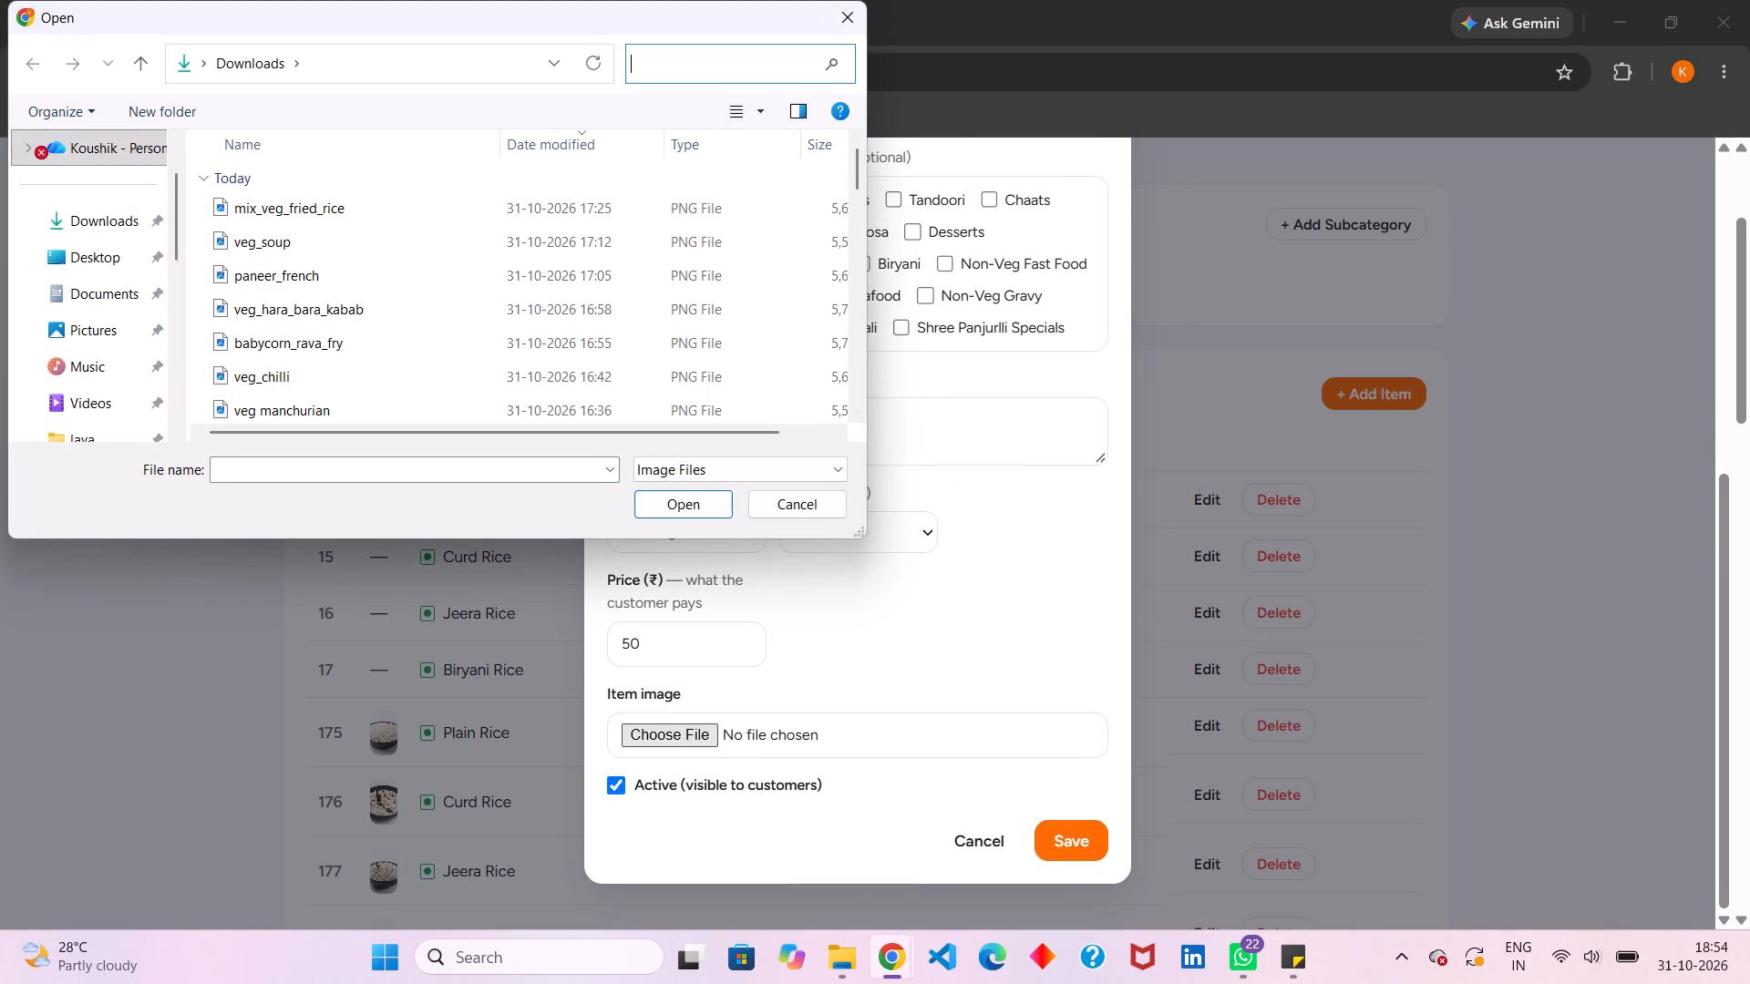
key(p)
key(l)
text(ain)
key(space)
text(r)
text(ice)
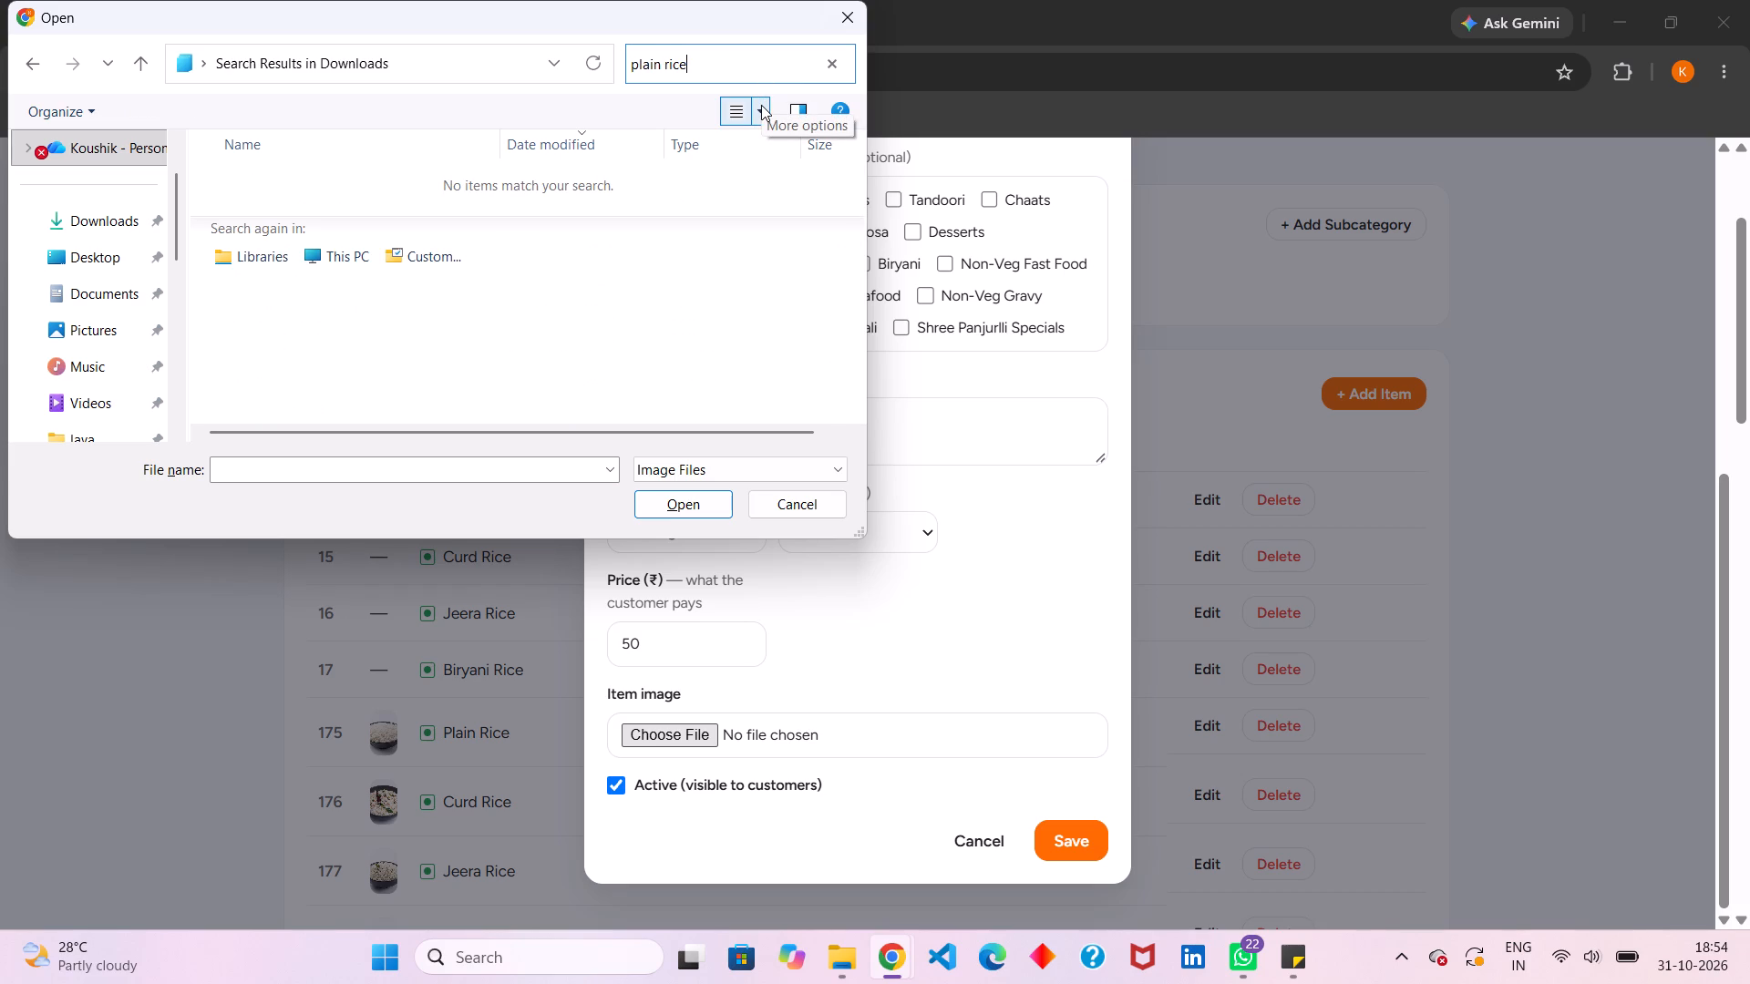
Reuse the "plain rice" search in the Seegodu_cafe folder, attach the matching image to IKAH's Plain Rice, and save the item.
drag(709, 57, 633, 66)
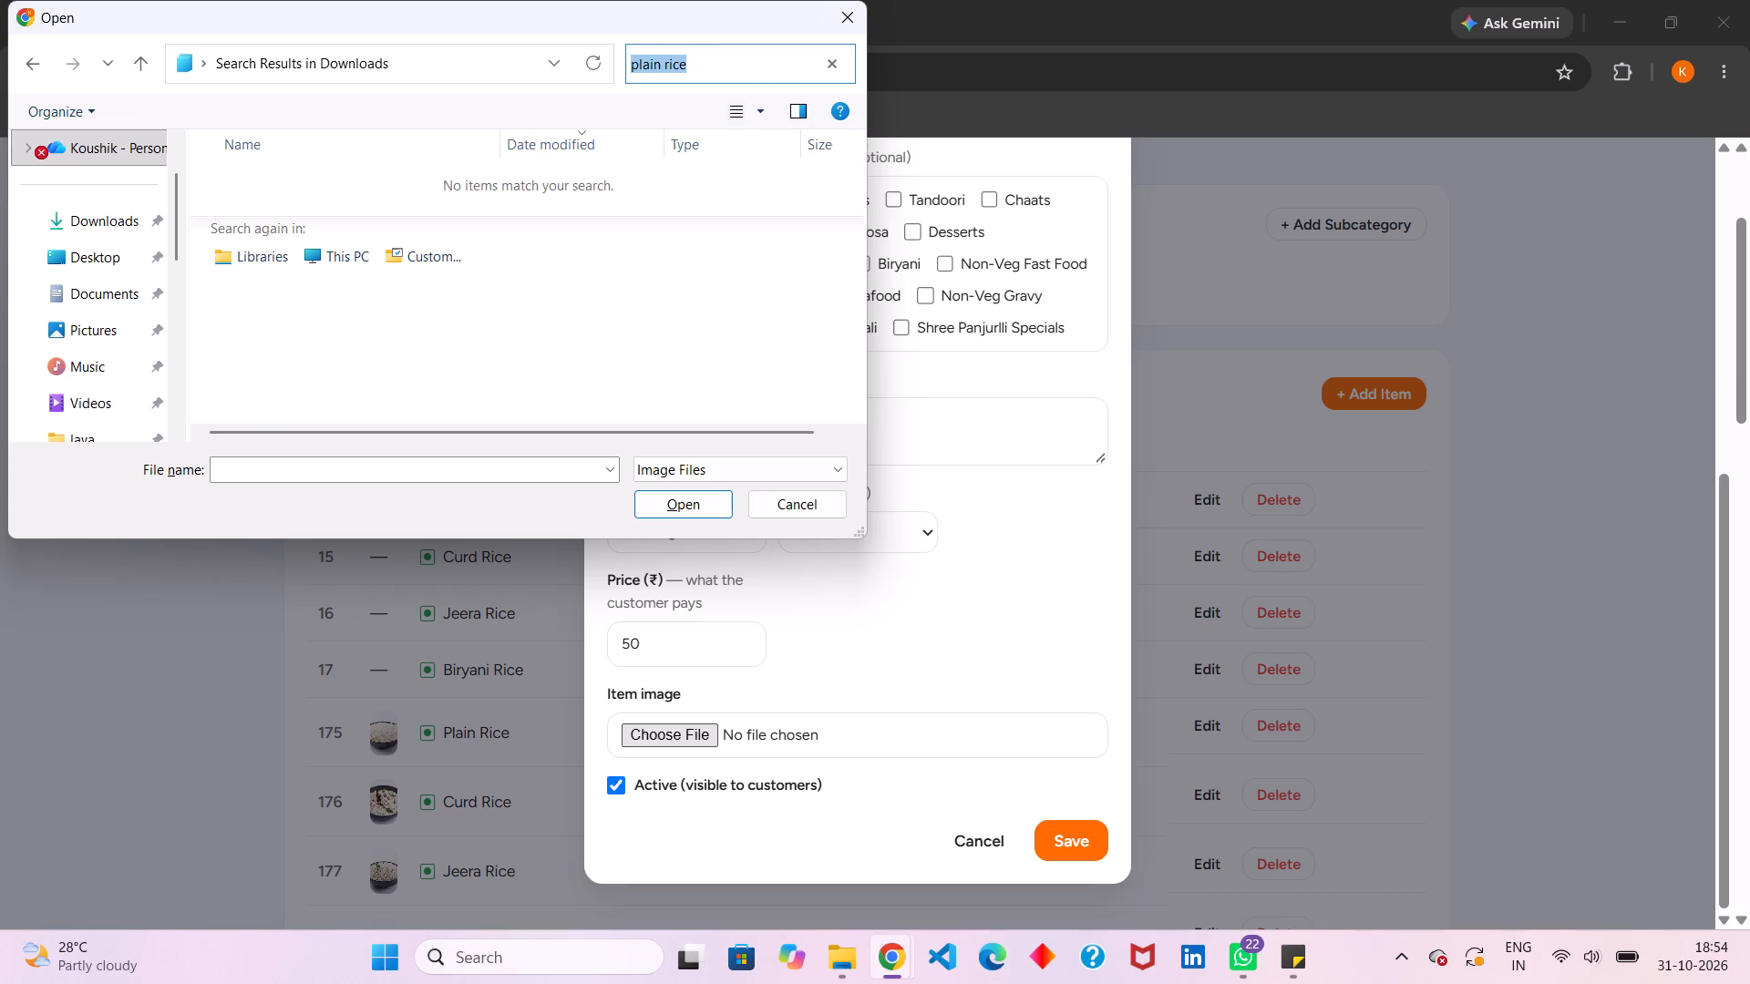
drag(633, 66, 632, 65)
key(ctrl+c)
click(622, 266)
scroll(102, 302, down, 1)
click(101, 361)
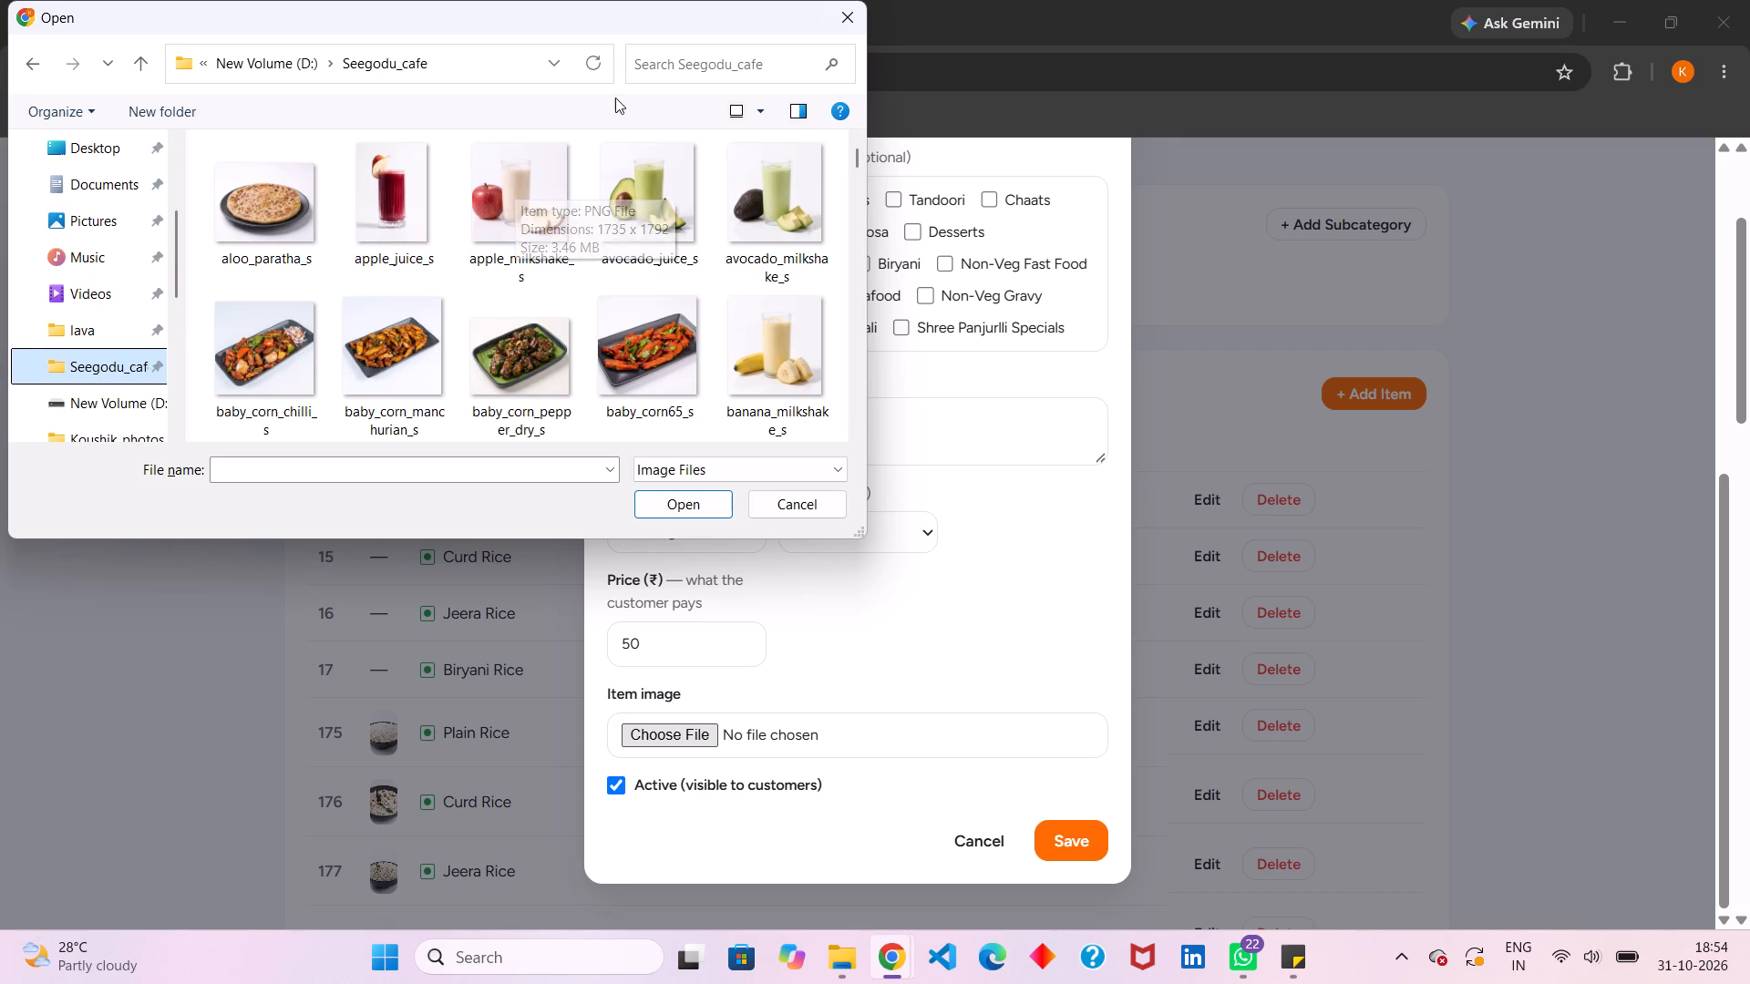
click(648, 51)
click(649, 64)
key(ctrl+v)
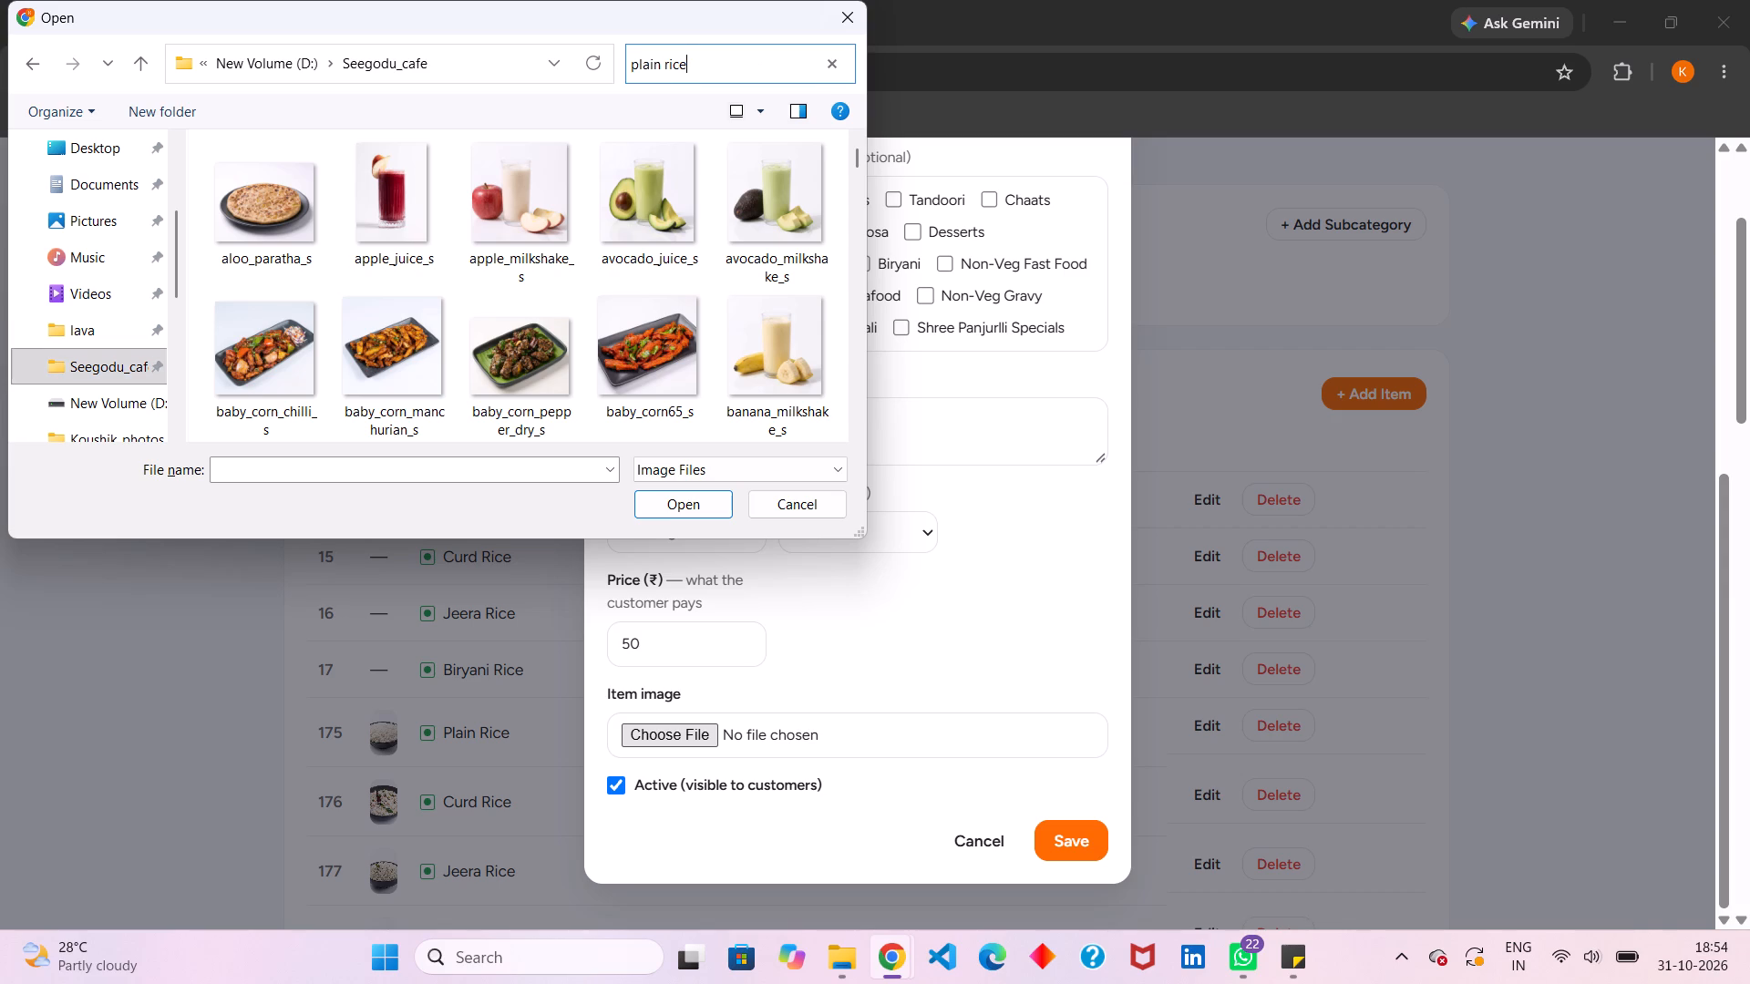
double_click(272, 202)
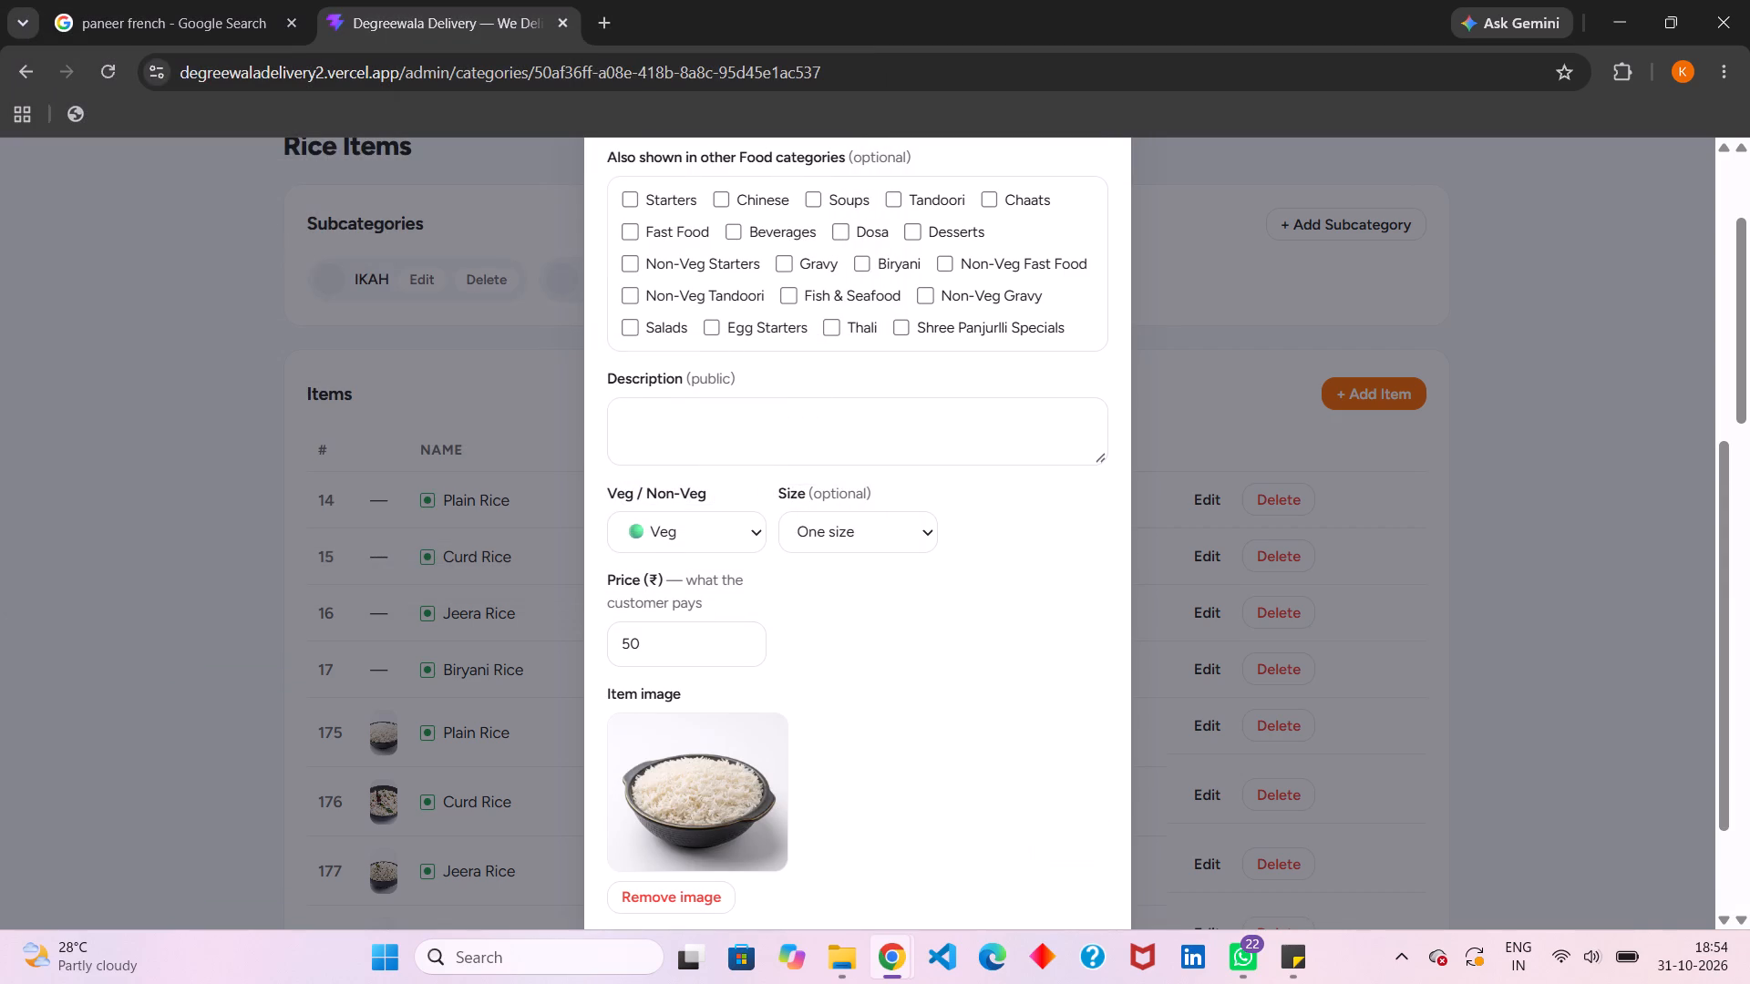
scroll(794, 472, down, 1)
scroll(911, 689, down, 4)
click(1067, 844)
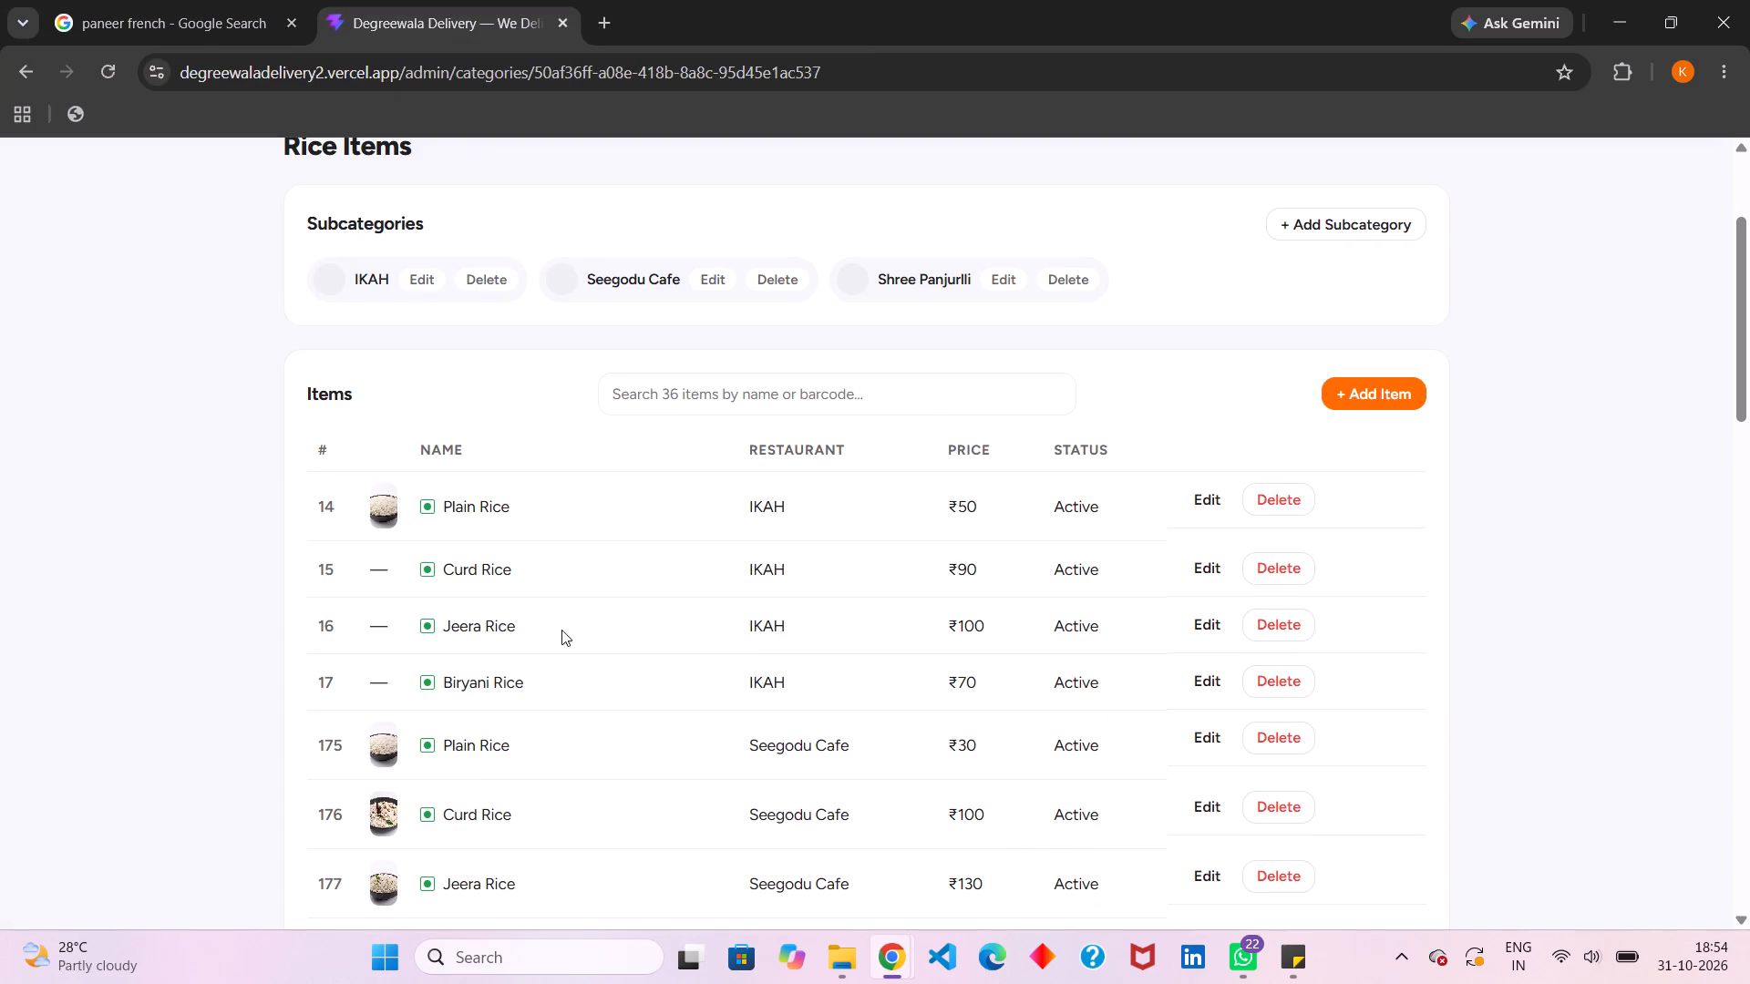
Add the curd_rice_s image from the Seegodu_cafe folder to IKAH's Curd Rice item and save it.
click(1199, 567)
scroll(783, 579, down, 6)
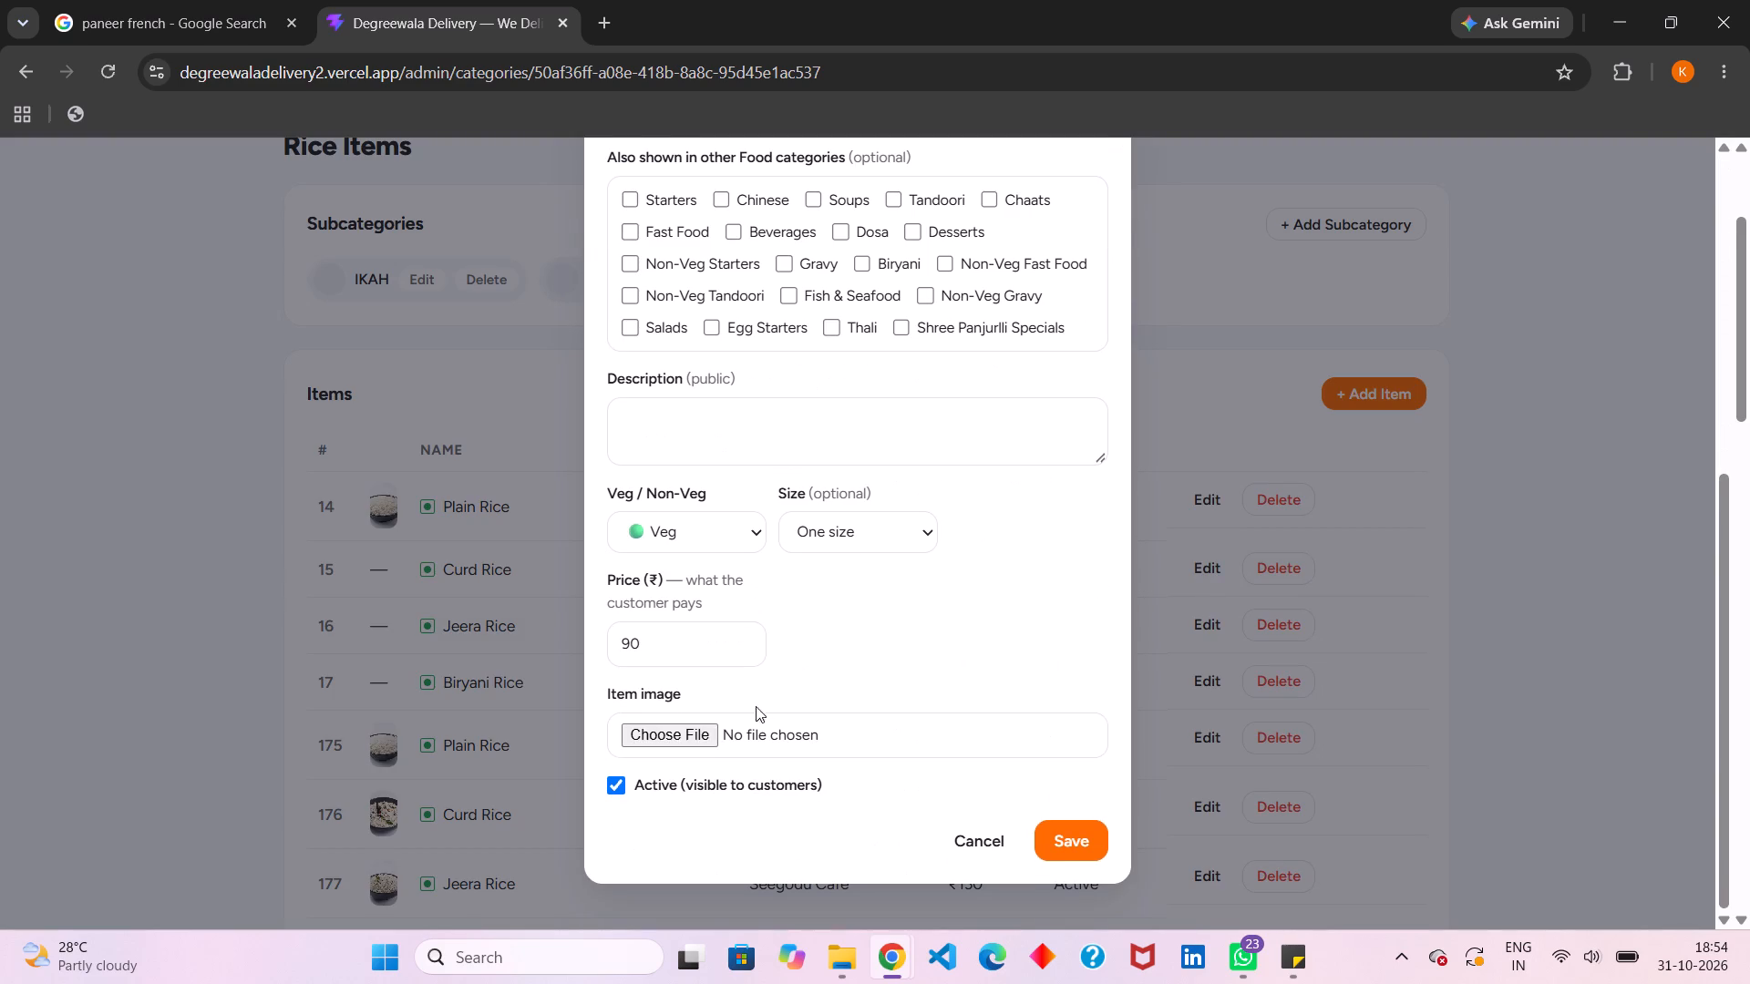
click(684, 736)
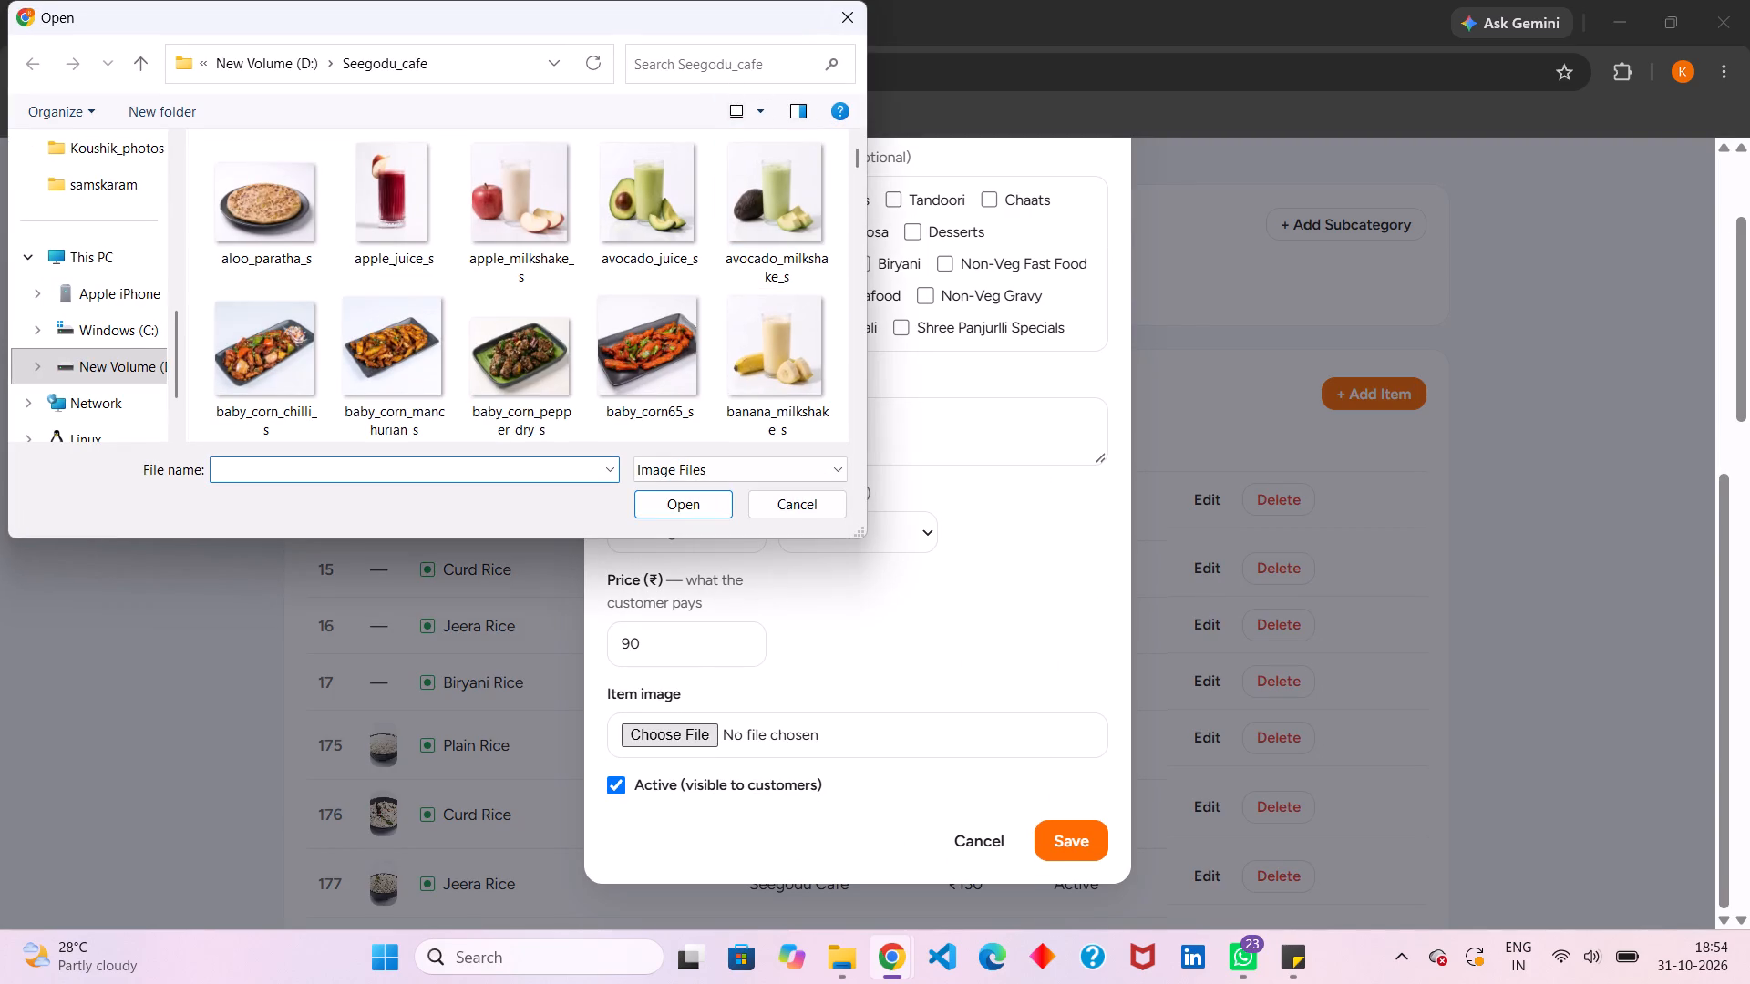
click(736, 59)
key(c)
key(u)
text(rd)
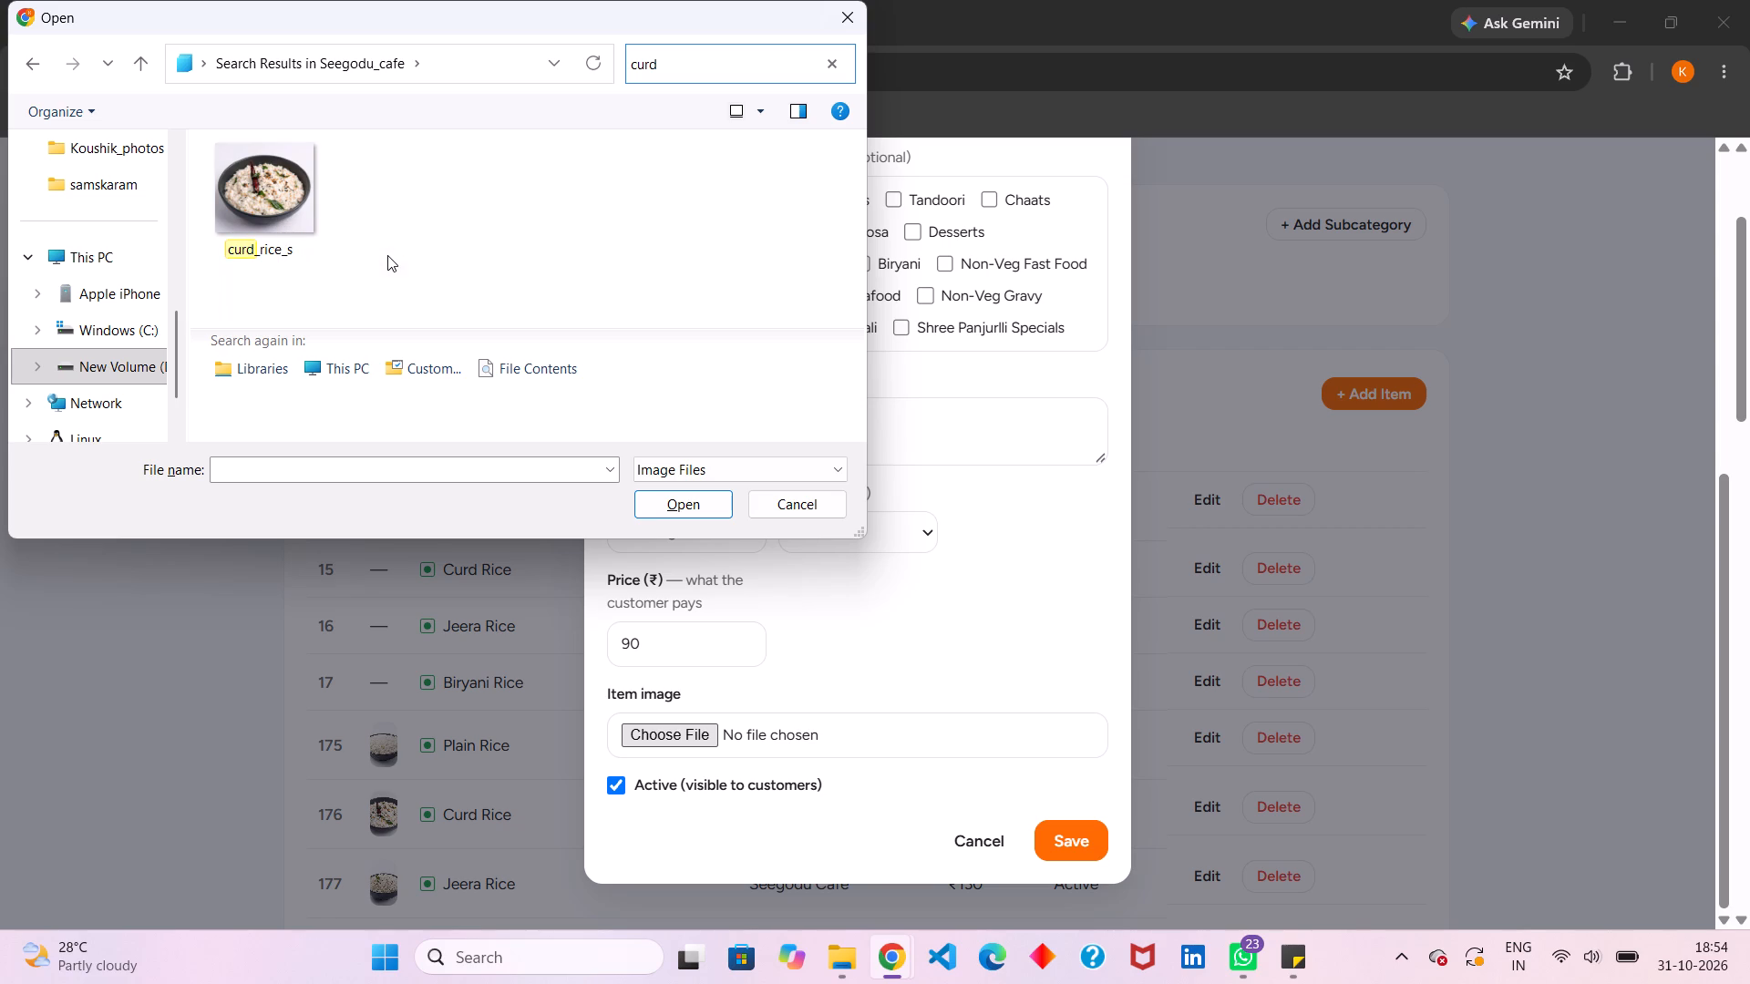
double_click(268, 213)
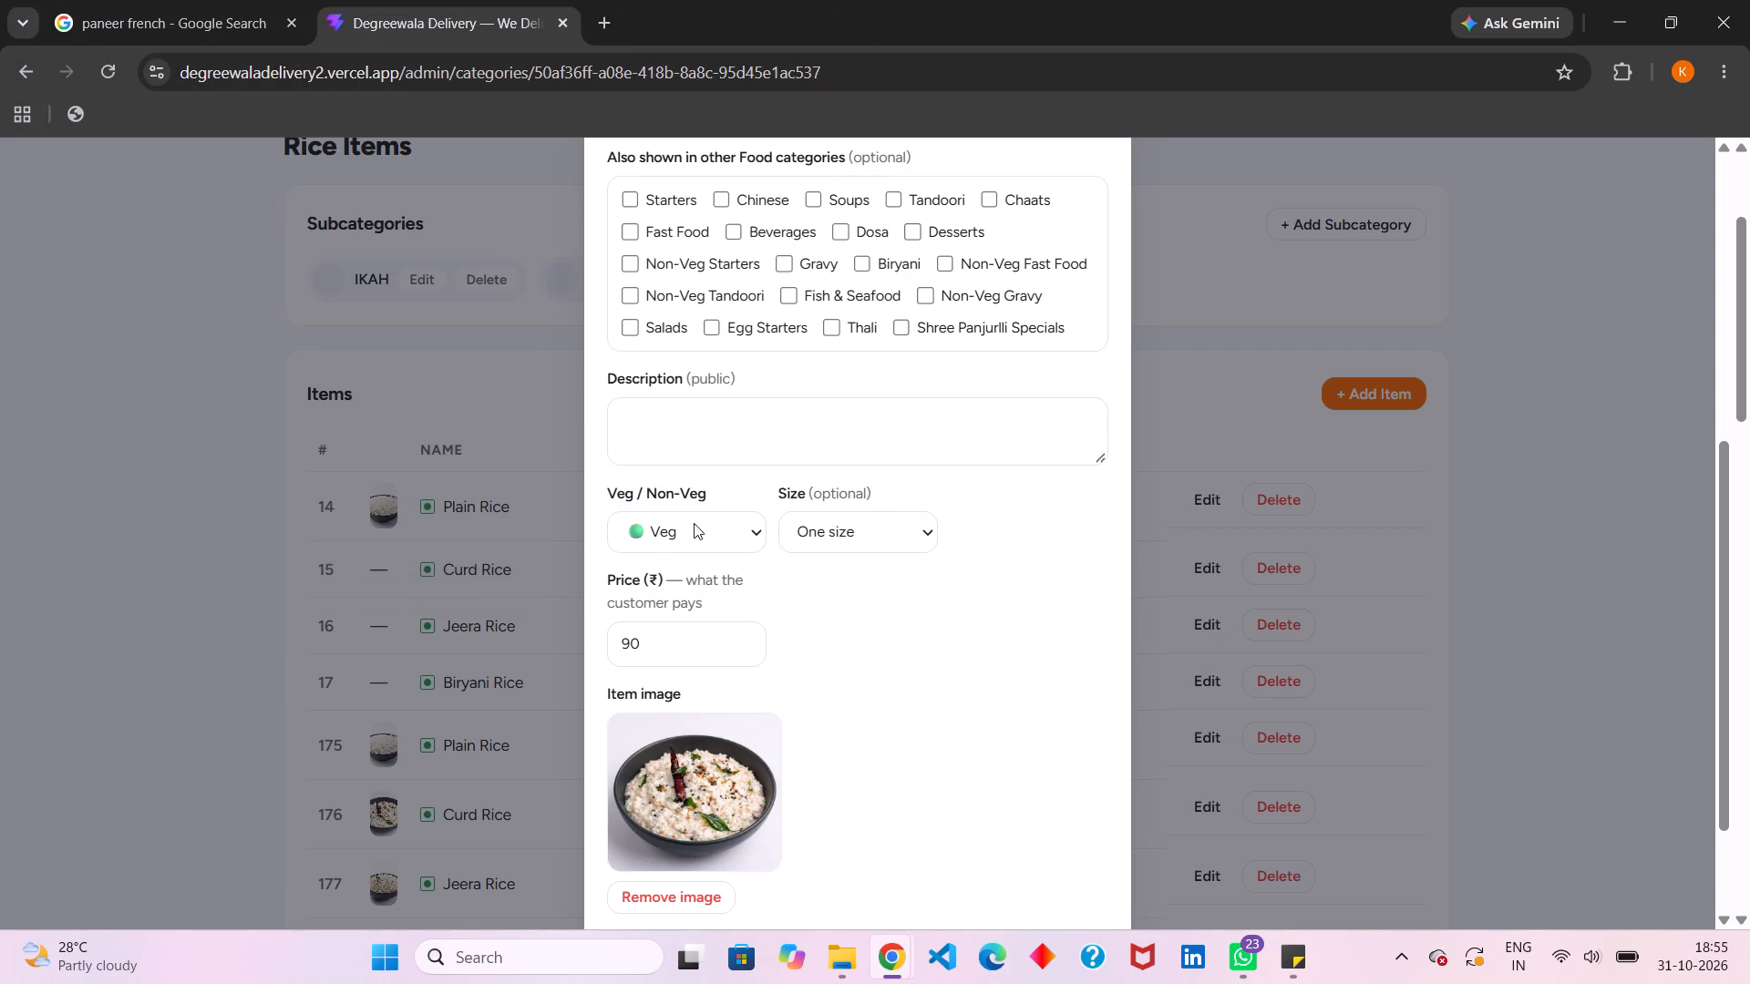
scroll(740, 549, down, 5)
click(1062, 835)
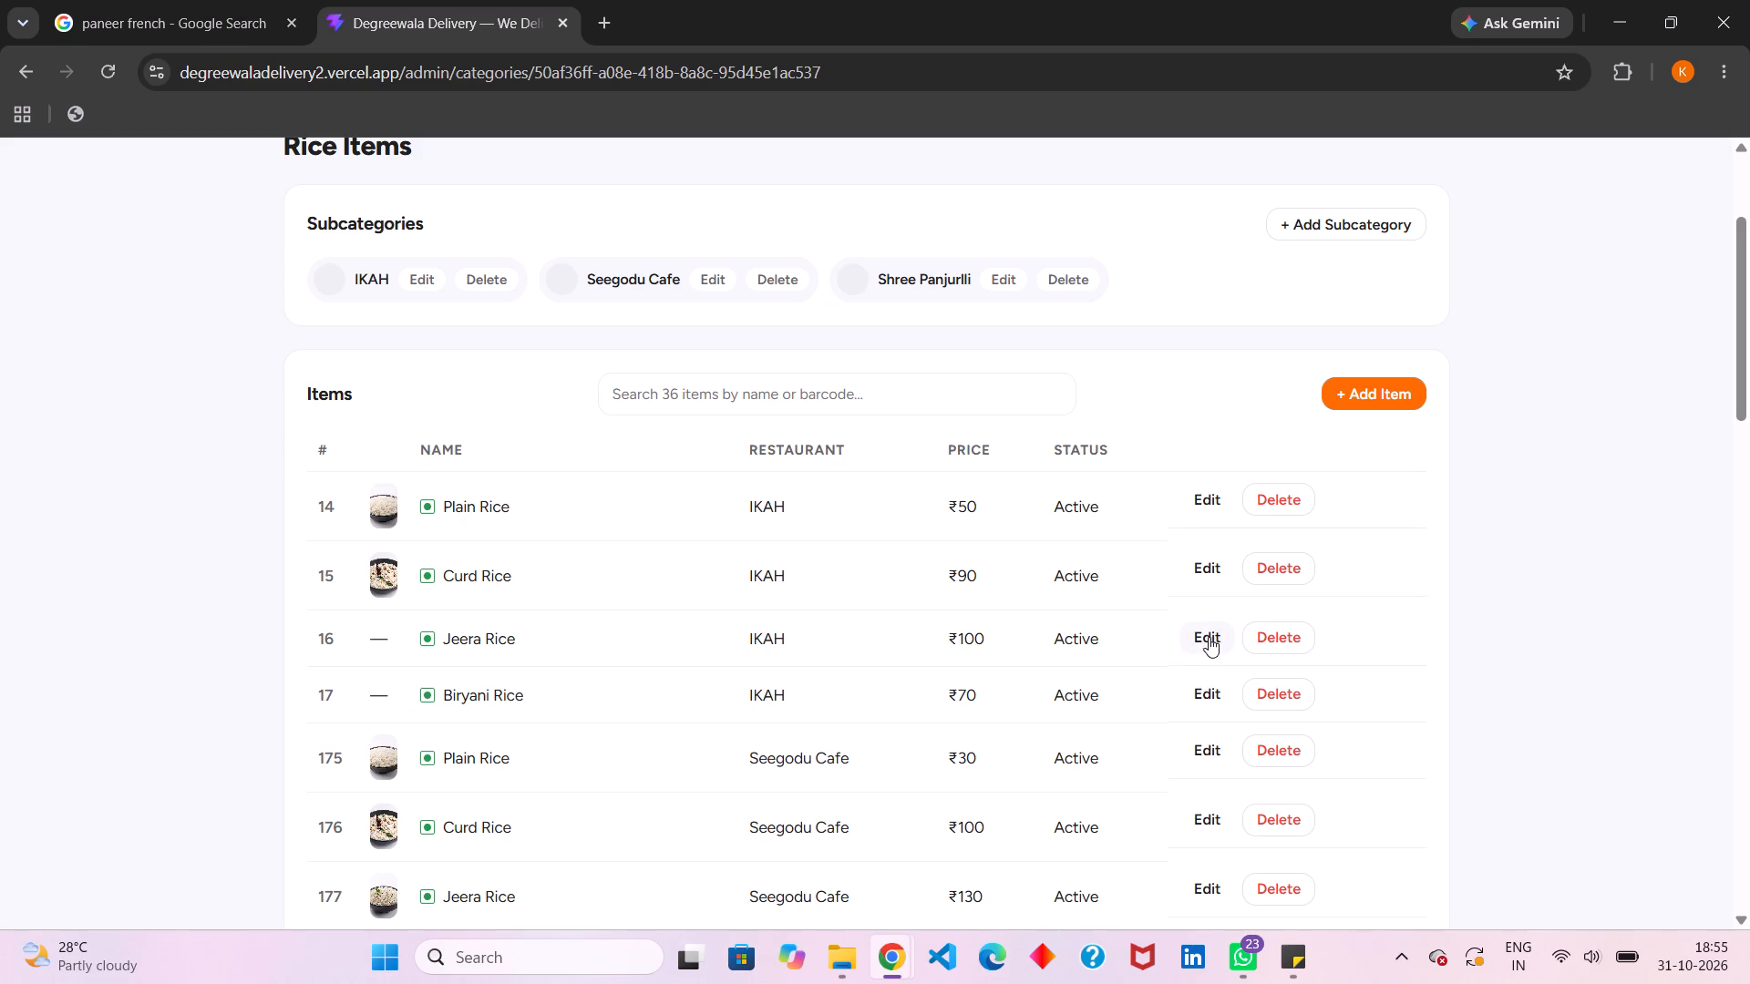
Add the jeera_rice_s image from the Seegodu_cafe folder to IKAH's Jeera Rice item and save it.
click(1209, 637)
scroll(845, 565, down, 7)
click(659, 735)
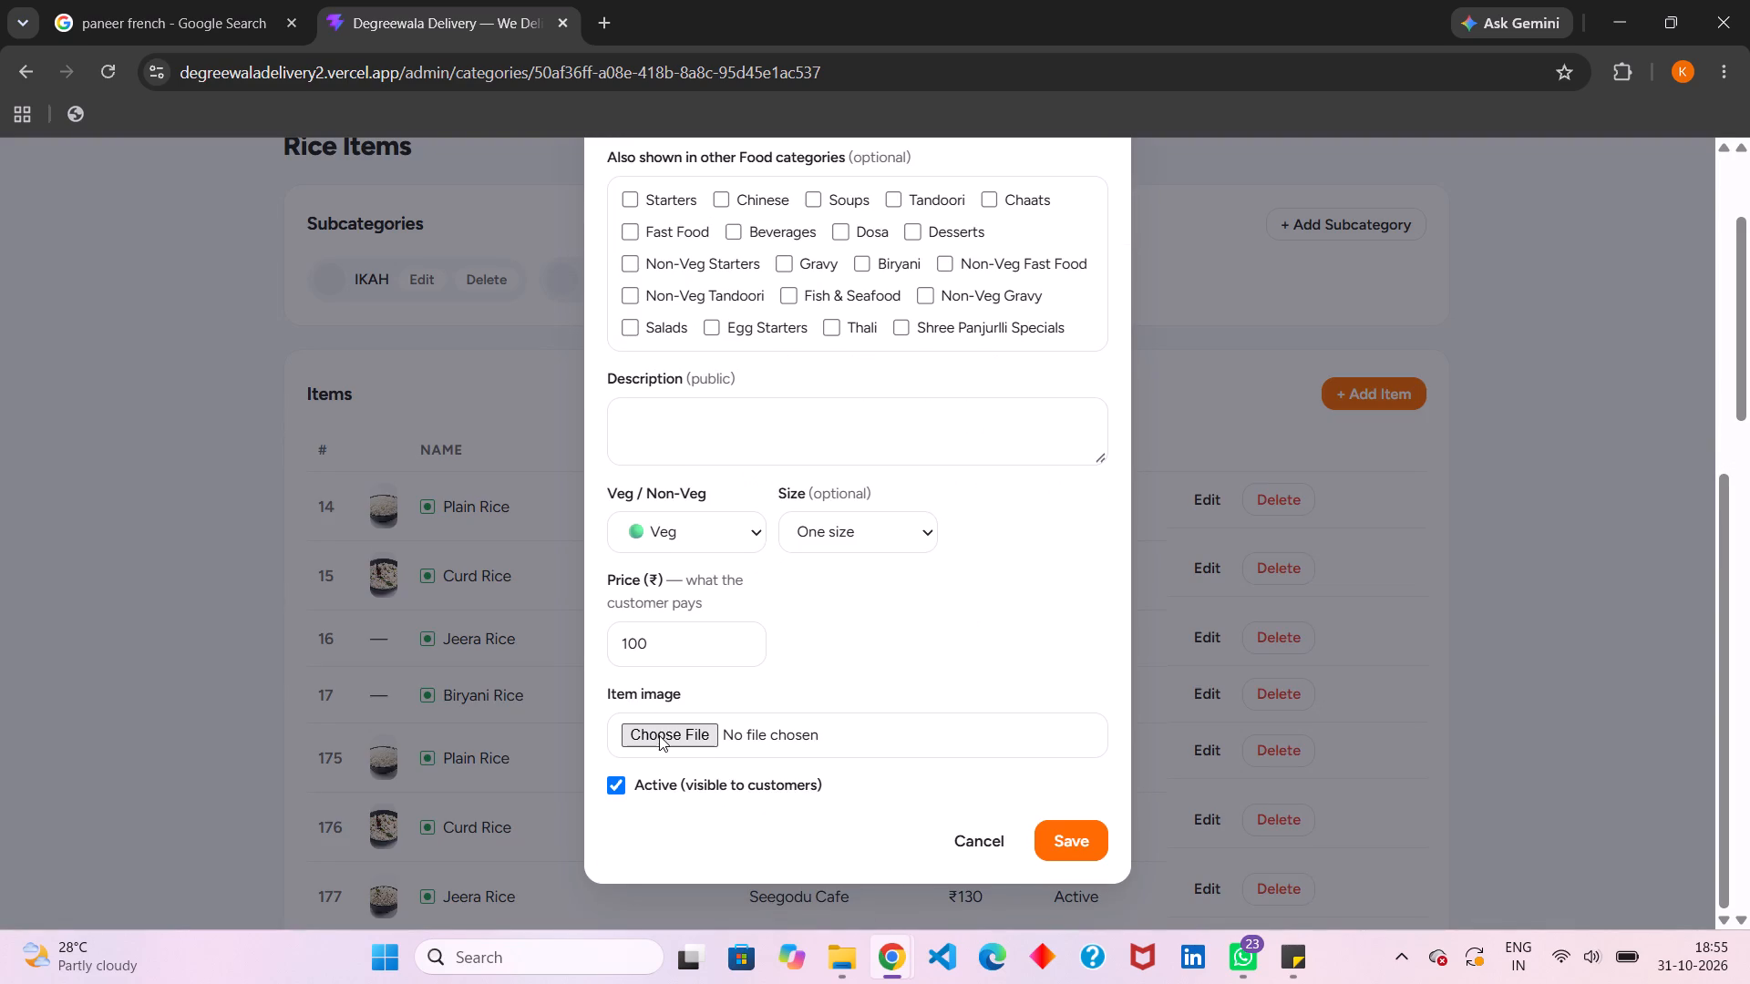
click(770, 57)
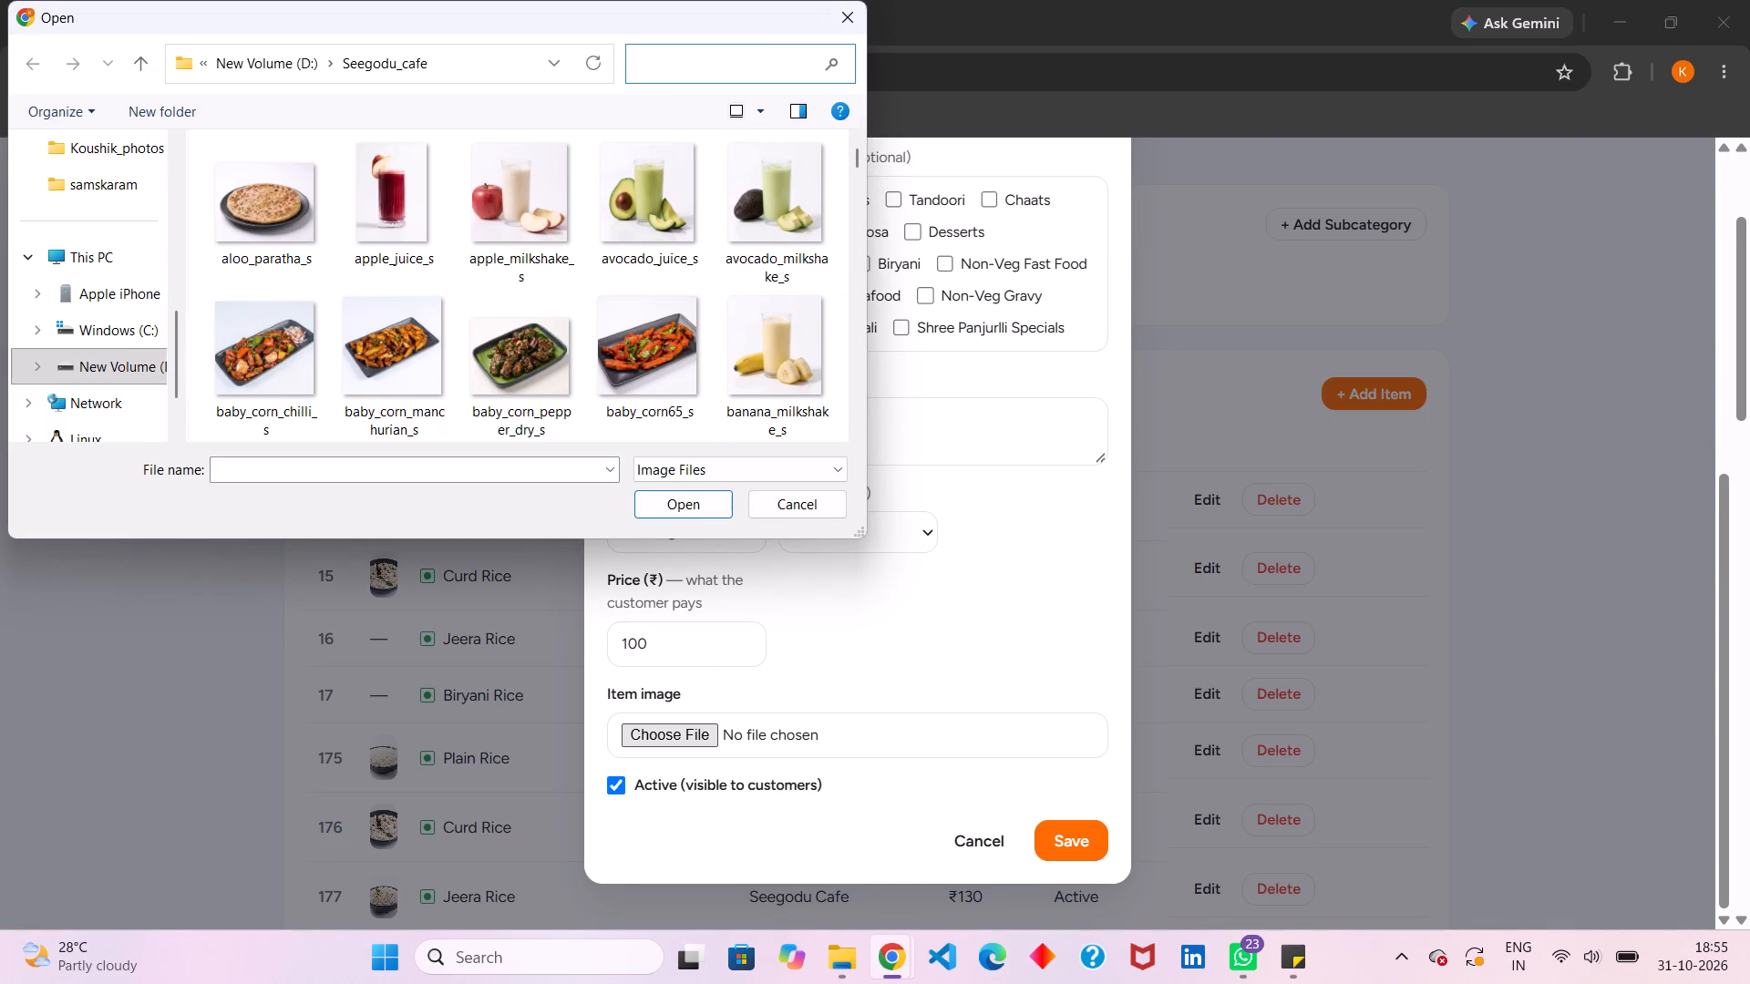
key(j)
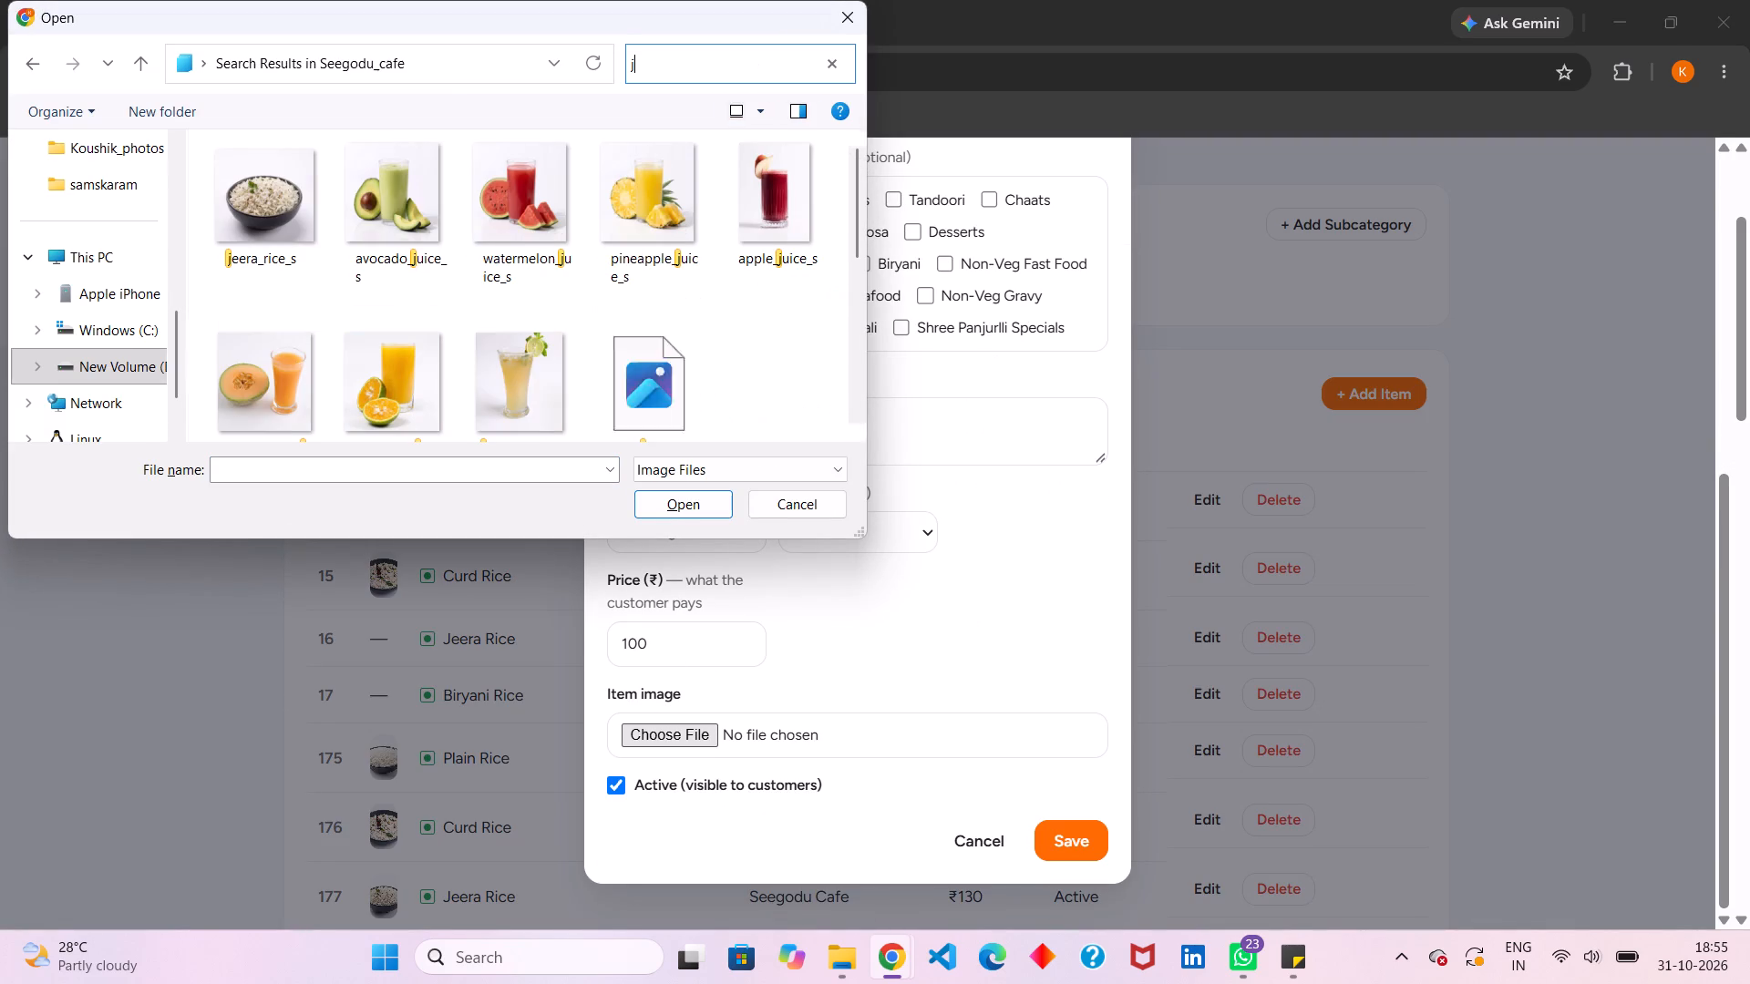
text(eera r)
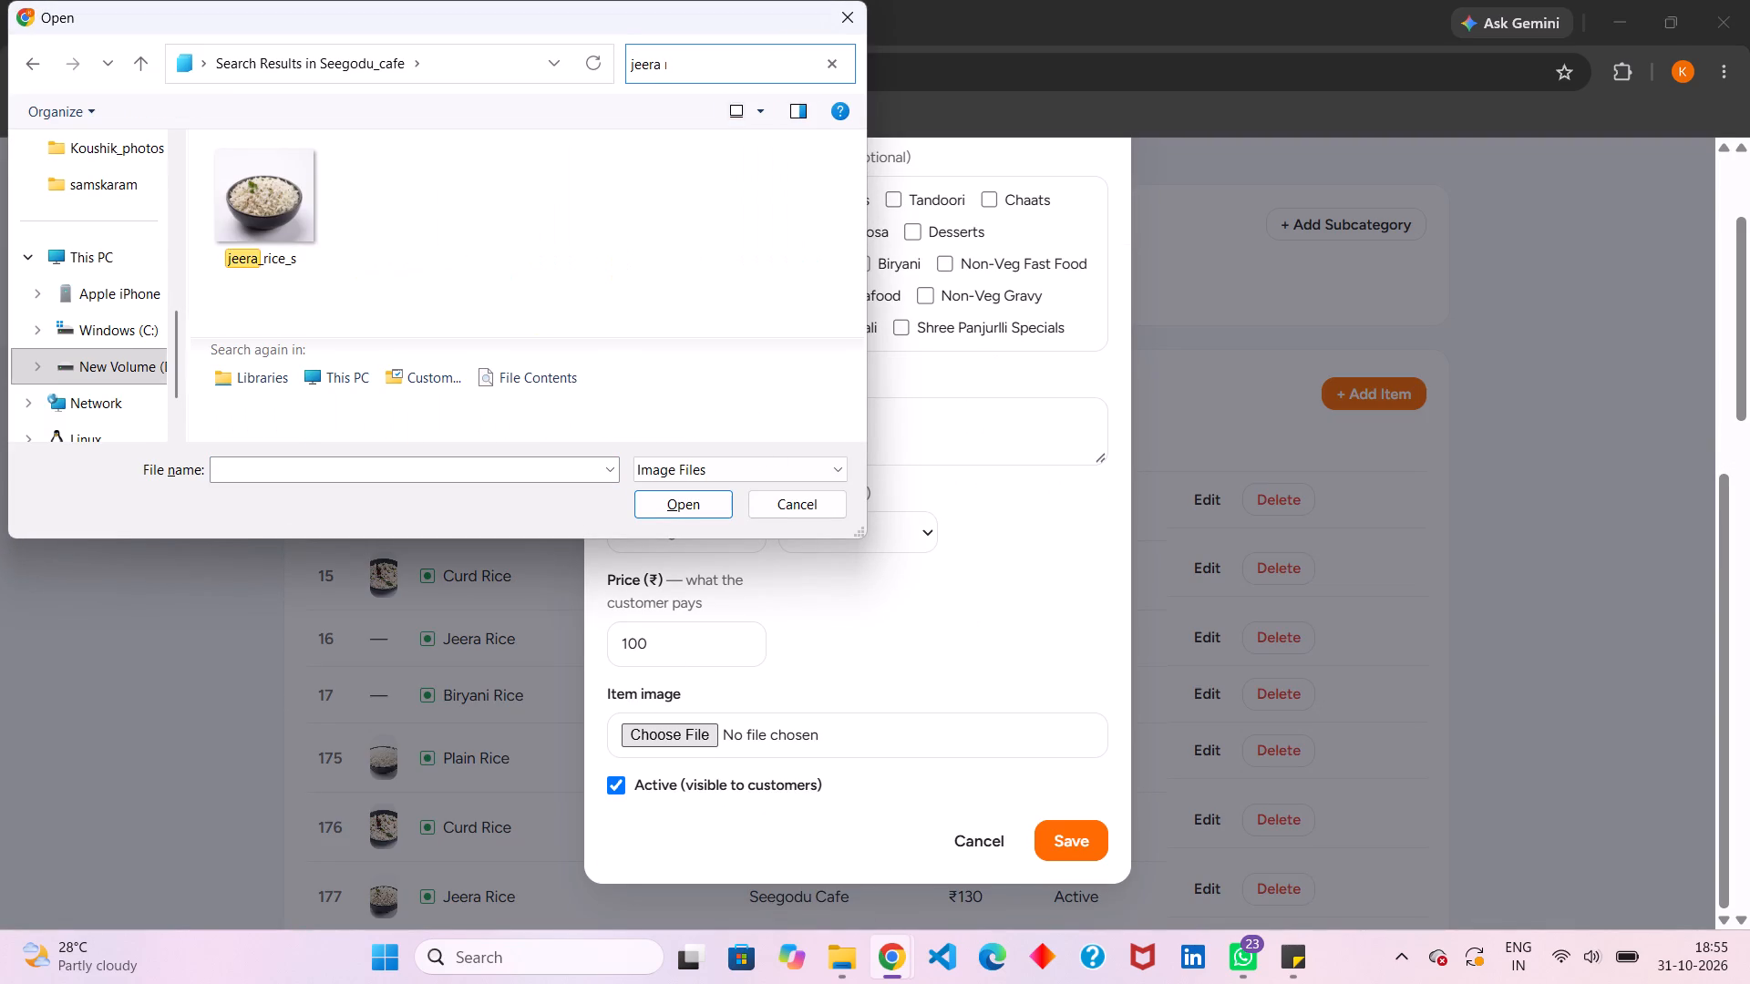
double_click(283, 186)
scroll(851, 636, down, 5)
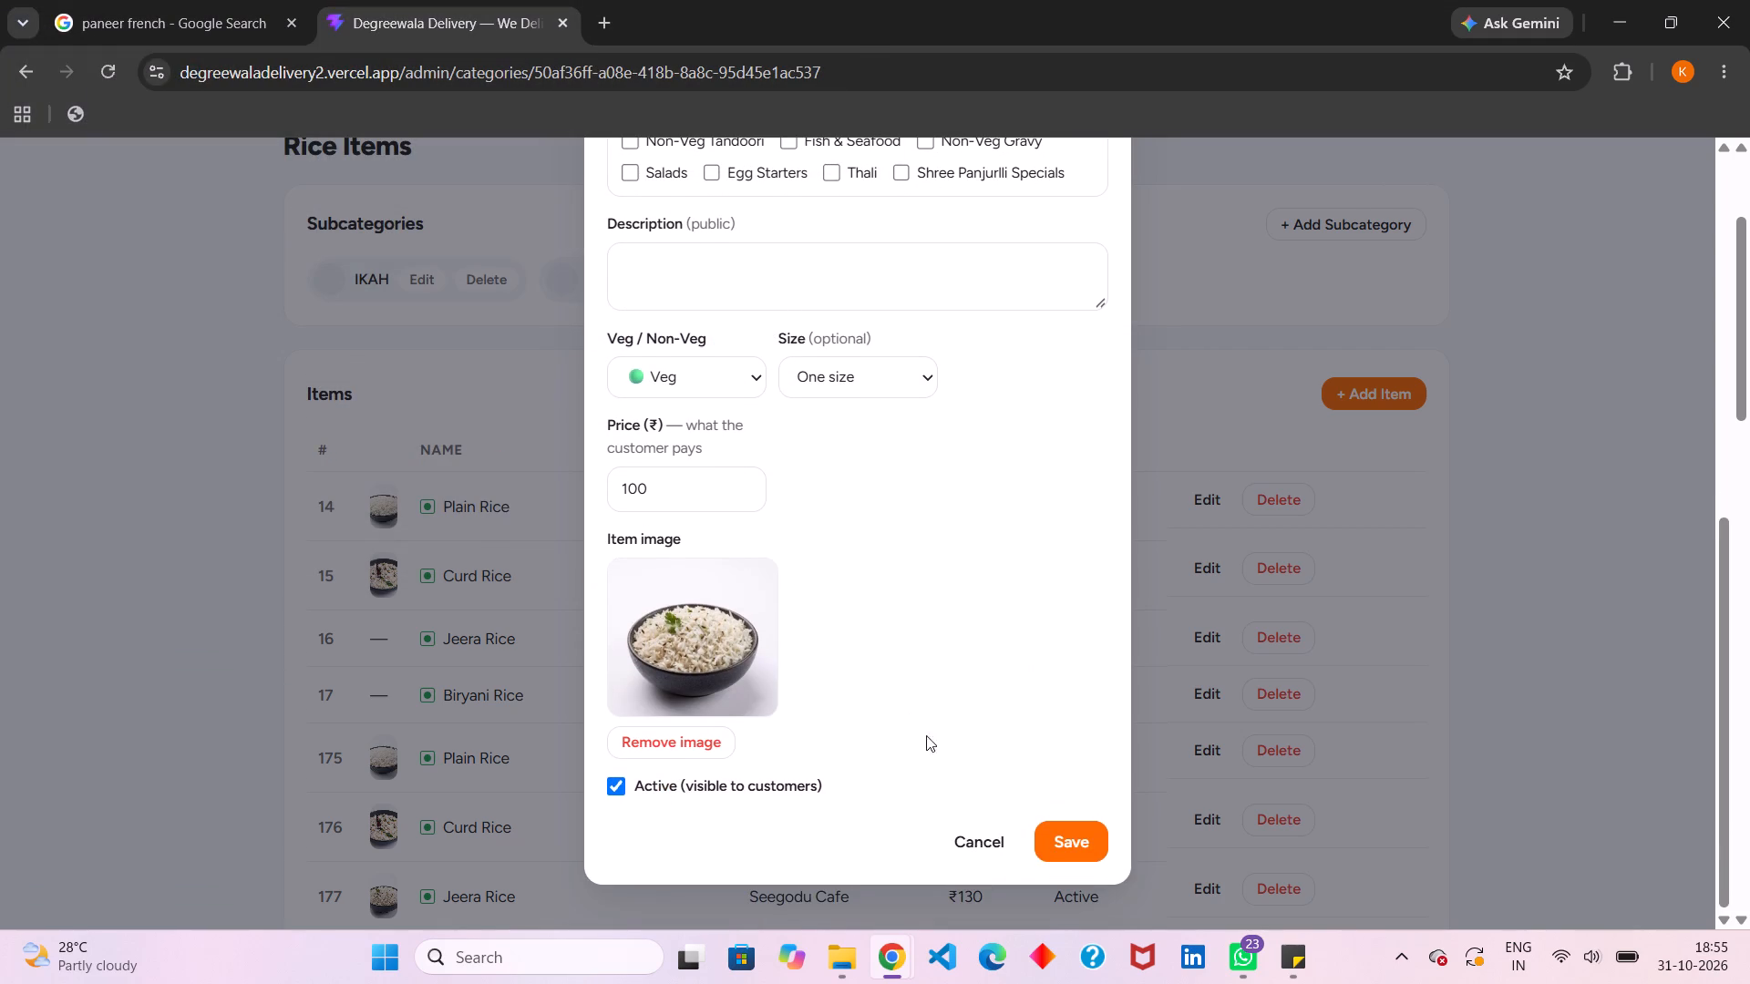
click(1050, 835)
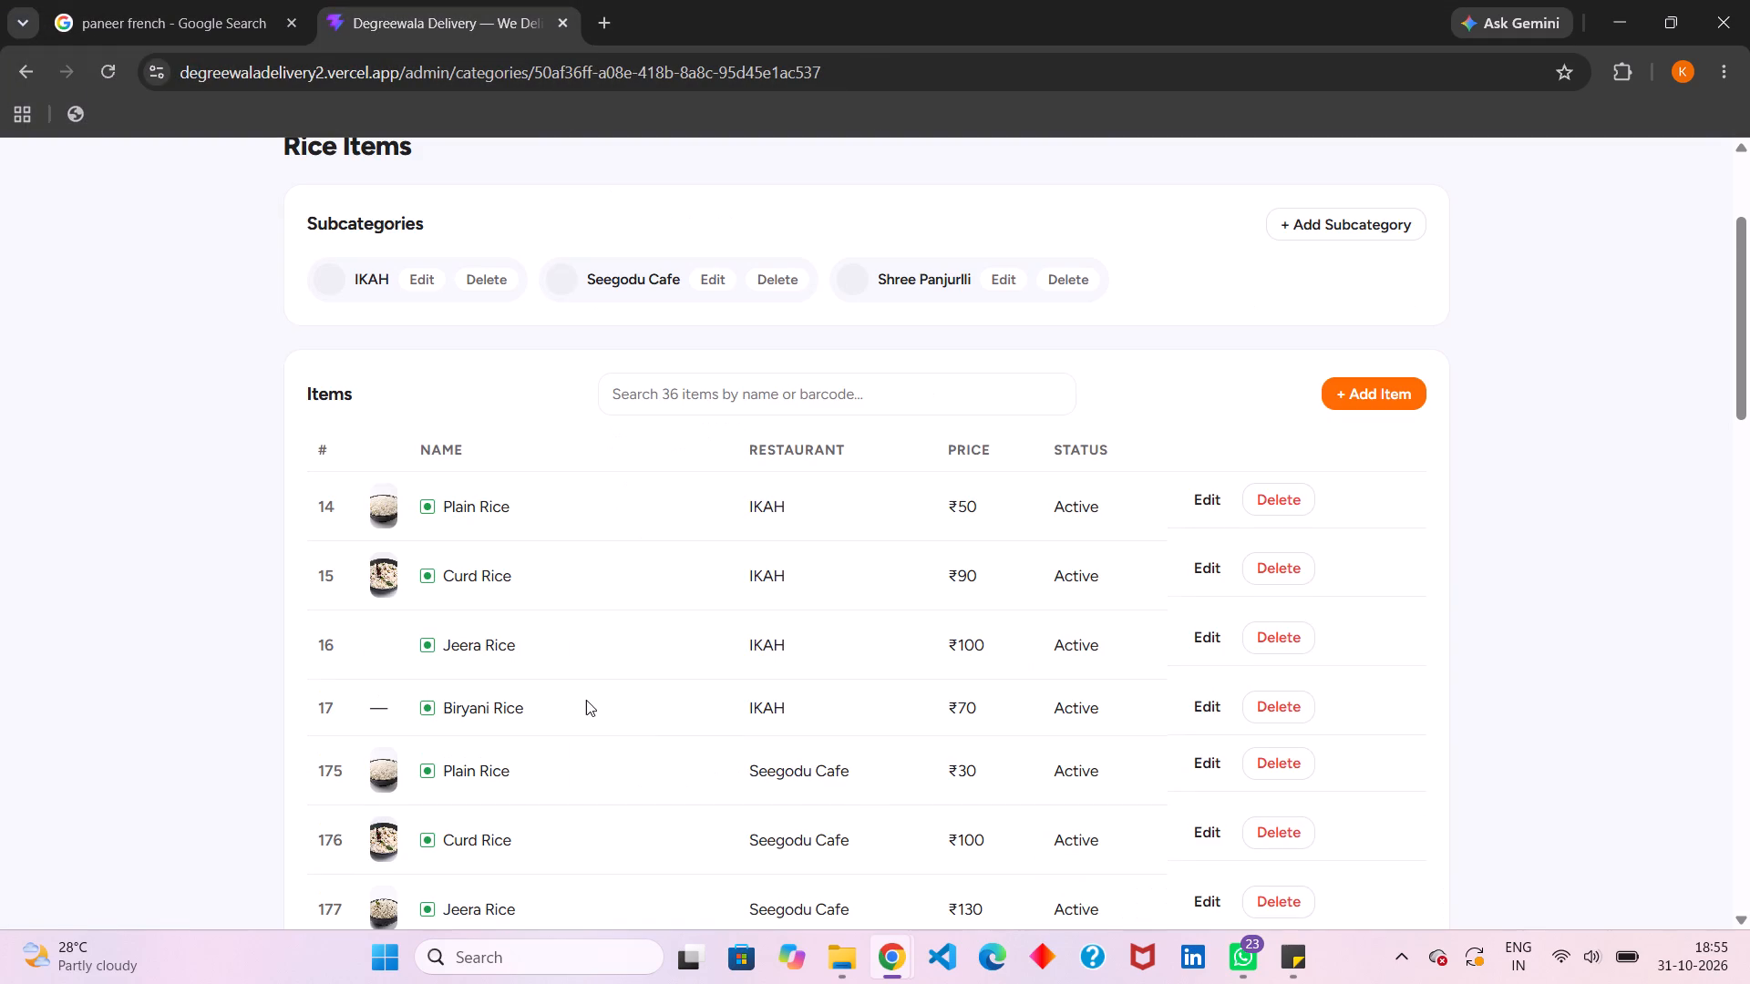
Search the Seegodu_cafe folder for "biry" images for IKAH's Biryani Rice item, and cancel the edit without attaching one.
scroll(586, 700, down, 1)
click(1192, 587)
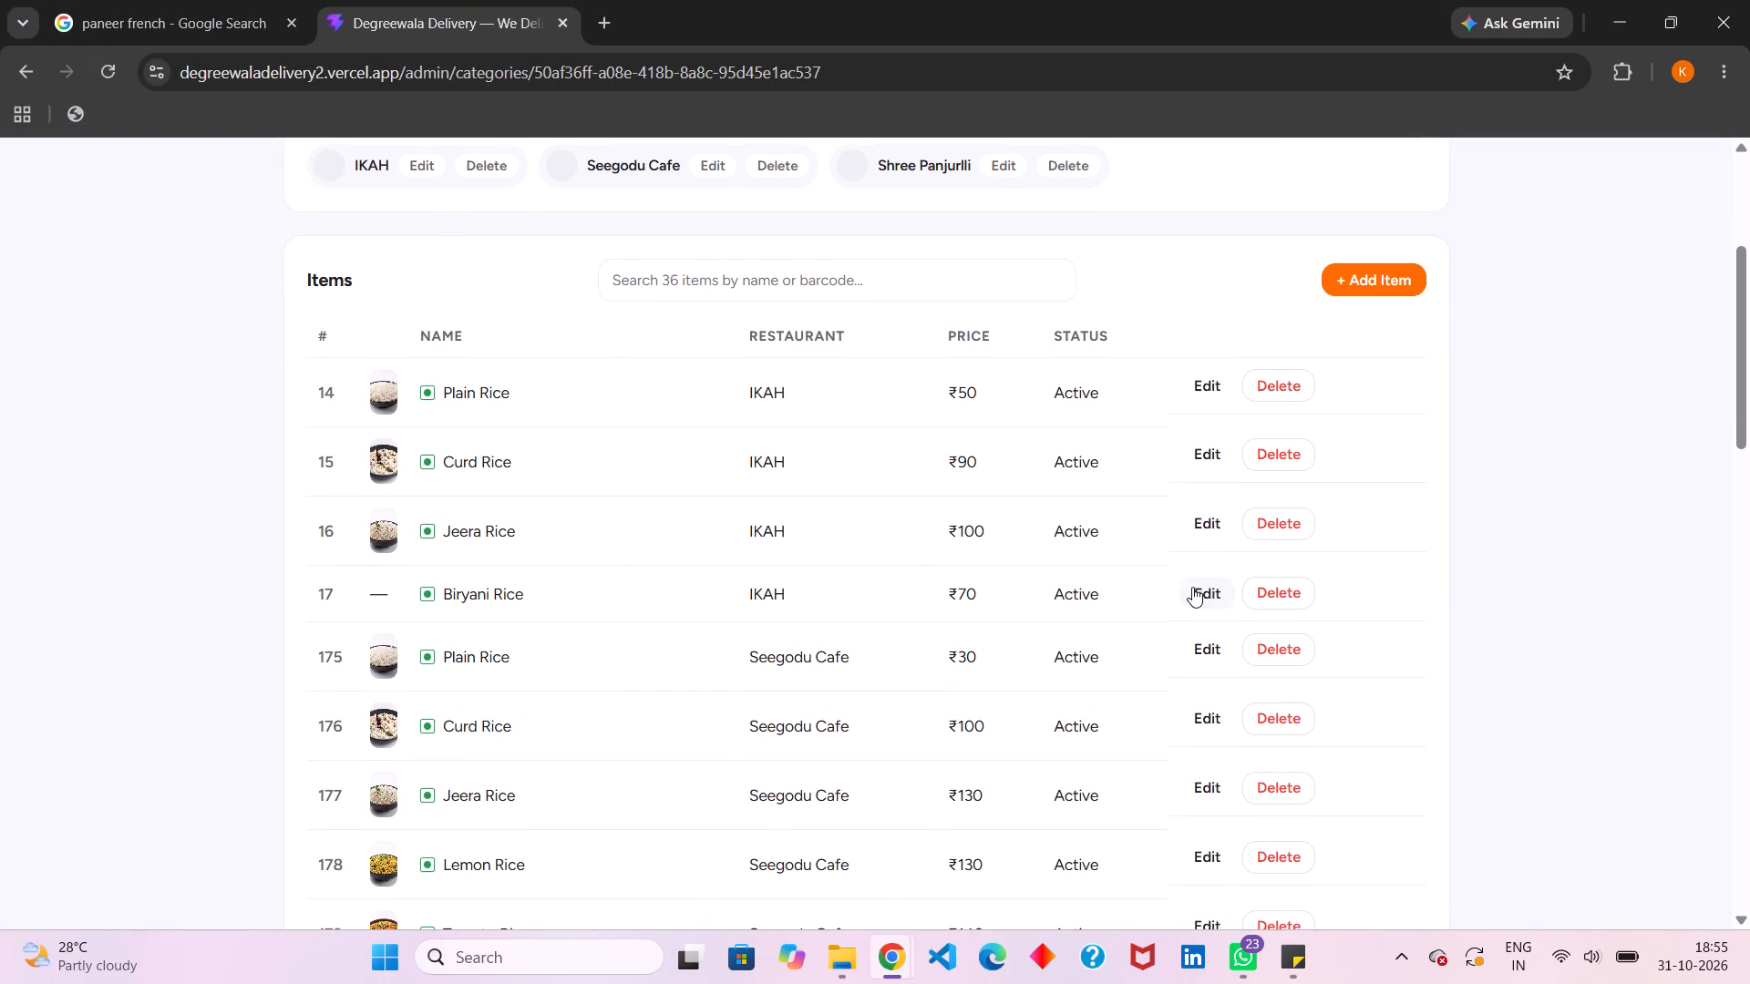
scroll(957, 583, down, 6)
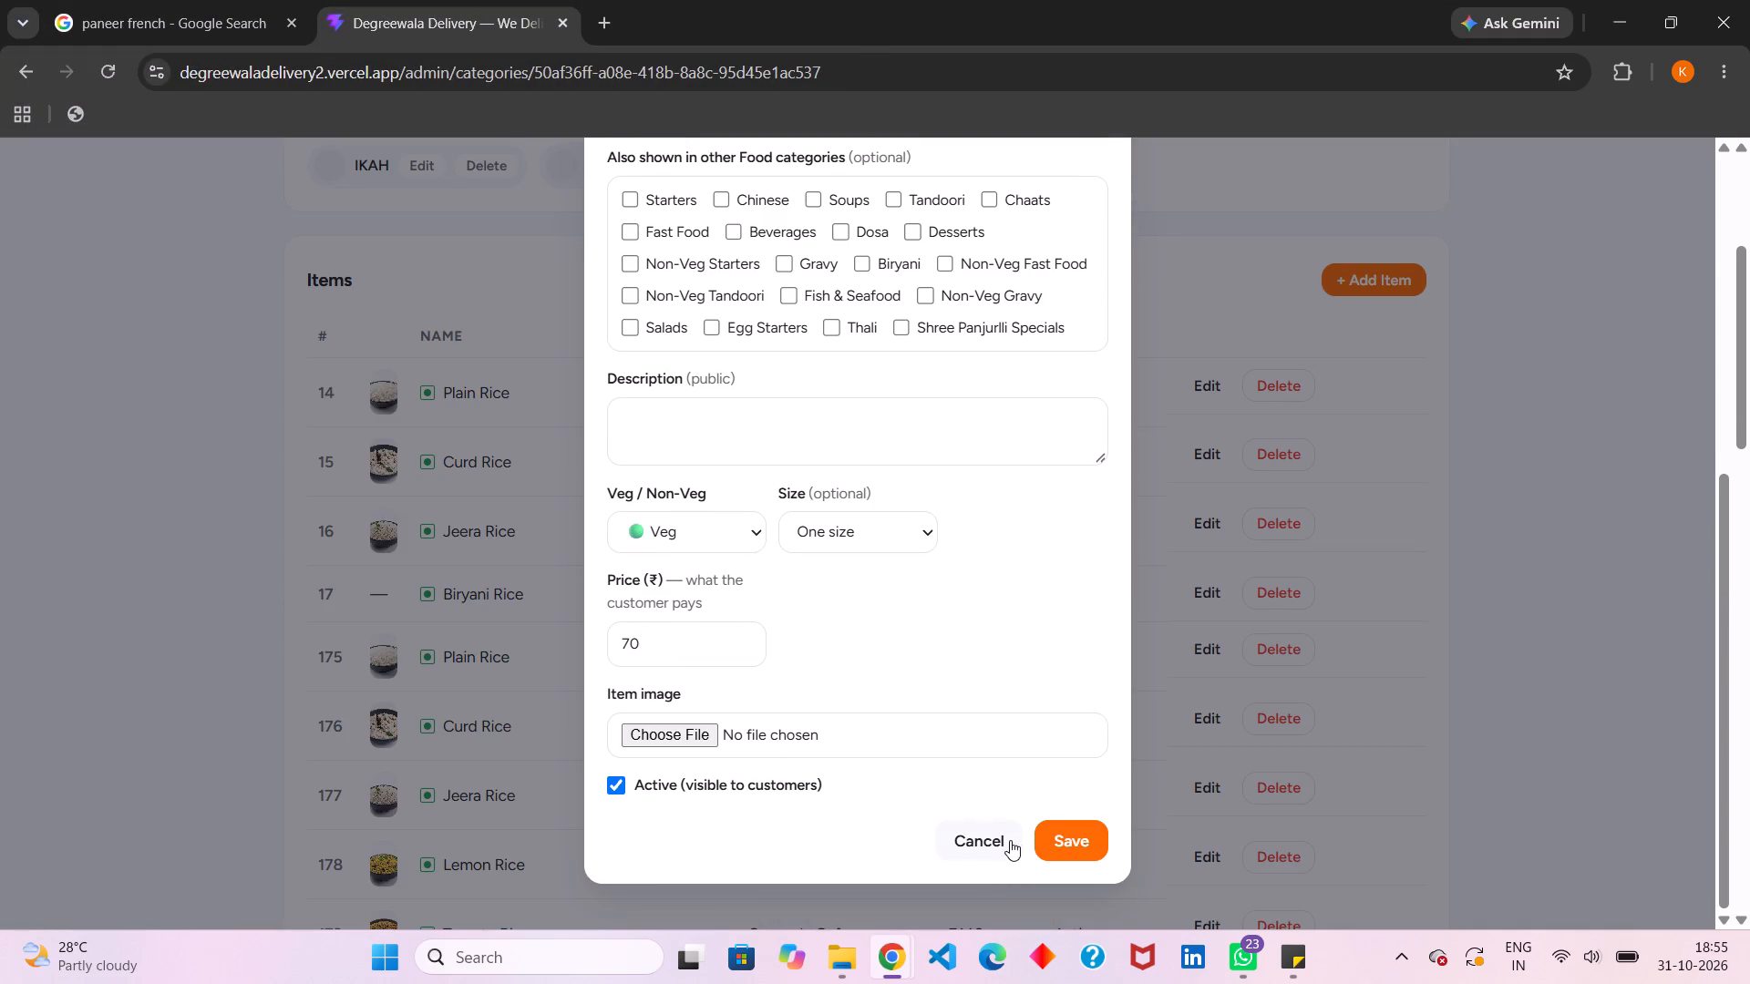
click(707, 726)
click(713, 69)
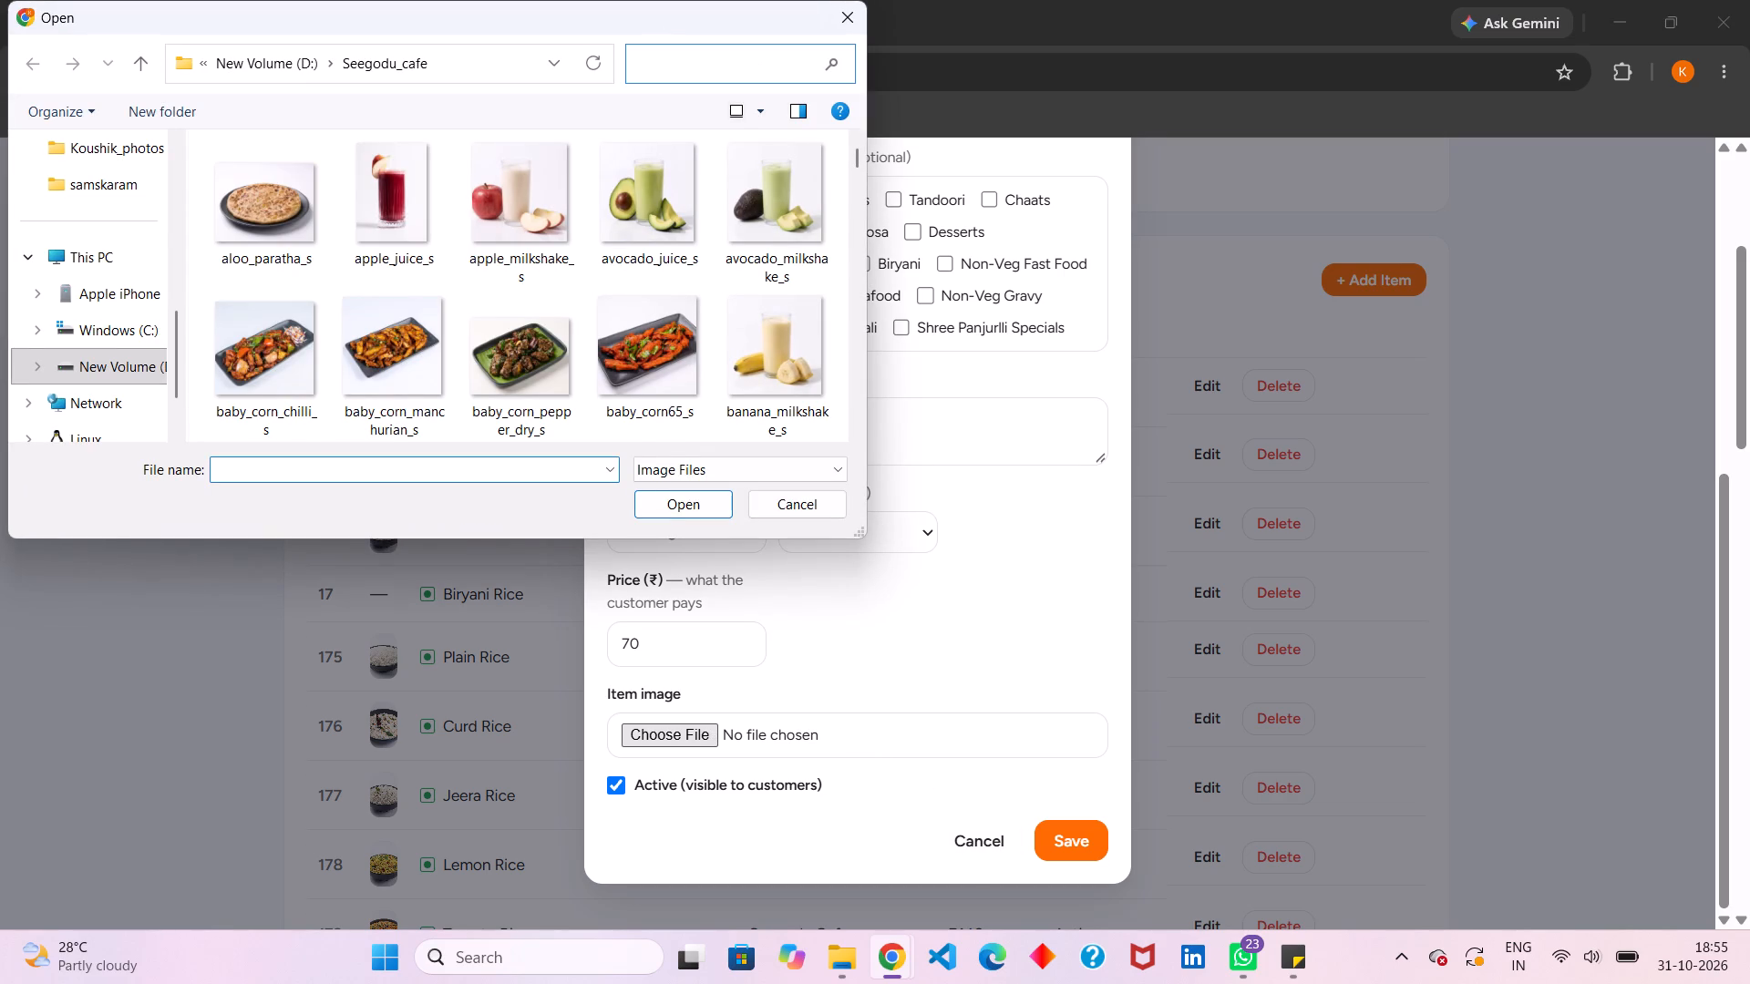
key(b)
key(i)
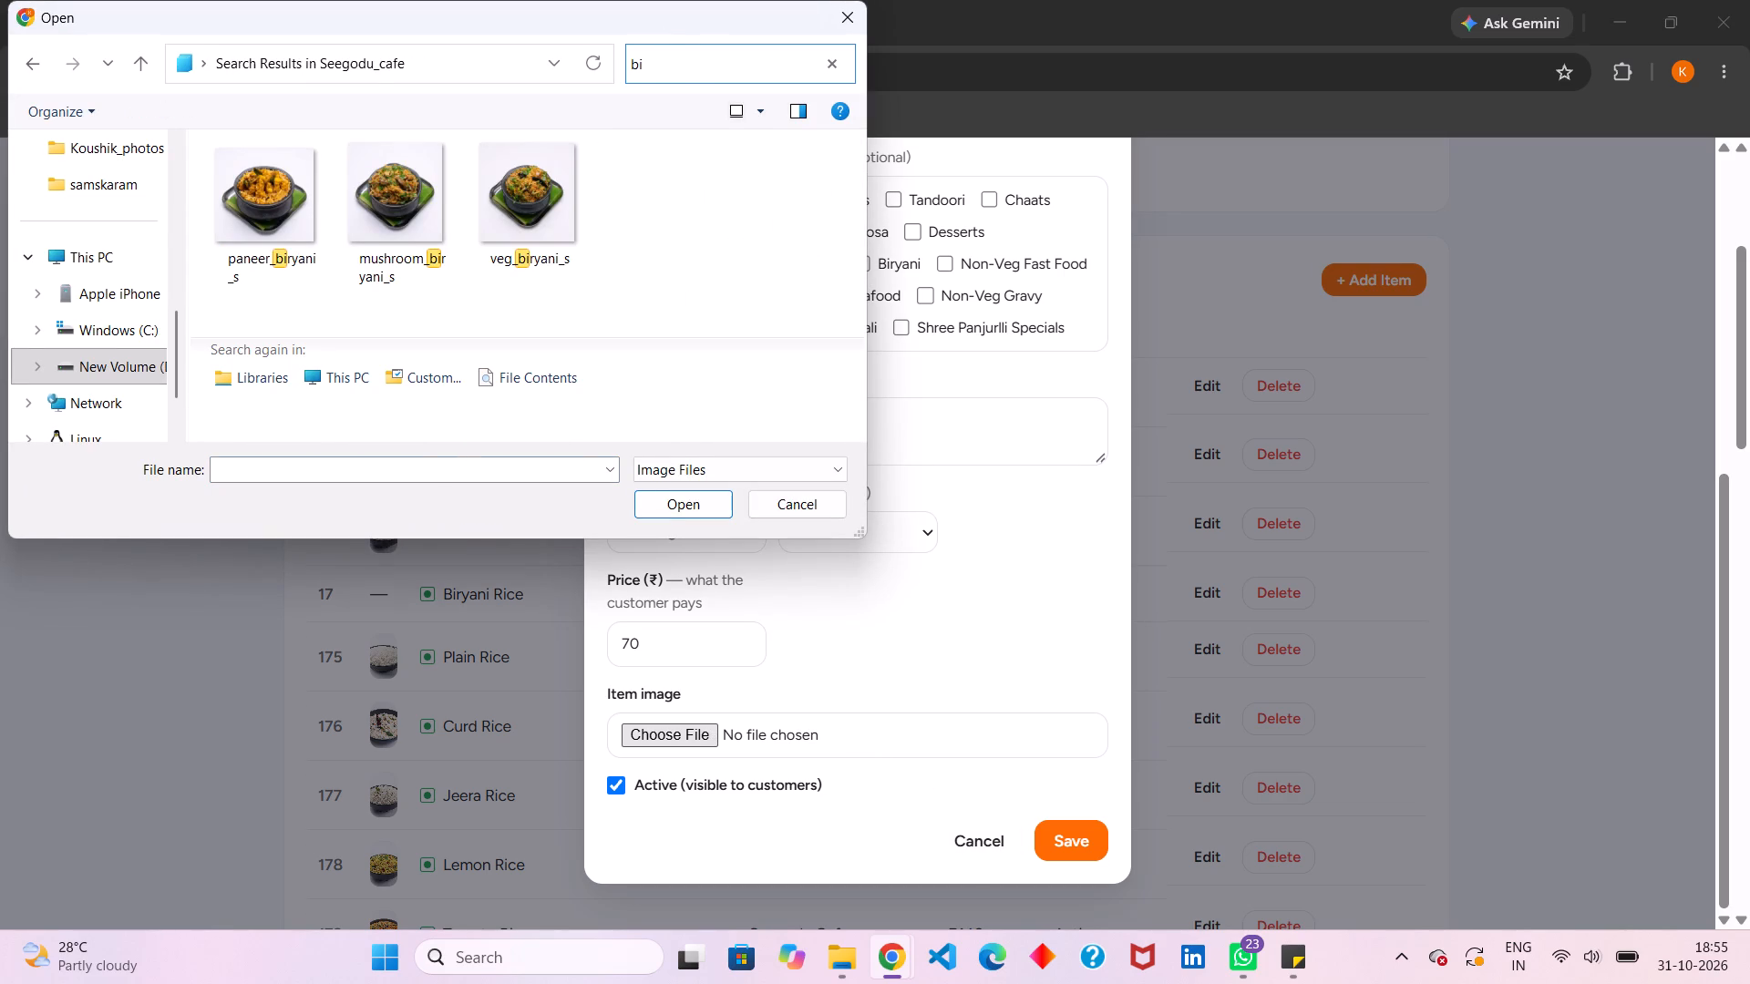
text(ry)
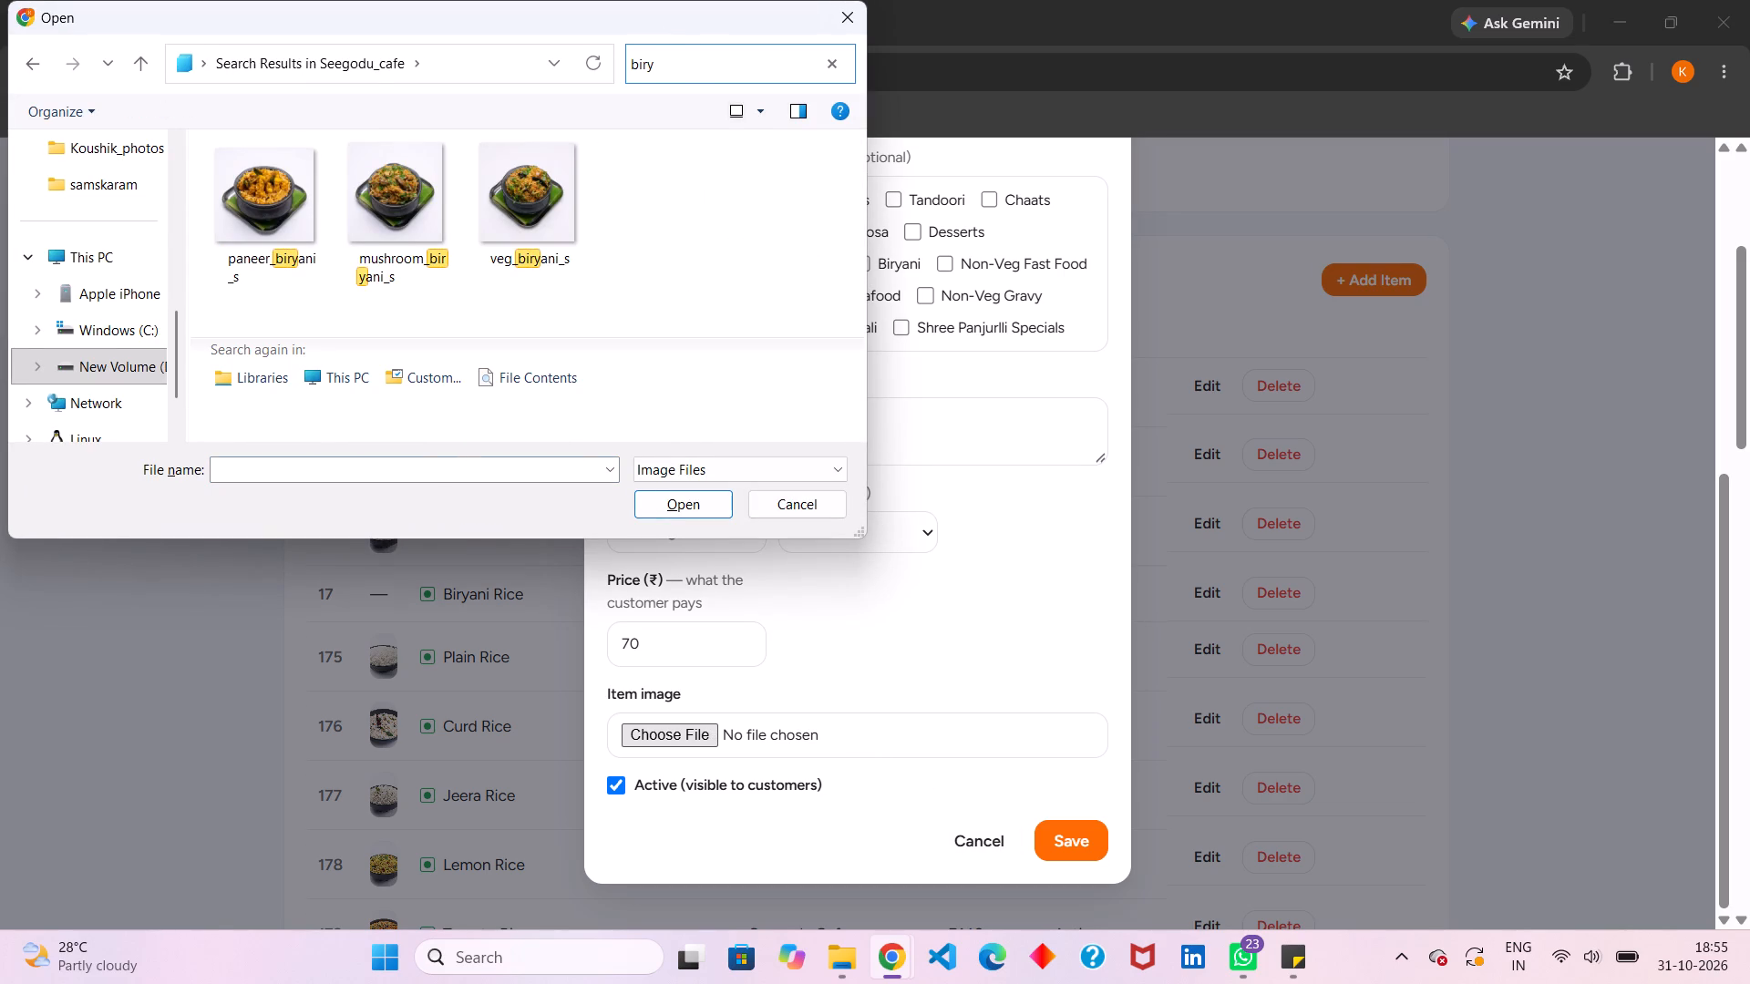
click(851, 20)
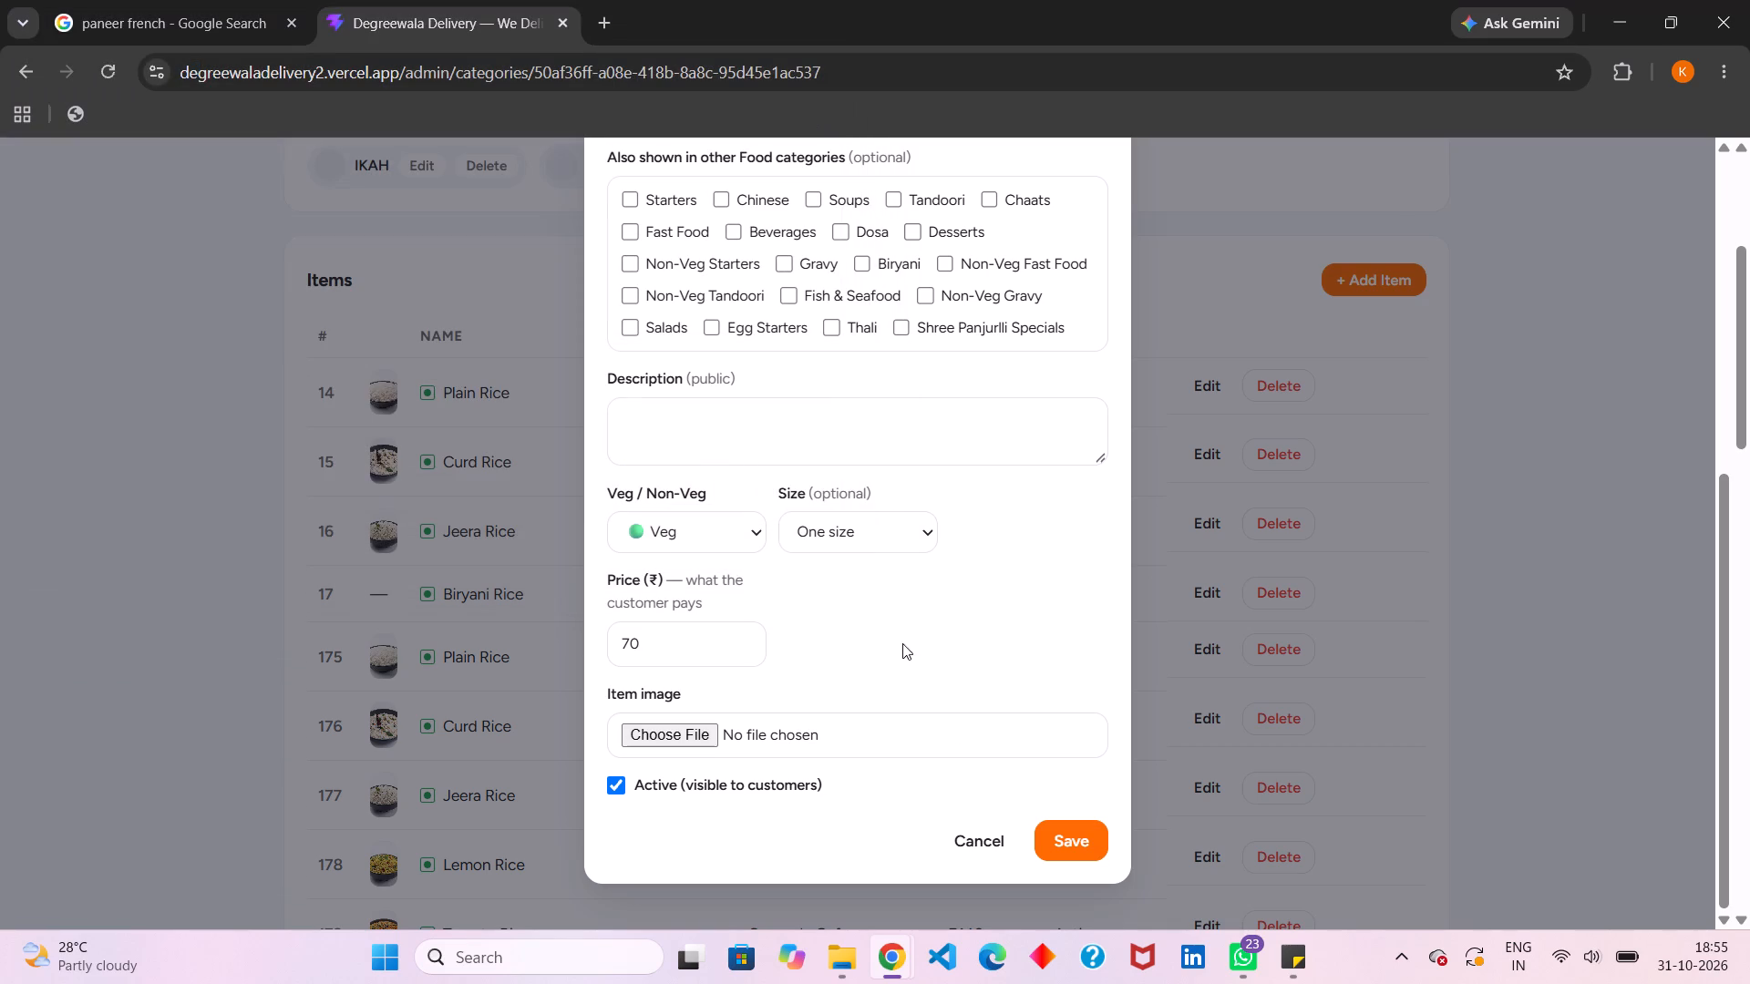
click(987, 839)
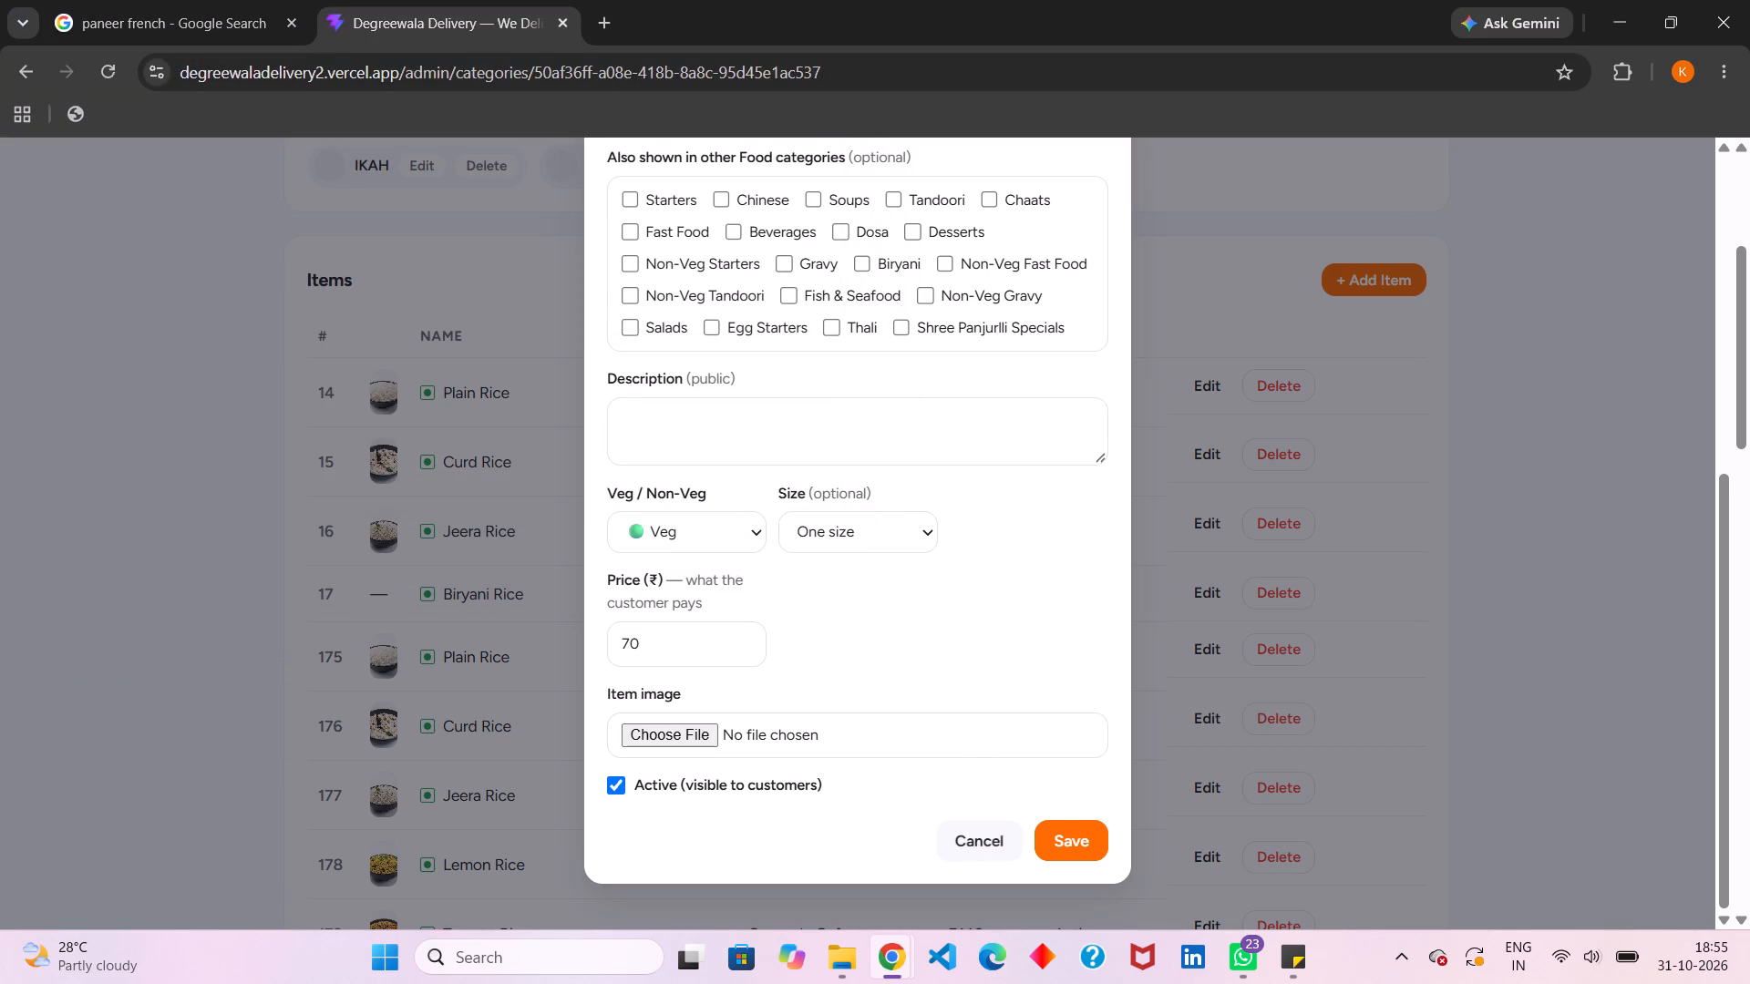
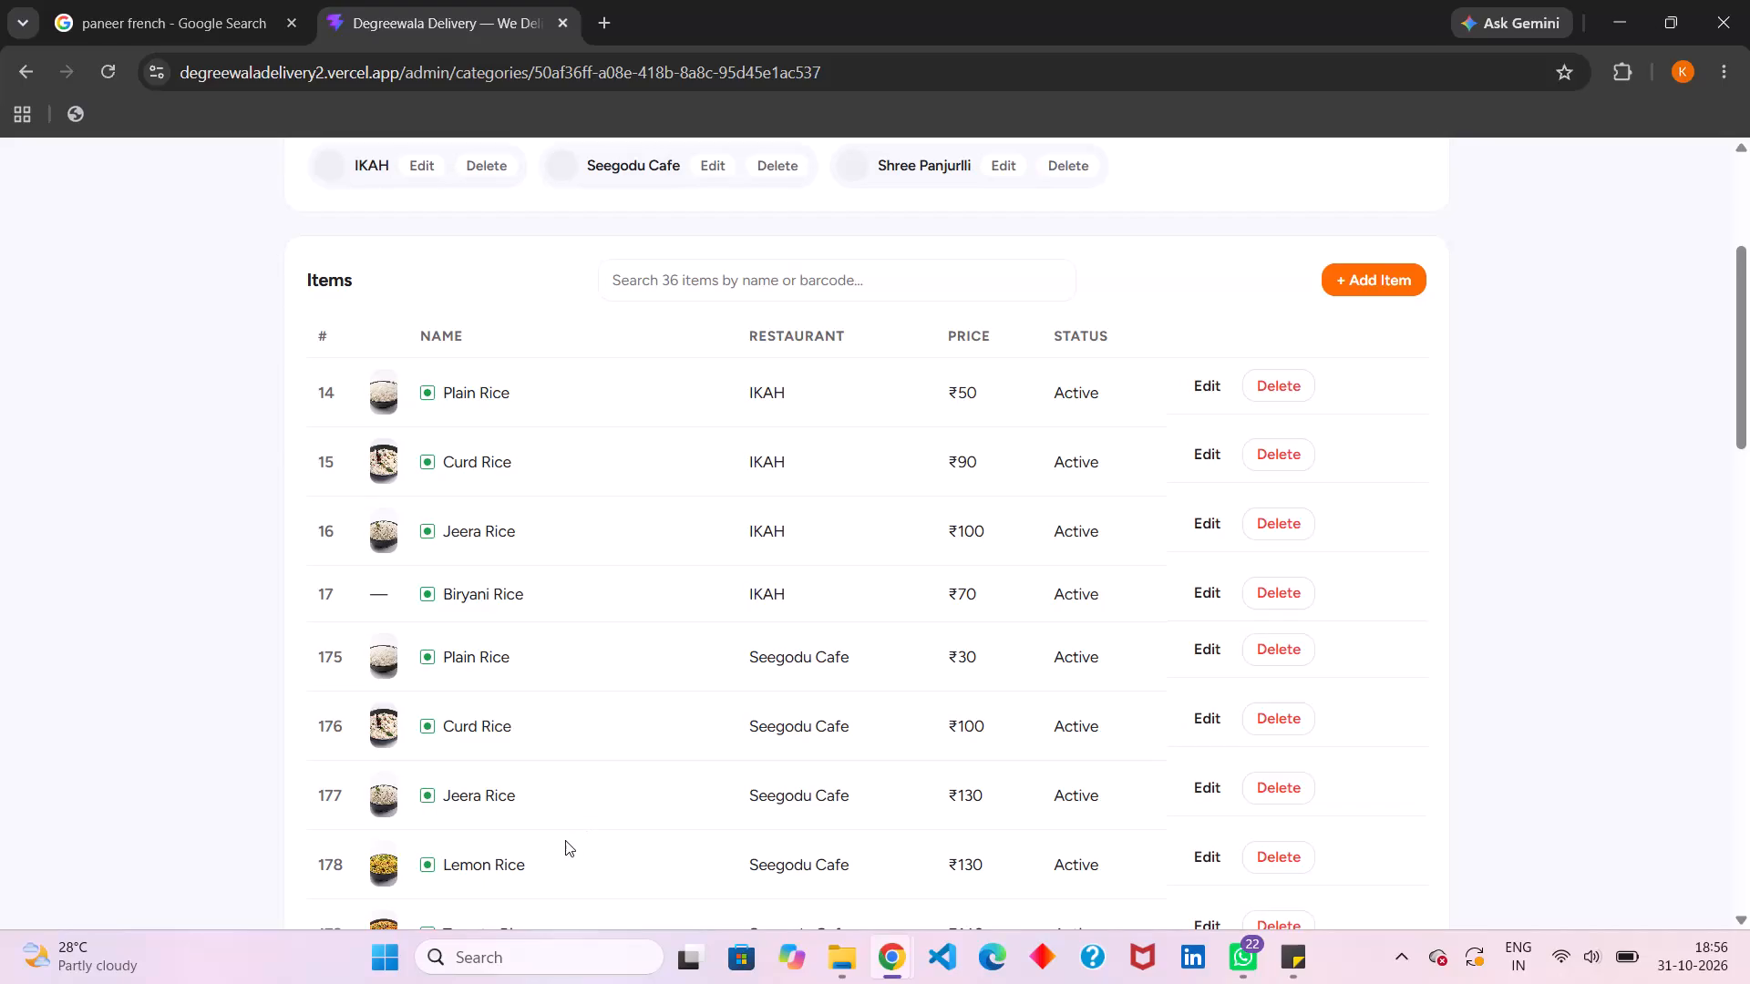
Check the Rice Items list for dishes without images, and search Google for "plain rice sada" in image and all results.
scroll(478, 740, down, 4)
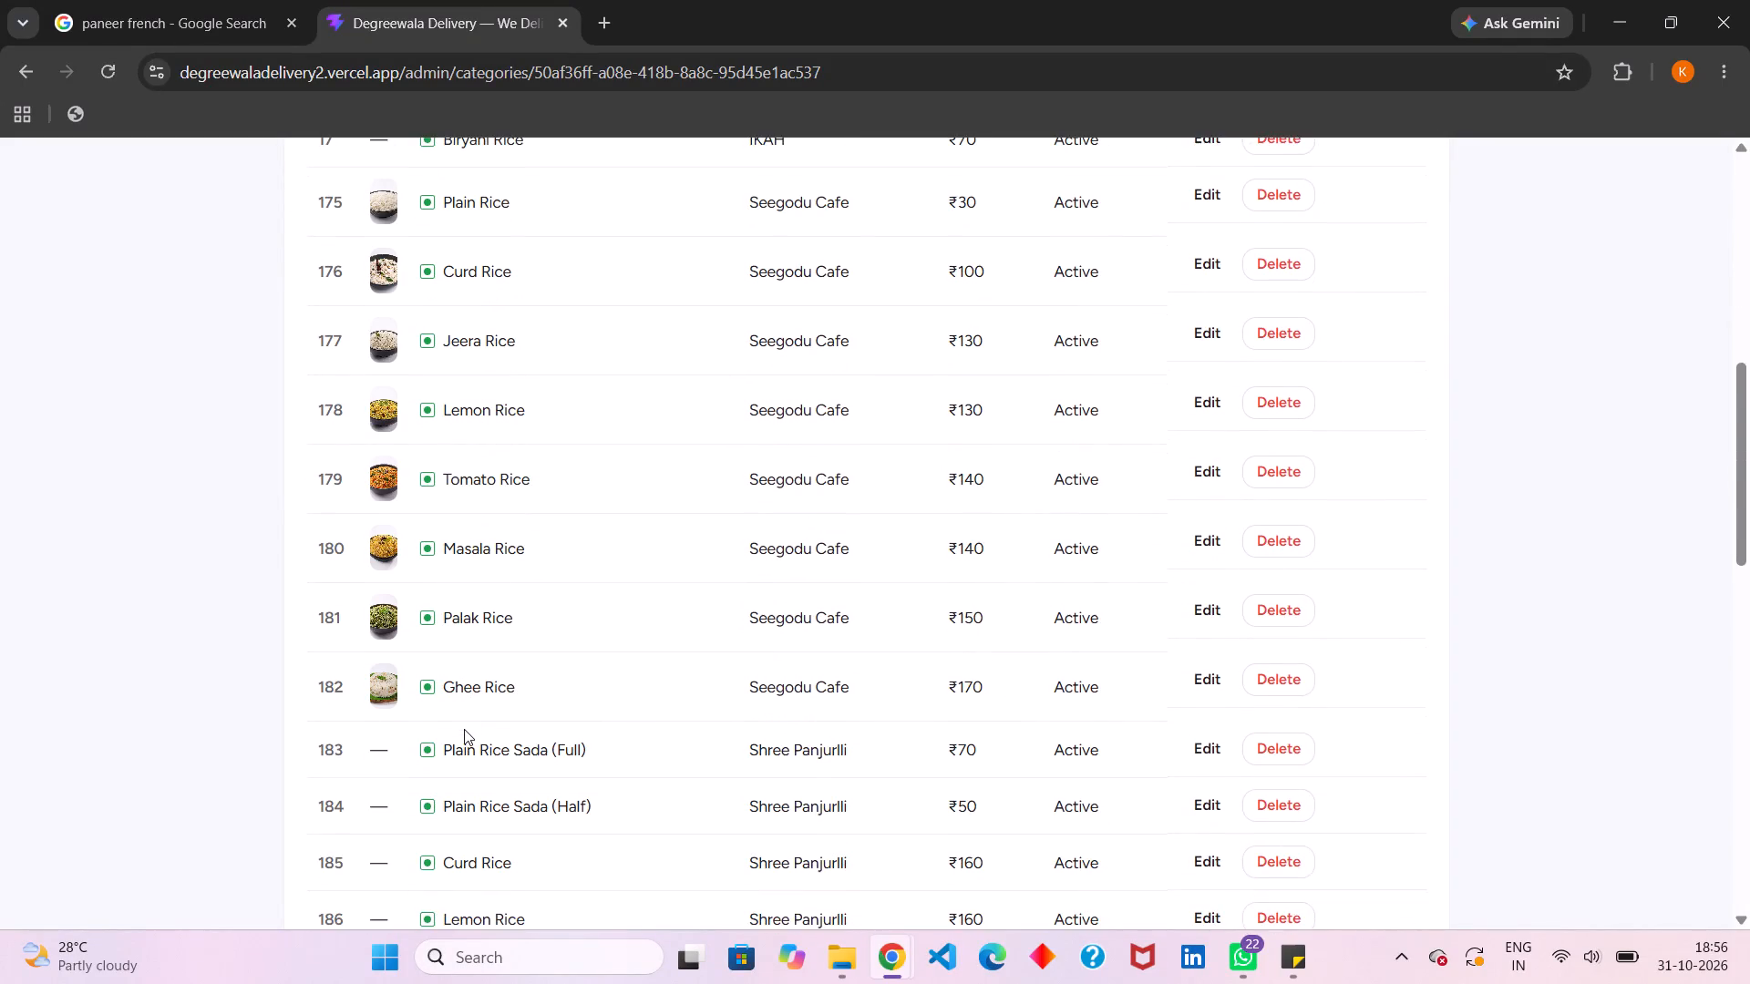
scroll(463, 726, down, 2)
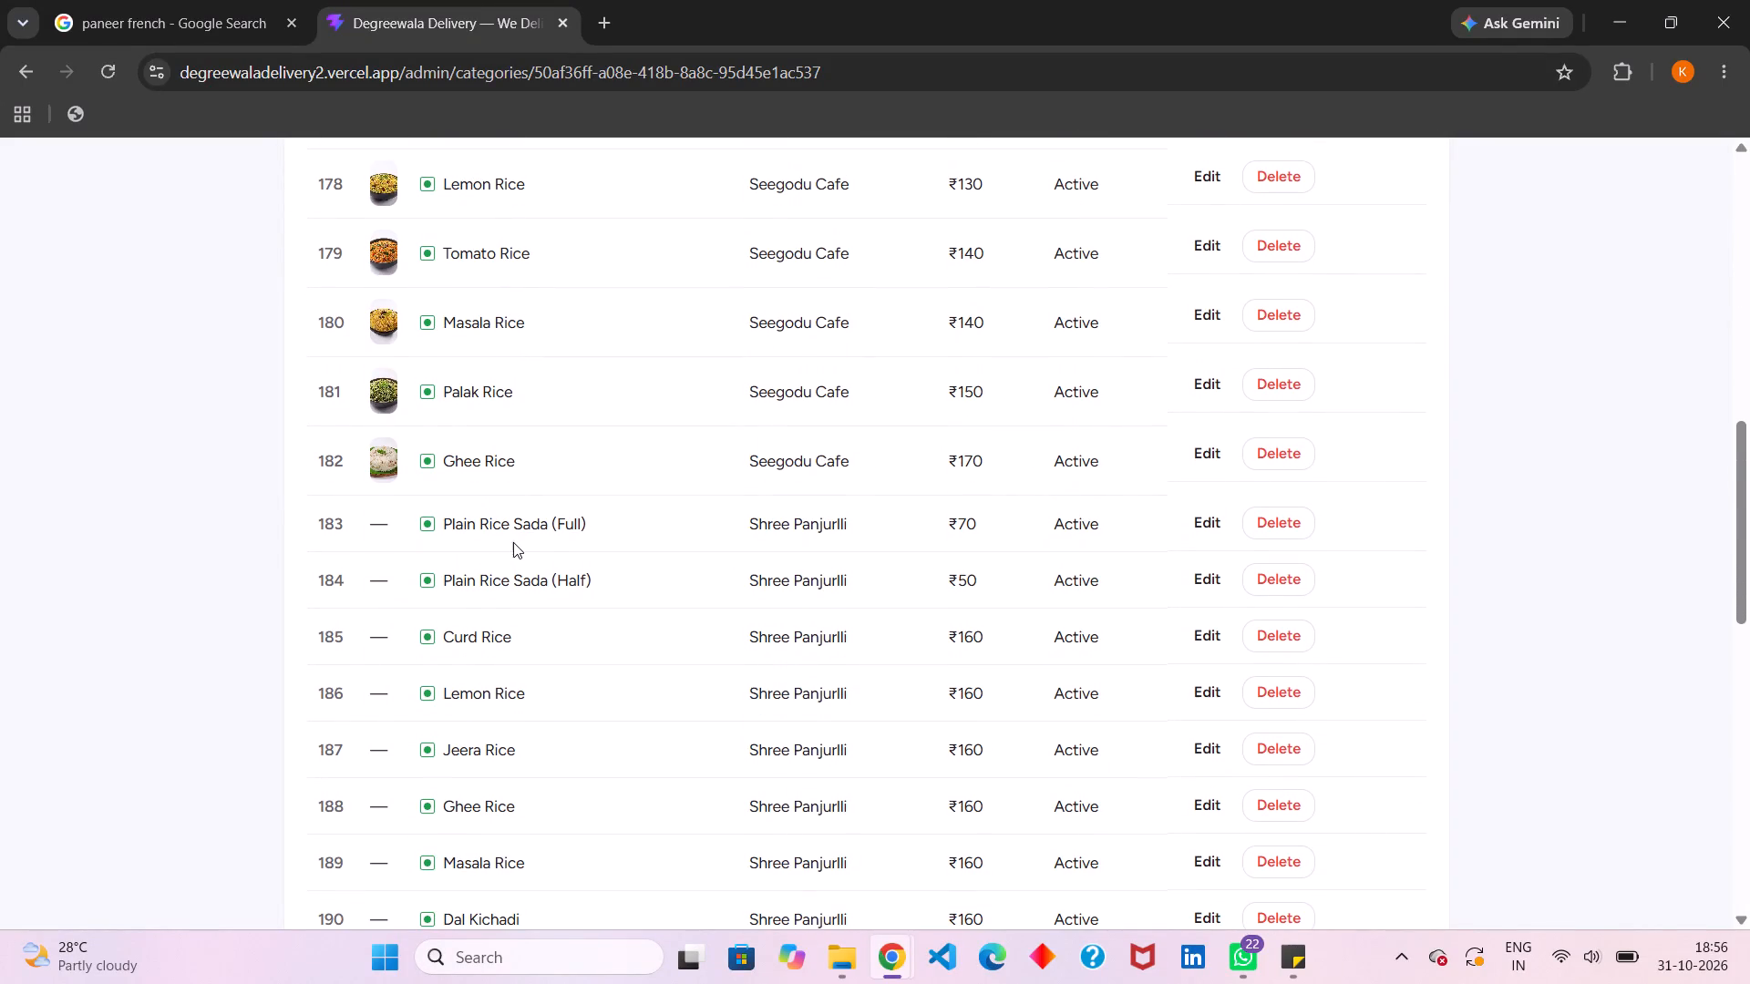
click(611, 22)
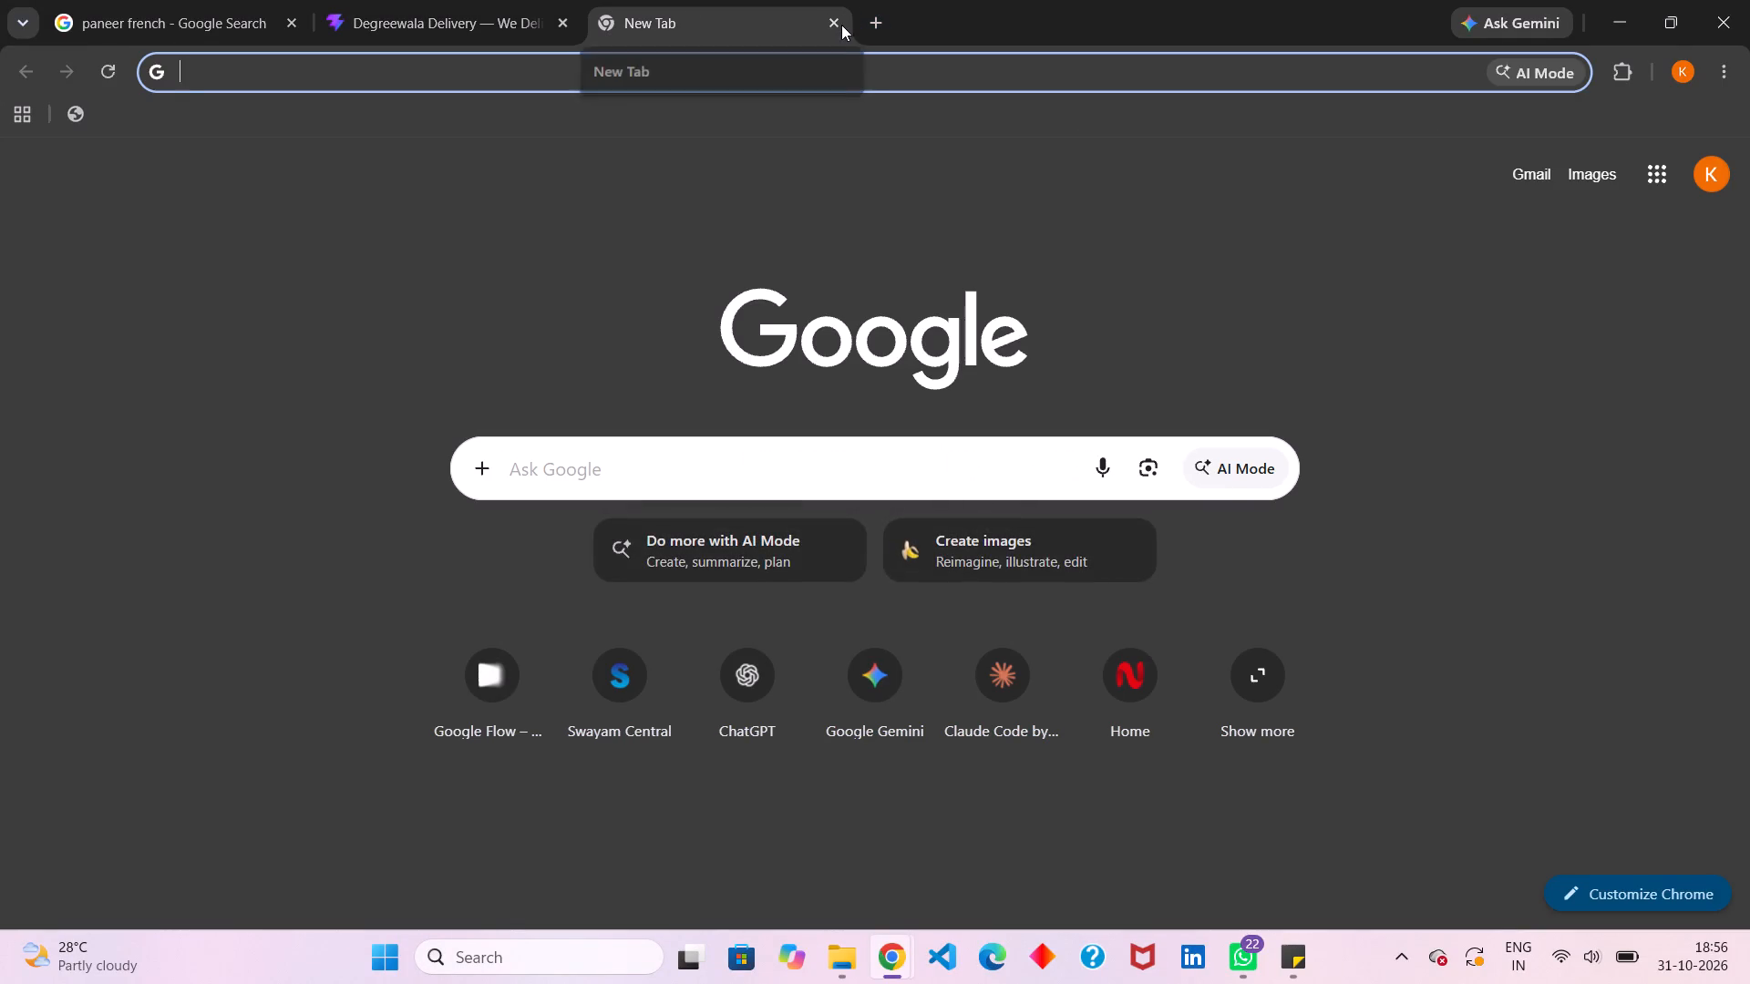
click(840, 24)
drag(301, 19, 472, 15)
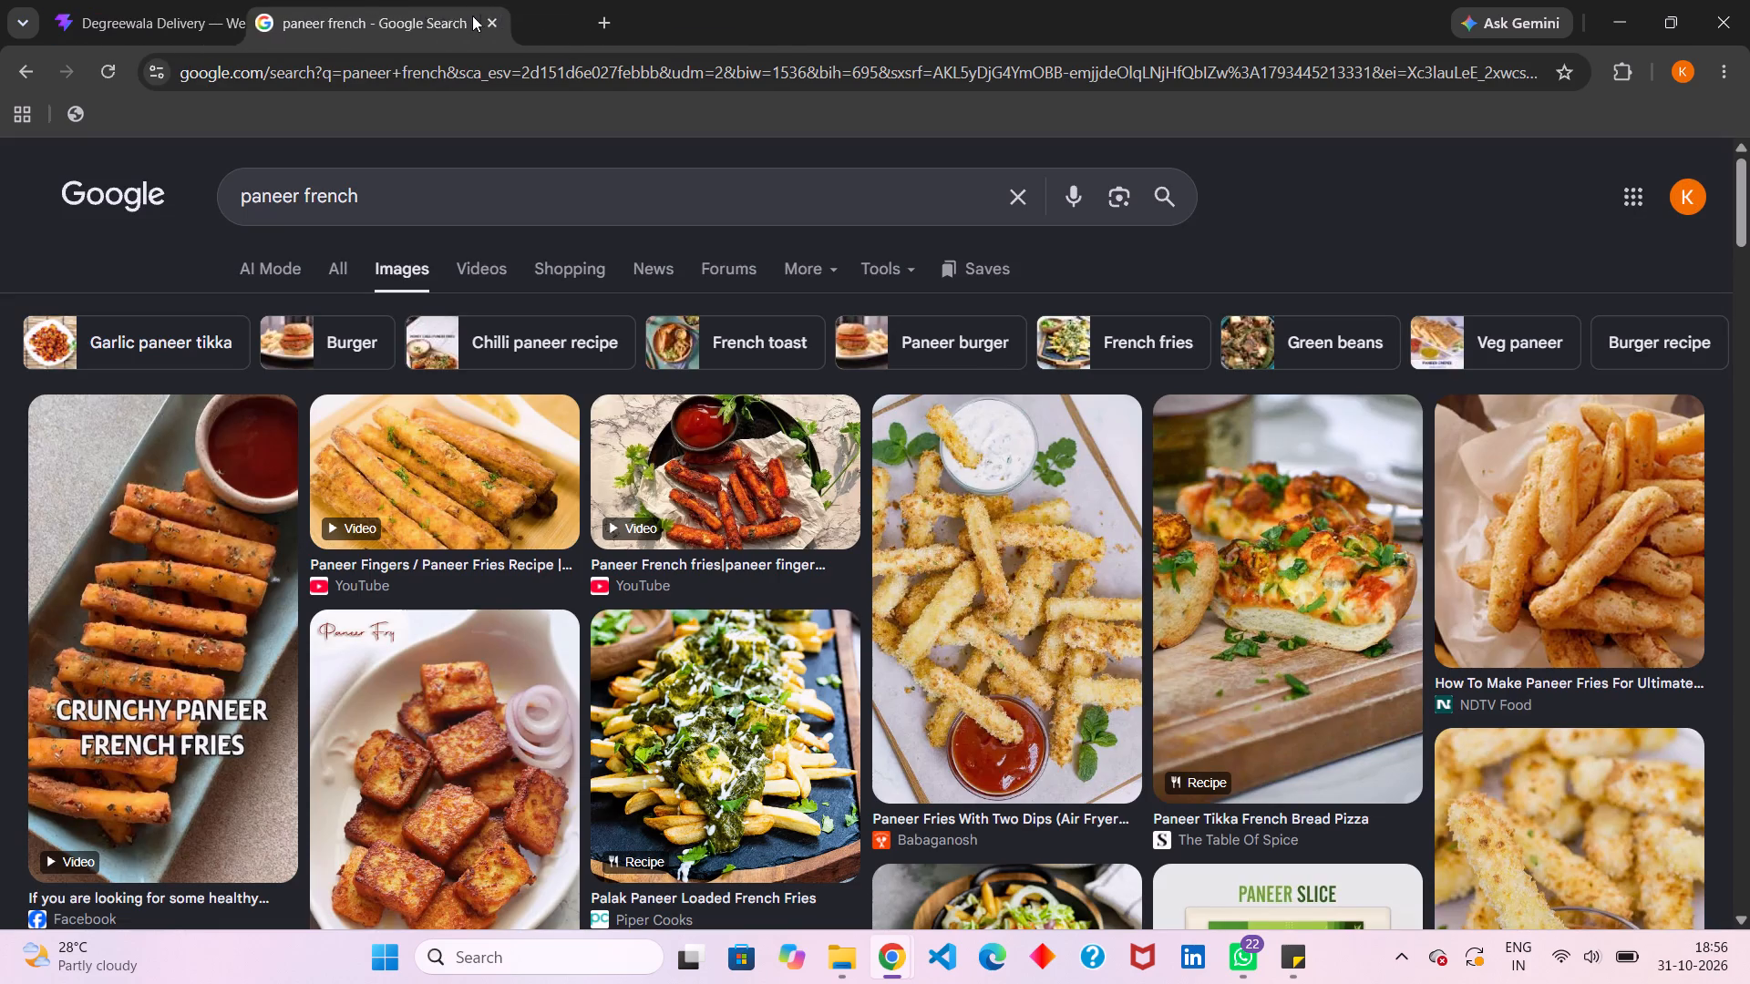
drag(474, 201, 235, 207)
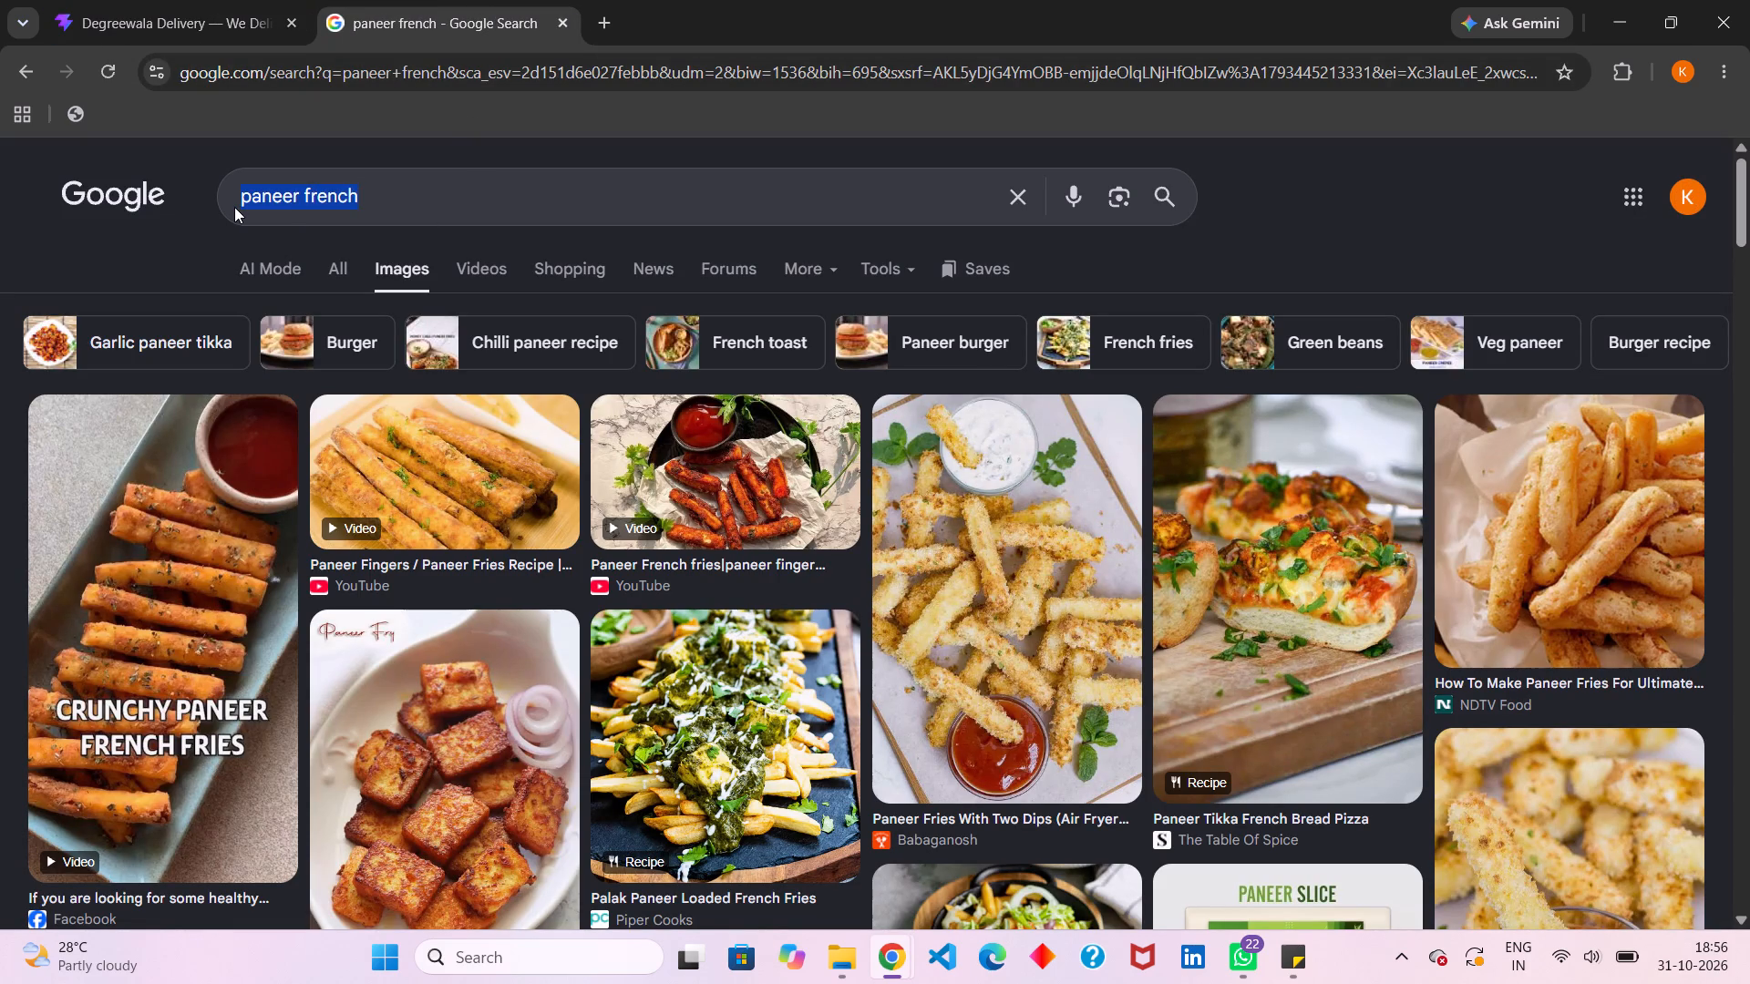
text(plan)
key(BackSpace)
text(in rice sada)
key(Return)
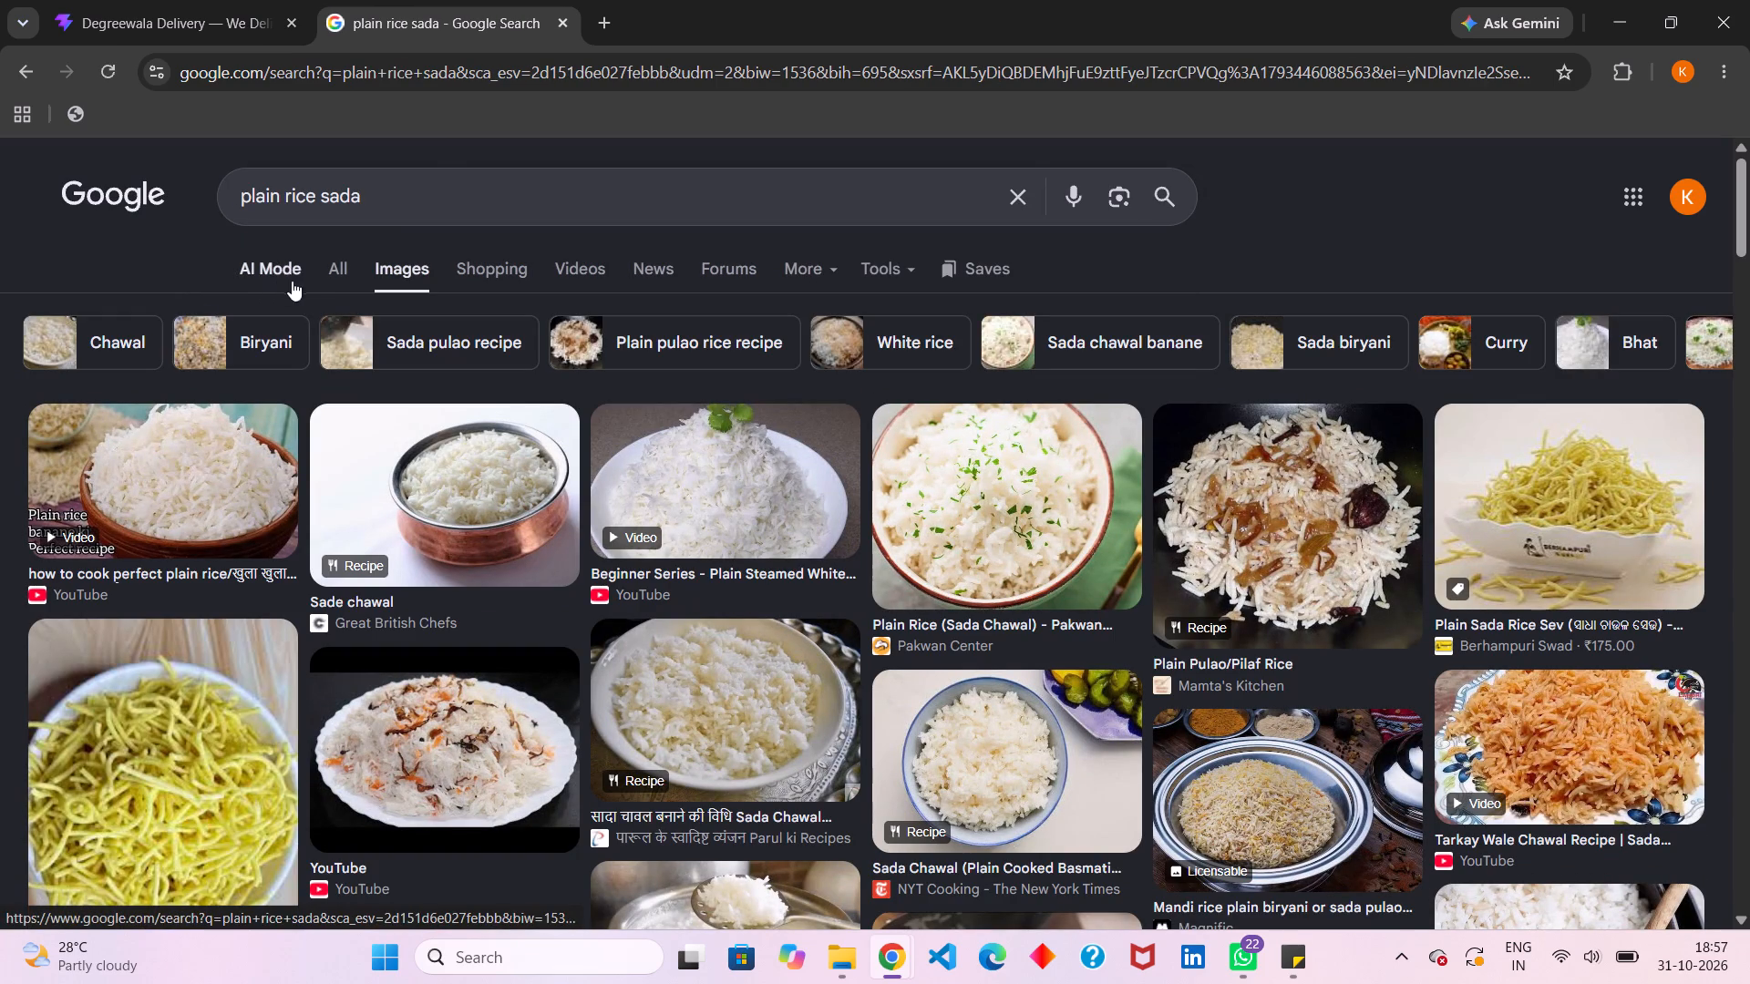
click(324, 270)
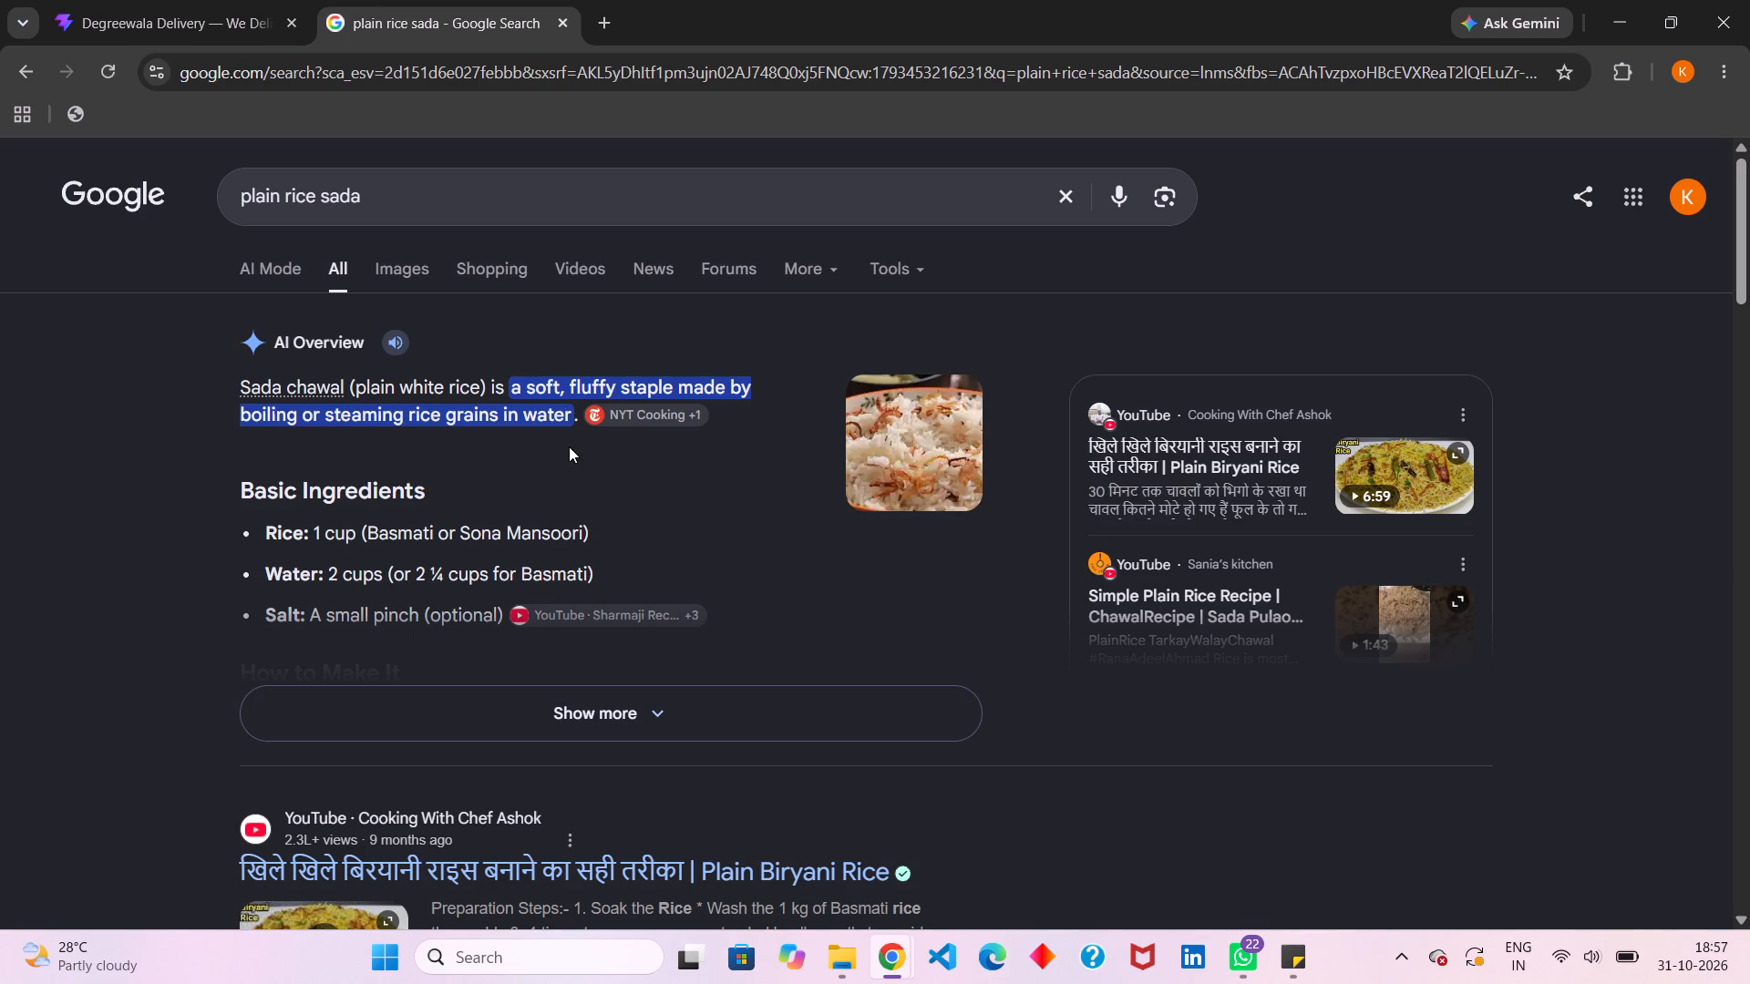
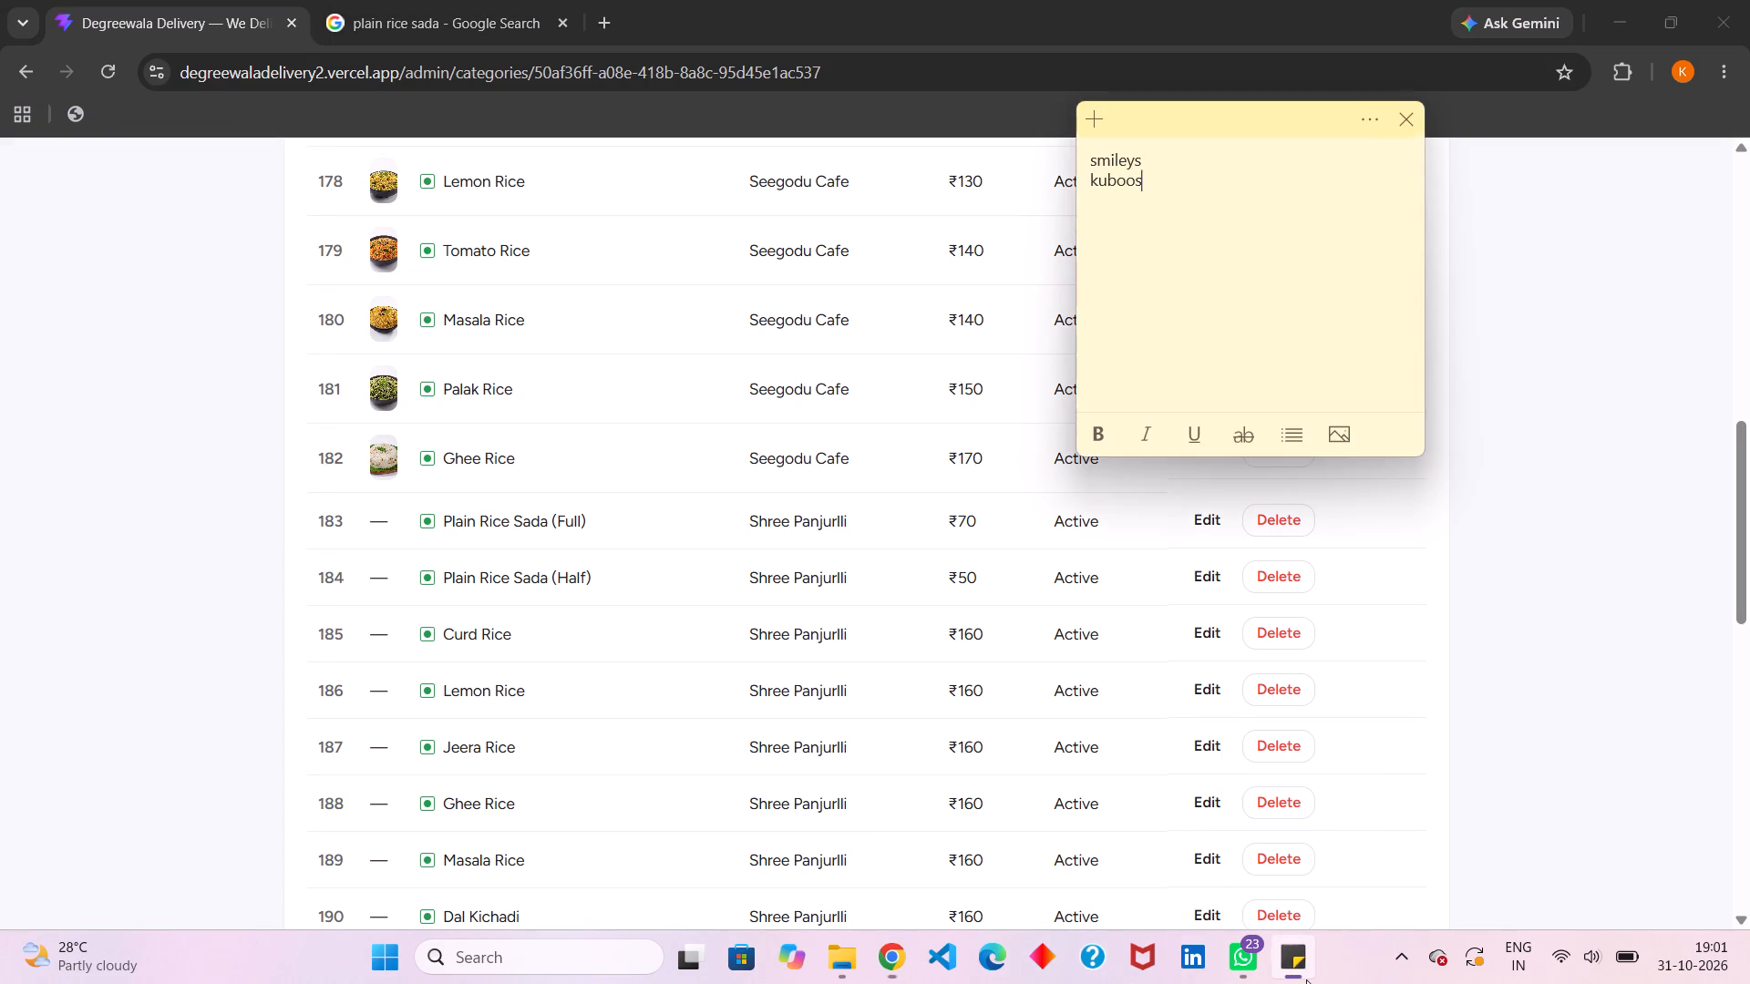
key(Return)
text(pli)
key(BackSpace)
text(ain rice sada)
key(Up)
key(Up)
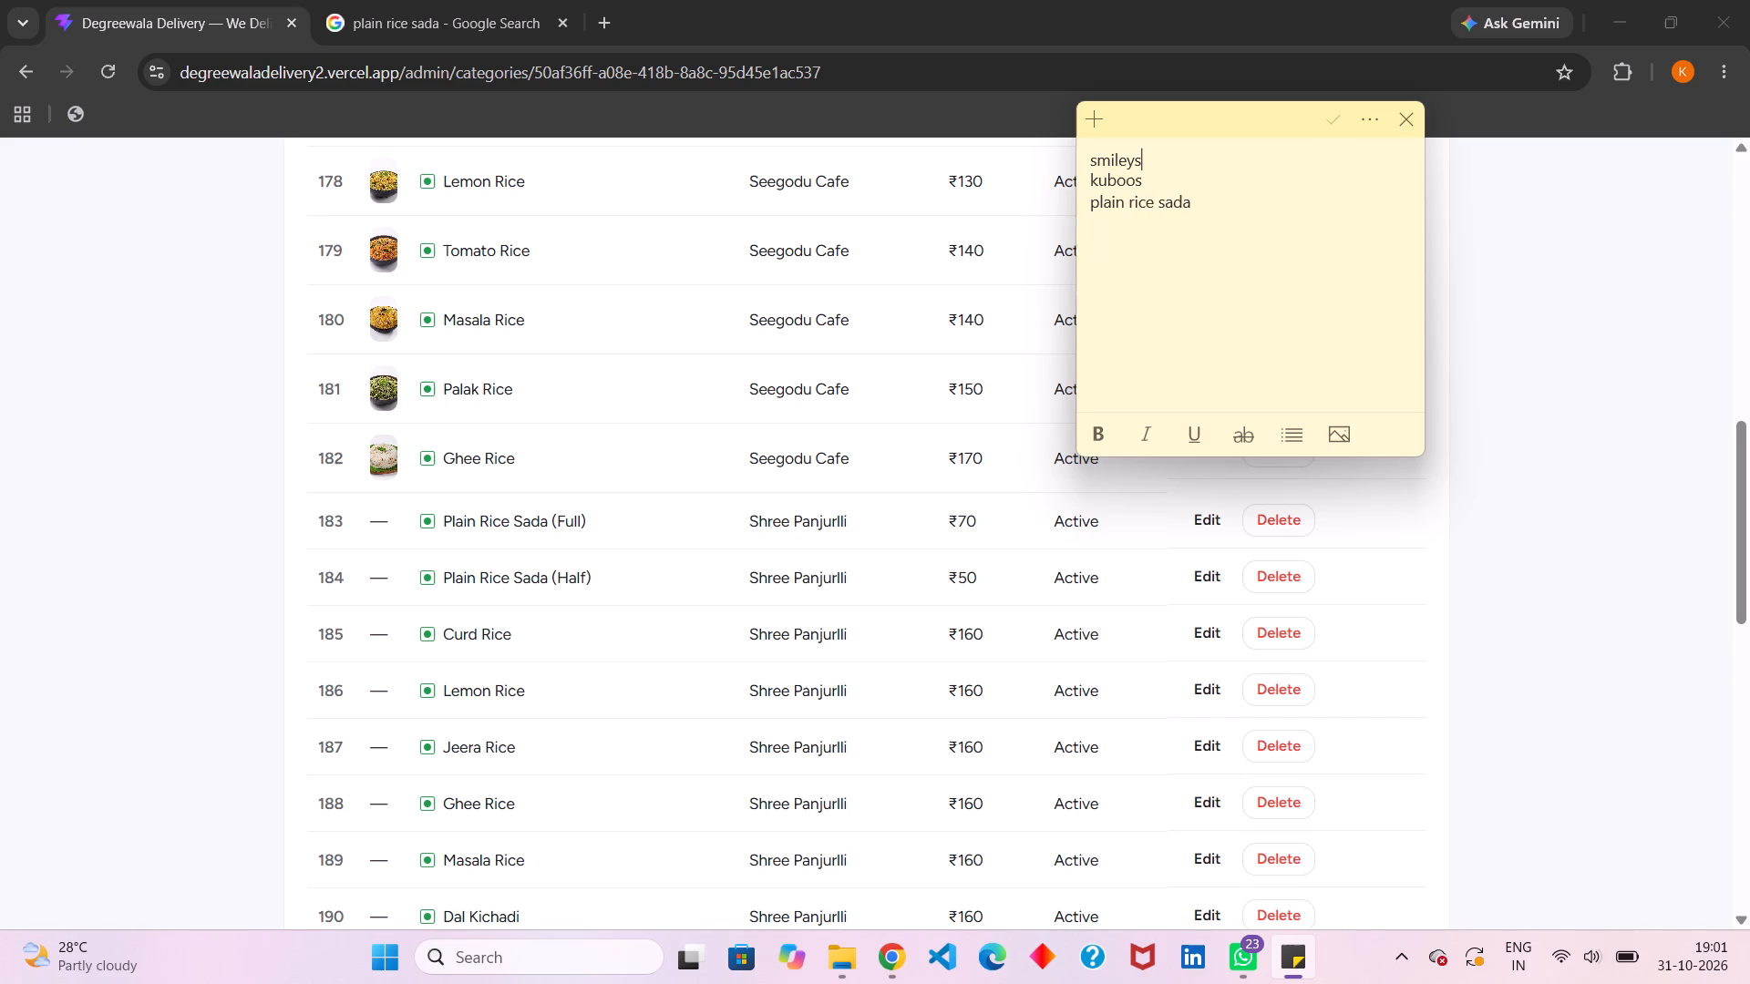
click(1627, 390)
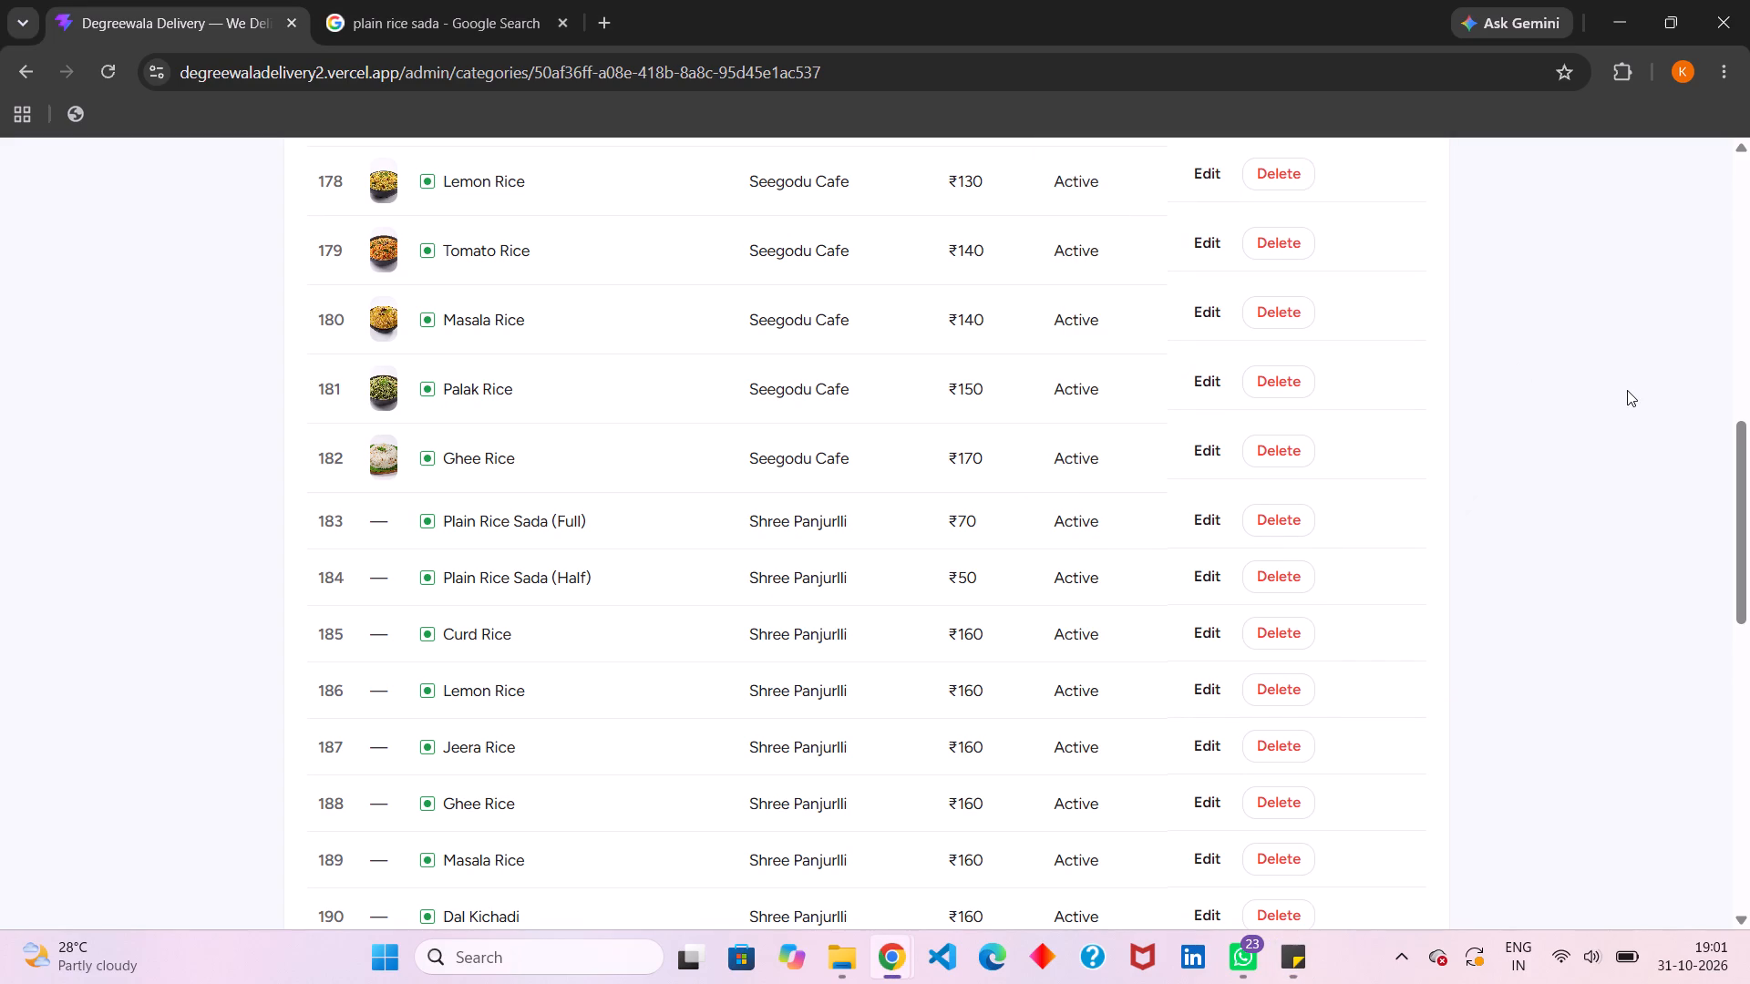
Add the curd rice picture from the Seegodu_cafe folder to Shree Panjurlli's Curd Rice item and save it.
scroll(420, 467, down, 1)
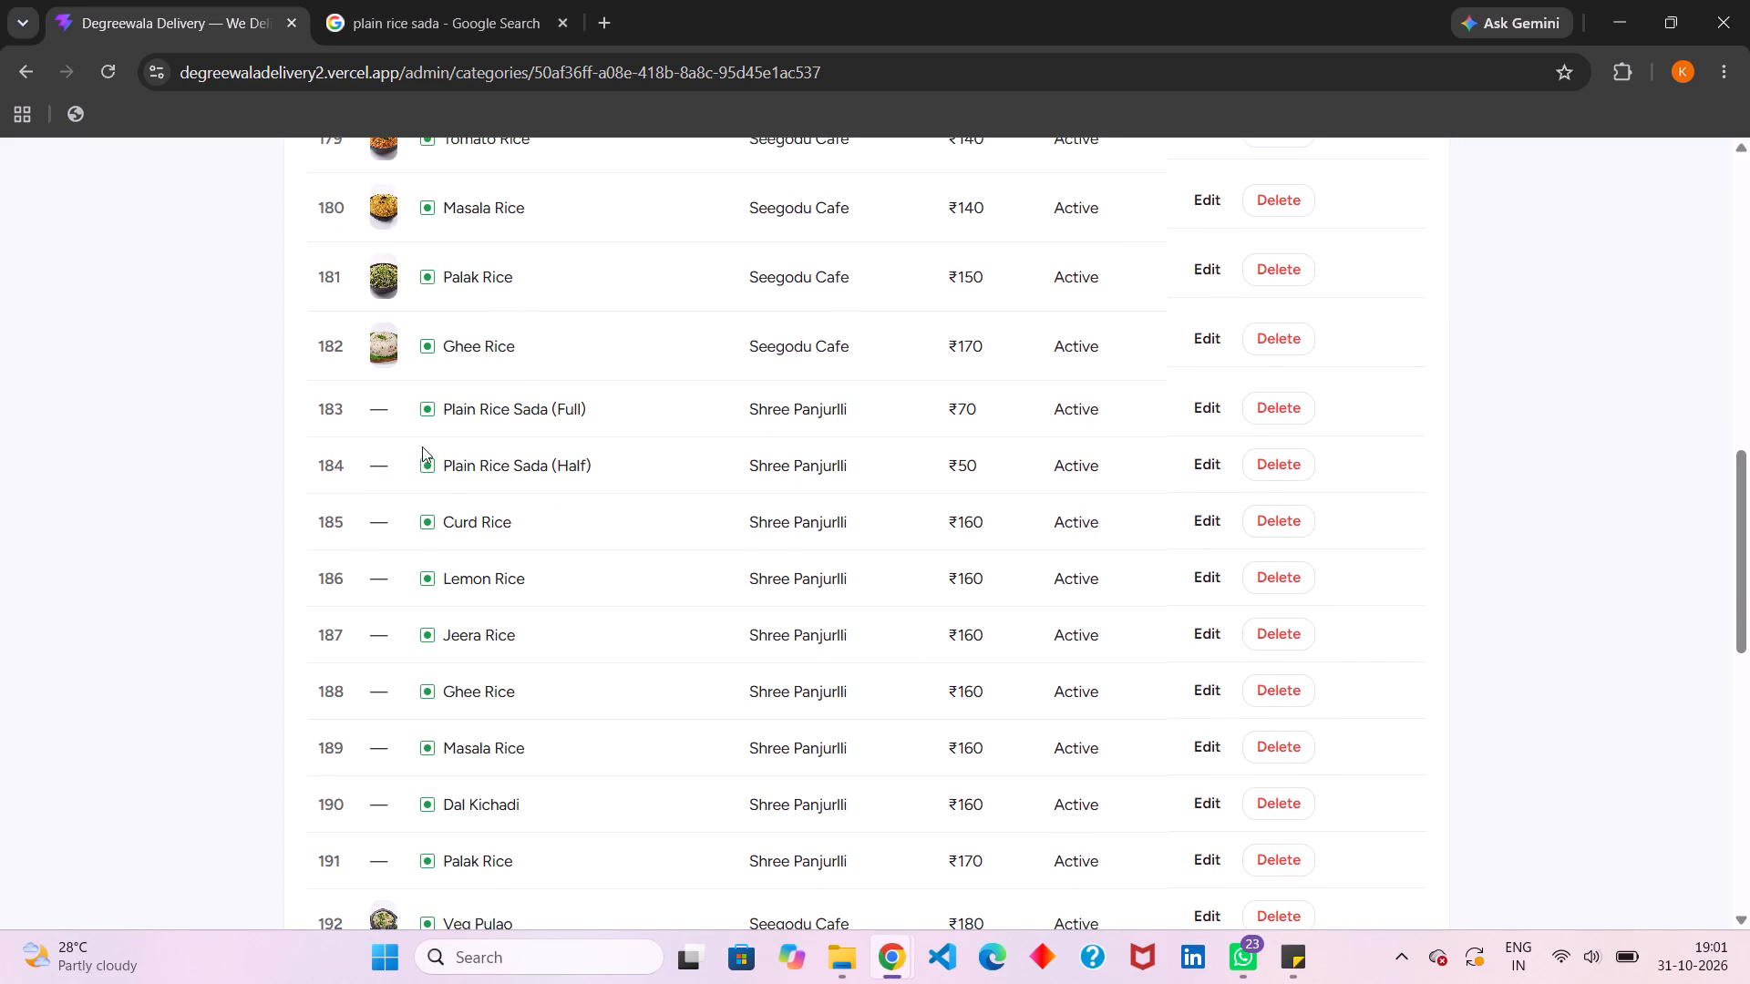
click(1192, 523)
scroll(805, 647, down, 6)
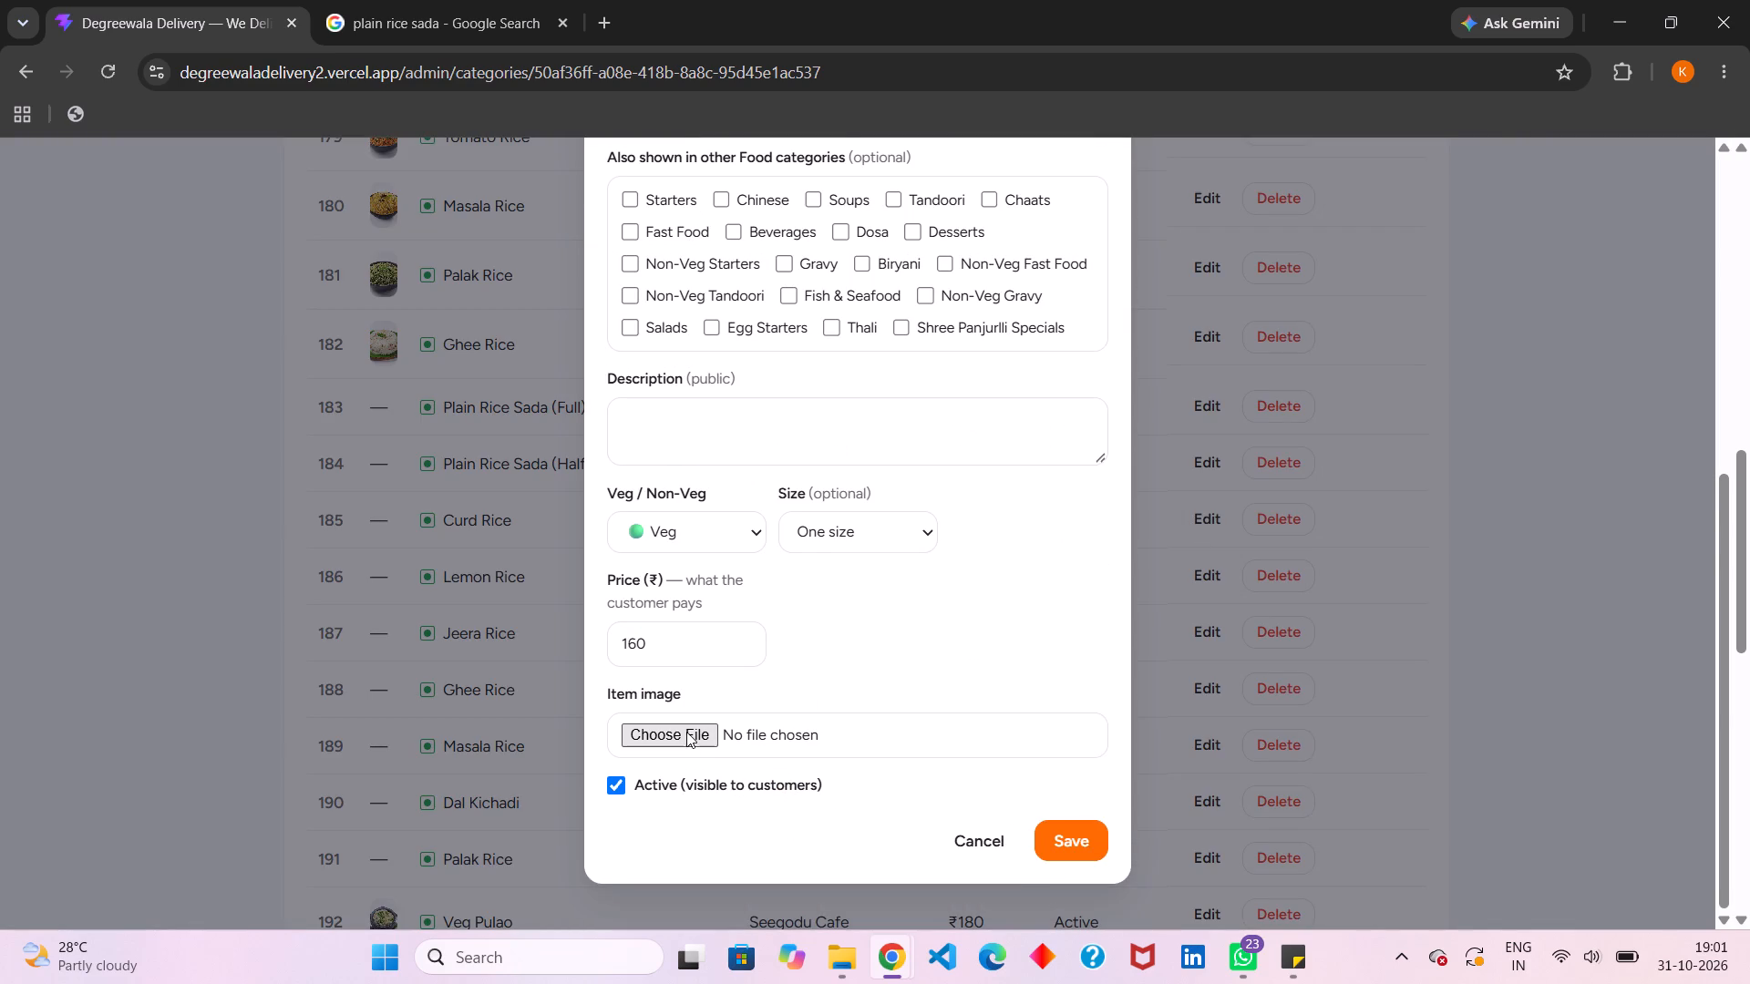
click(687, 732)
click(679, 62)
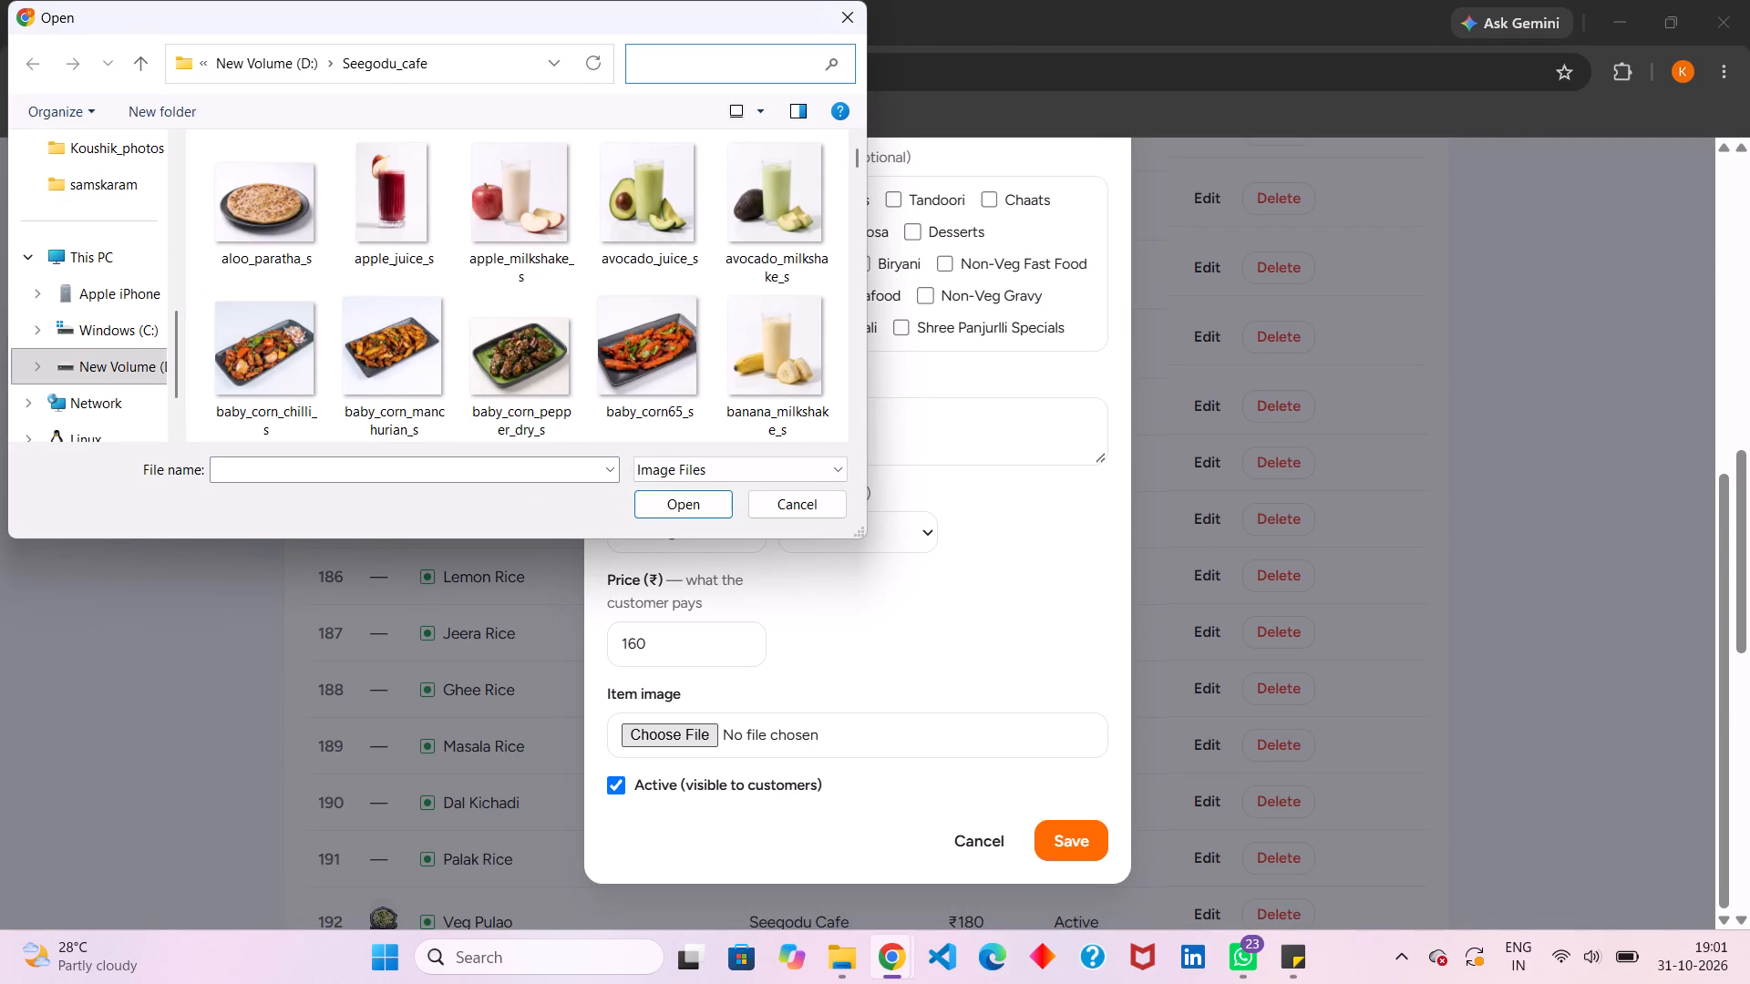
key(c)
key(u)
key(r)
key(d)
double_click(287, 208)
scroll(801, 562, down, 6)
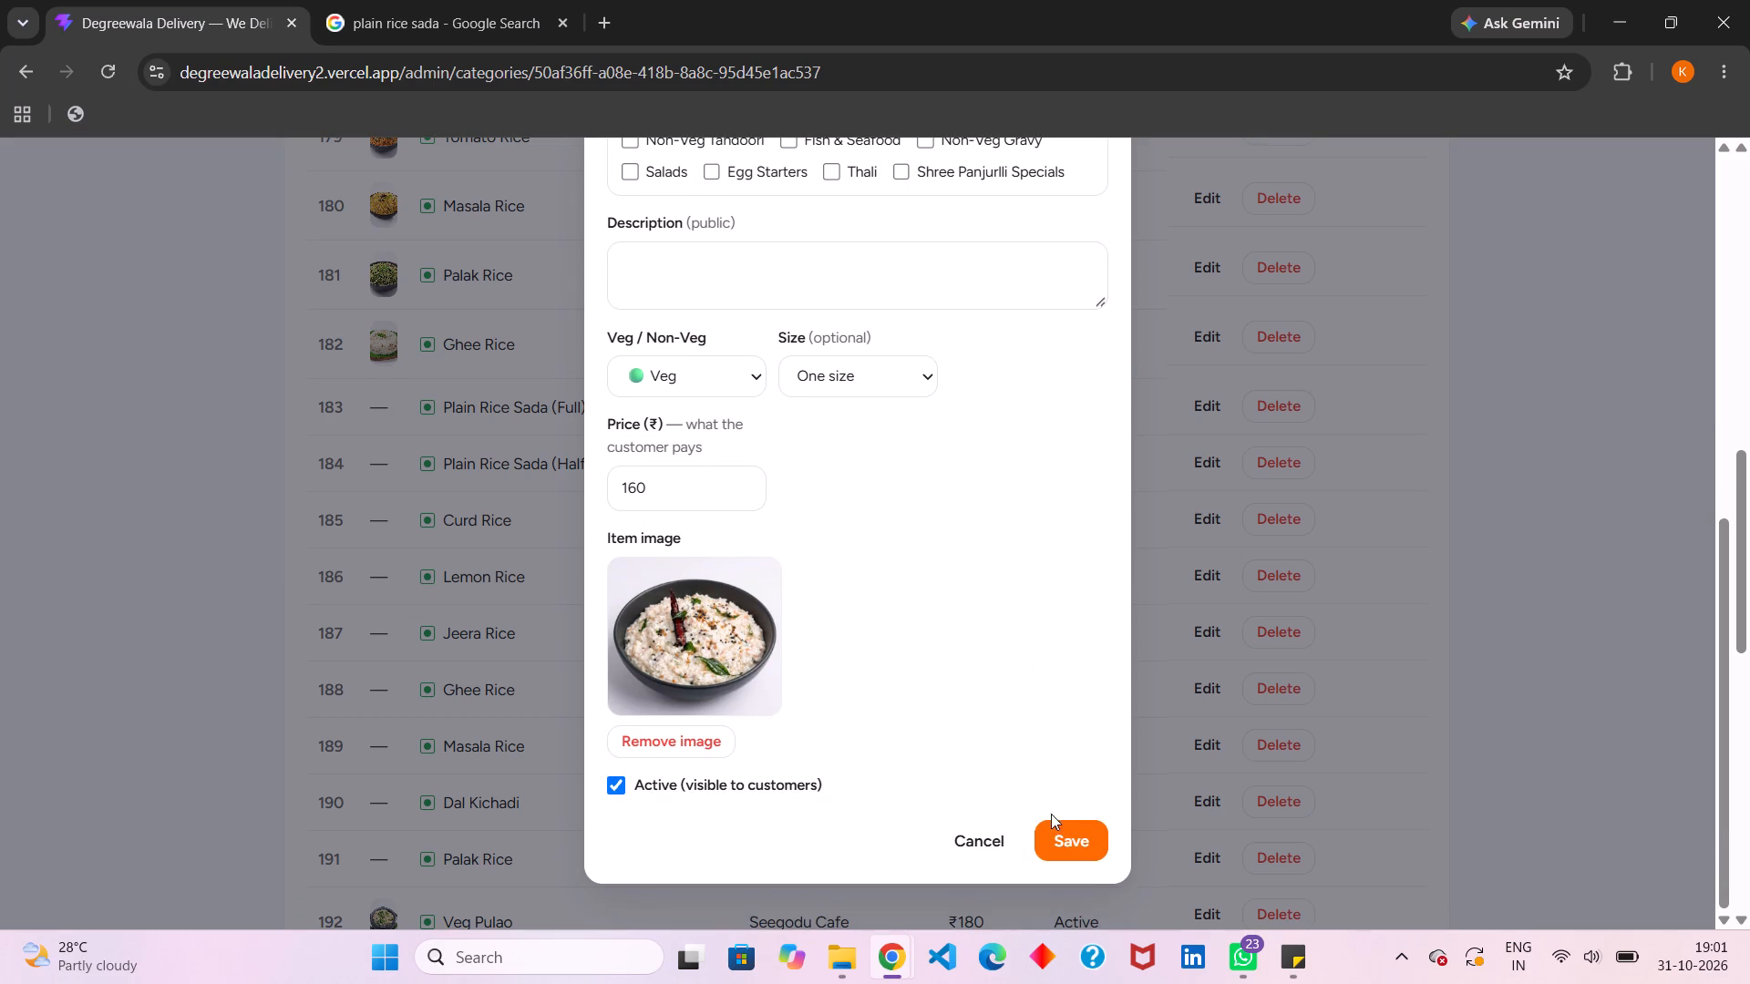
click(1063, 837)
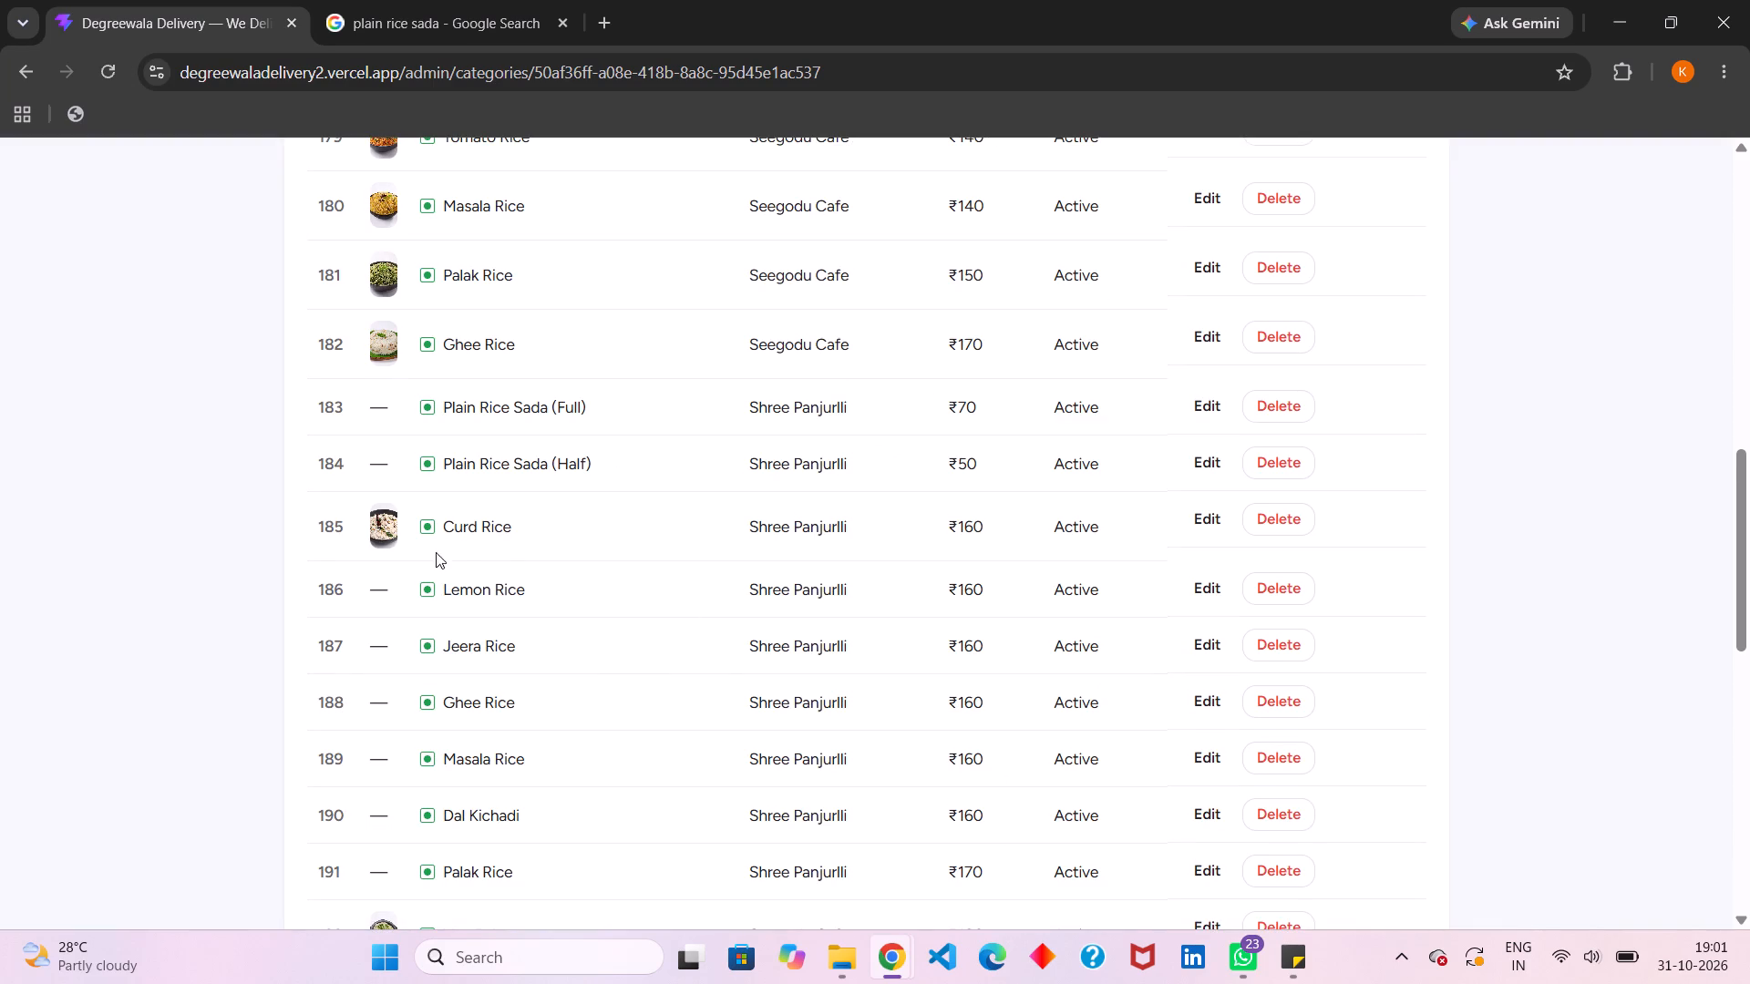
Add the lemon_rice_s picture from Seegodu_cafe to Shree Panjurlli's Lemon Rice item and save it.
click(1190, 589)
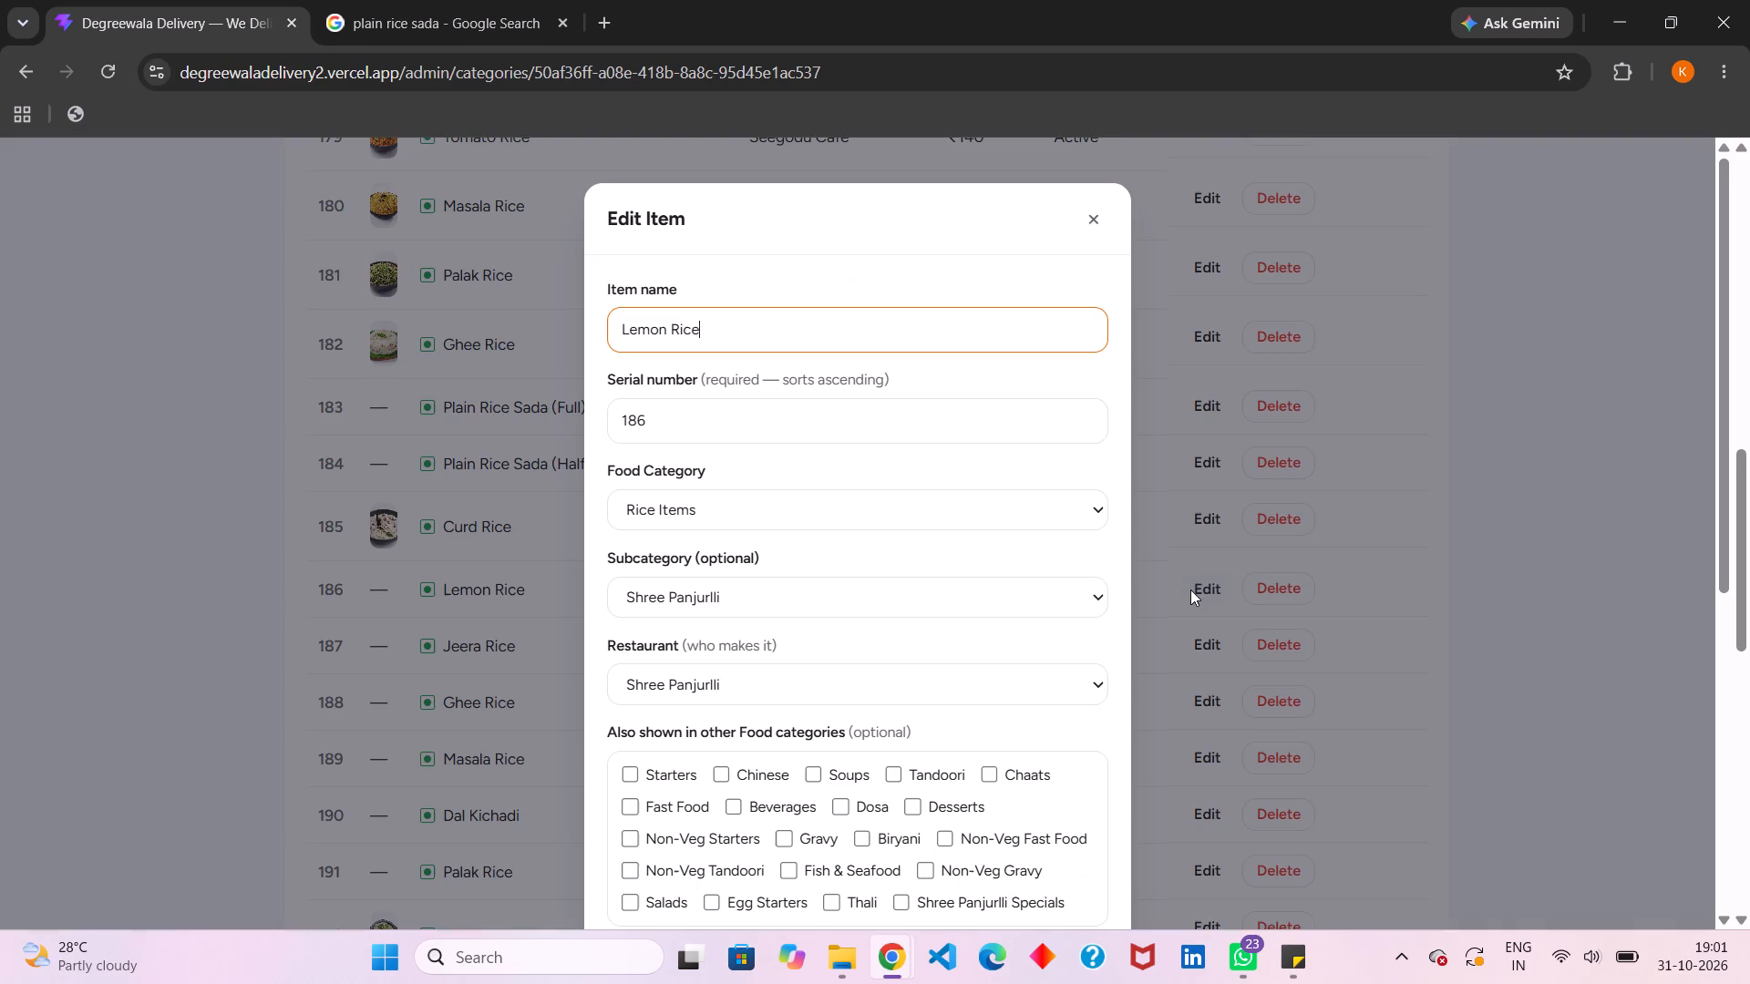
scroll(870, 457, down, 6)
click(688, 743)
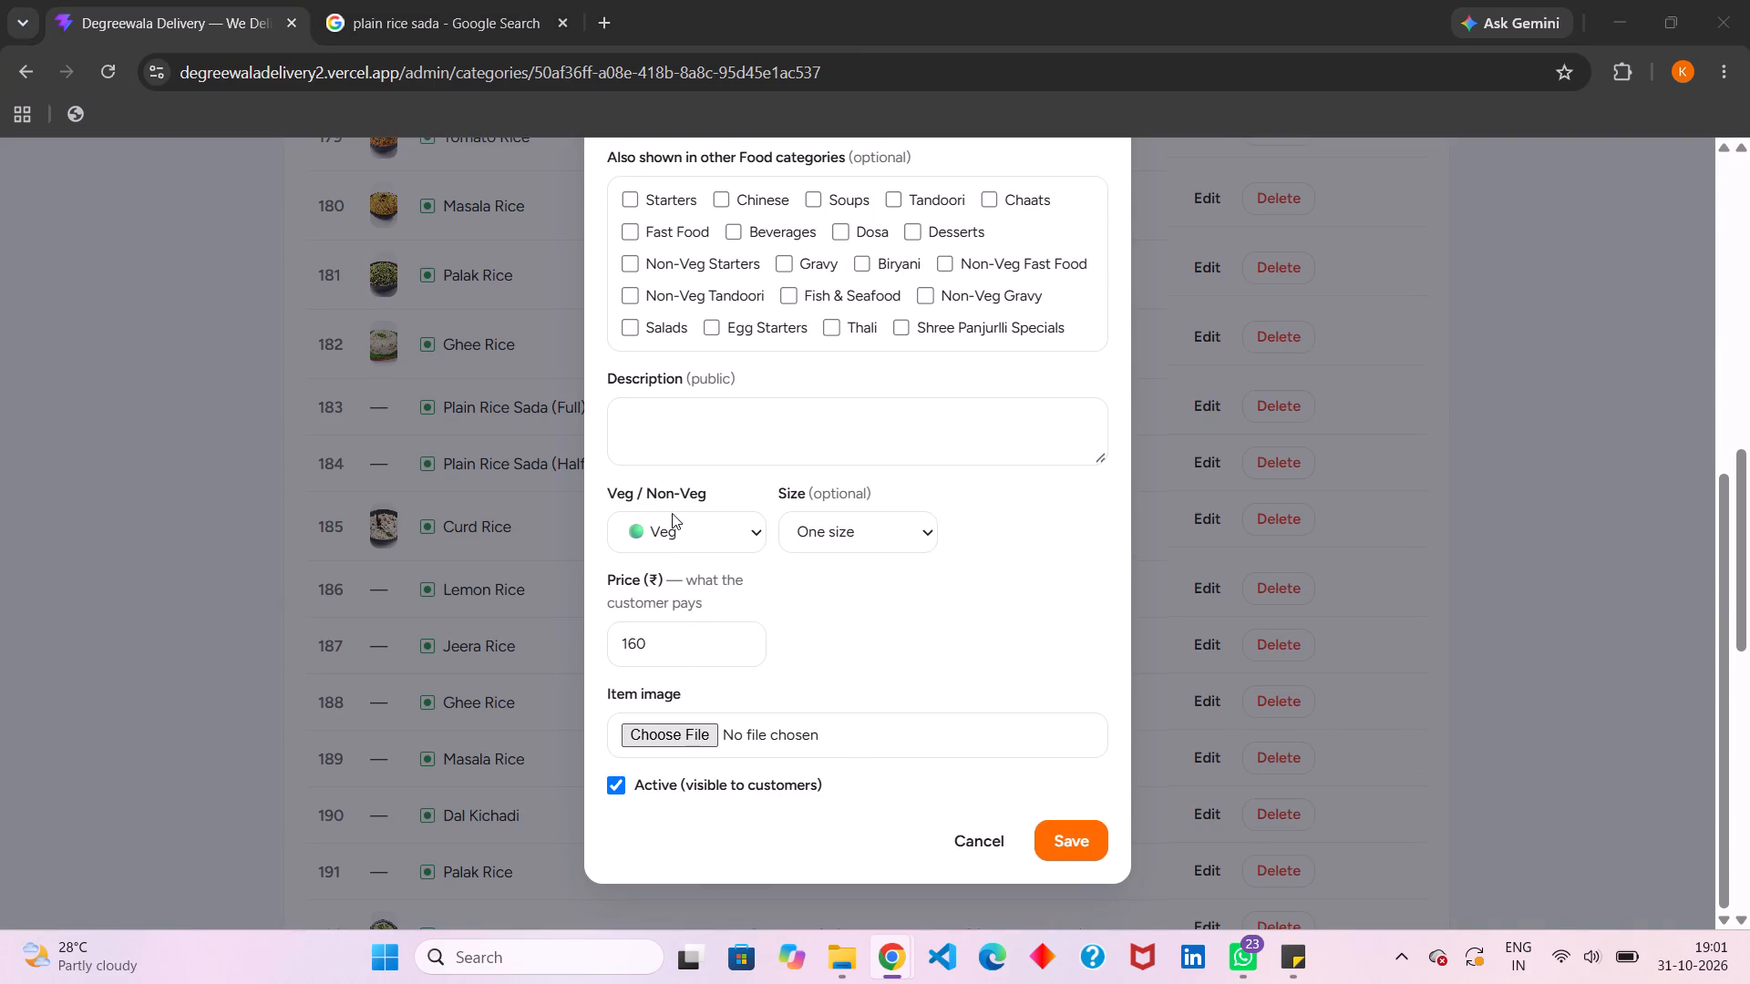
click(720, 61)
text(lemo)
double_click(306, 253)
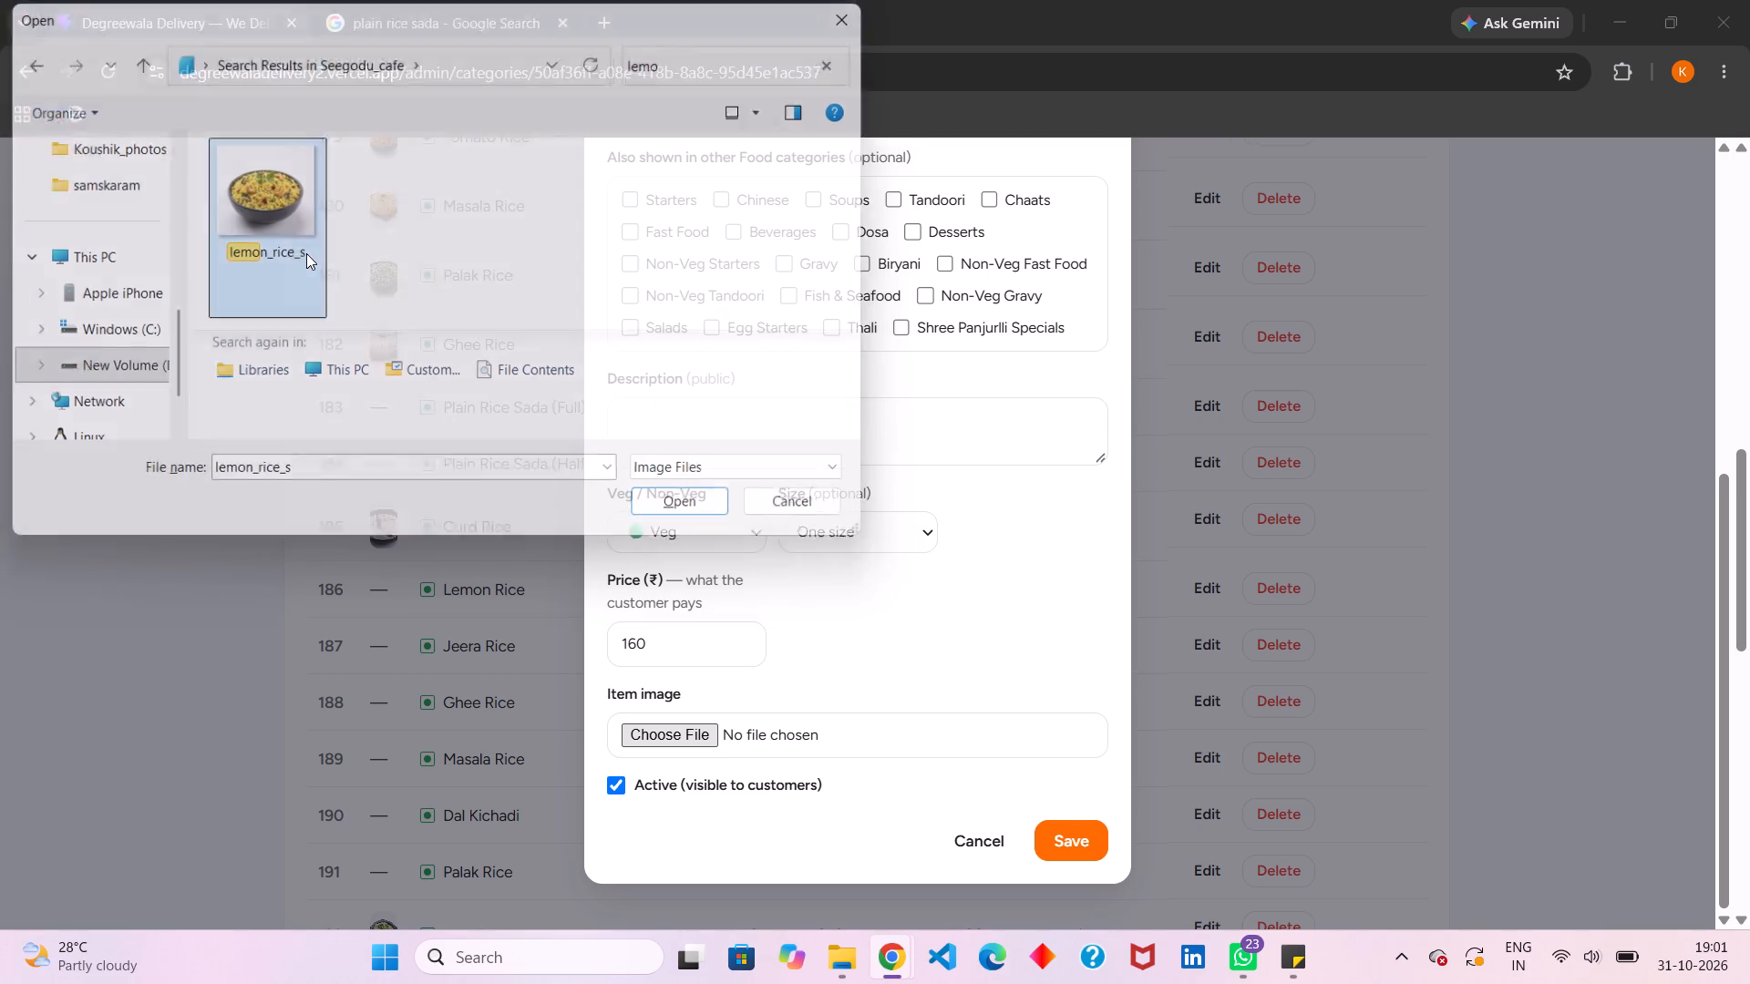
scroll(828, 706, down, 4)
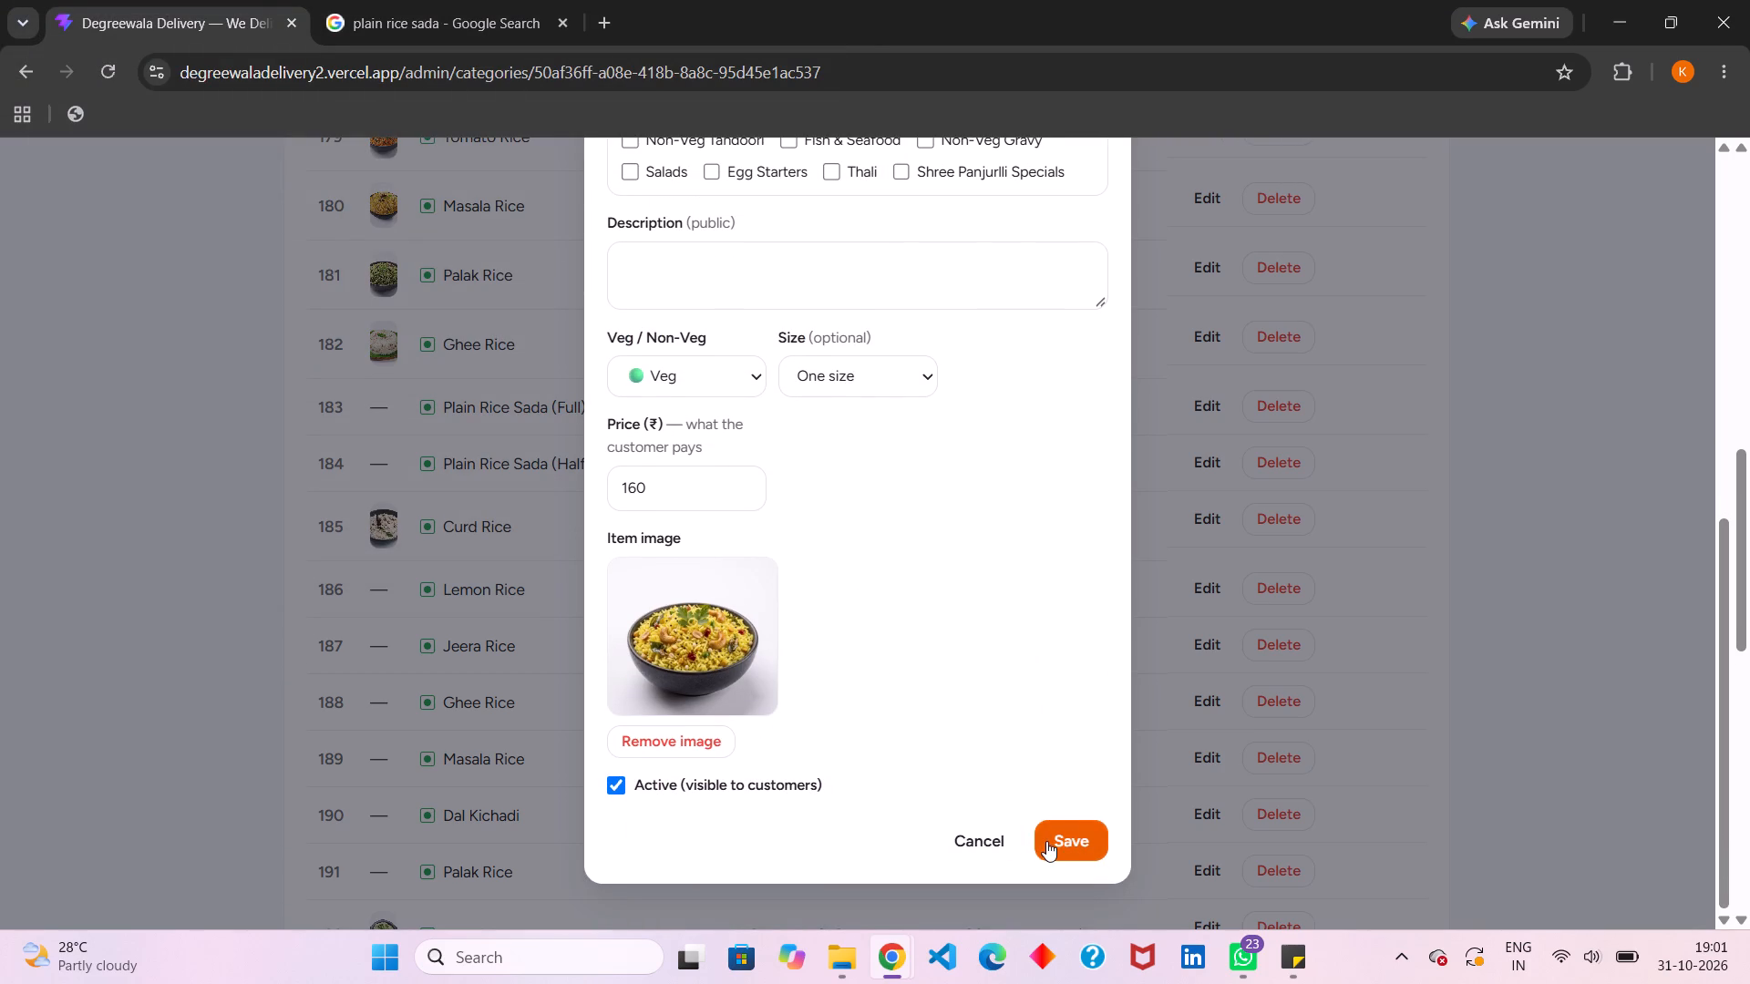
click(1046, 841)
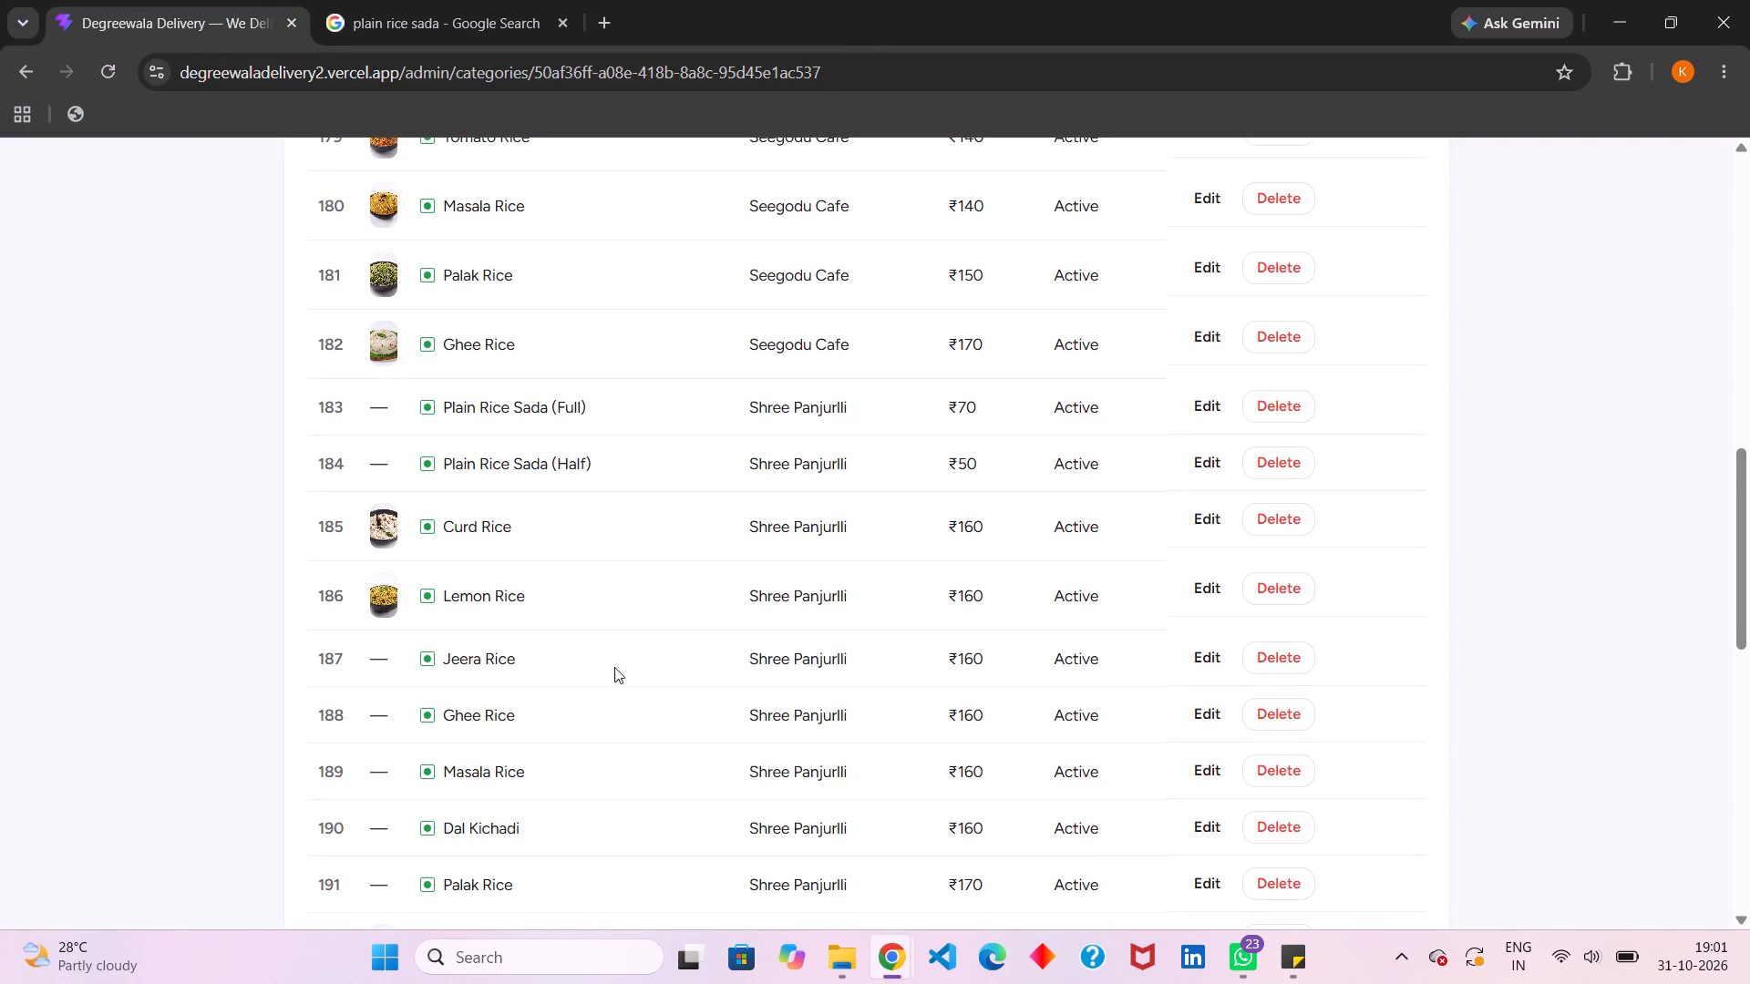
Add the jeera_rice_s picture from Seegodu_cafe to Shree Panjurlli's Jeera Rice item and save it.
click(1193, 660)
scroll(798, 539, down, 7)
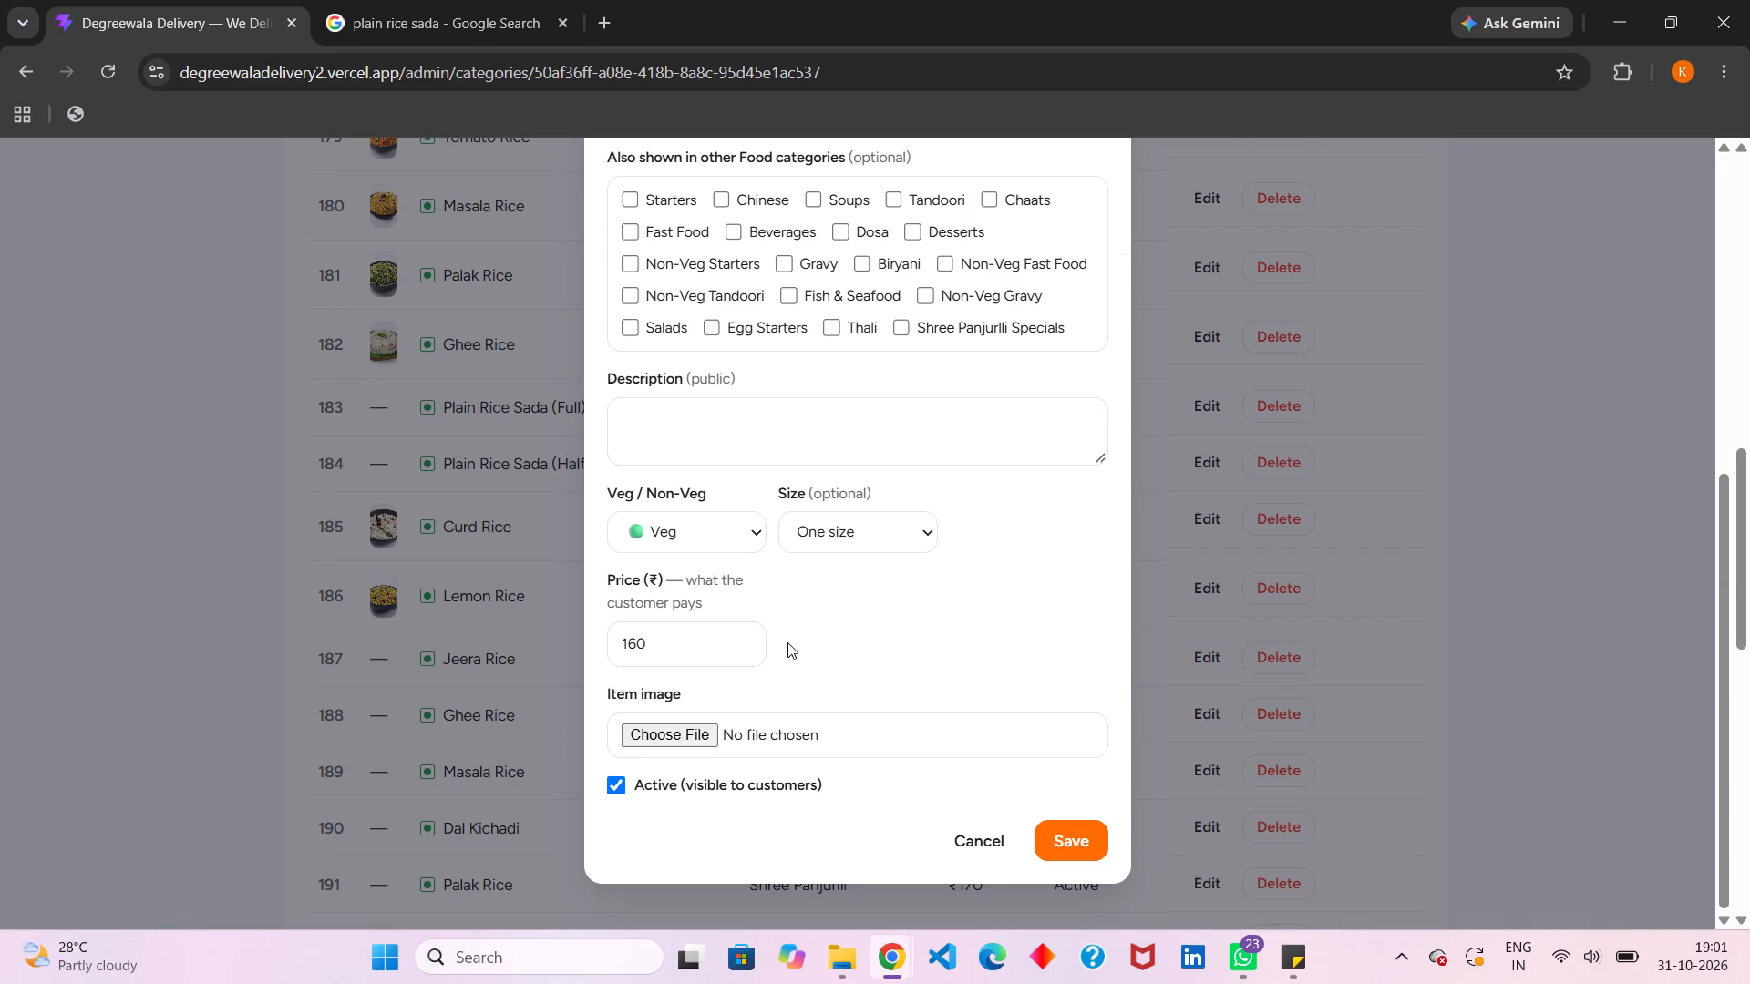
click(680, 732)
click(693, 58)
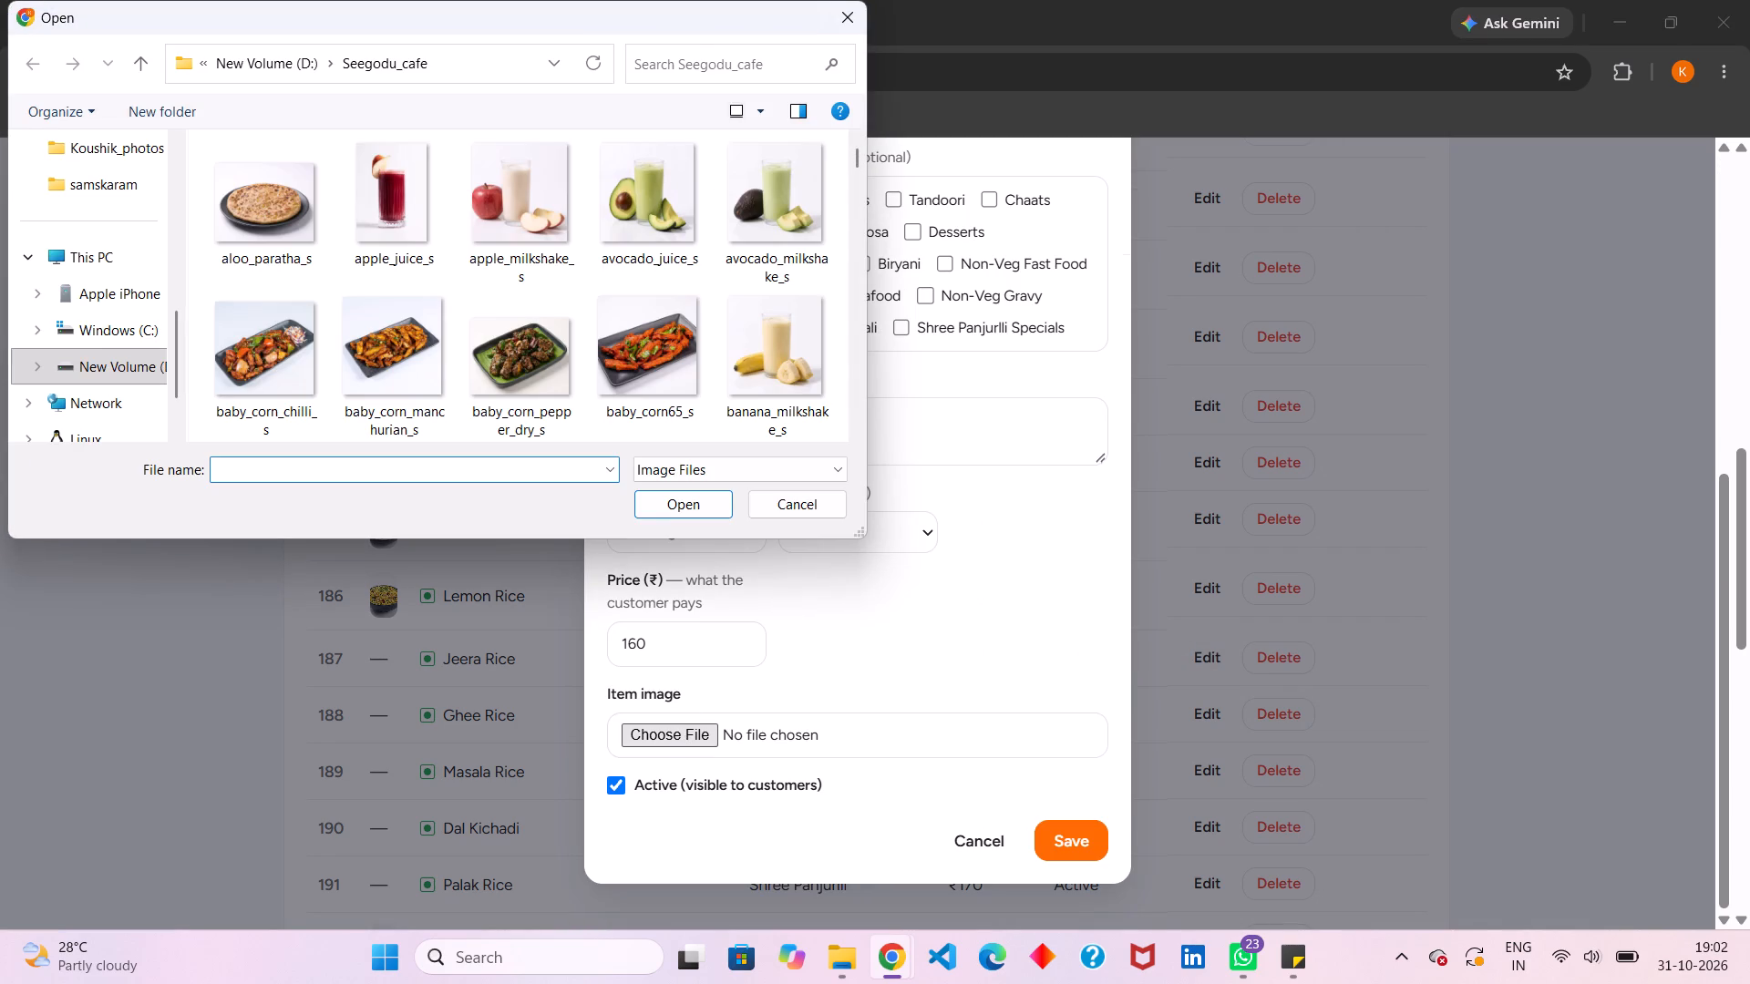
key(j)
key(e)
text(era)
click(329, 201)
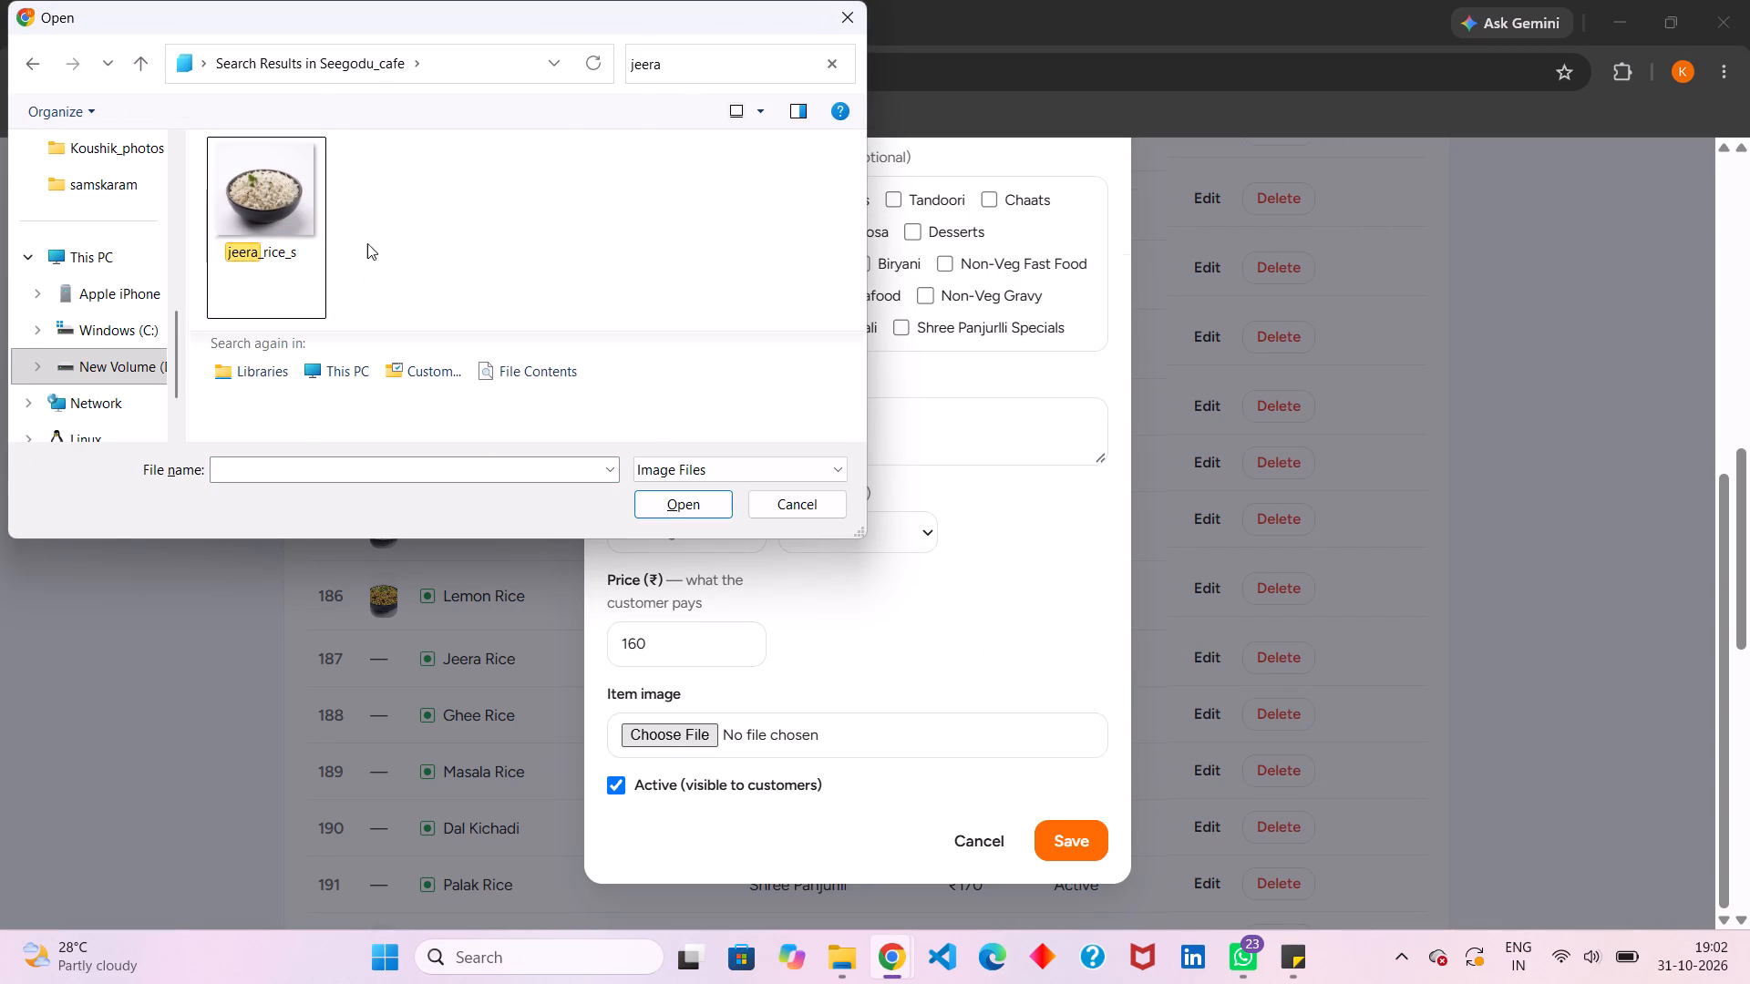
click(420, 210)
double_click(266, 231)
scroll(727, 573, down, 6)
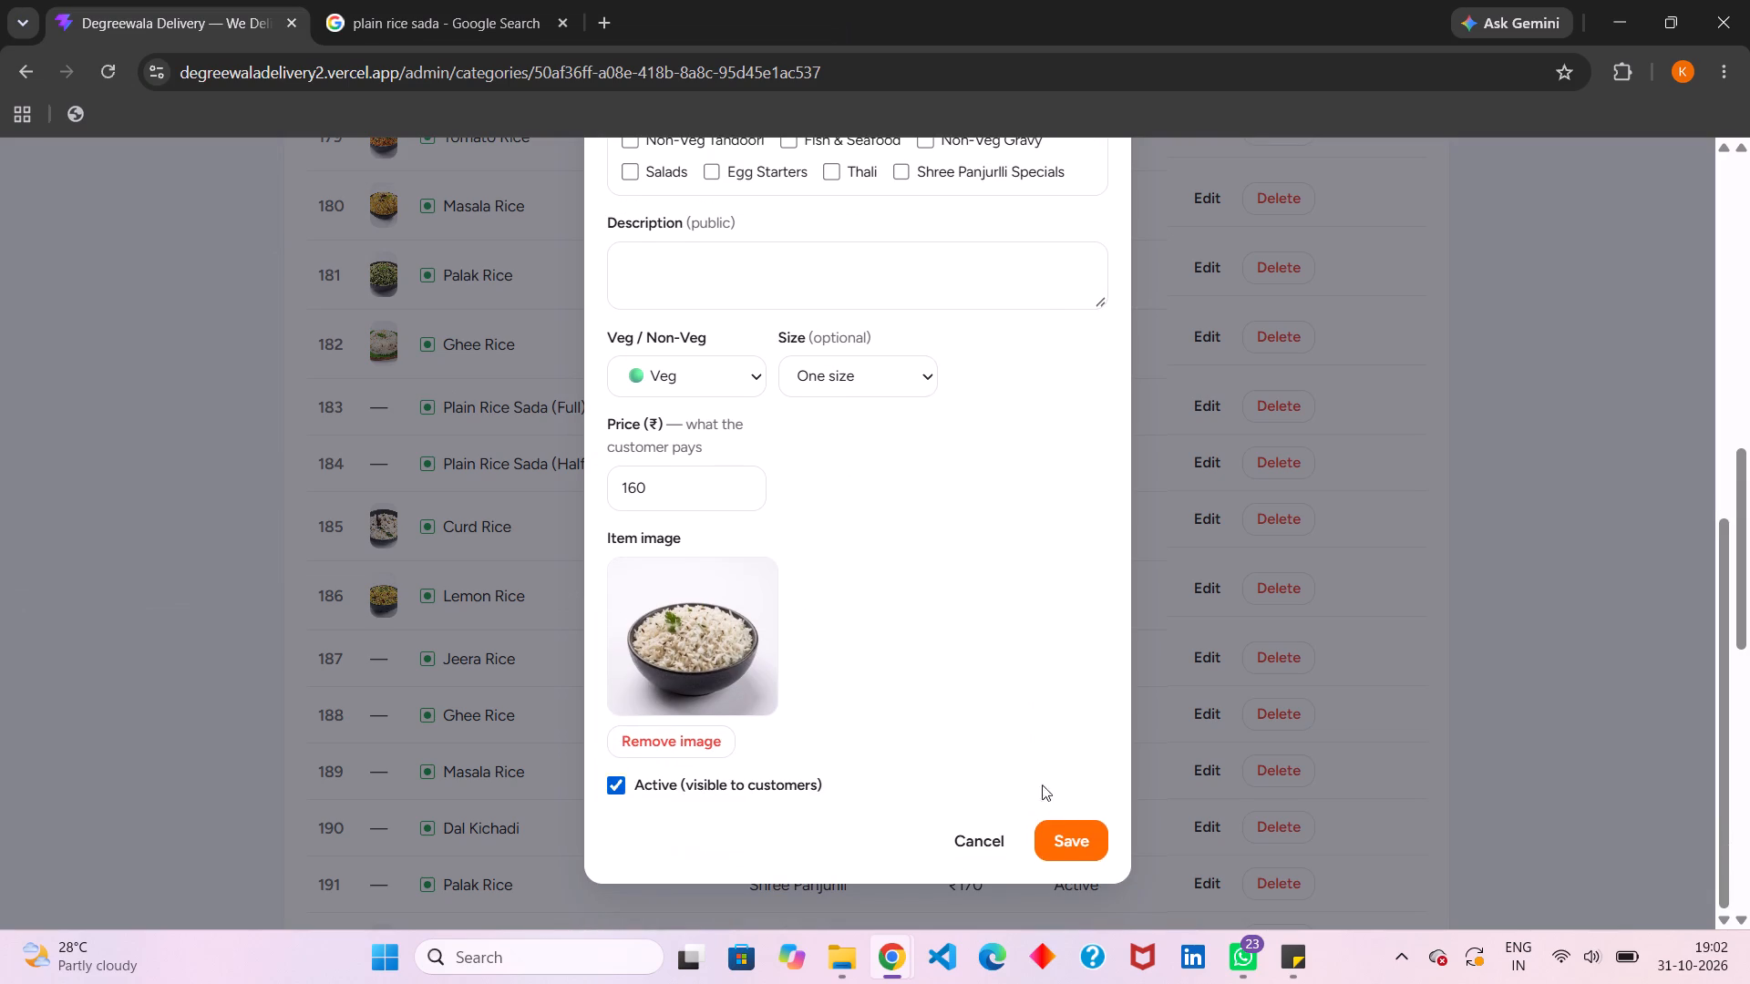
click(1073, 835)
For Shree Panjurlli's Ghee Rice item, search the Seegodu_cafe folder for "ghee rice" to choose its item image.
scroll(700, 752, down, 1)
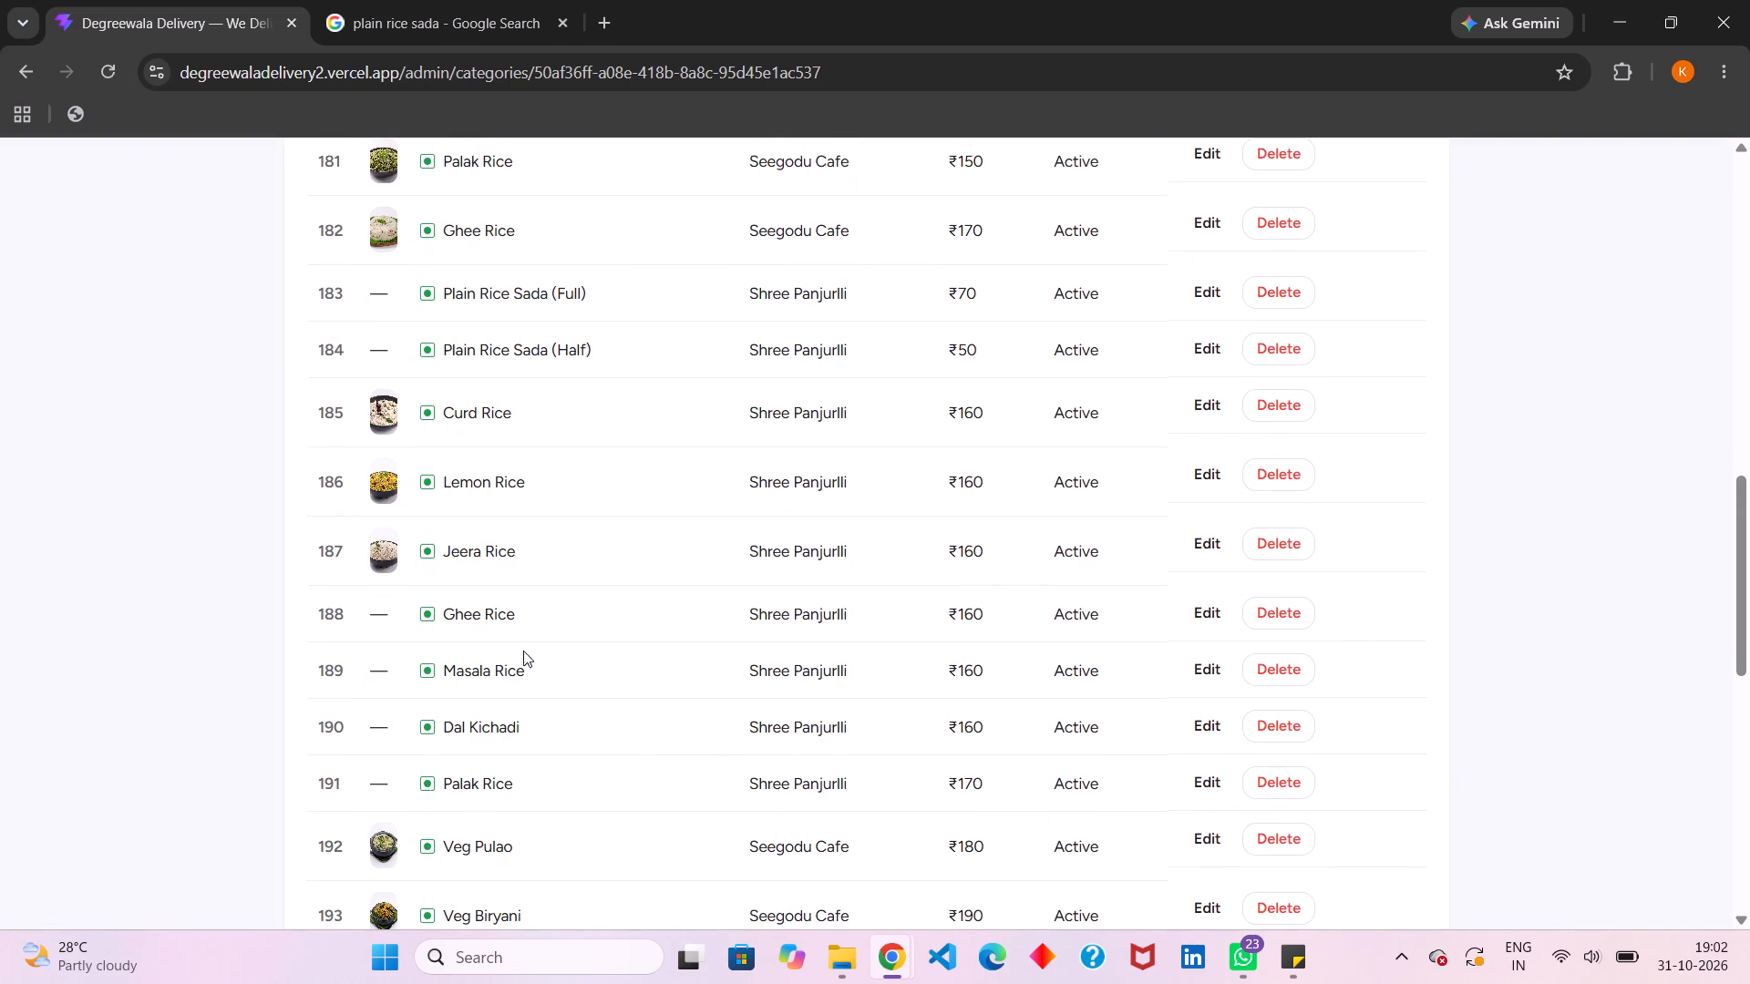
click(1198, 615)
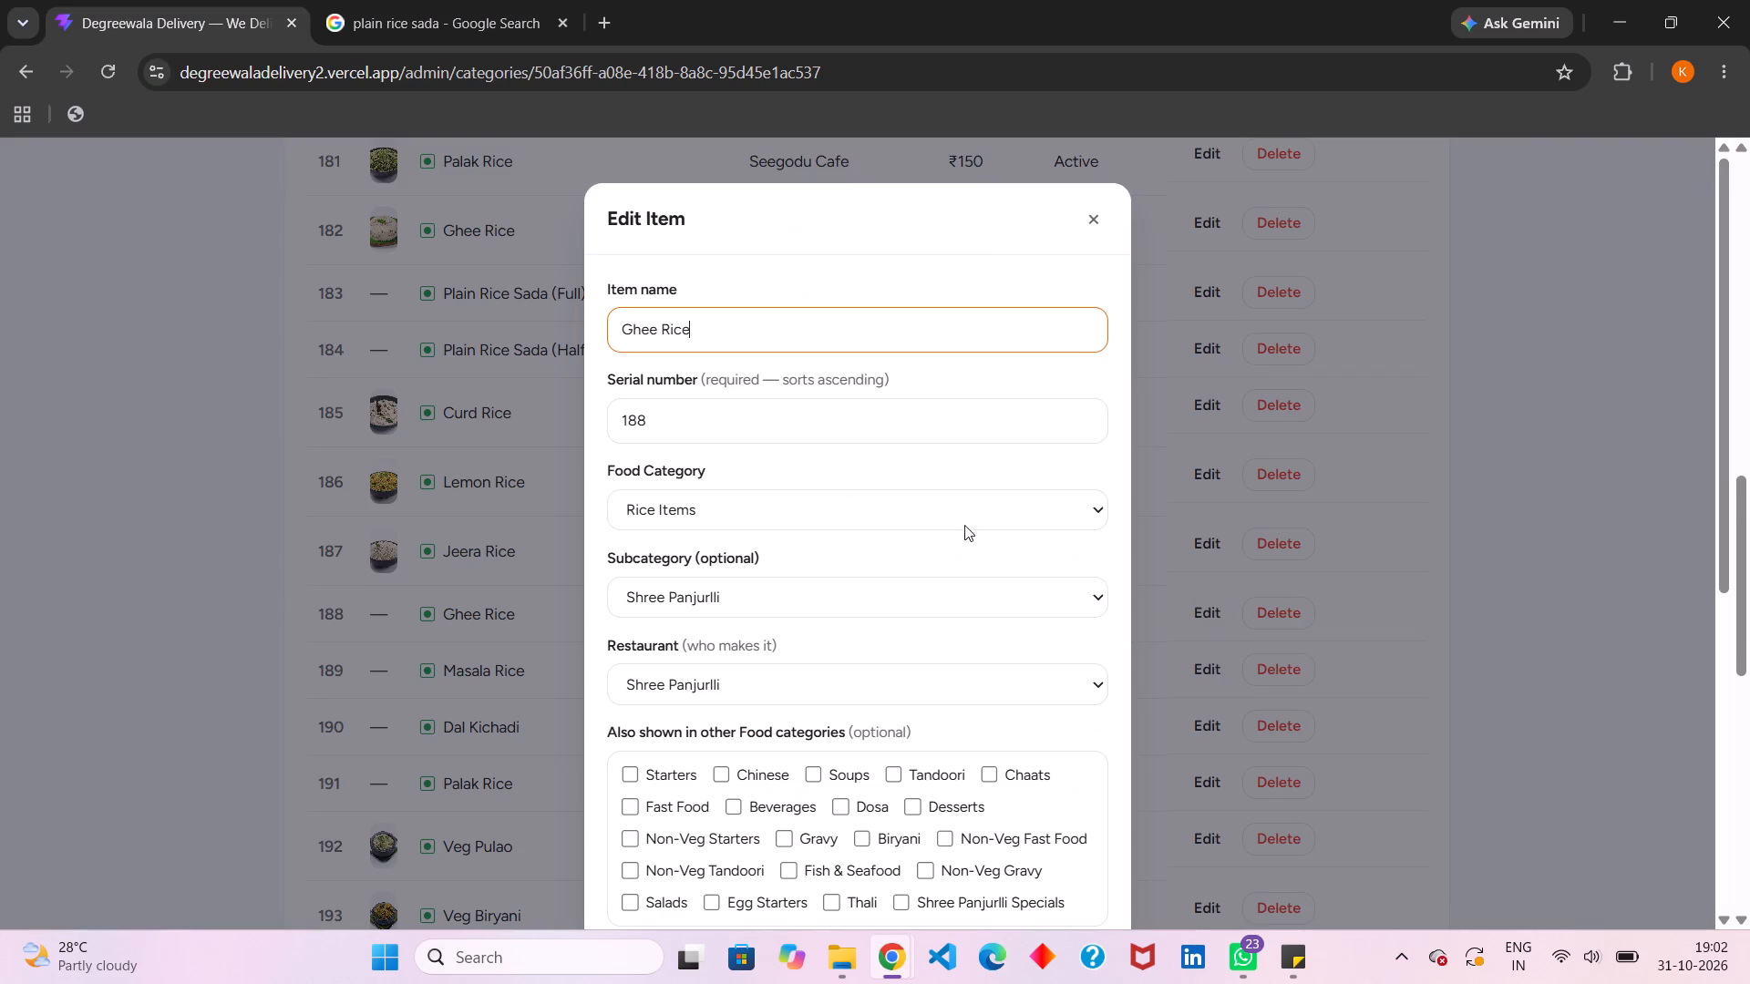
scroll(961, 522, down, 6)
click(683, 734)
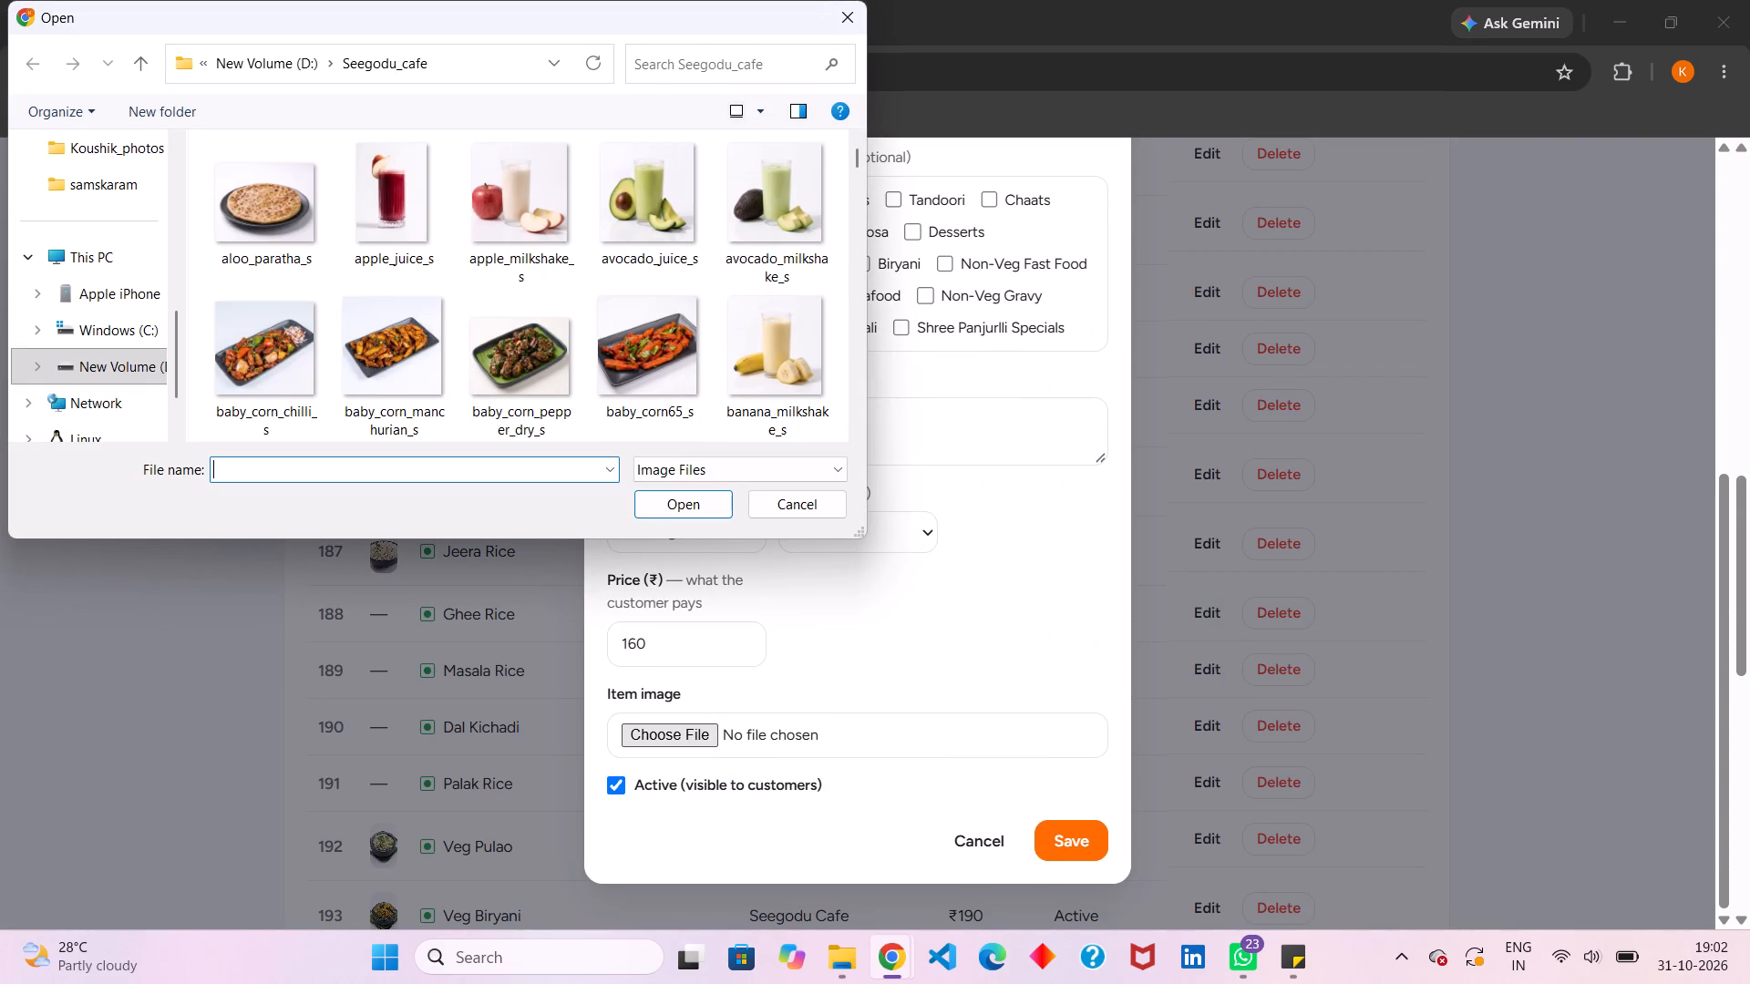
click(697, 53)
click(697, 61)
text(ghr)
key(BackSpace)
text(ee rice)
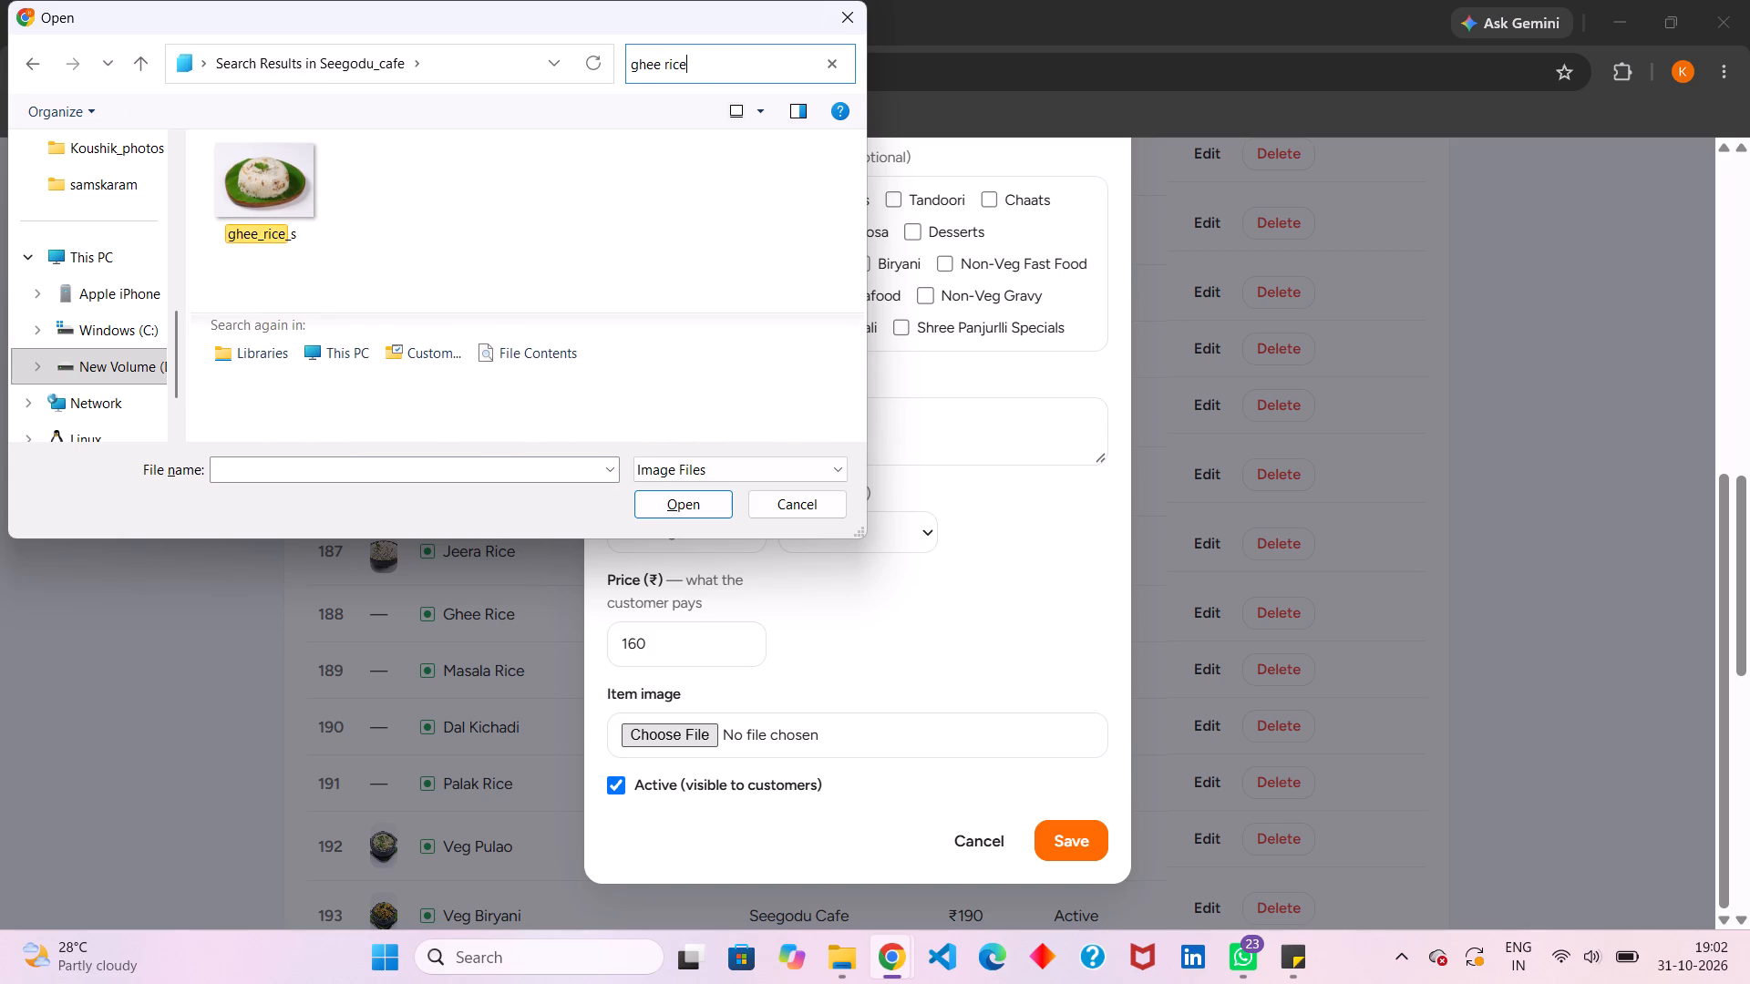
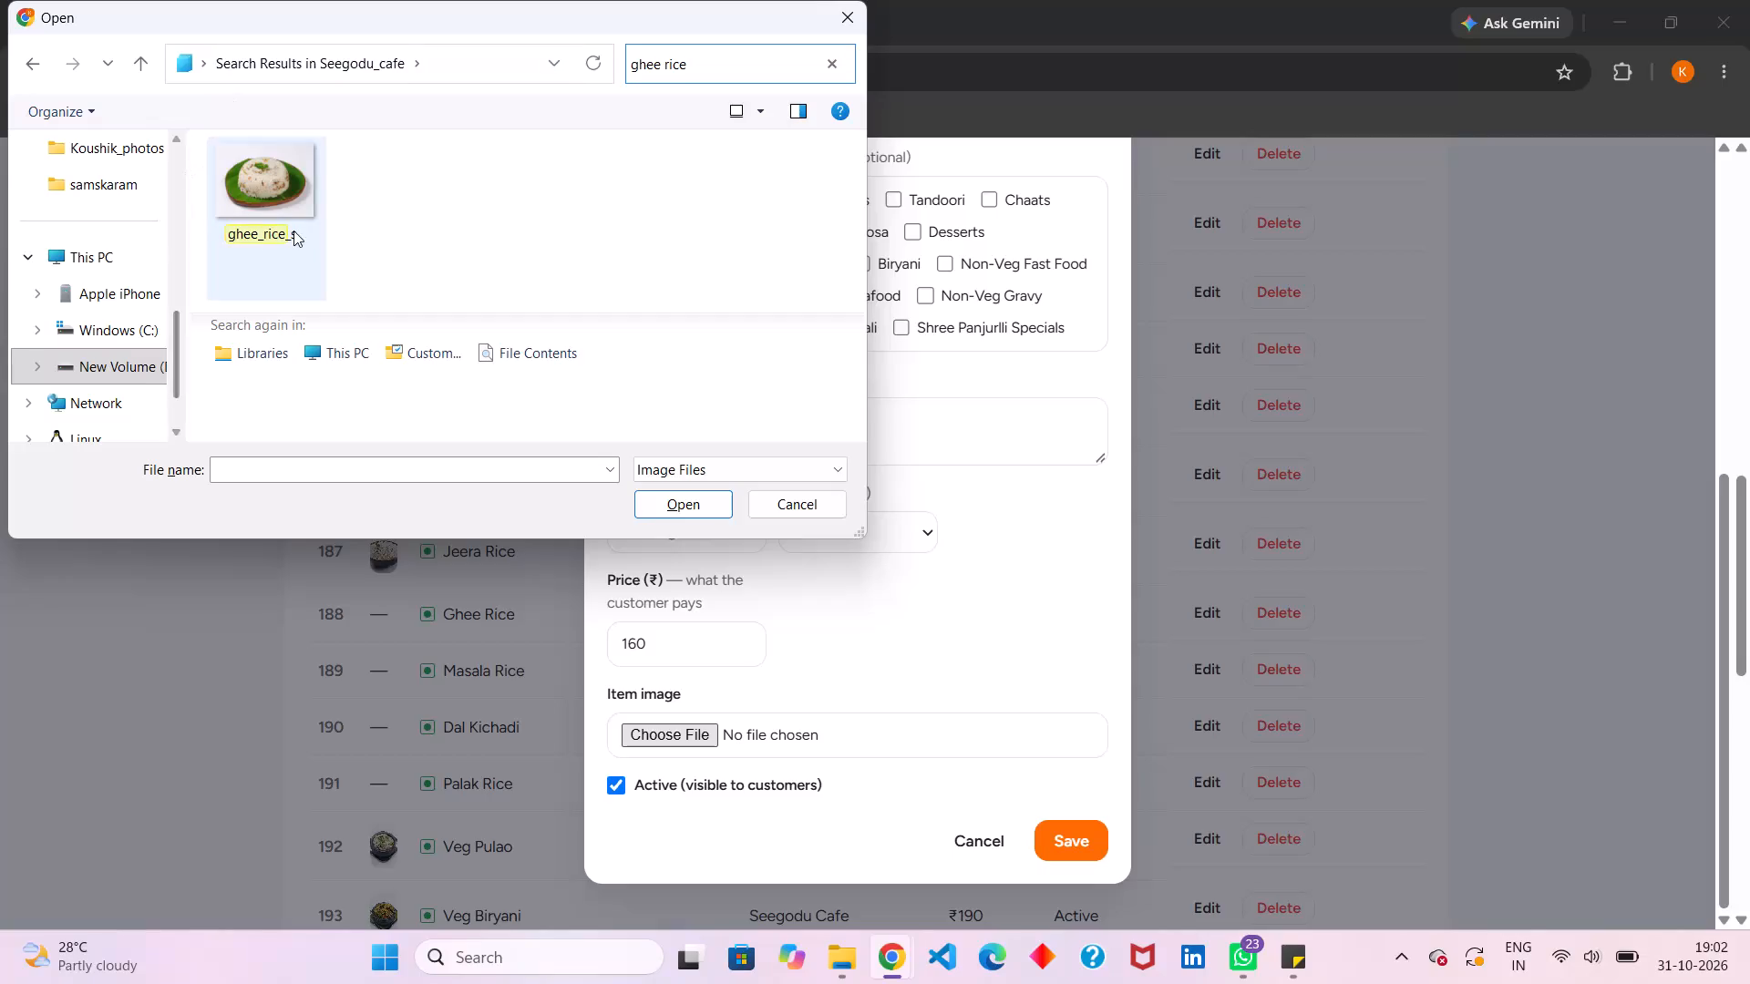
Attach the ghee_rice_s picture to Shree Panjurlli's Ghee Rice item and save it.
double_click(293, 172)
scroll(651, 374, down, 5)
click(1080, 834)
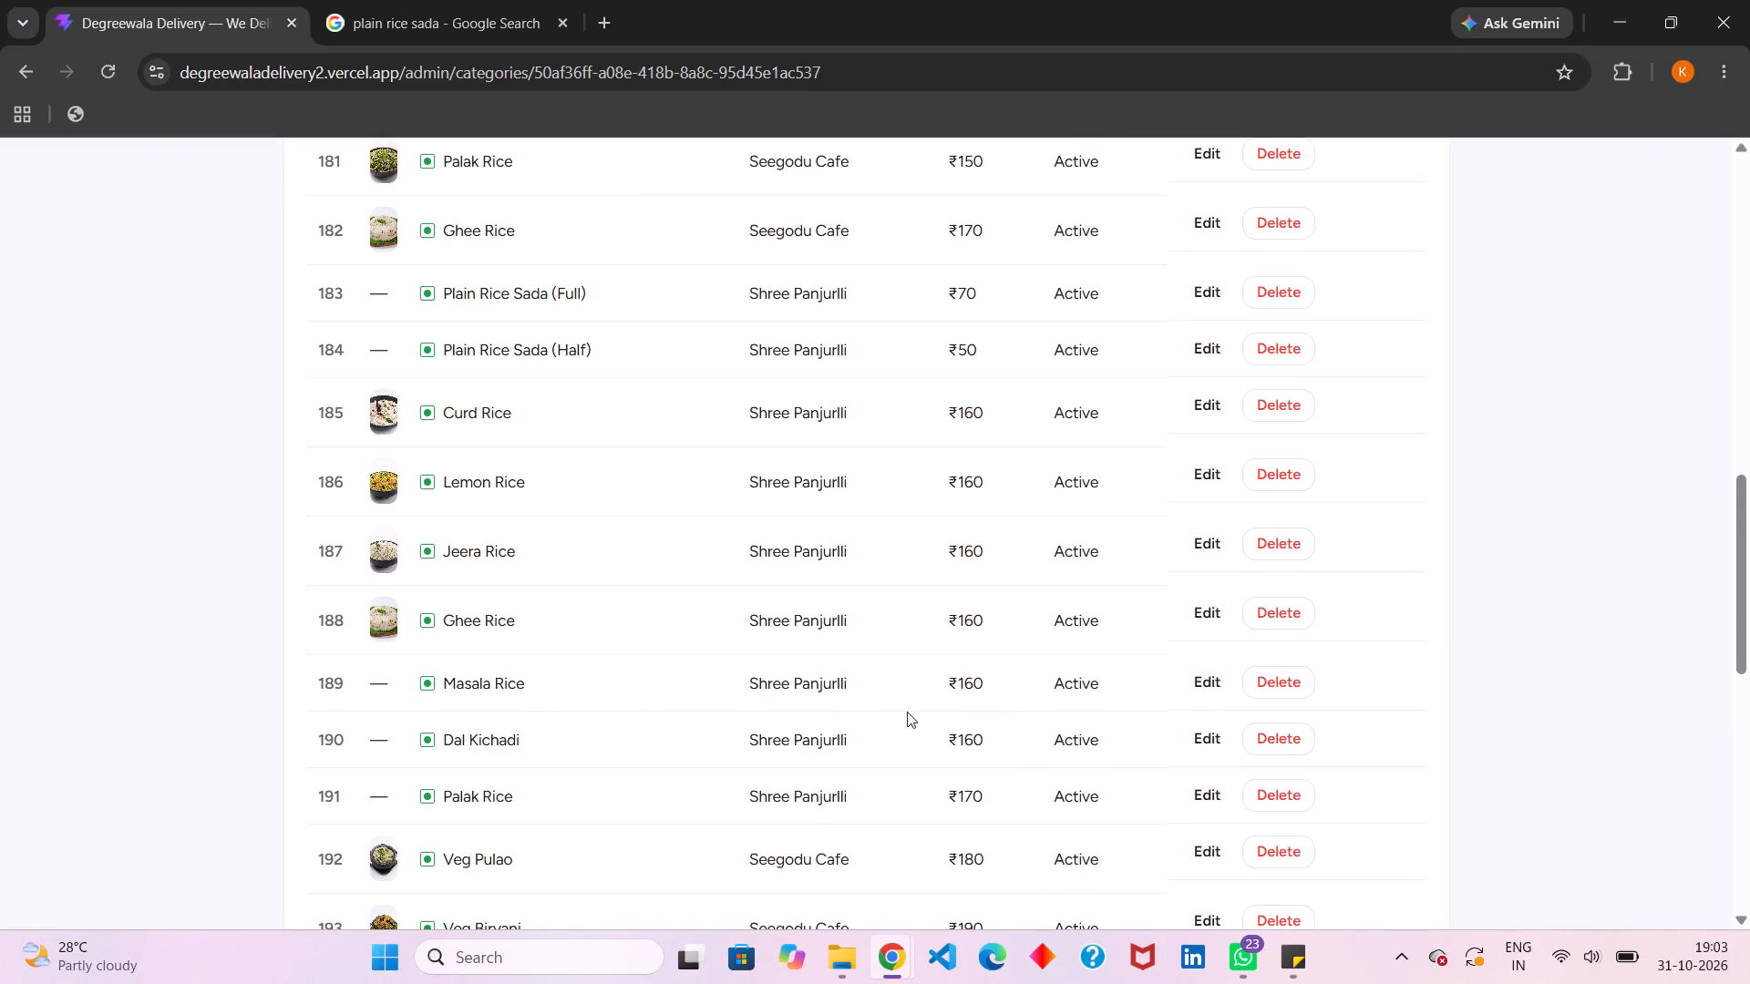
Add the masala_rice_s picture from the Seegodu_cafe folder to Shree Panjurlli's Masala Rice item and save it.
click(1199, 690)
scroll(815, 639, down, 6)
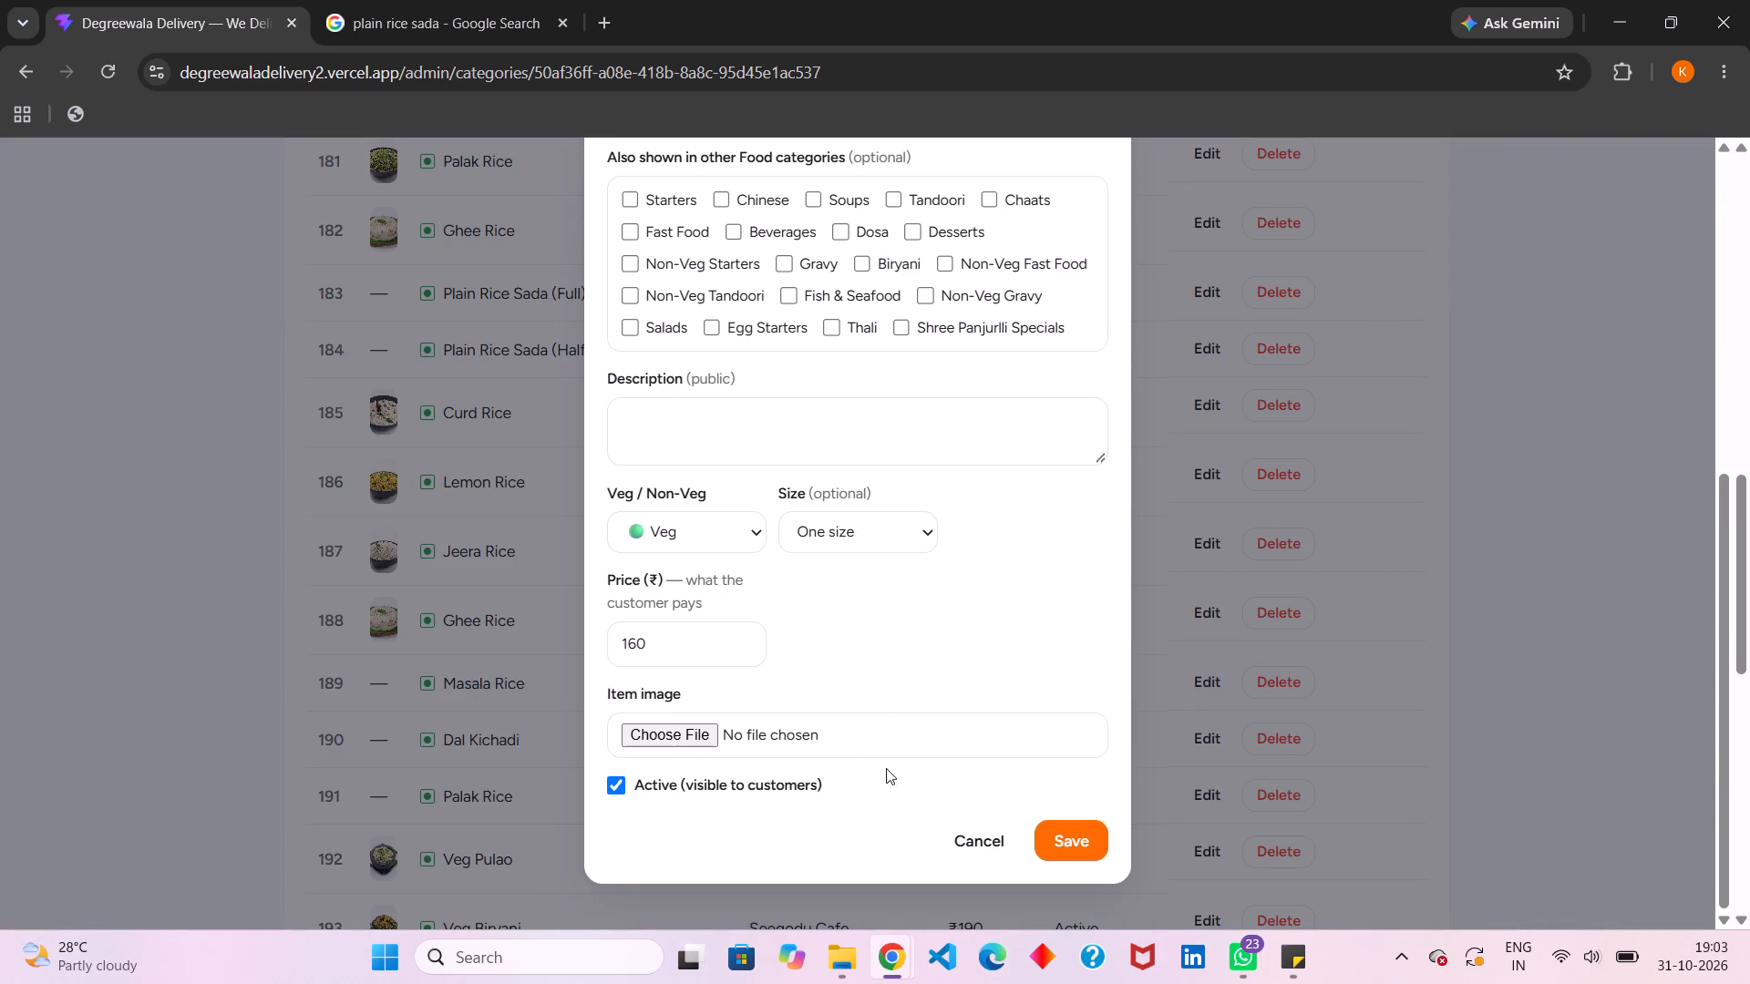
click(746, 737)
click(718, 66)
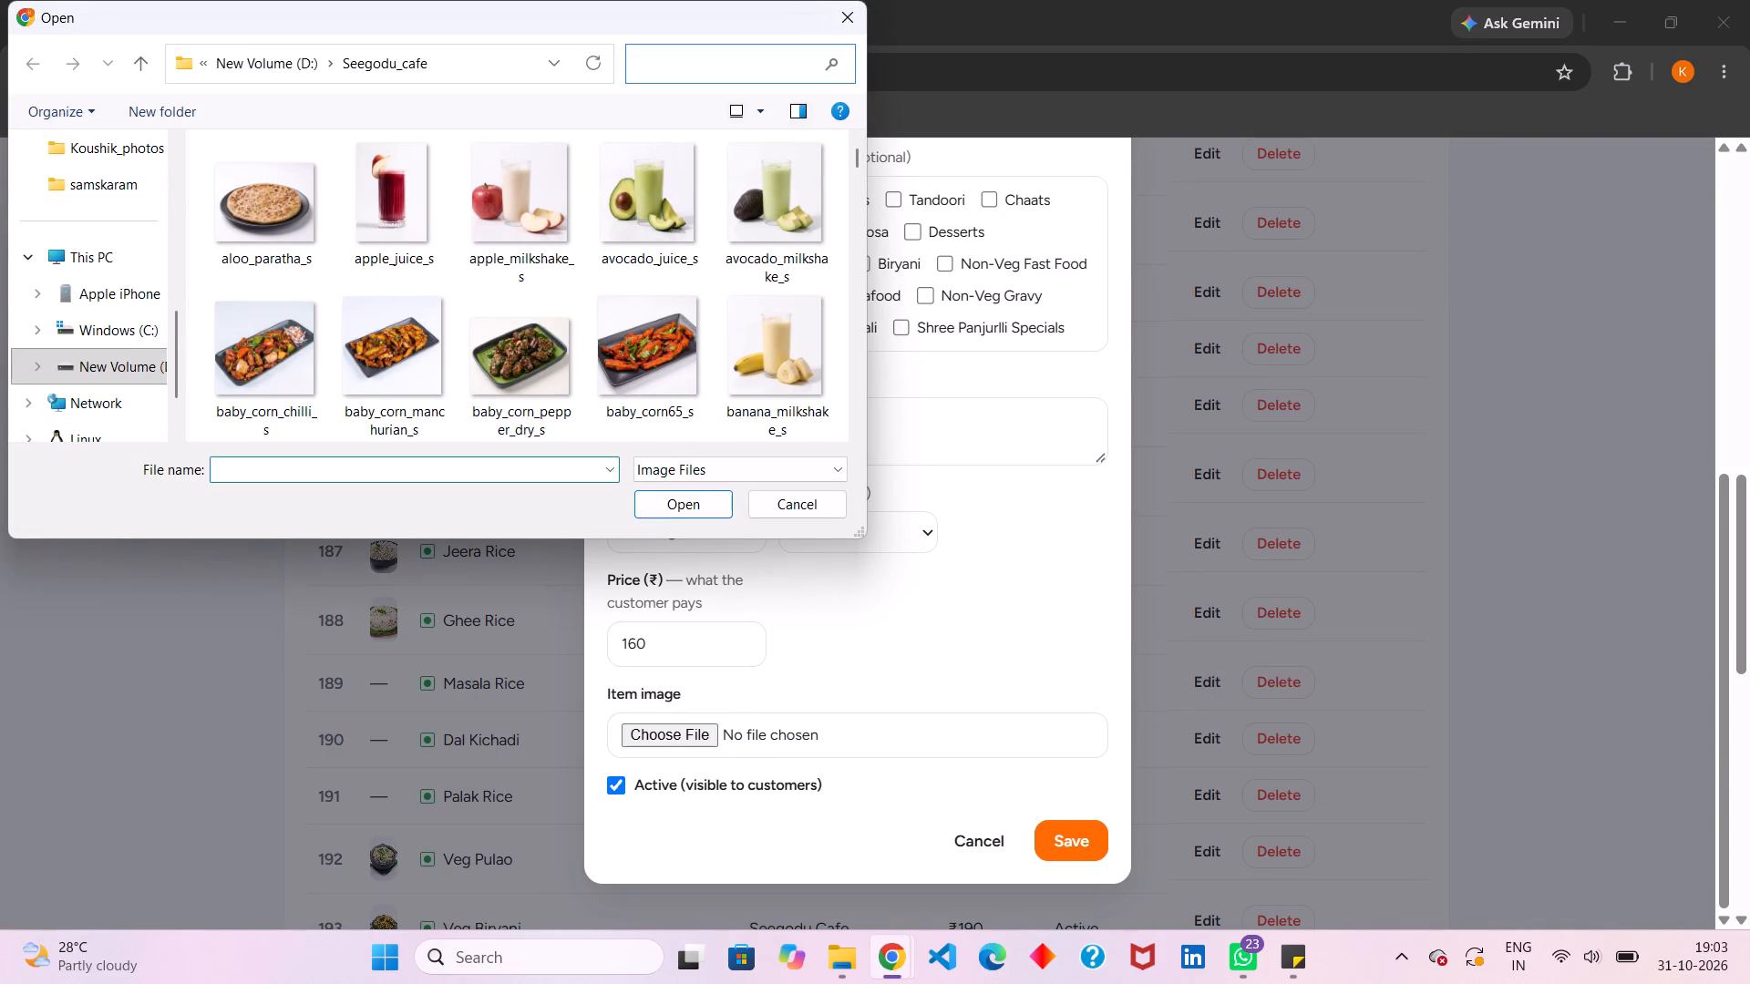
key(m)
key(a)
key(s)
key(a)
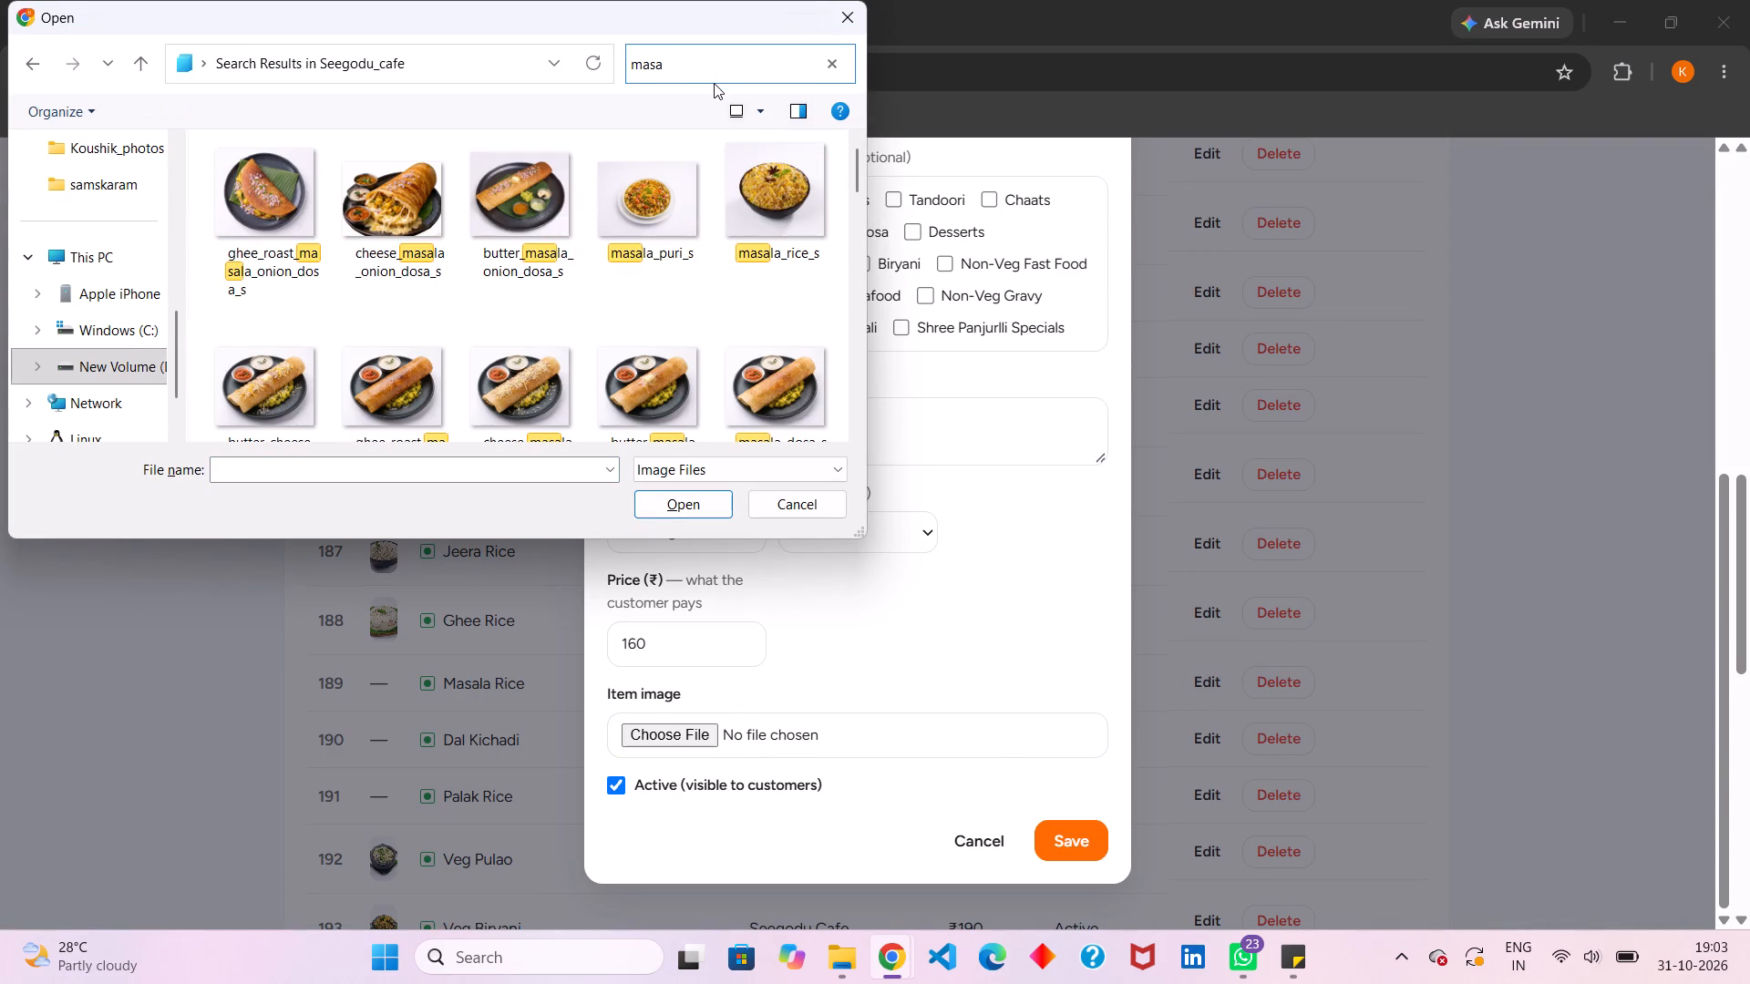
key(l)
key(a)
key(space)
text(ri)
text(ce)
double_click(281, 201)
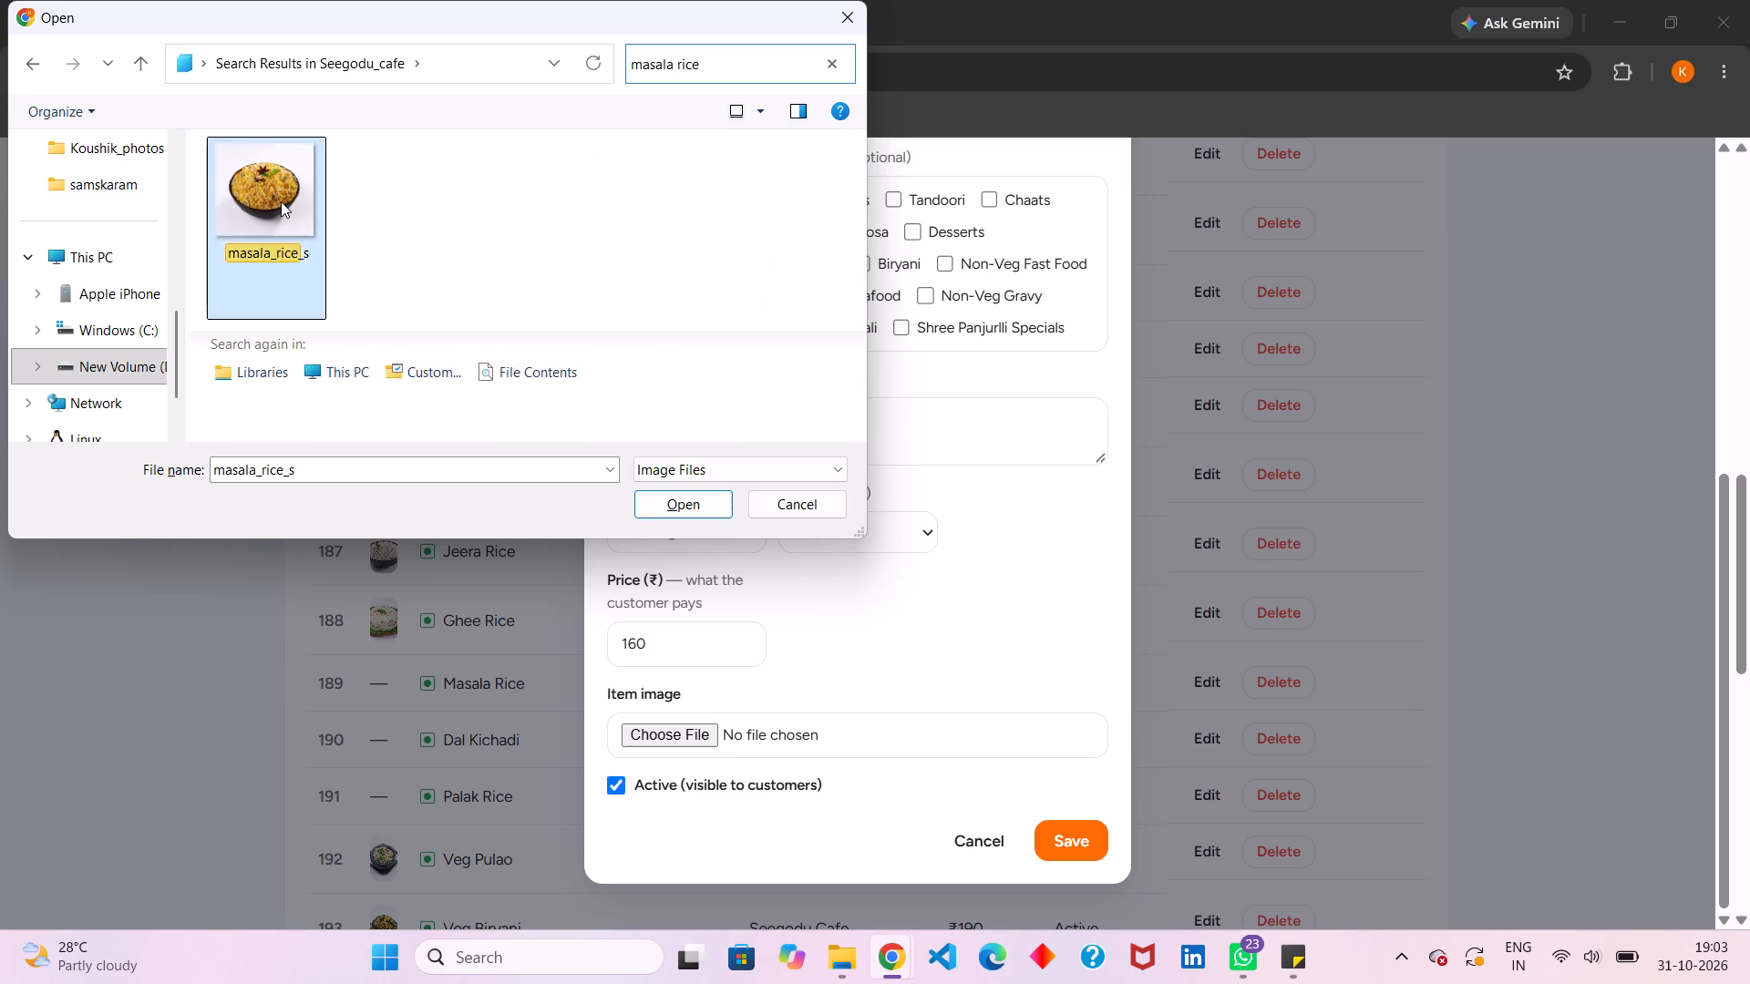
scroll(747, 551, down, 7)
click(1058, 844)
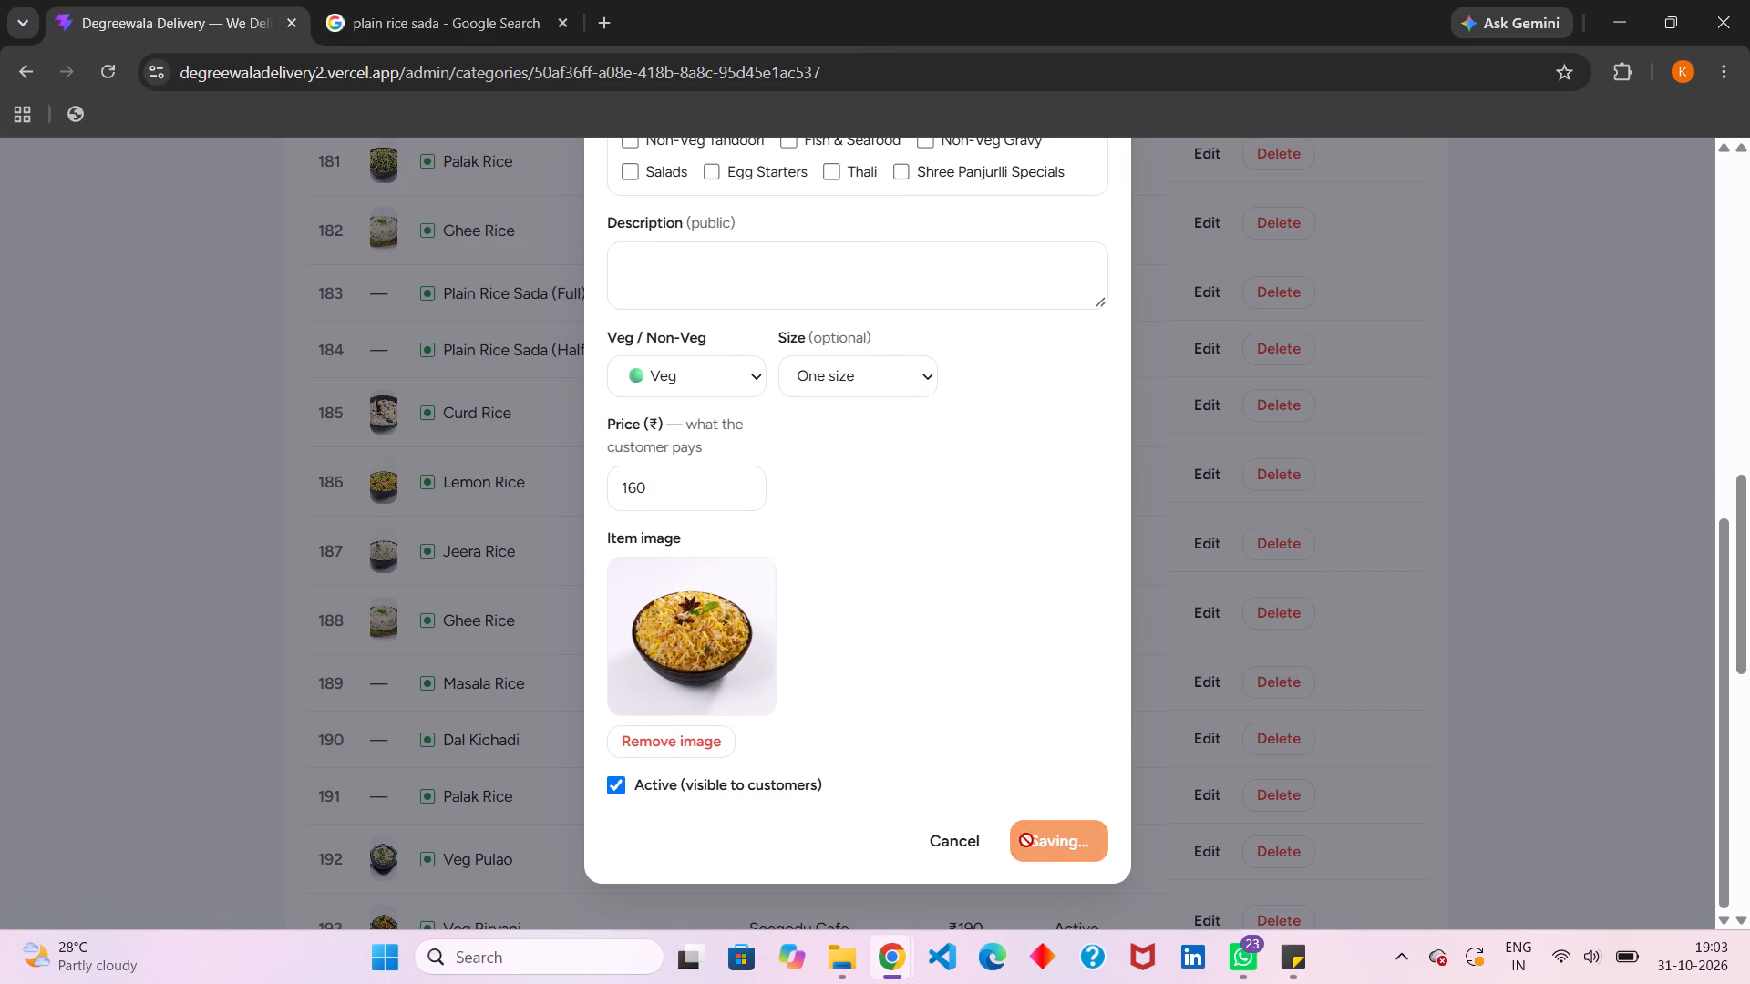
Add the palak_rice_s picture from the Seegodu_cafe folder to Shree Panjurlli's Palak Rice item and save it.
scroll(580, 745, down, 2)
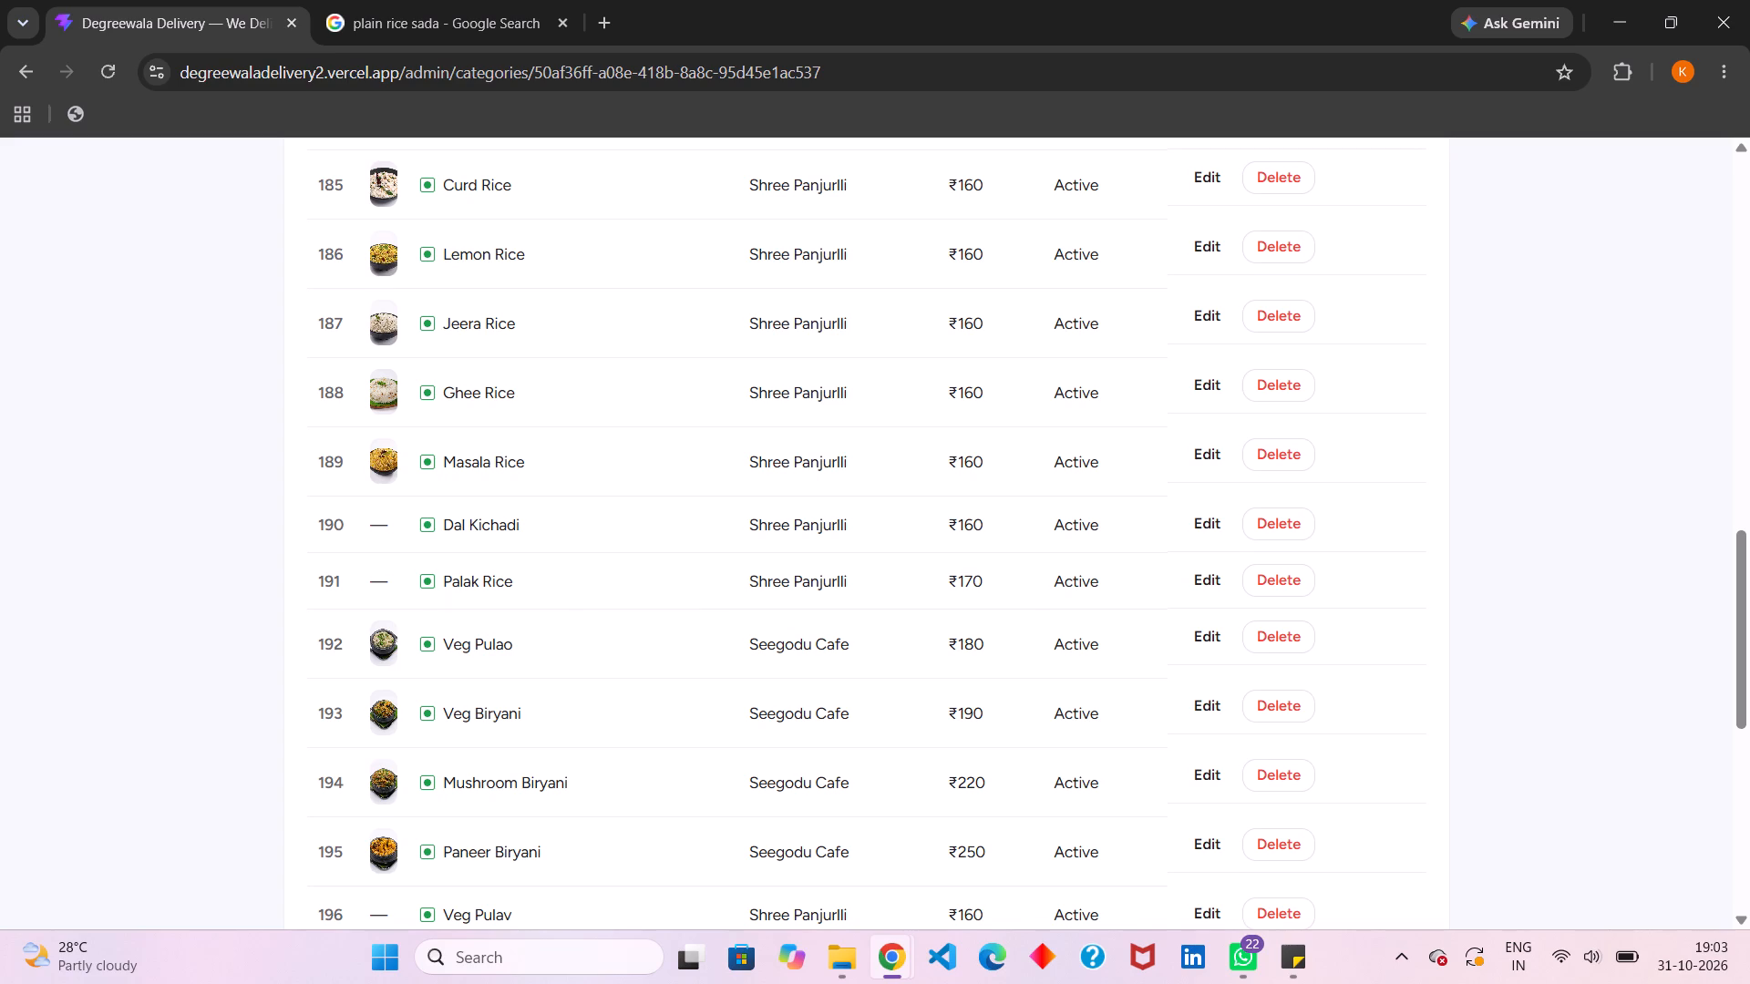
click(1200, 576)
scroll(910, 539, down, 7)
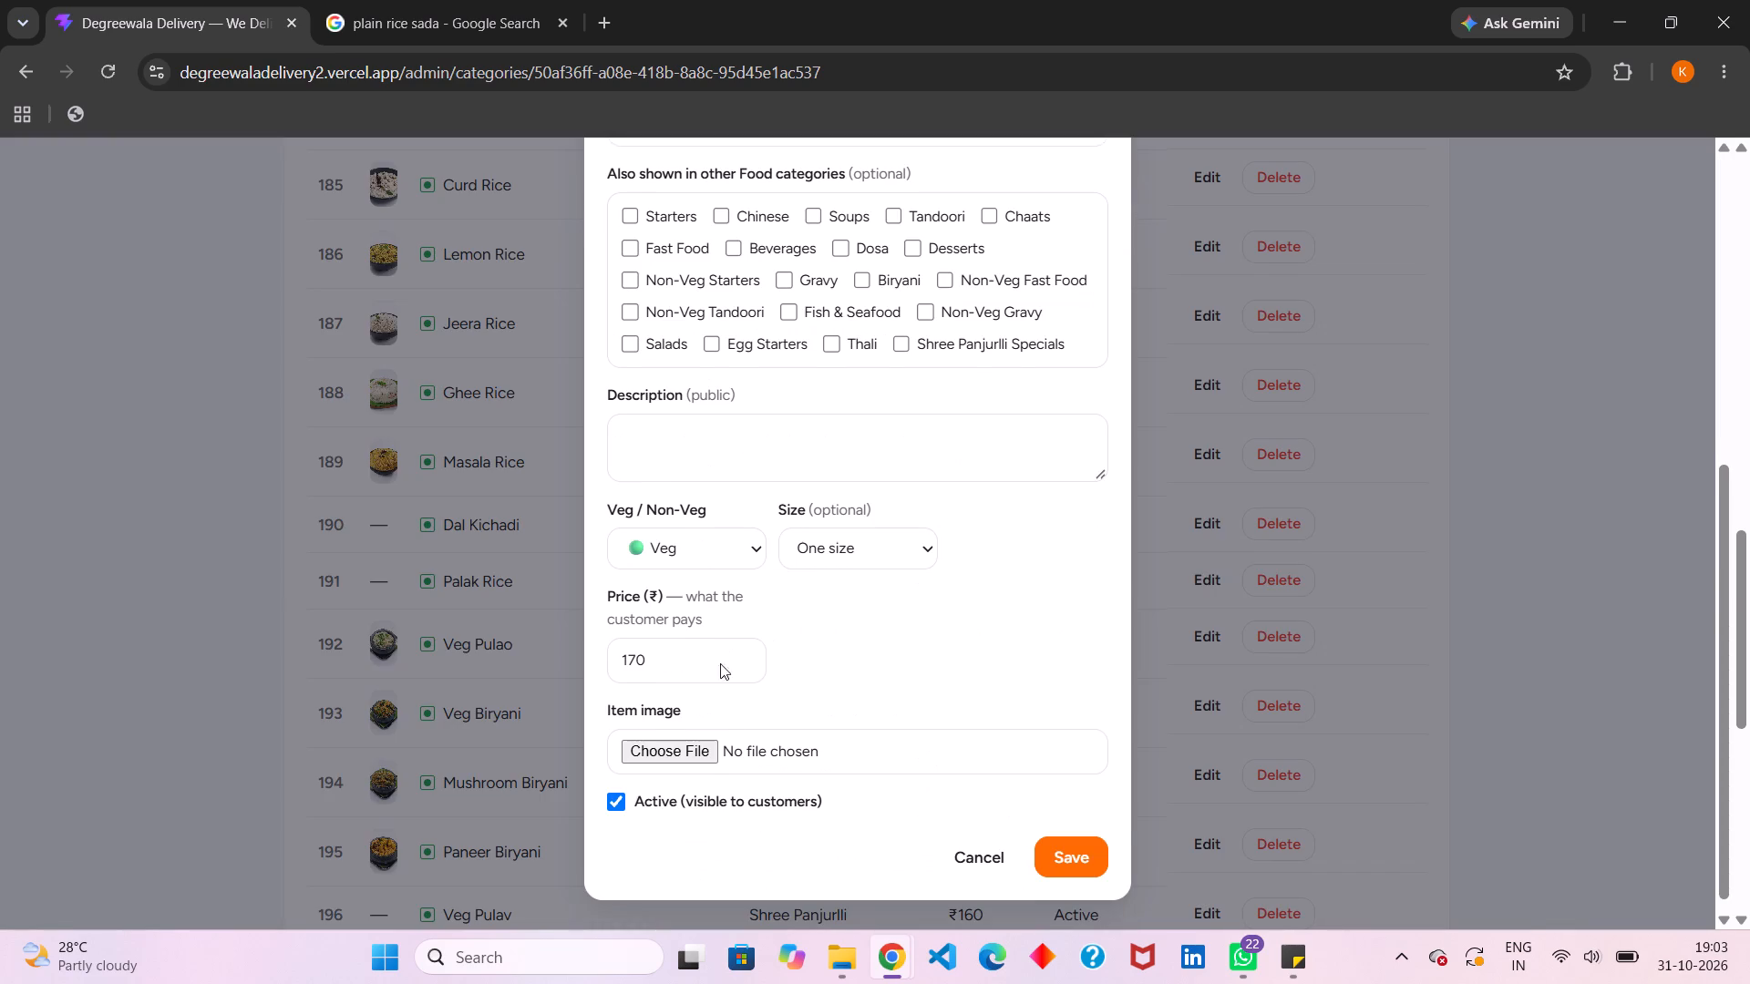
click(658, 735)
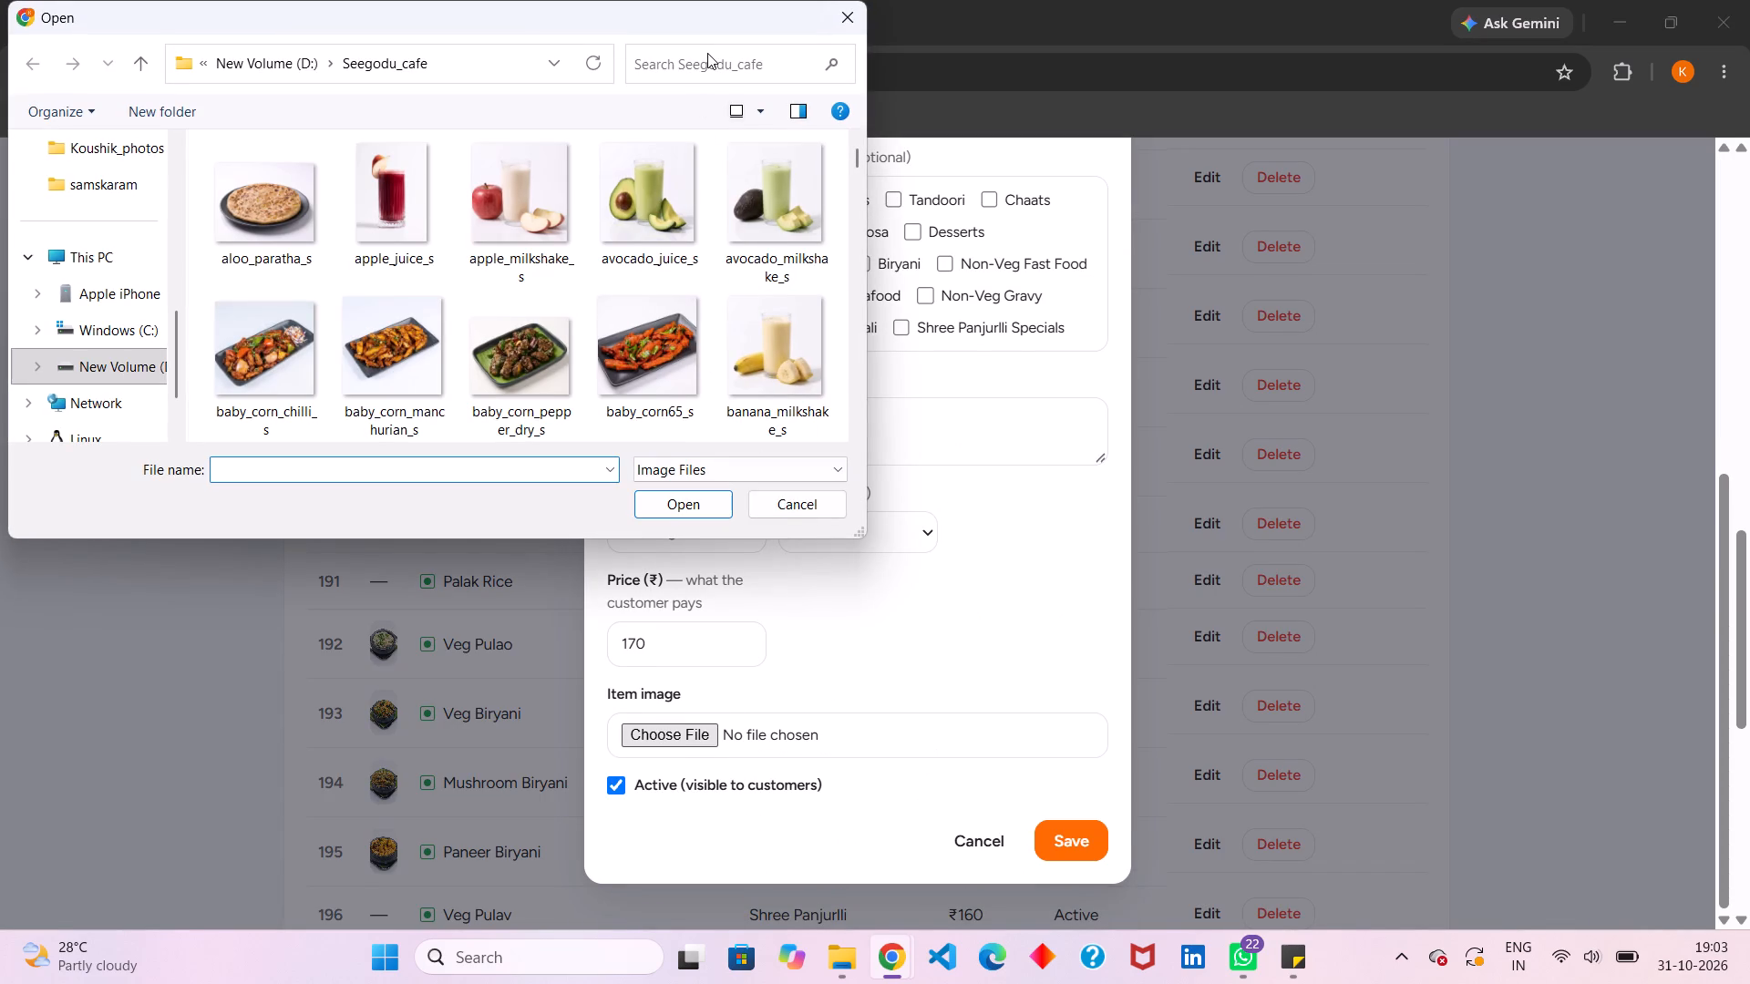
click(707, 53)
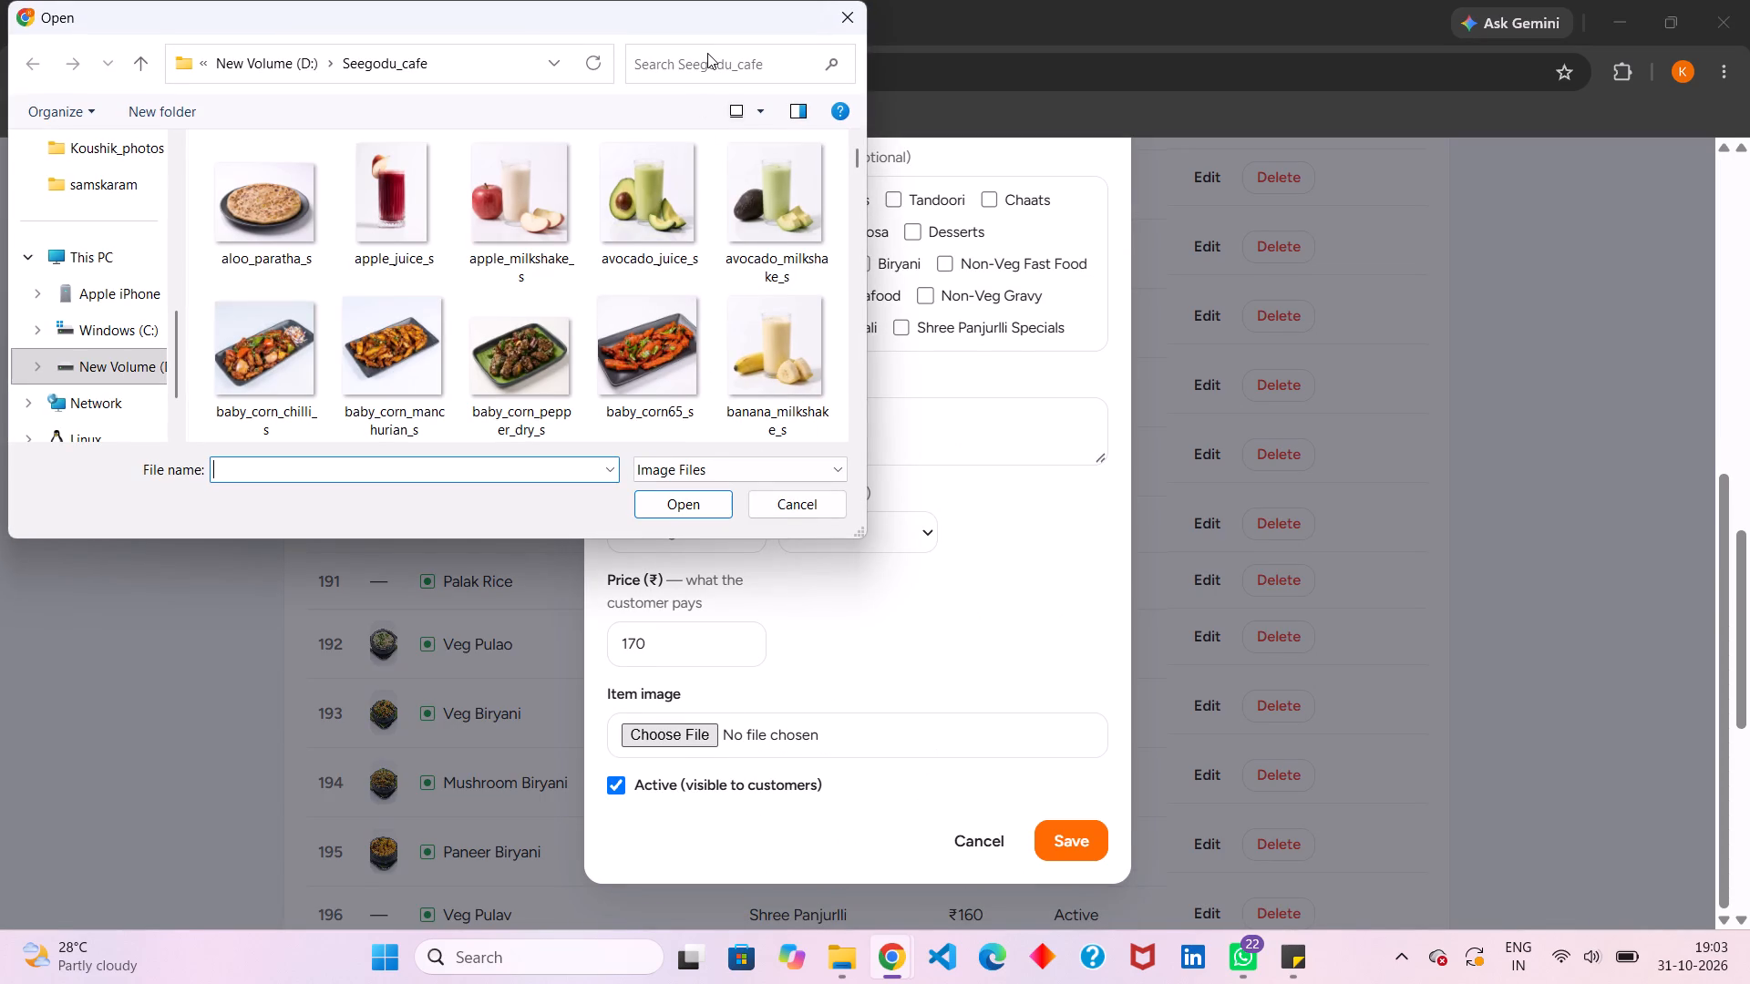
click(707, 53)
click(701, 61)
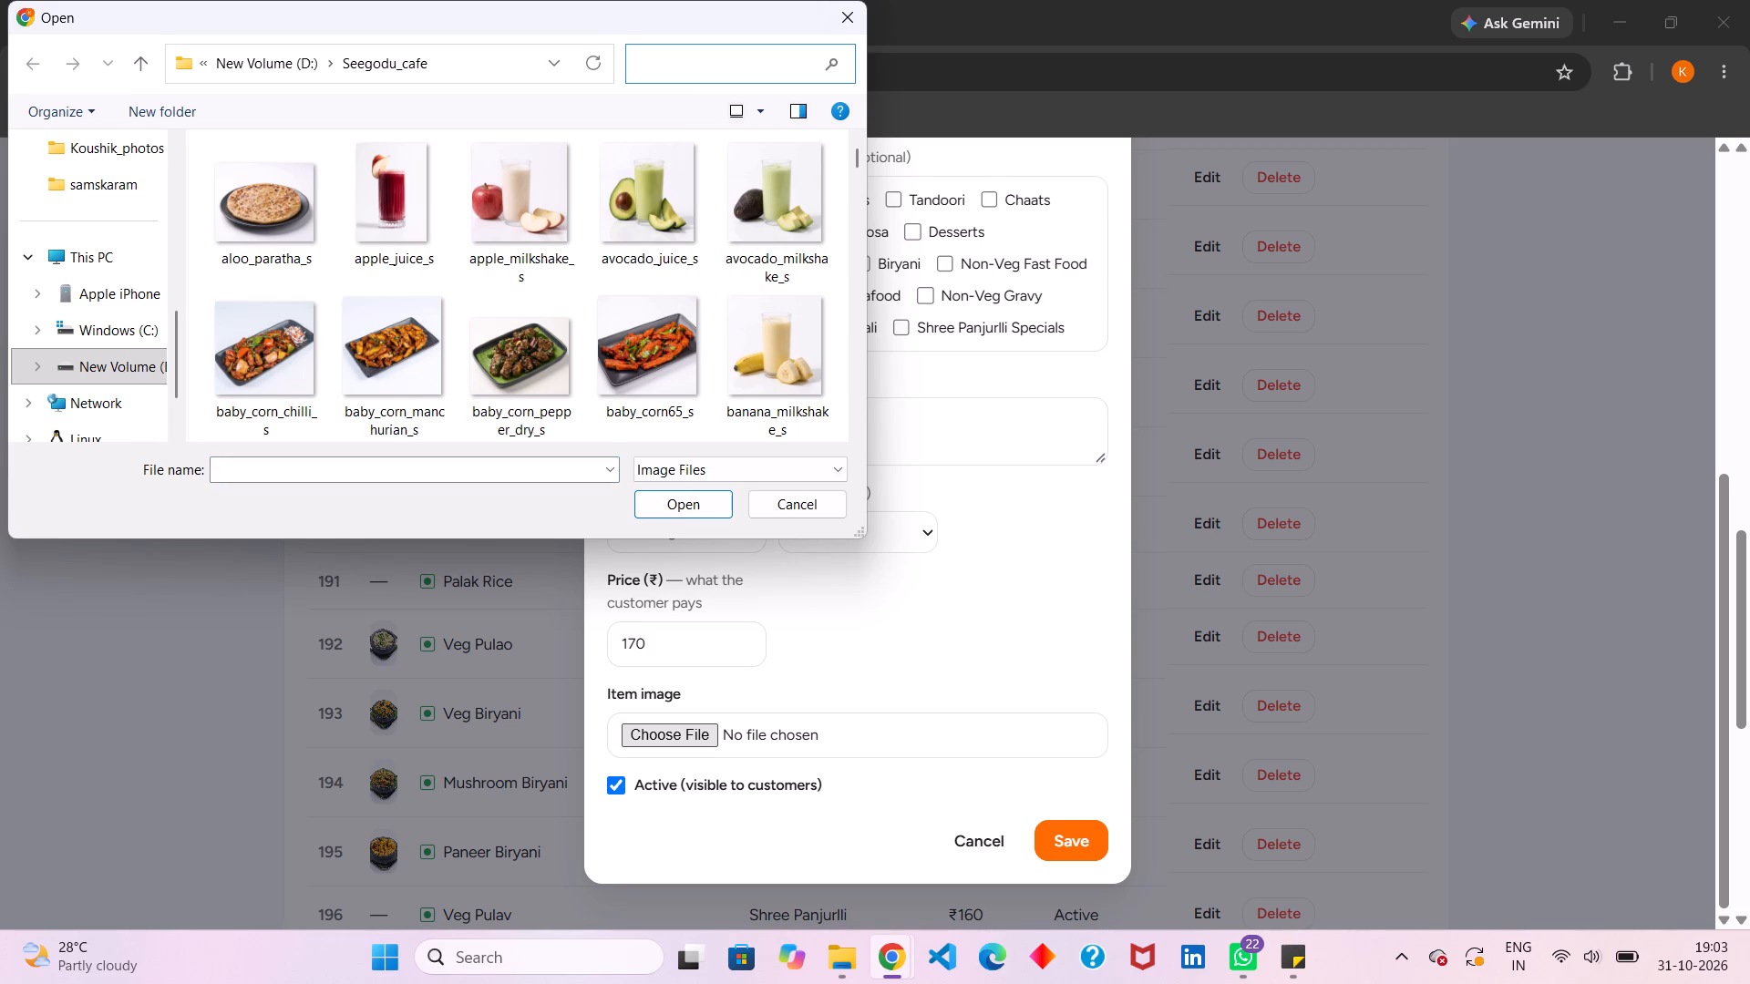
text(palak)
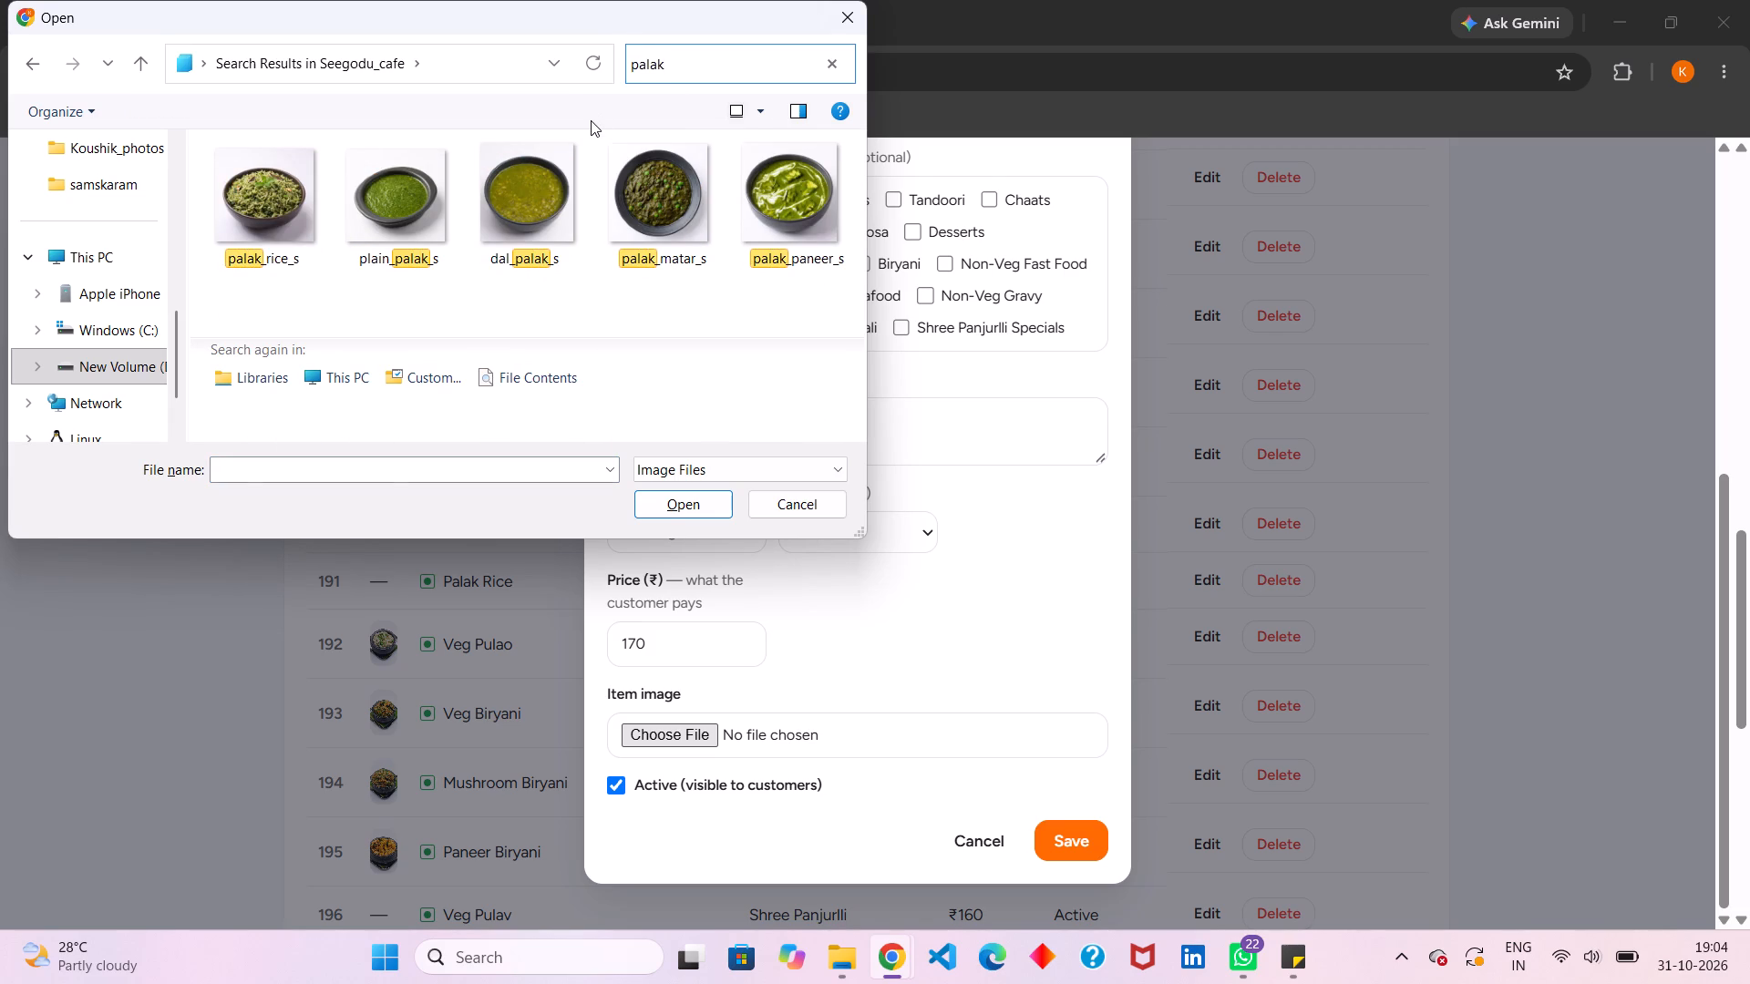
key(space)
text(rice)
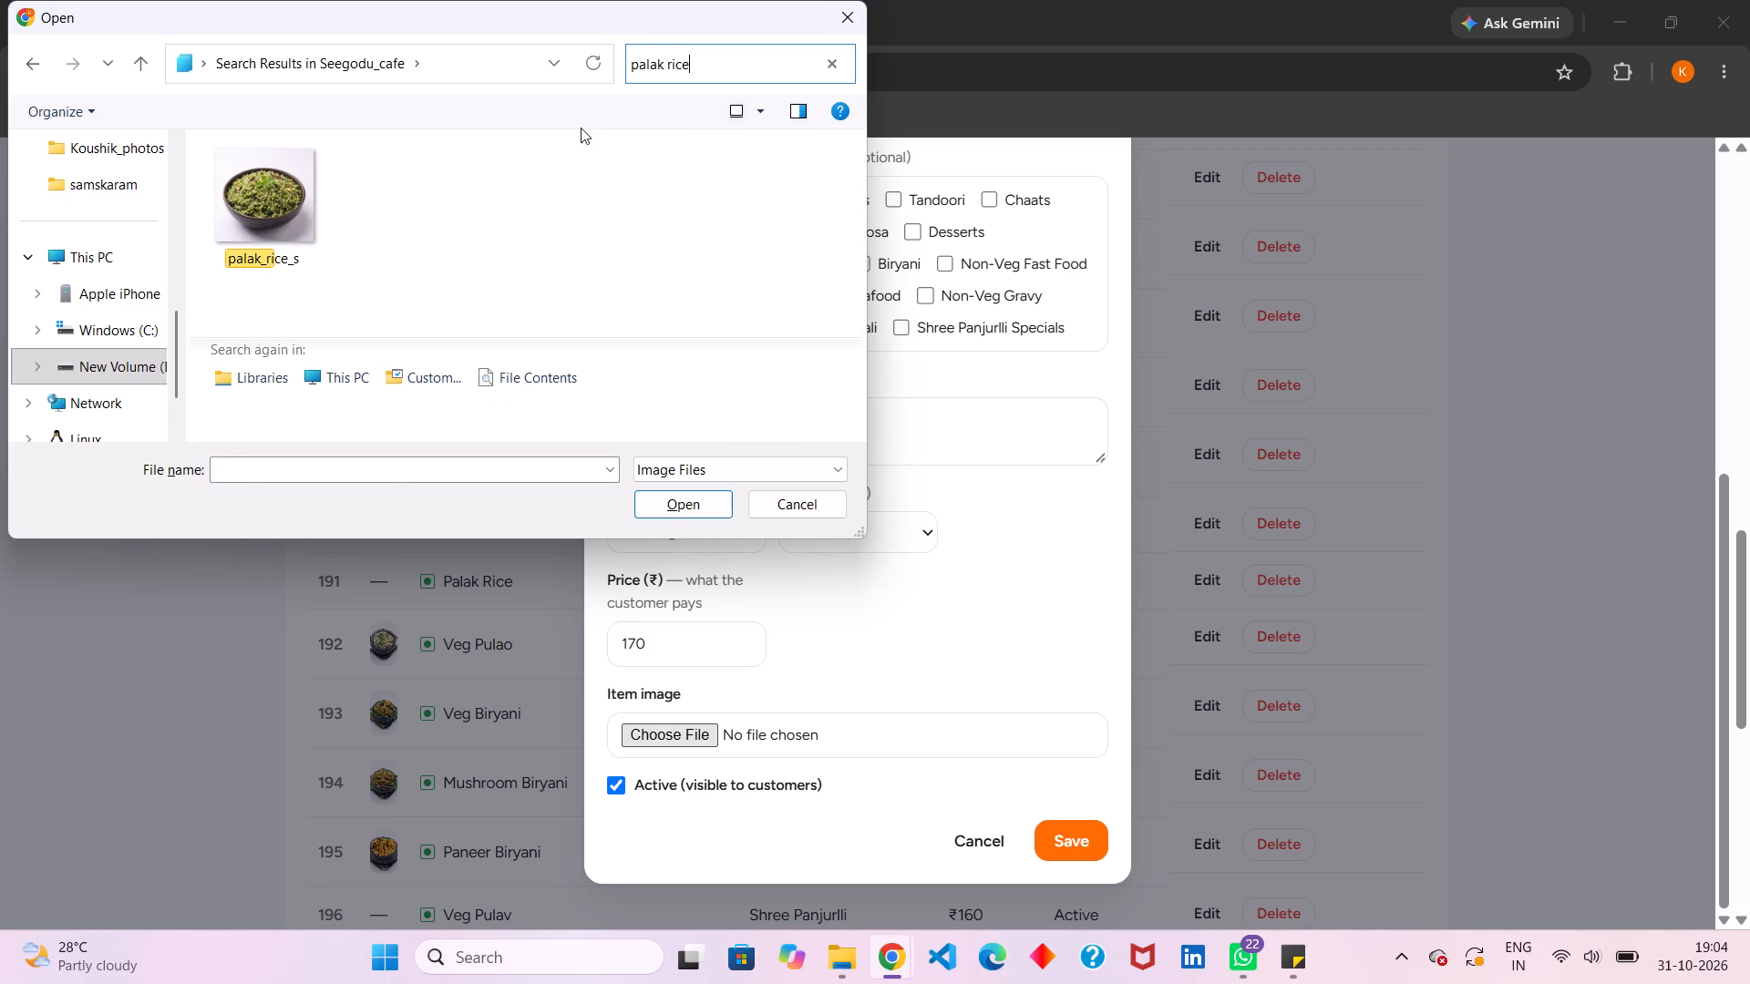
double_click(278, 193)
scroll(975, 744, down, 6)
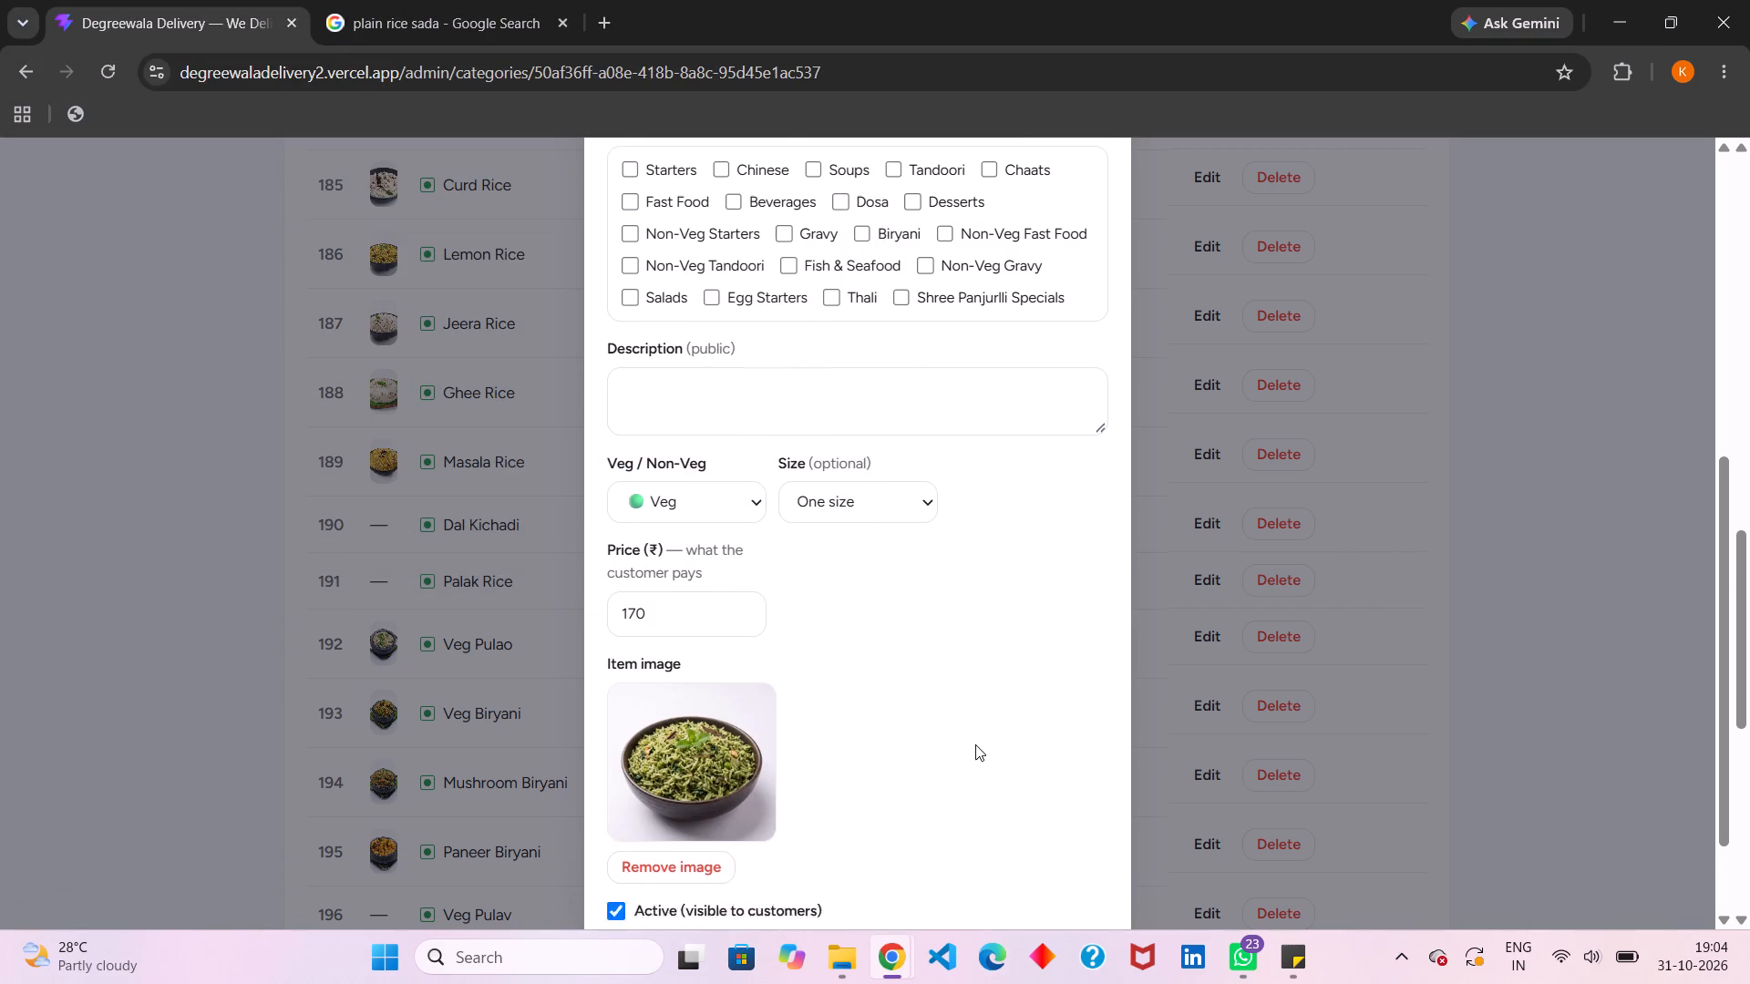
click(1073, 833)
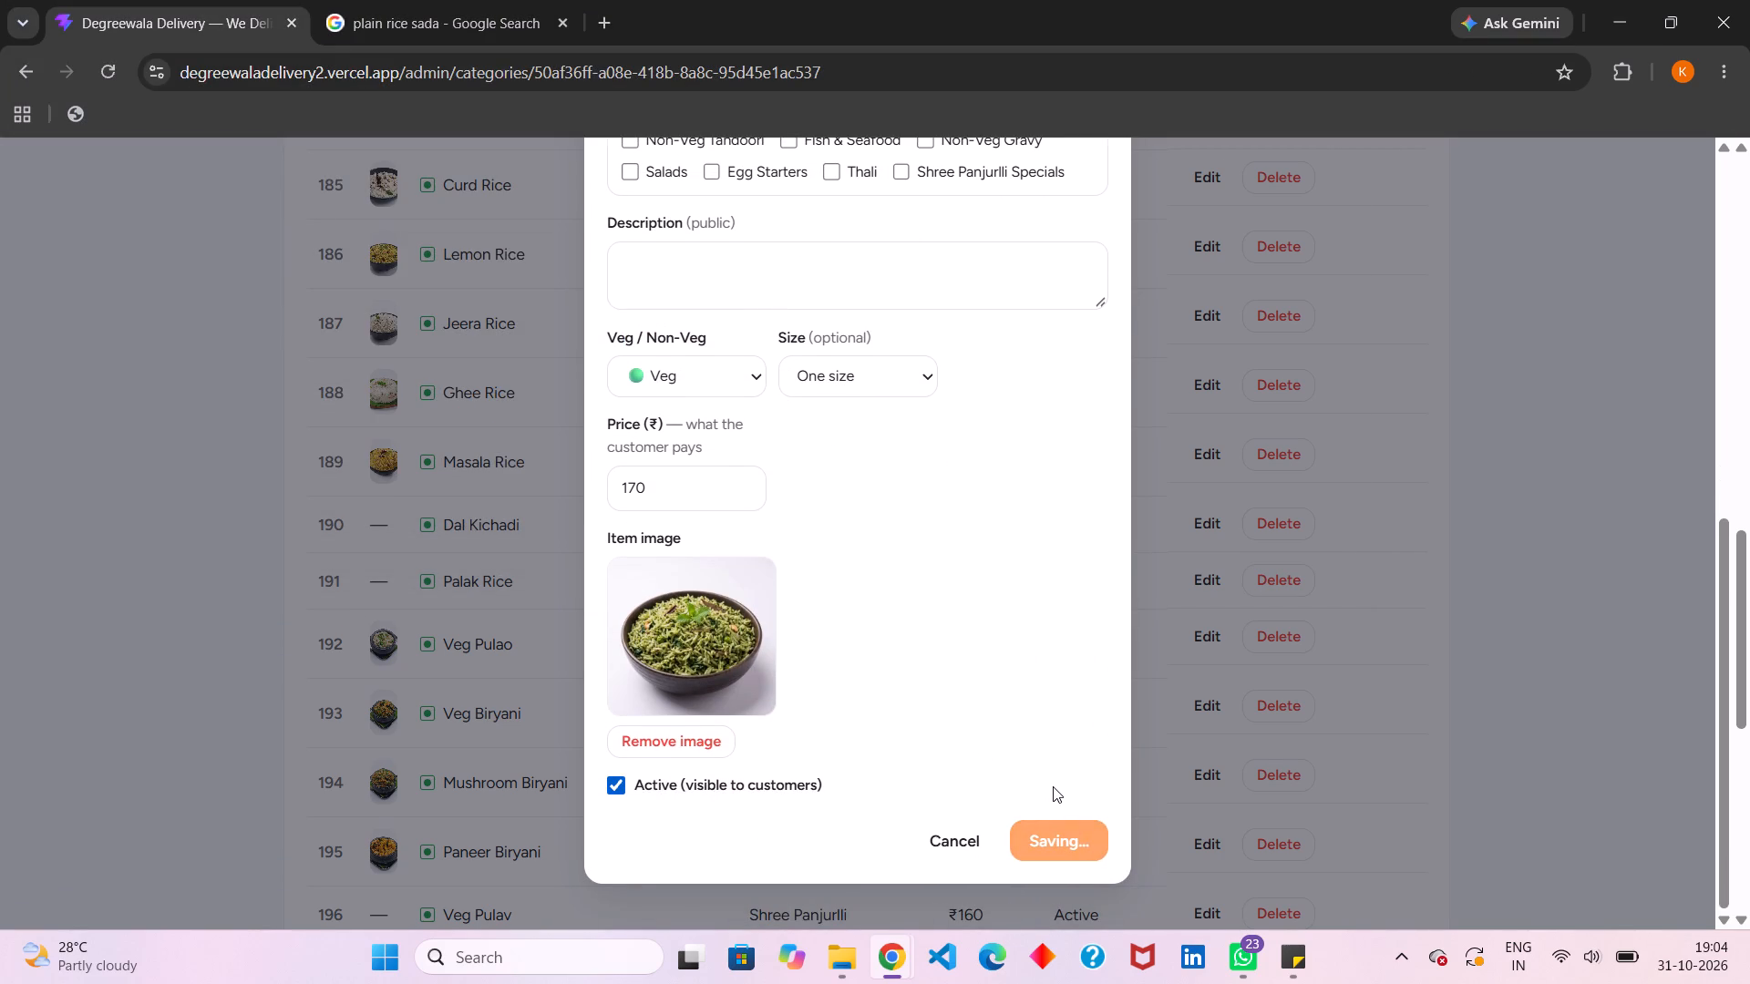
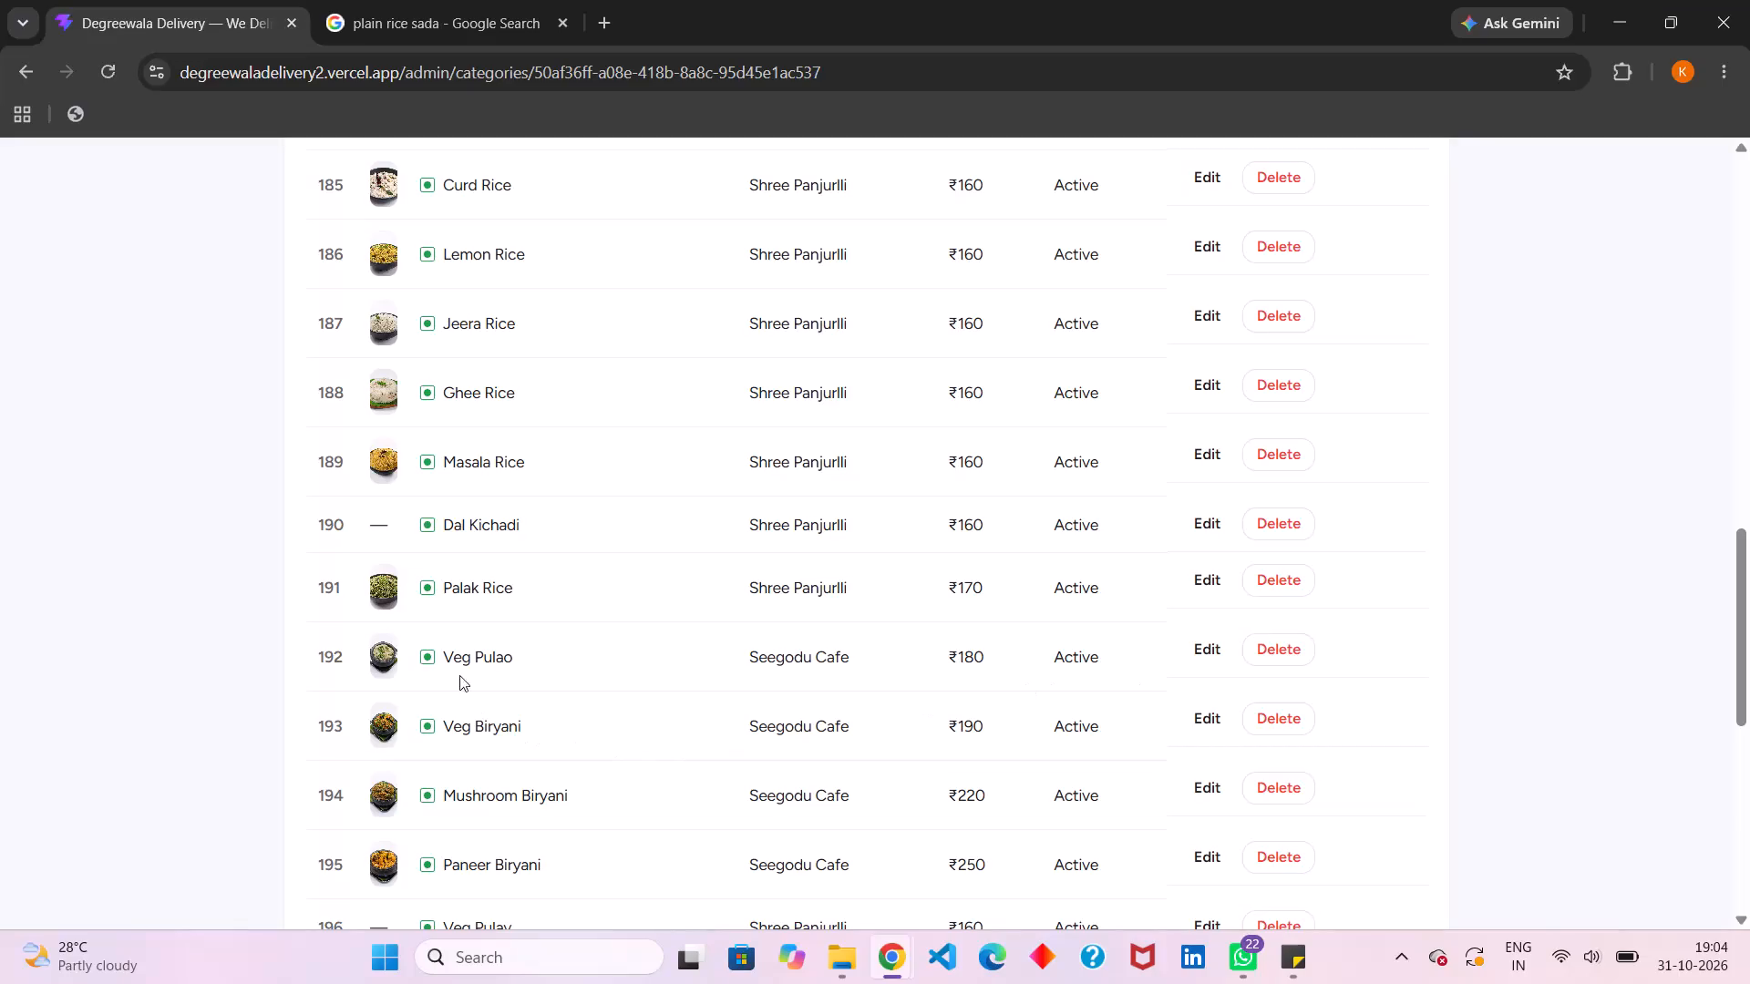
Add the veg_pulao_s picture from the Seegodu_cafe folder to Shree Panjurlli's Veg Pulav item and save it.
scroll(489, 719, down, 2)
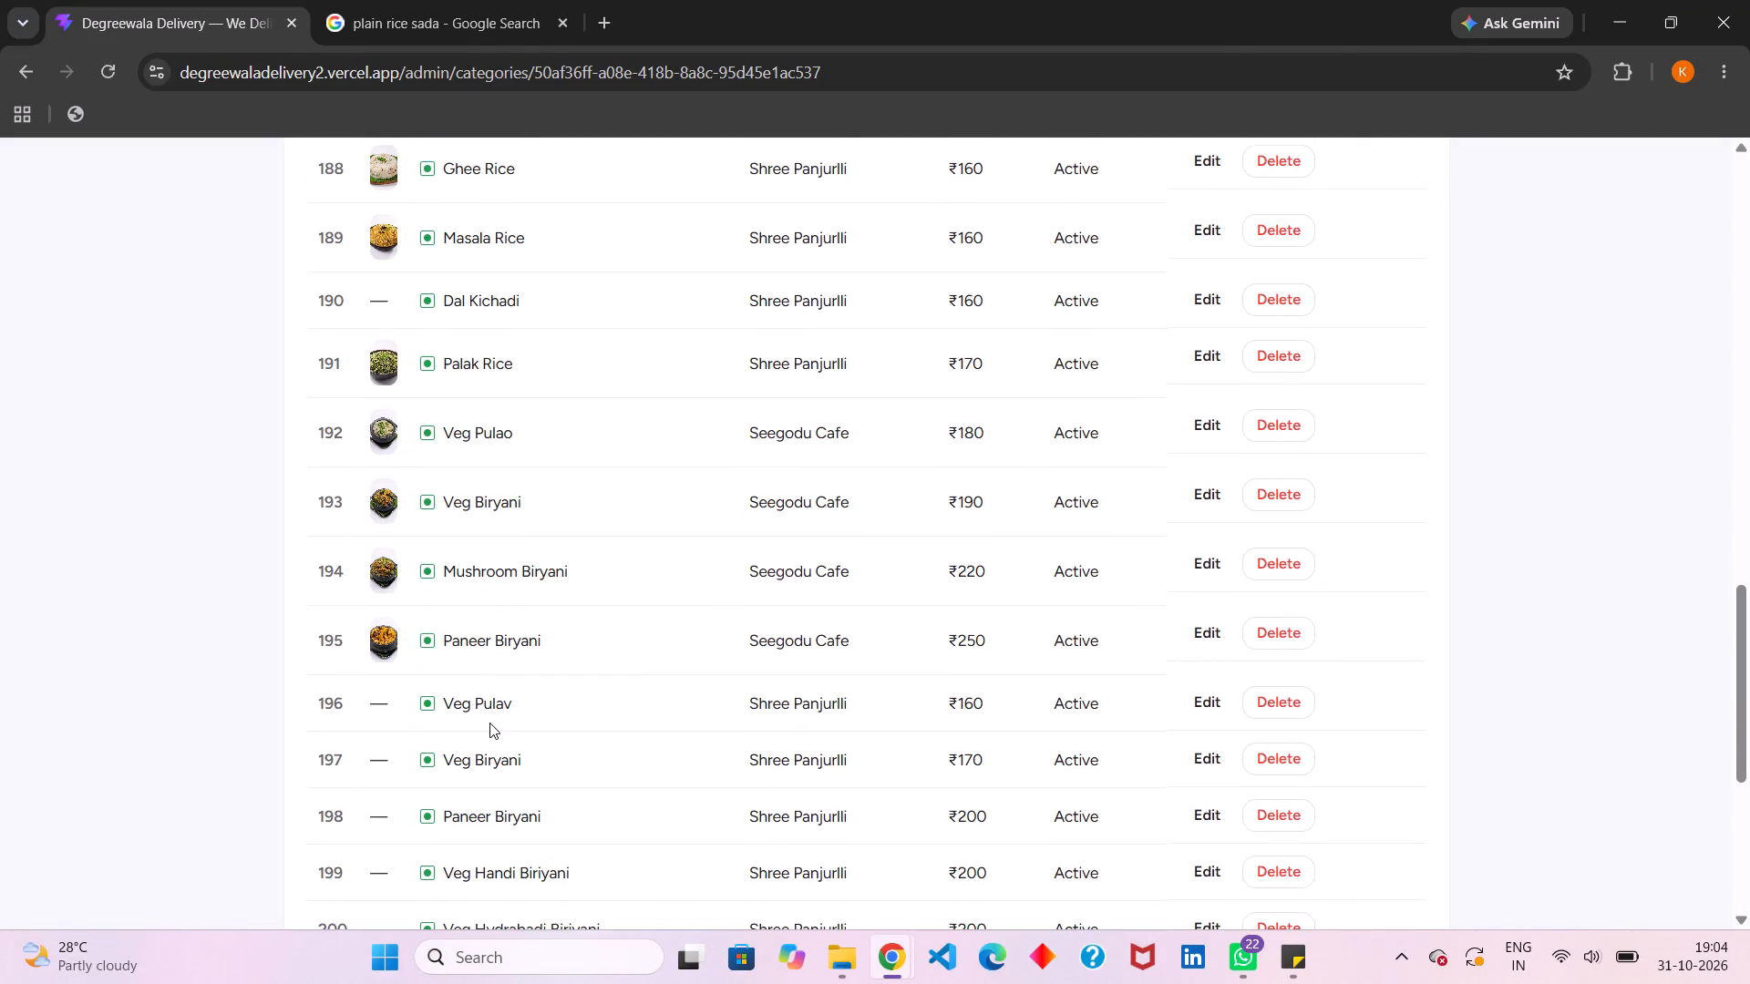
click(1197, 698)
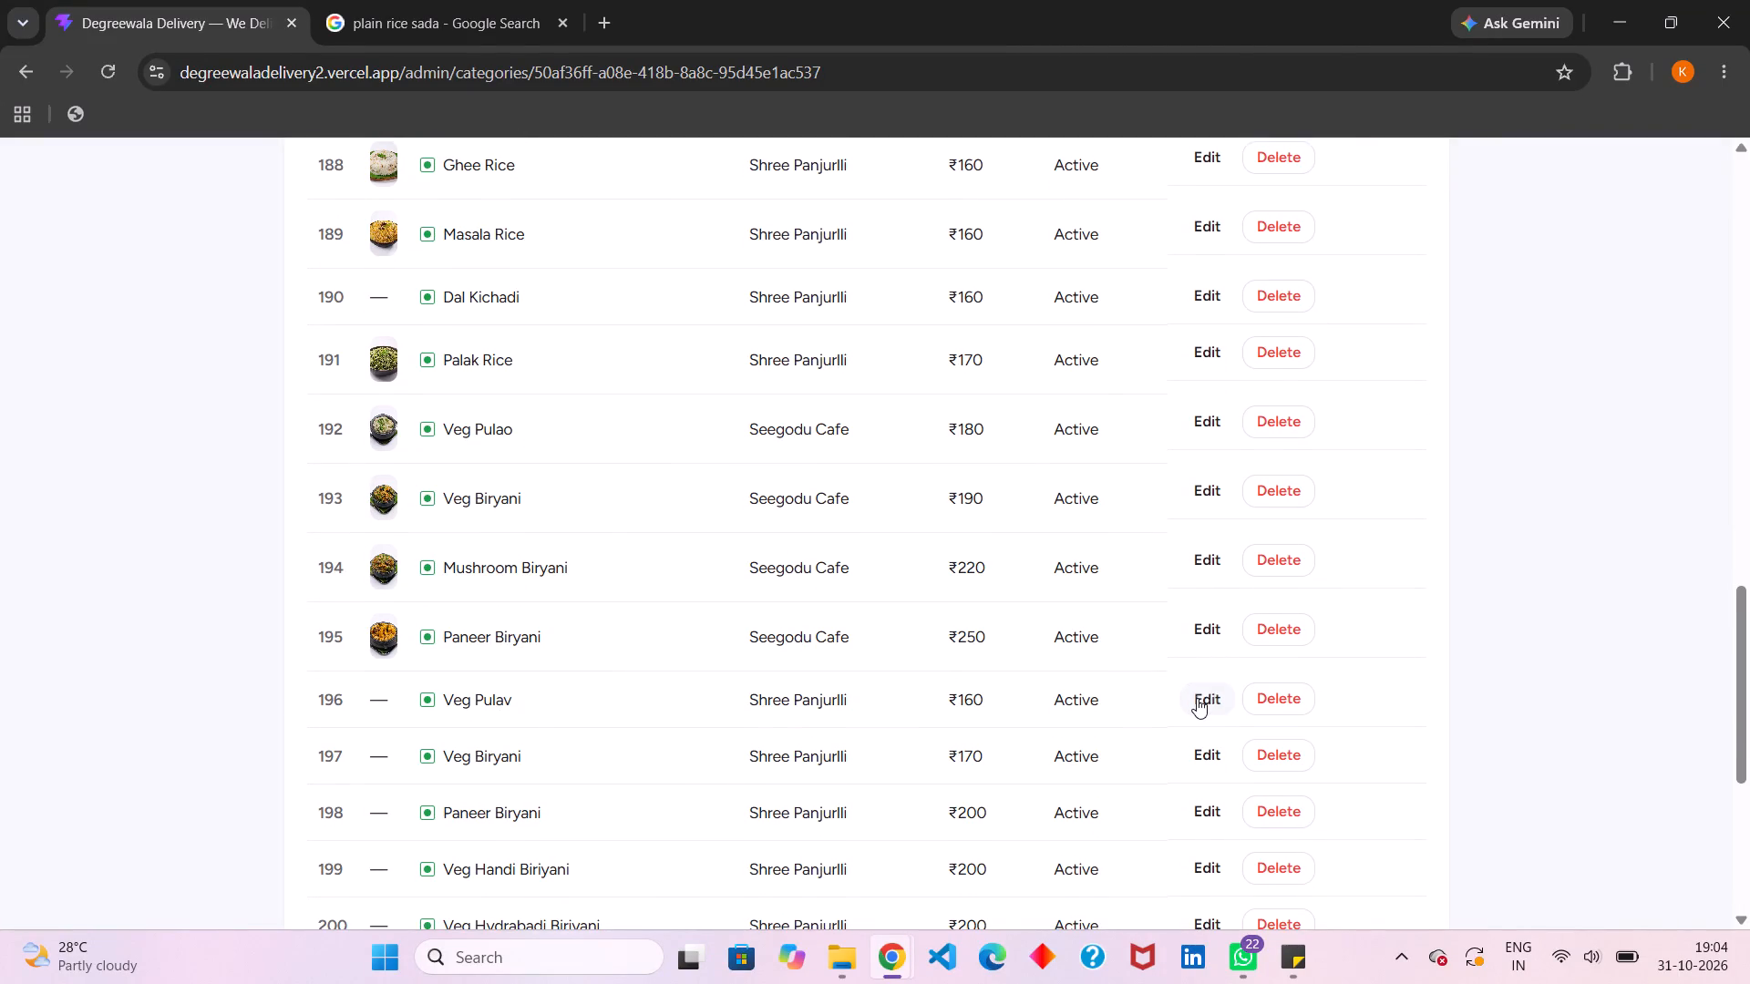
scroll(839, 625, down, 4)
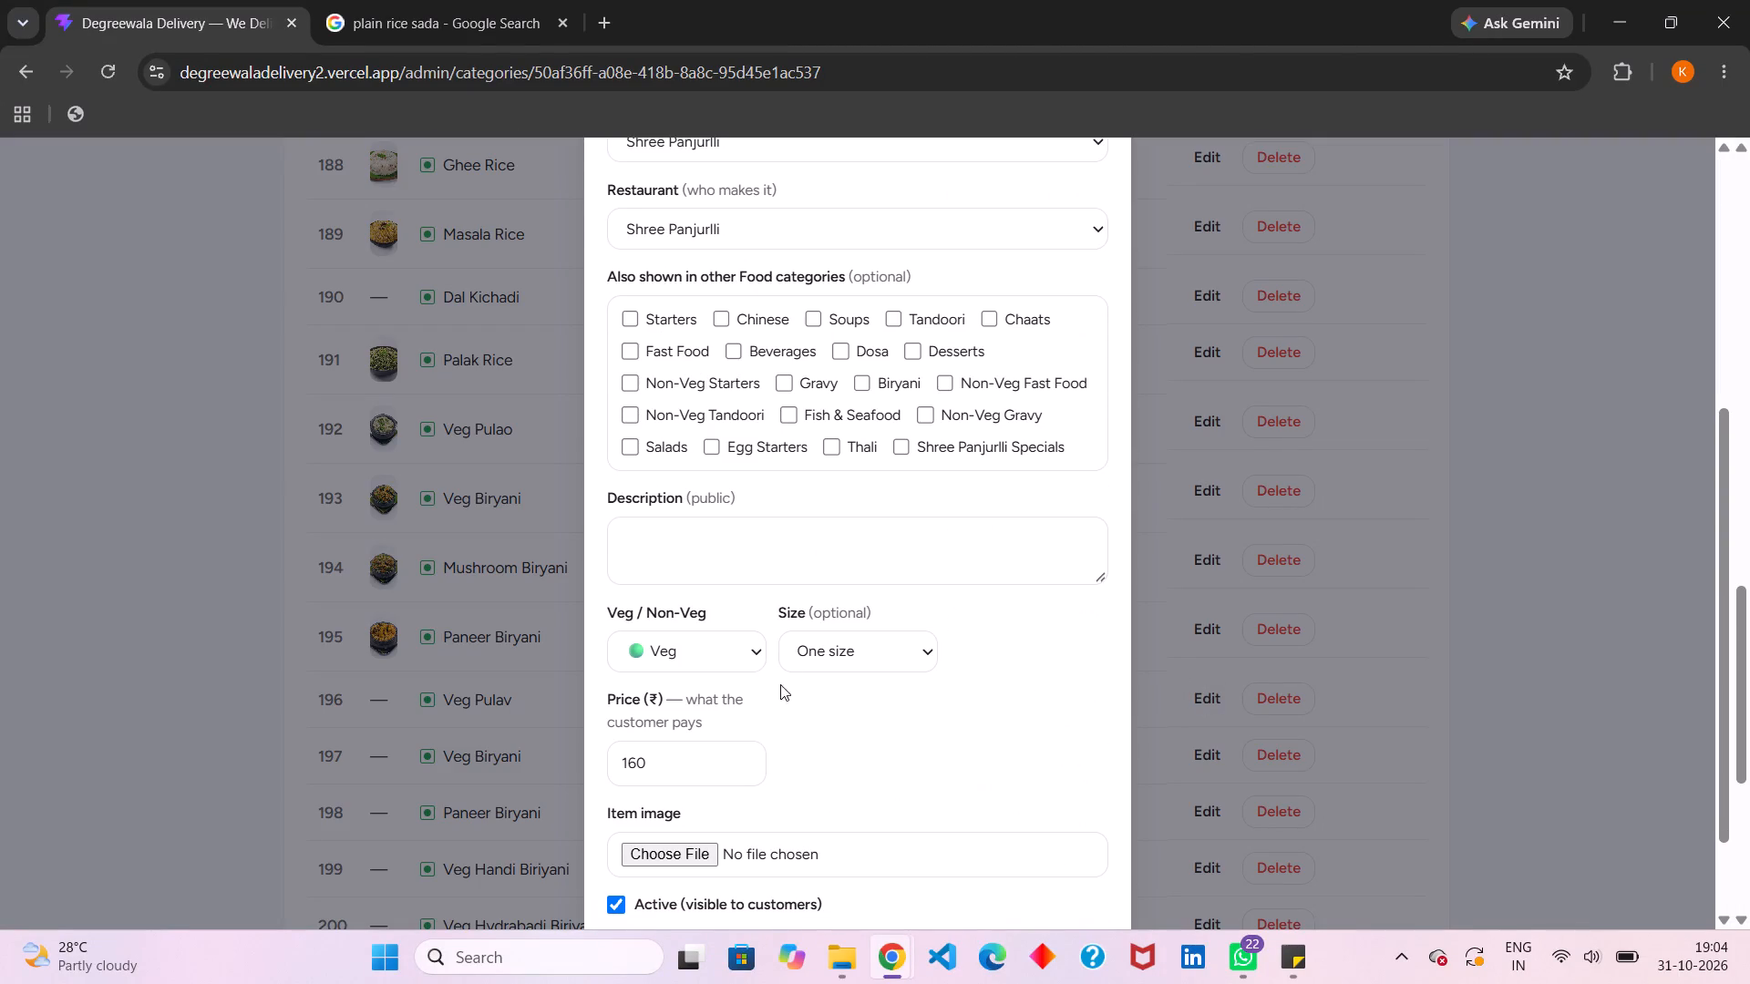
click(672, 855)
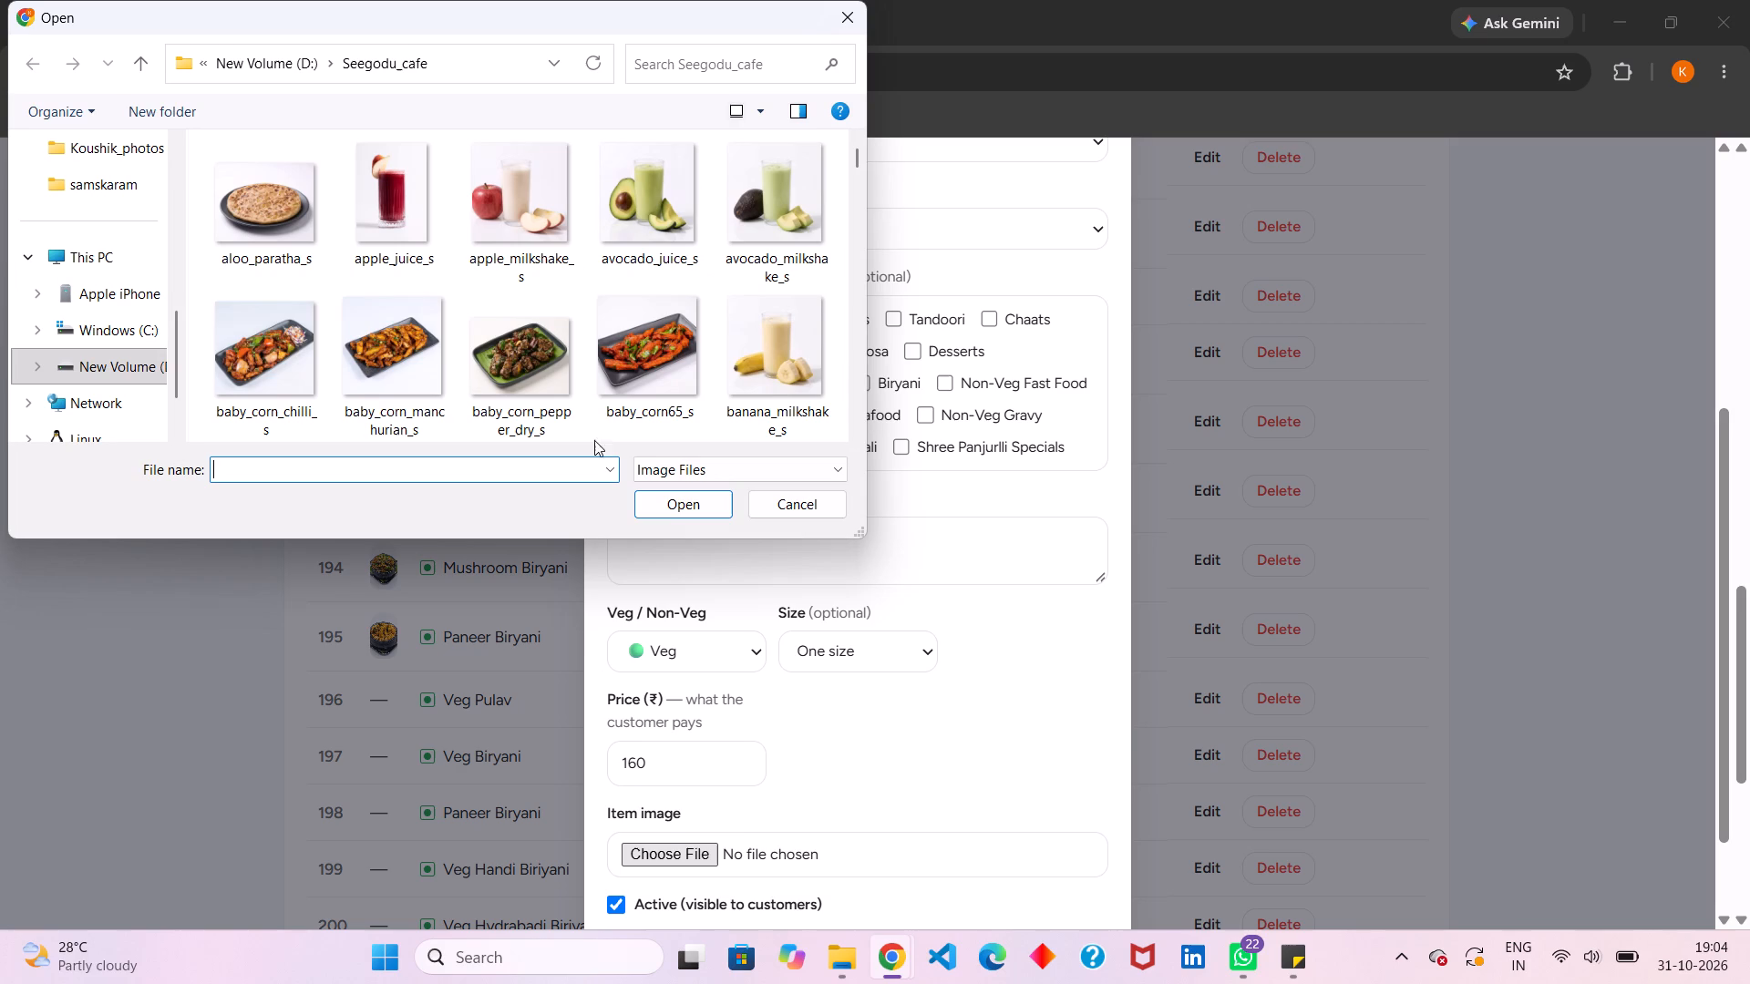
click(724, 69)
text(veg pu)
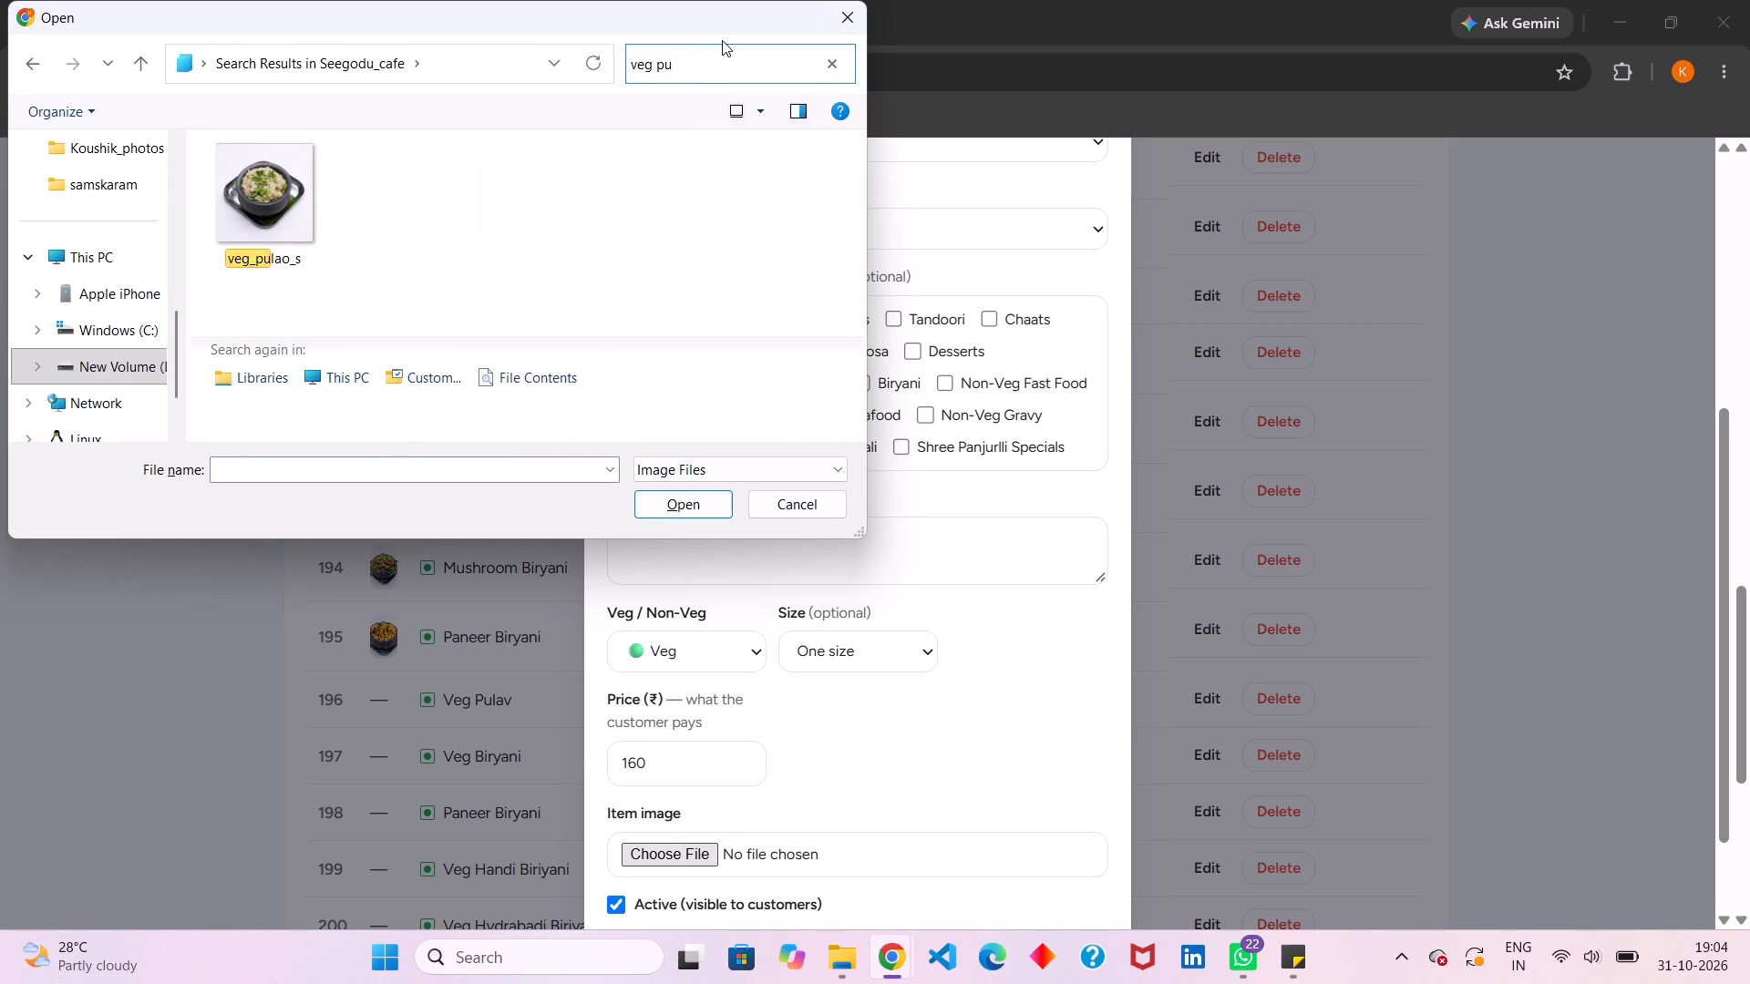
double_click(282, 201)
scroll(680, 606, down, 4)
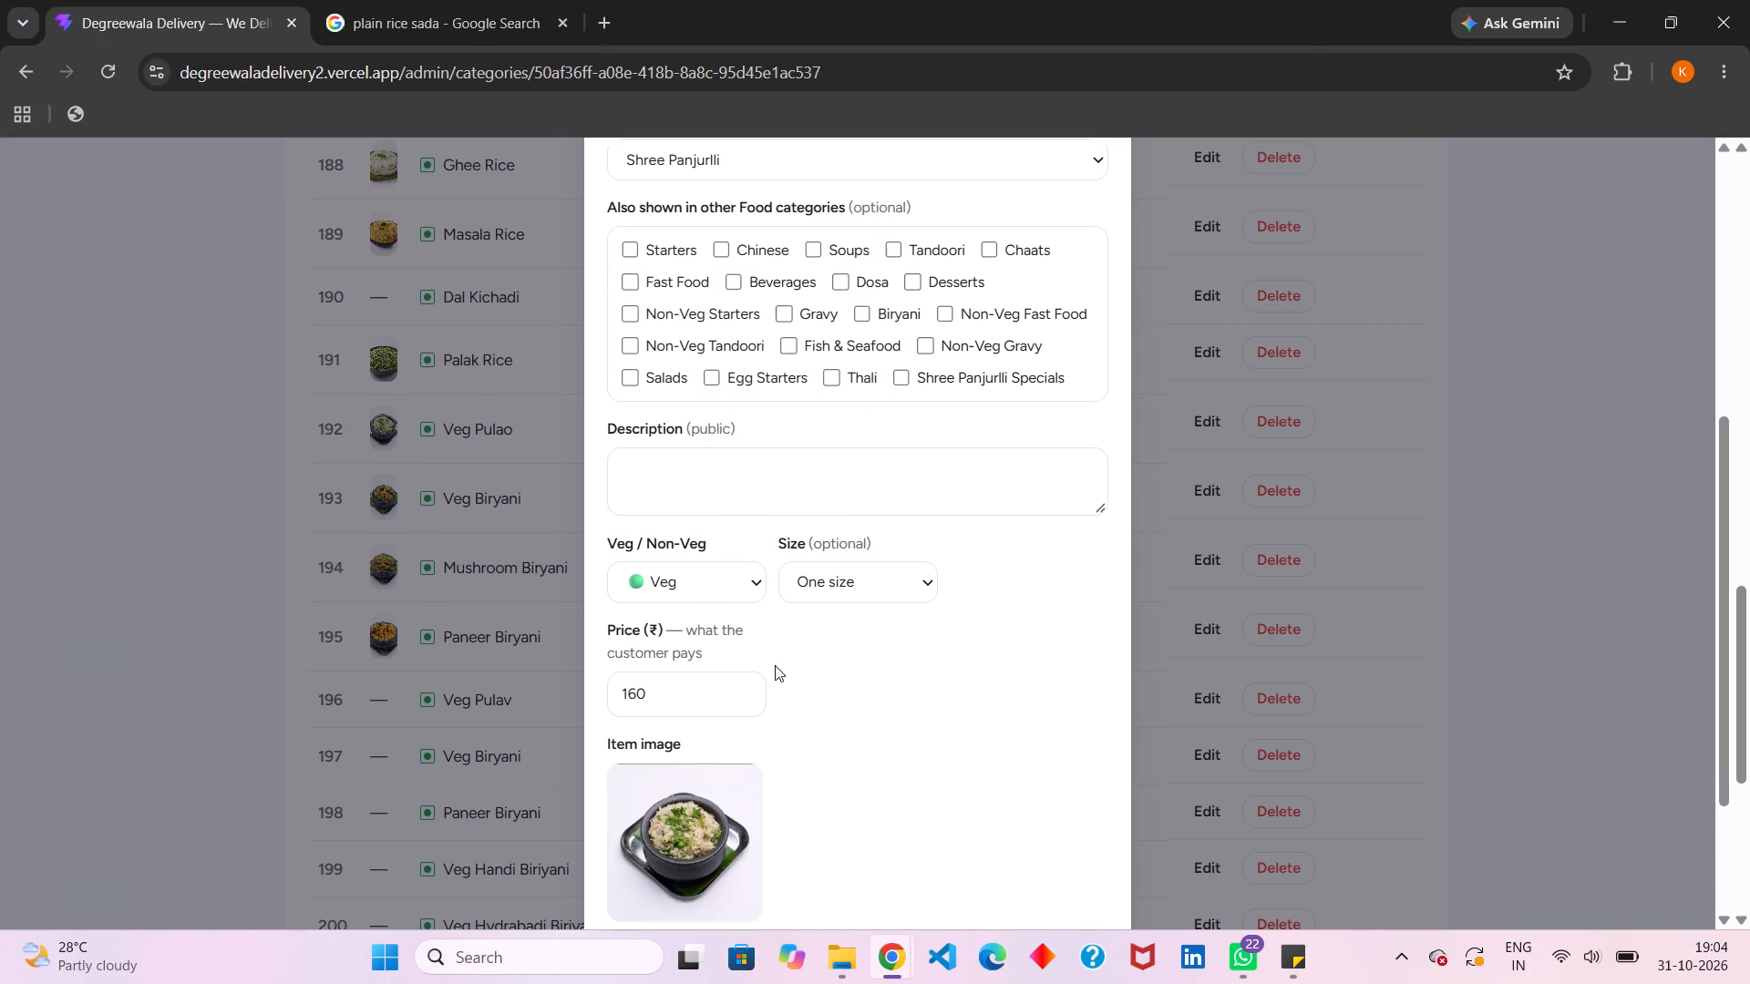
scroll(775, 665, down, 1)
click(1081, 838)
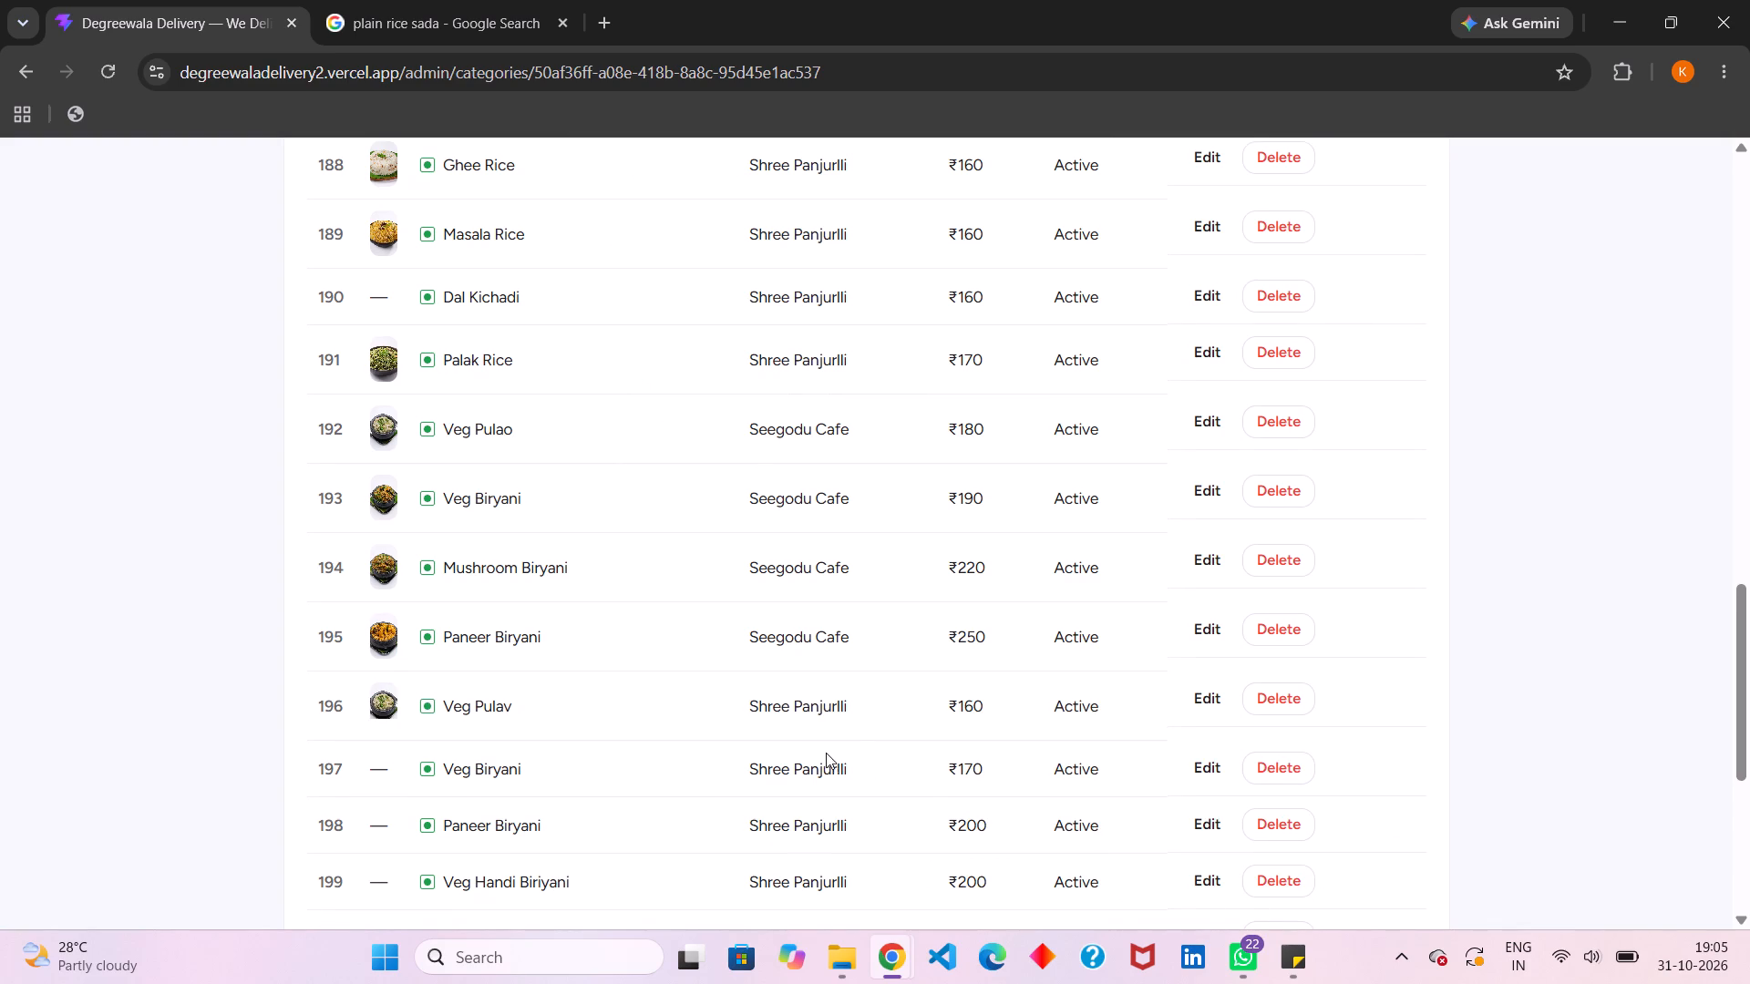
Find the veg biryani picture in the Seegodu_cafe folder, attach it to Shree Panjurlli's Veg Biryani item and save it.
click(1195, 773)
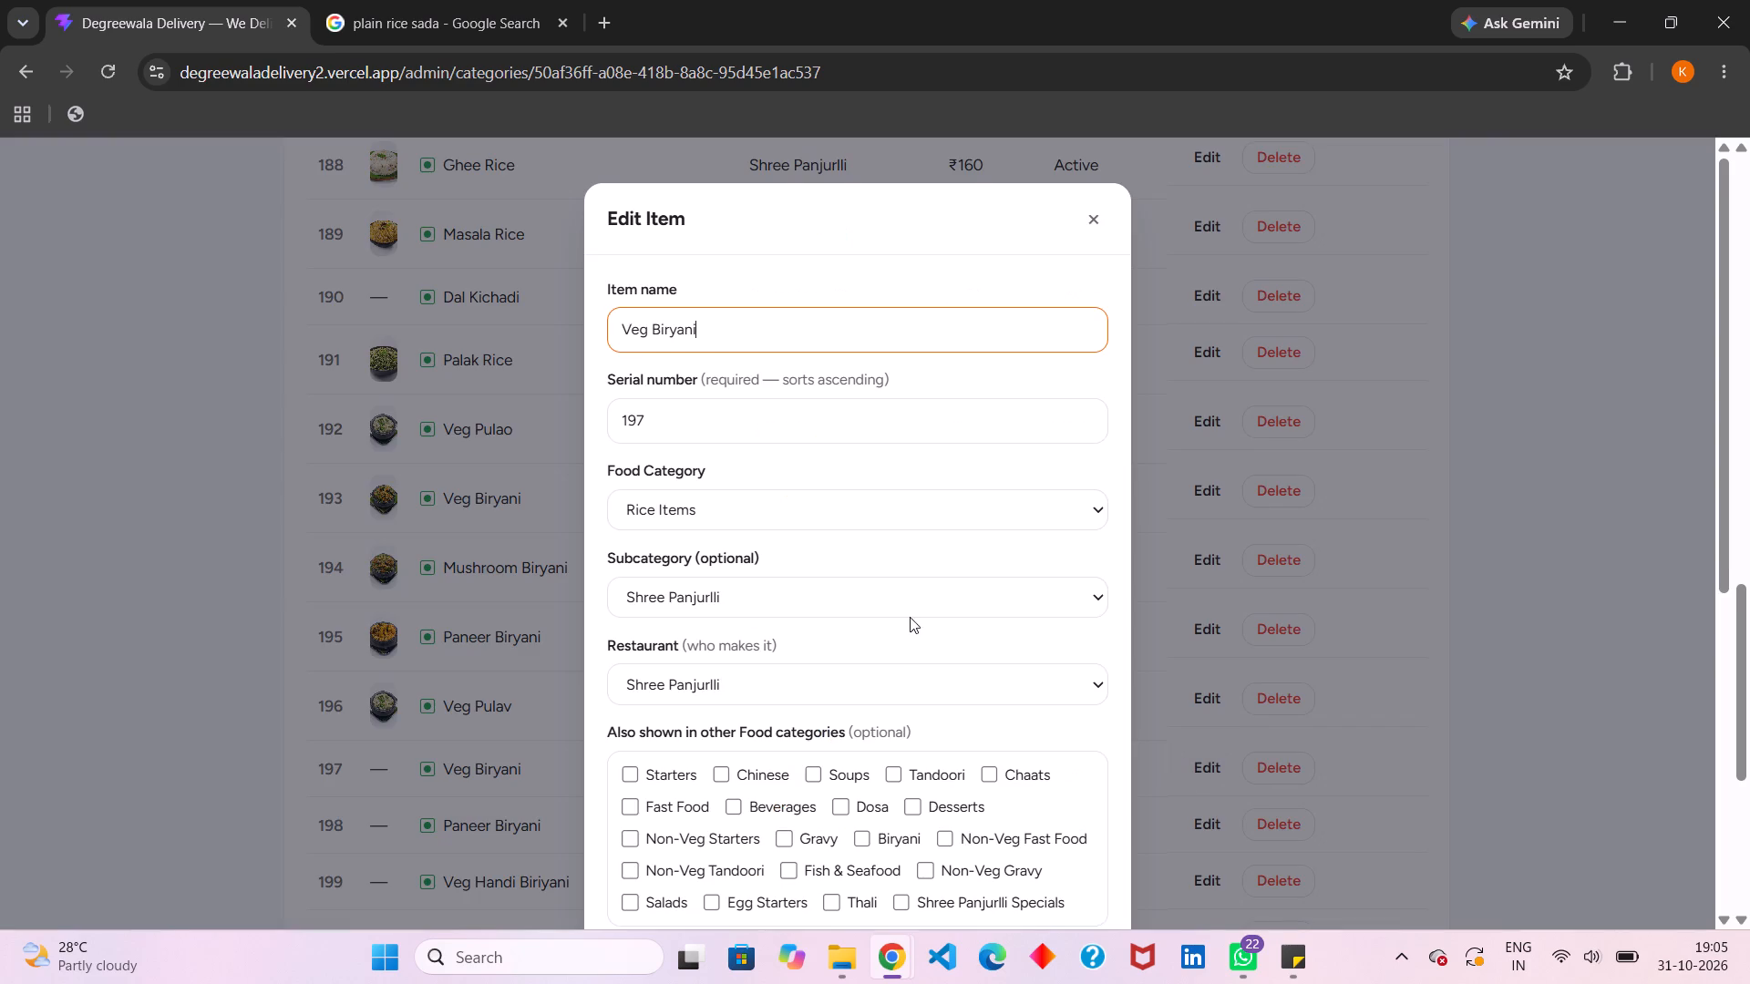
scroll(910, 617, down, 8)
click(673, 738)
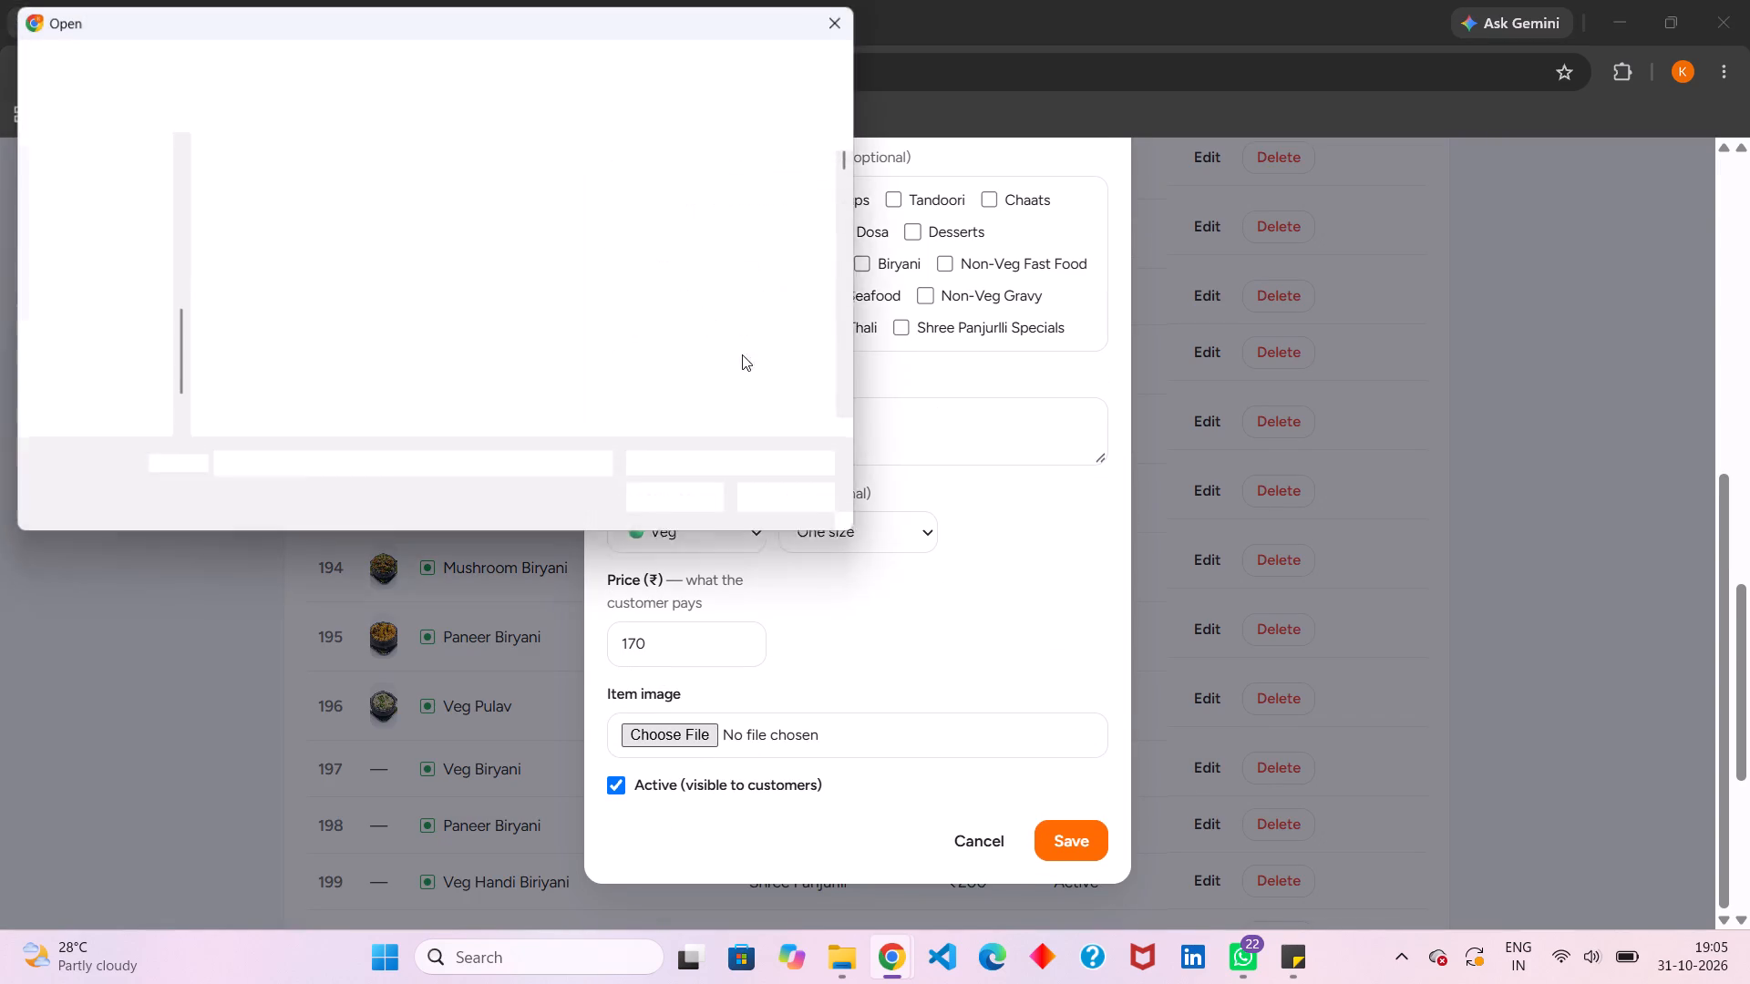
click(757, 68)
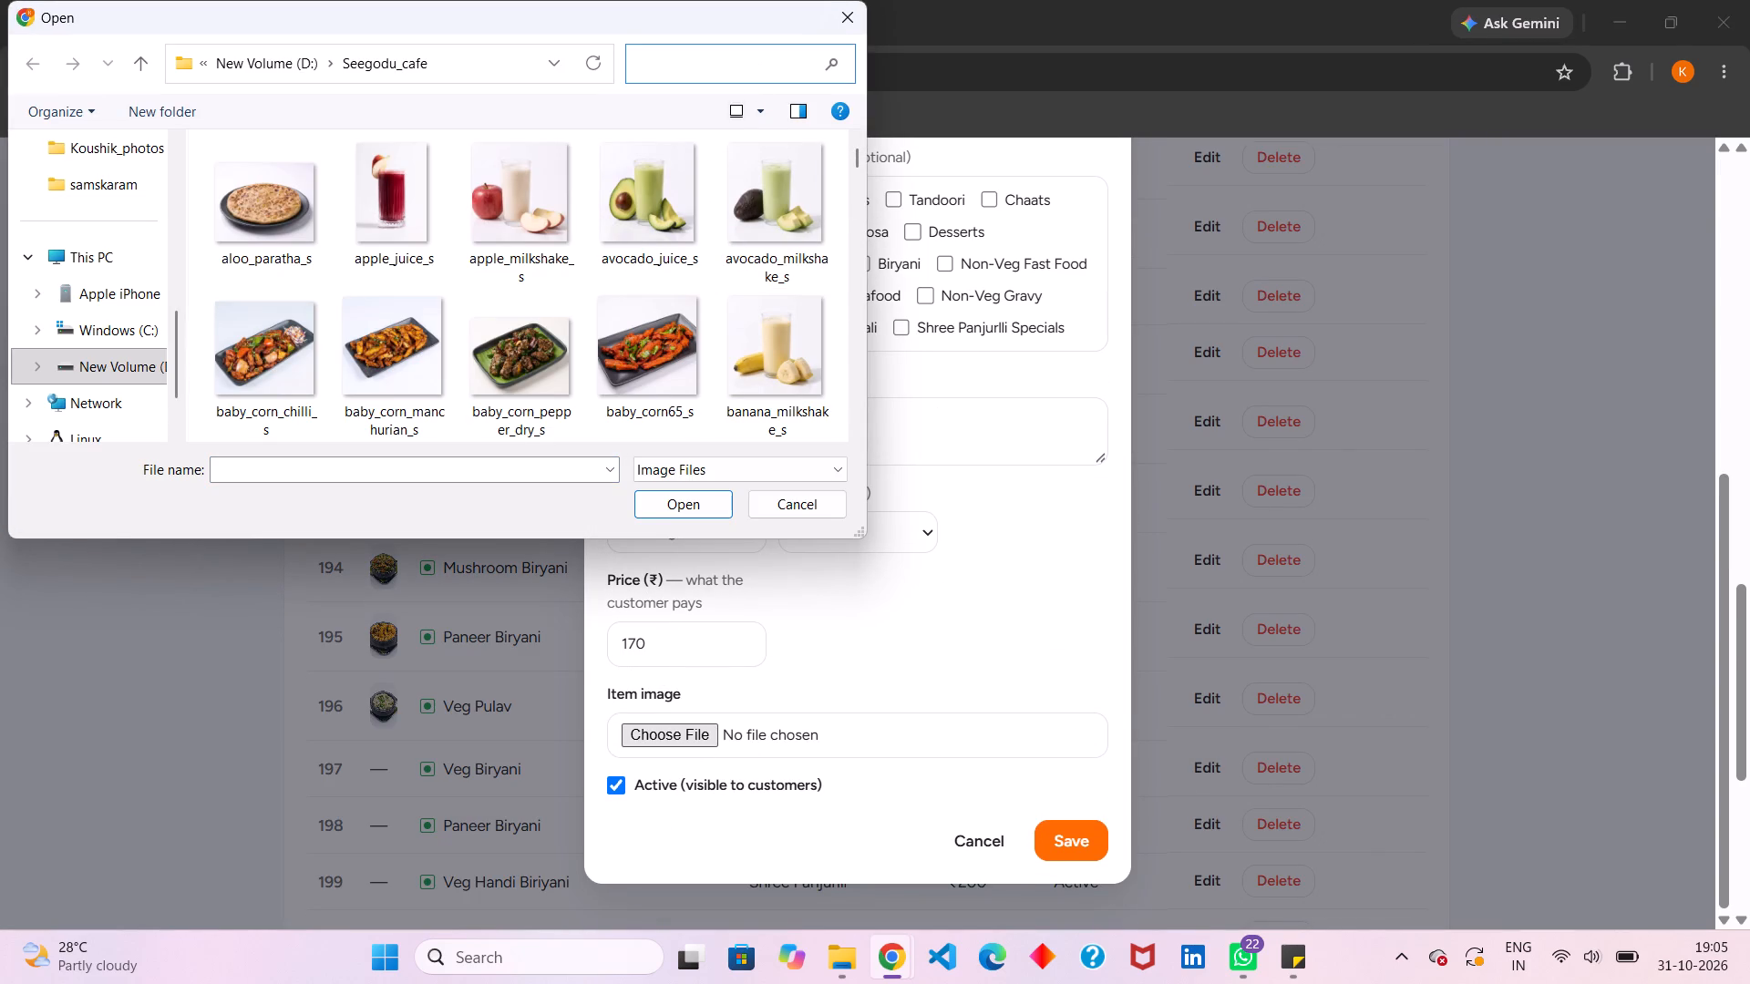
text(veg bi)
double_click(275, 204)
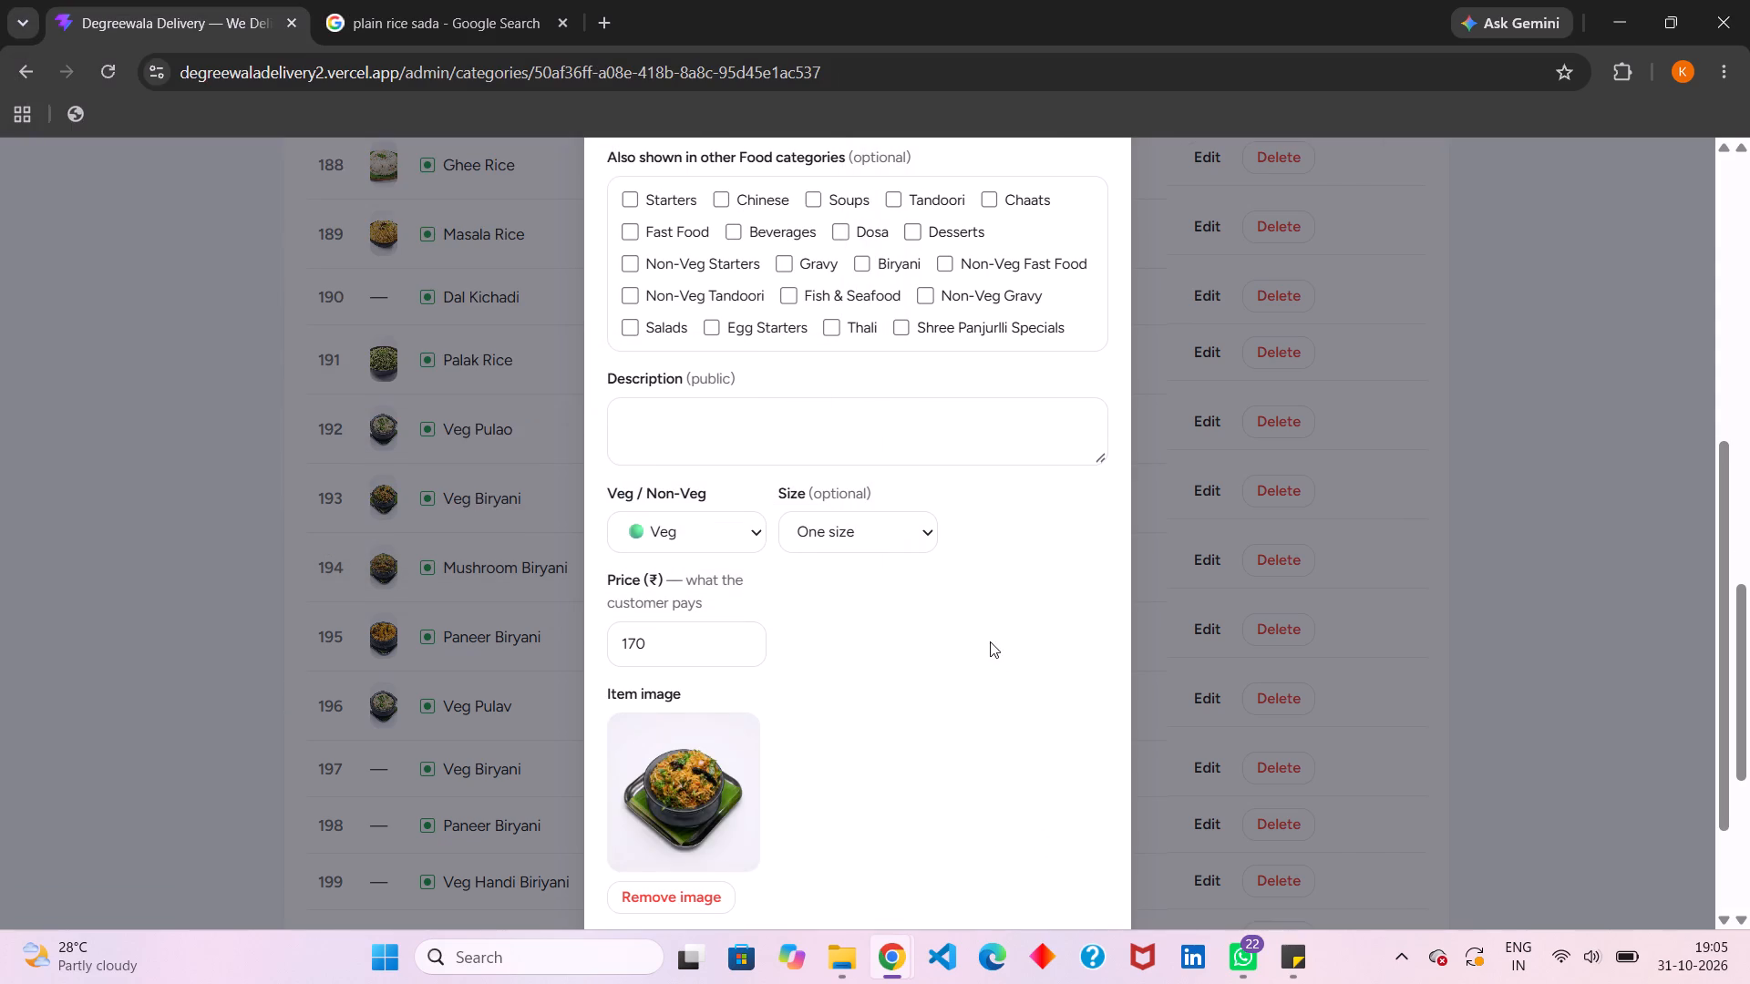
scroll(985, 627, down, 5)
click(1058, 825)
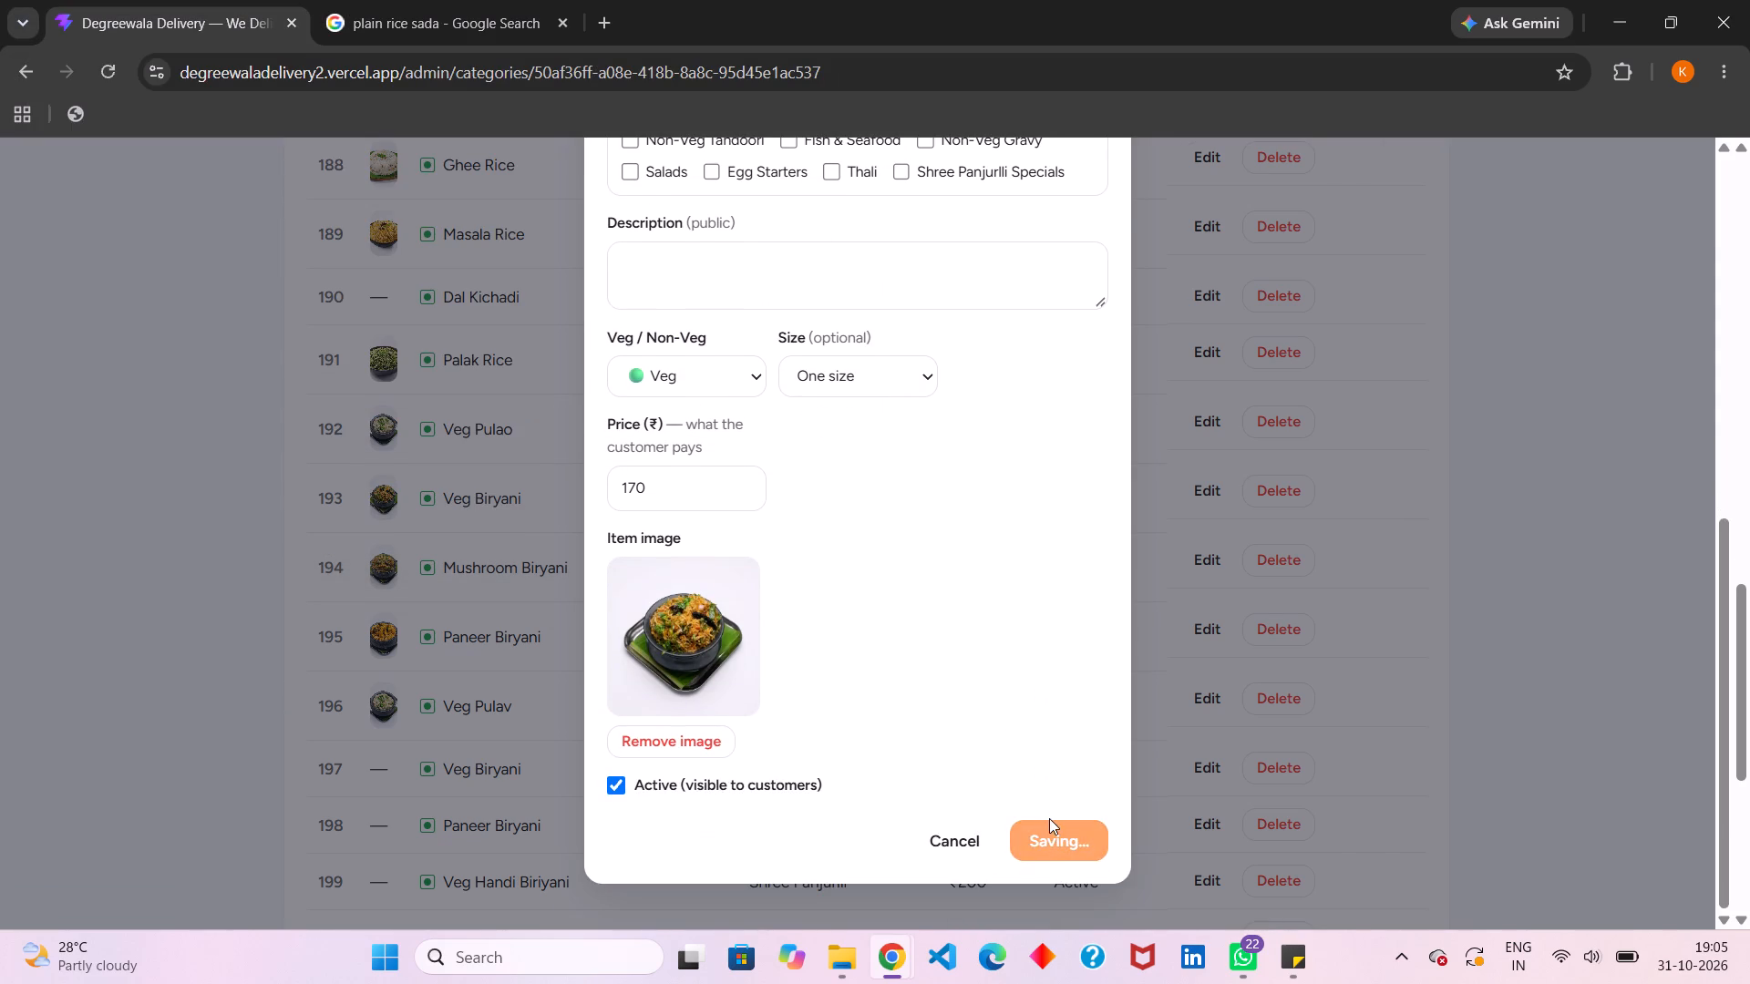
Find the paneer biryani picture in the Seegodu_cafe folder, attach it to Shree Panjurlli's Paneer Biryani item and save it.
scroll(520, 773, down, 2)
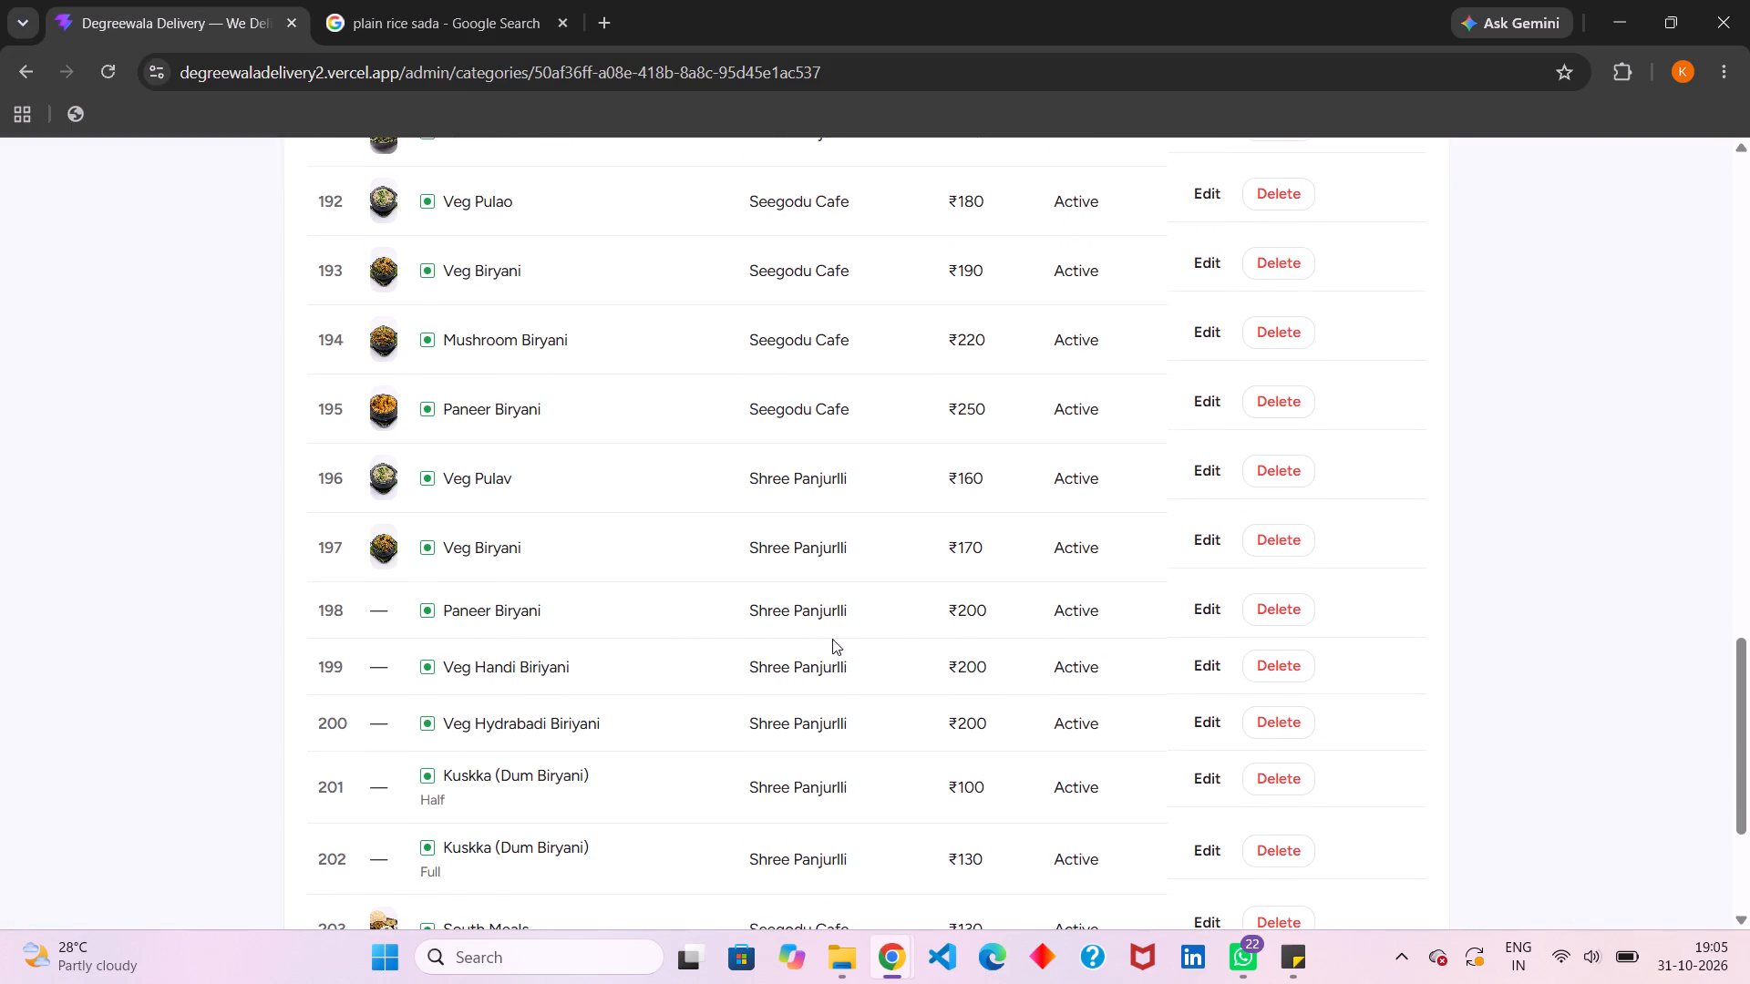
click(1203, 615)
scroll(892, 507, down, 5)
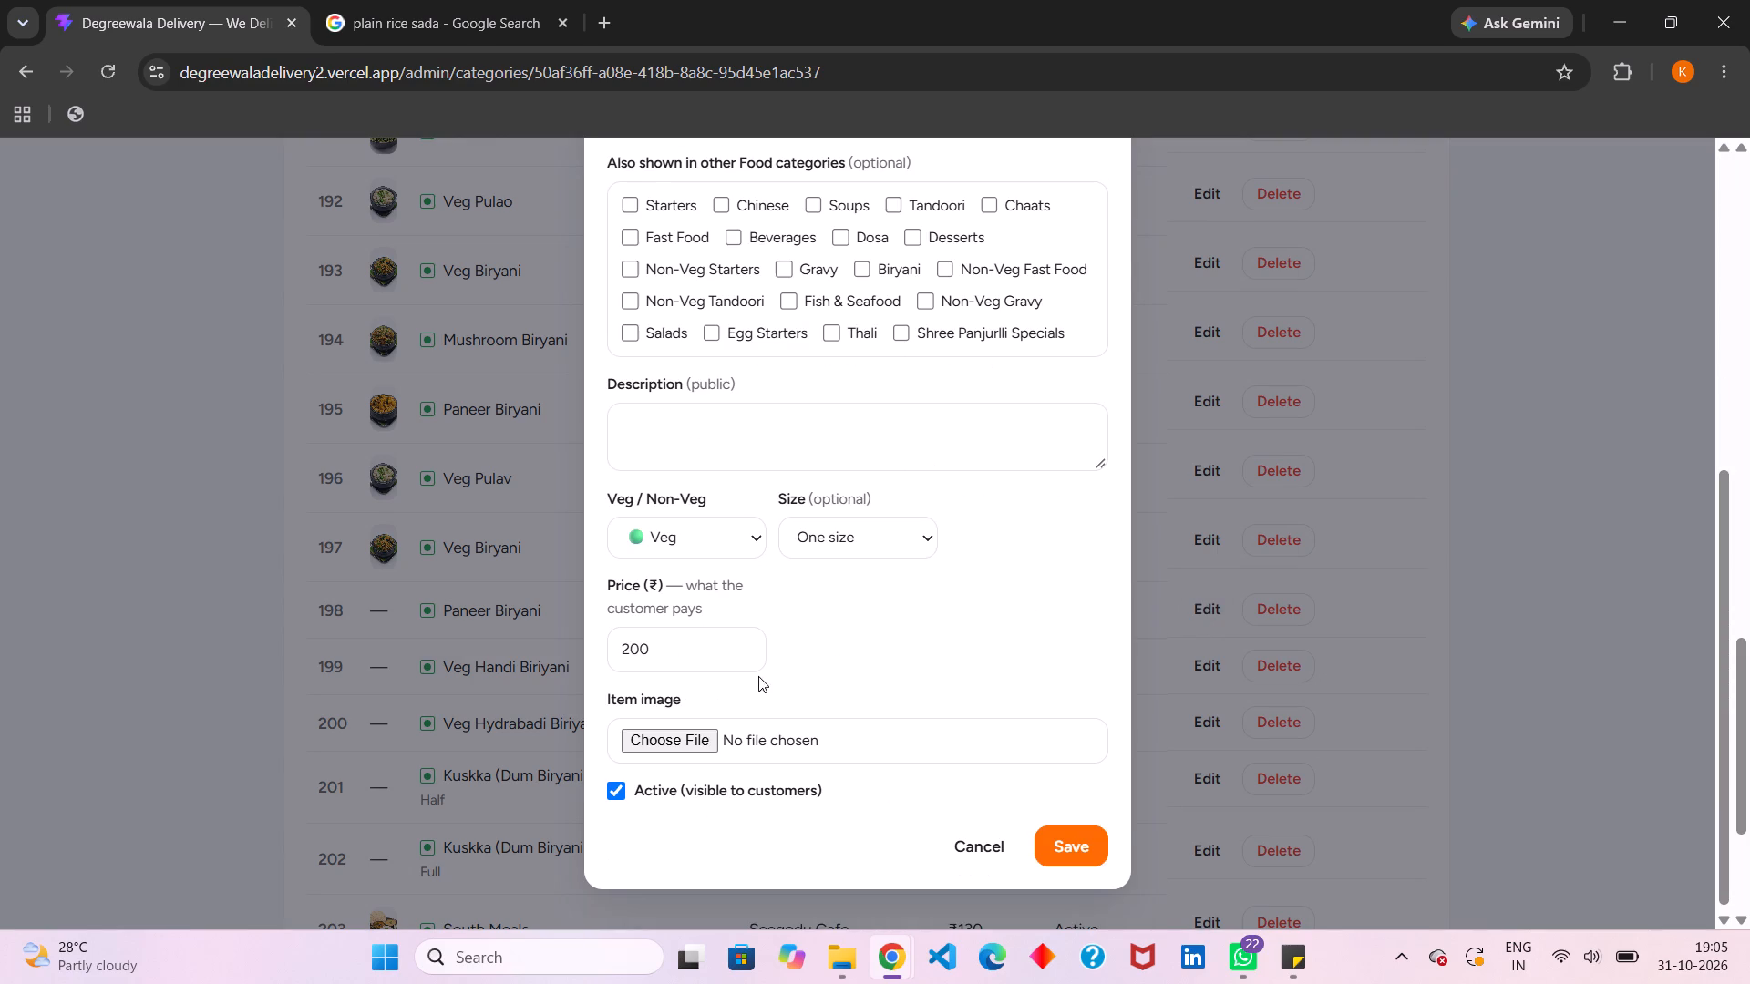
click(695, 745)
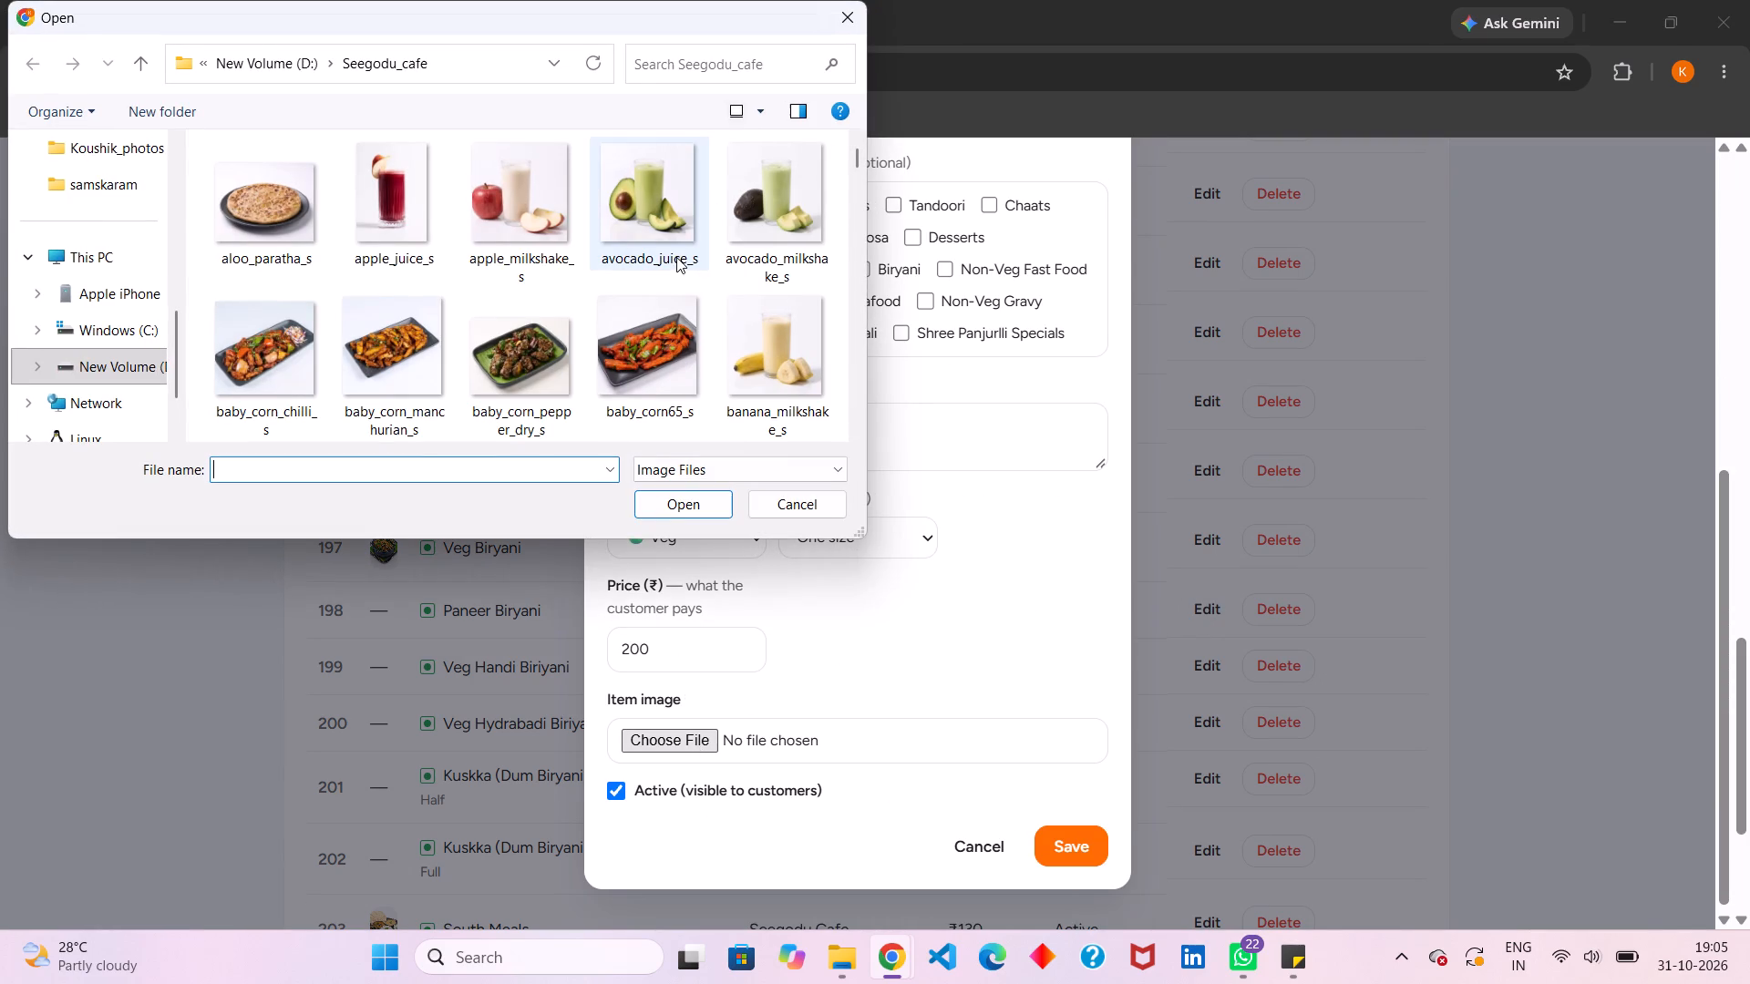
click(739, 62)
key(p)
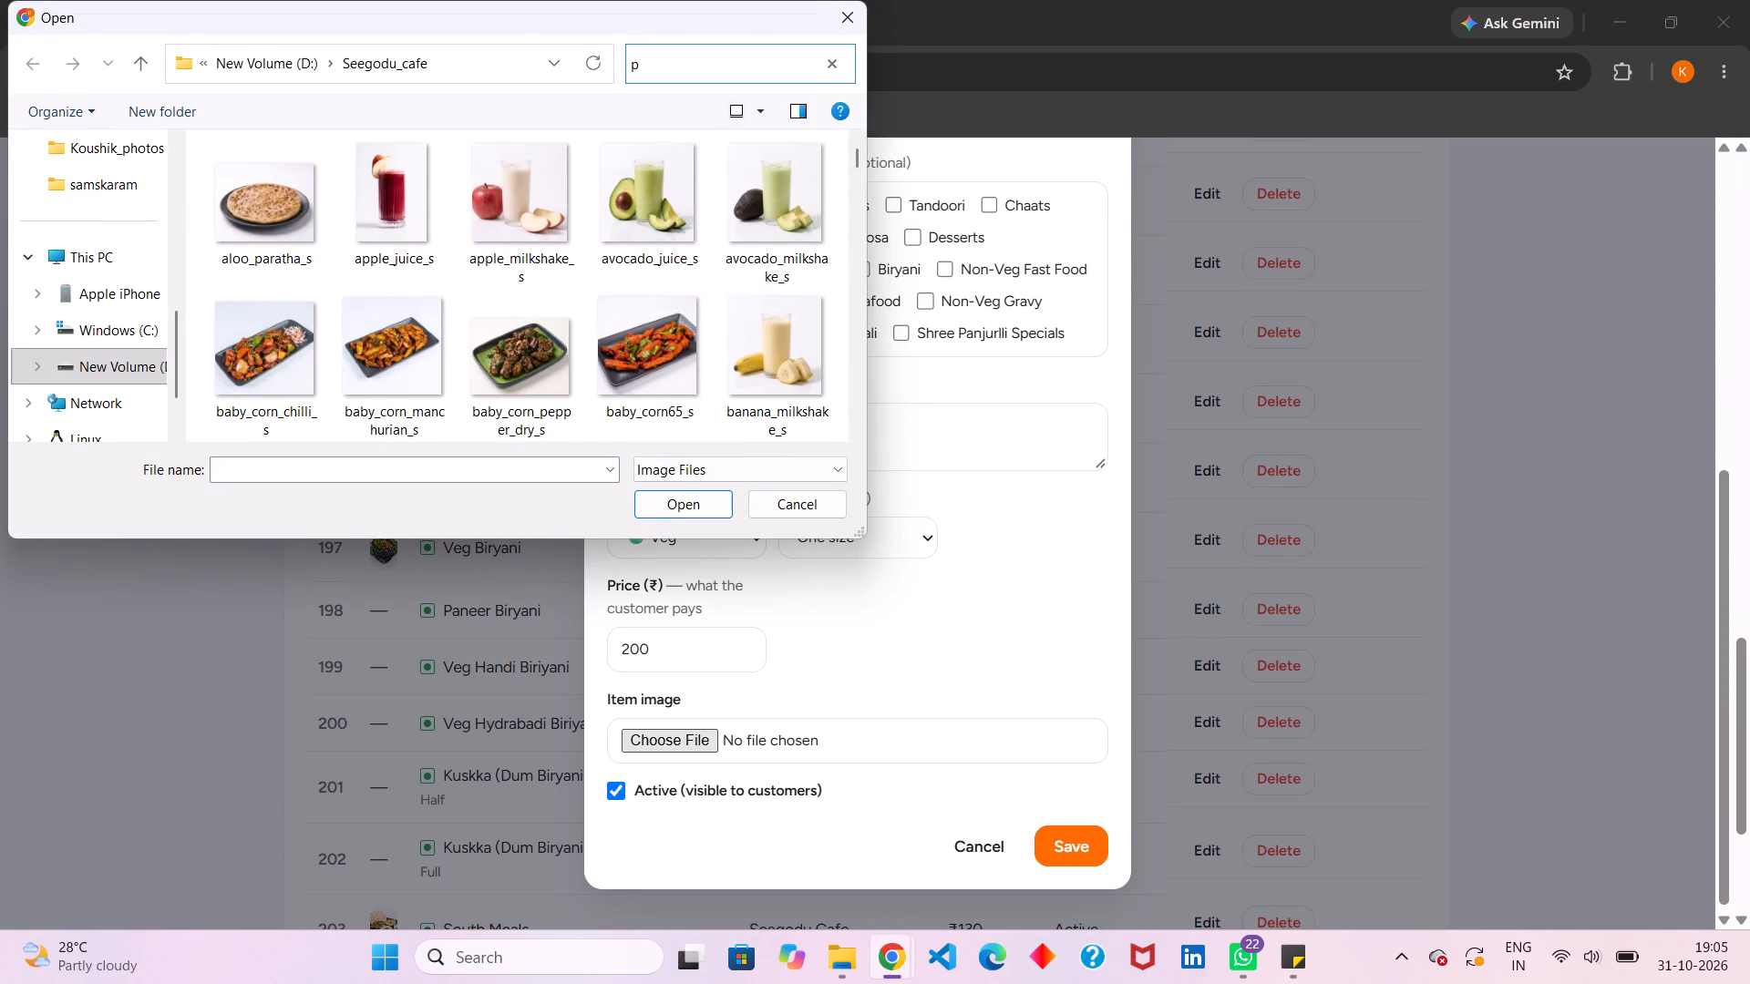
text(aneer bi)
double_click(276, 220)
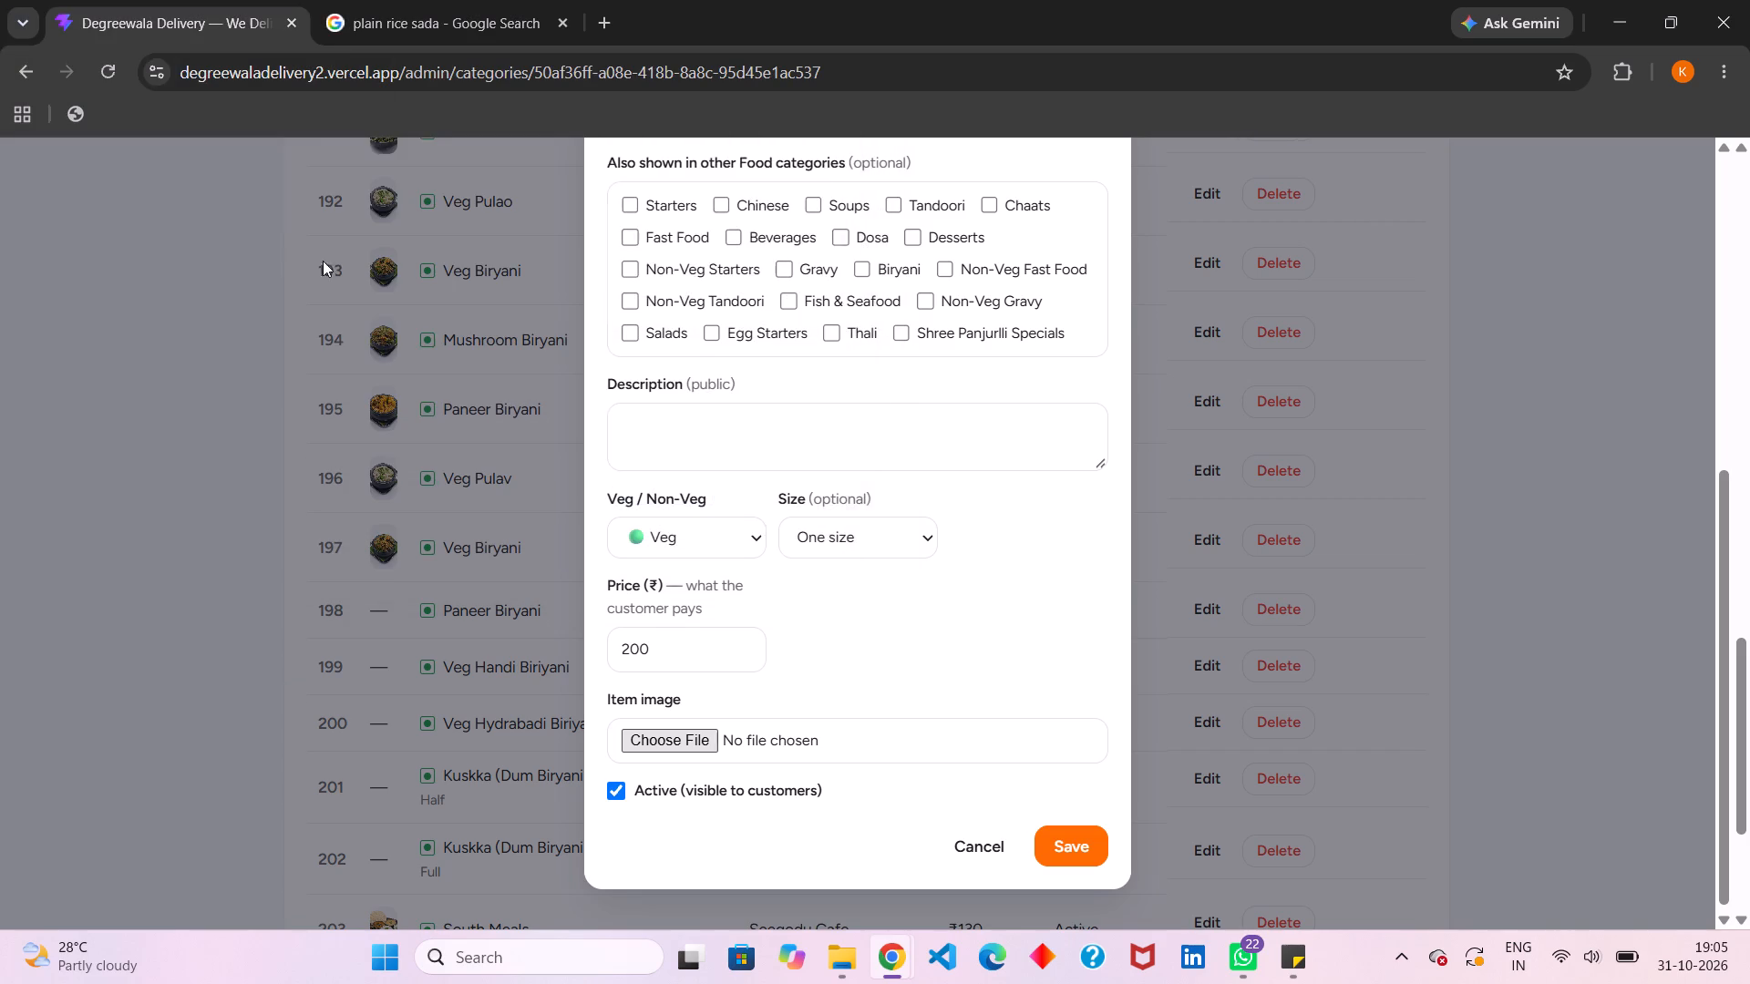
scroll(818, 577, down, 5)
click(1058, 831)
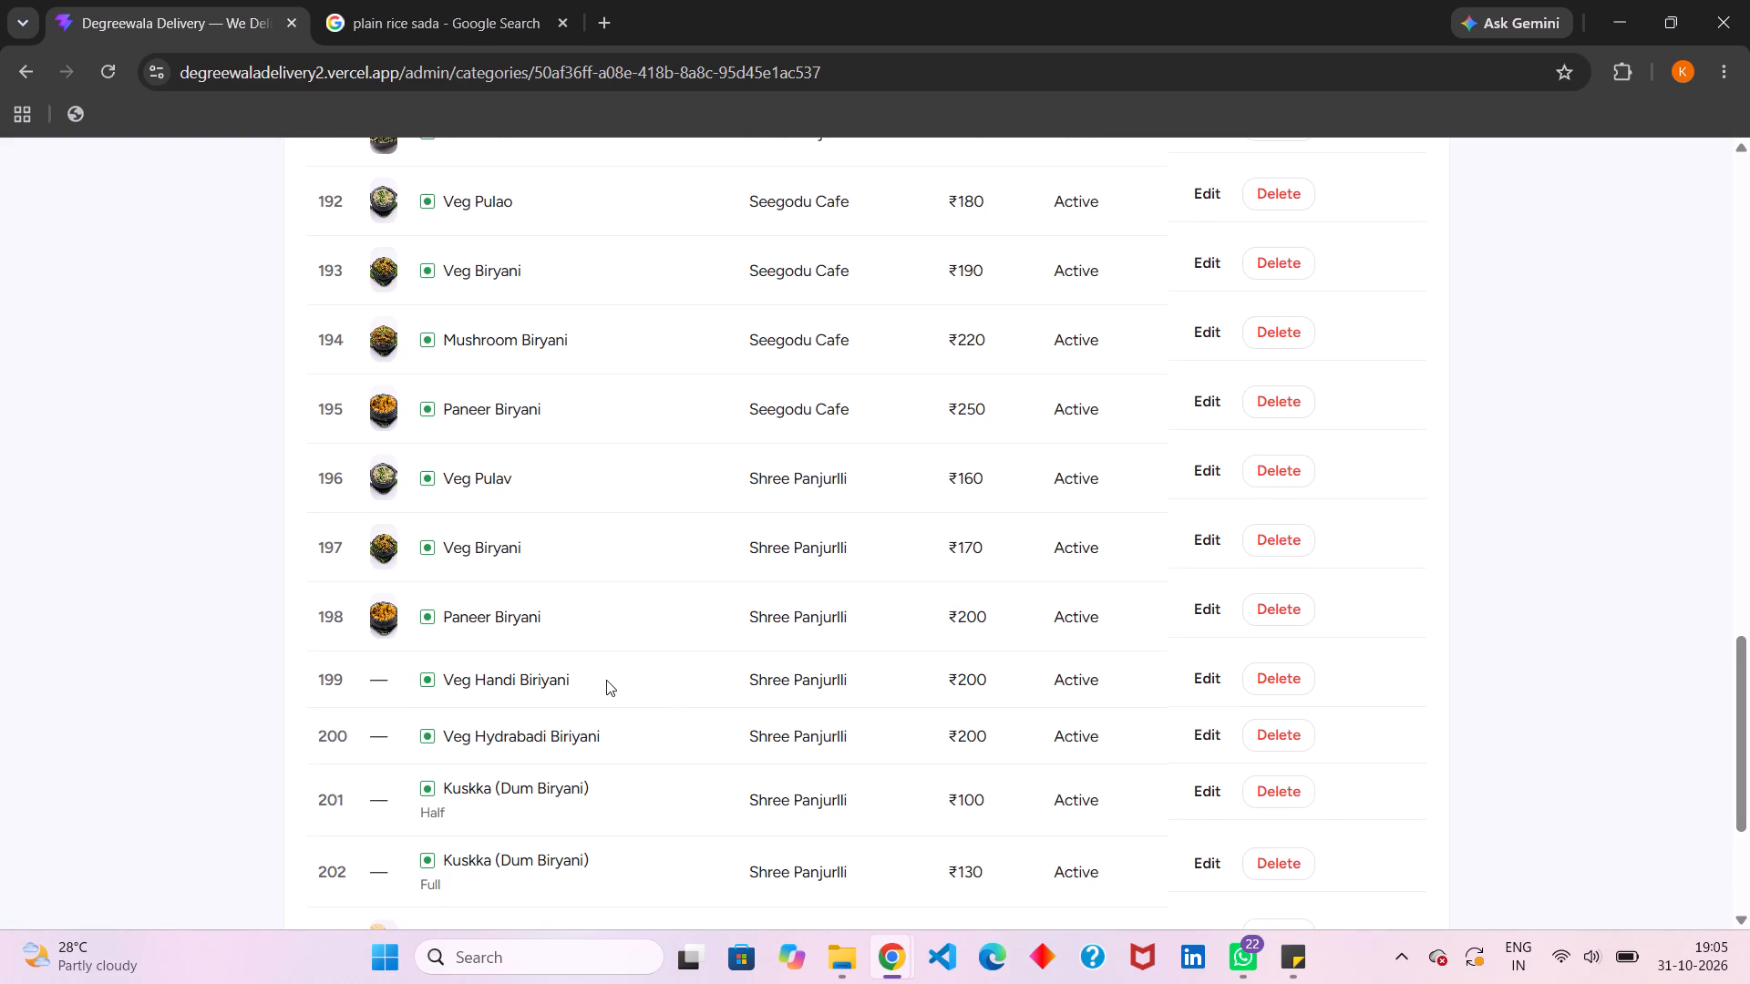
Check the remaining Rice Items for missing images, and look through the shop's "Also shown here" list for another category.
scroll(536, 780, down, 2)
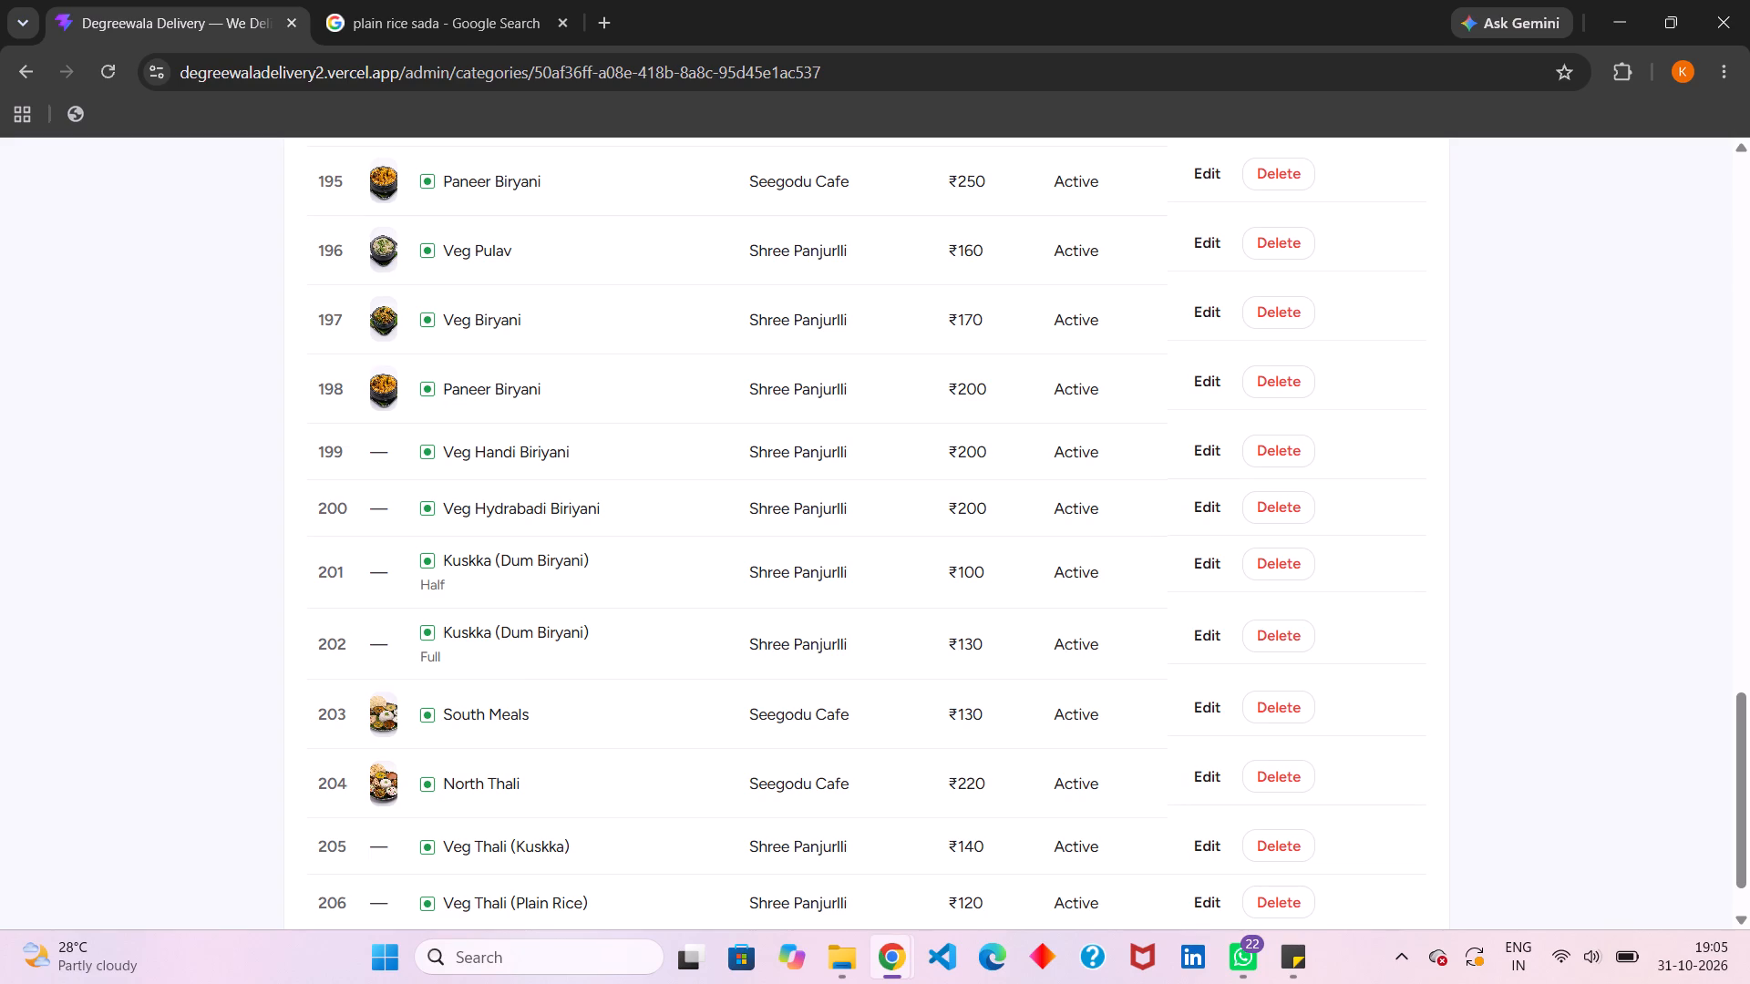
scroll(494, 749, down, 3)
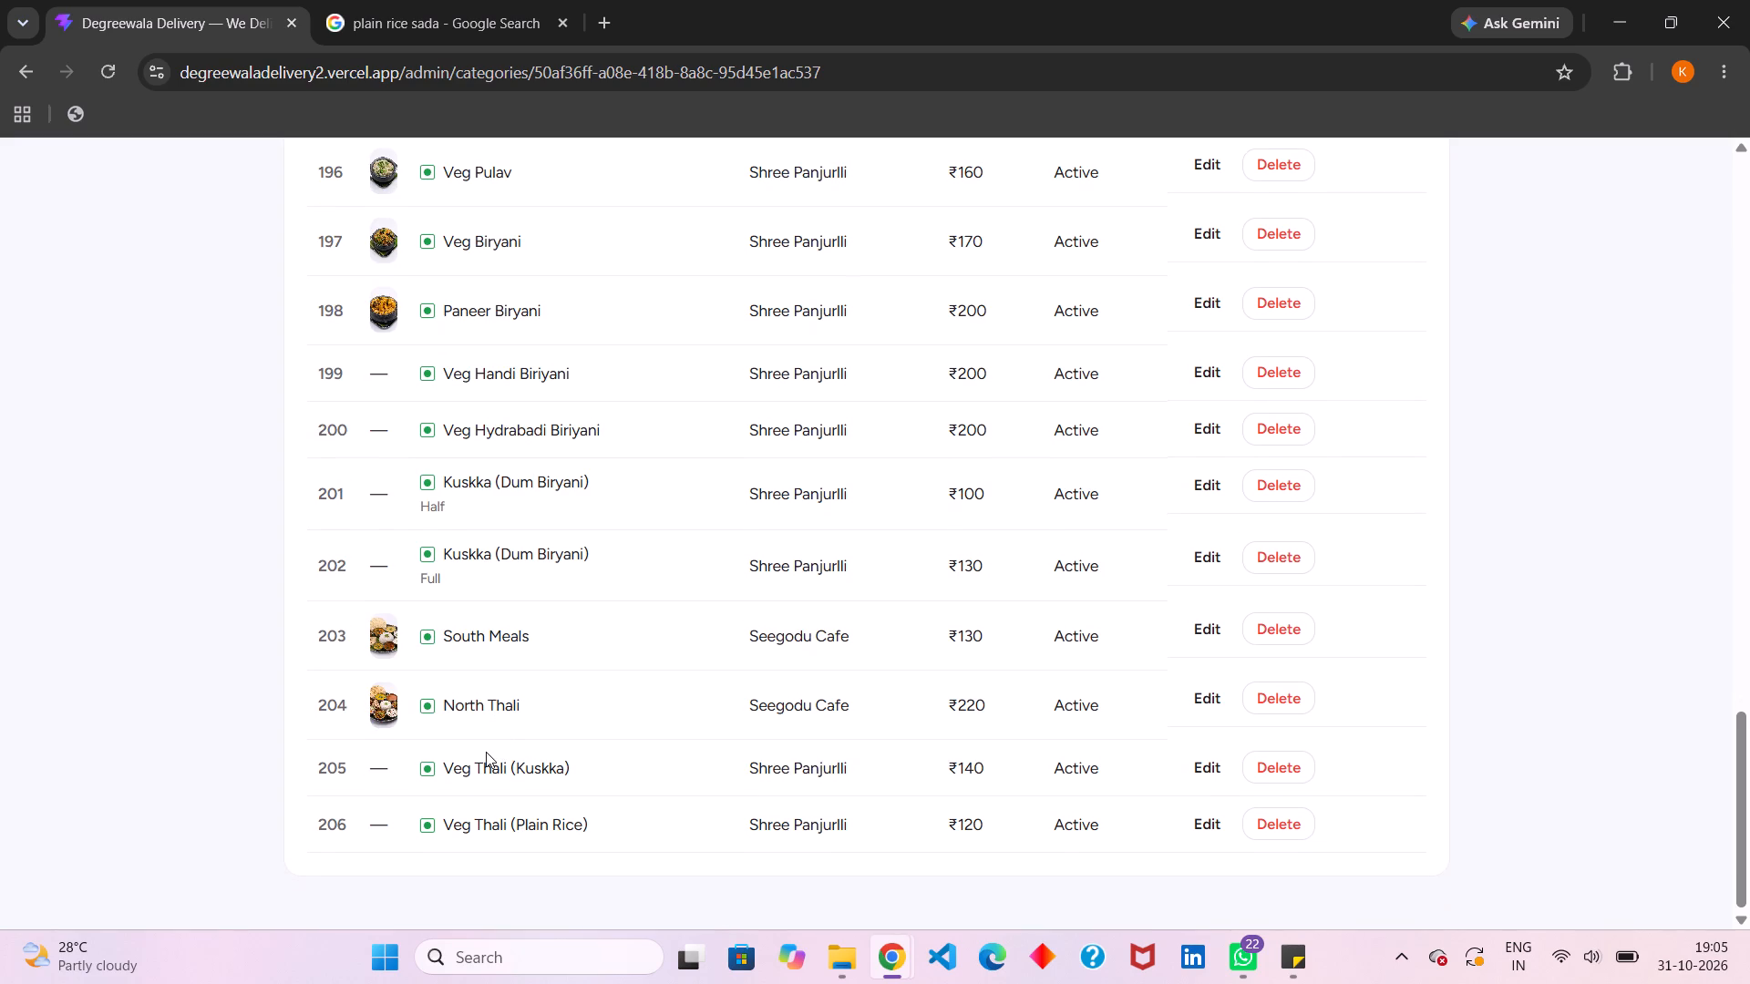
click(486, 752)
scroll(486, 752, down, 4)
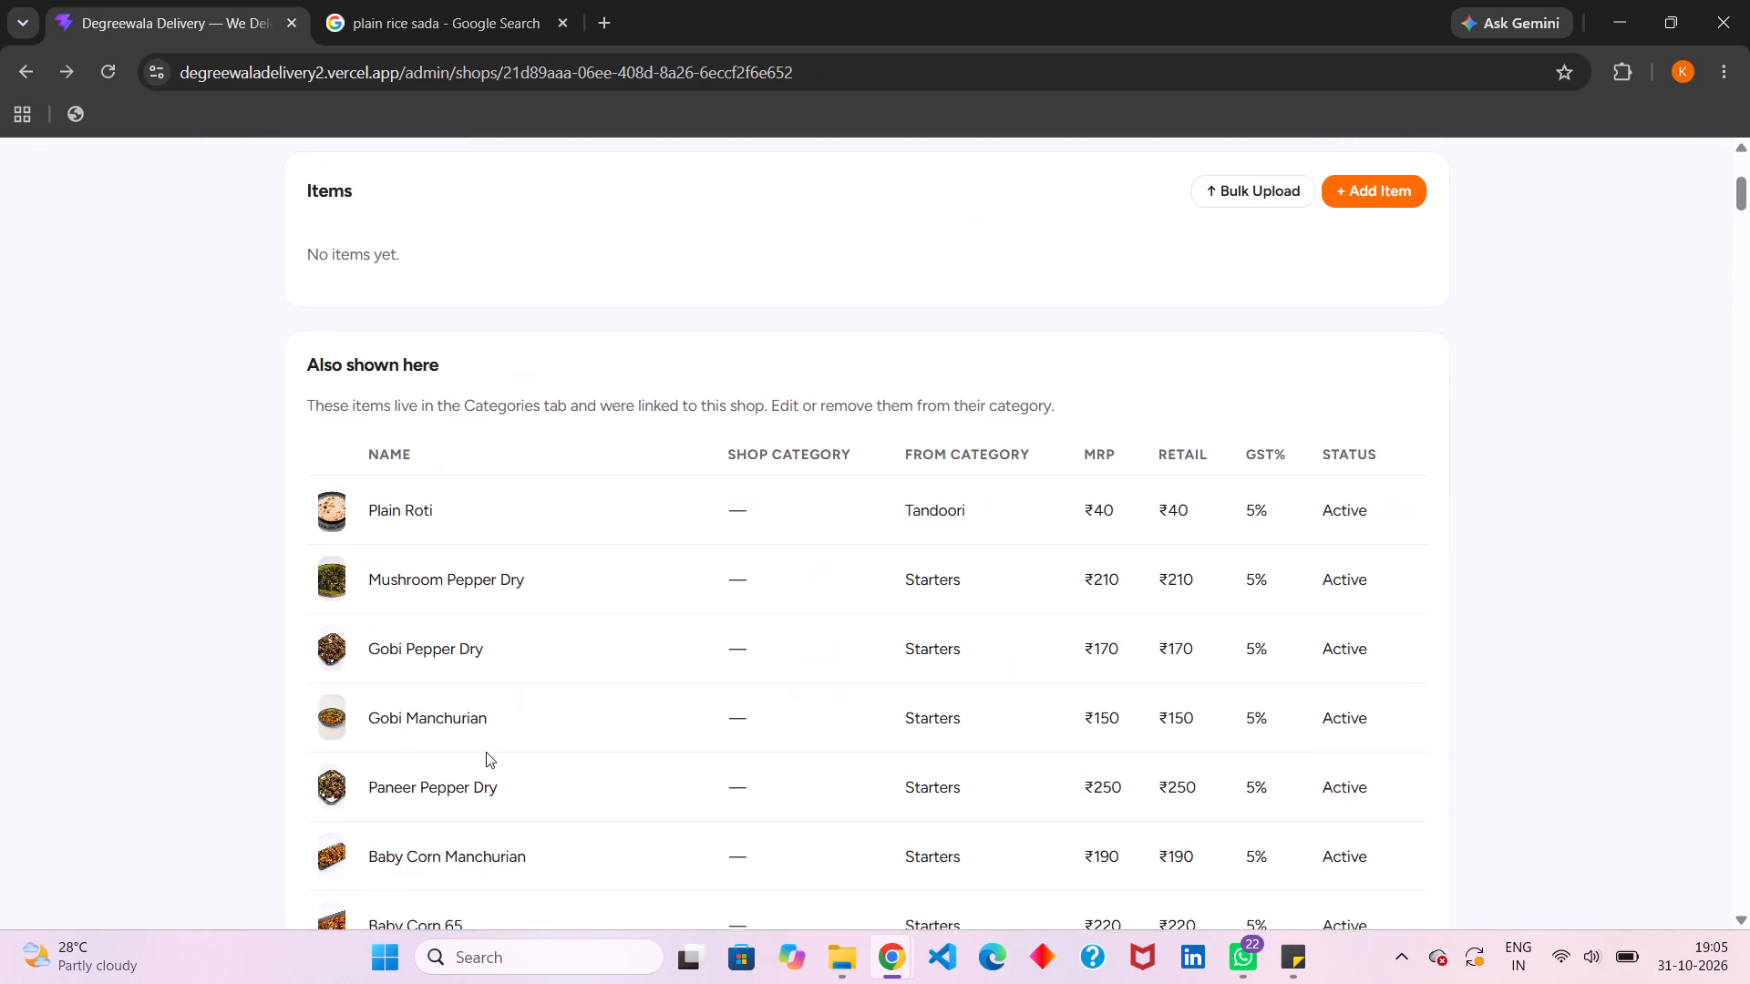
scroll(485, 752, down, 20)
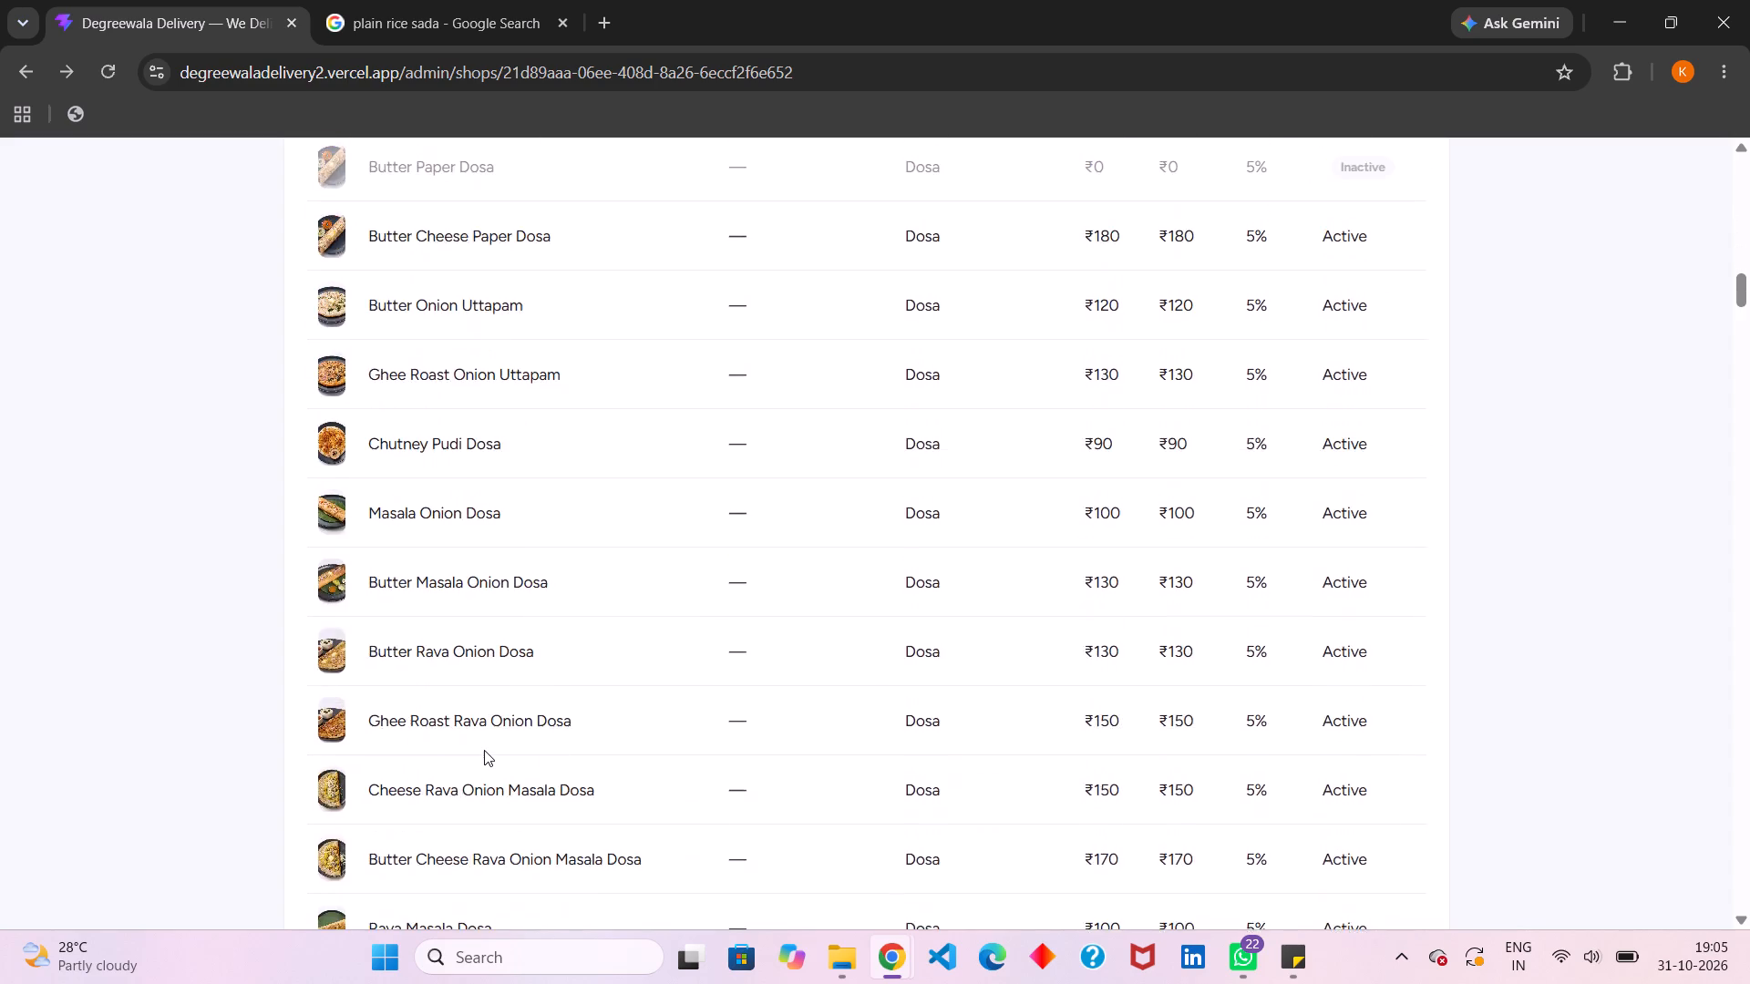
scroll(484, 750, down, 14)
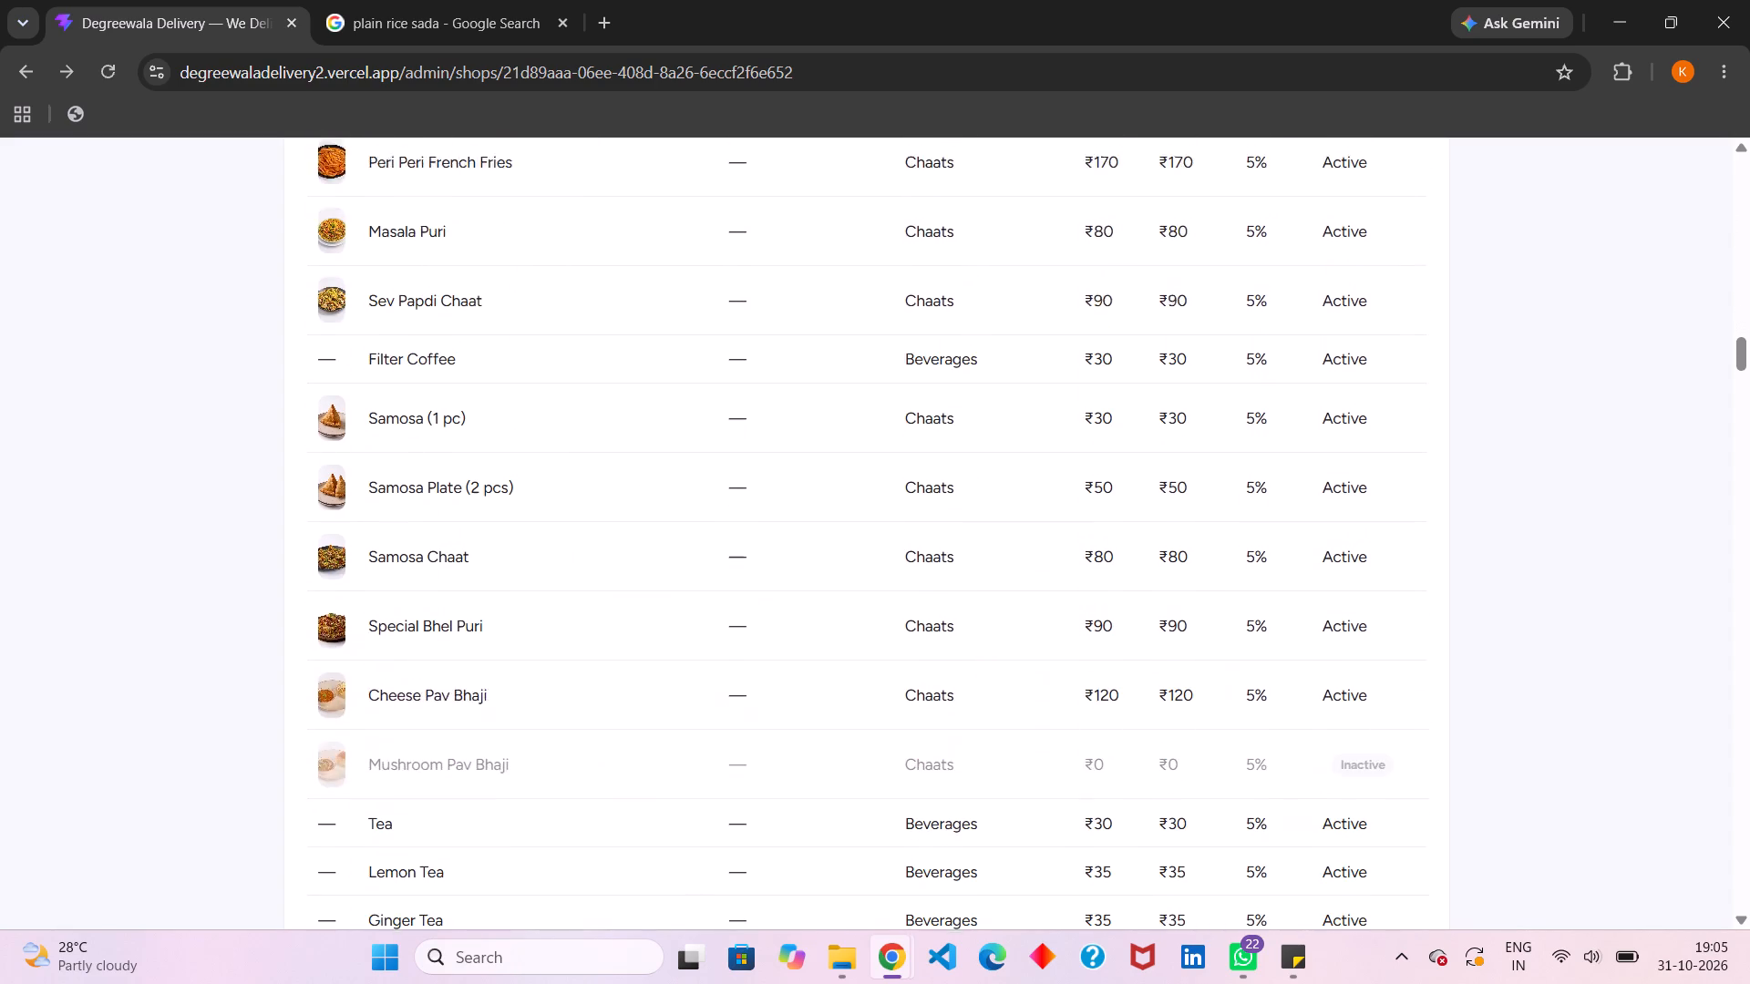
scroll(484, 750, down, 2)
scroll(484, 750, up, 12)
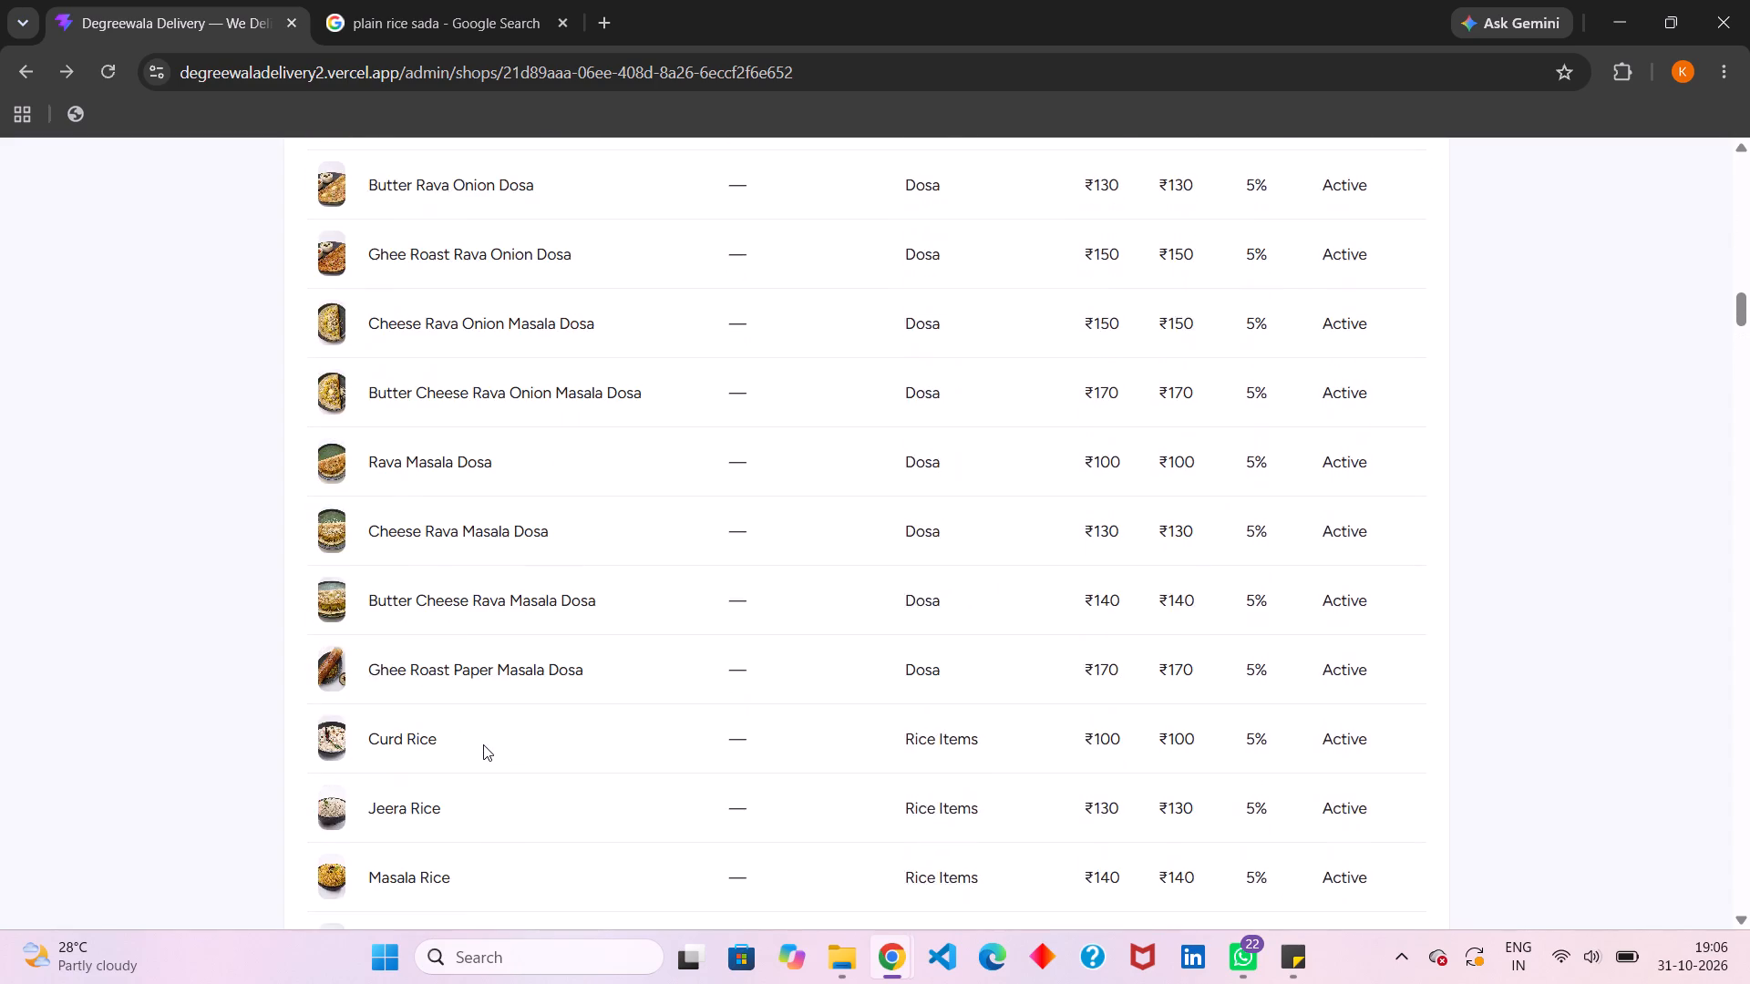
scroll(483, 744, down, 5)
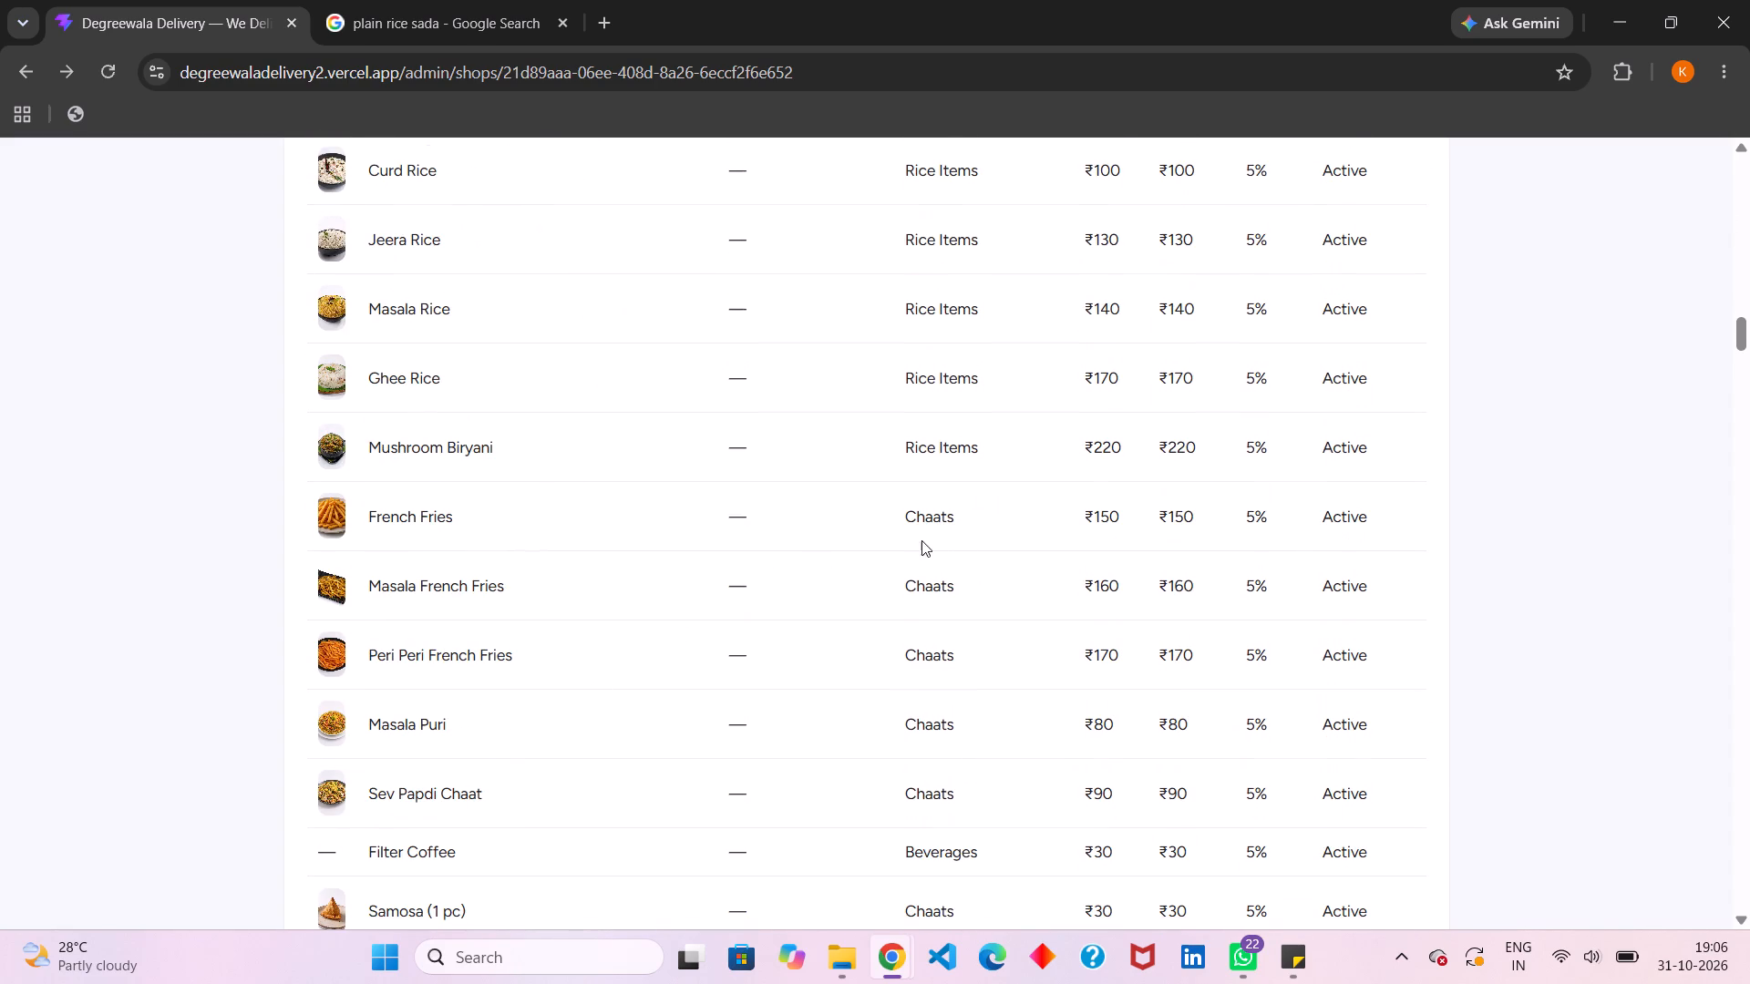
In the Chaats category, add the french_fries_s picture from the Seegodu_cafe folder to Cafe Coffee Bee's French Fries item and save it.
click(932, 521)
scroll(690, 581, down, 3)
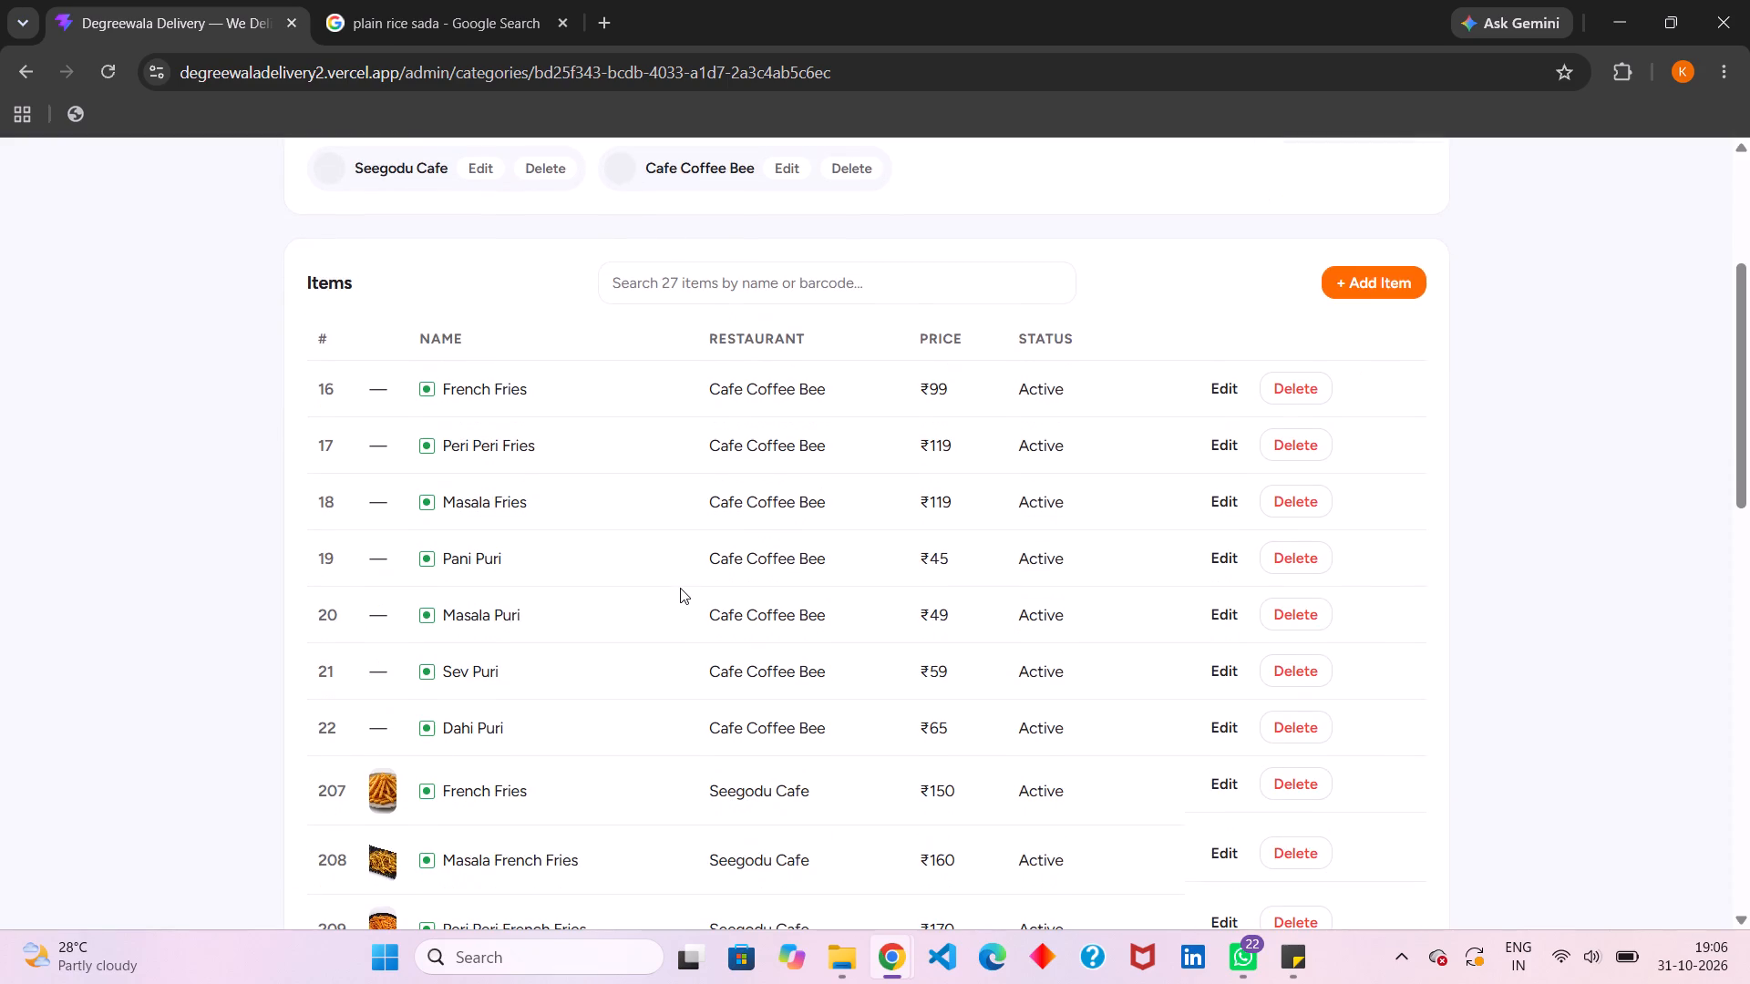
click(1219, 395)
scroll(856, 435, down, 6)
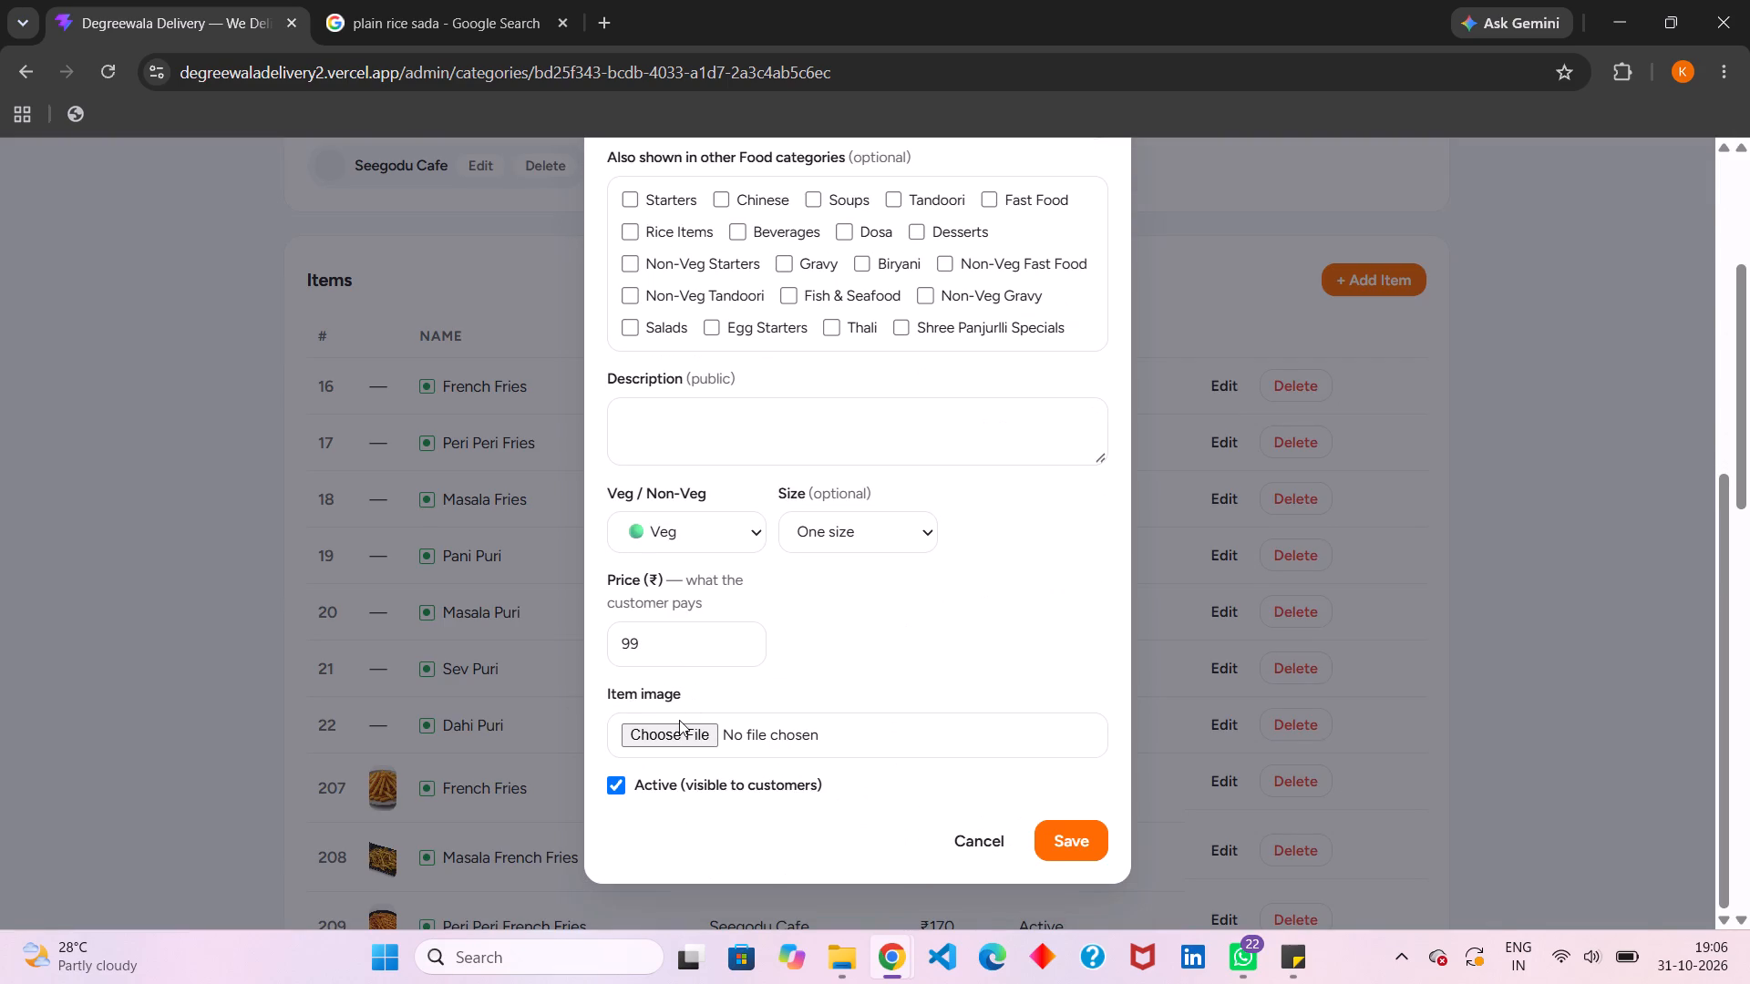
click(679, 720)
click(684, 737)
click(703, 59)
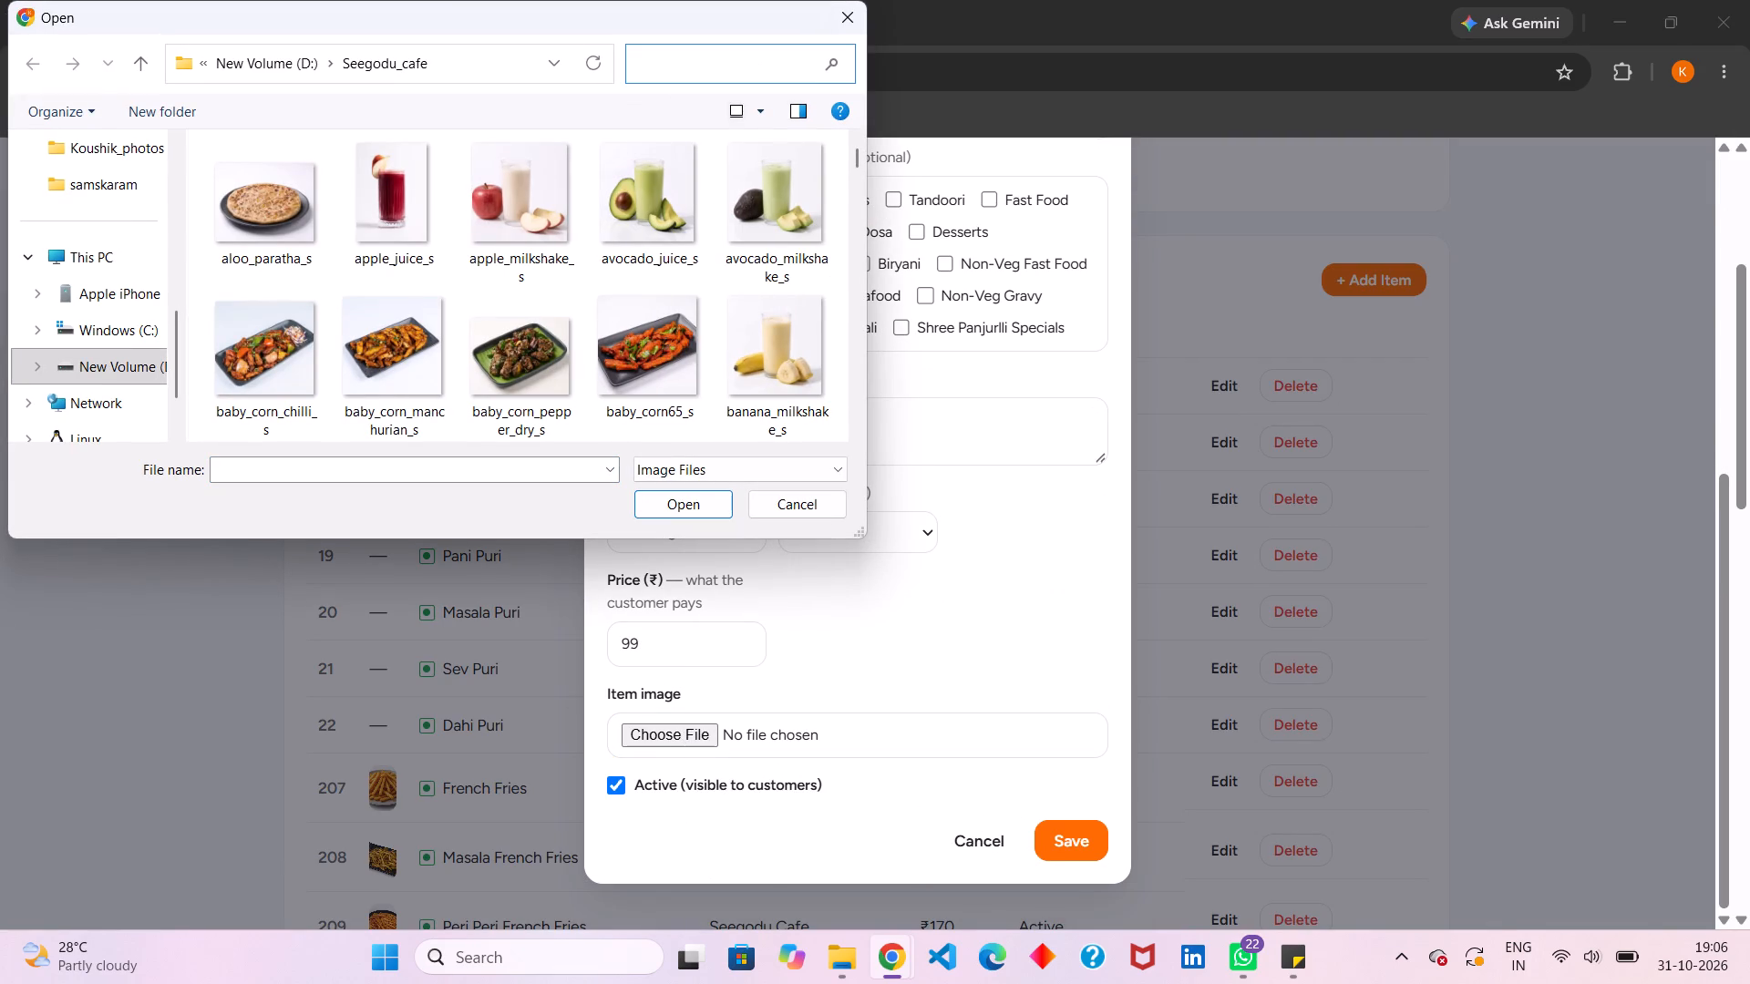
key(f)
key(r)
key(e)
text(nch)
key(space)
text(fr)
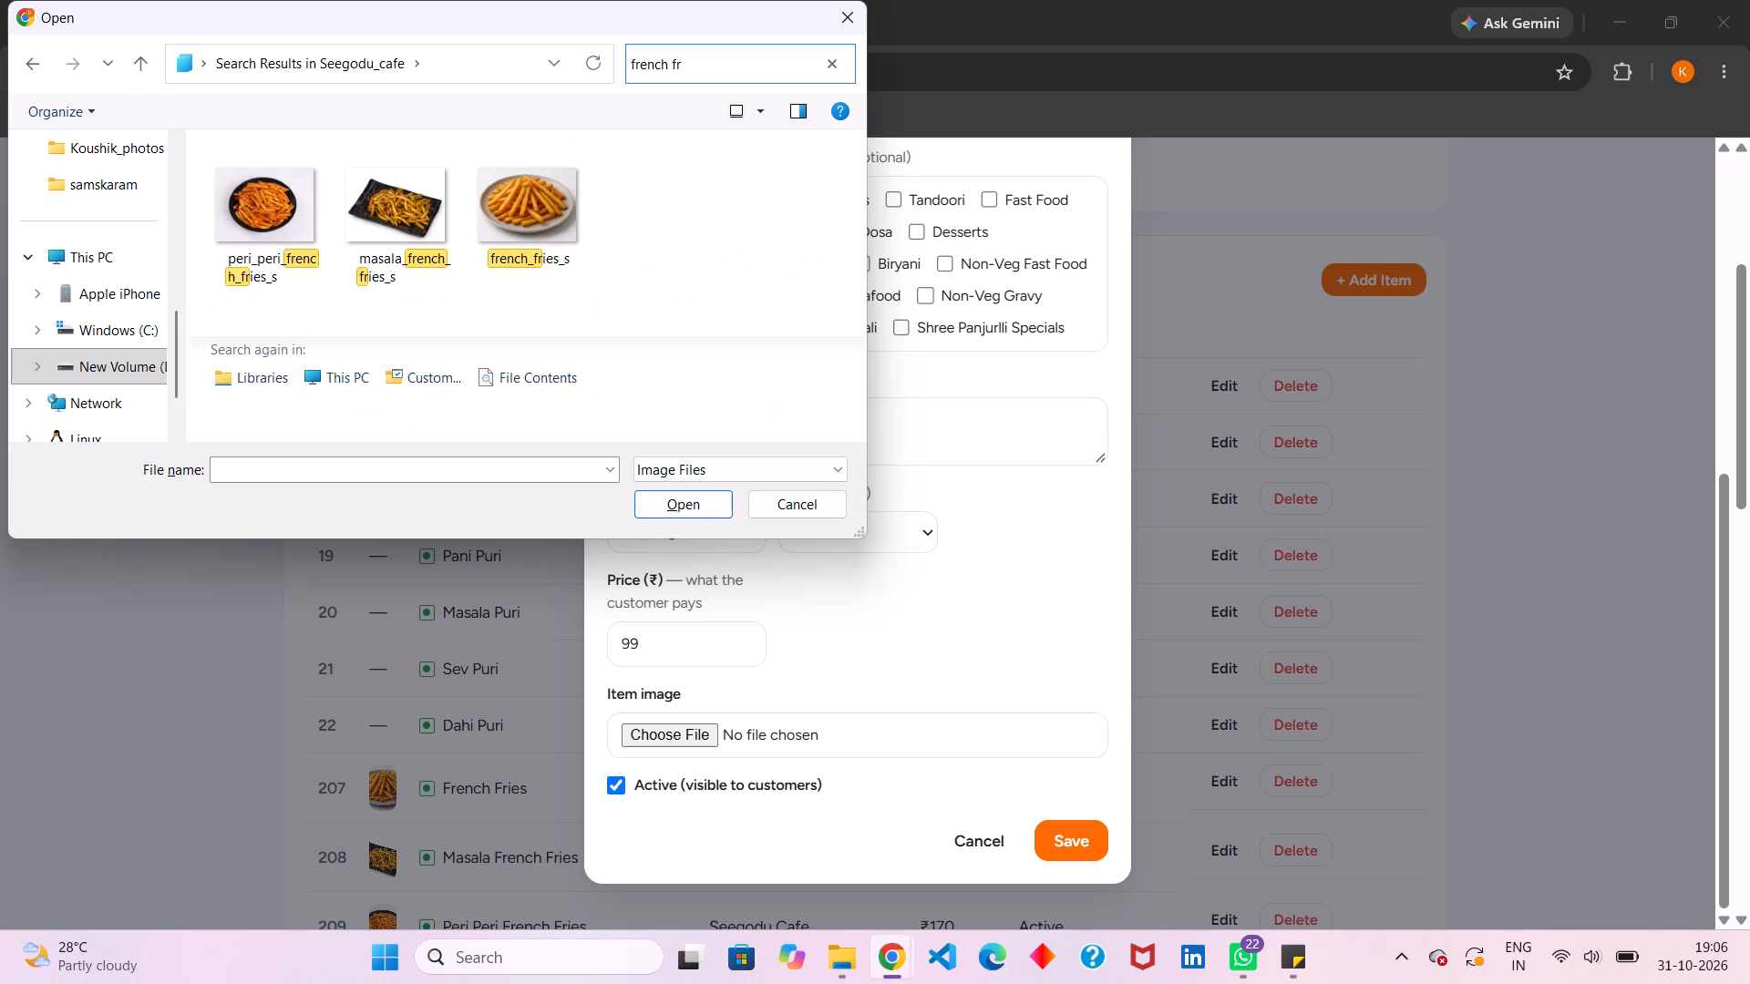
text(ies)
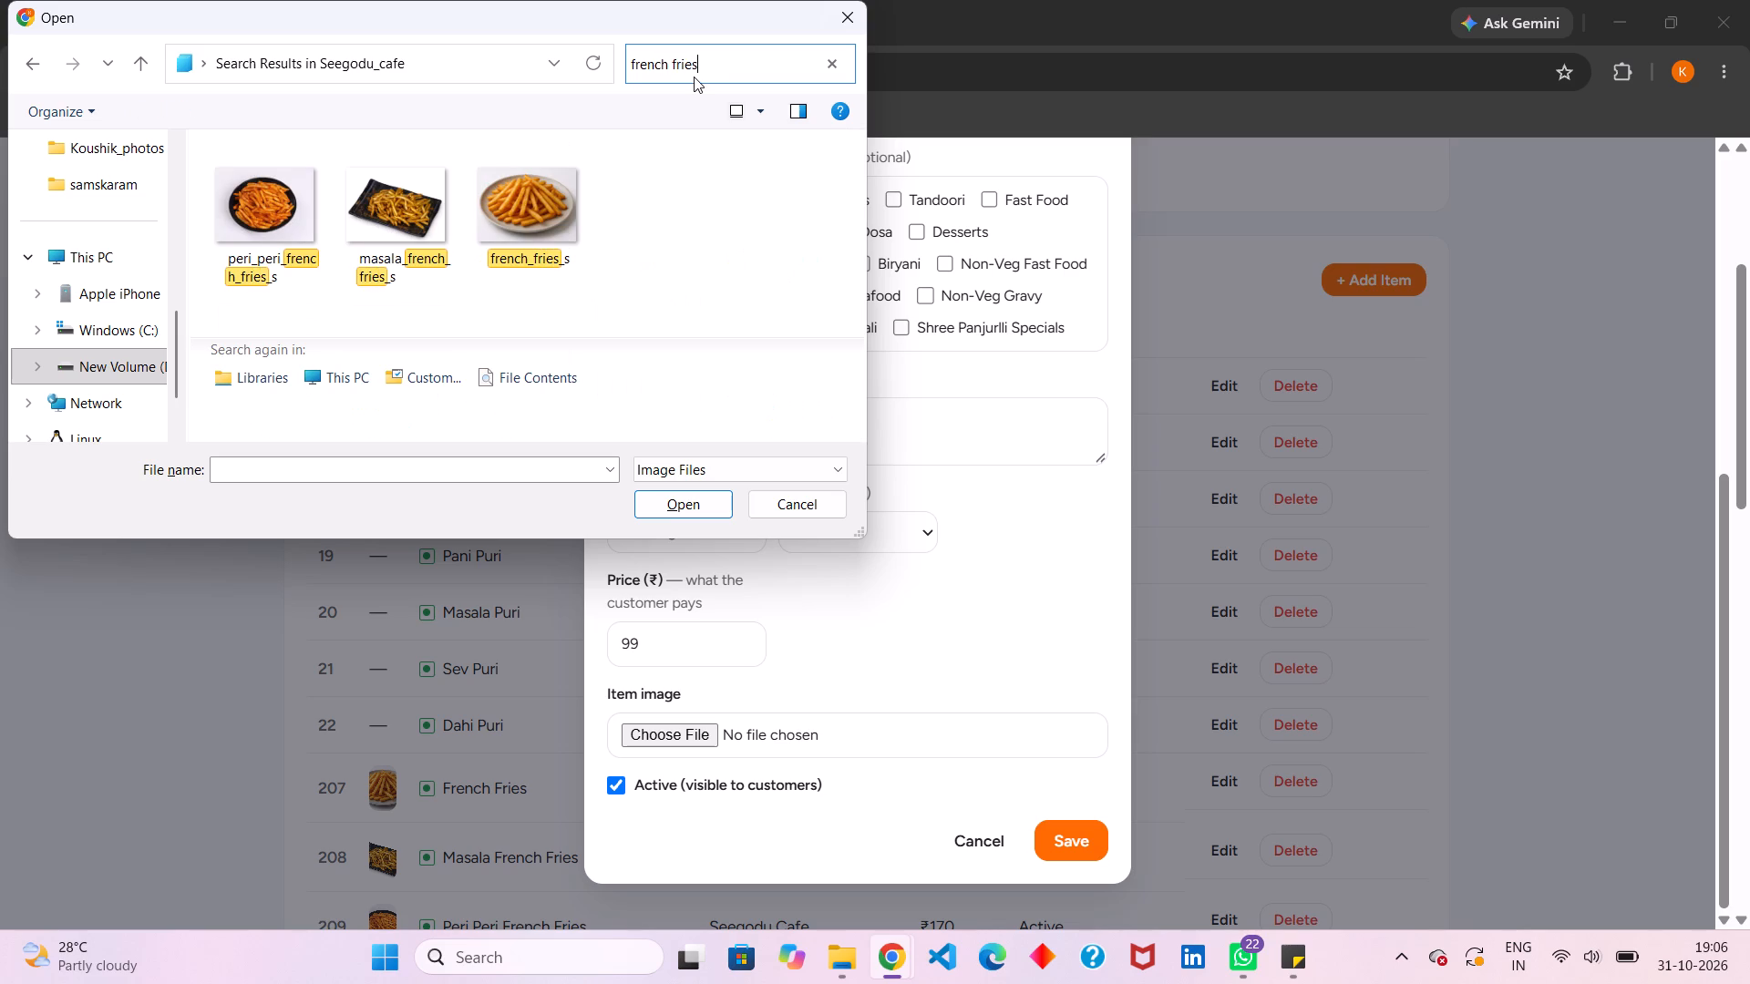
double_click(562, 210)
scroll(798, 445, down, 7)
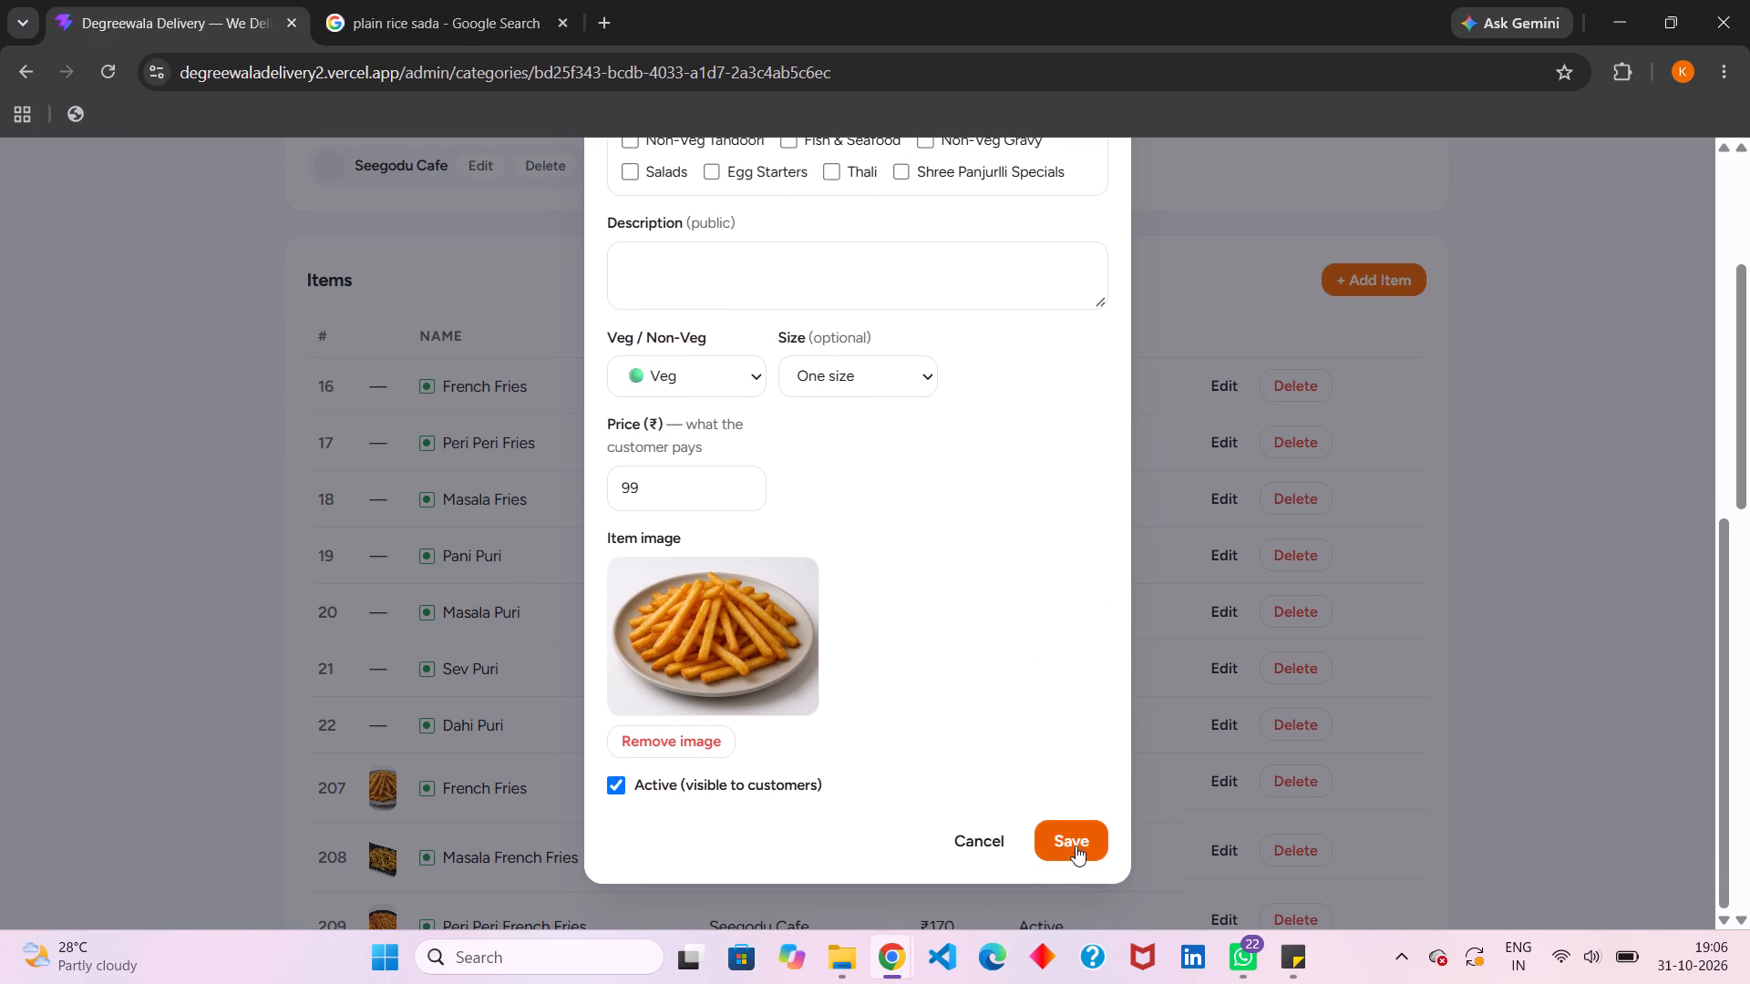
click(1076, 838)
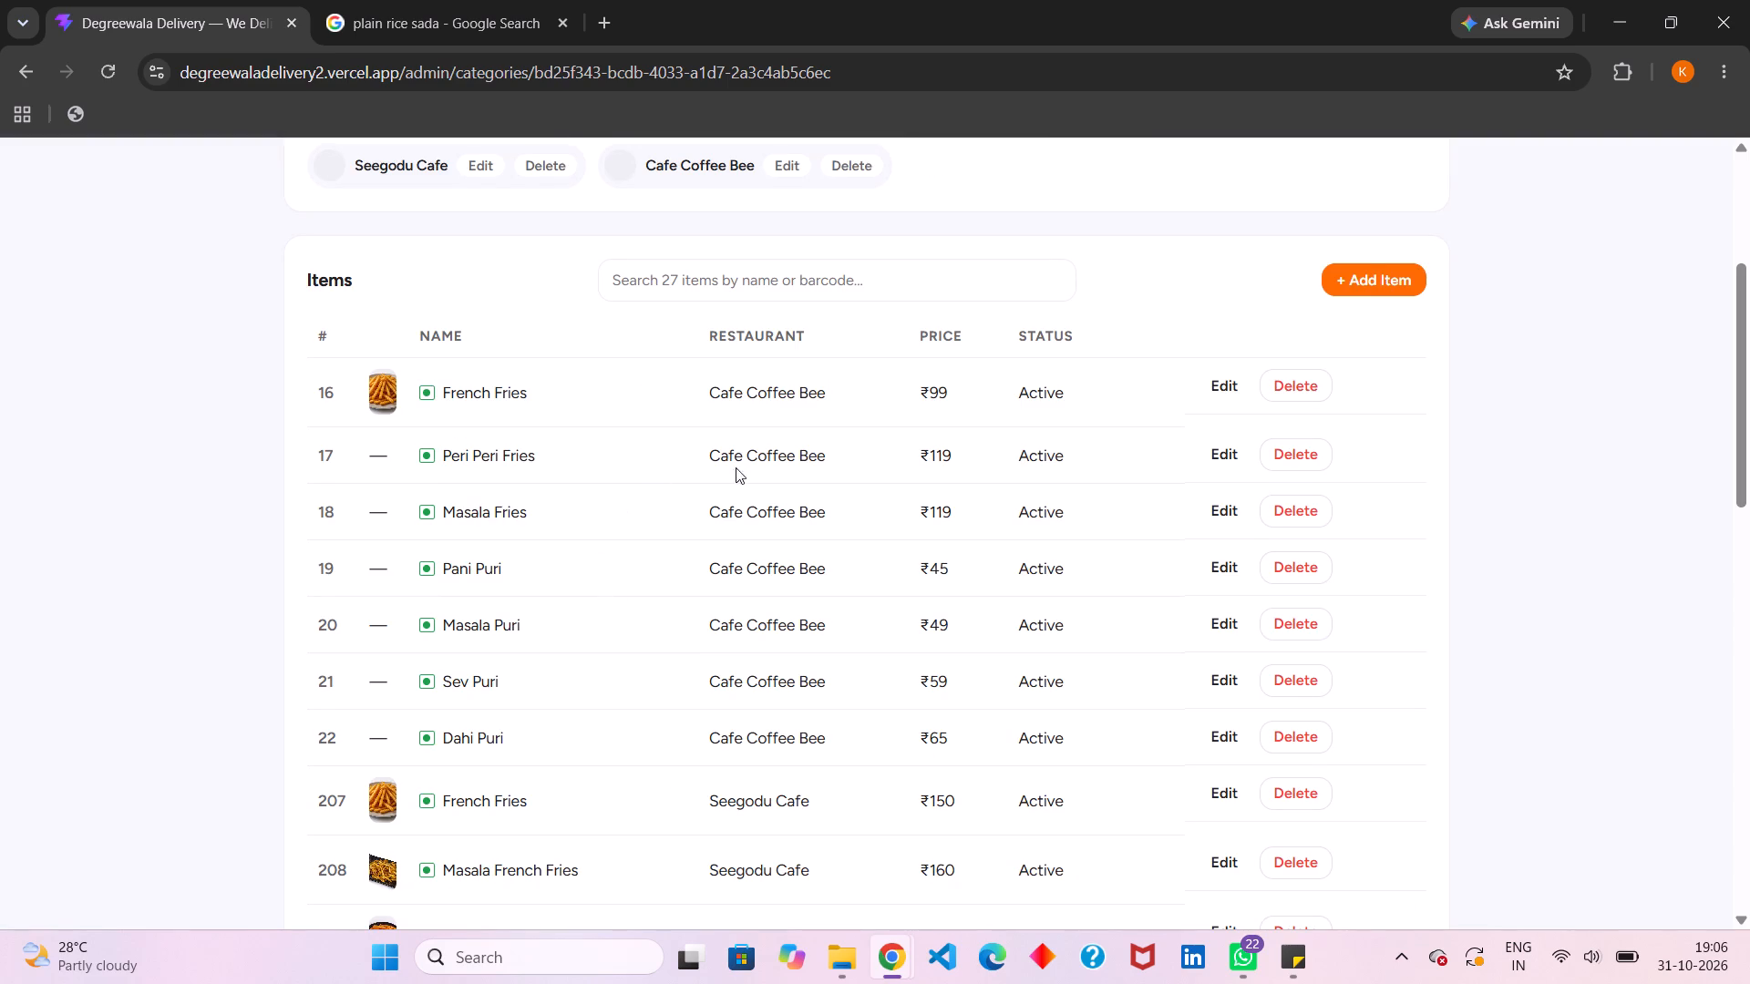
Find the peri_peri_french_fries_s picture in the Seegodu_cafe folder, attach it to Cafe Coffee Bee's Peri Peri Fries item and save it.
click(1210, 447)
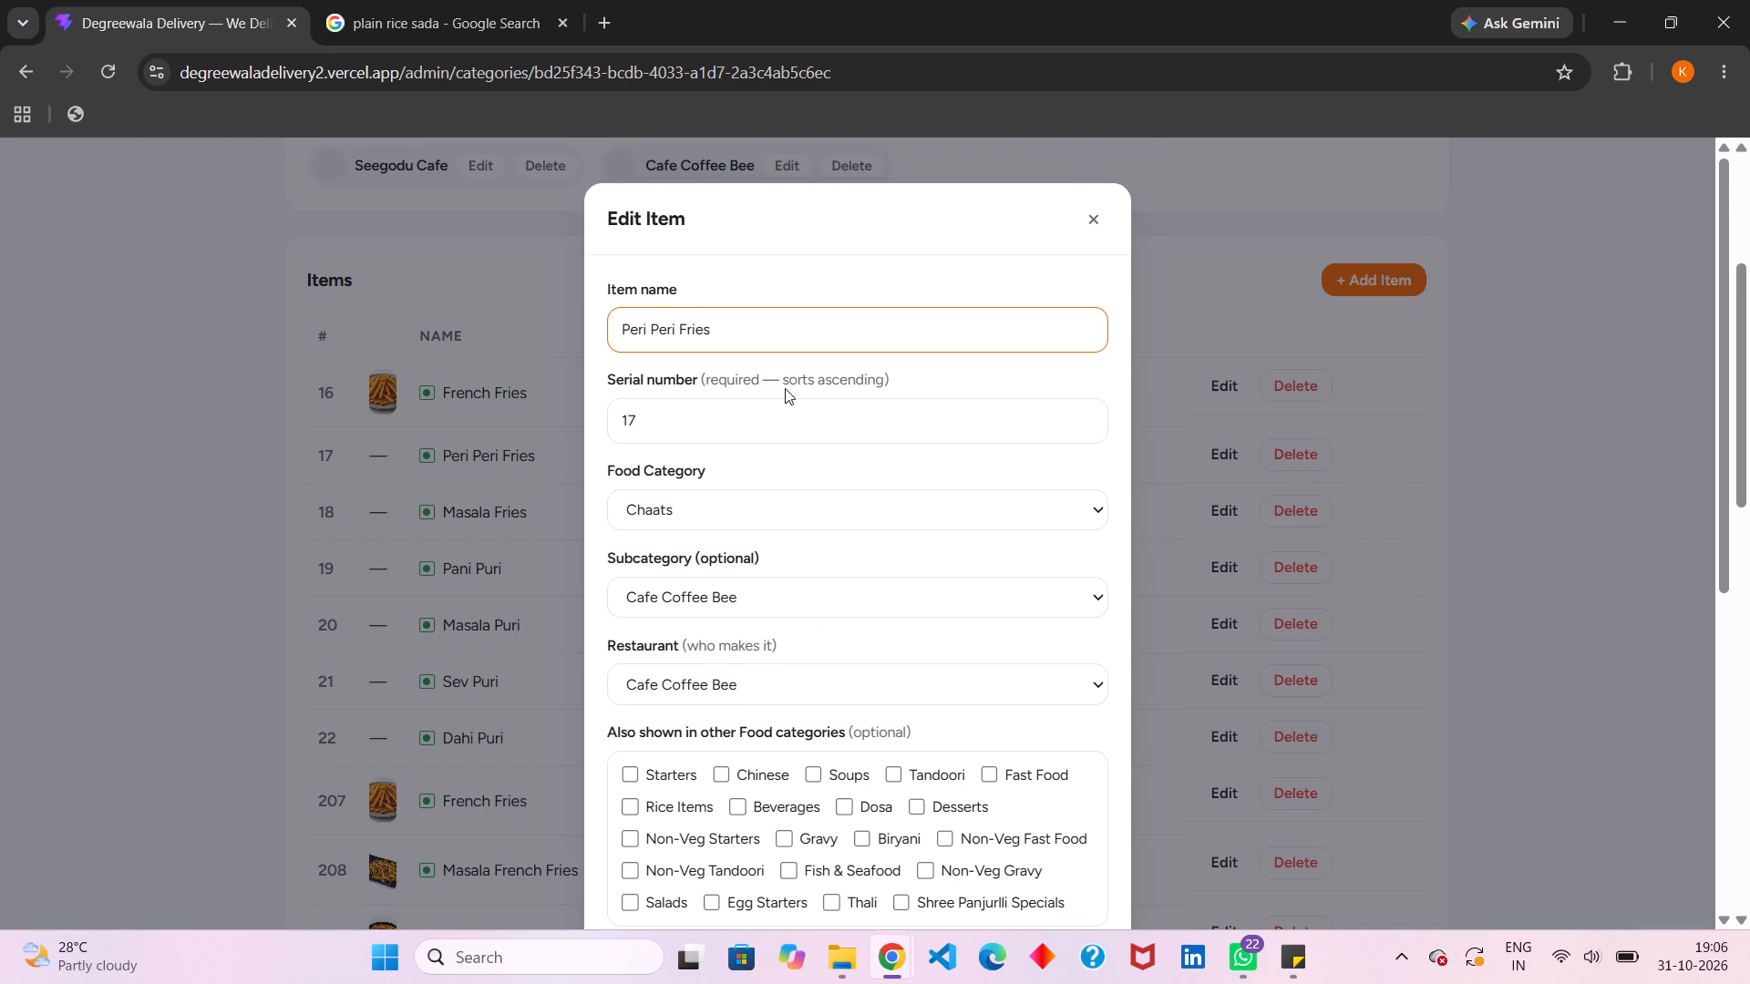
scroll(785, 388, down, 7)
click(693, 739)
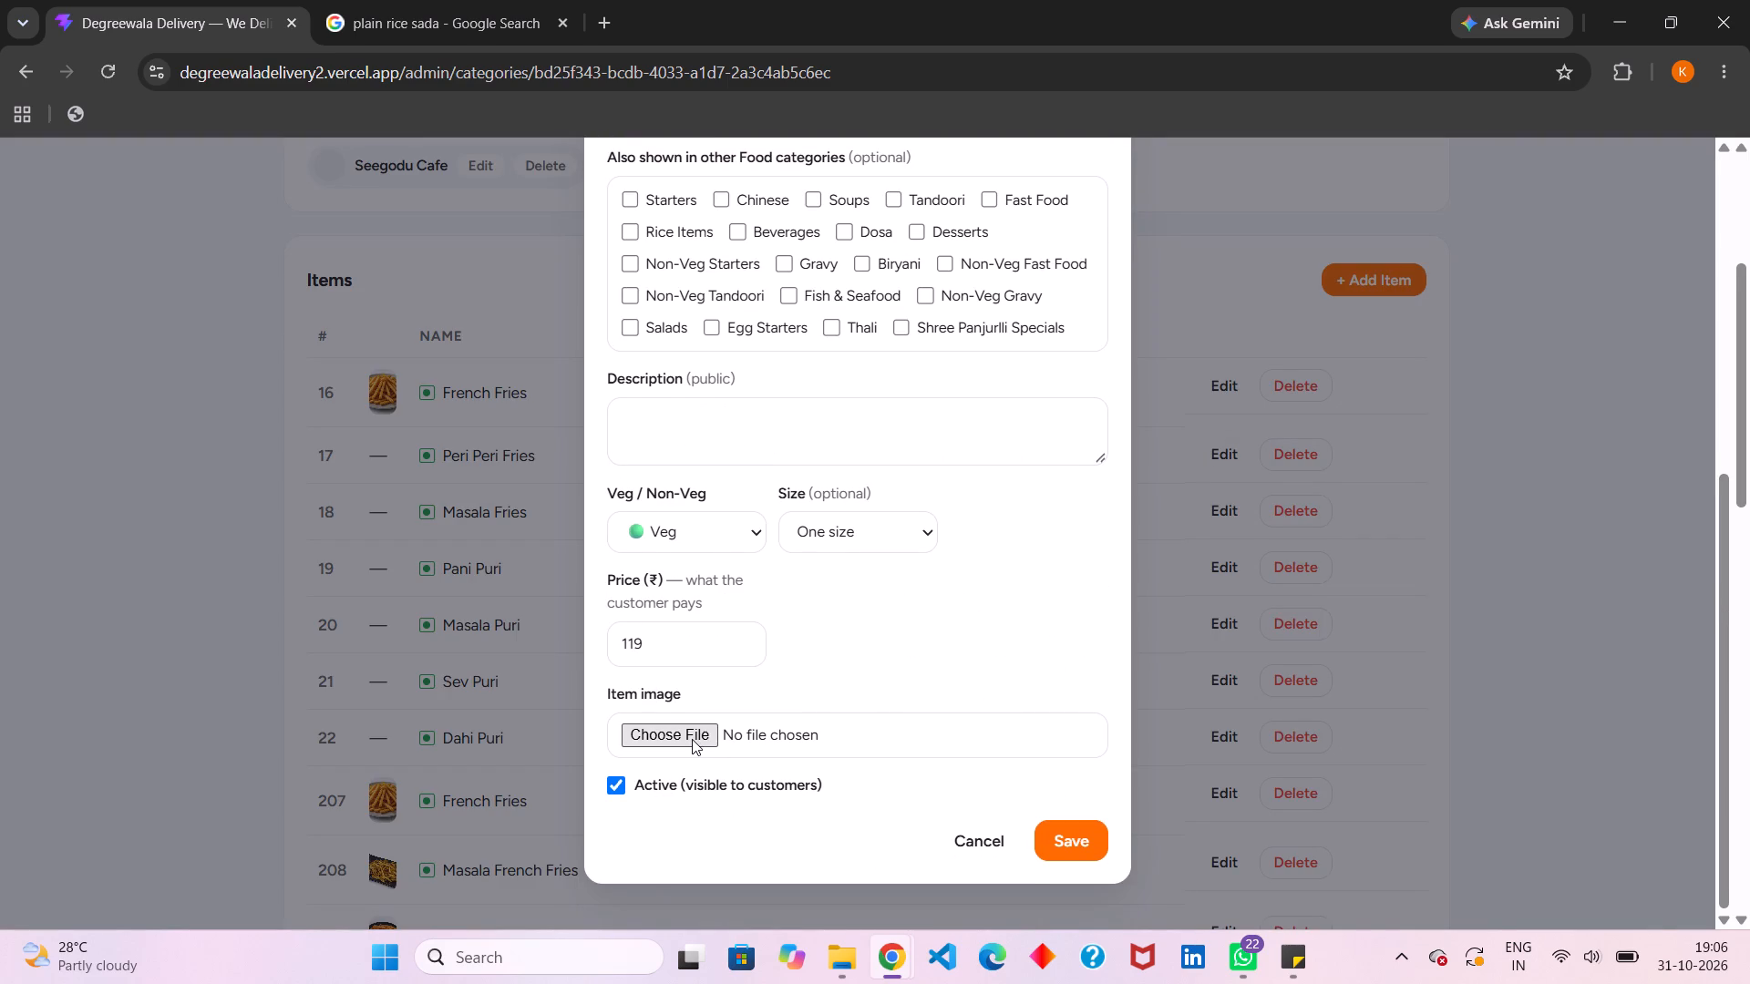
click(774, 54)
click(731, 64)
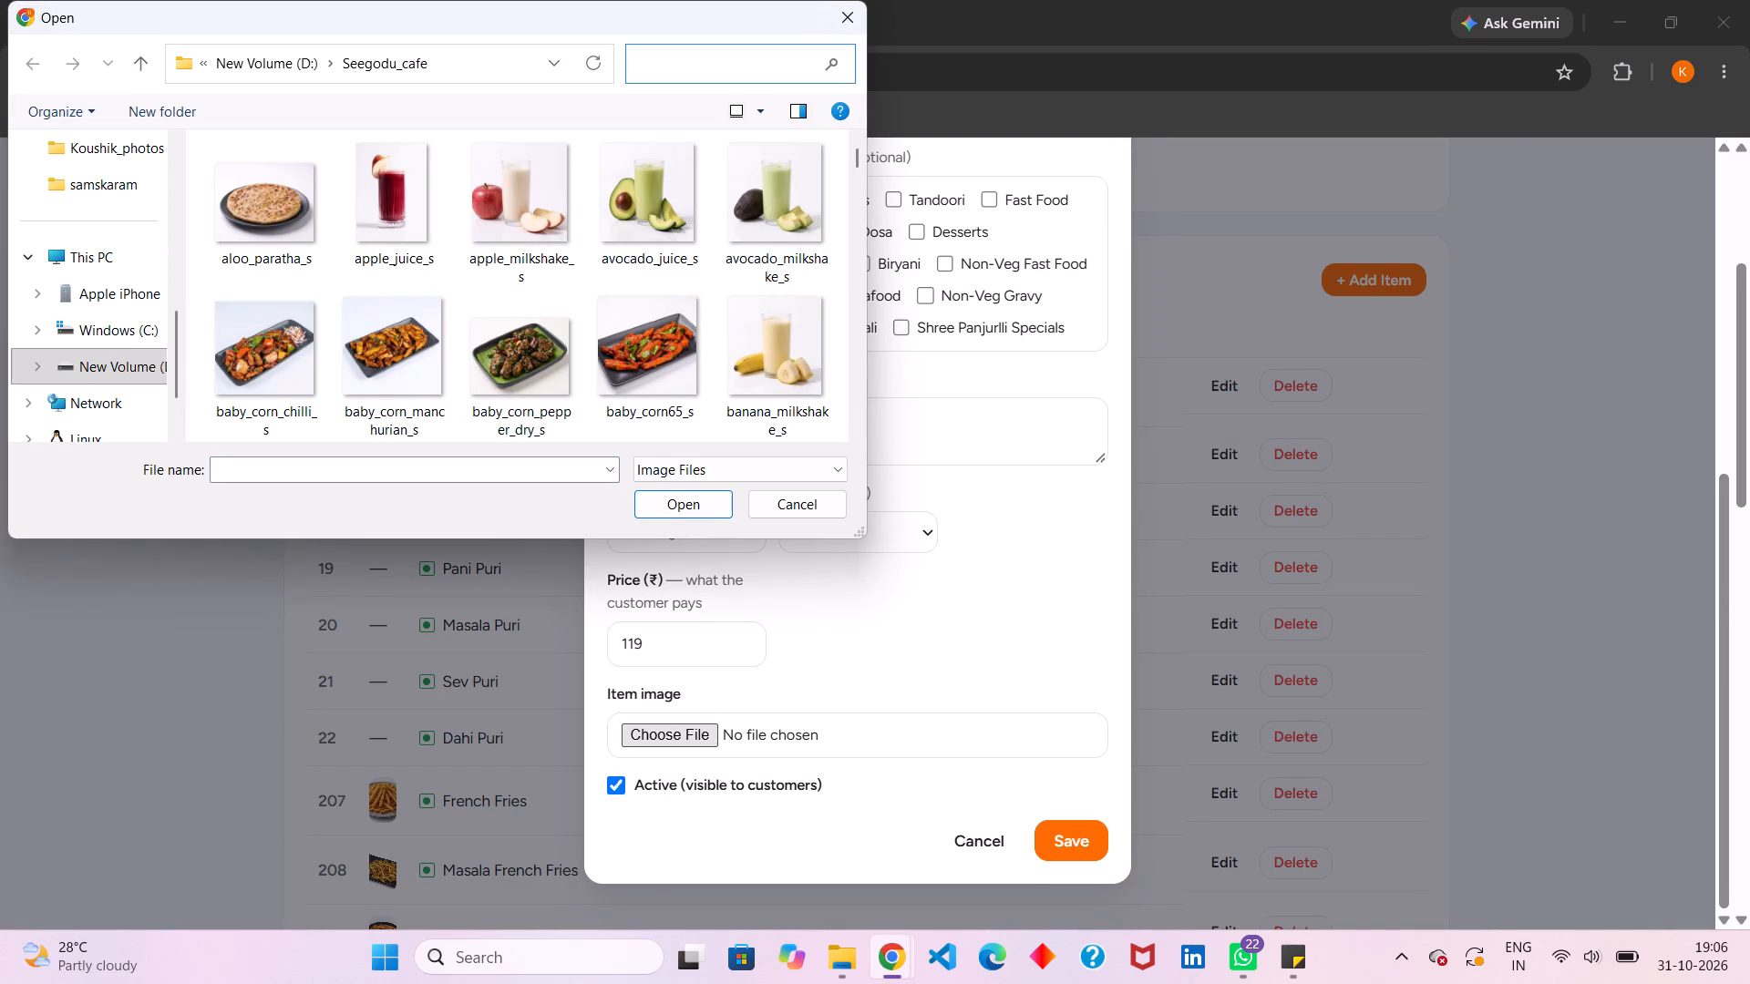
text(peri)
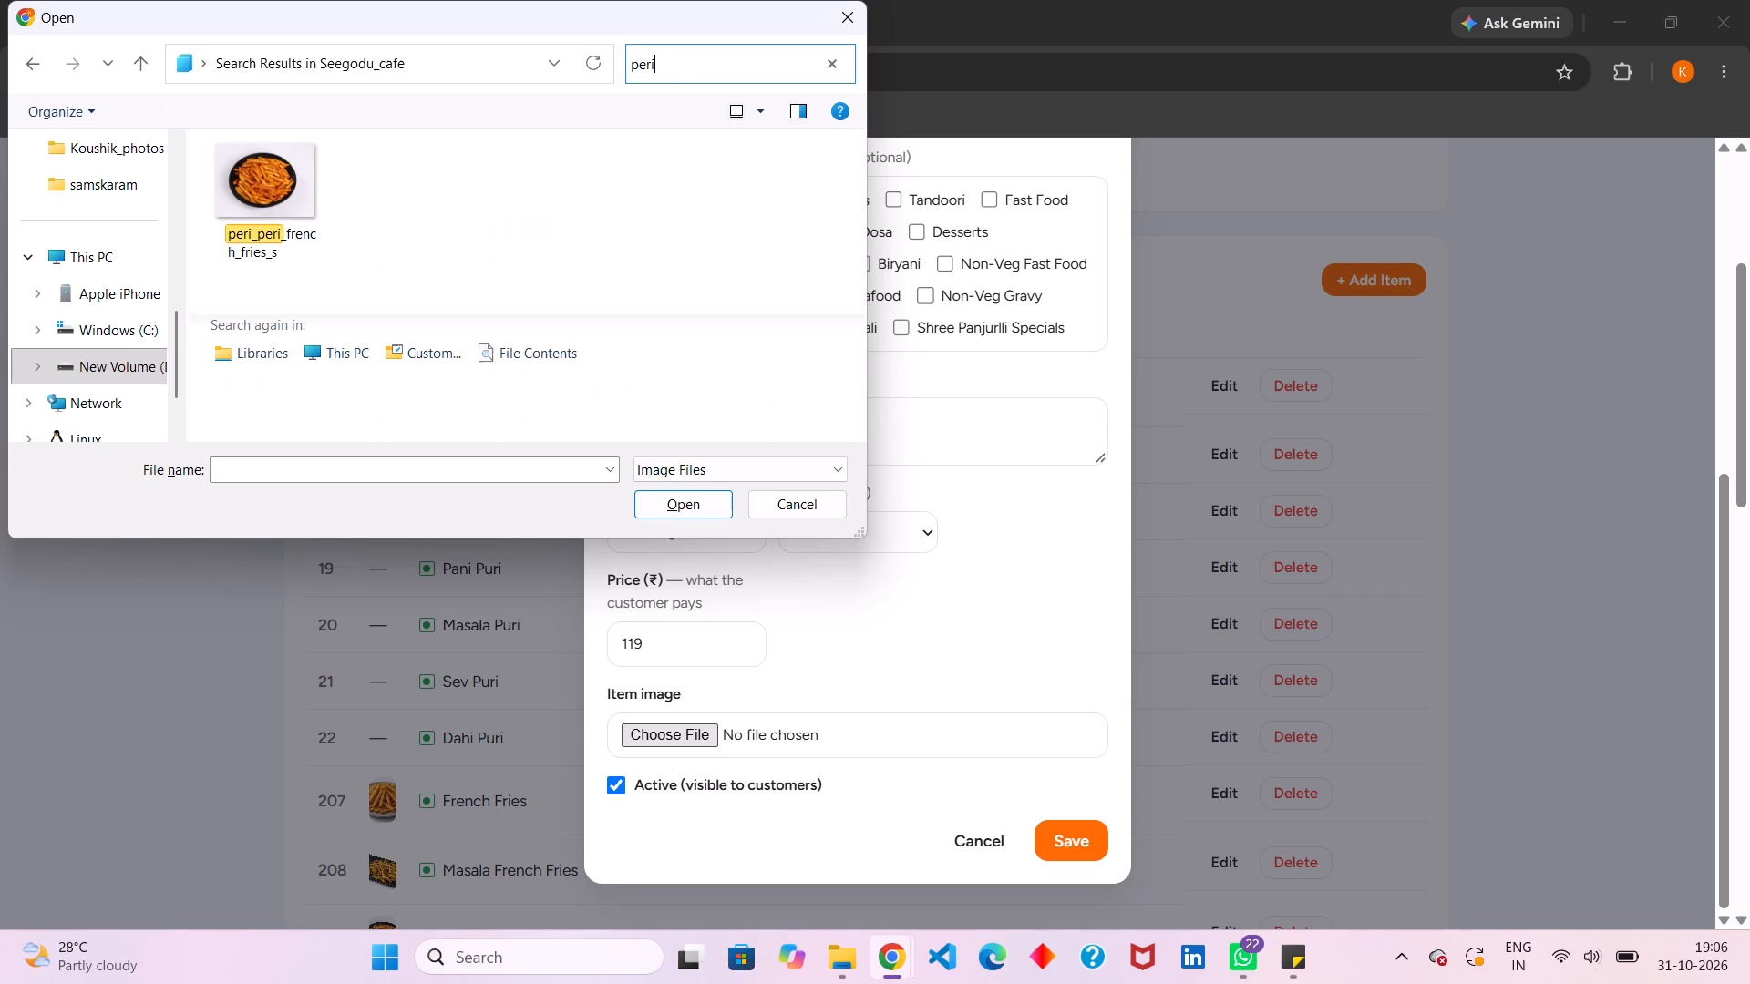
double_click(262, 181)
scroll(841, 614, down, 6)
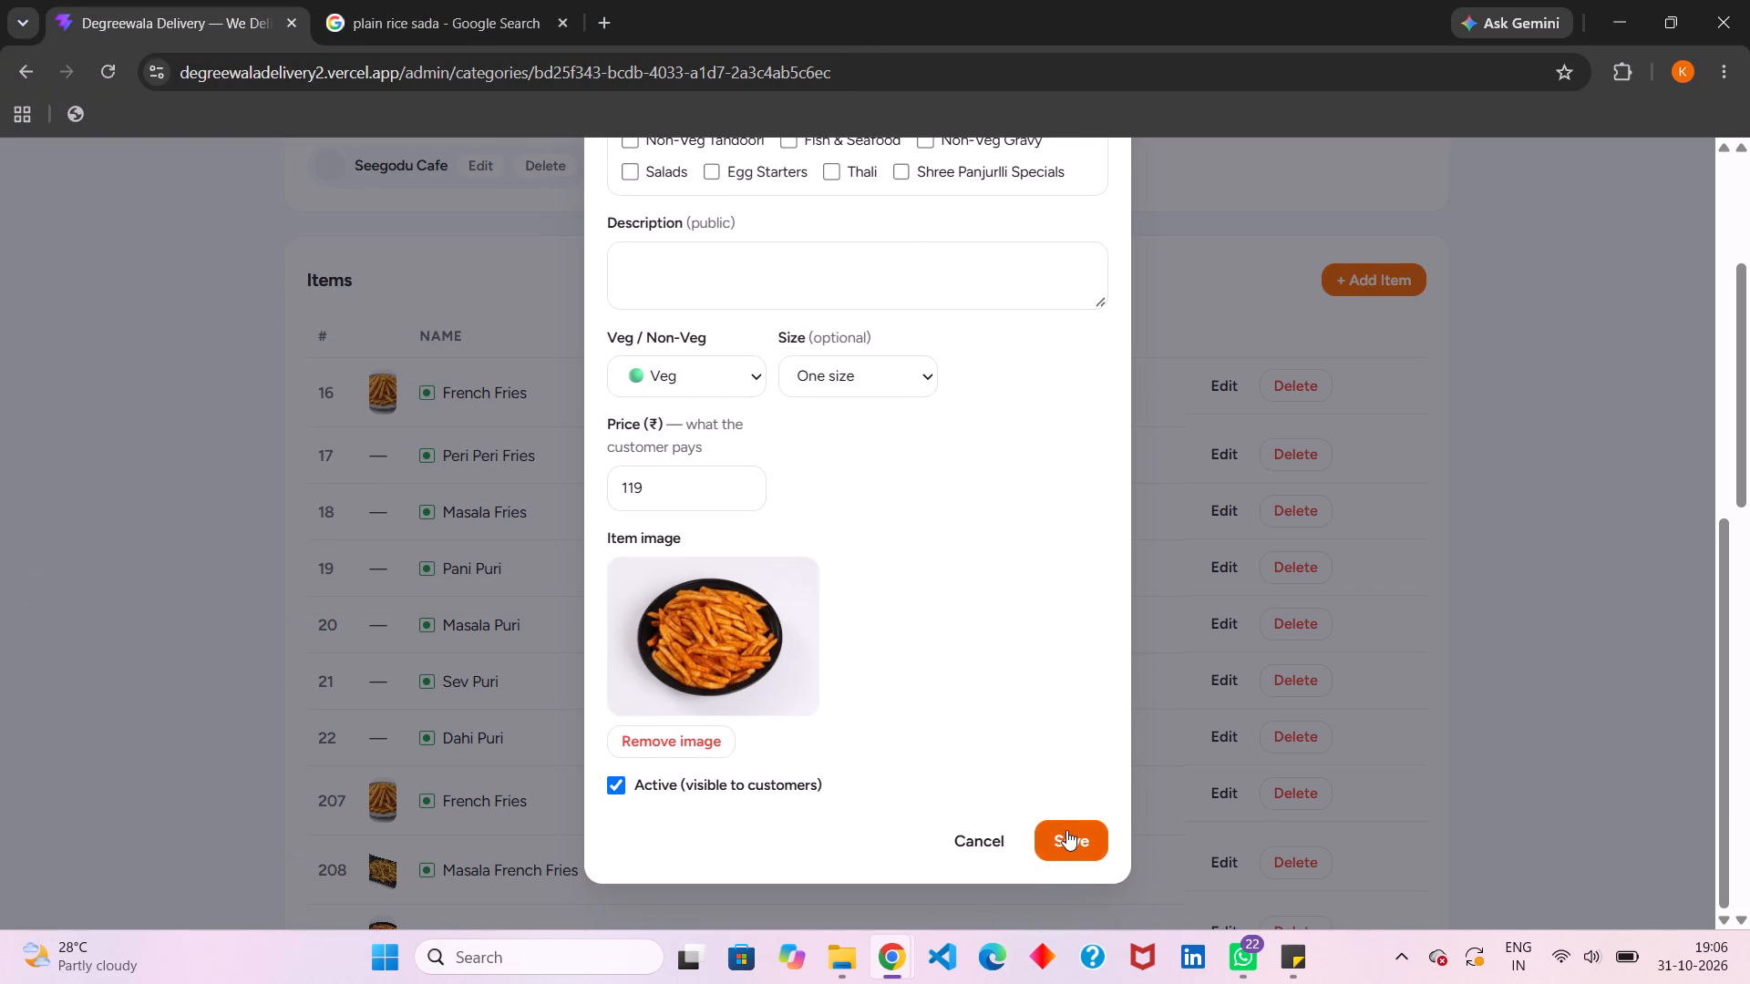
click(1066, 830)
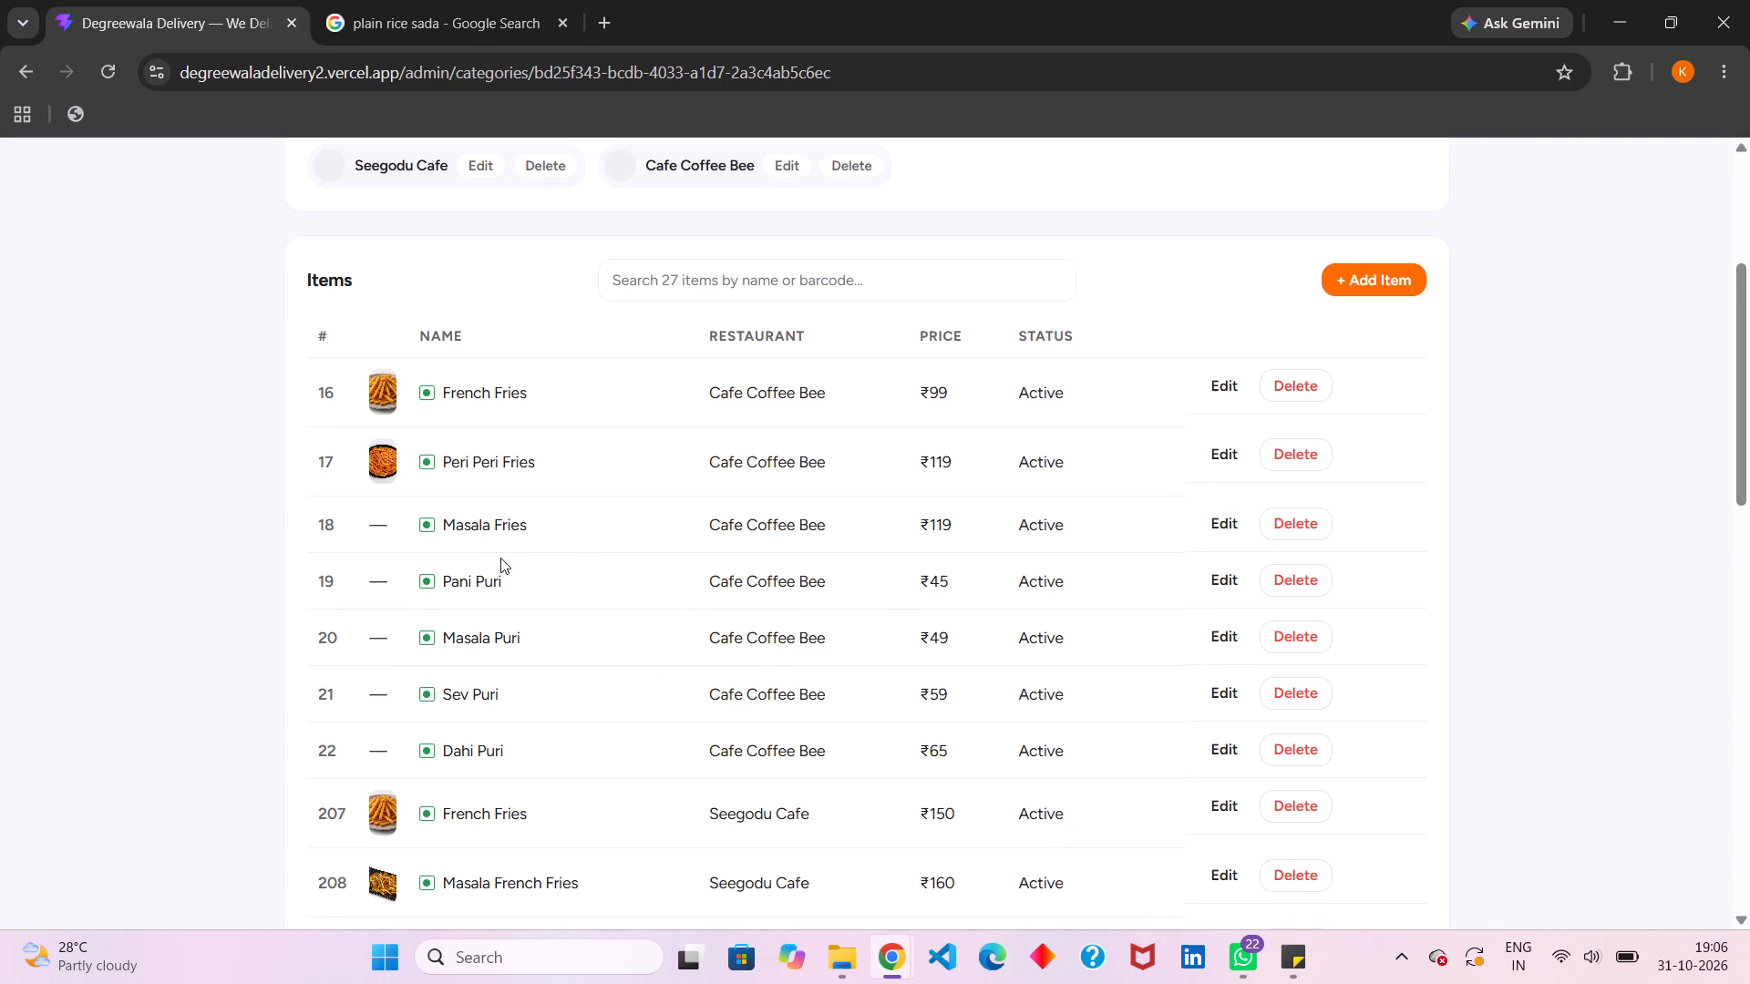
Find the masala_french_fries_s picture in the Seegodu_cafe folder, attach it to Cafe Coffee Bee's Masala Fries item and save it.
click(1209, 527)
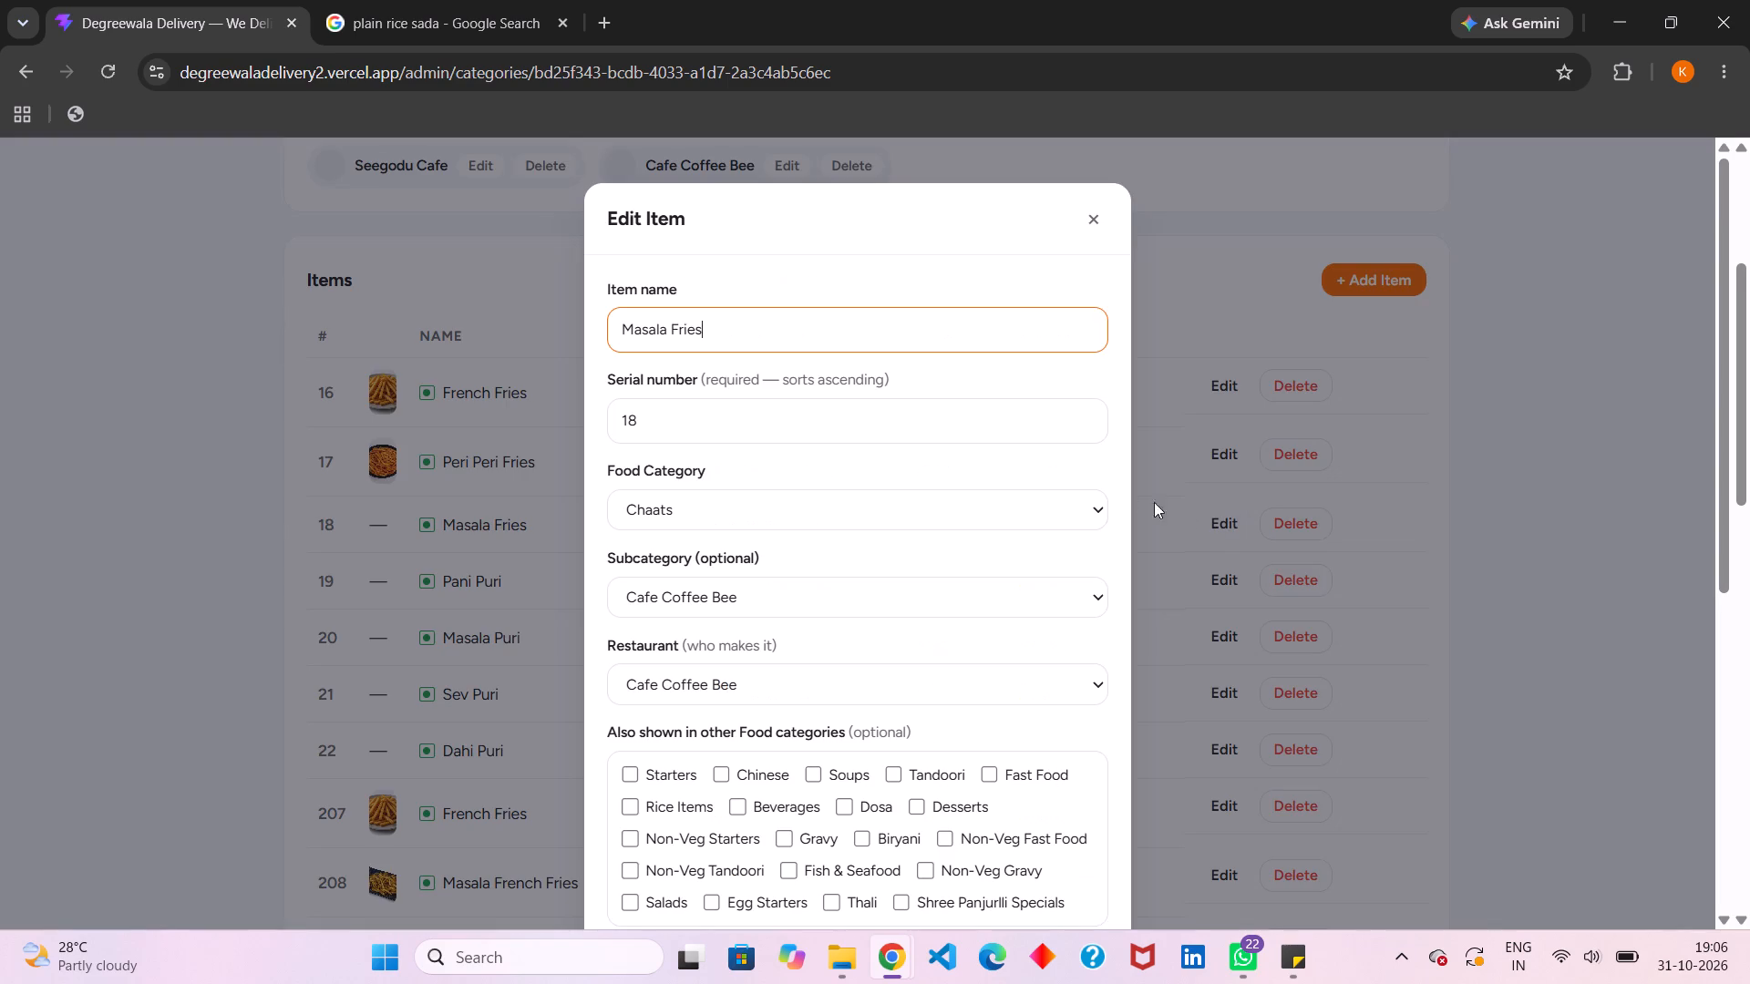
scroll(966, 451, down, 5)
click(681, 743)
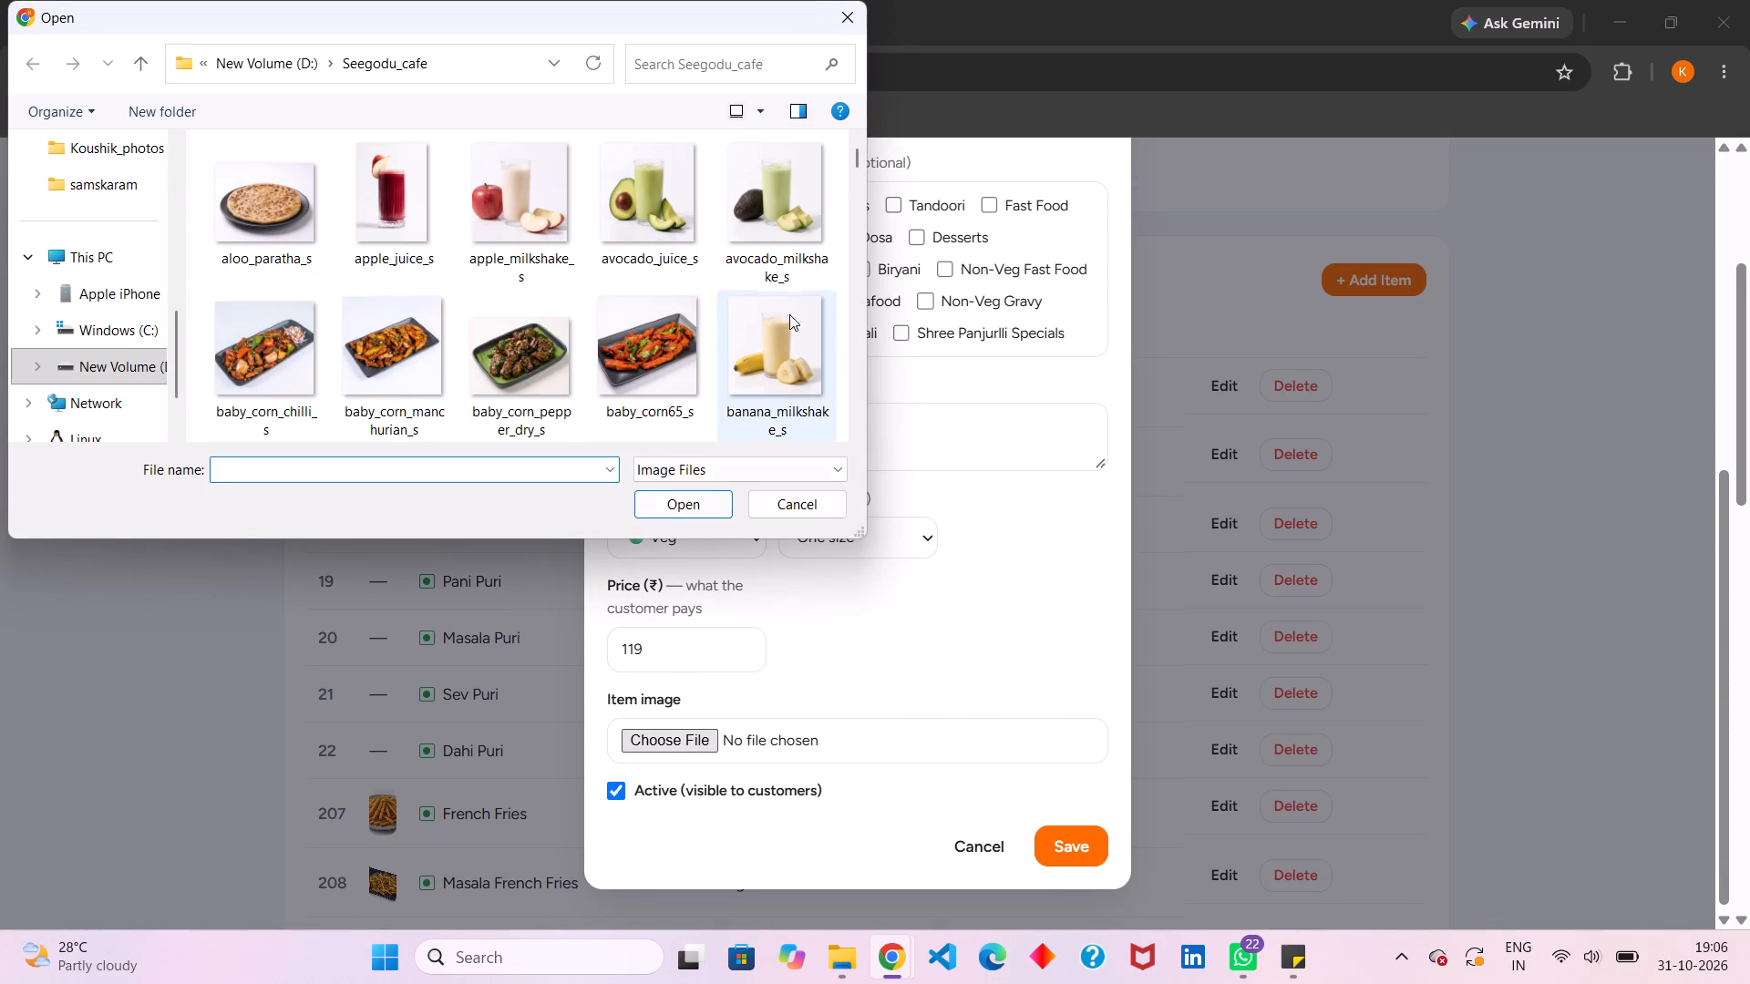
click(762, 64)
text(masala french)
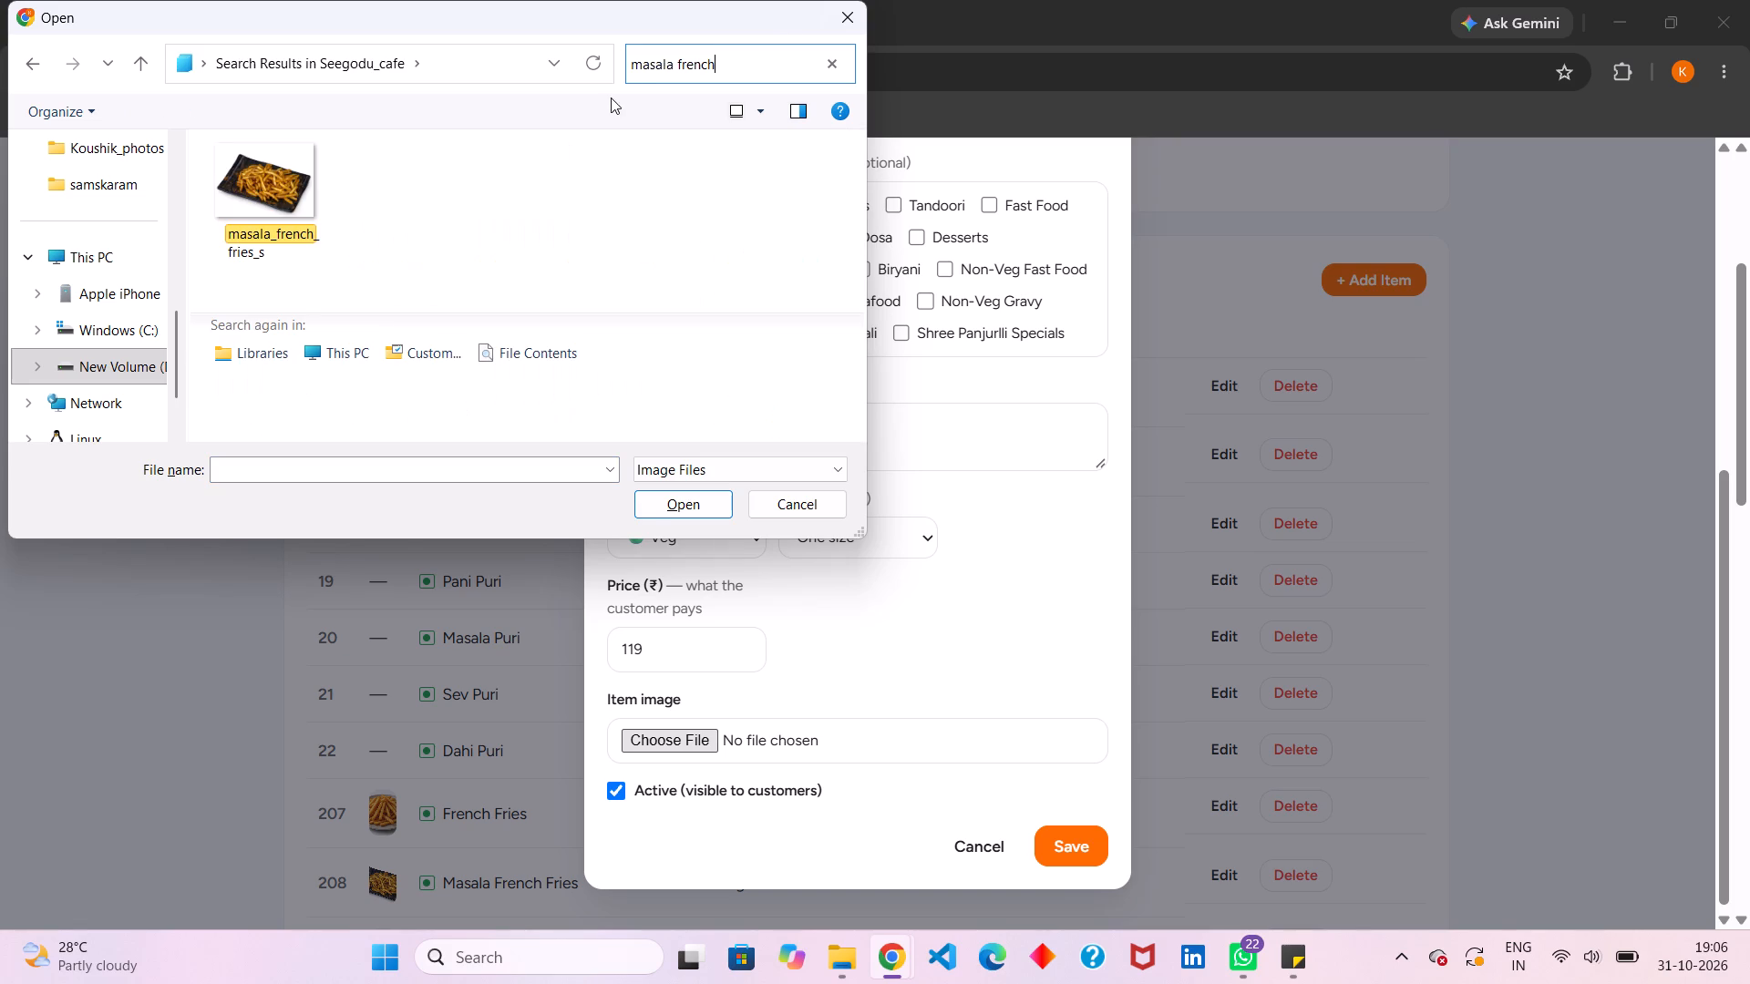
double_click(251, 180)
scroll(1086, 666, down, 6)
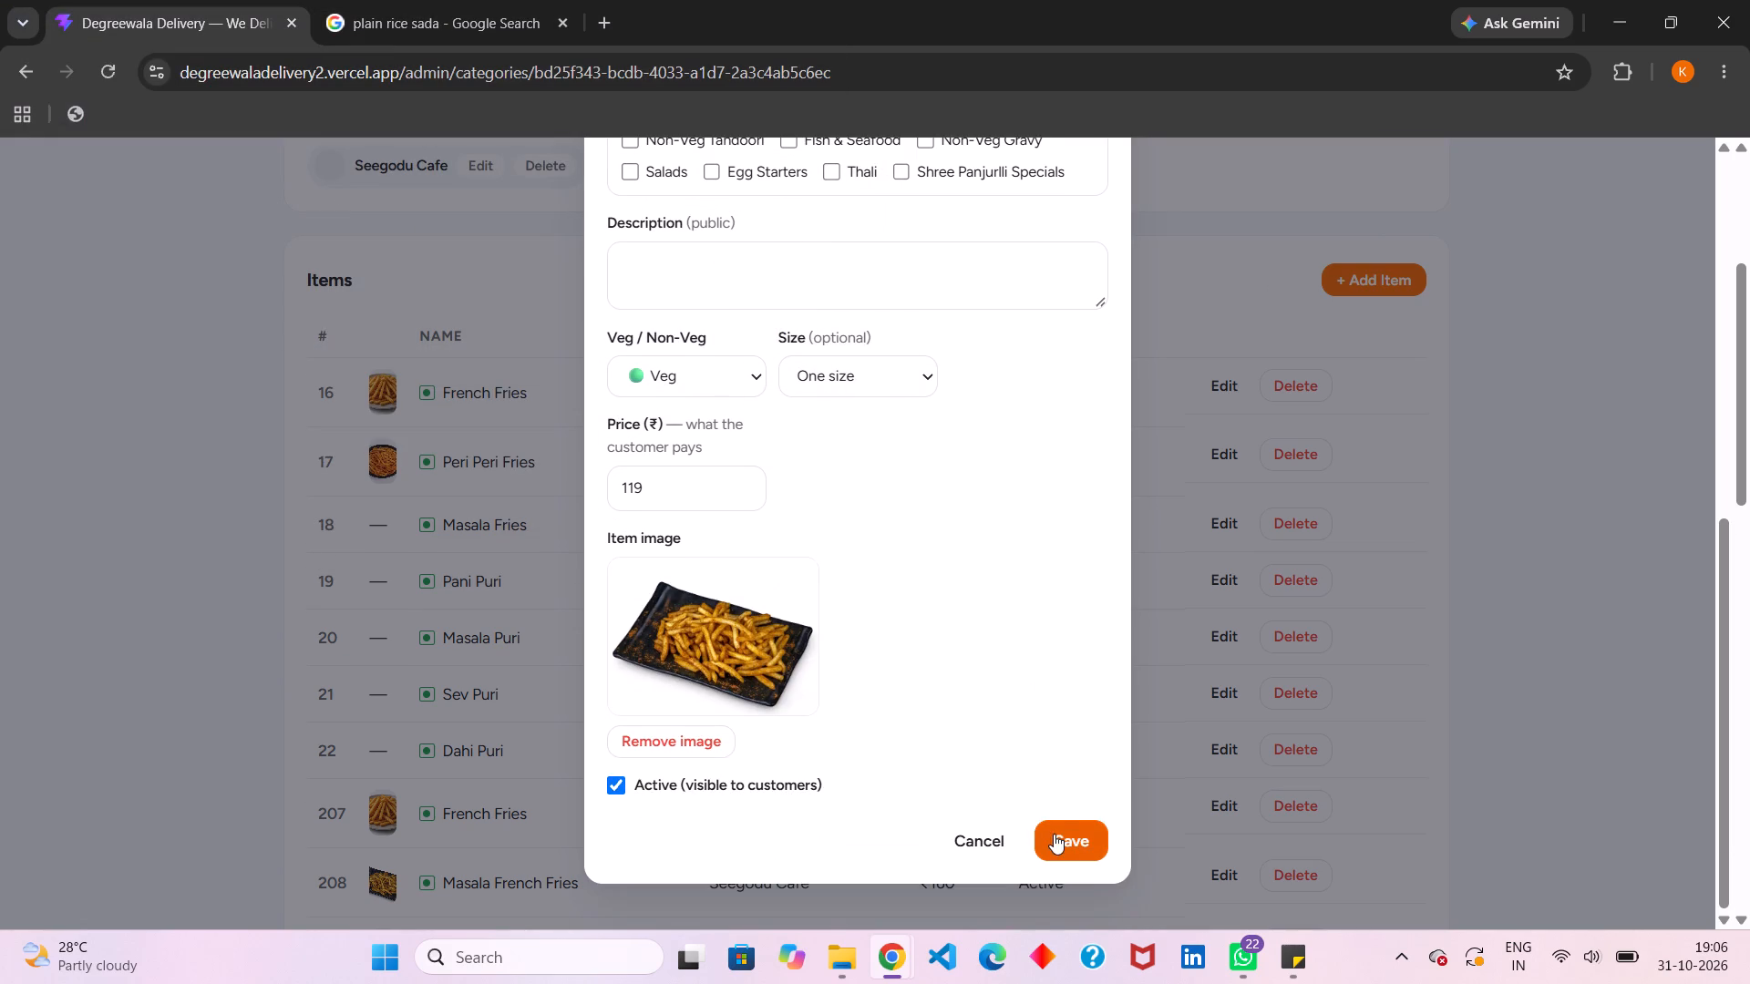
click(1071, 830)
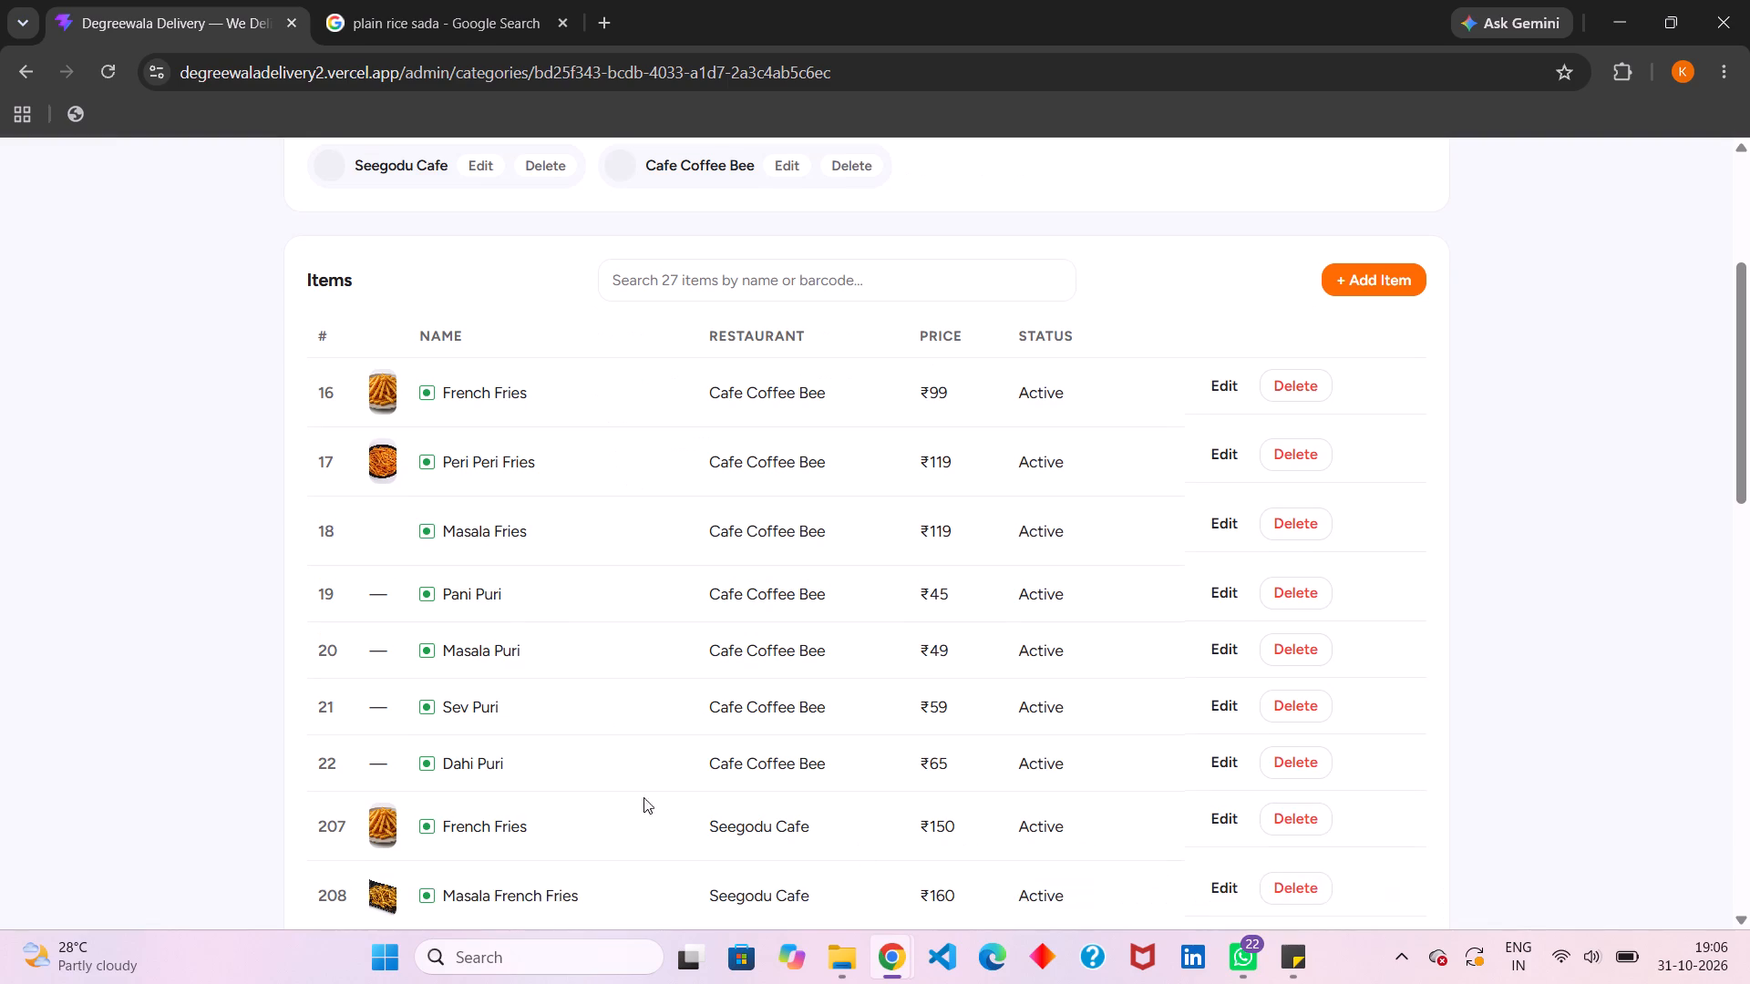
Find the pani_puri_s picture in the Seegodu_cafe folder, attach it to Cafe Coffee Bee's Pani Puri item and save it.
click(1226, 588)
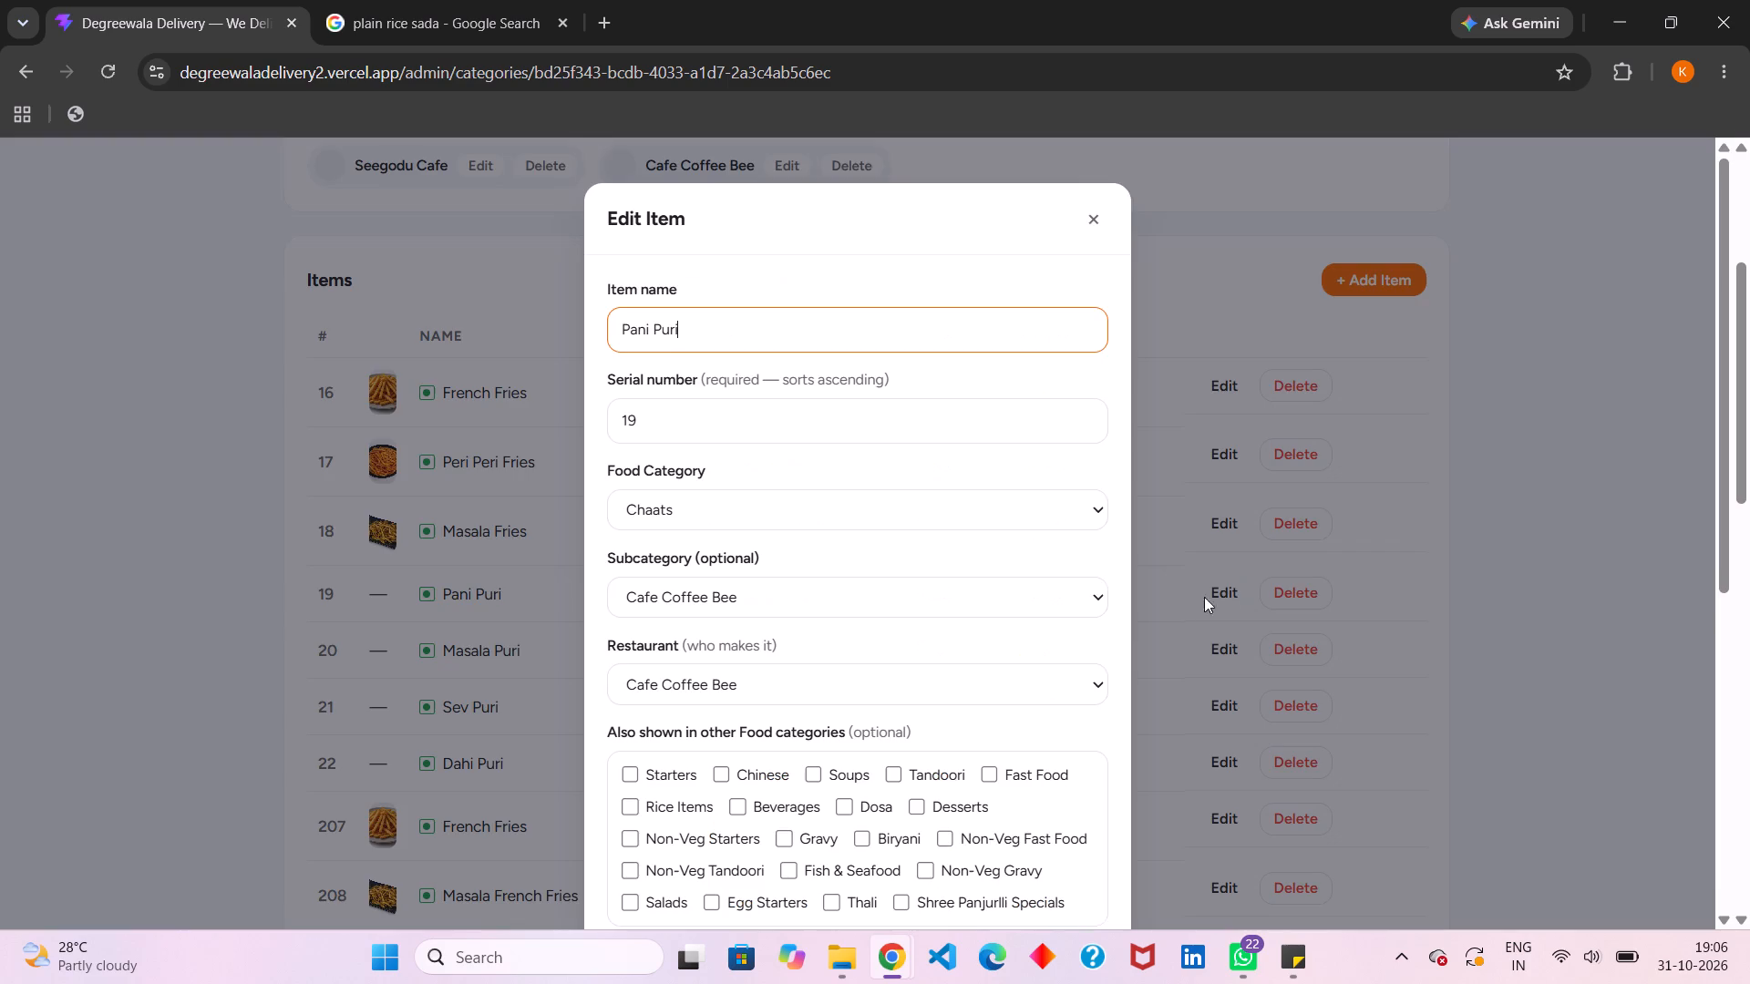
scroll(827, 613, down, 5)
click(674, 744)
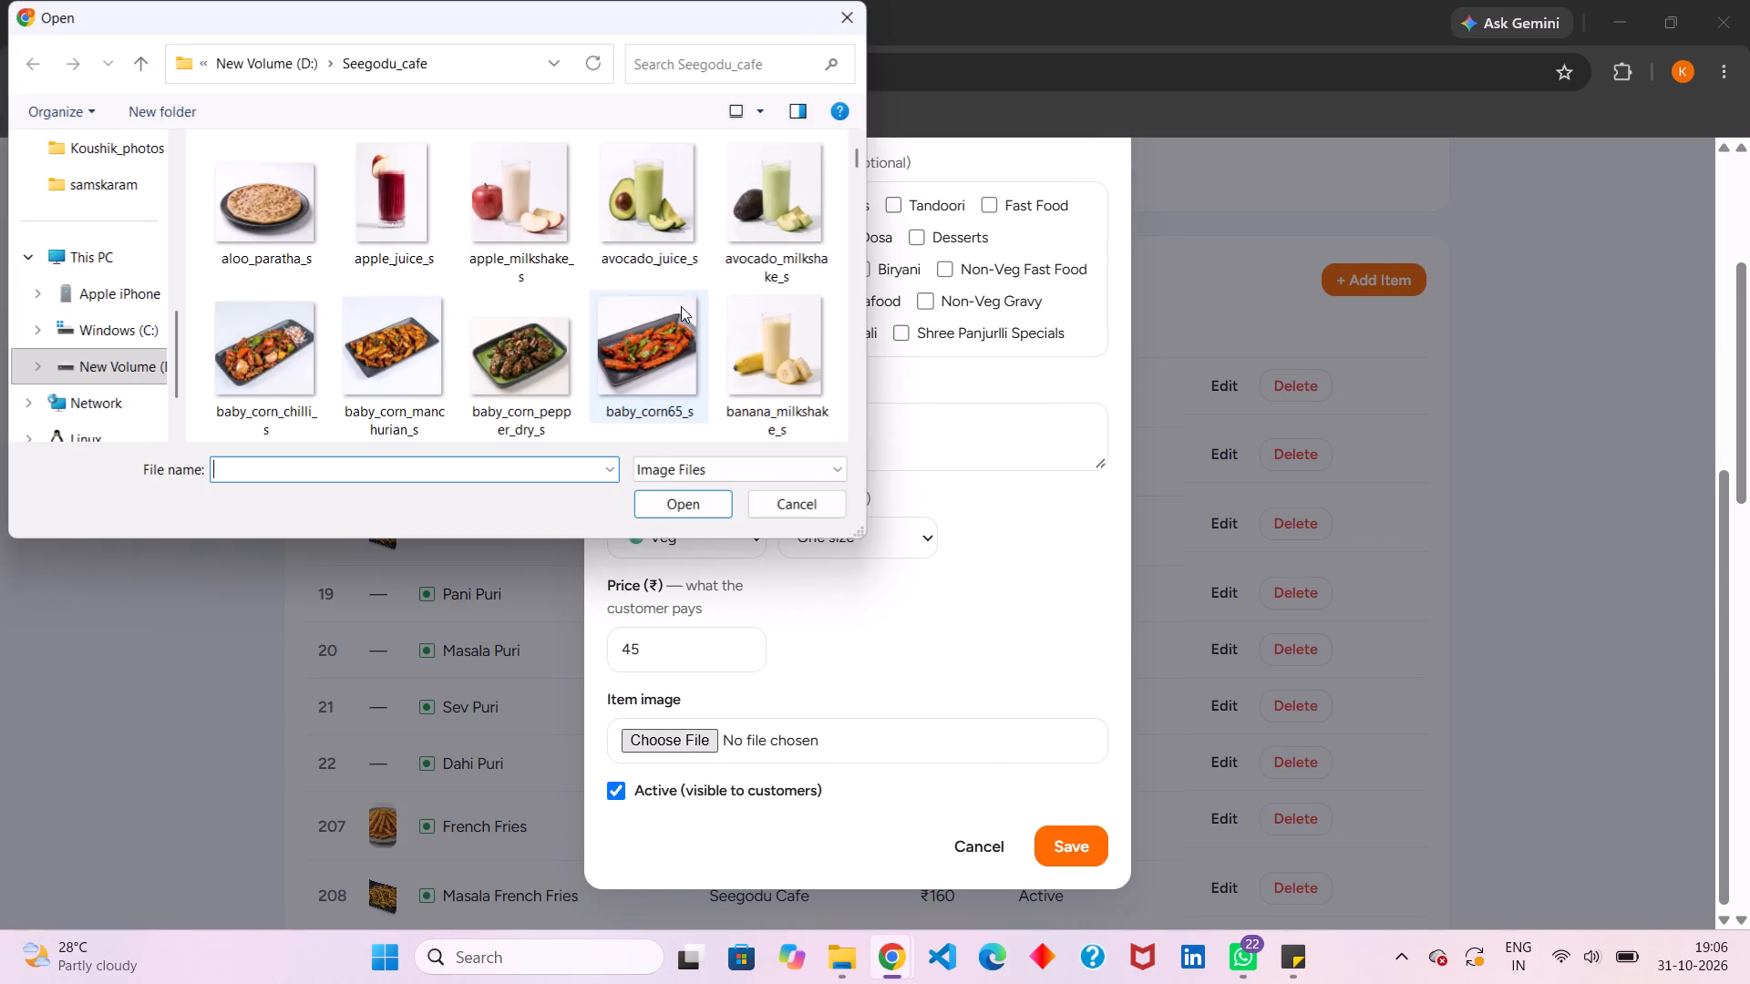
click(696, 57)
text(pani p)
text(uri)
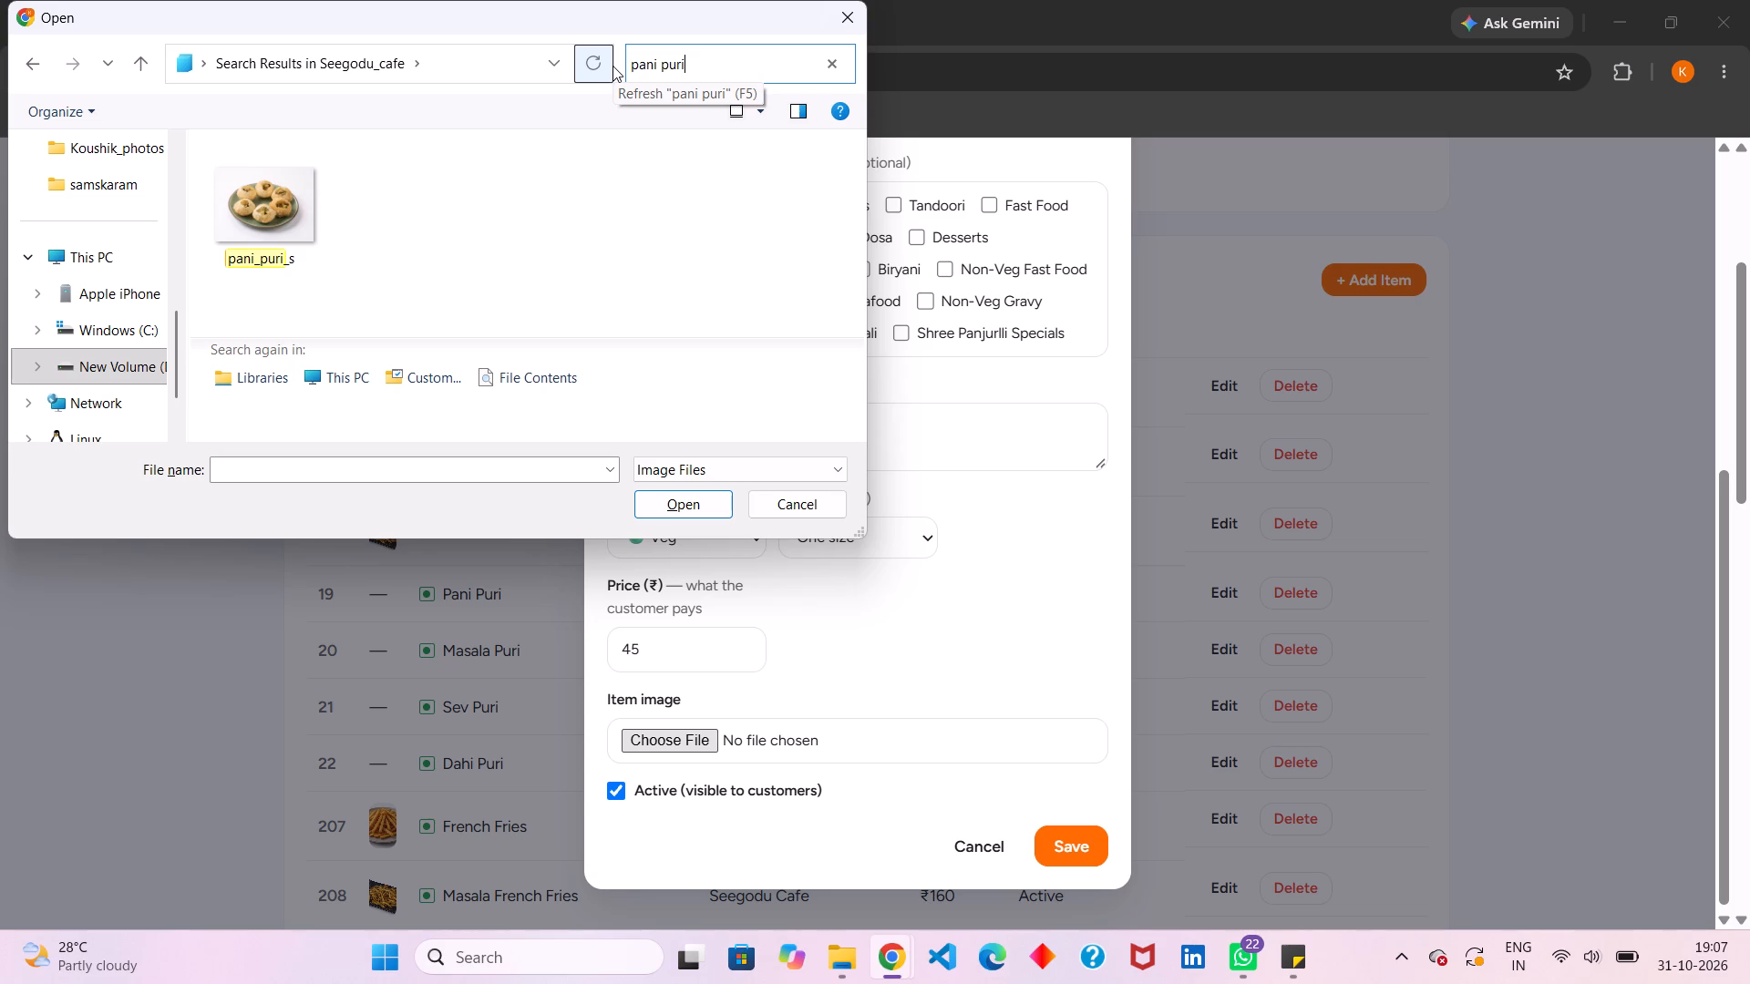
double_click(261, 218)
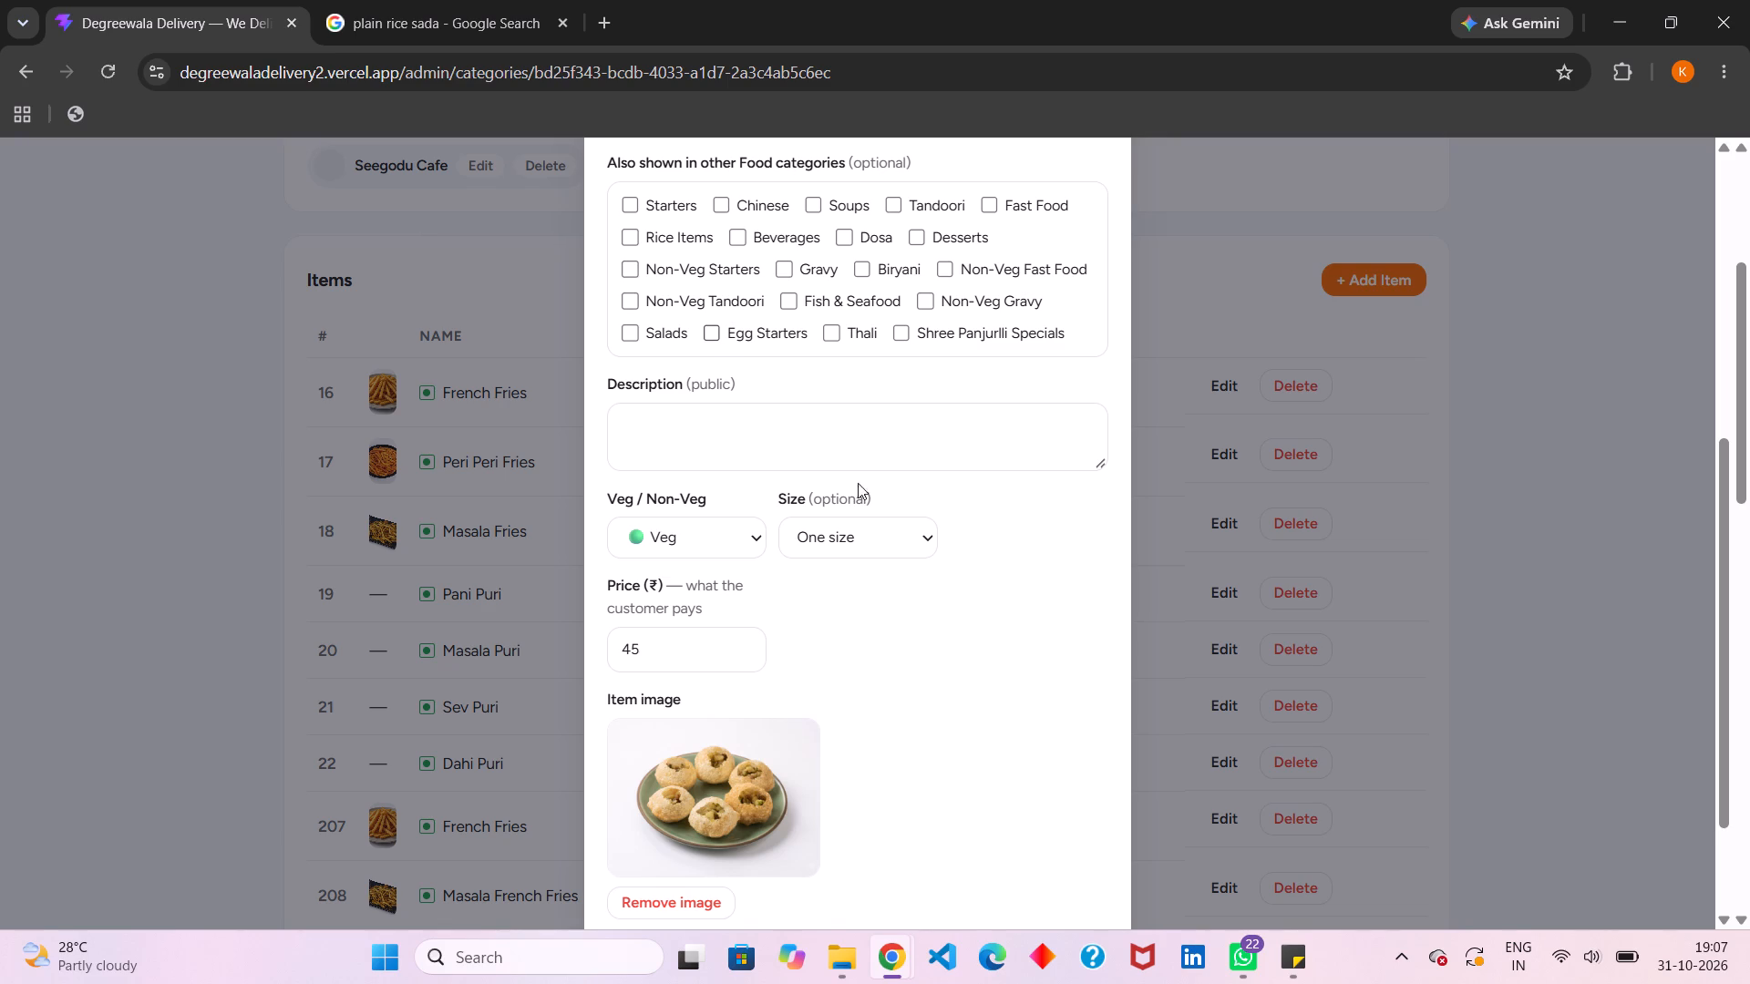
scroll(876, 516, down, 6)
scroll(892, 587, down, 4)
click(1054, 846)
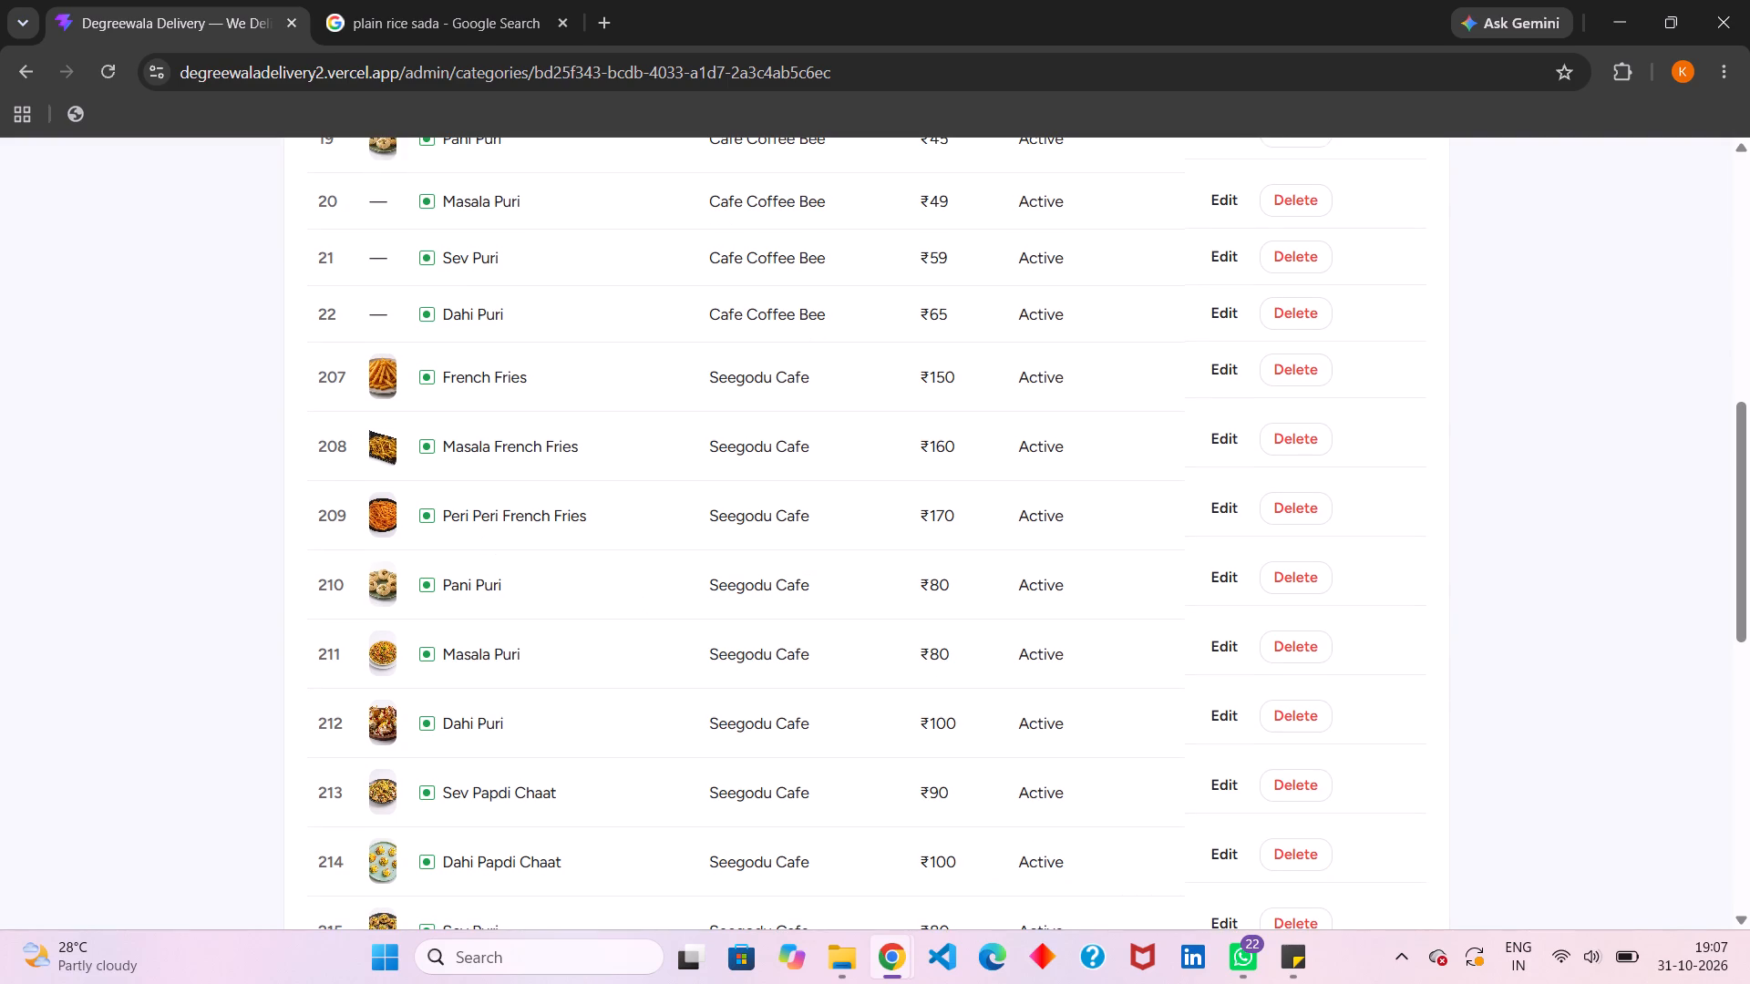
Check the remaining Chaats items, and look through Seegodu Cafe's "Also shown here" list for another category with missing images.
scroll(463, 425, up, 2)
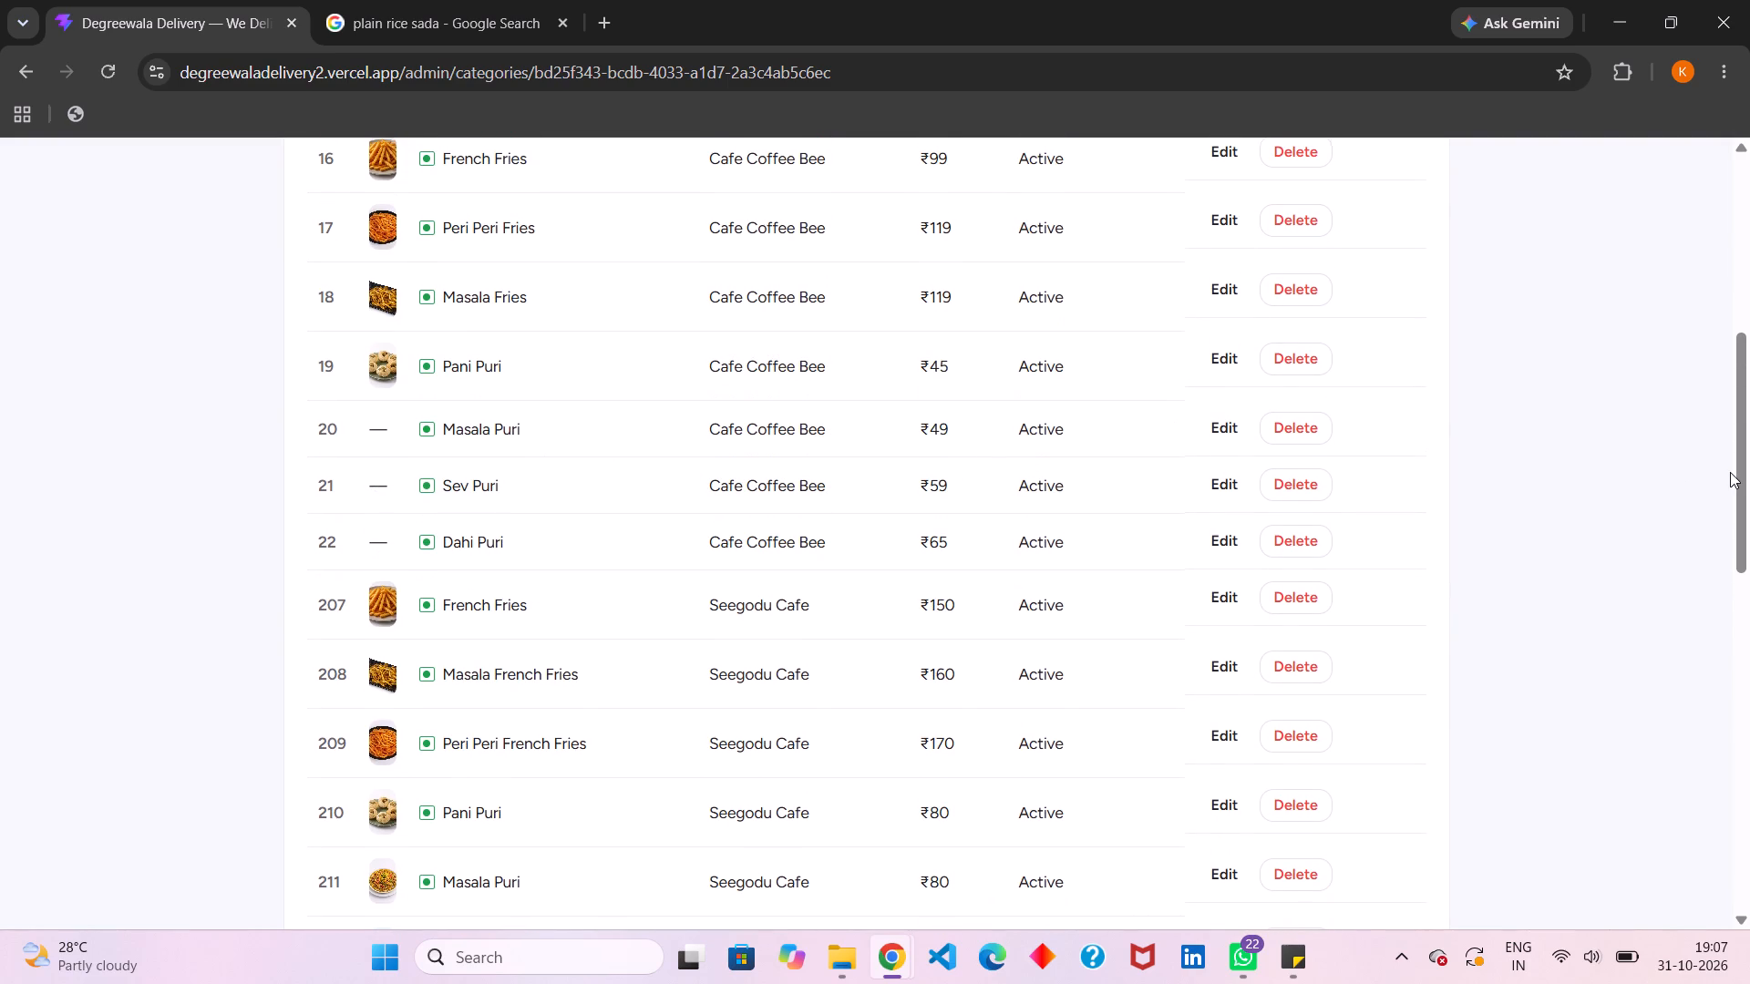
scroll(894, 452, down, 5)
click(869, 454)
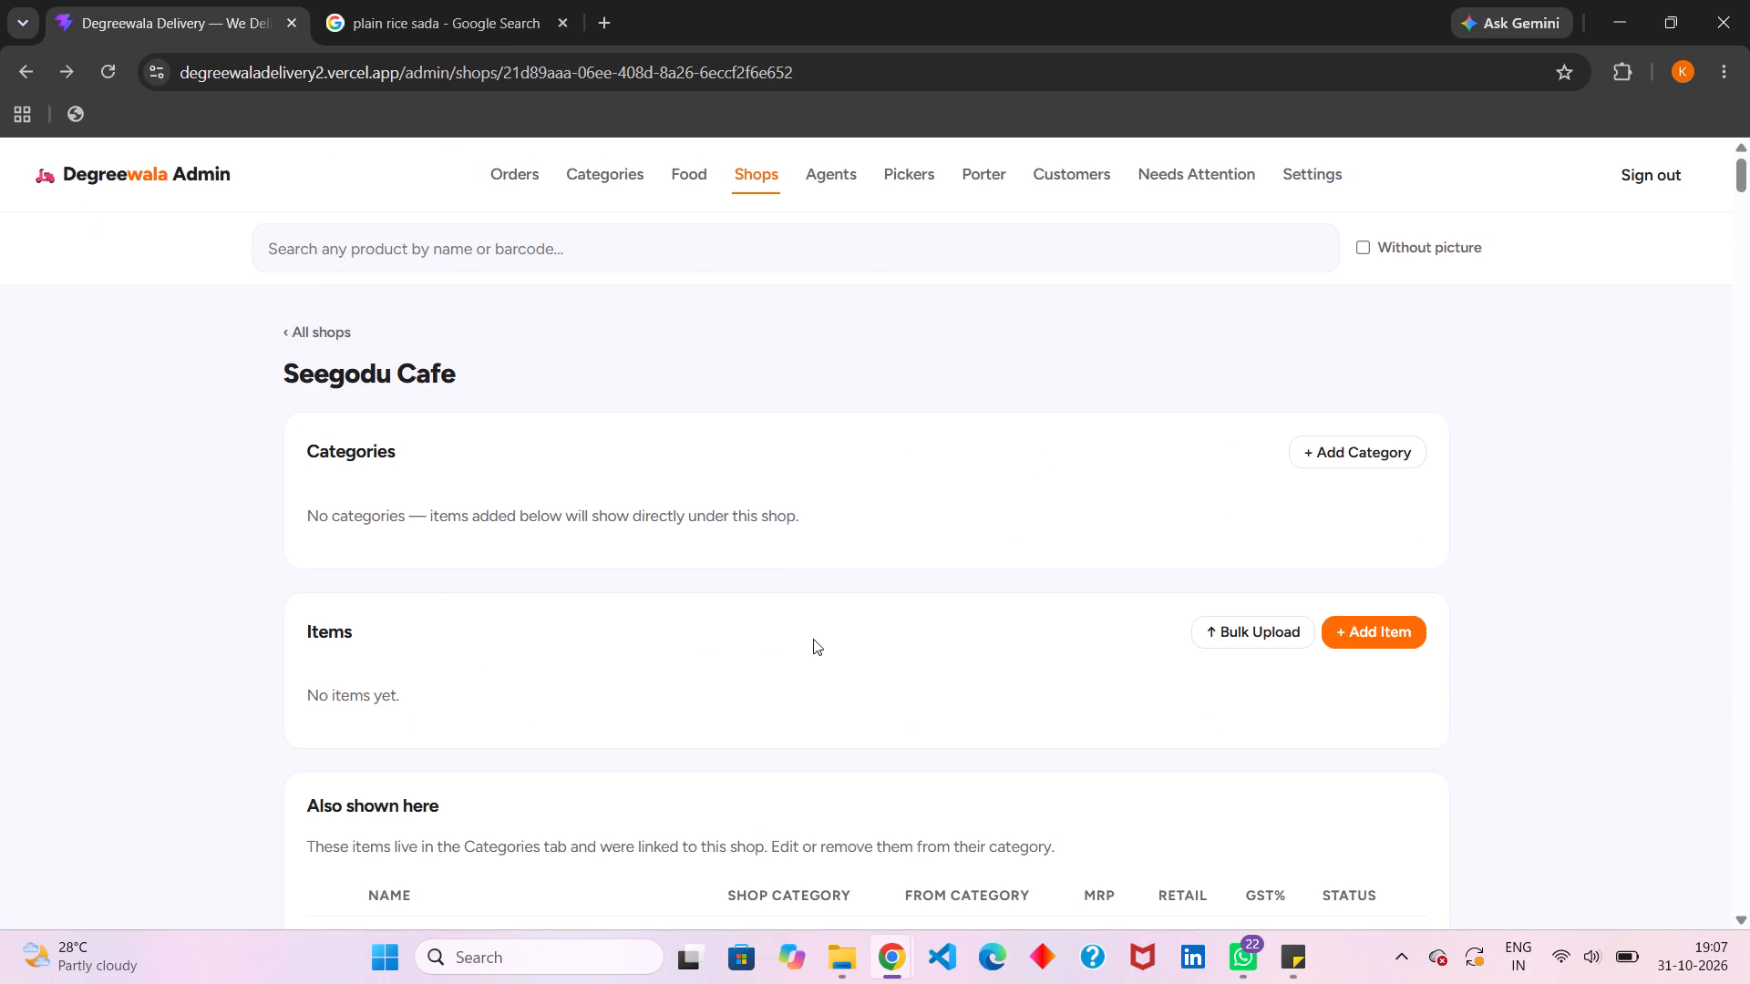
scroll(798, 669, down, 18)
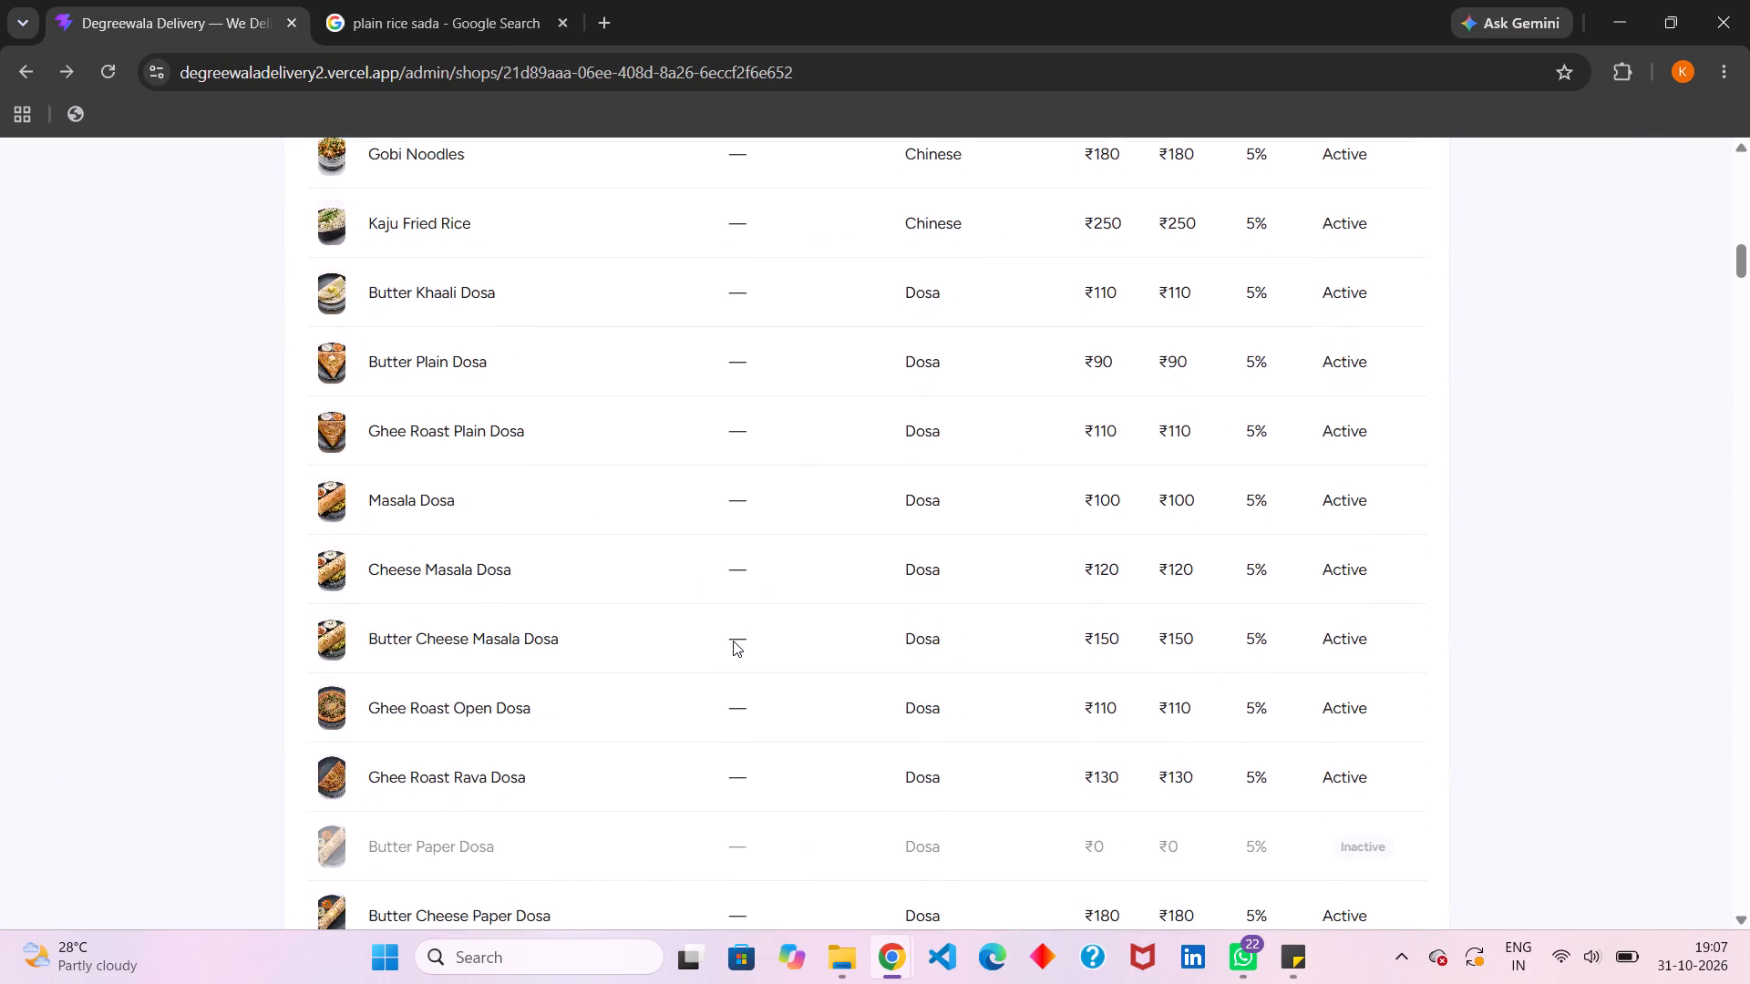
scroll(733, 641, down, 19)
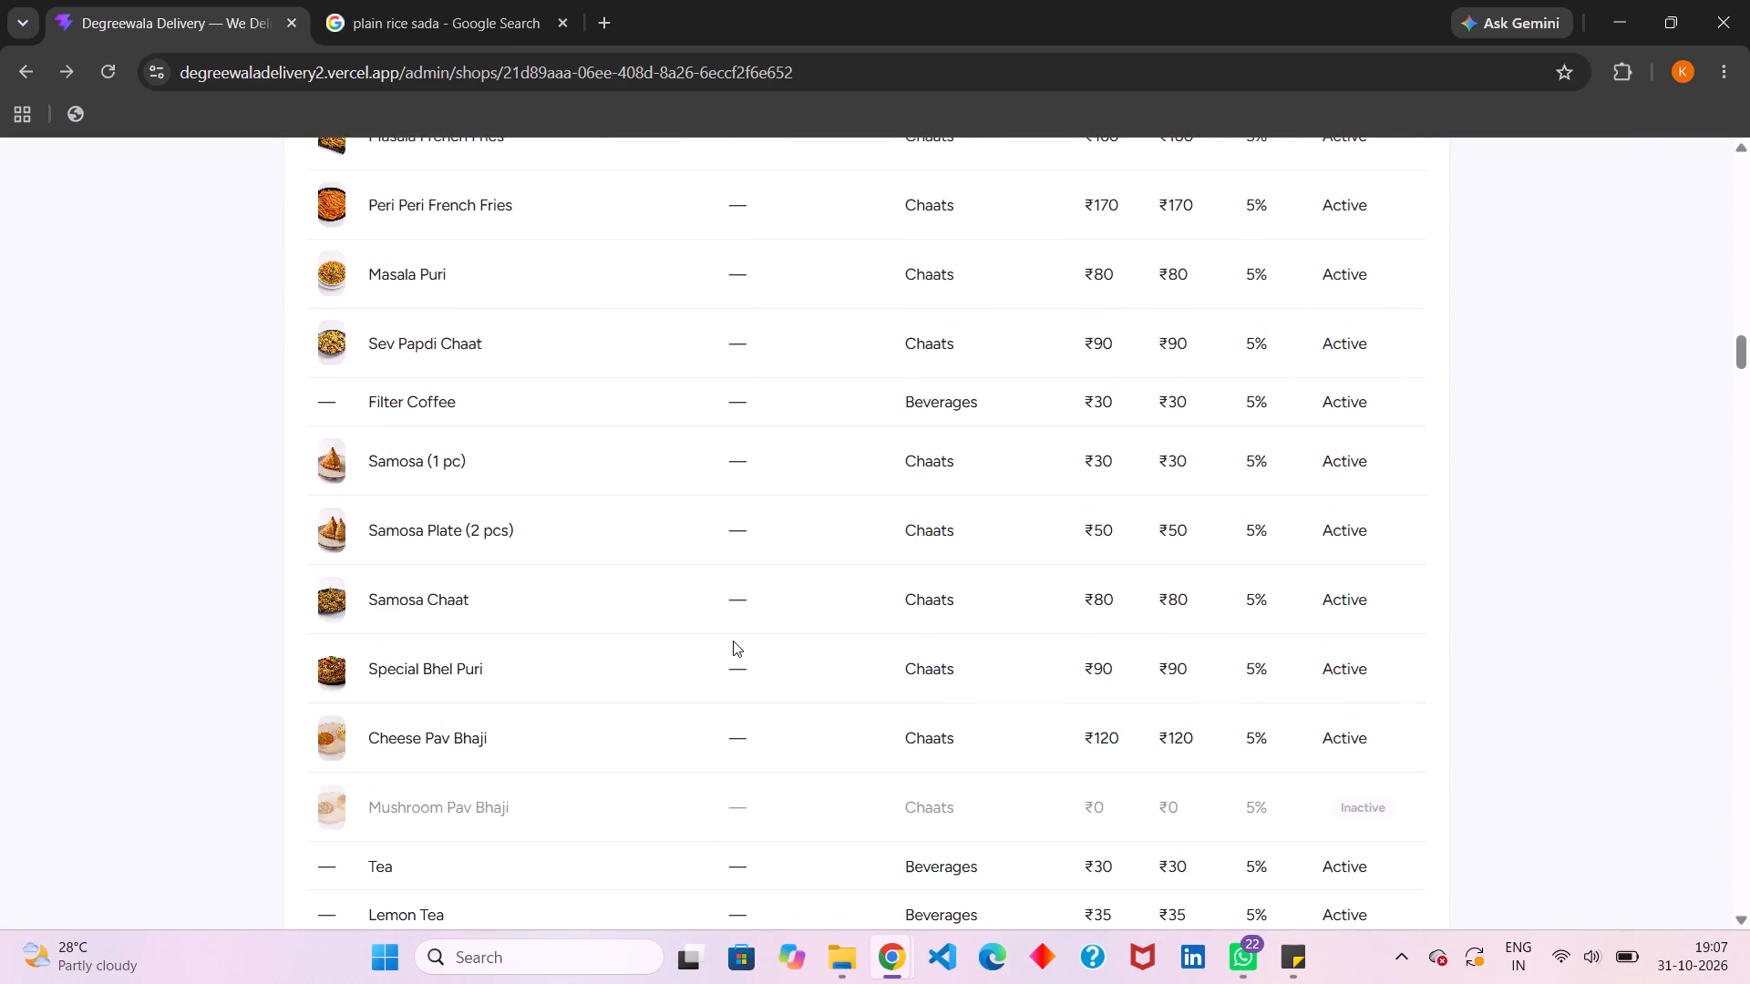
scroll(733, 641, down, 4)
scroll(925, 492, down, 9)
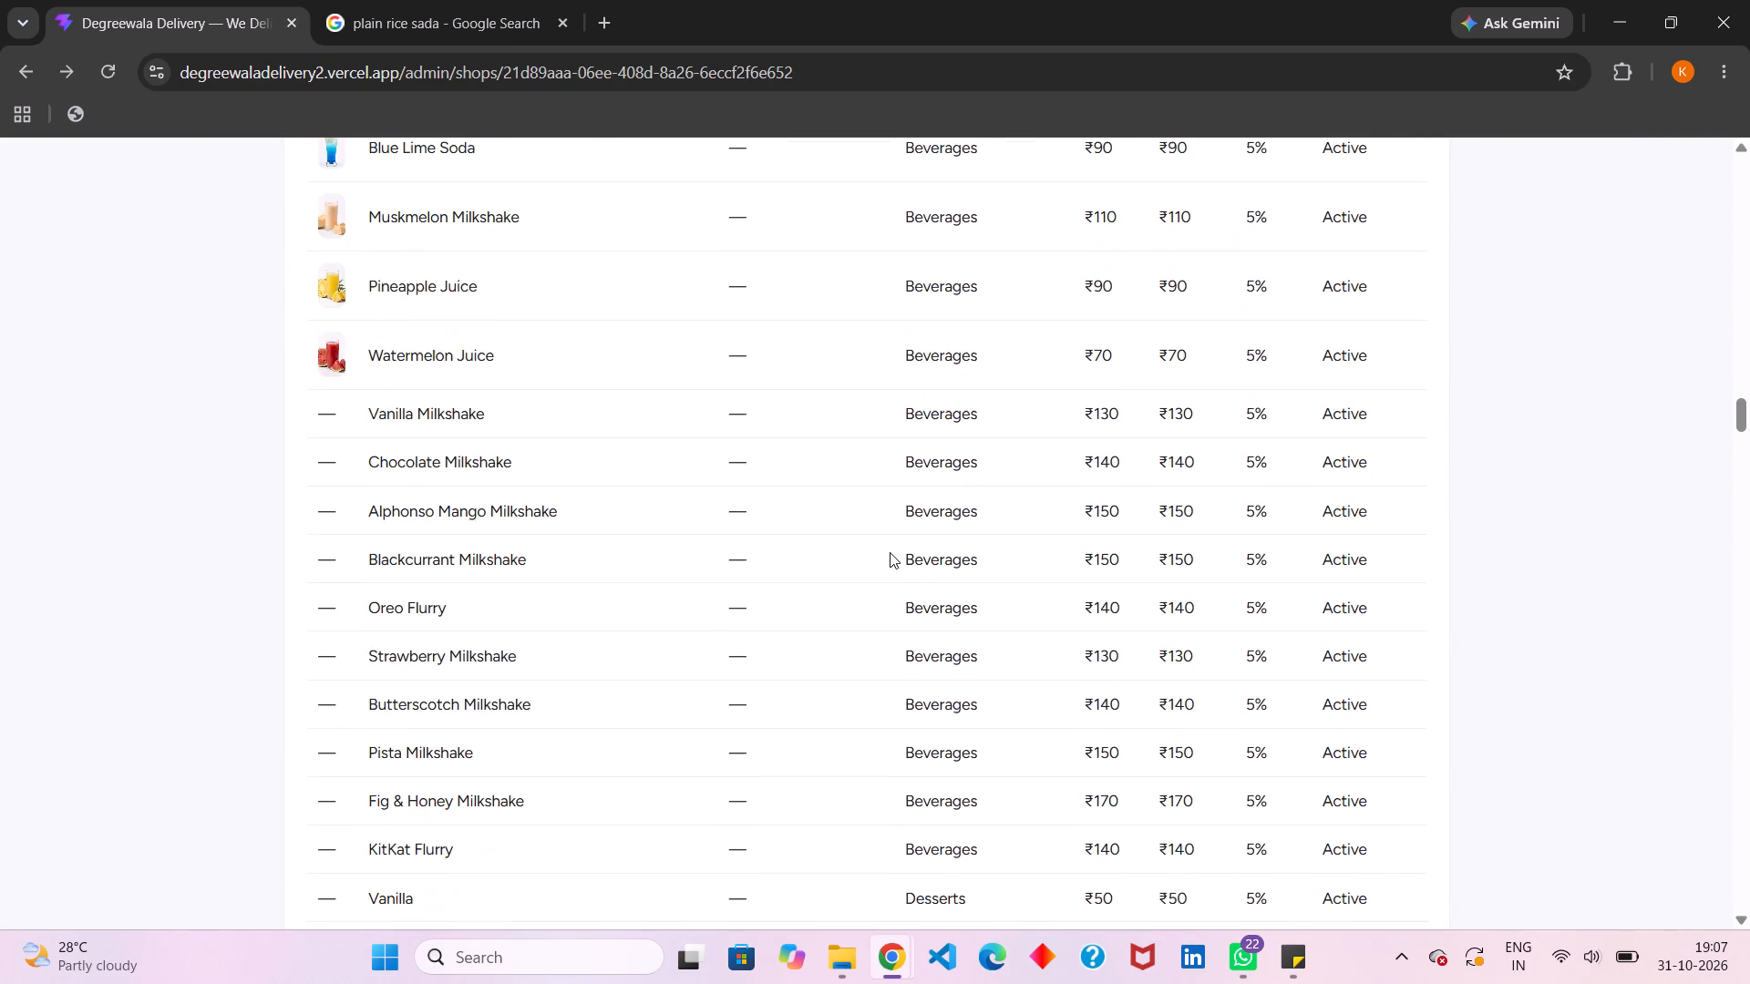
scroll(912, 506, down, 4)
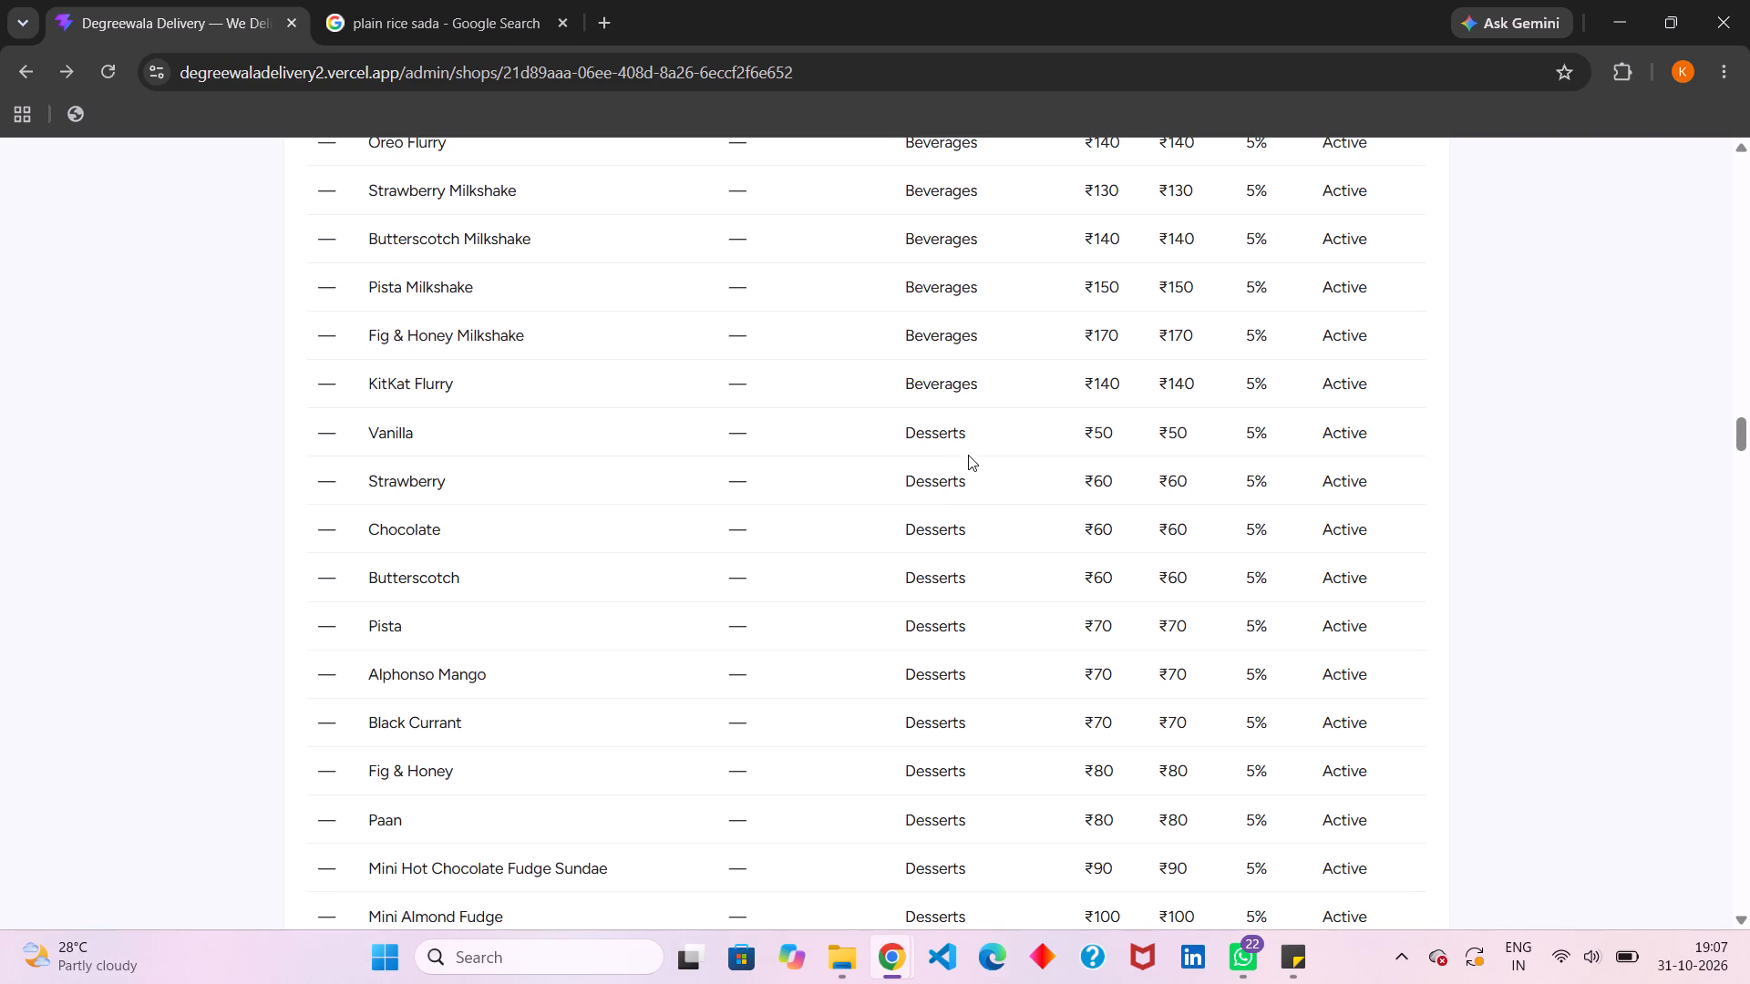
scroll(942, 456, down, 18)
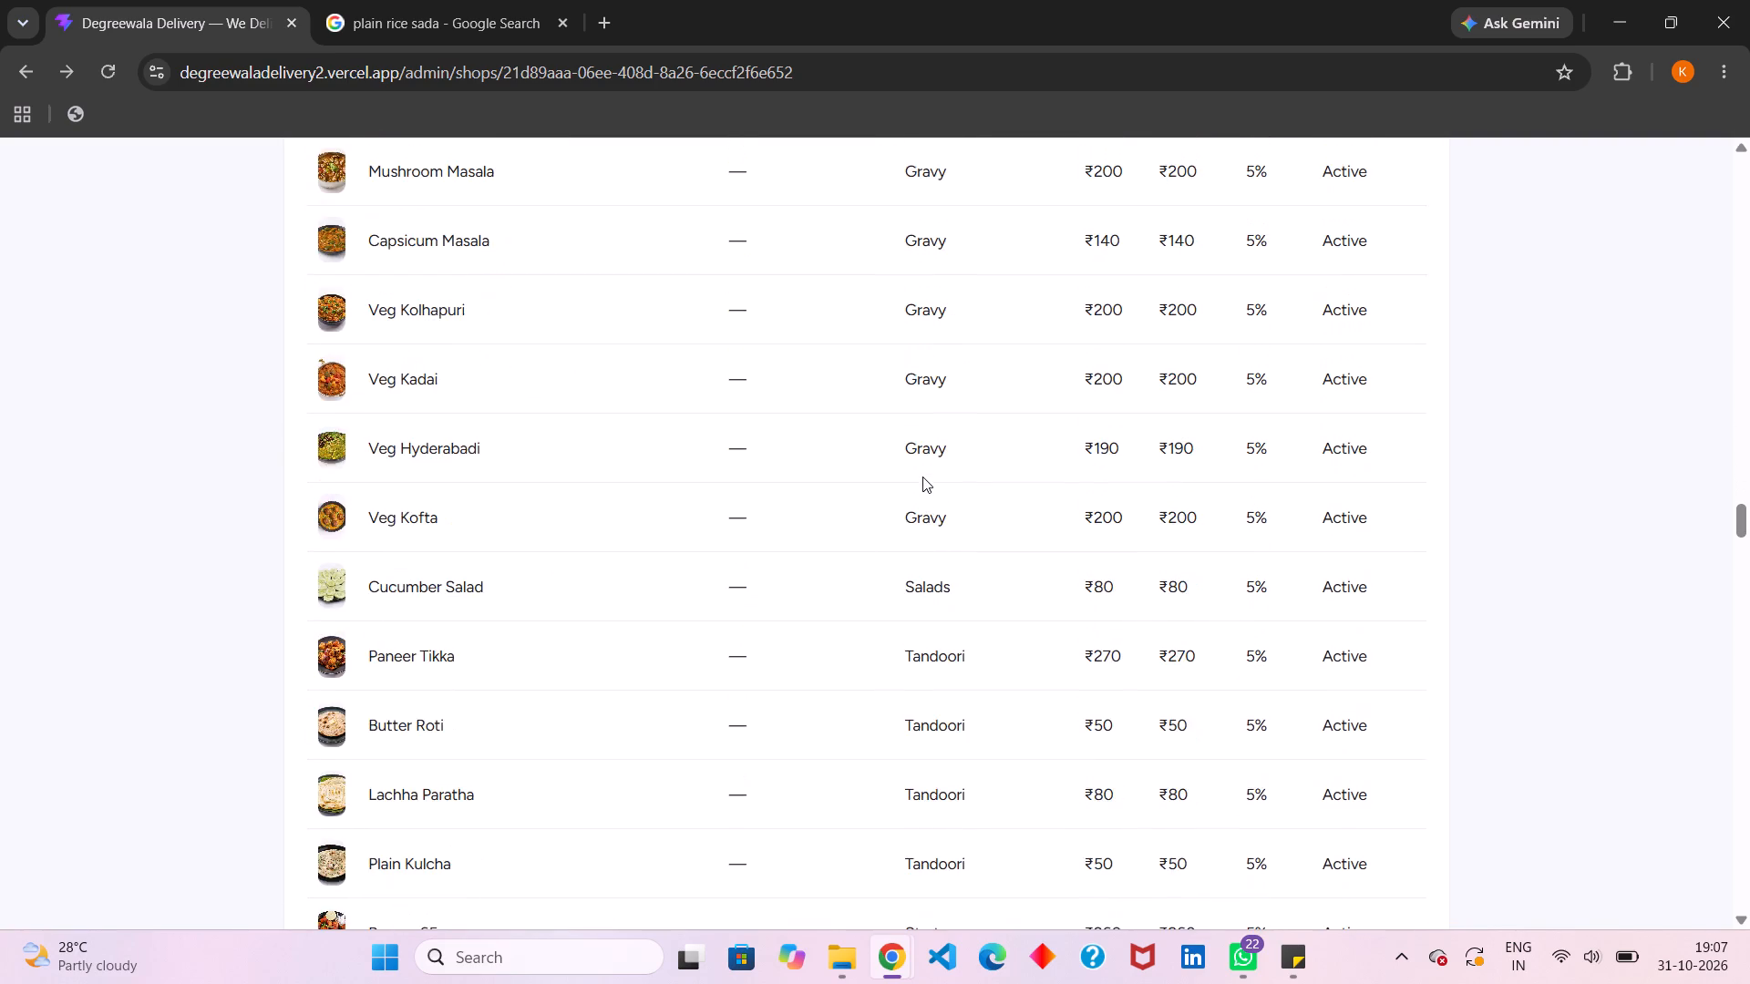
scroll(922, 477, down, 18)
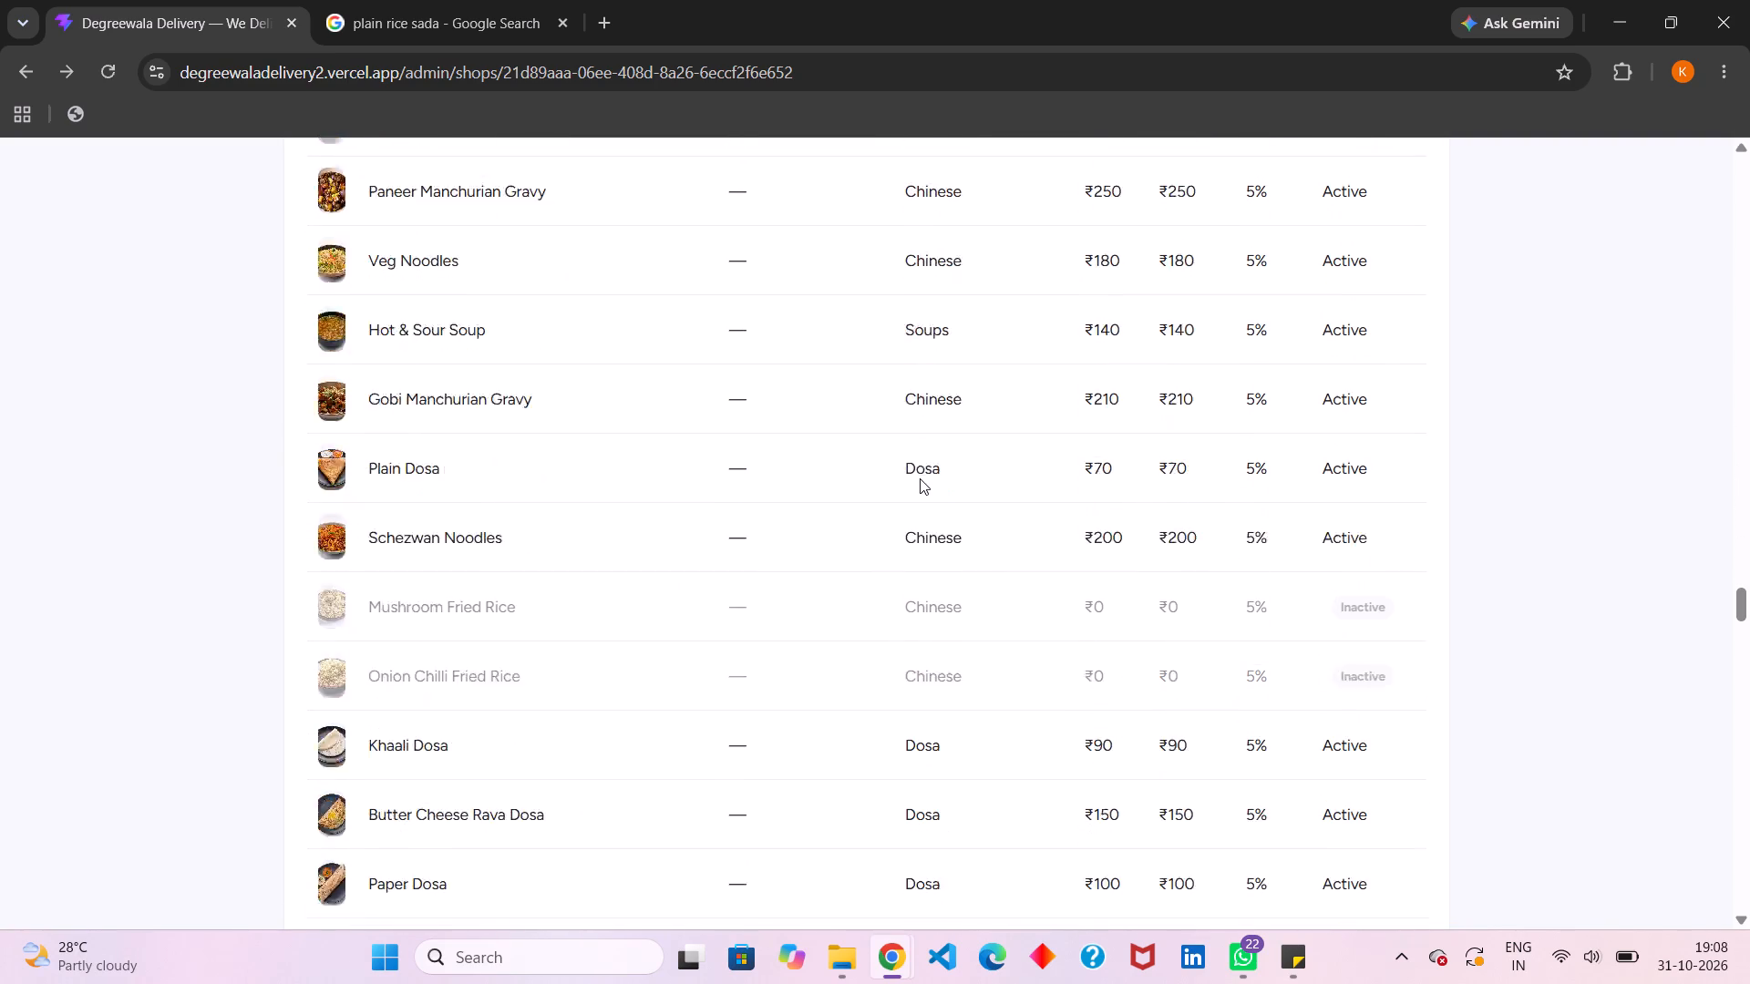
scroll(920, 478, down, 15)
scroll(920, 478, down, 8)
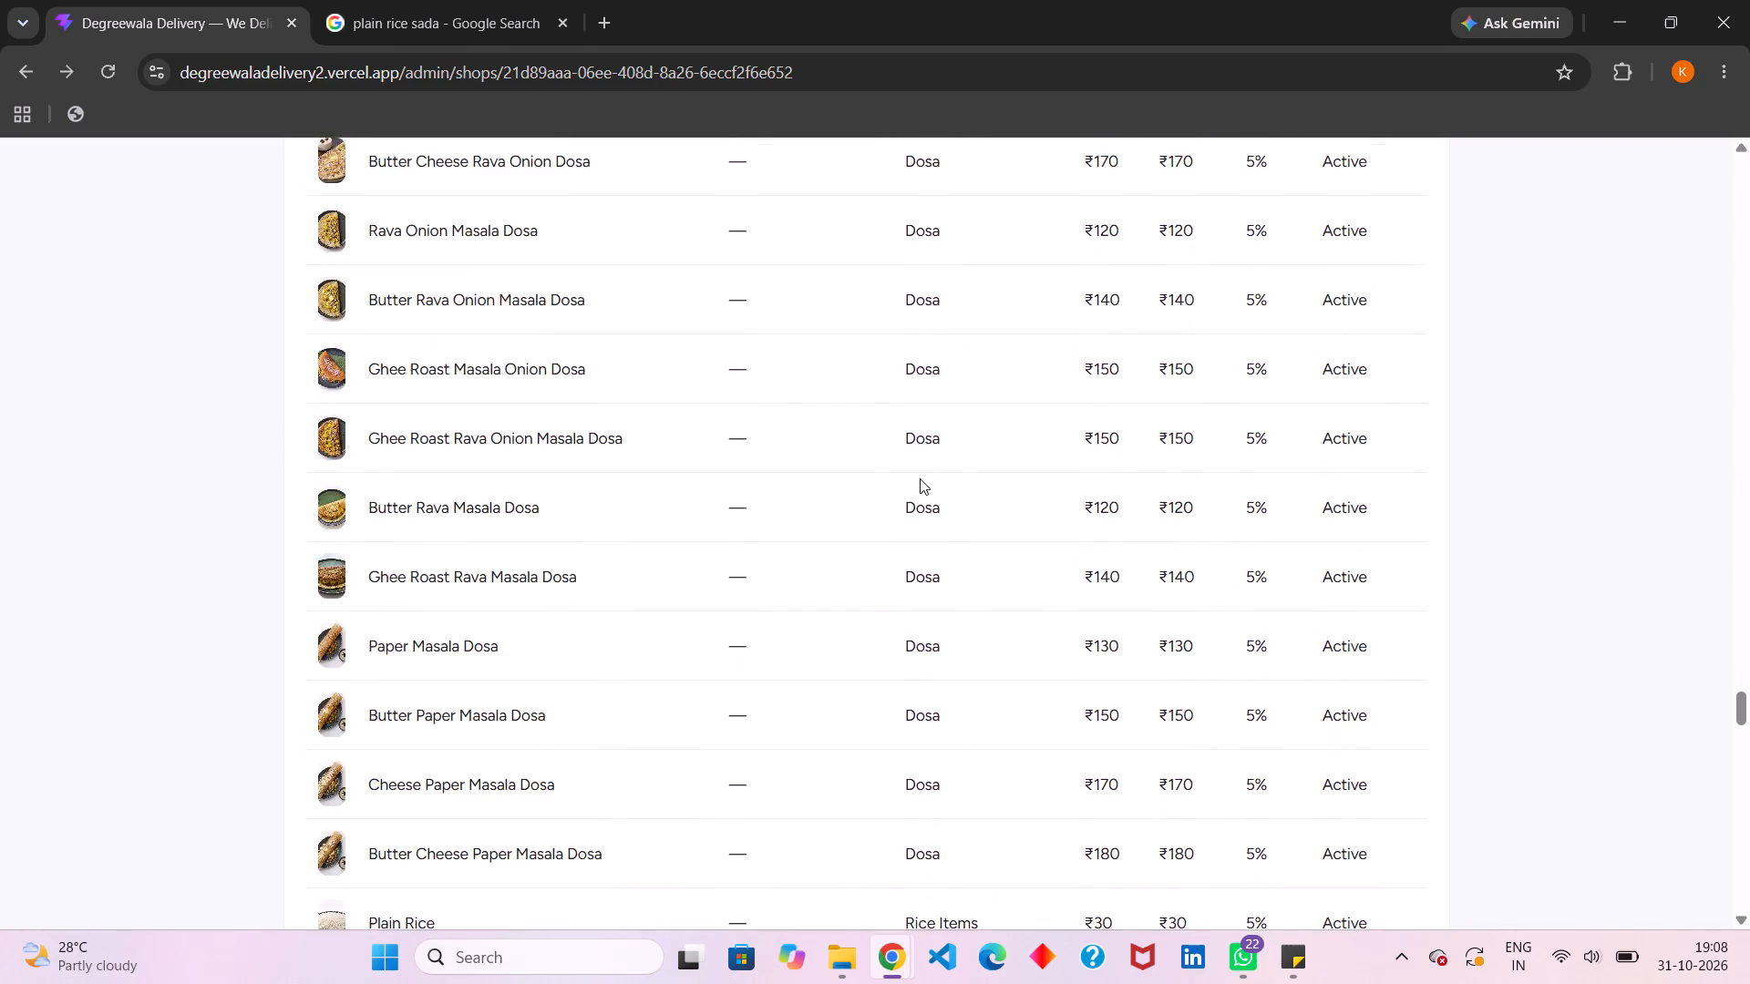
scroll(920, 478, down, 13)
scroll(920, 478, down, 9)
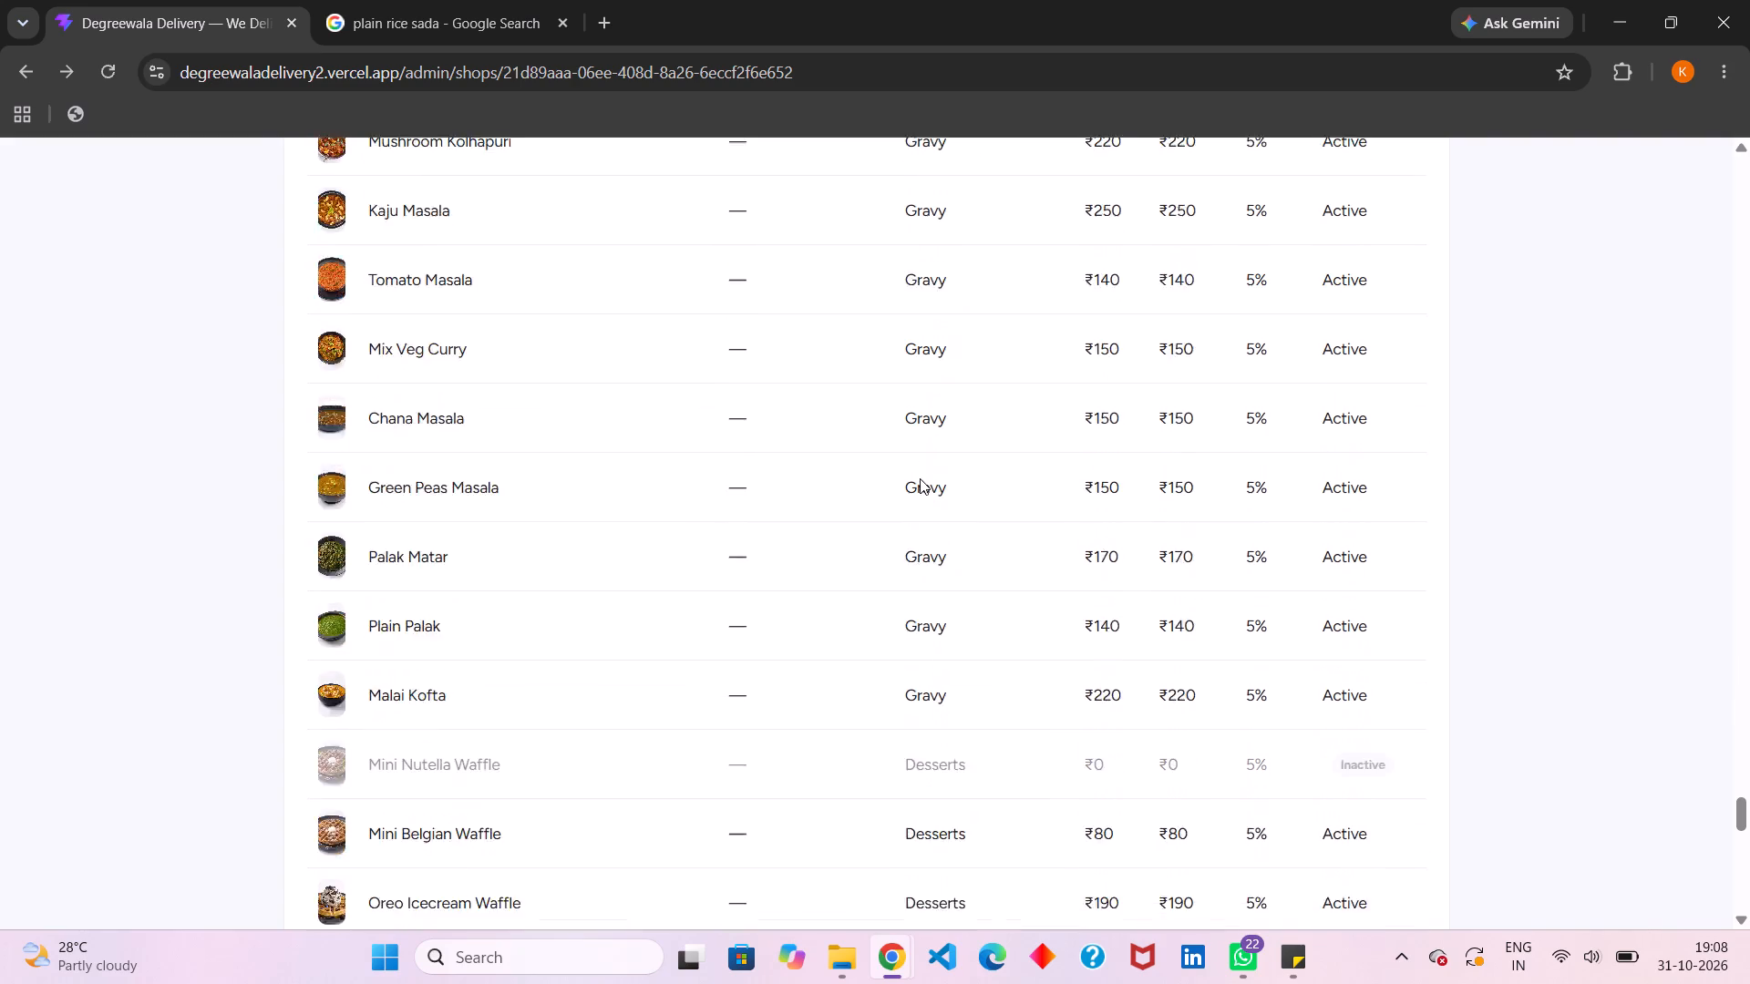
scroll(920, 478, down, 20)
scroll(920, 478, down, 7)
scroll(920, 497, up, 5)
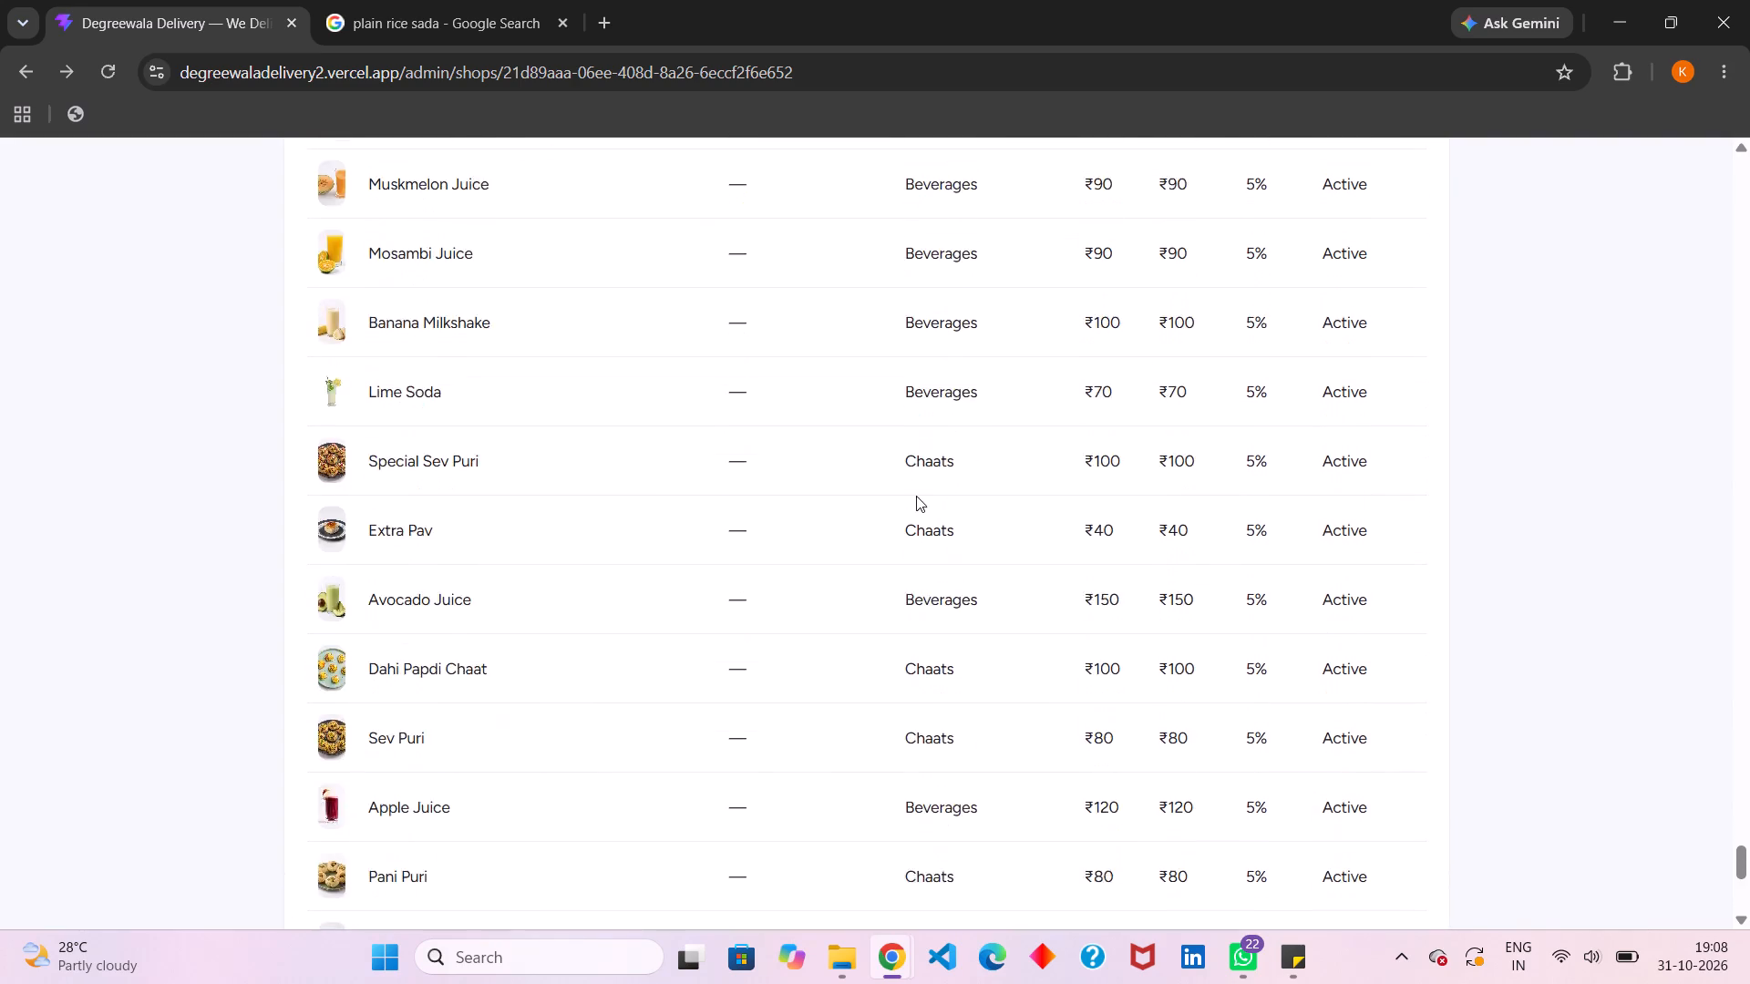
scroll(916, 496, up, 20)
scroll(916, 496, up, 12)
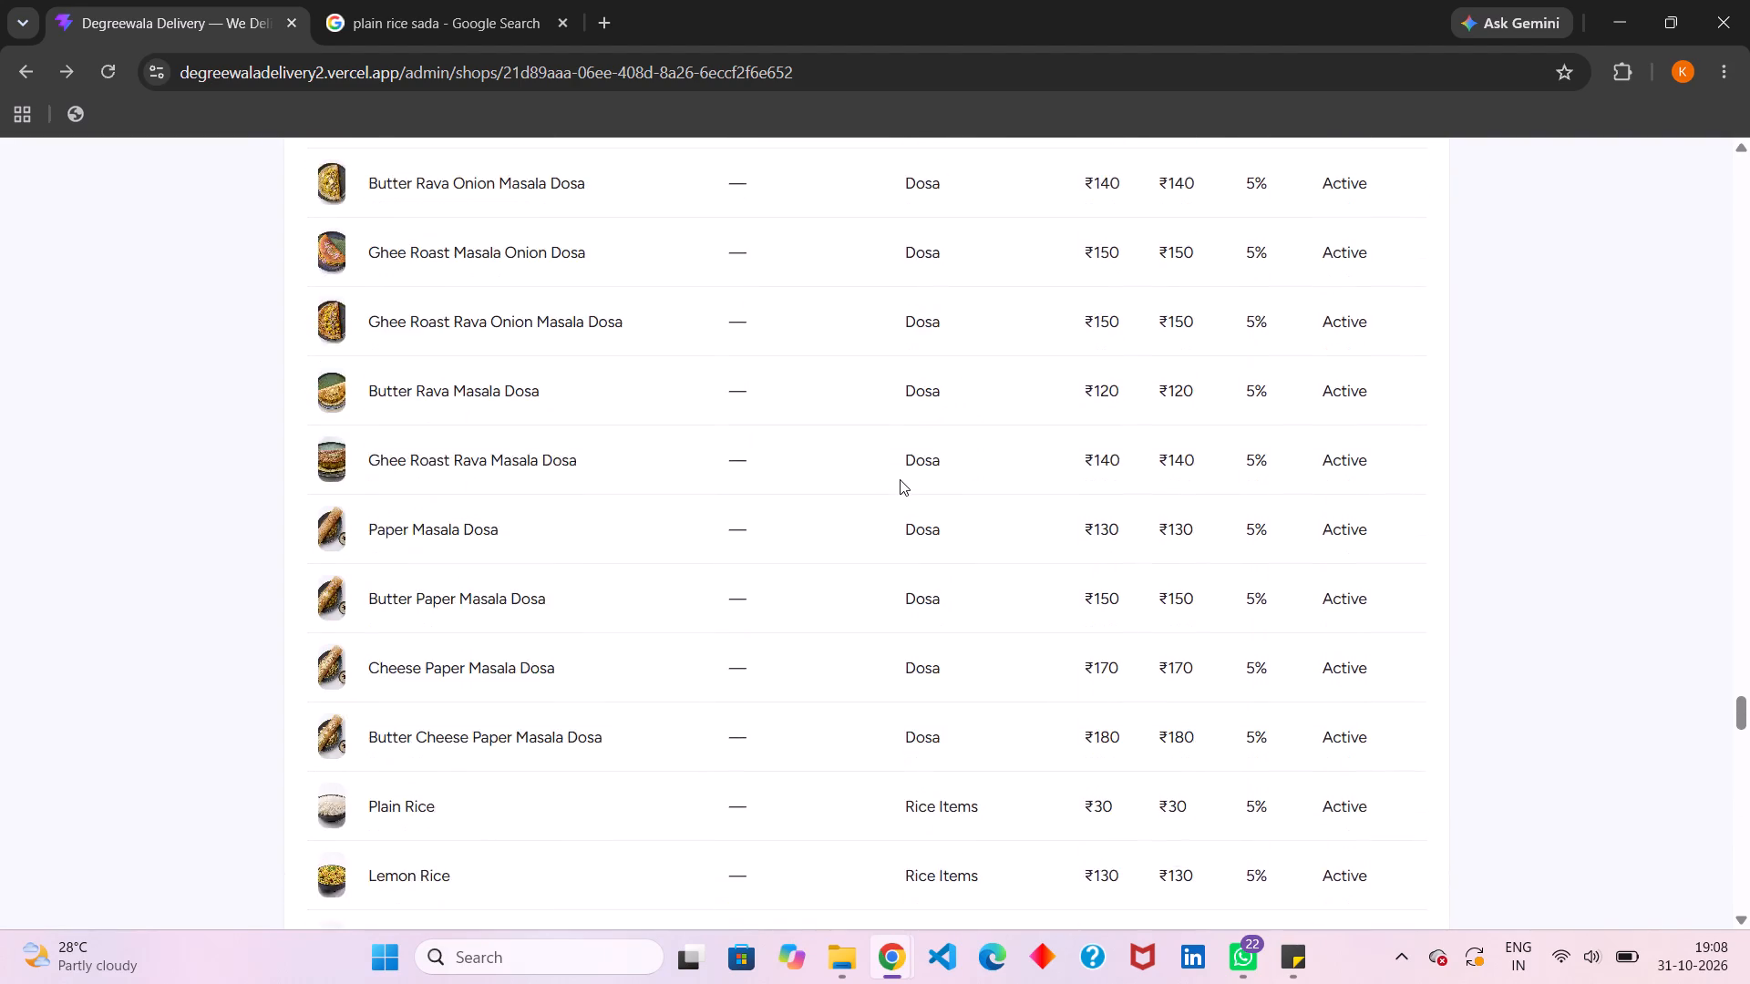
scroll(900, 479, up, 7)
scroll(900, 479, up, 17)
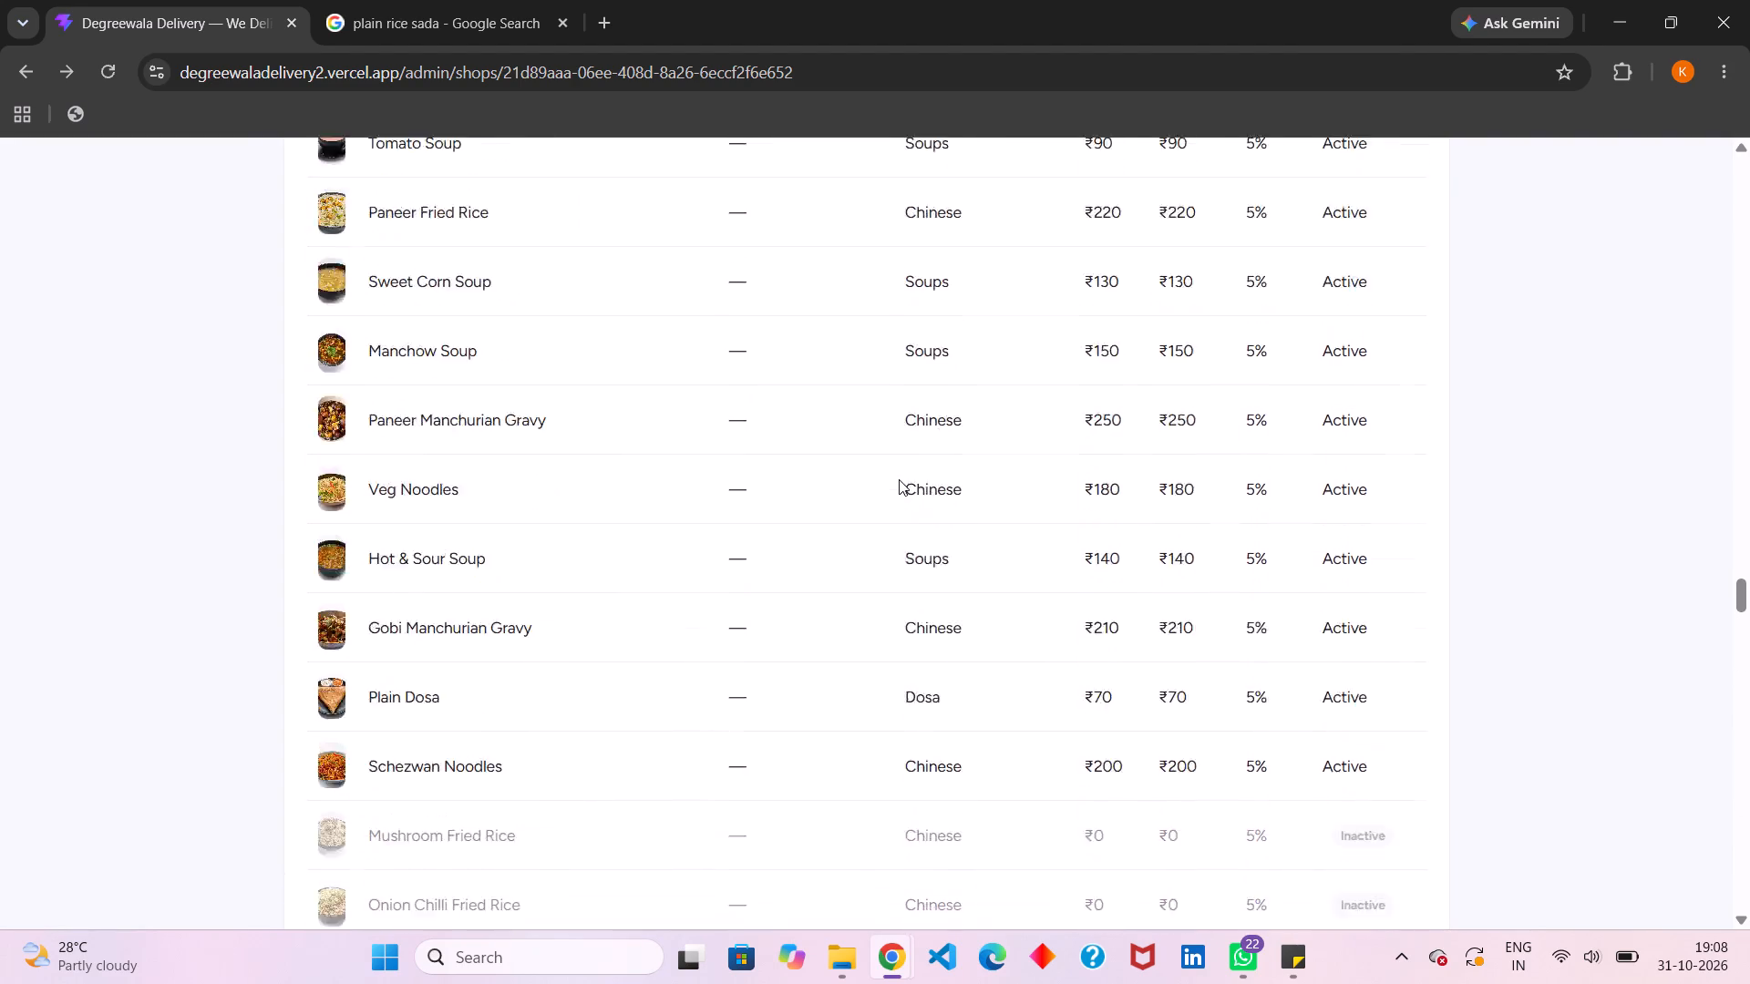
scroll(899, 479, up, 10)
scroll(899, 479, up, 13)
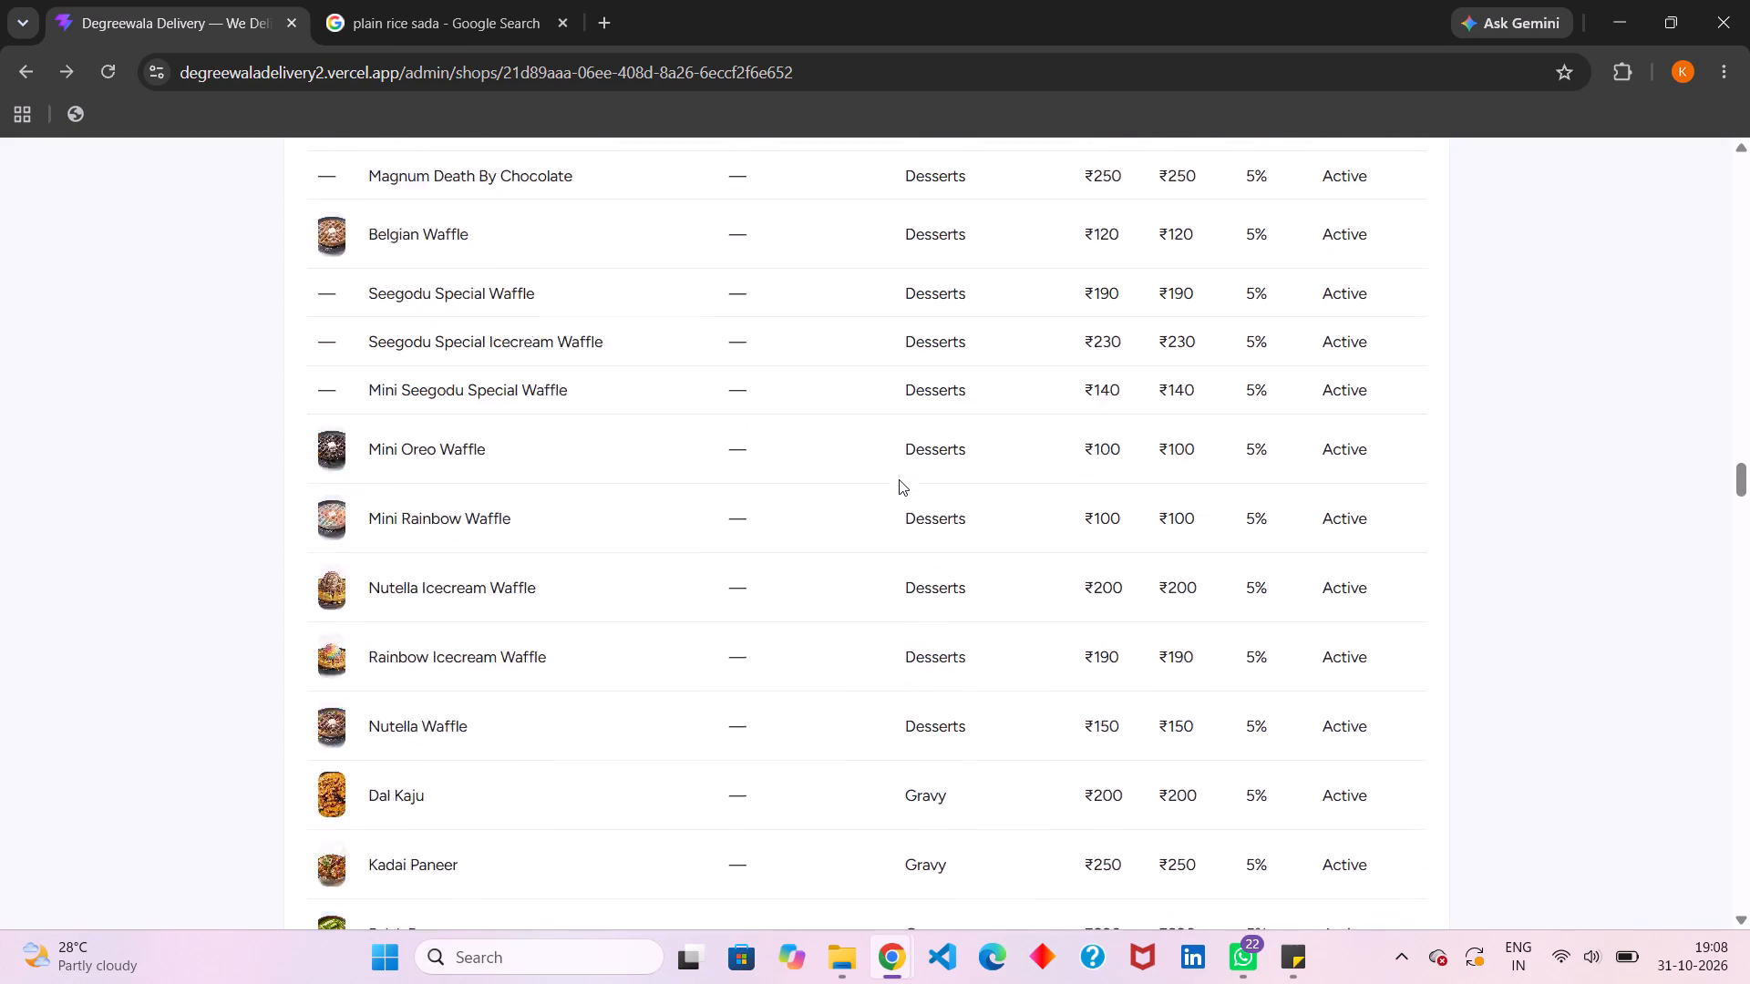
scroll(899, 479, up, 10)
Open the Desserts category and look through its IKAH, Cafe Coffee Bee and Seegodu Cafe items for missing images.
click(942, 464)
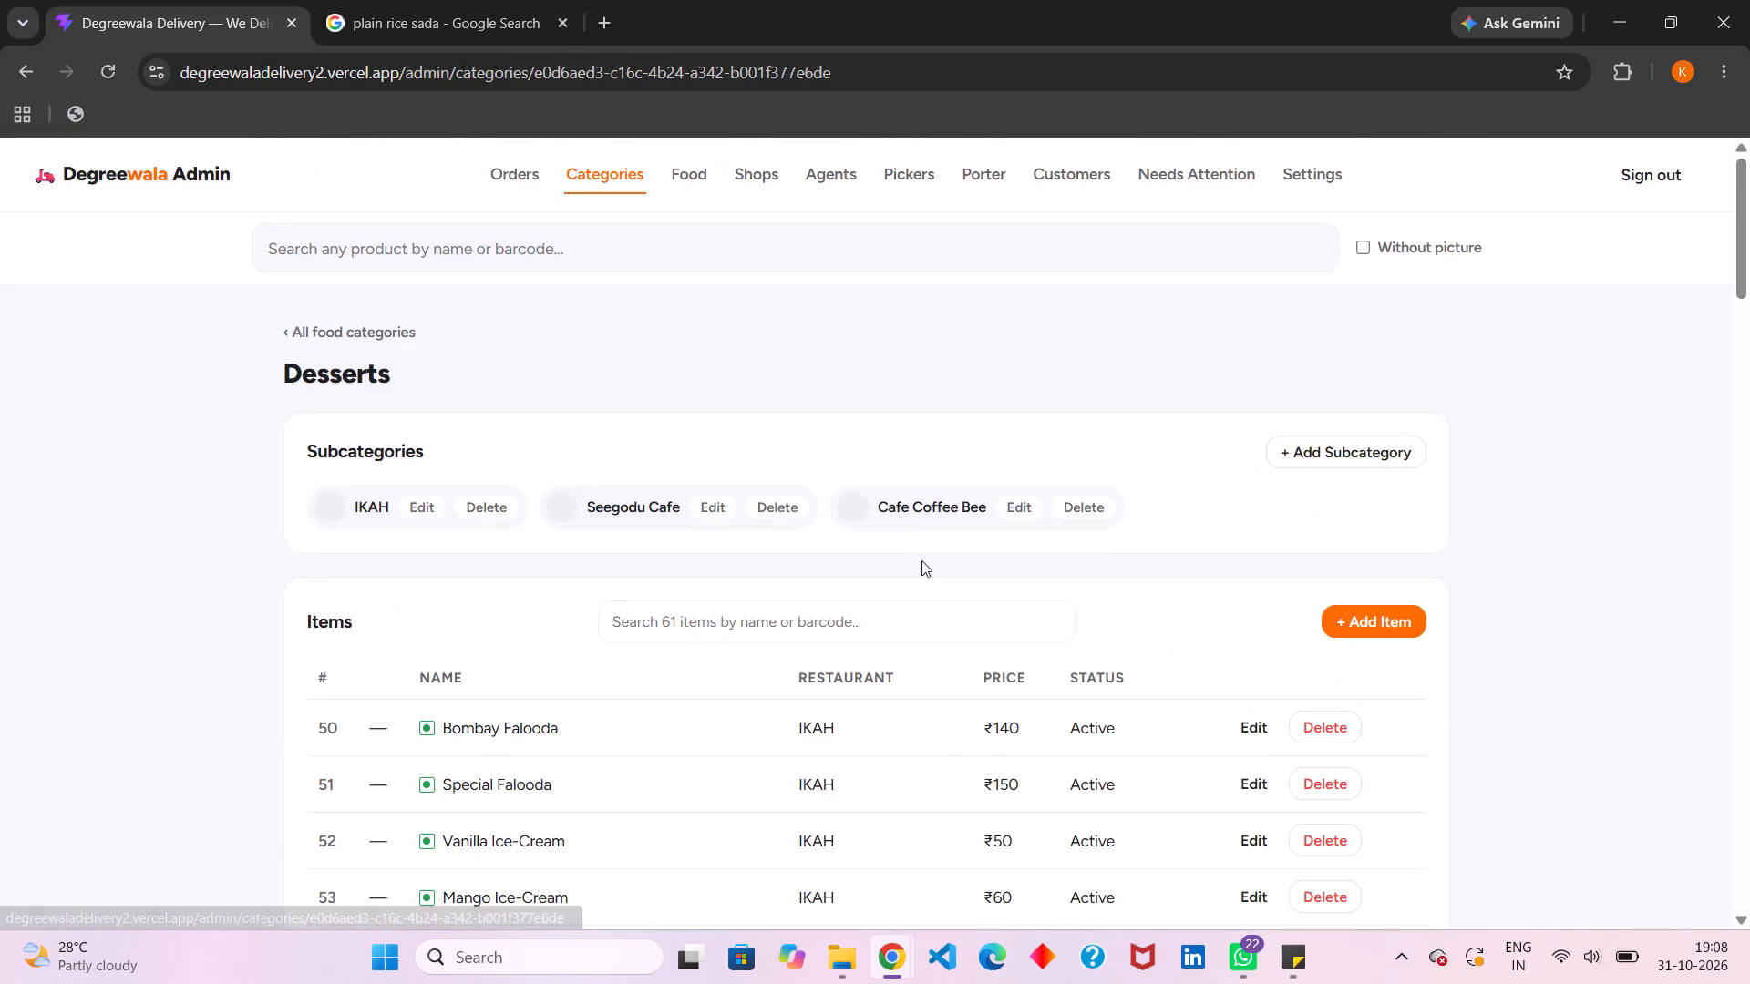
scroll(921, 569, down, 3)
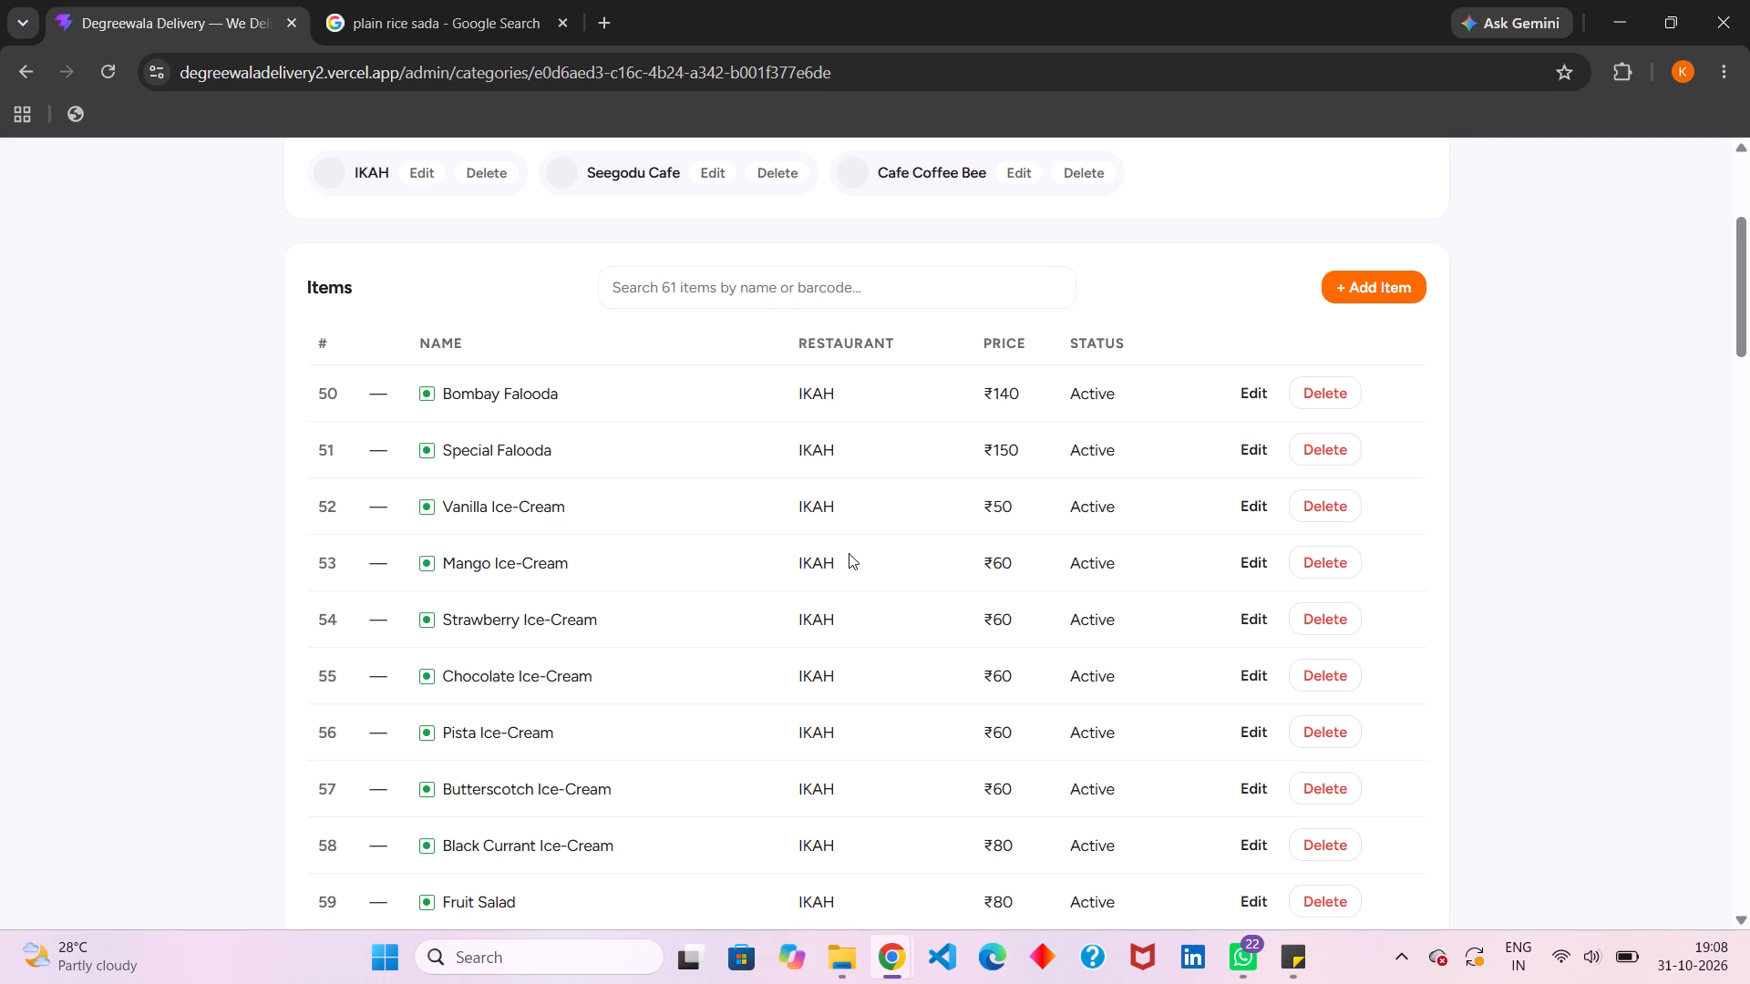
scroll(787, 568, down, 2)
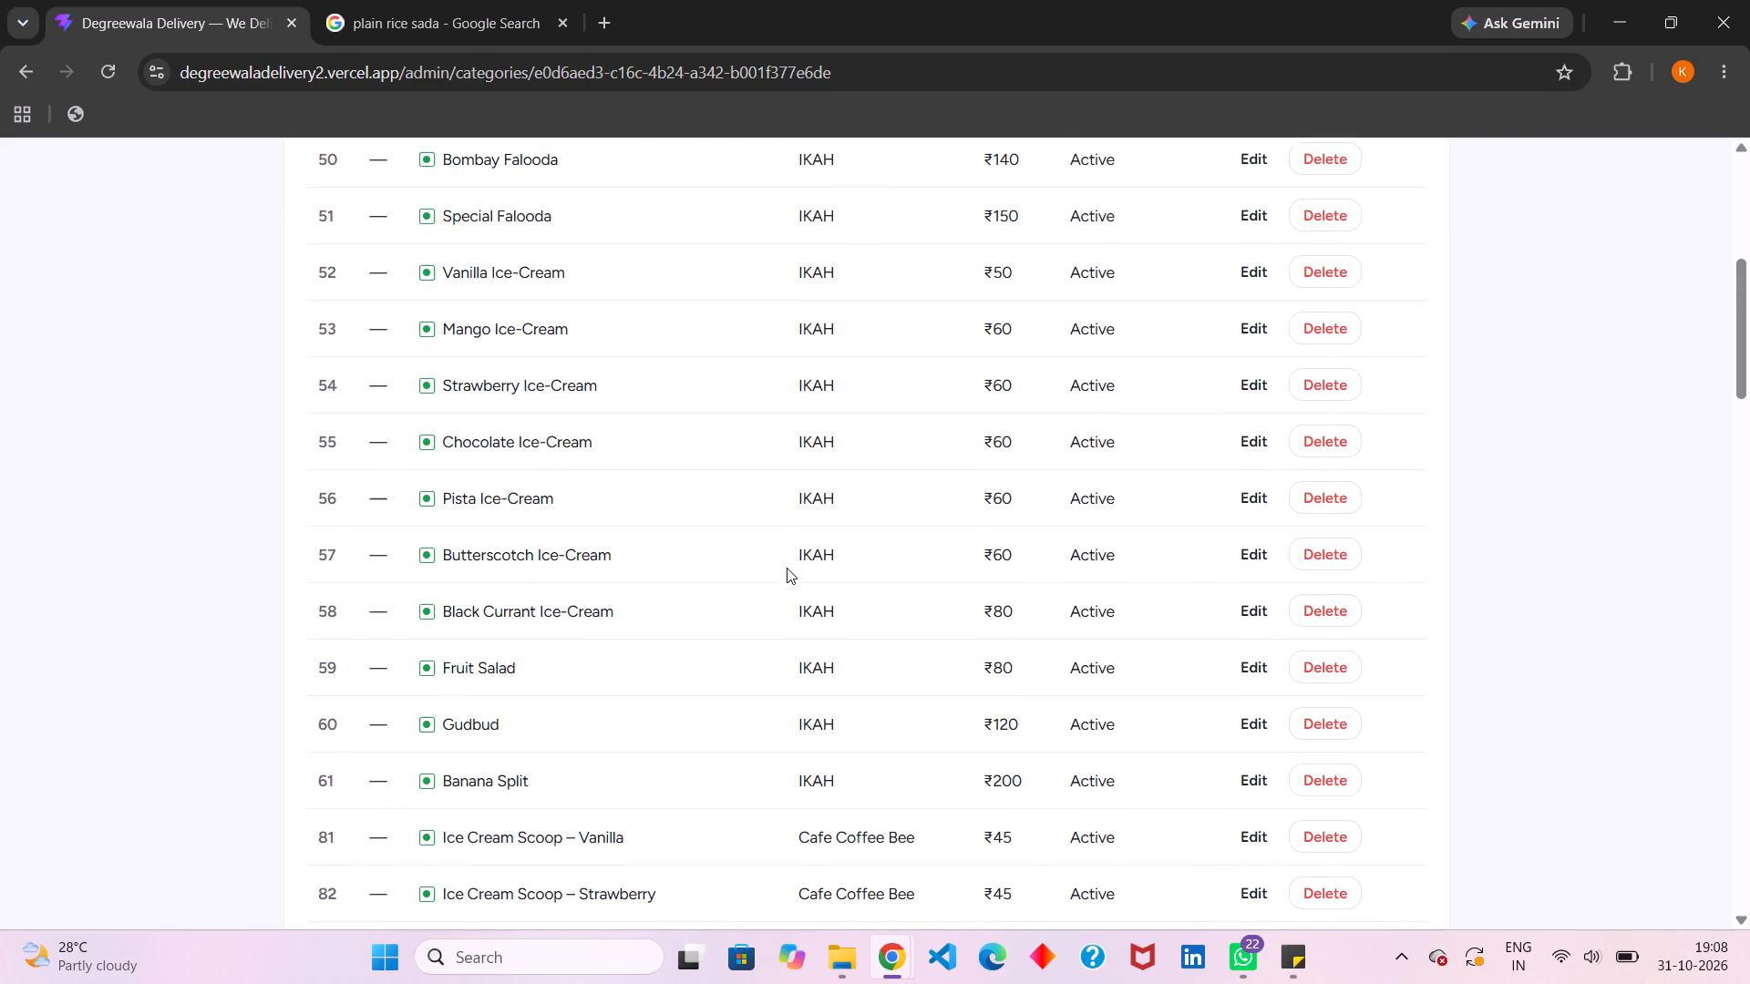
scroll(780, 571, down, 5)
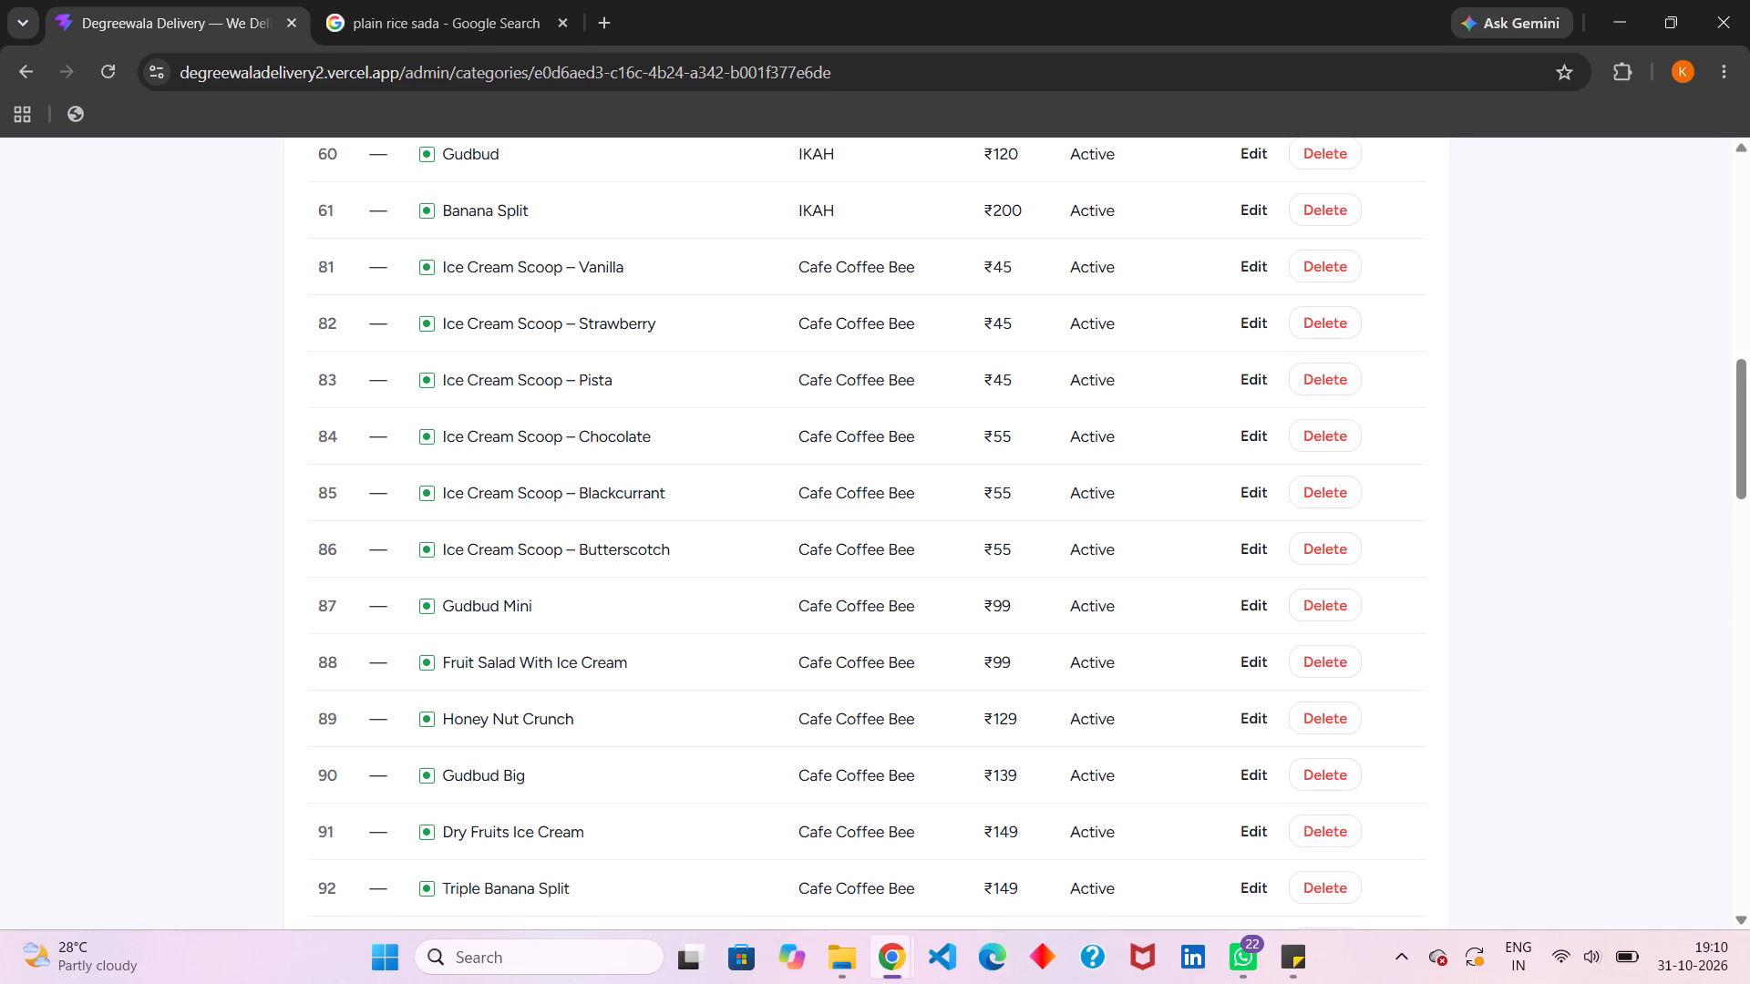
scroll(510, 669, down, 3)
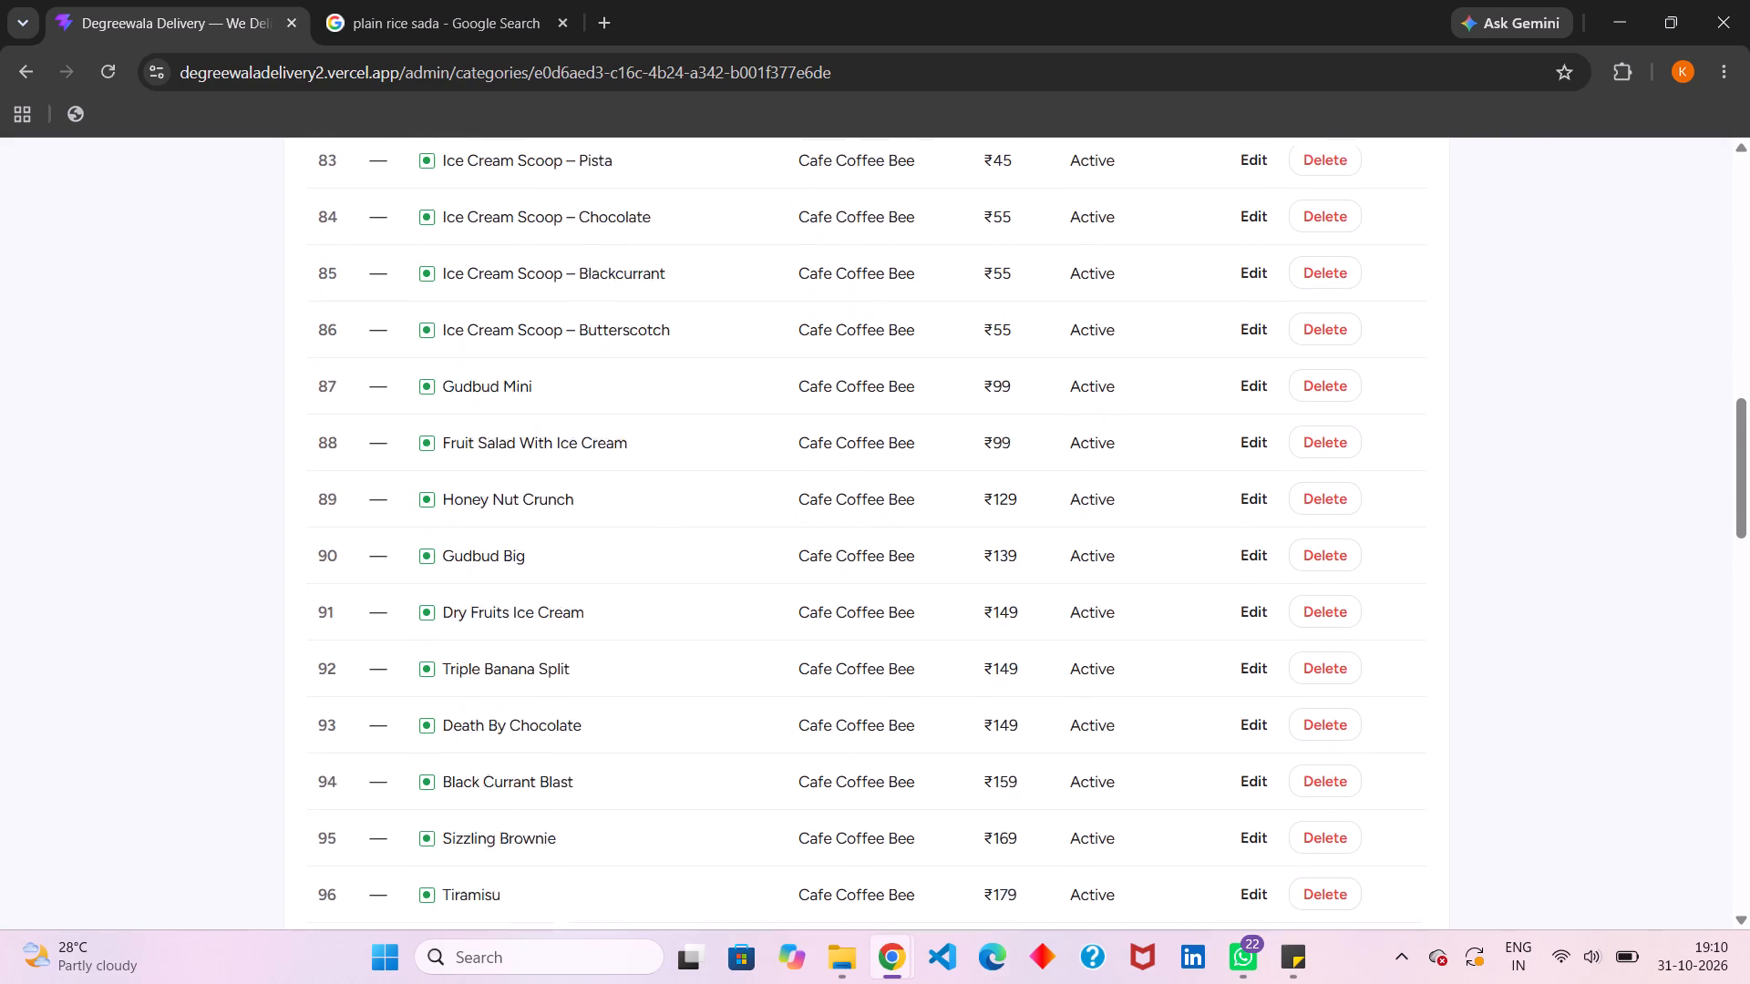
scroll(486, 665, down, 3)
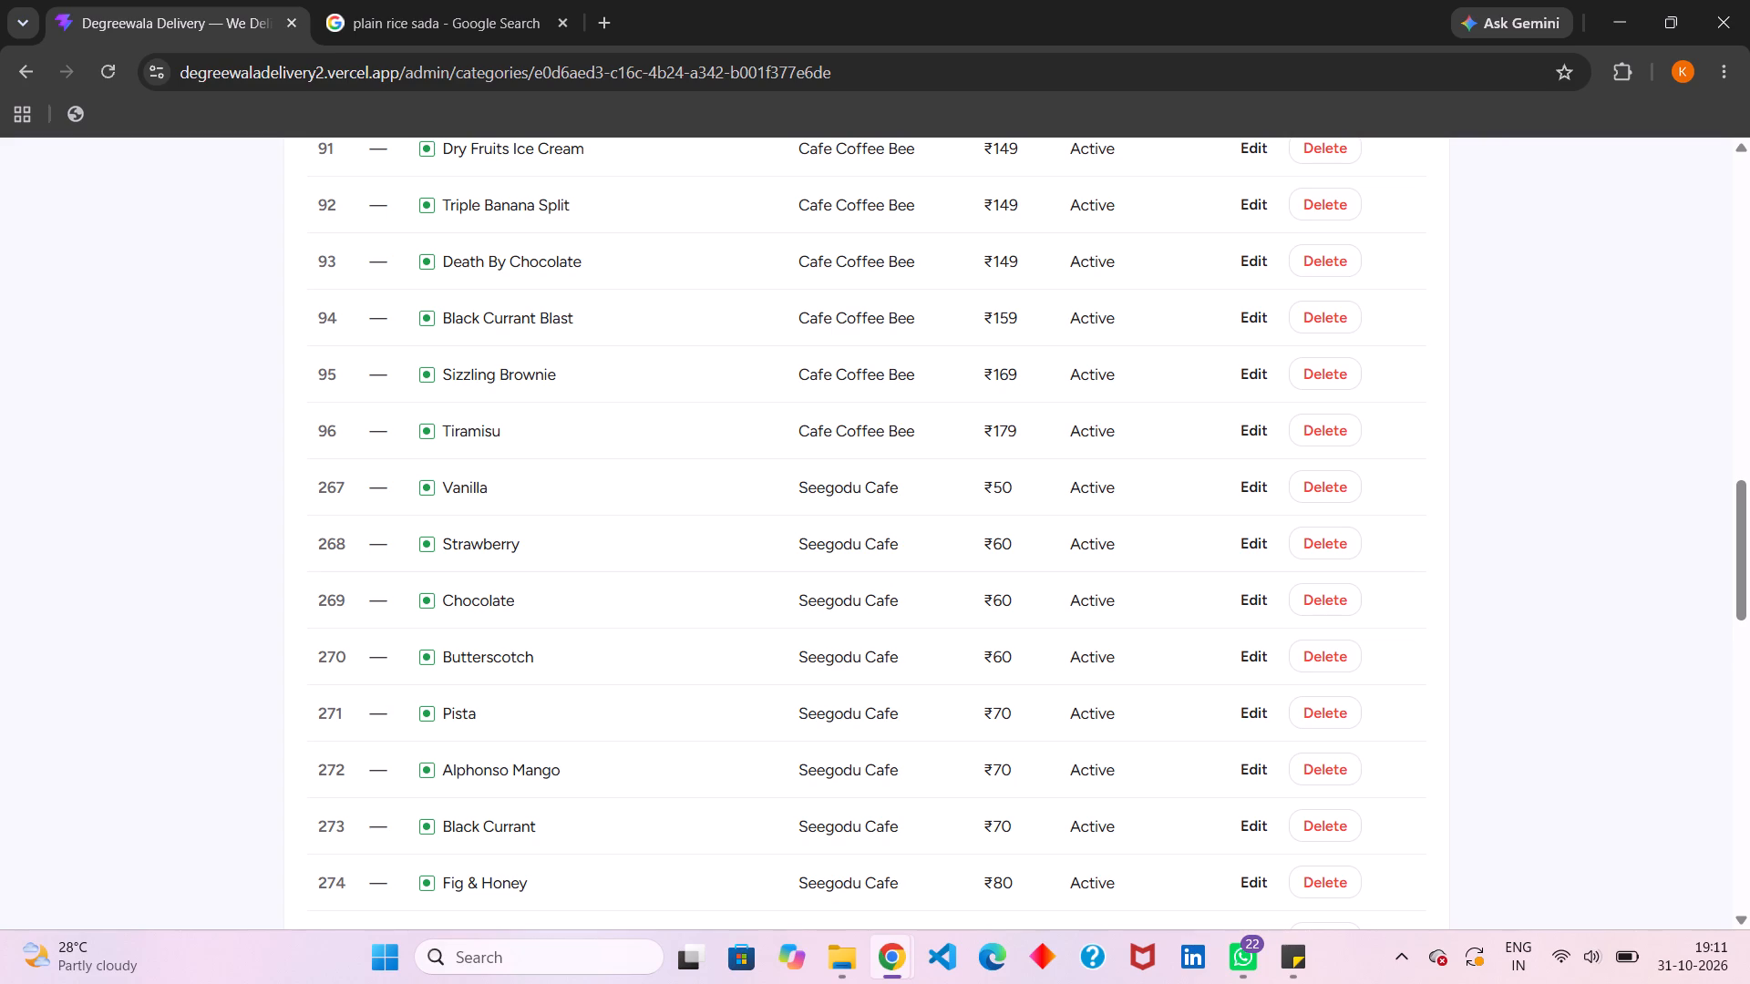
scroll(543, 267, down, 1)
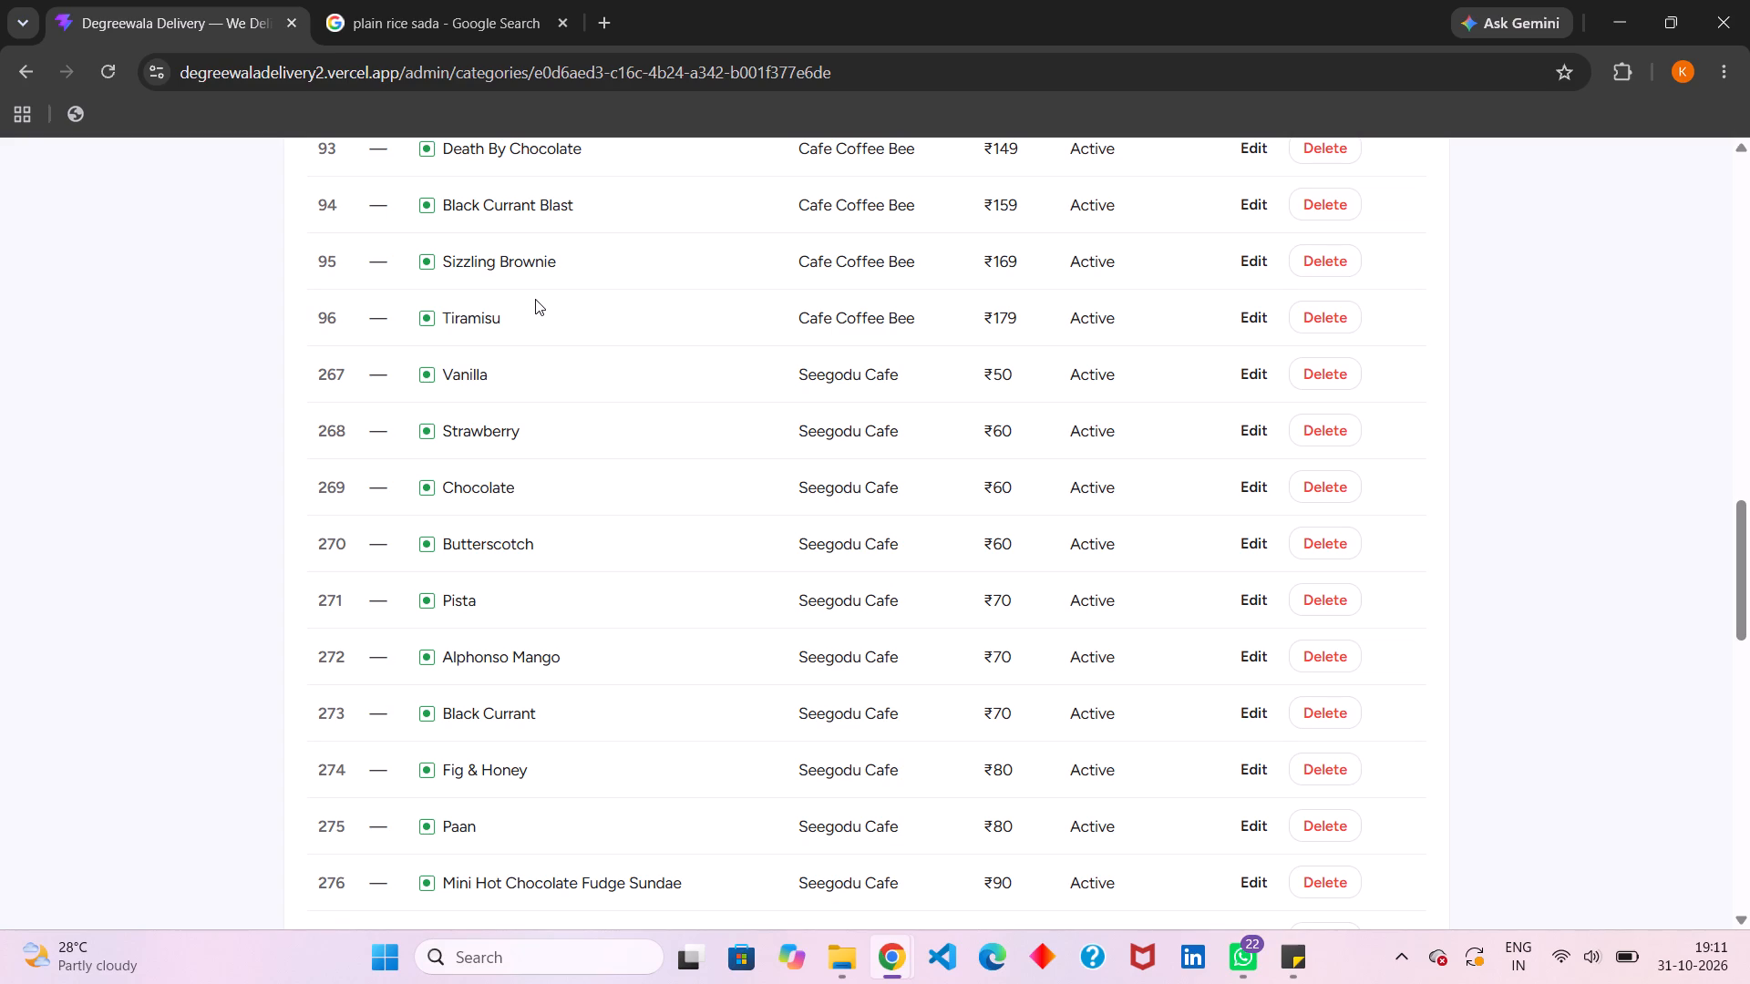
scroll(535, 299, down, 5)
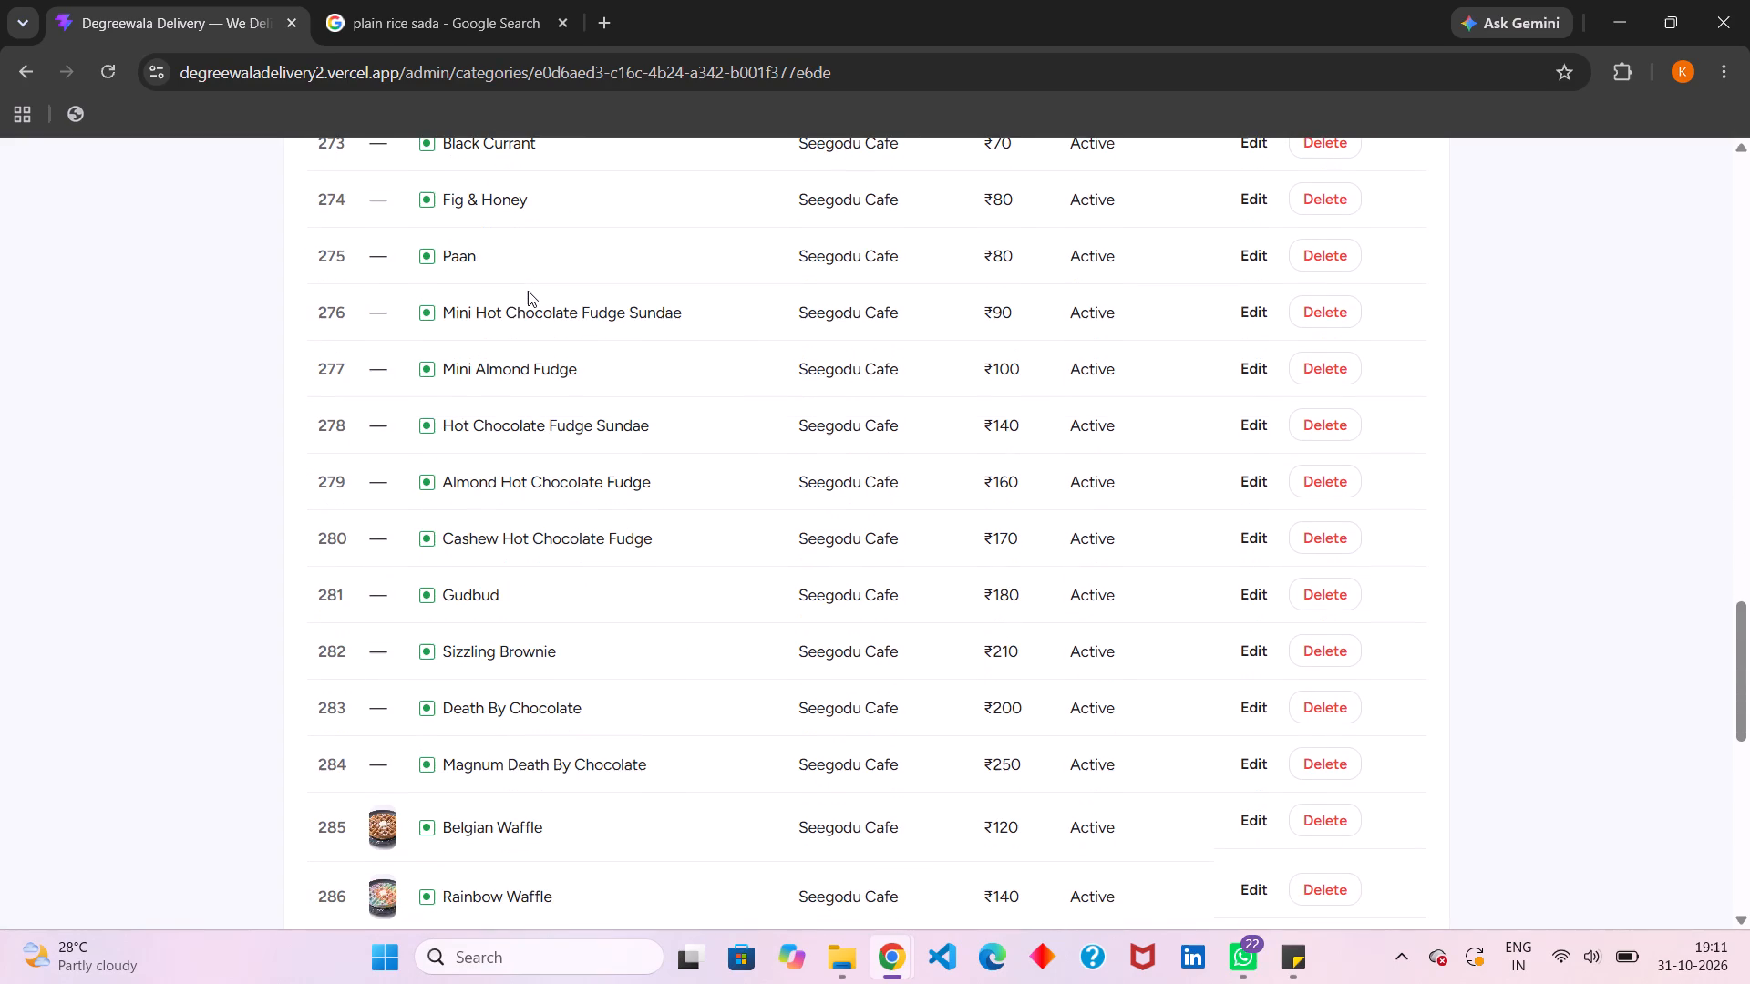
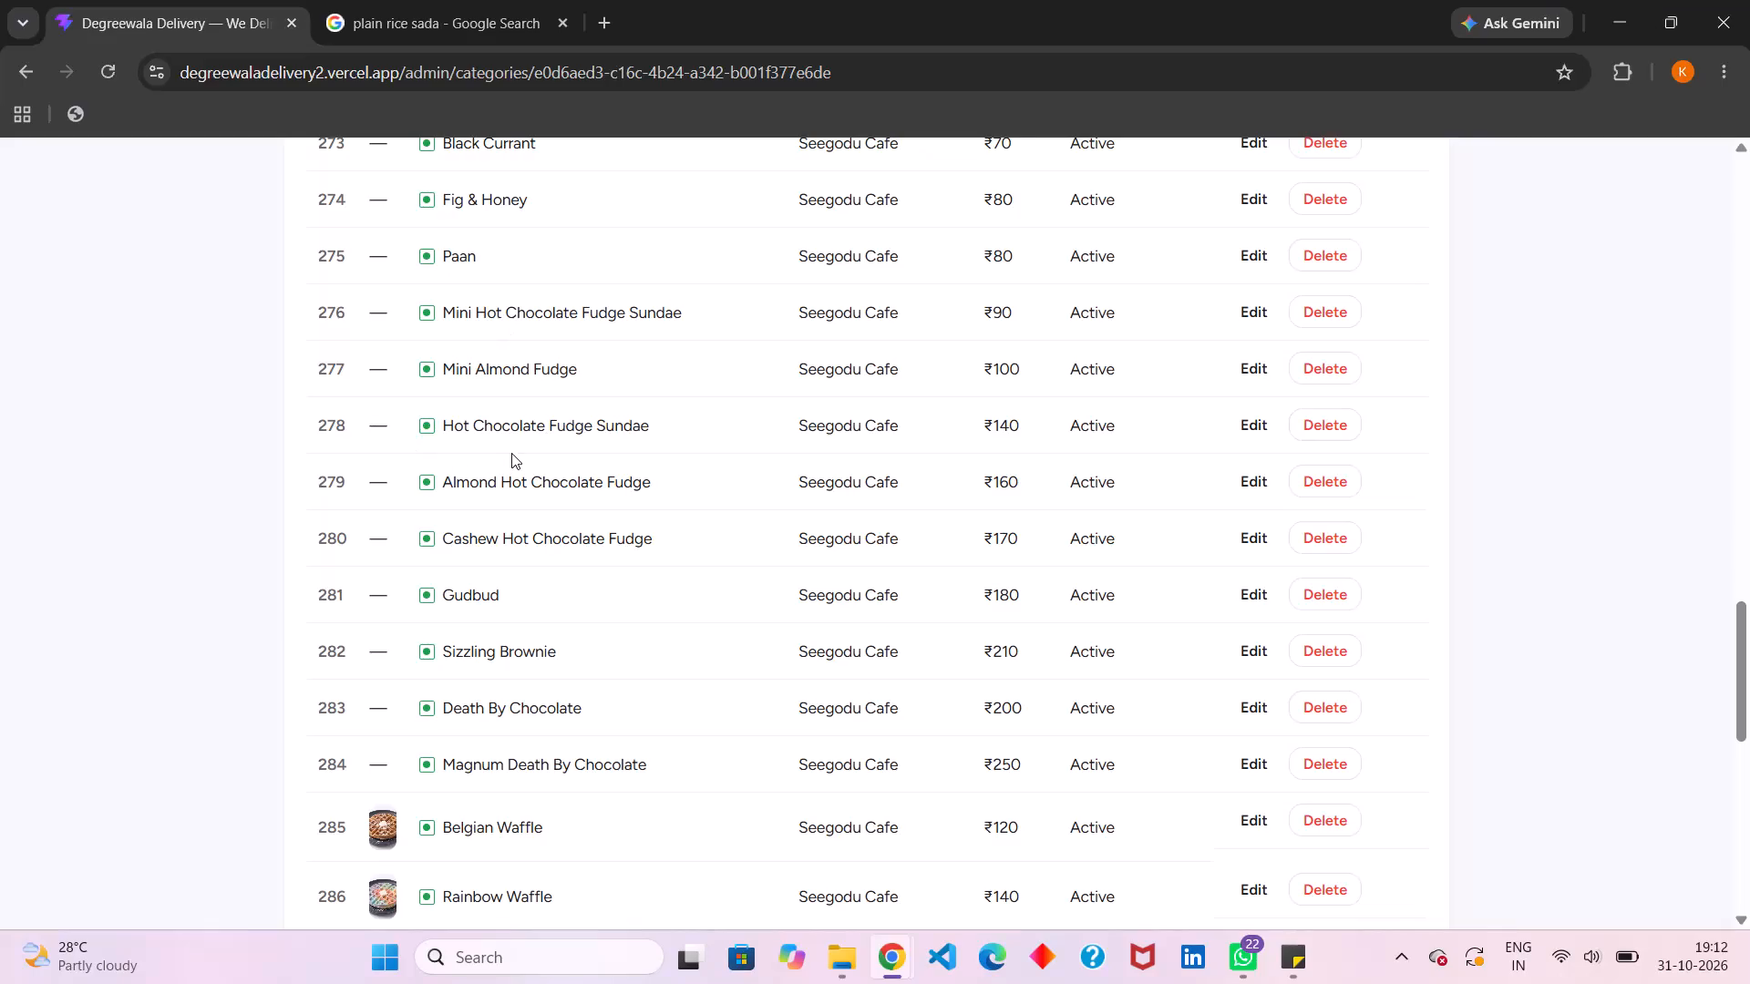
Look through the Cafe Coffee Bee and Seegodu Cafe items in the Desserts category for missing images.
scroll(493, 645, up, 2)
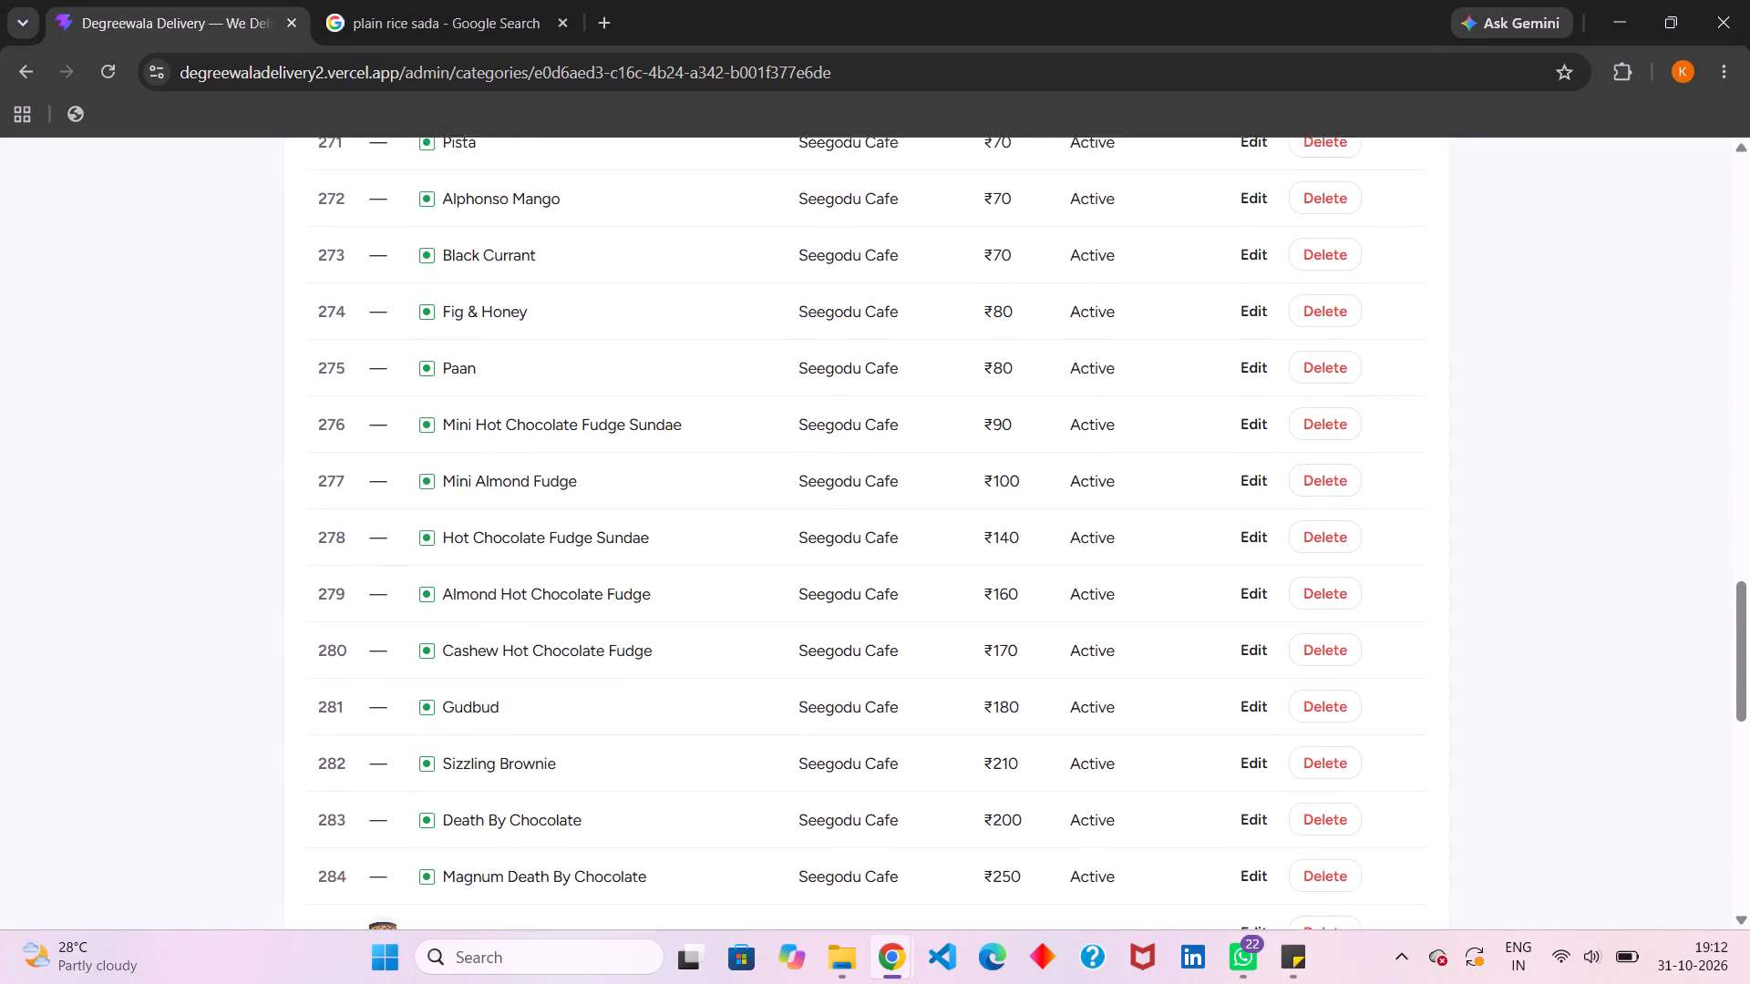
scroll(493, 645, up, 4)
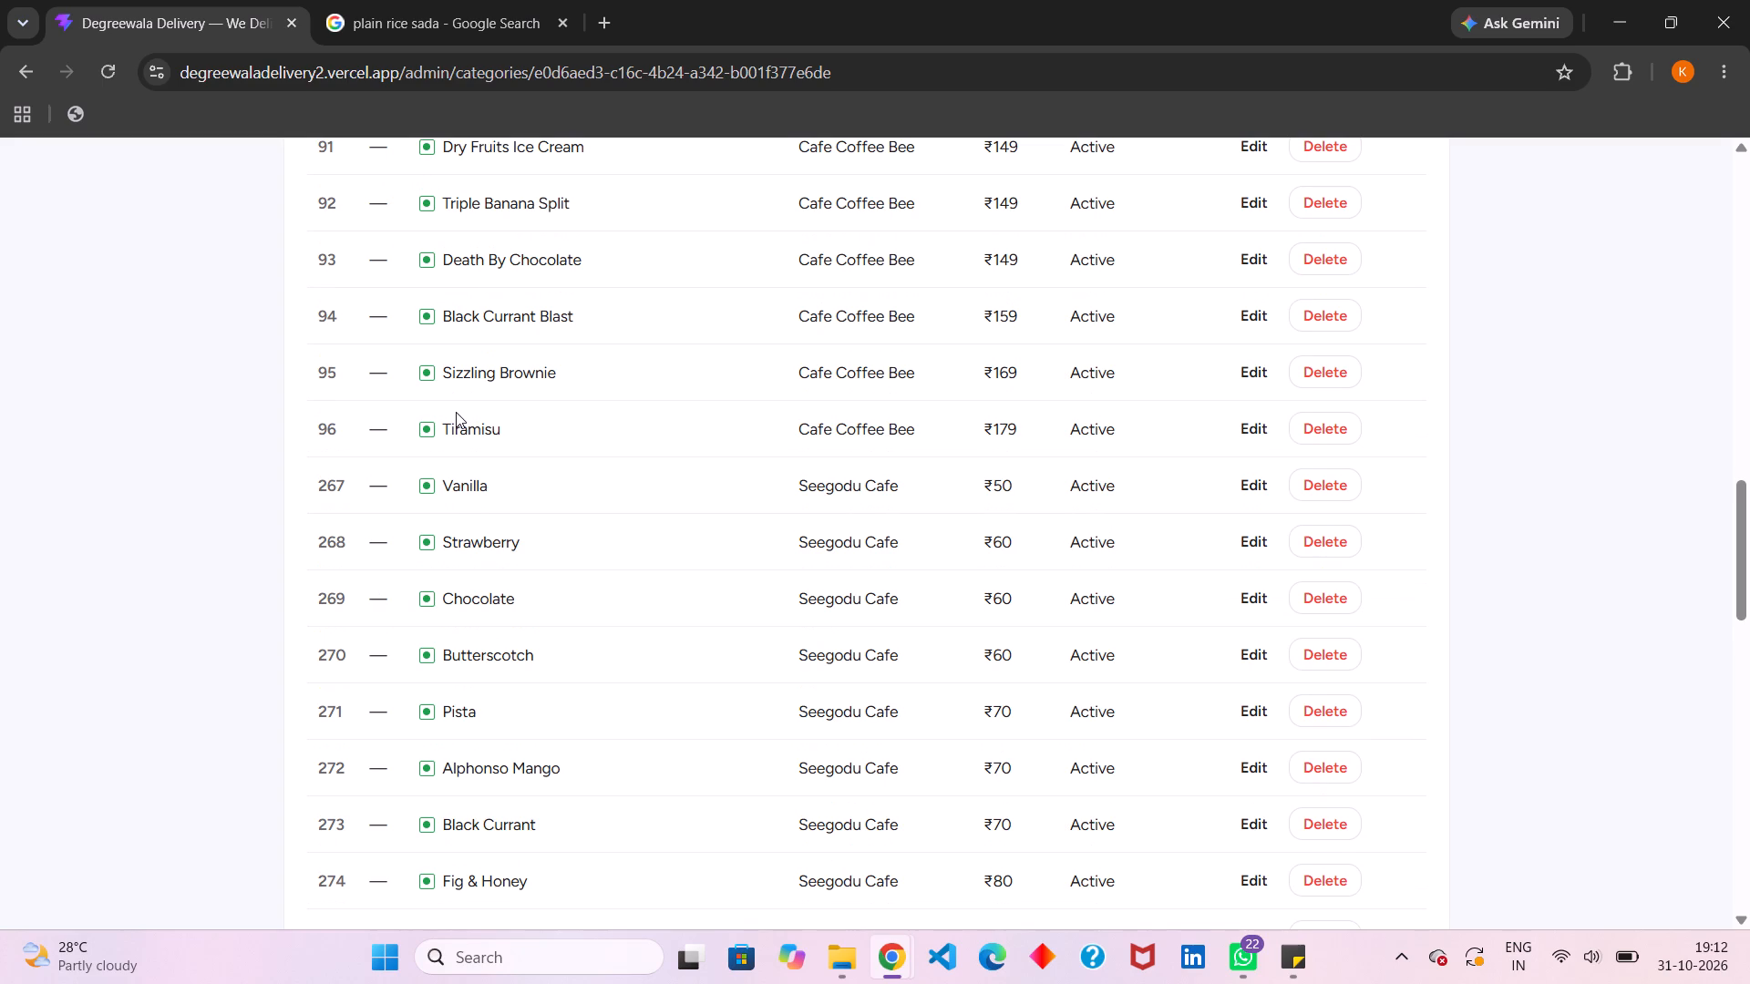
scroll(455, 412, down, 4)
scroll(514, 630, down, 1)
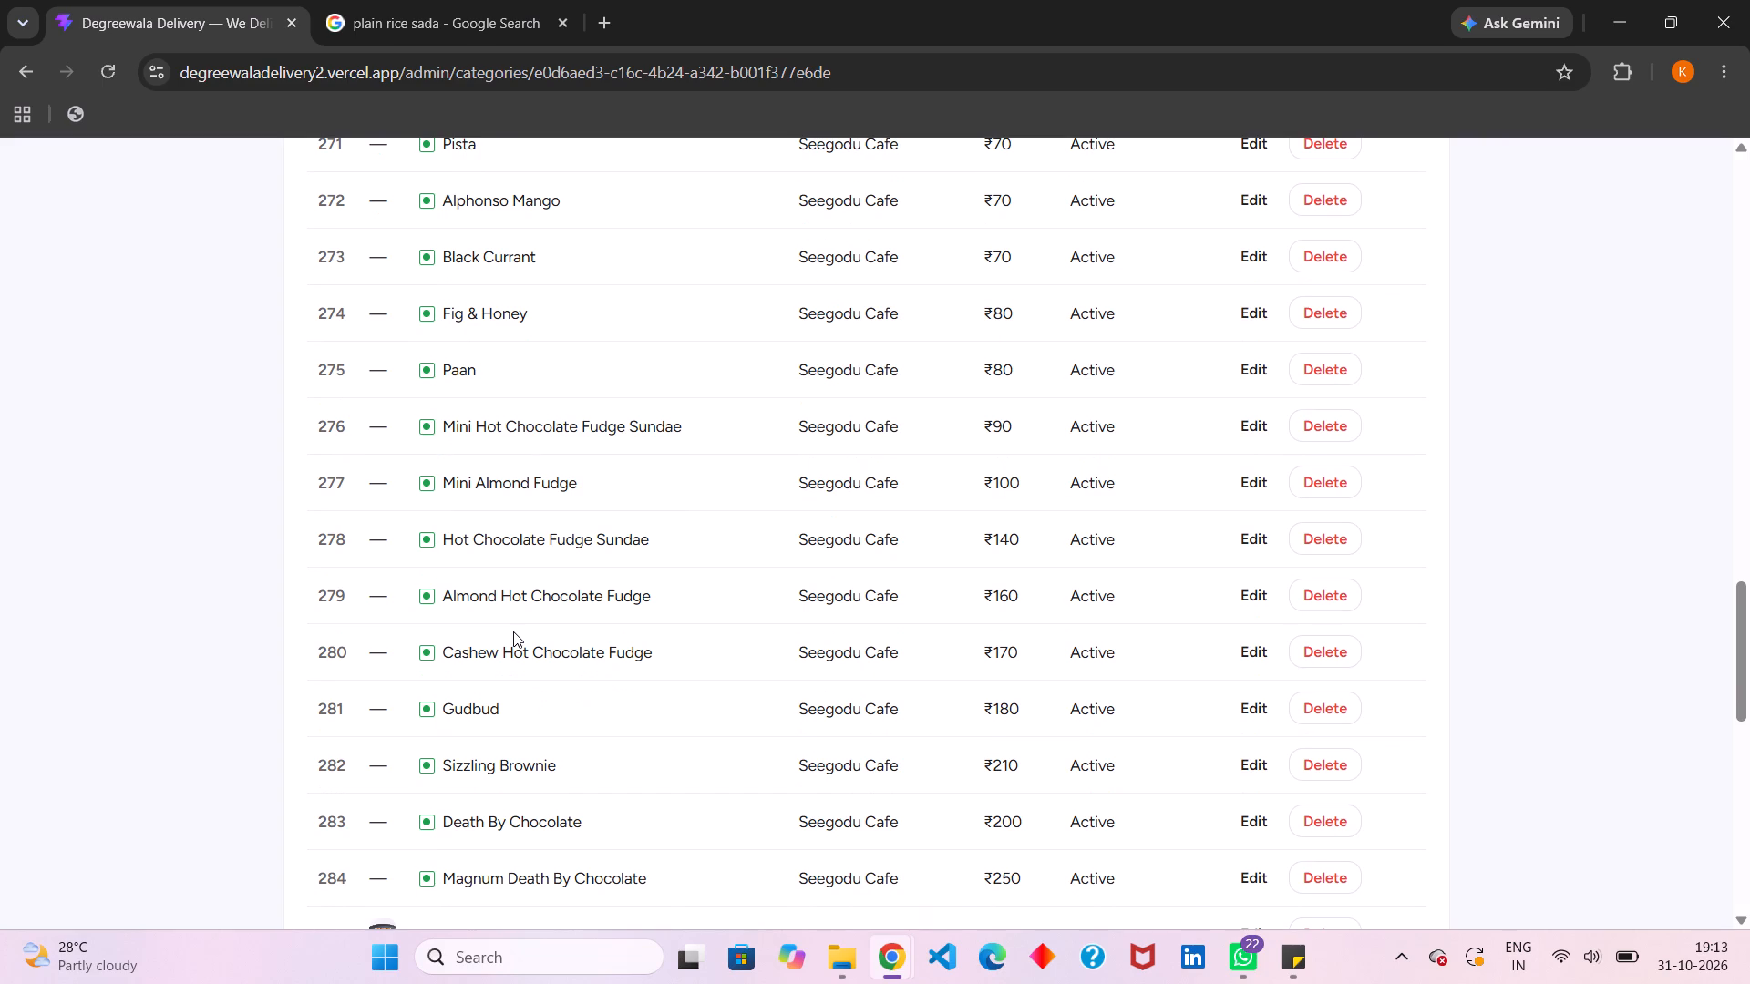
scroll(513, 631, down, 2)
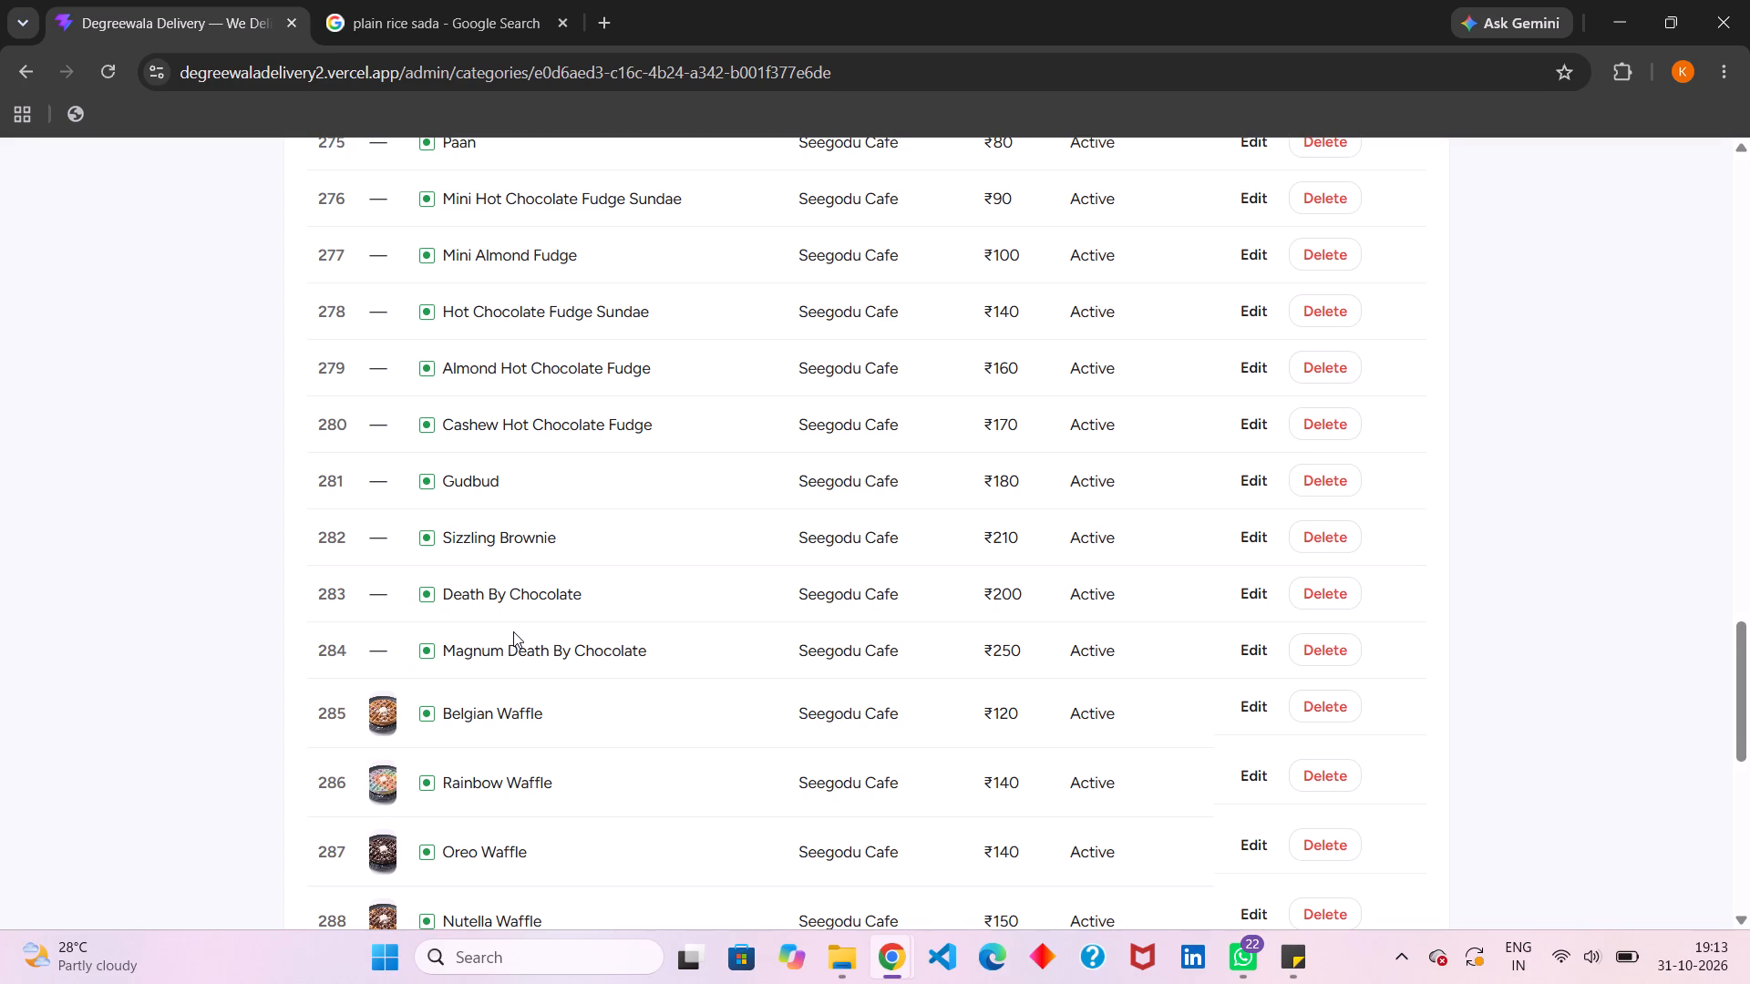
scroll(517, 616, down, 4)
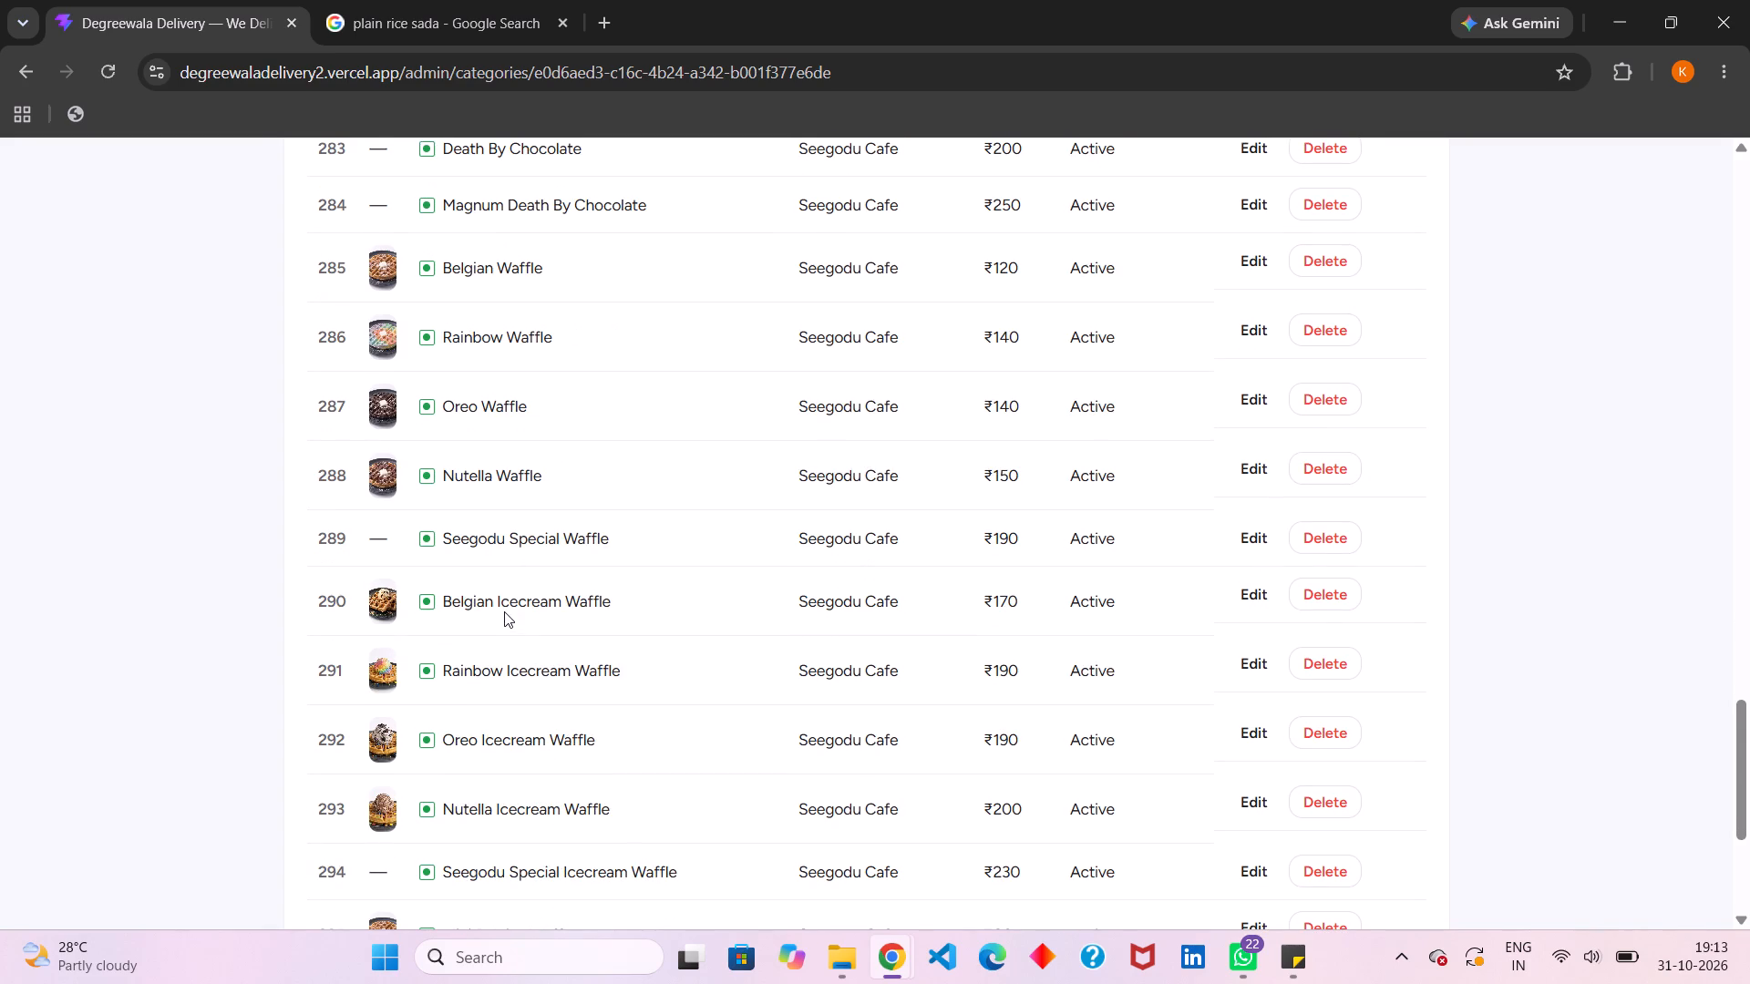
scroll(496, 576, down, 5)
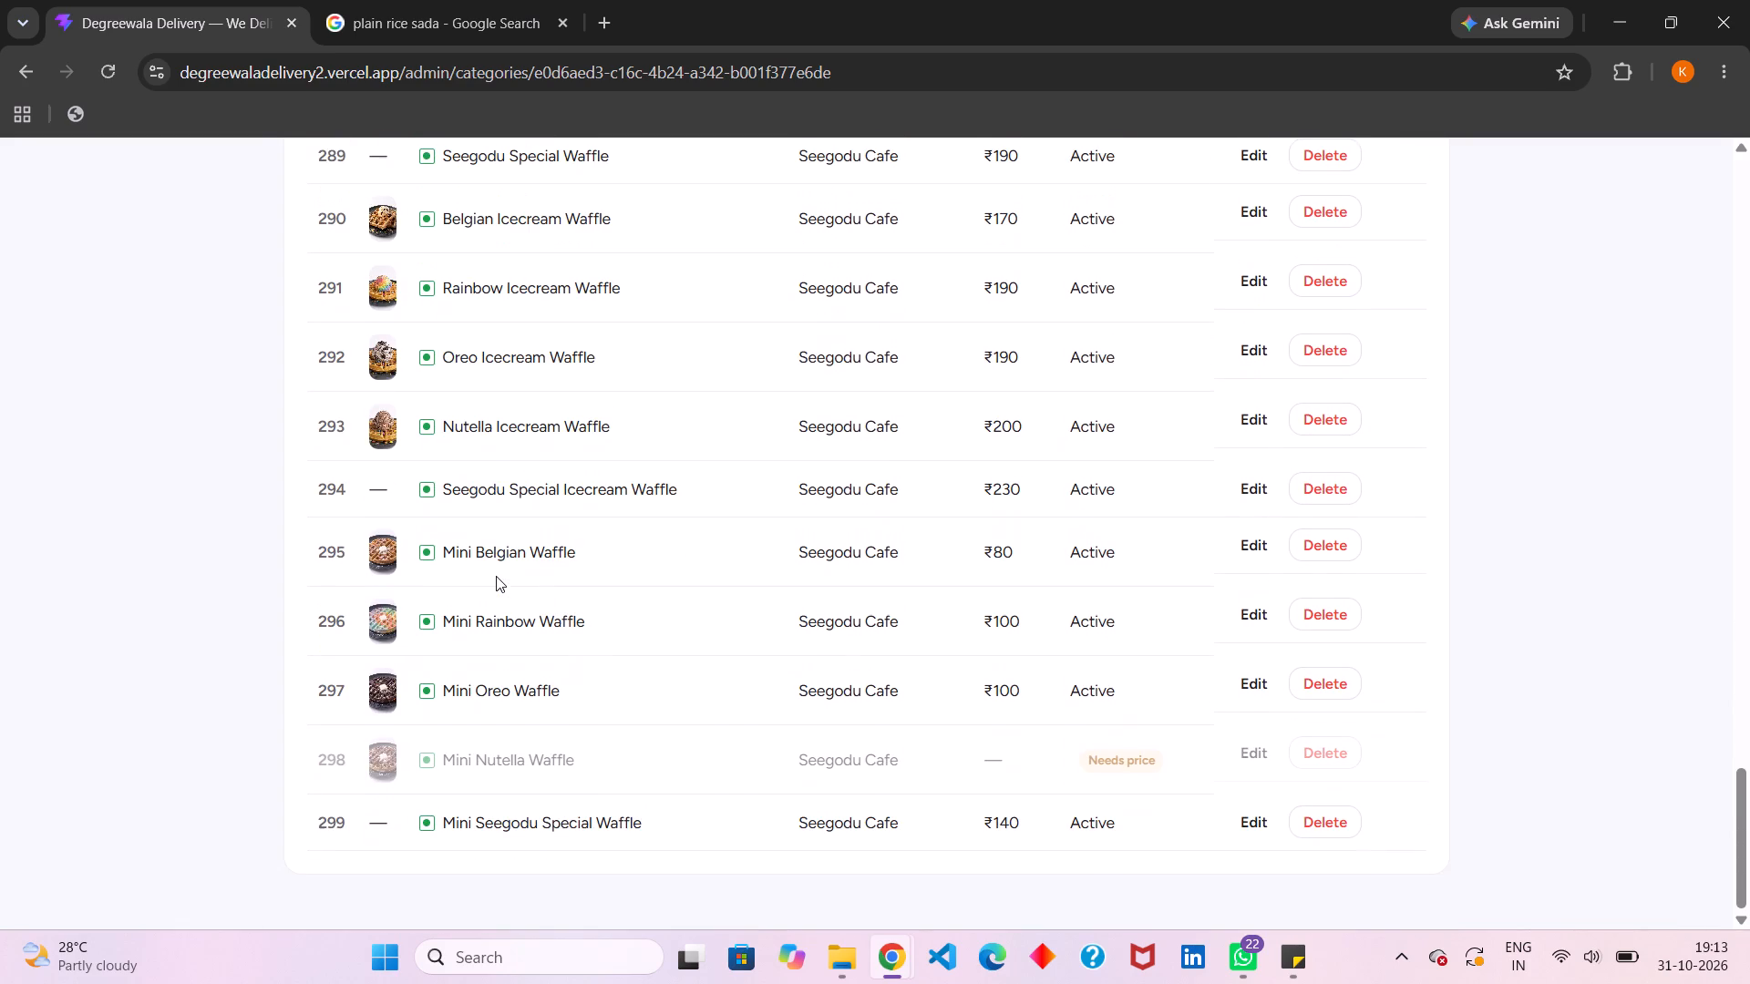
scroll(496, 576, down, 1)
scroll(496, 576, up, 16)
scroll(496, 576, up, 5)
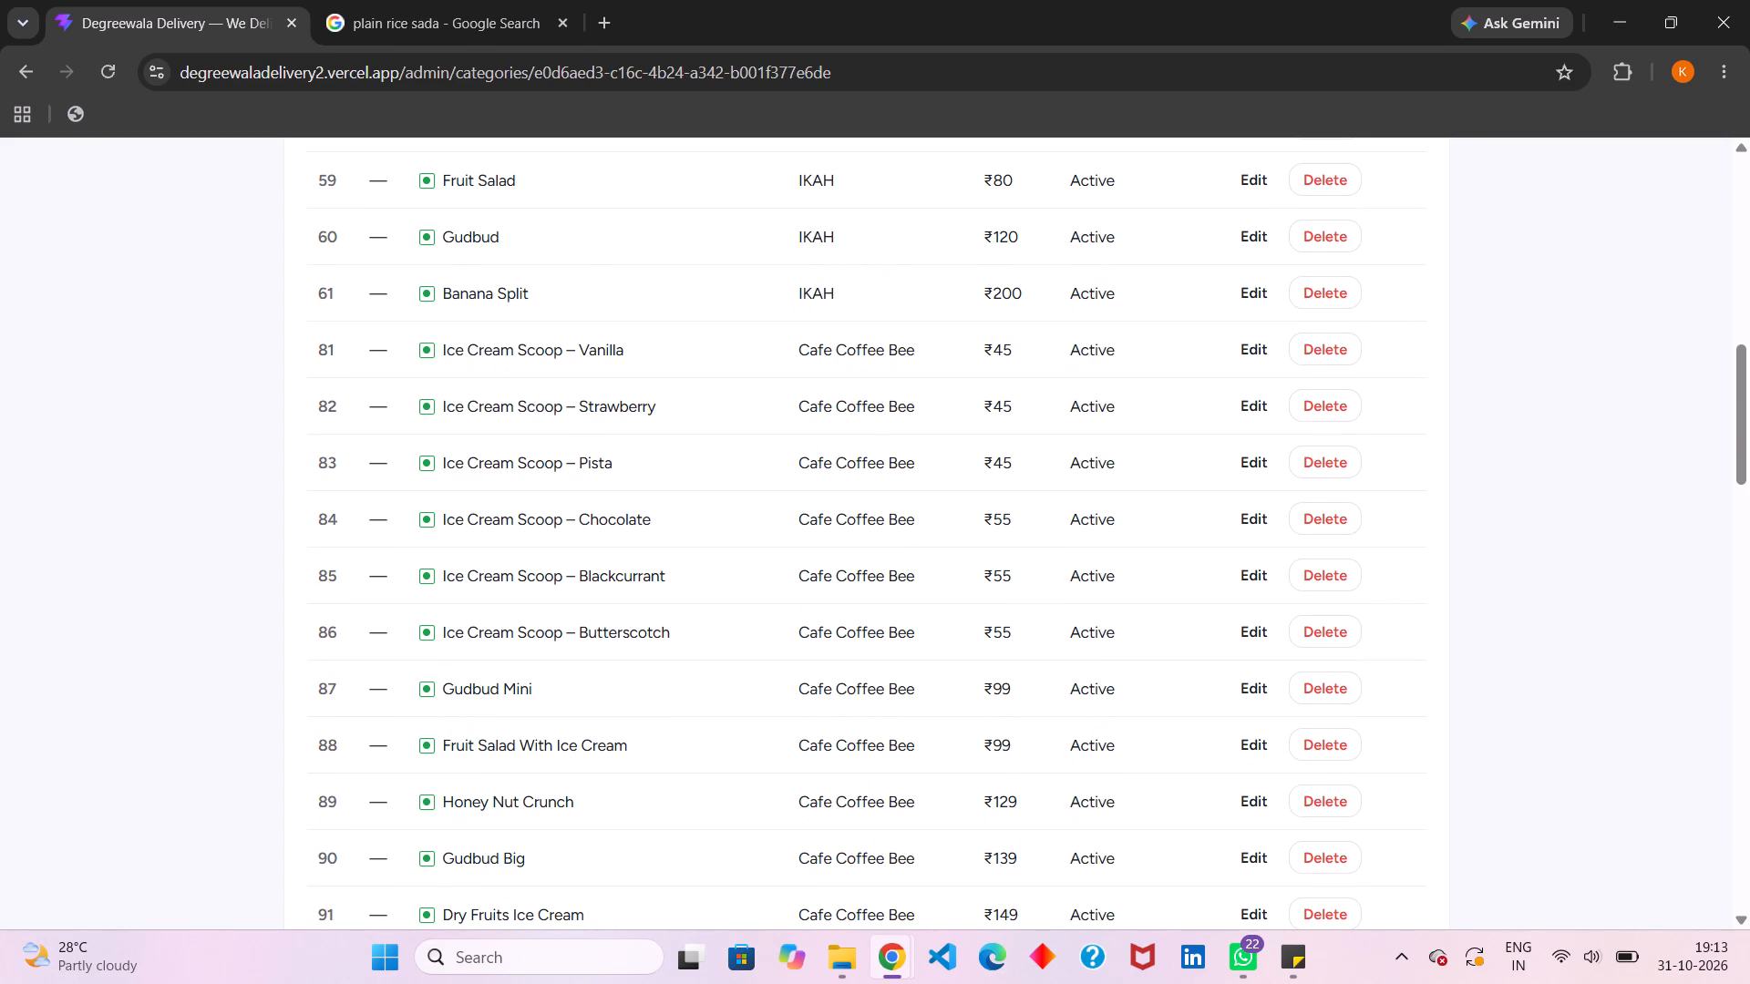
Return to Seegodu Cafe's "Also shown here" list, open the Rice Items category and check its items for missing images.
click(496, 575)
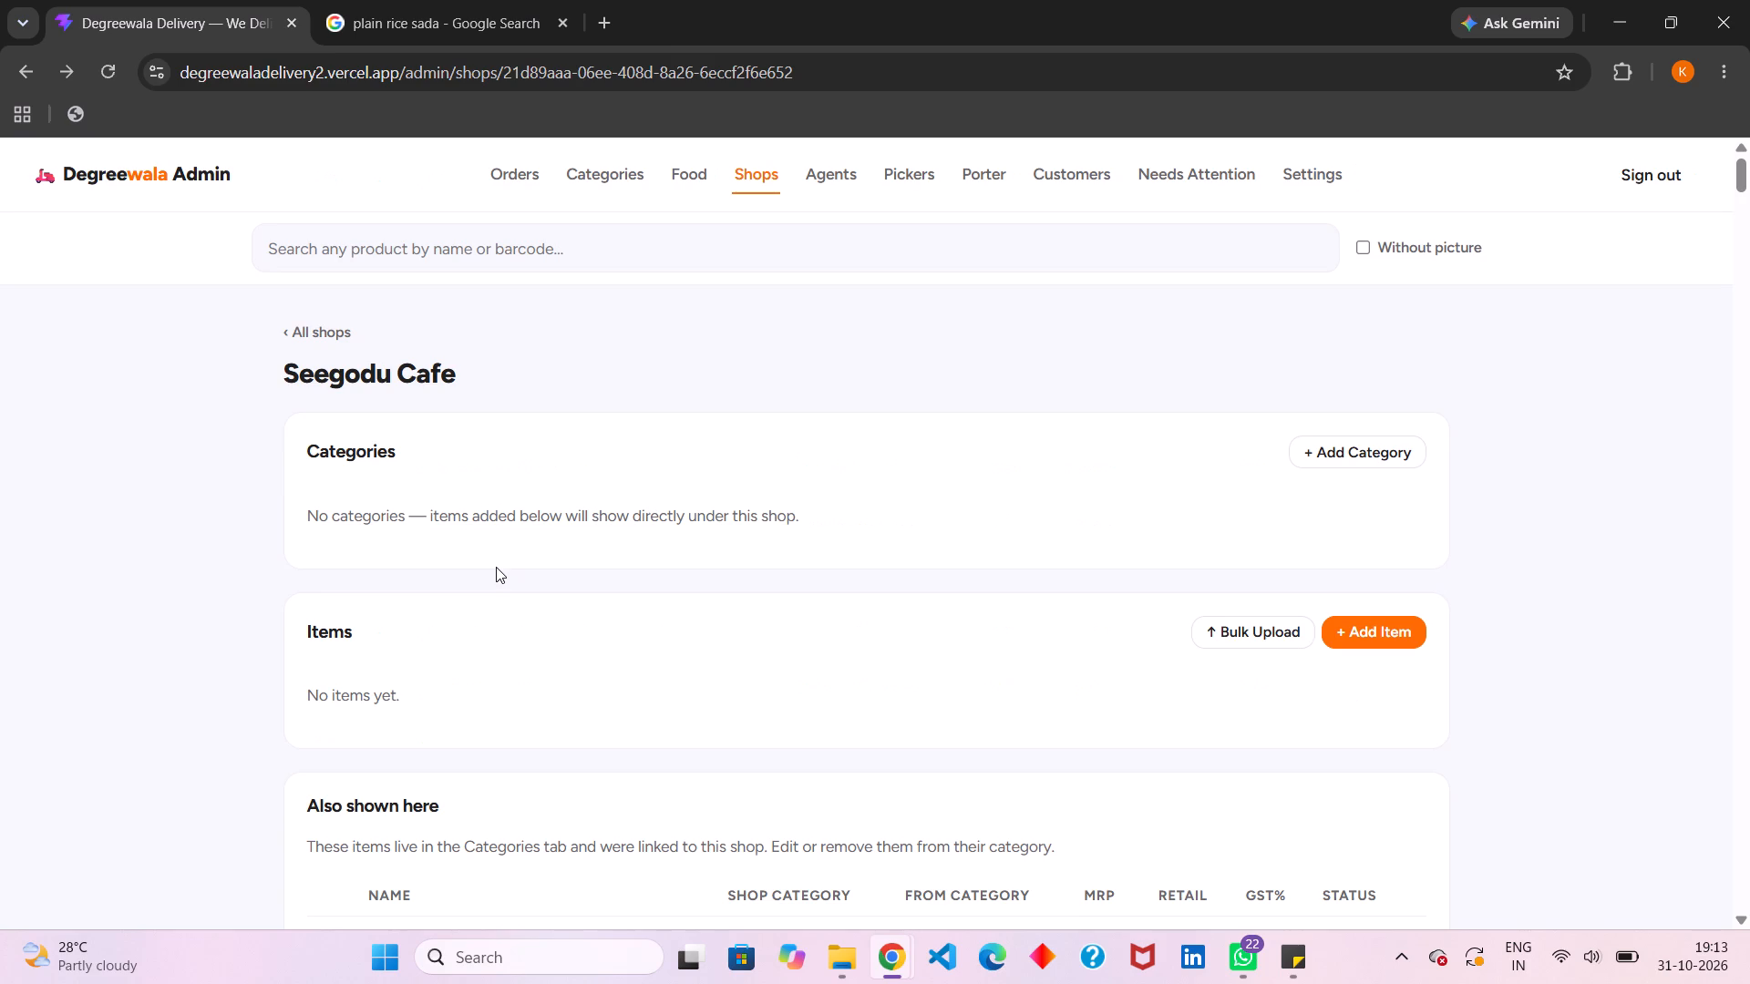
scroll(496, 567, down, 20)
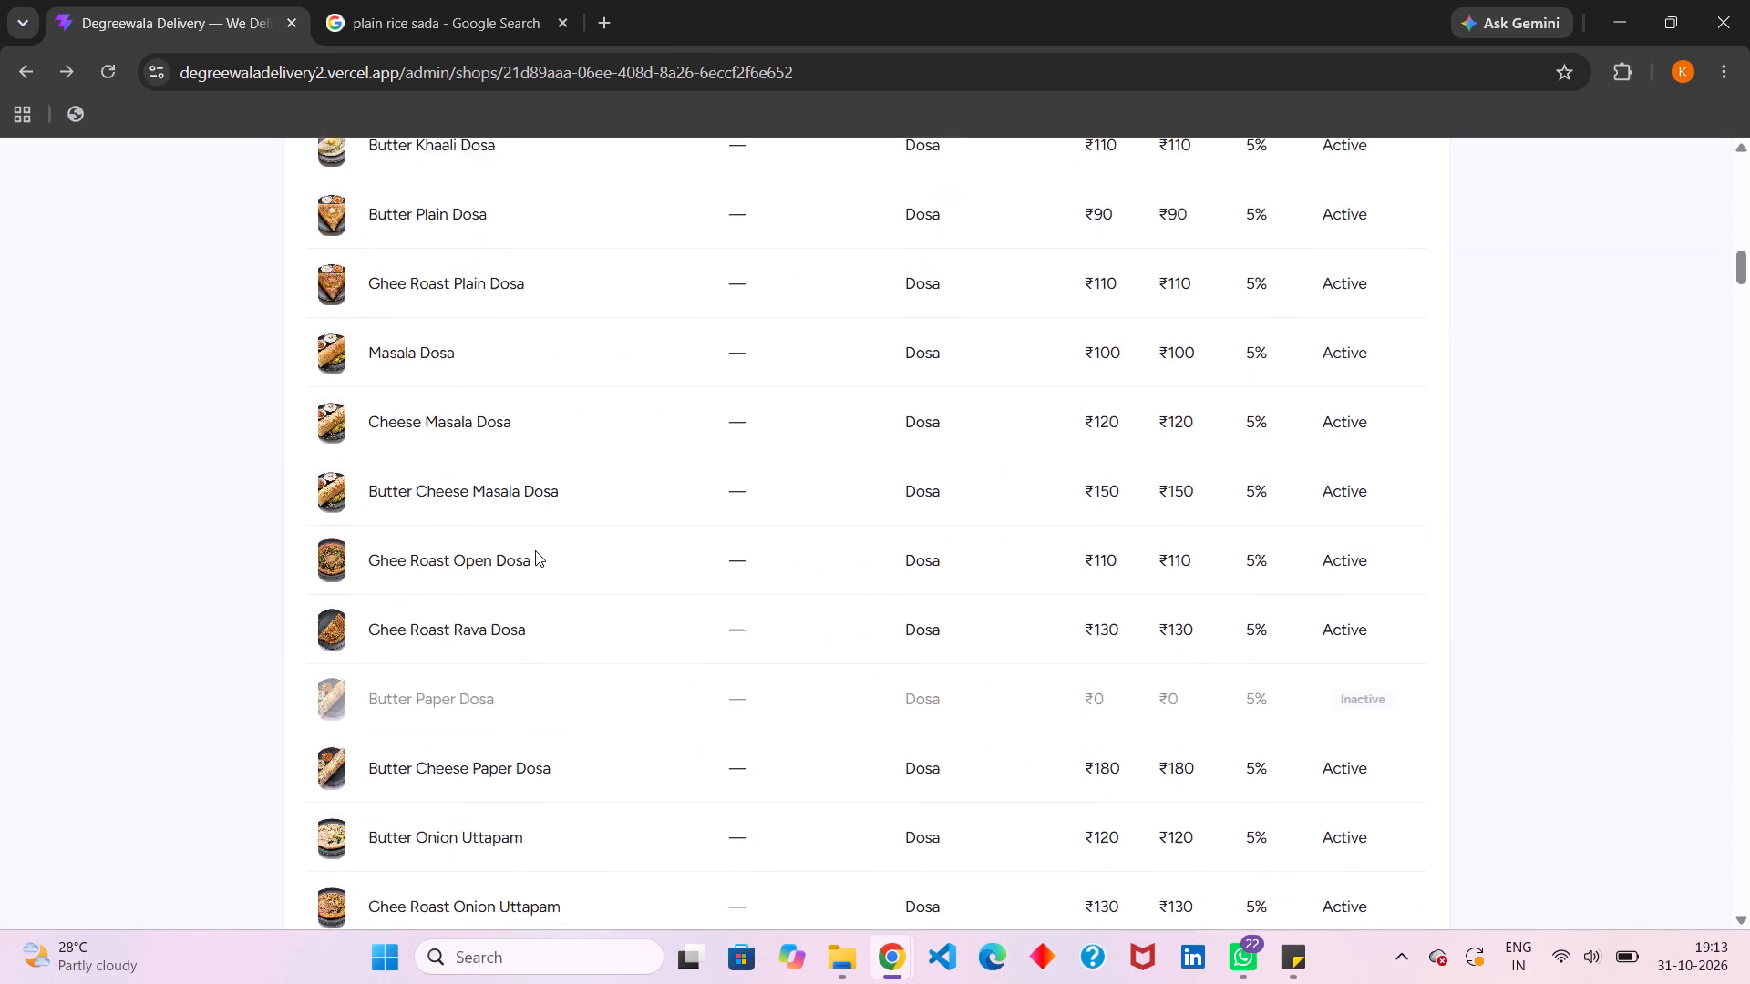
scroll(535, 550, down, 10)
click(920, 585)
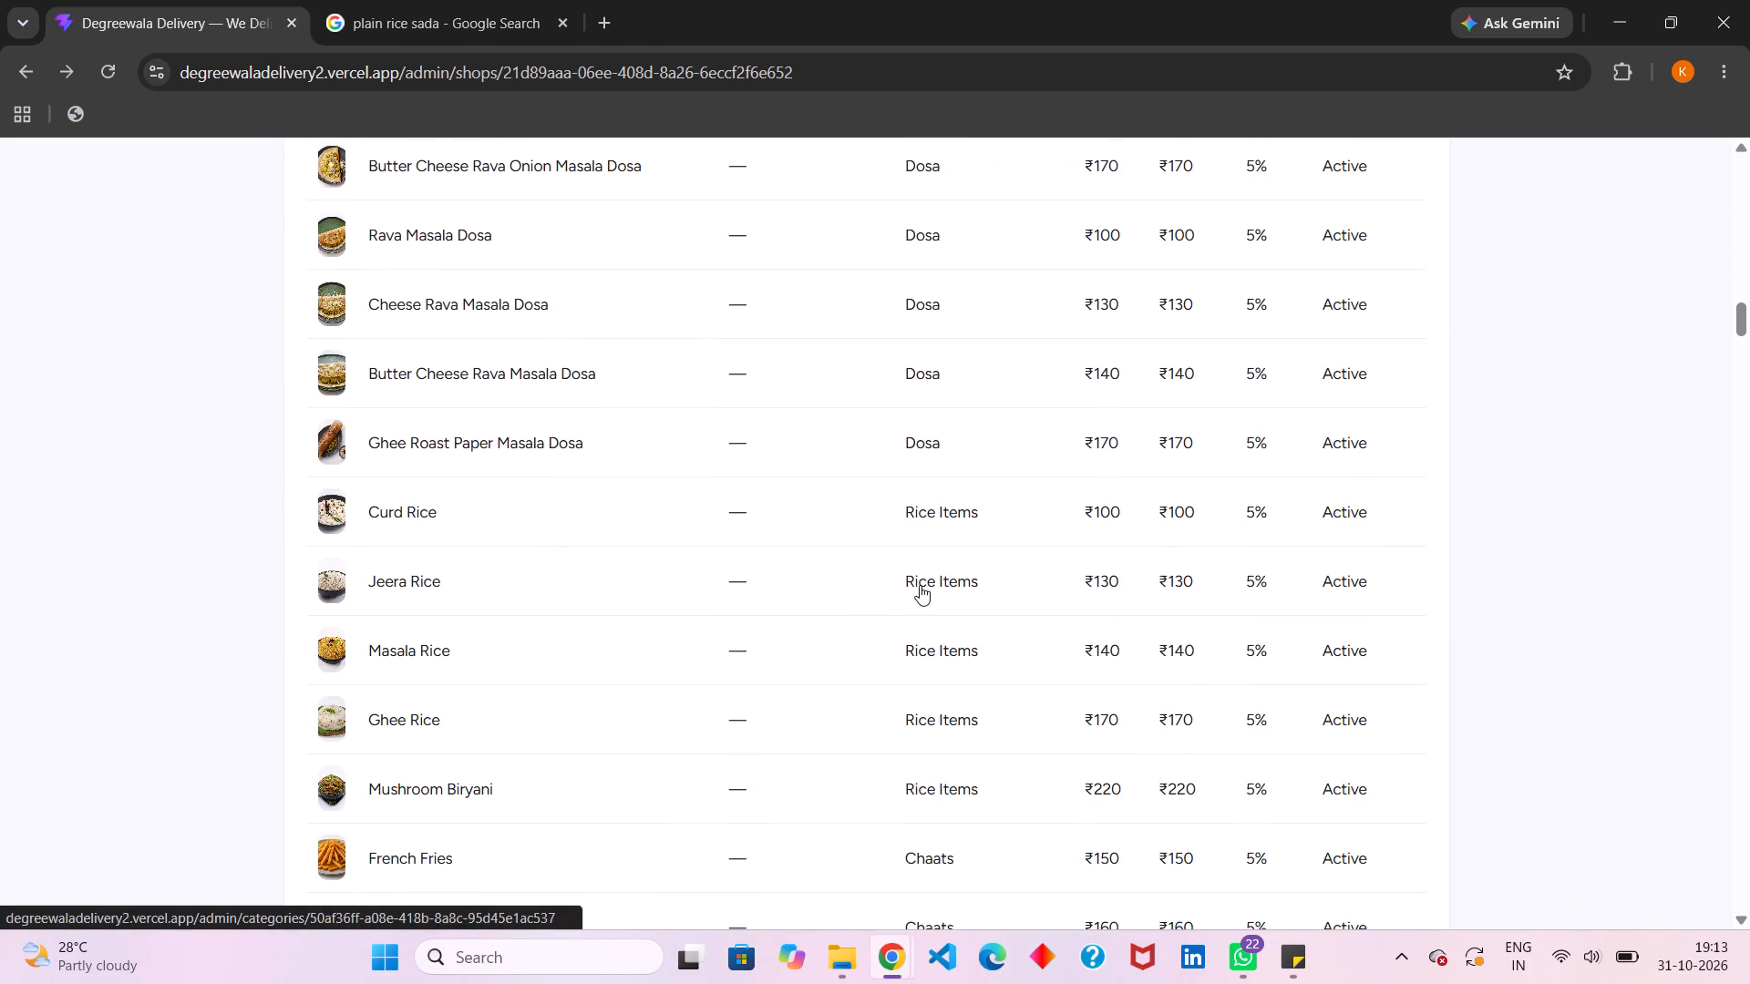
scroll(920, 584, down, 7)
scroll(920, 584, down, 18)
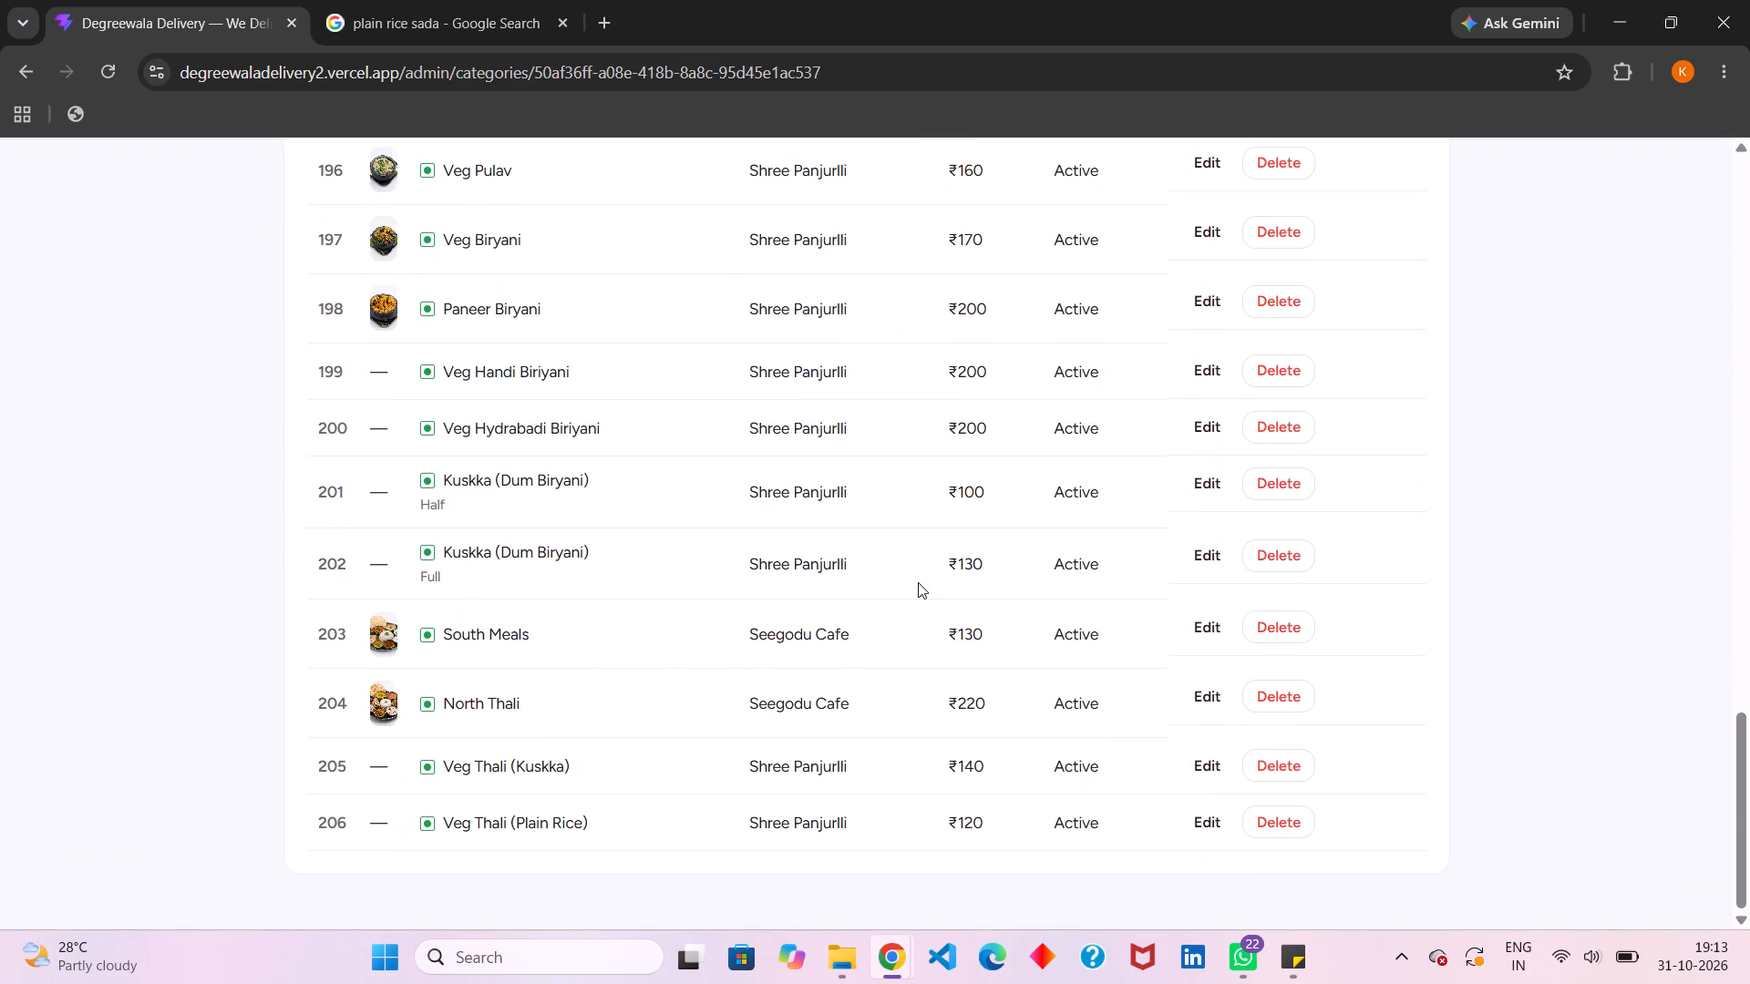
Go back to Seegodu Cafe's "Also shown here" list and open the Chaats category from it.
click(916, 586)
scroll(916, 586, down, 19)
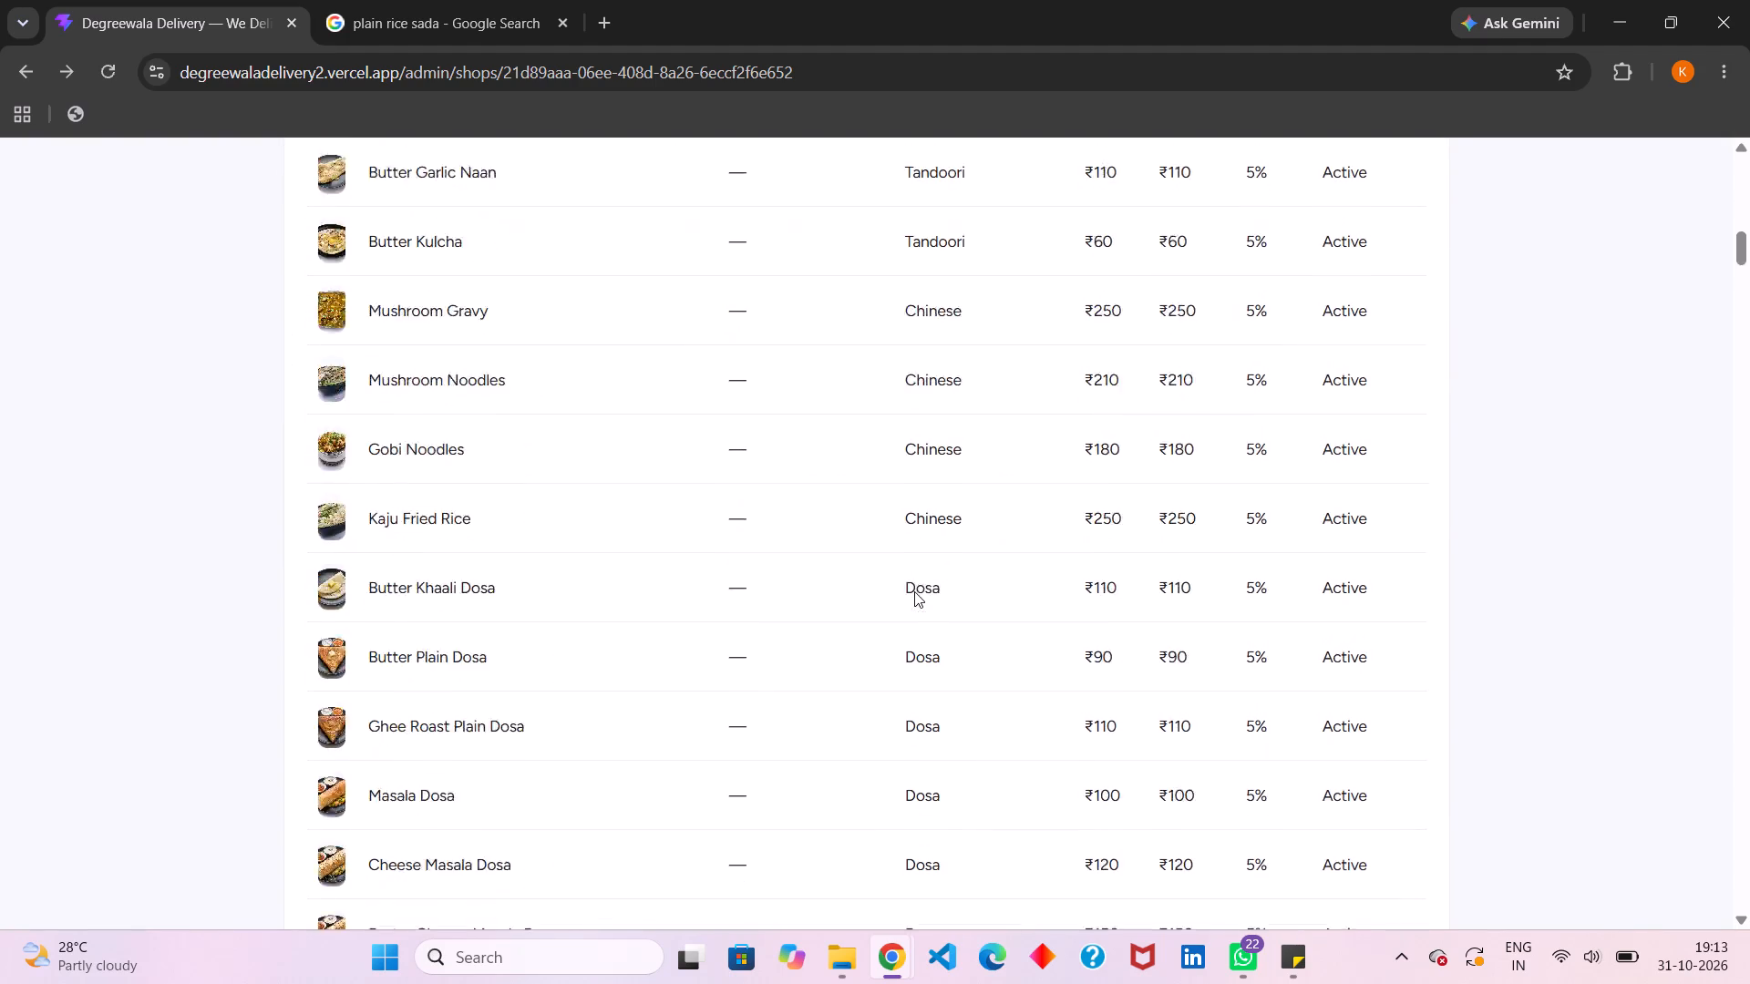
scroll(914, 591, down, 17)
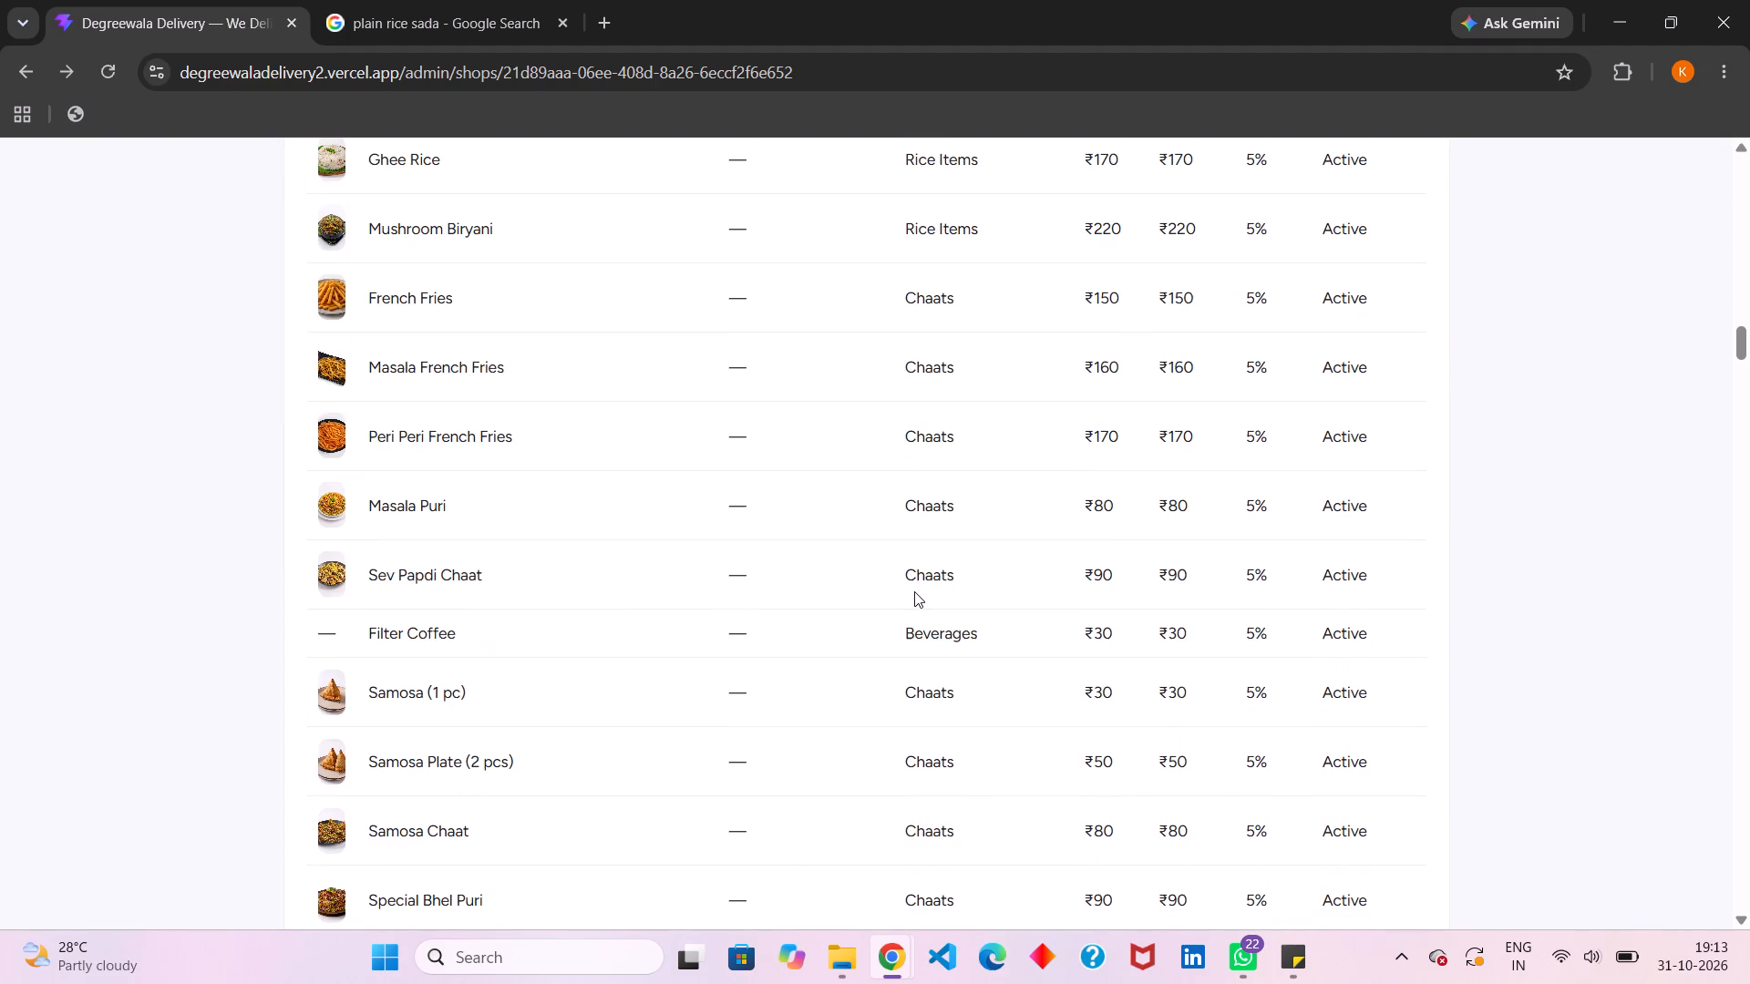
scroll(914, 591, down, 4)
click(918, 497)
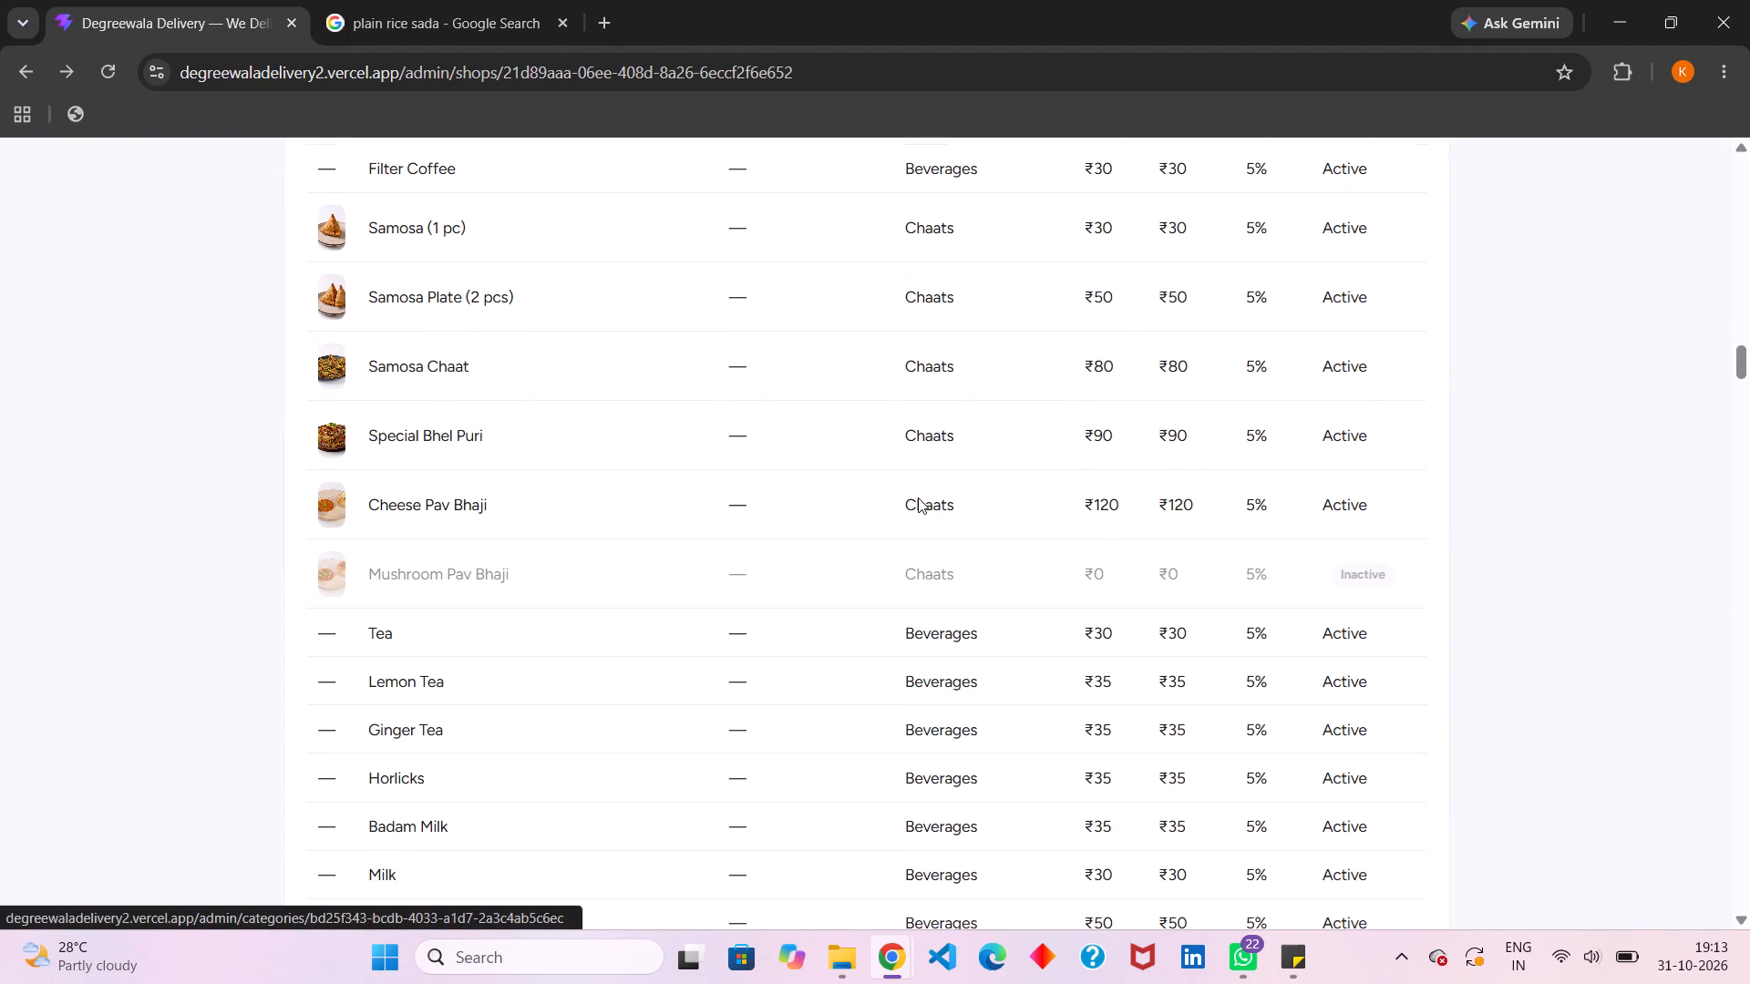
Find the masala_puri_s picture in the Seegodu_cafe folder, attach it to Cafe Coffee Bee's Masala Puri item and save it.
scroll(918, 497, down, 3)
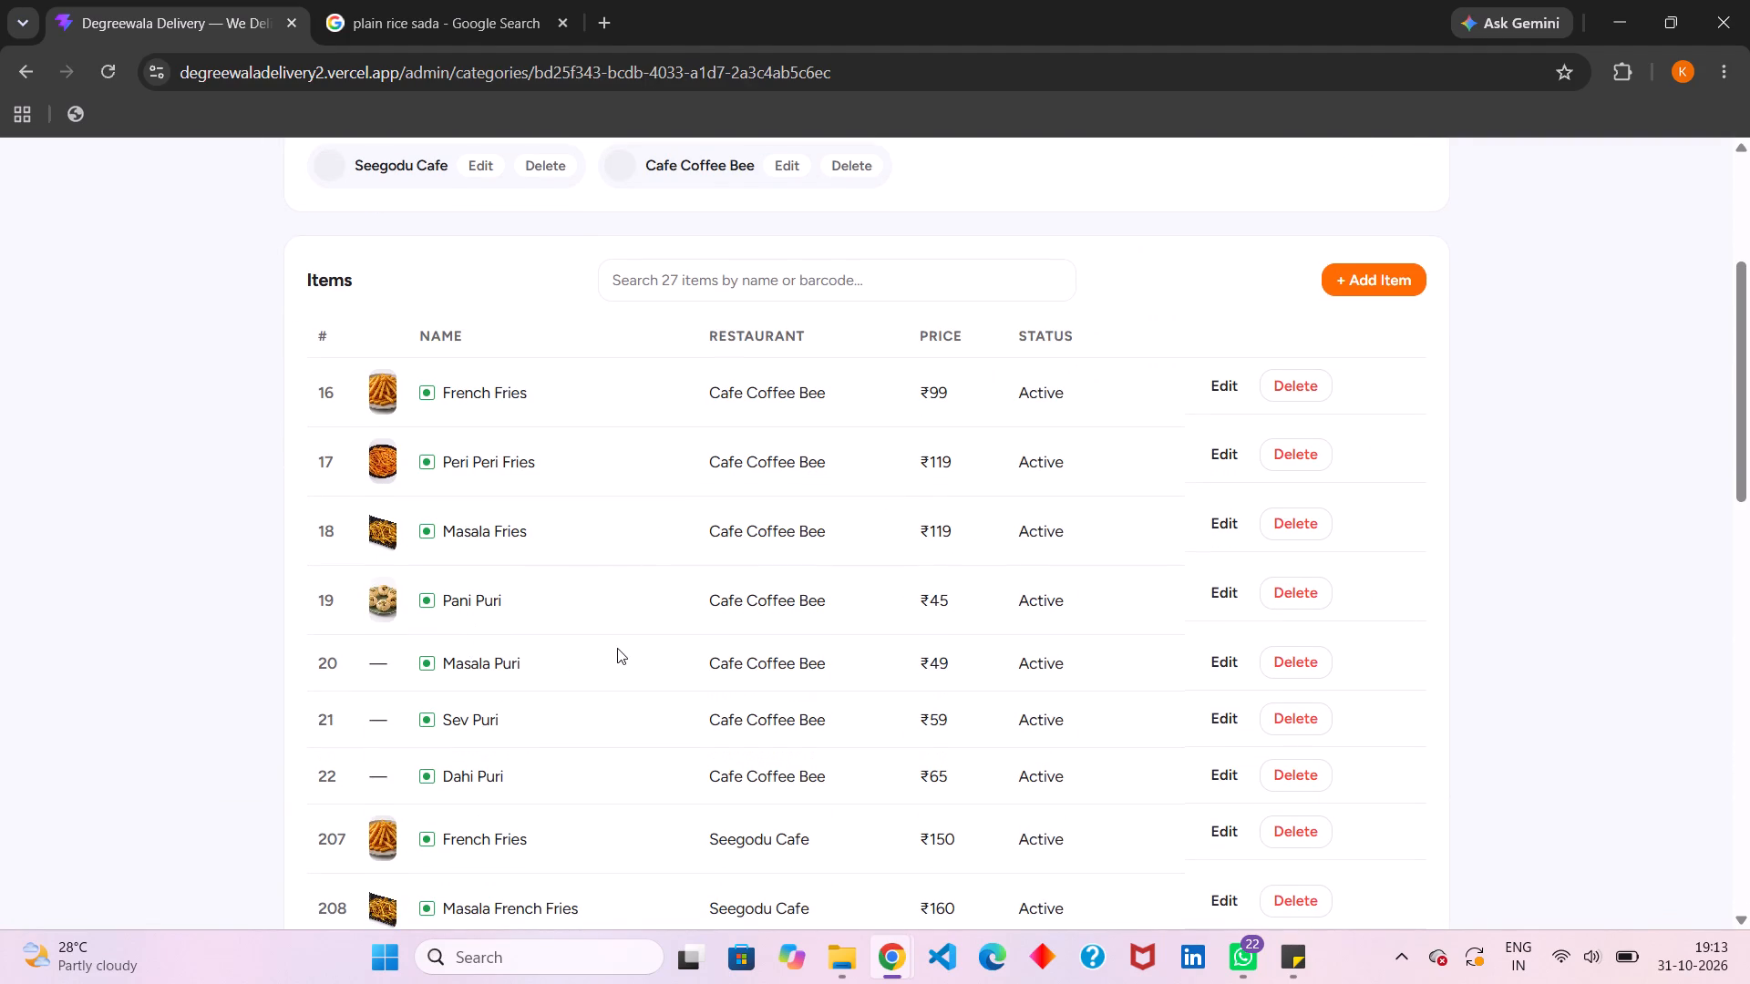
scroll(618, 647, down, 1)
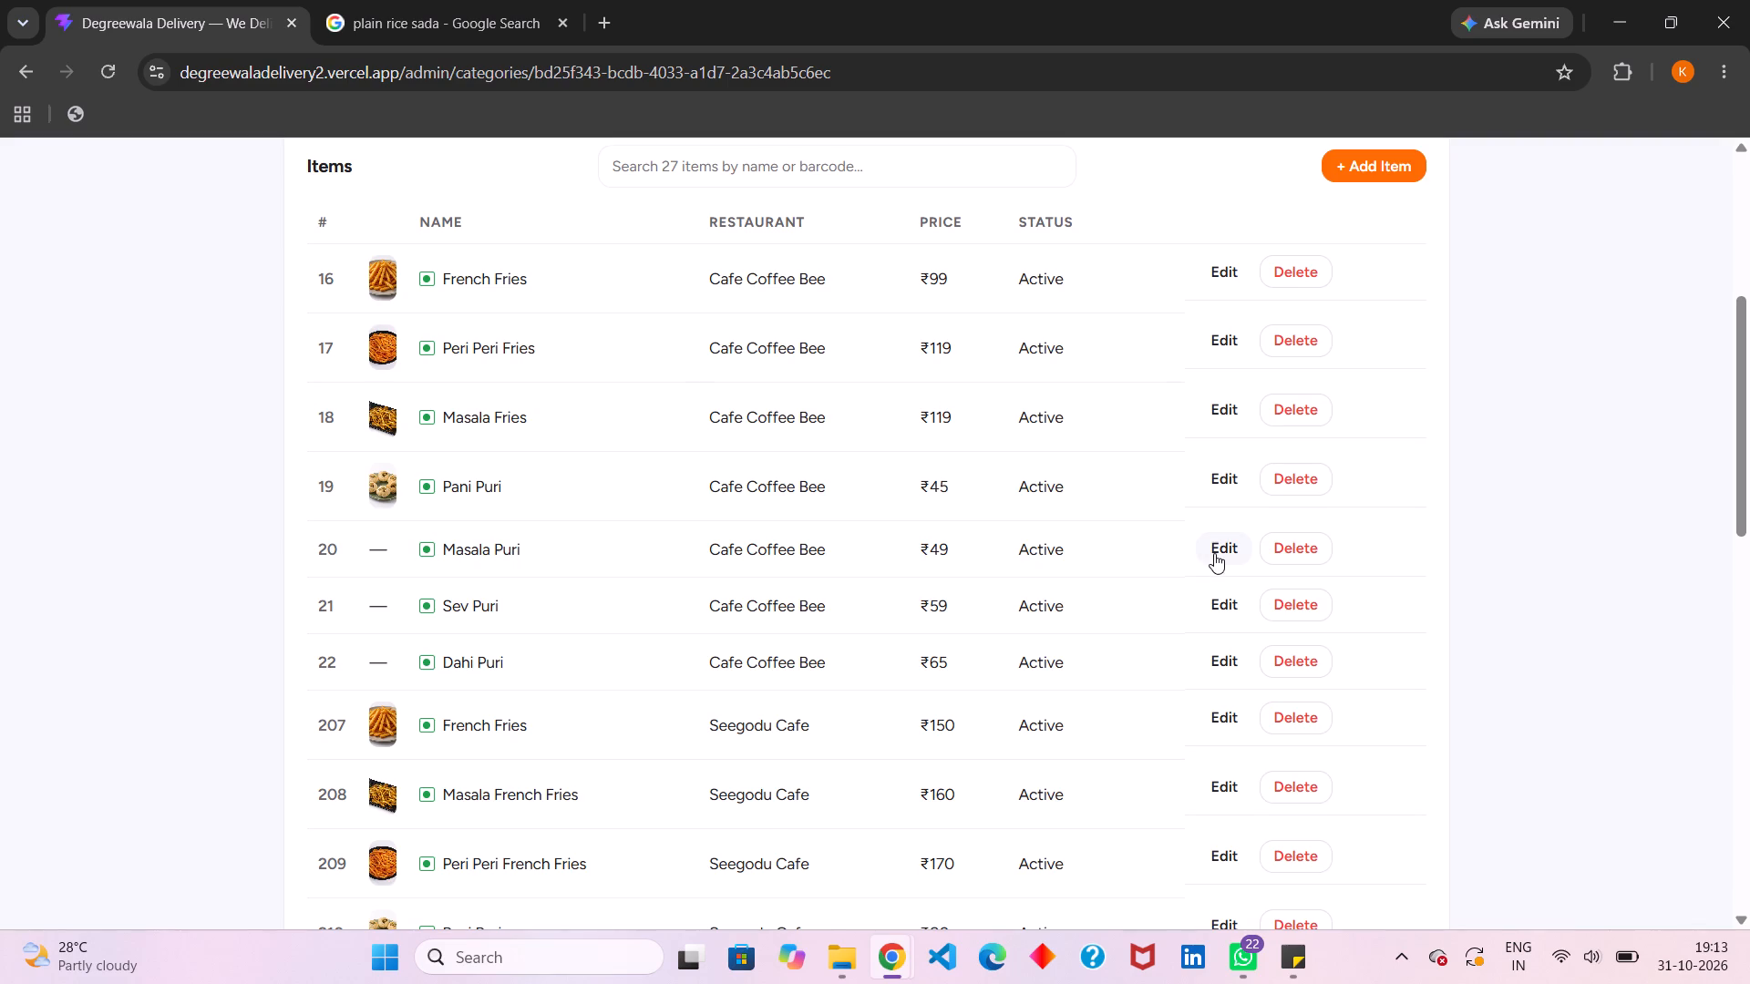
click(1214, 553)
scroll(721, 588, down, 6)
click(671, 745)
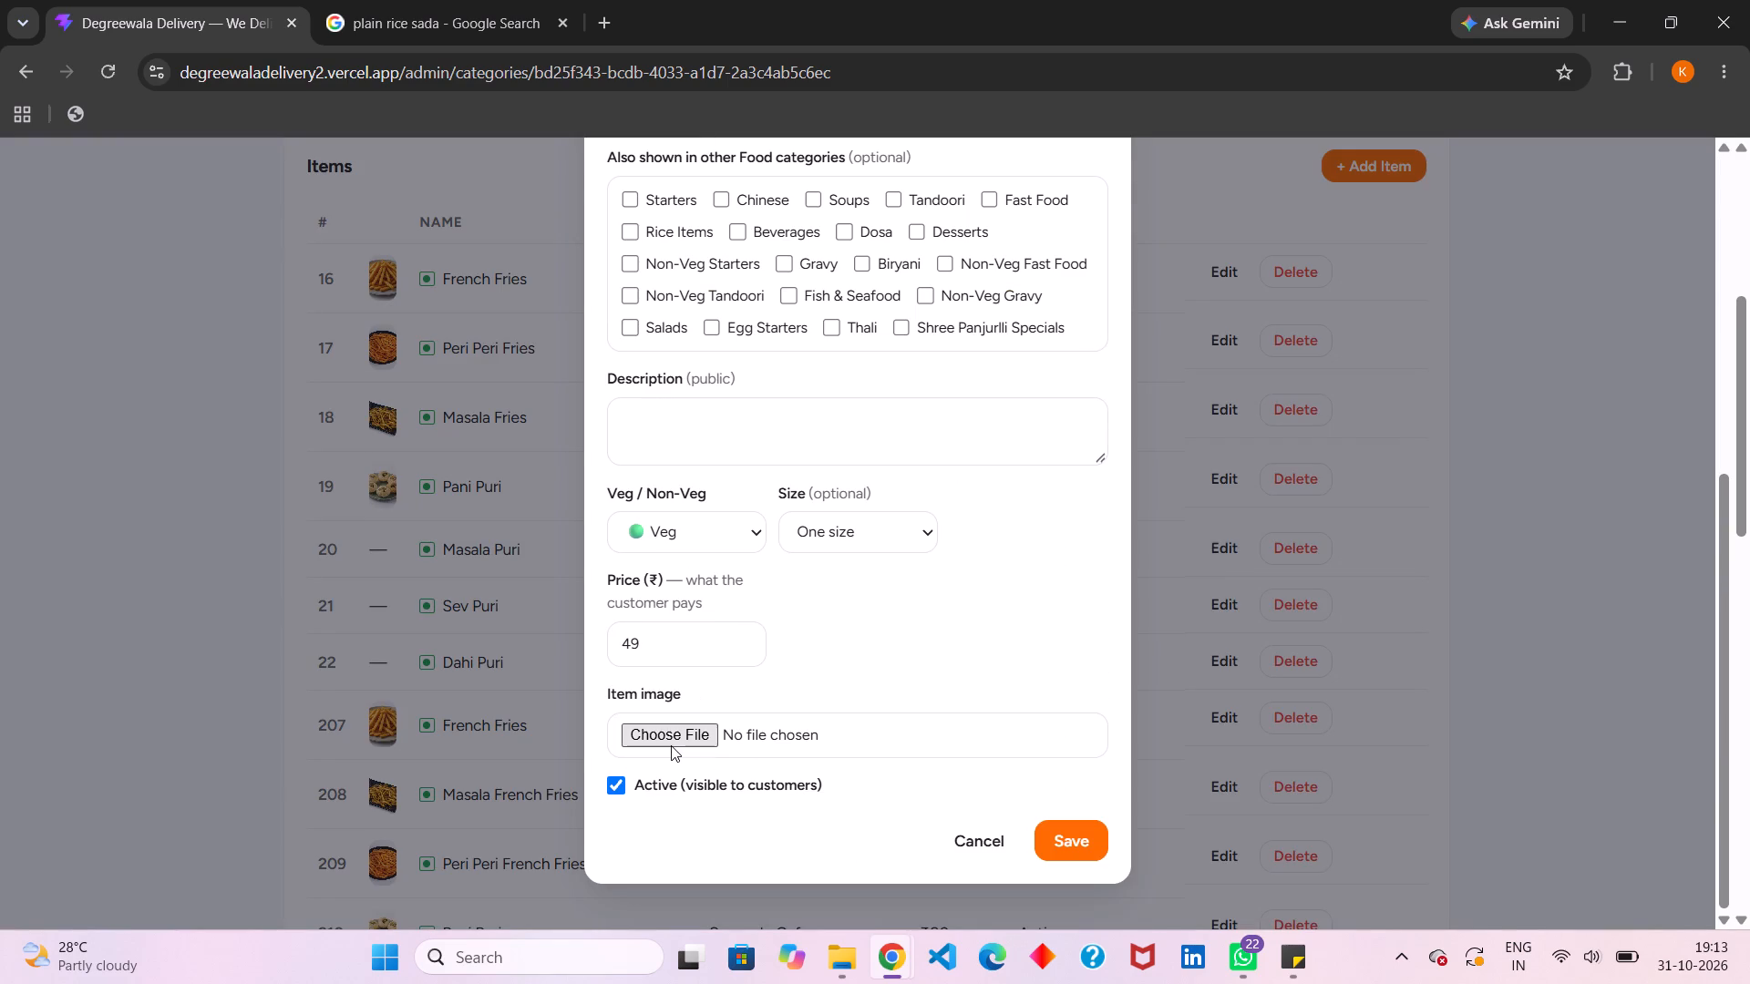
click(769, 72)
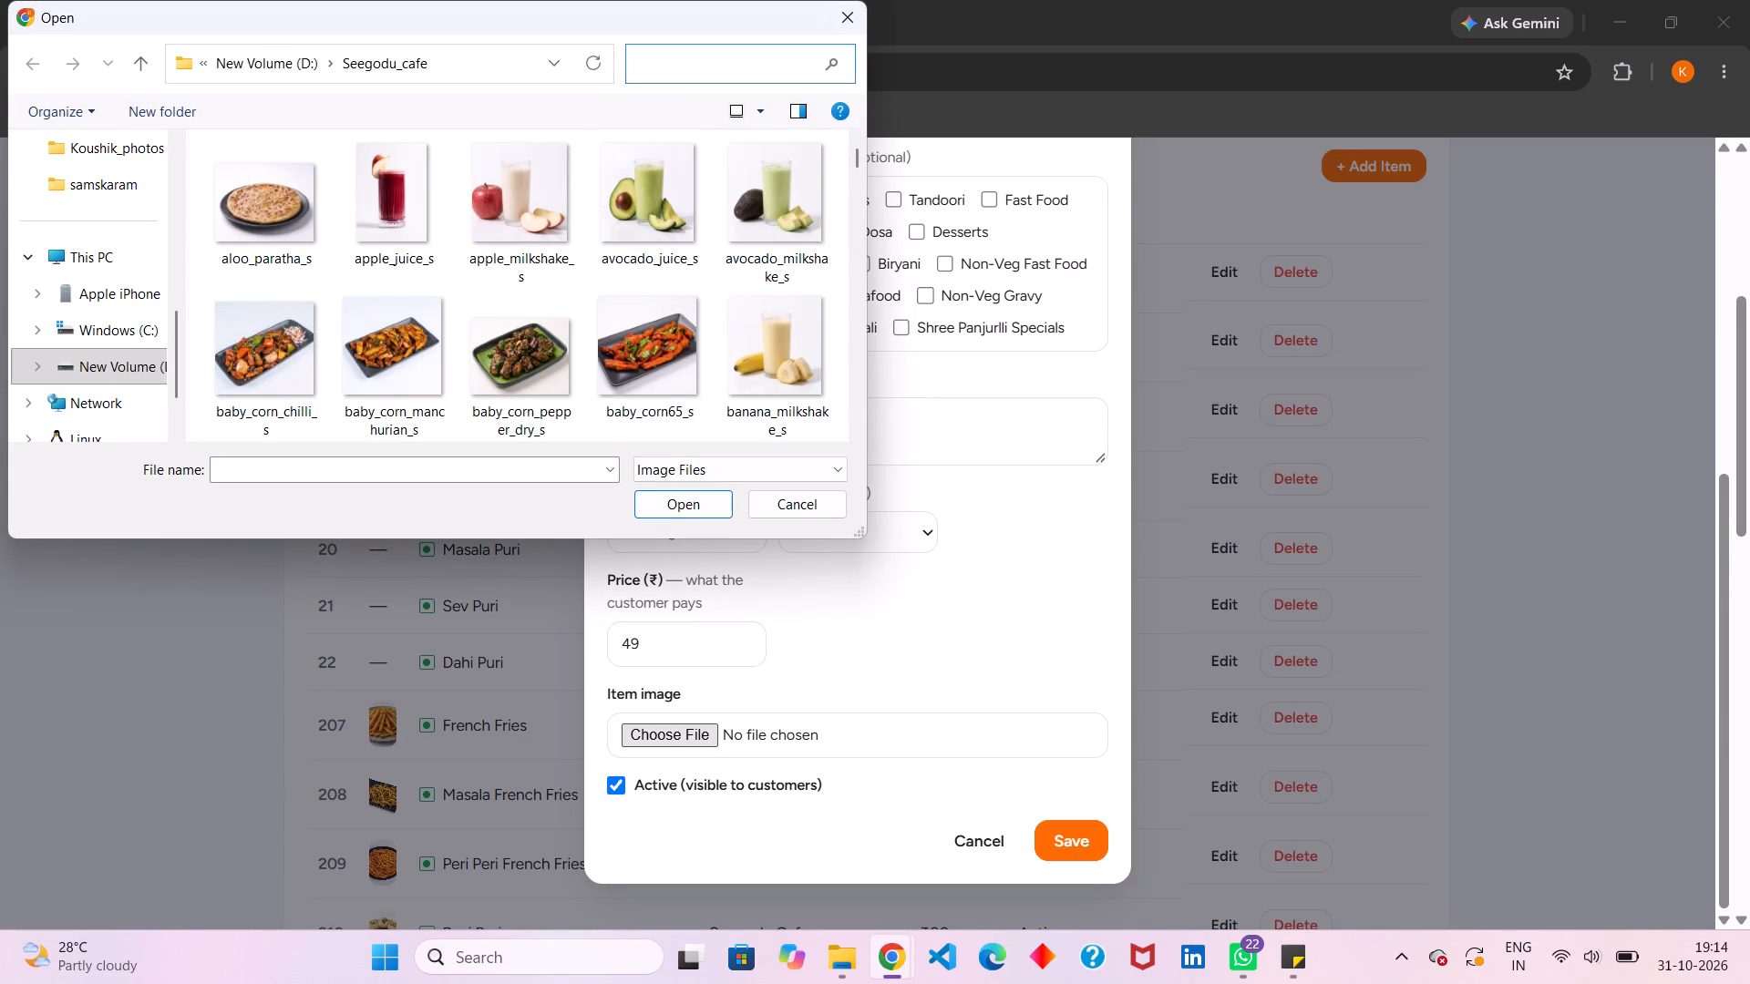
text(masala)
key(space)
text(puri)
click(292, 205)
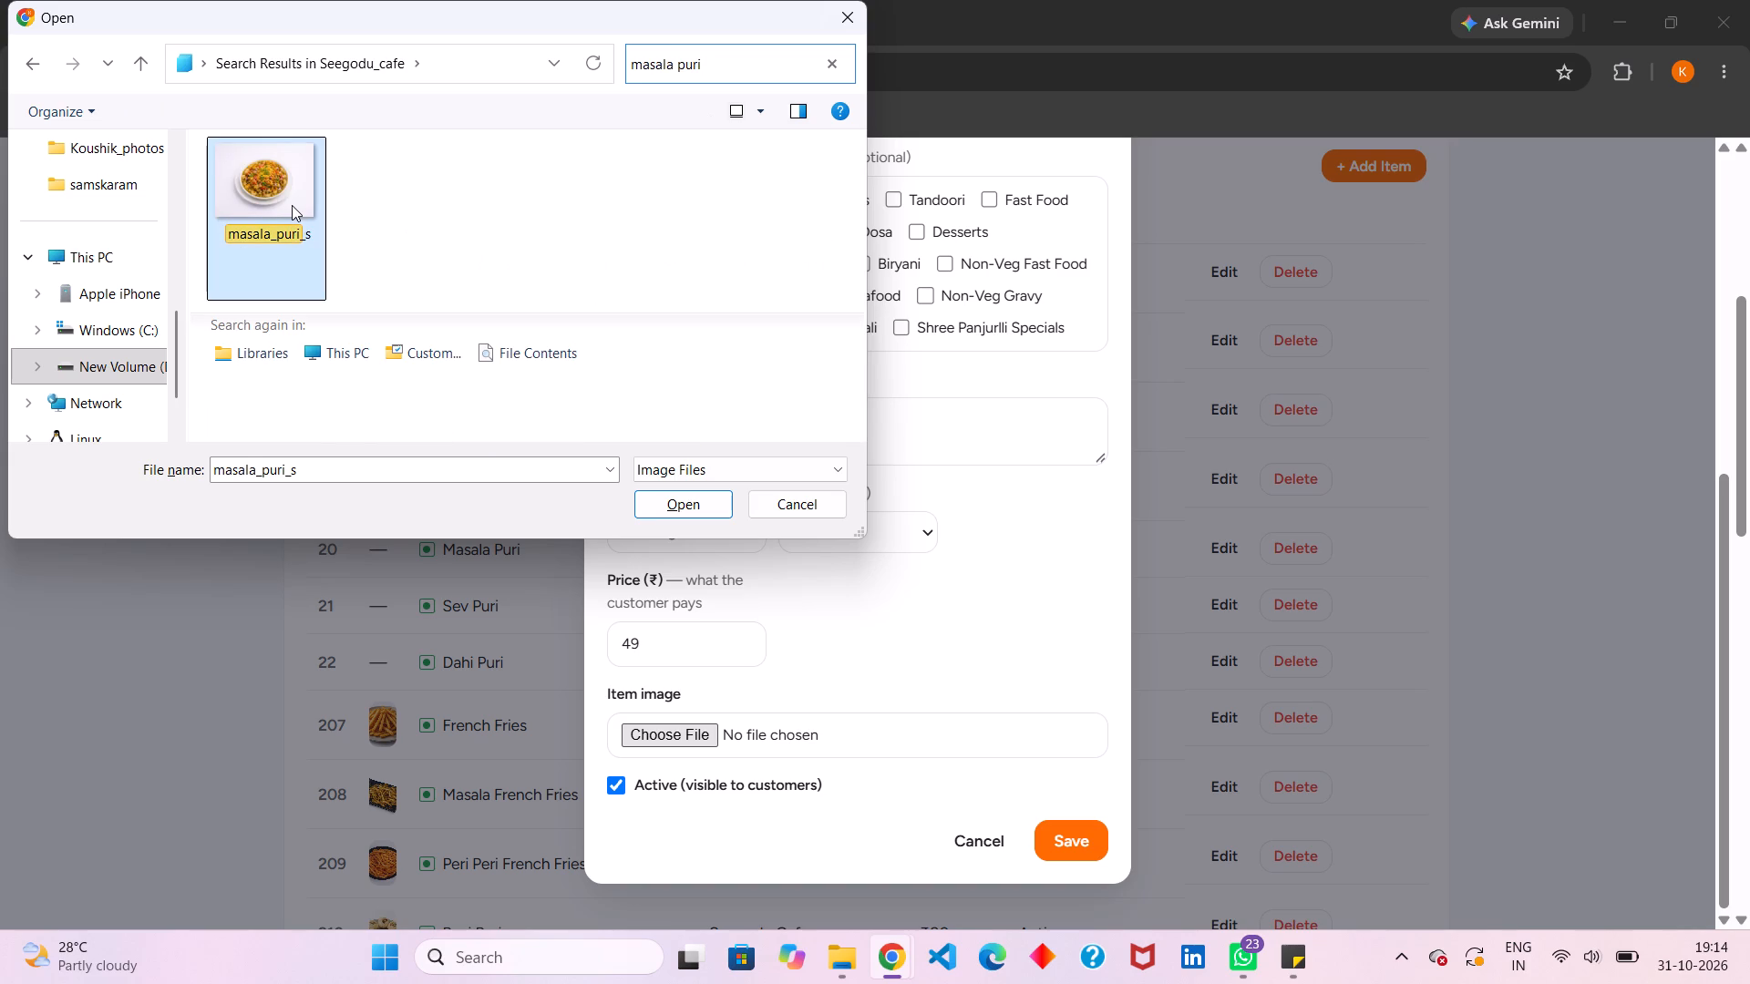
click(695, 509)
scroll(821, 682, down, 5)
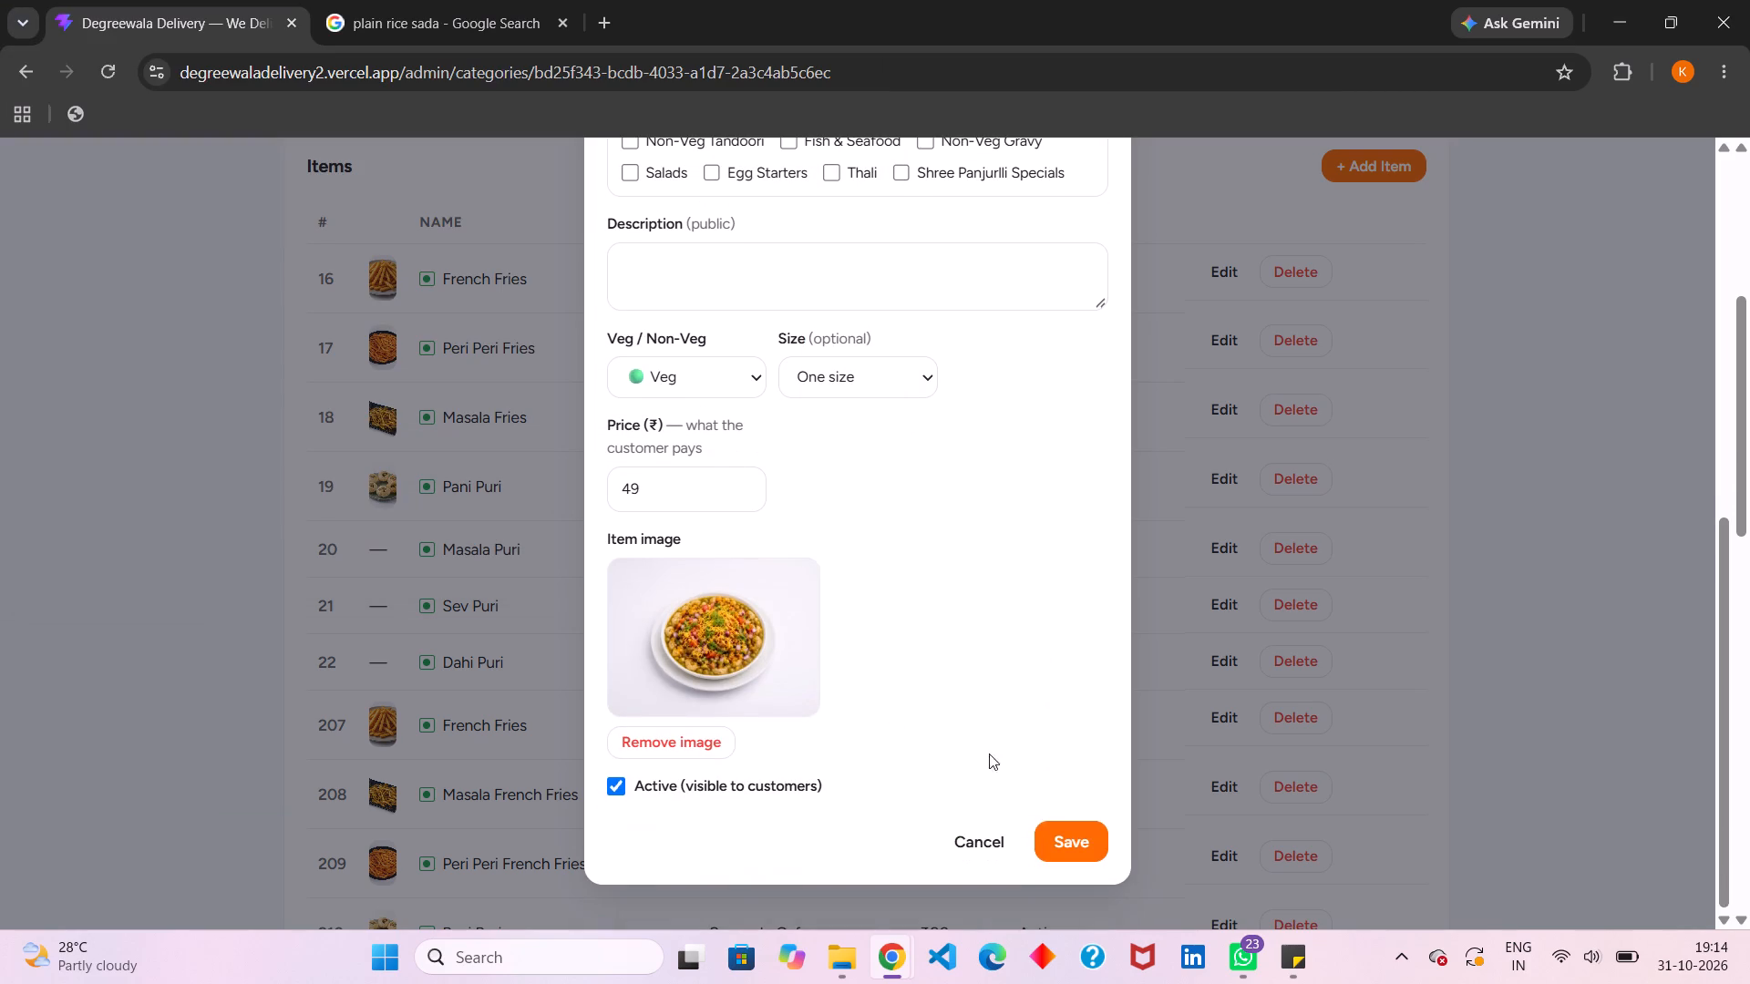
click(1074, 832)
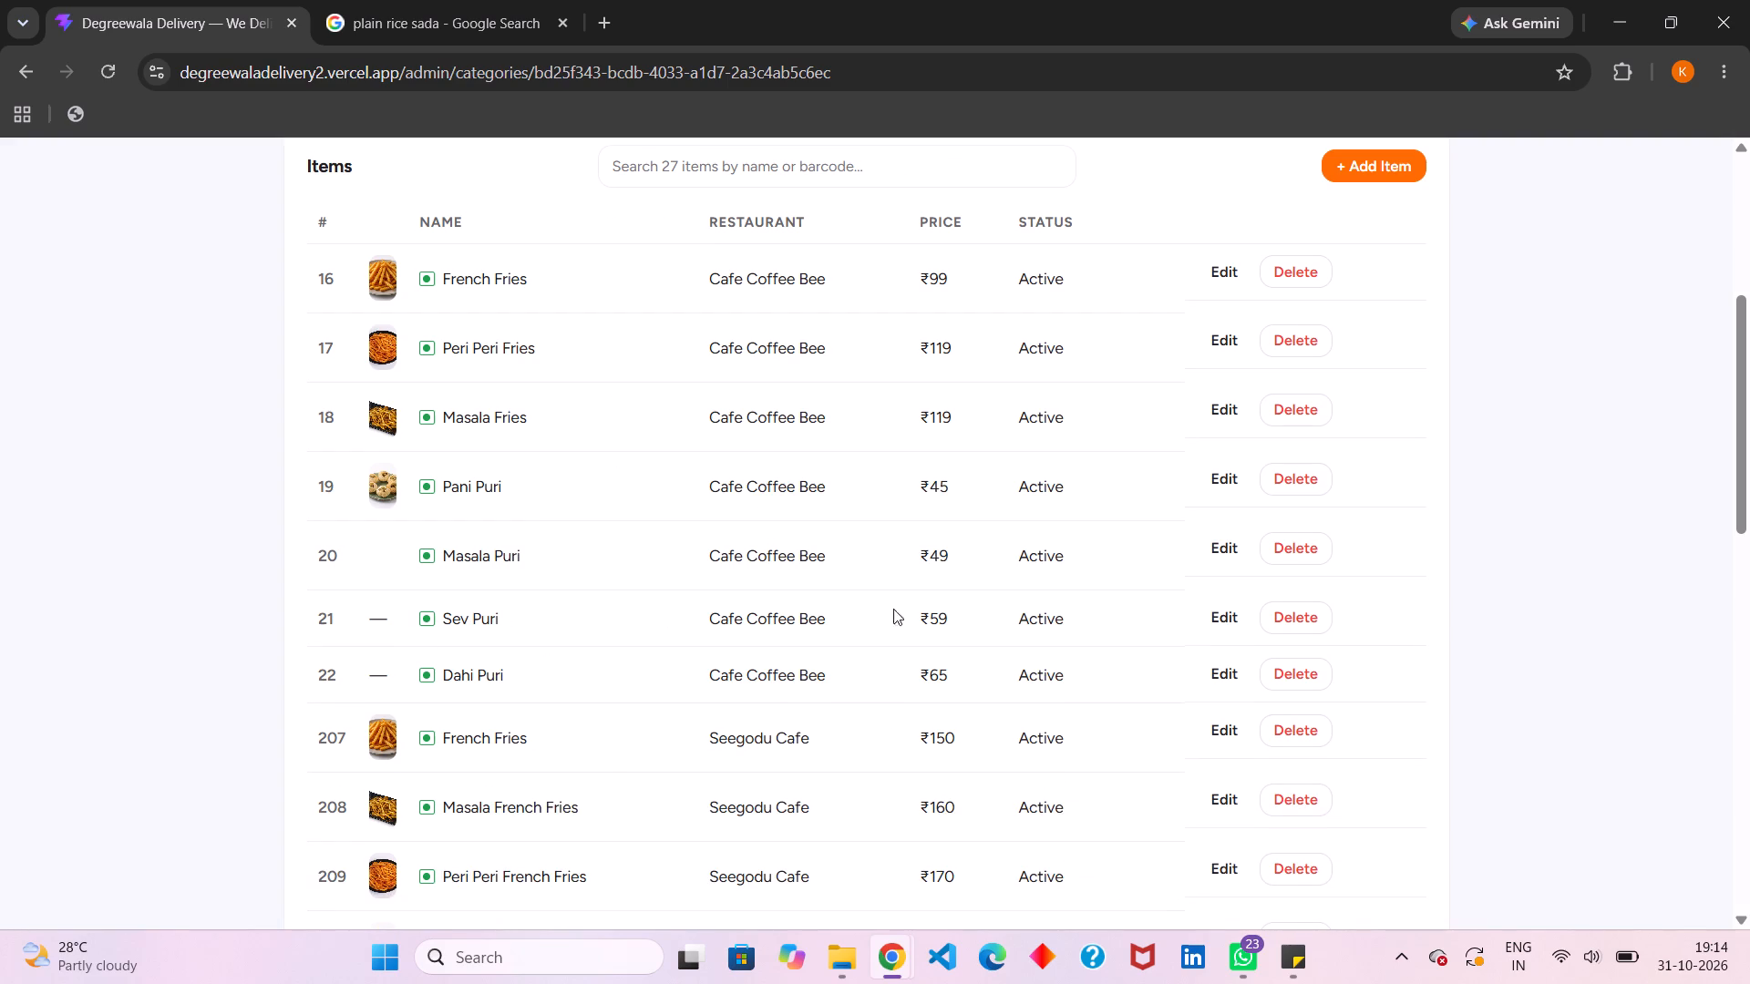
Find the sev_puri_s picture in the Seegodu_cafe folder, attach it to Cafe Coffee Bee's Sev Puri item and save it.
click(1218, 614)
scroll(750, 525, down, 6)
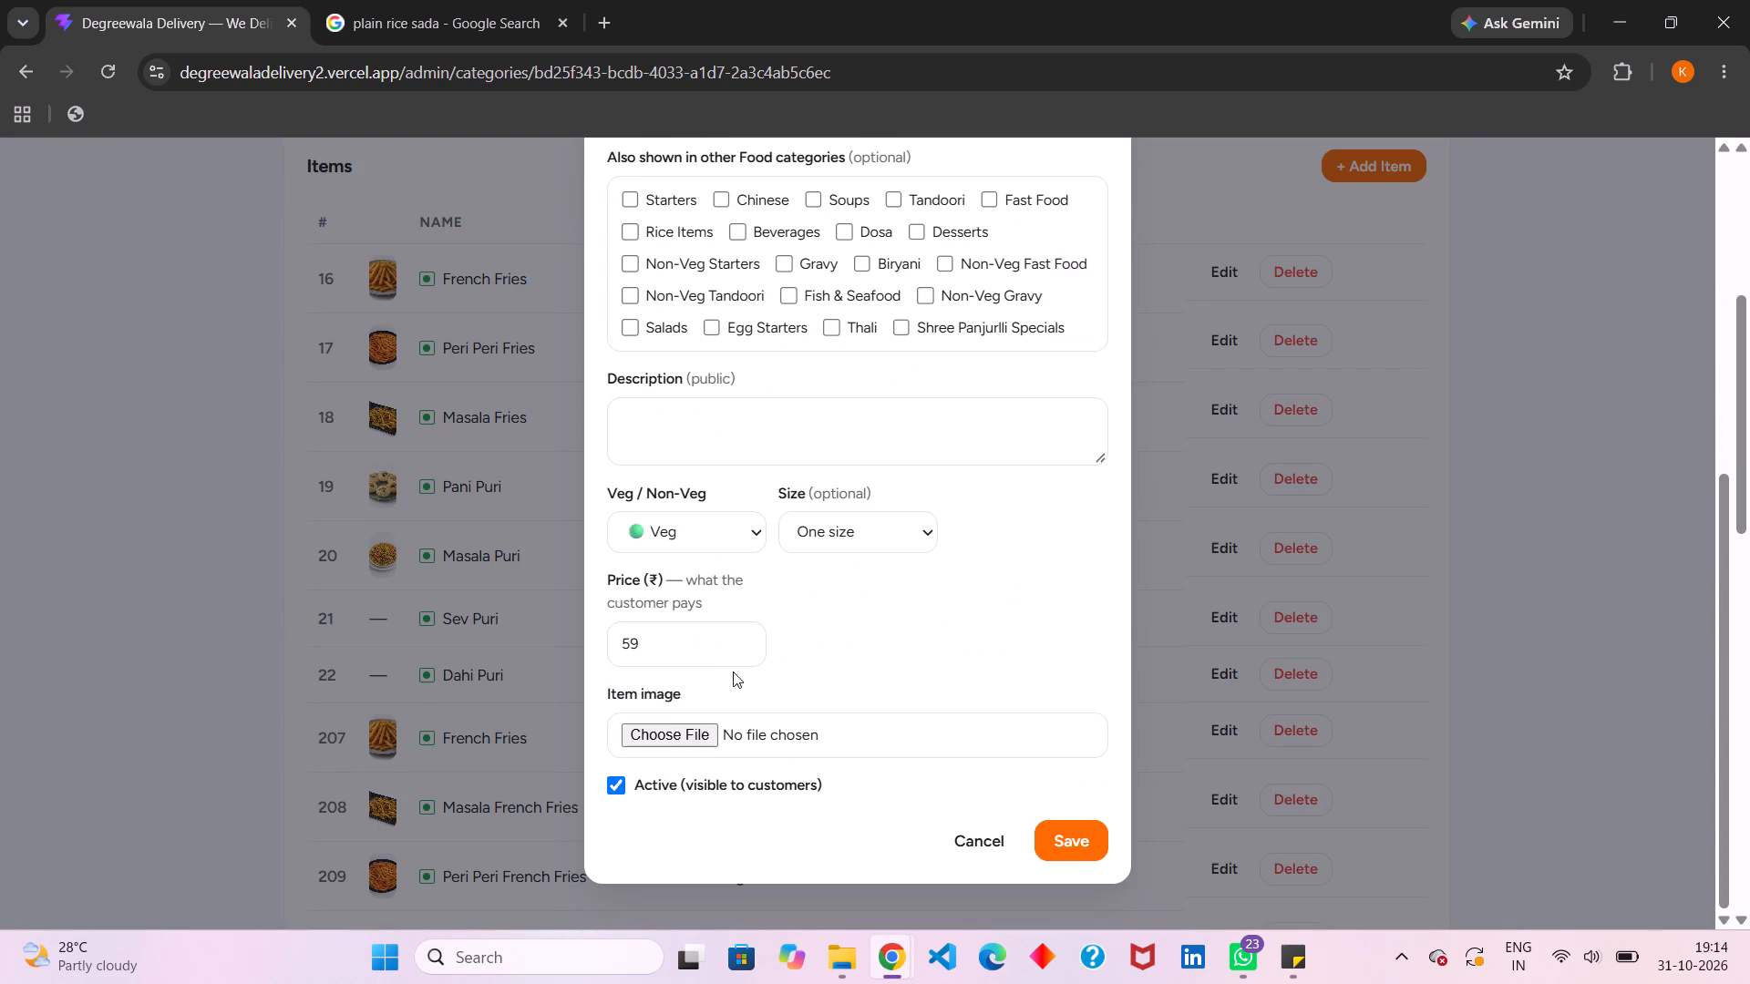
click(671, 725)
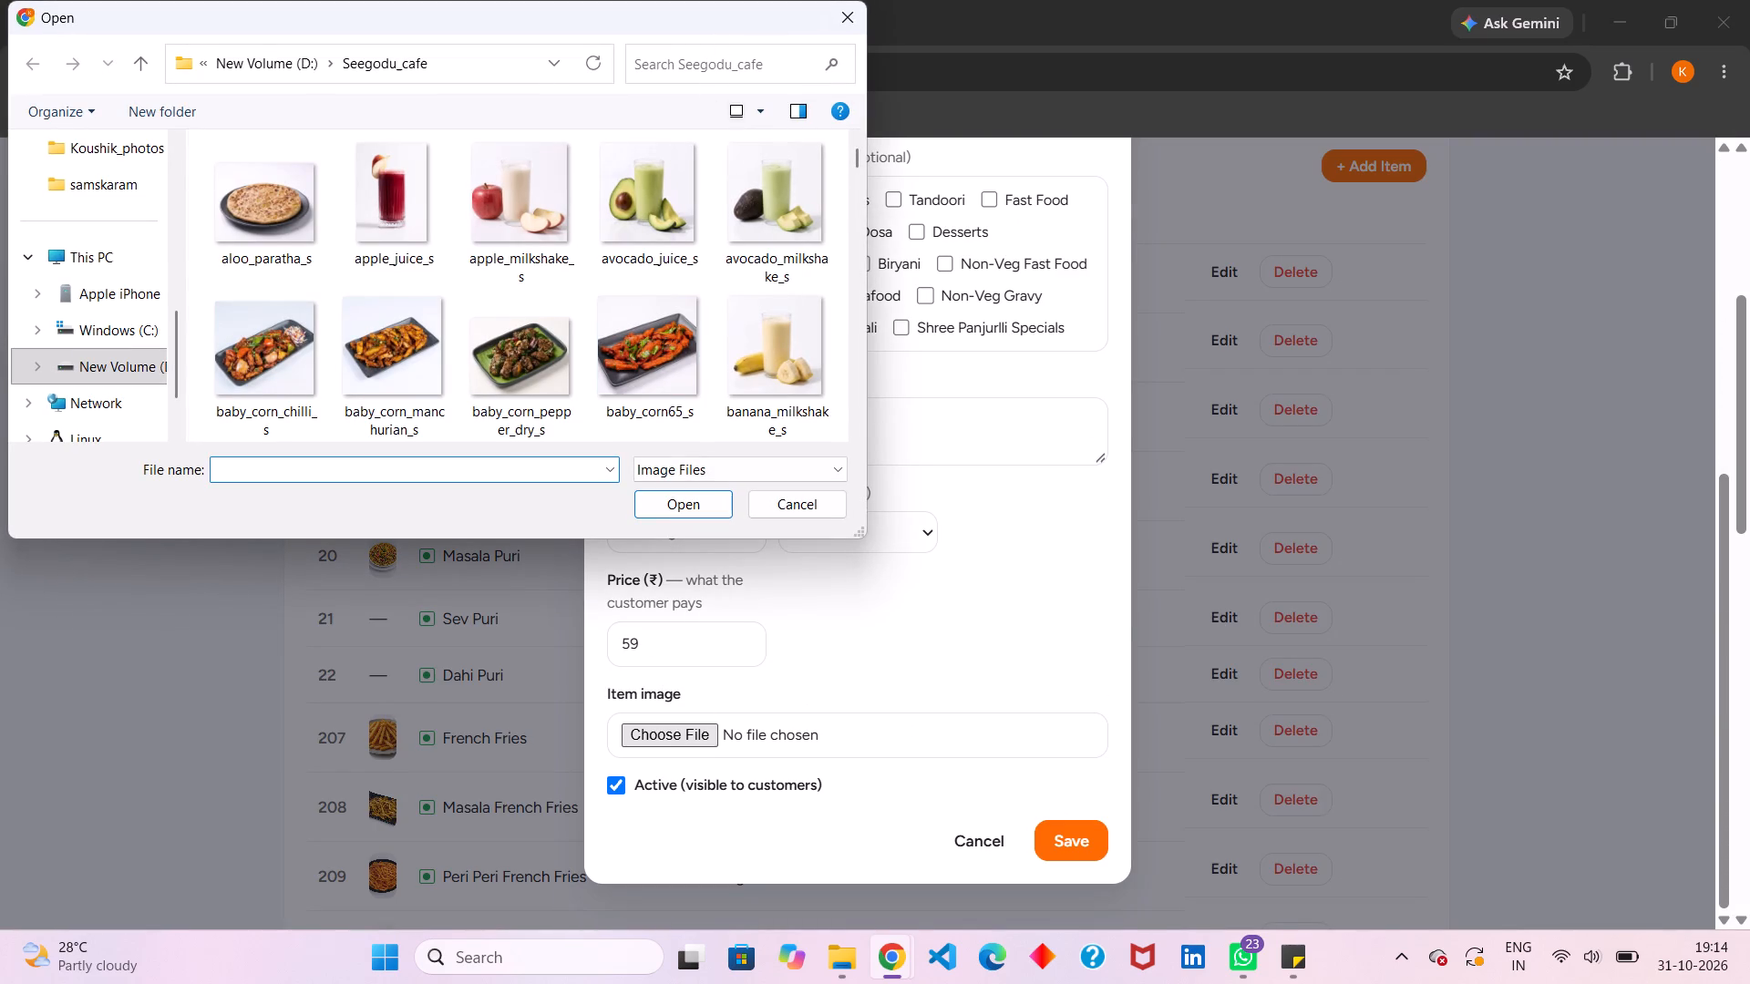
click(717, 69)
text(sev)
key(space)
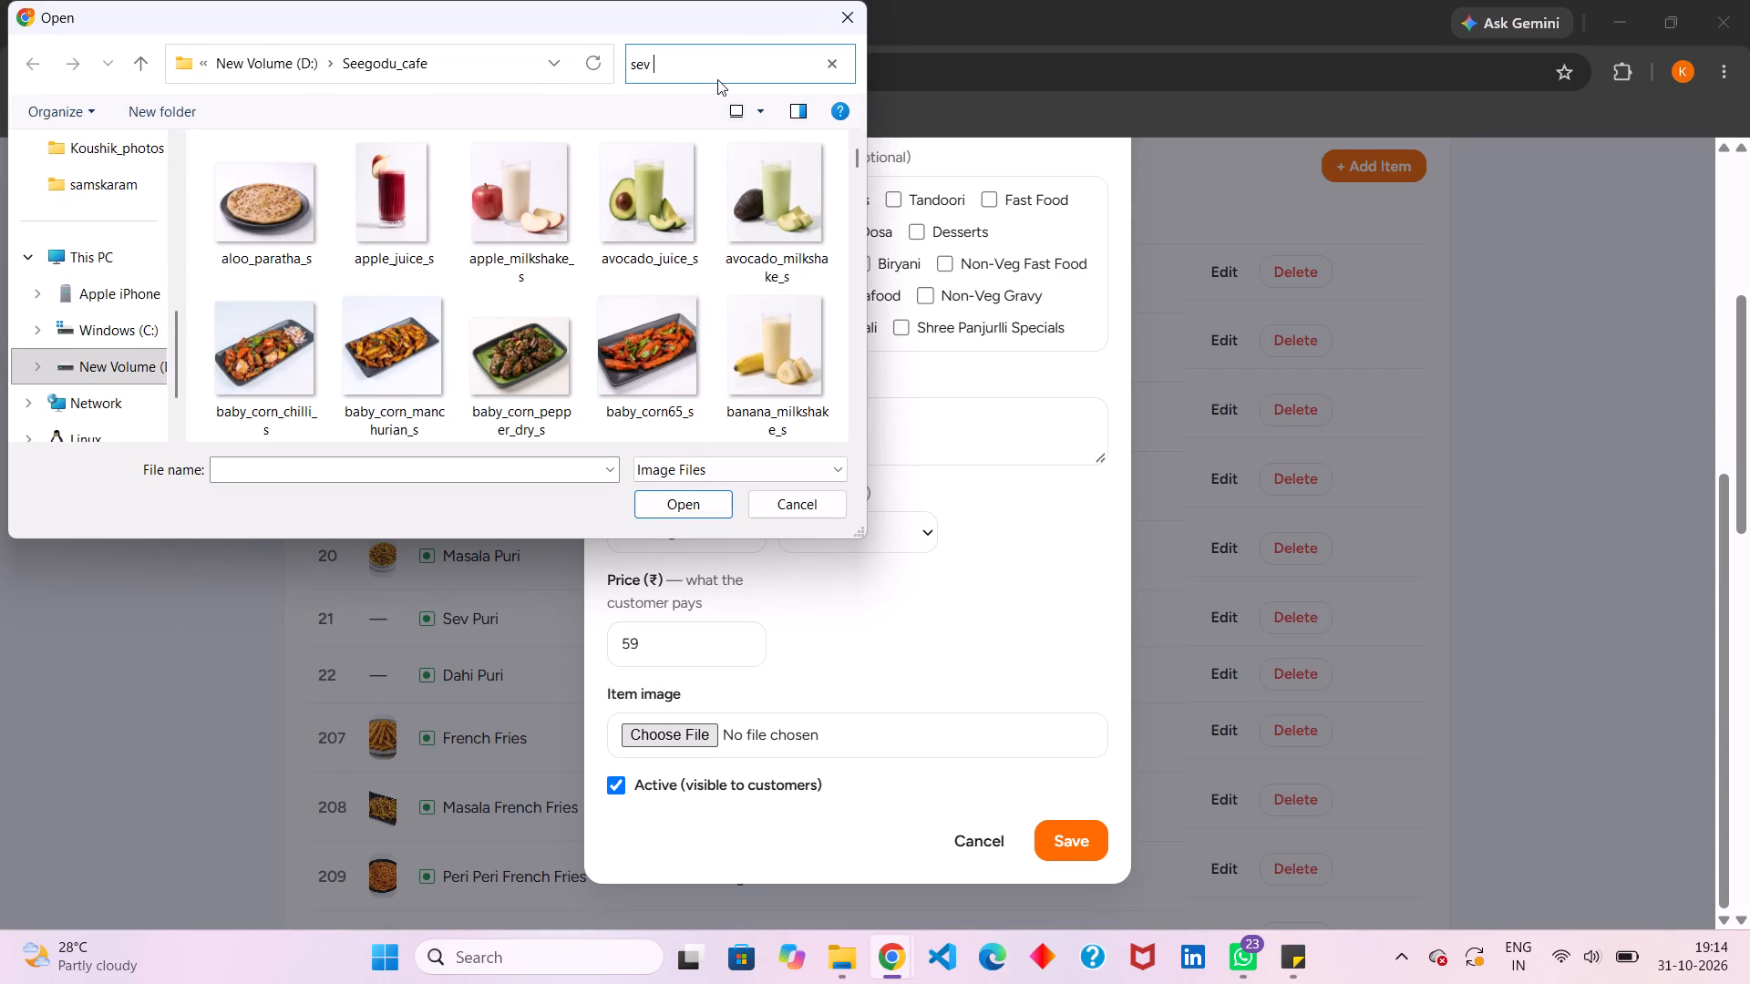
key(p)
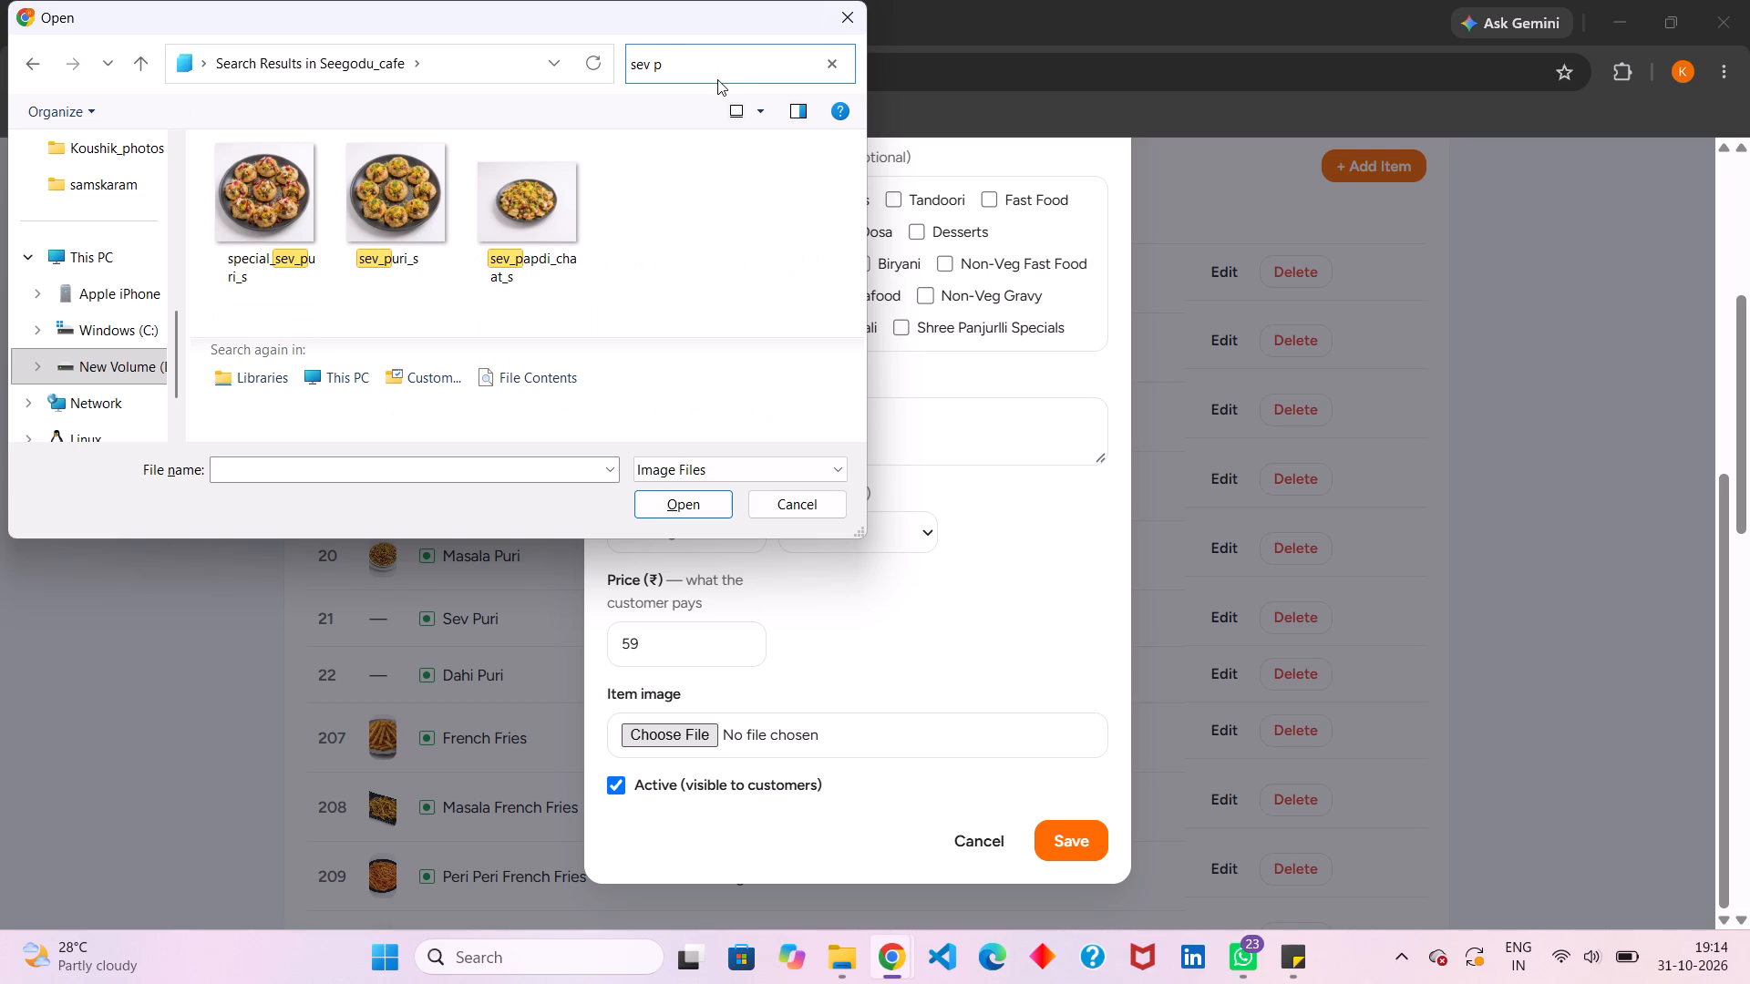
text(uri)
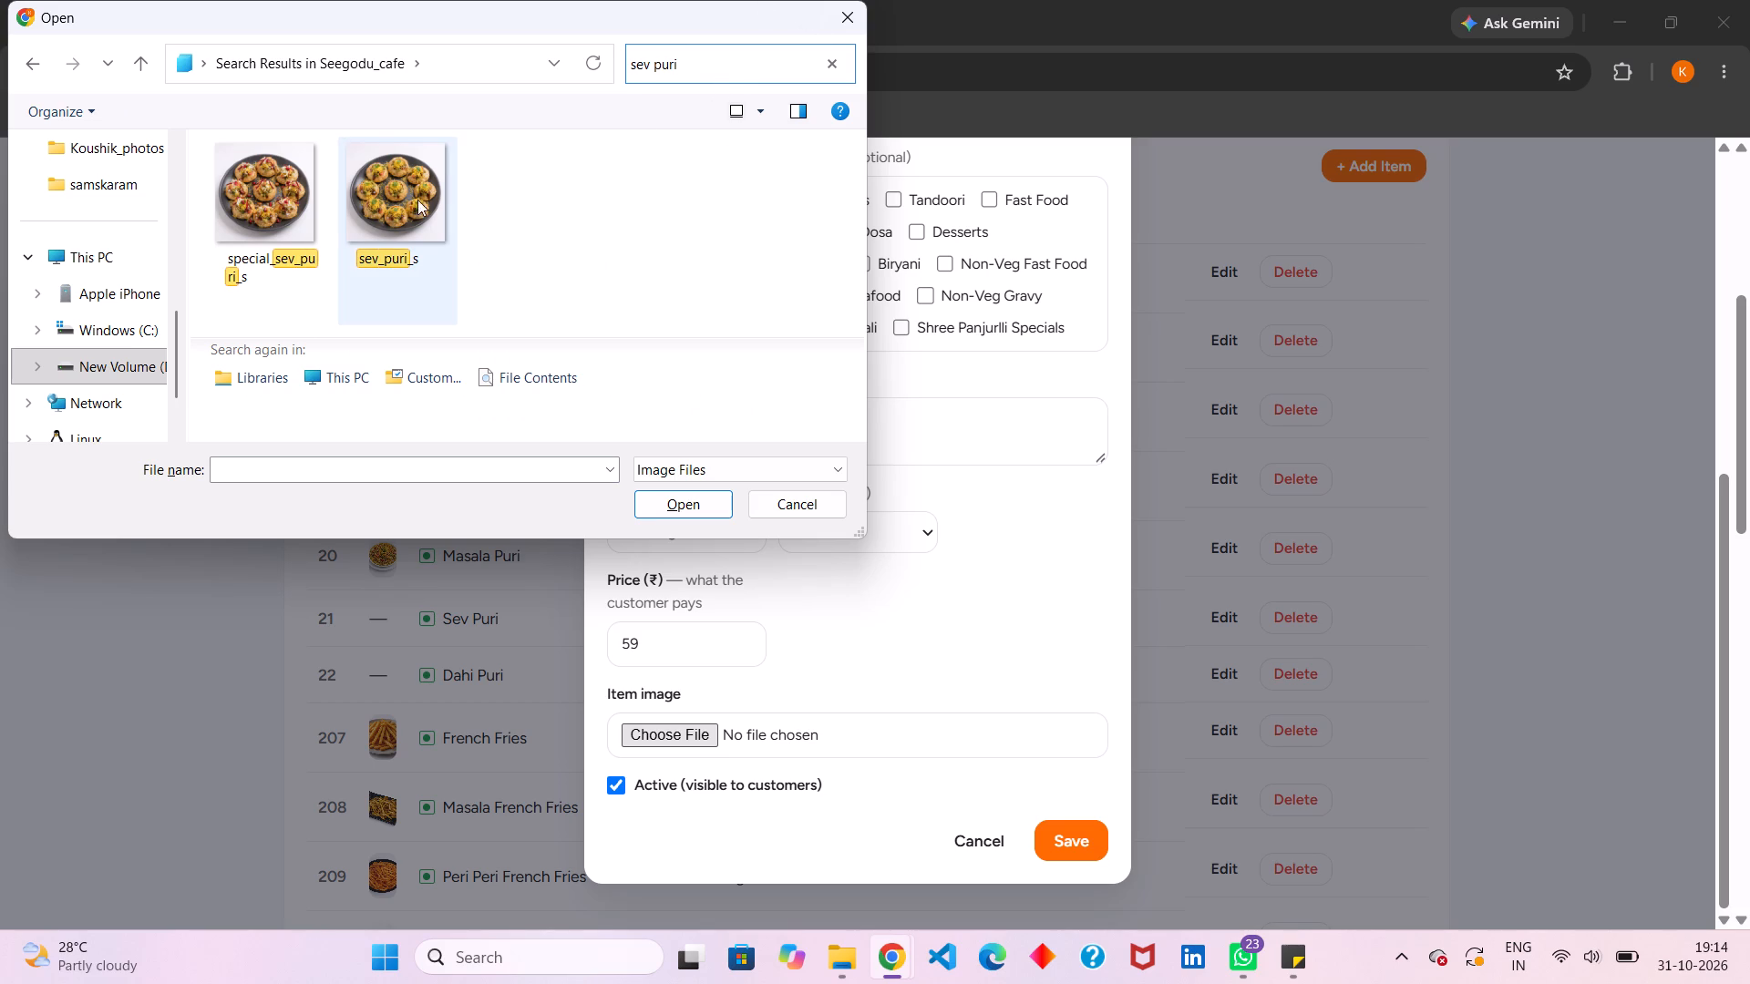
double_click(389, 217)
scroll(805, 516, down, 8)
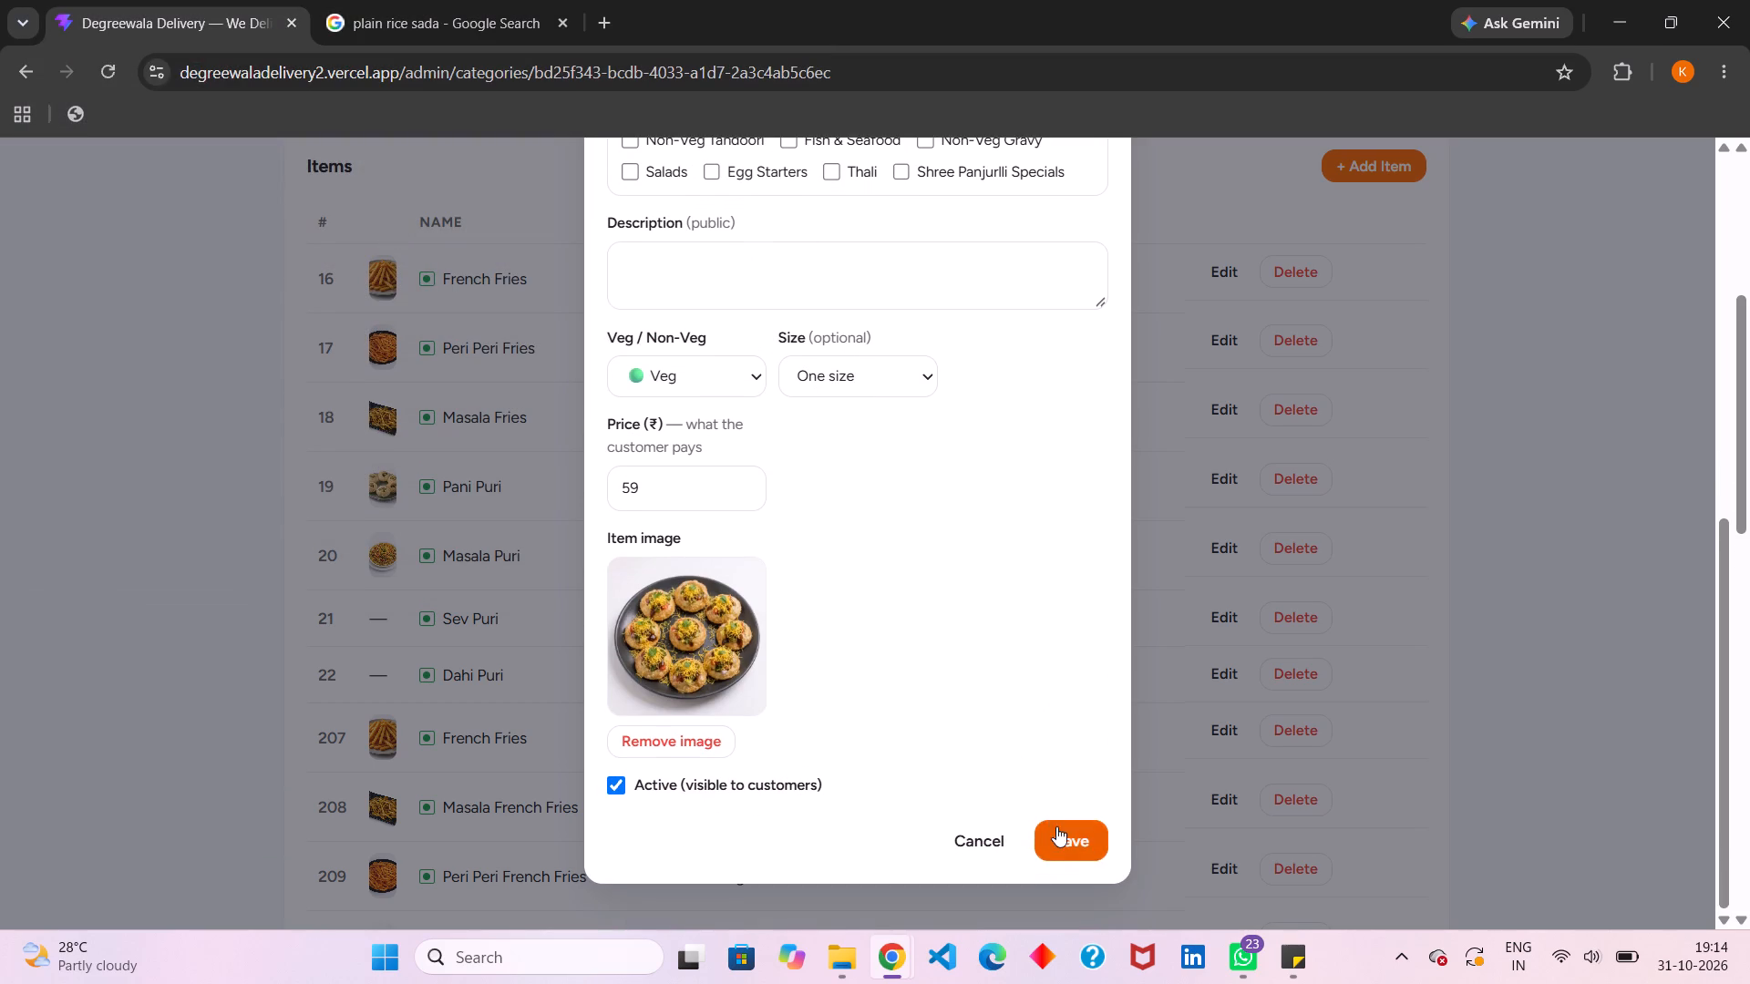
click(1056, 826)
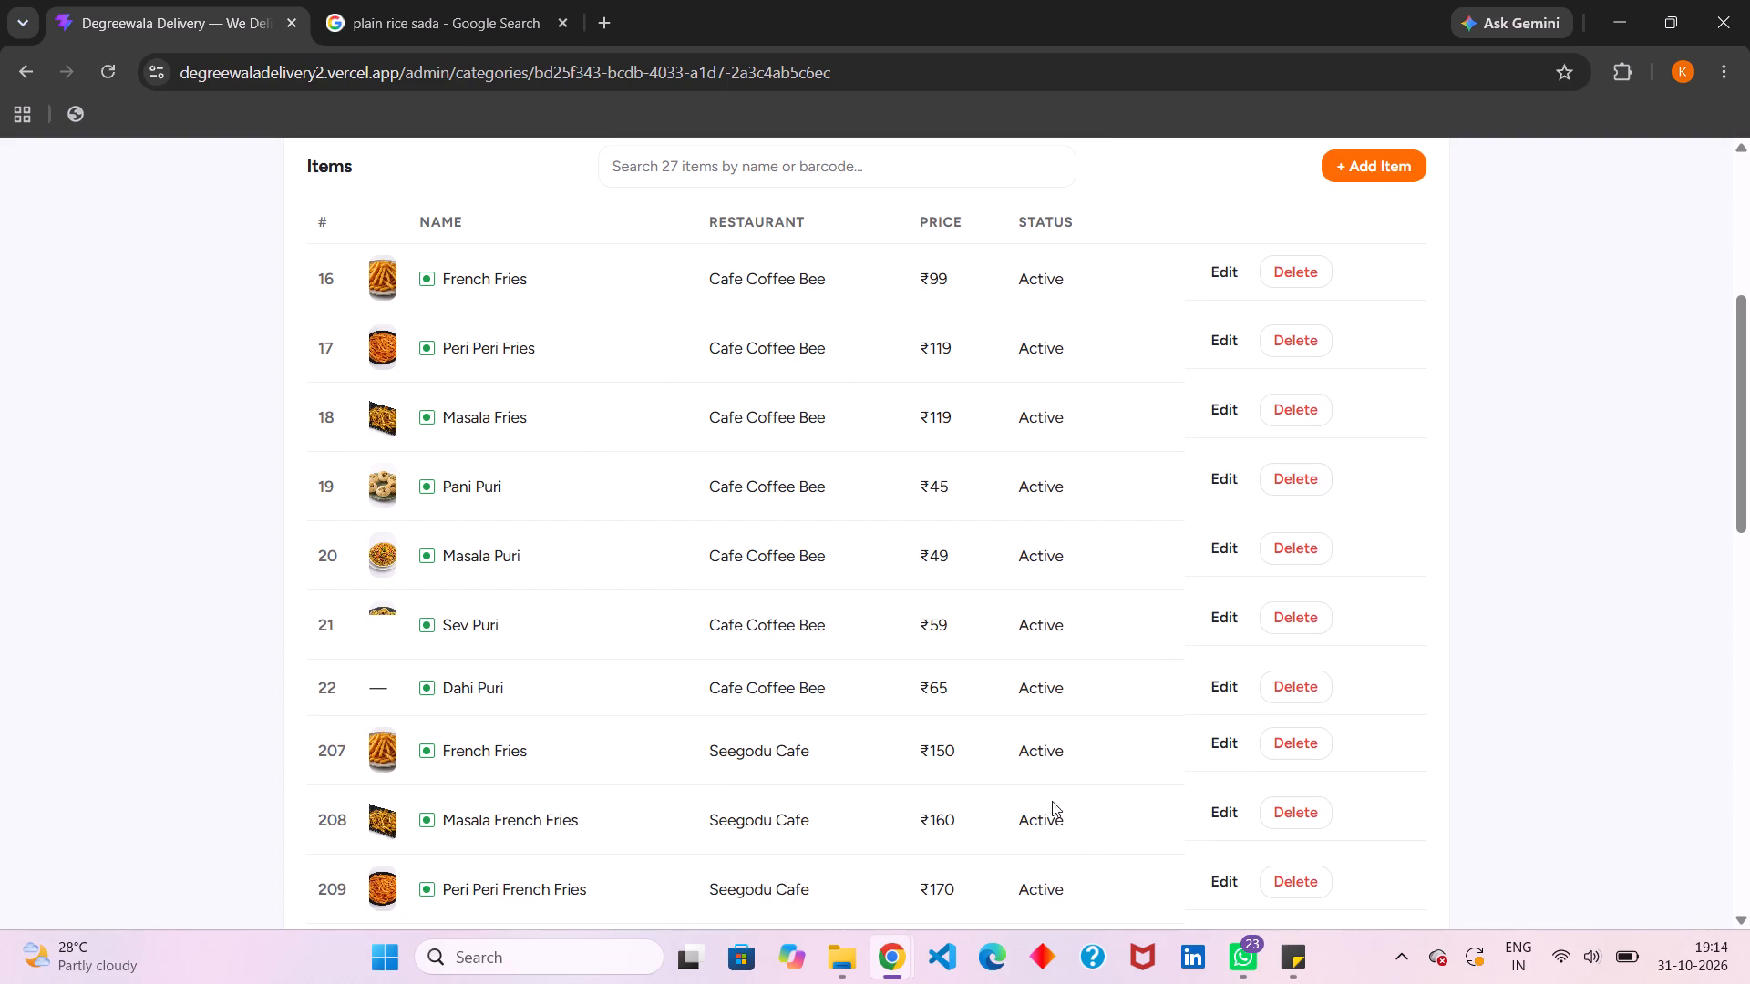
Find the dahi_puri_s picture in the Seegodu_cafe folder, attach it to Cafe Coffee Bee's Dahi Puri item and save it.
click(1227, 689)
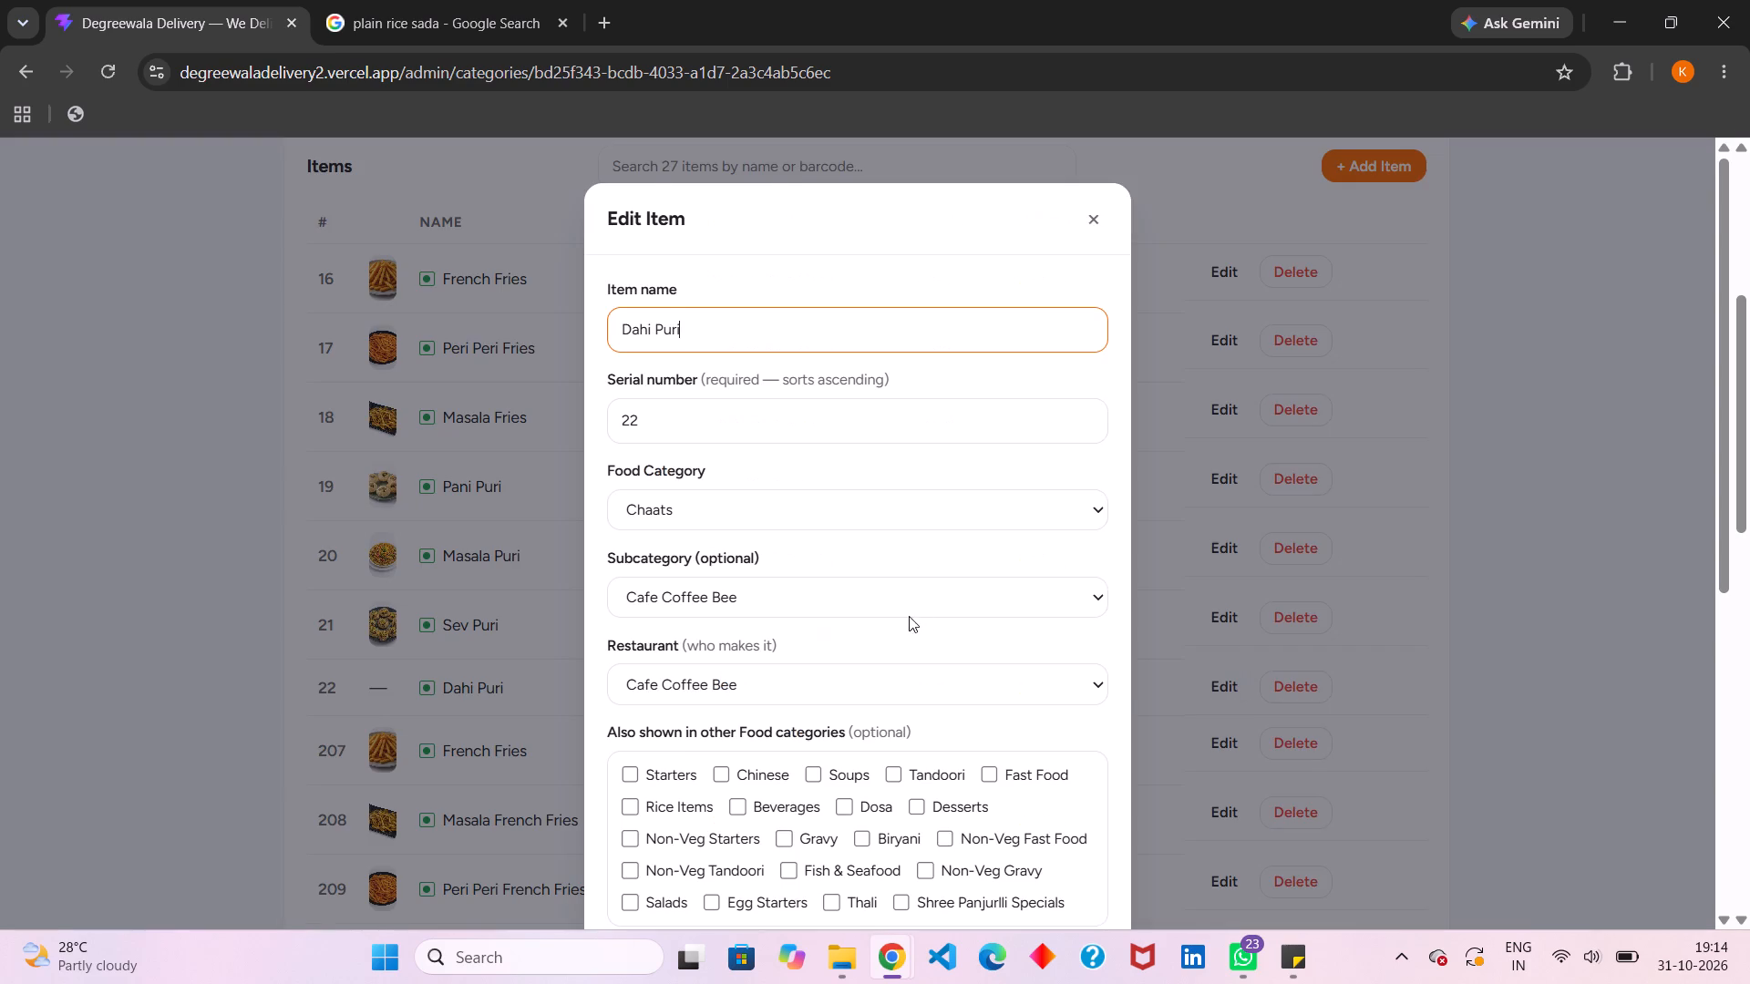
scroll(909, 616, down, 8)
click(697, 743)
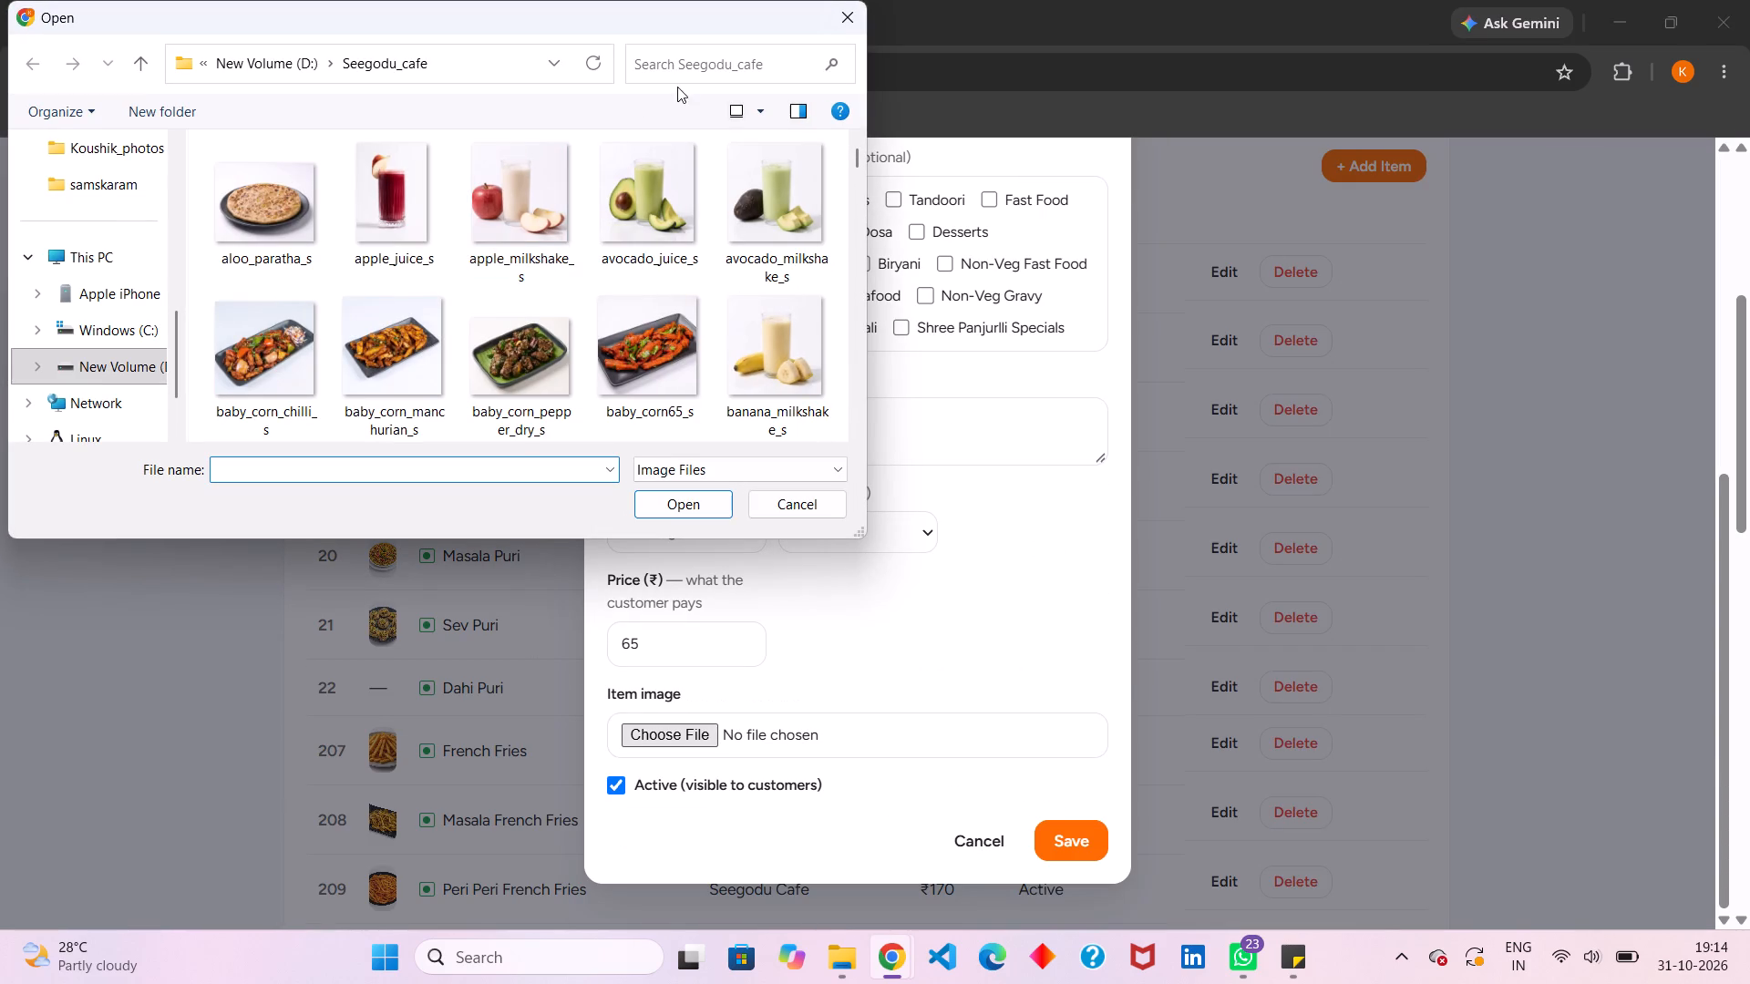
click(711, 67)
text(dahi puri)
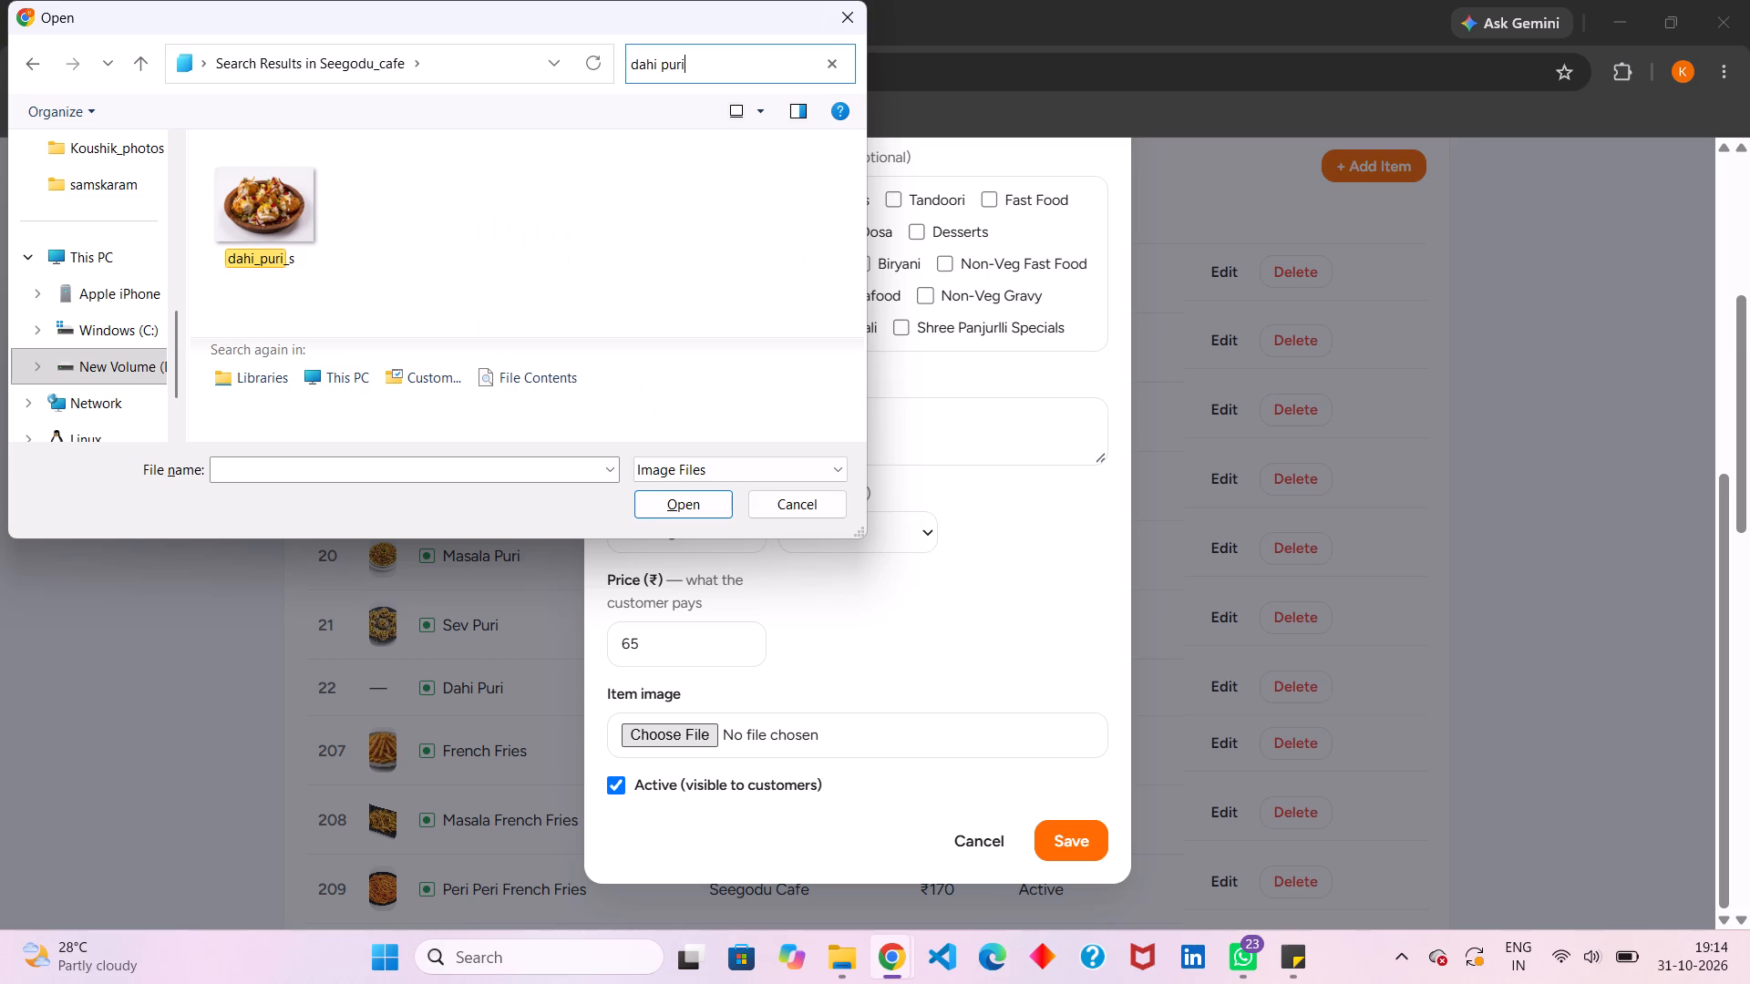
double_click(285, 221)
scroll(753, 478, down, 7)
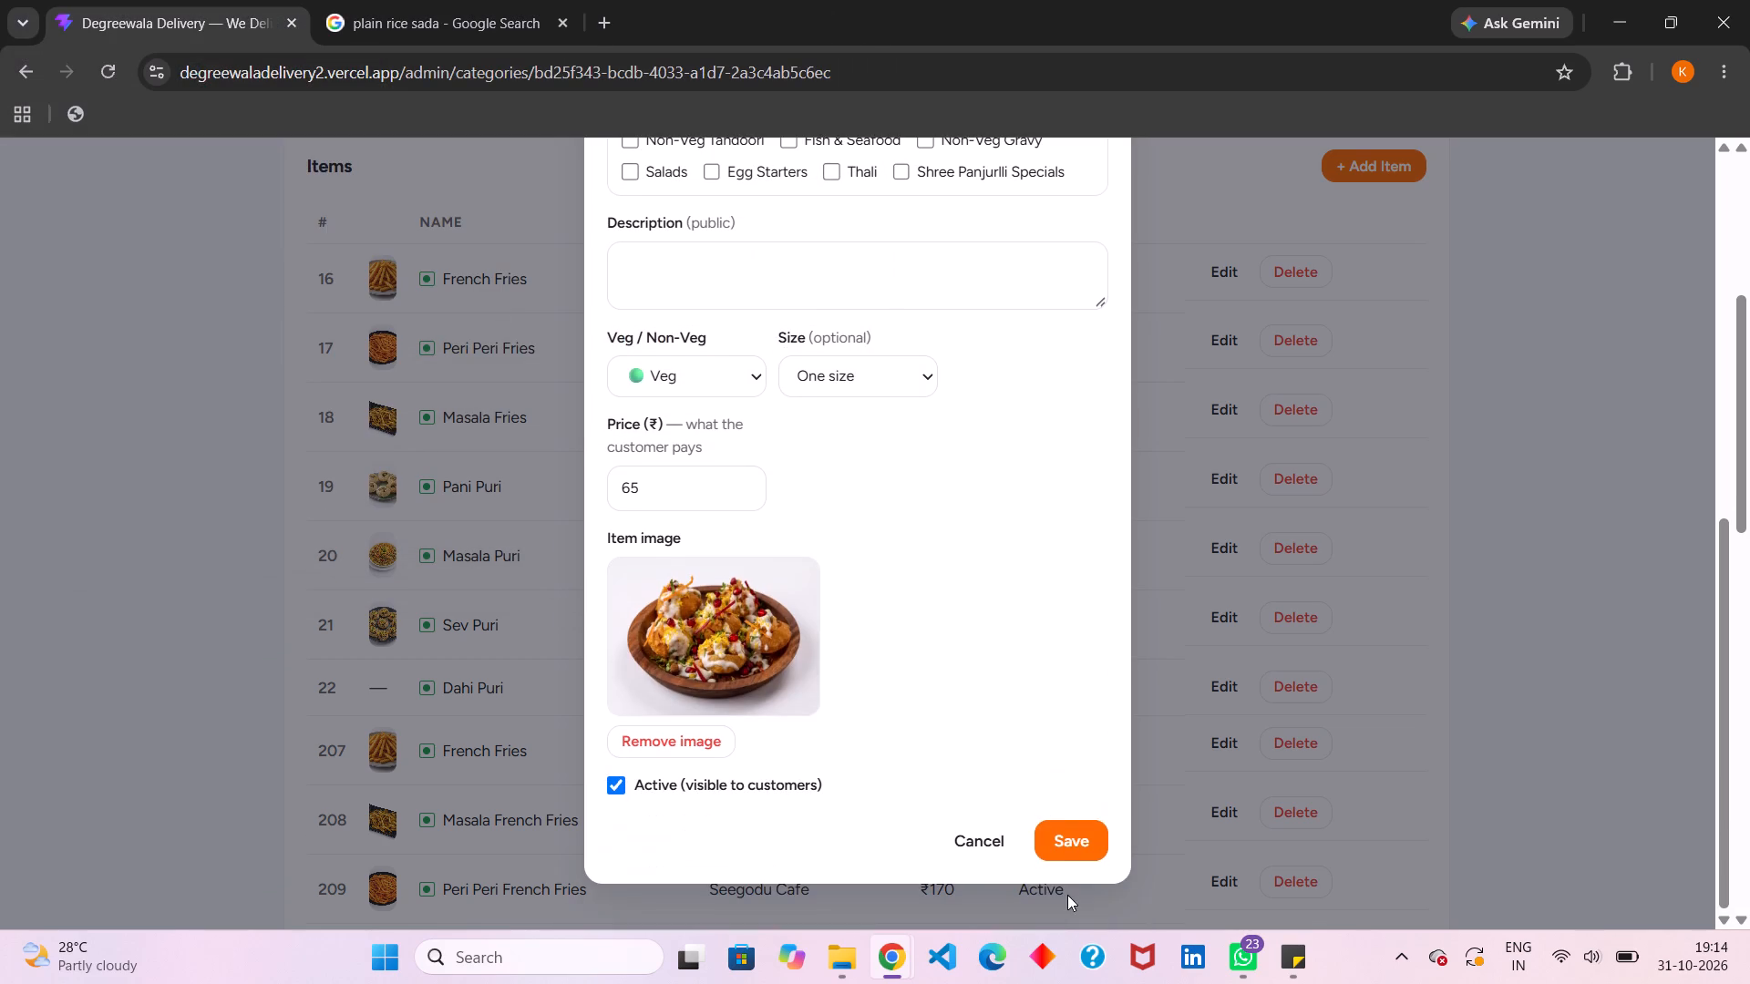
click(1065, 844)
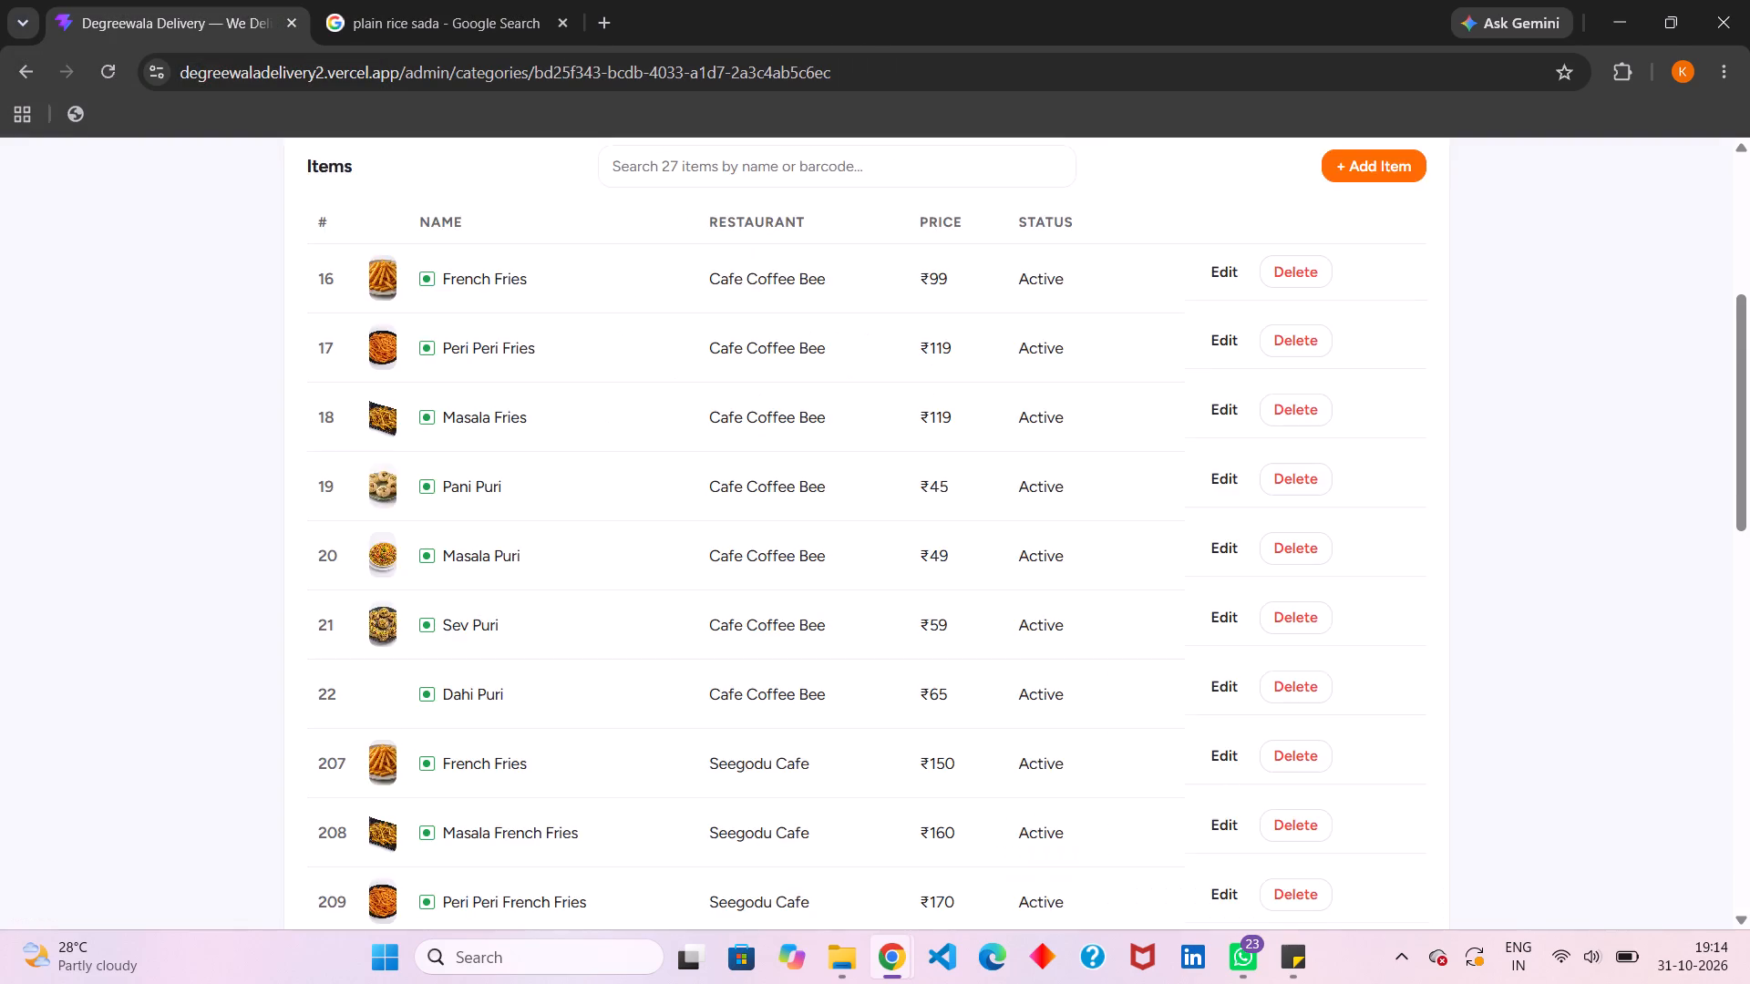
Look through the full Chaats item list to check every restaurant's dish for a missing picture.
scroll(940, 759, up, 4)
scroll(940, 759, down, 4)
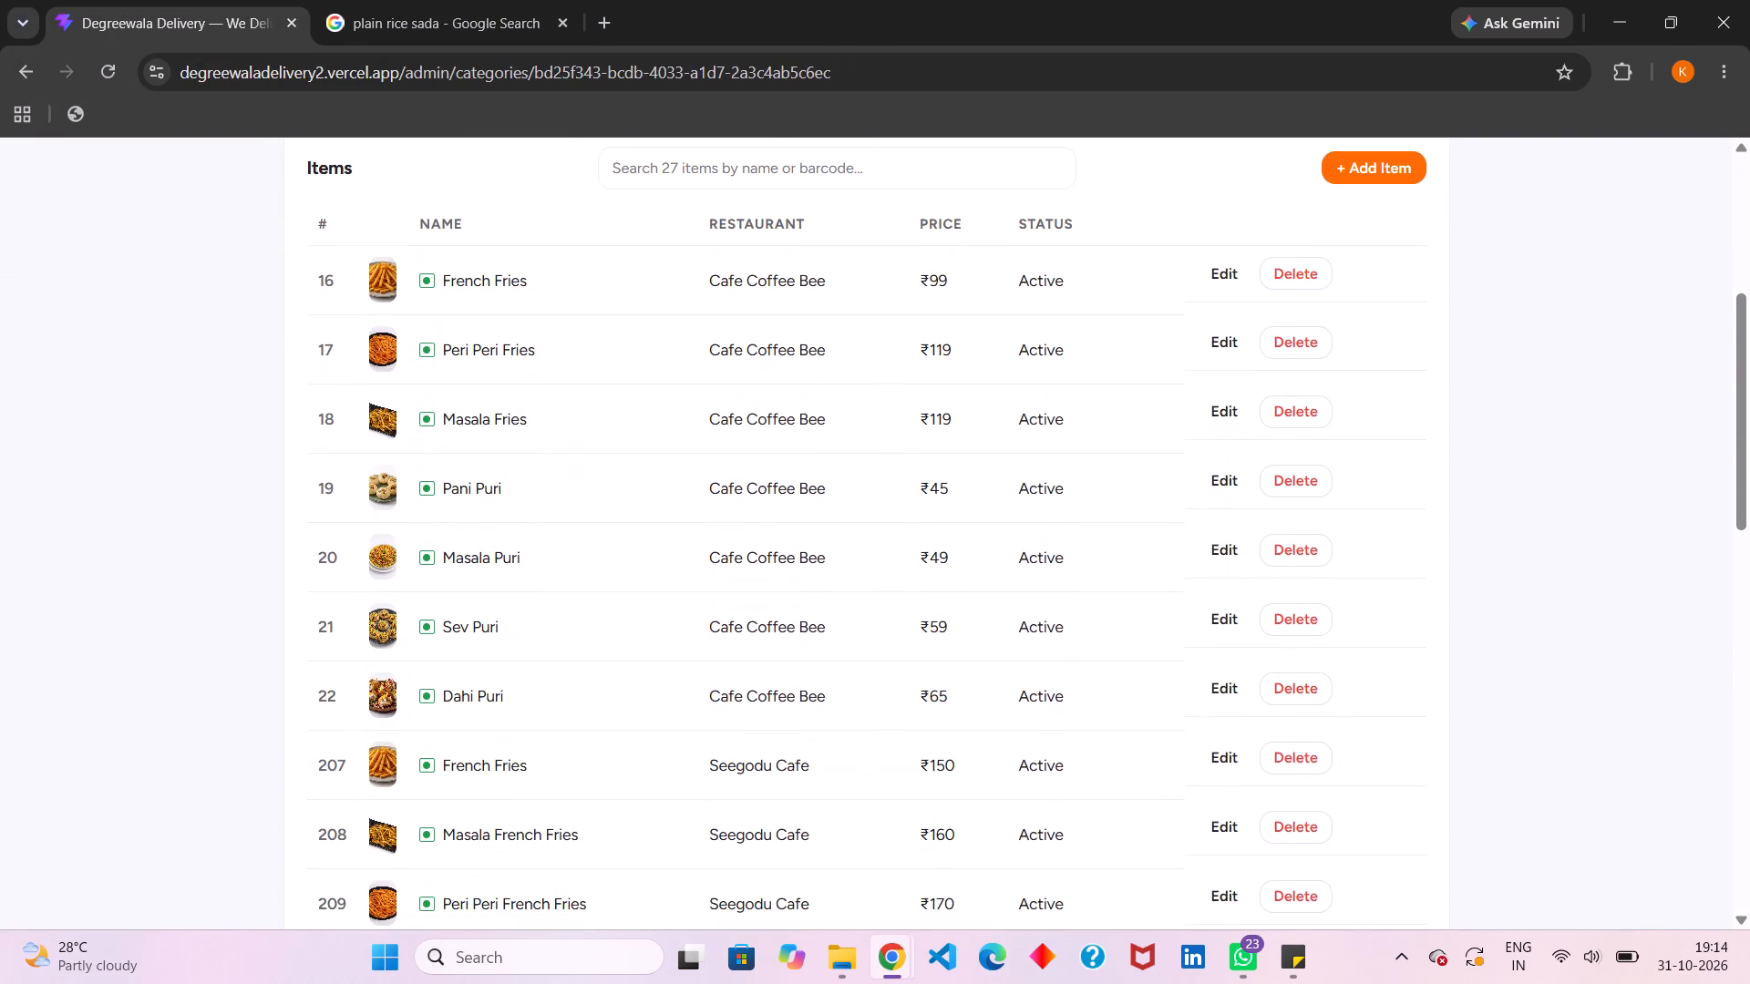
scroll(940, 759, down, 6)
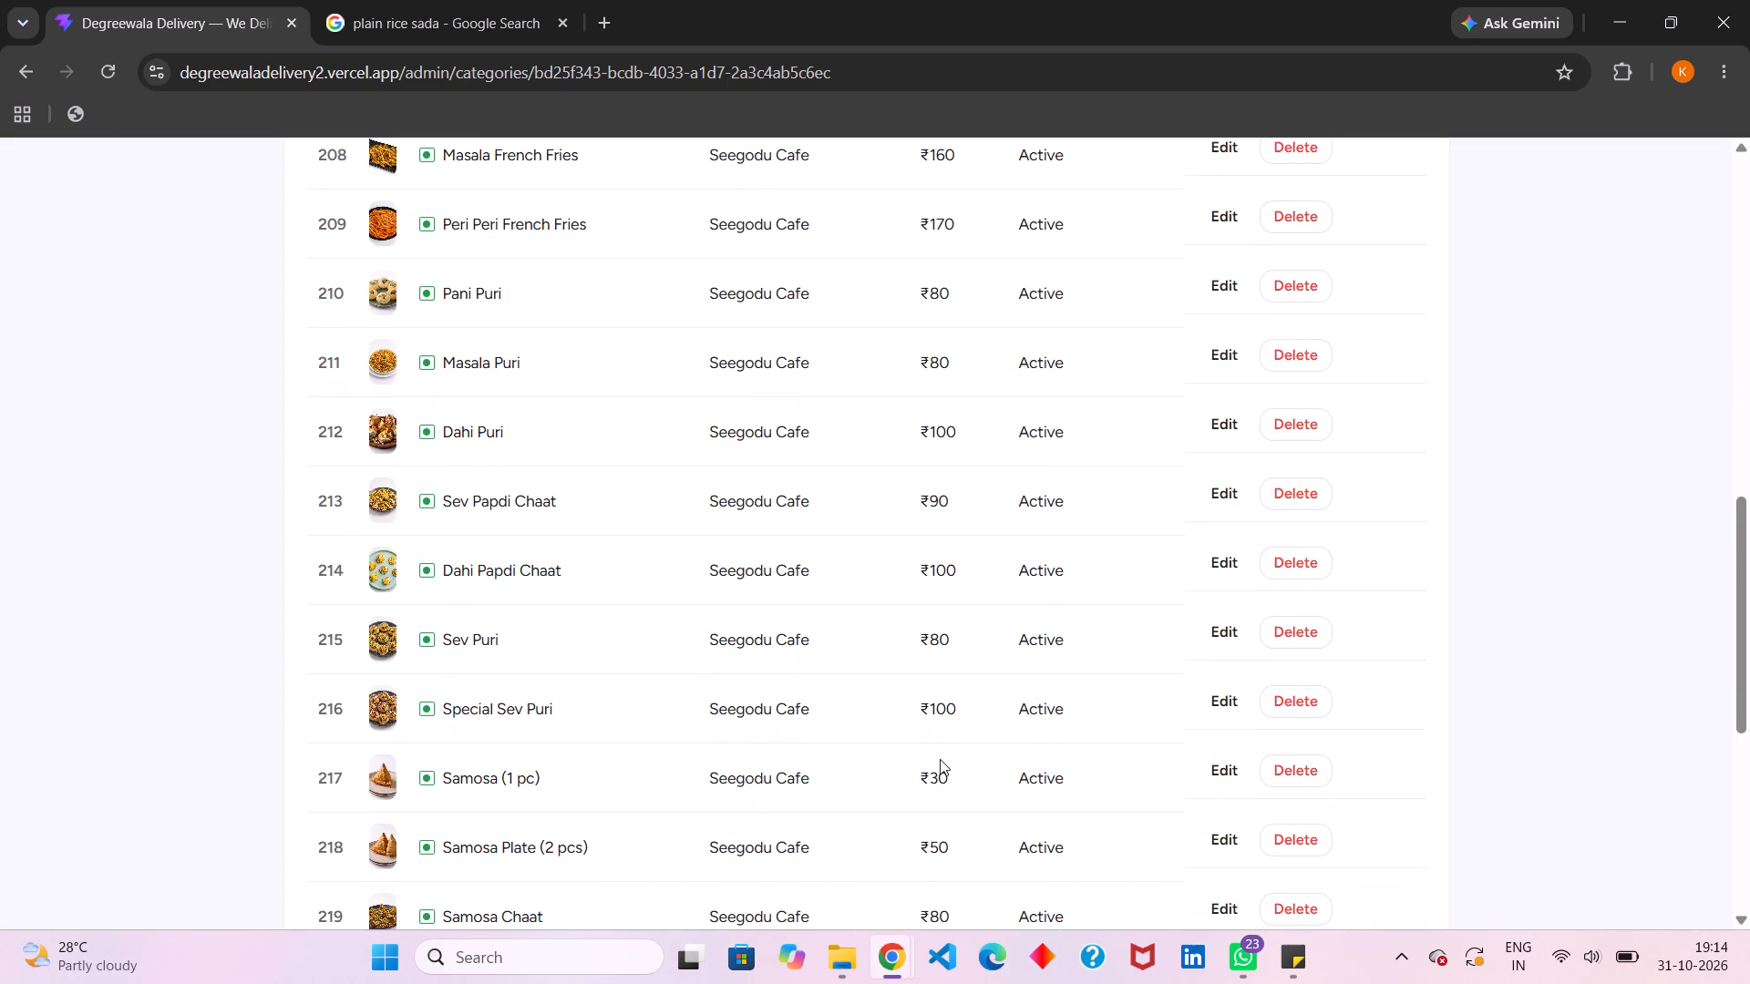
scroll(940, 759, down, 7)
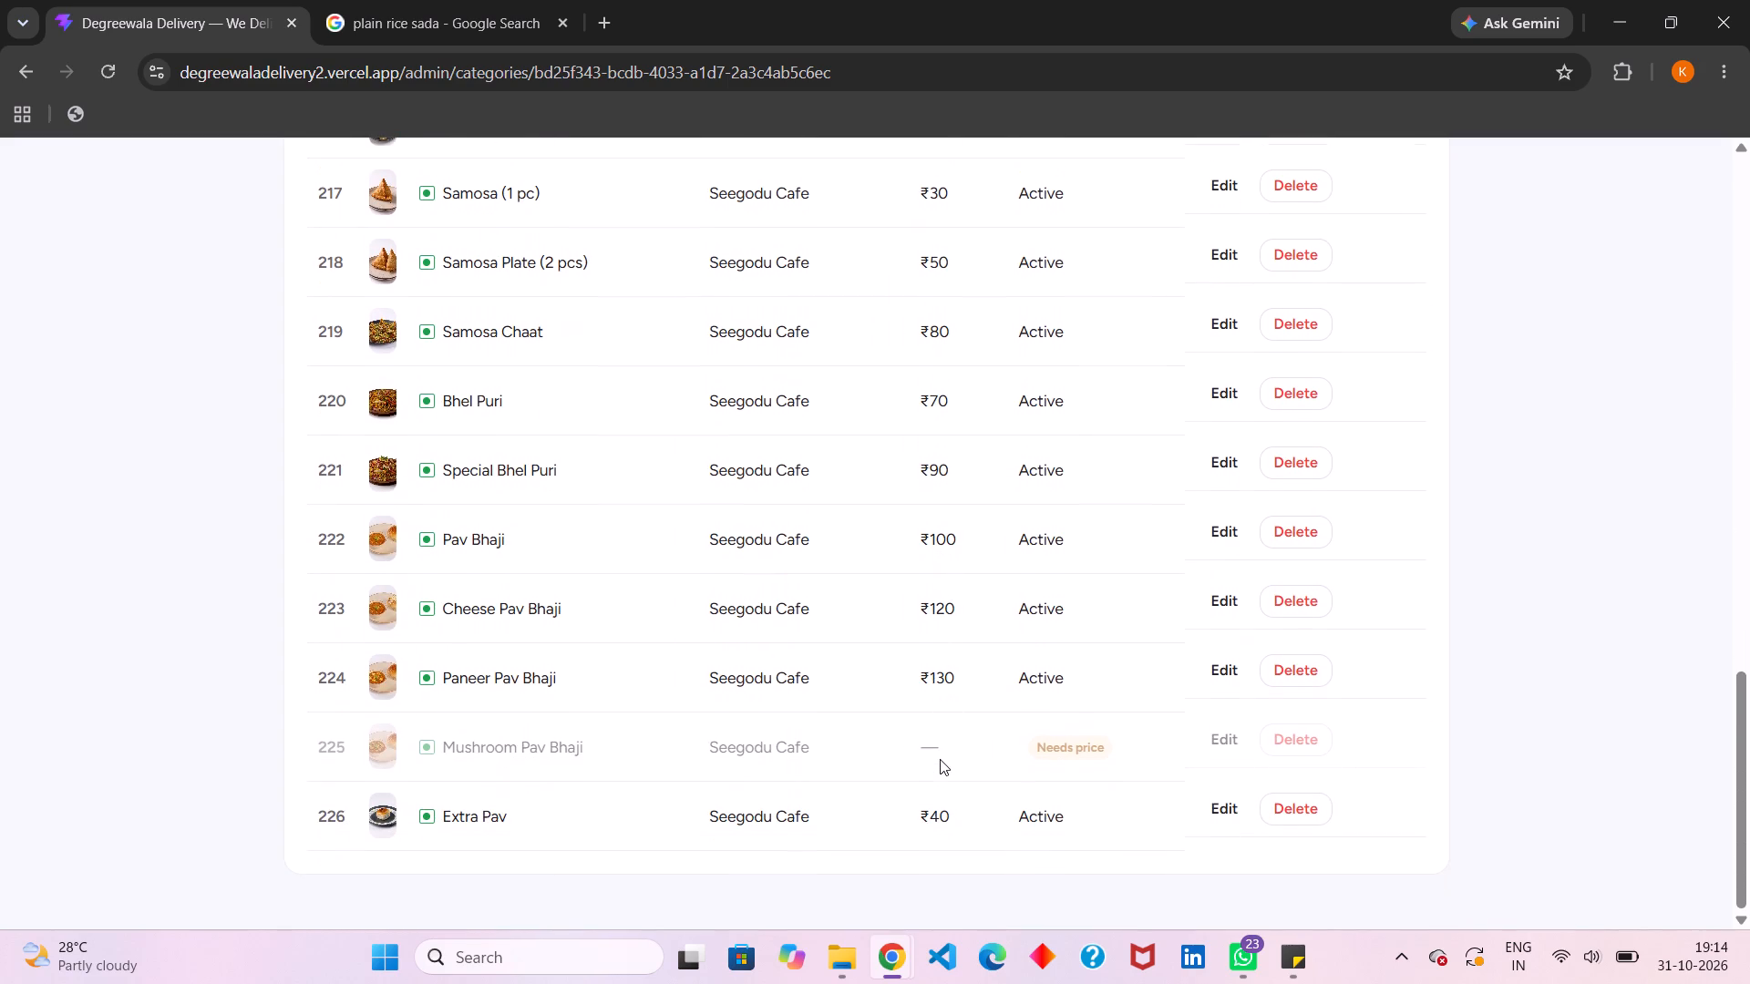
scroll(940, 759, down, 1)
scroll(940, 760, up, 11)
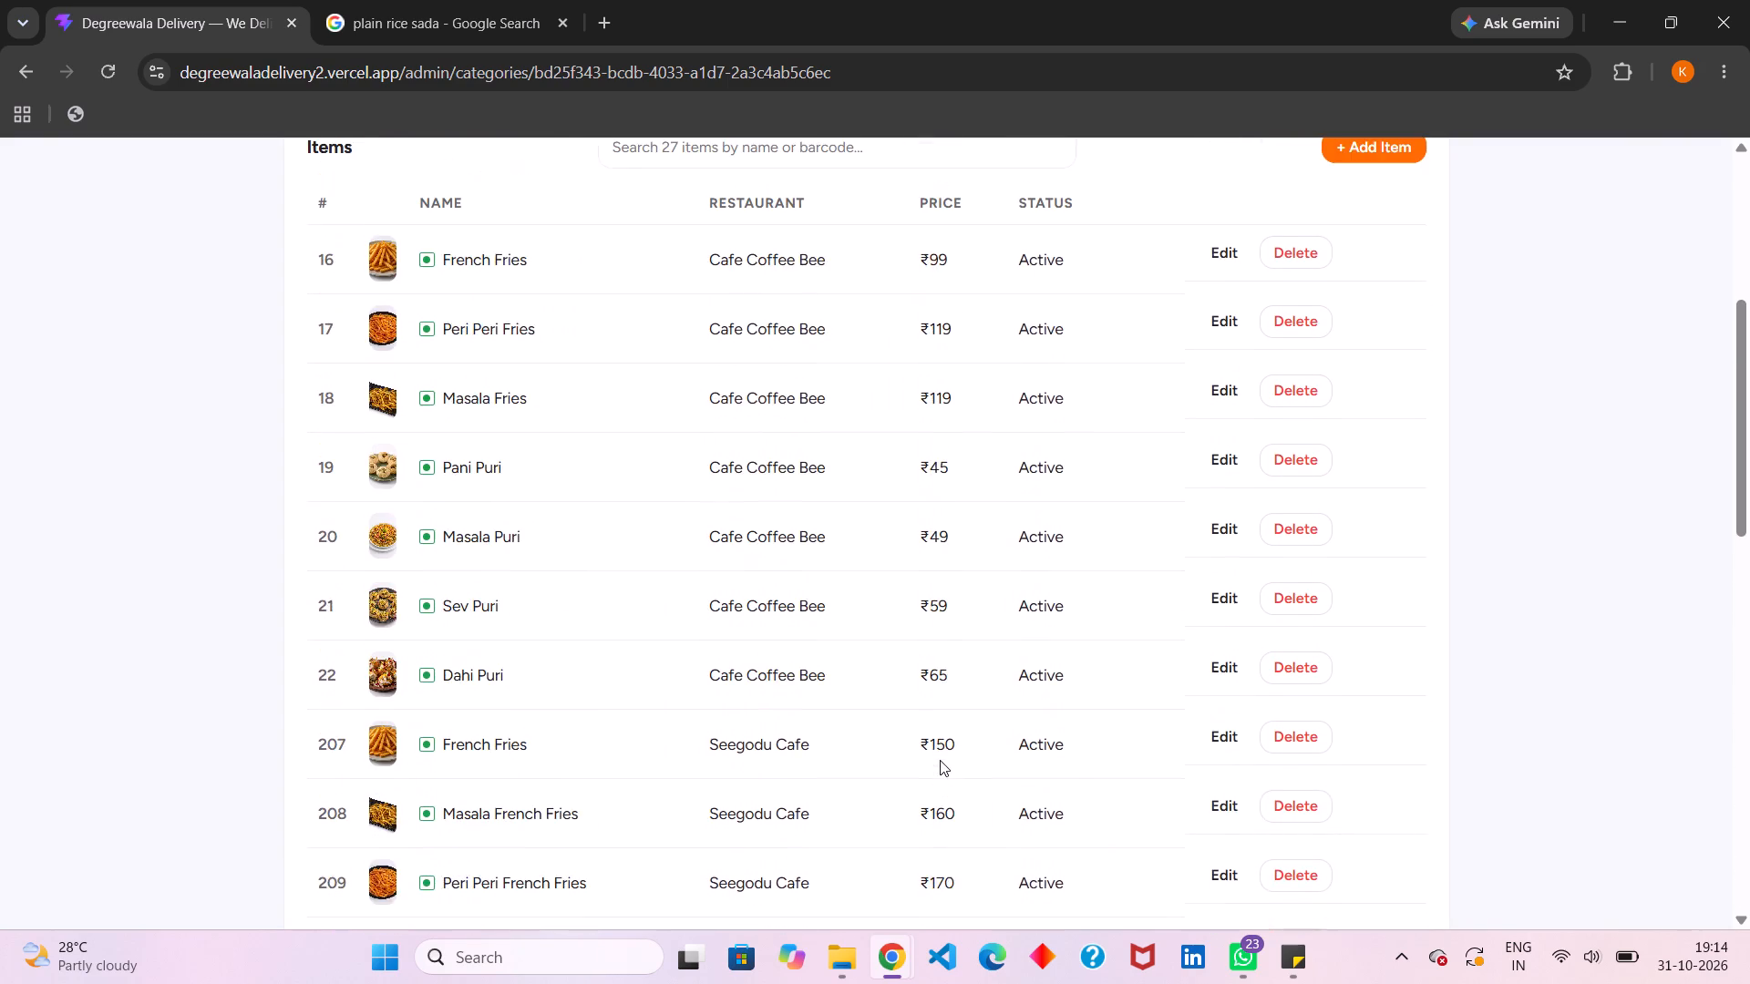
scroll(940, 760, up, 5)
scroll(940, 760, down, 3)
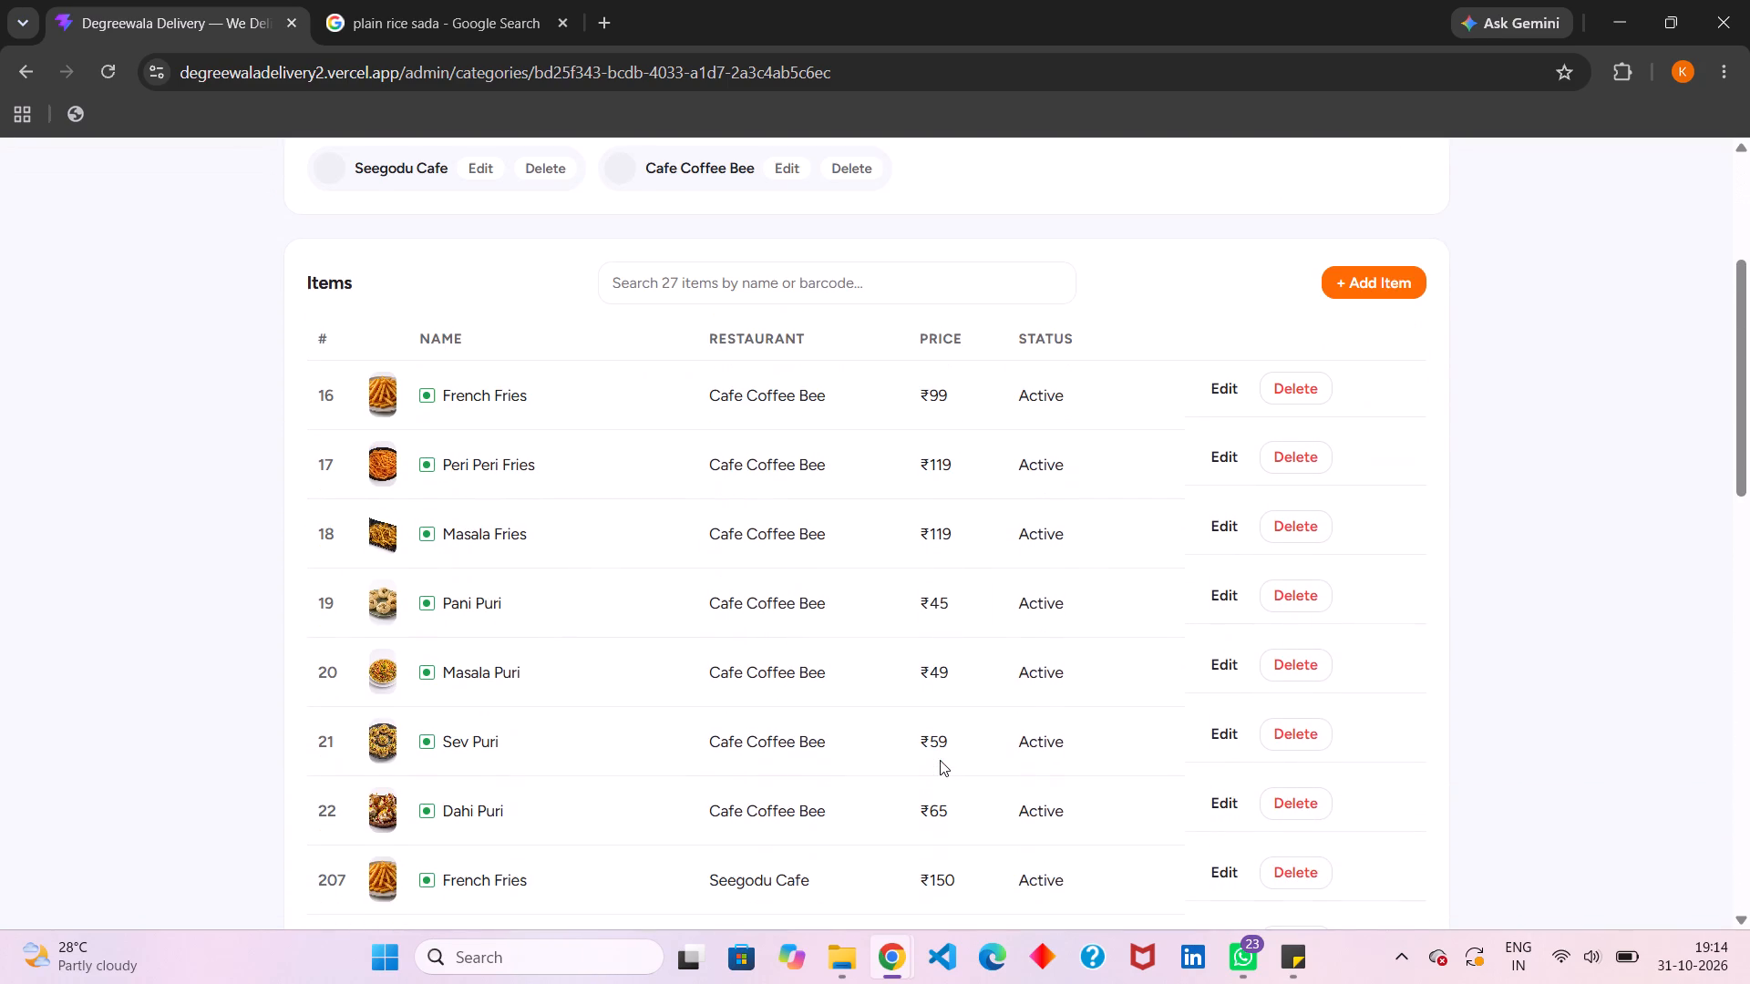
scroll(940, 760, down, 5)
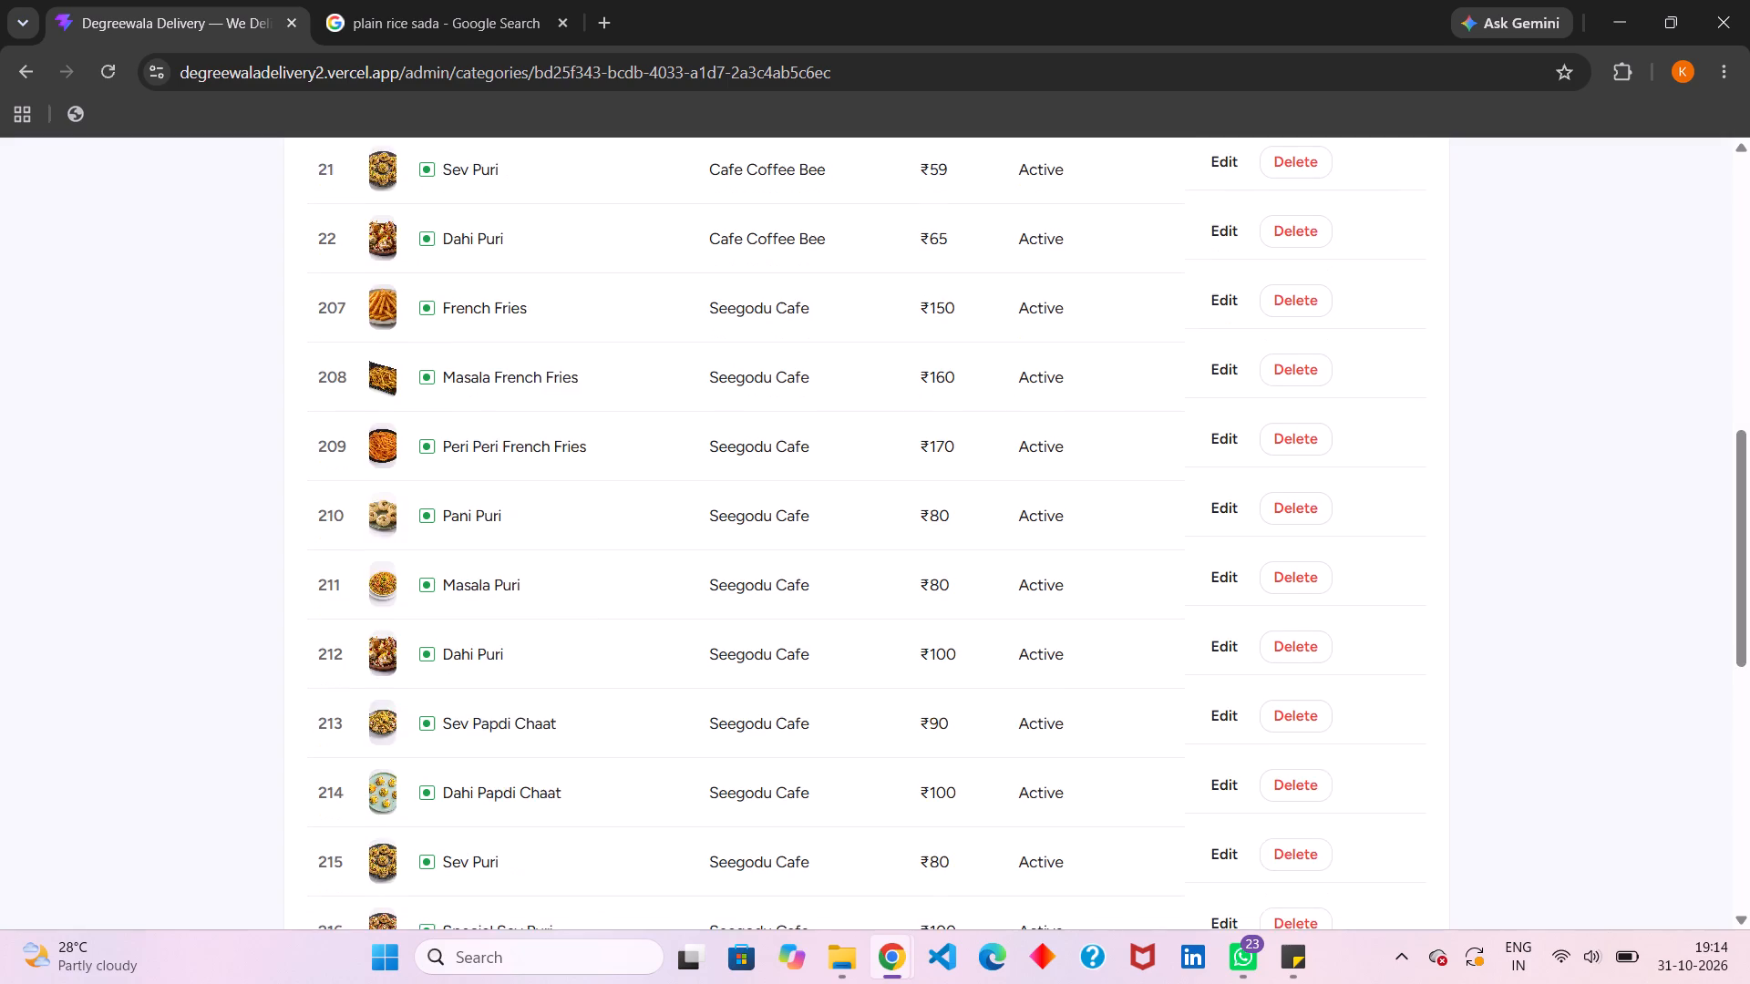
scroll(940, 760, down, 8)
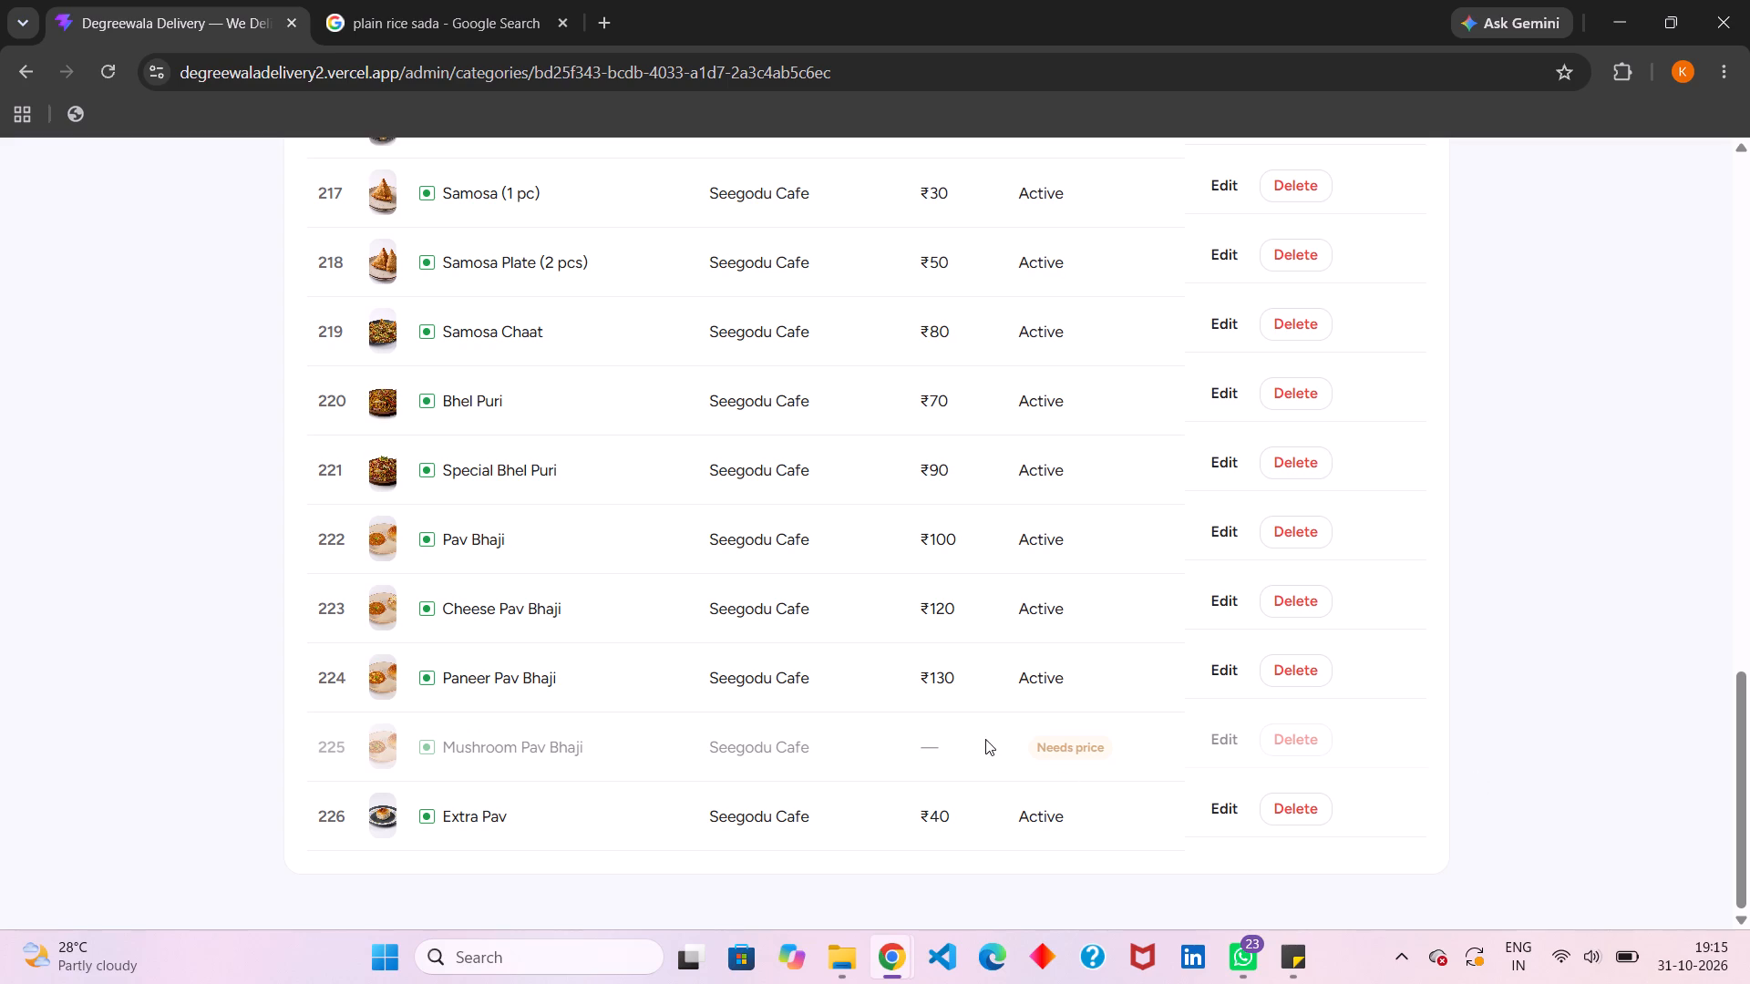
scroll(932, 741, up, 15)
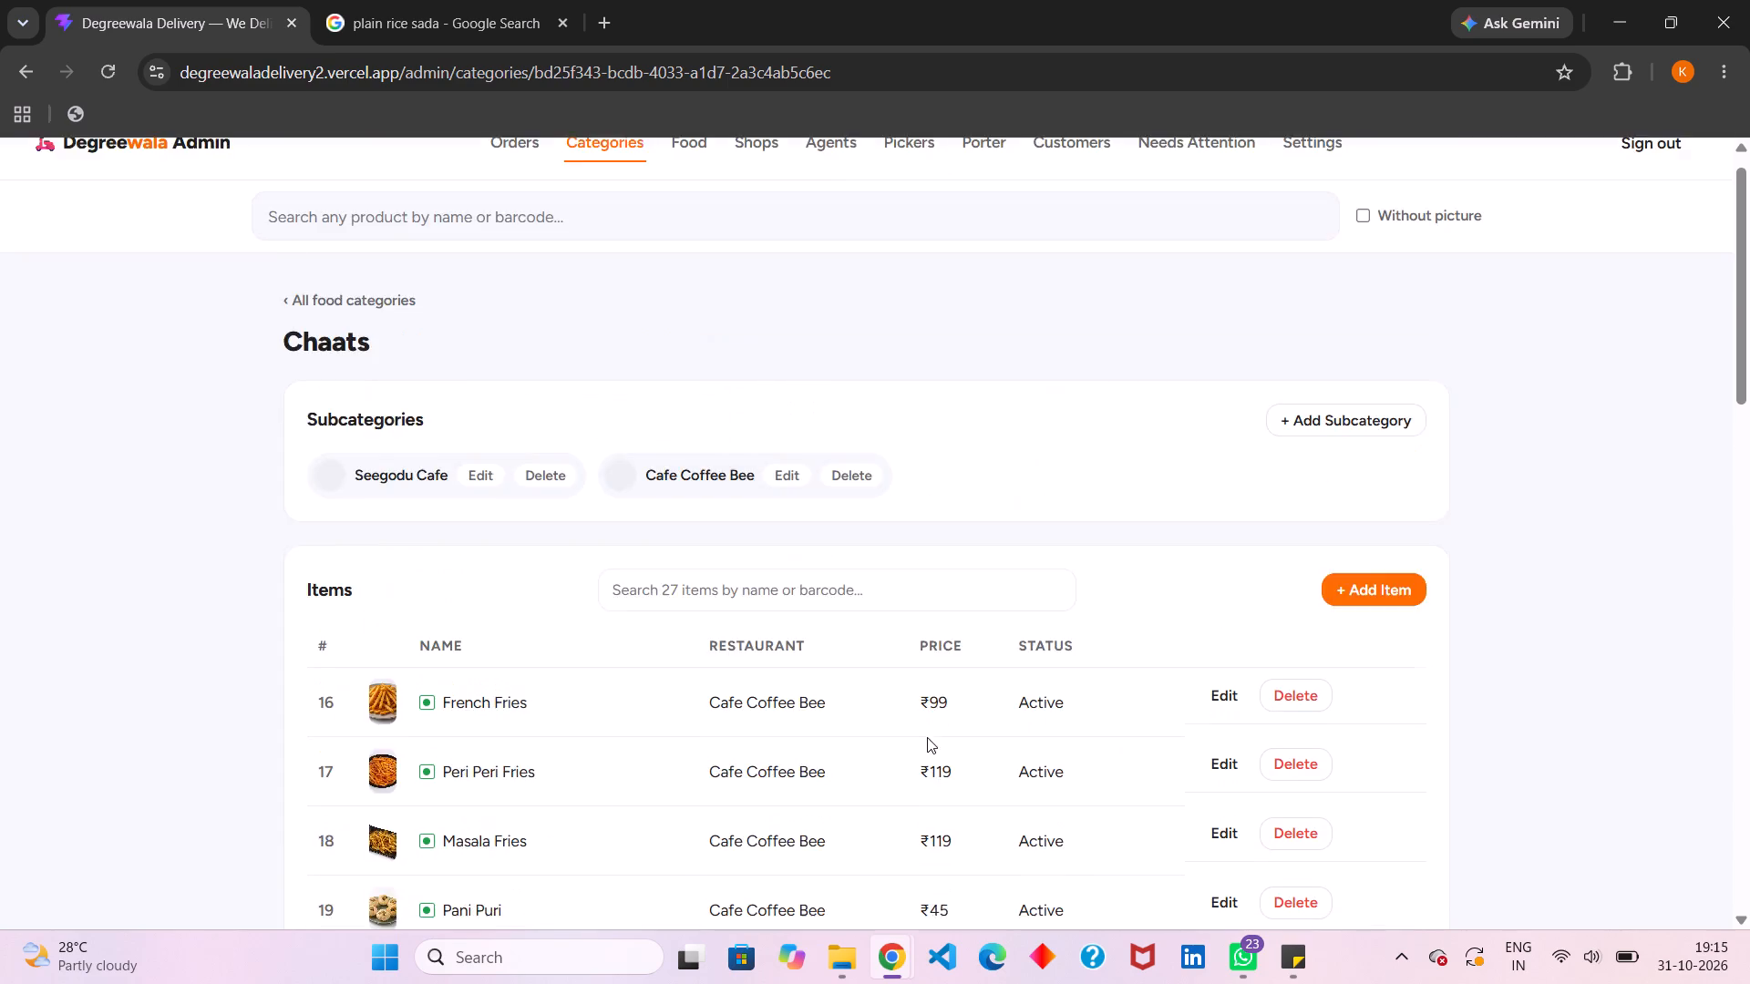
Go back to Seegodu Cafe, open the Tandoori category from its linked items and check the items for missing pictures.
click(932, 733)
scroll(932, 732, down, 5)
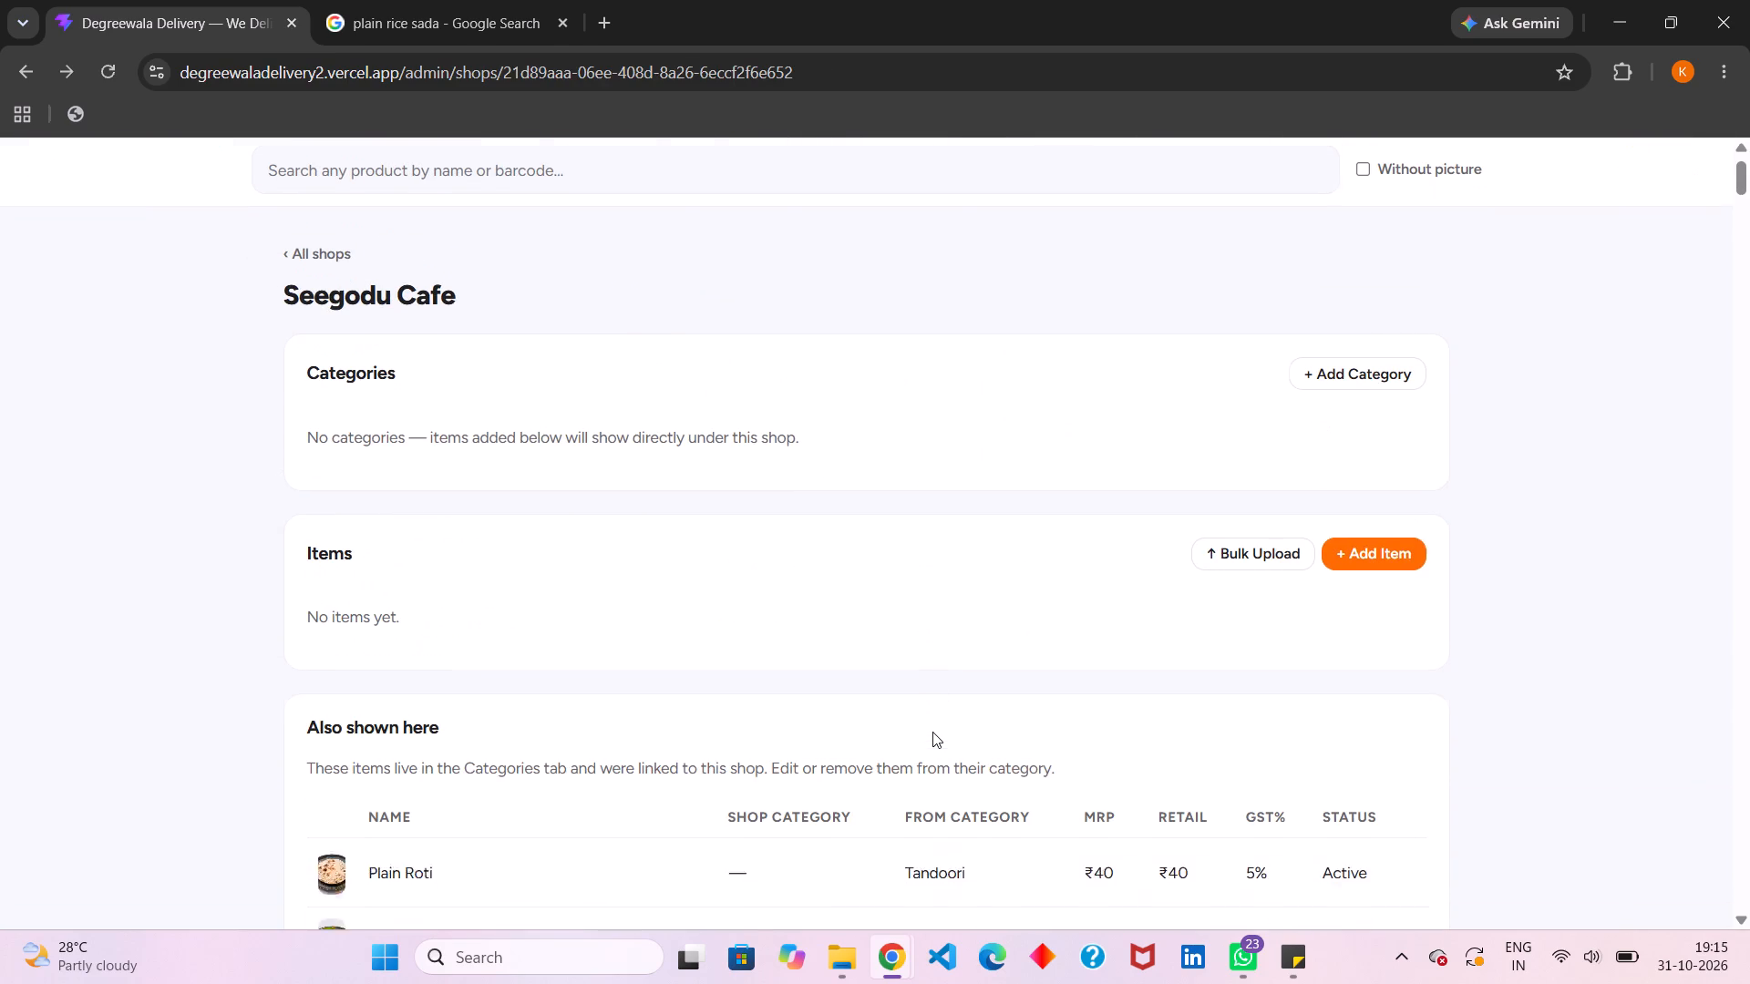
scroll(932, 731, down, 3)
click(918, 377)
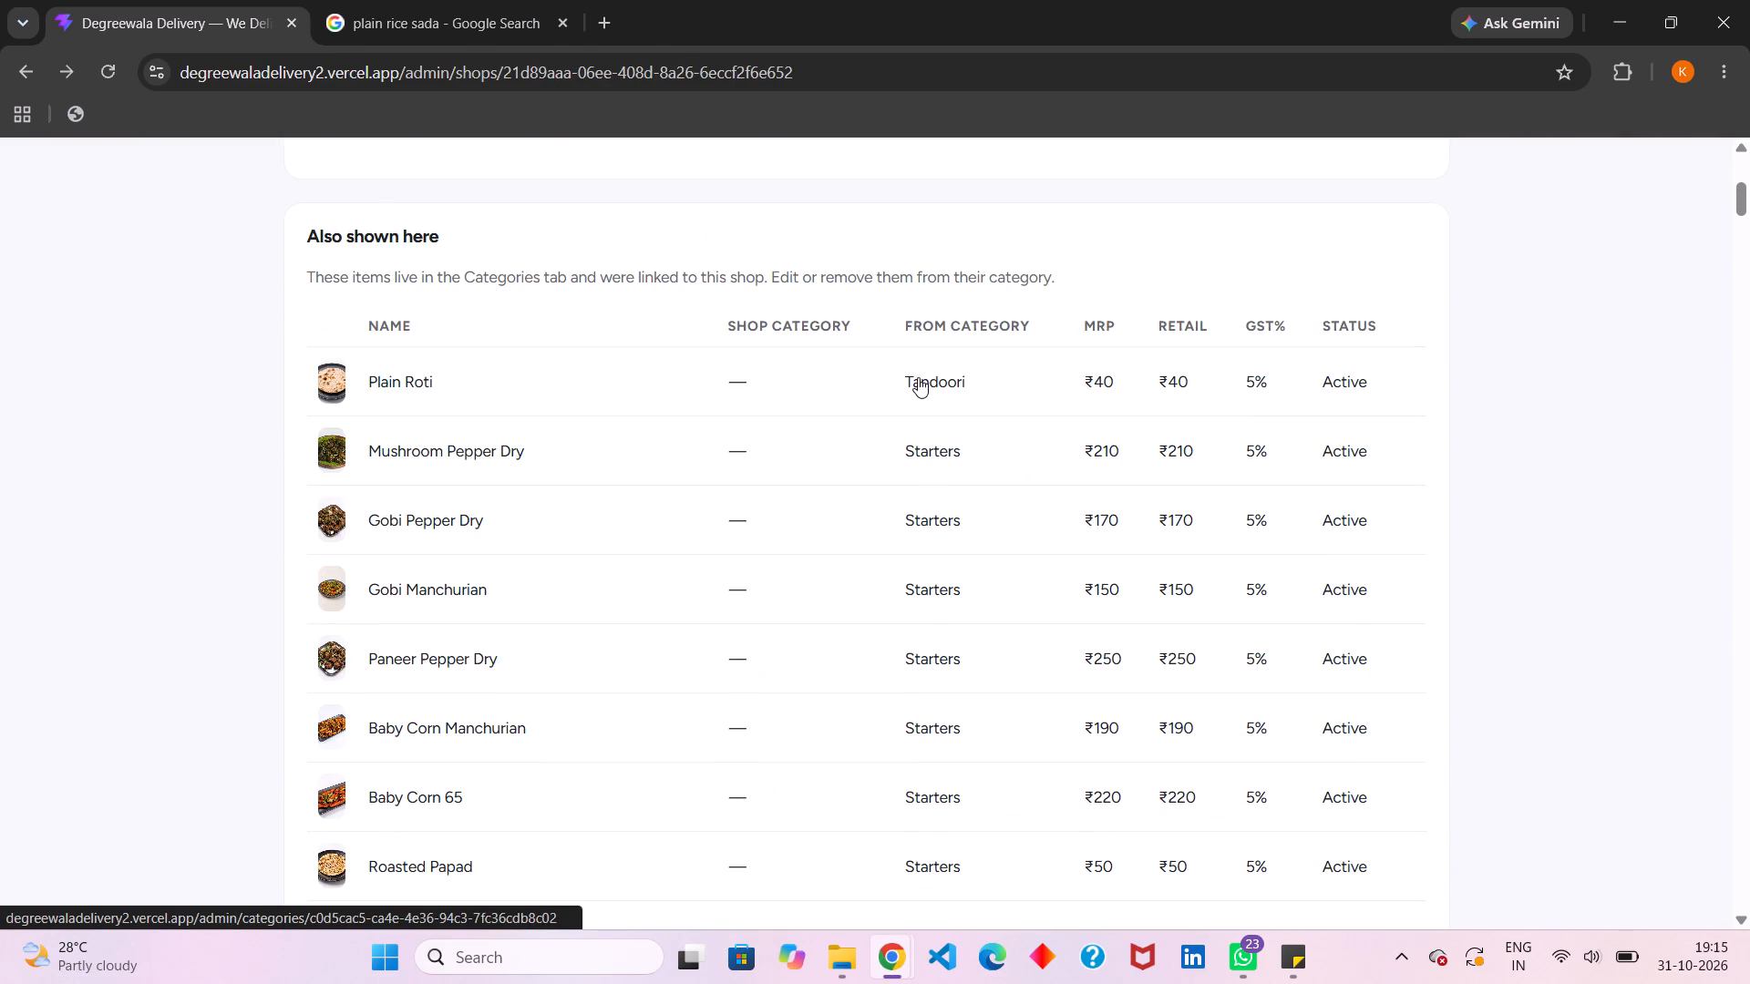
scroll(871, 547, down, 3)
scroll(868, 556, down, 20)
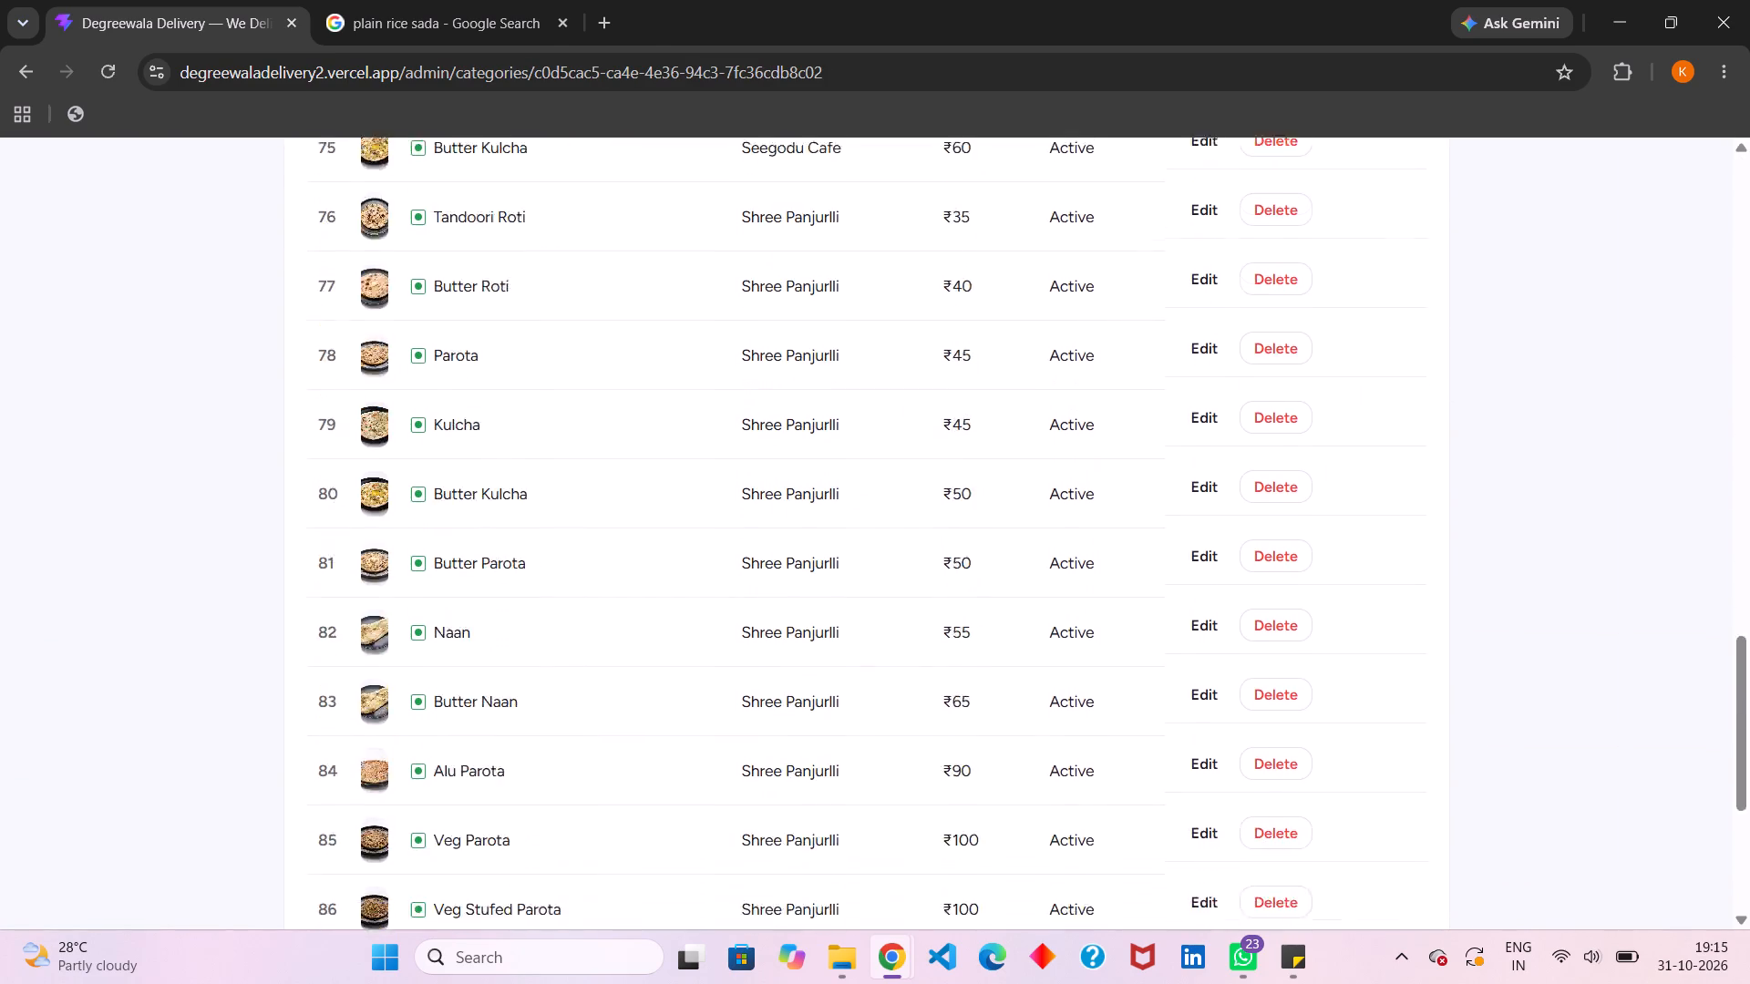
scroll(868, 556, down, 10)
Return to Seegodu Cafe, open the Starters category and check its items for missing pictures.
click(868, 555)
scroll(988, 787, down, 3)
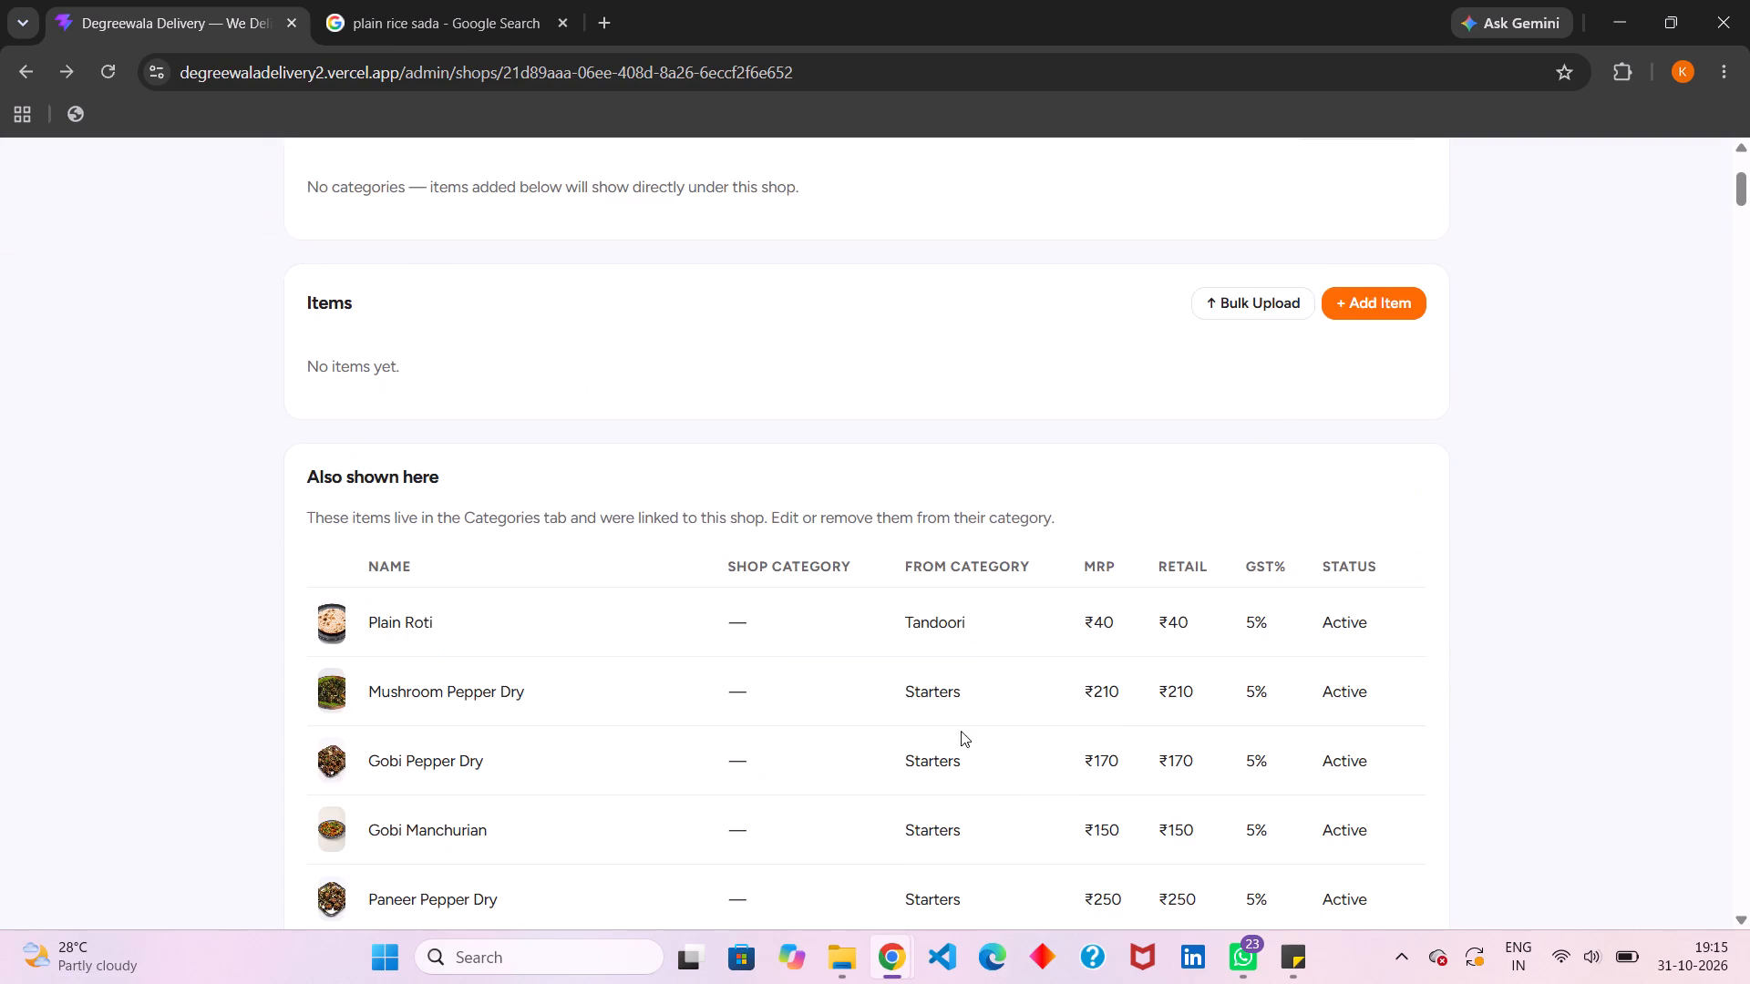
click(929, 681)
scroll(929, 681, down, 5)
scroll(929, 681, up, 2)
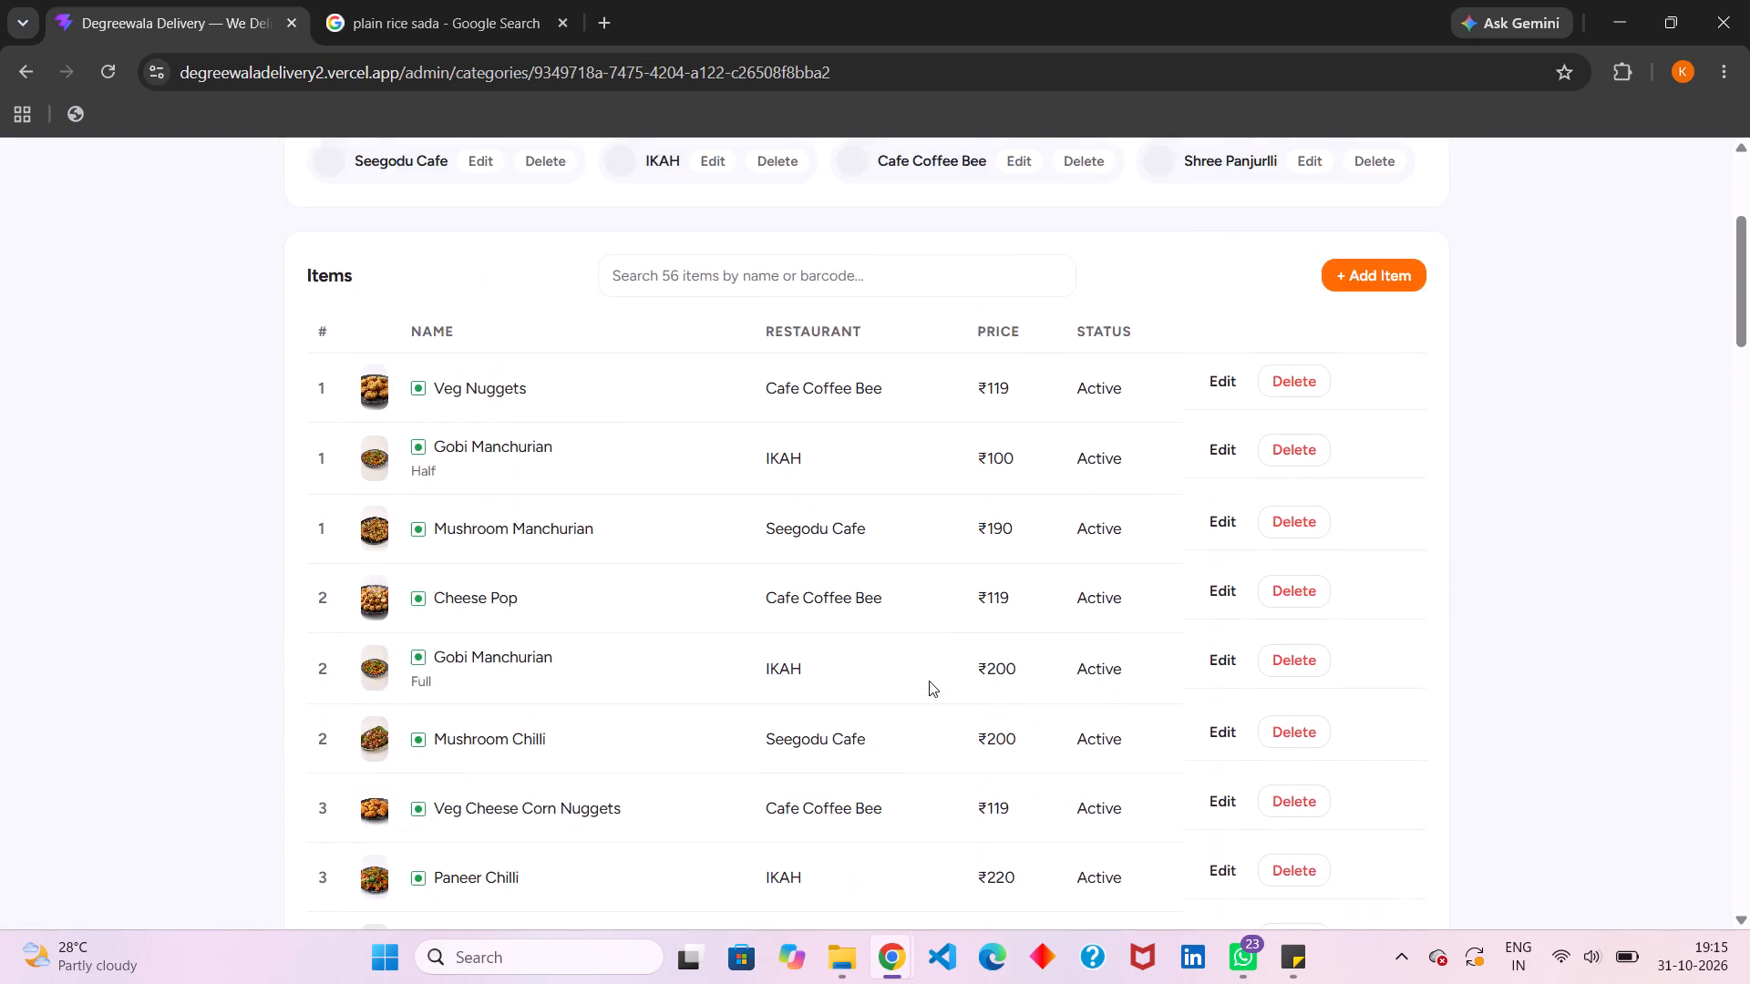
scroll(929, 681, down, 10)
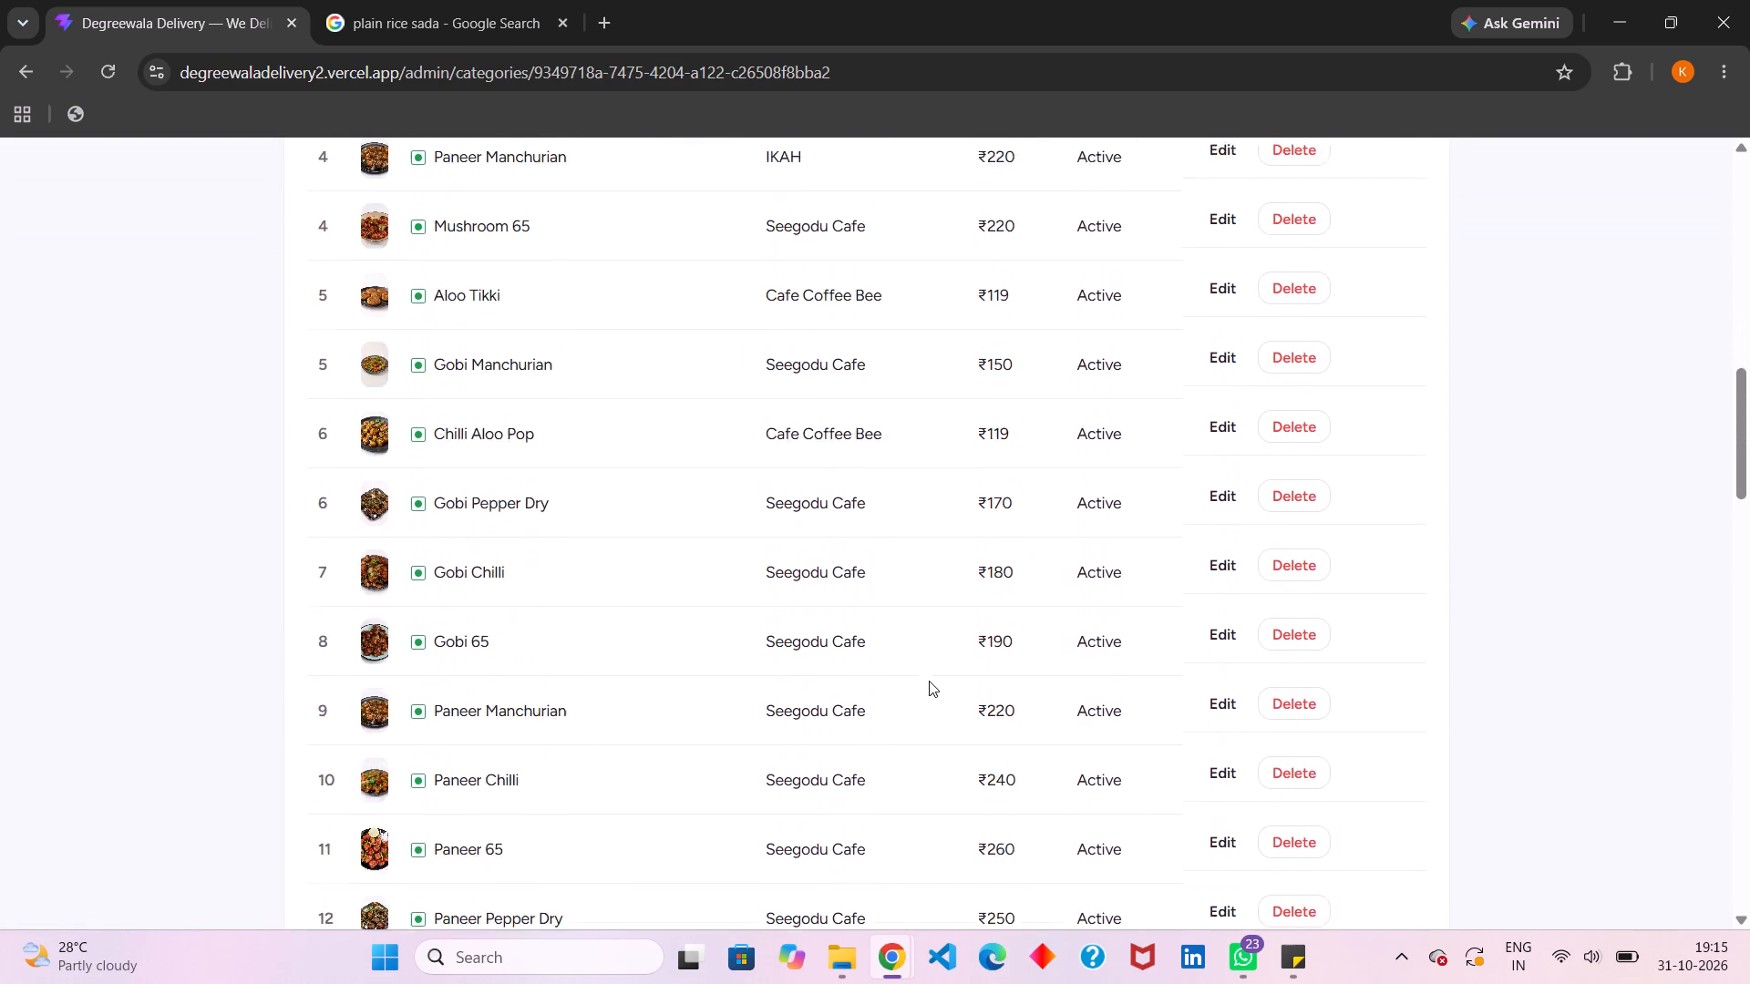
scroll(929, 681, down, 20)
scroll(929, 681, down, 5)
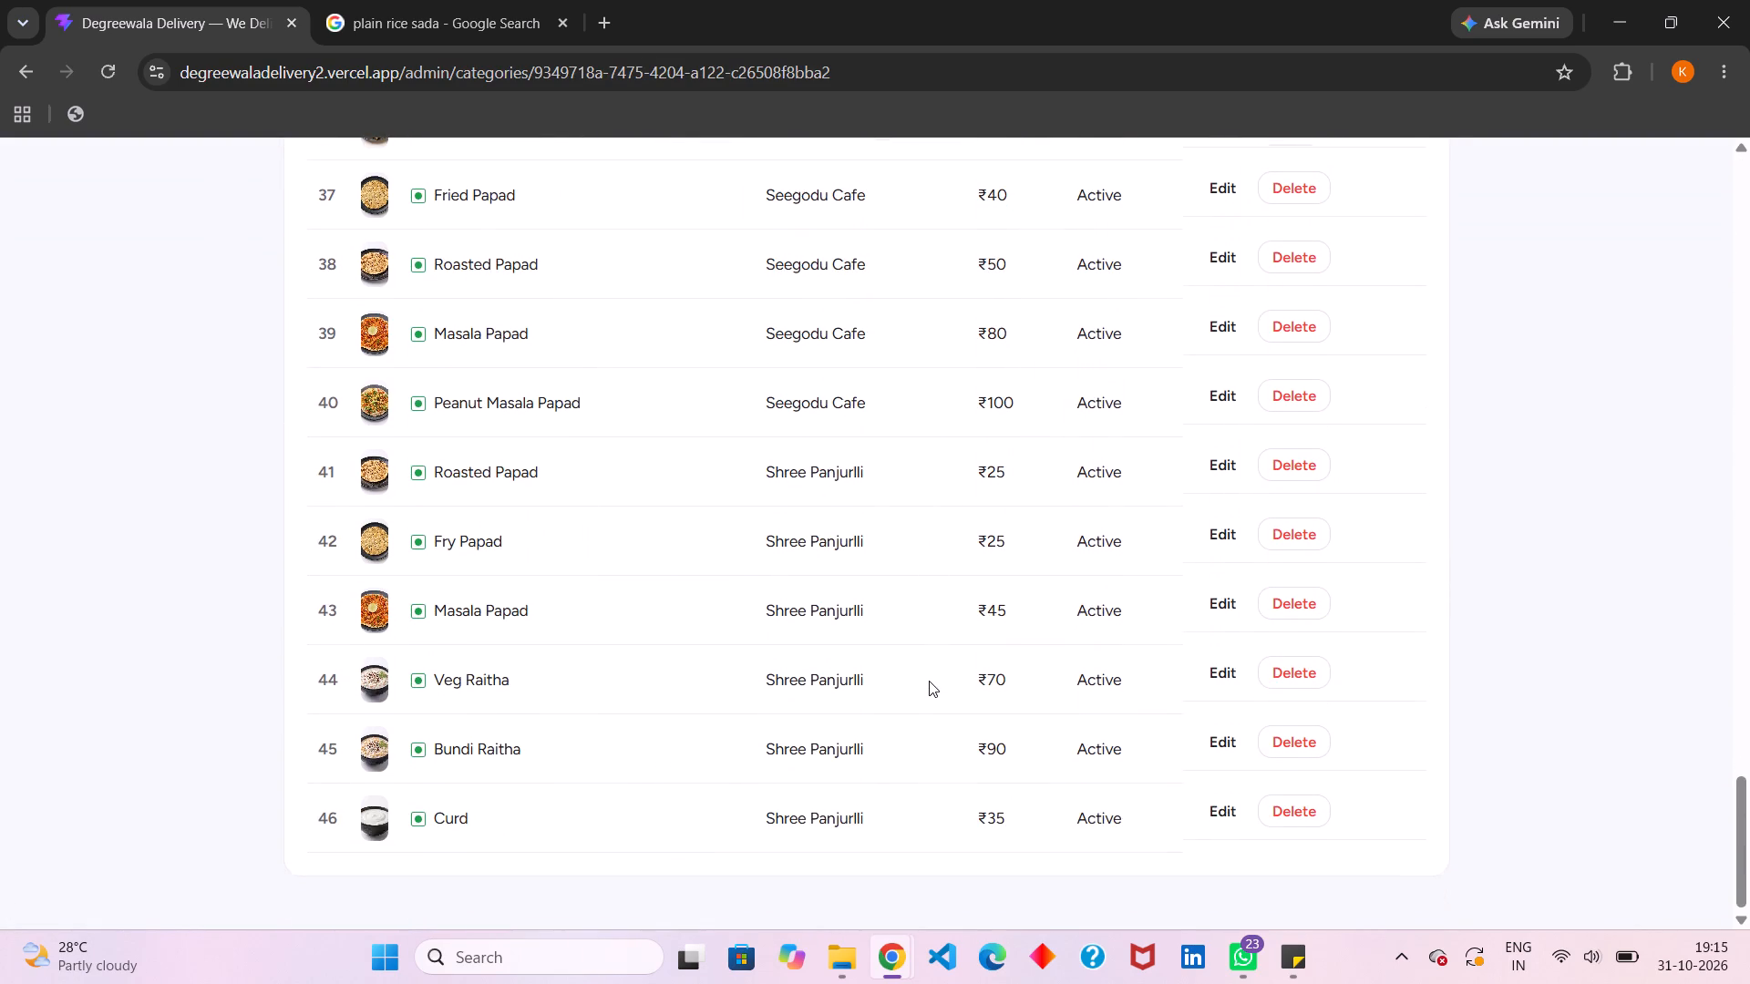
scroll(929, 681, down, 3)
Return to Seegodu Cafe, open the Chinese category and check its items for missing pictures.
click(932, 676)
scroll(938, 674, down, 8)
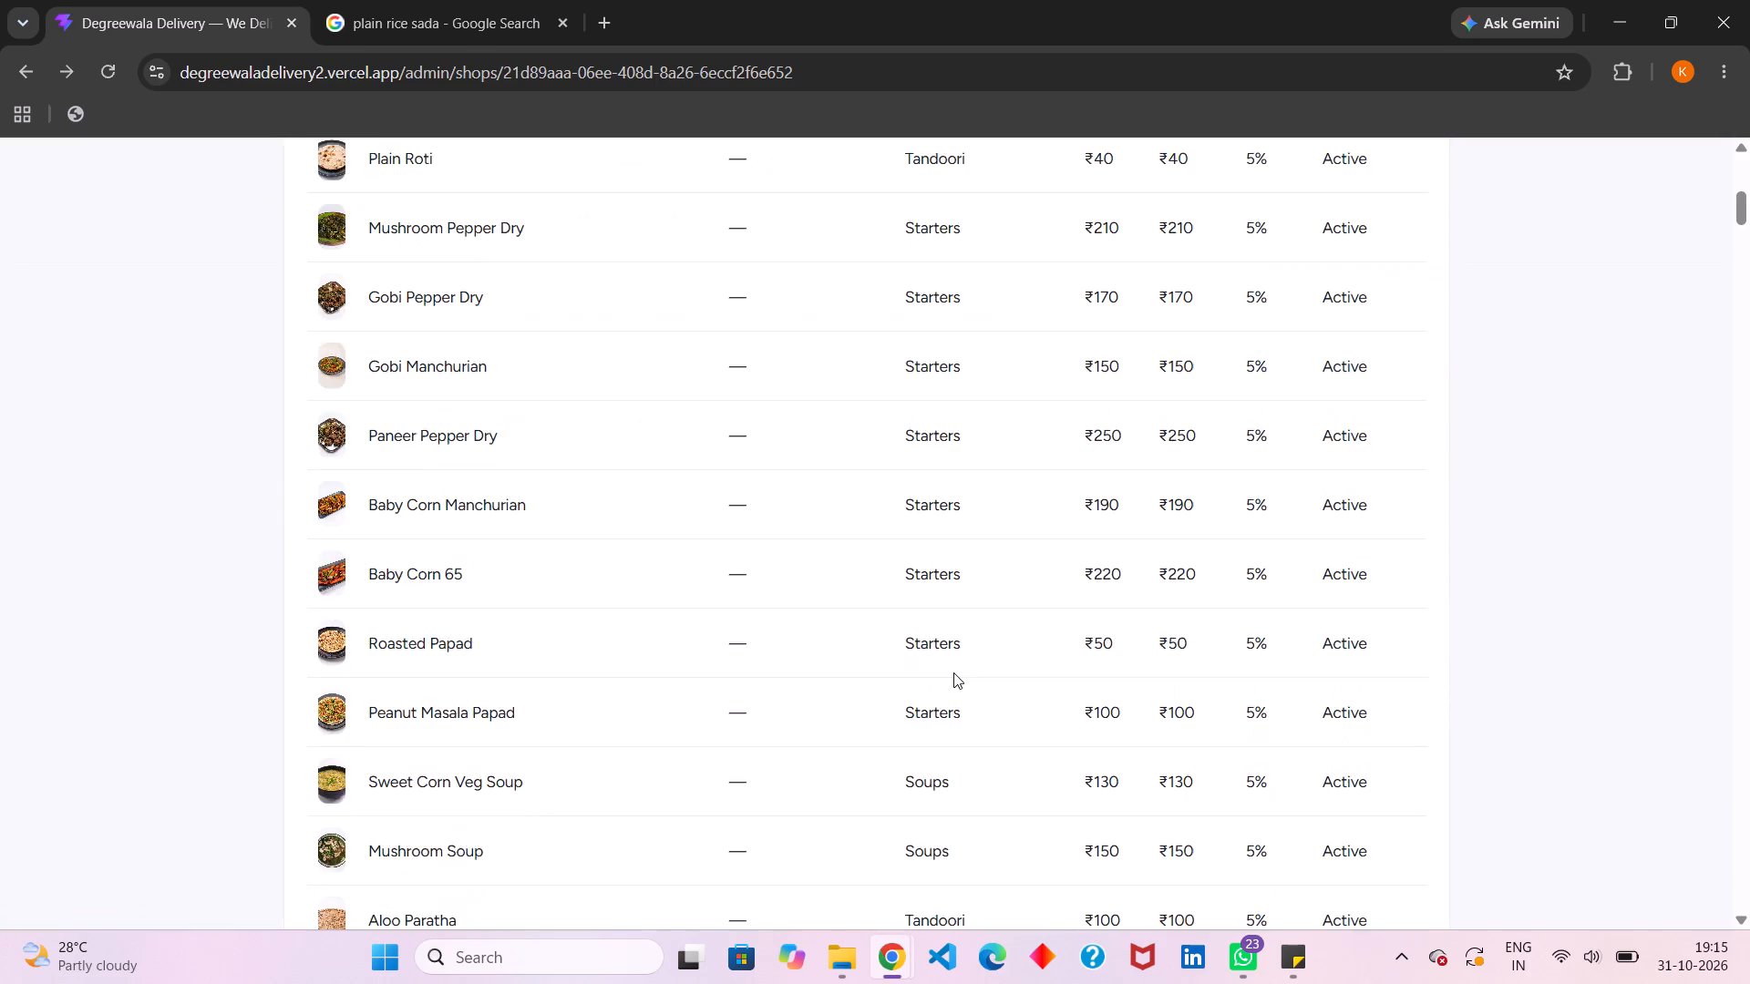
scroll(953, 672, down, 6)
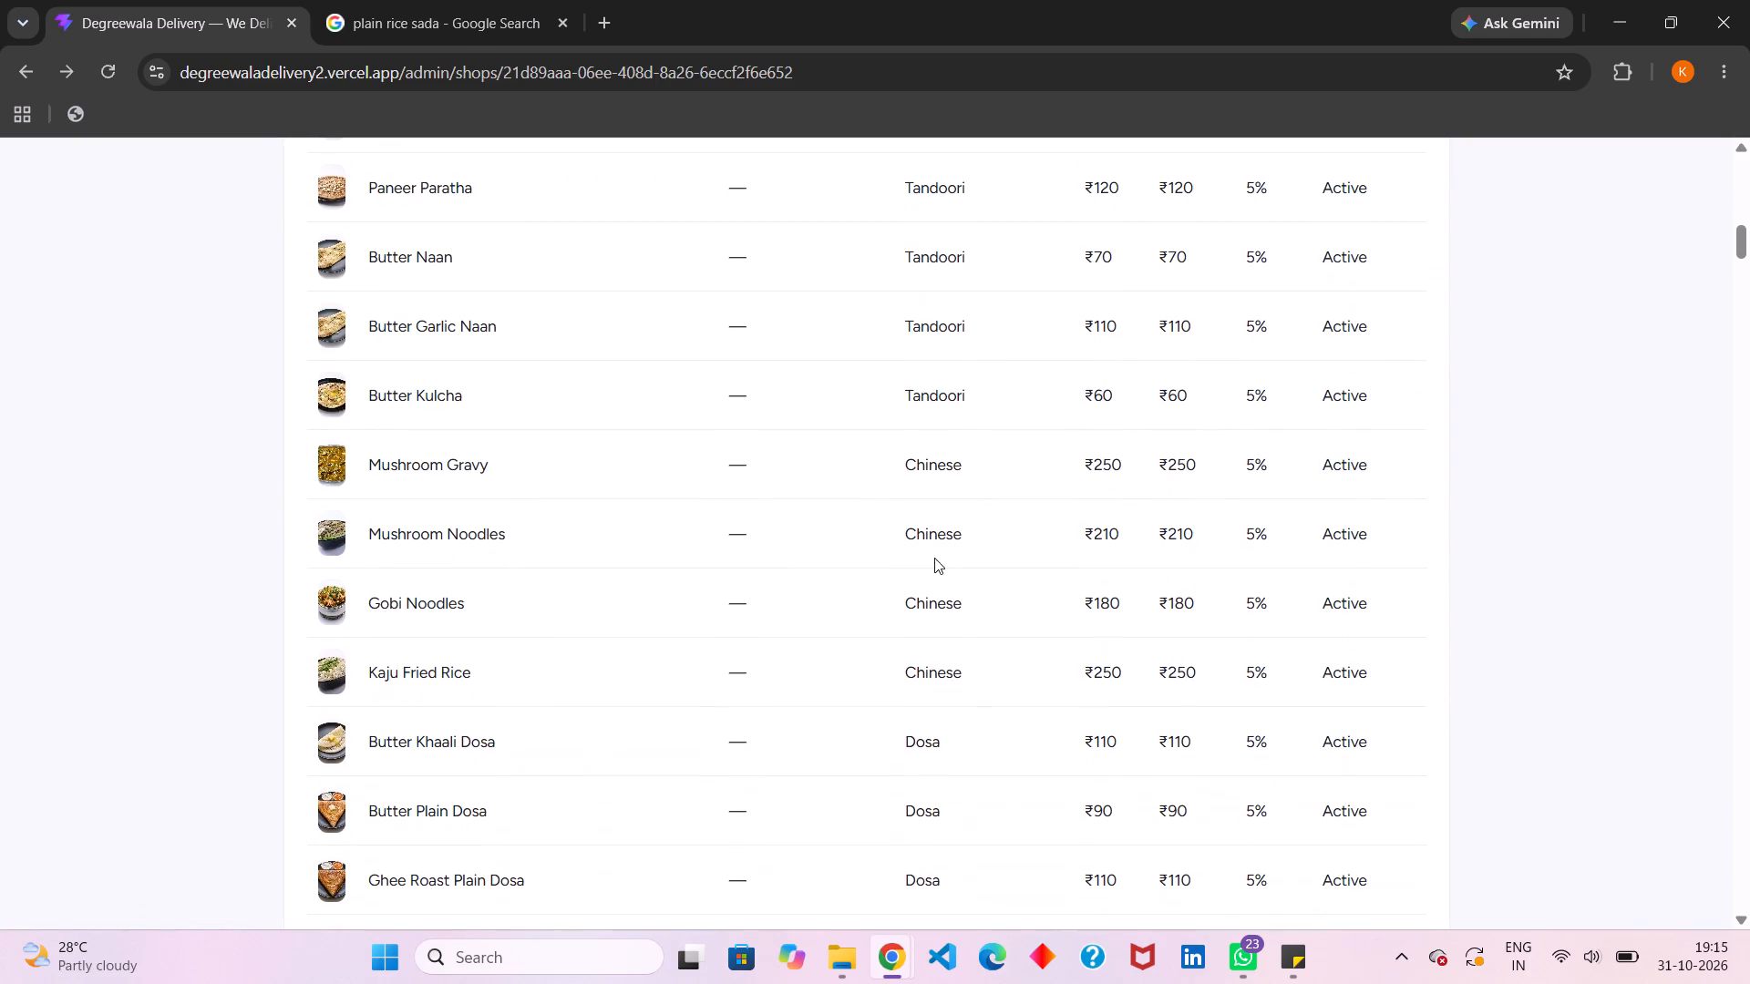
click(937, 543)
scroll(956, 564, down, 3)
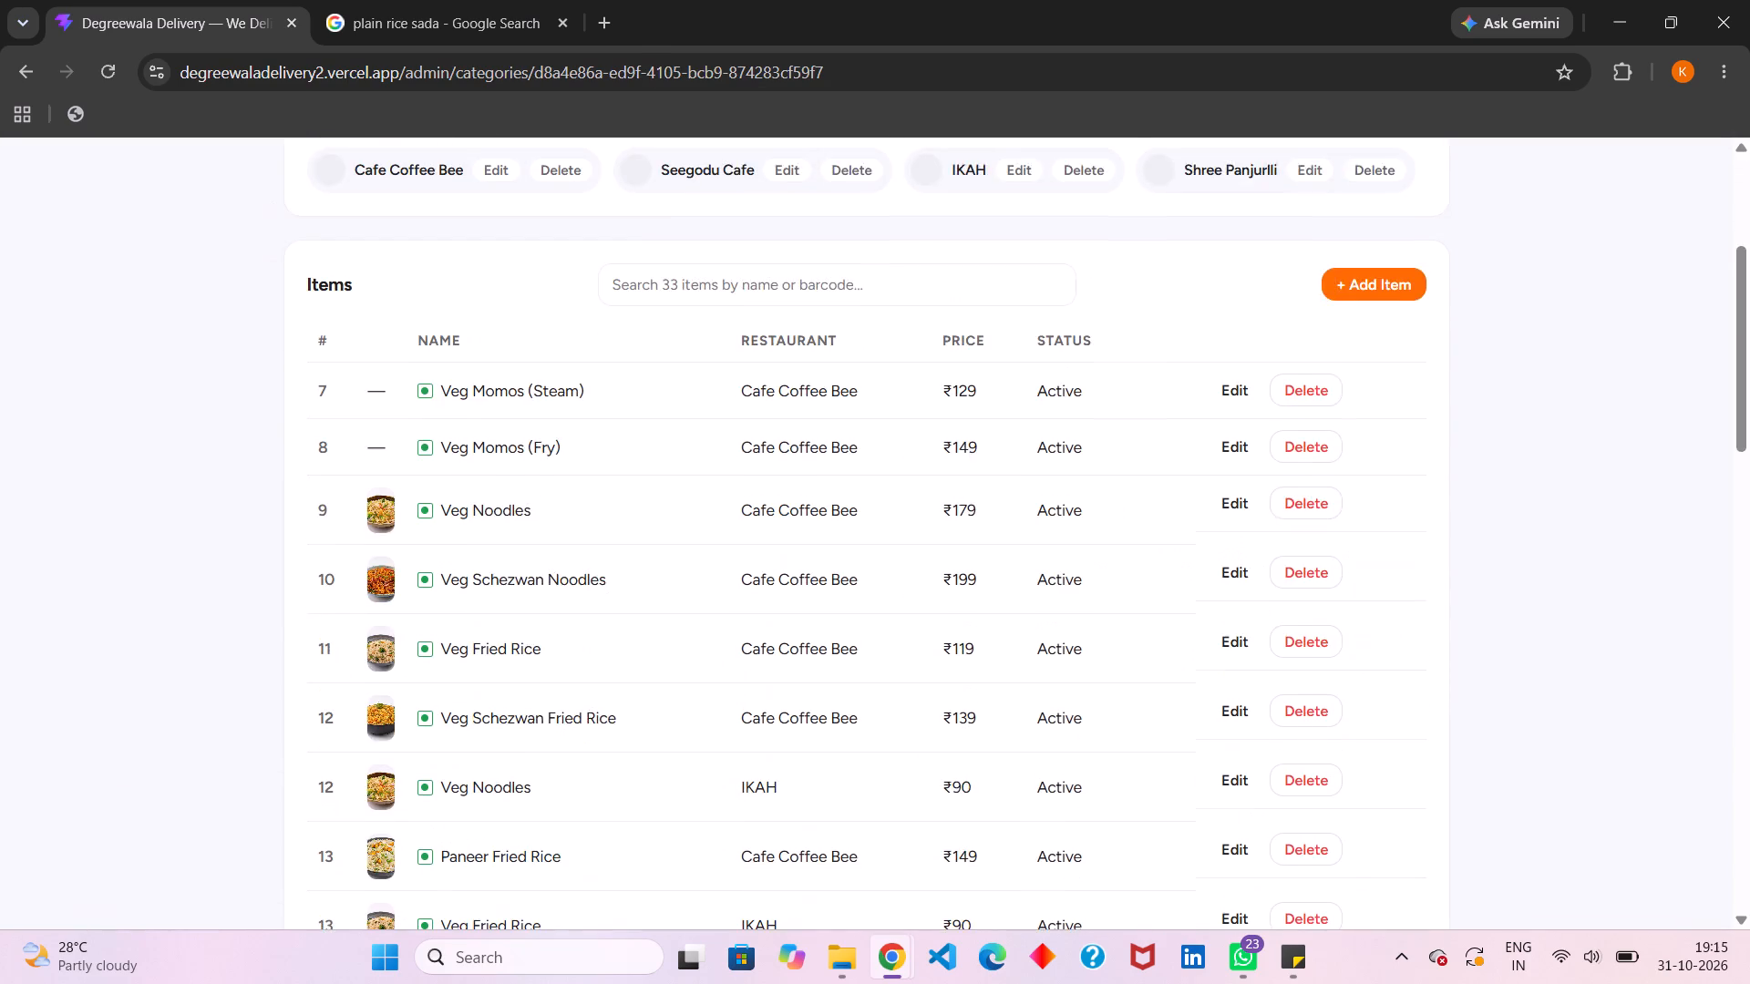
scroll(953, 566, down, 11)
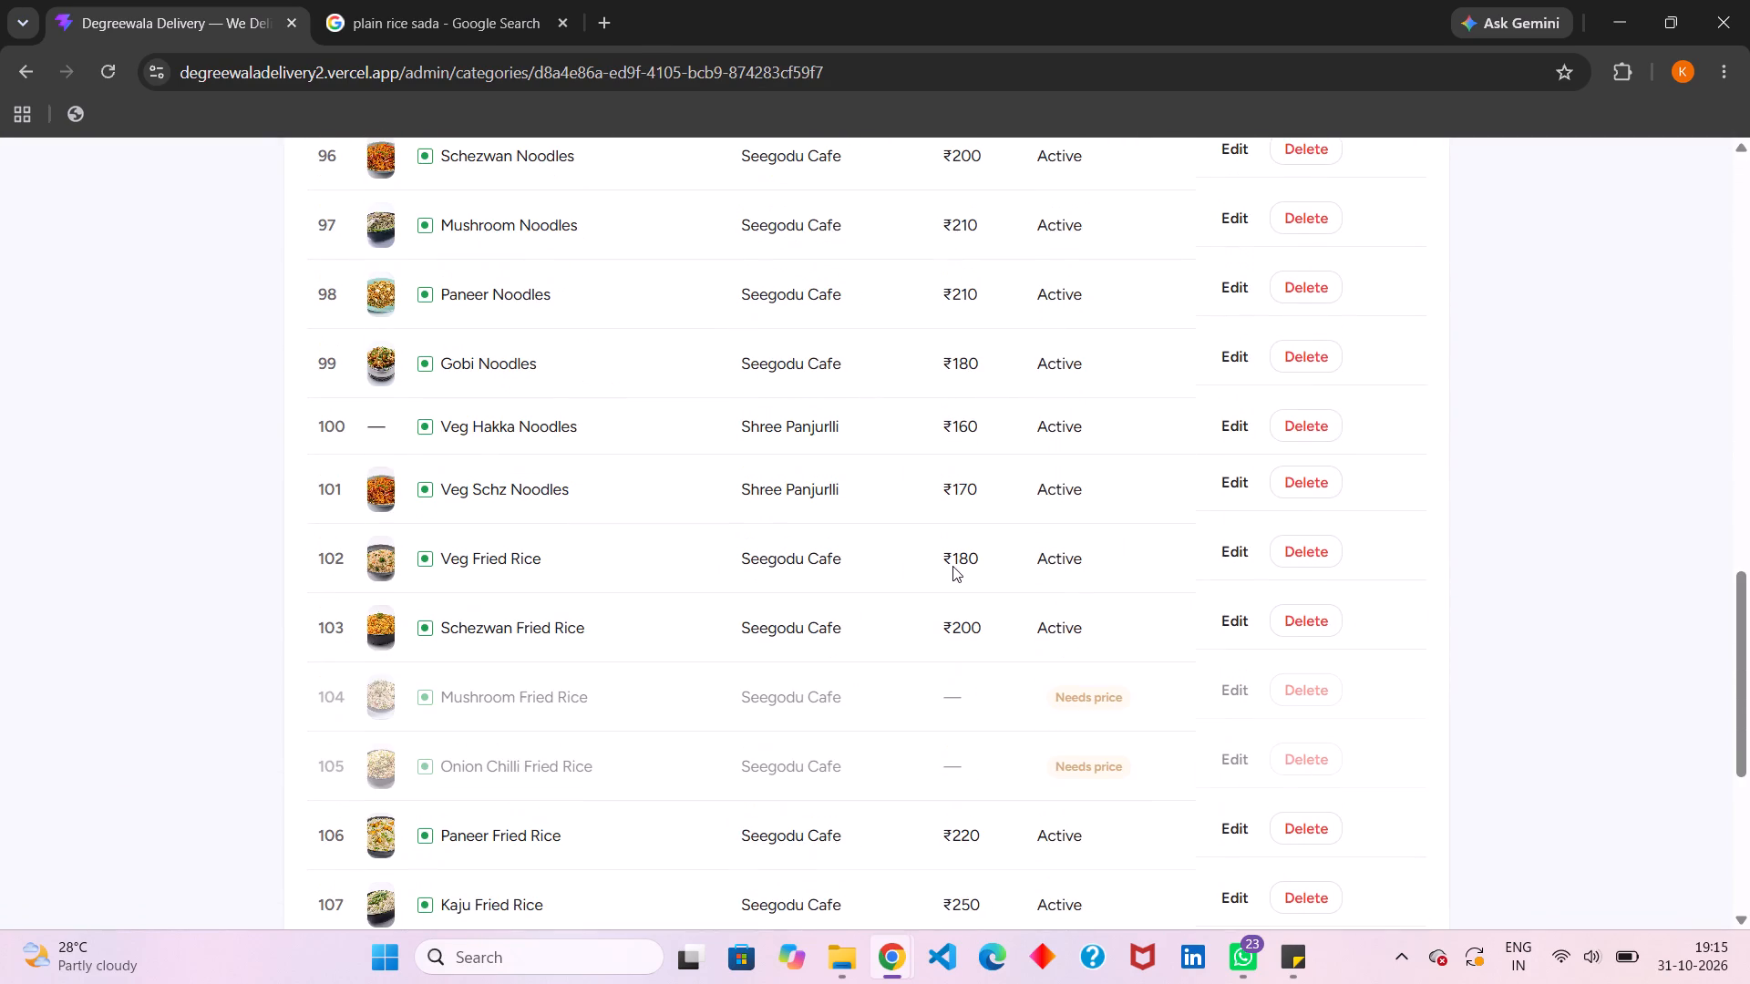
scroll(952, 566, down, 9)
Return to Seegodu Cafe, open the Dosa category and check its items for missing pictures.
click(952, 566)
scroll(952, 566, down, 12)
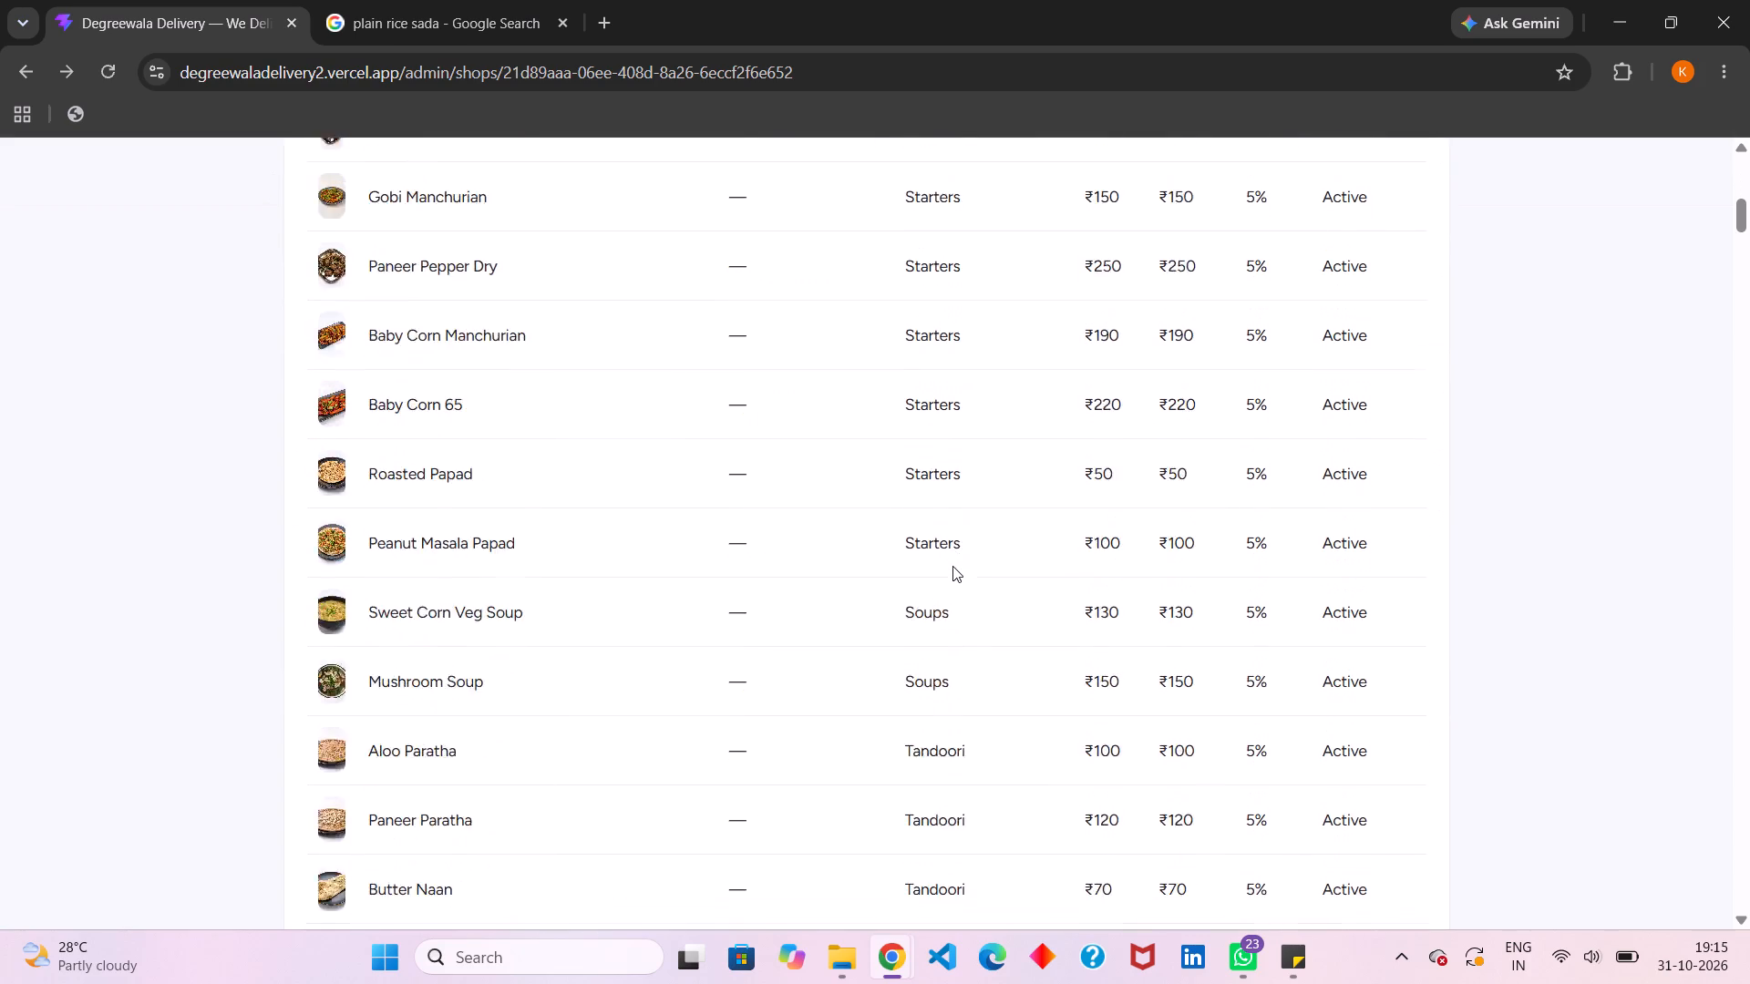
scroll(952, 566, down, 5)
click(942, 542)
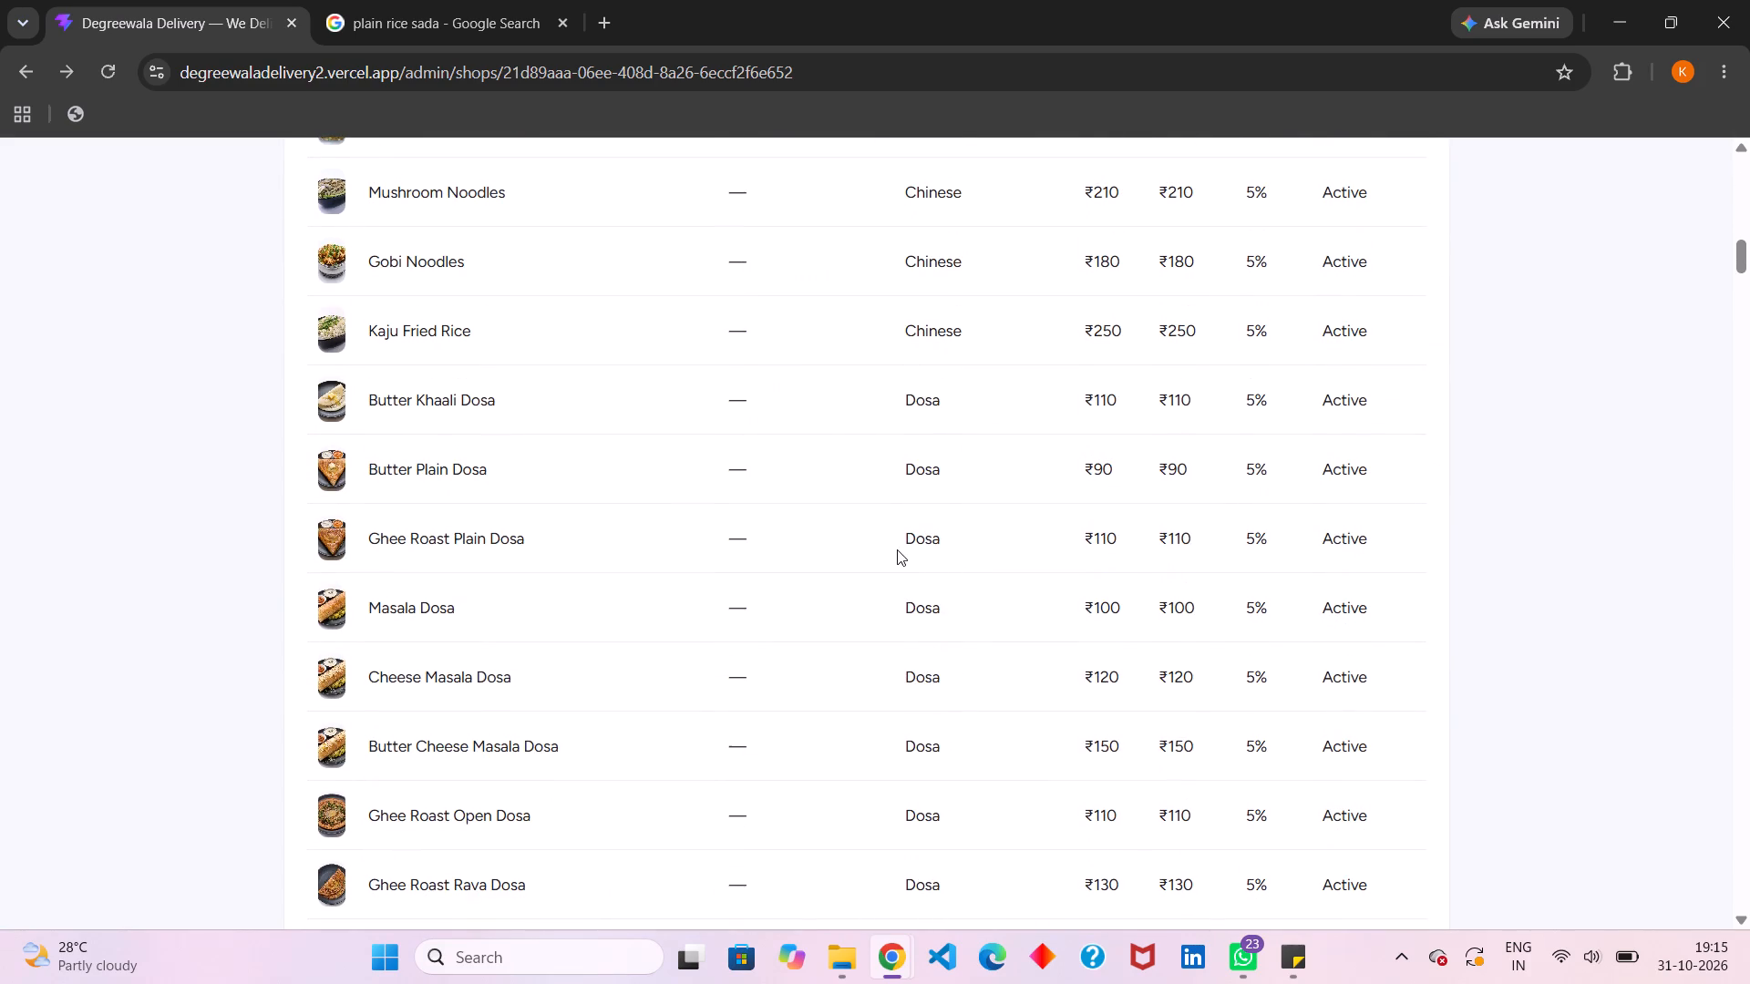
click(916, 541)
scroll(916, 541, down, 12)
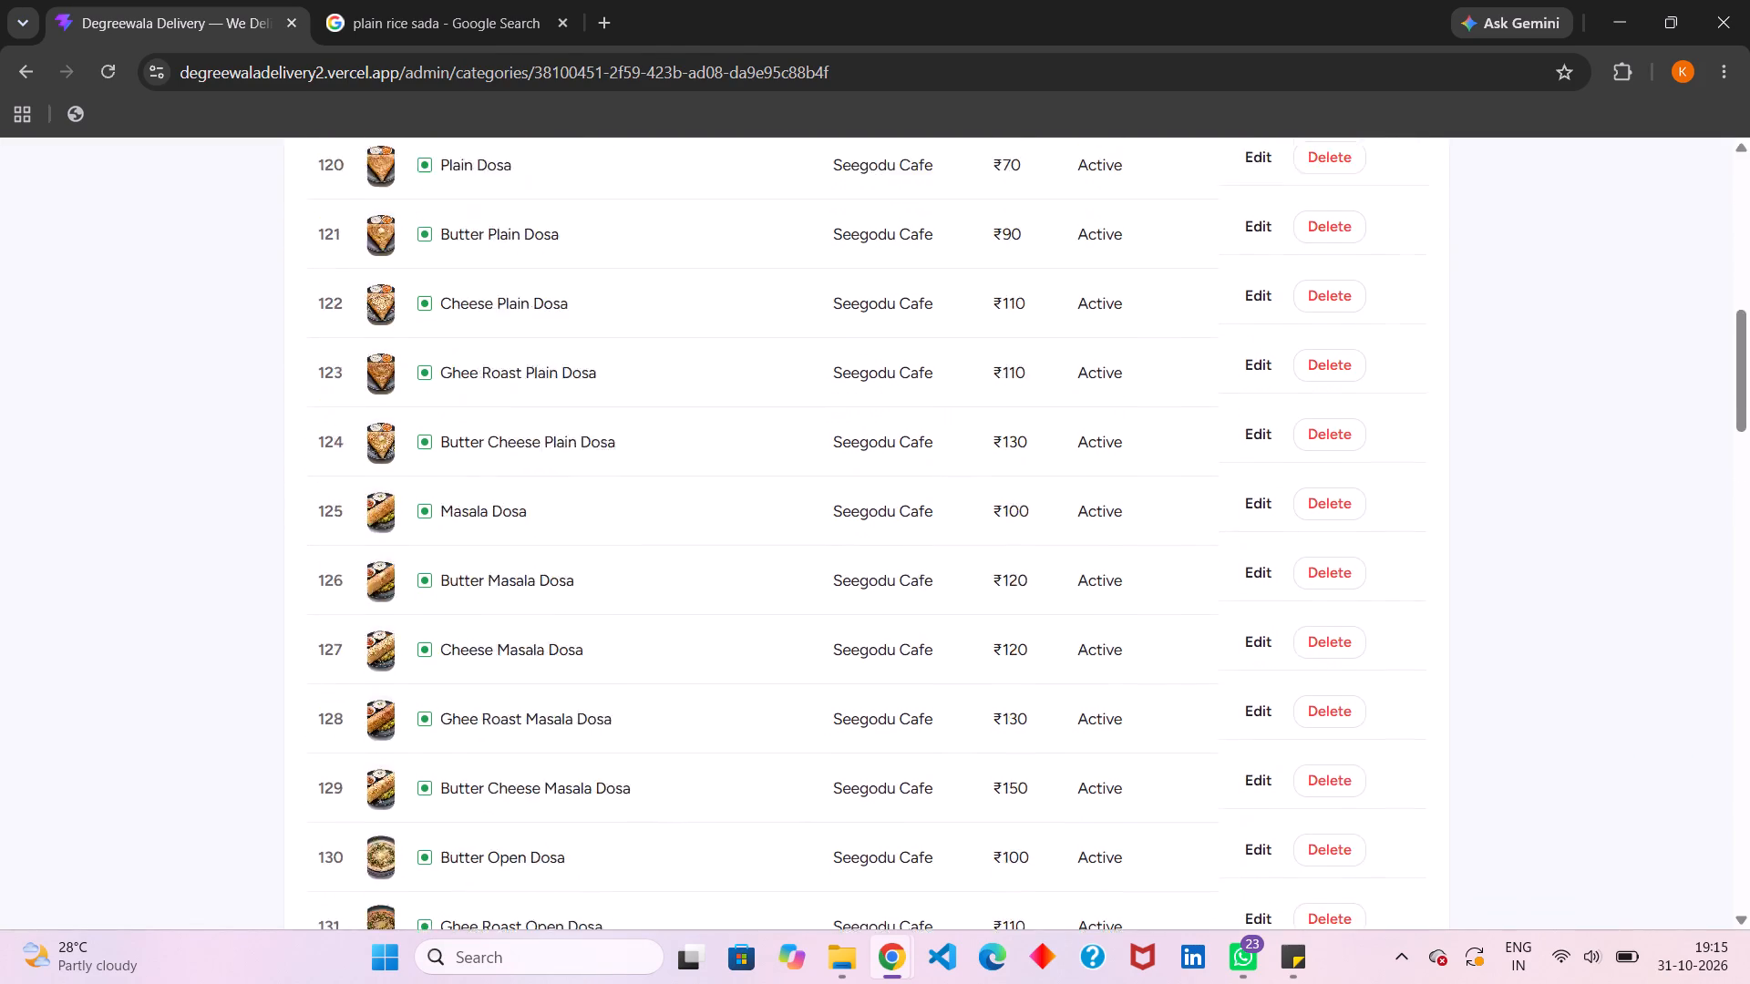
scroll(916, 542, down, 20)
scroll(916, 542, down, 3)
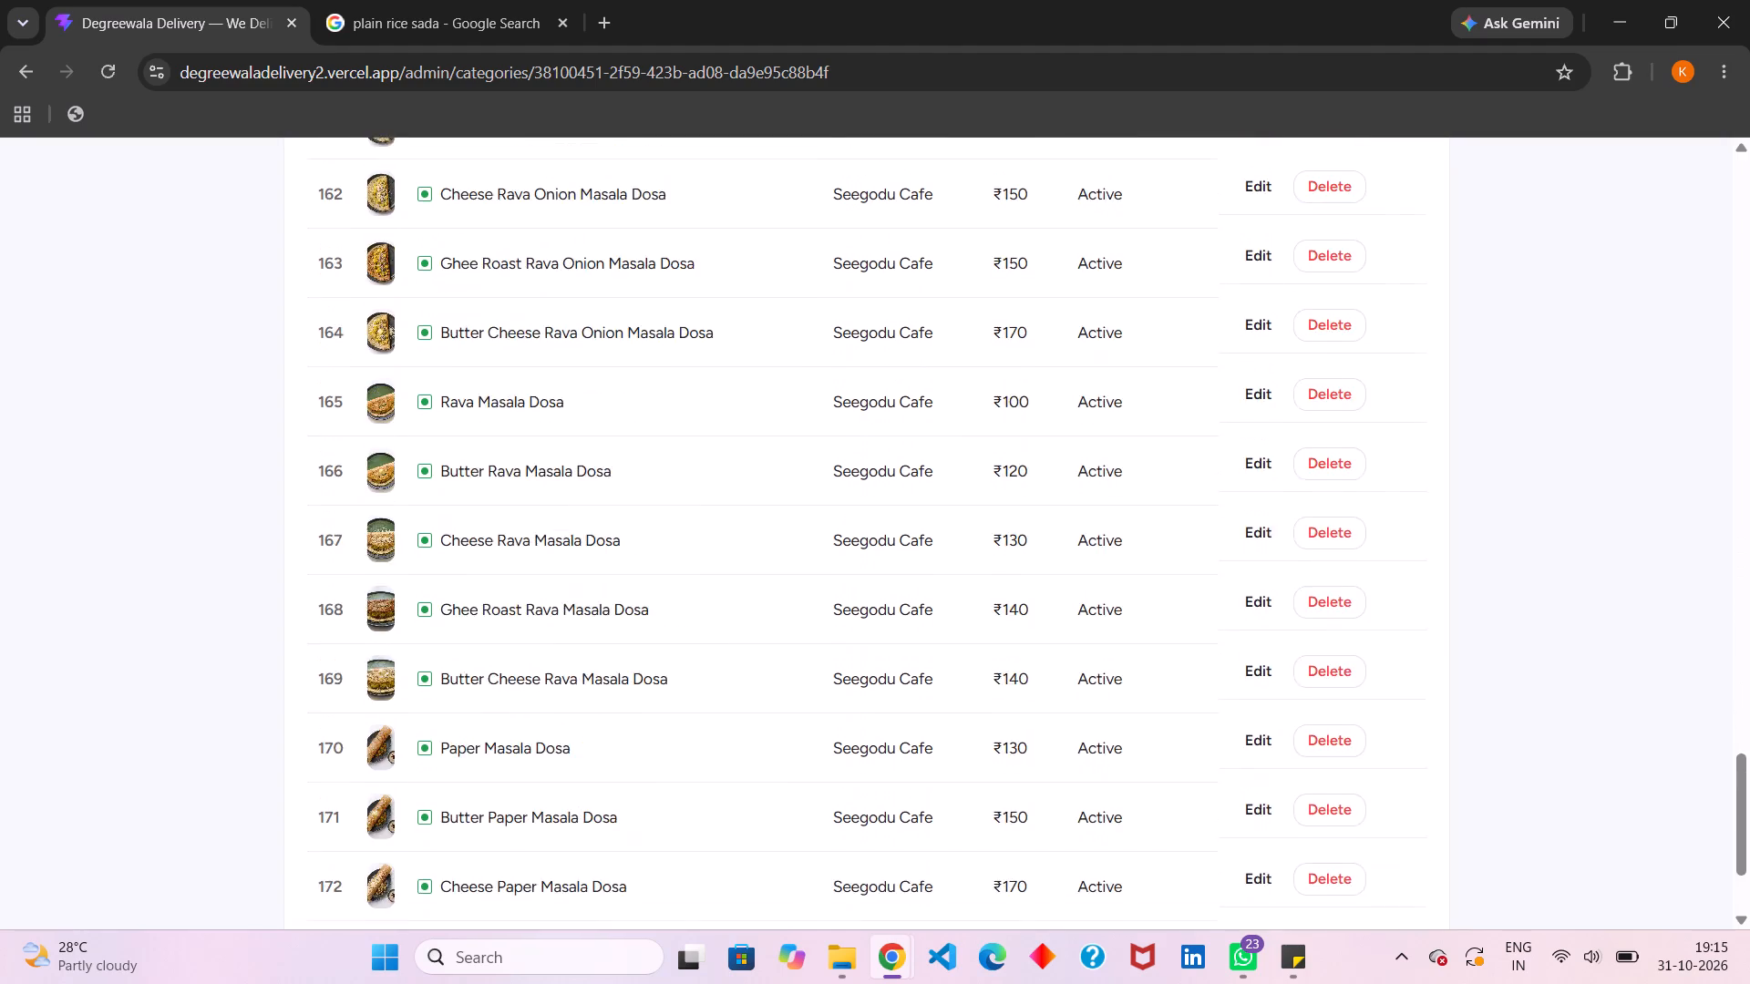
scroll(916, 542, down, 8)
Return to Seegodu Cafe, open the Rice Items category and check all restaurants' items for missing pictures.
click(916, 542)
scroll(916, 542, down, 13)
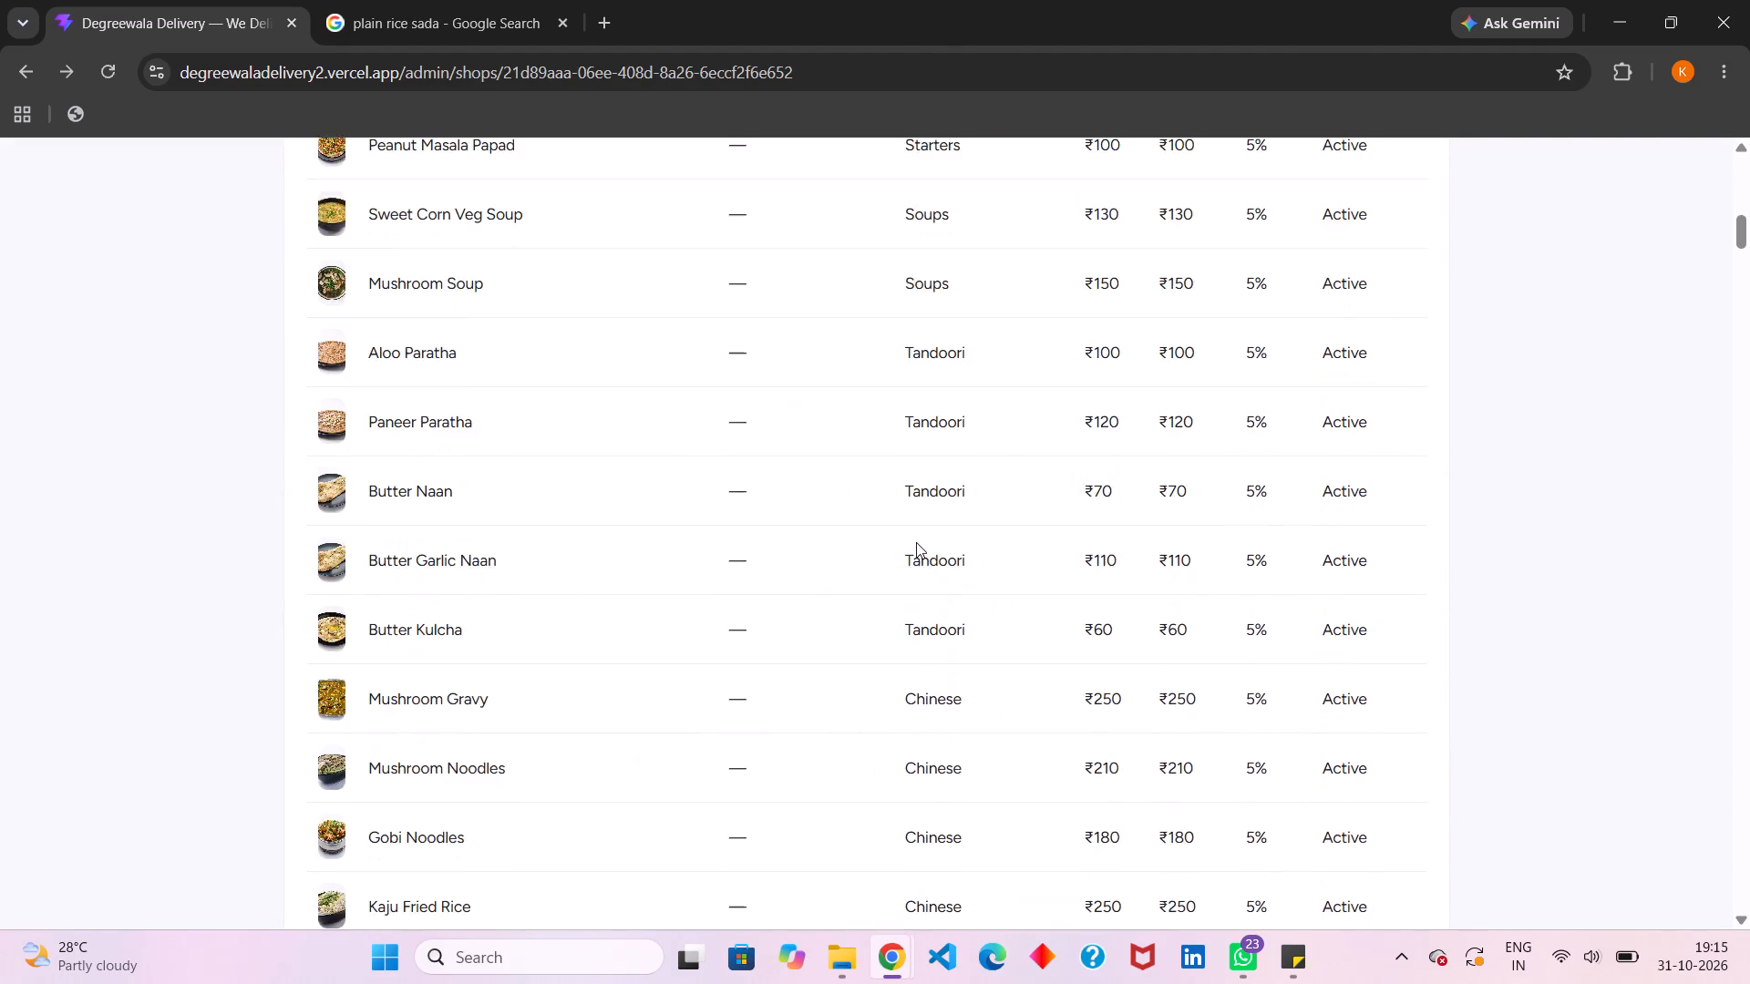
scroll(916, 542, down, 19)
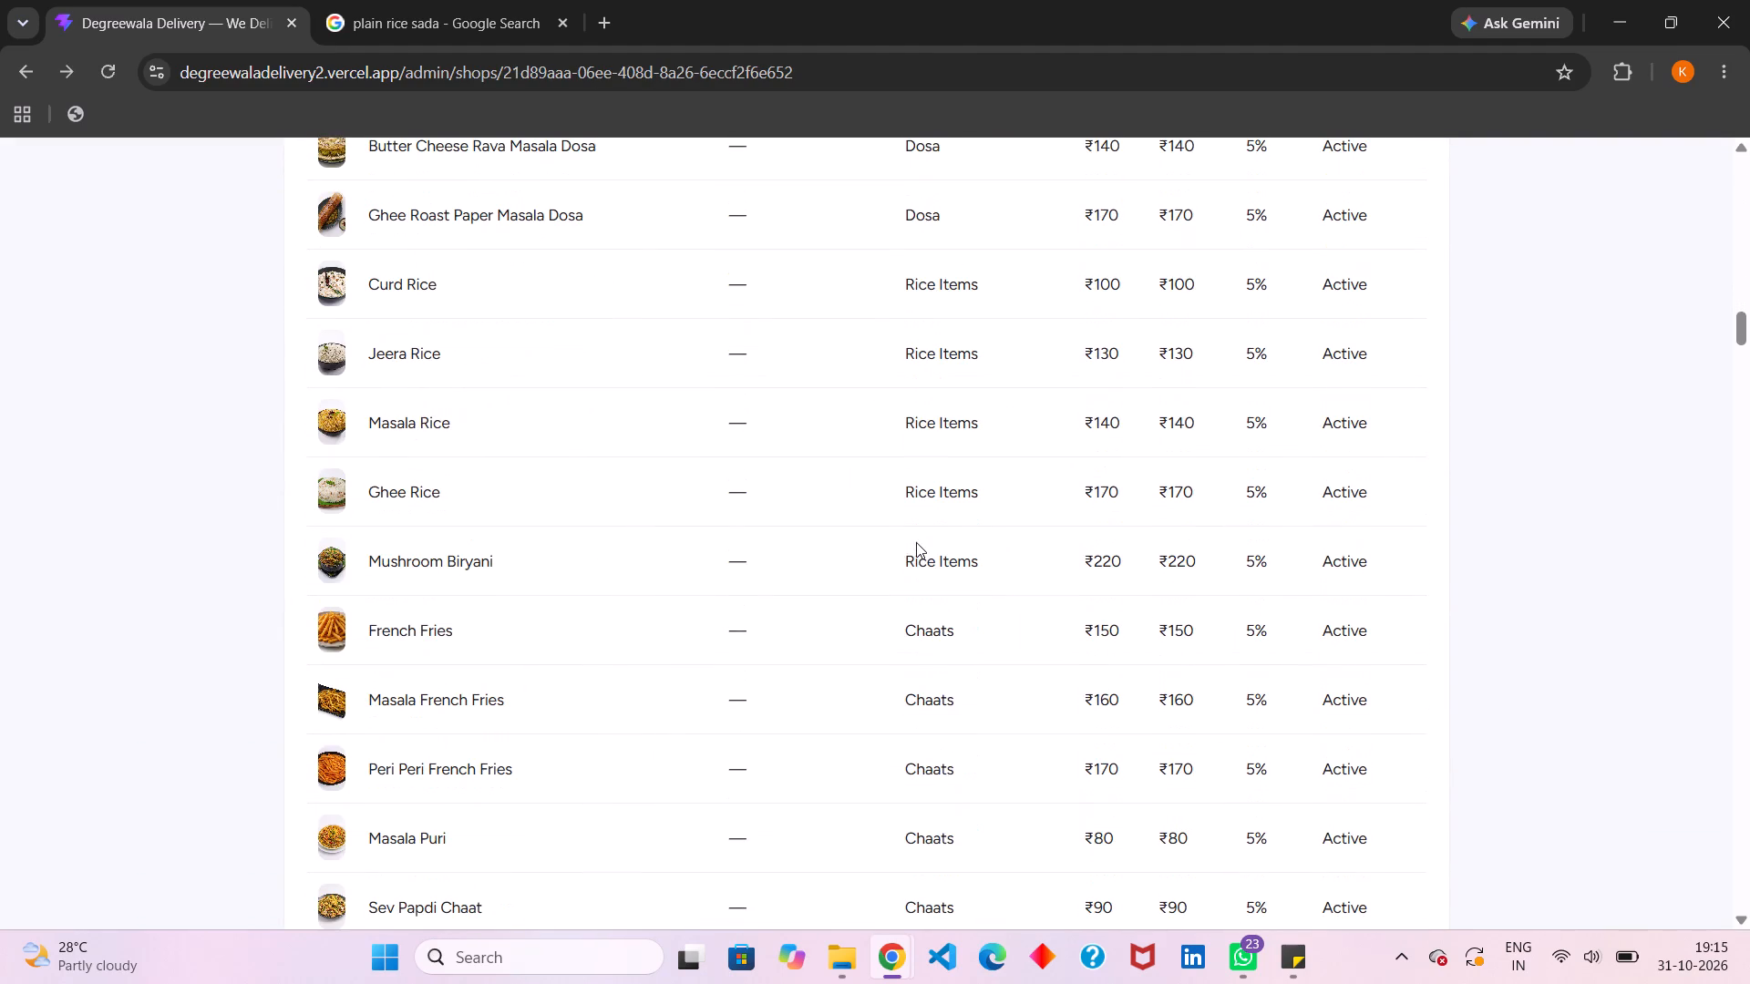
click(970, 491)
scroll(840, 539, down, 3)
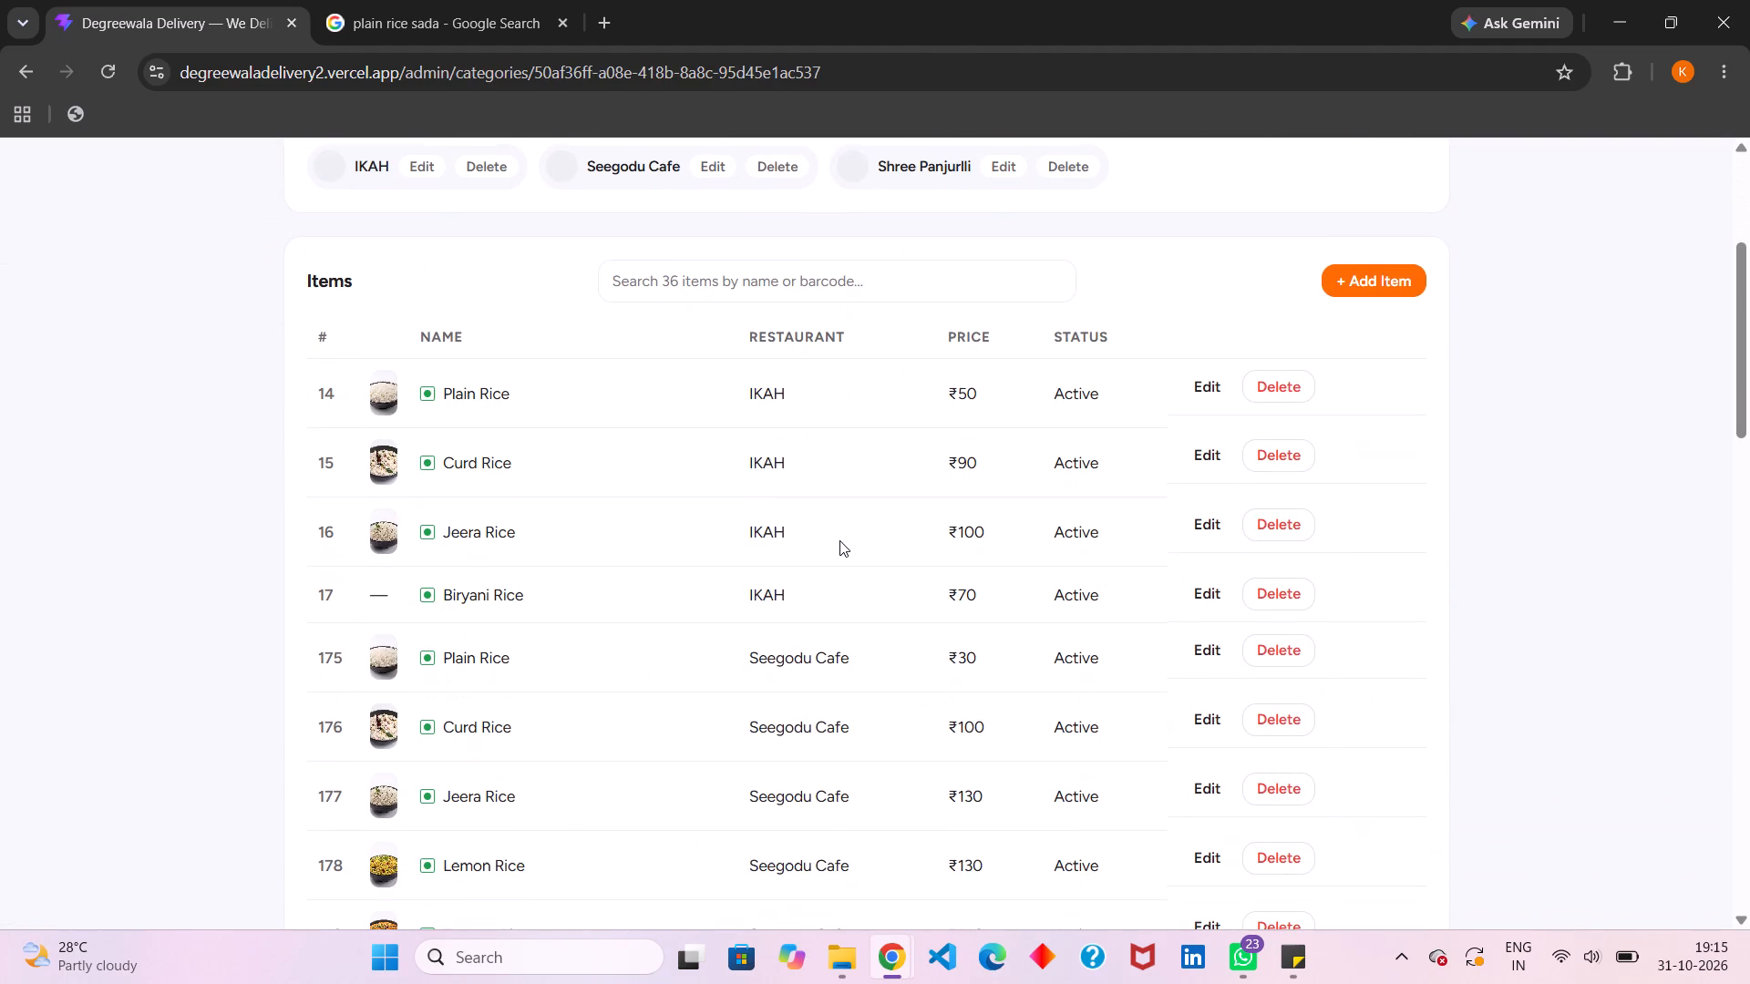
scroll(839, 540, down, 4)
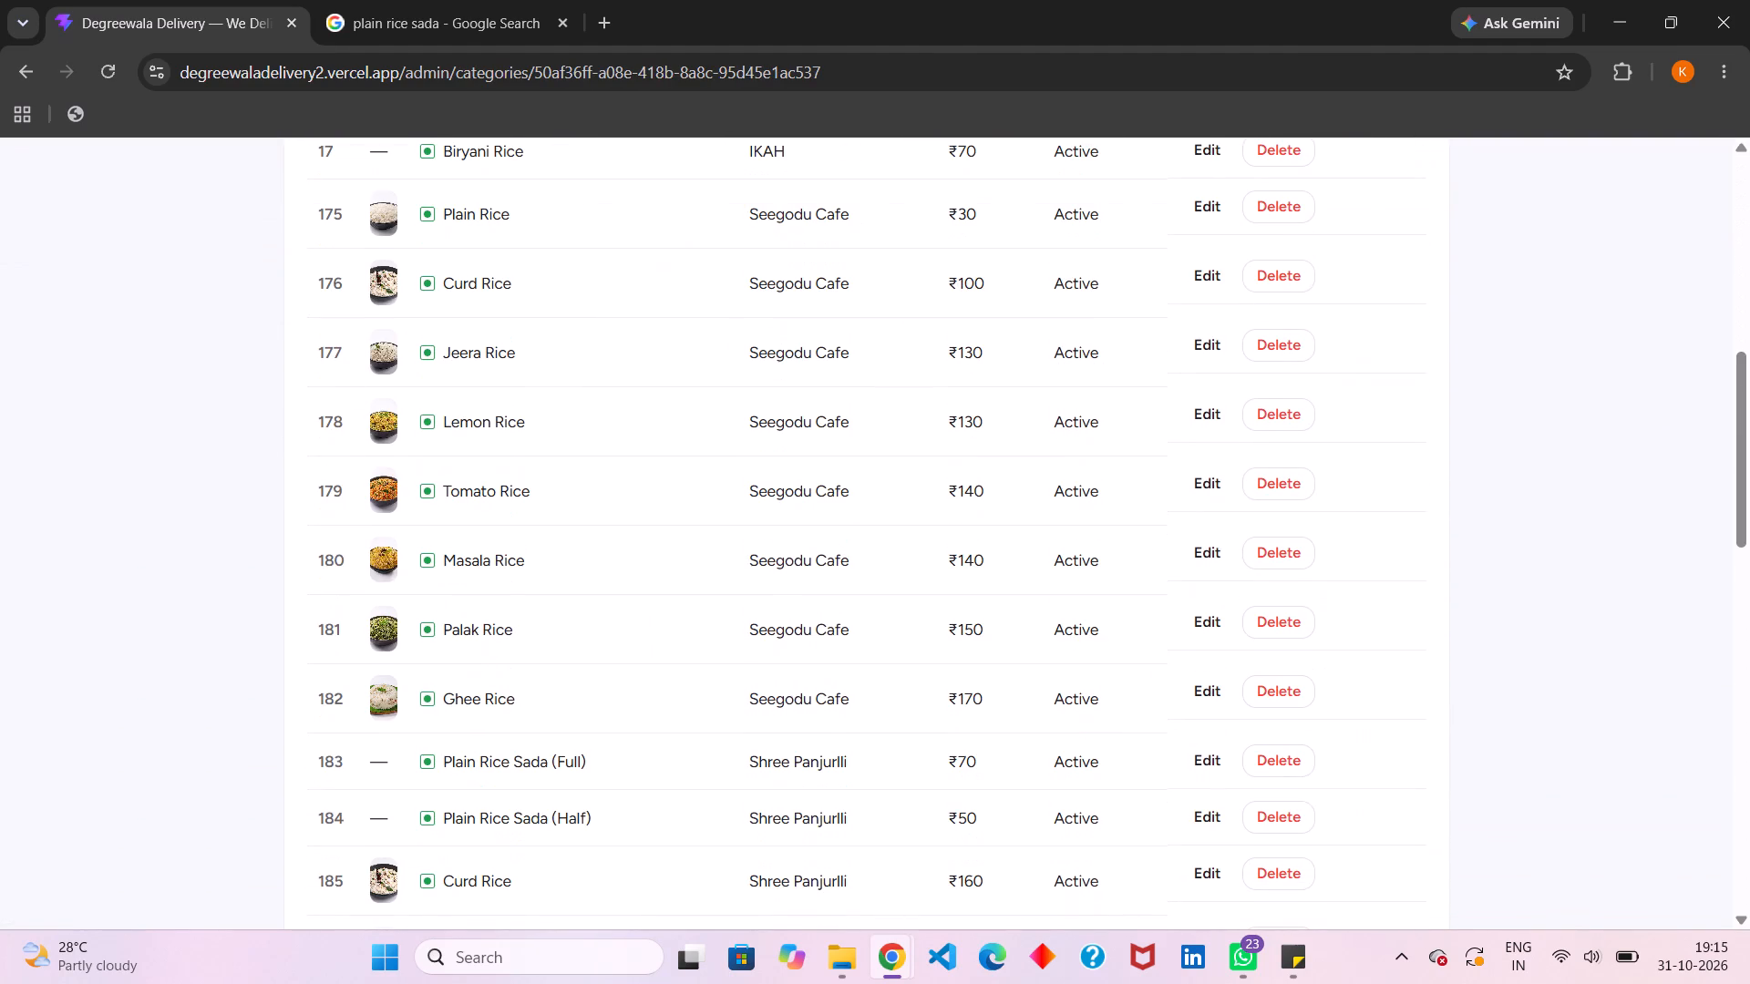
scroll(839, 540, down, 6)
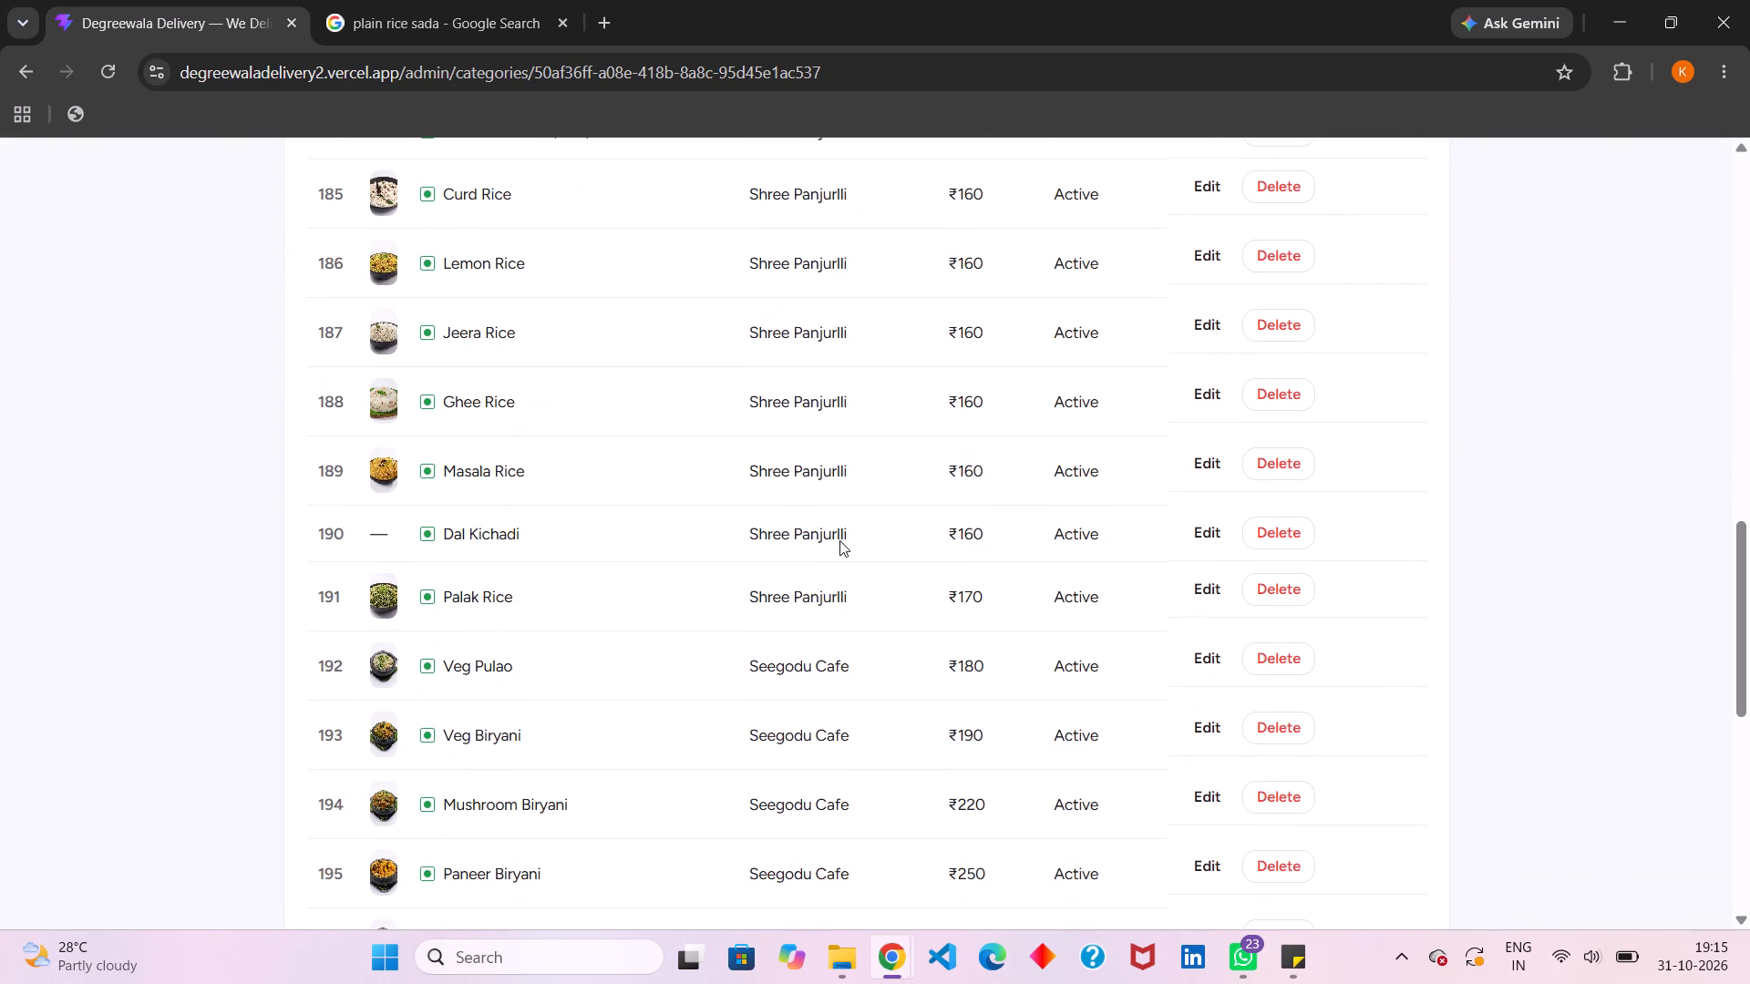
scroll(839, 540, down, 5)
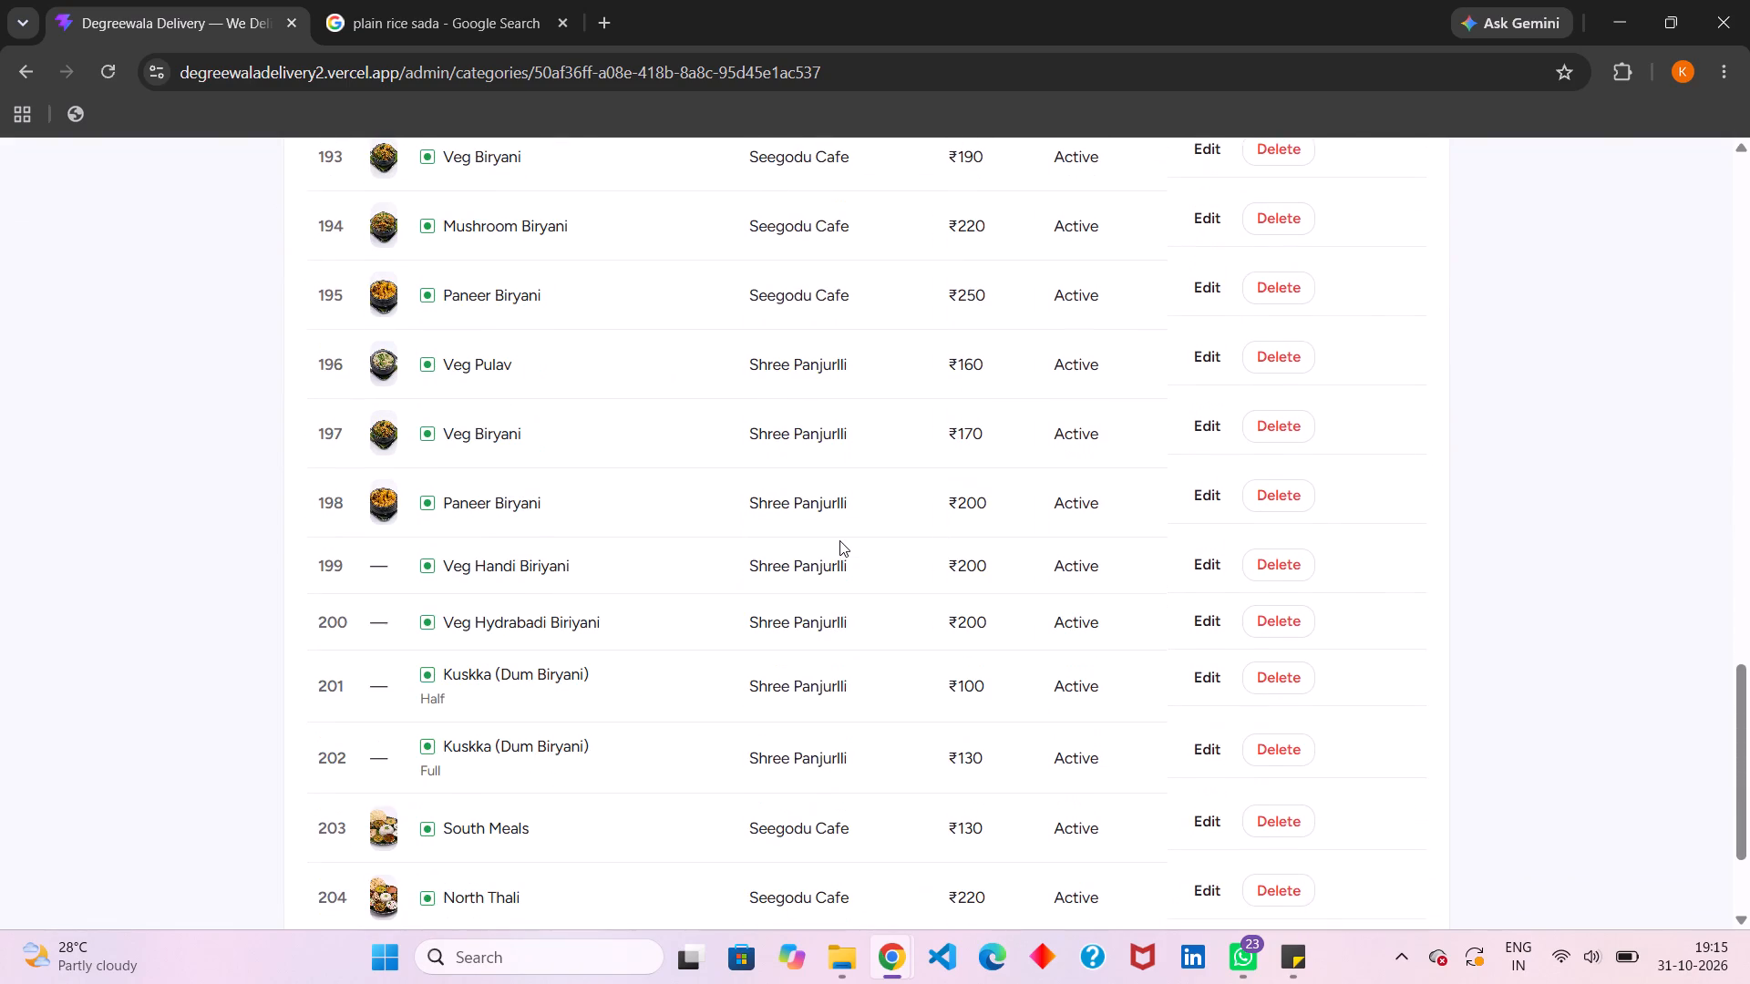
scroll(839, 540, down, 4)
scroll(839, 540, up, 7)
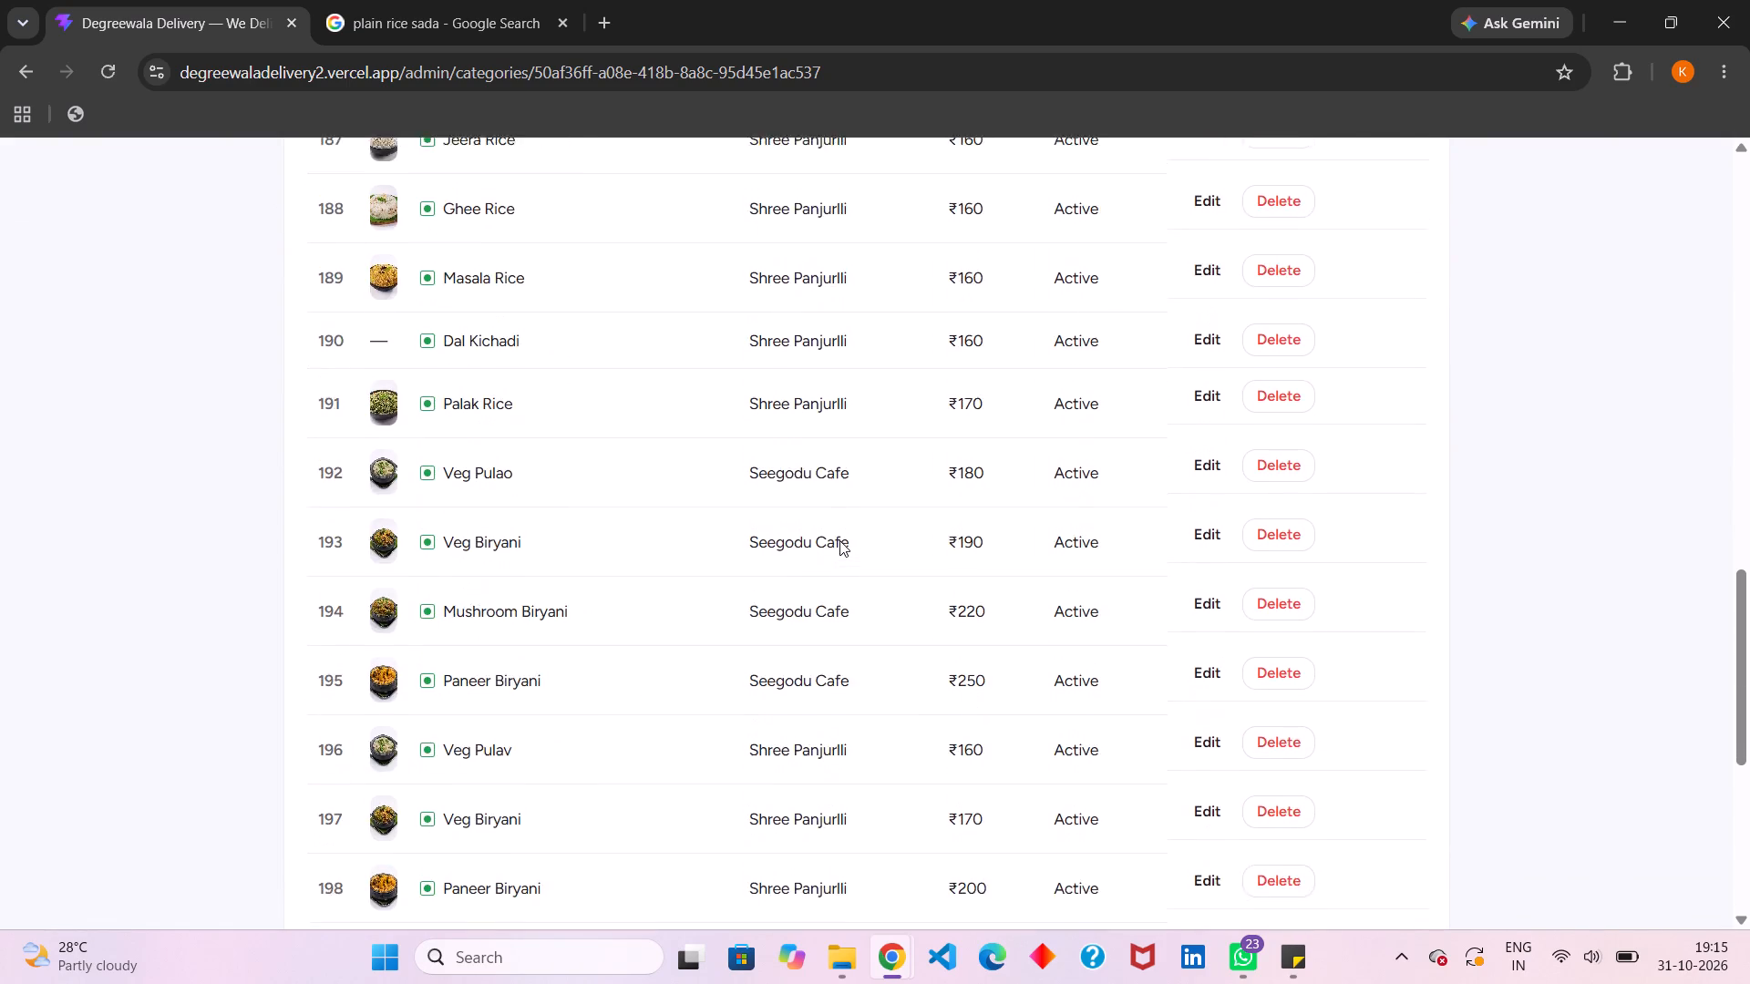
scroll(839, 540, up, 14)
scroll(844, 529, down, 2)
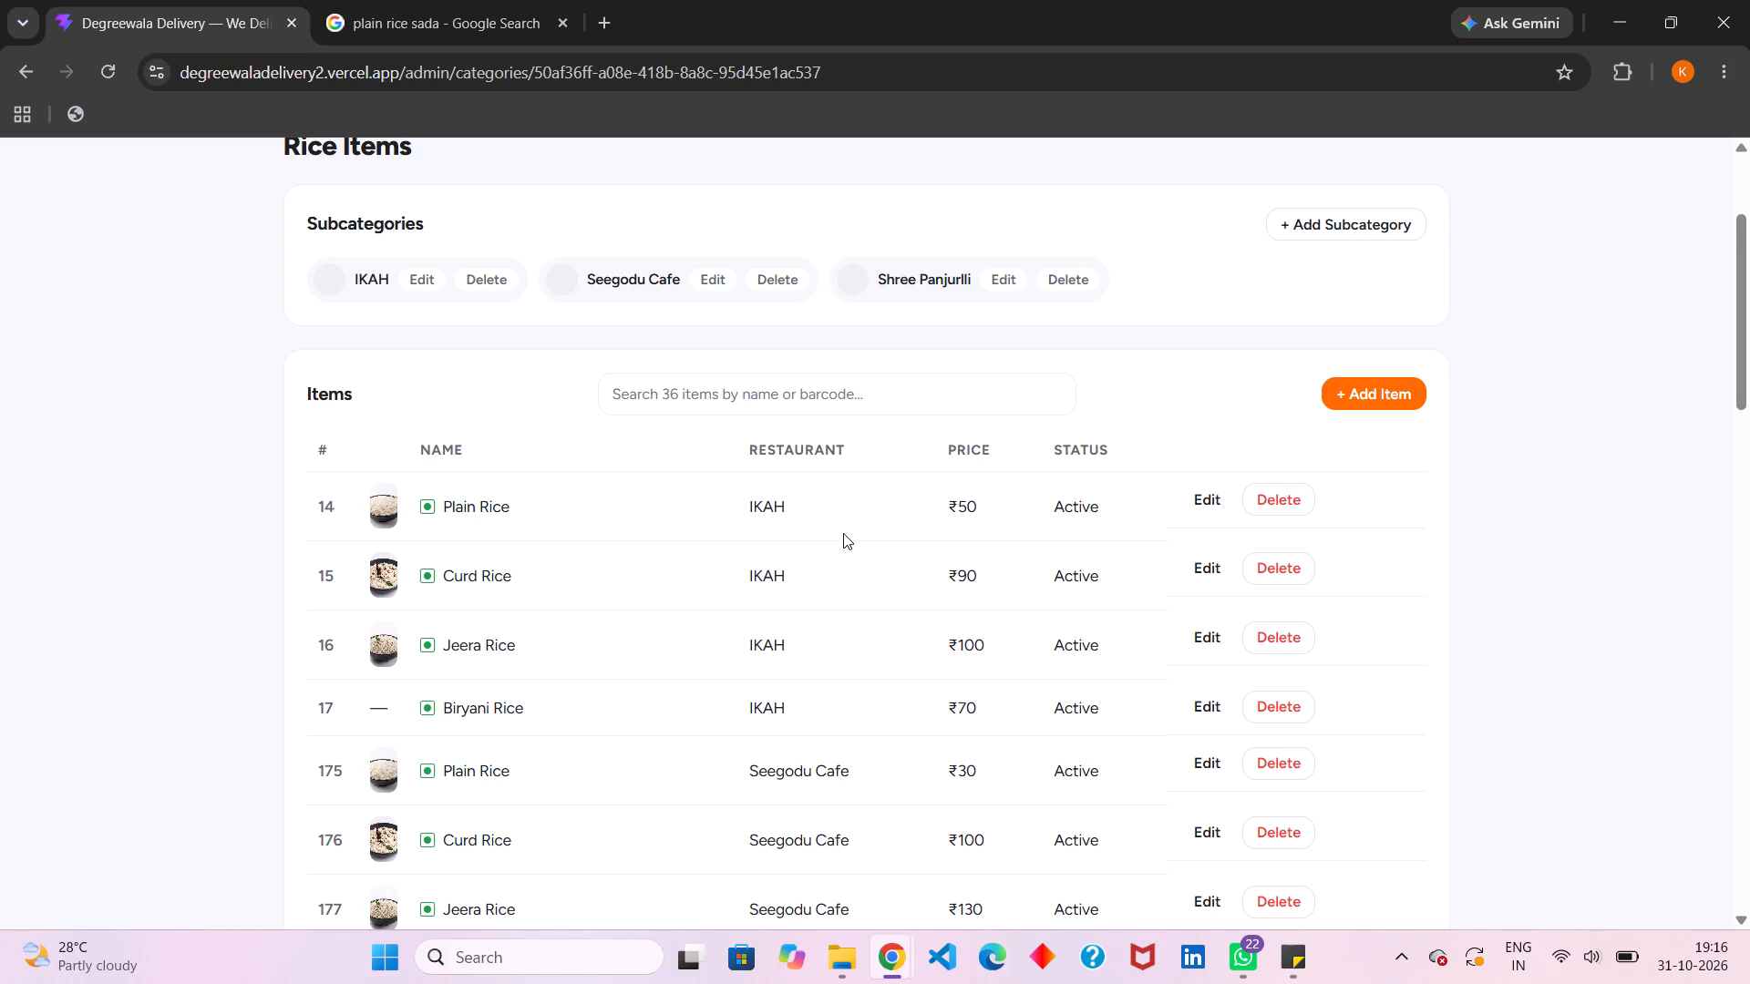
scroll(736, 599, down, 10)
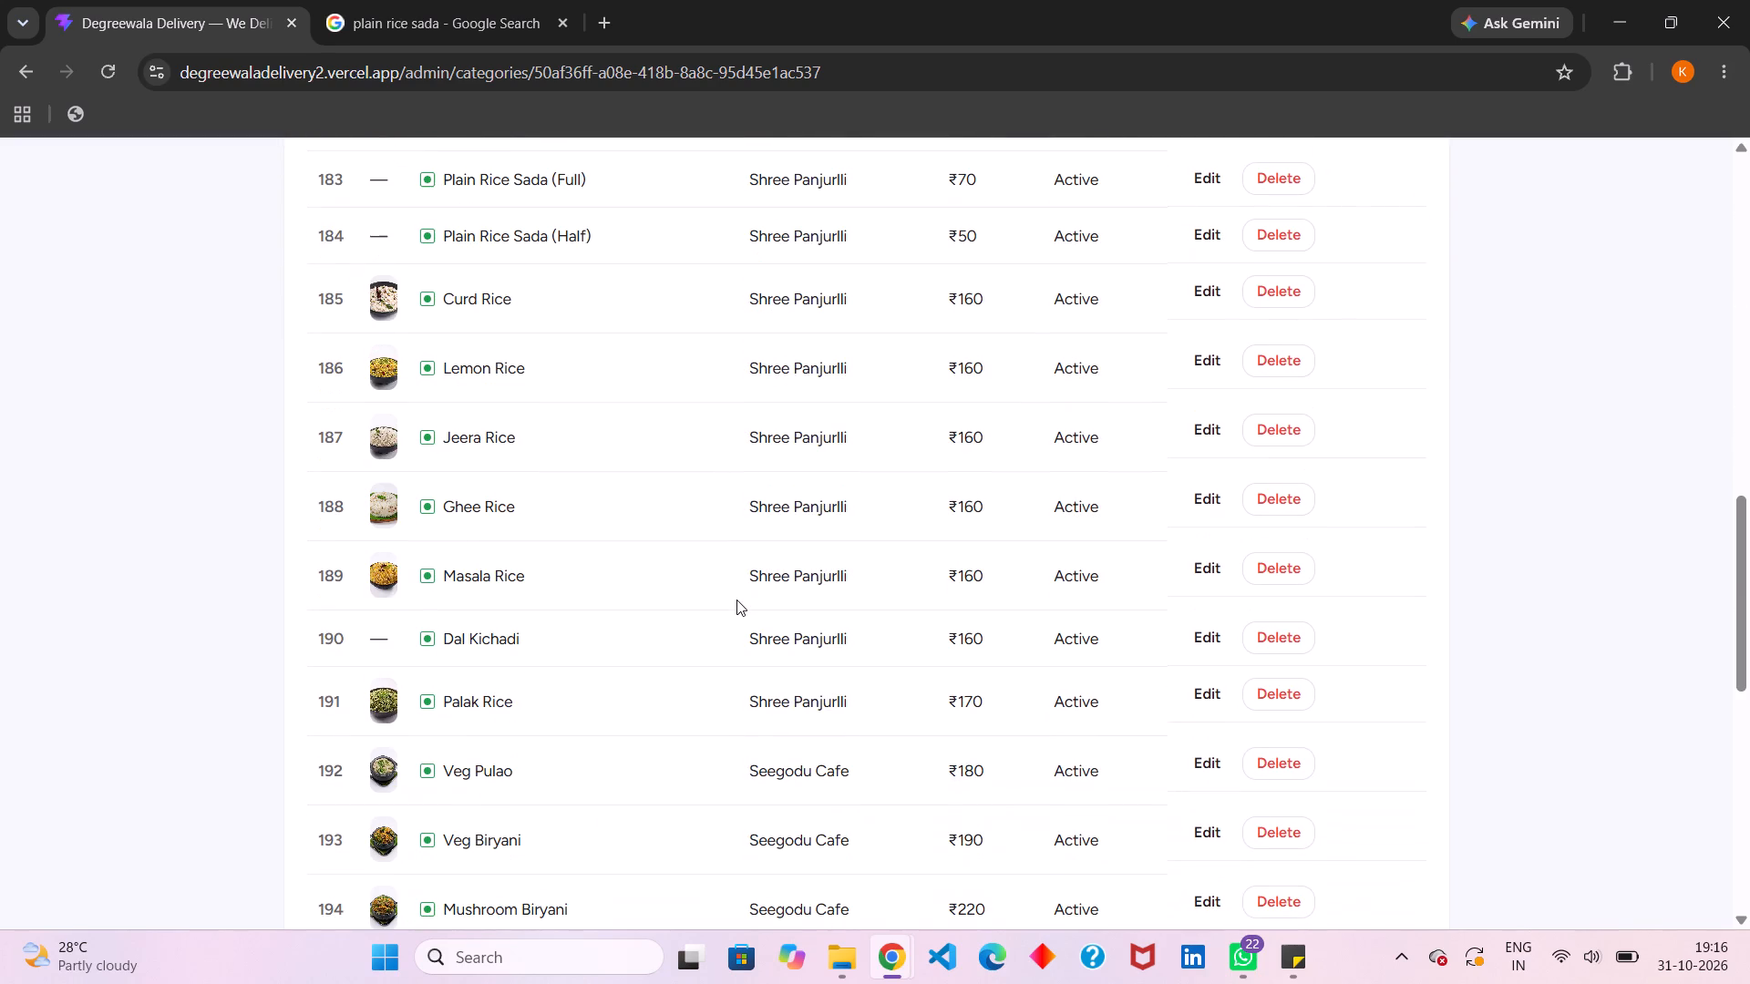
scroll(734, 601, down, 1)
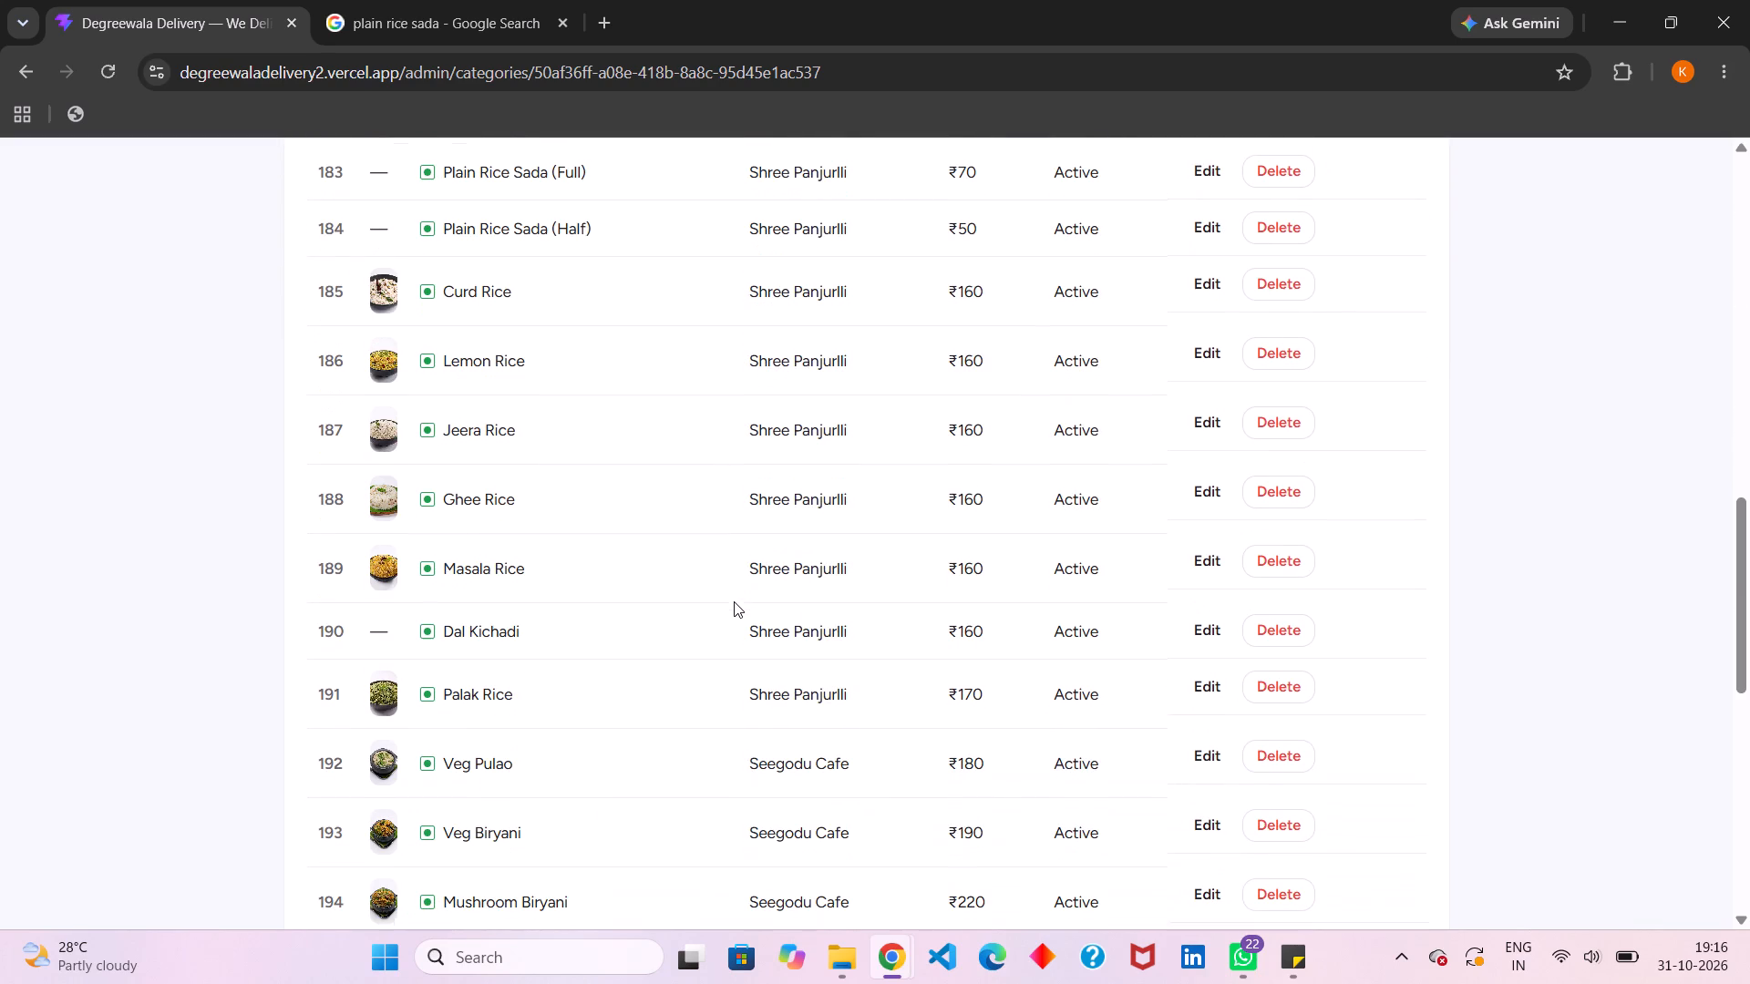
scroll(734, 601, down, 9)
Return to Seegodu Cafe, open the Beverages category and check its items for missing pictures.
click(715, 623)
scroll(715, 623, down, 2)
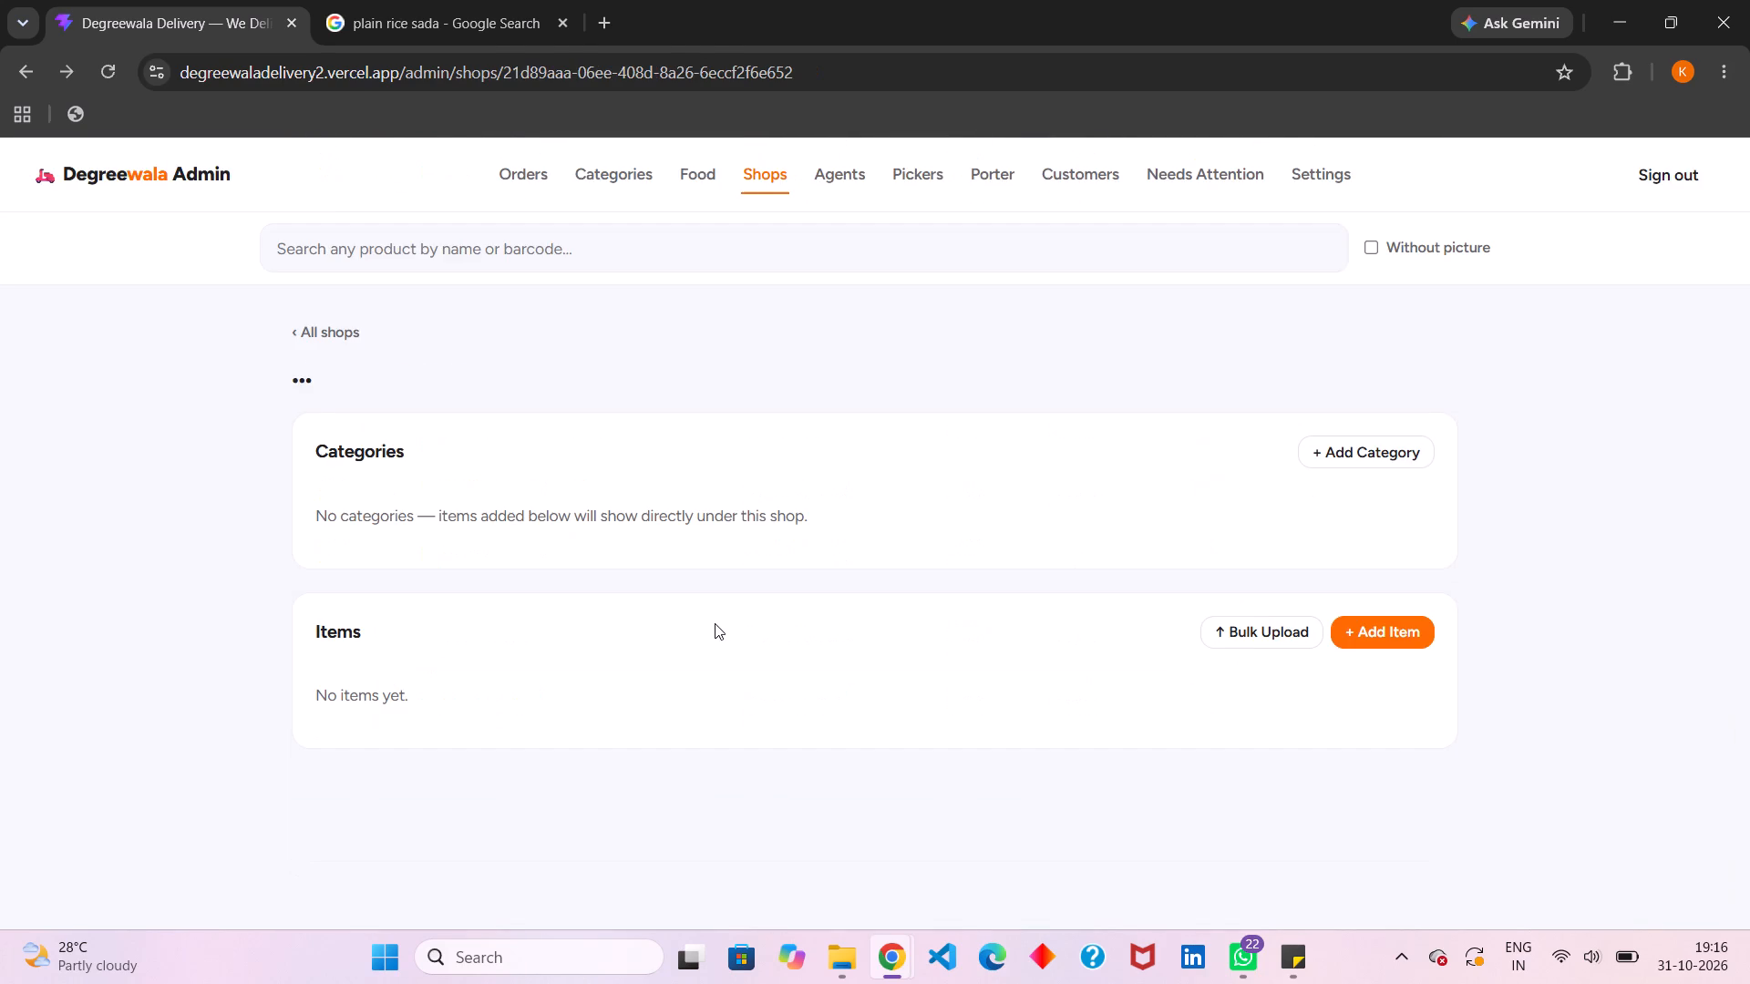
scroll(715, 623, down, 4)
scroll(715, 623, down, 20)
scroll(715, 623, down, 12)
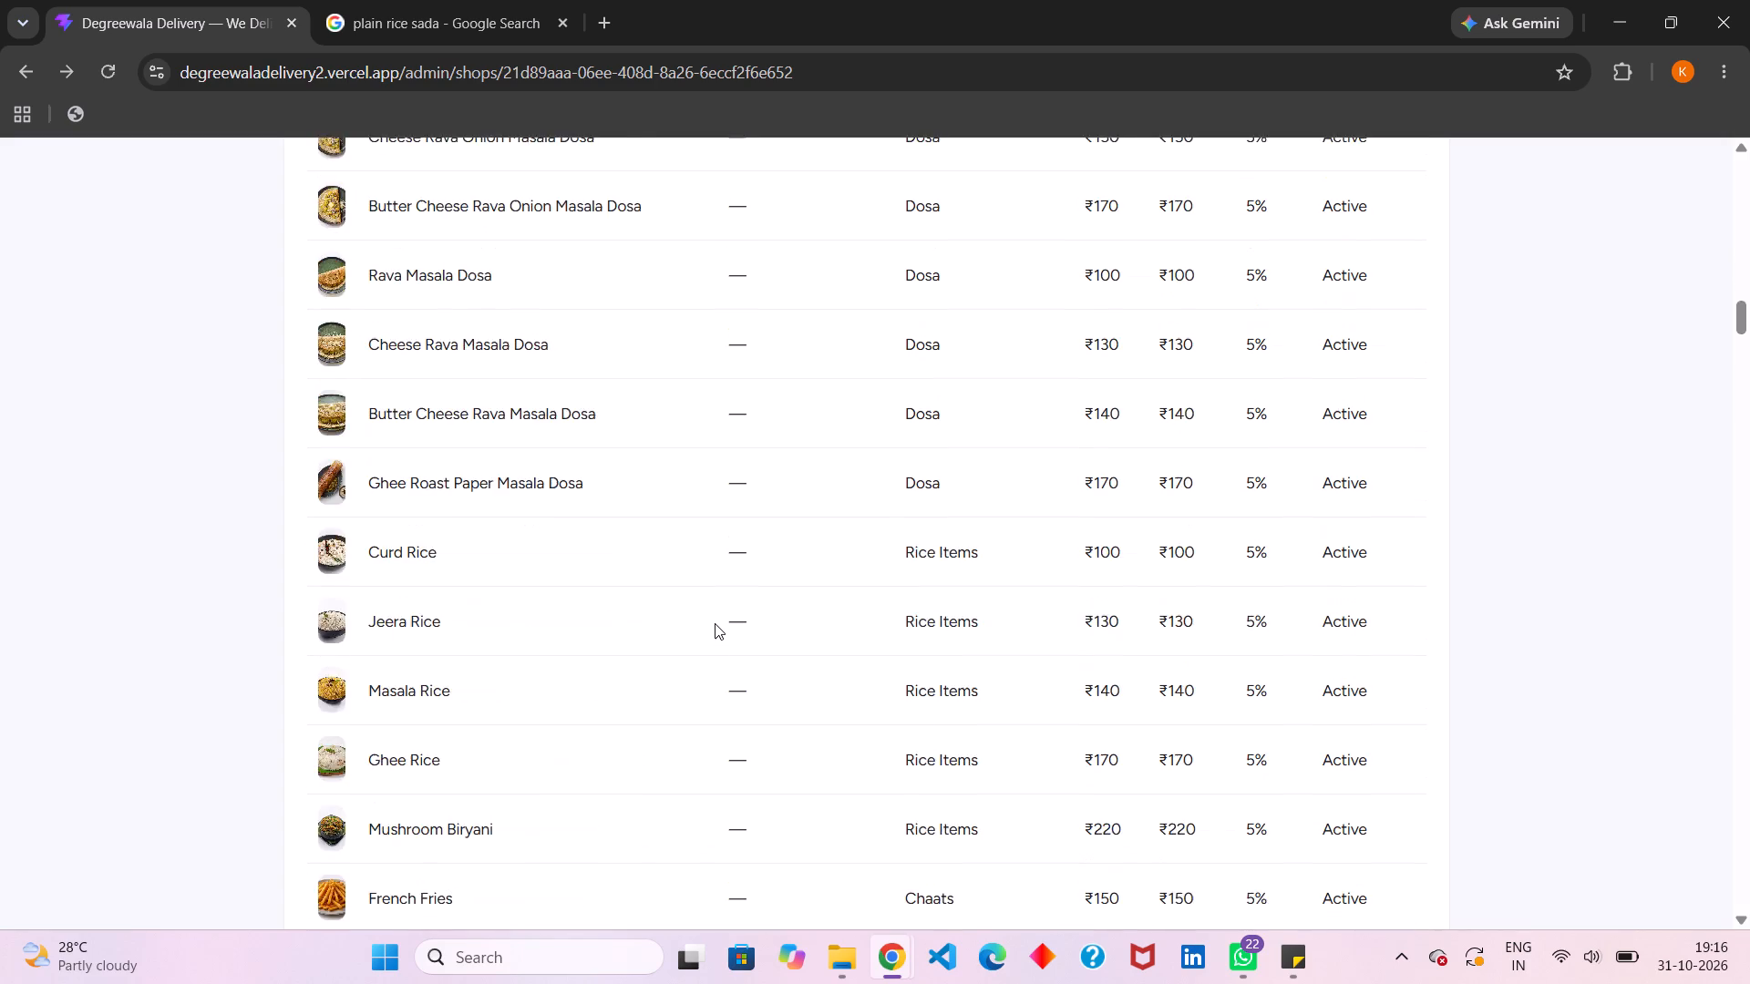
scroll(715, 623, down, 3)
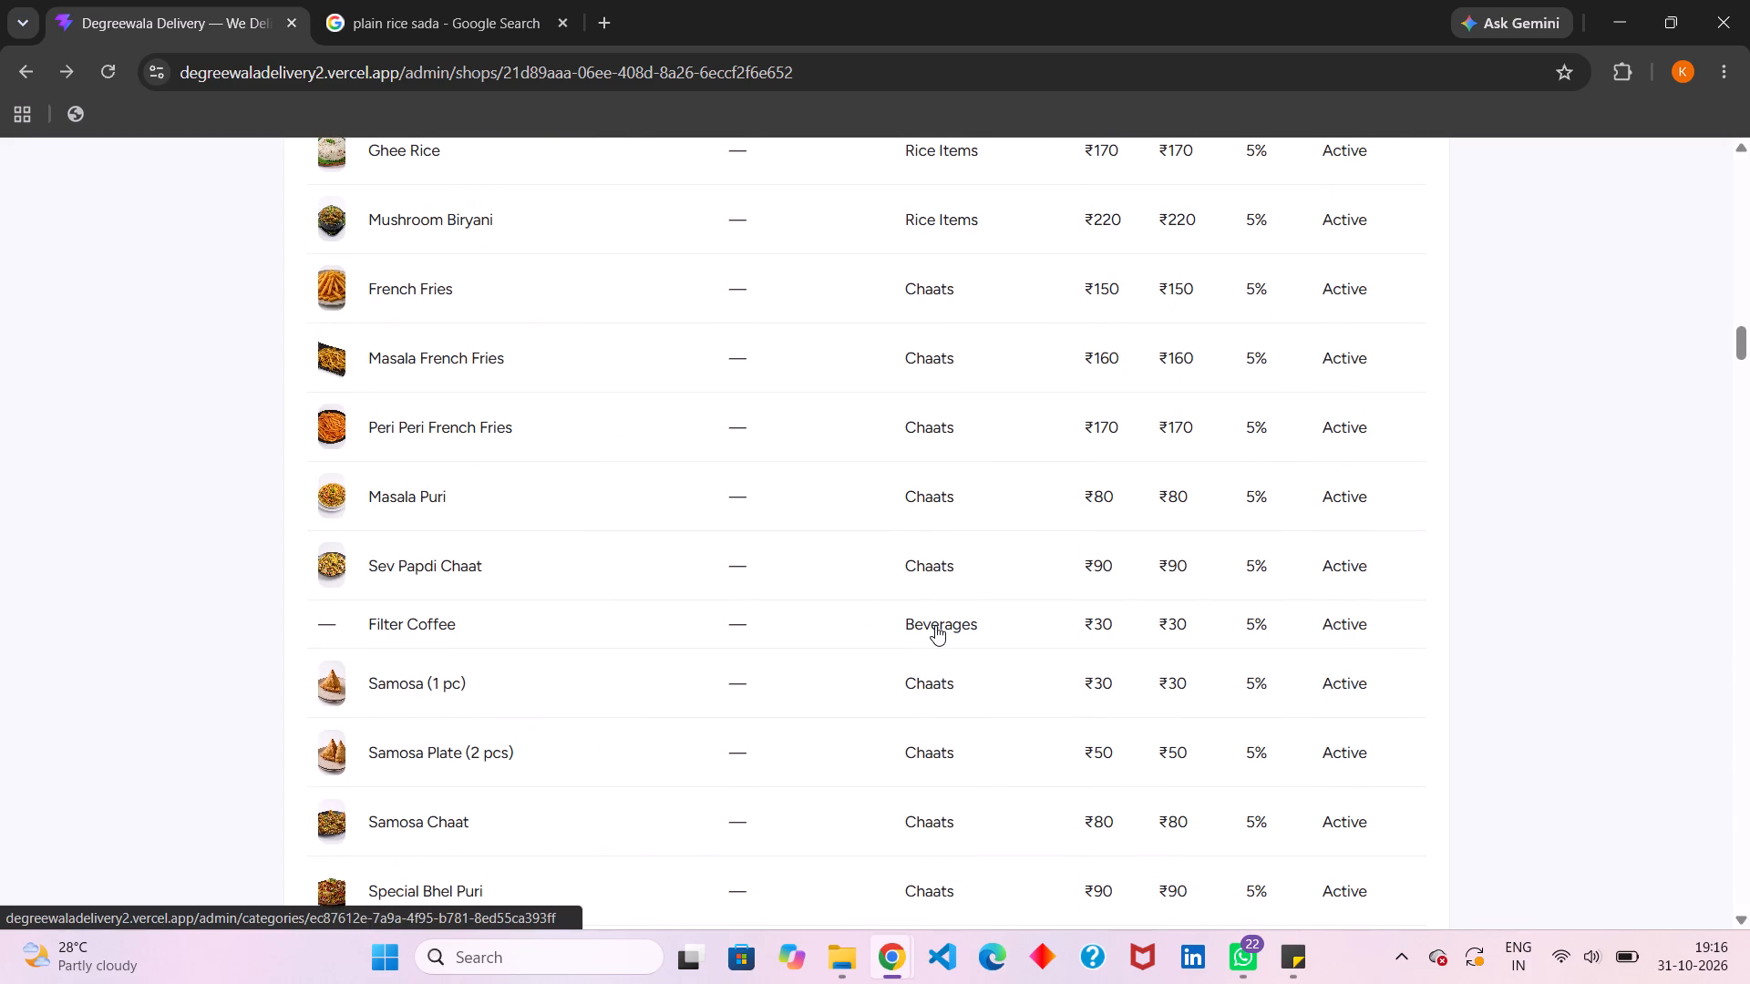
click(935, 625)
scroll(887, 627, down, 2)
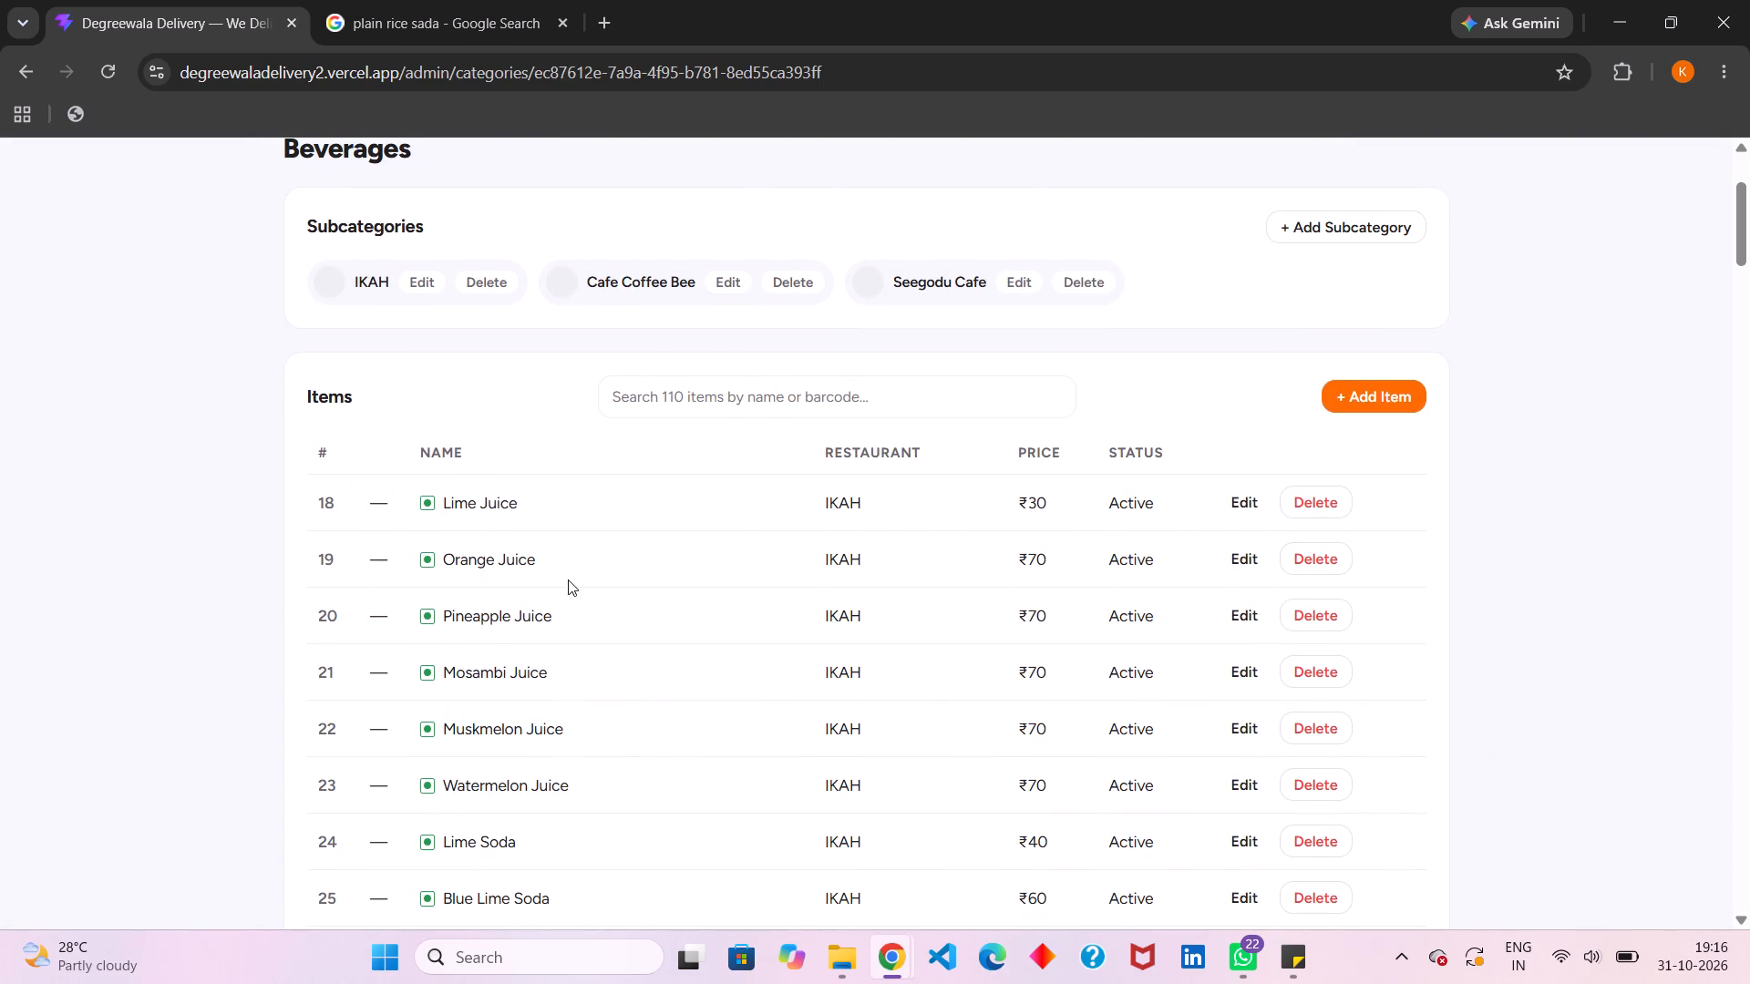
Return to Seegodu Cafe, open the Chaats category and check all restaurants' items for missing pictures.
click(539, 510)
scroll(694, 552, down, 5)
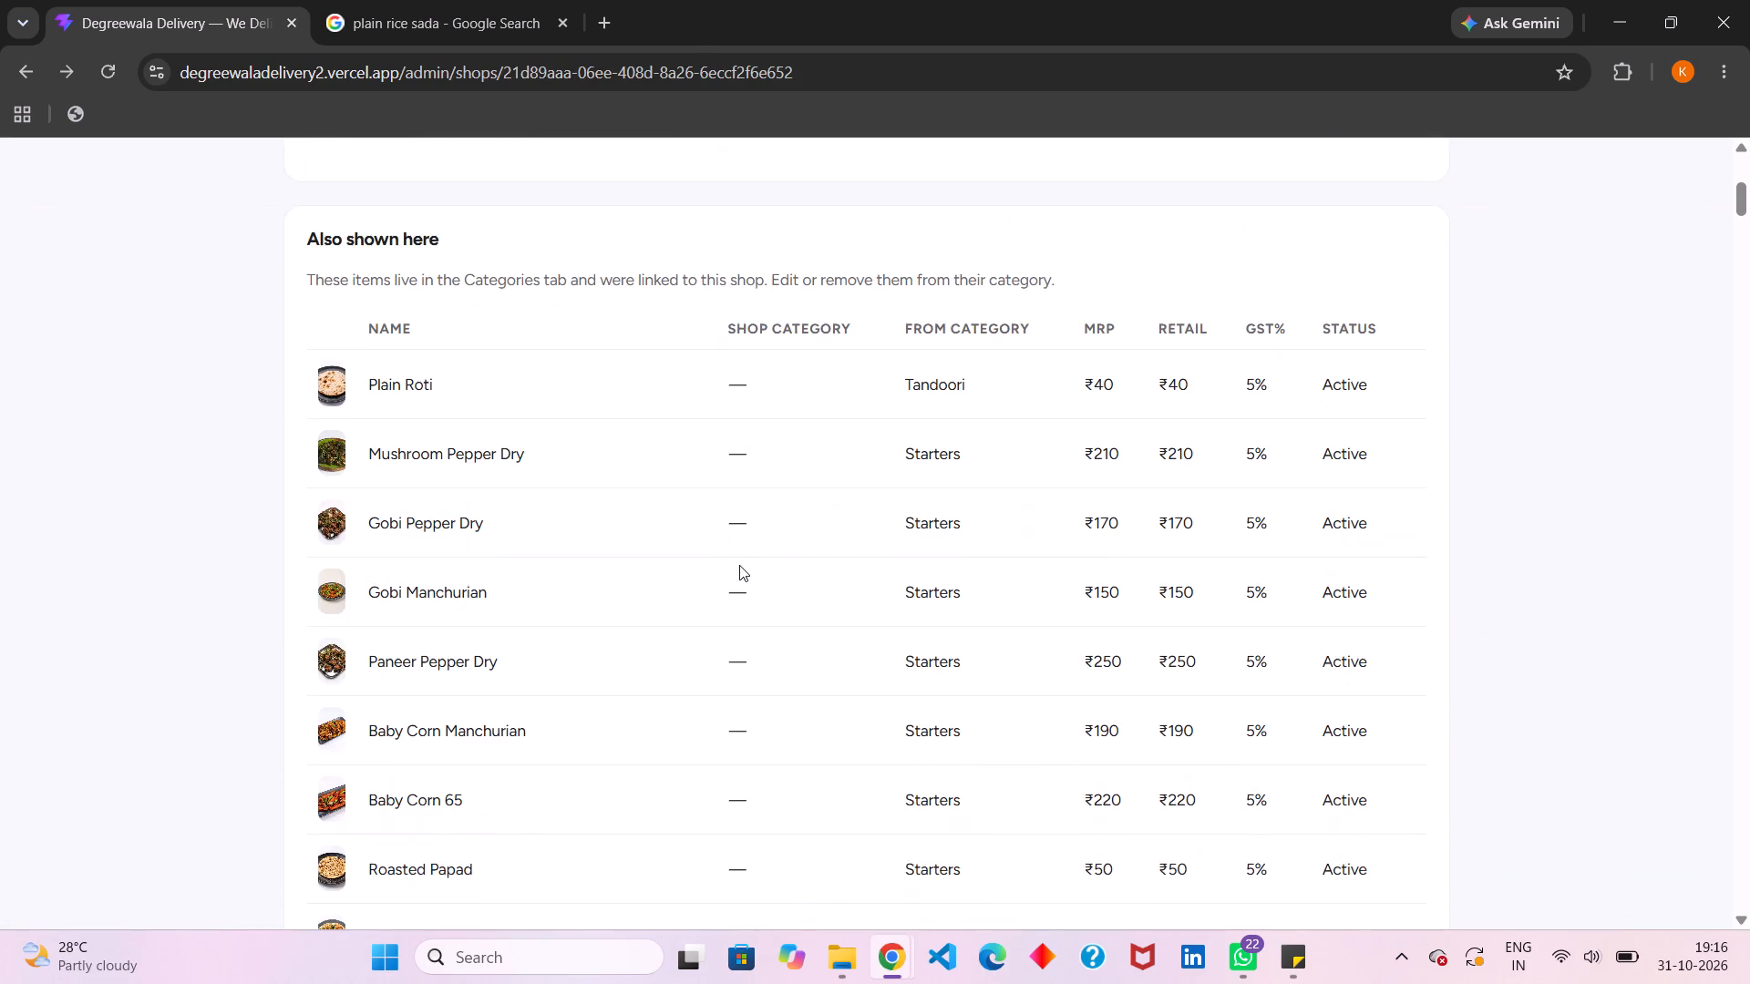
scroll(744, 567, down, 8)
scroll(834, 573, down, 19)
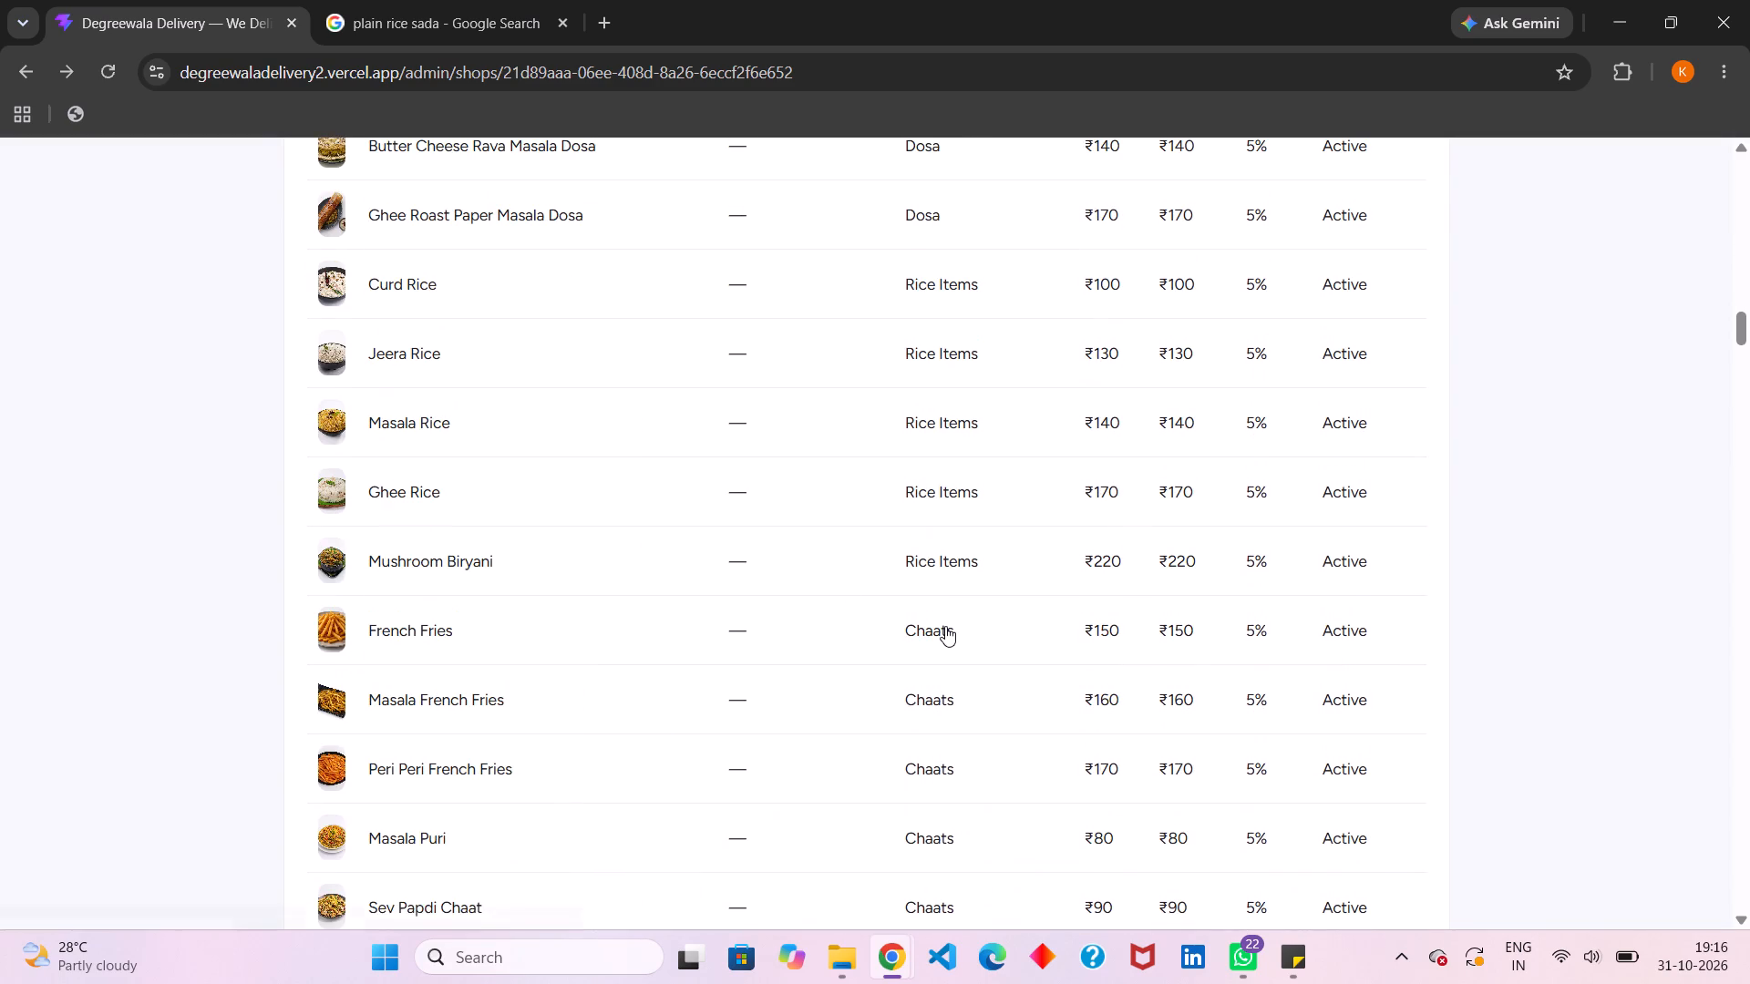
click(945, 626)
scroll(941, 626, down, 2)
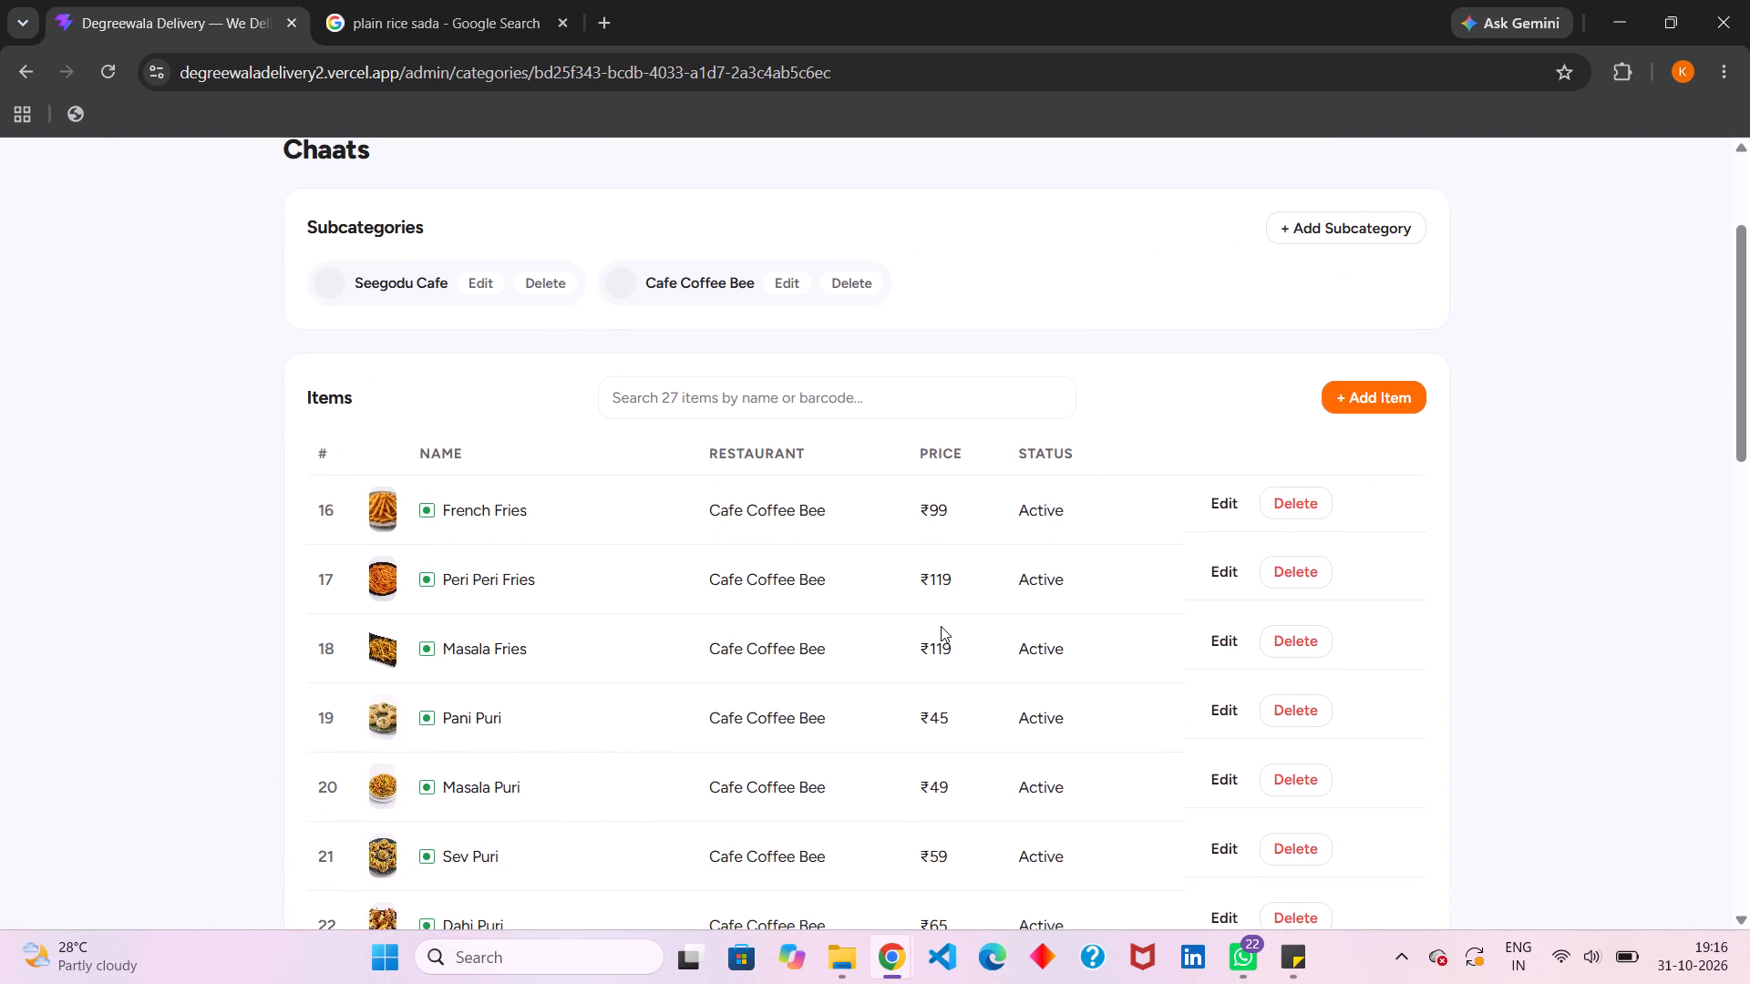
scroll(941, 626, down, 14)
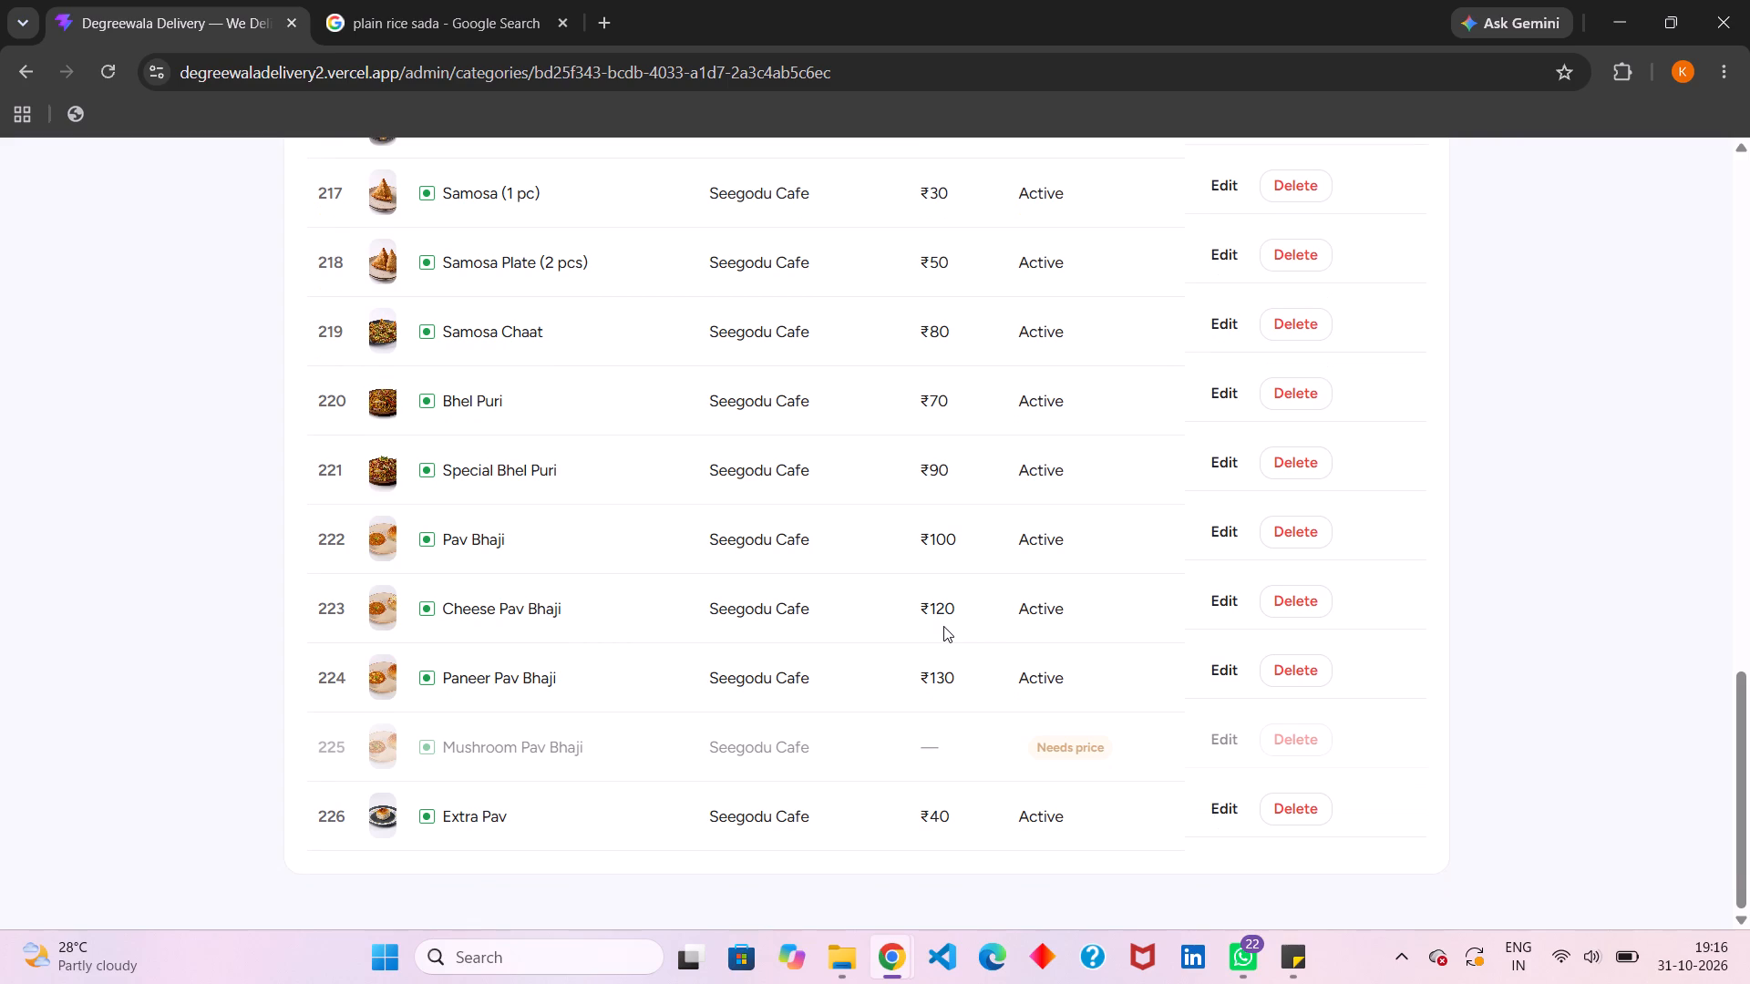
scroll(943, 626, down, 1)
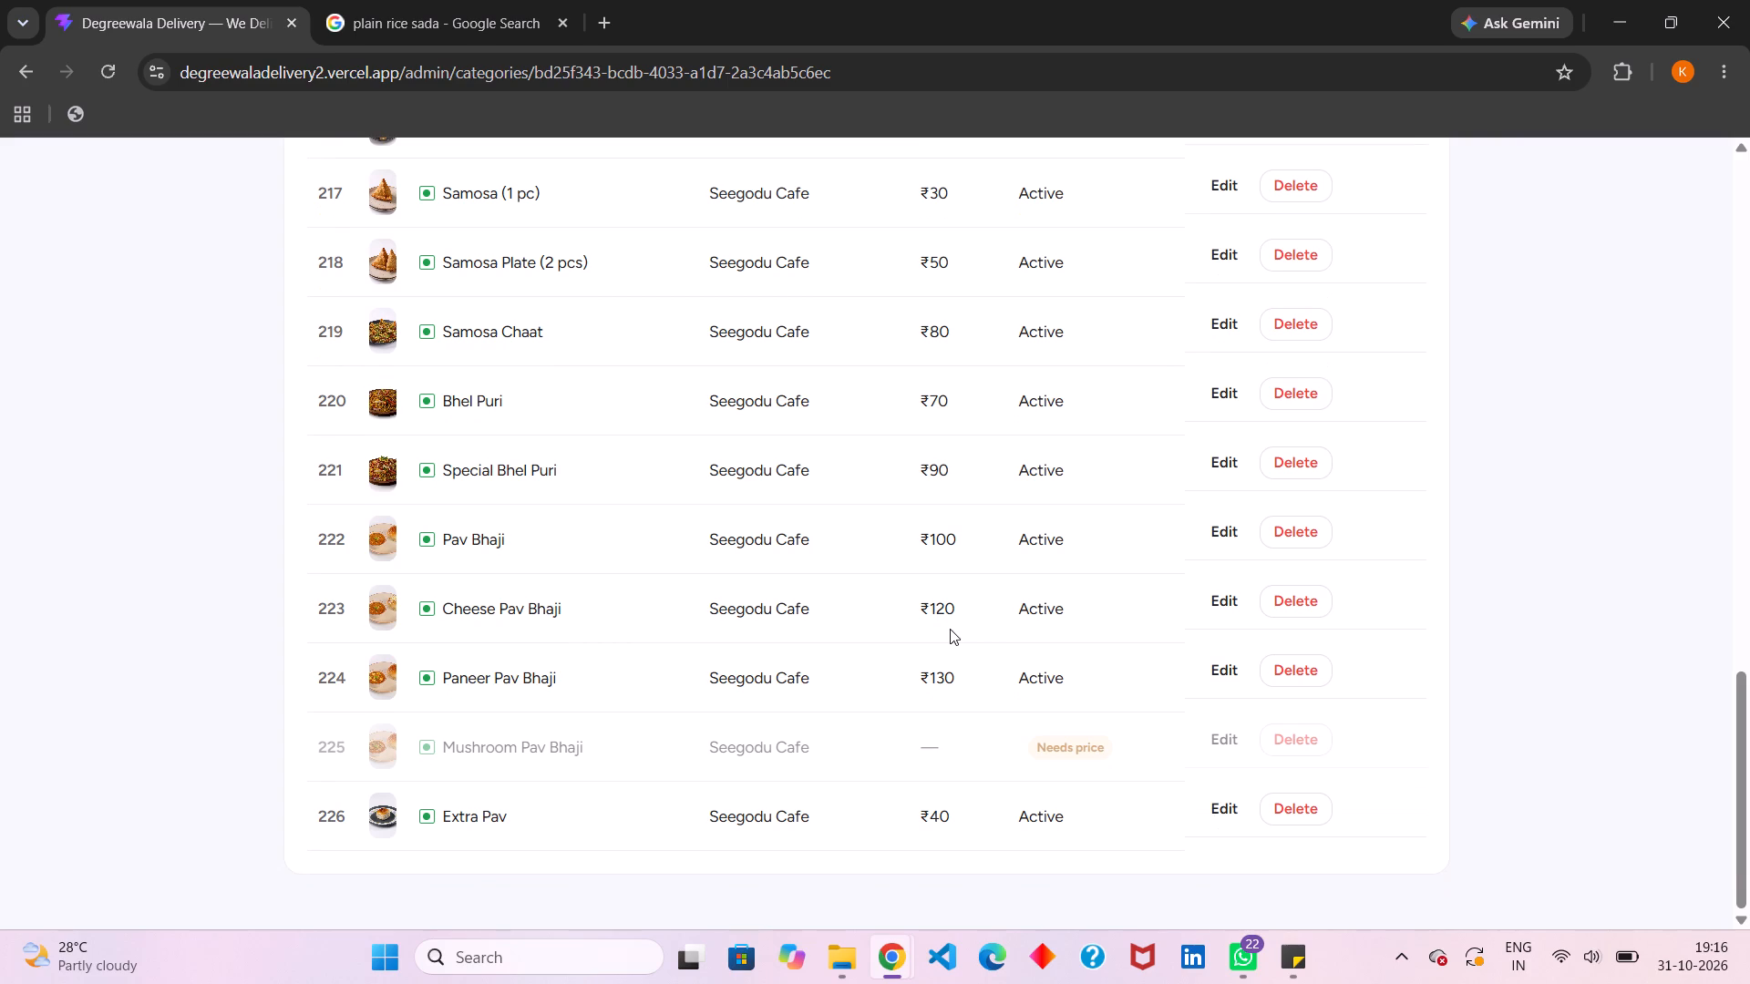
Return to Seegodu Cafe and open the Beverages category from its linked items.
click(950, 629)
scroll(949, 631, down, 12)
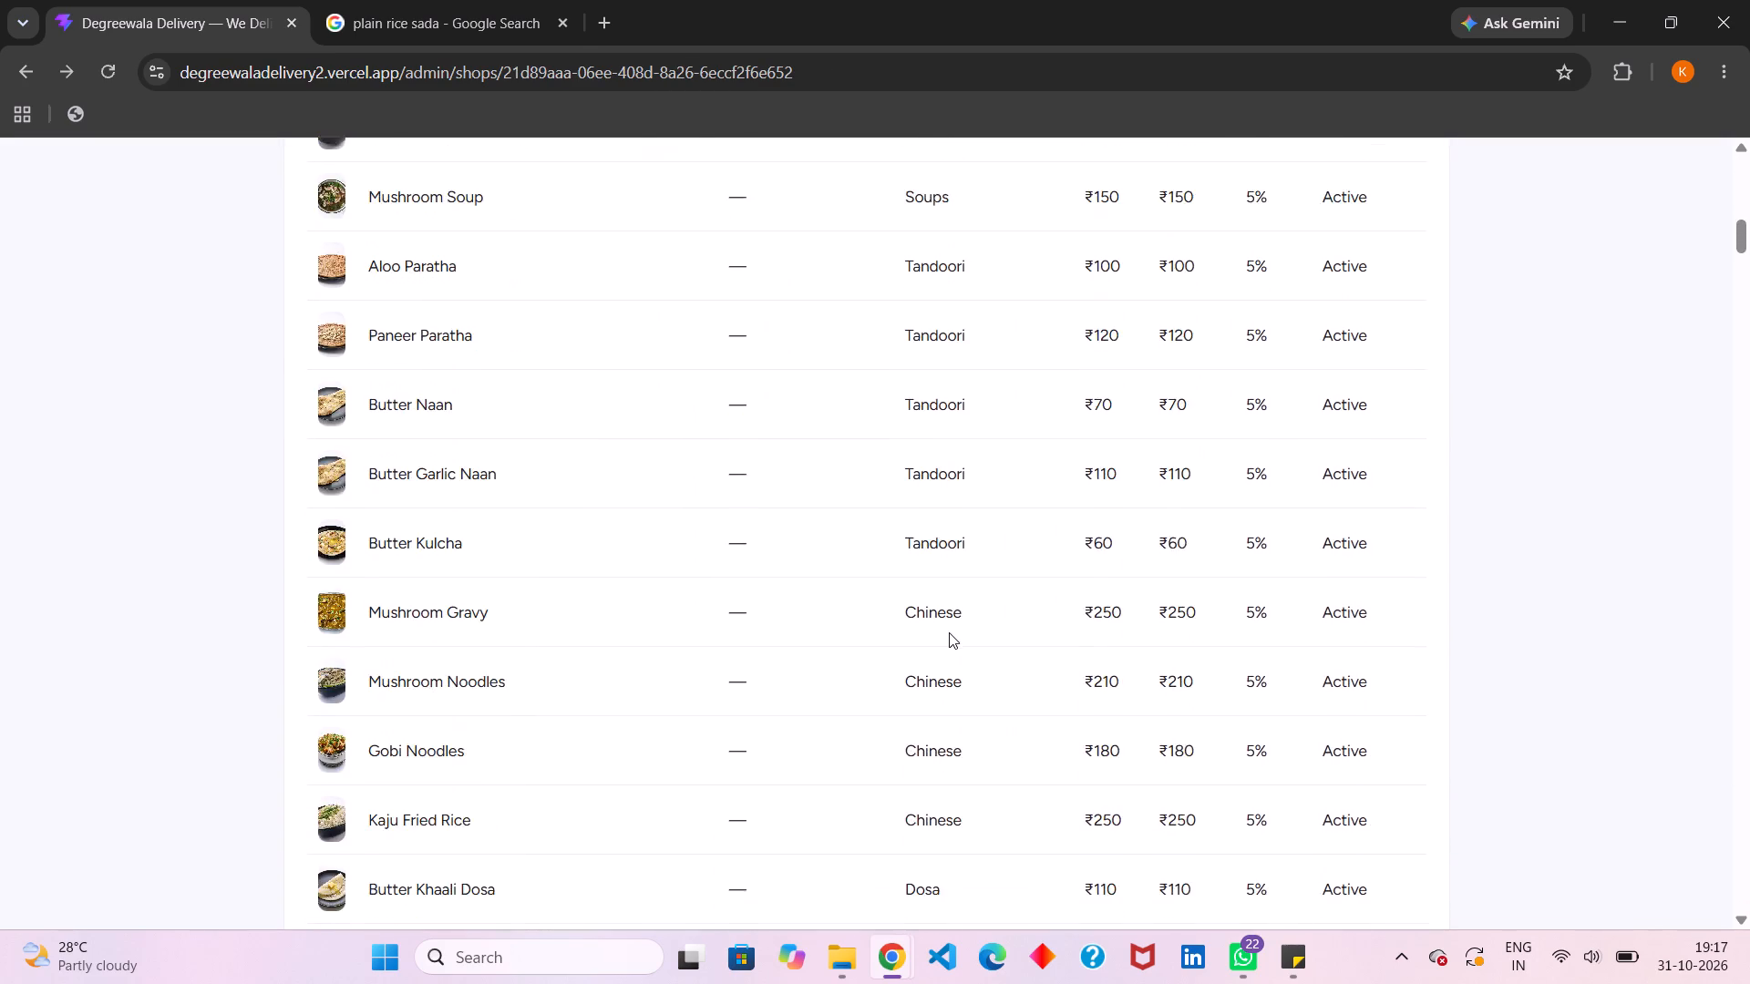
scroll(949, 632, down, 19)
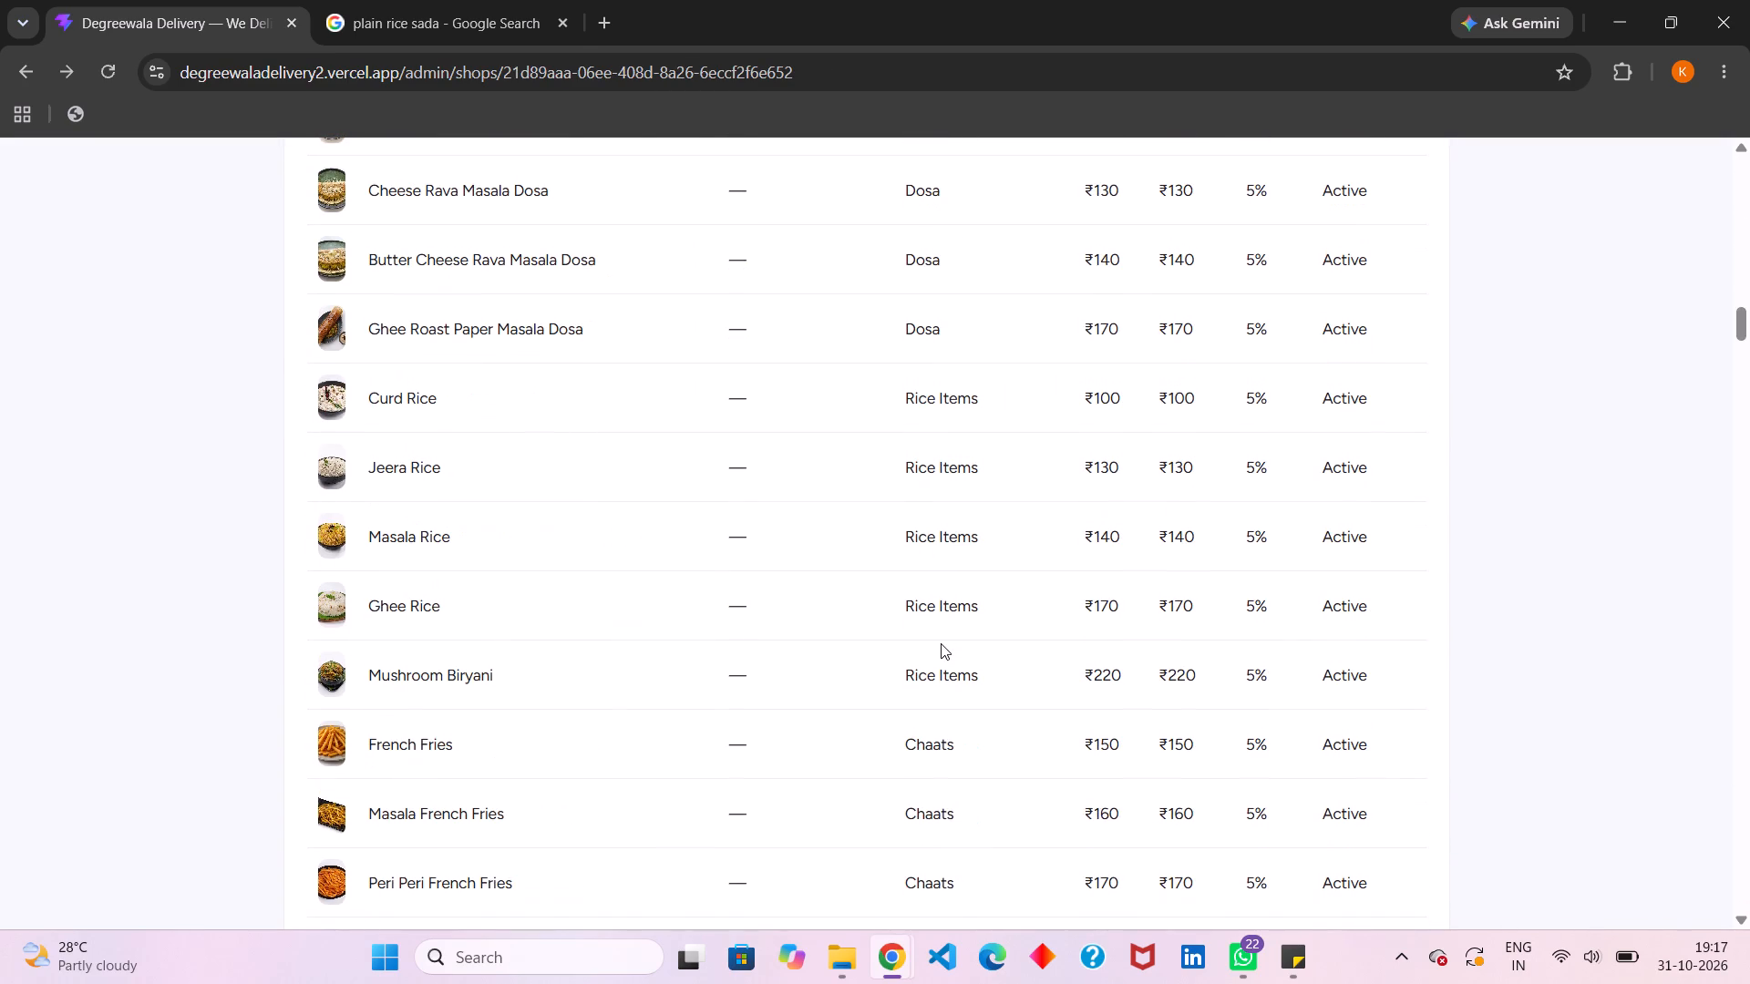
scroll(921, 543, down, 3)
click(928, 740)
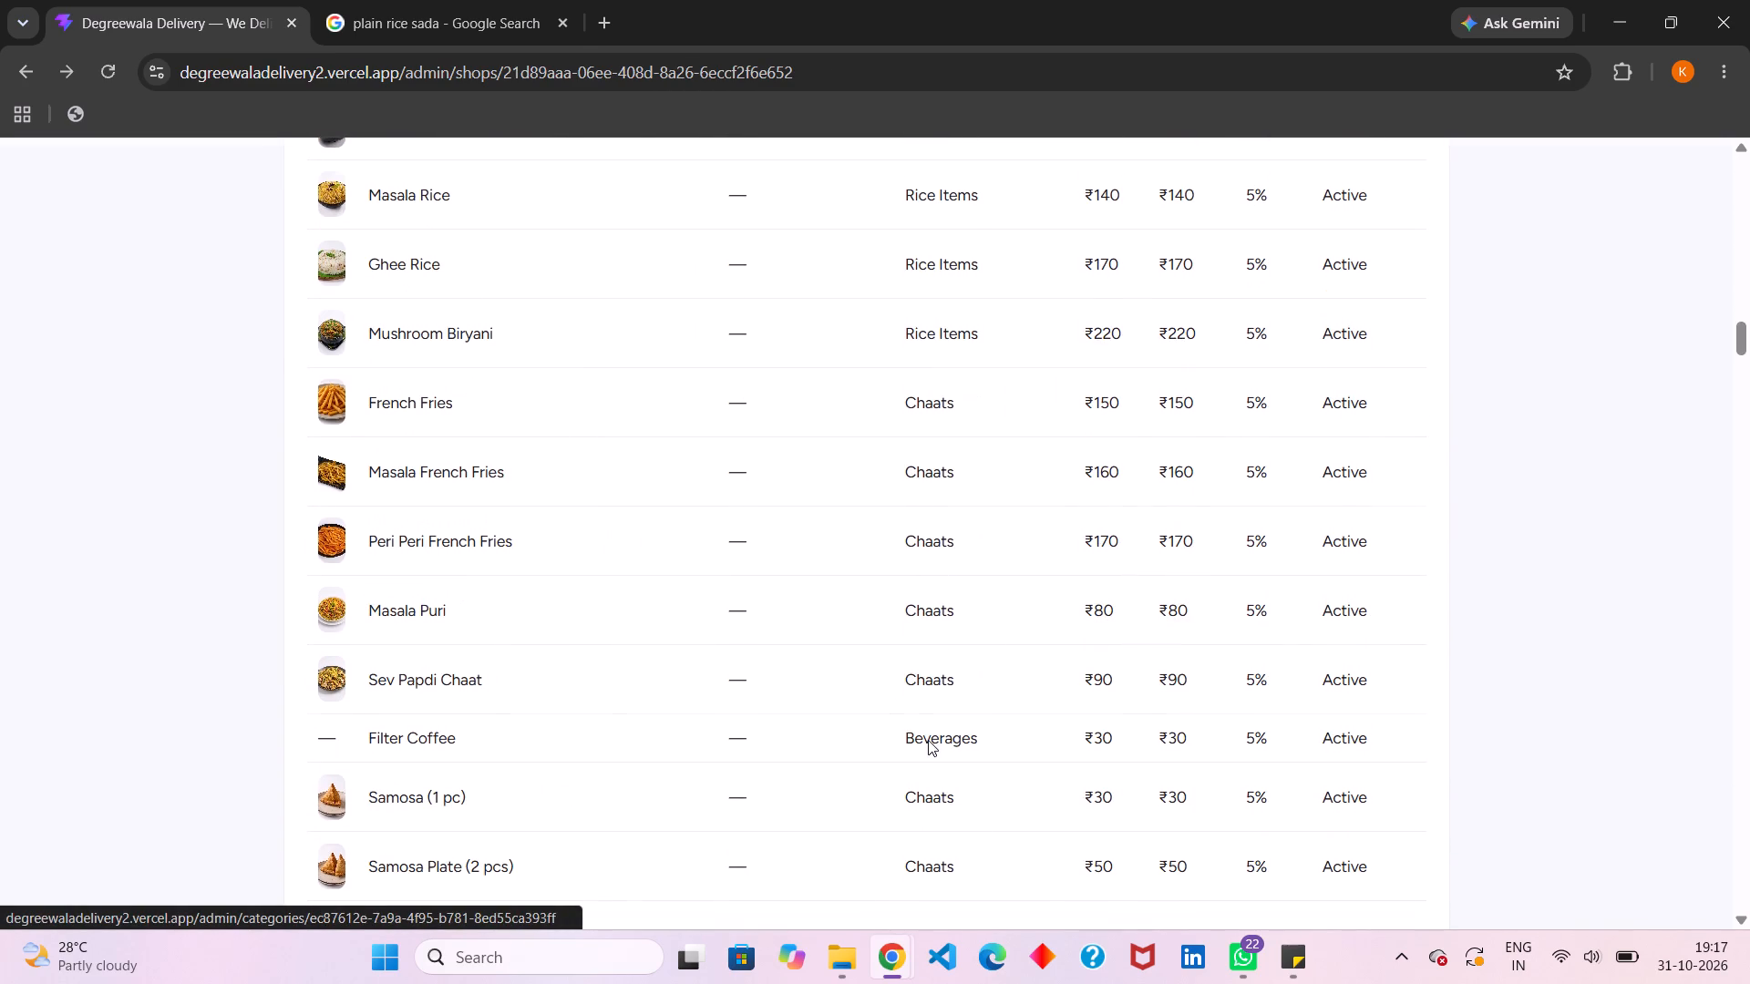
Add the lime juice picture from the Seegodu_cafe folder to IKAH's Lime Juice item and save it.
scroll(724, 716, down, 3)
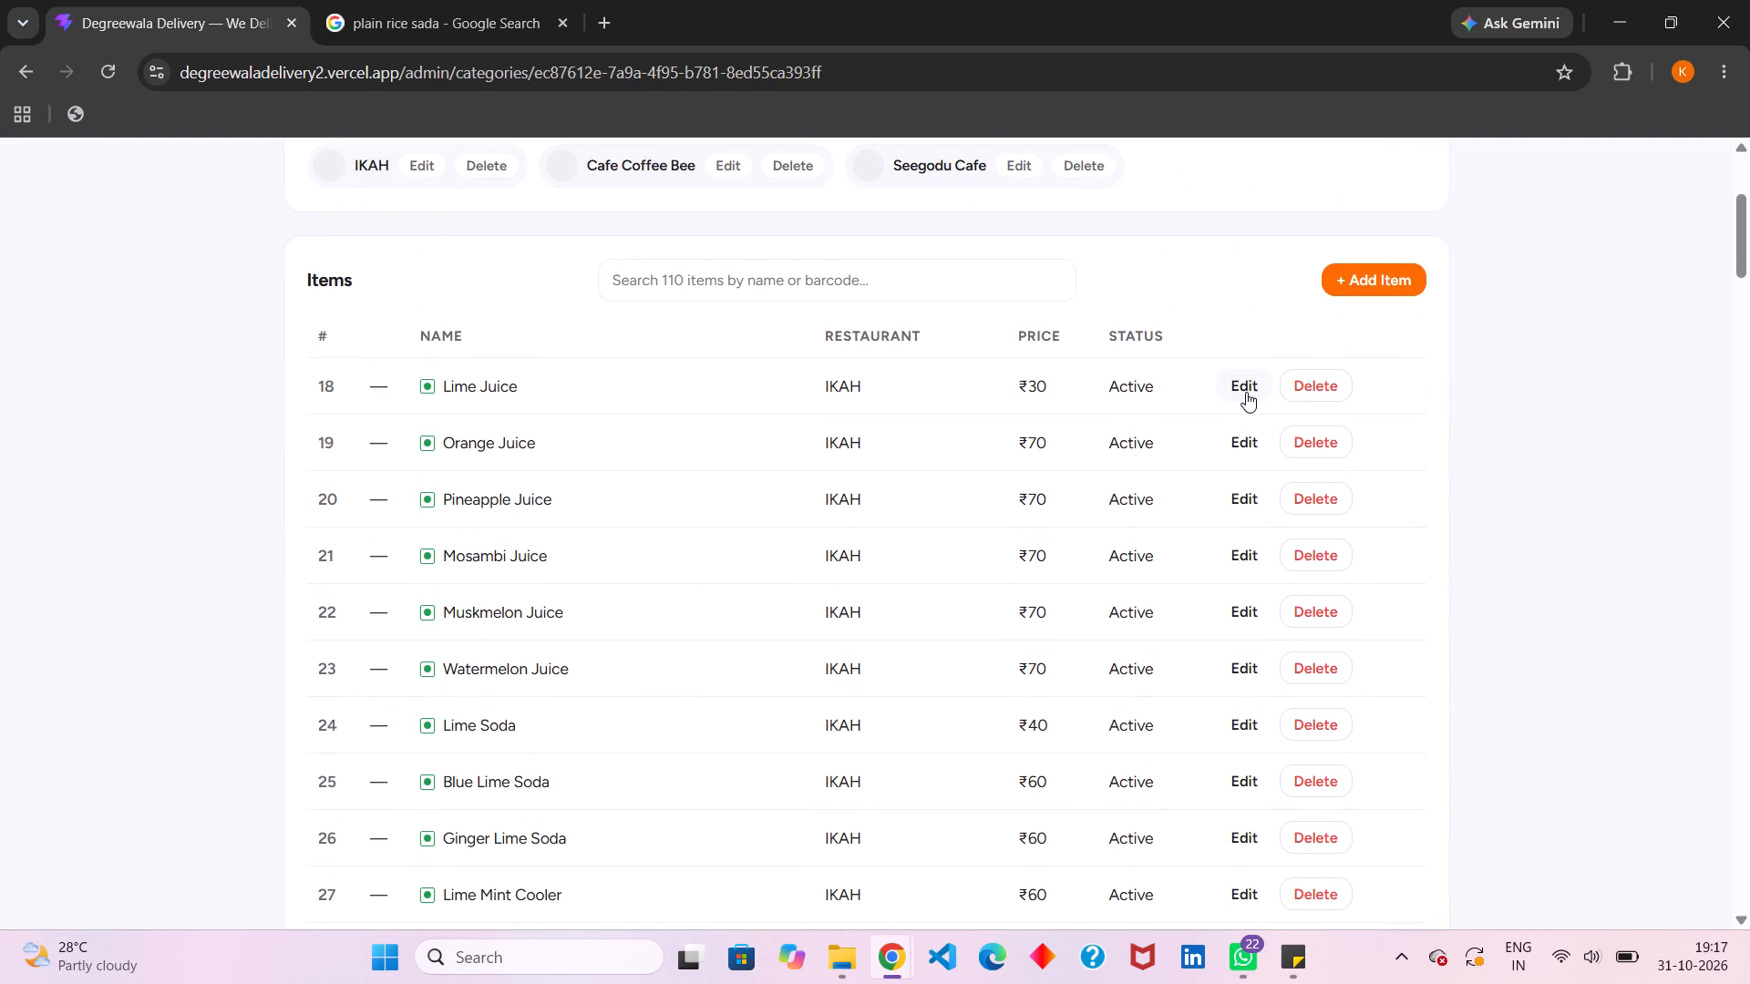
click(1238, 387)
scroll(832, 516, down, 6)
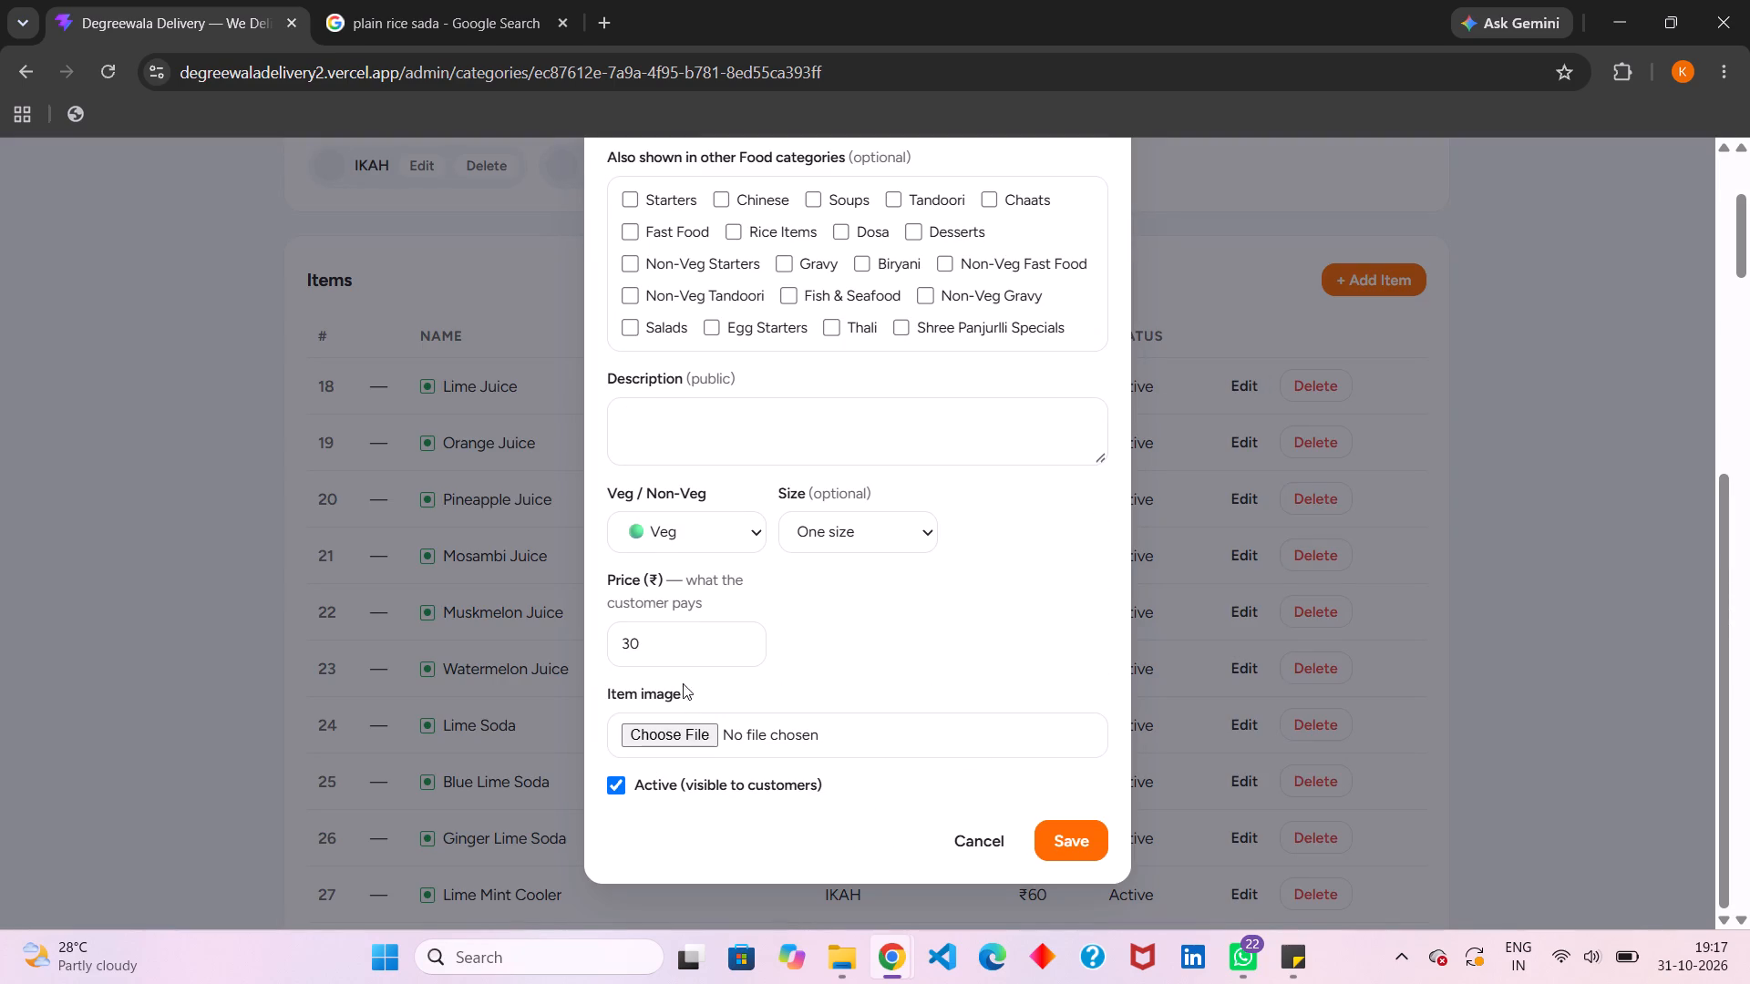
click(670, 734)
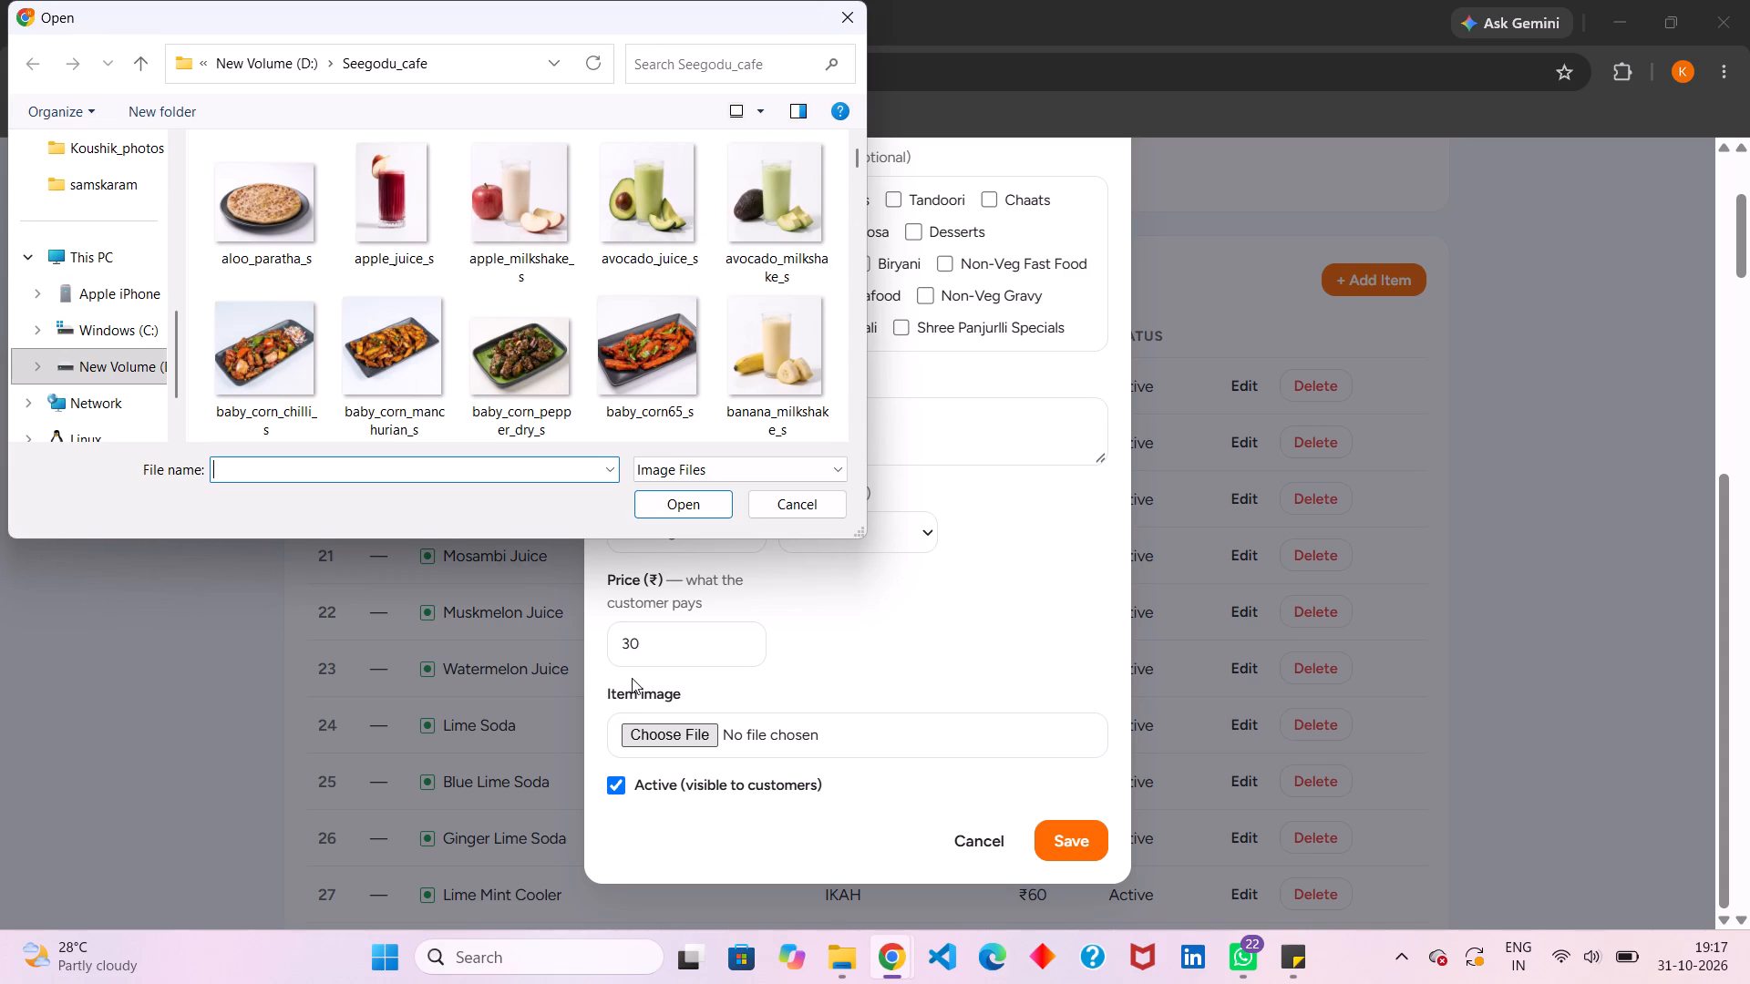
click(852, 26)
scroll(736, 354, up, 5)
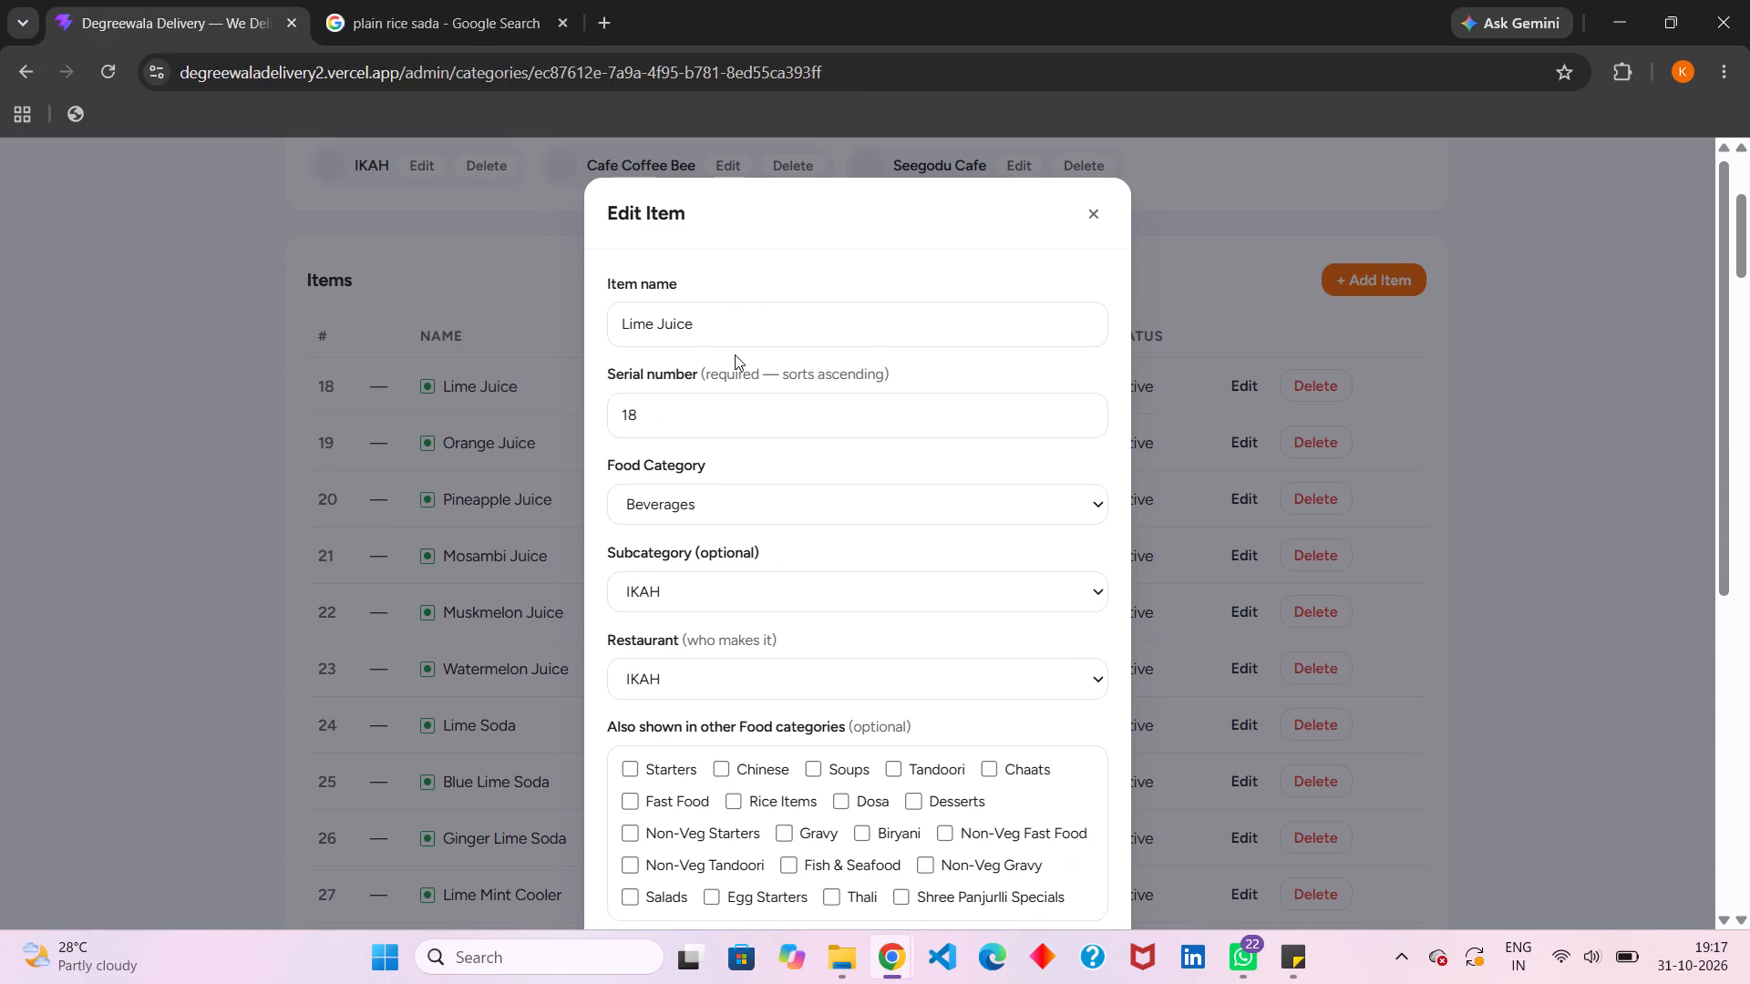
scroll(735, 354, down, 6)
click(667, 741)
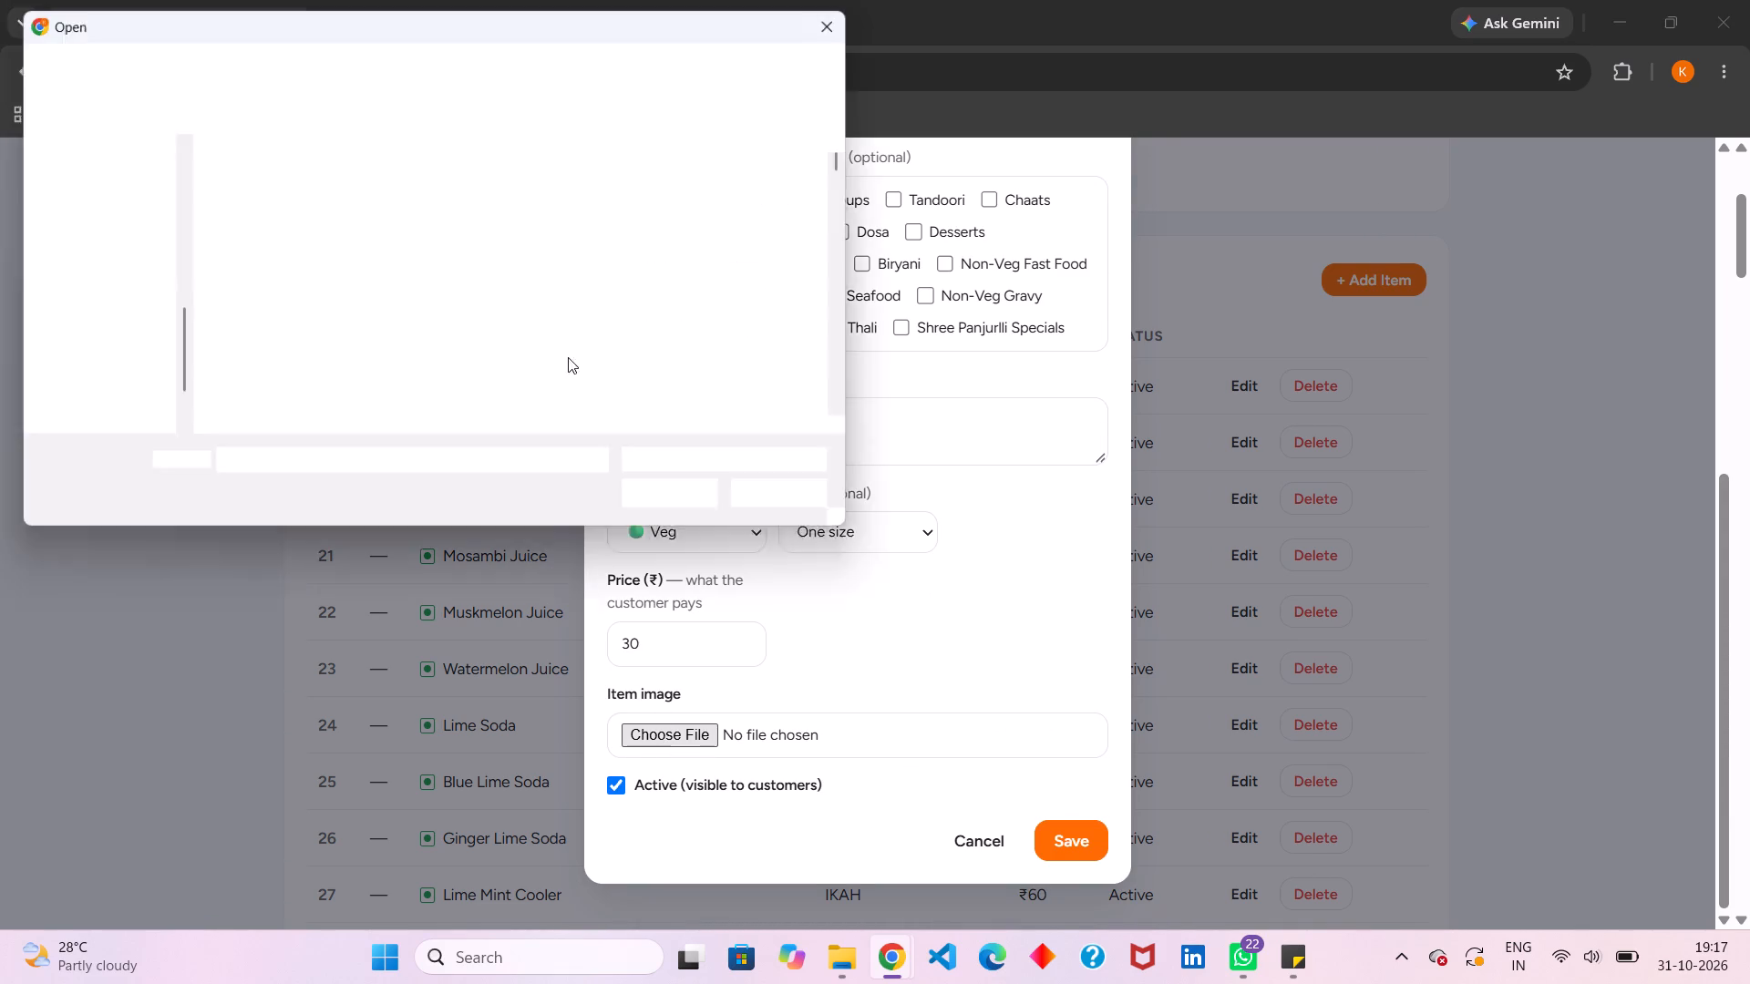
click(739, 60)
text(lime juice)
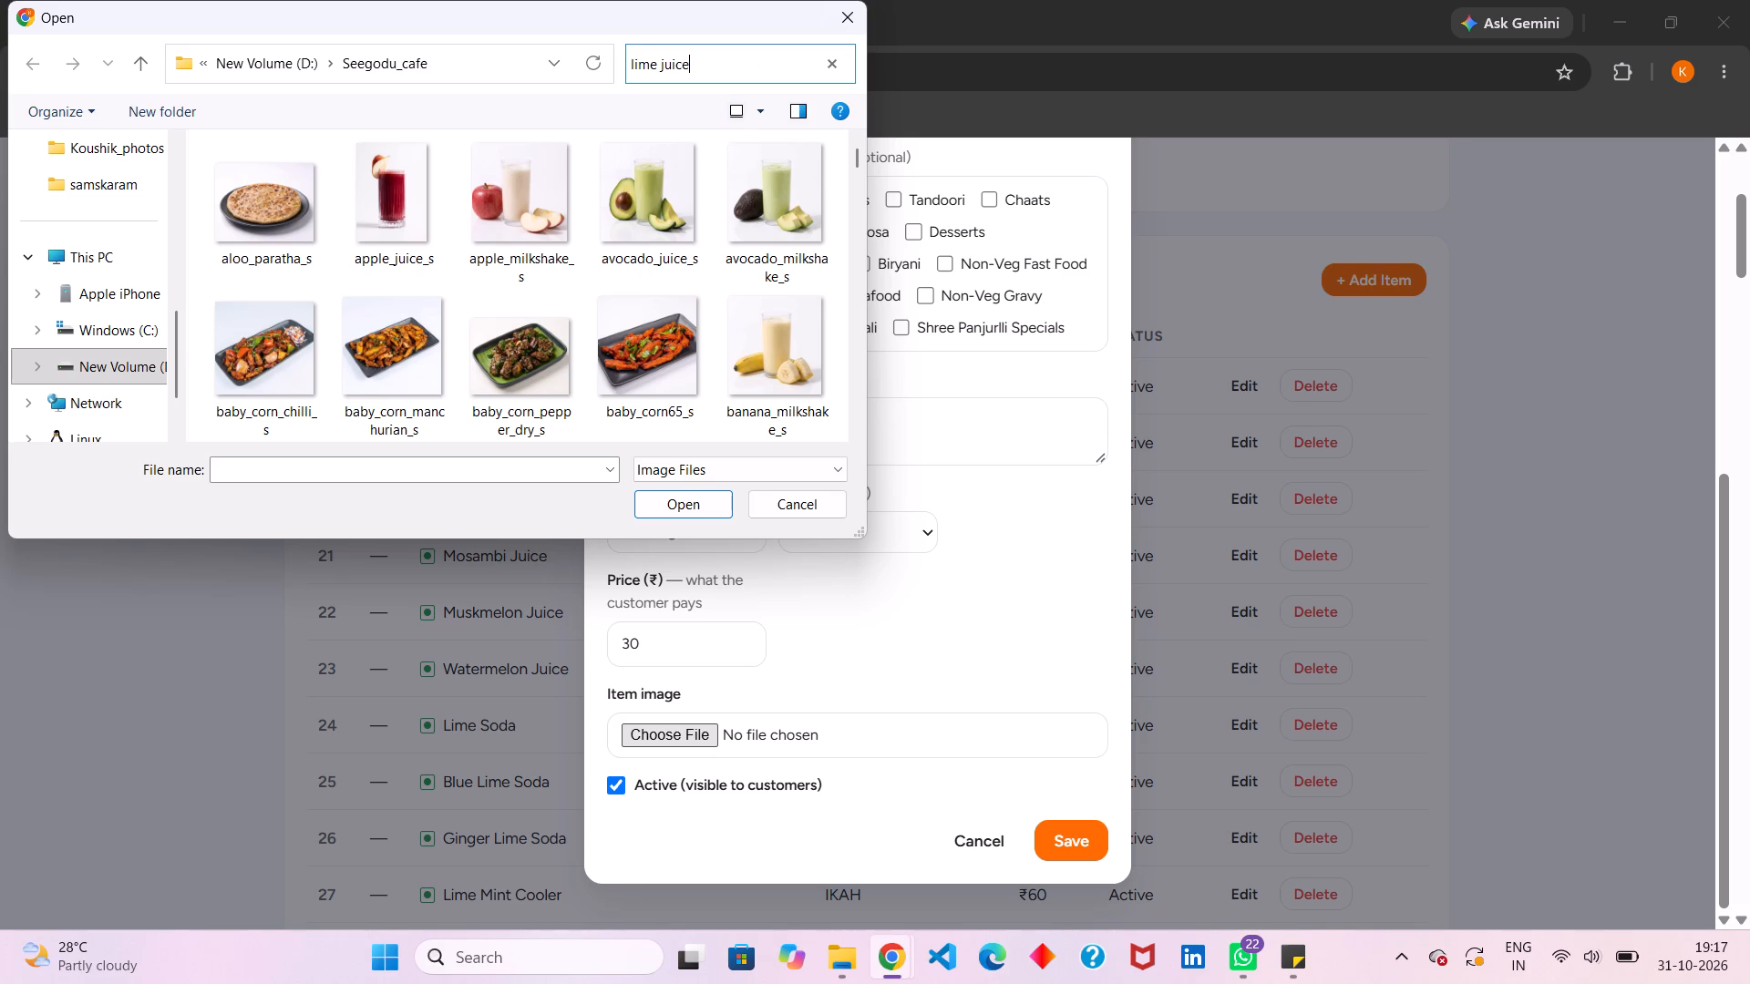
double_click(273, 169)
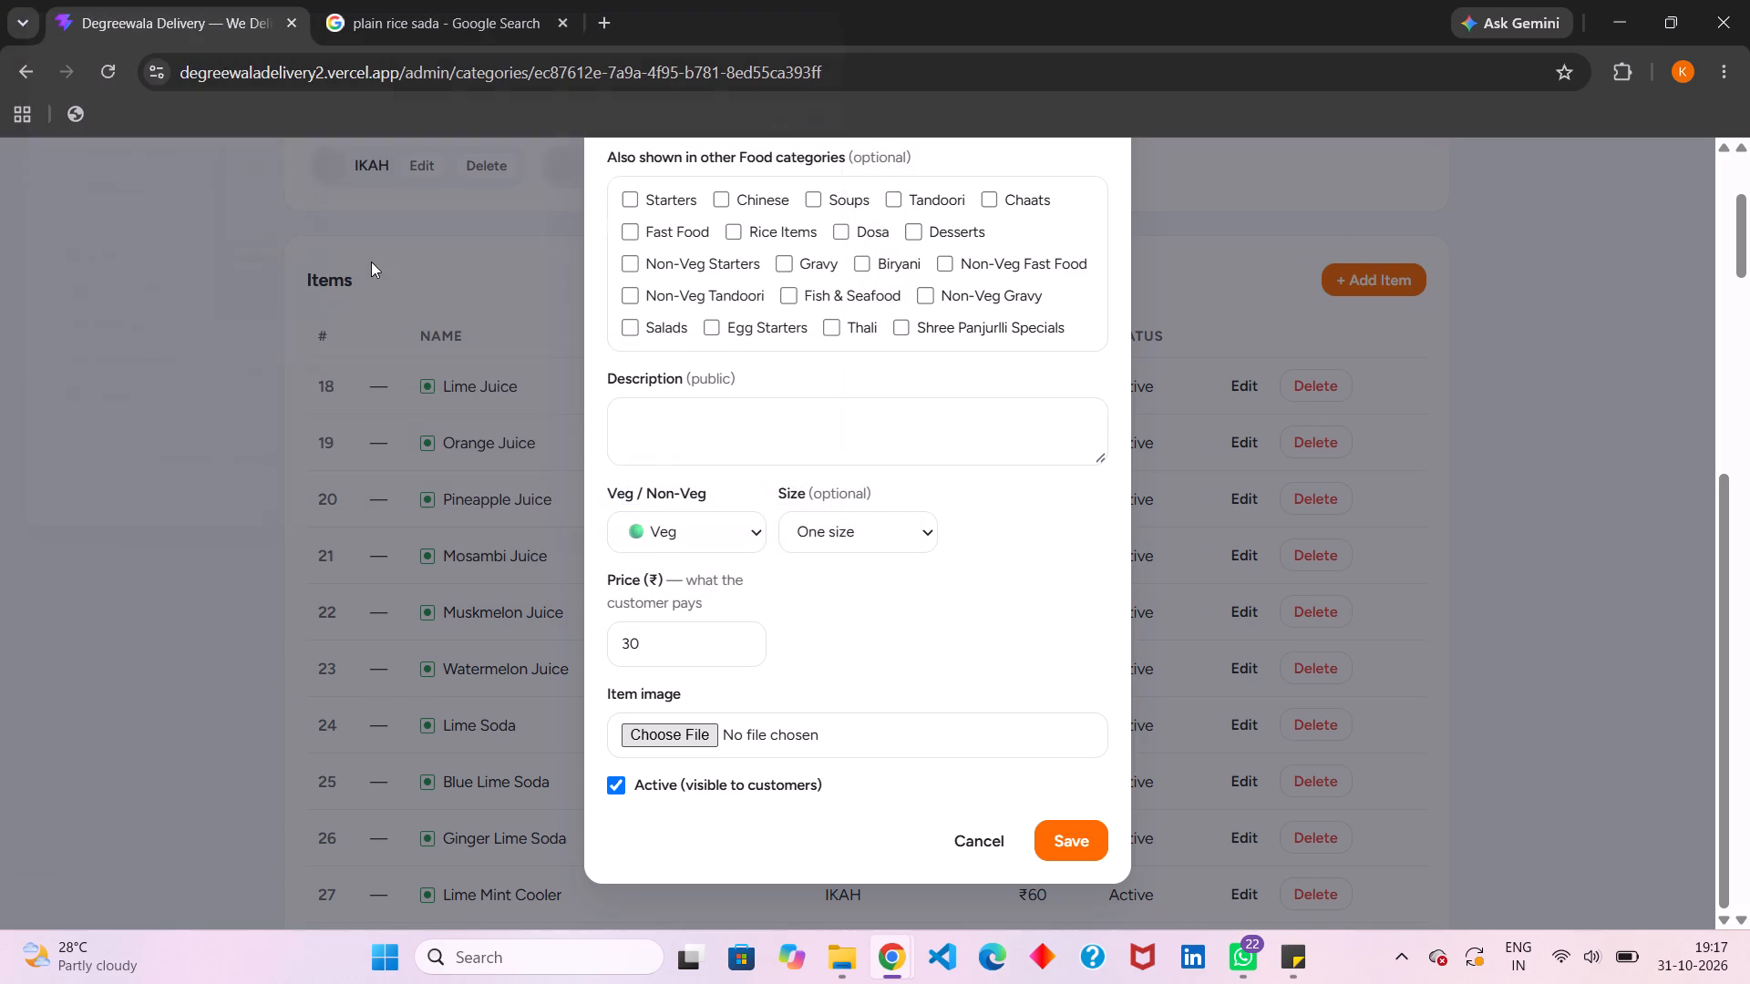
scroll(795, 604, down, 5)
click(1059, 834)
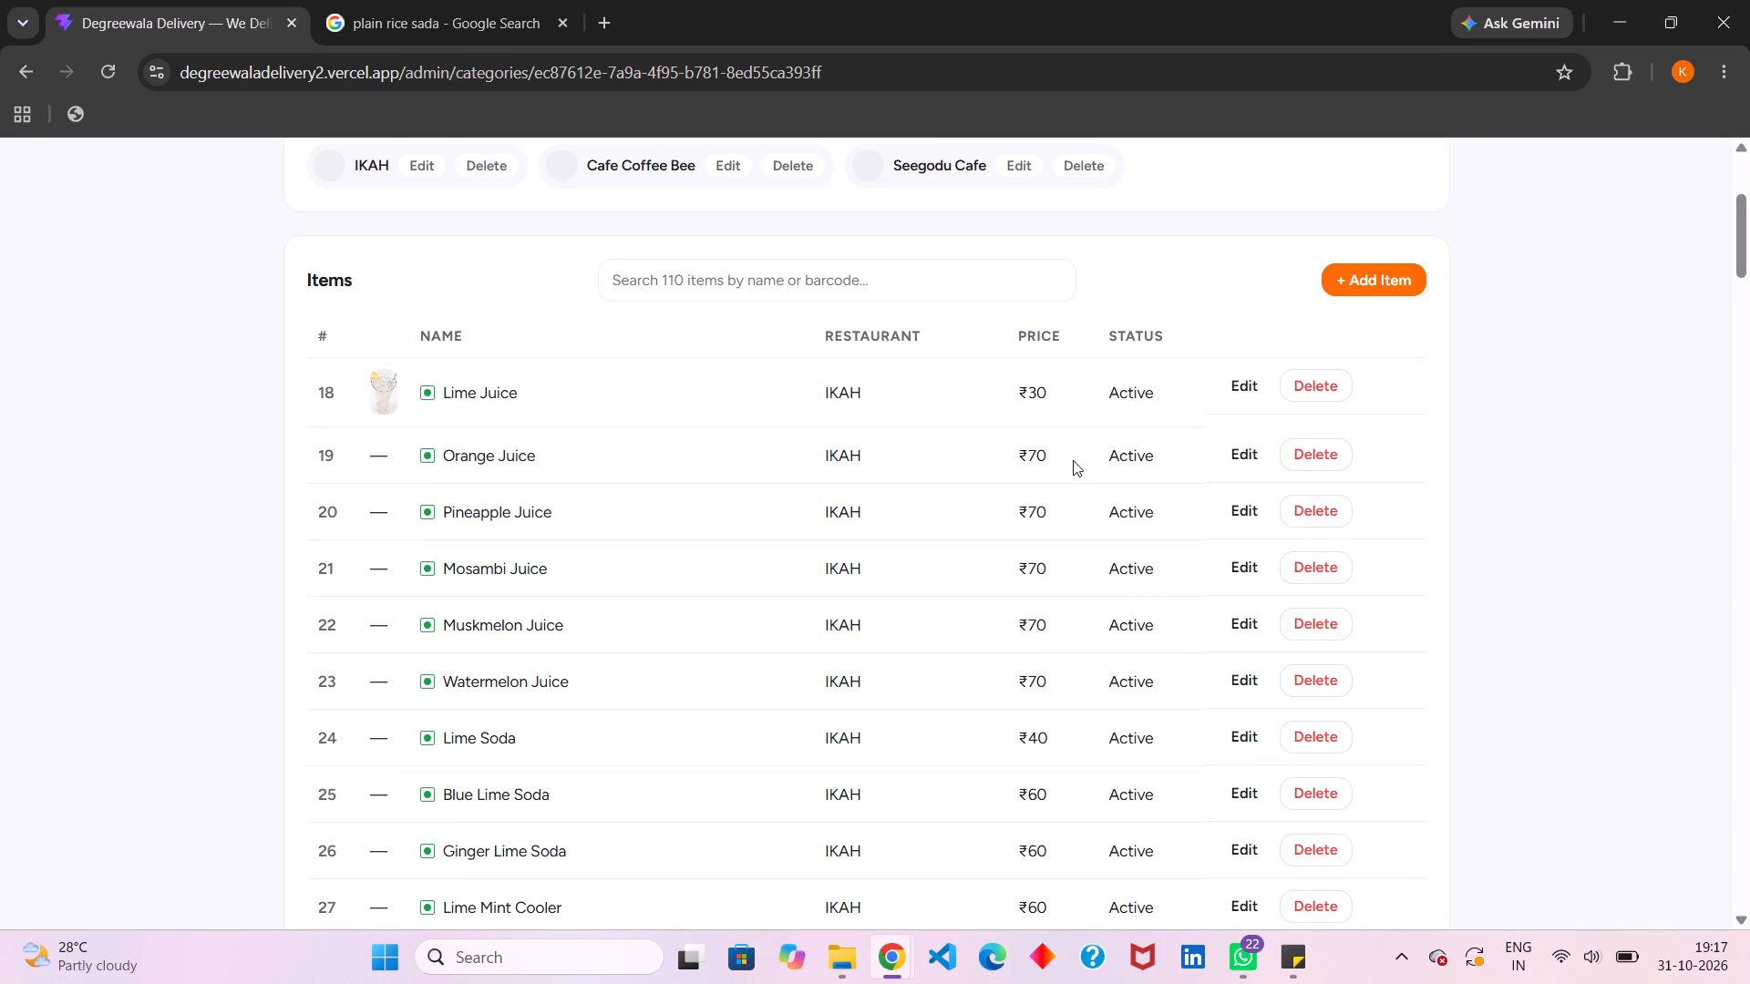
Search the Seegodu_cafe folder for an orange picture for IKAH's Orange Juice item, then close the item without saving.
click(1242, 447)
scroll(897, 419, down, 5)
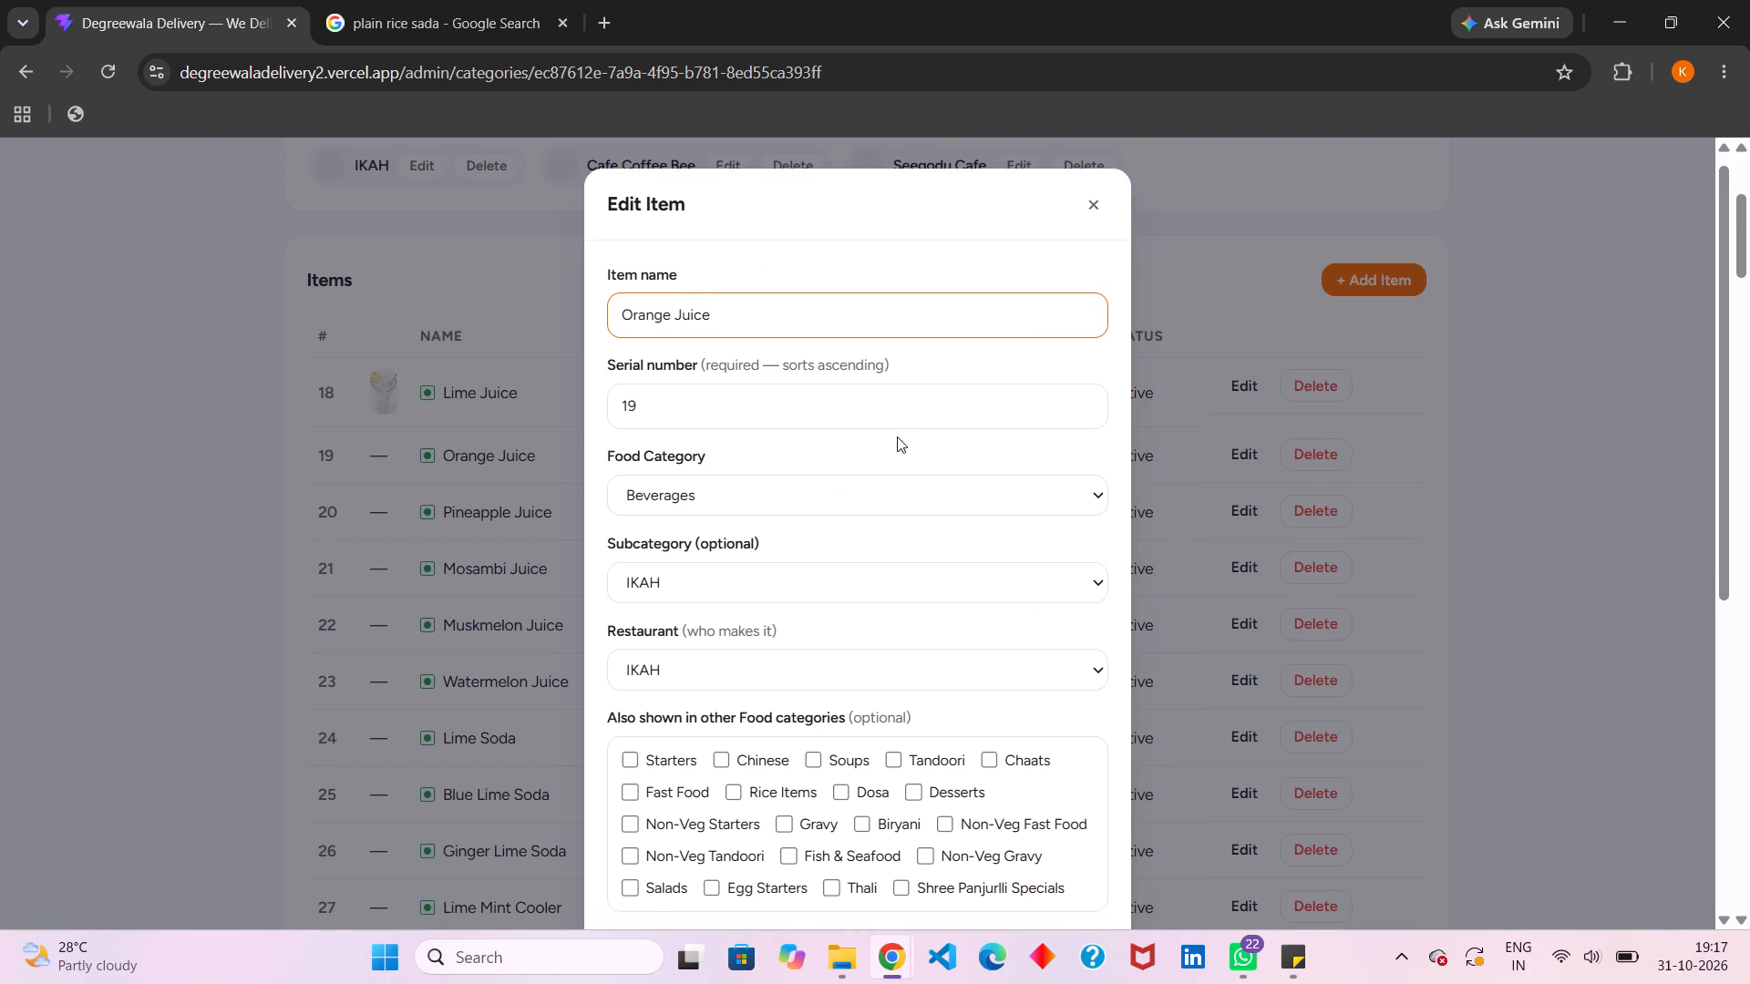
scroll(897, 436, down, 3)
click(681, 742)
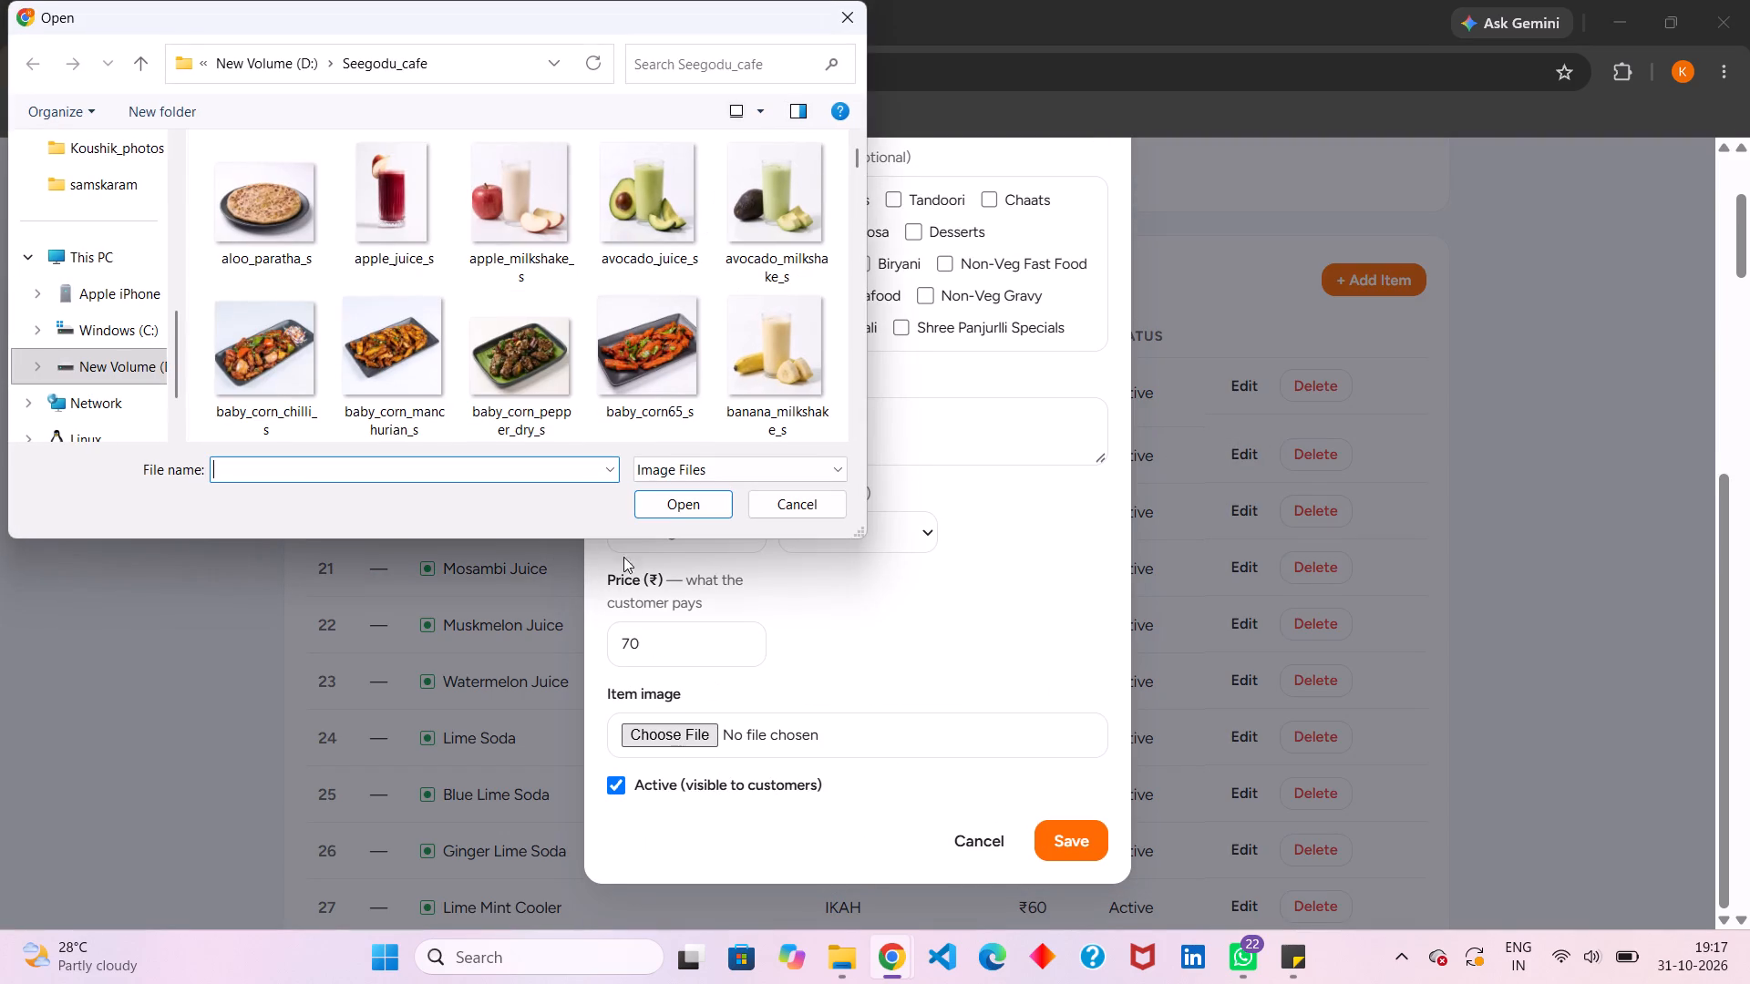
click(712, 50)
click(712, 59)
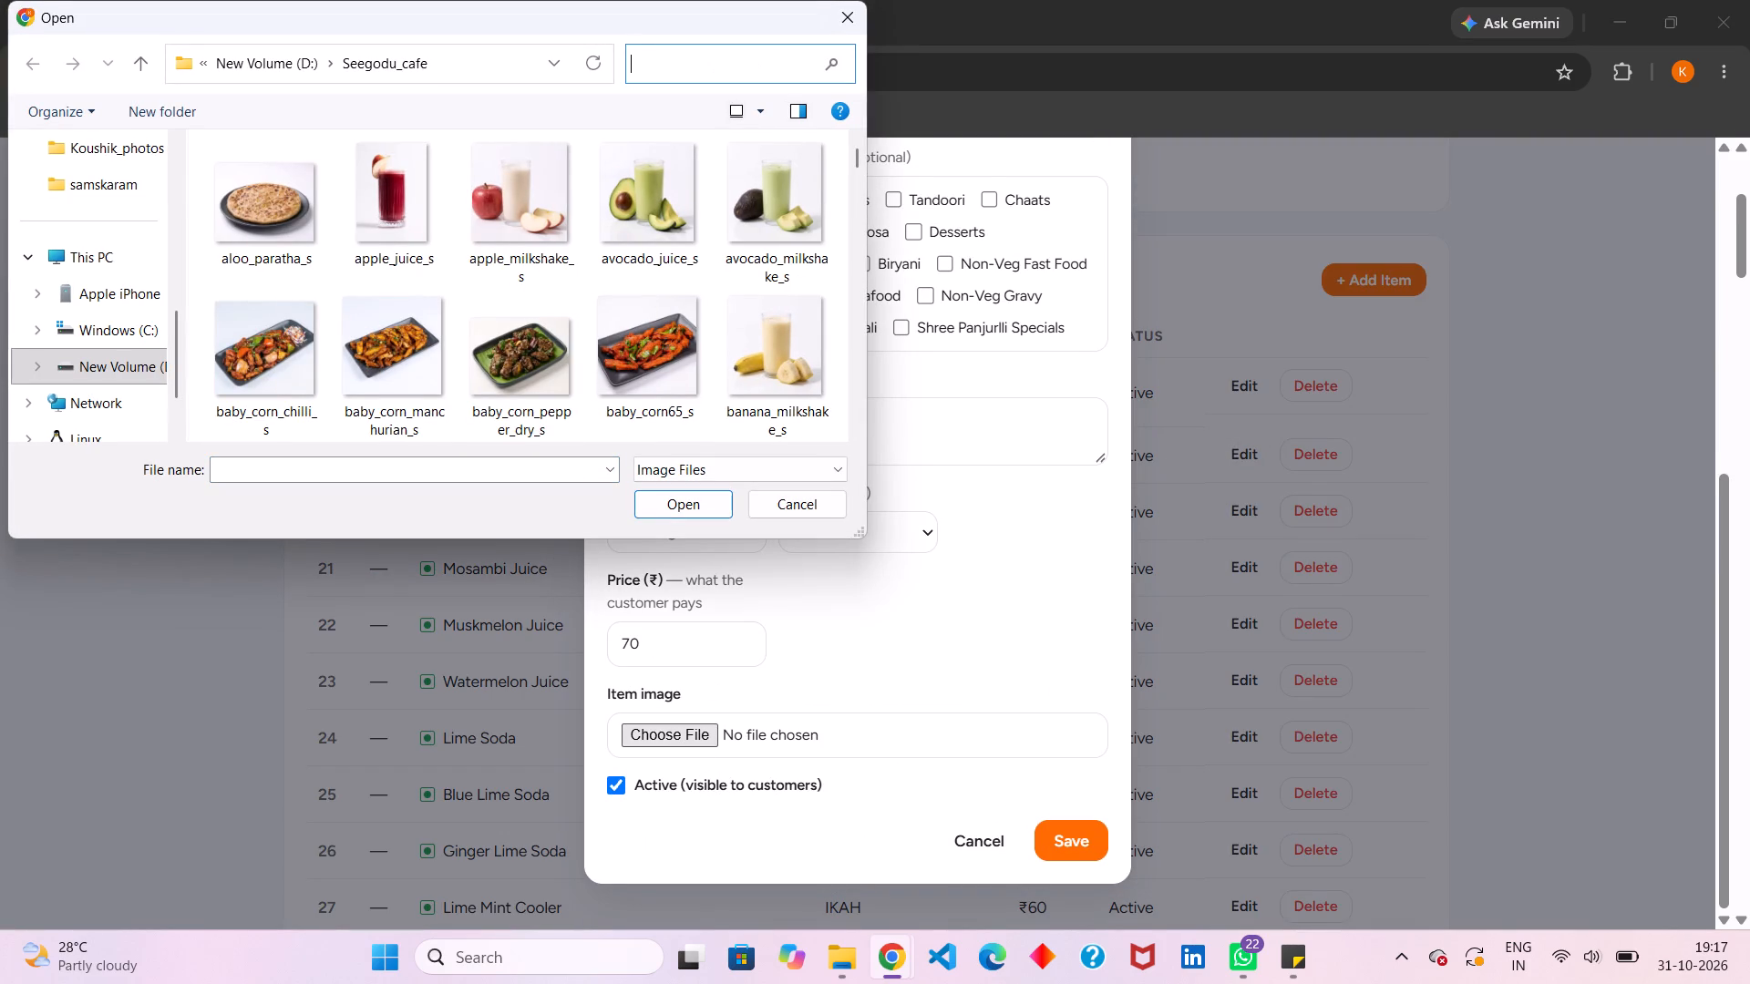
text(orange)
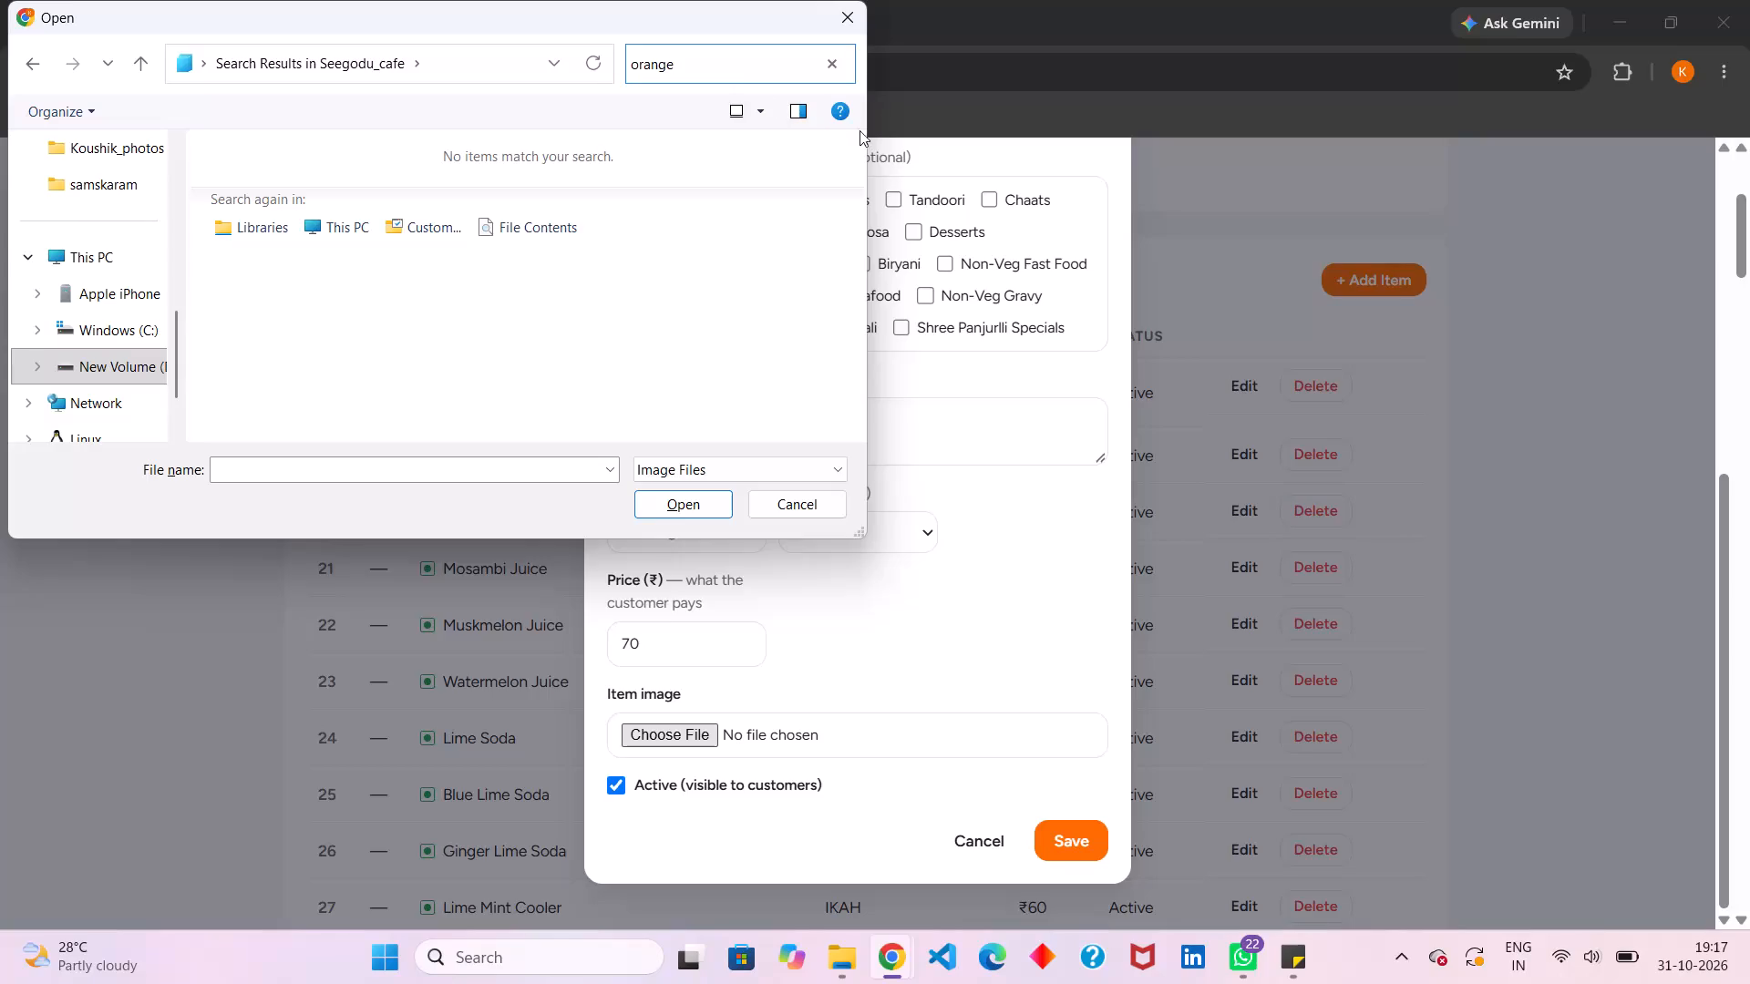
click(834, 67)
click(851, 13)
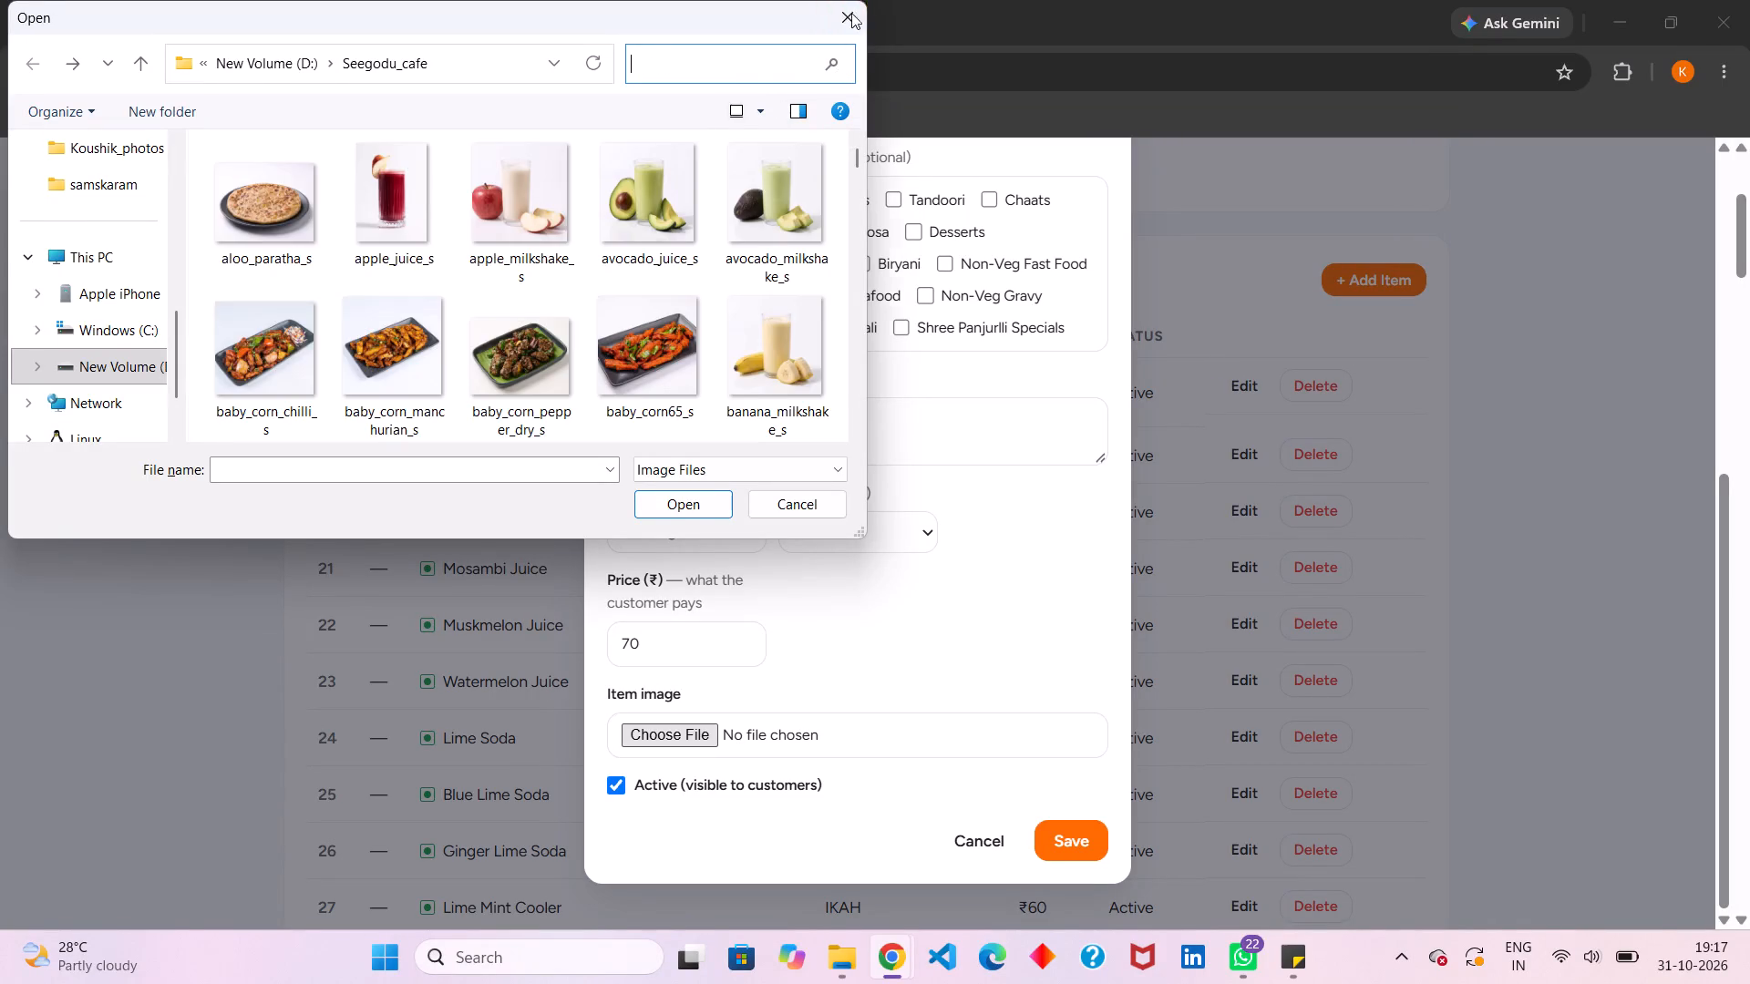
click(985, 835)
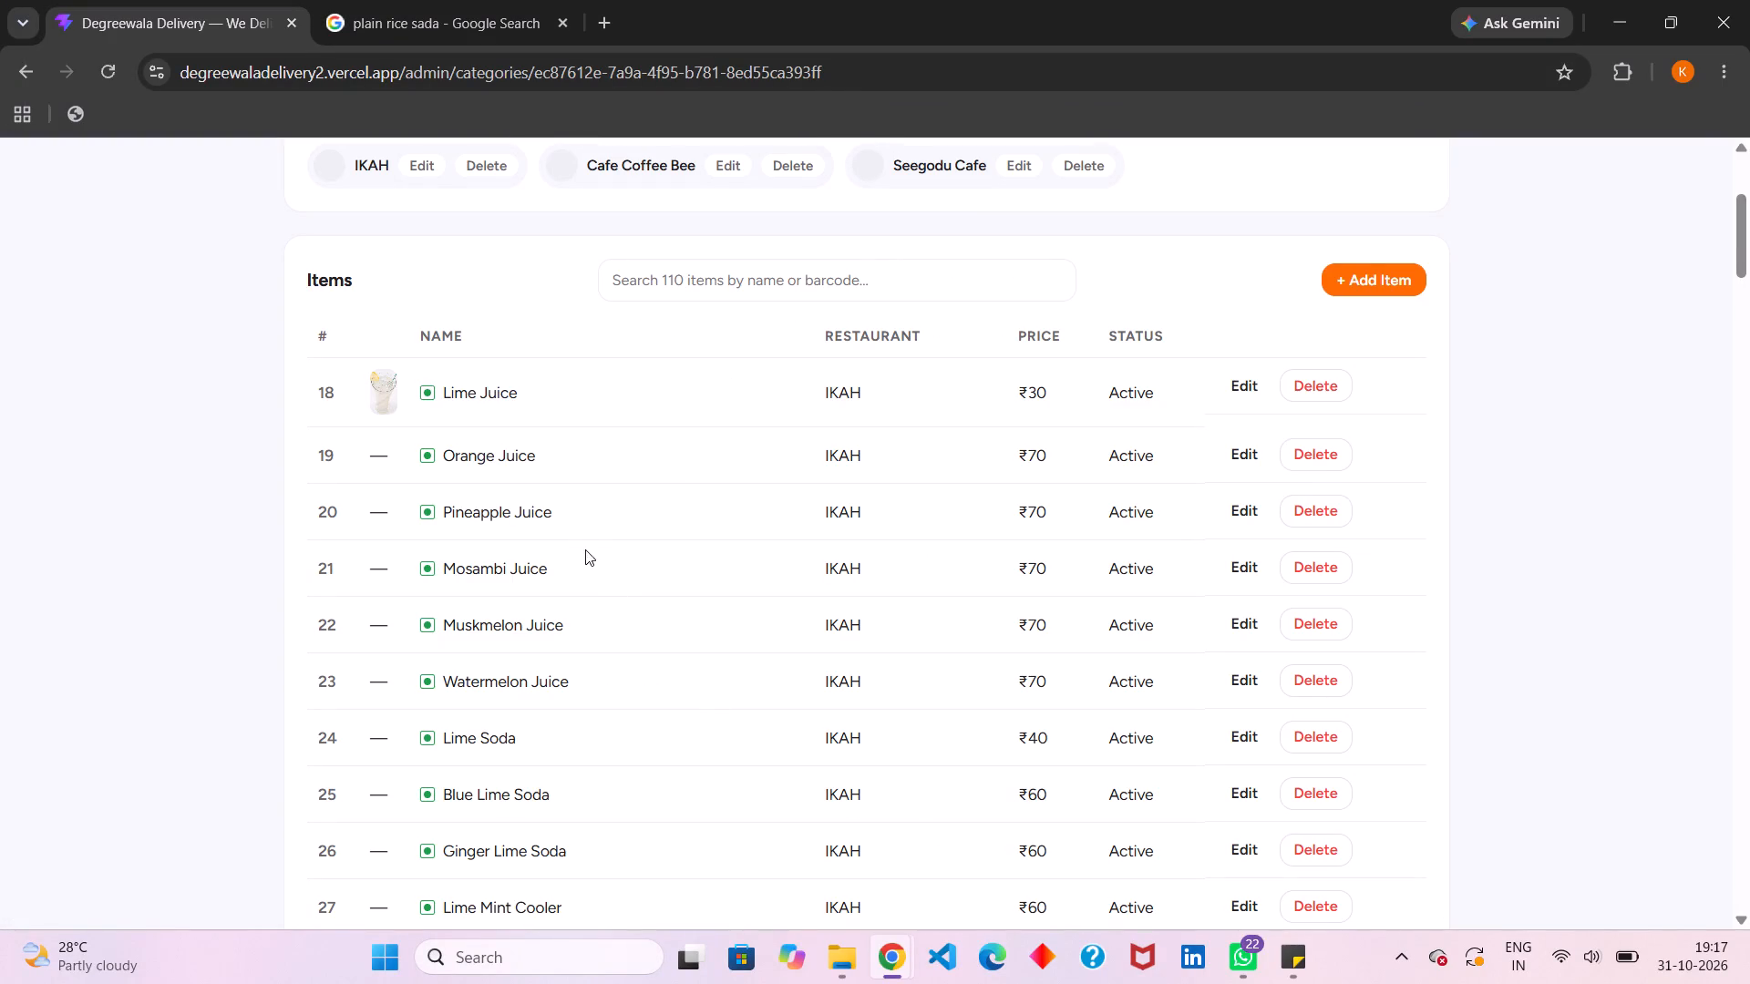
Open IKAH's Pineapple Juice item for editing and start choosing its image file.
click(1236, 508)
scroll(960, 477, down, 6)
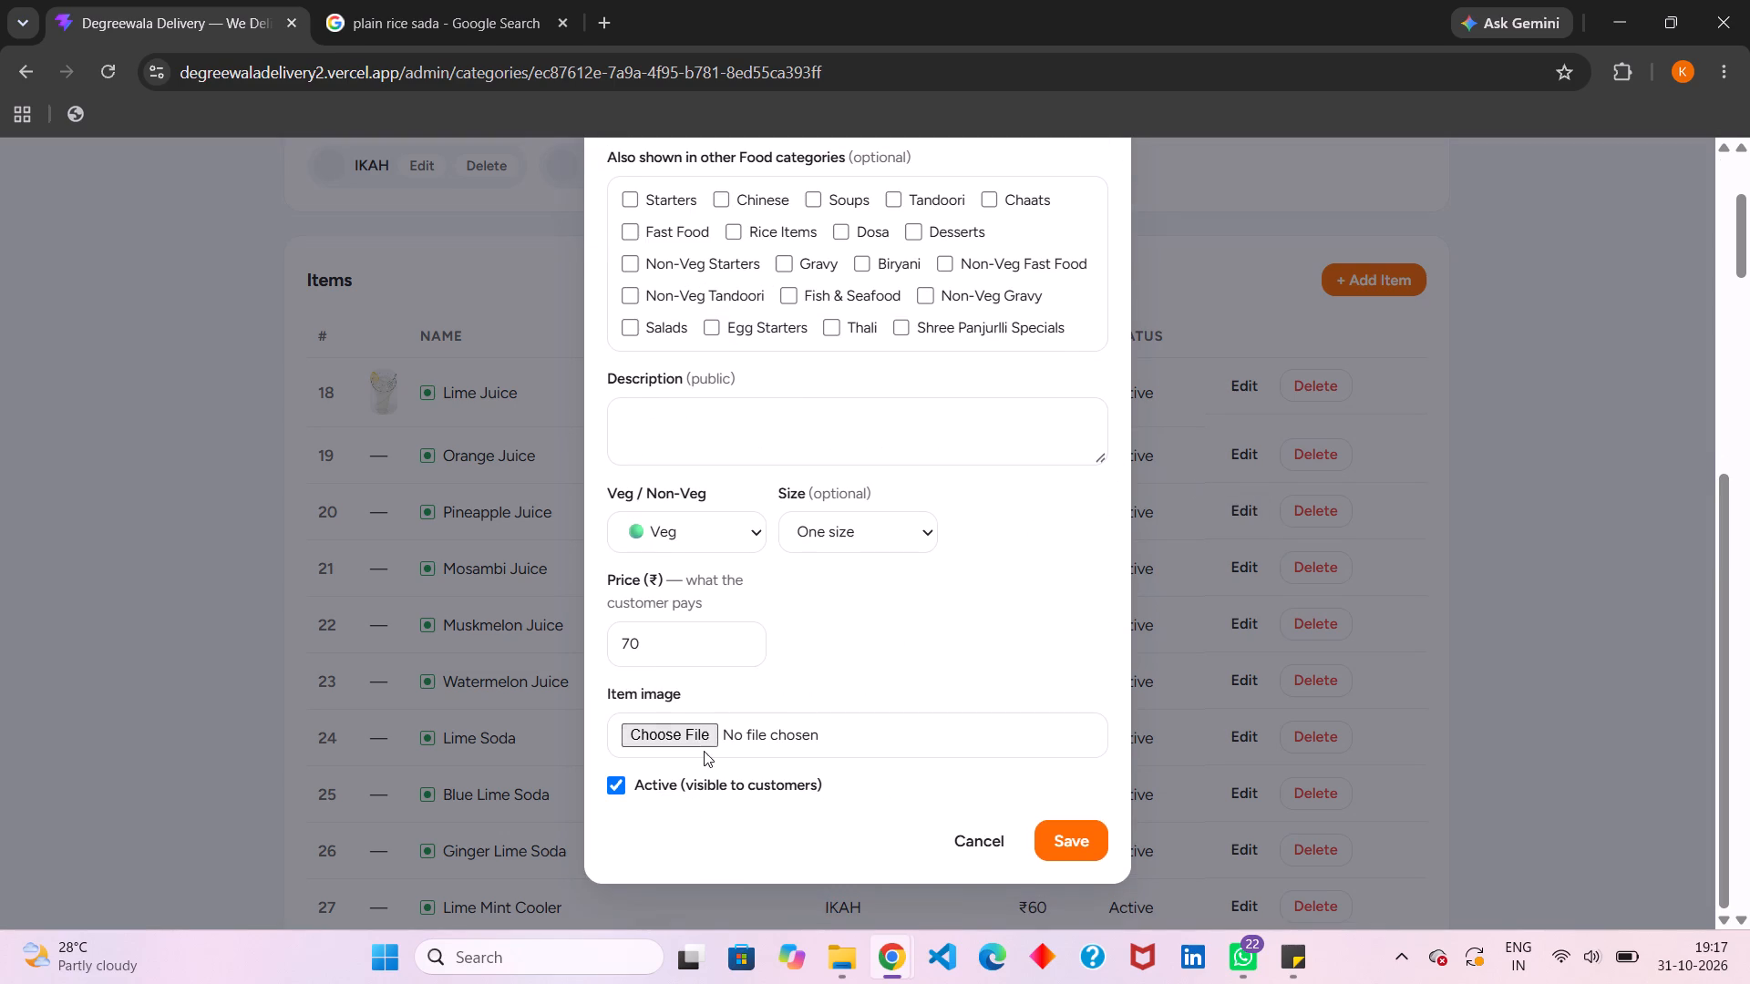
click(698, 739)
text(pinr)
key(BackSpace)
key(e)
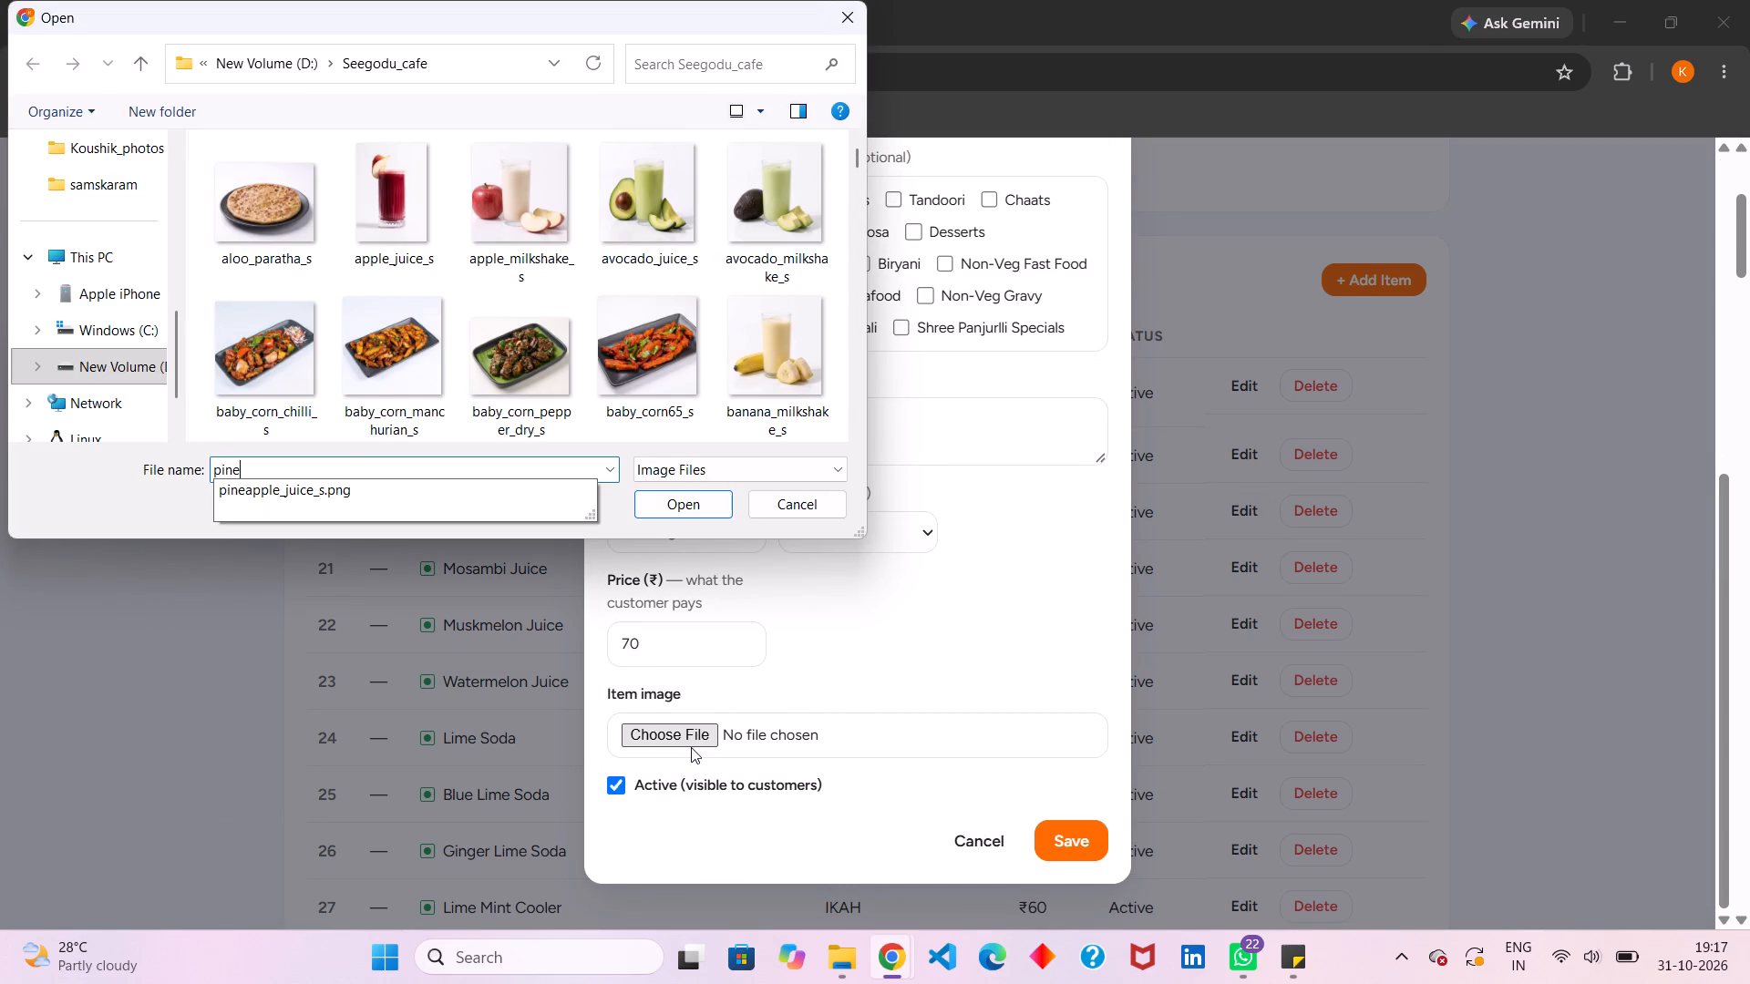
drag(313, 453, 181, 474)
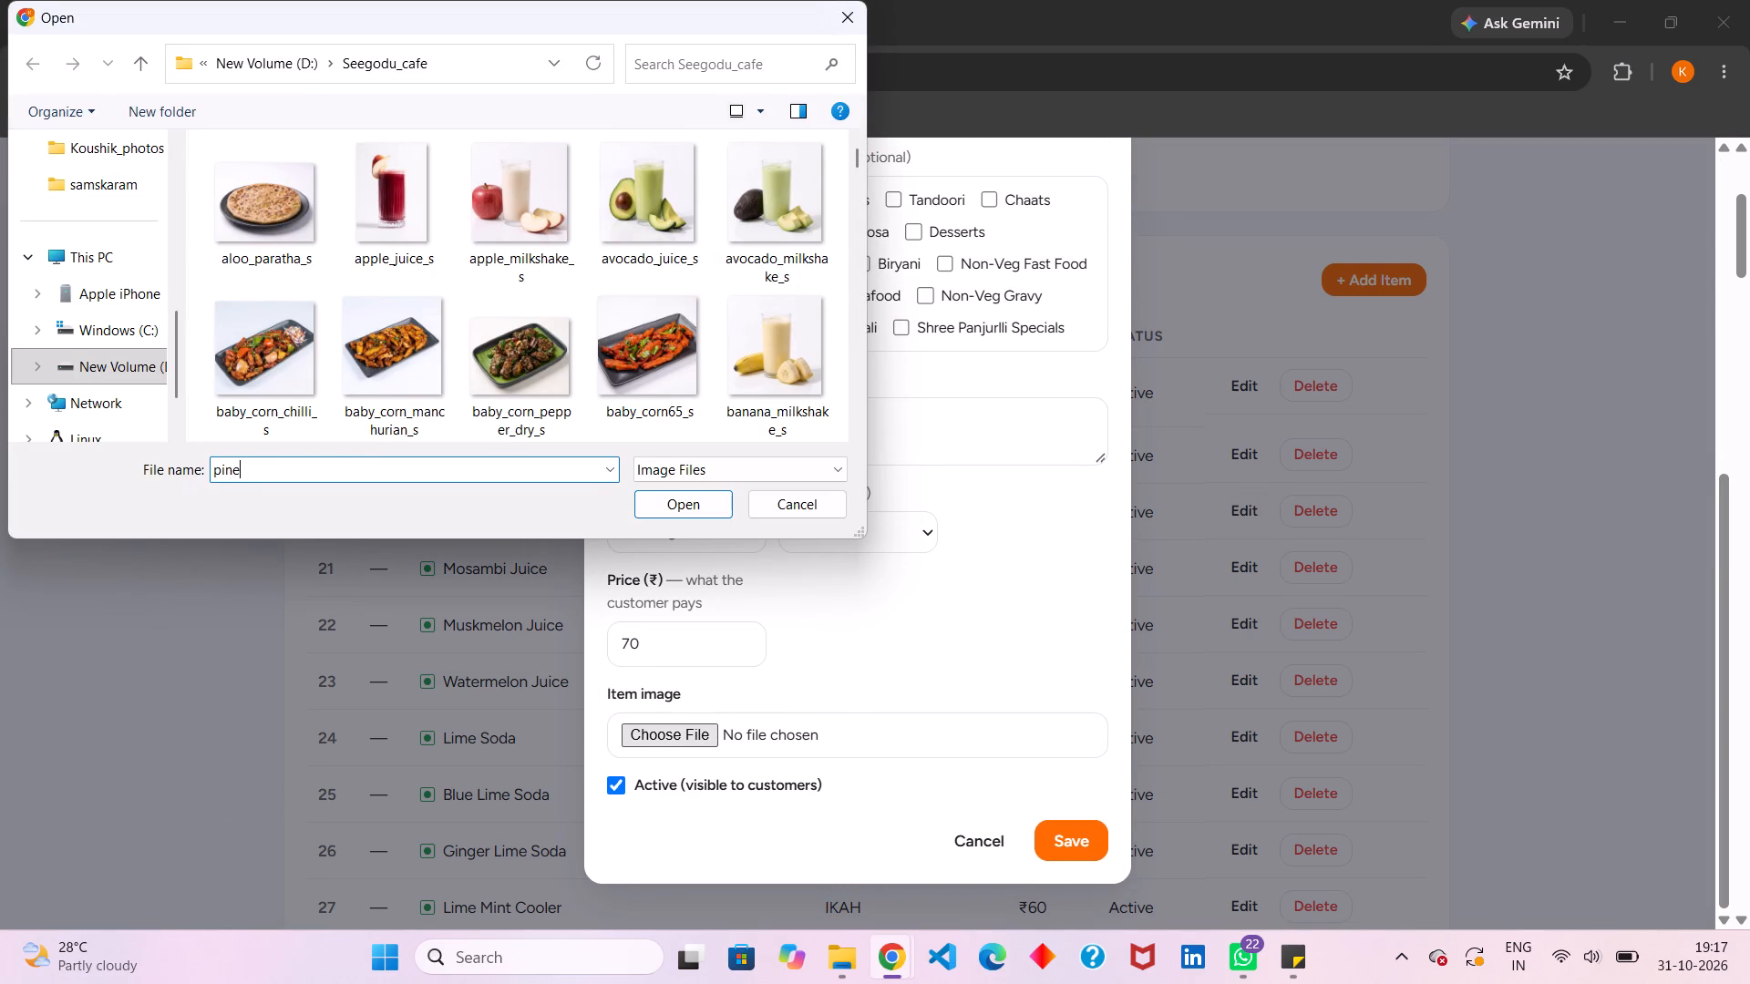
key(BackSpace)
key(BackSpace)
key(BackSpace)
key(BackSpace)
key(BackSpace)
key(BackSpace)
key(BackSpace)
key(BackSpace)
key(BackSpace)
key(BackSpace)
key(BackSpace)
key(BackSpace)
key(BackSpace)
Add the pineapple_juice_s picture from the Seegodu_cafe folder to IKAH's Pineapple Juice item and save it.
click(705, 67)
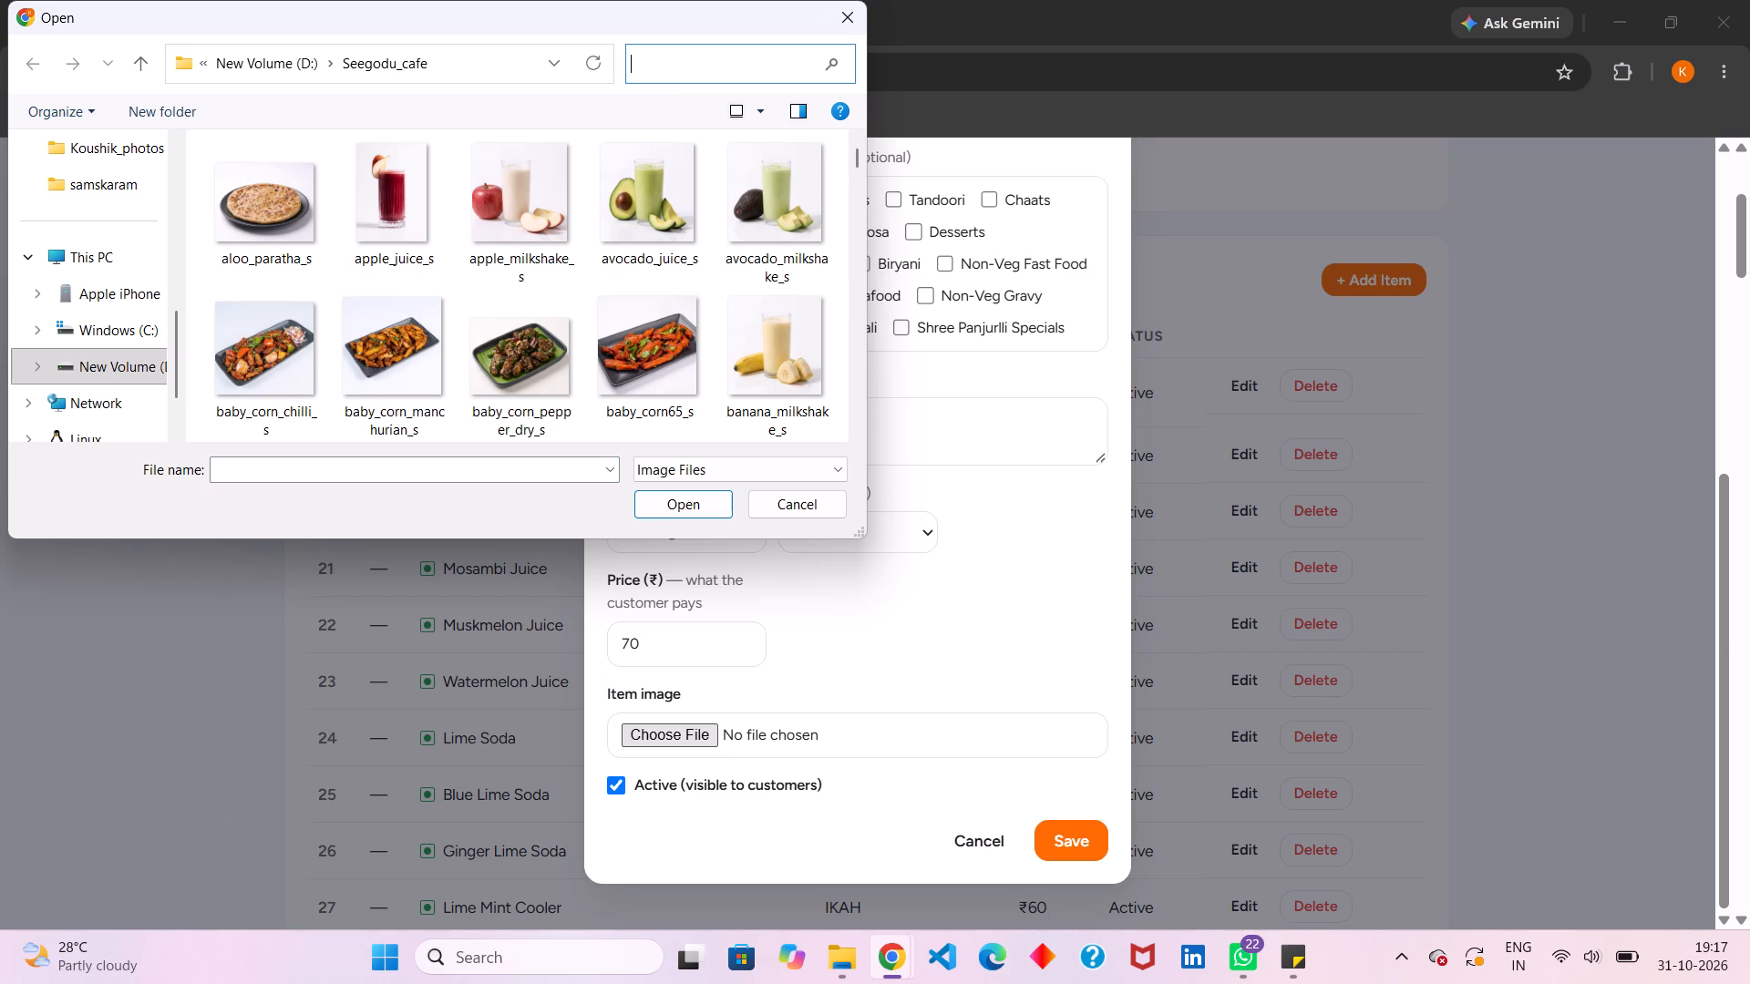
text(pine app)
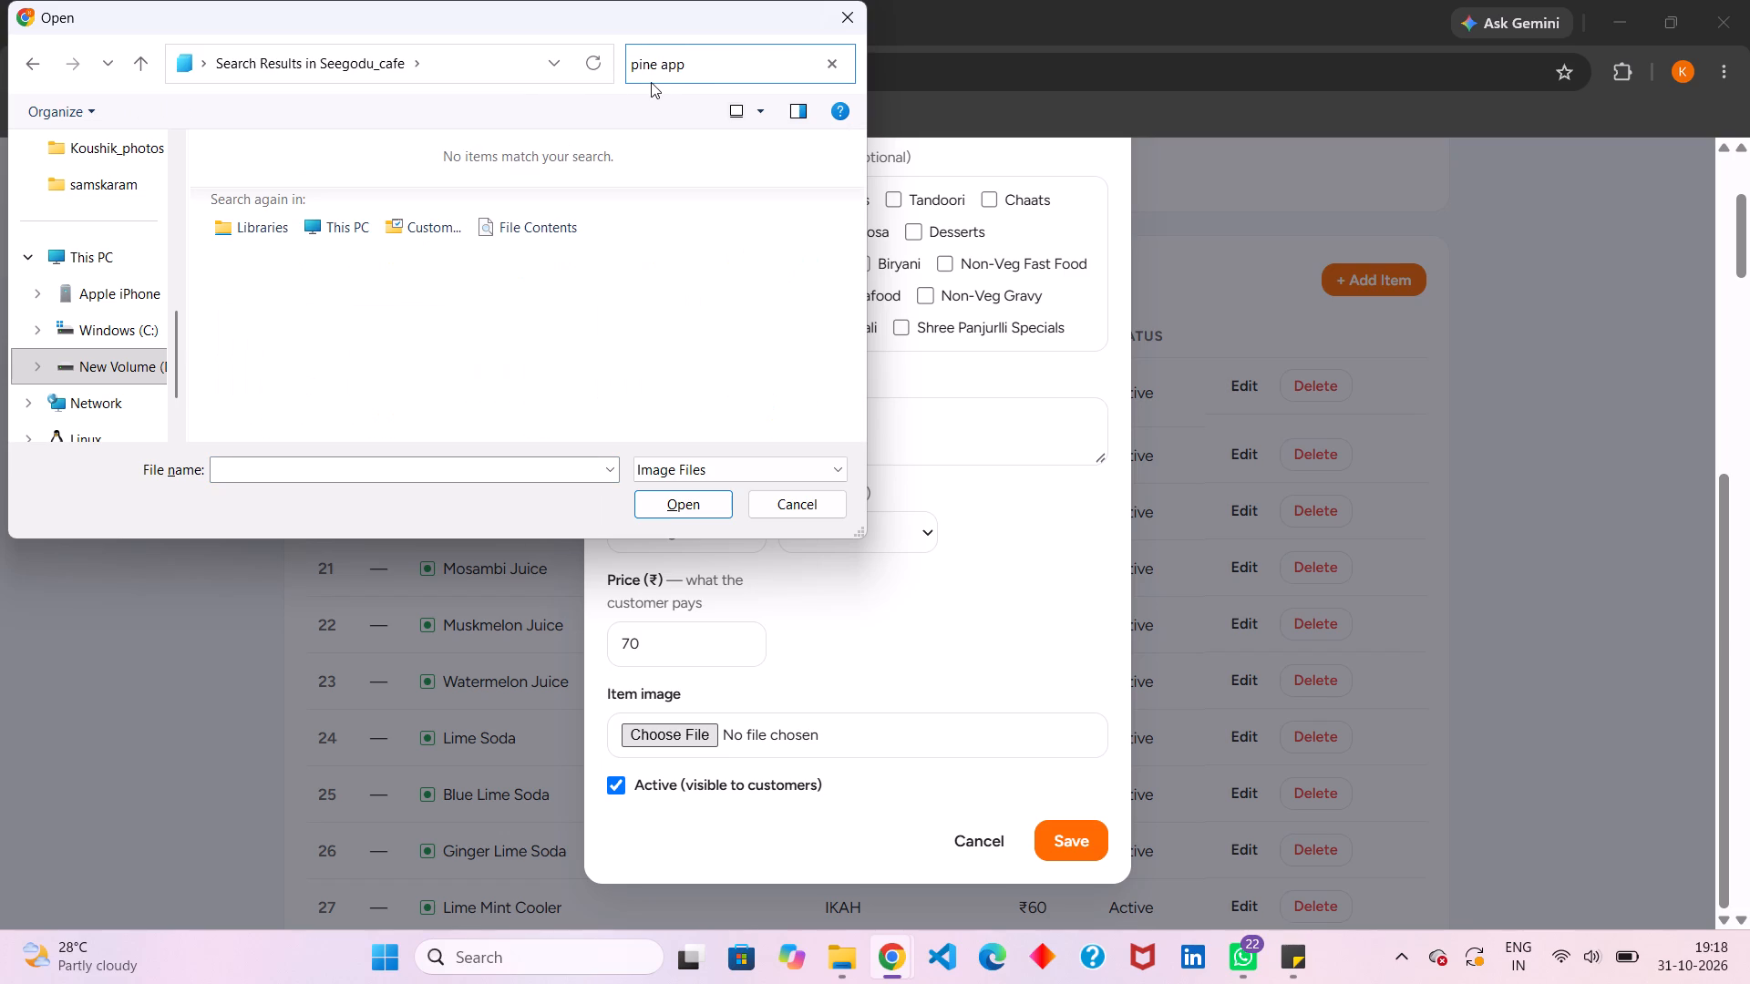
key(BackSpace)
key(BackSpace)
key(BackSpace)
key(BackSpace)
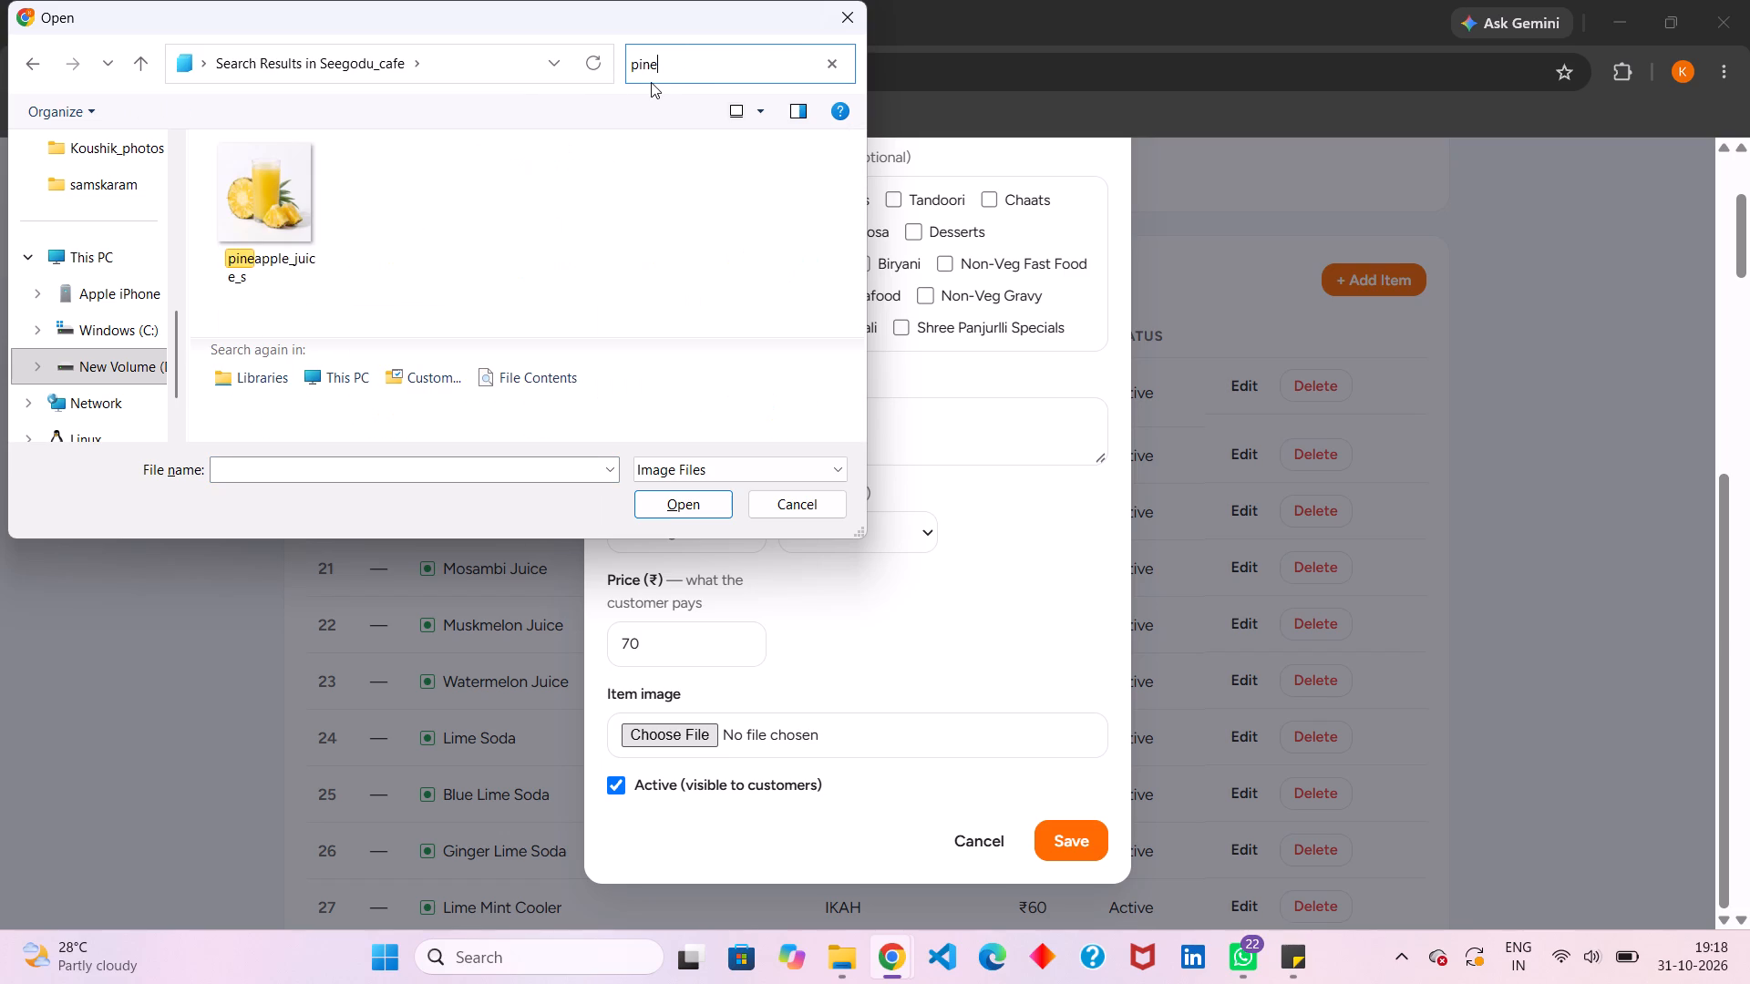
double_click(292, 228)
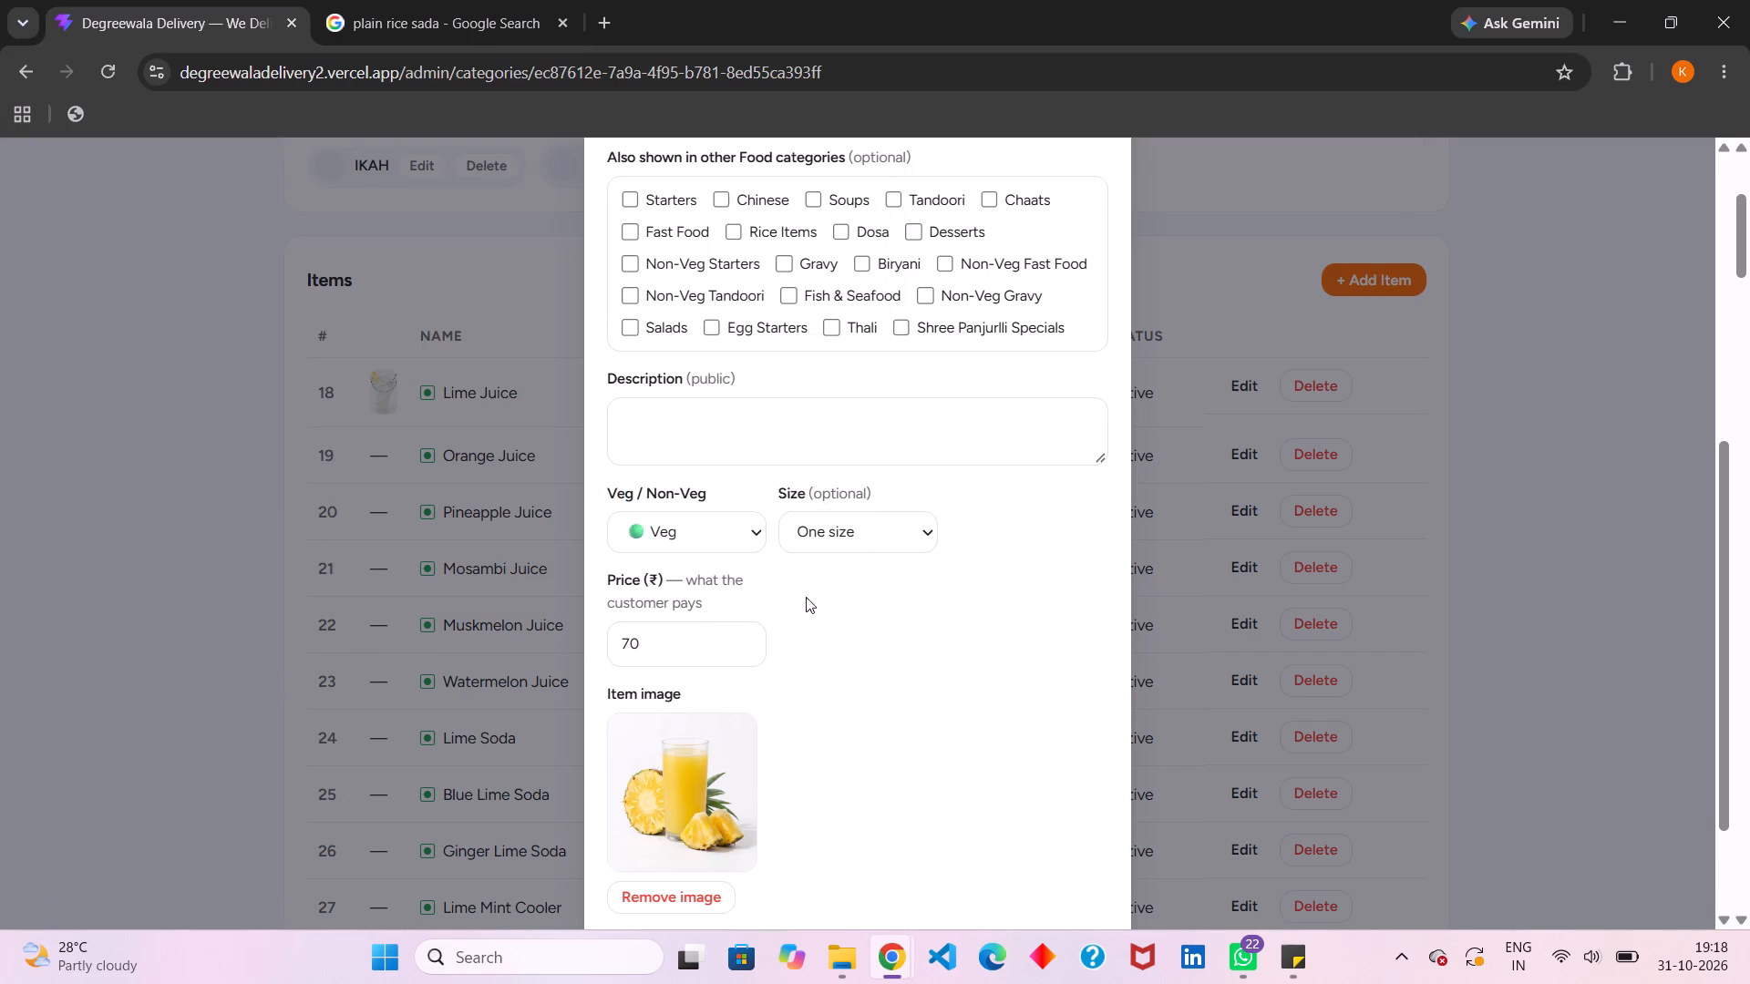
scroll(866, 698, down, 5)
scroll(870, 709, up, 11)
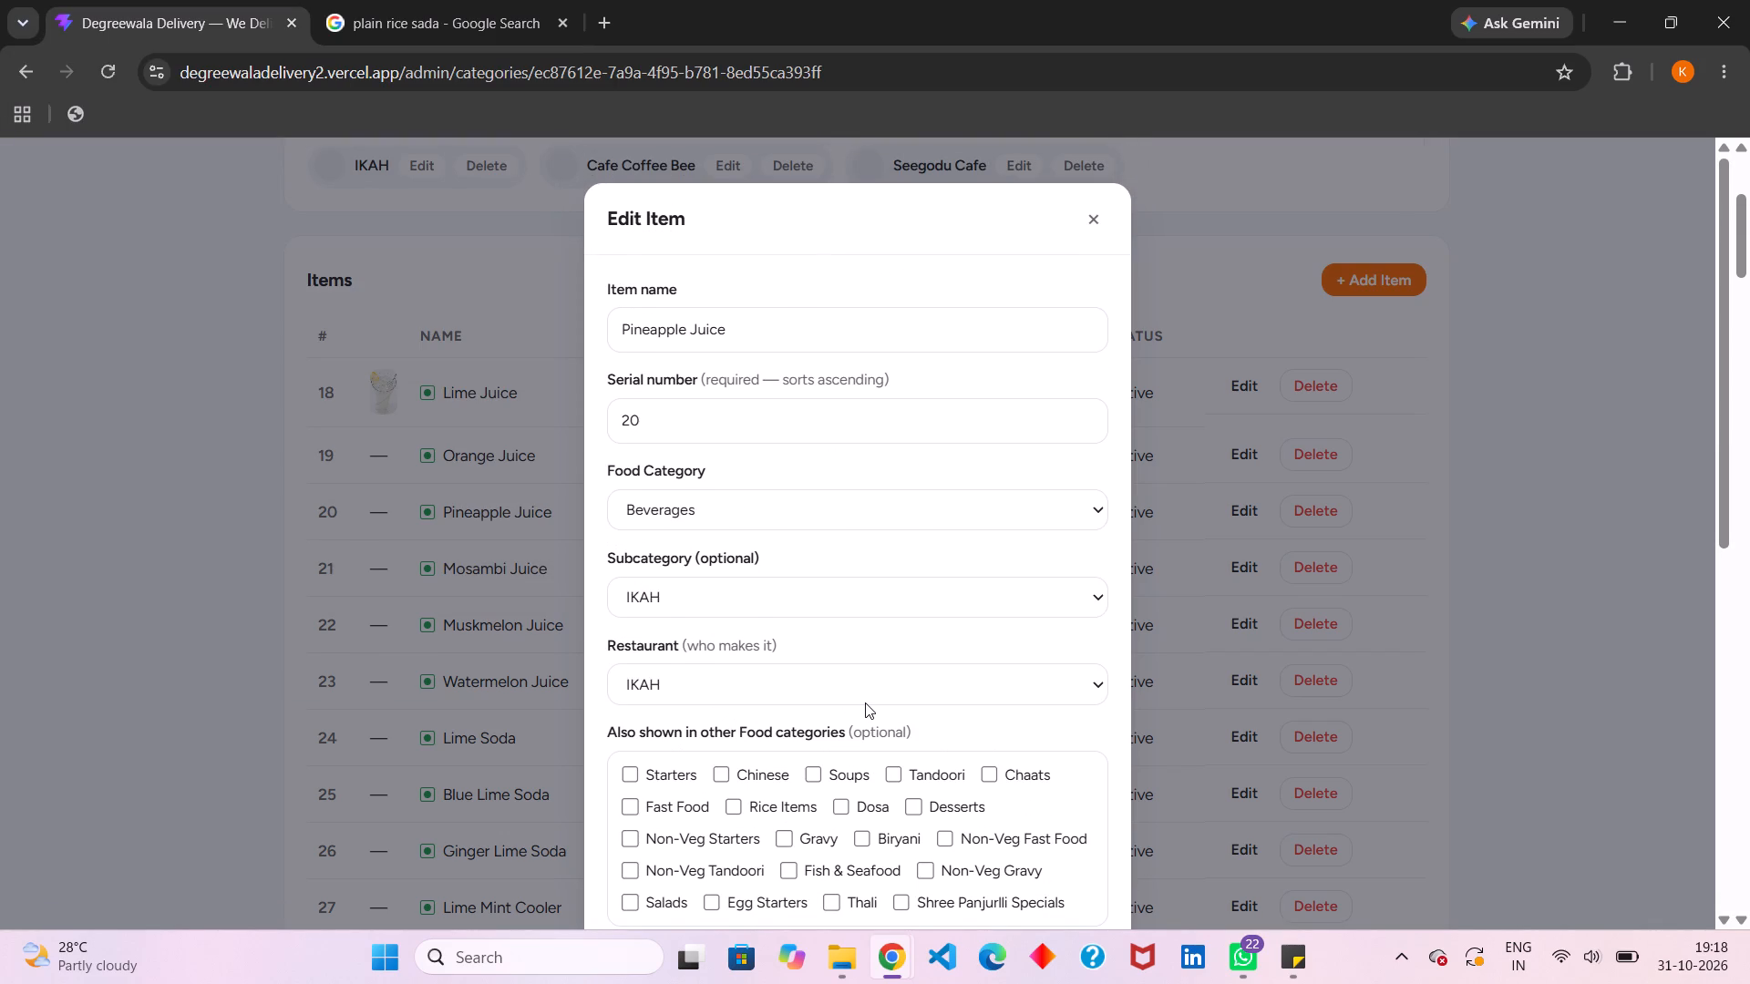
scroll(865, 702, down, 8)
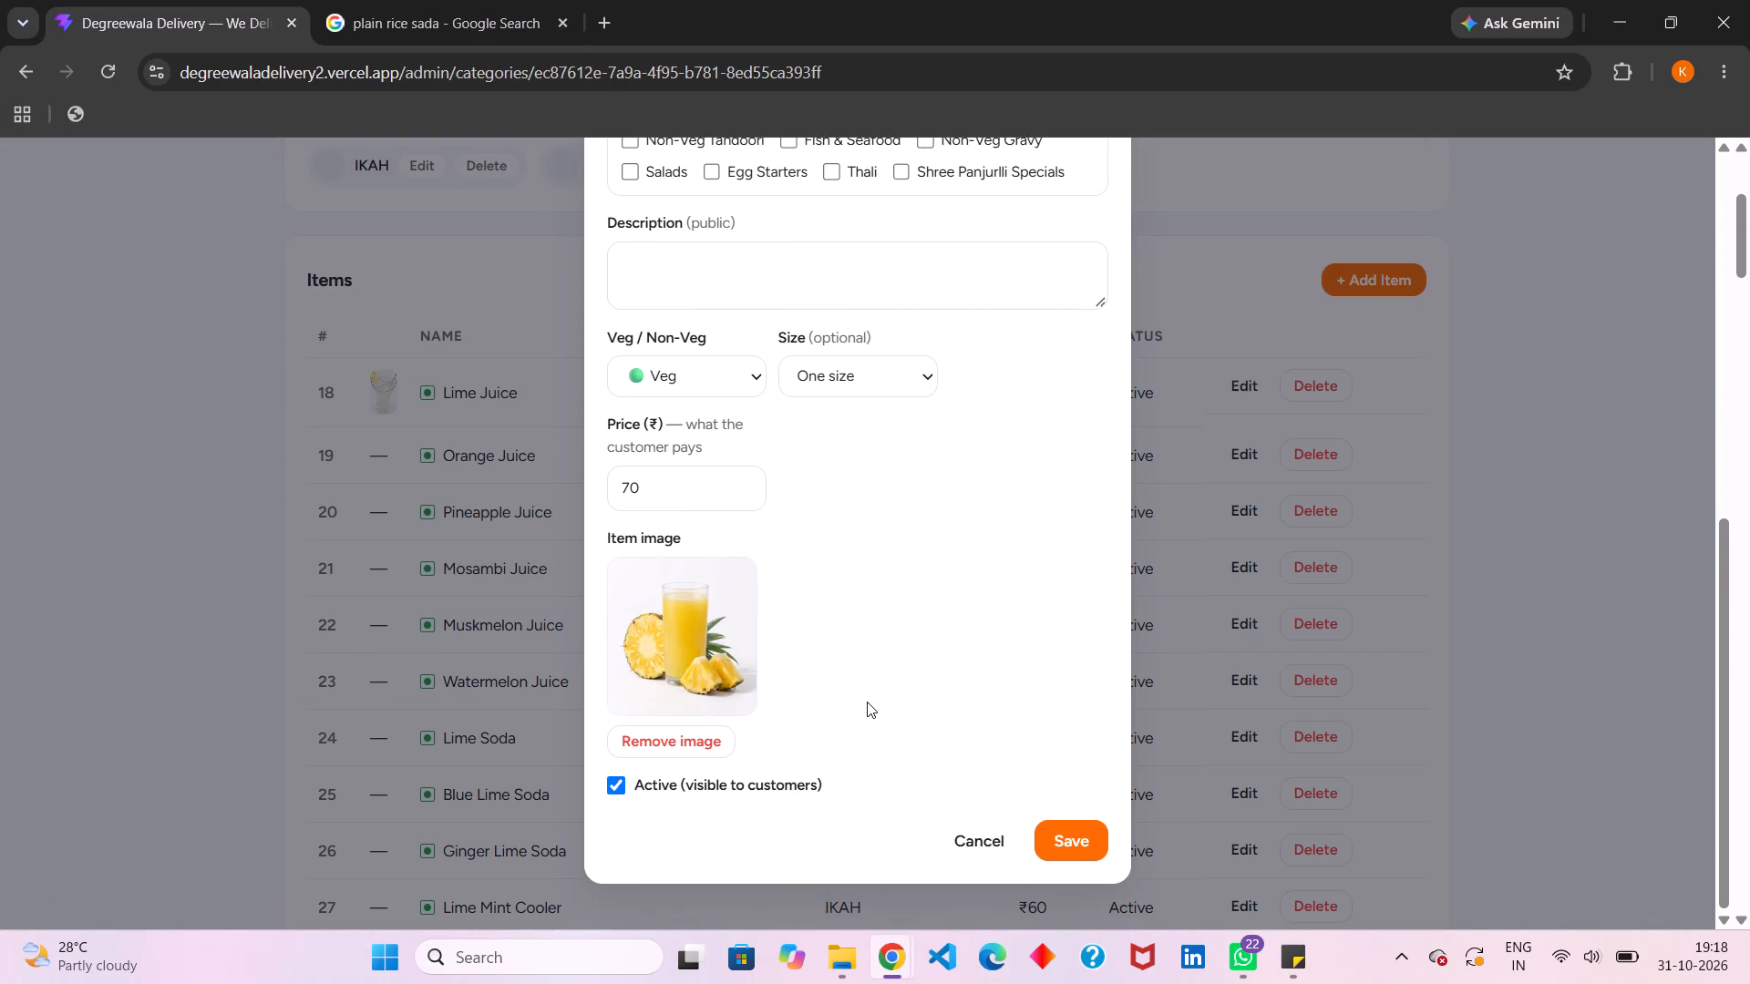
click(1053, 835)
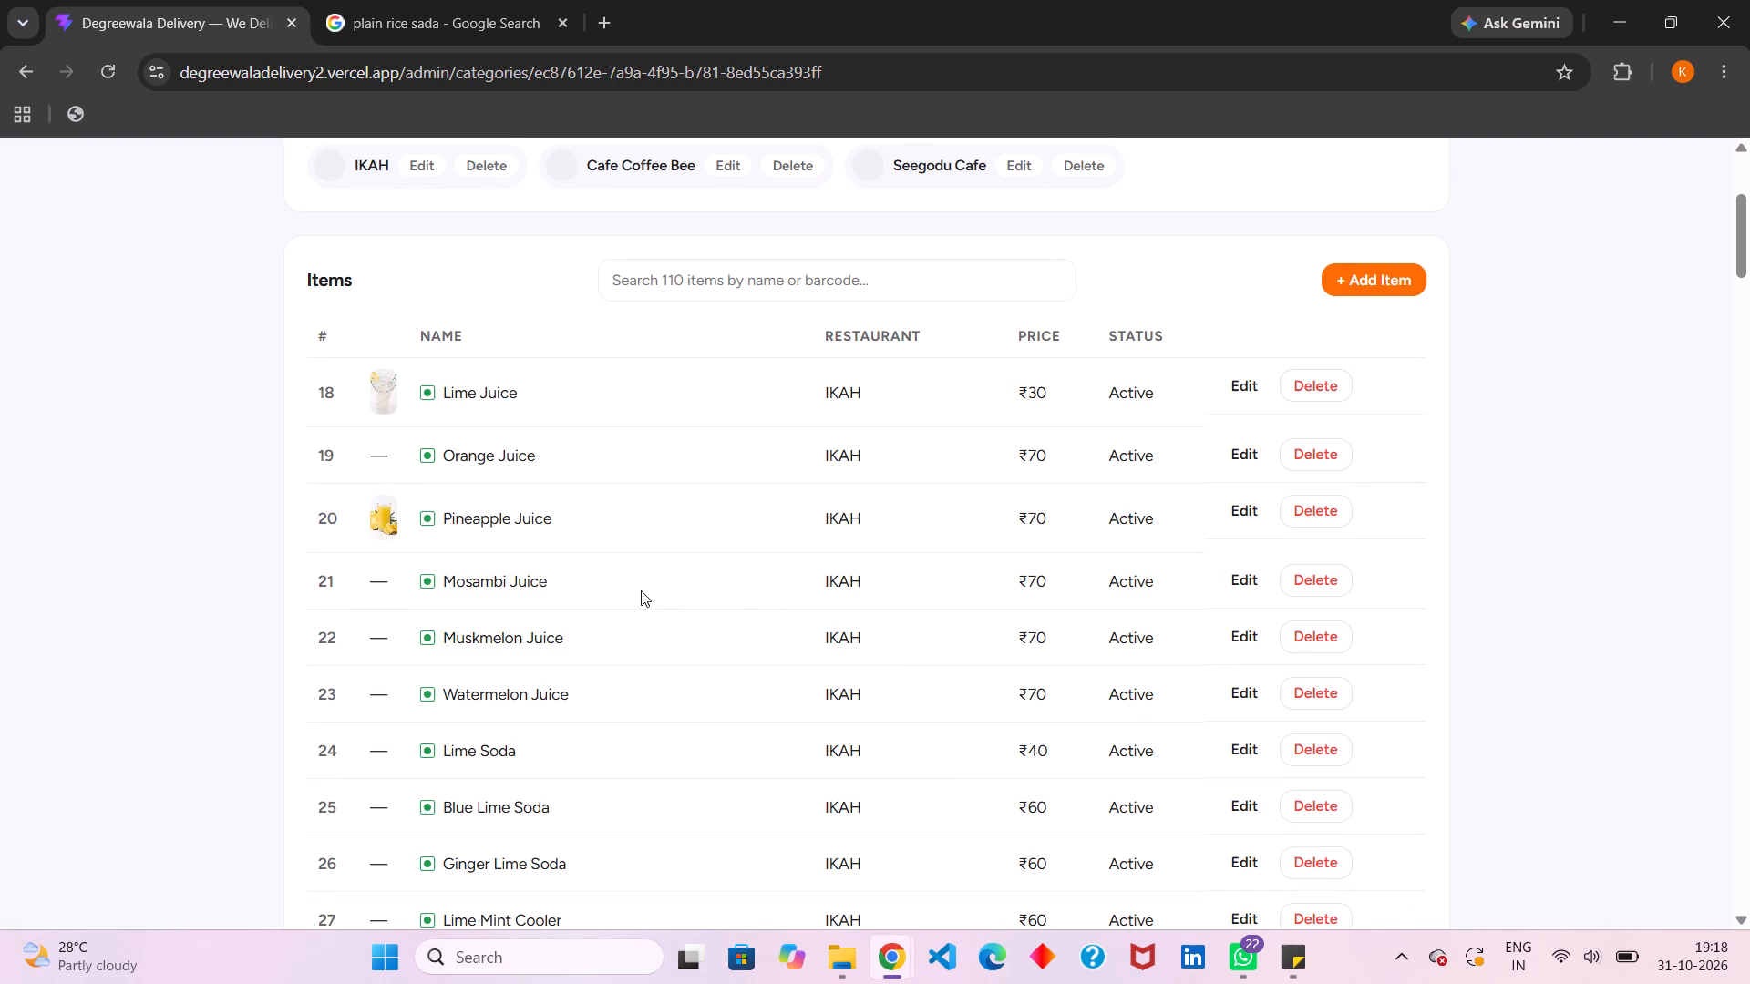
Add the mosambi_juice_s picture from the Seegodu_cafe folder to IKAH's Mosambi Juice item and save it.
click(1226, 583)
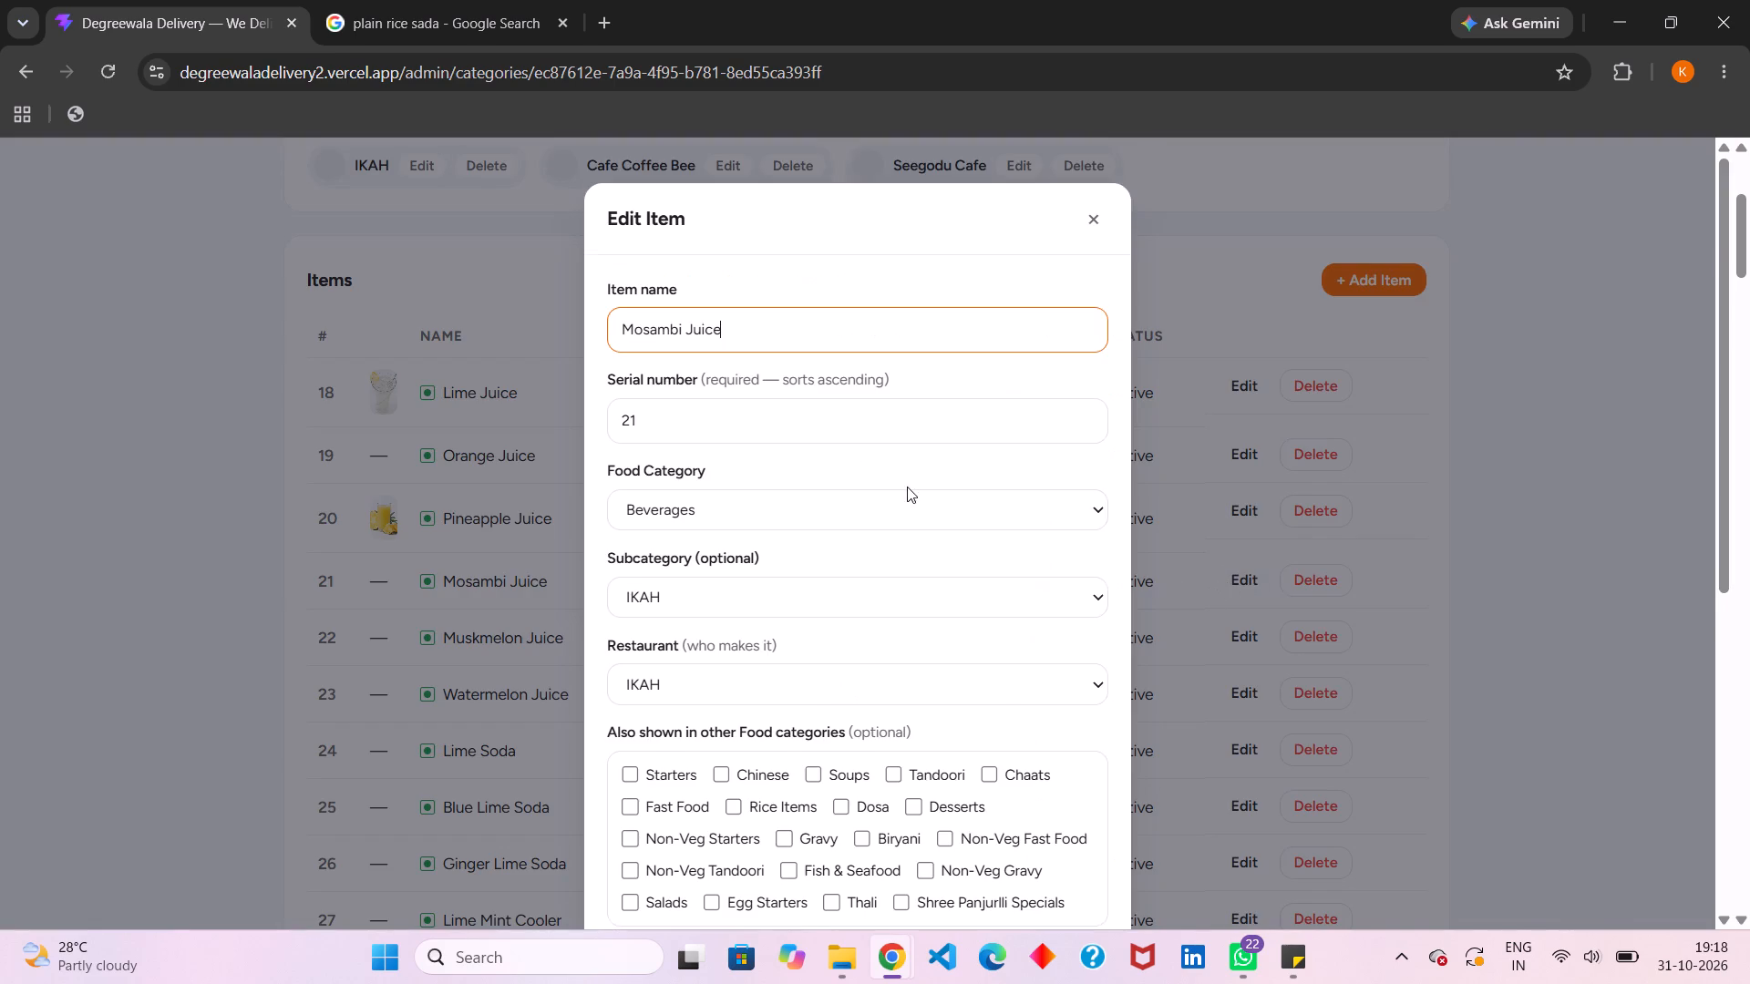
scroll(907, 487, down, 7)
click(675, 741)
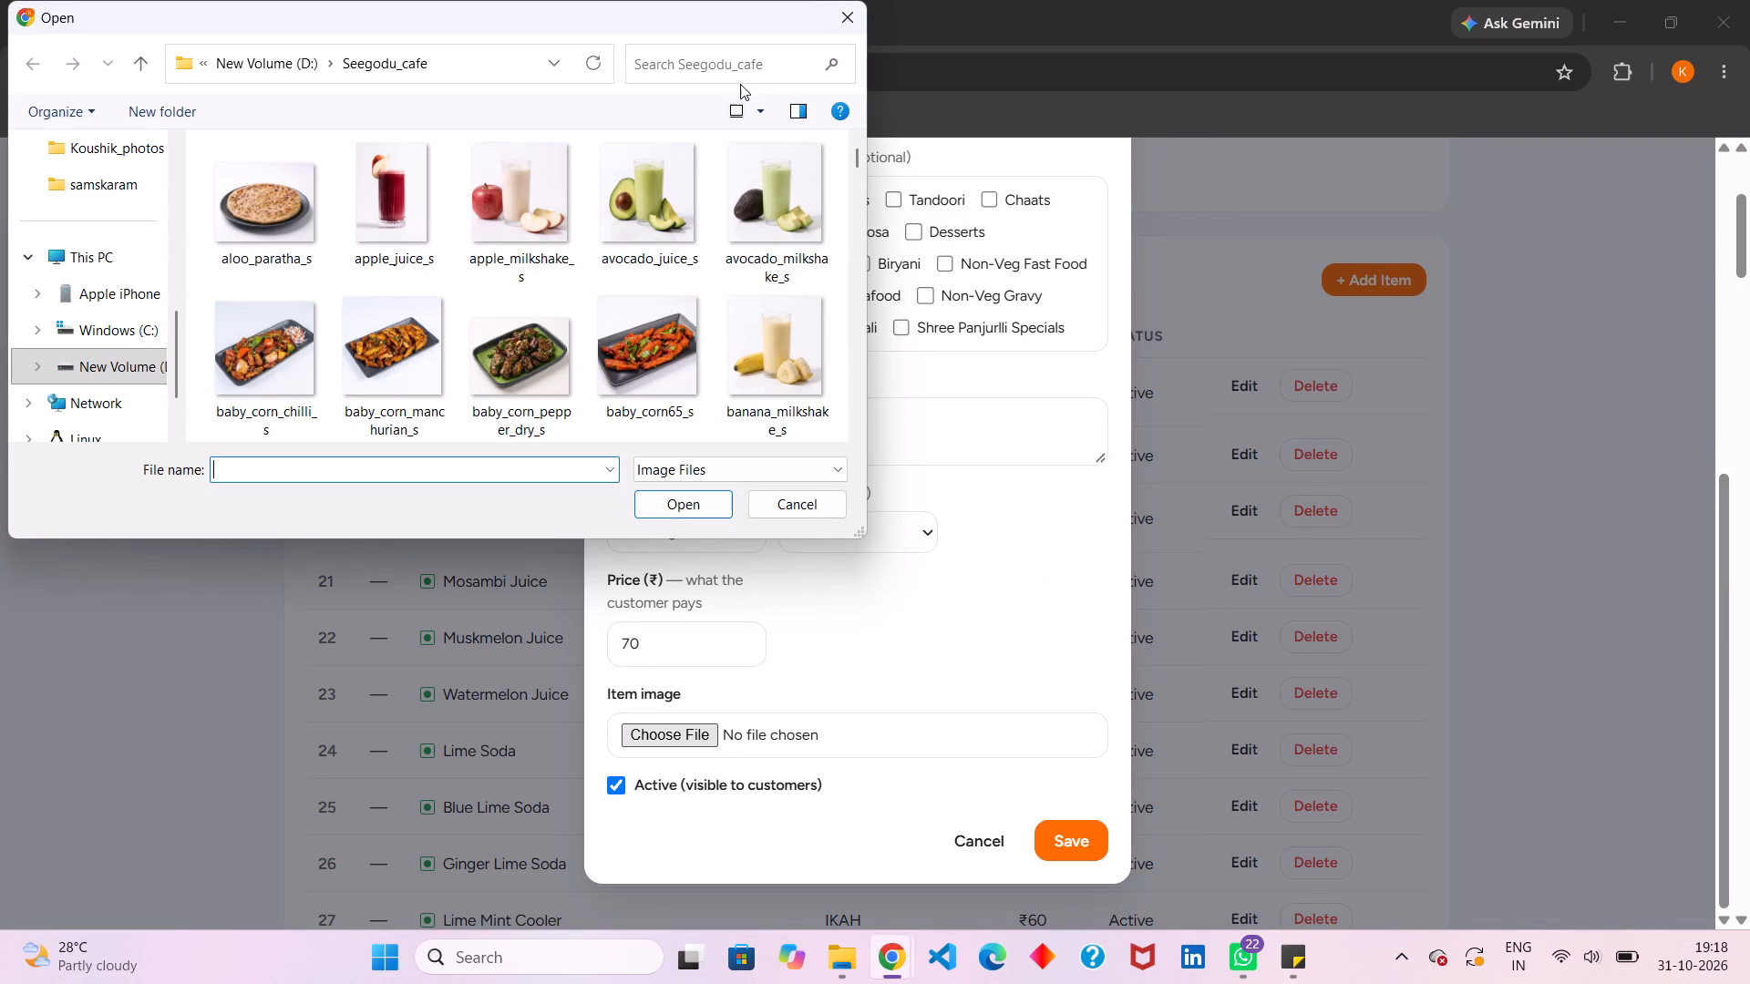
click(749, 67)
text(mosambi)
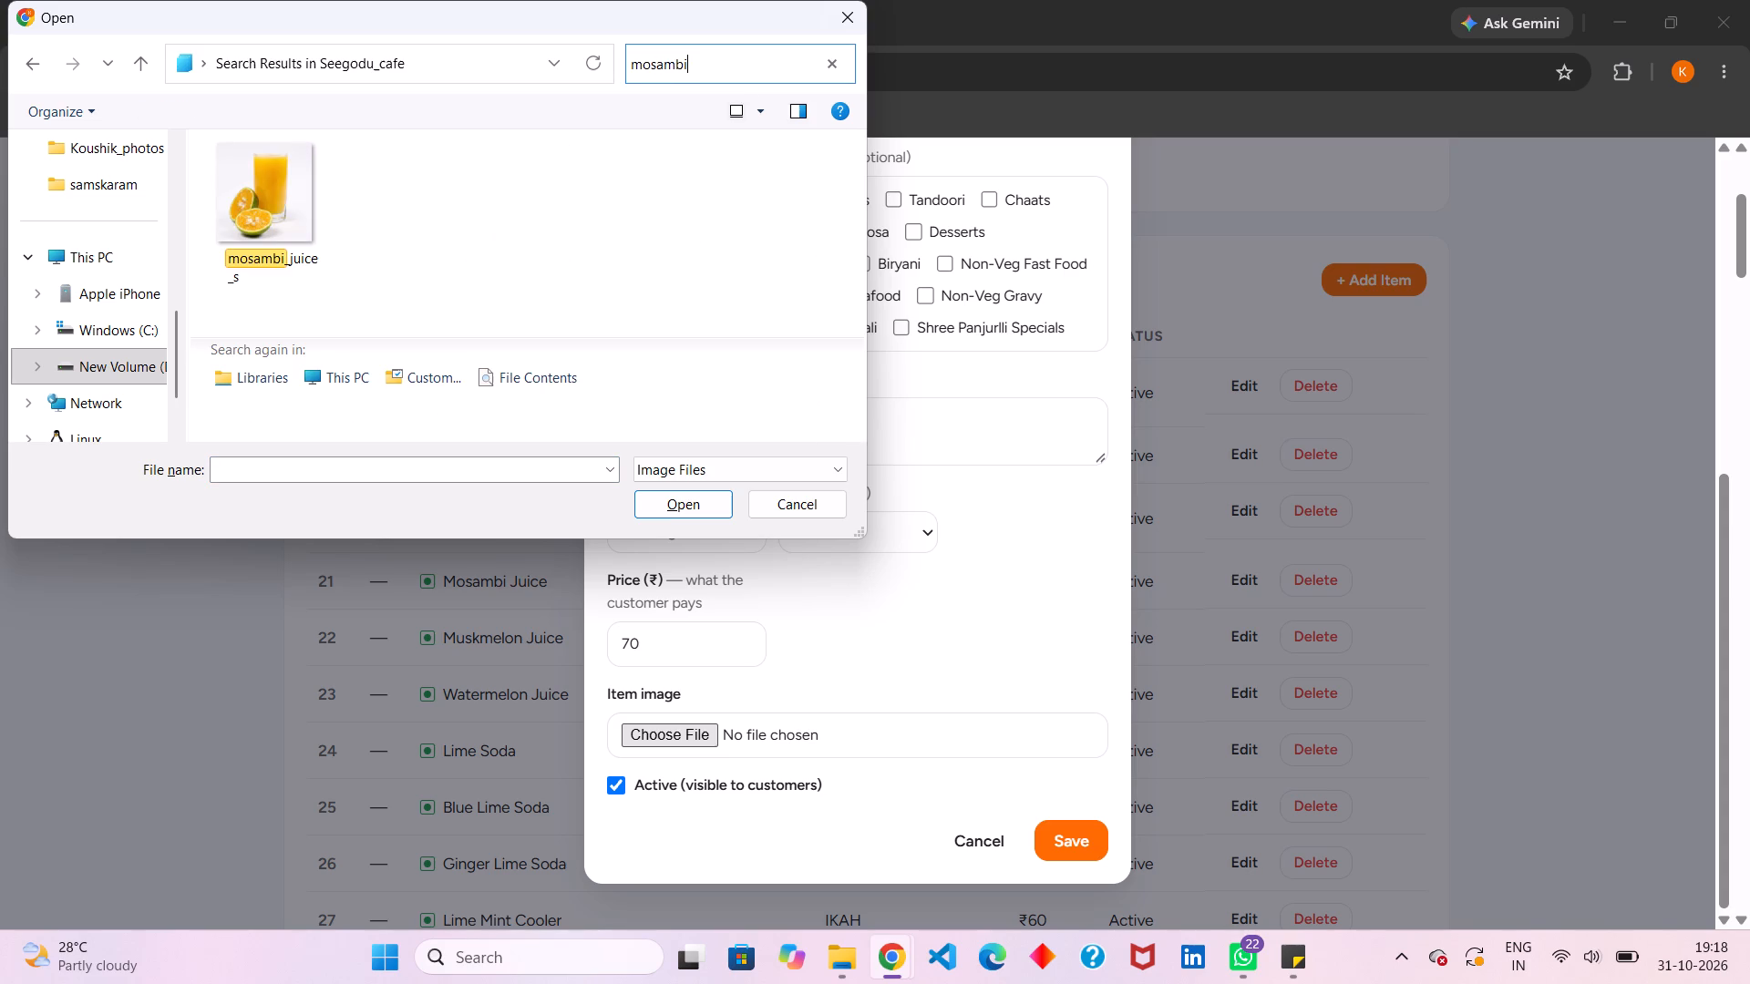
double_click(283, 203)
scroll(932, 586, down, 6)
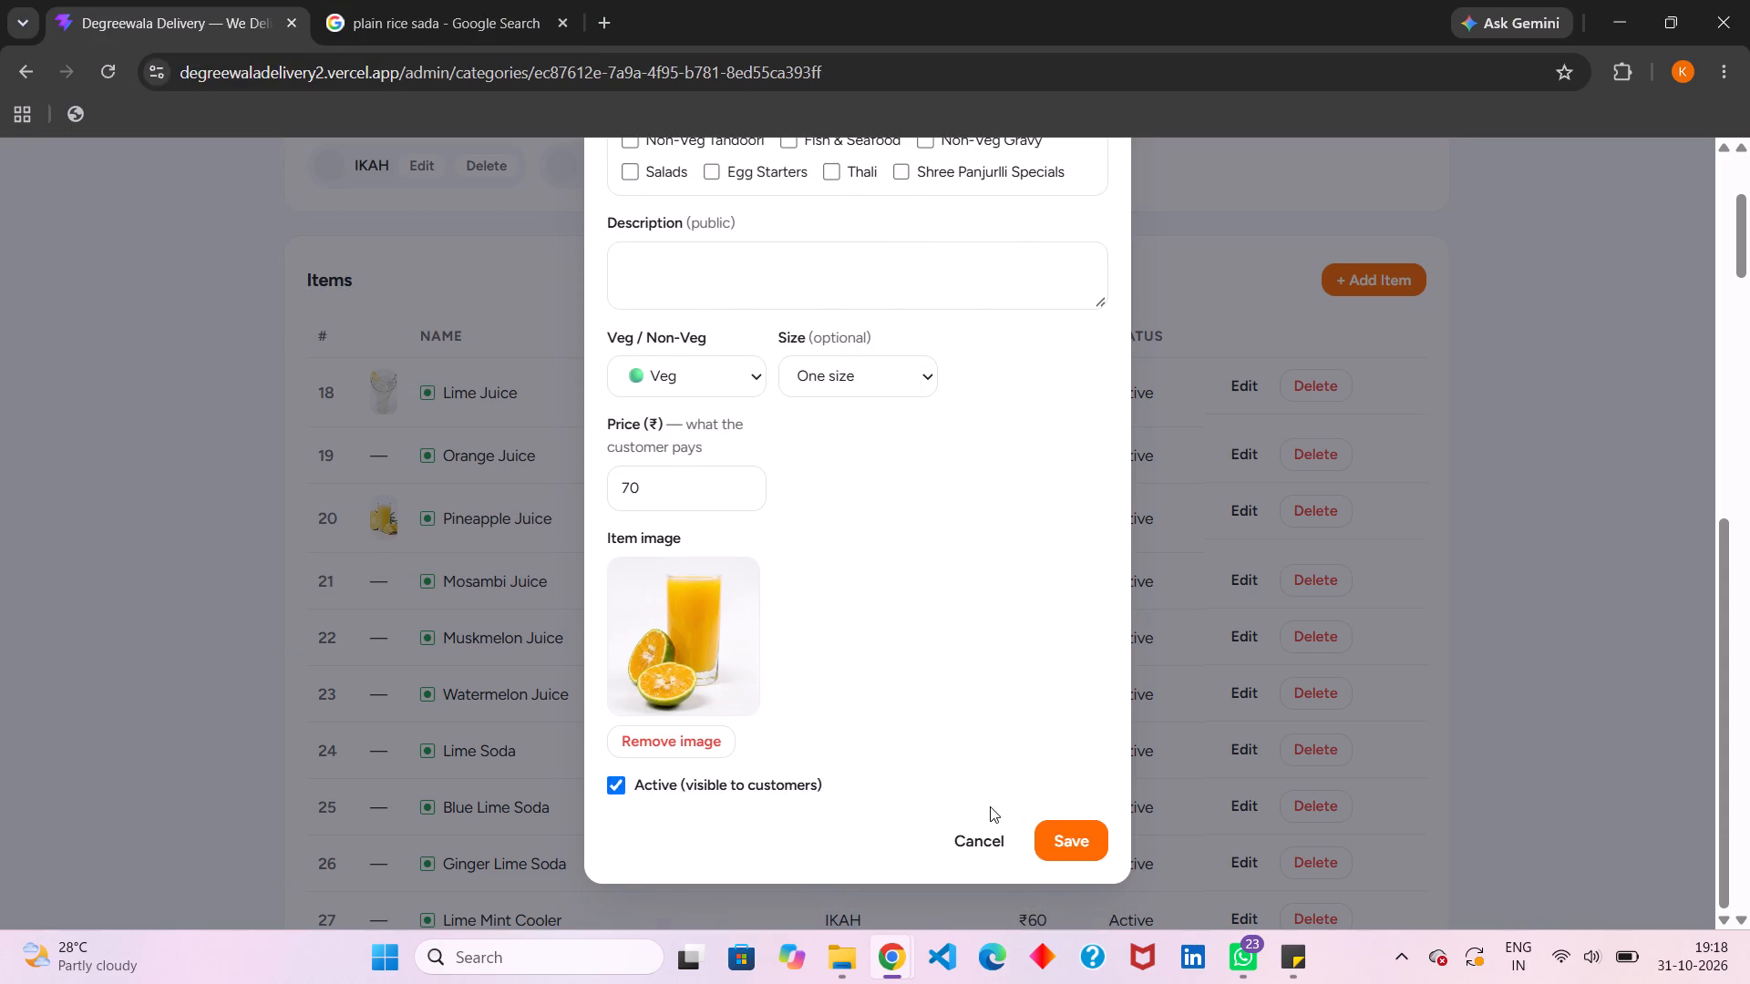
scroll(910, 702, up, 5)
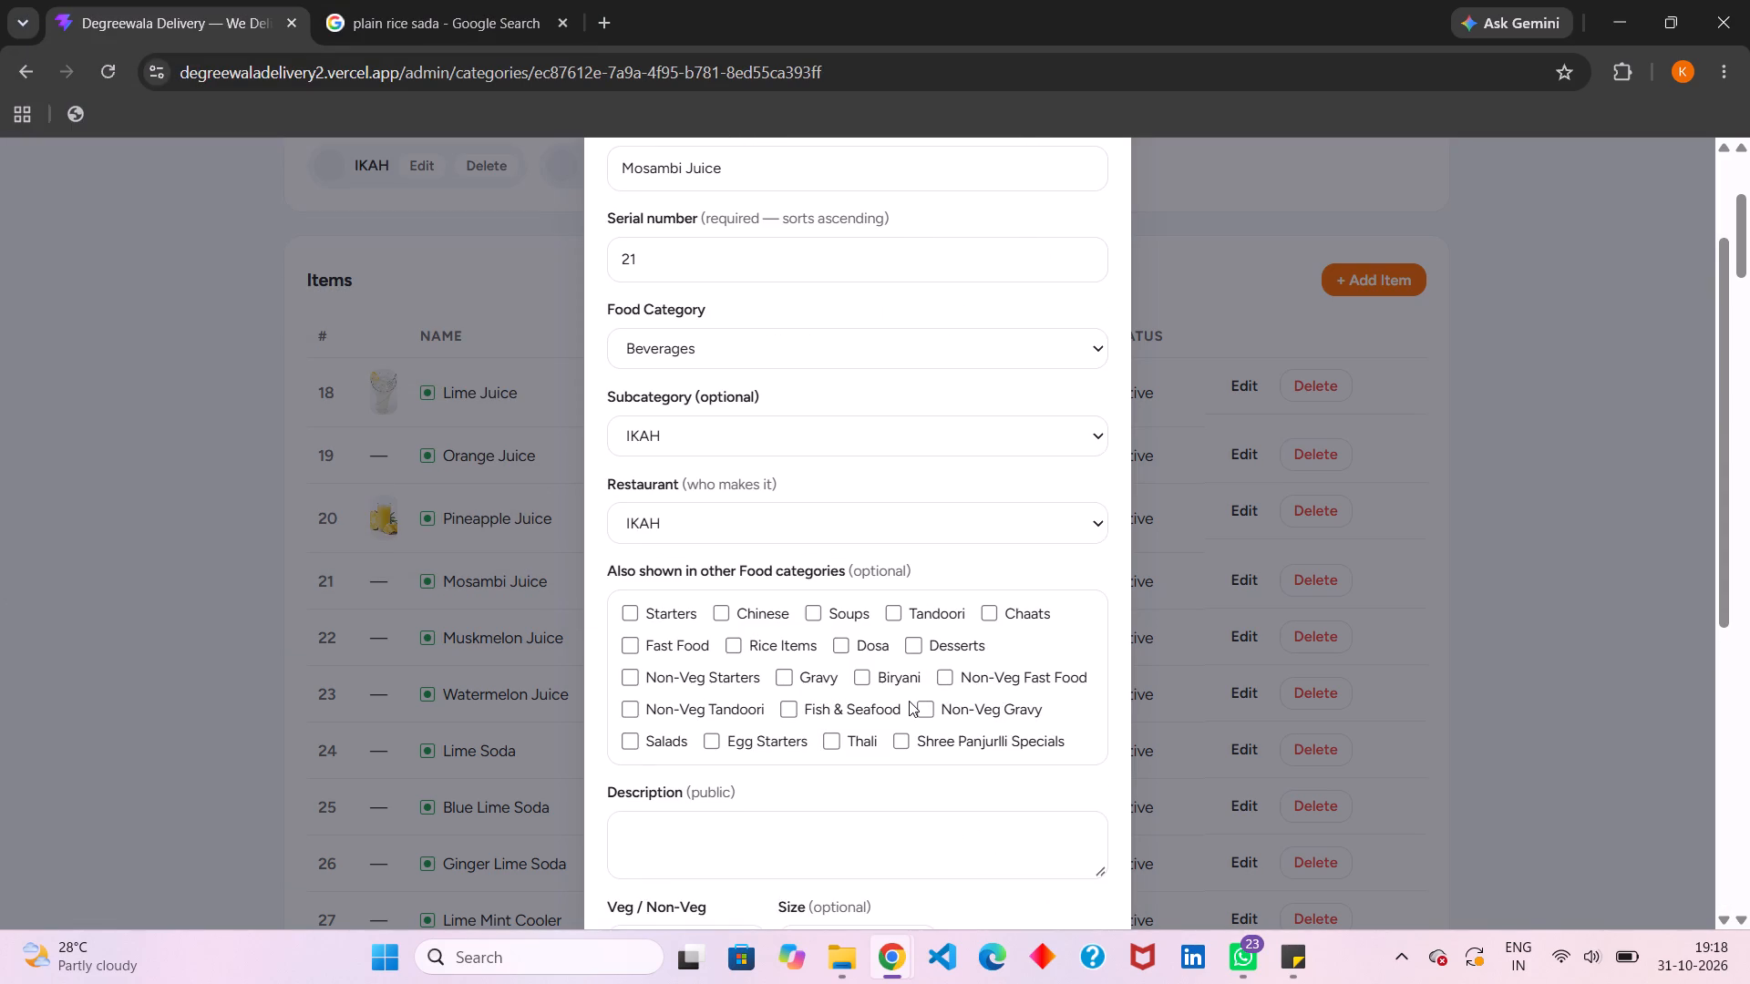
scroll(909, 701, up, 6)
scroll(909, 701, down, 13)
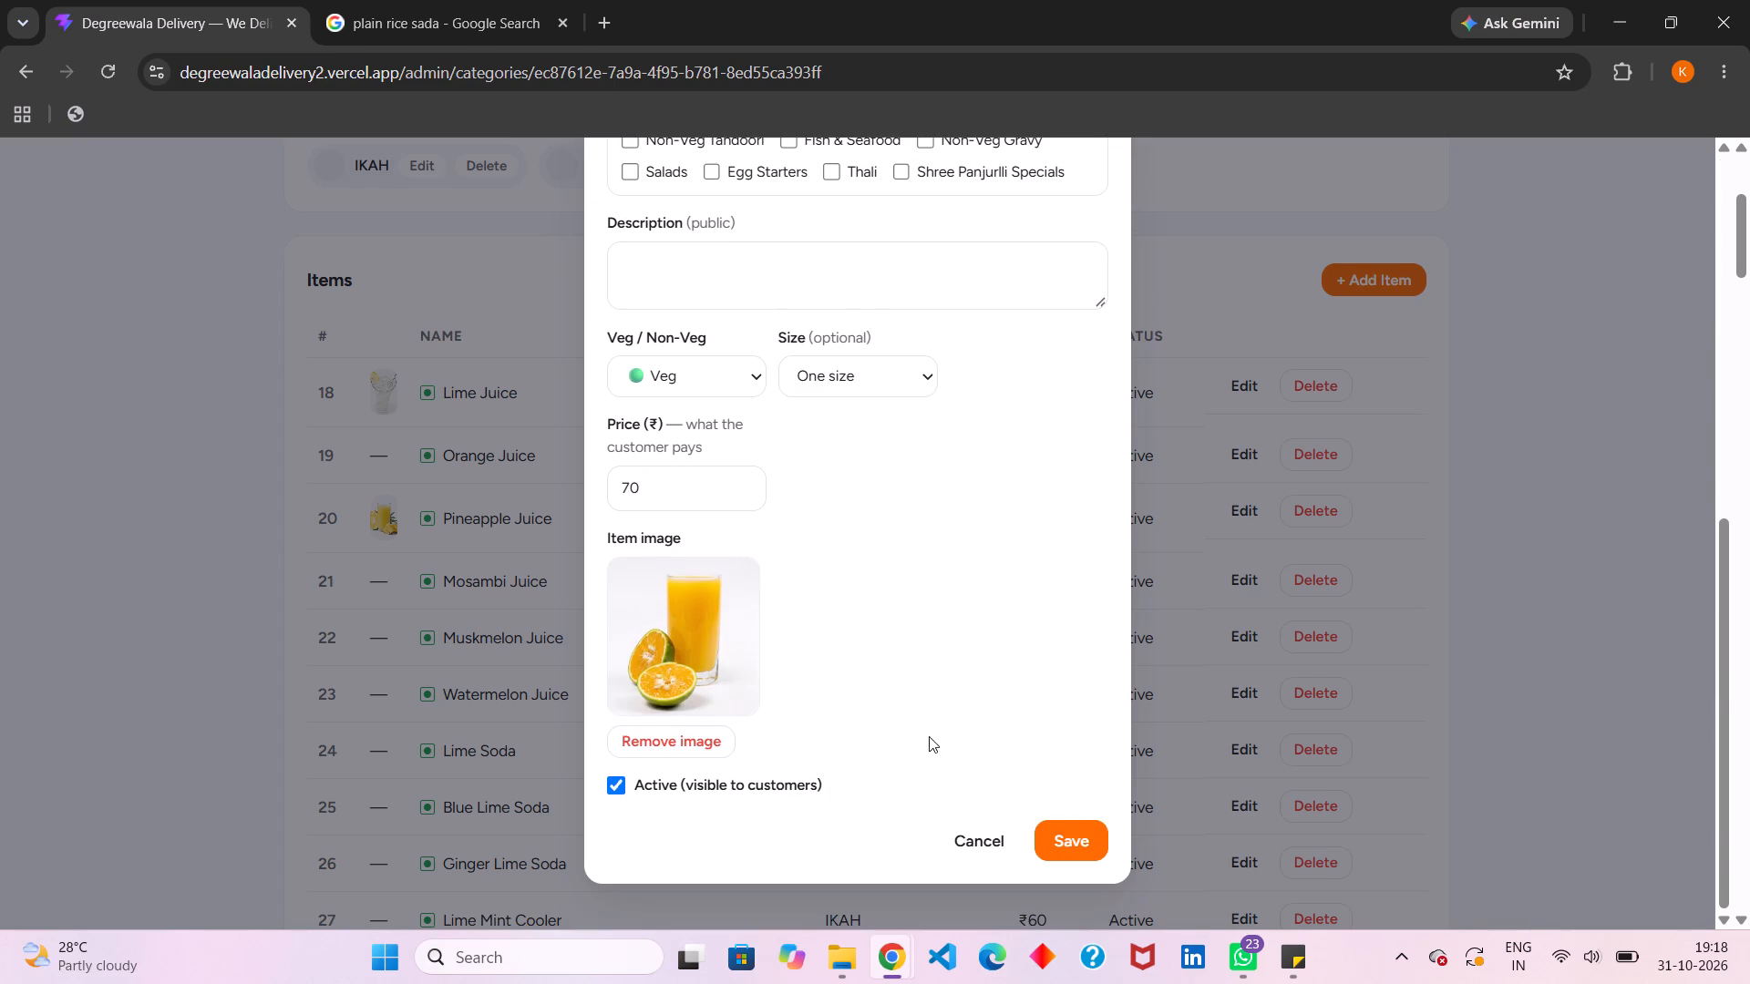
click(1078, 838)
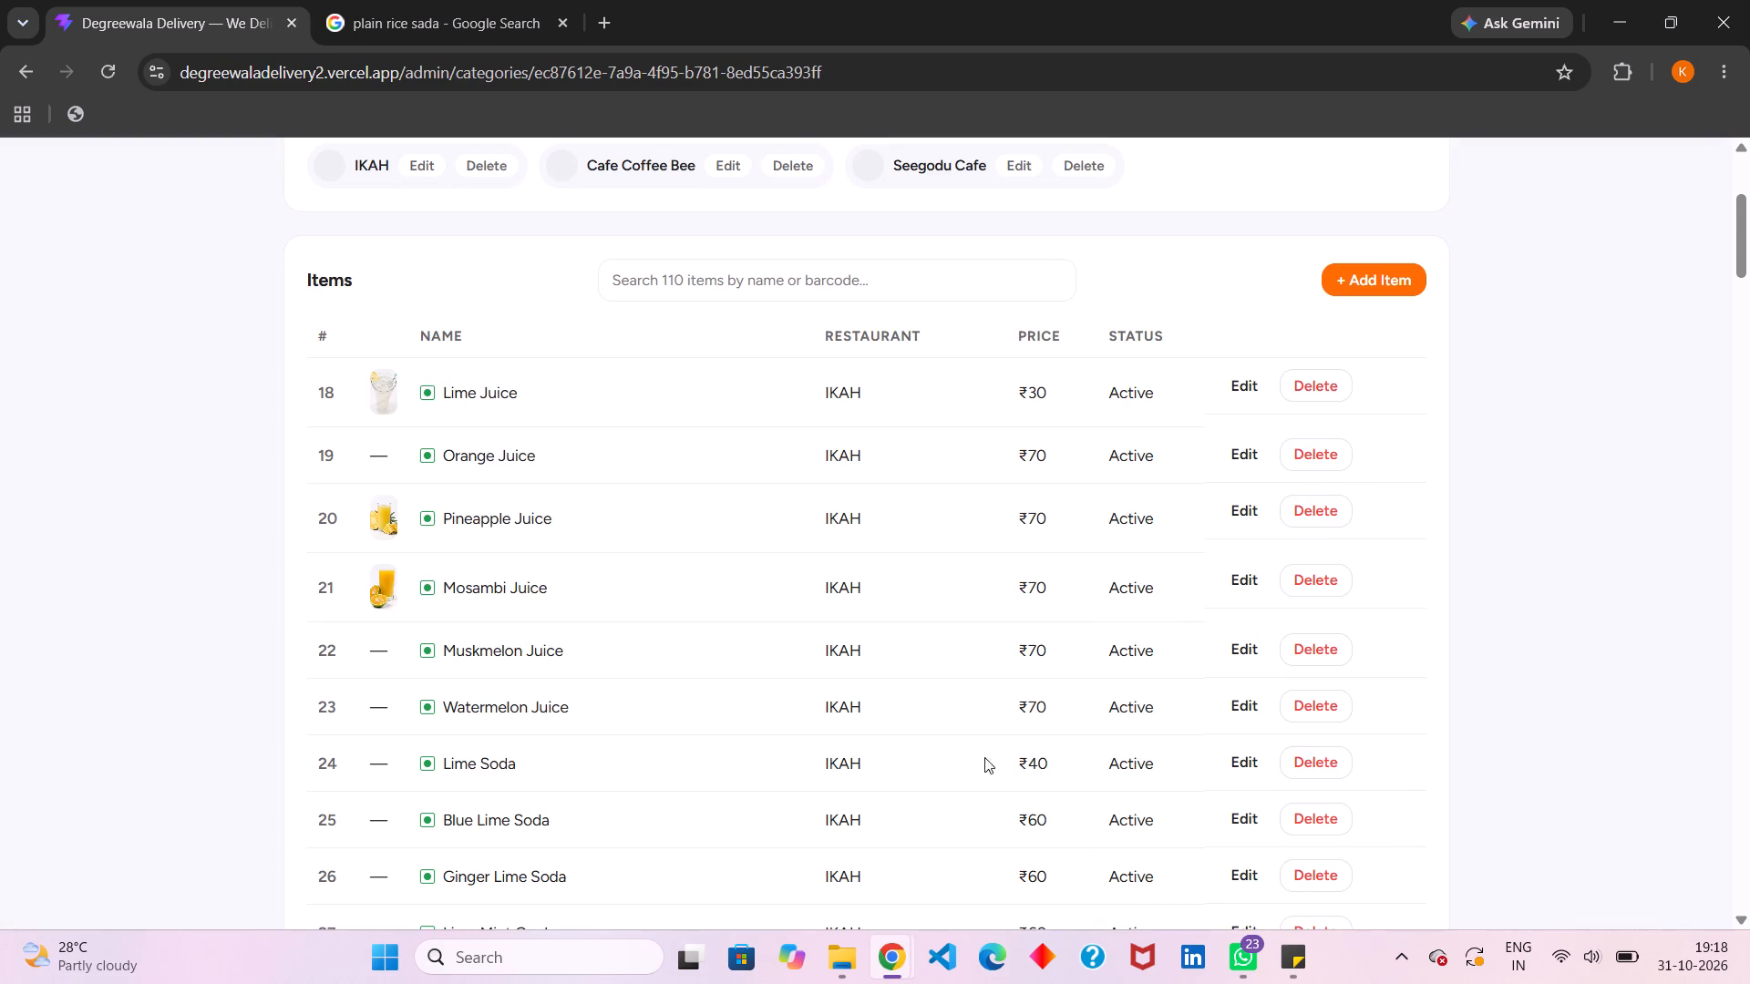
Add the muskmelon_juice_s picture from the Seegodu_cafe folder to IKAH's Muskmelon Juice item and save it.
scroll(808, 663, down, 2)
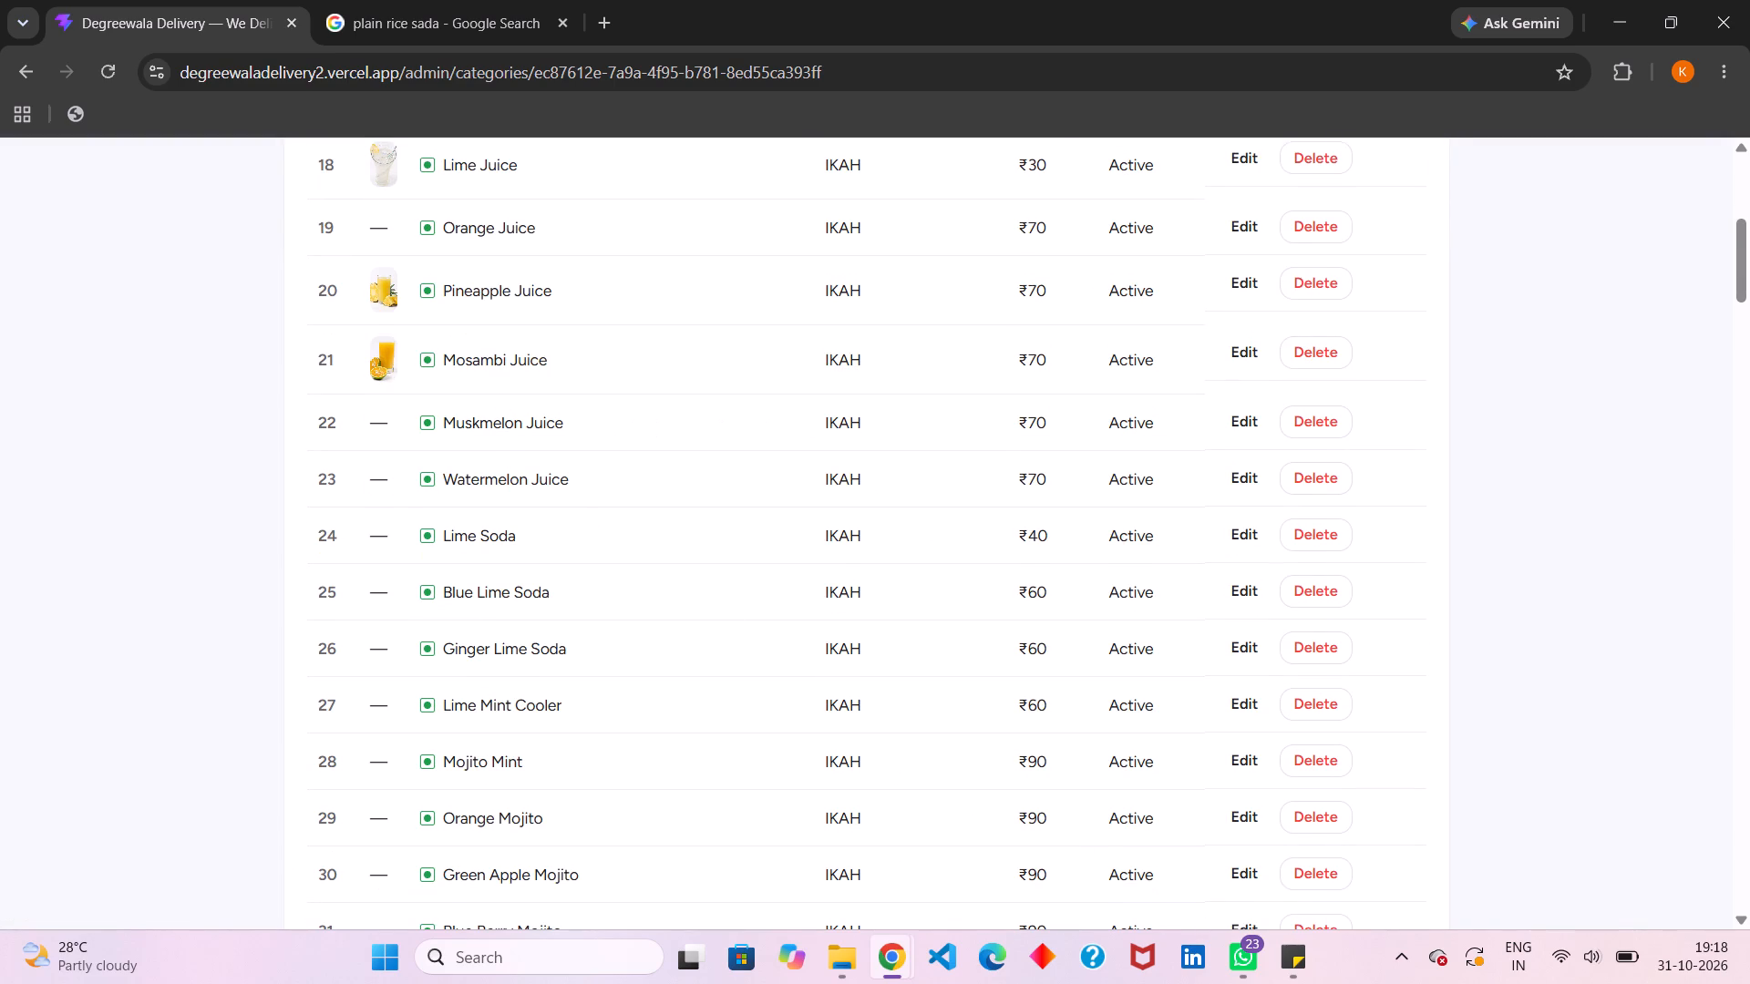
click(1240, 430)
scroll(868, 432, down, 6)
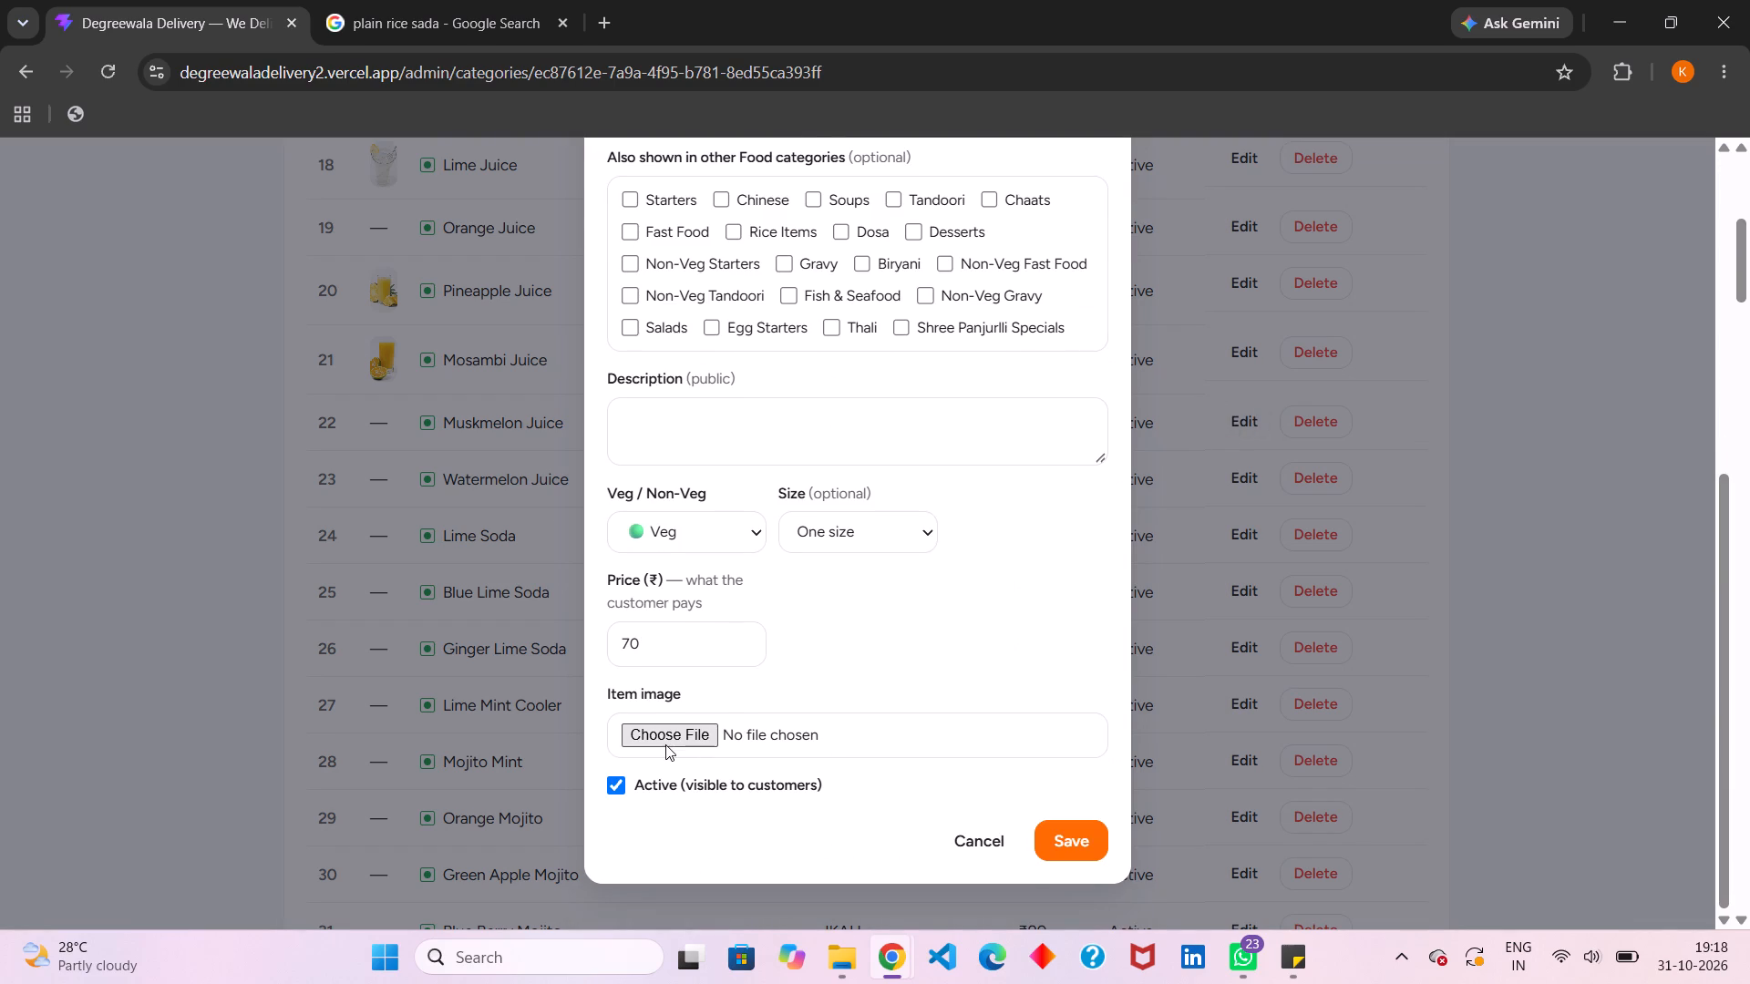
click(664, 743)
click(747, 61)
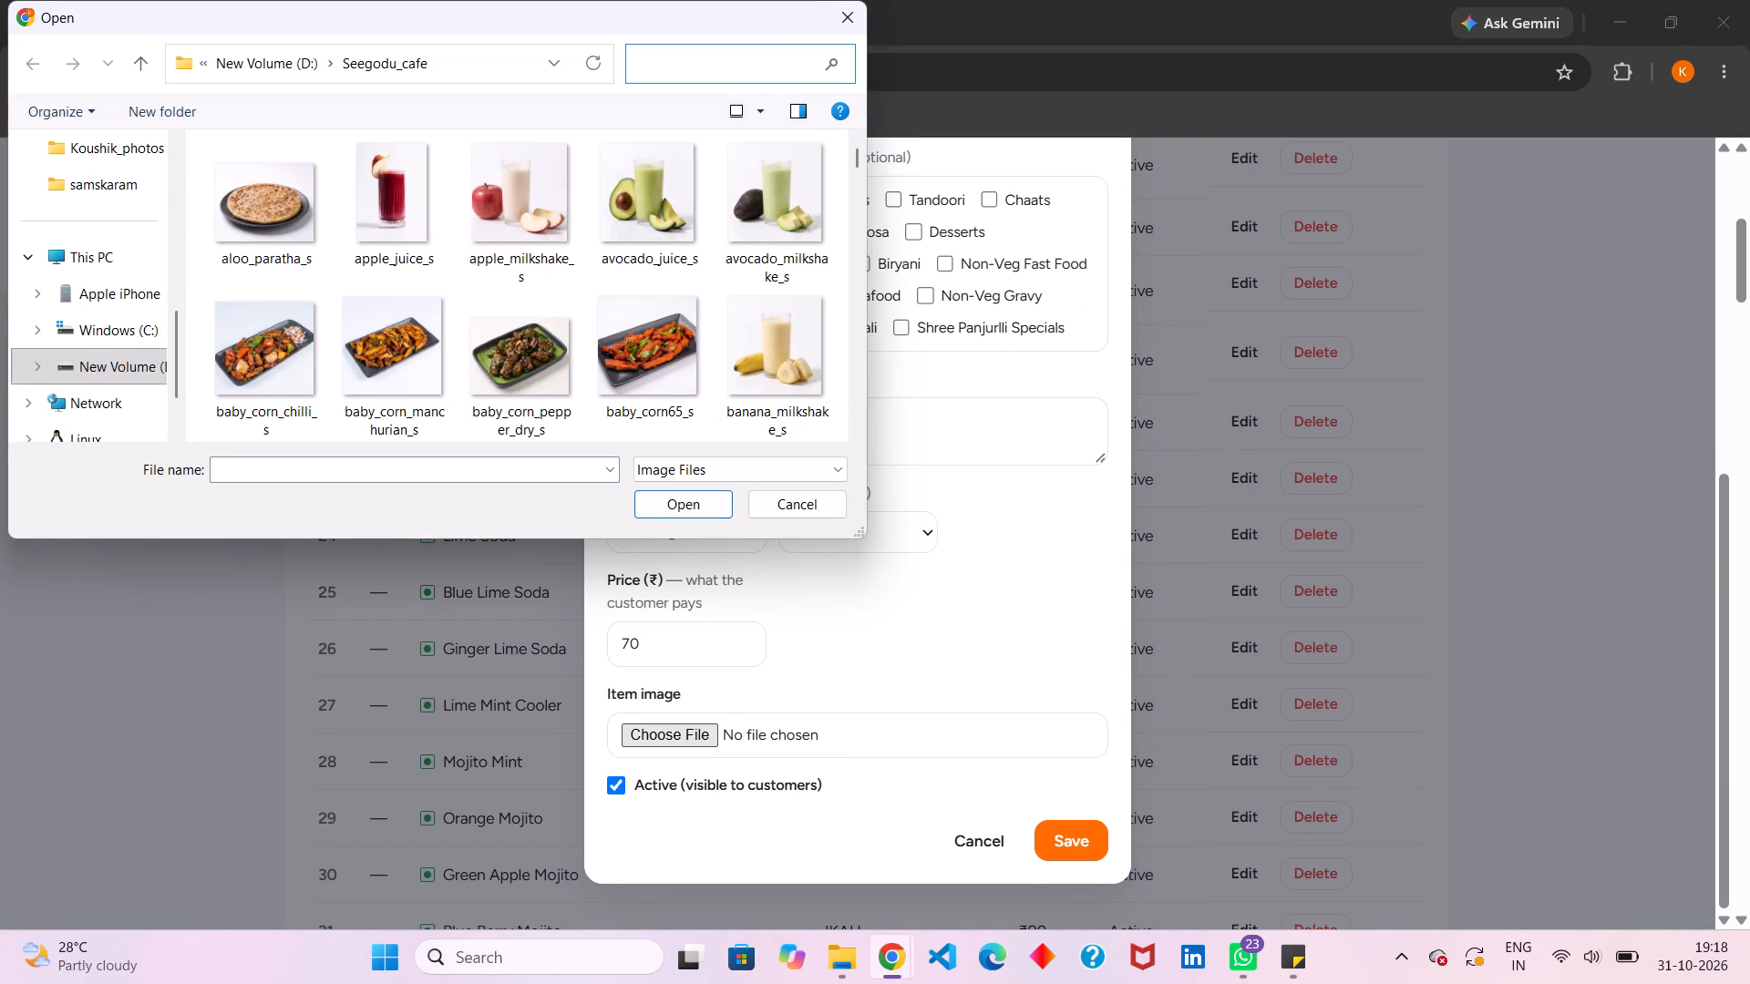
text(muskmelon)
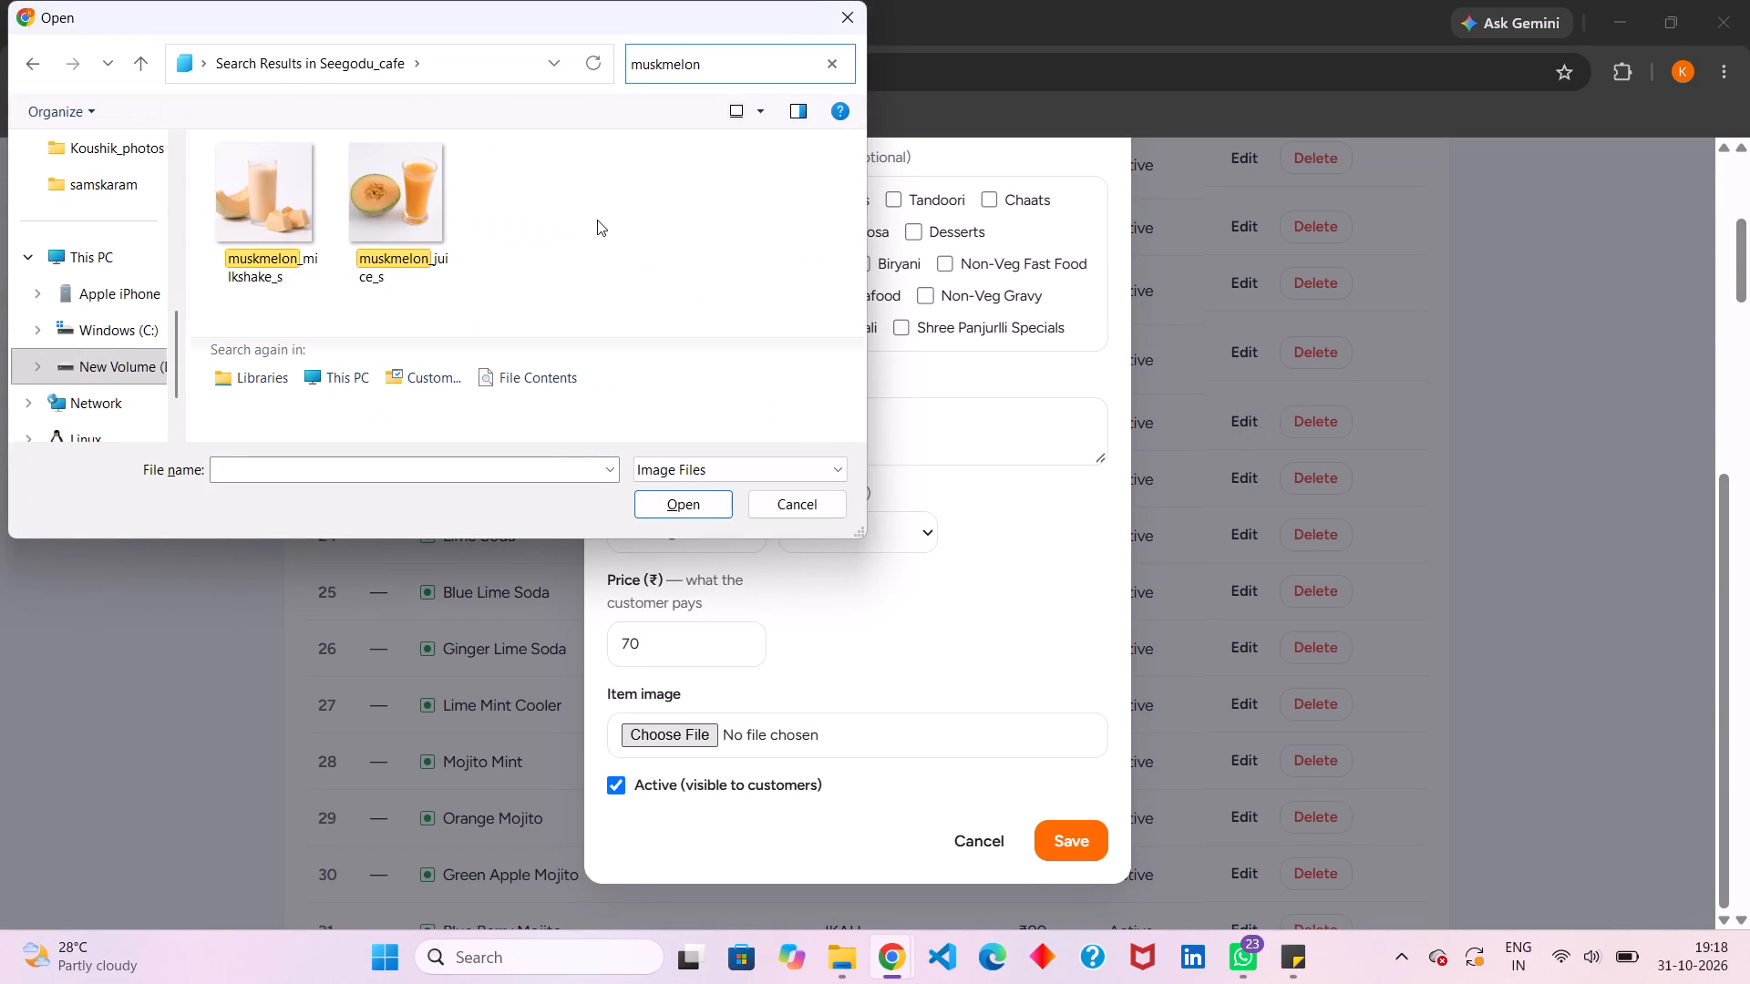
double_click(420, 230)
scroll(976, 547, down, 3)
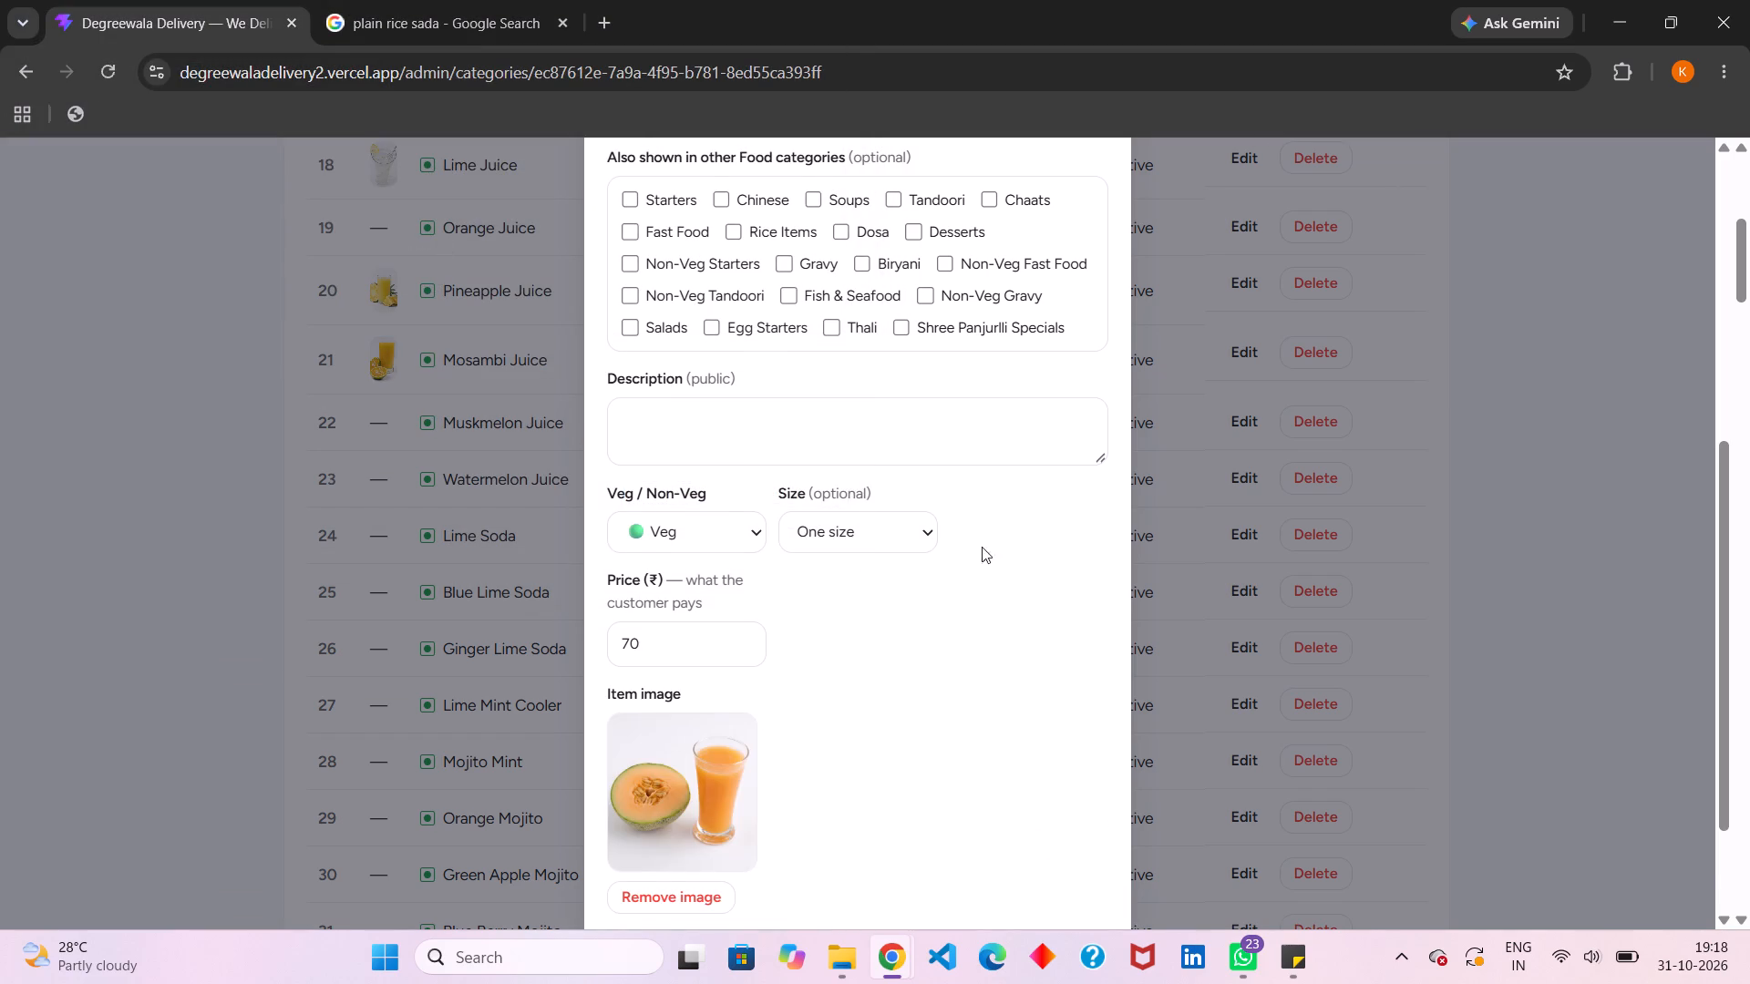
scroll(982, 547, down, 5)
click(1081, 843)
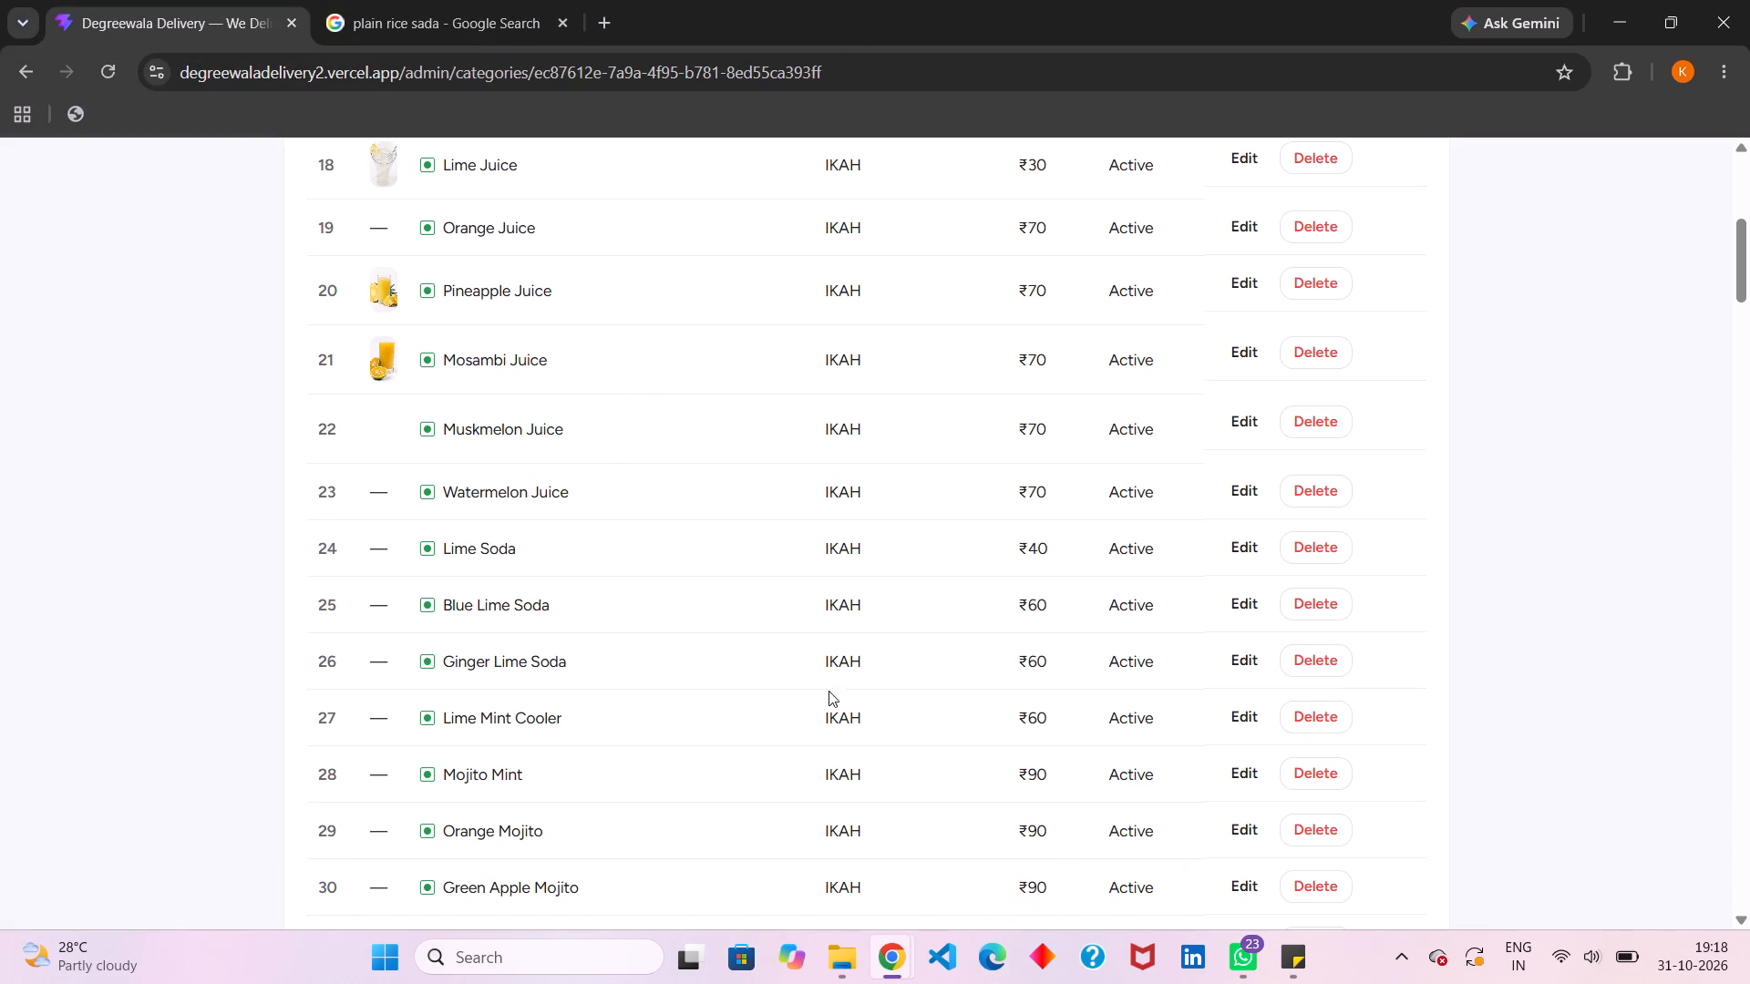
Add the watermelon_juice_s picture from the Seegodu_cafe folder to IKAH's Watermelon Juice item and save it.
click(1242, 489)
scroll(909, 477, down, 7)
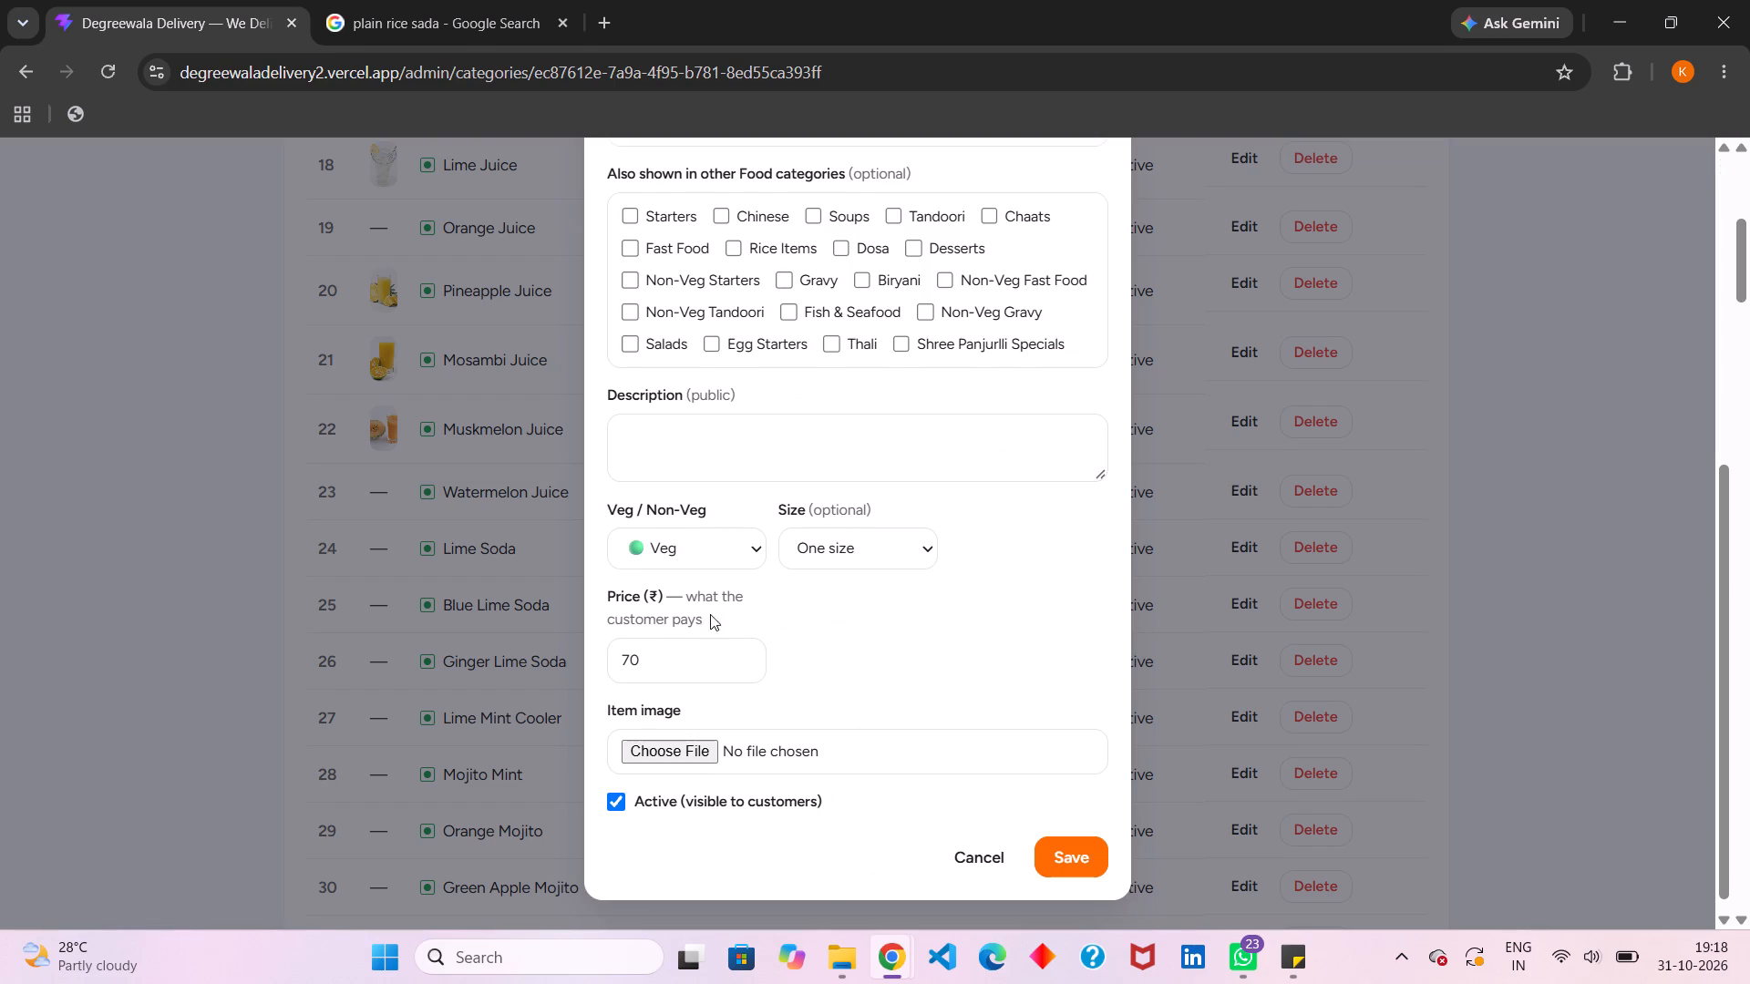
click(667, 724)
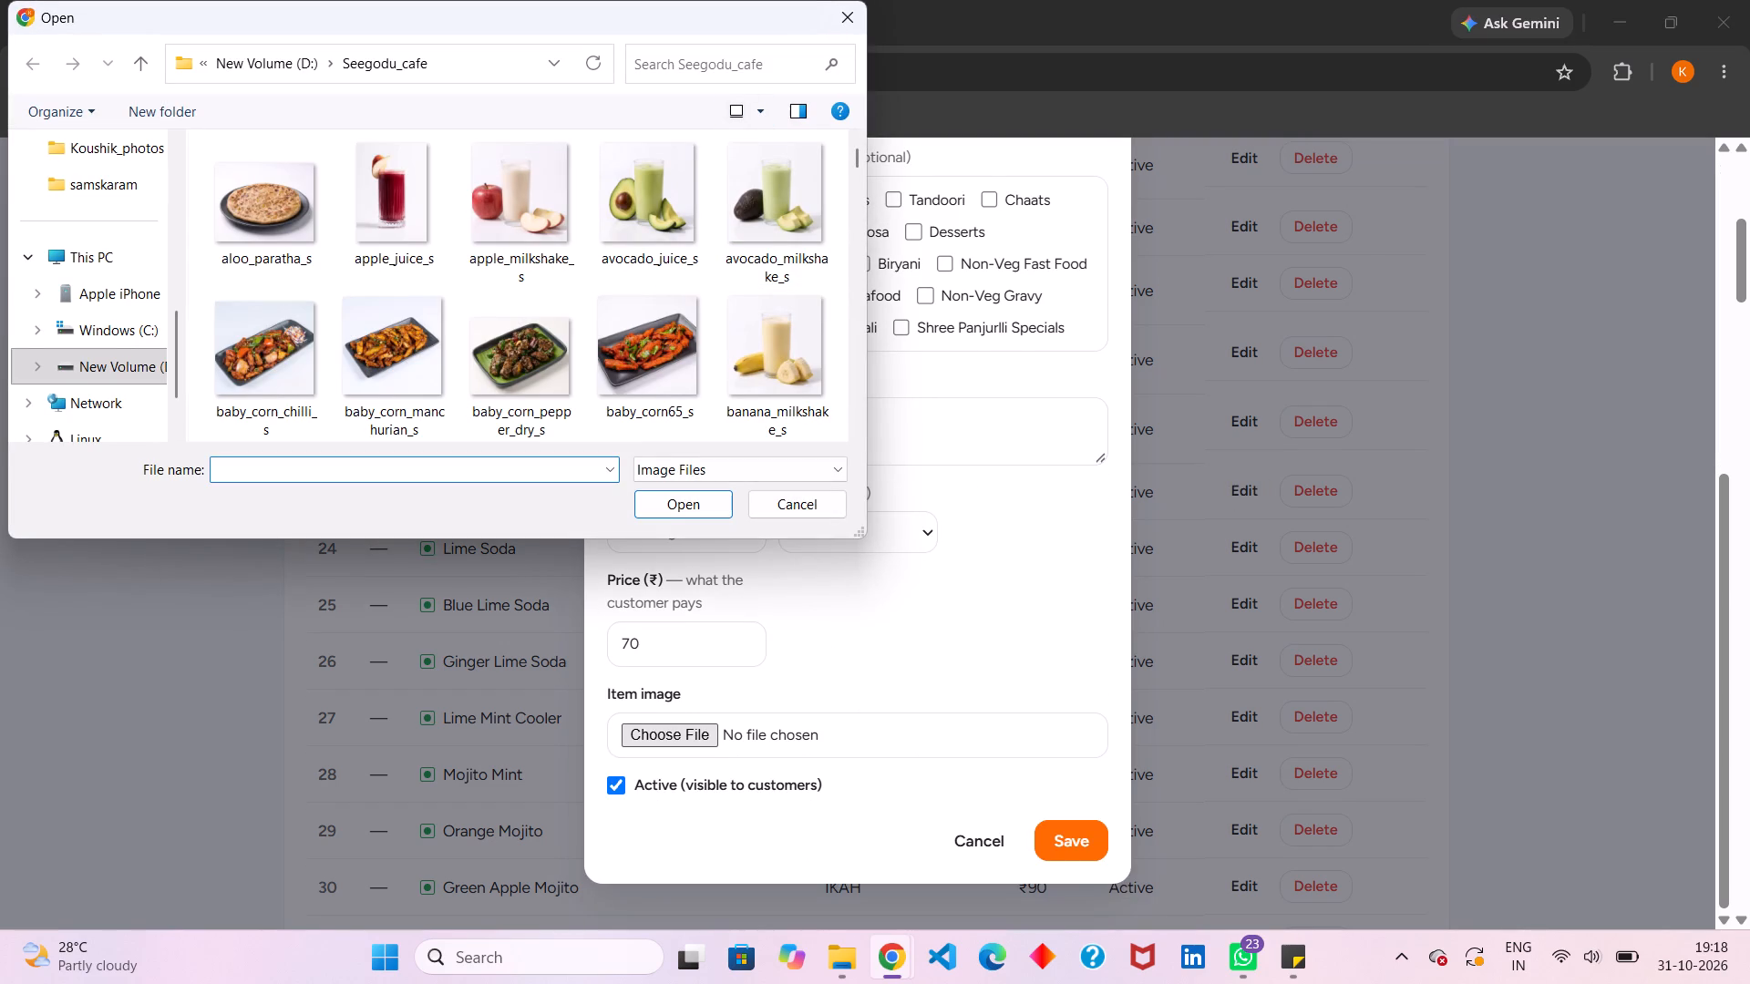
click(744, 66)
text(water)
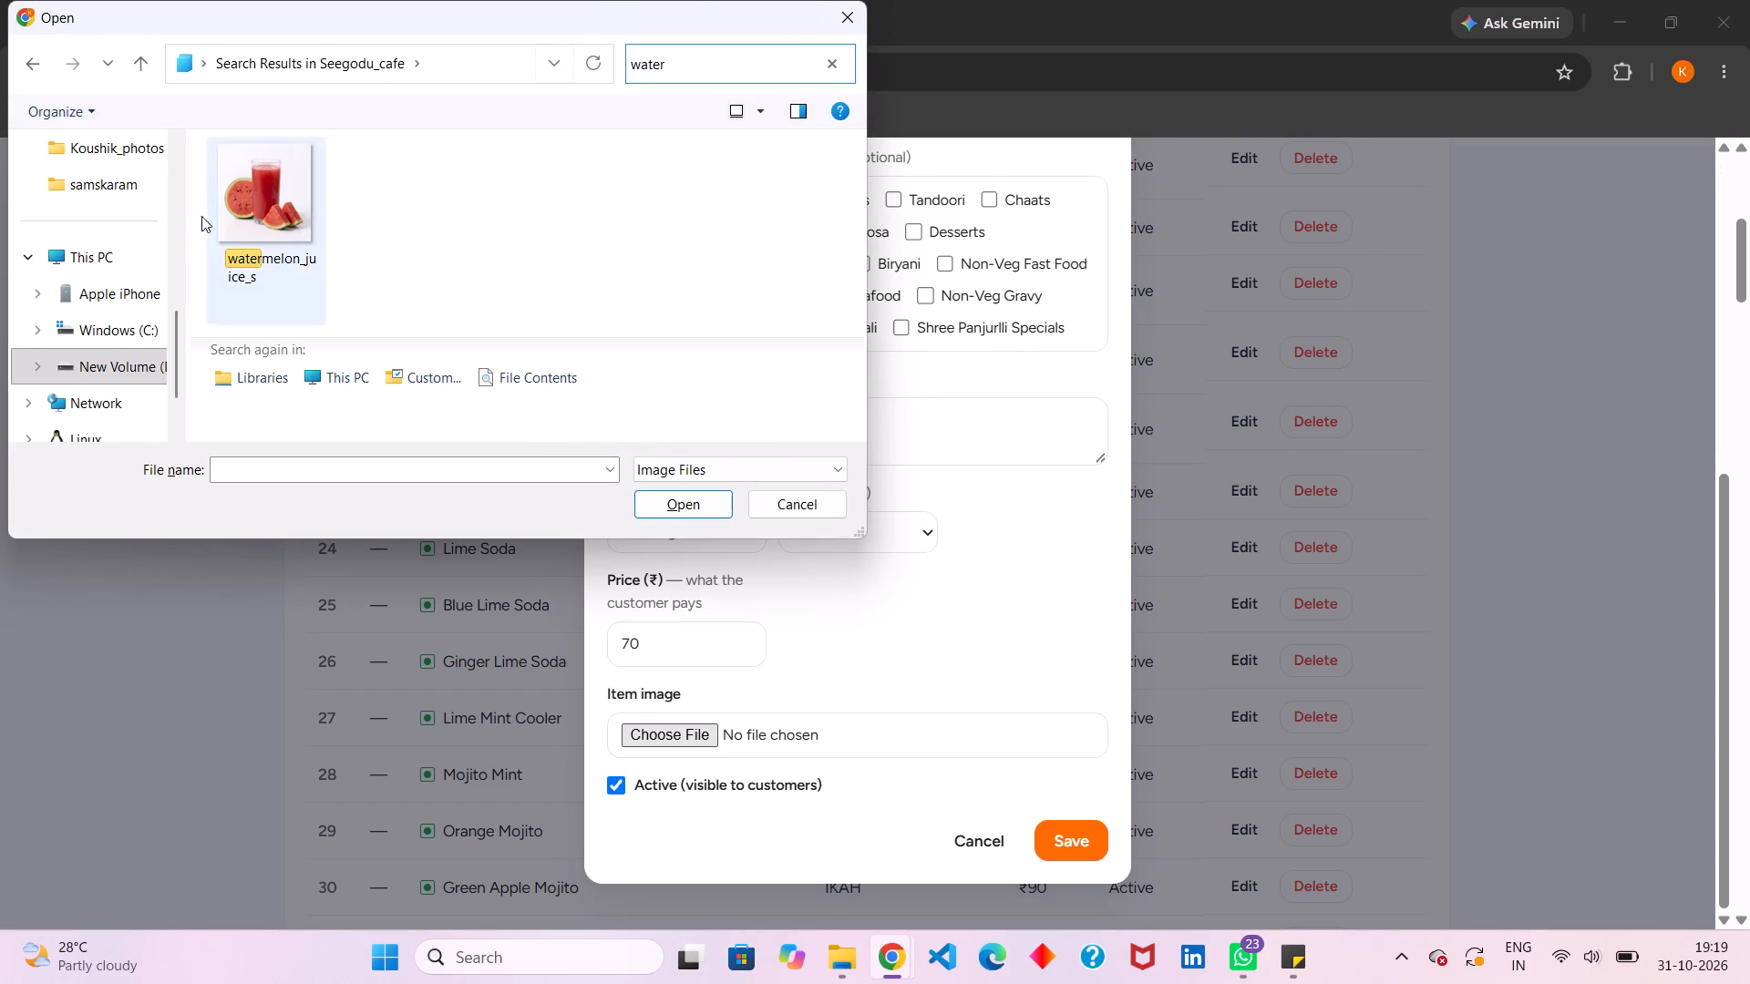
double_click(252, 206)
scroll(908, 548, down, 7)
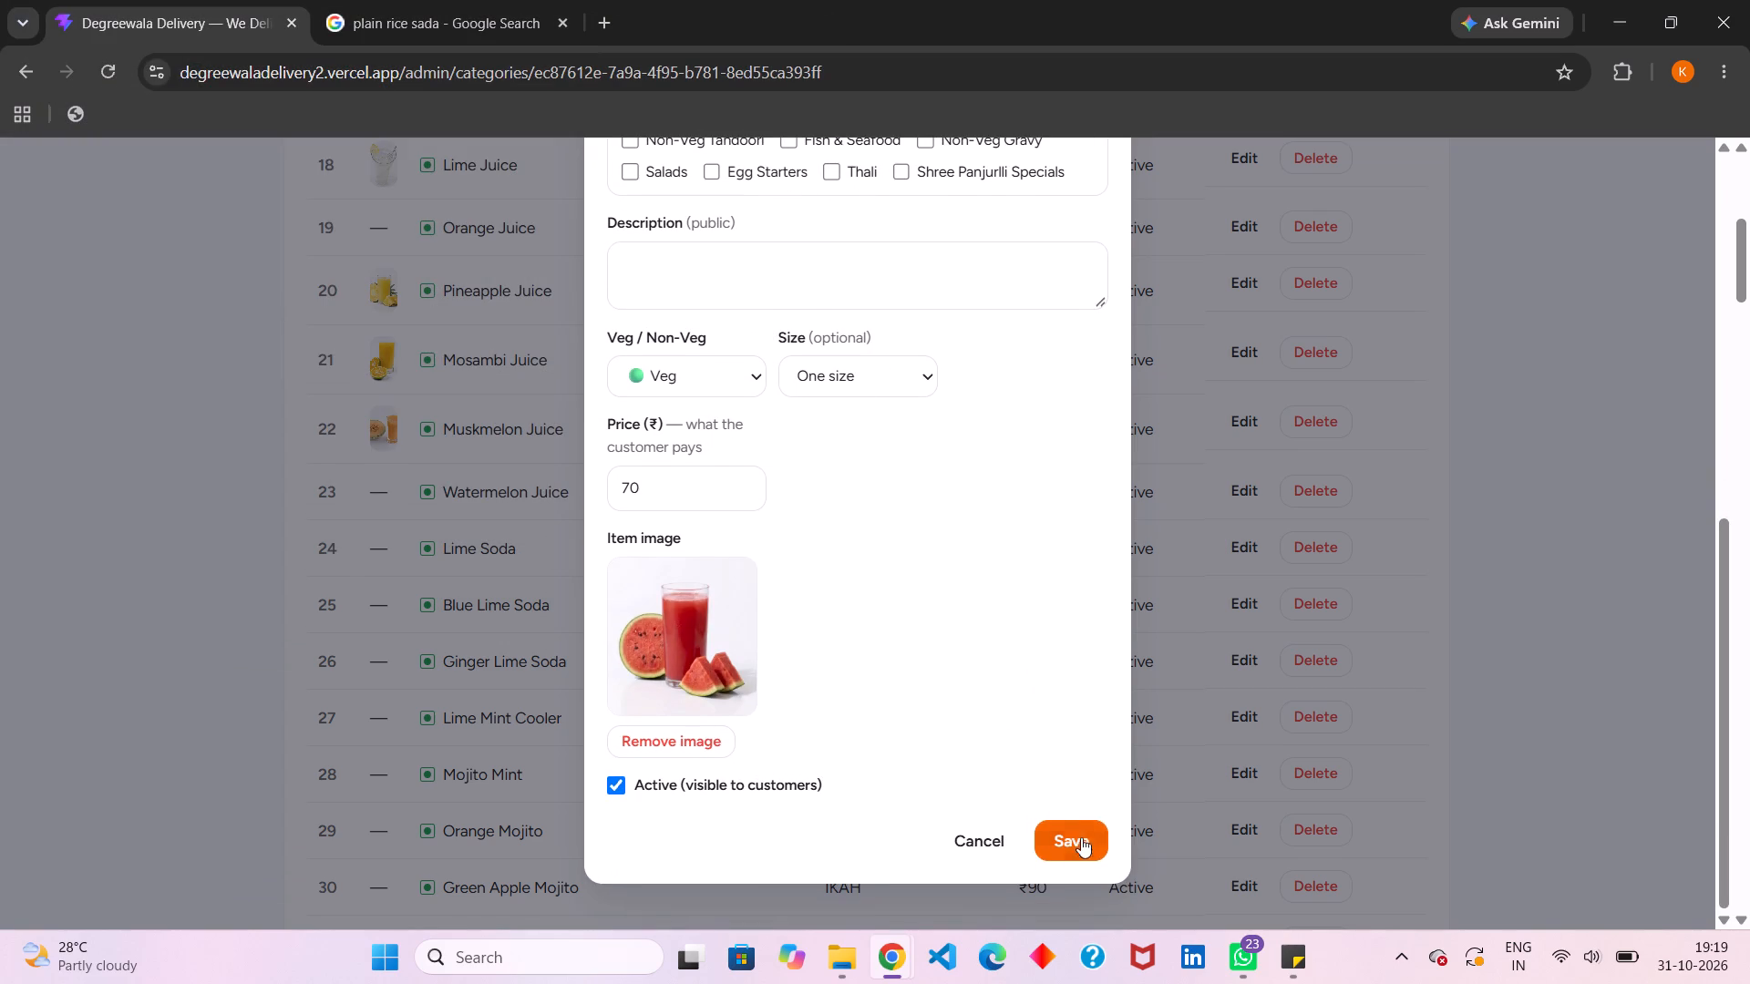
click(1081, 847)
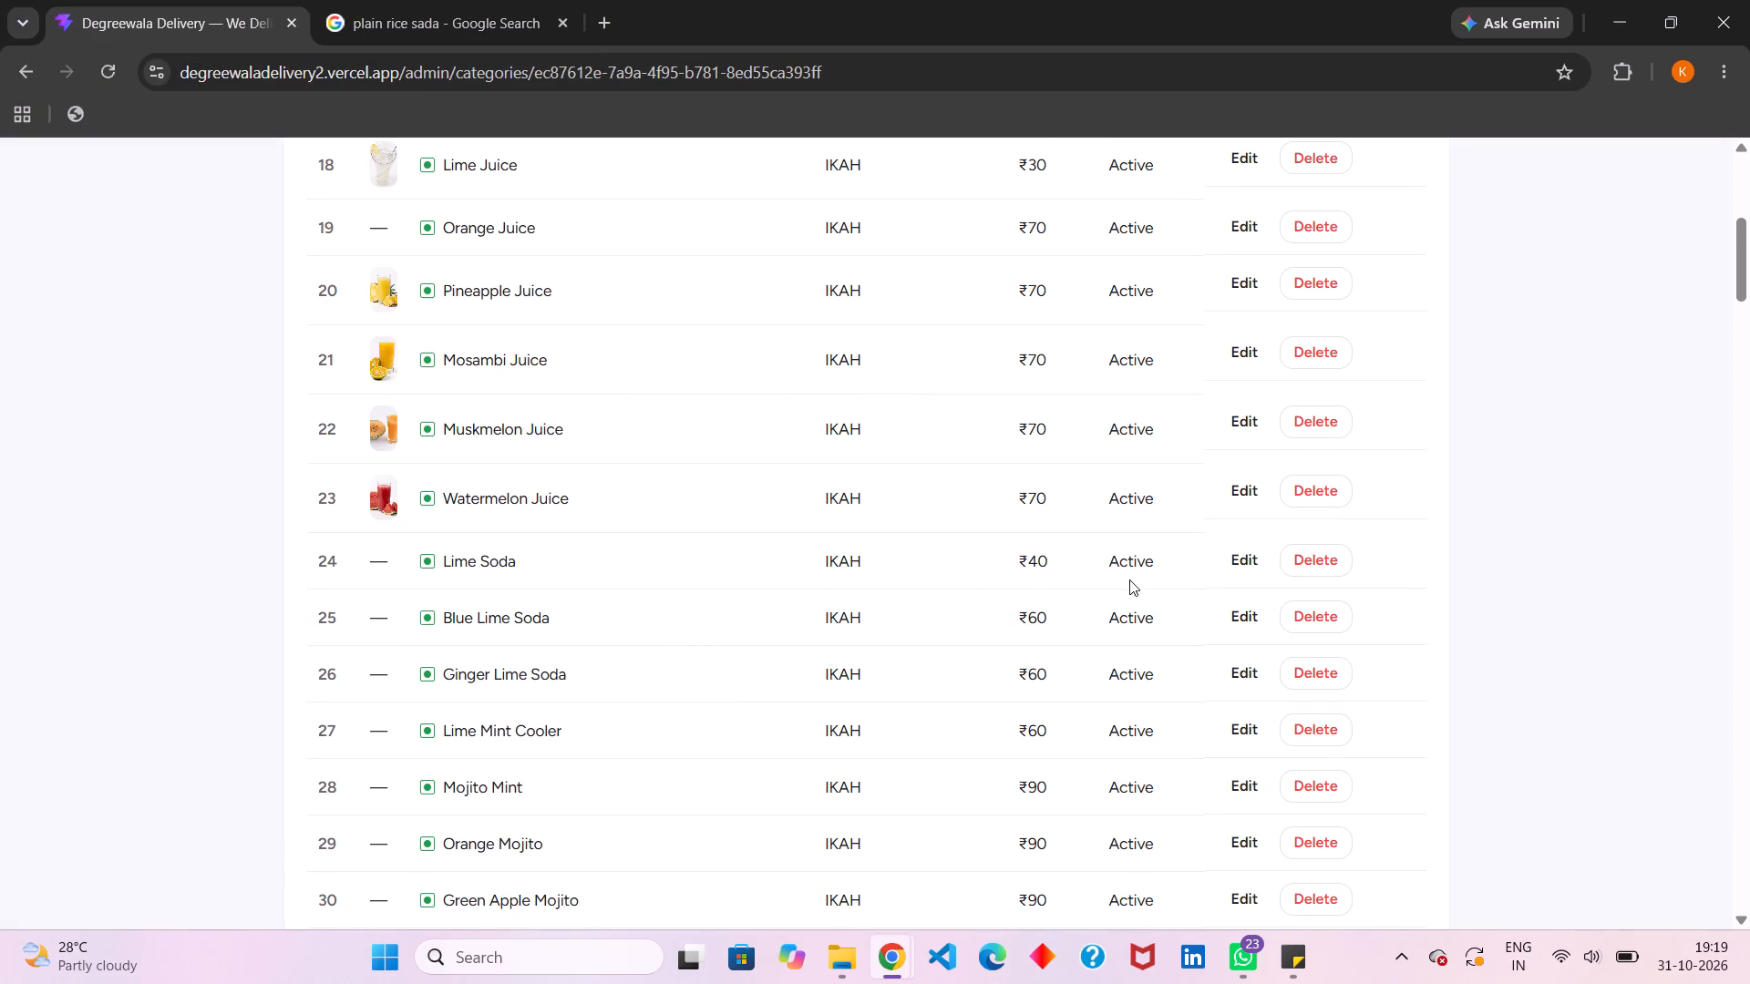
Add the lime_soda_s picture from the Seegodu_cafe folder to IKAH's Lime Soda item and save it.
click(1234, 561)
scroll(839, 528, down, 6)
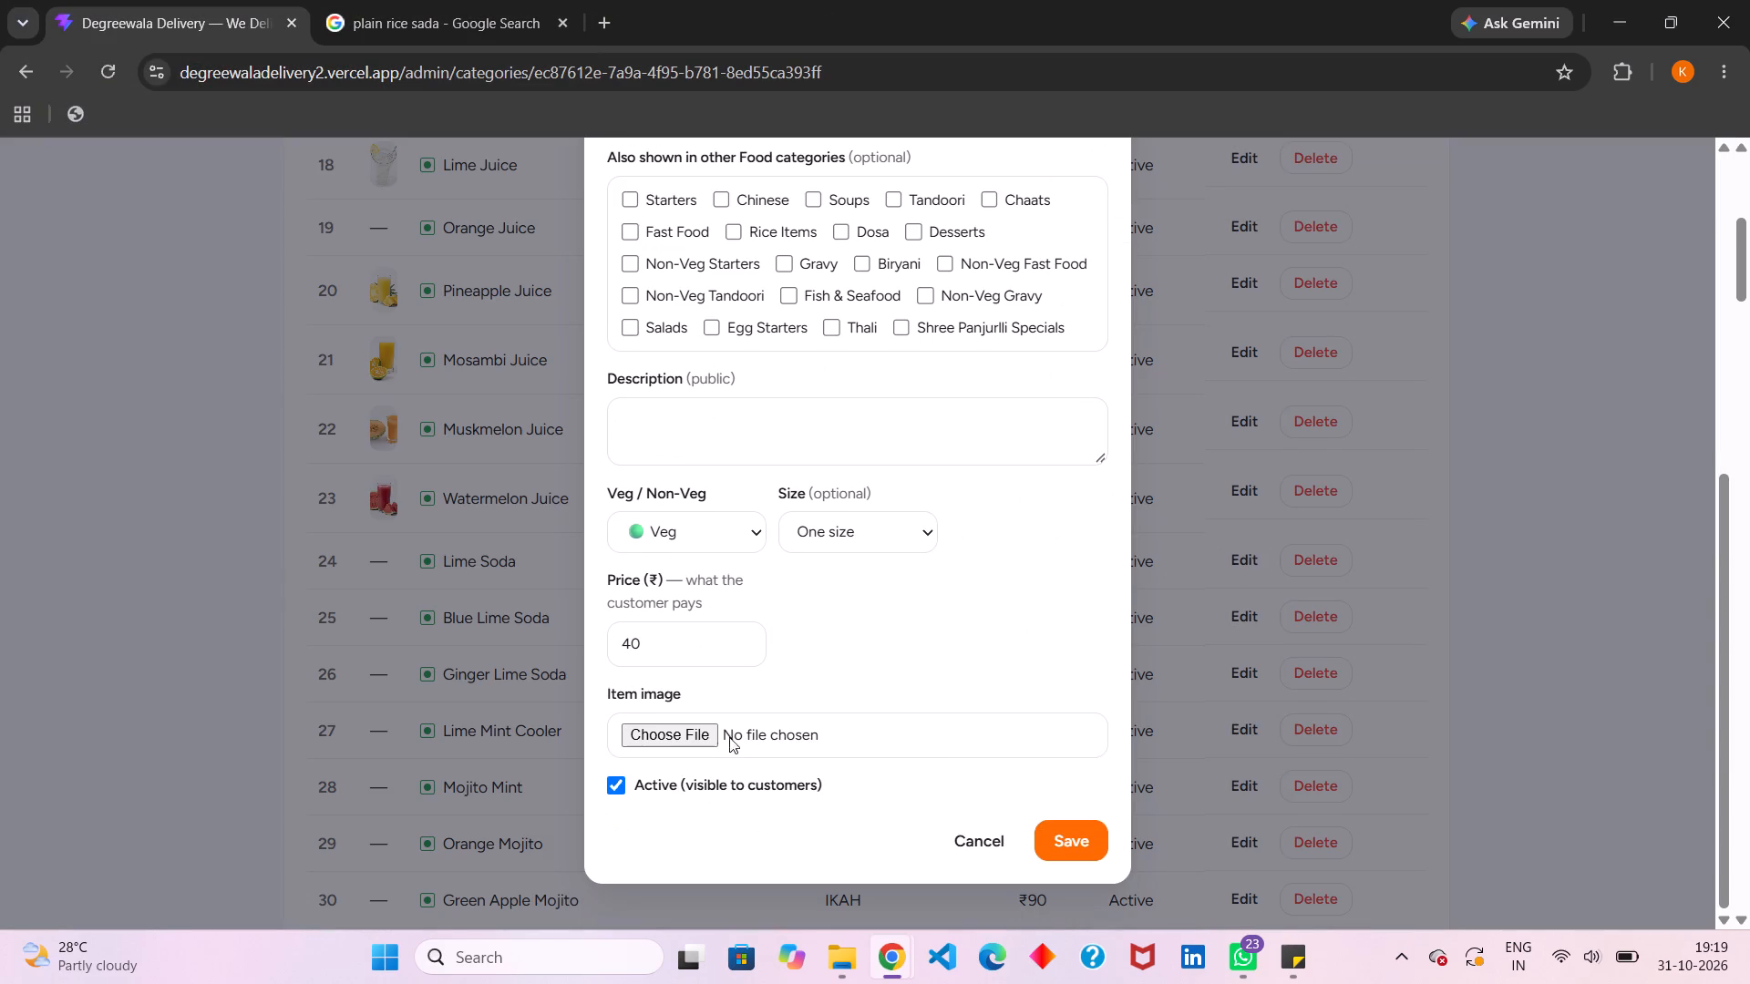
click(657, 738)
click(761, 59)
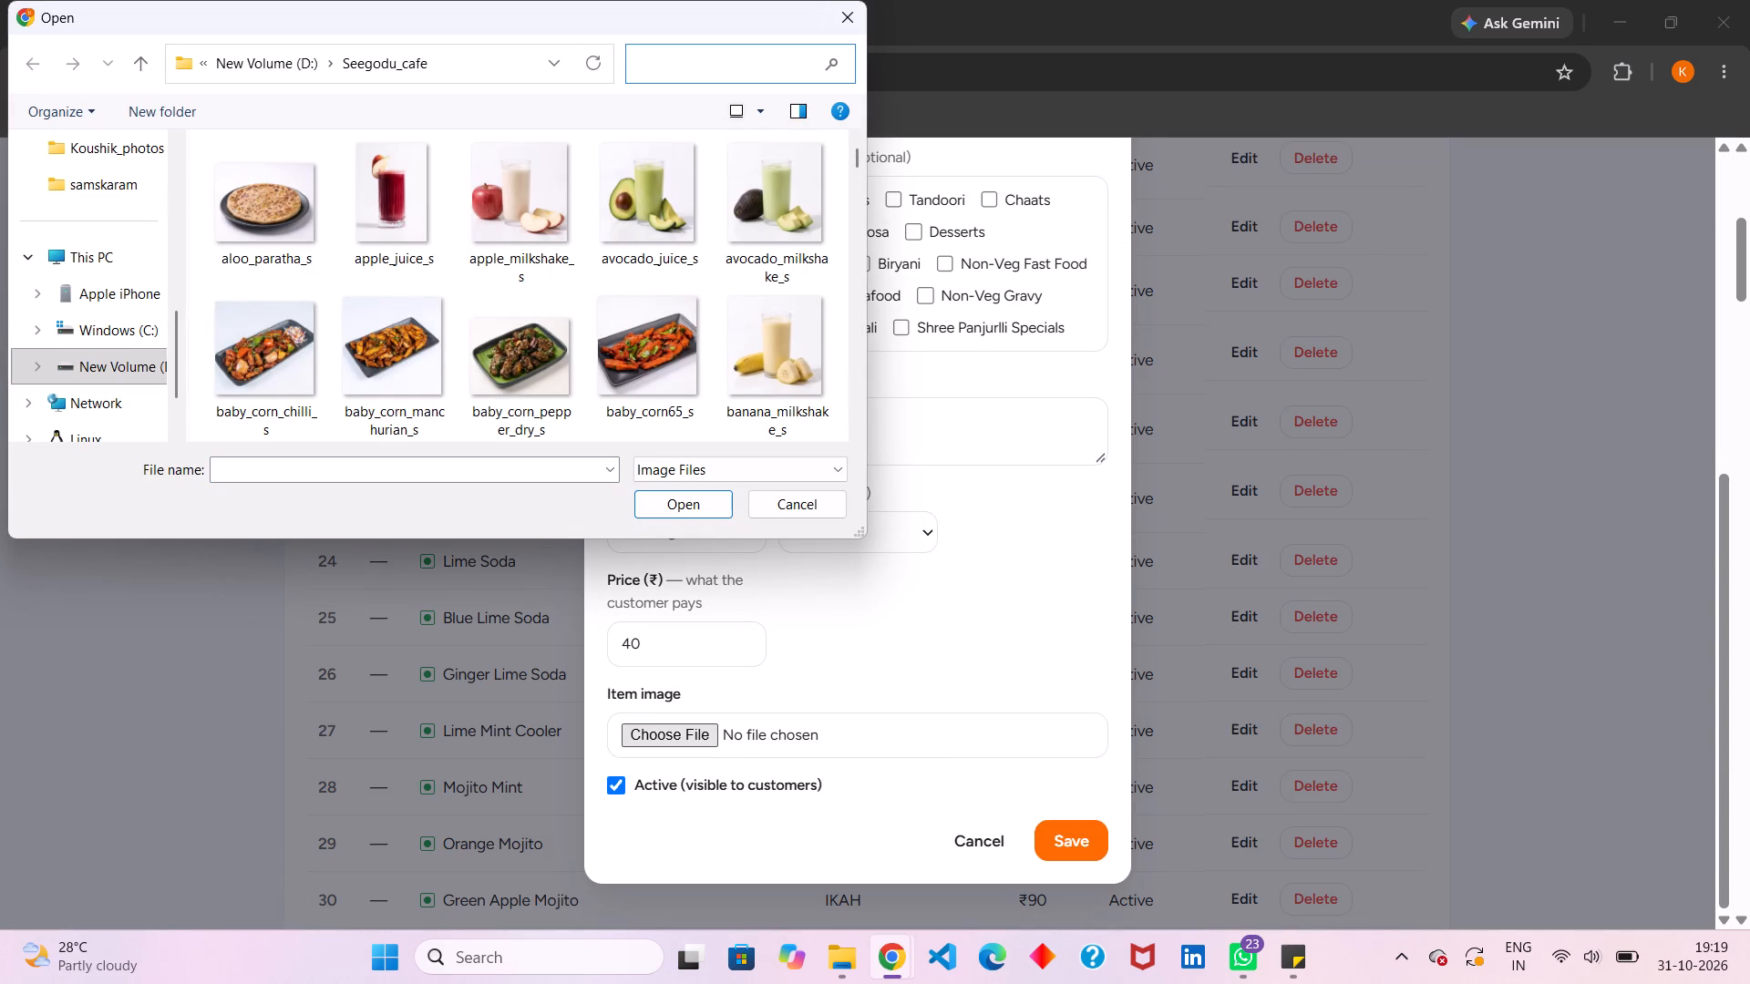
text(lime soda)
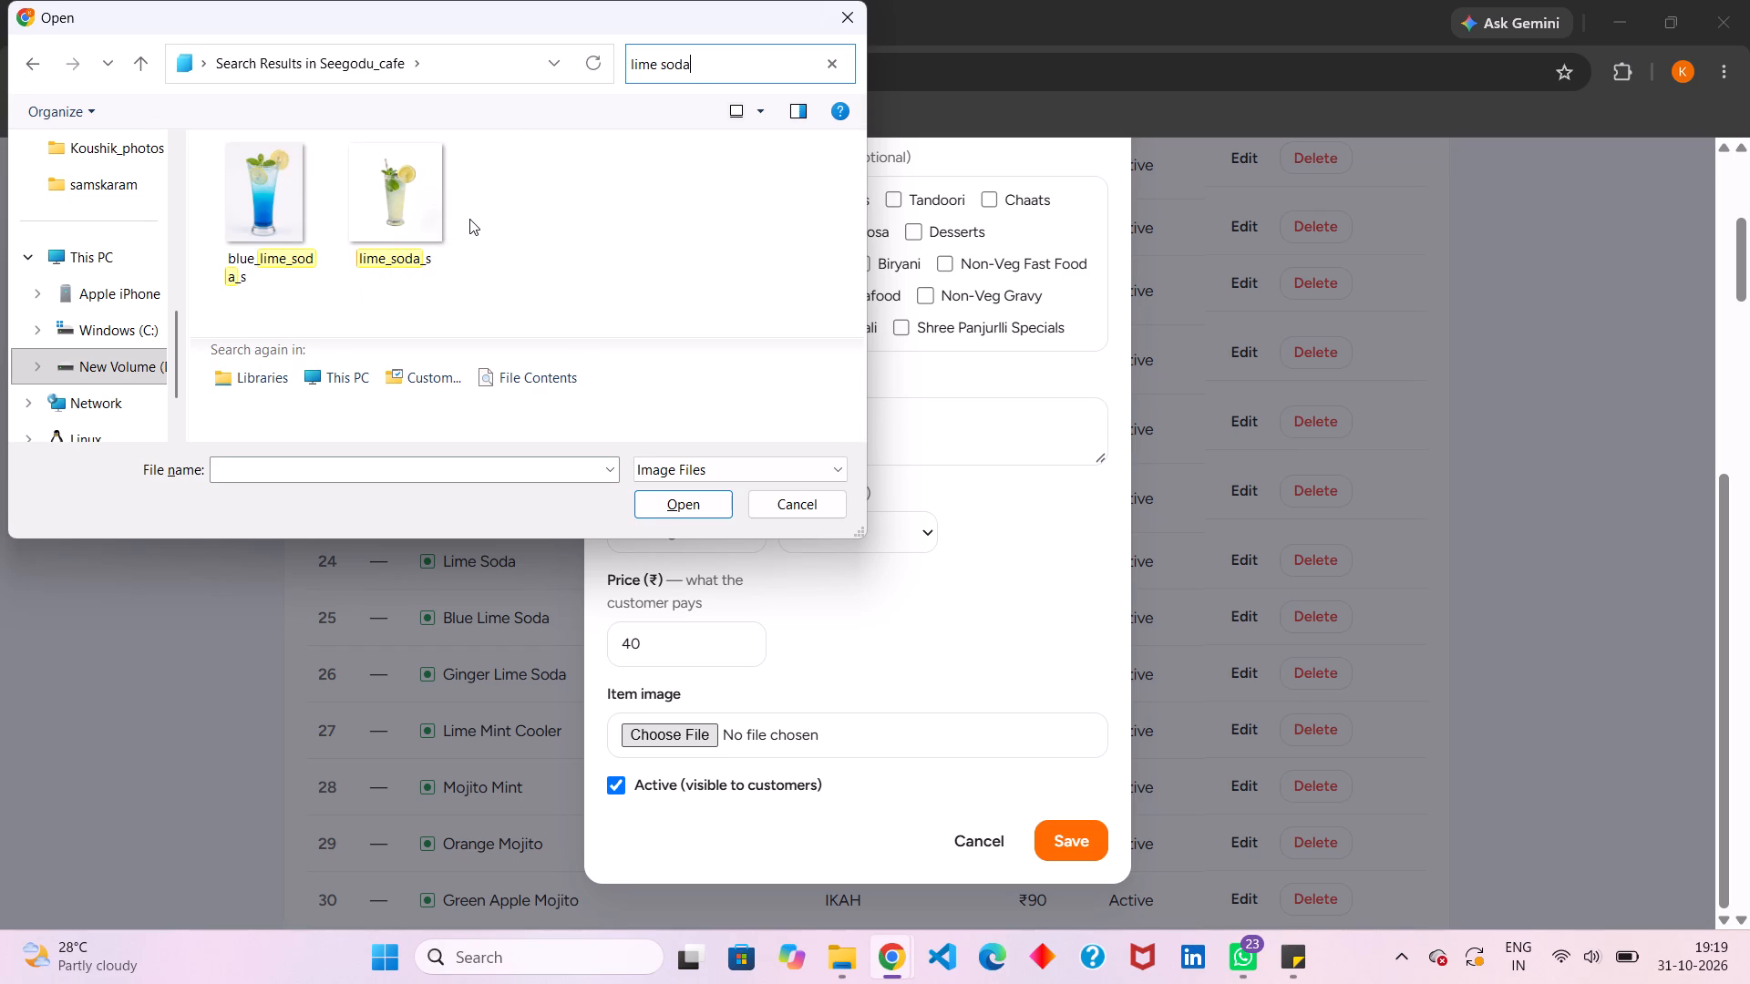
double_click(434, 205)
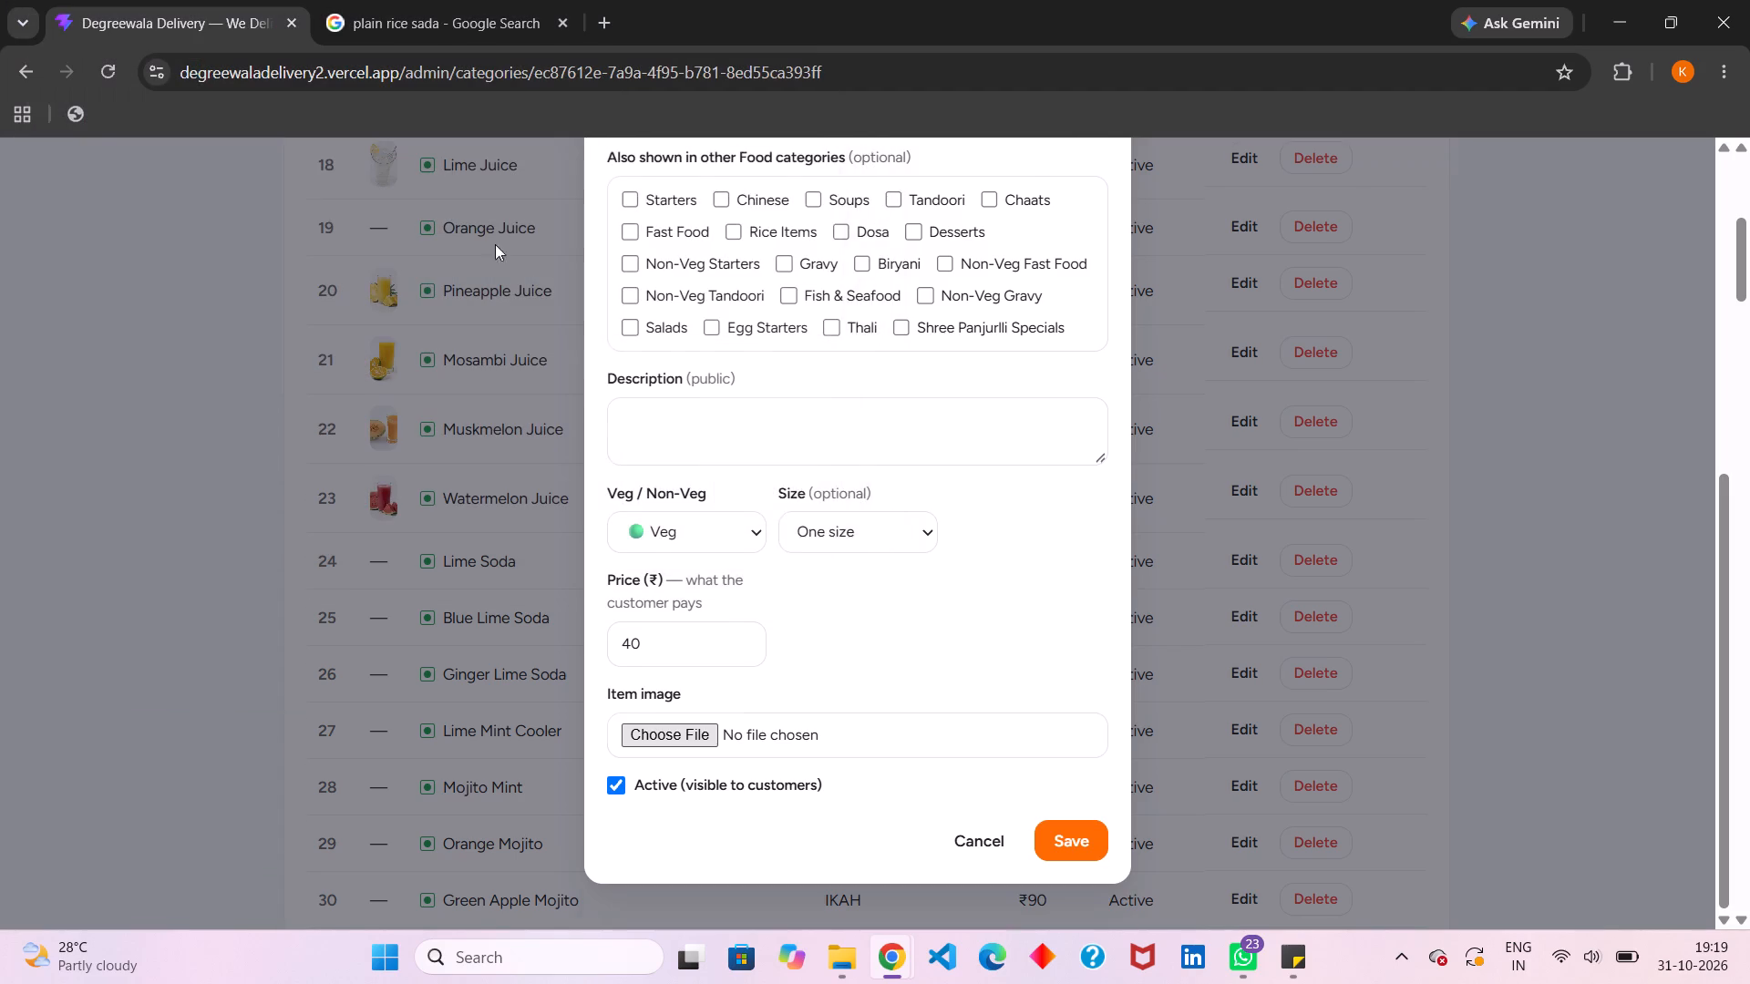
scroll(695, 343, down, 7)
click(1072, 835)
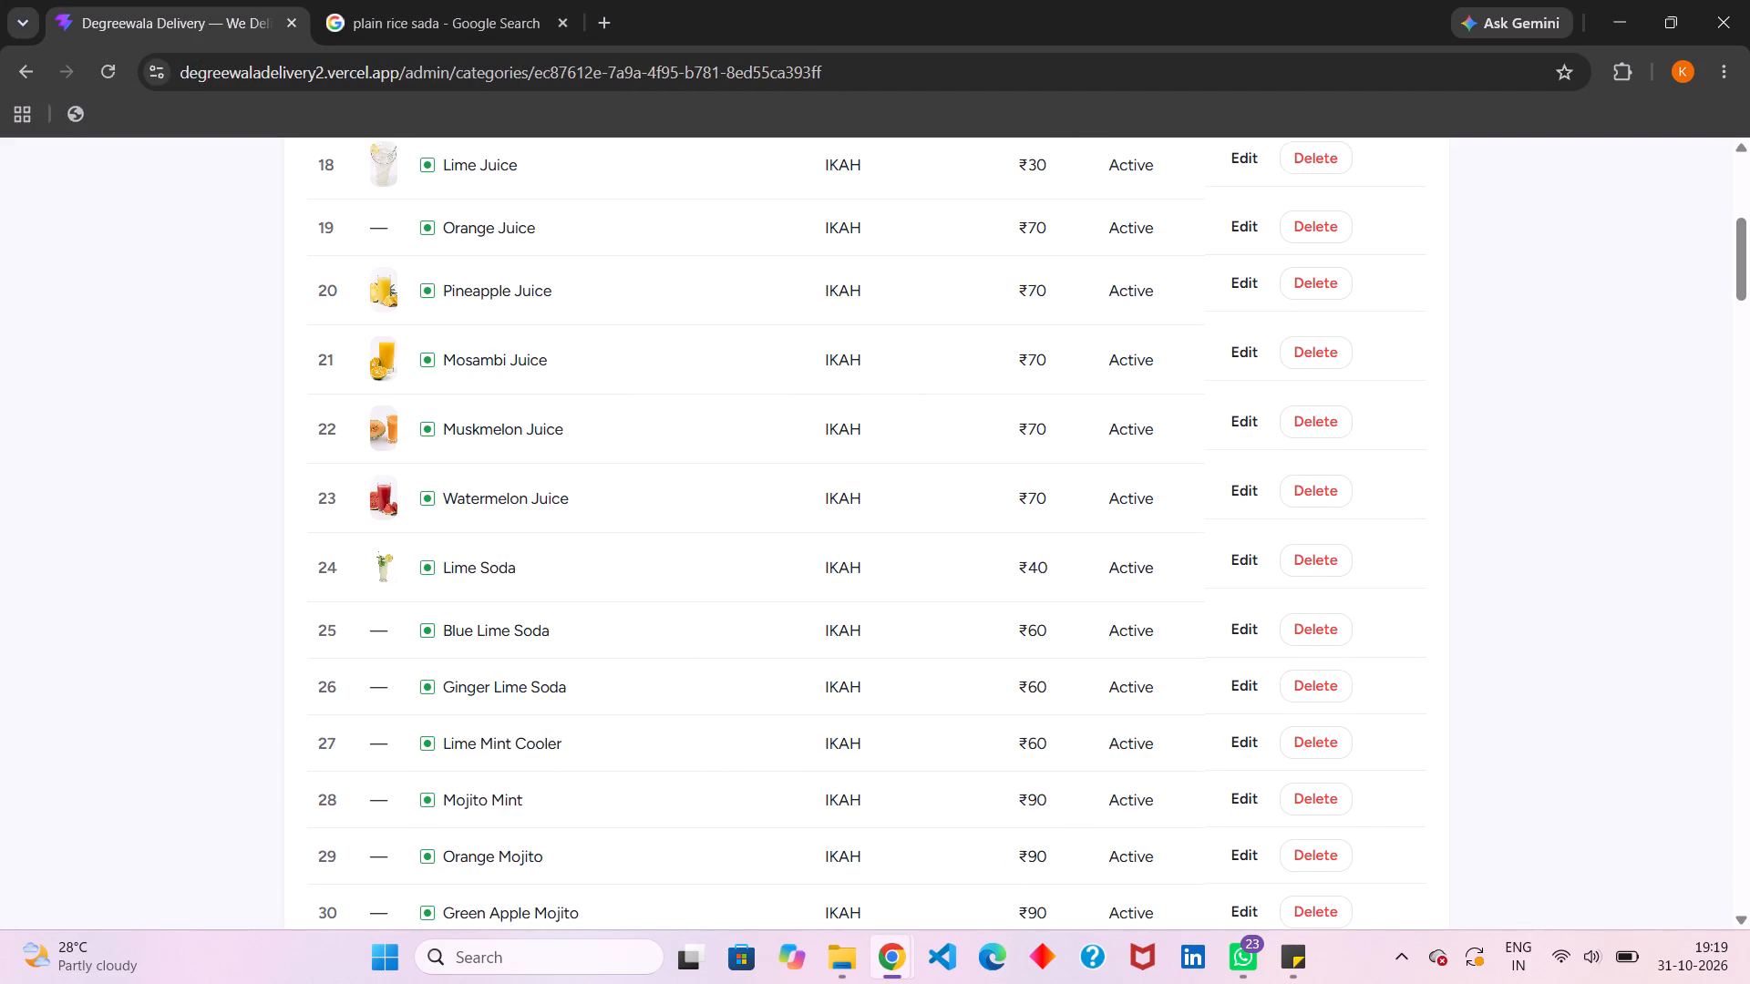
Add the blue_lime_soda_s picture from the Seegodu_cafe folder to IKAH's Blue Lime Soda item and save it.
click(1229, 622)
scroll(1025, 630, down, 6)
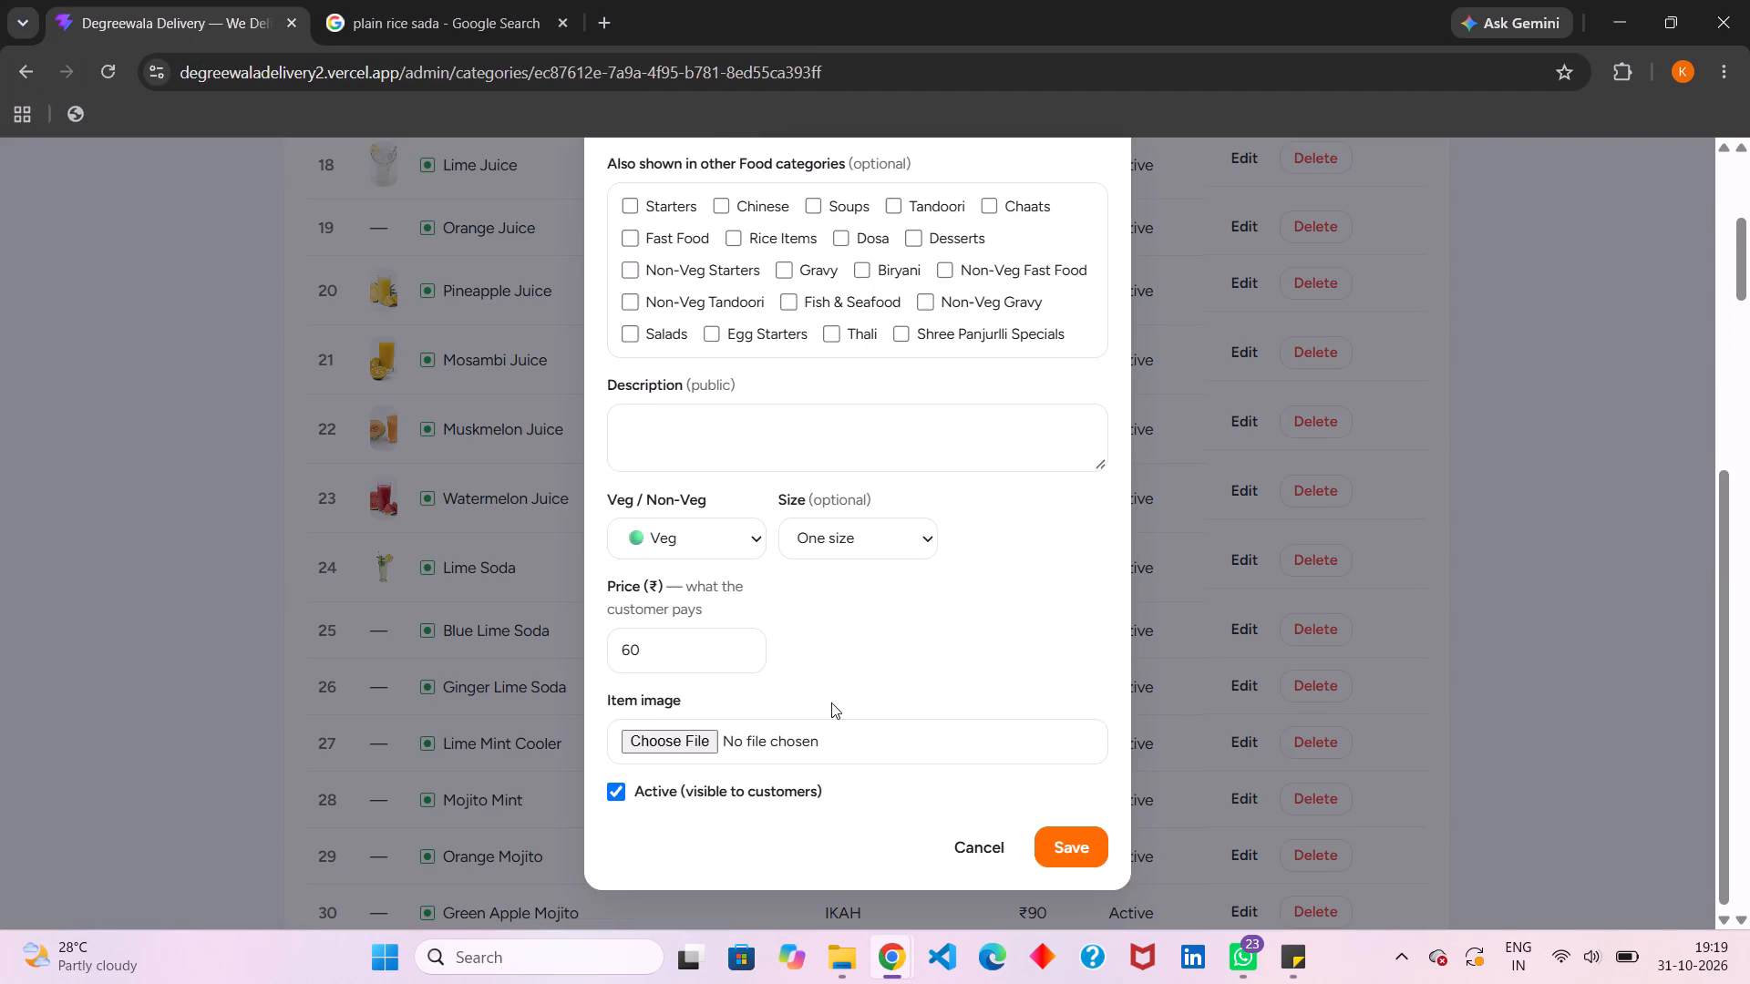
scroll(726, 723, up, 4)
scroll(726, 721, down, 5)
click(672, 737)
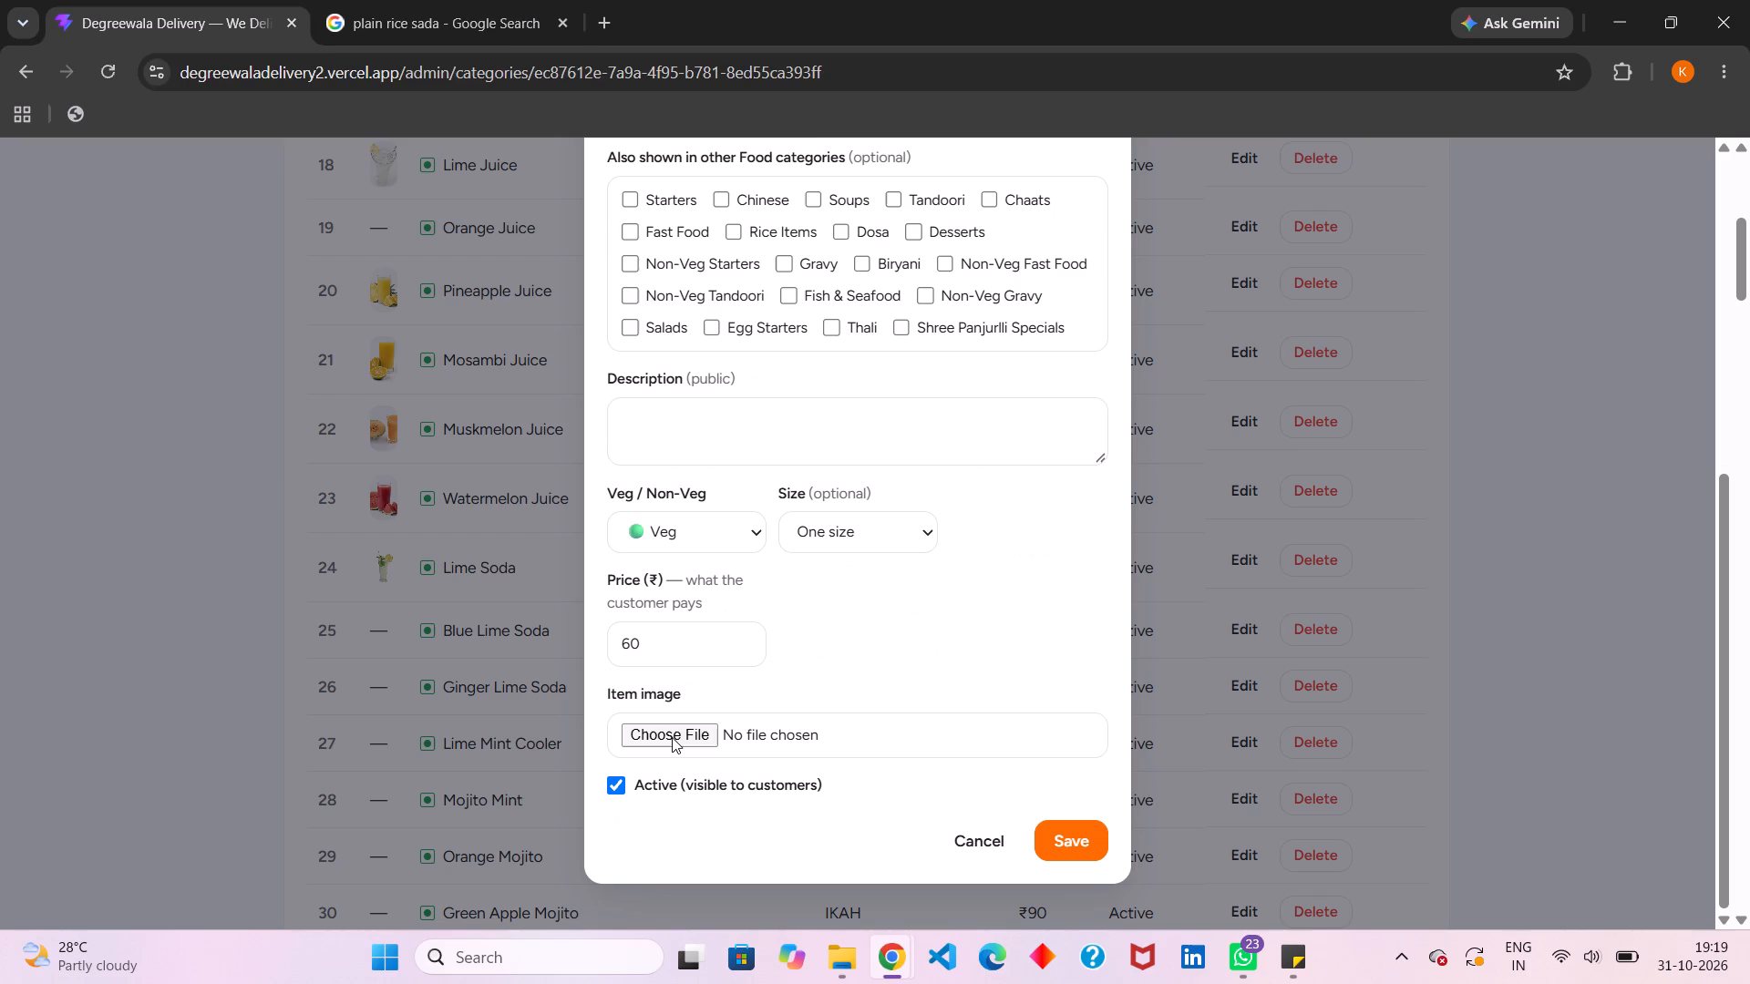
click(672, 63)
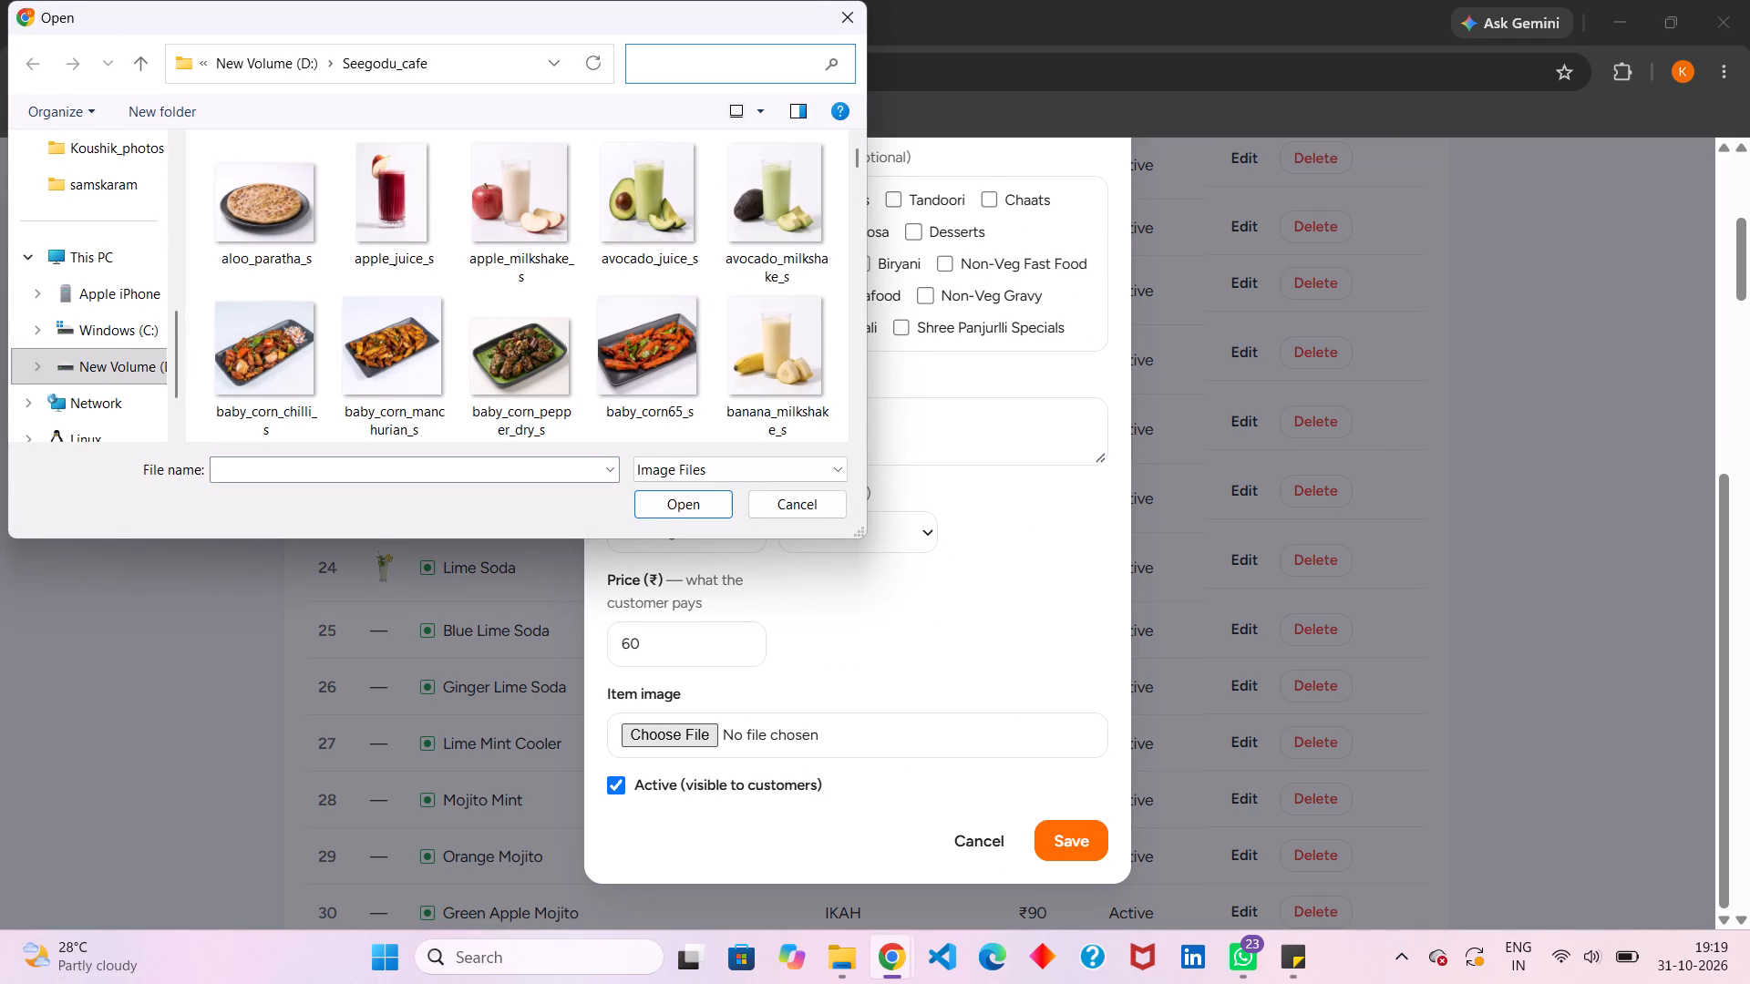
text(blue lime)
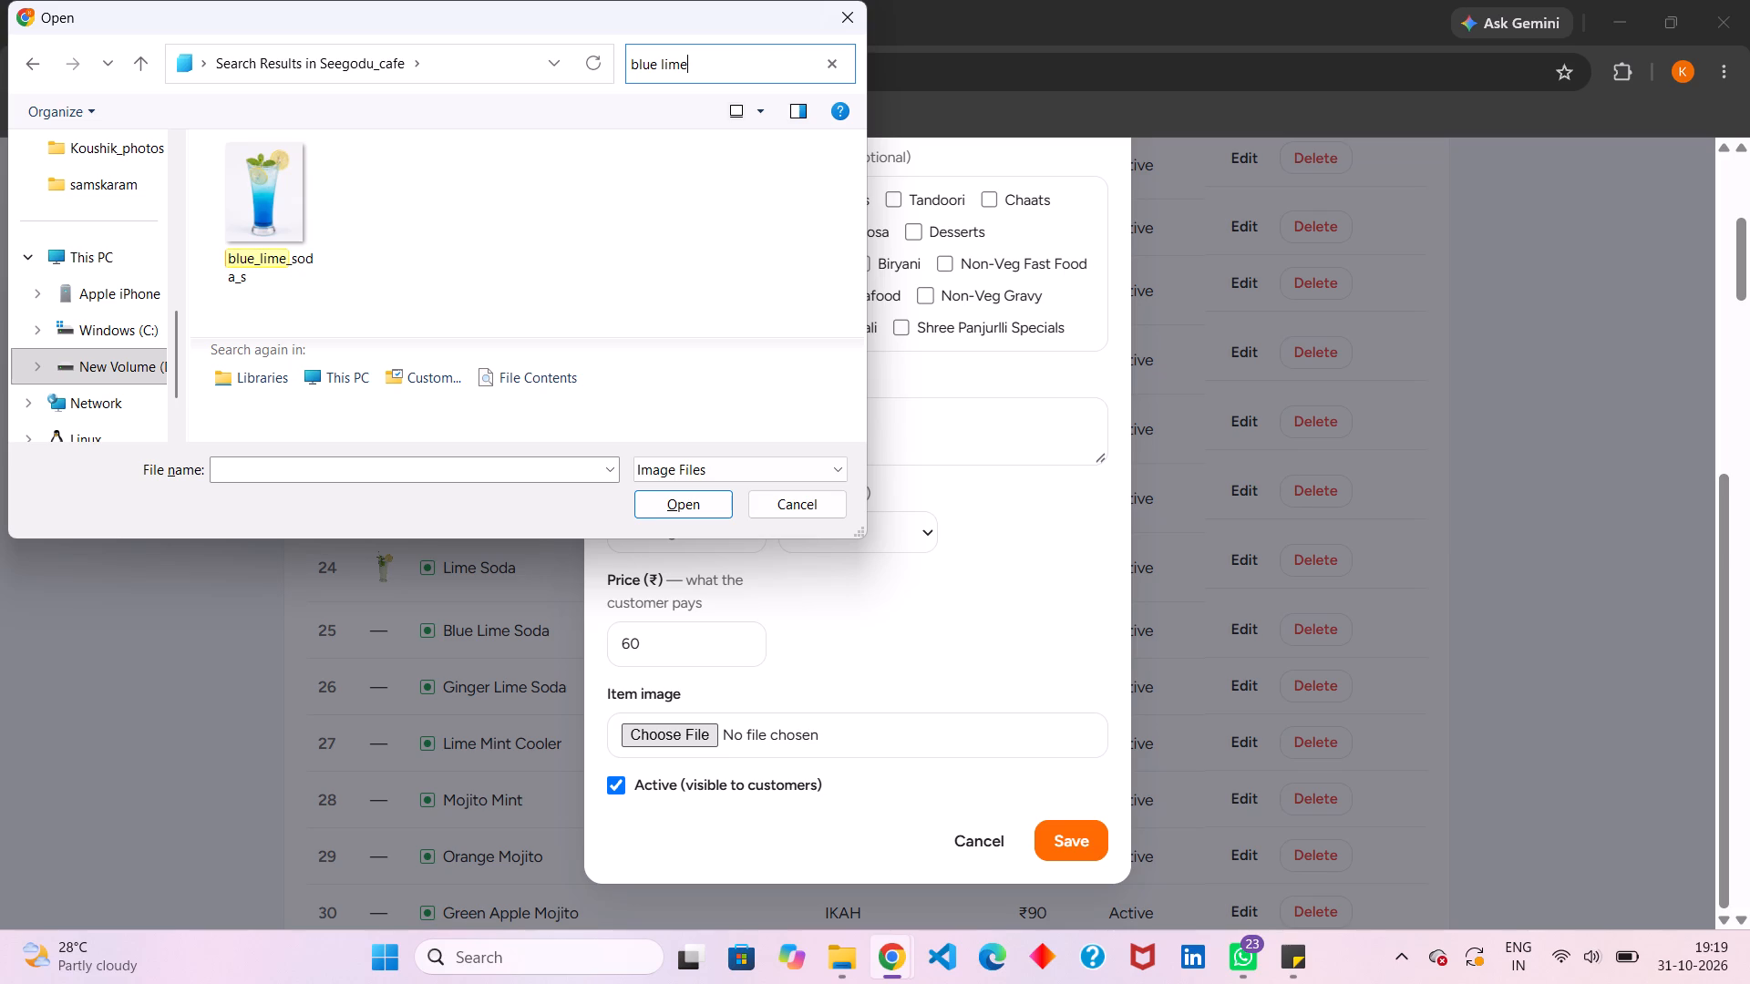
double_click(261, 206)
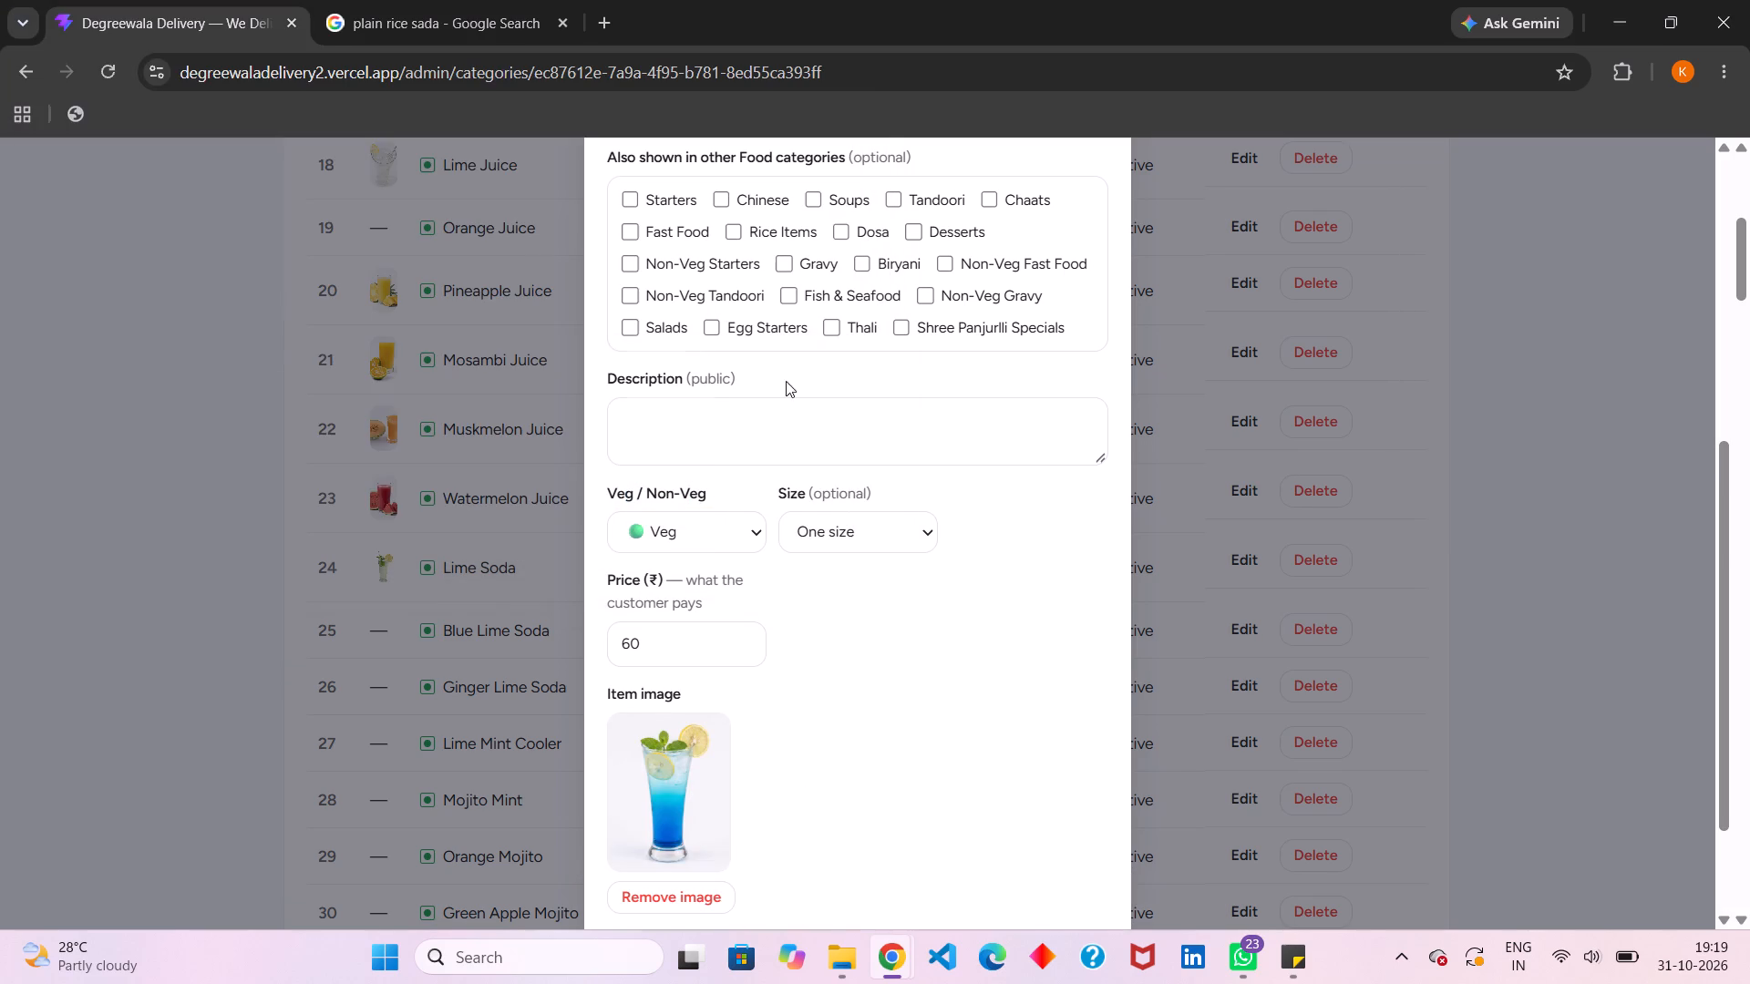
scroll(850, 602, down, 6)
scroll(862, 609, up, 9)
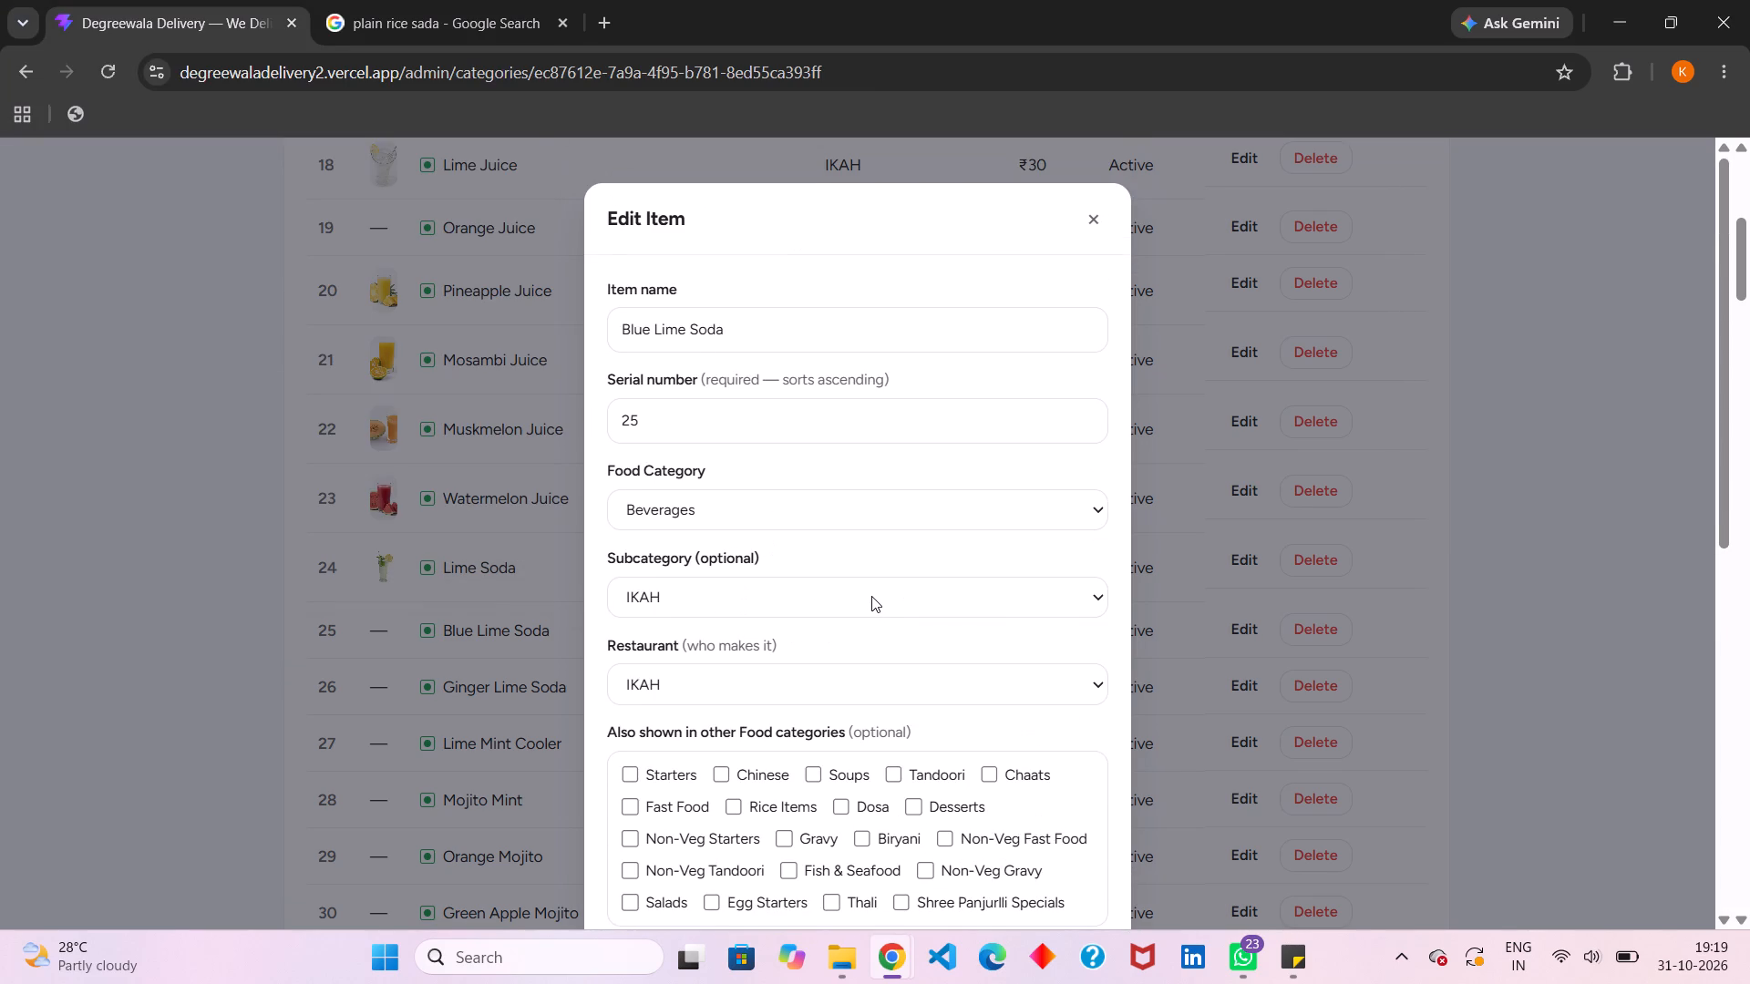
scroll(873, 596, down, 12)
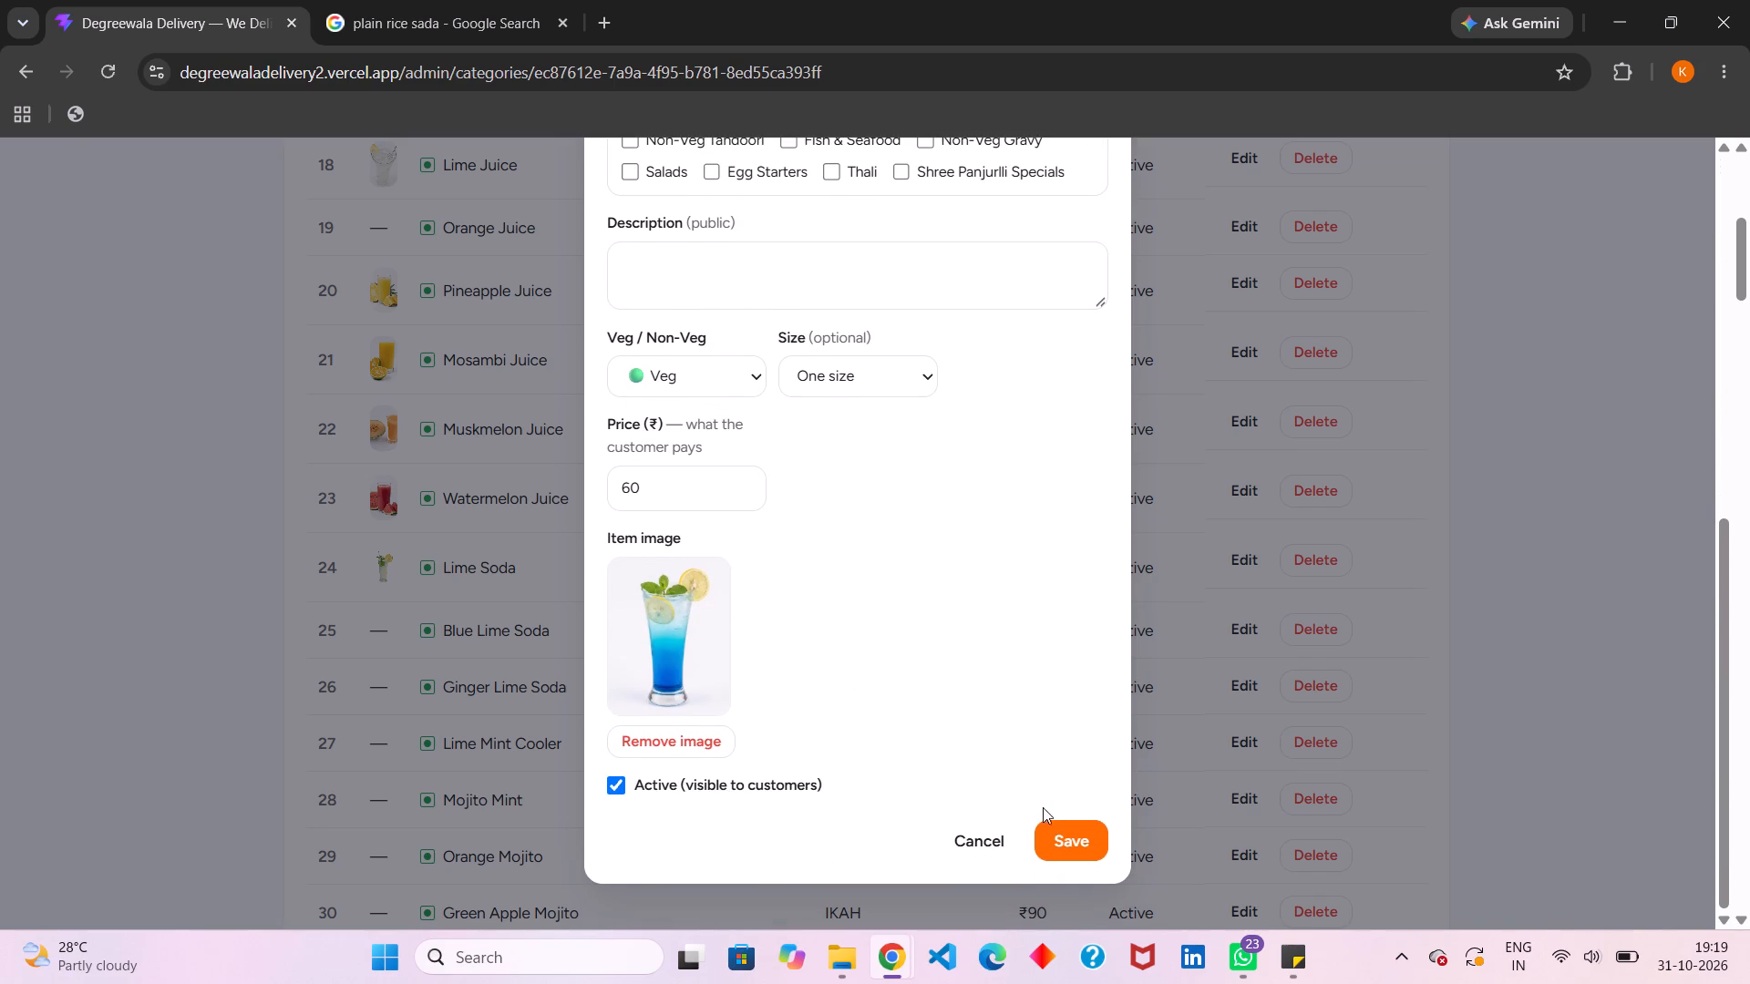
click(1070, 838)
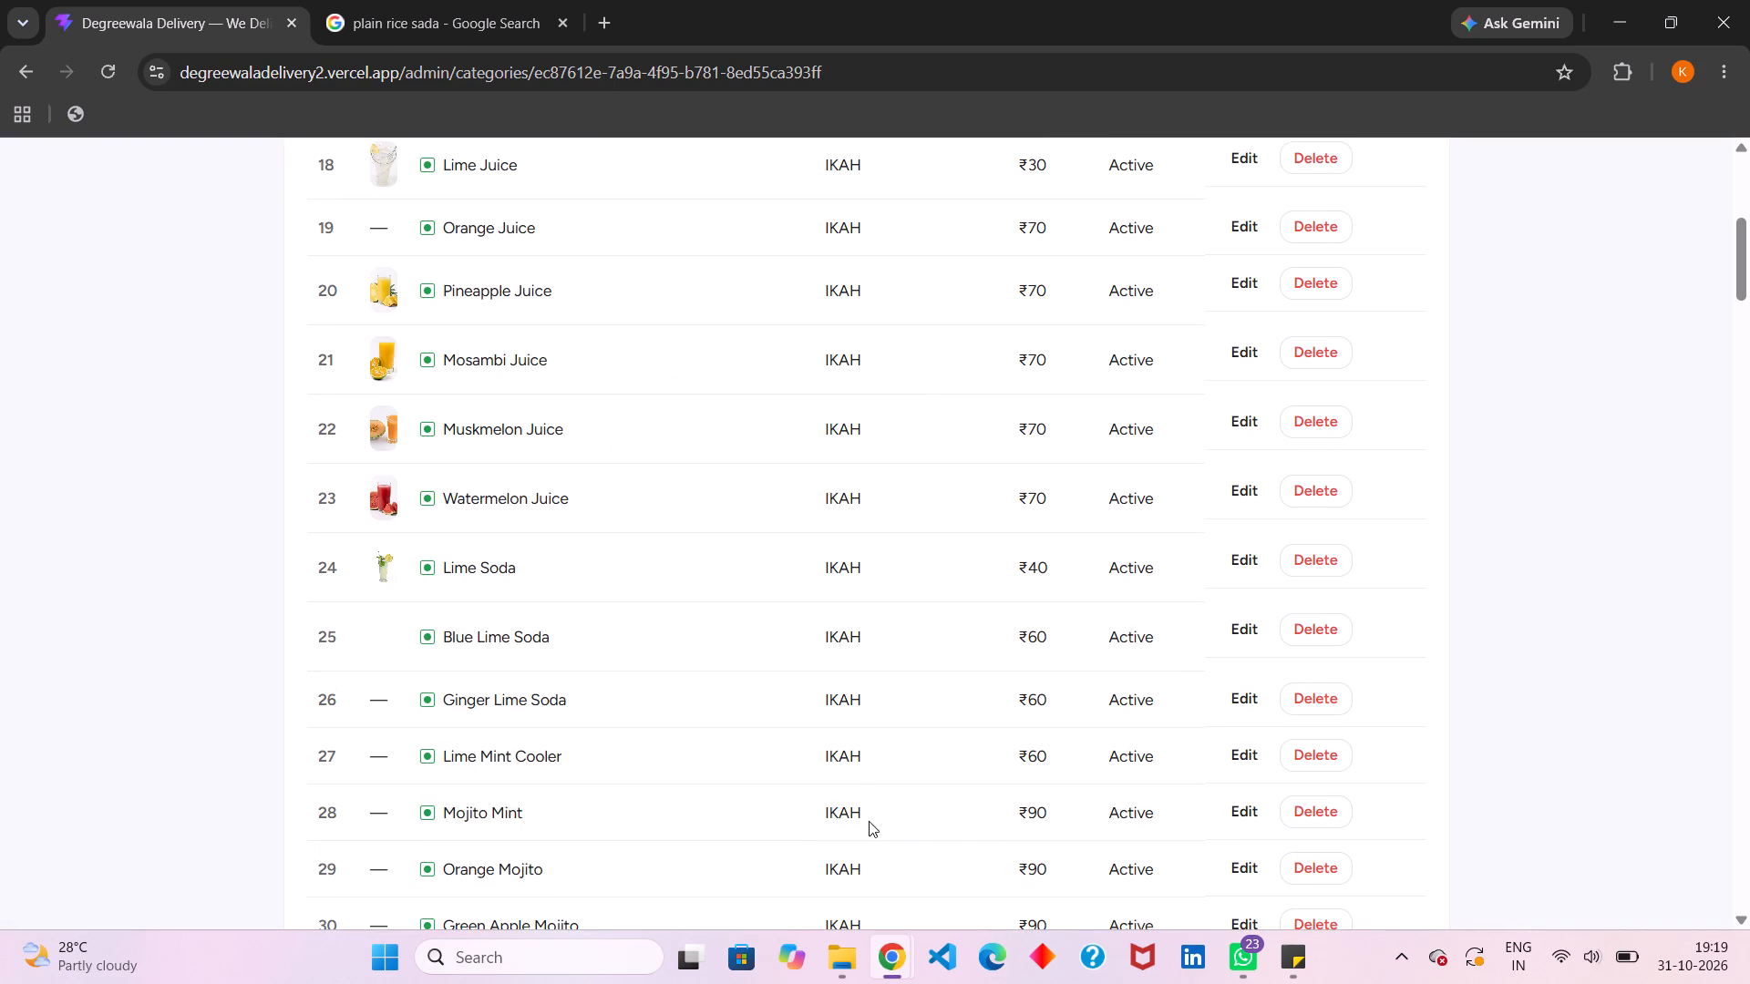
Search the Seegodu_cafe folder for a "ginger lime" picture for IKAH's Ginger Lime Soda item, then leave the item unsaved.
click(1243, 707)
scroll(909, 715, down, 7)
click(665, 722)
click(664, 728)
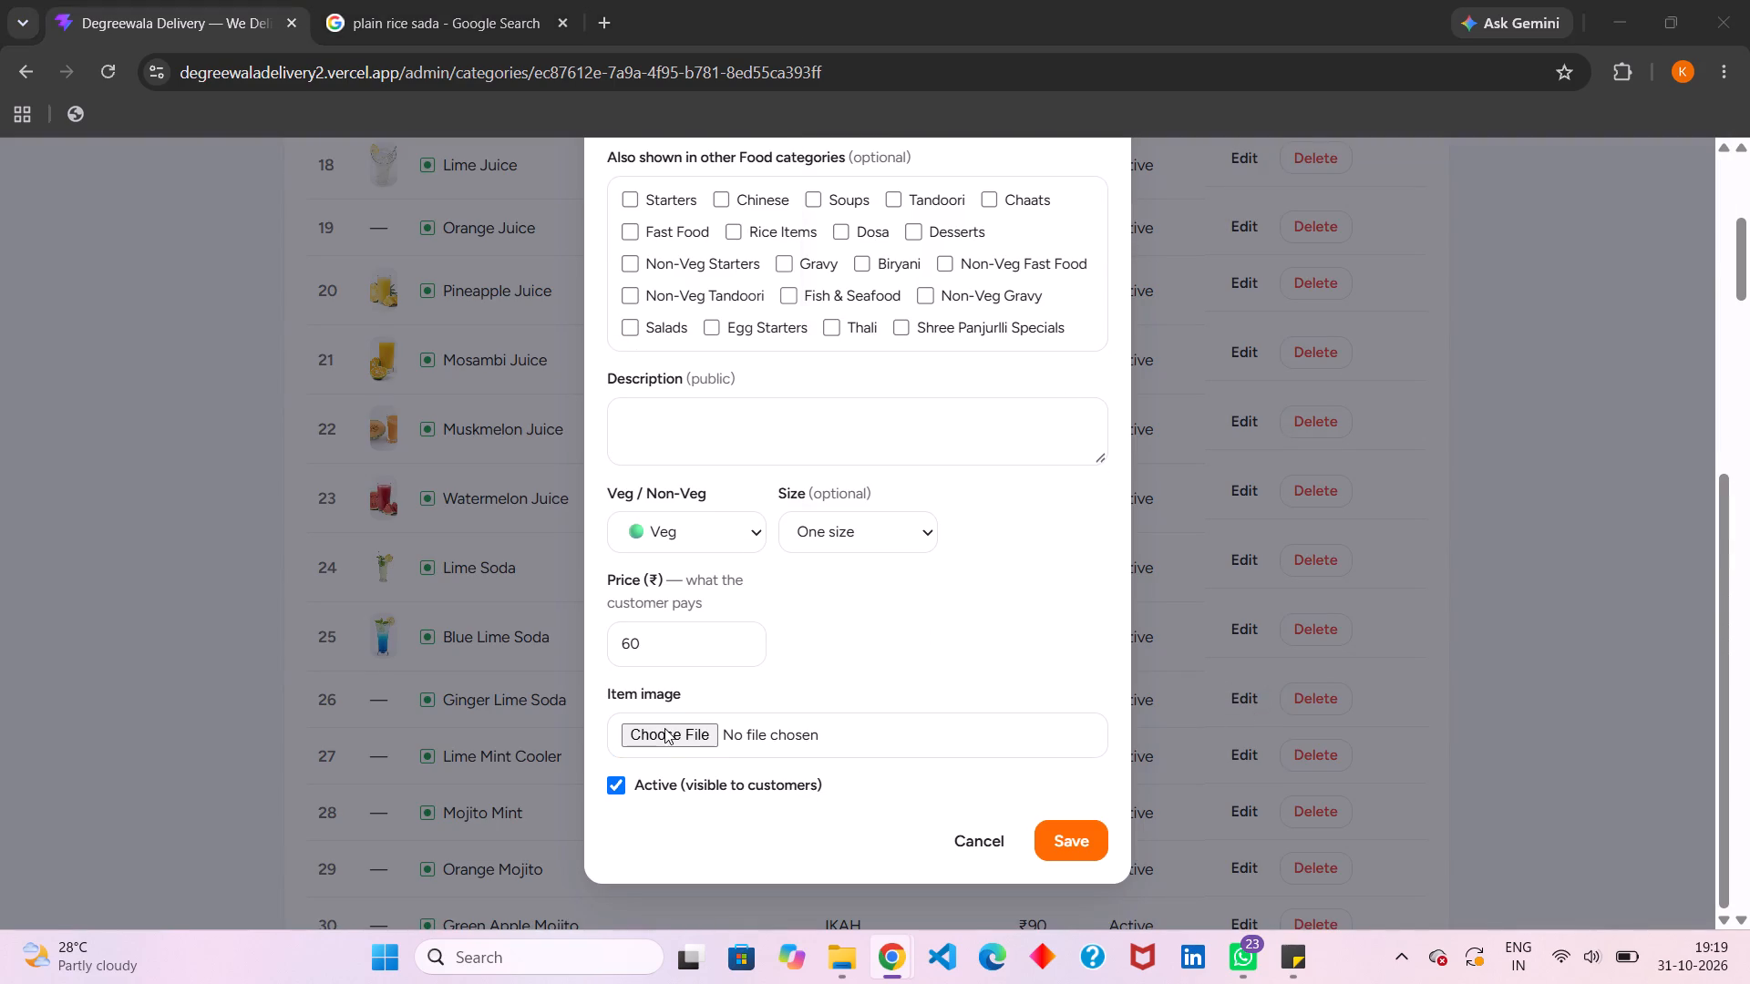
click(689, 55)
text(ginger lime)
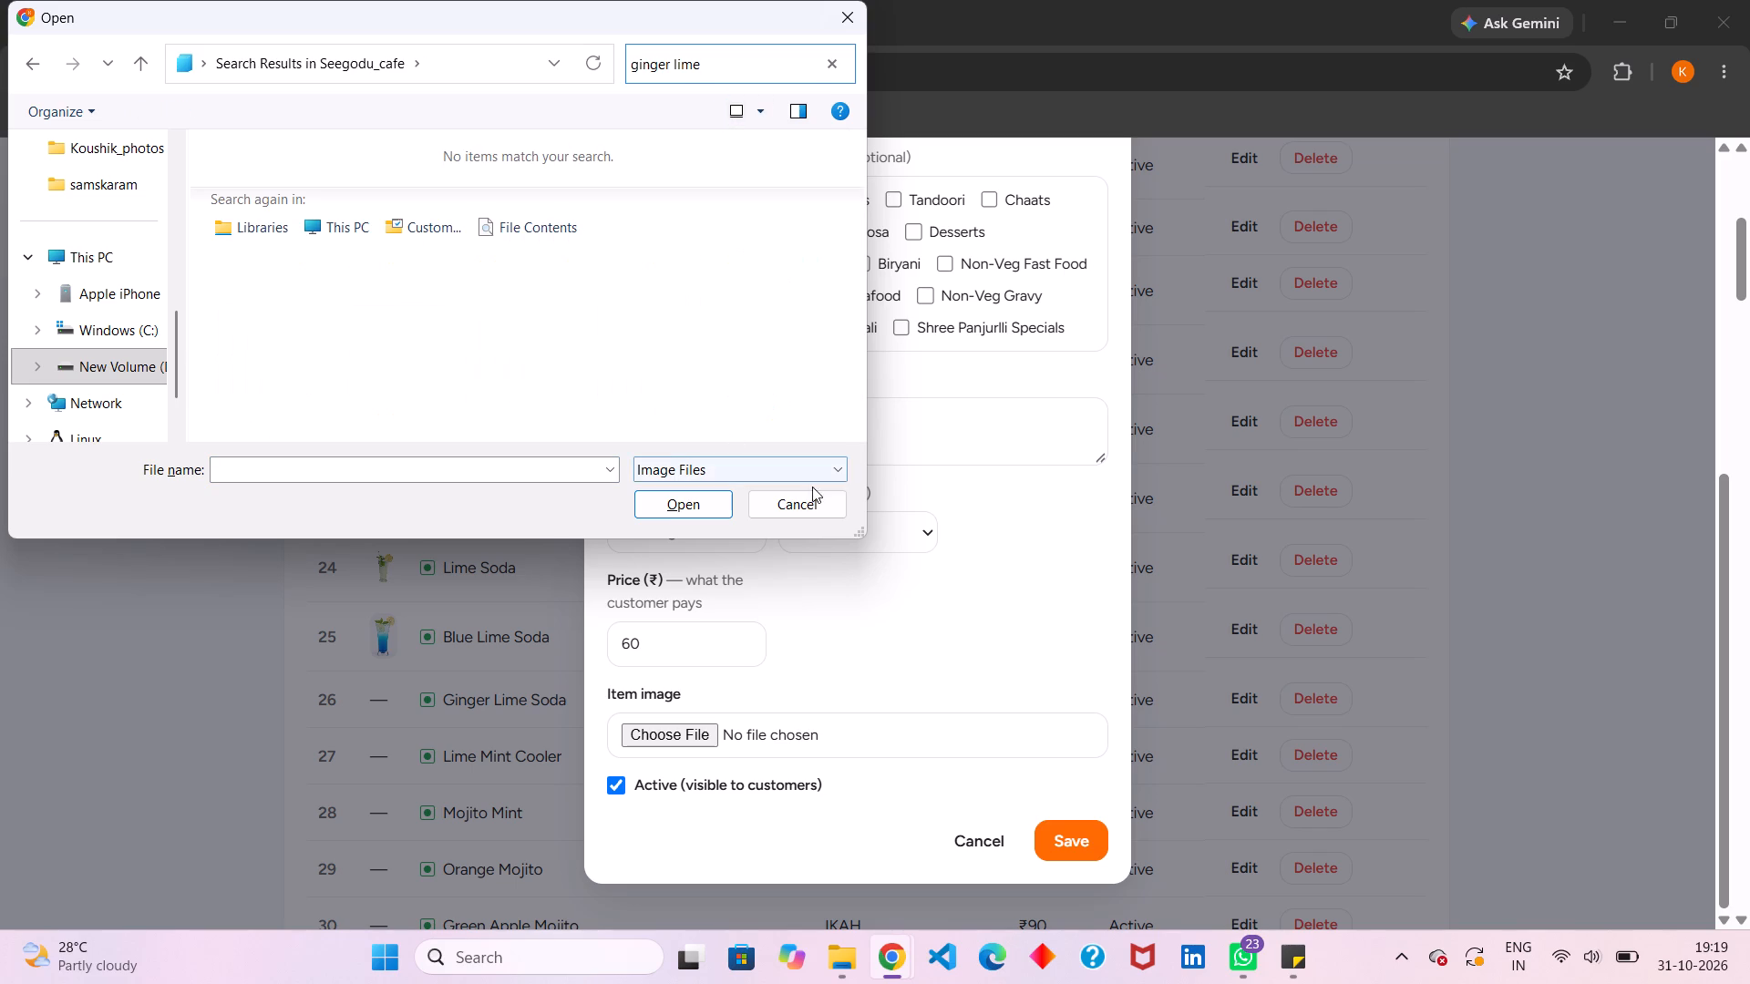
click(805, 499)
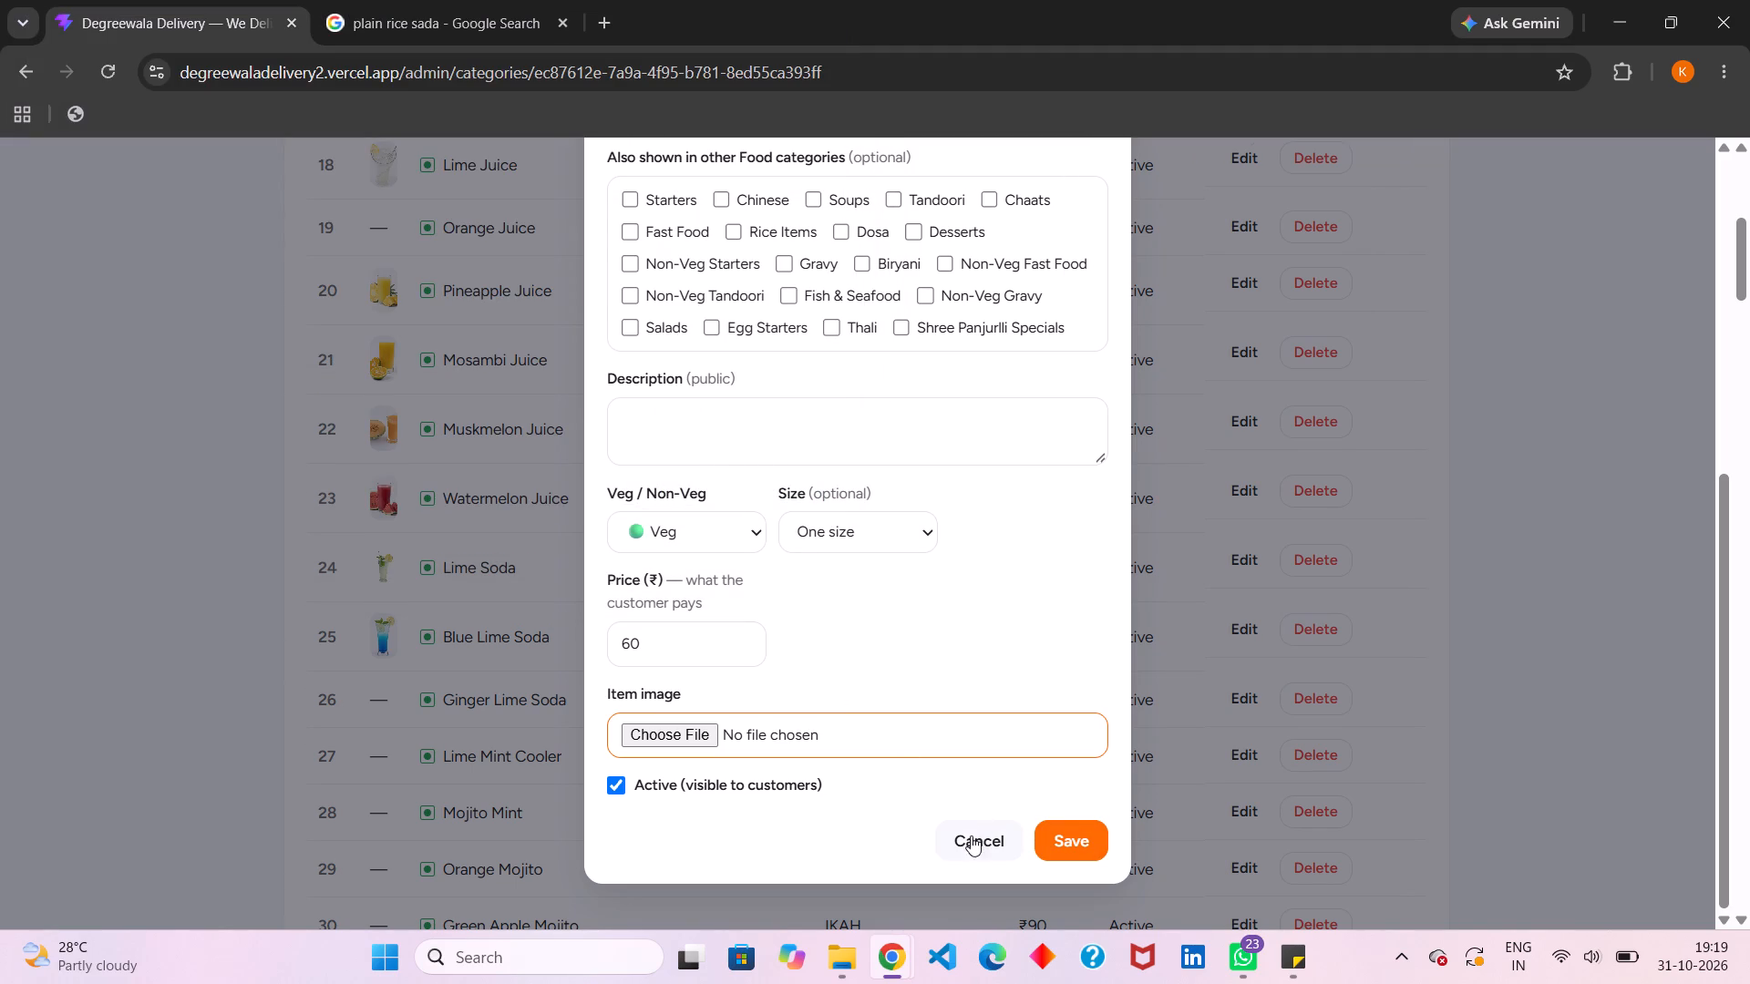
click(971, 835)
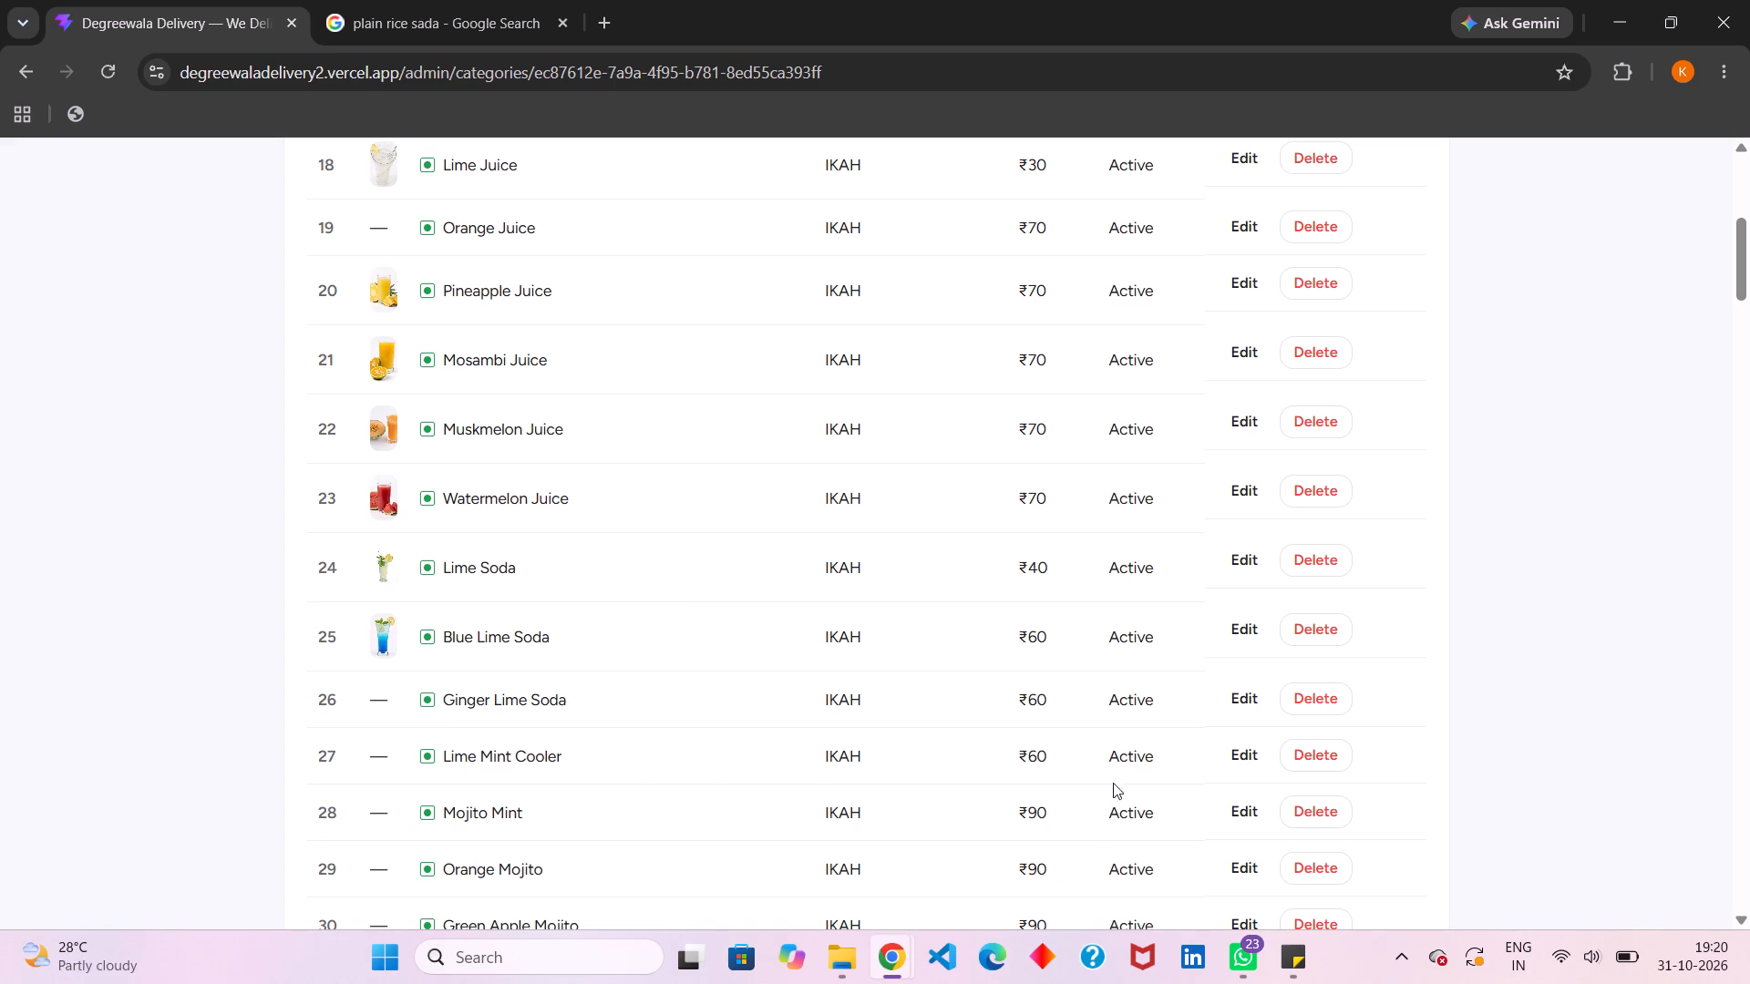
Search the Seegodu_cafe folder for a "mango" picture for IKAH's Mango Milkshake item, then leave the item unsaved.
scroll(550, 802, down, 1)
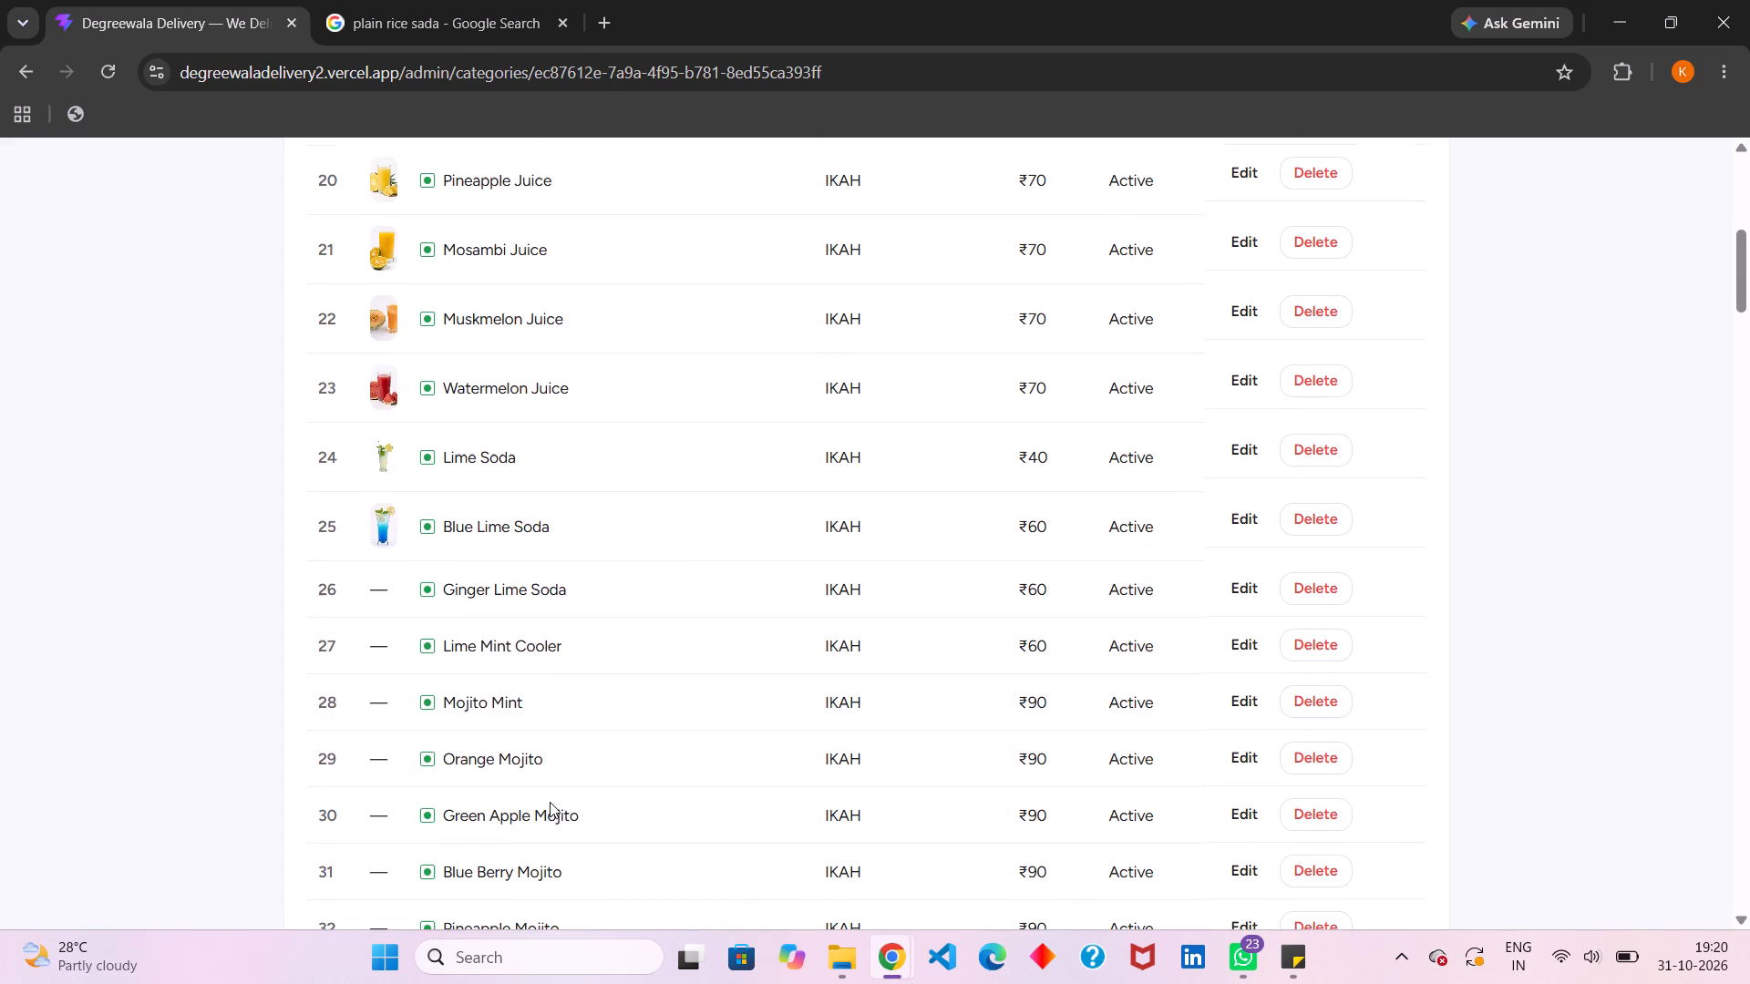
scroll(506, 762, down, 3)
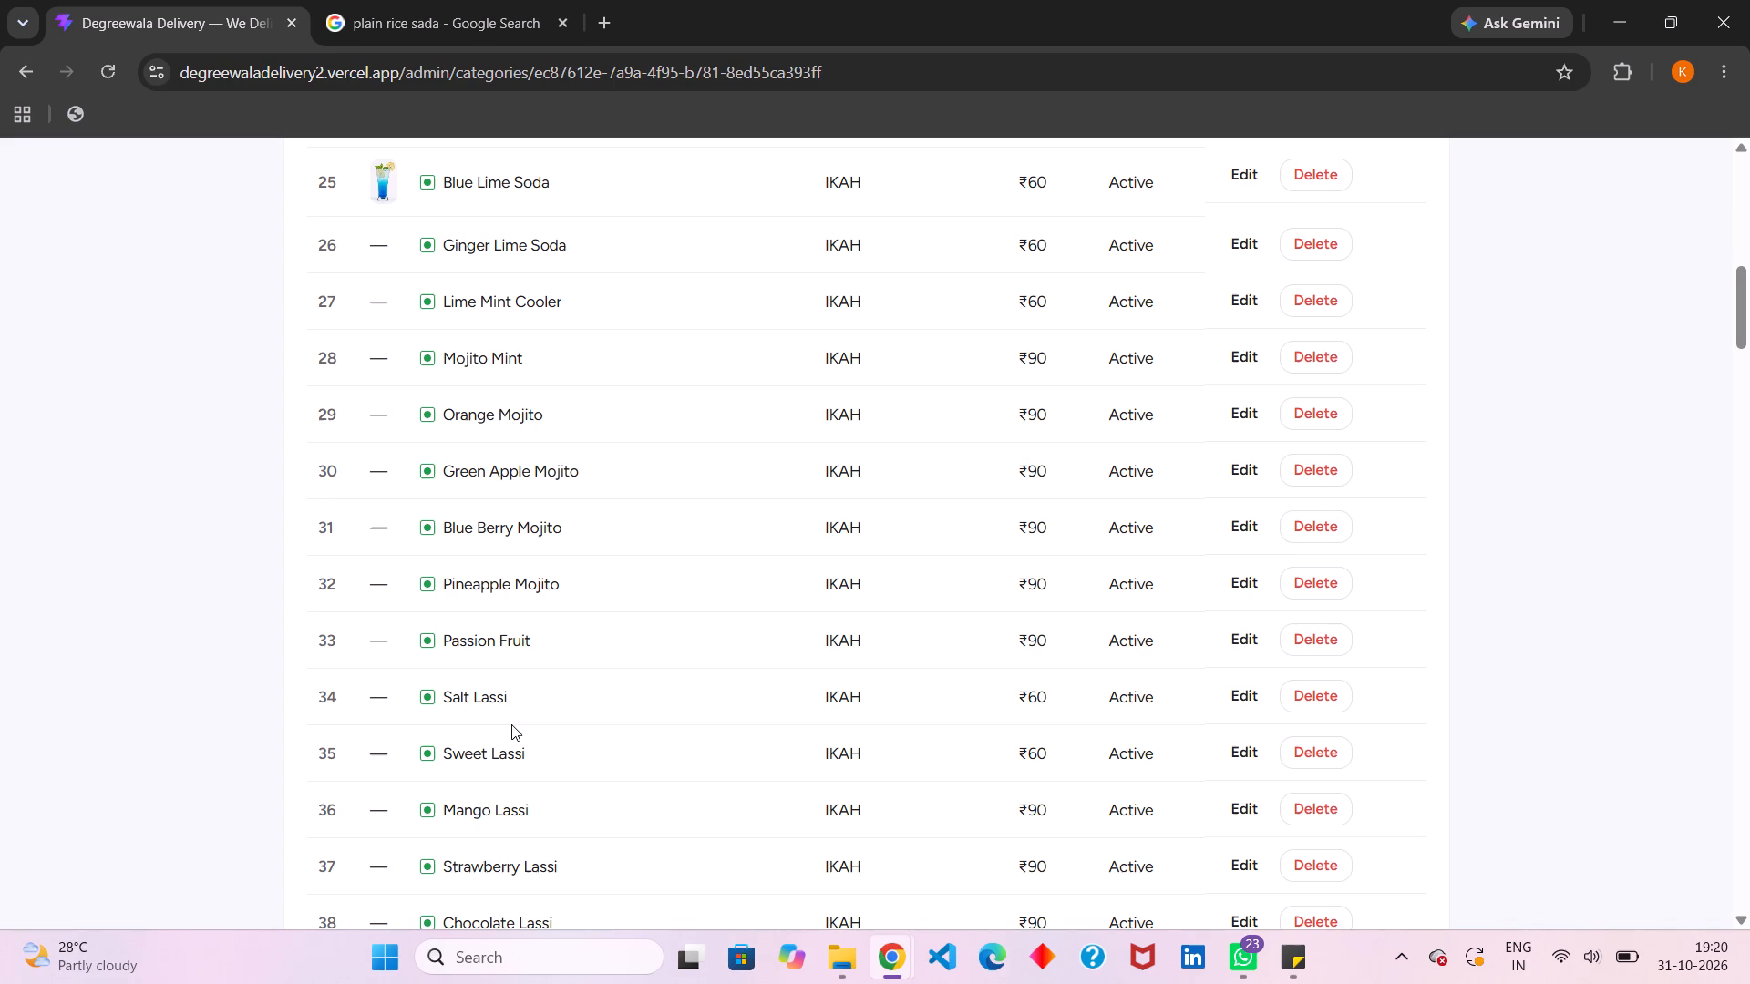
scroll(511, 724, down, 2)
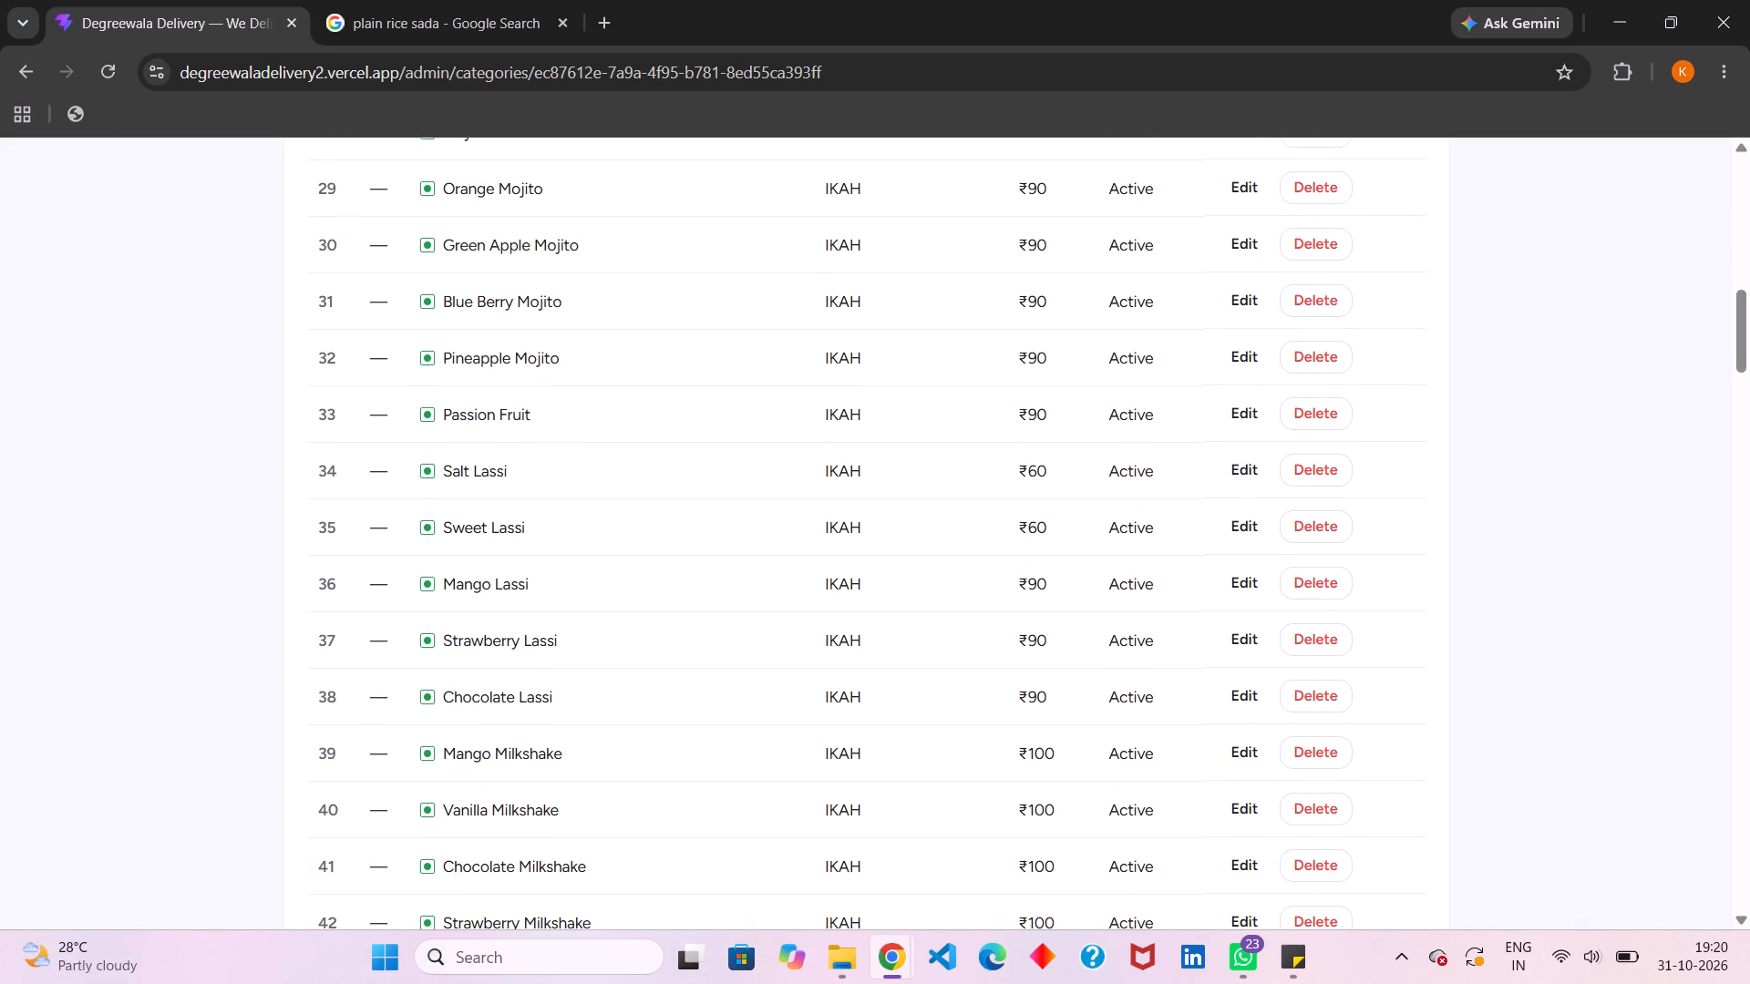
click(1234, 751)
scroll(747, 594, down, 6)
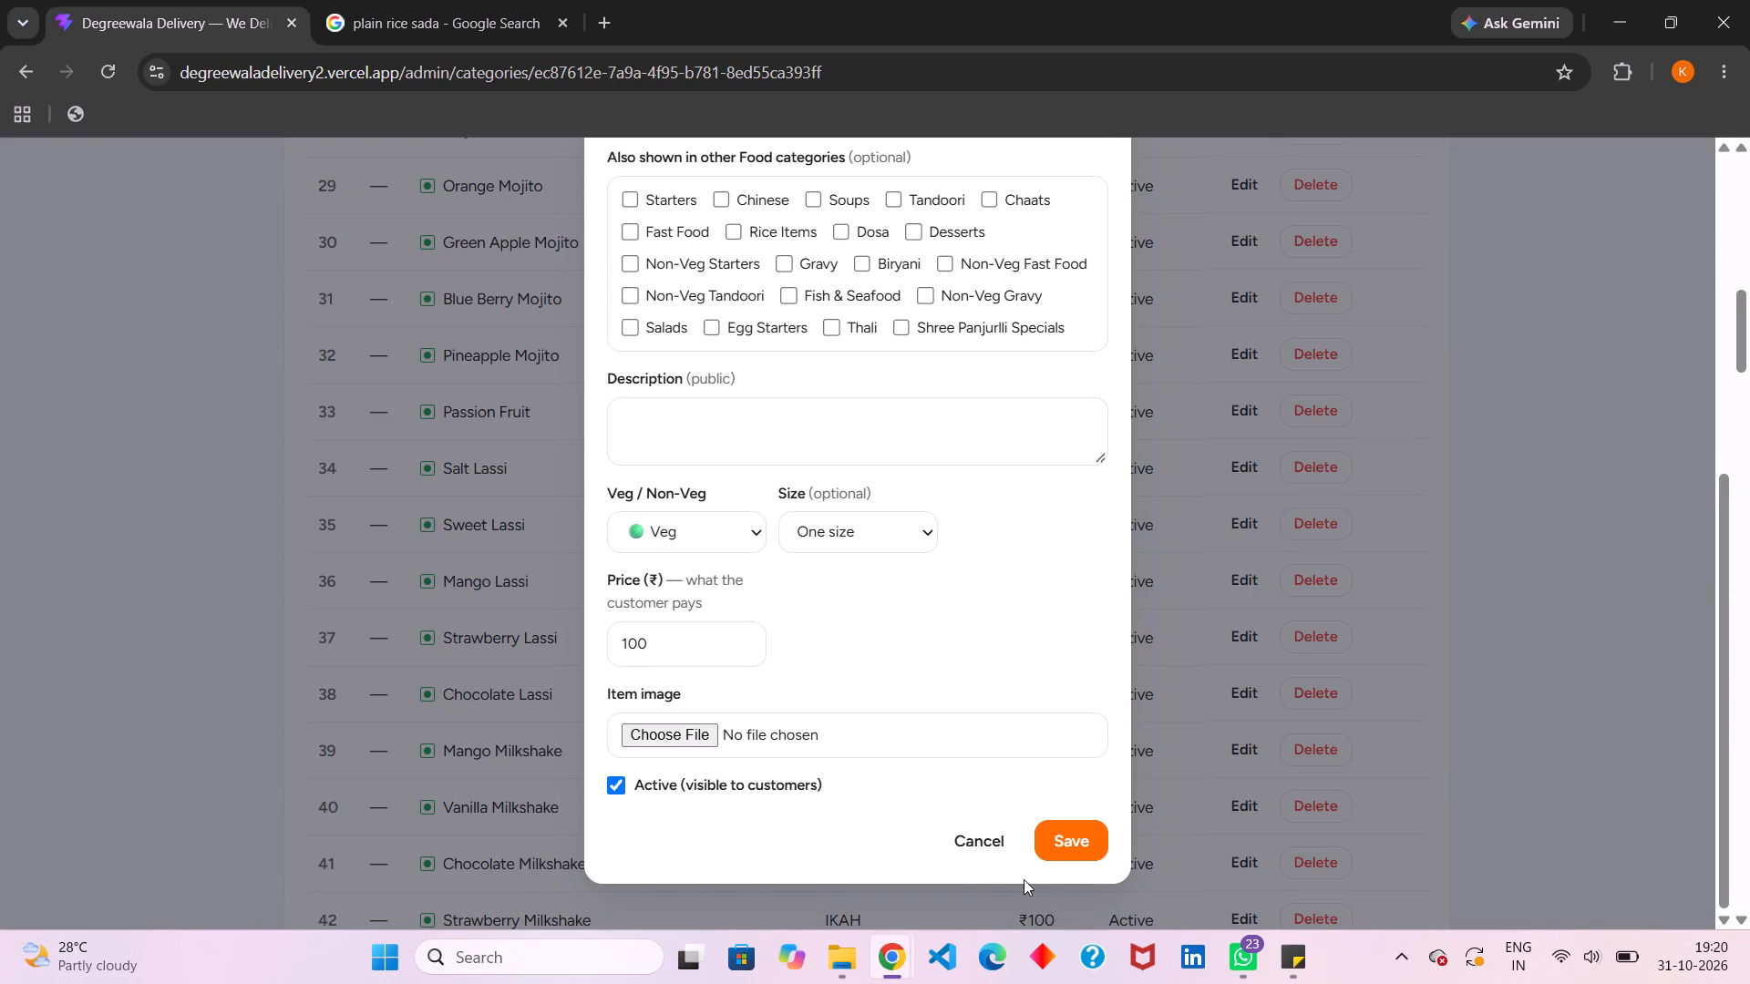
click(674, 733)
click(711, 64)
text(mango)
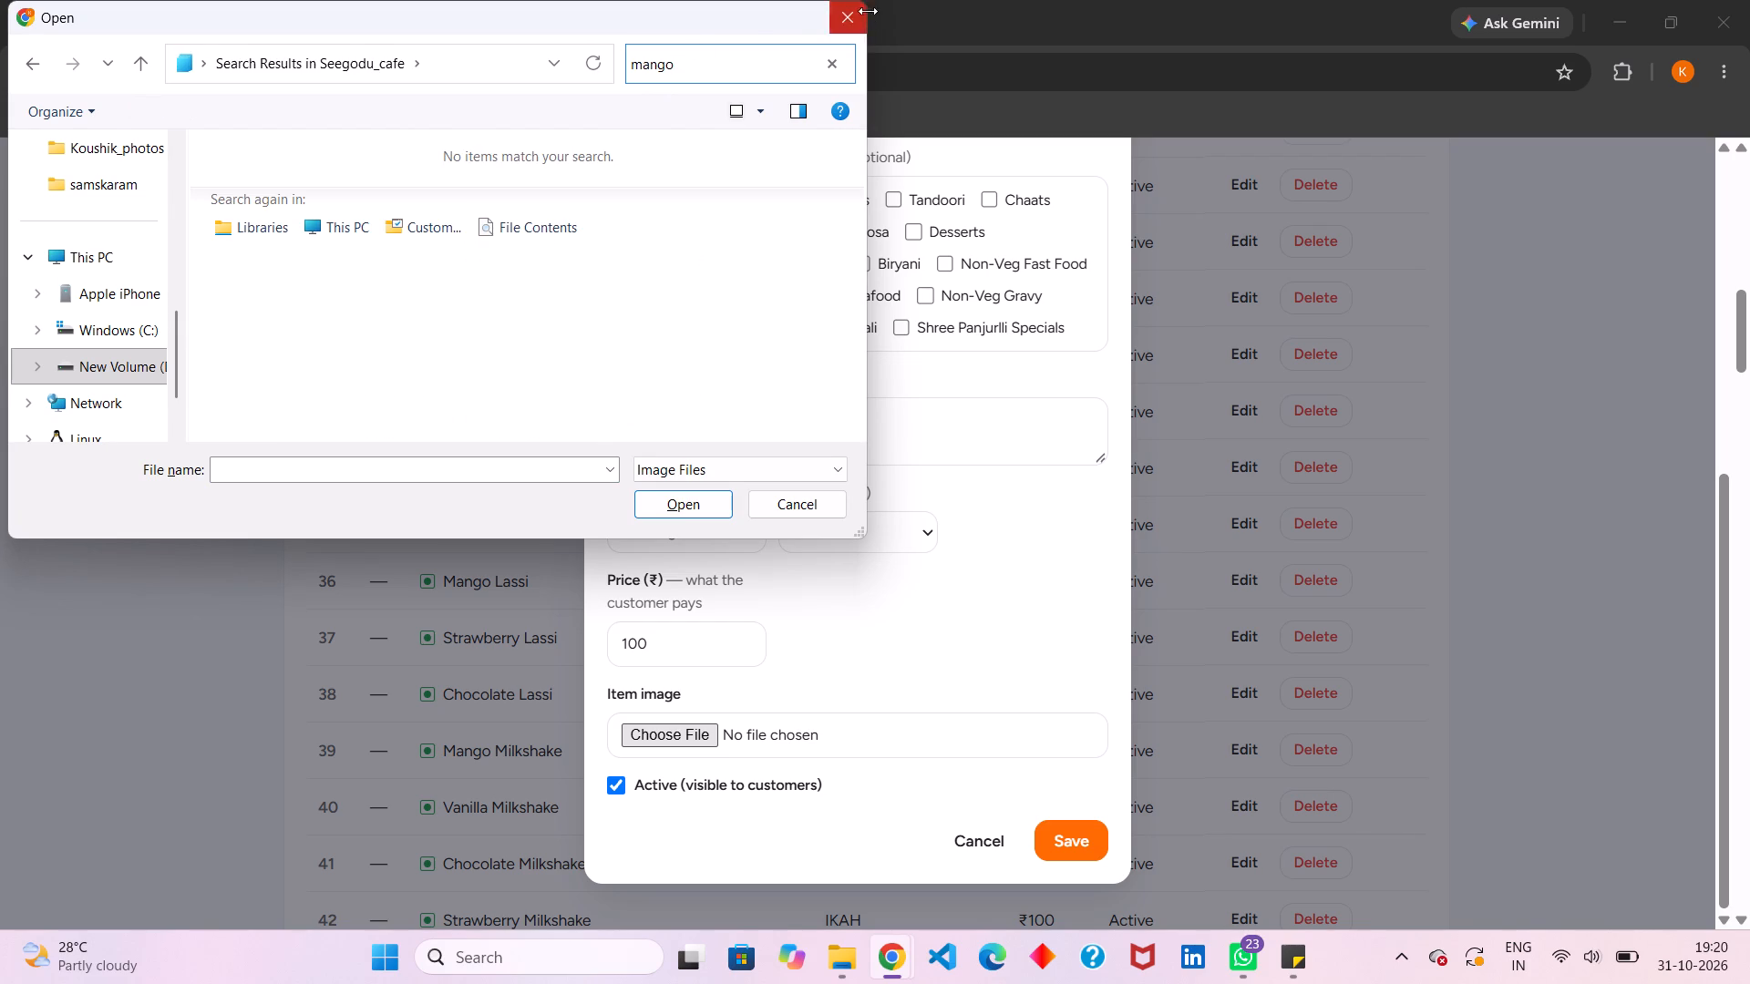
click(860, 10)
click(986, 845)
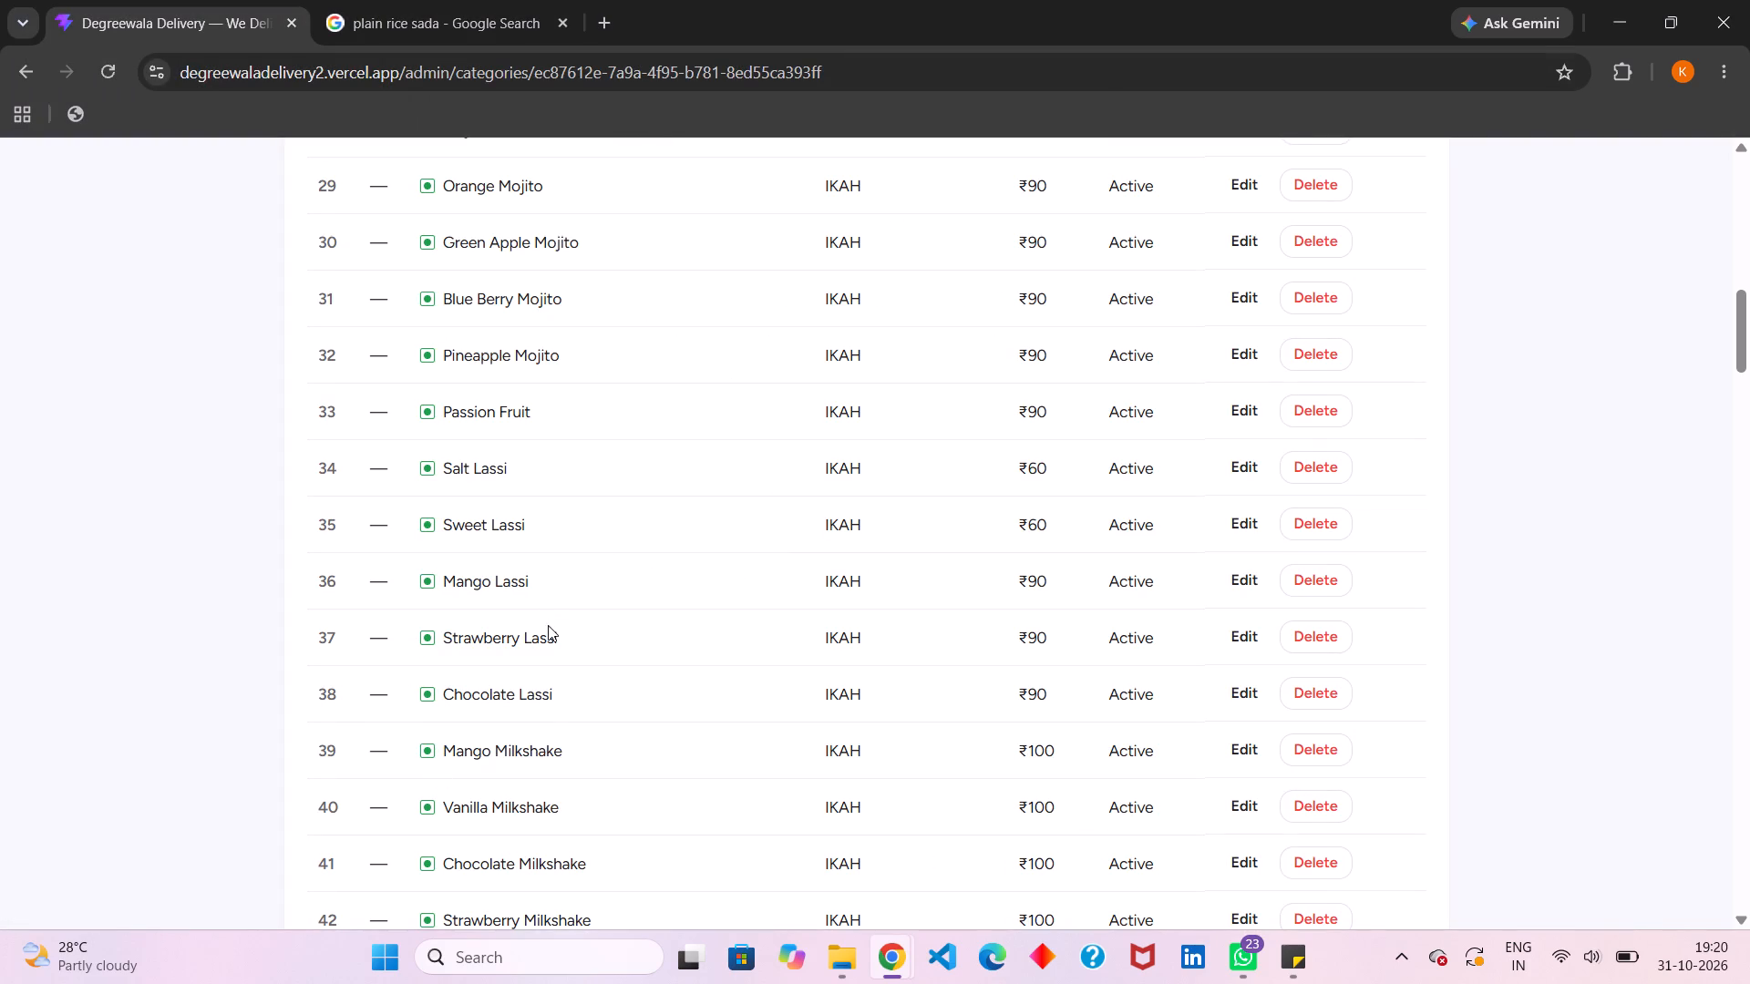
Add the muskmelon_milkshake_s picture from the Seegodu_cafe folder to IKAH's Musk Melon Milkshake item and save it.
scroll(553, 741, down, 1)
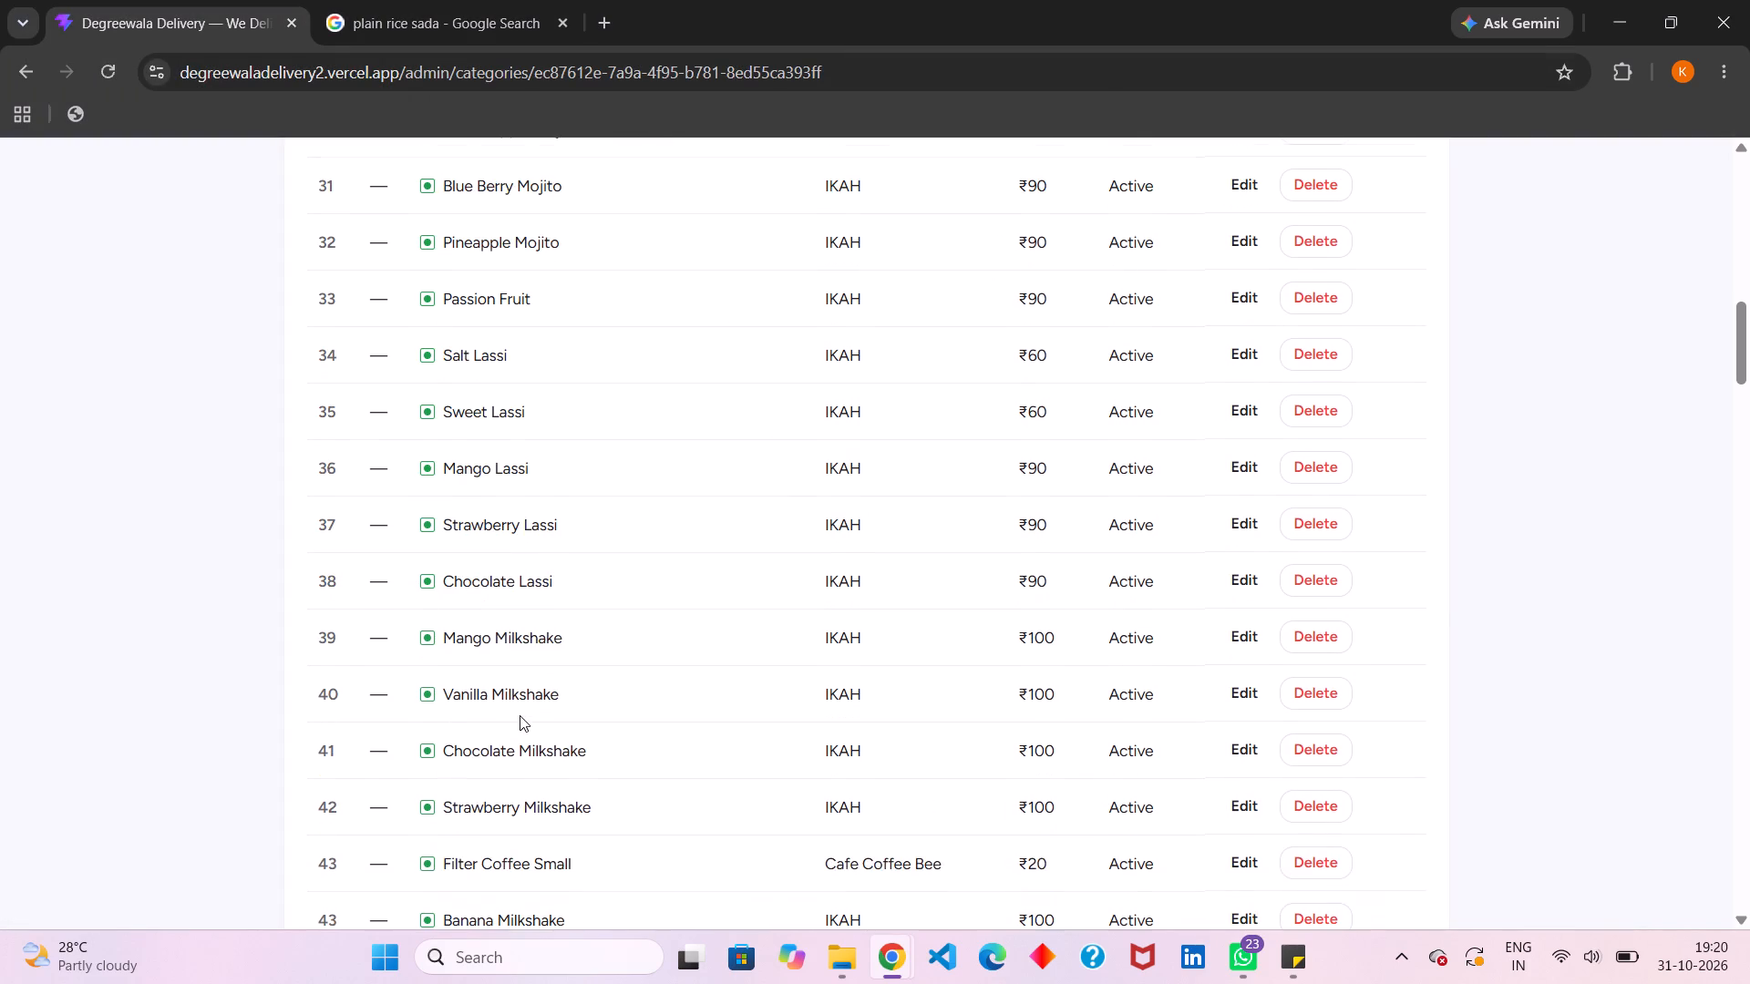
scroll(520, 715, down, 2)
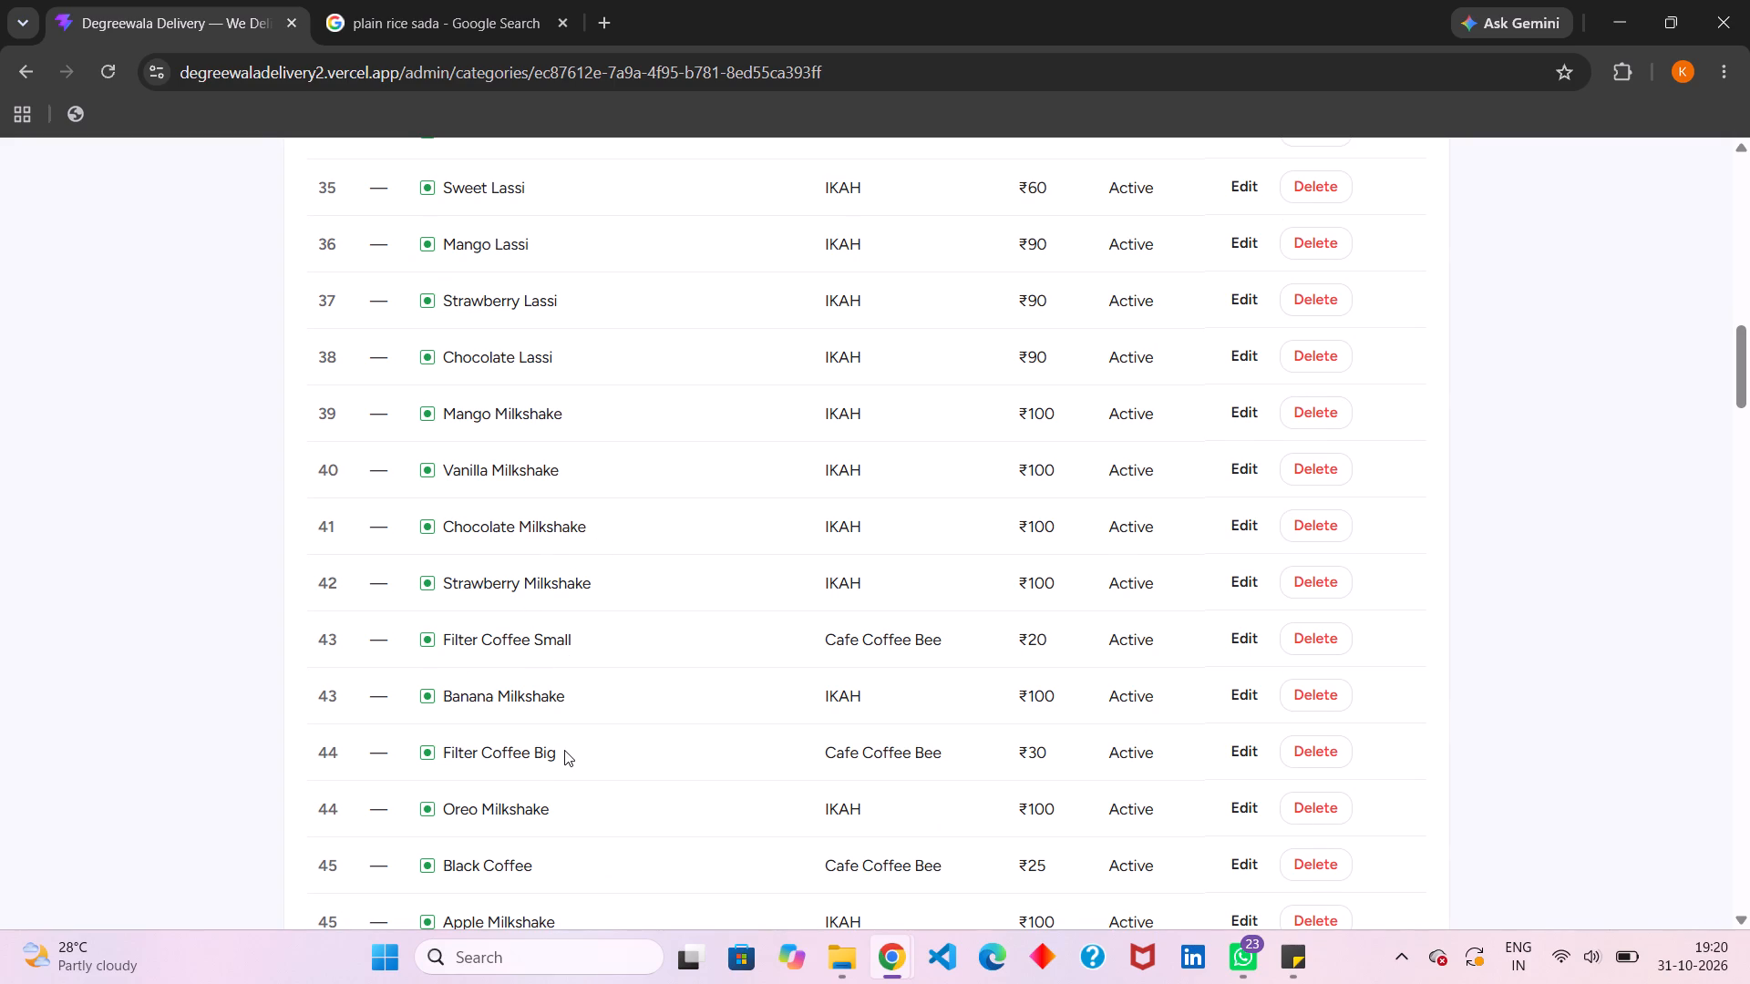
scroll(573, 744, down, 1)
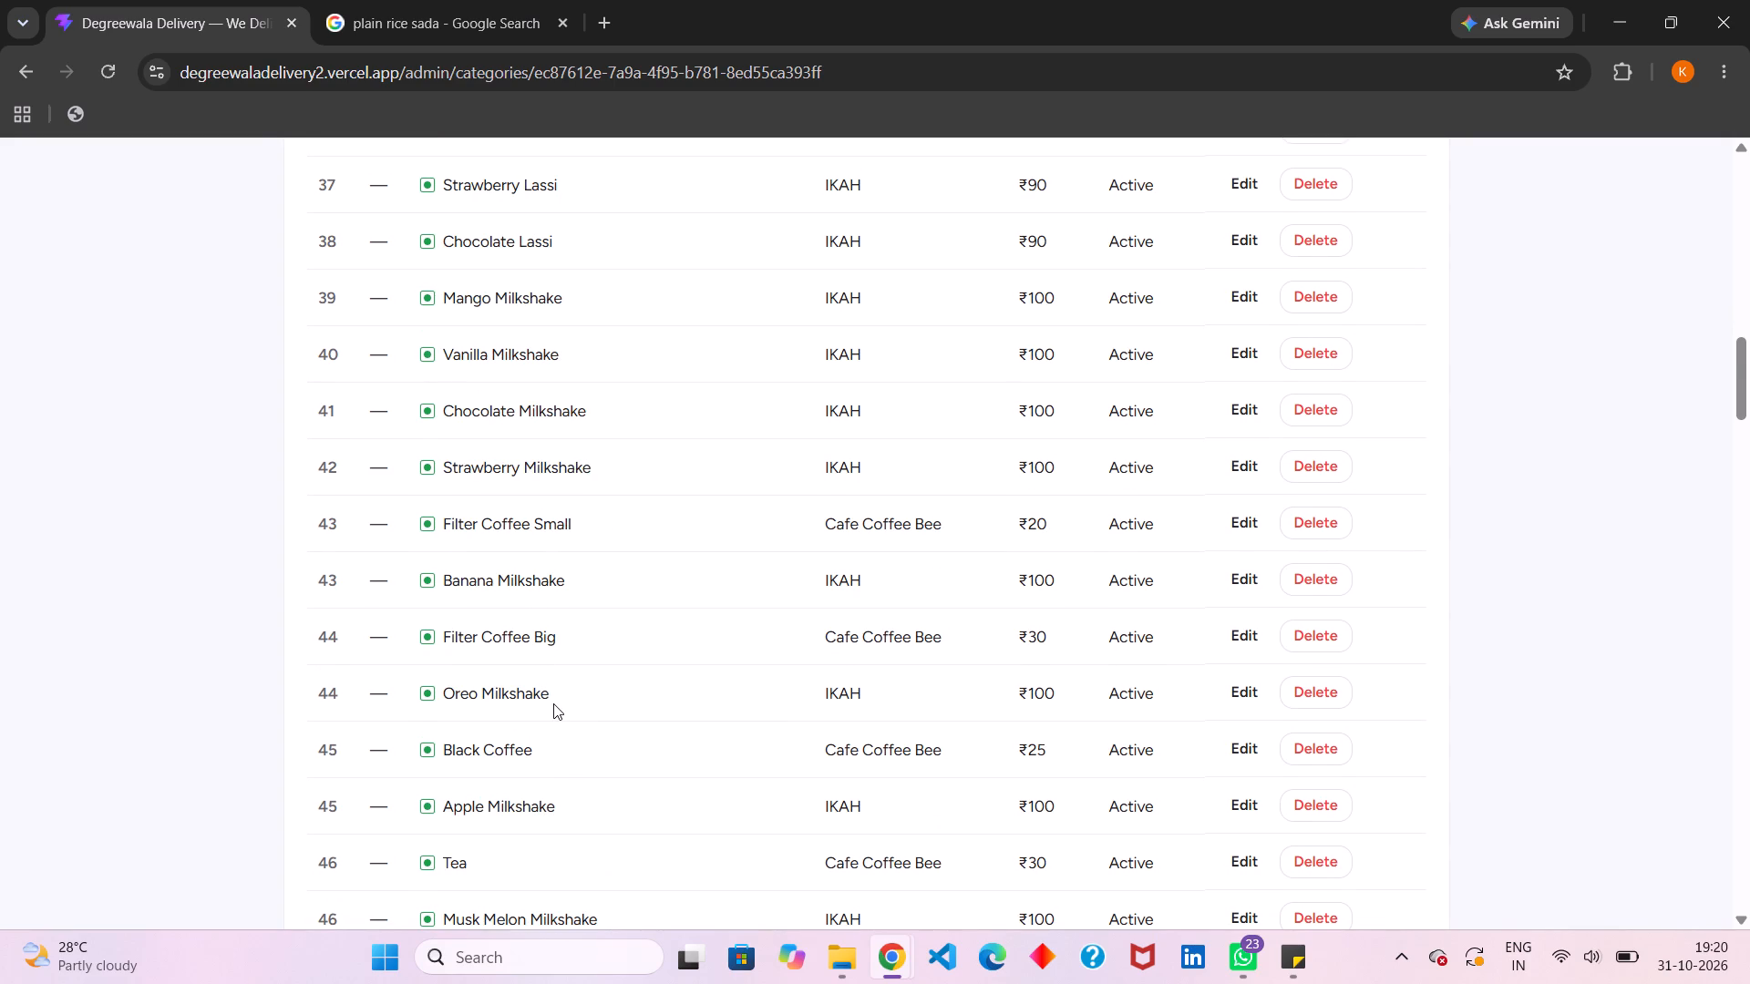
scroll(550, 715, down, 2)
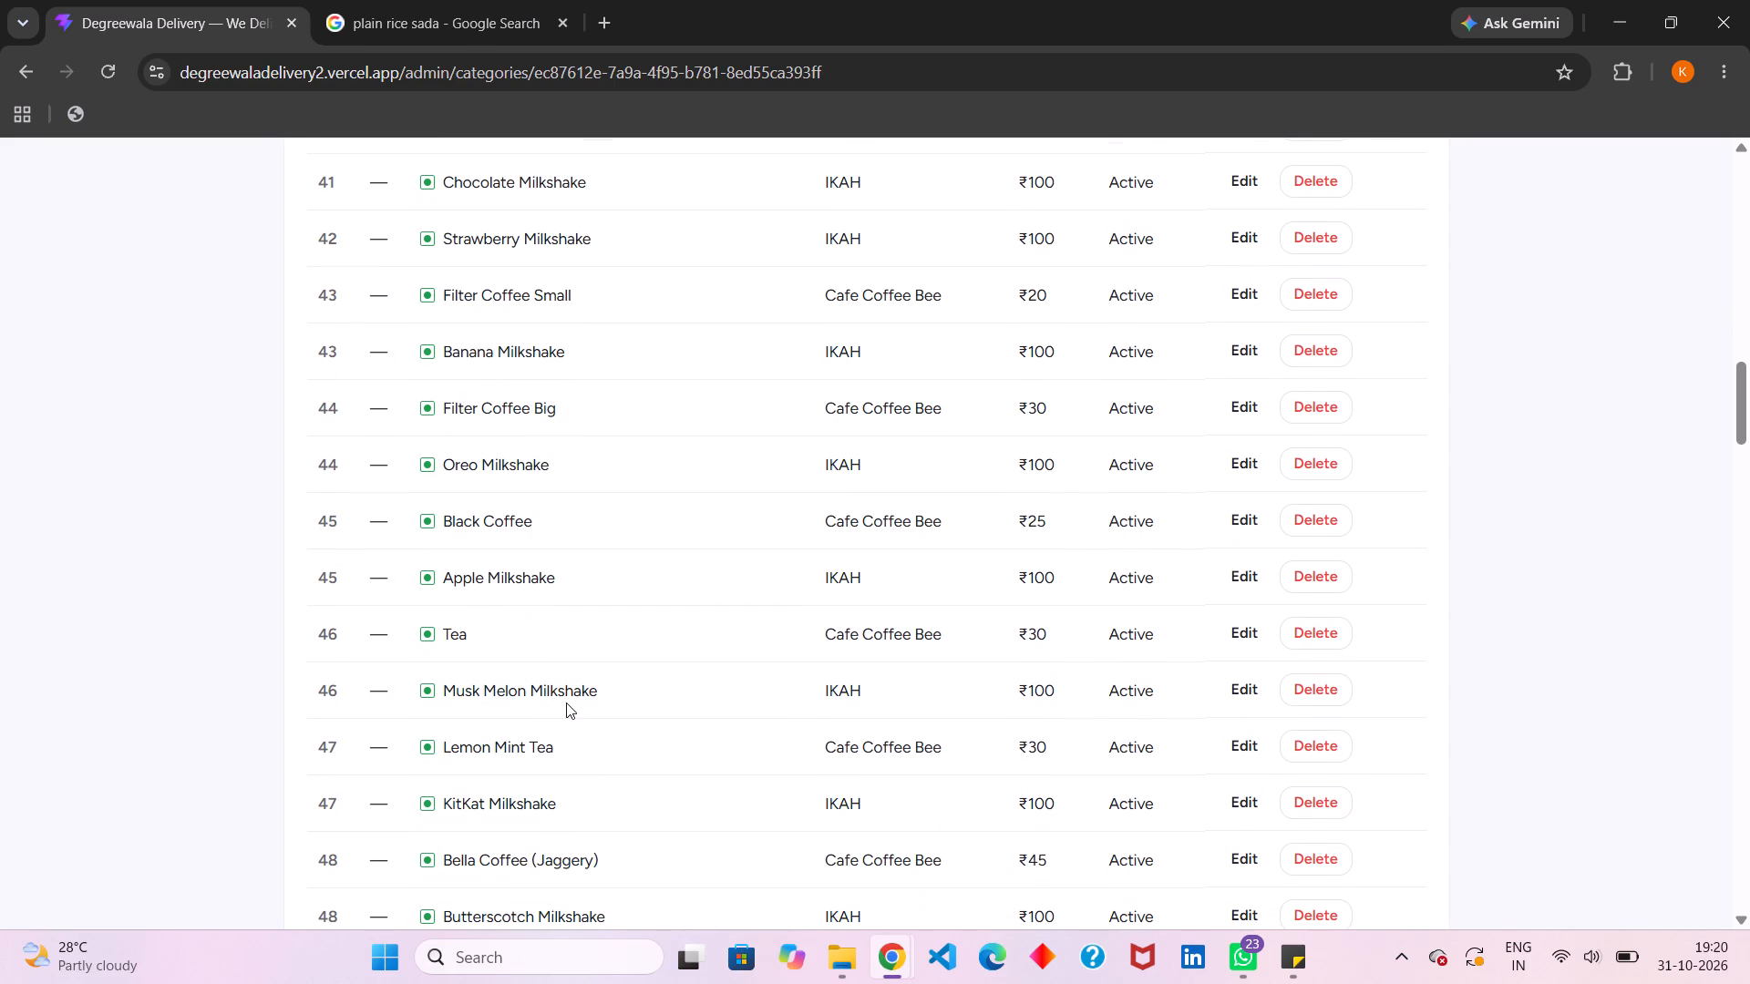
click(1227, 688)
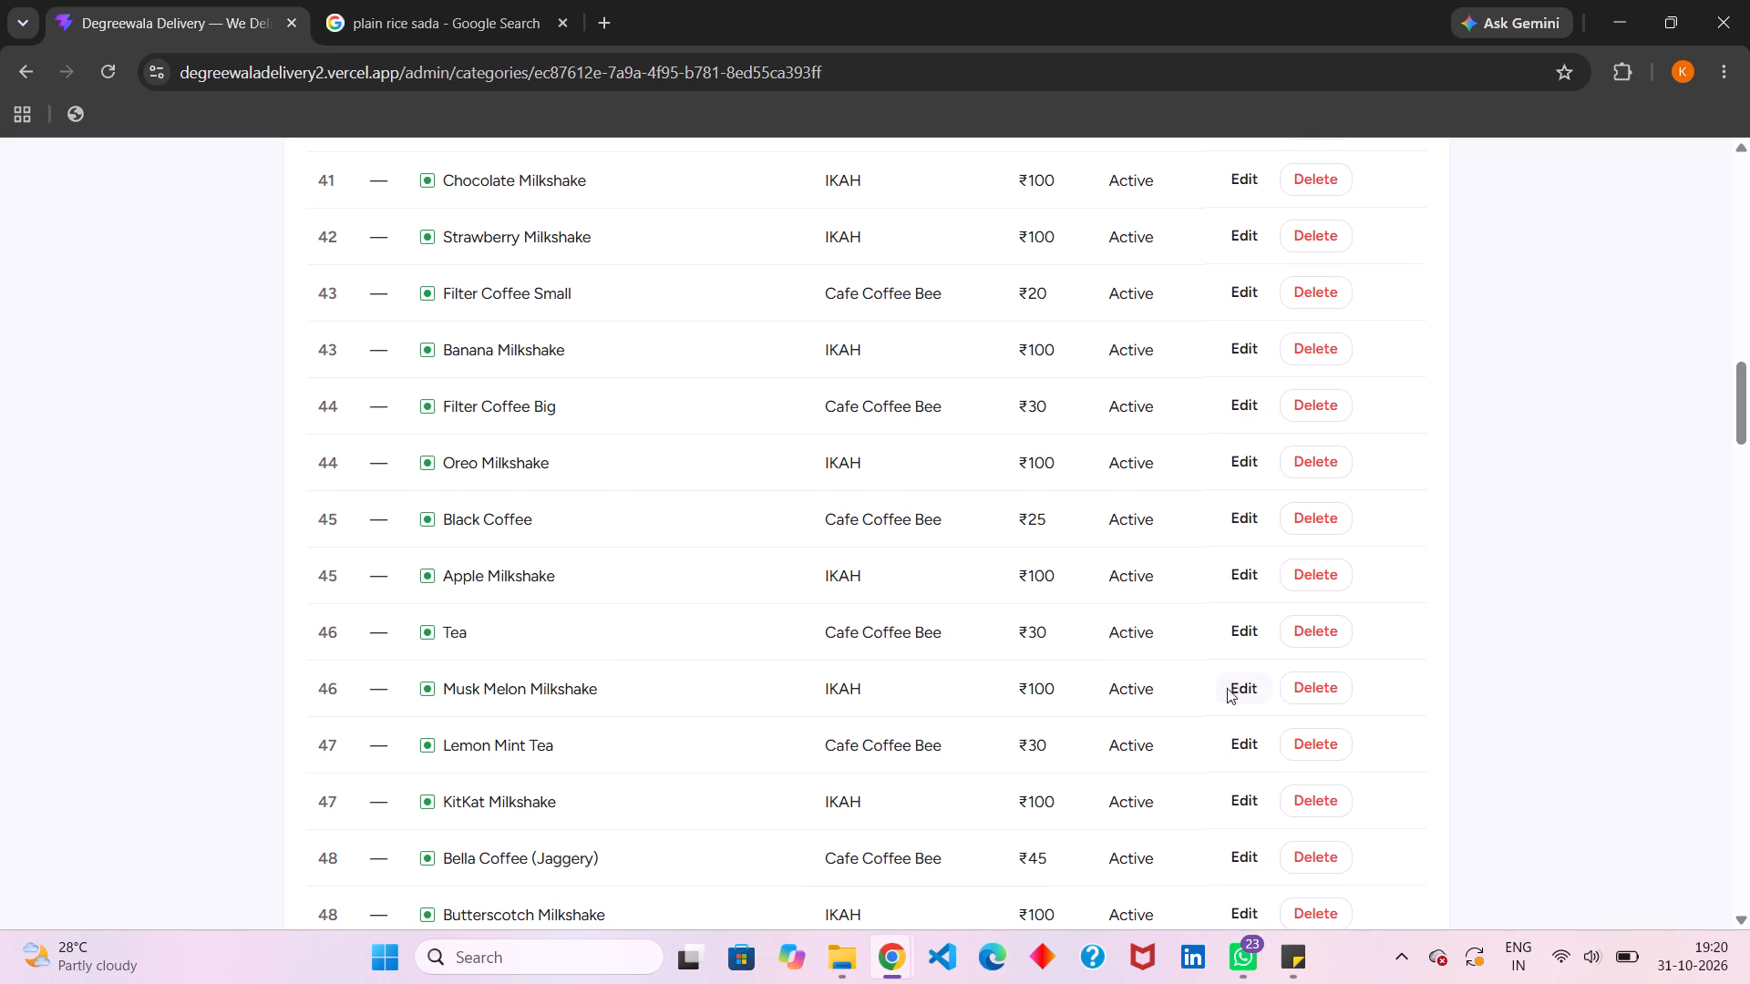
scroll(934, 716, down, 7)
click(697, 752)
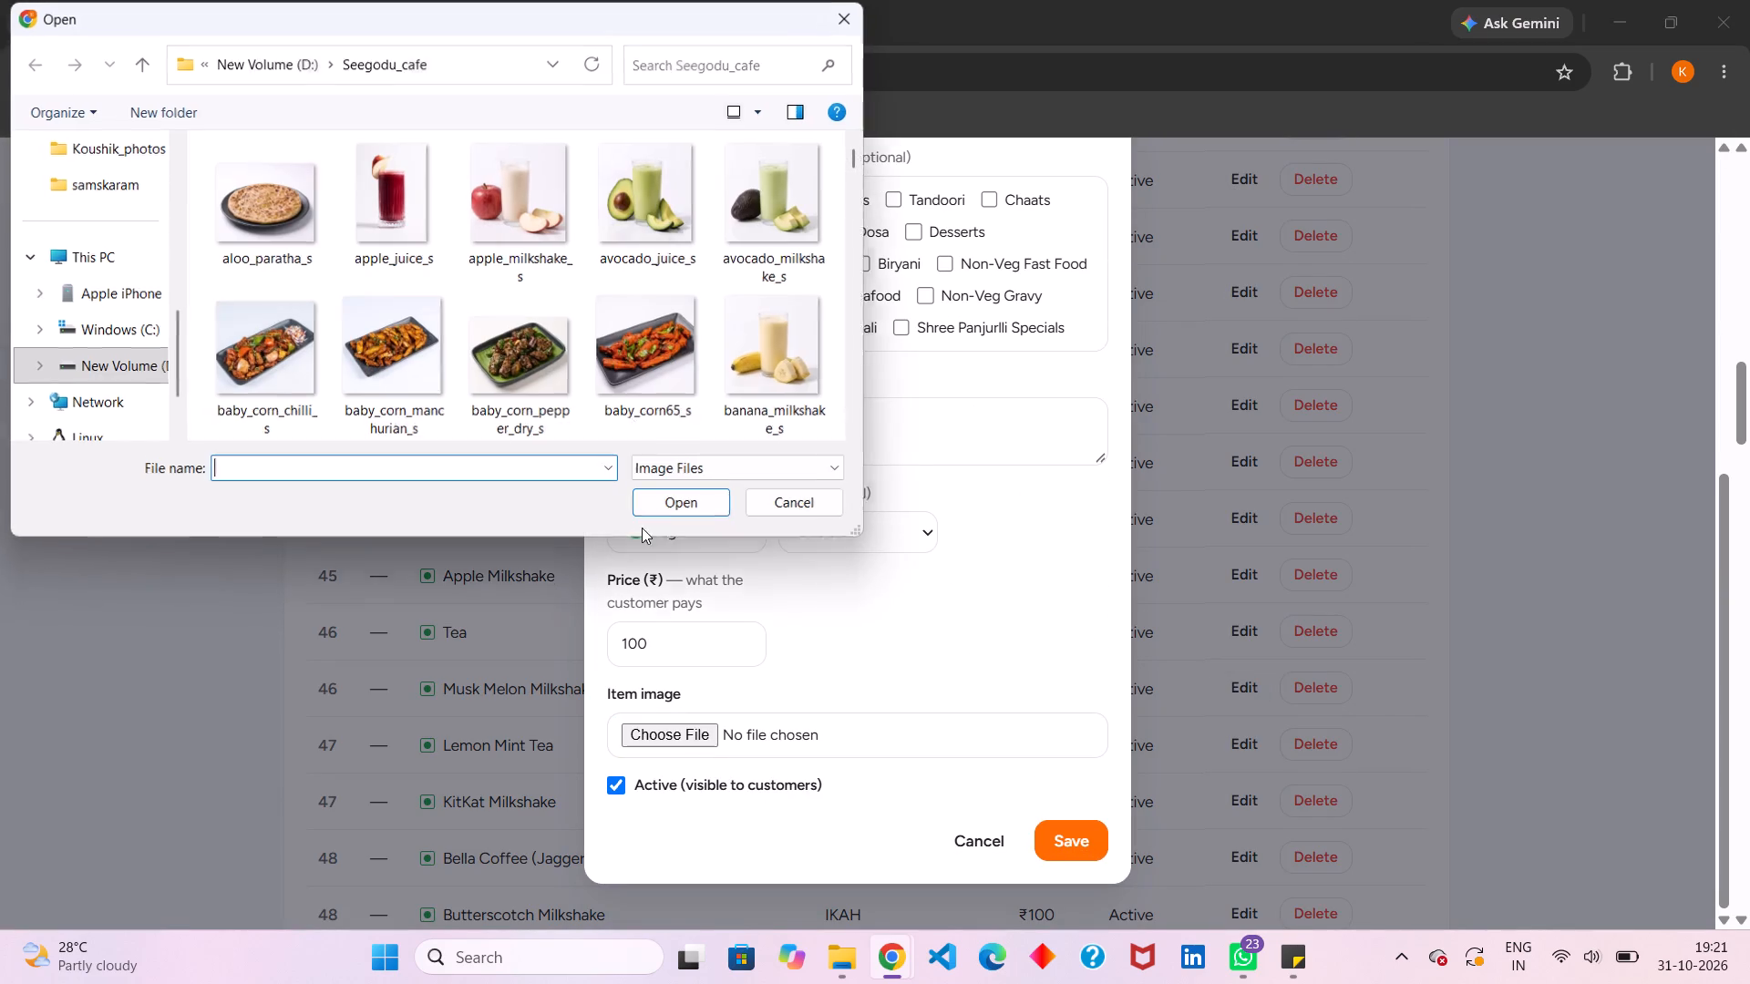
click(748, 66)
text(musj)
key(BackSpace)
text(kme)
double_click(253, 210)
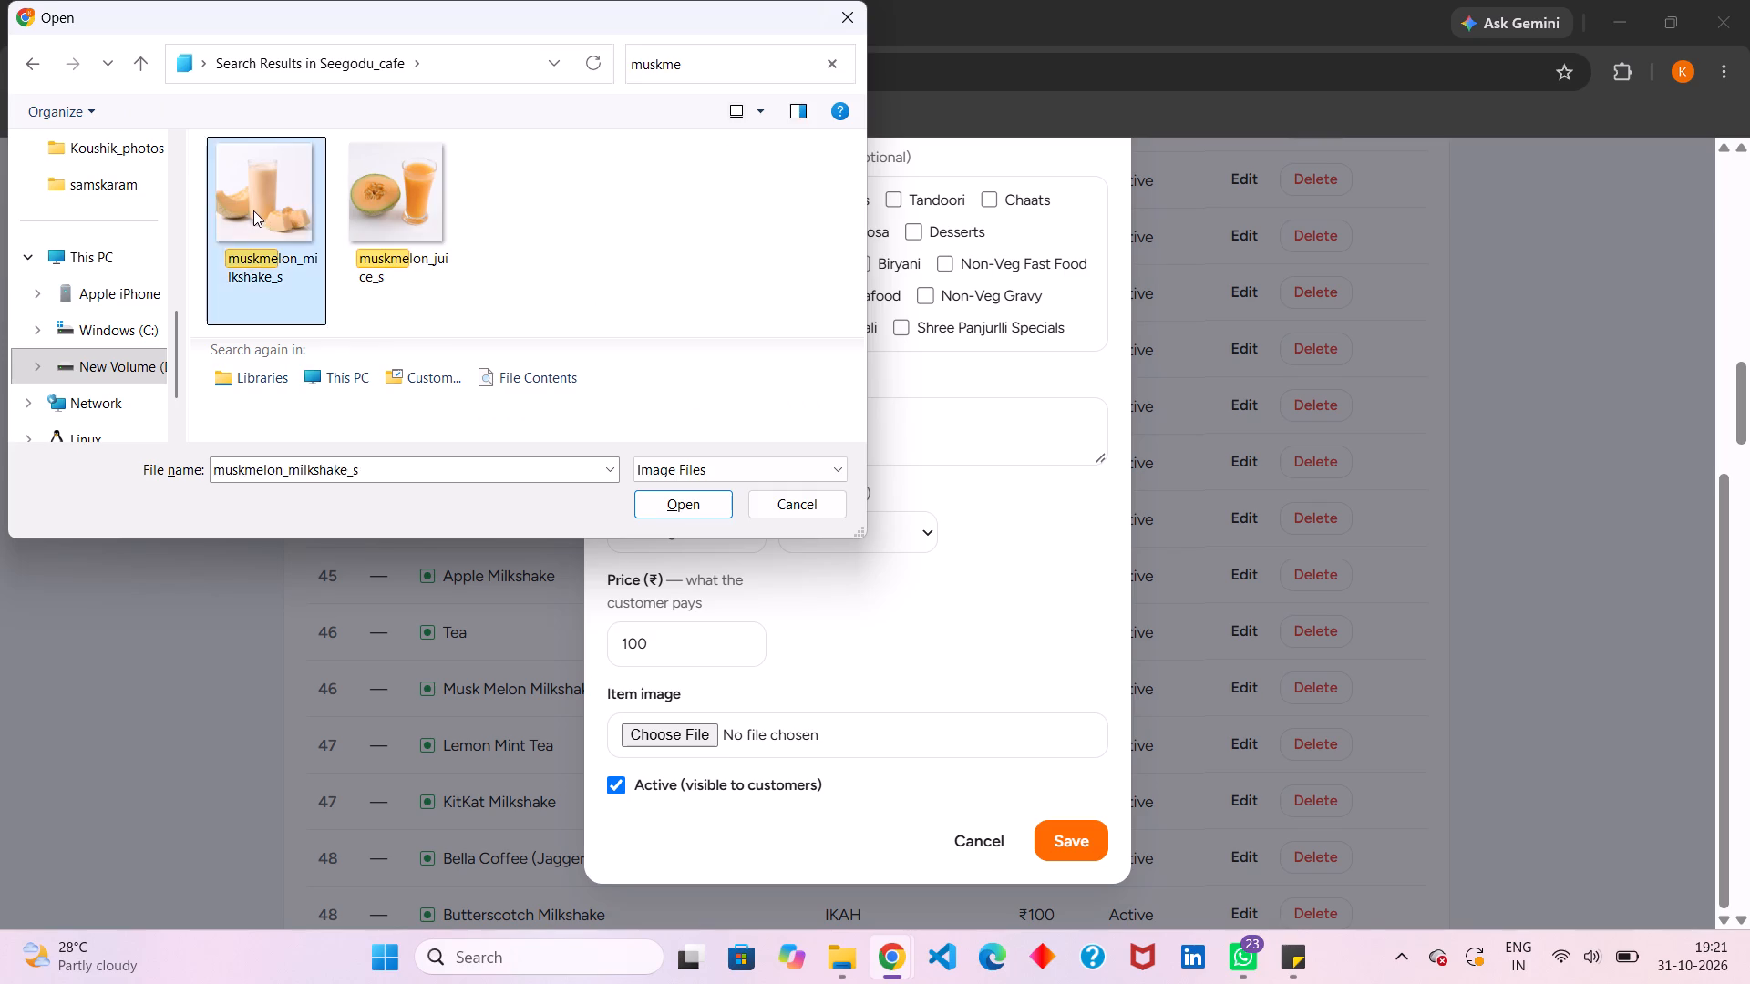
scroll(915, 474, down, 6)
click(1075, 843)
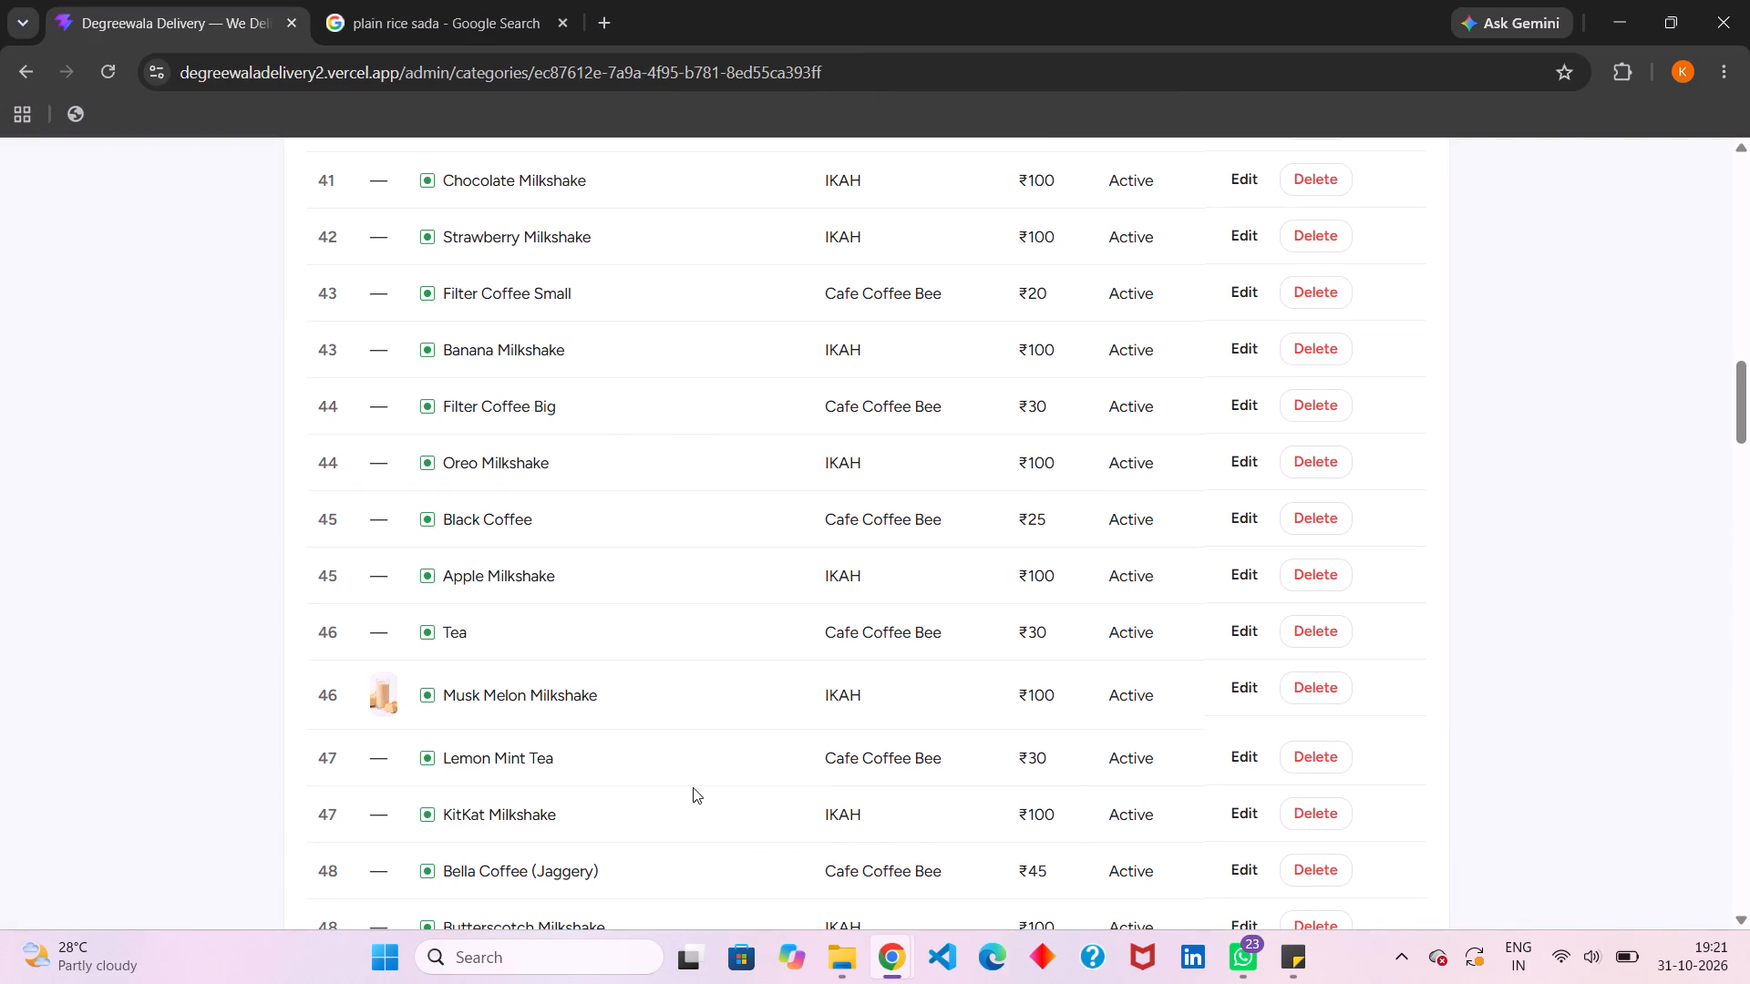
Add the lime_juice_s picture from the Seegodu_cafe folder to Cafe Coffee Bee's Fresh Lime Juice item and save it.
scroll(874, 712, down, 2)
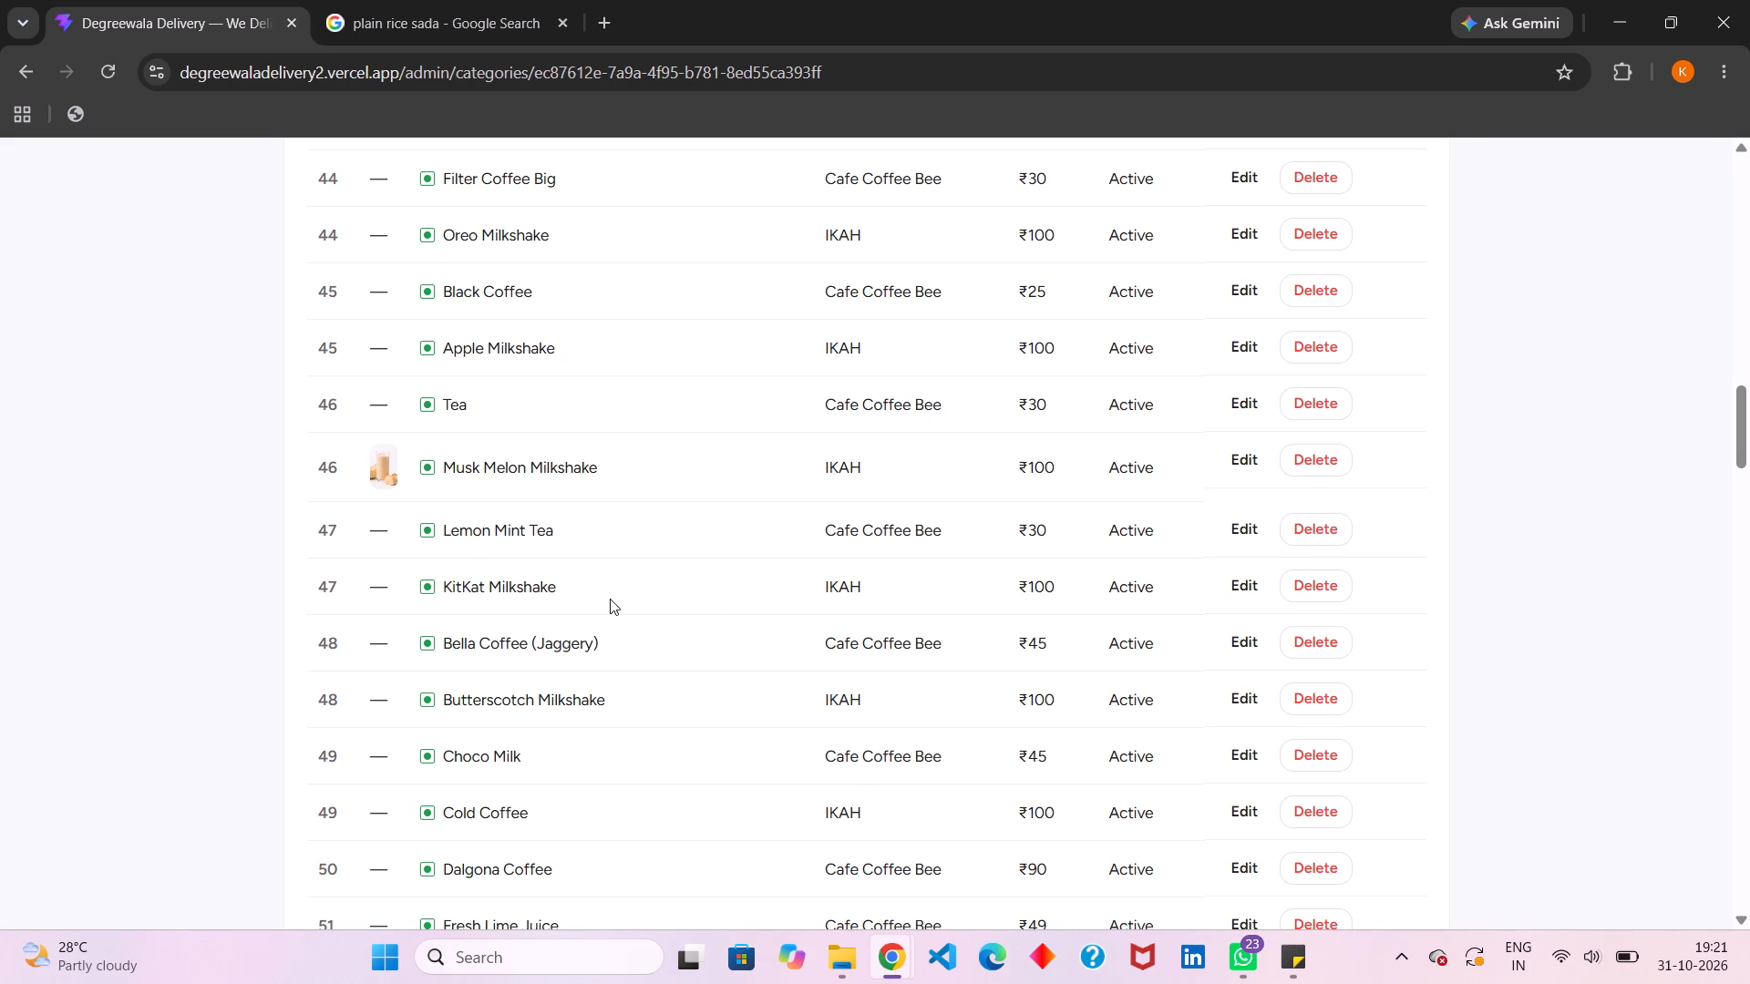
scroll(543, 701, down, 1)
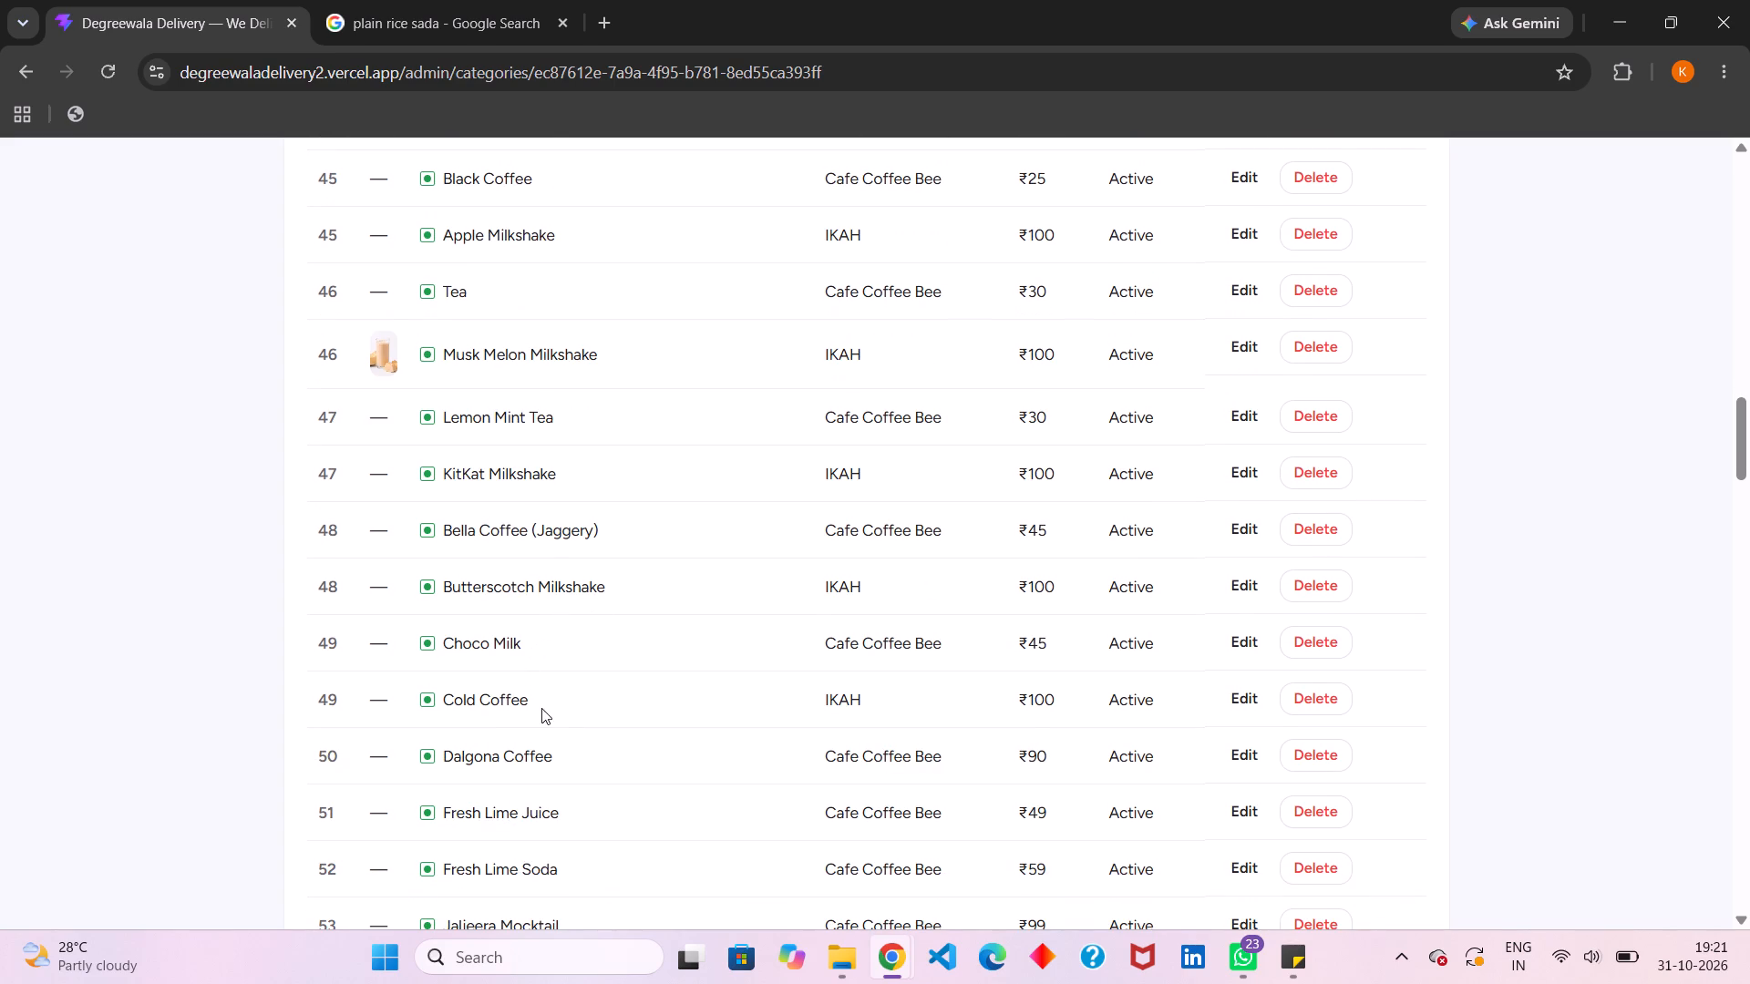
scroll(558, 775, down, 1)
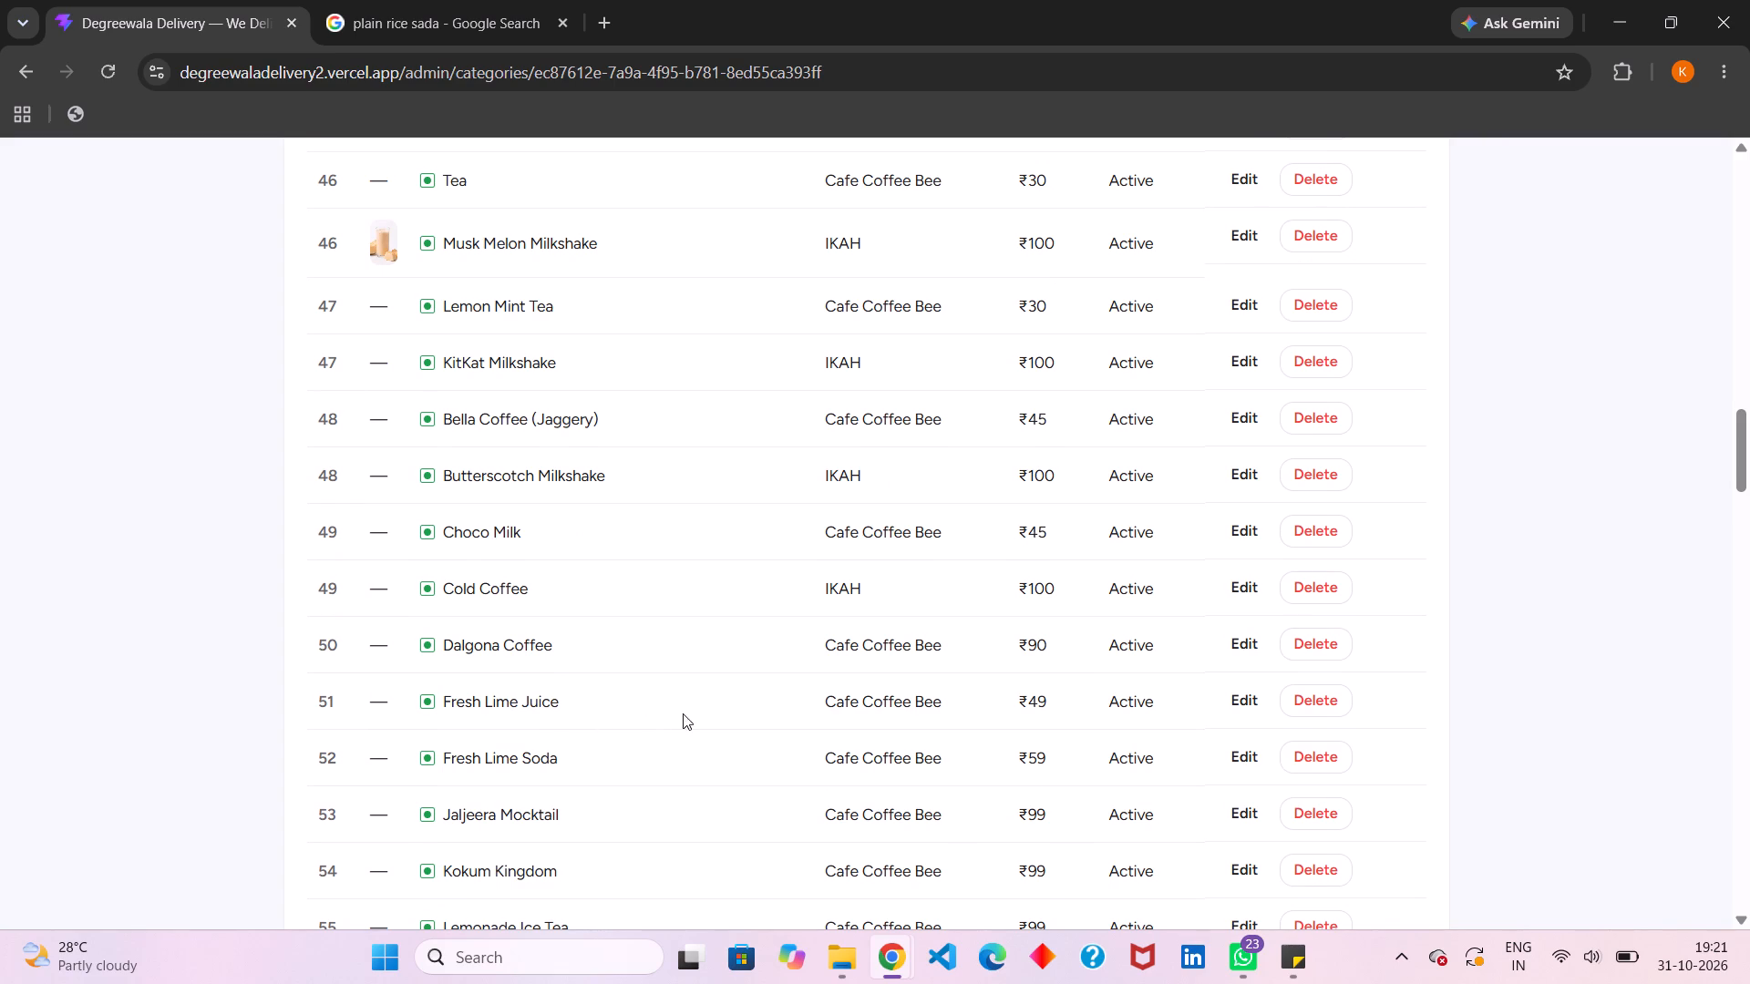
click(1224, 697)
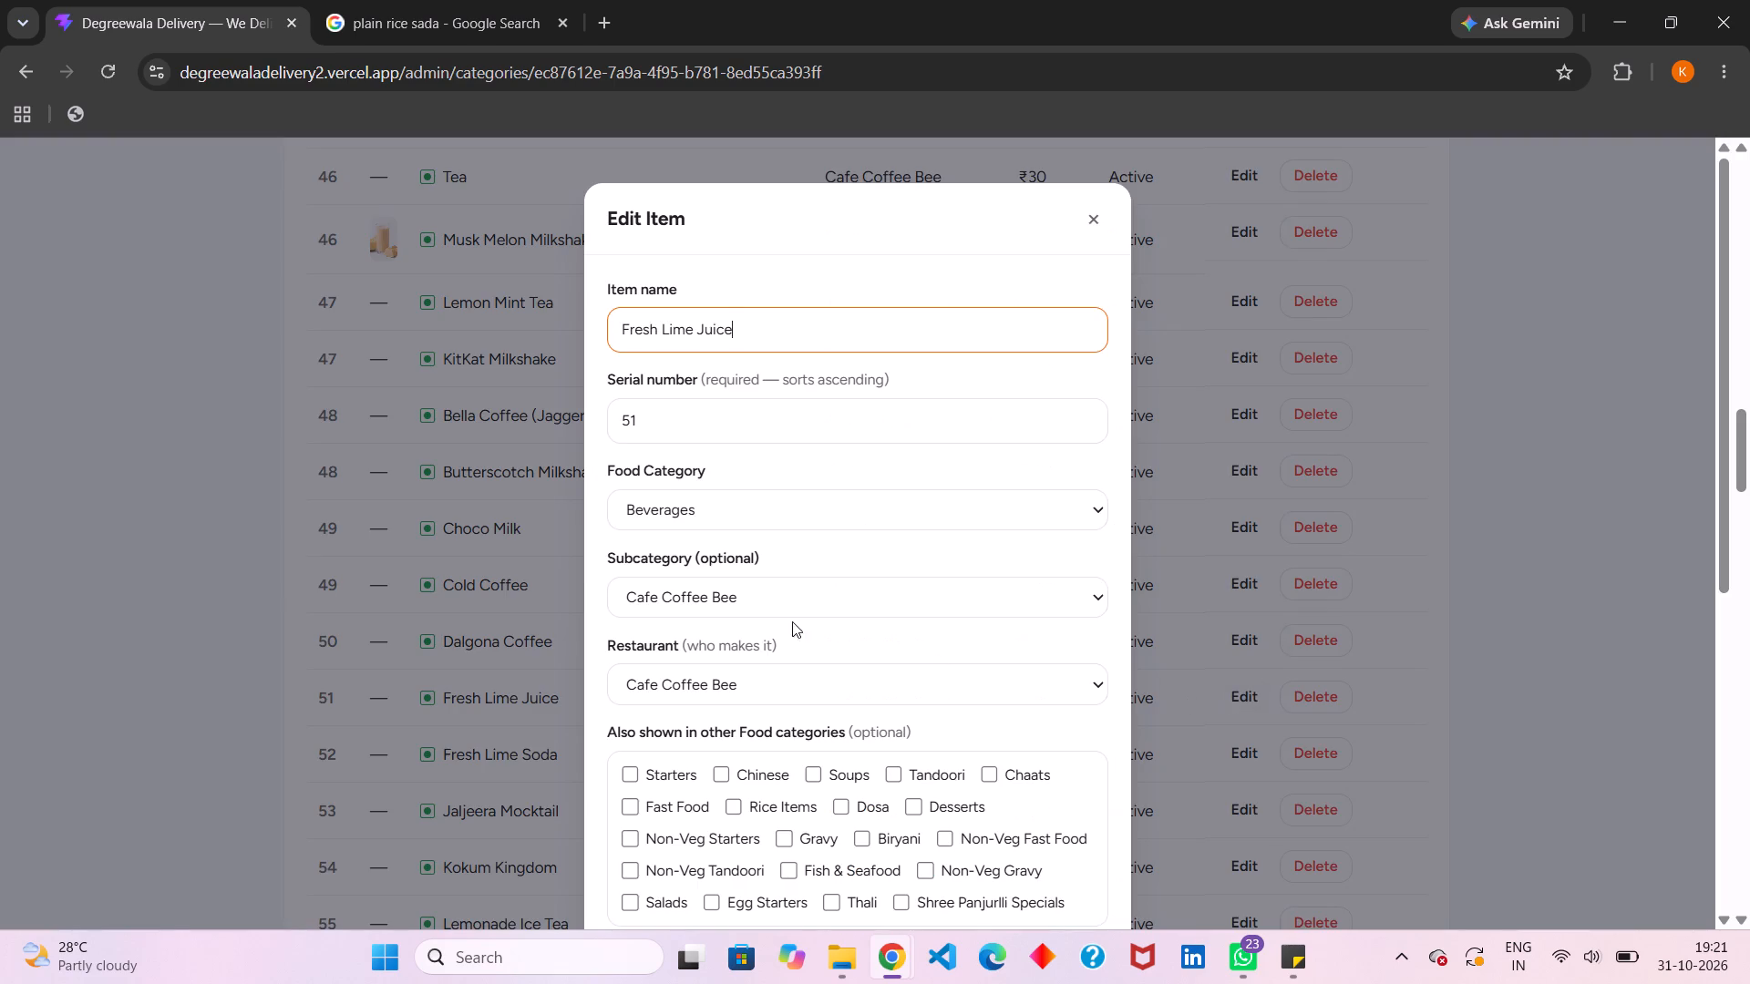
scroll(790, 621, down, 5)
click(666, 752)
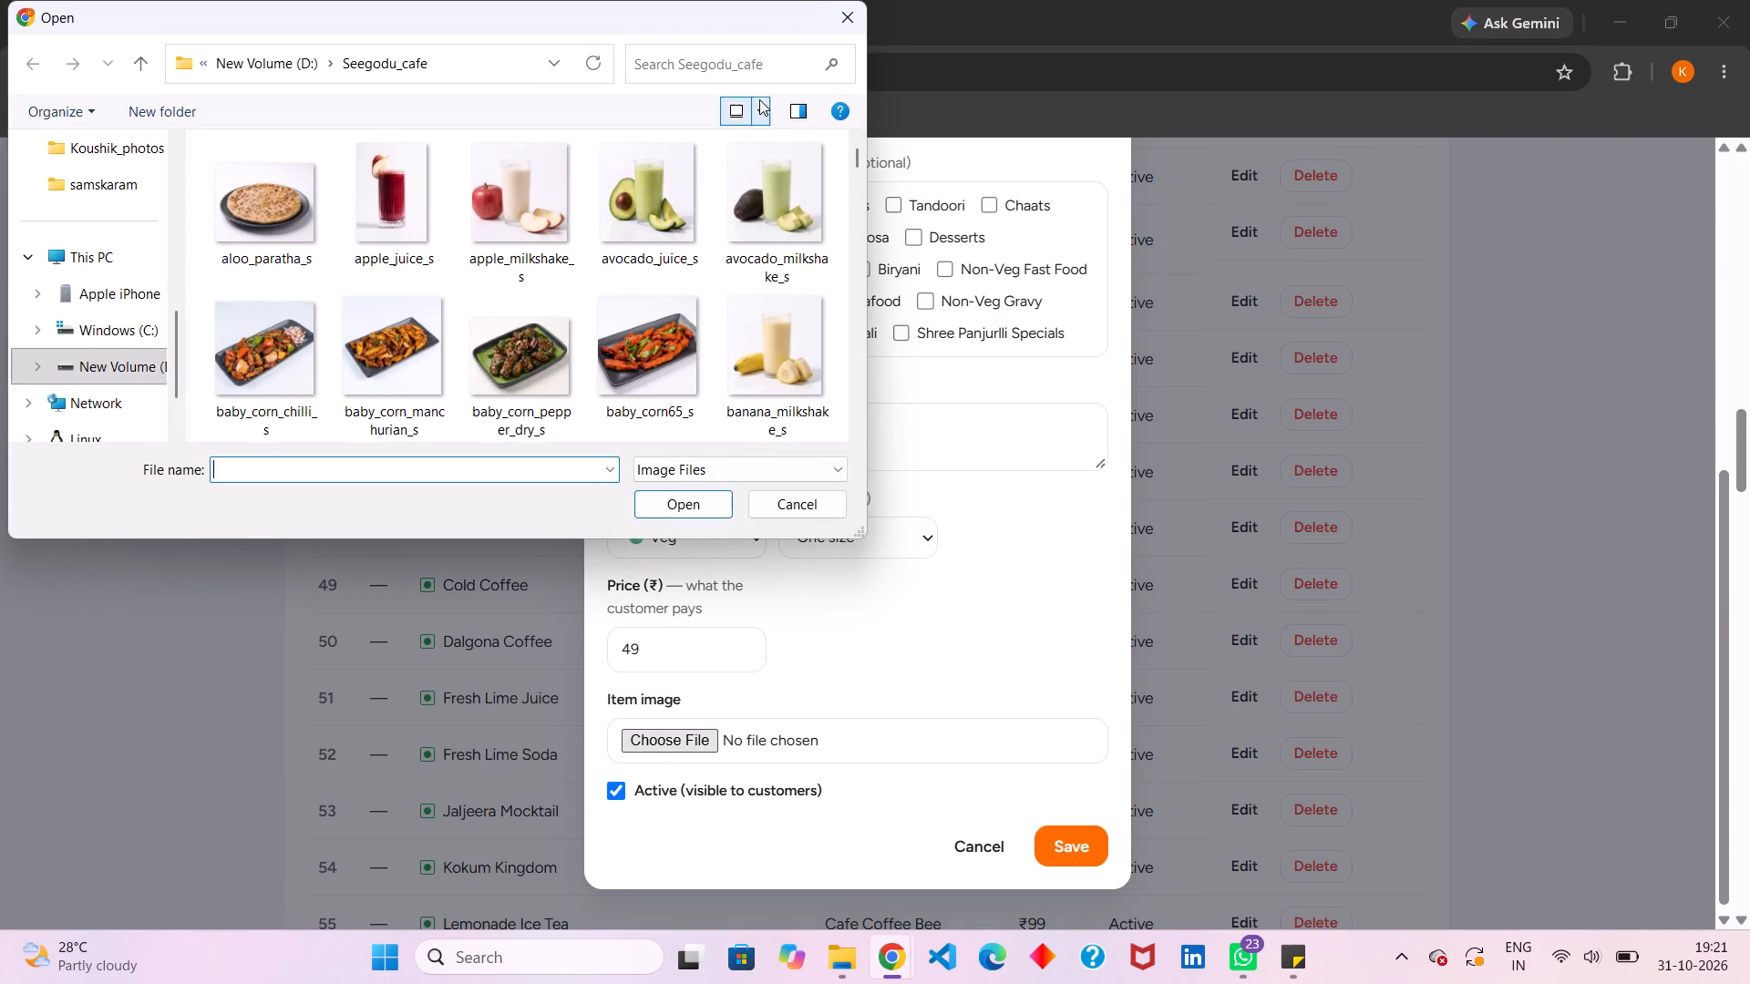
click(759, 66)
text(lim)
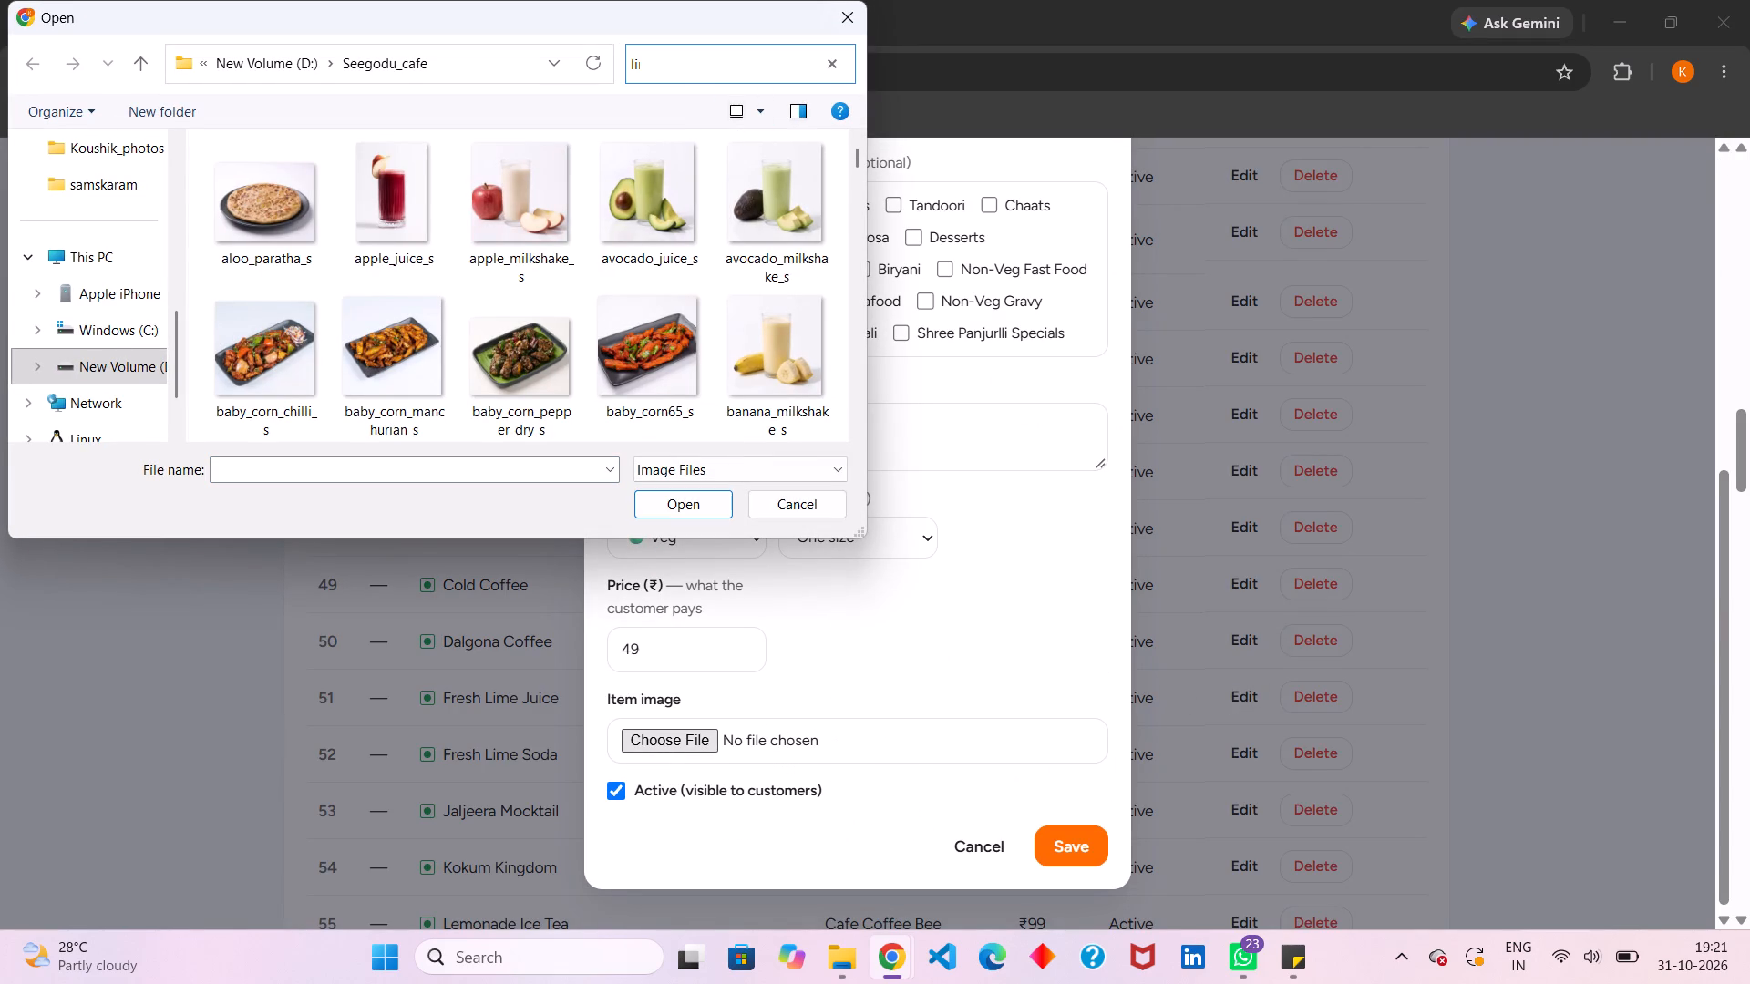
key(e)
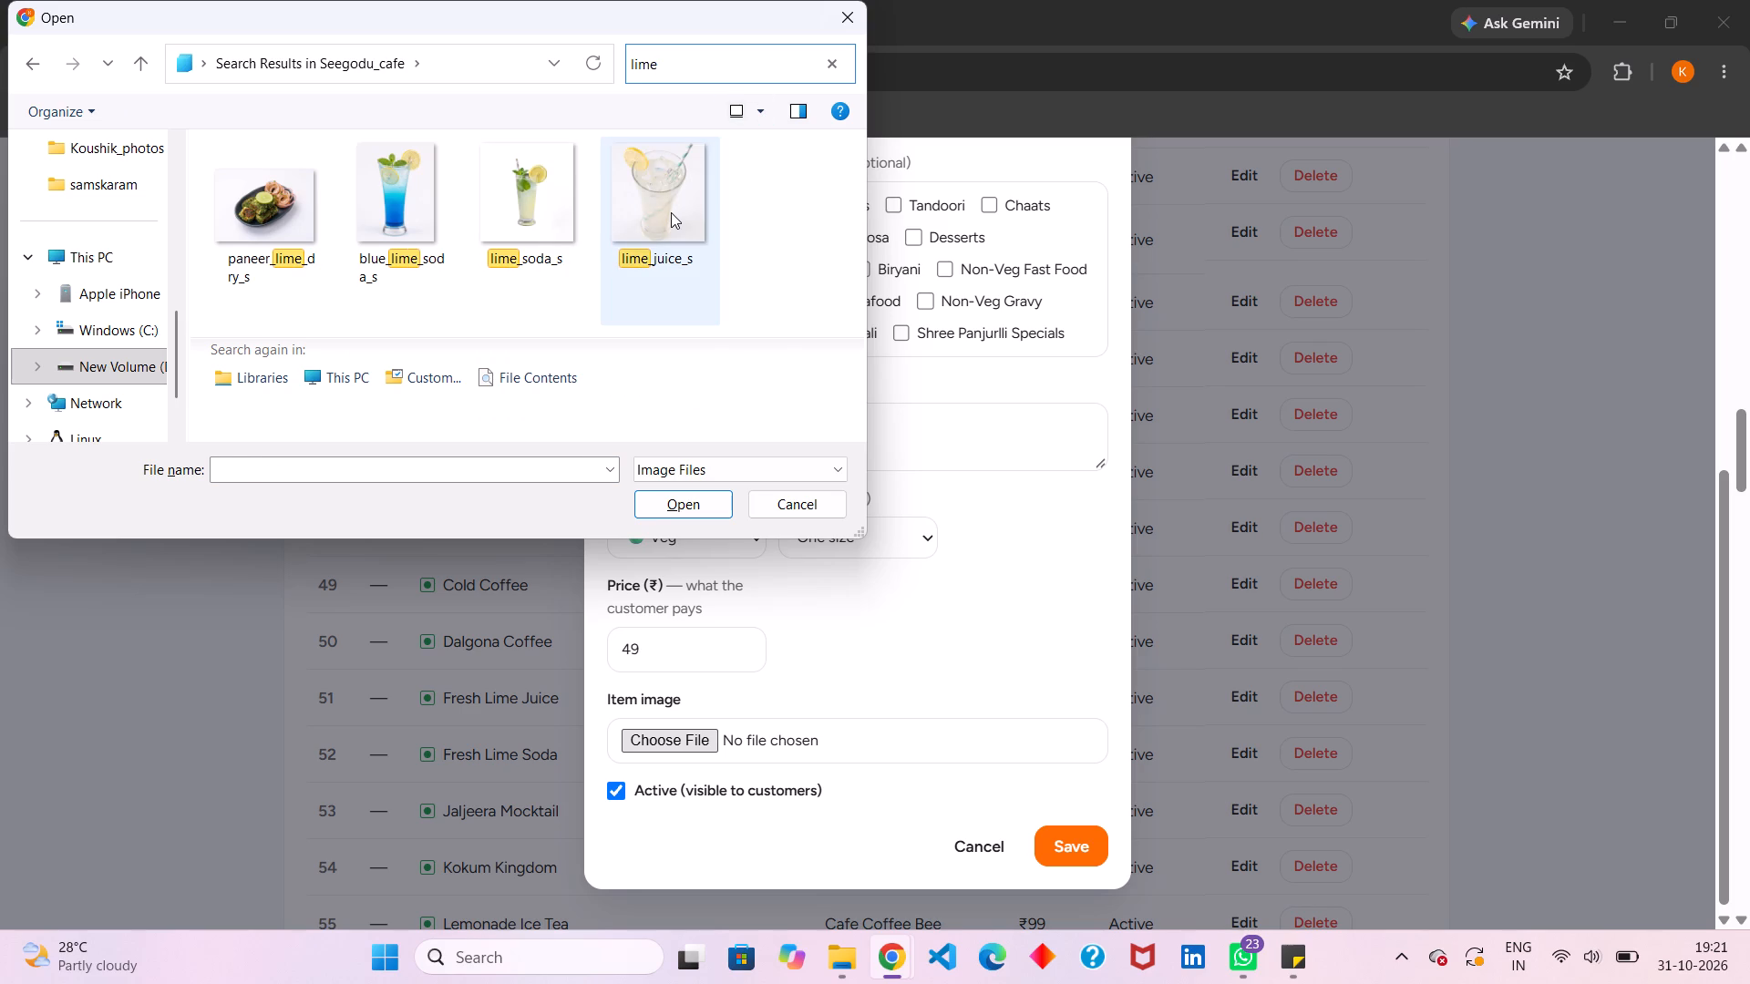
double_click(671, 212)
scroll(916, 693, down, 7)
click(1056, 837)
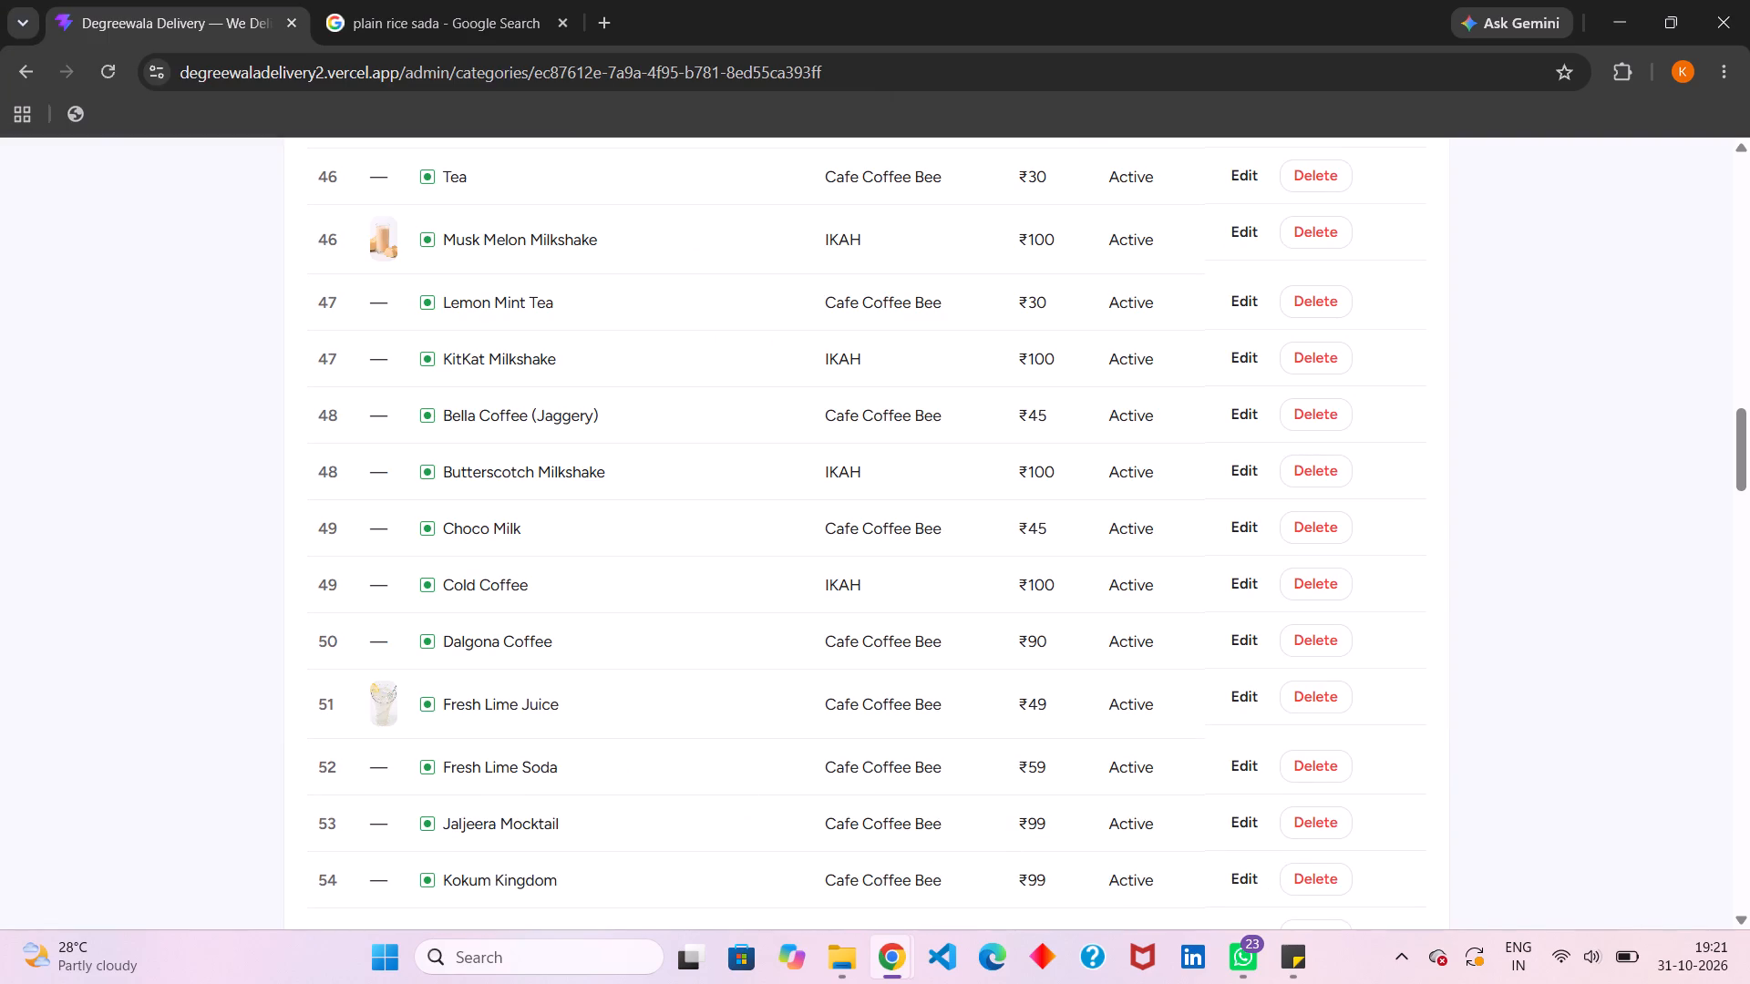
Add the lime_soda_s picture from the Seegodu_cafe folder to Cafe Coffee Bee's Fresh Lime Soda item and save it.
click(1239, 764)
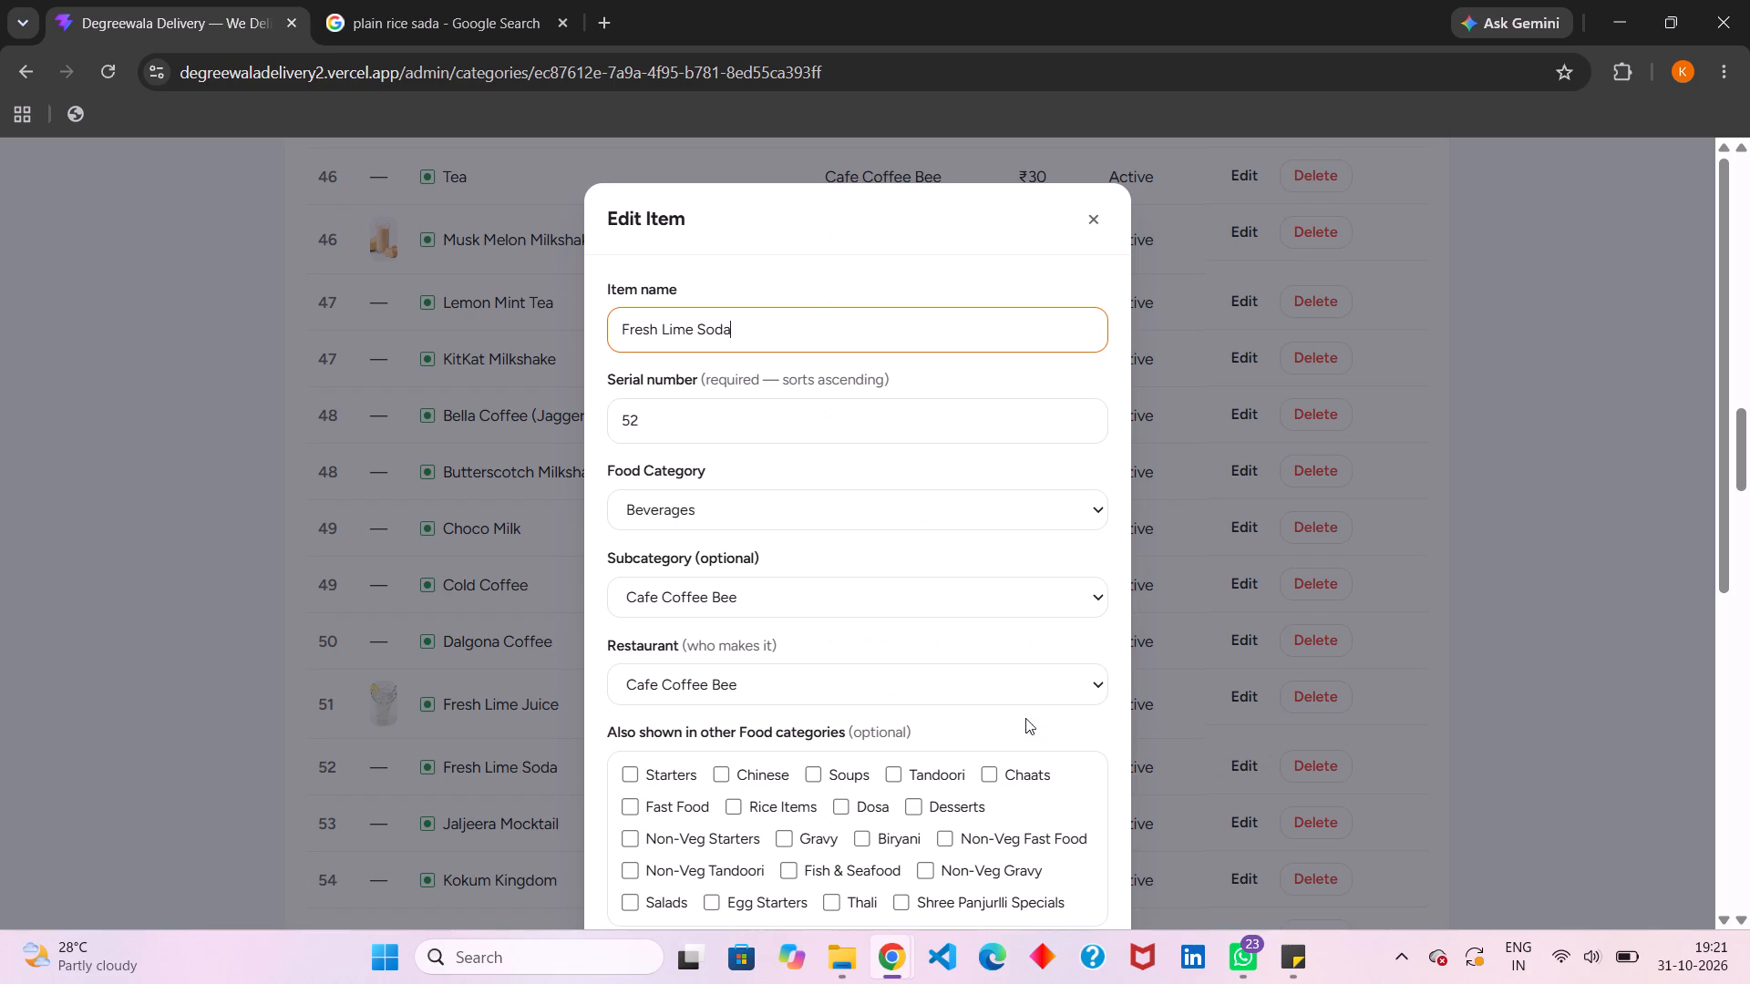
scroll(997, 701, down, 6)
click(736, 719)
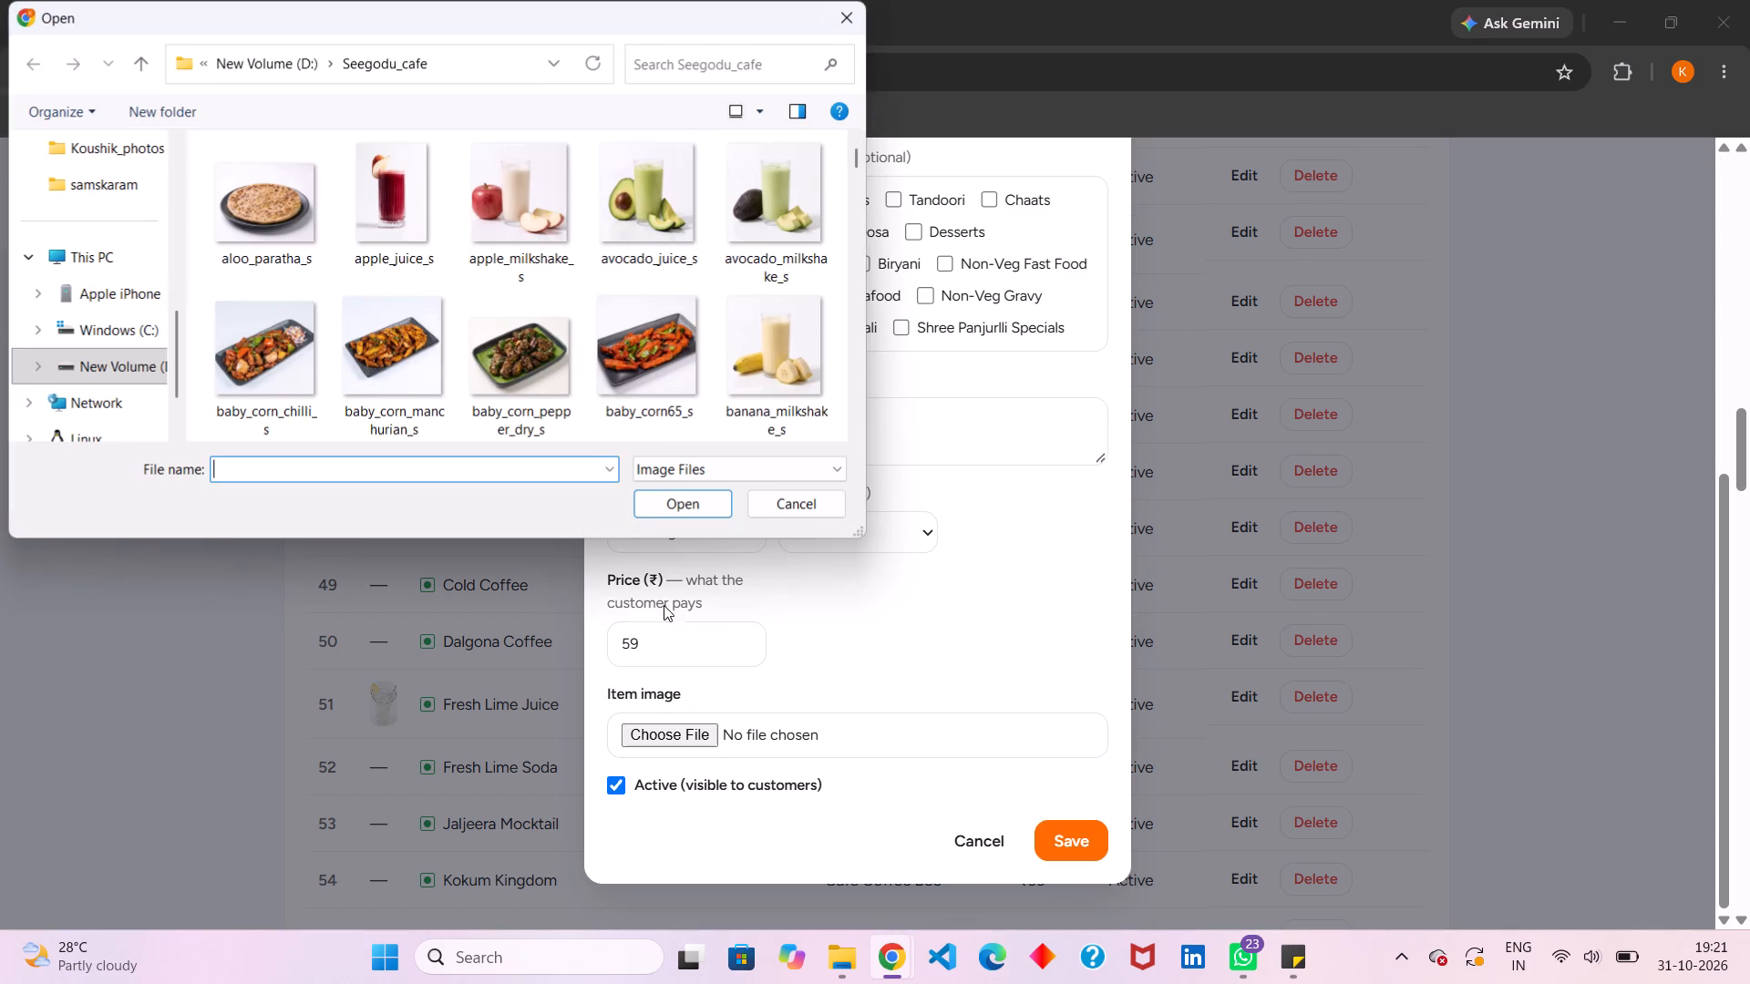
click(748, 71)
text(lime)
key(space)
key(s)
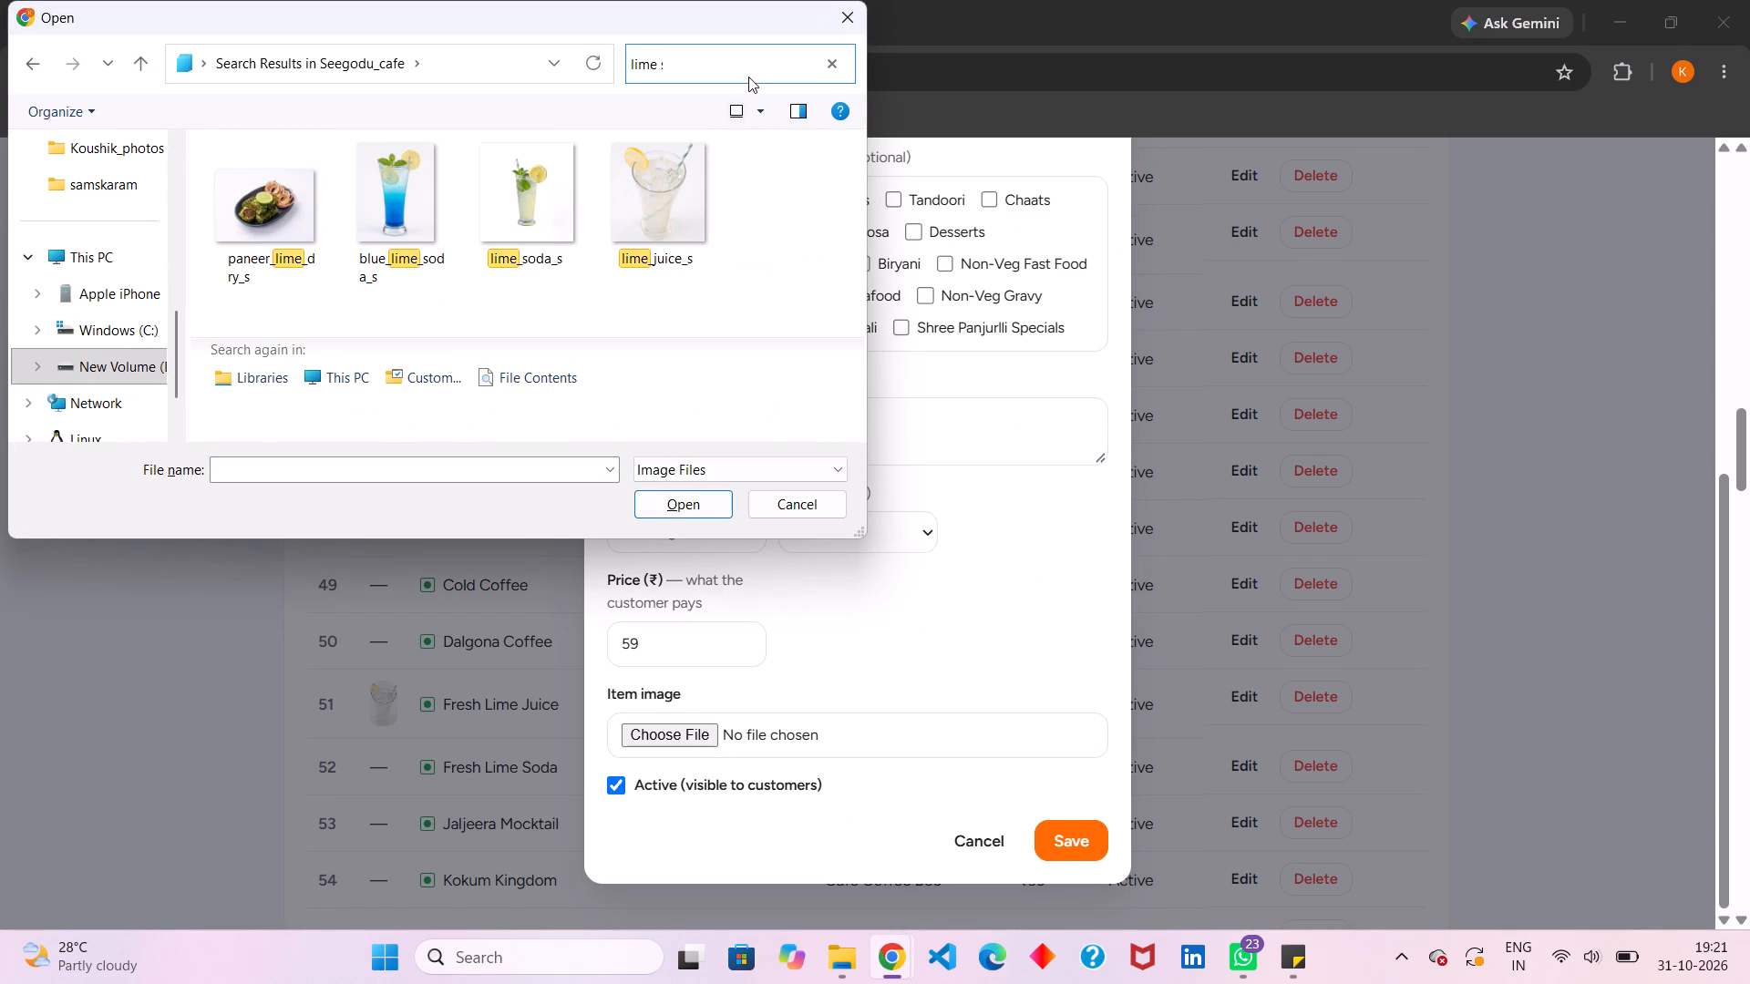
key(o)
text(da)
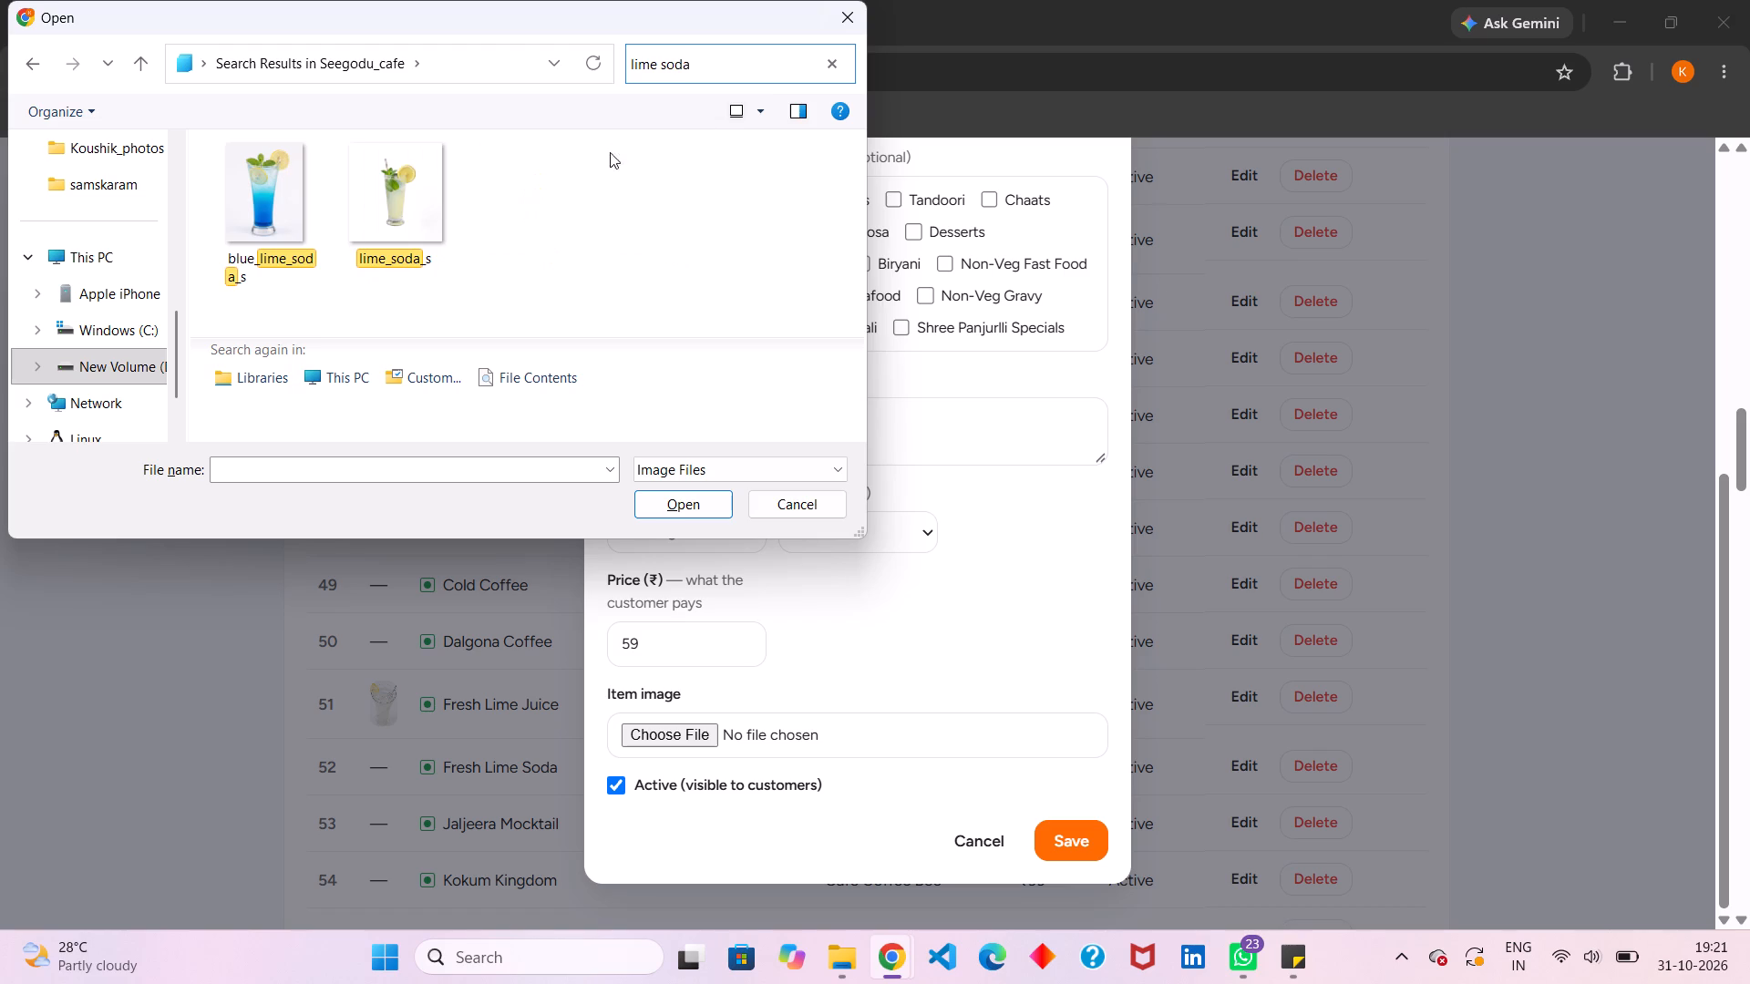
double_click(420, 206)
scroll(881, 649, down, 7)
click(1086, 835)
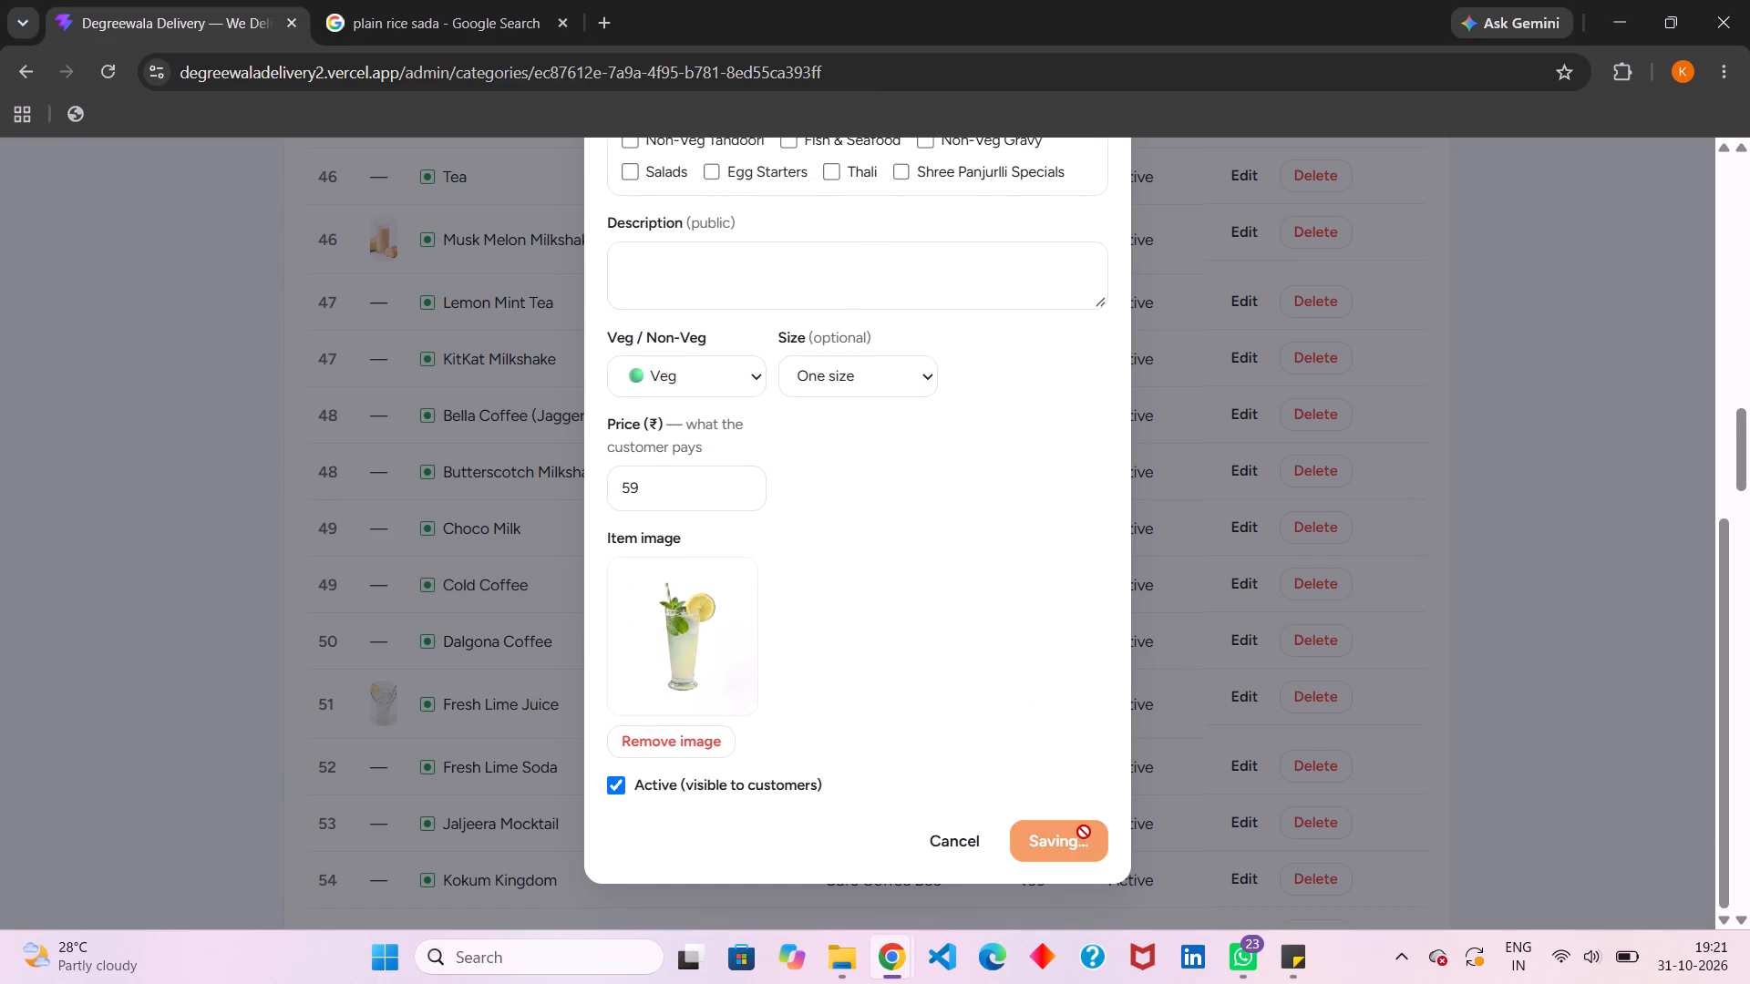
Look through the remaining Cafe Coffee Bee and Seegodu Cafe beverages for items without pictures that could reuse existing ones.
scroll(616, 814, down, 1)
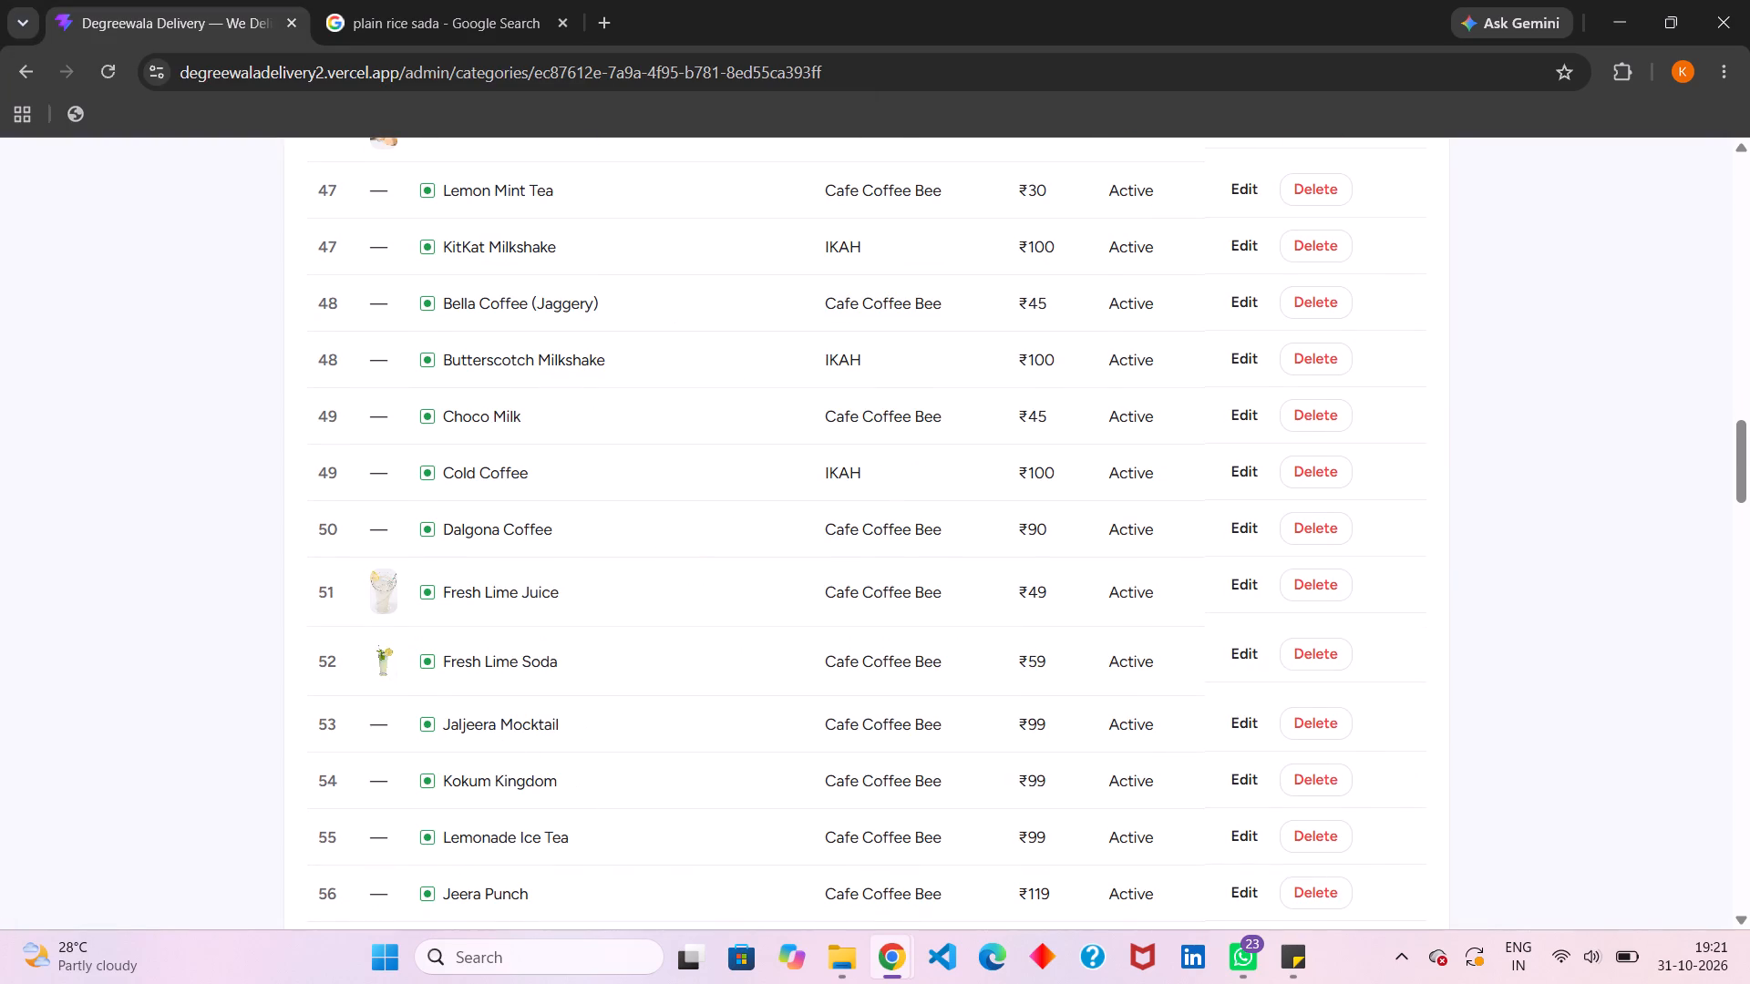
scroll(513, 723, down, 1)
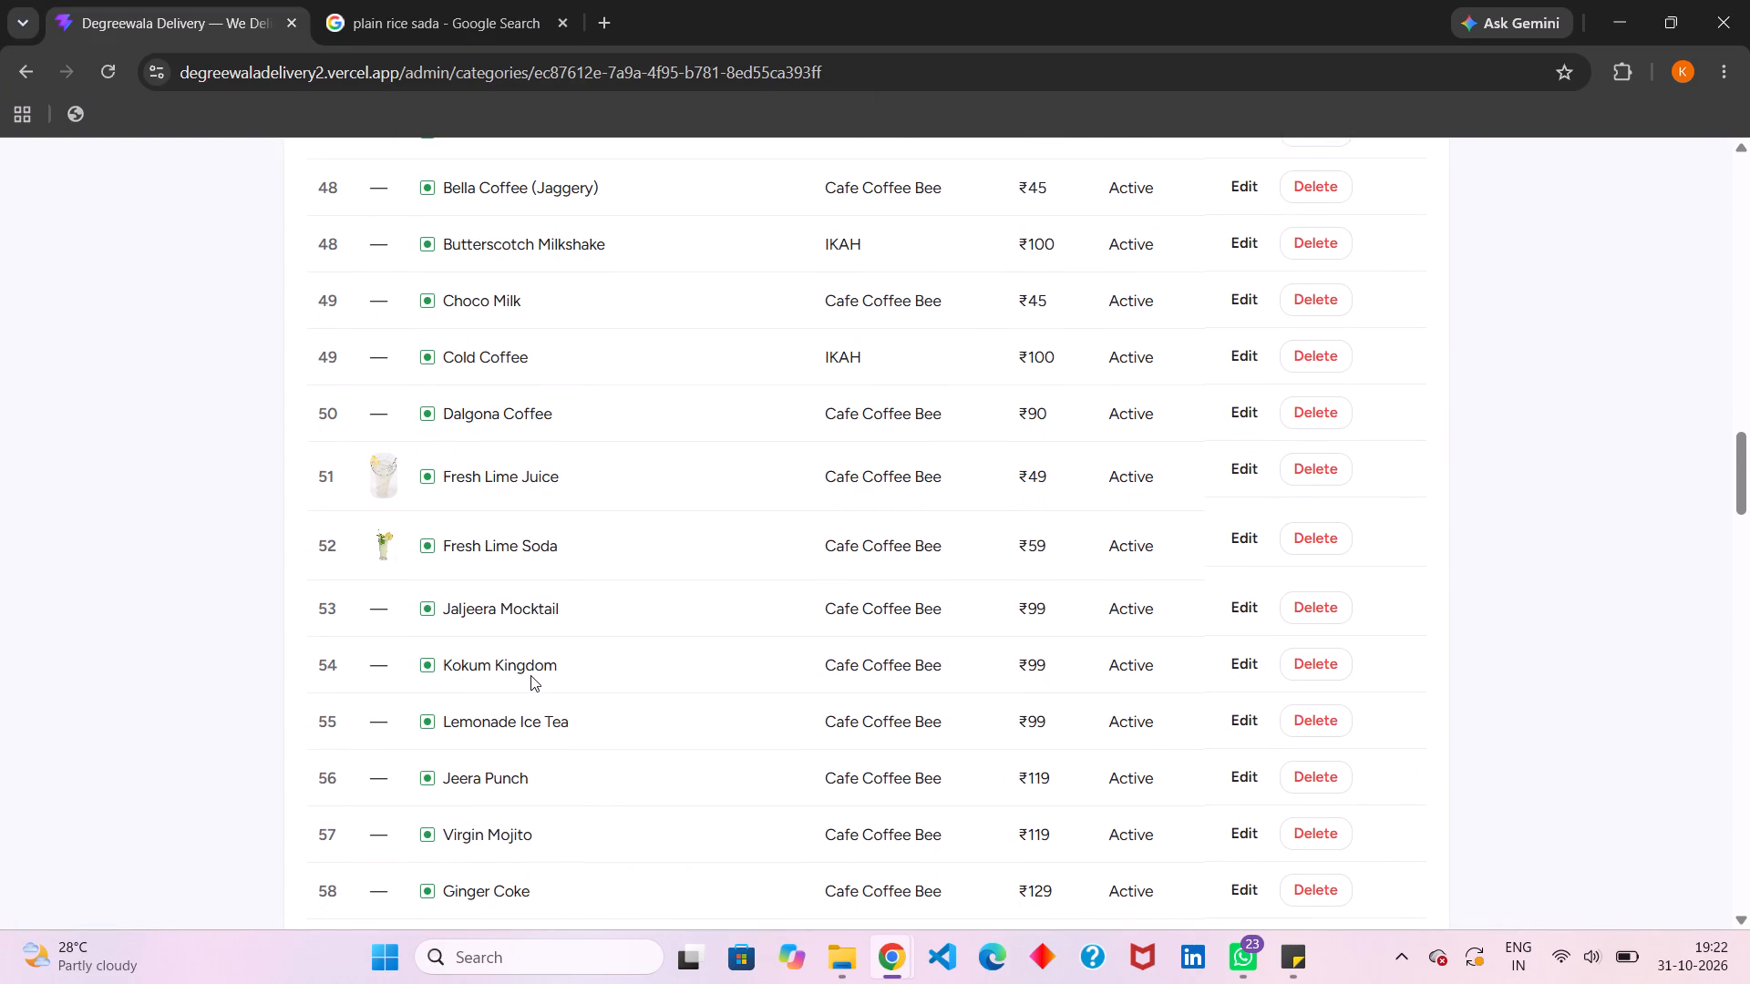
scroll(530, 675, down, 1)
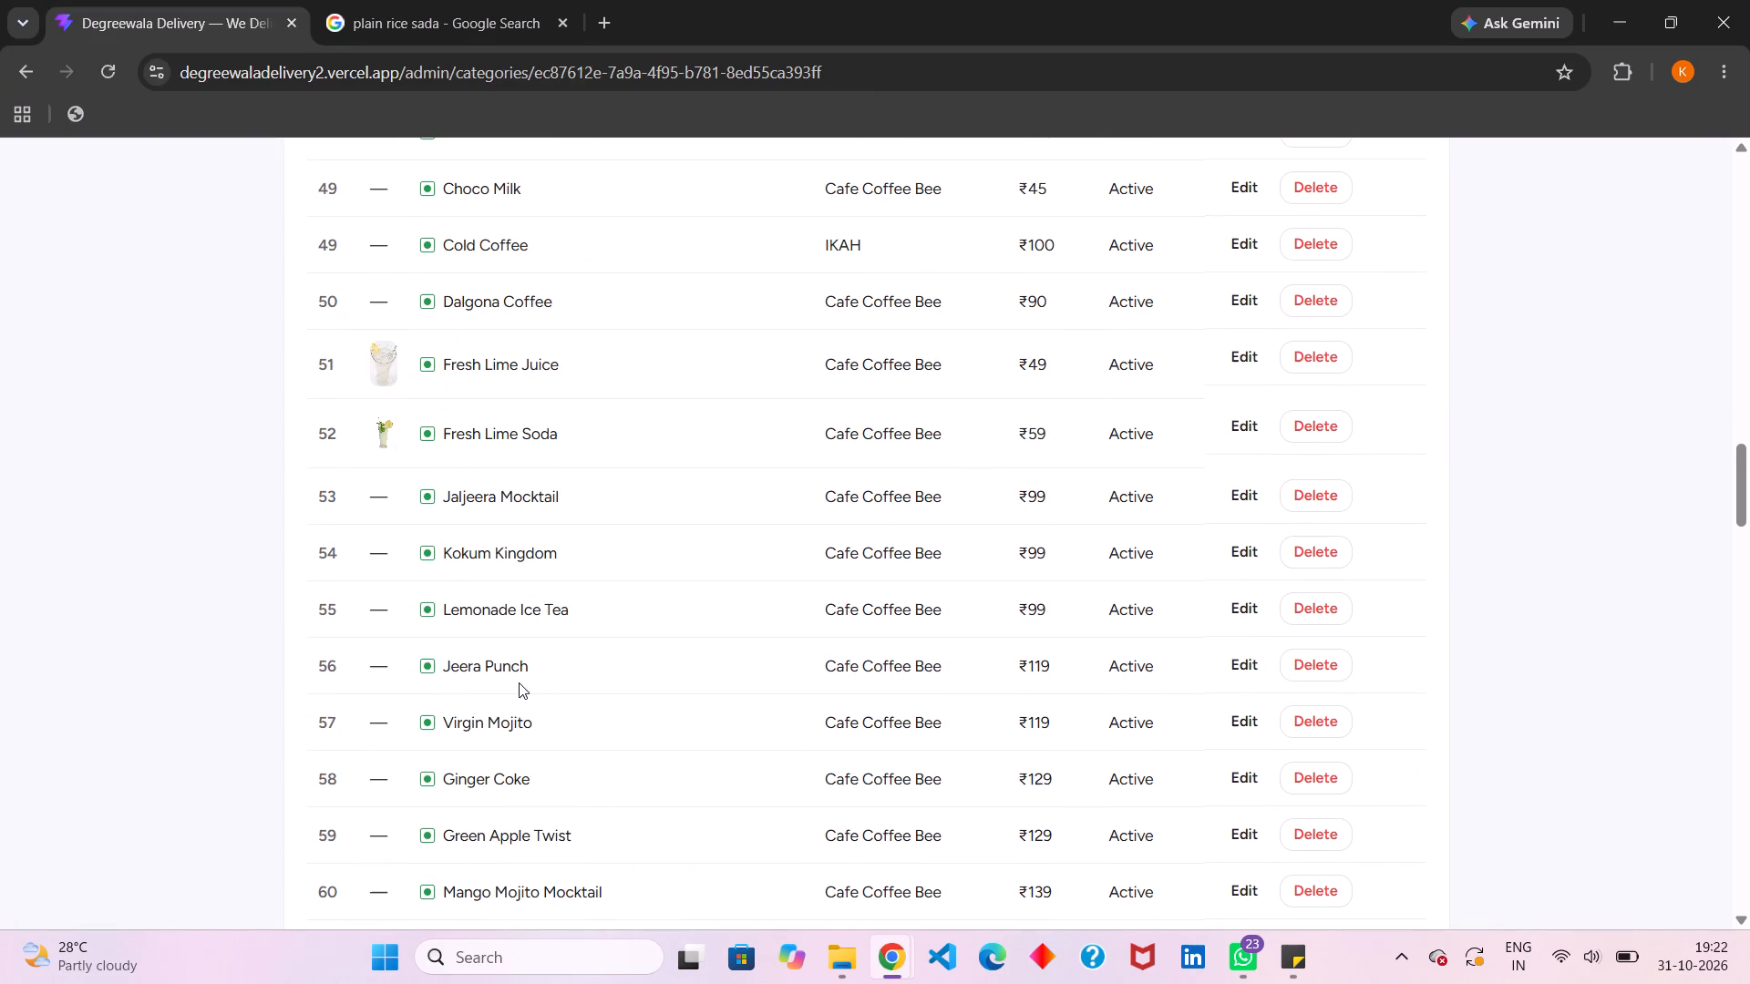
scroll(534, 743, down, 1)
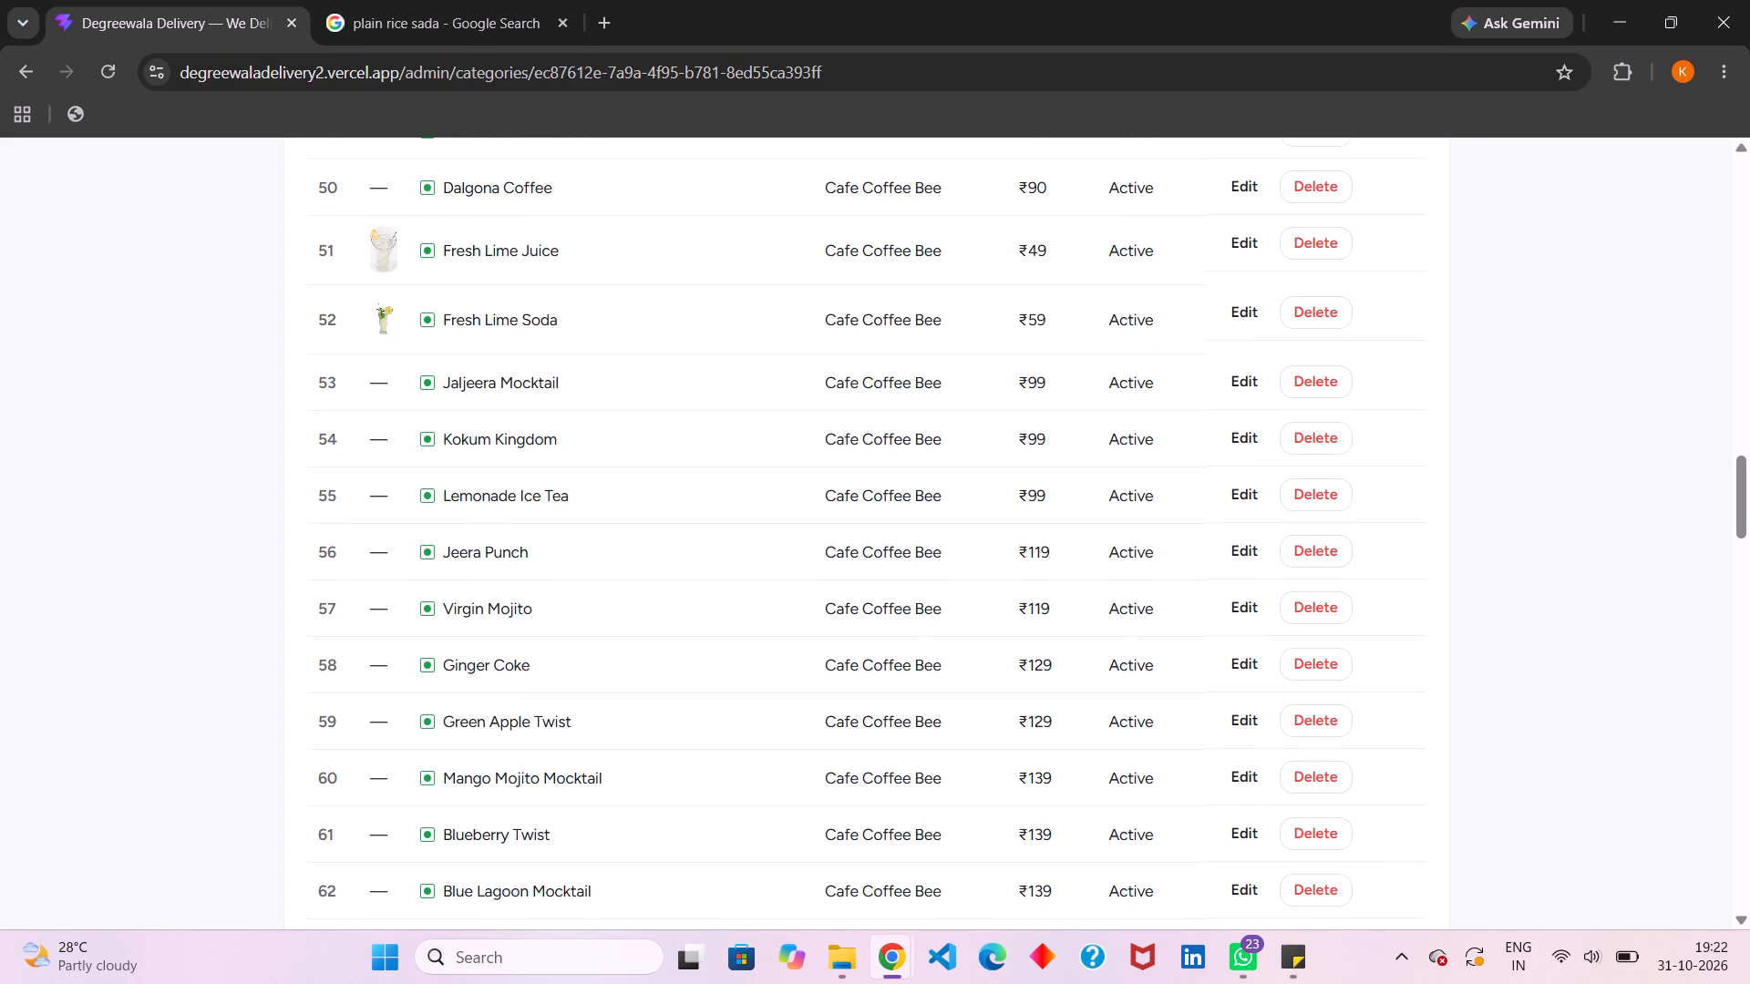
scroll(579, 710, down, 2)
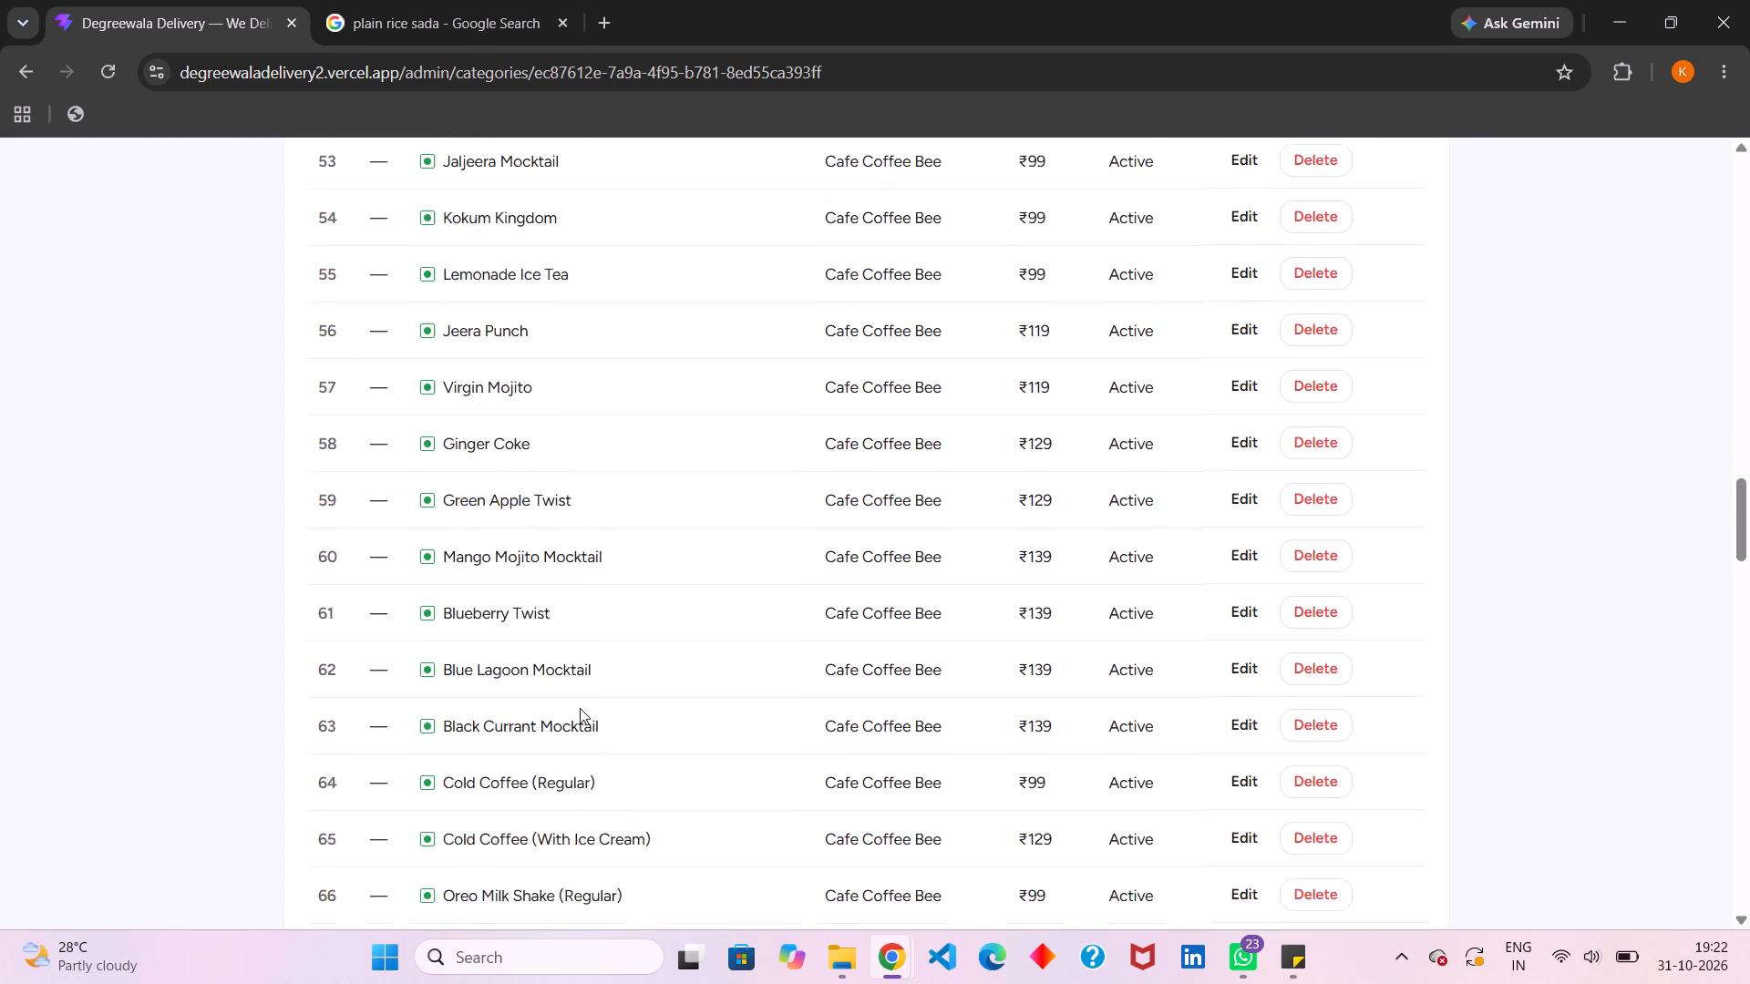
scroll(580, 708, down, 2)
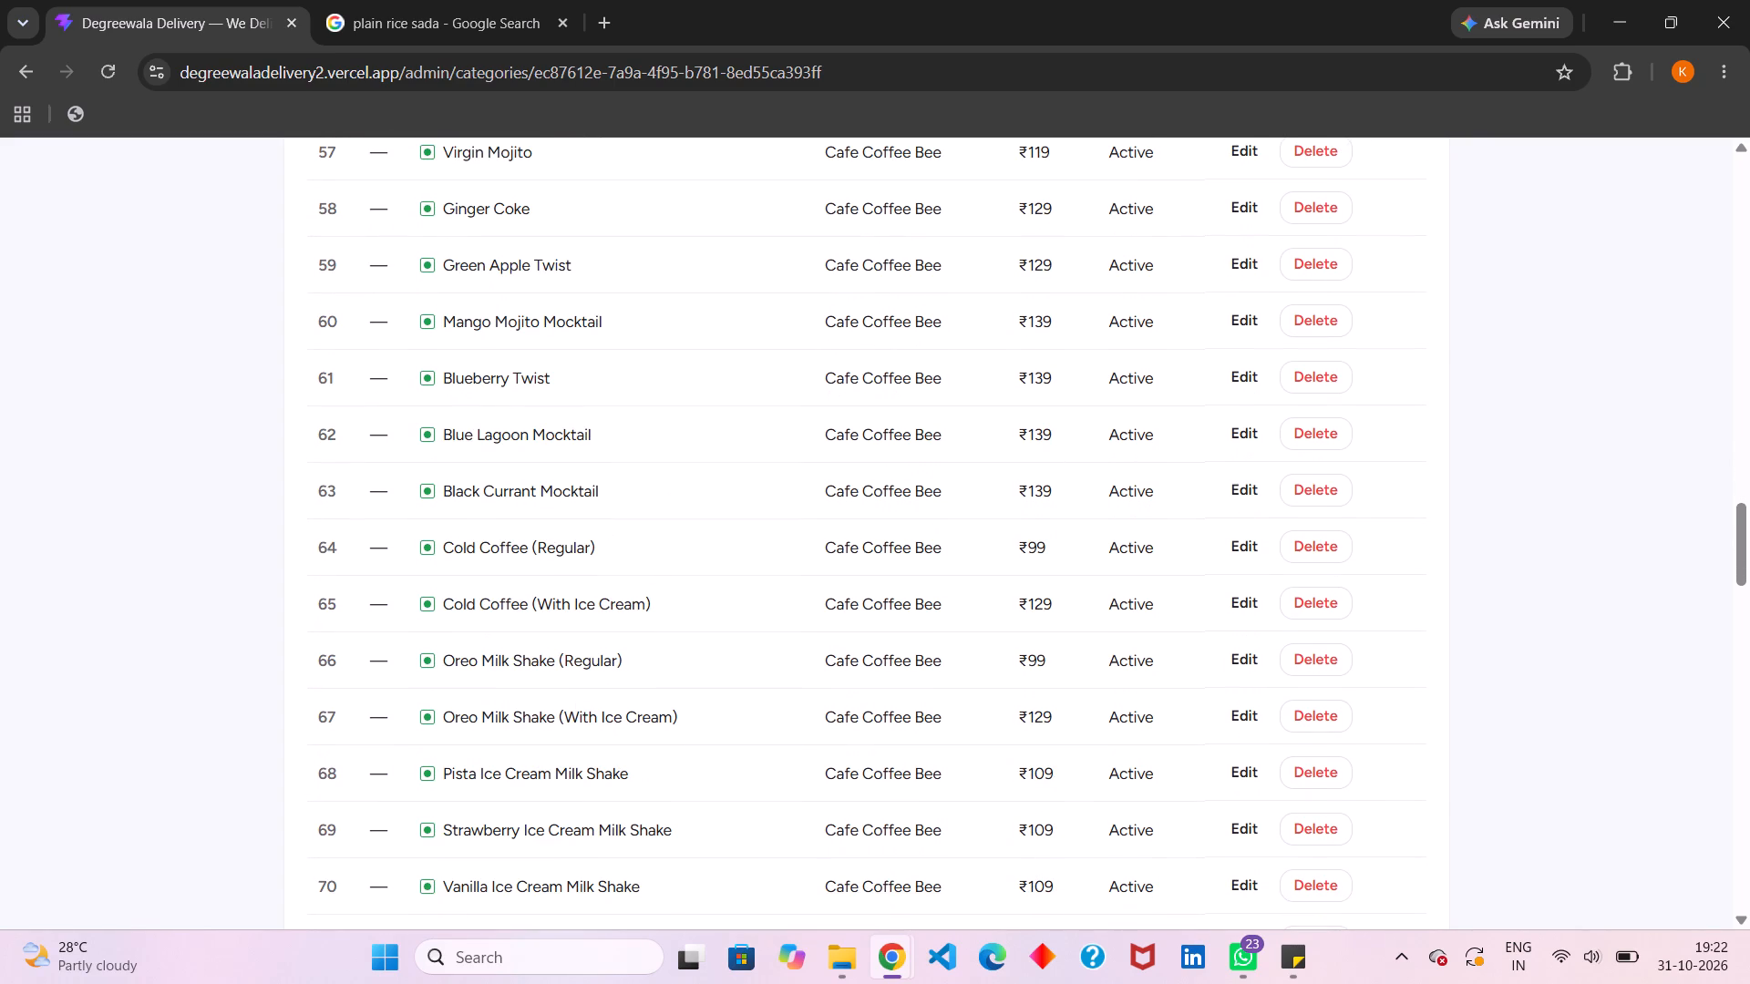
scroll(619, 715, down, 1)
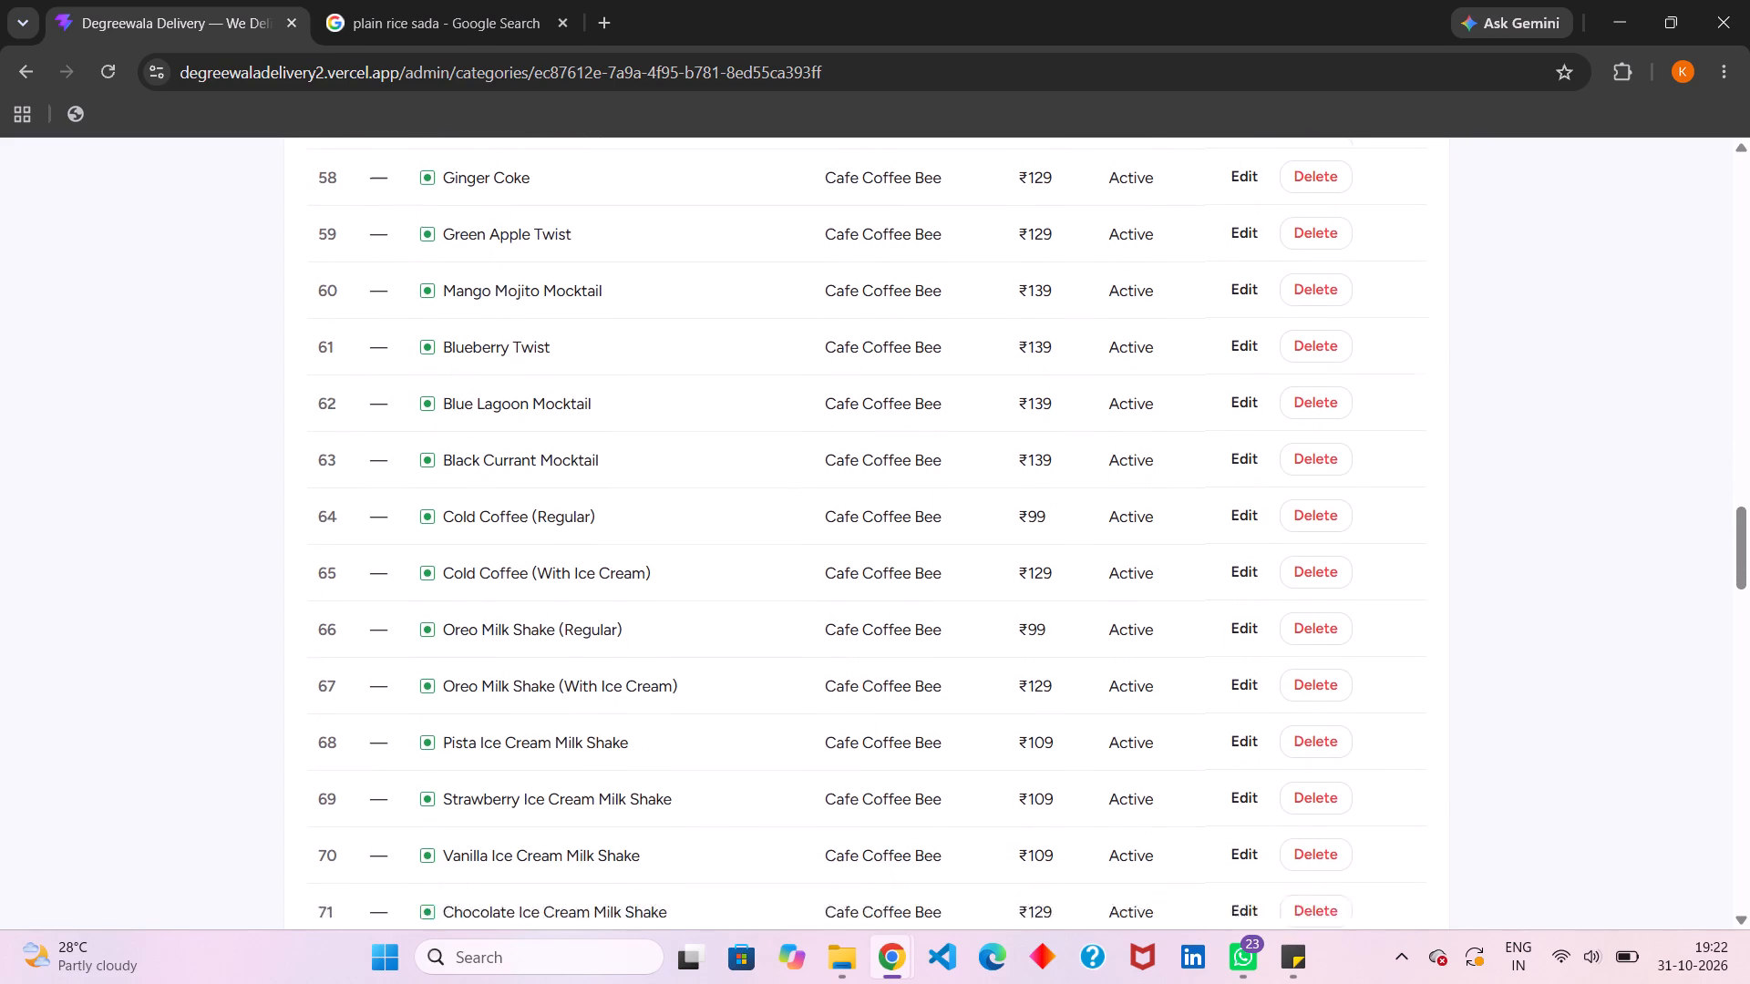
scroll(619, 715, down, 4)
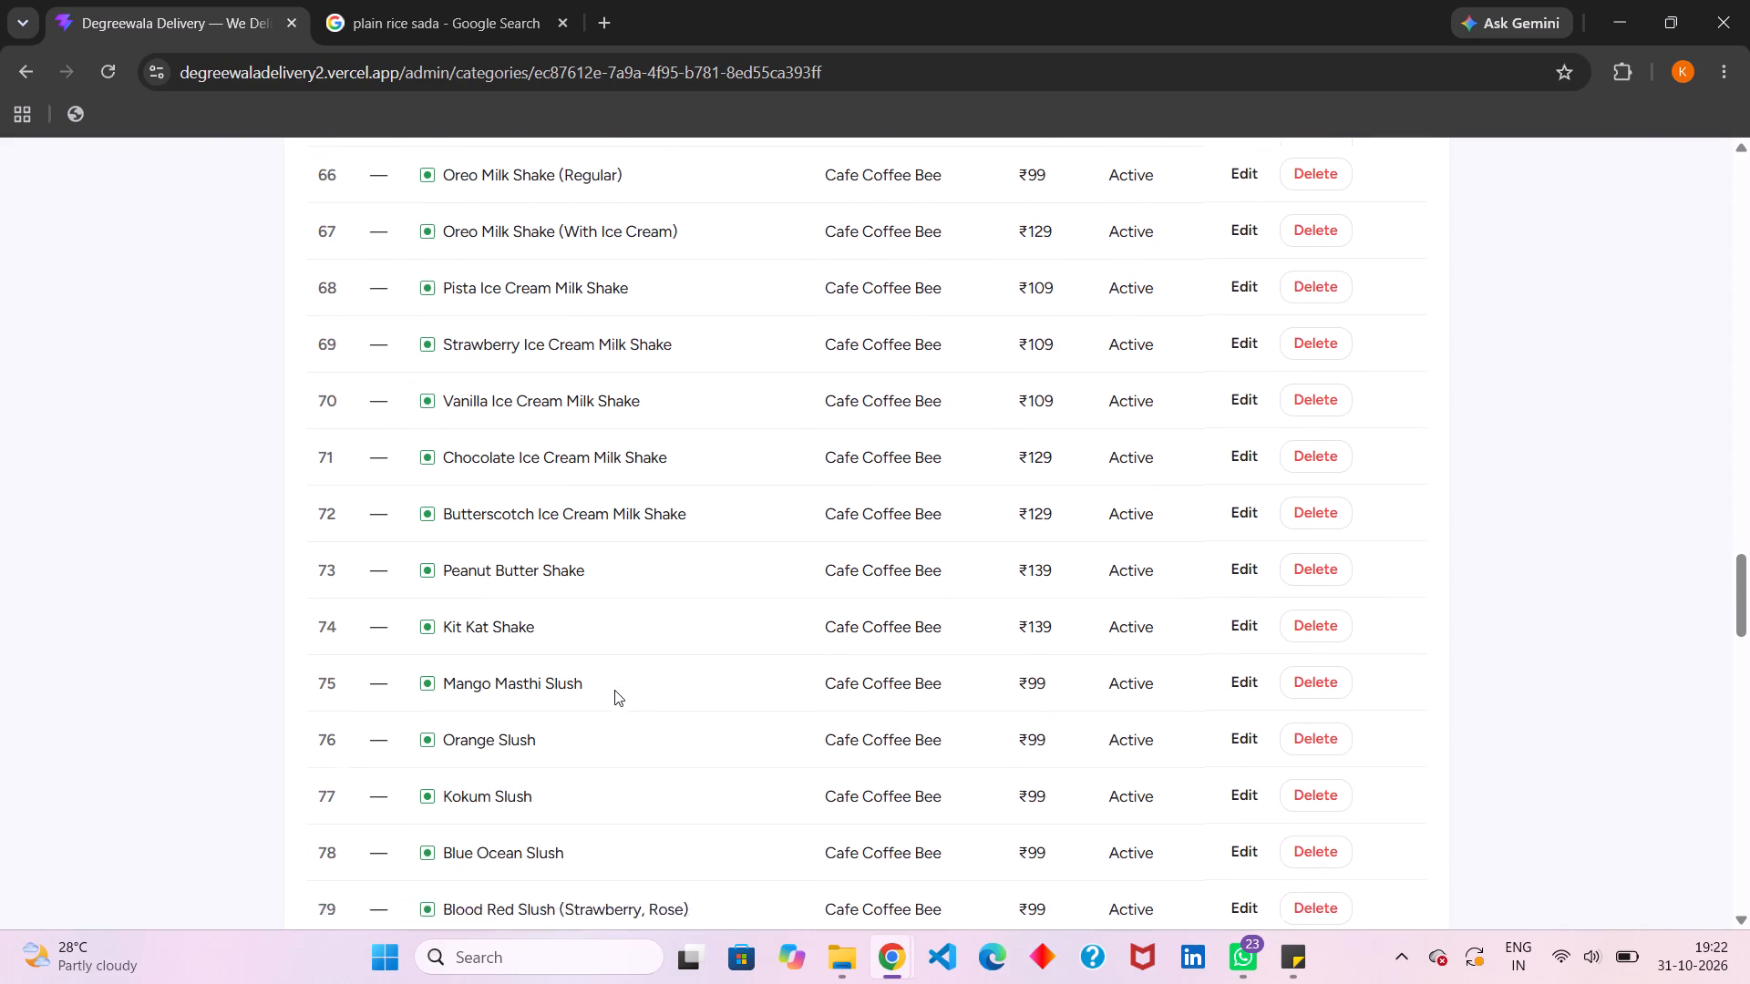
scroll(614, 690, down, 1)
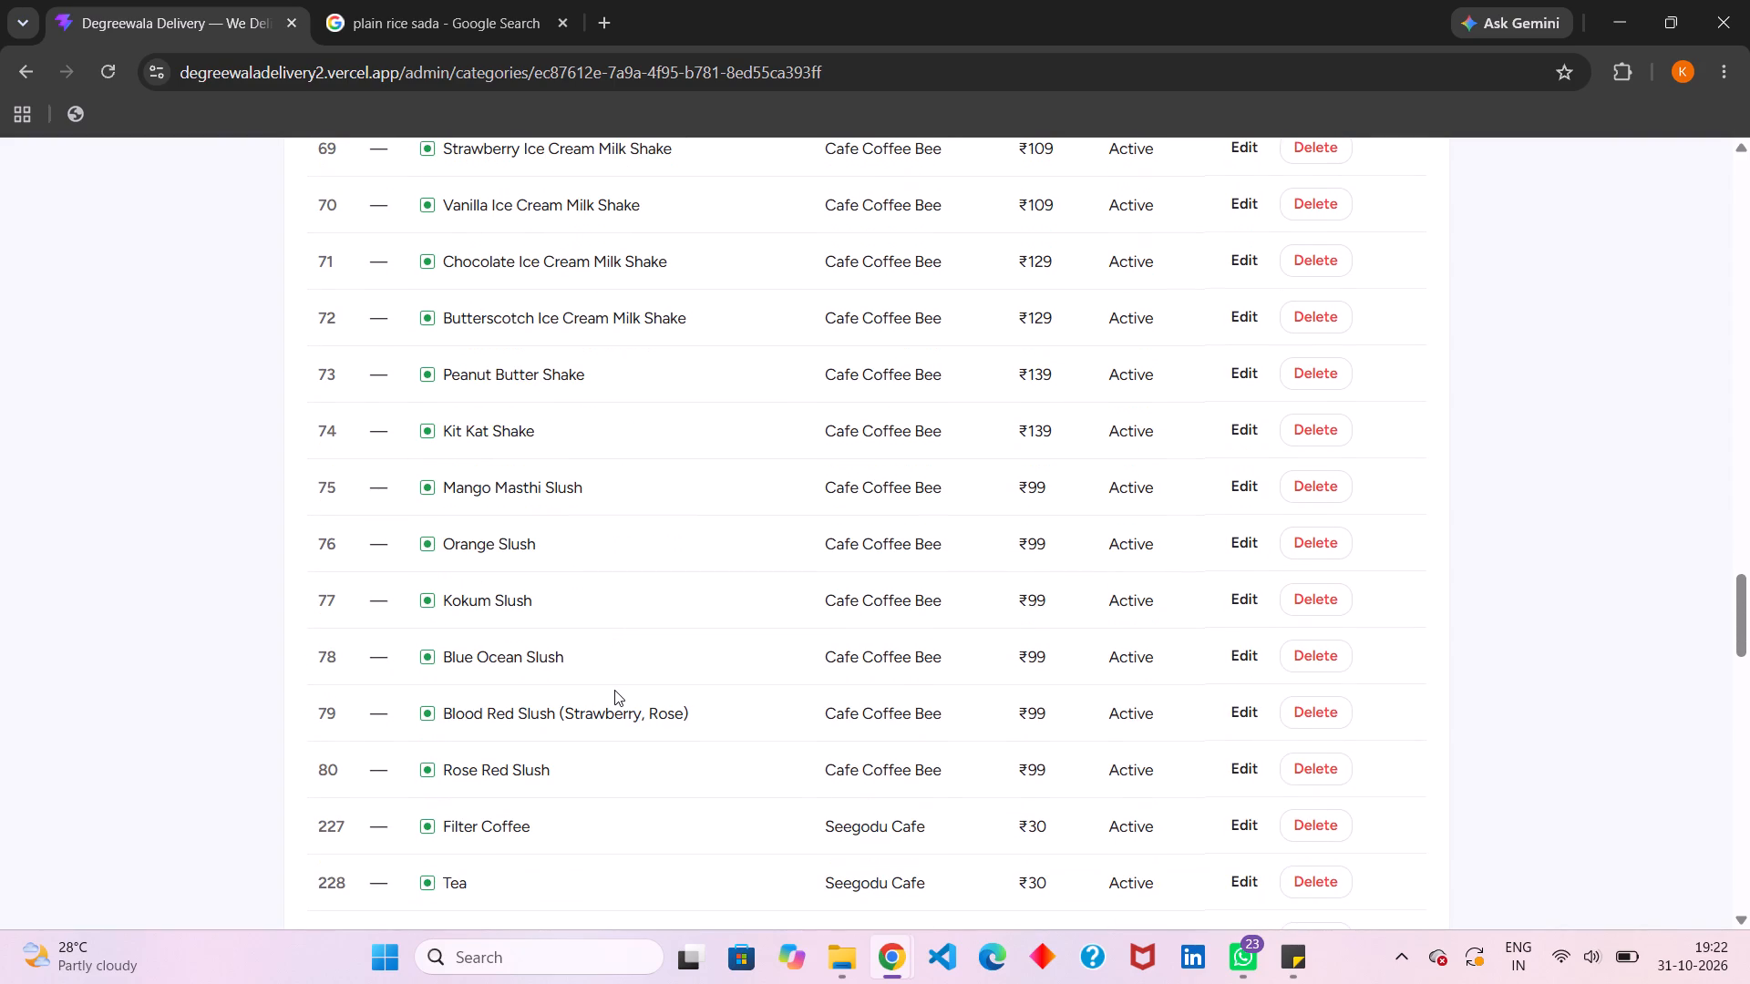
scroll(614, 690, down, 6)
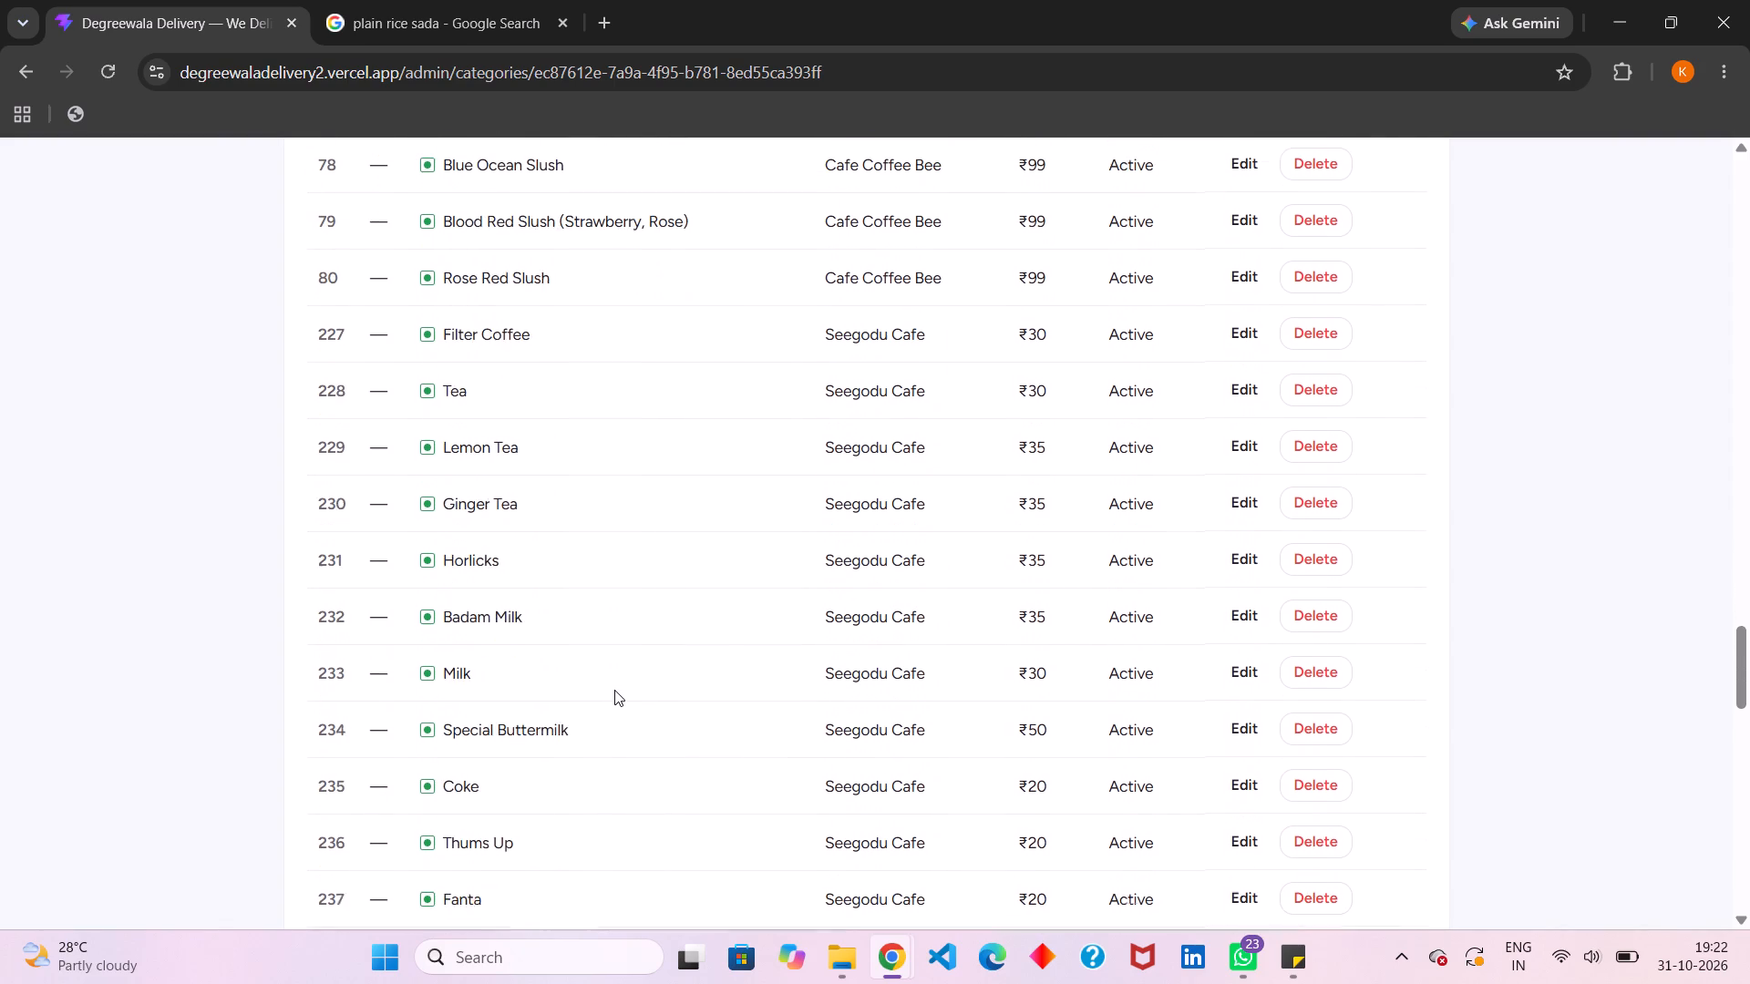
scroll(614, 690, down, 11)
scroll(614, 690, down, 12)
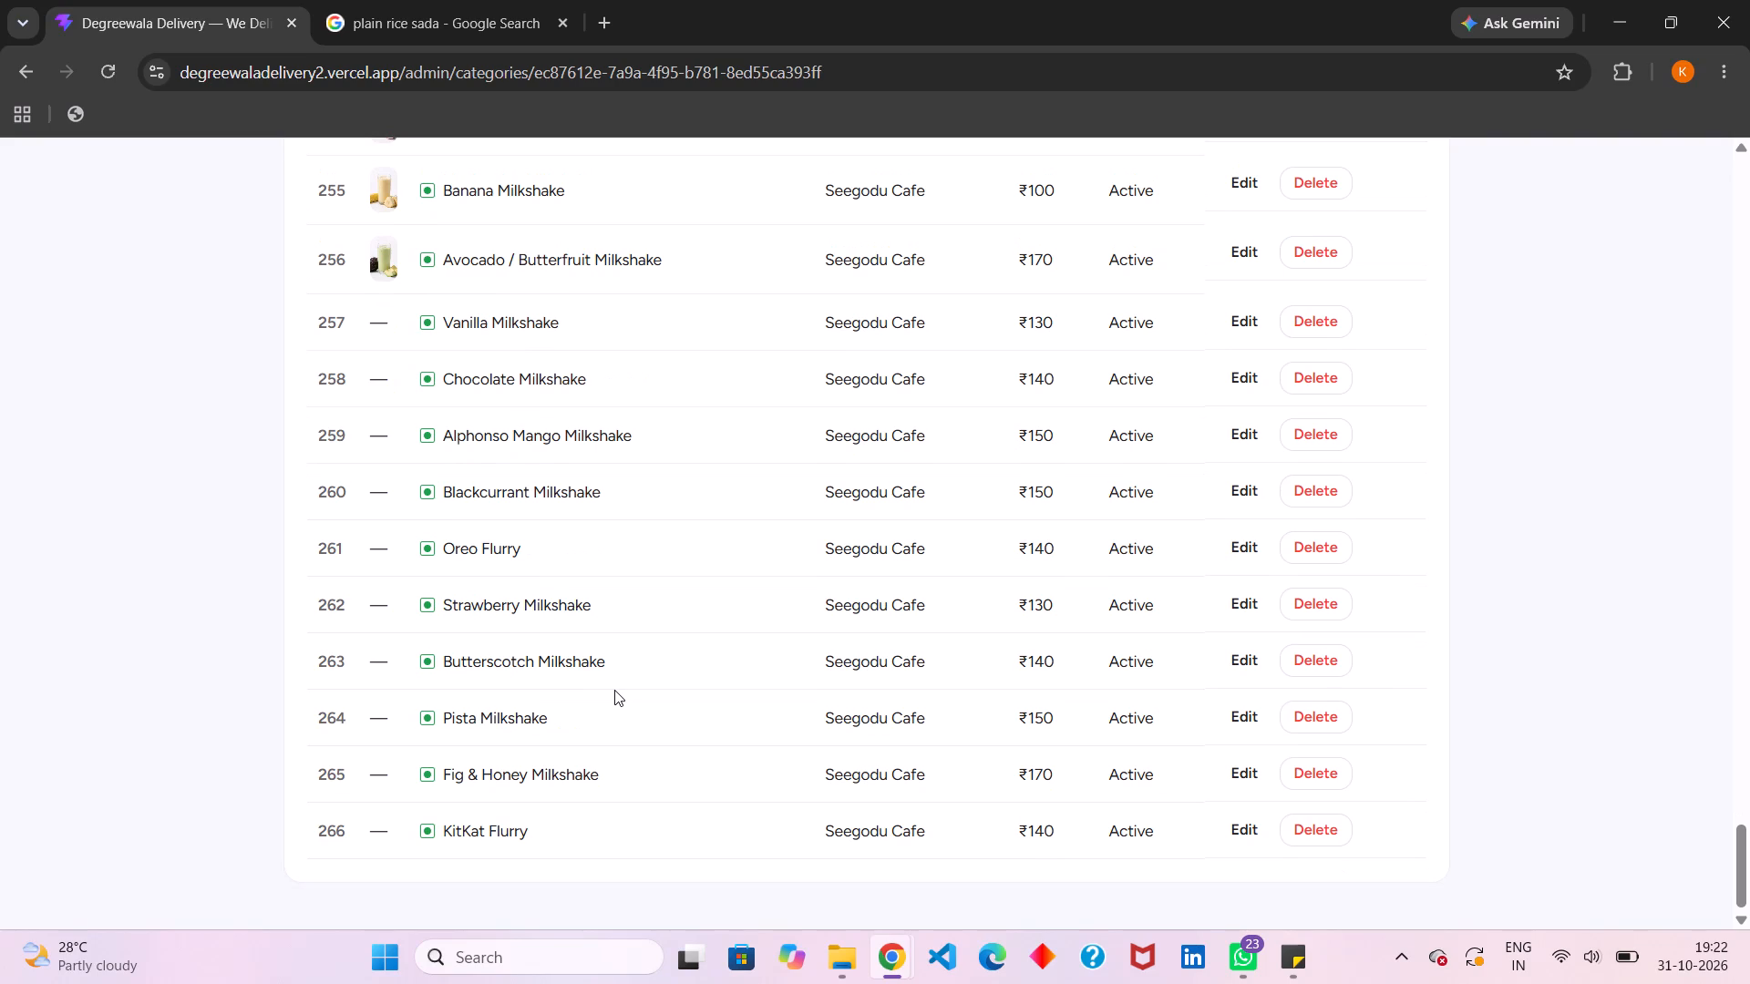
Return to the Seegodu Cafe shop page and open the Desserts category from its linked items.
click(614, 690)
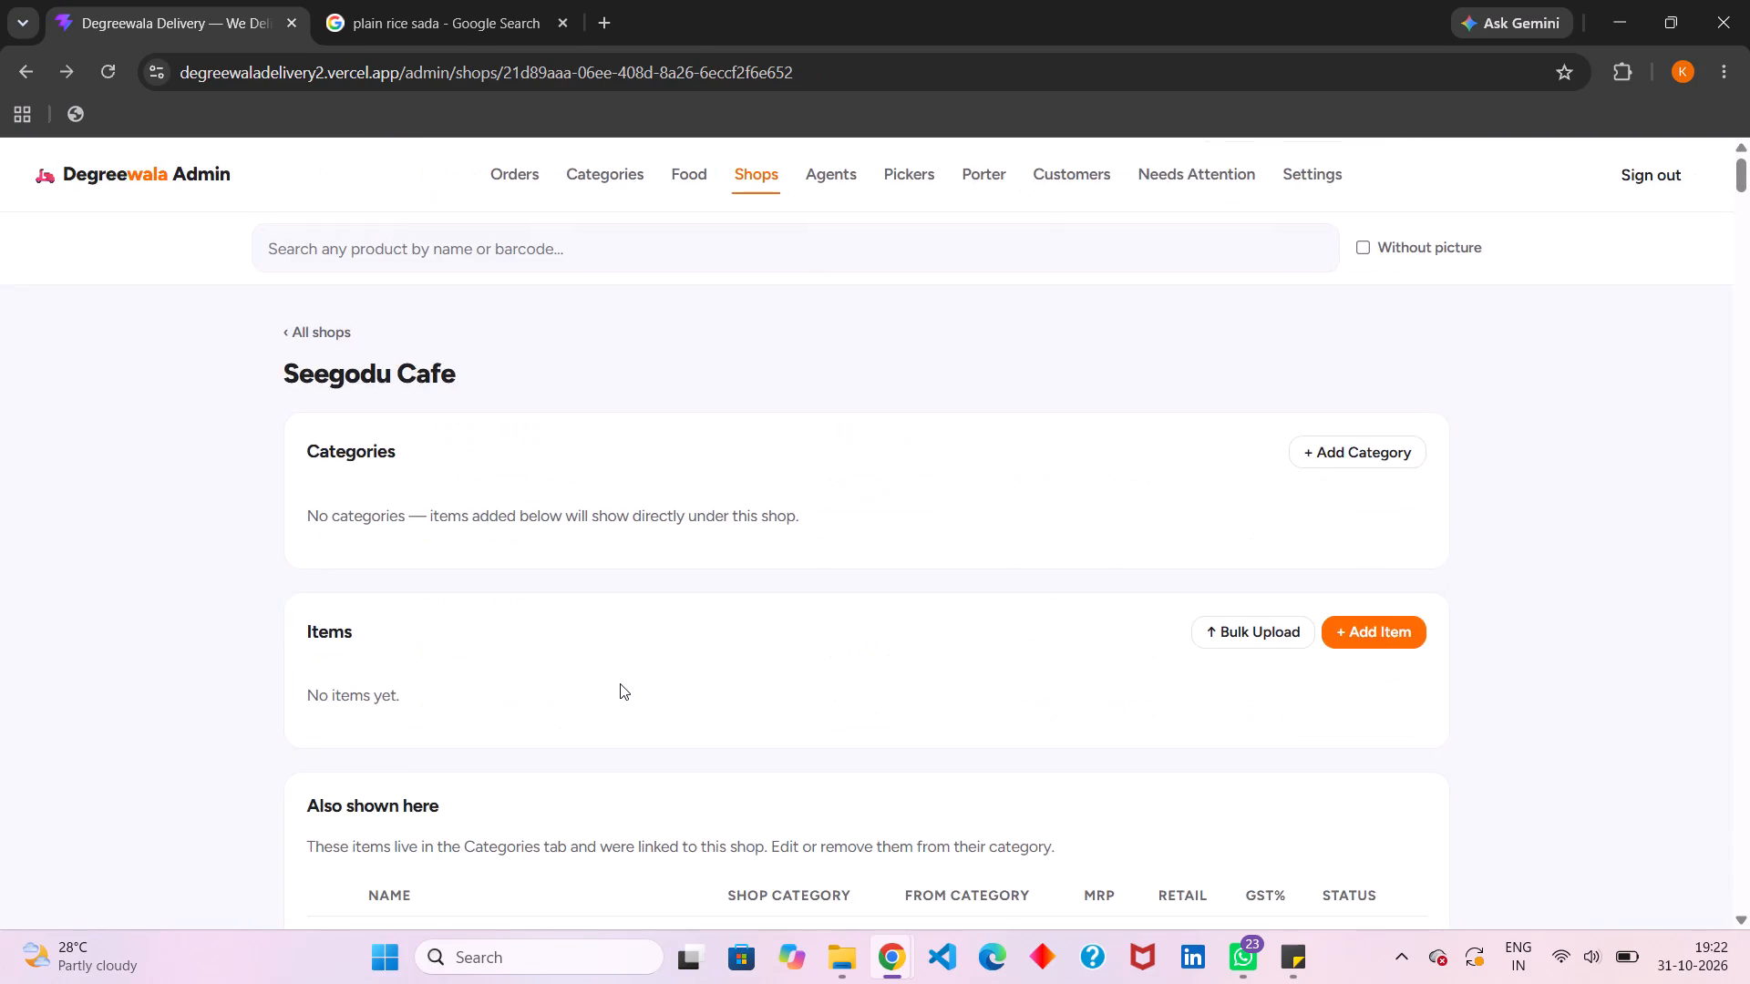
scroll(623, 683, down, 12)
scroll(635, 690, down, 20)
scroll(635, 690, down, 4)
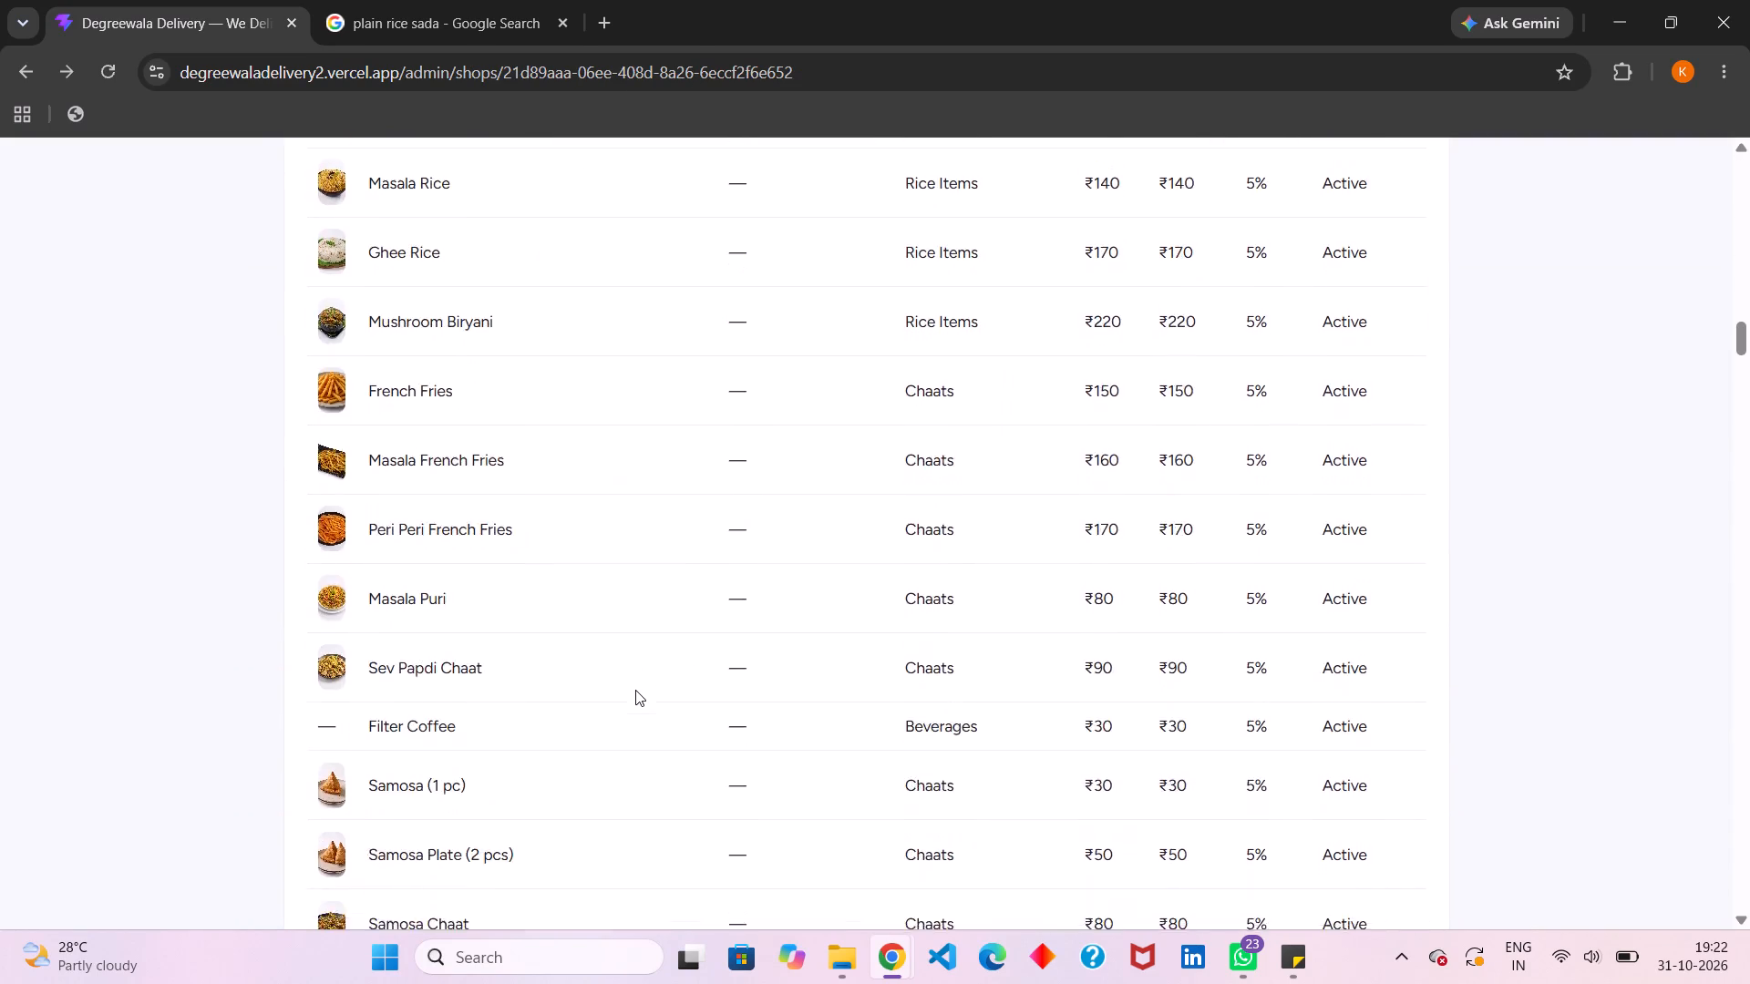
scroll(635, 690, down, 20)
scroll(635, 690, down, 3)
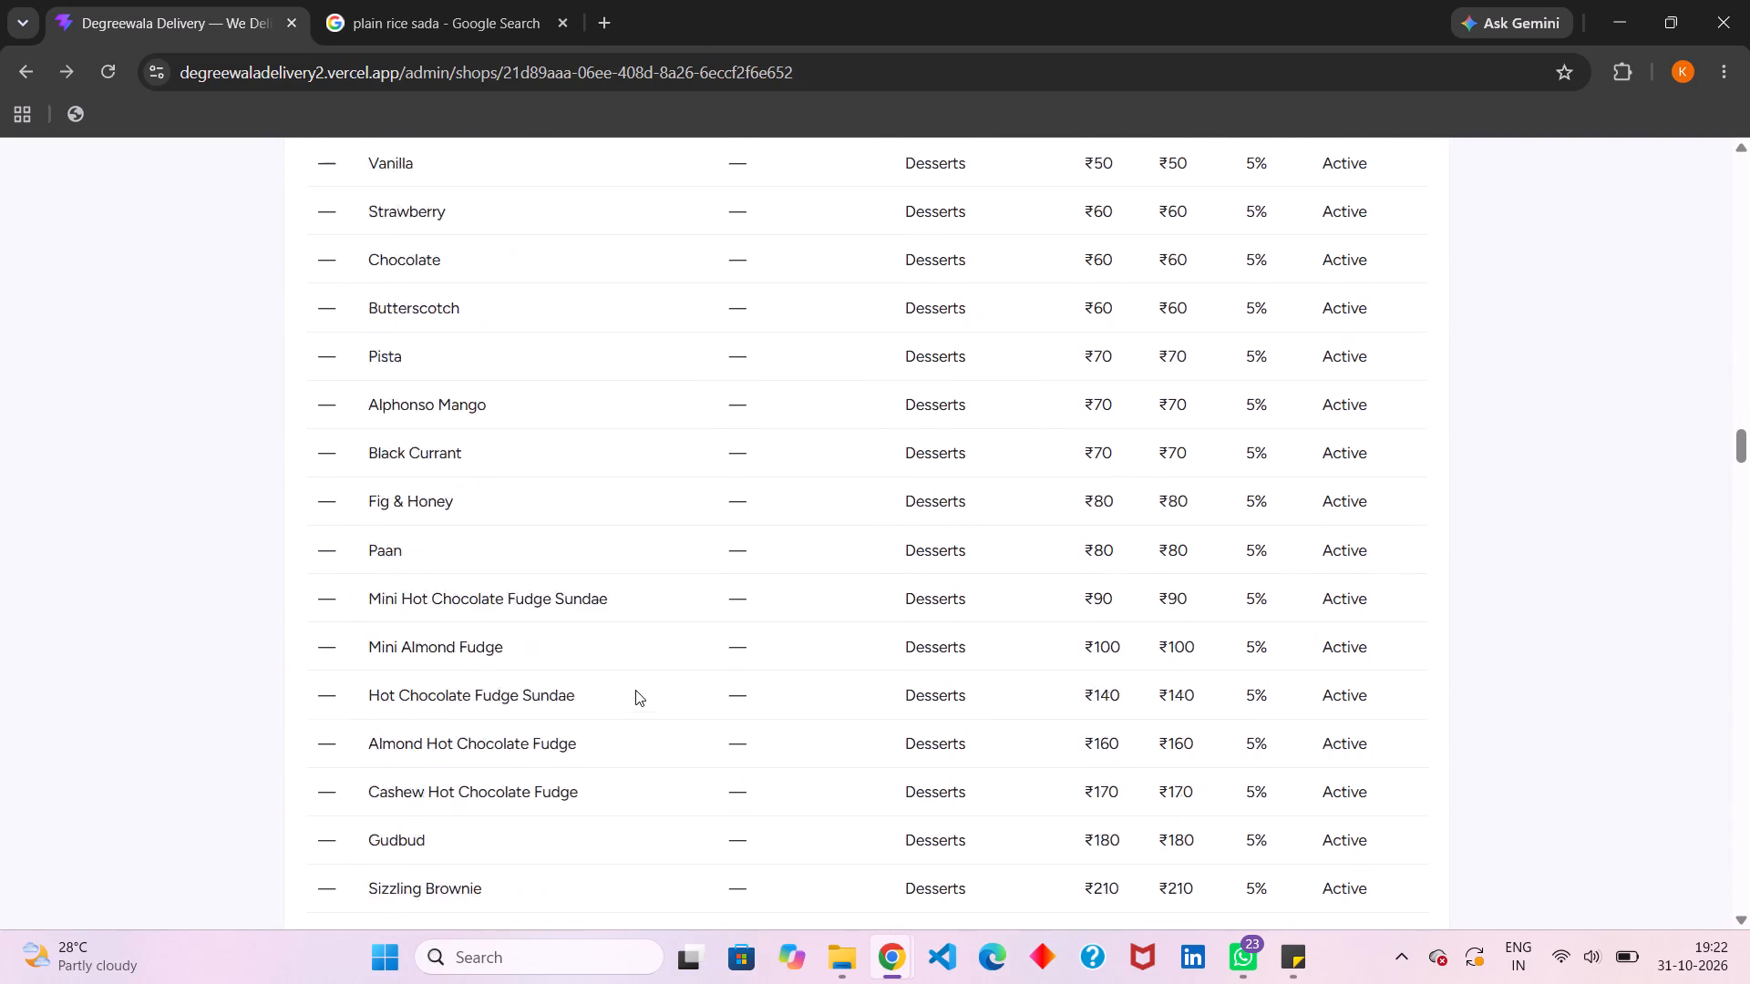
scroll(635, 690, down, 2)
click(913, 621)
Examine the IKAH, Cafe Coffee Bee and Seegodu Cafe items in the Desserts category for missing pictures.
scroll(845, 584, down, 3)
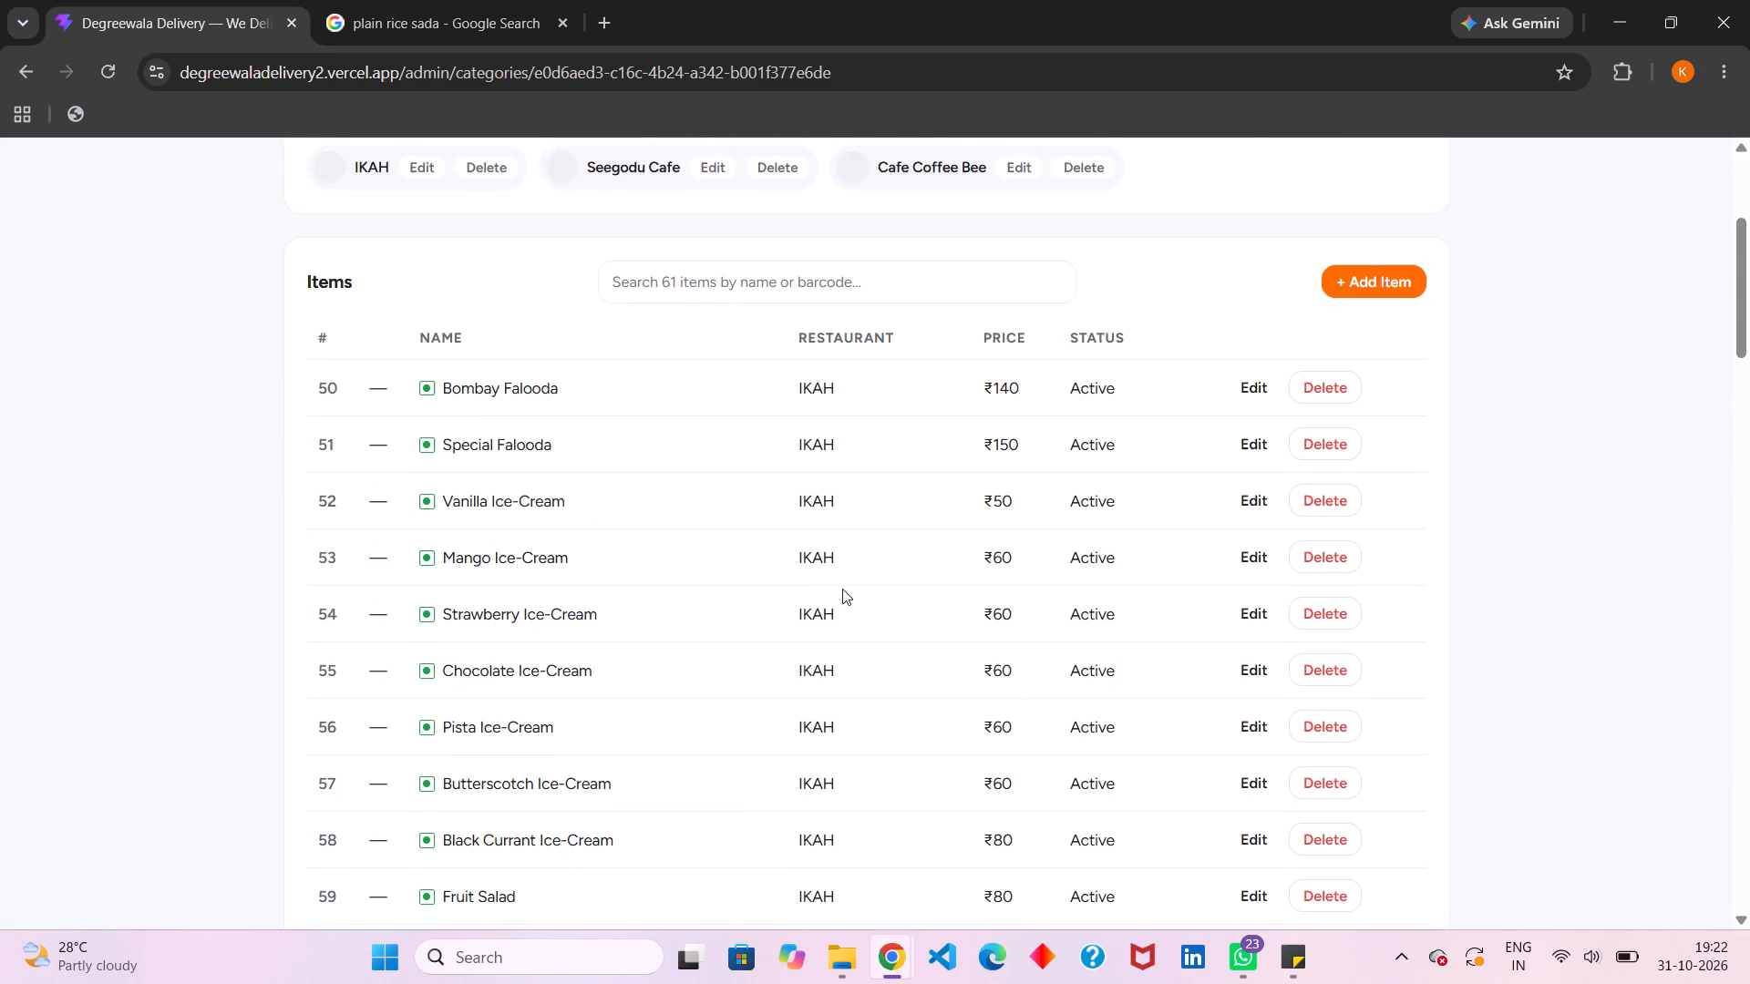
scroll(842, 589, down, 12)
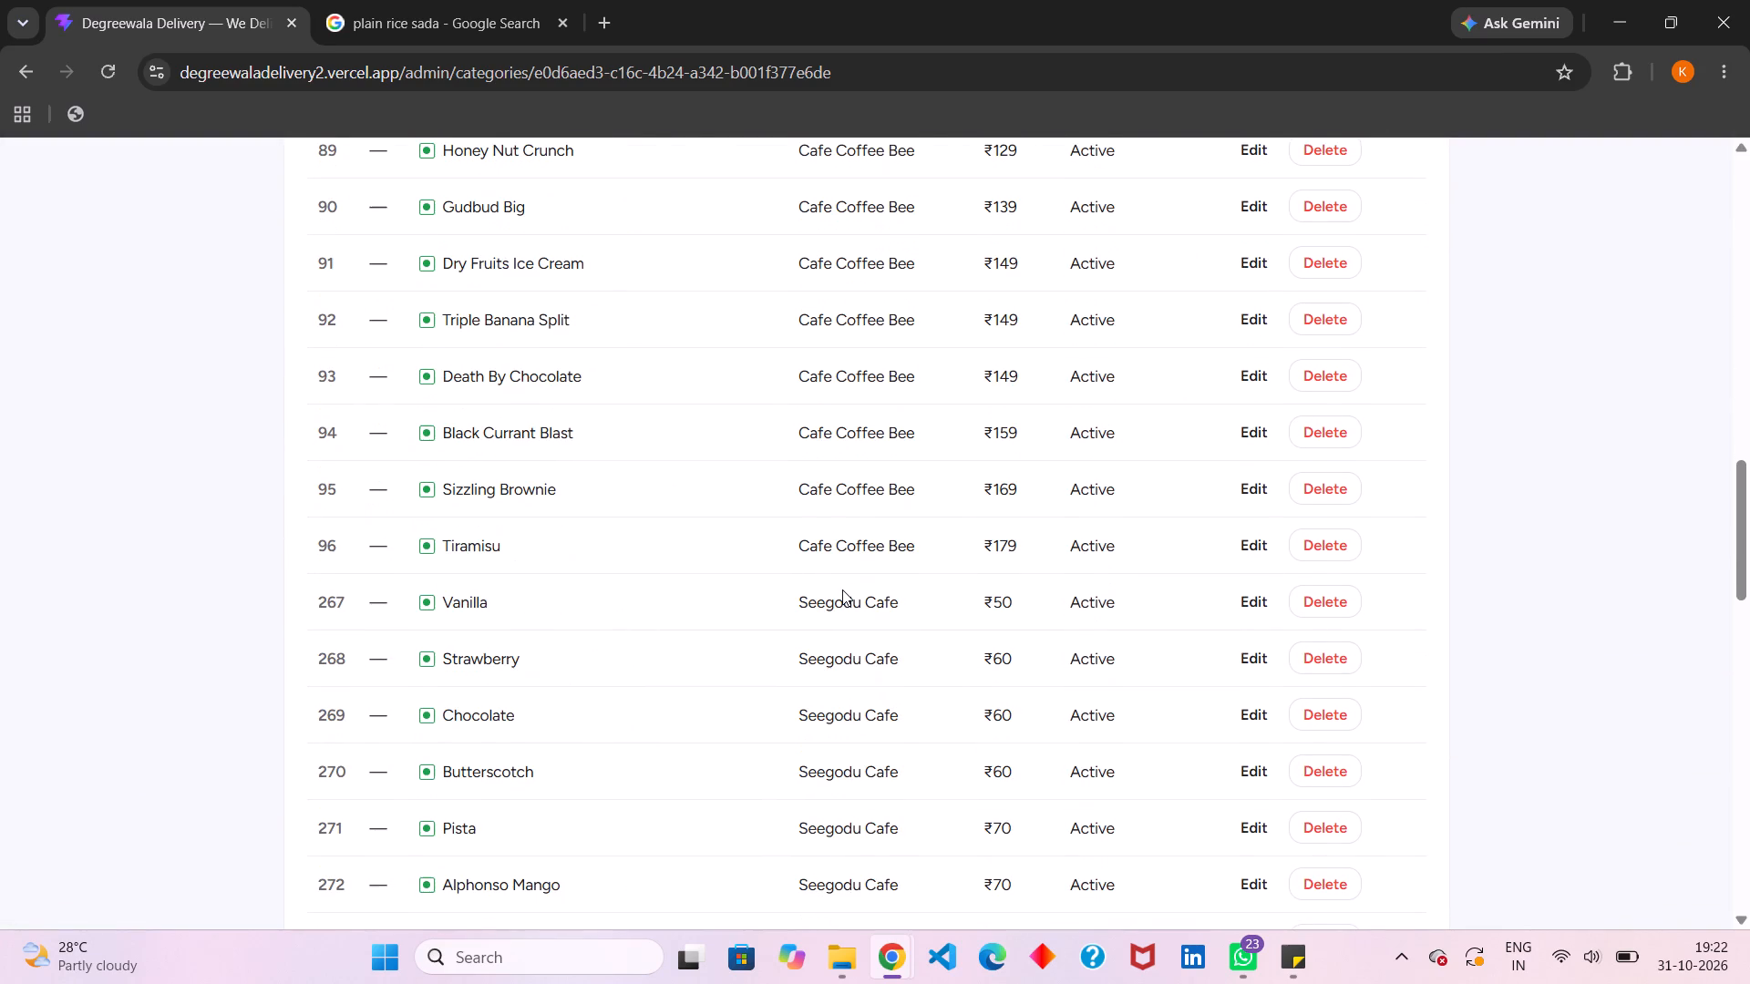
scroll(735, 542, down, 2)
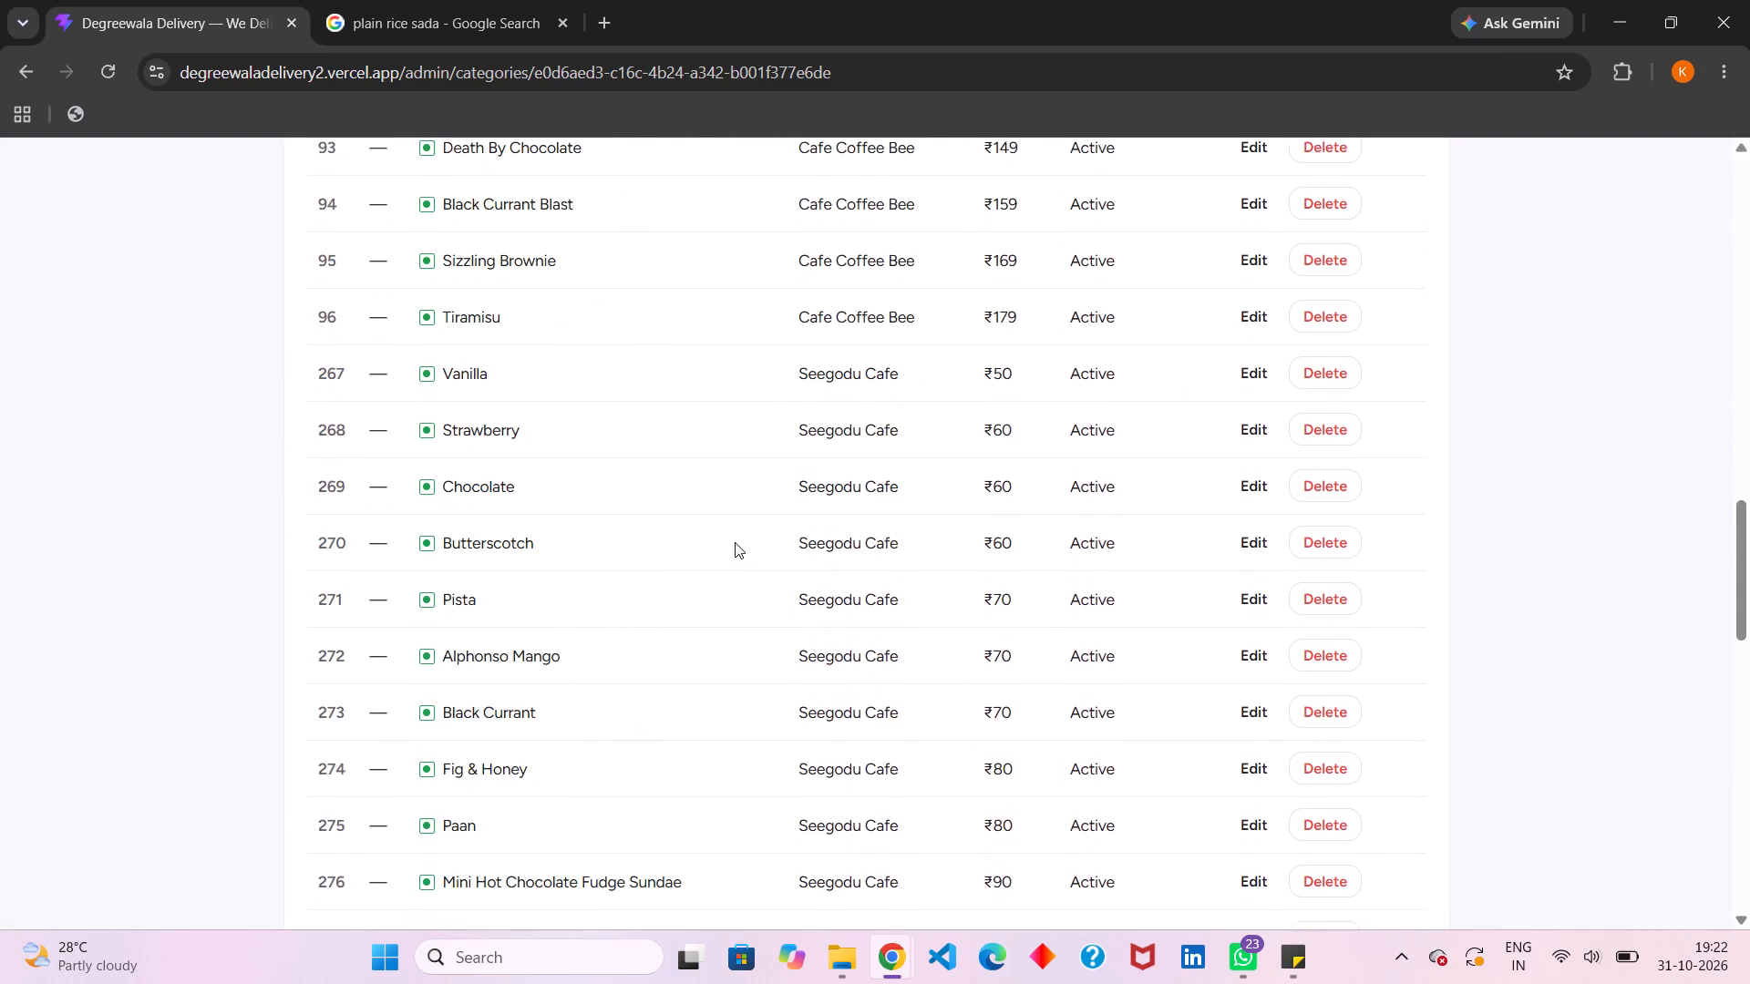
scroll(735, 542, down, 8)
scroll(735, 542, up, 3)
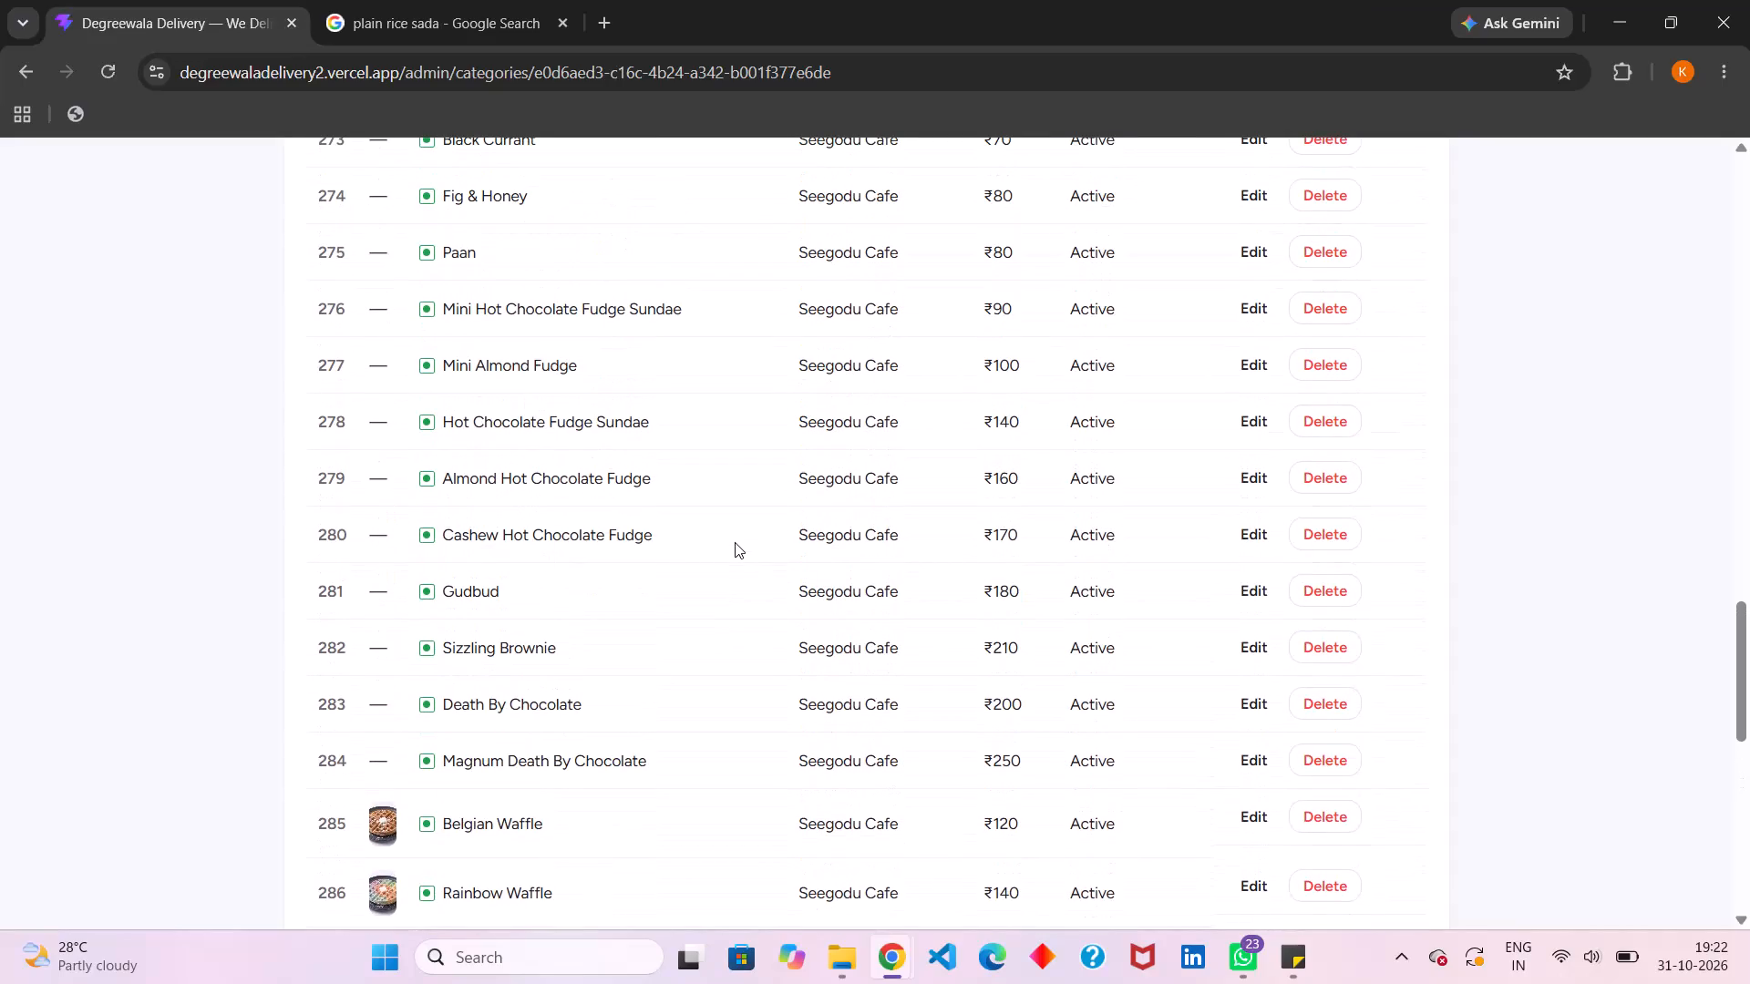
scroll(481, 345, up, 2)
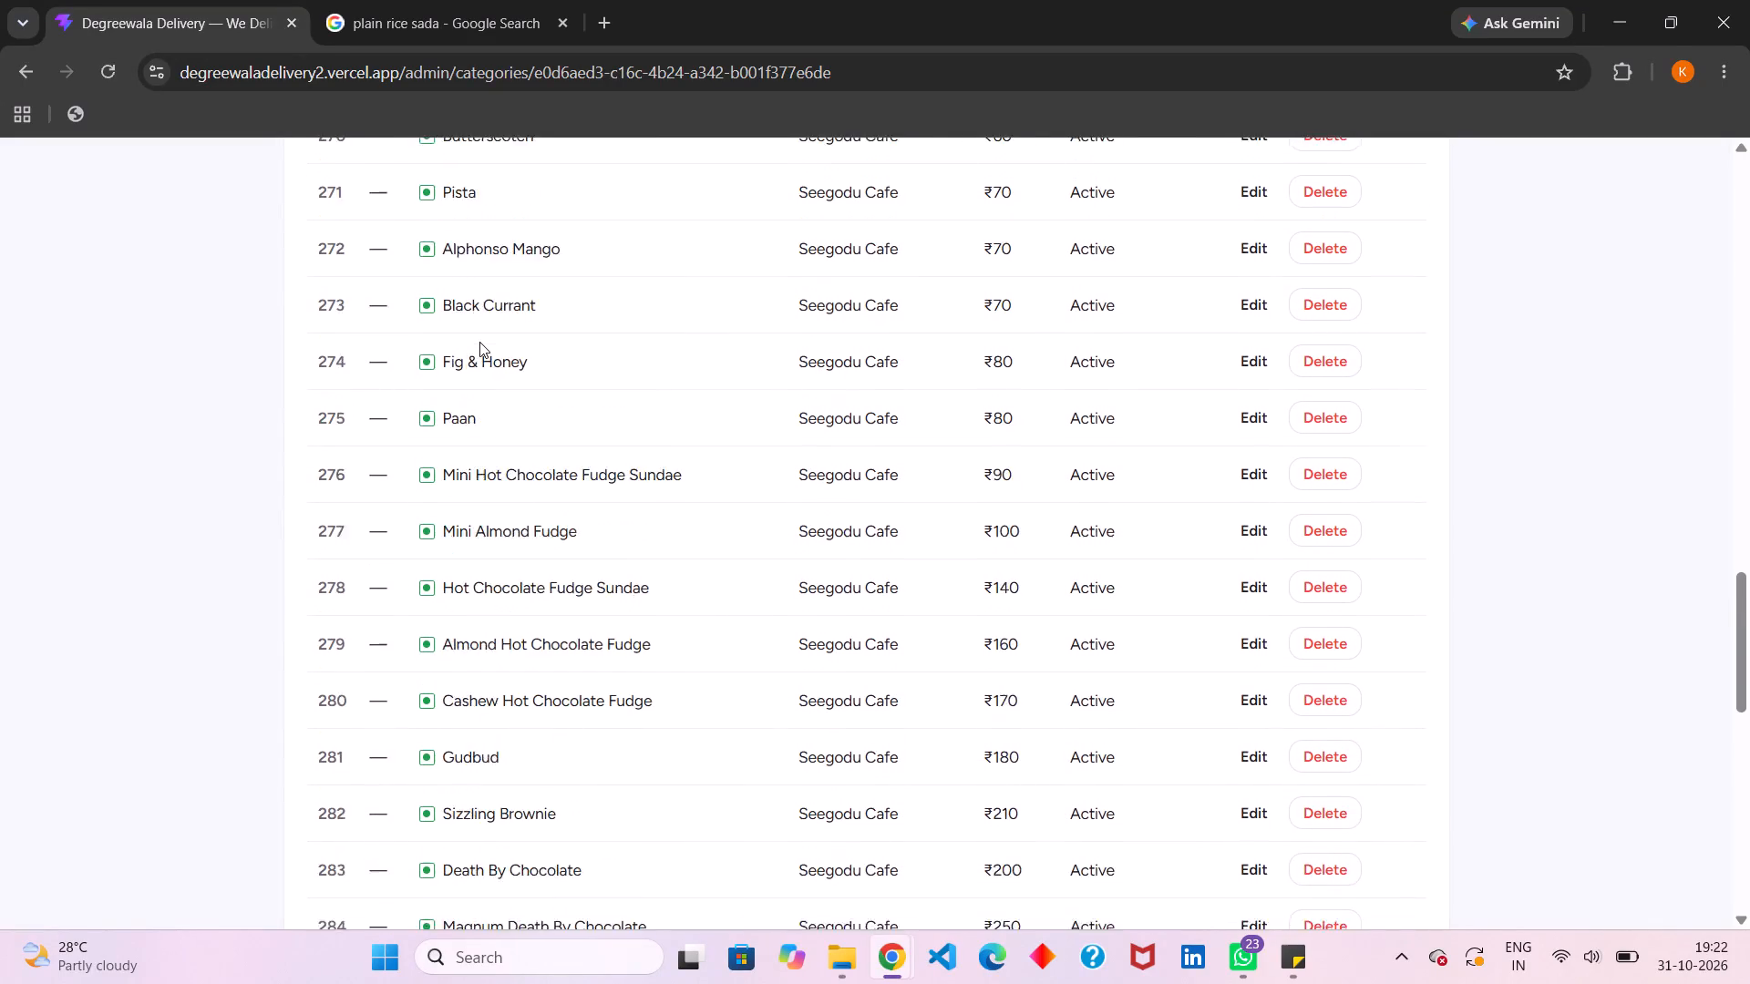
scroll(479, 342, up, 2)
scroll(479, 342, down, 15)
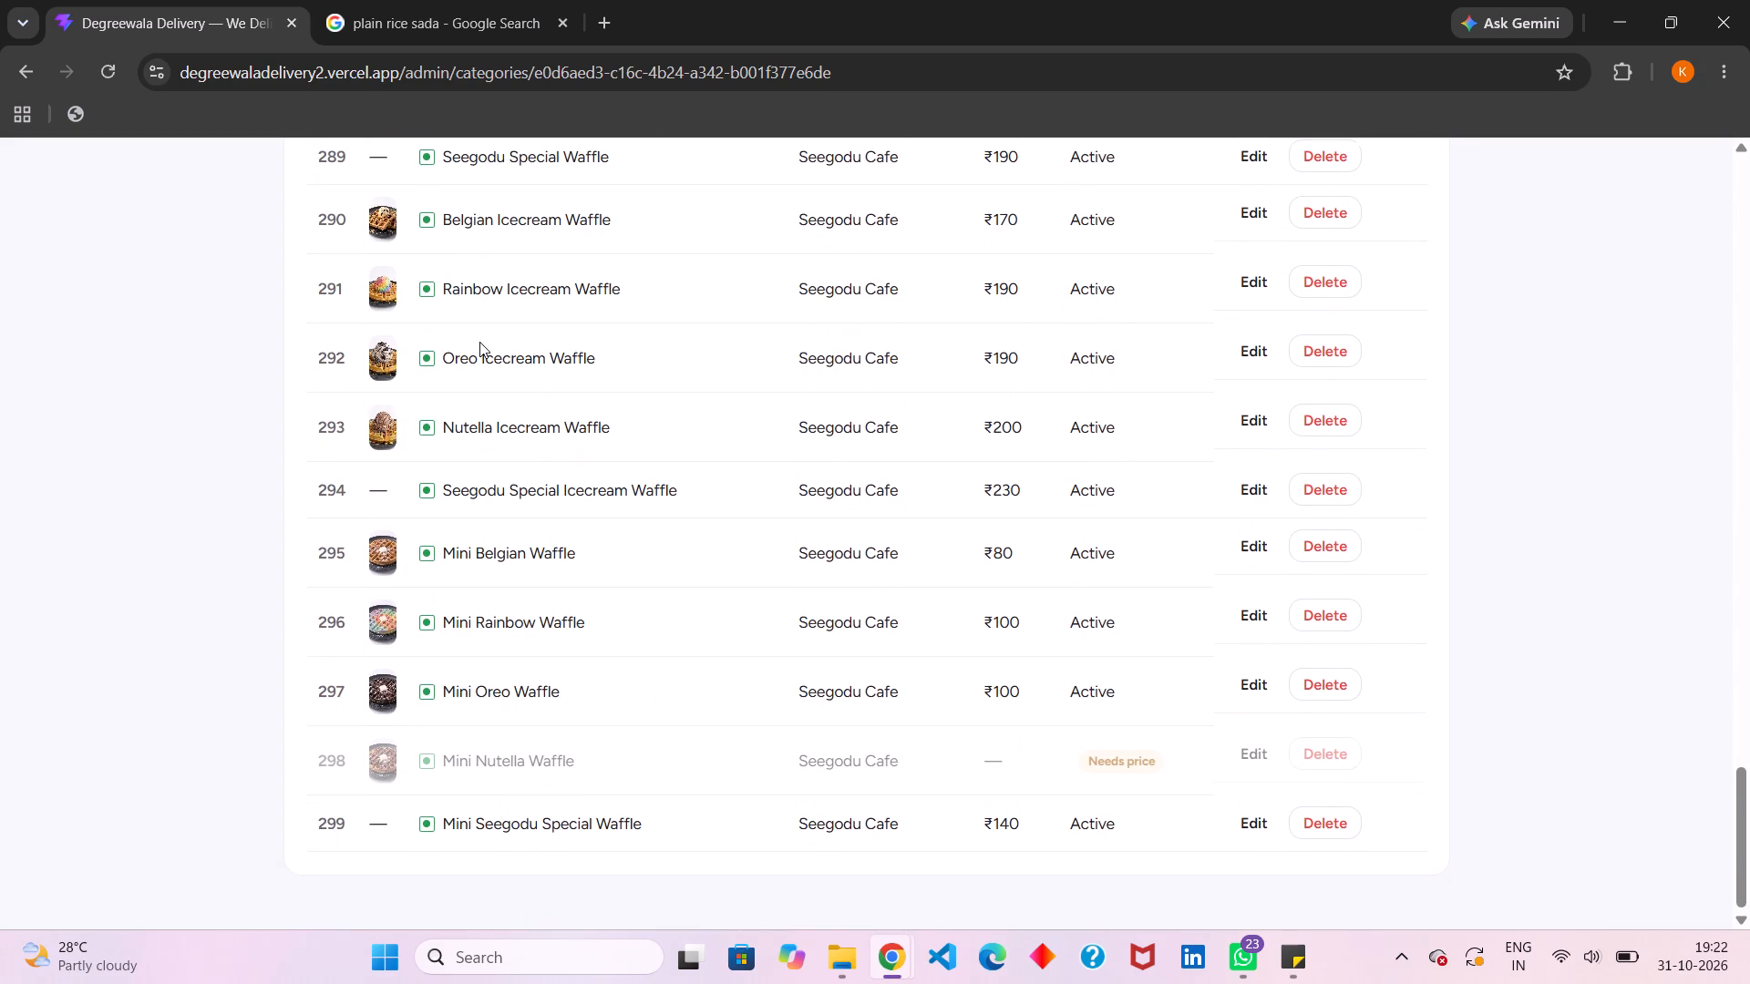
scroll(479, 342, up, 5)
scroll(479, 342, down, 2)
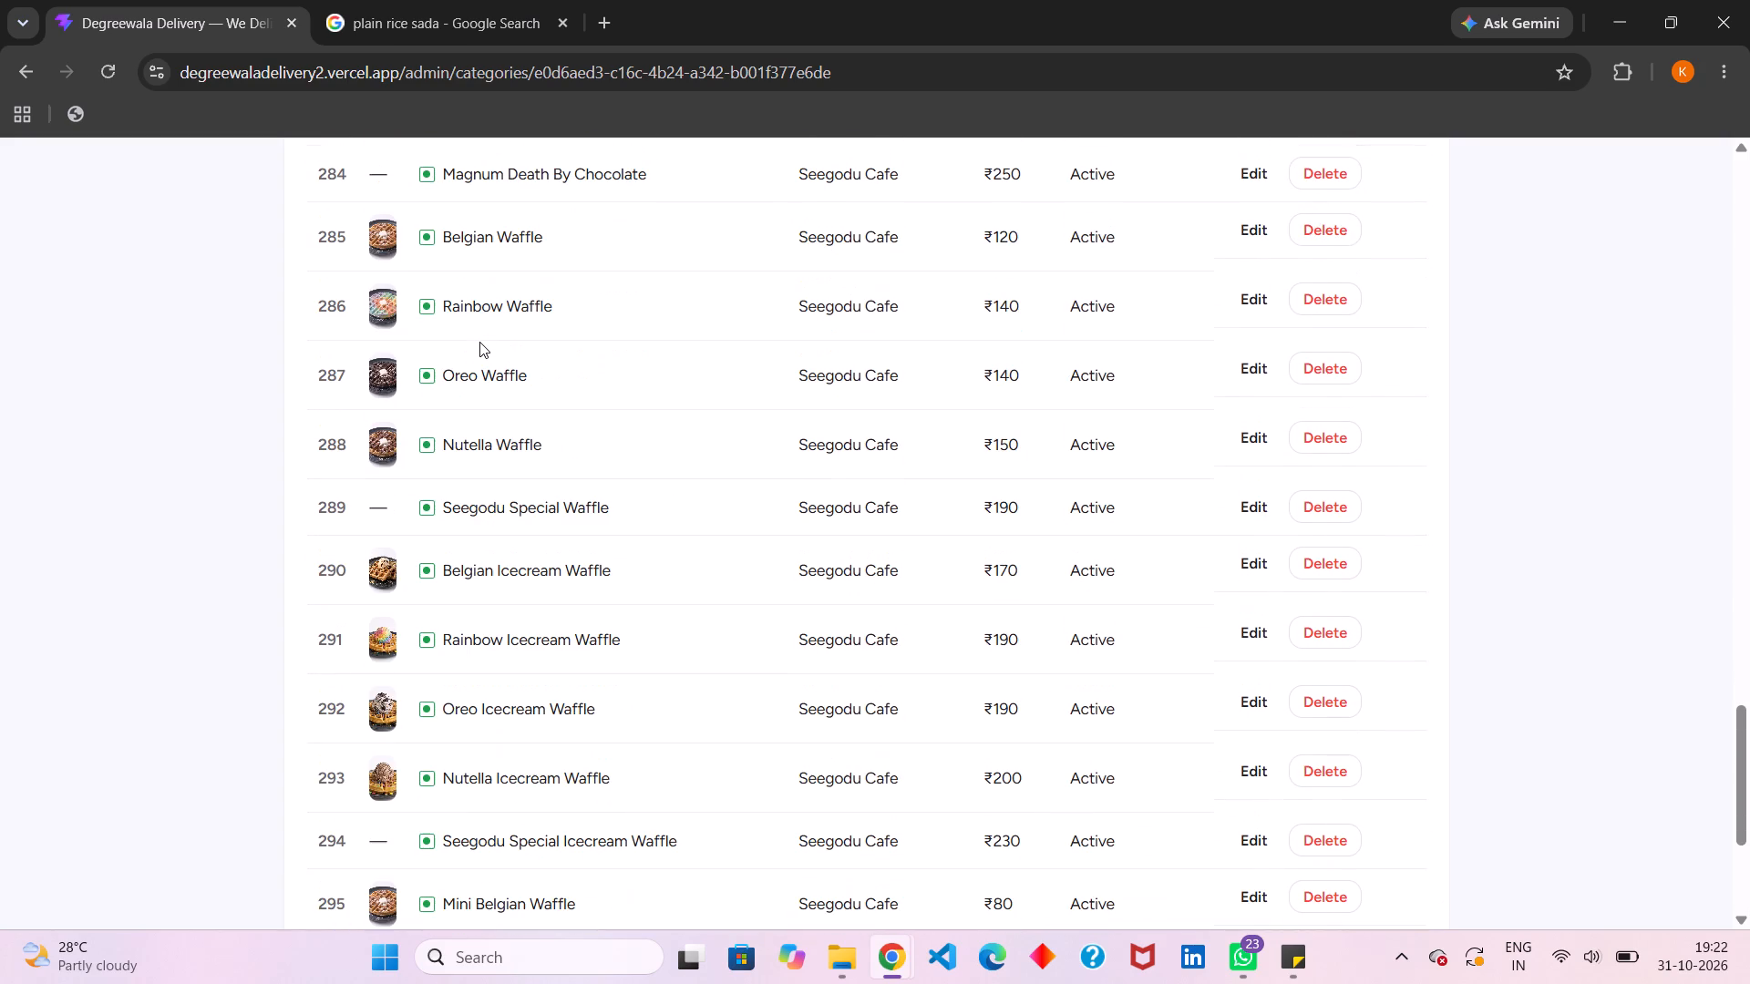
scroll(479, 342, up, 11)
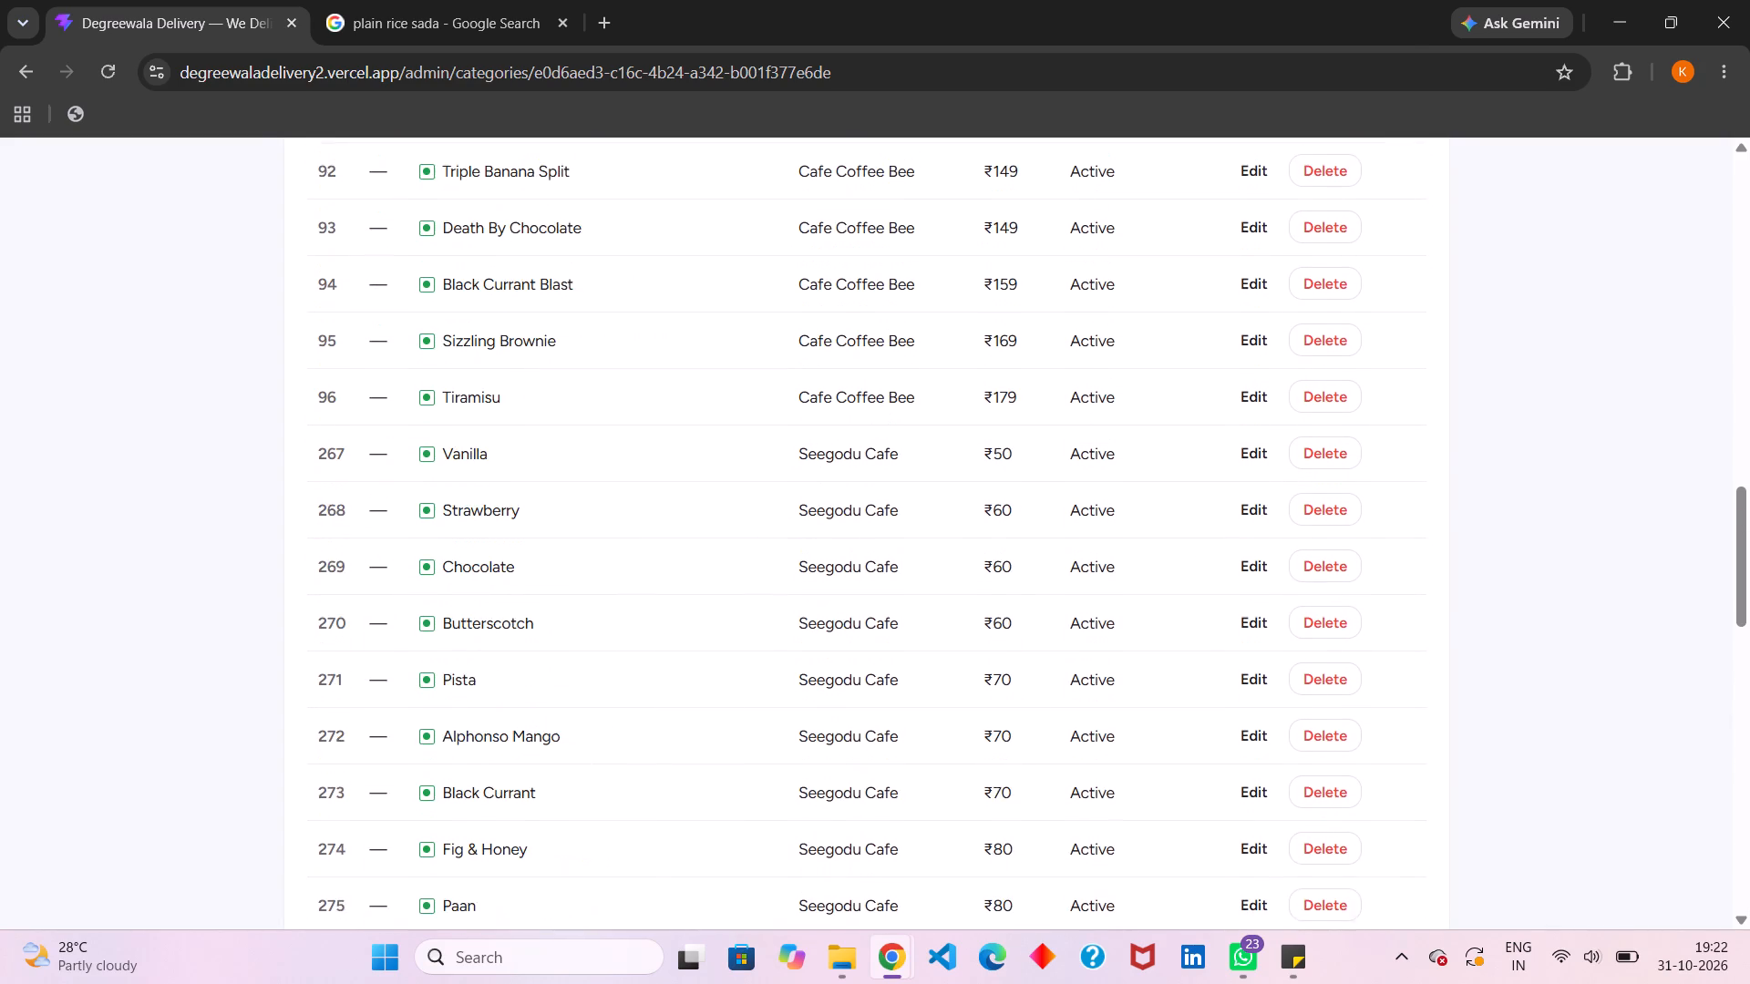
scroll(479, 342, up, 5)
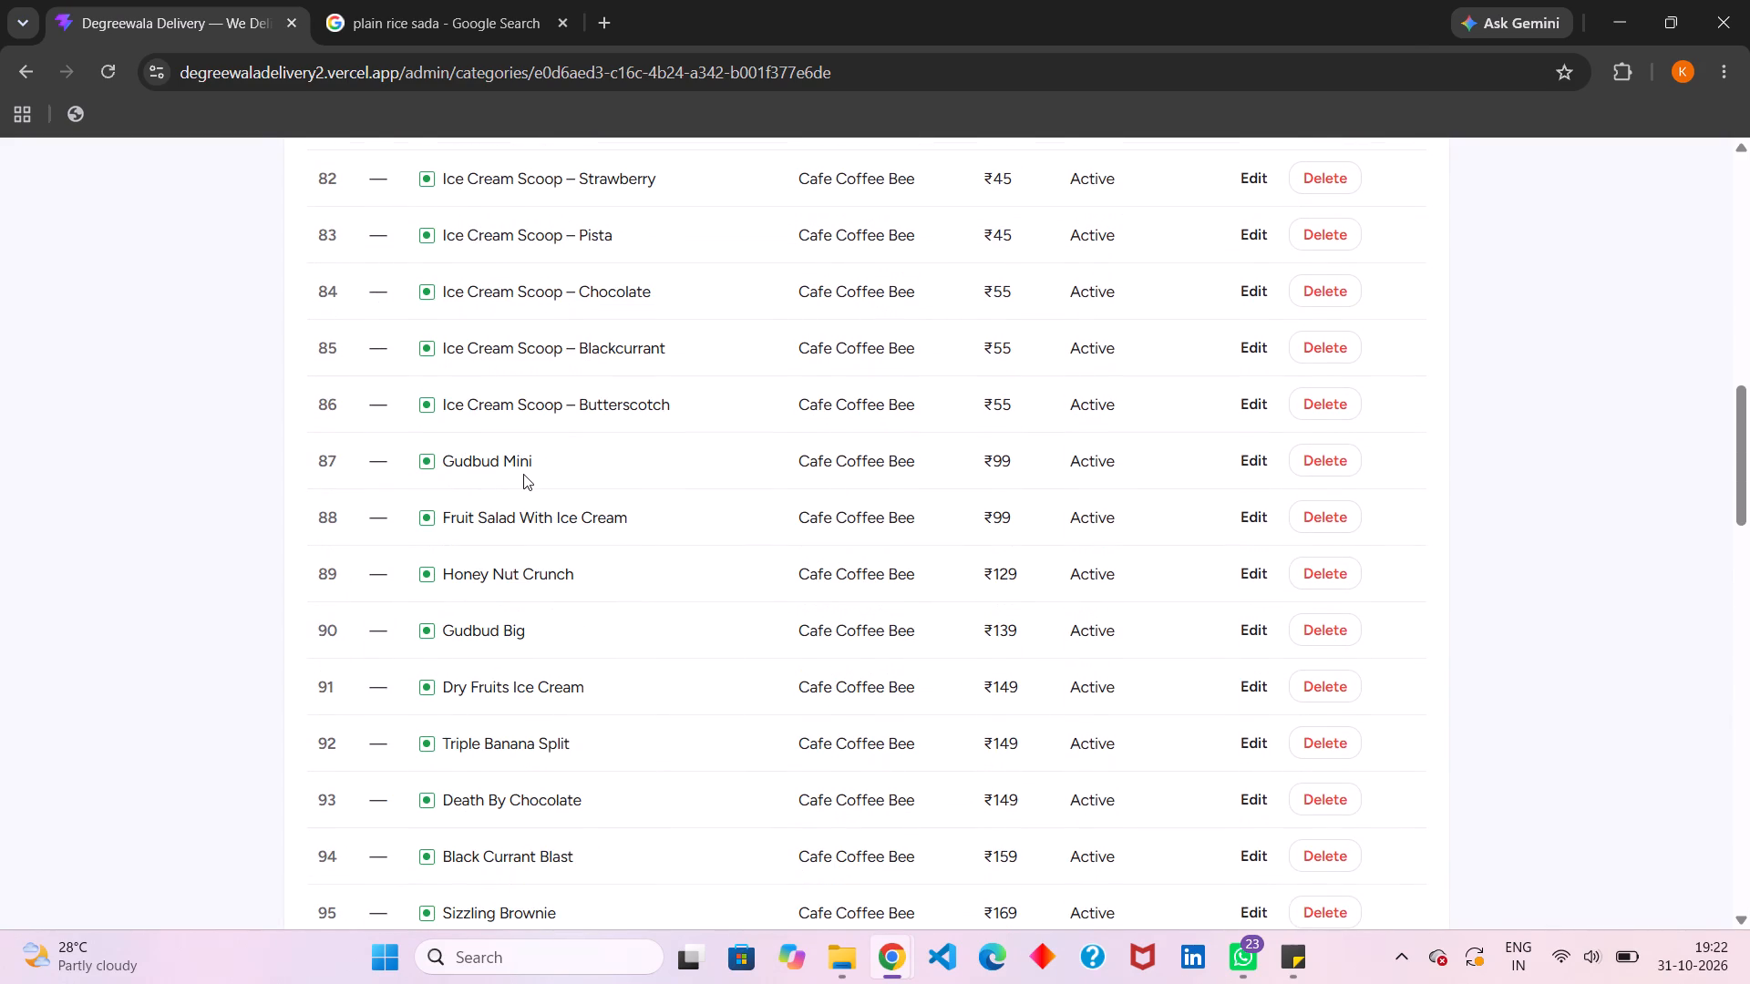
scroll(523, 474, down, 1)
scroll(523, 474, up, 3)
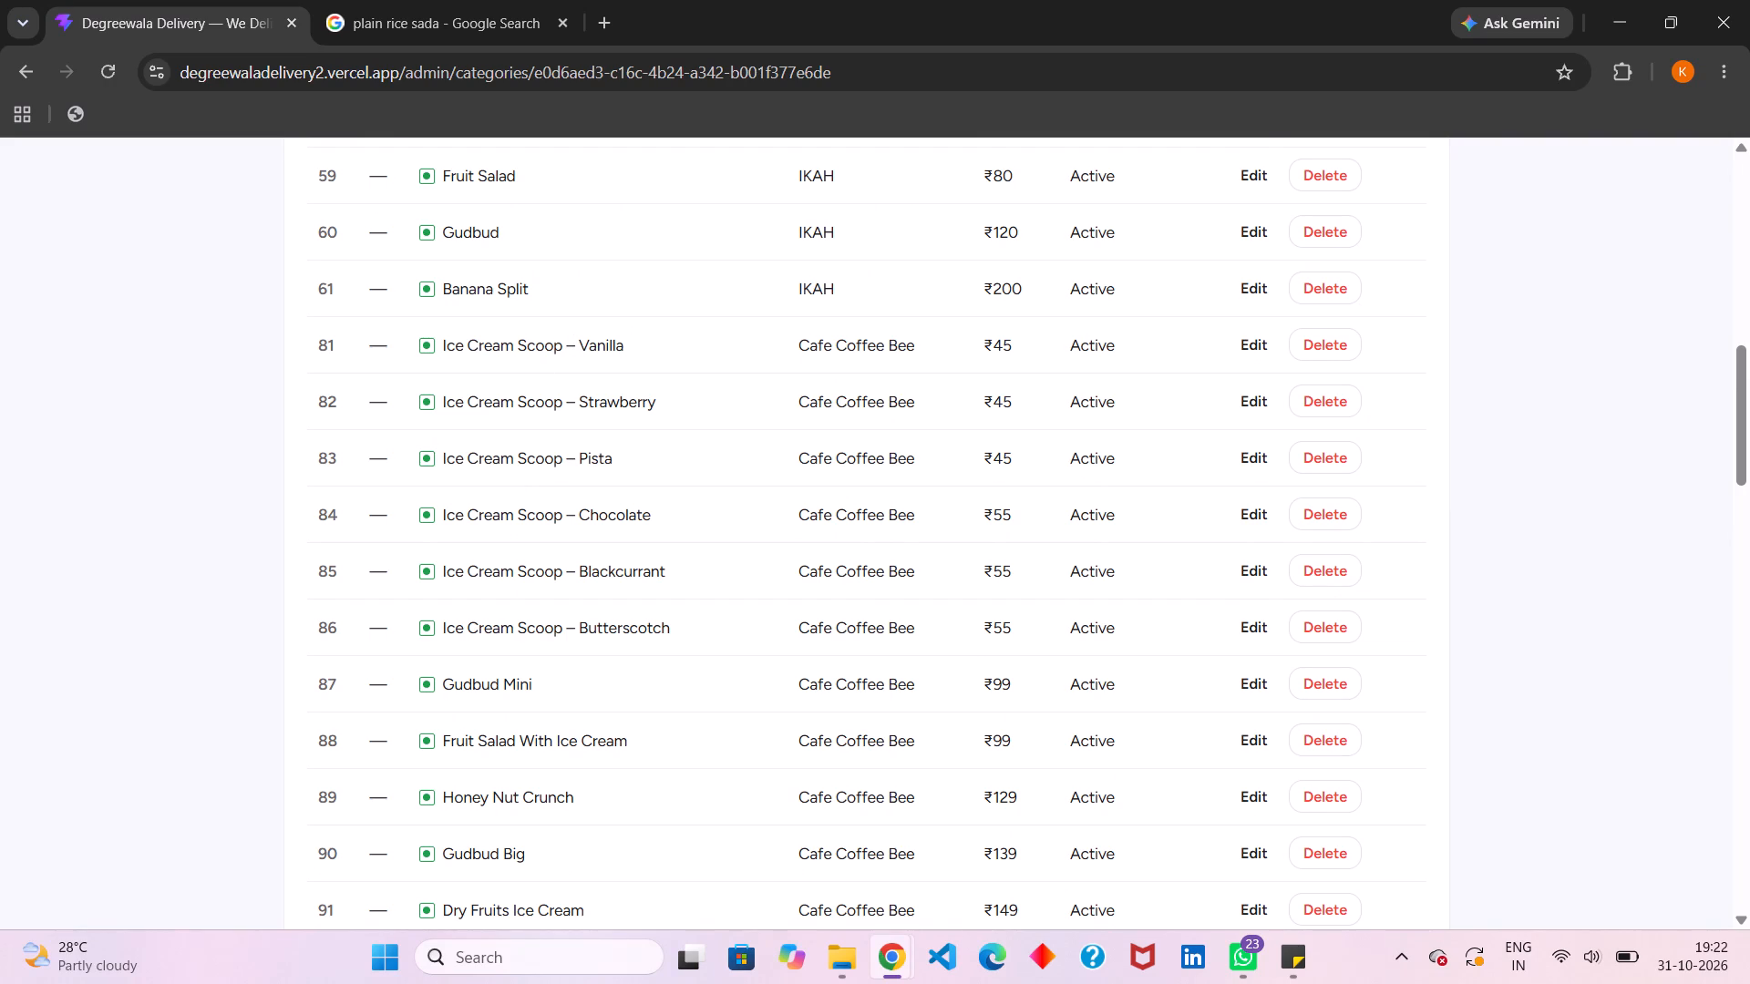
scroll(575, 602, down, 2)
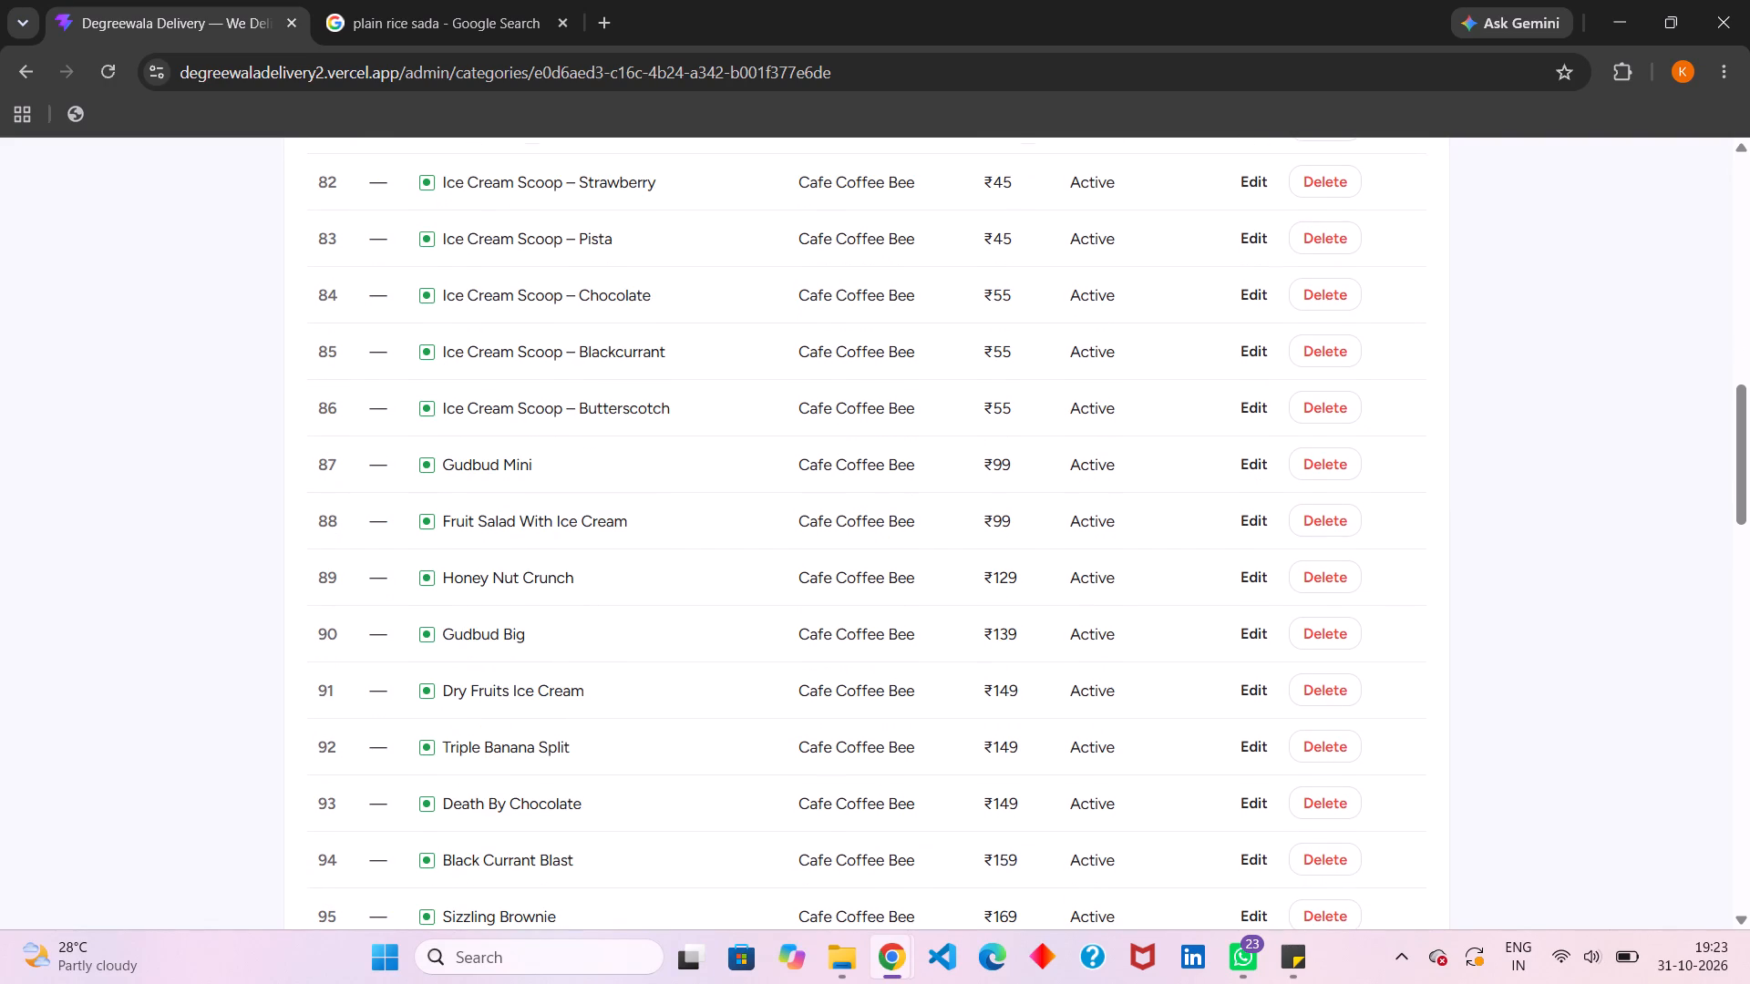
scroll(570, 693, down, 1)
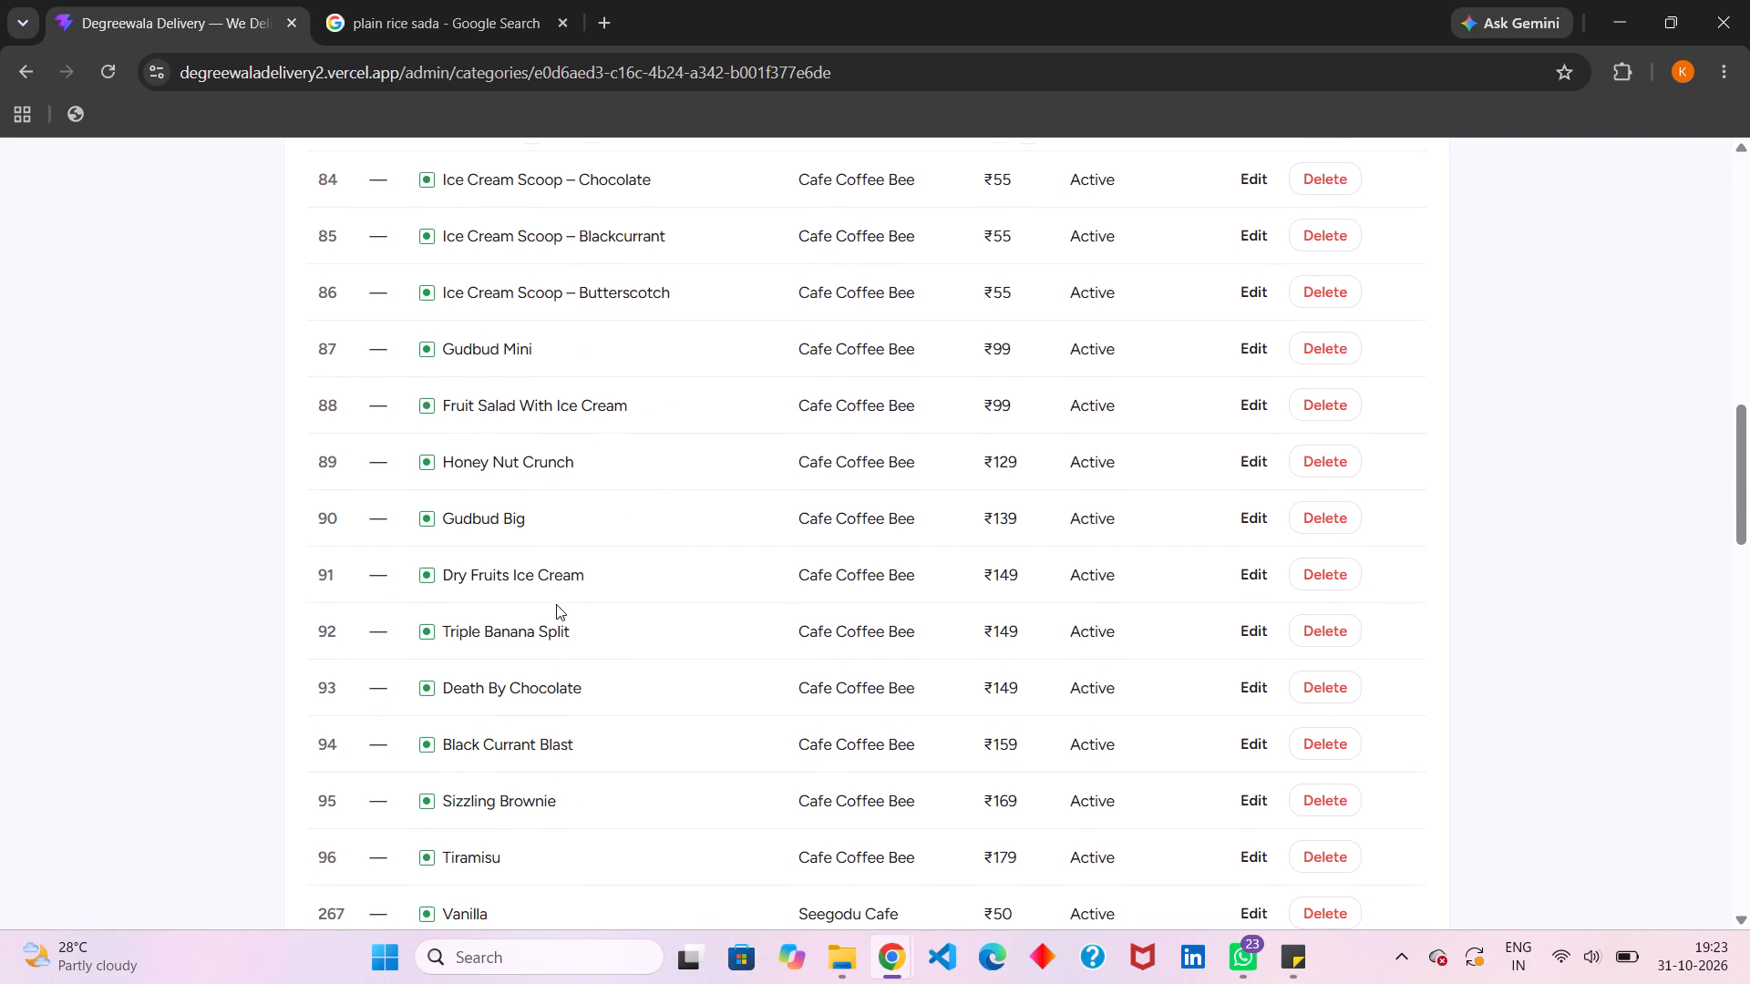
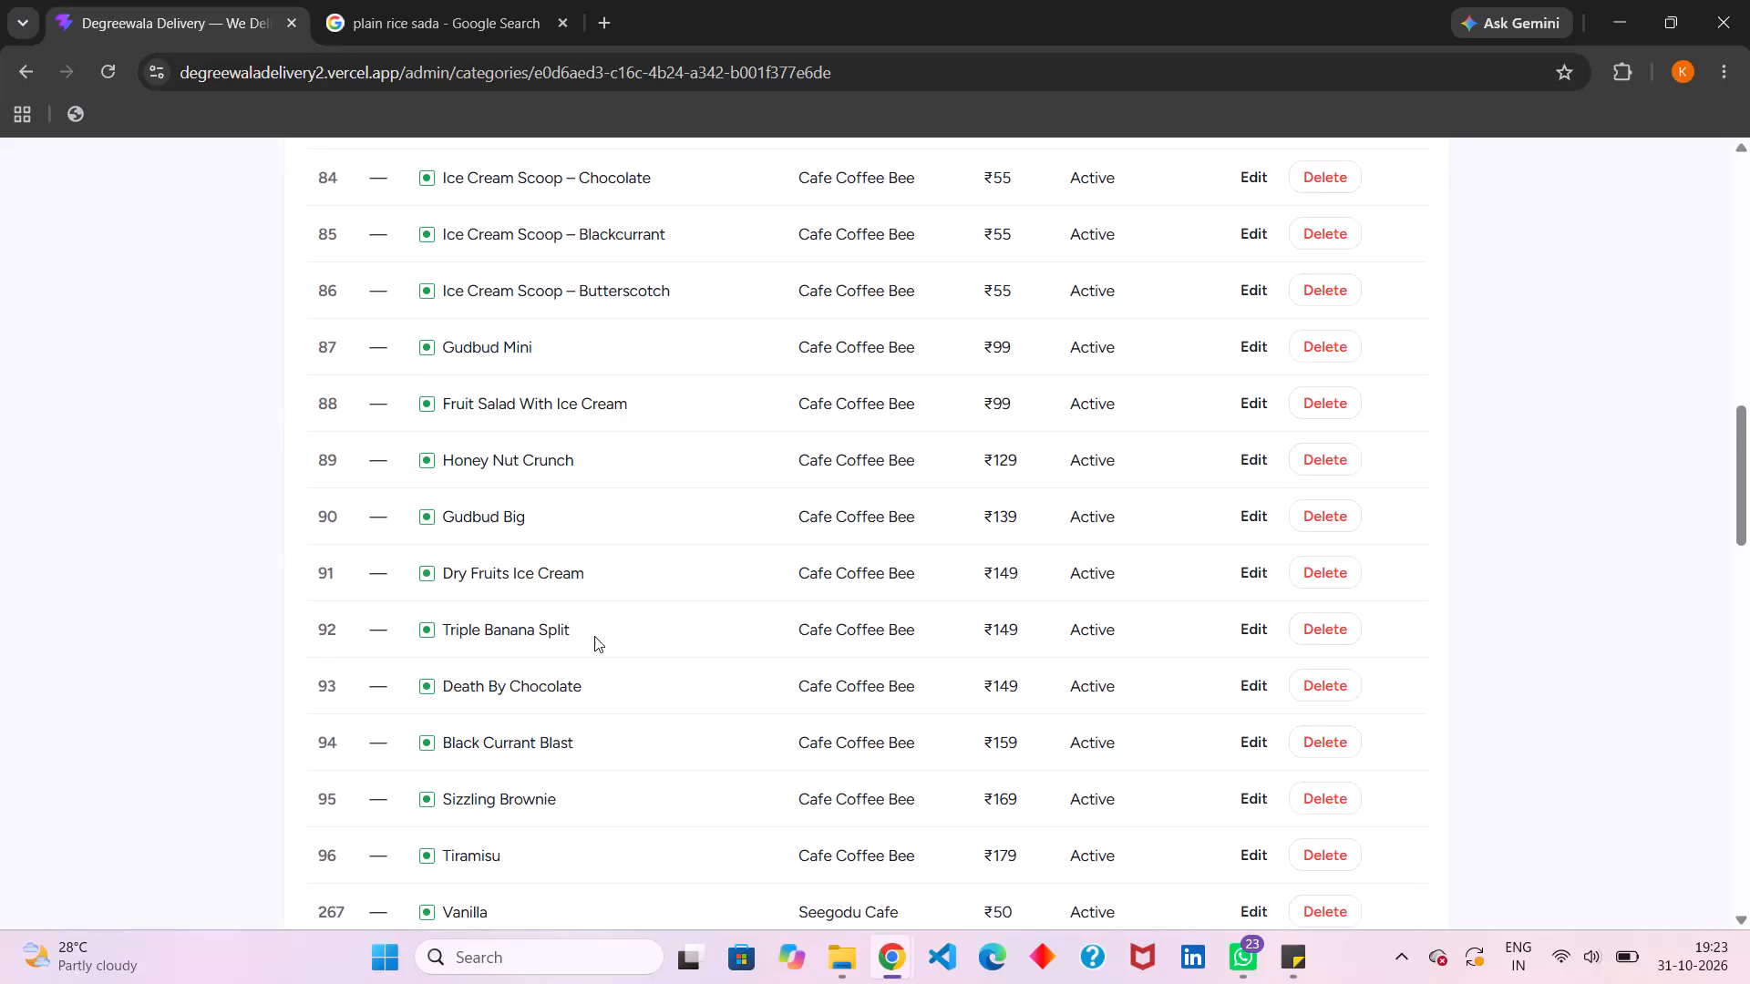
Examine the remaining Cafe Coffee Bee and Seegodu Cafe items in the Desserts category for missing pictures.
scroll(594, 636, down, 1)
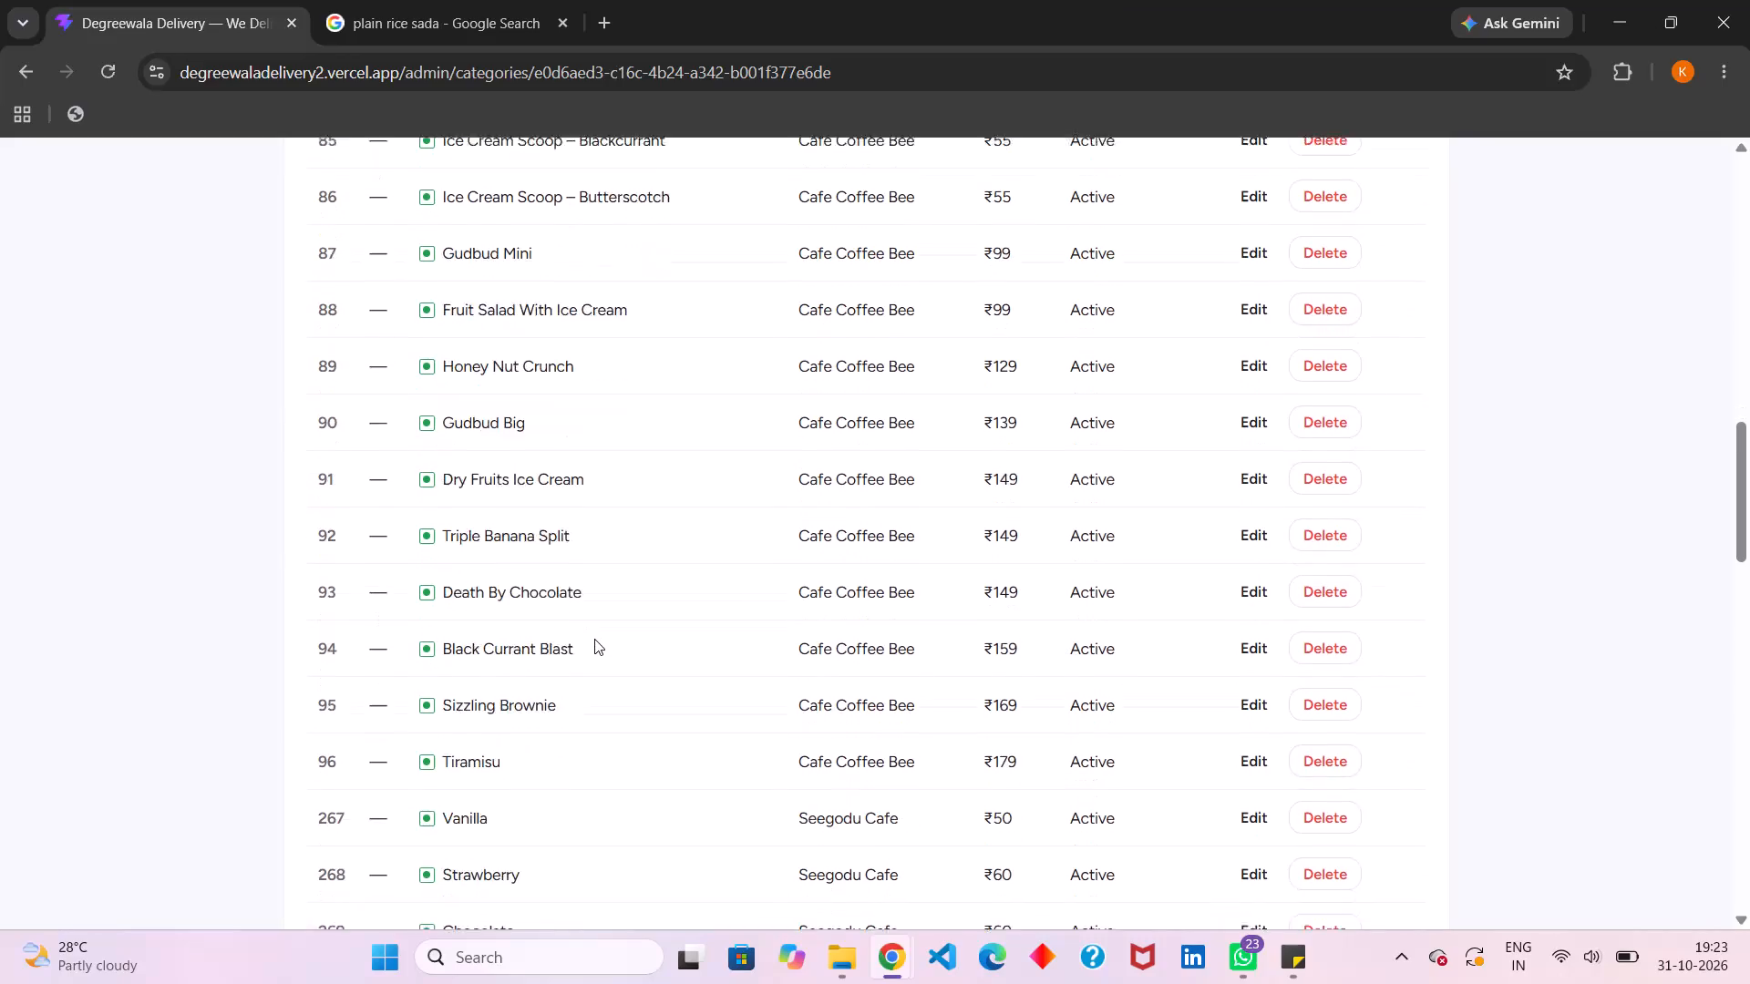
scroll(594, 639, down, 9)
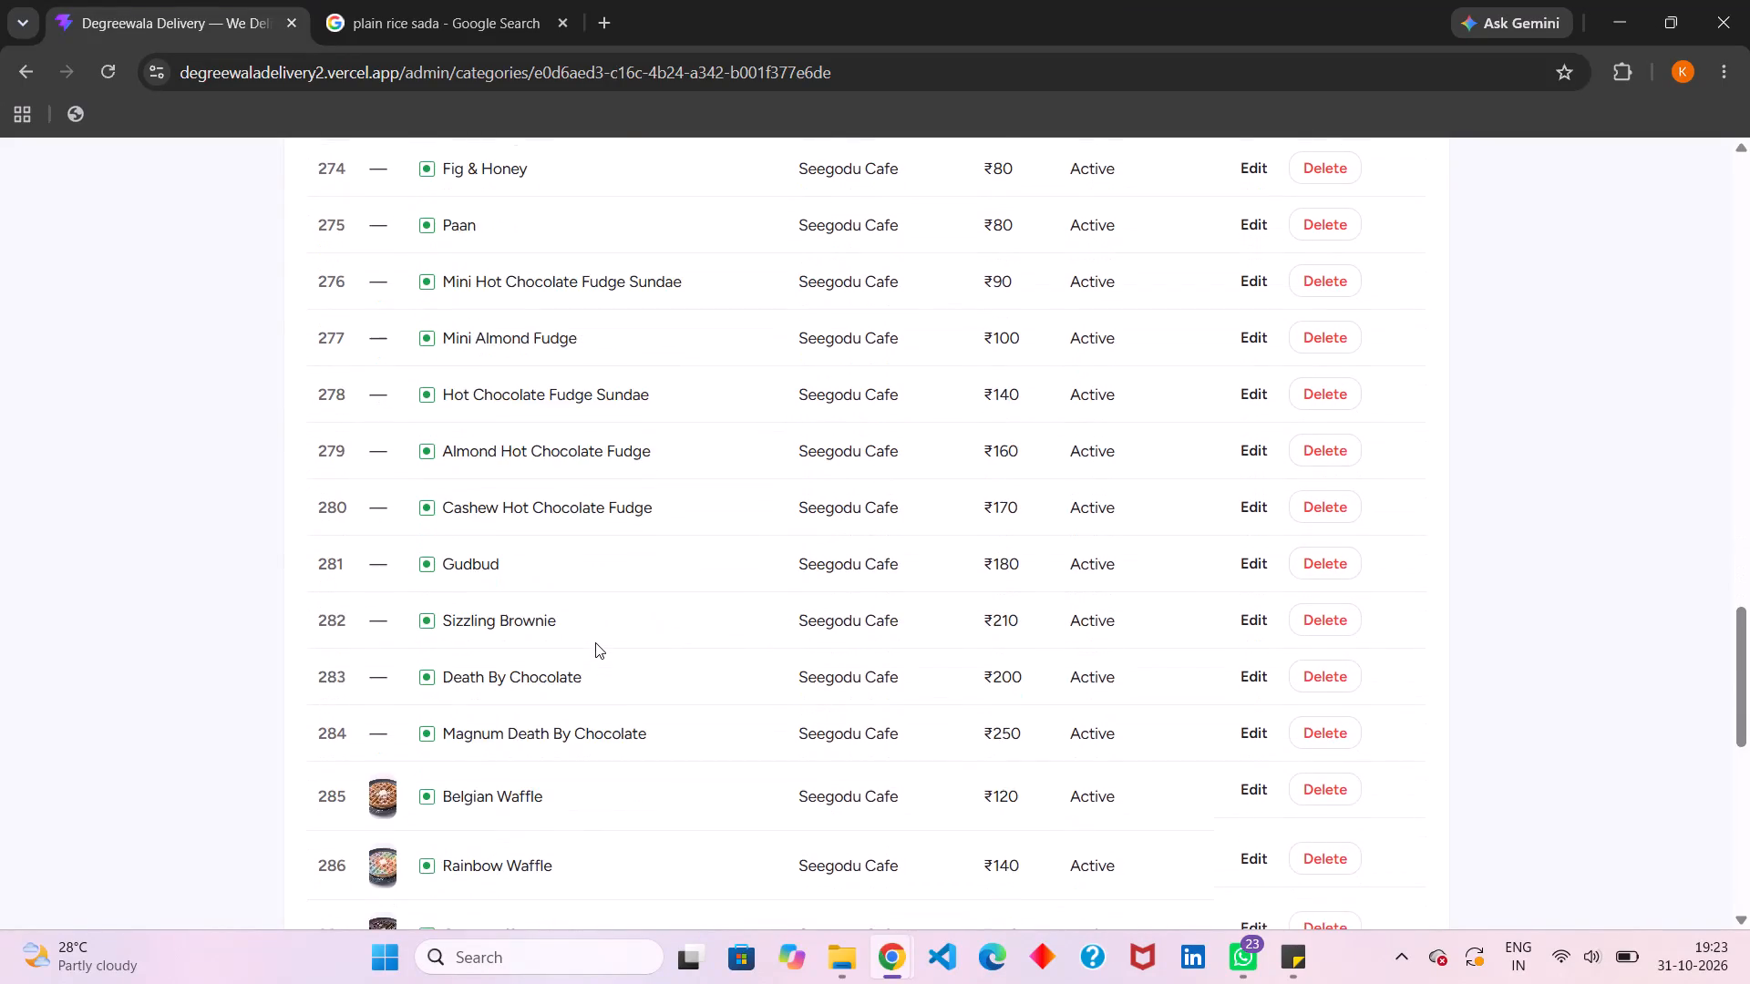
scroll(595, 642, down, 12)
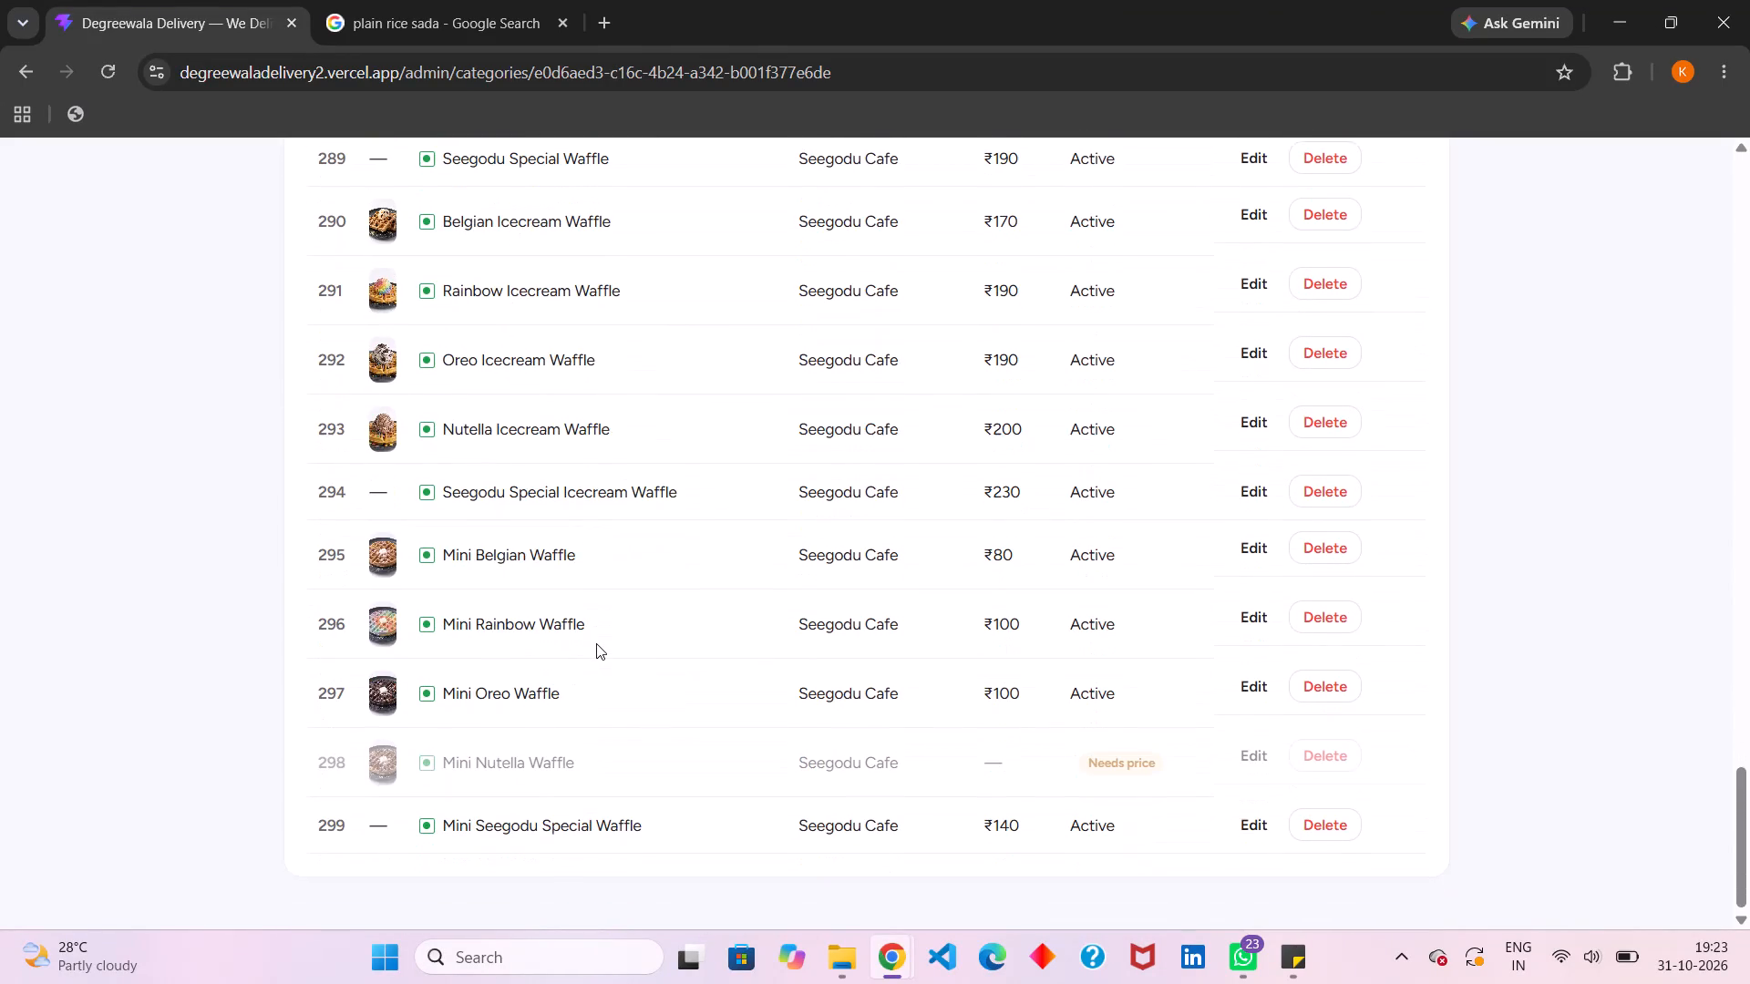
Return to the Seegodu Cafe shop page and open the Gravy category from its linked items.
drag(631, 631, 654, 627)
scroll(654, 627, down, 20)
scroll(654, 627, down, 7)
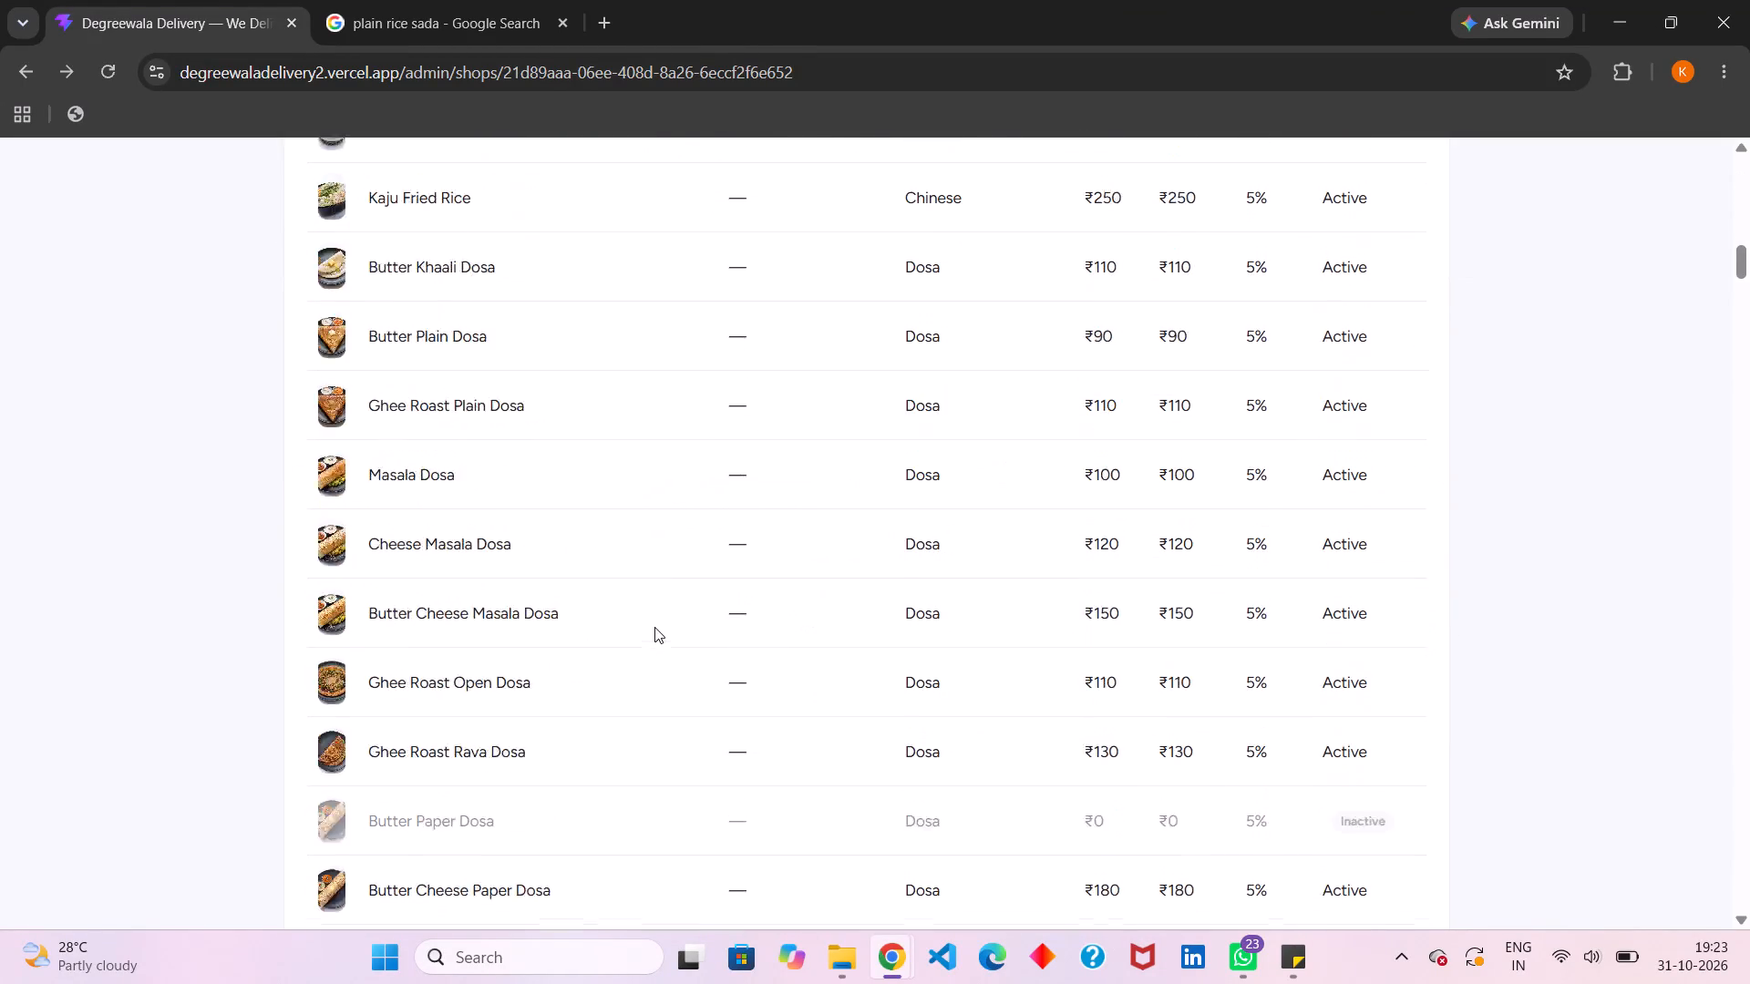
scroll(654, 627, down, 20)
scroll(654, 627, down, 9)
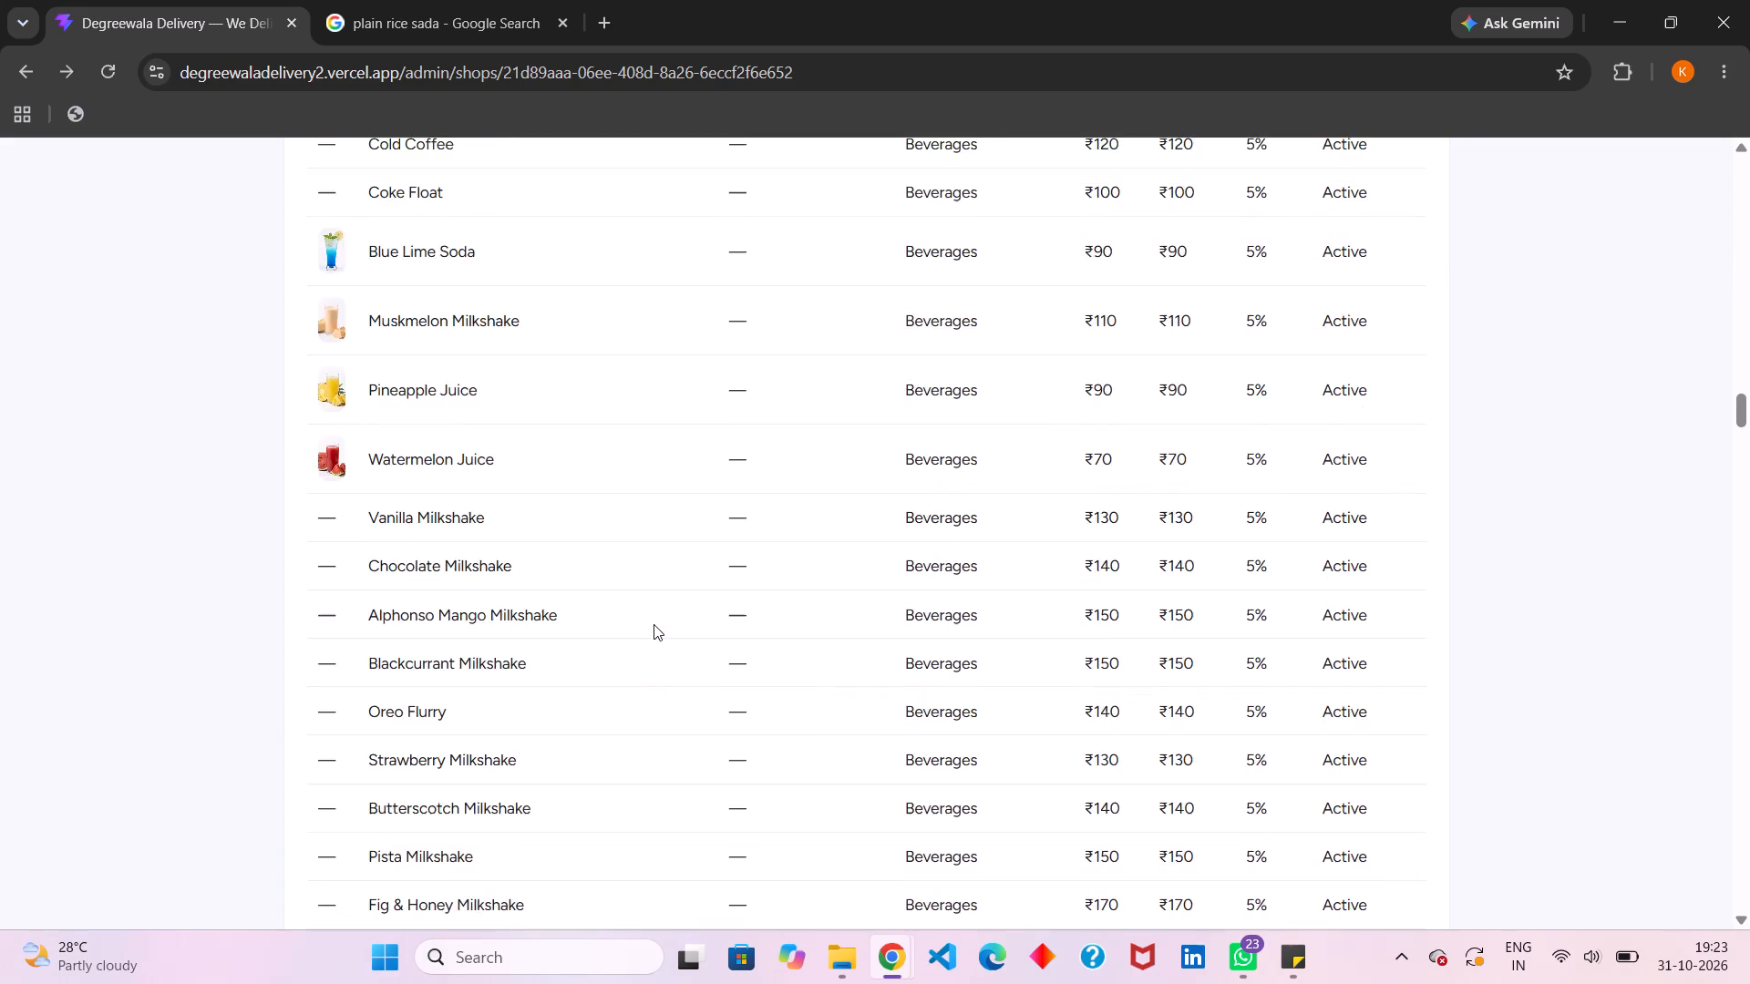
scroll(654, 624, down, 19)
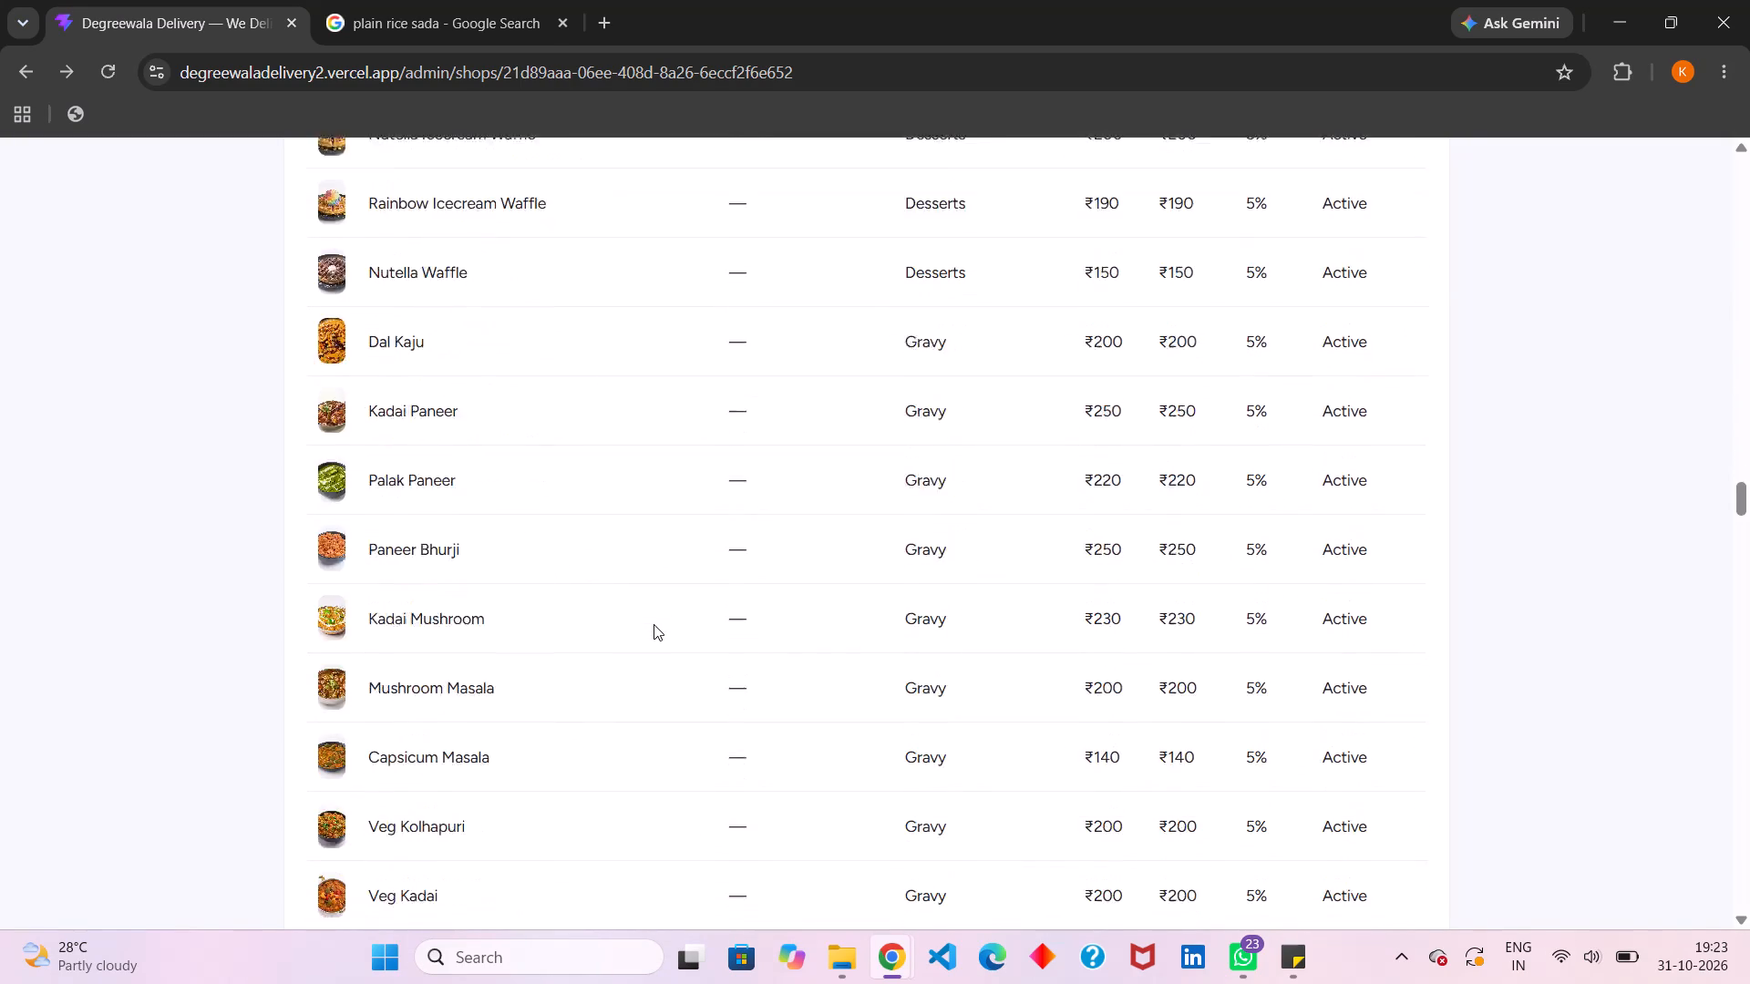
click(920, 302)
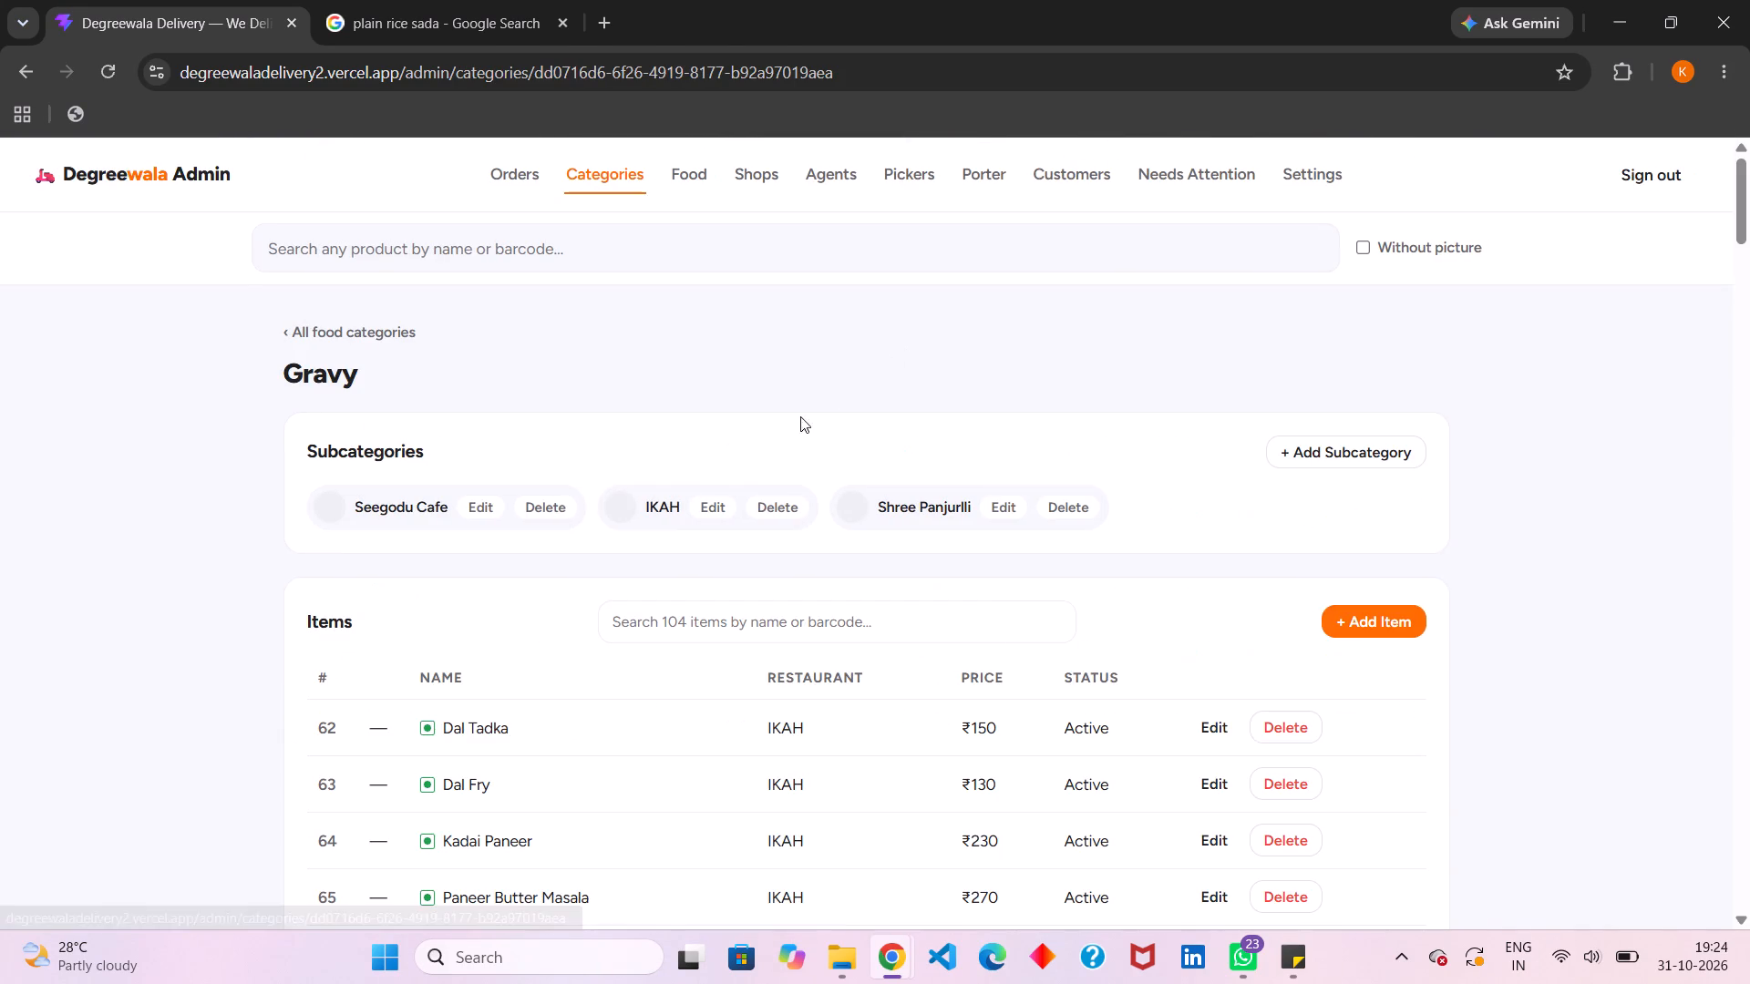
Add the dal_tadka_s picture from the Seegodu_cafe folder to IKAH's Dal Tadka item and save it.
scroll(687, 511, down, 2)
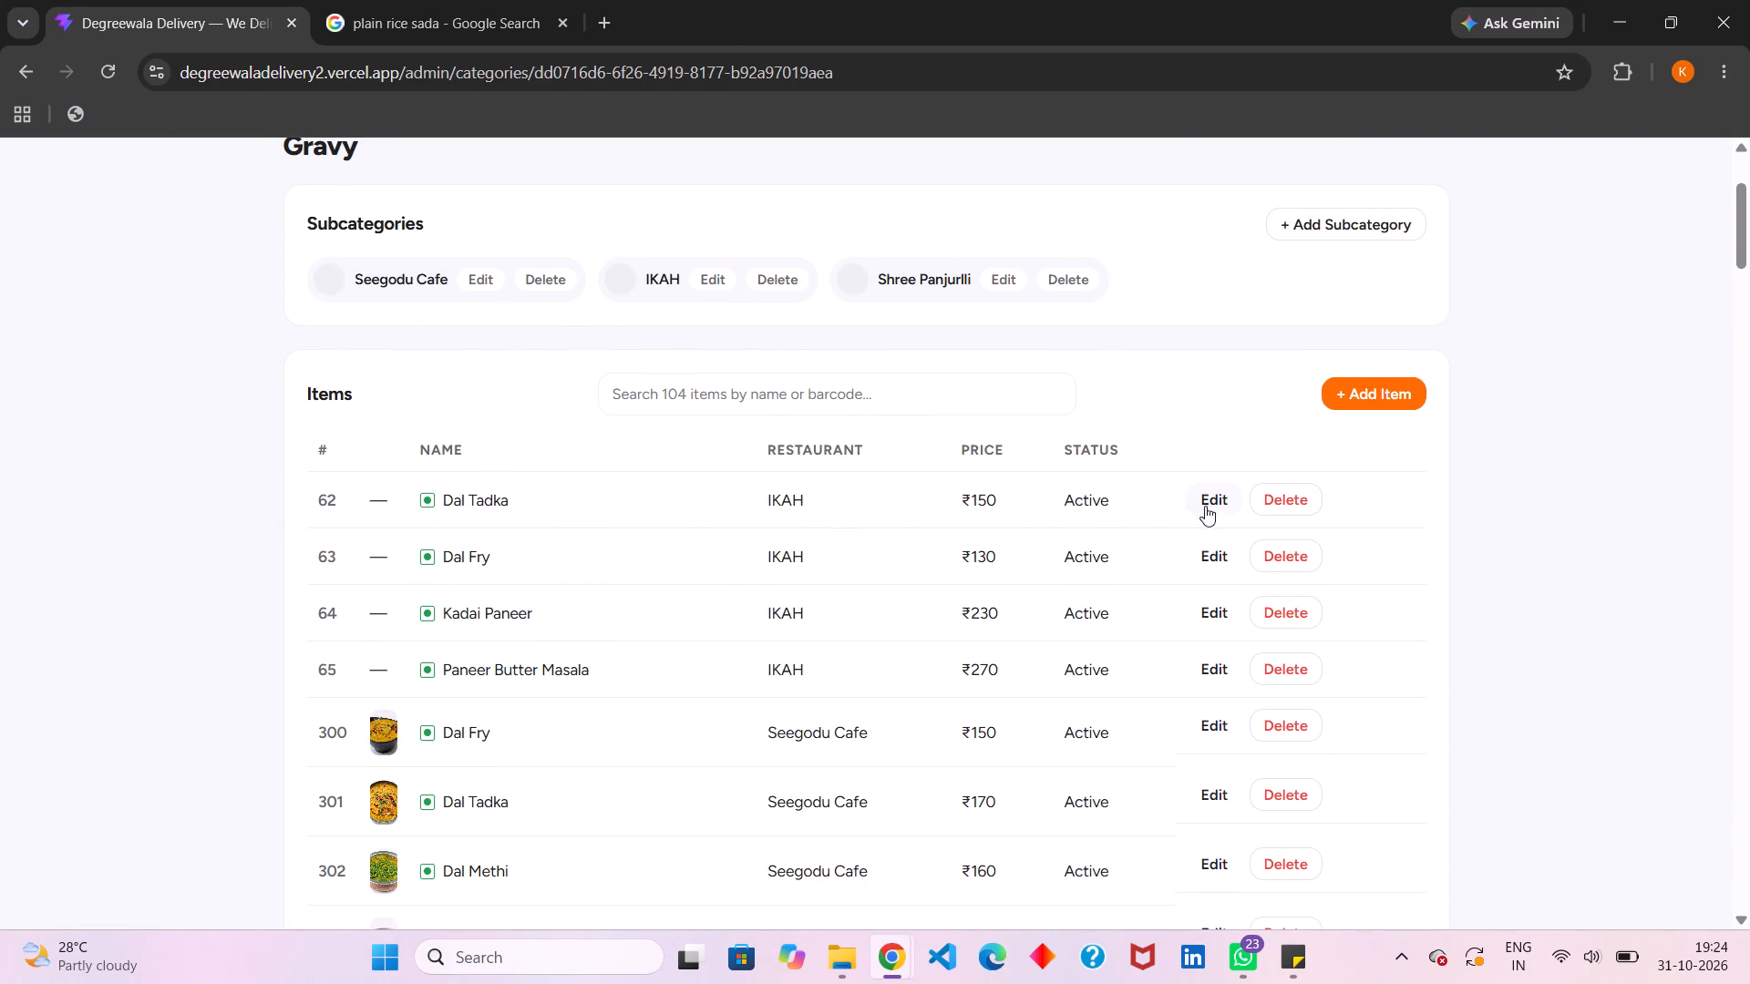
click(1205, 500)
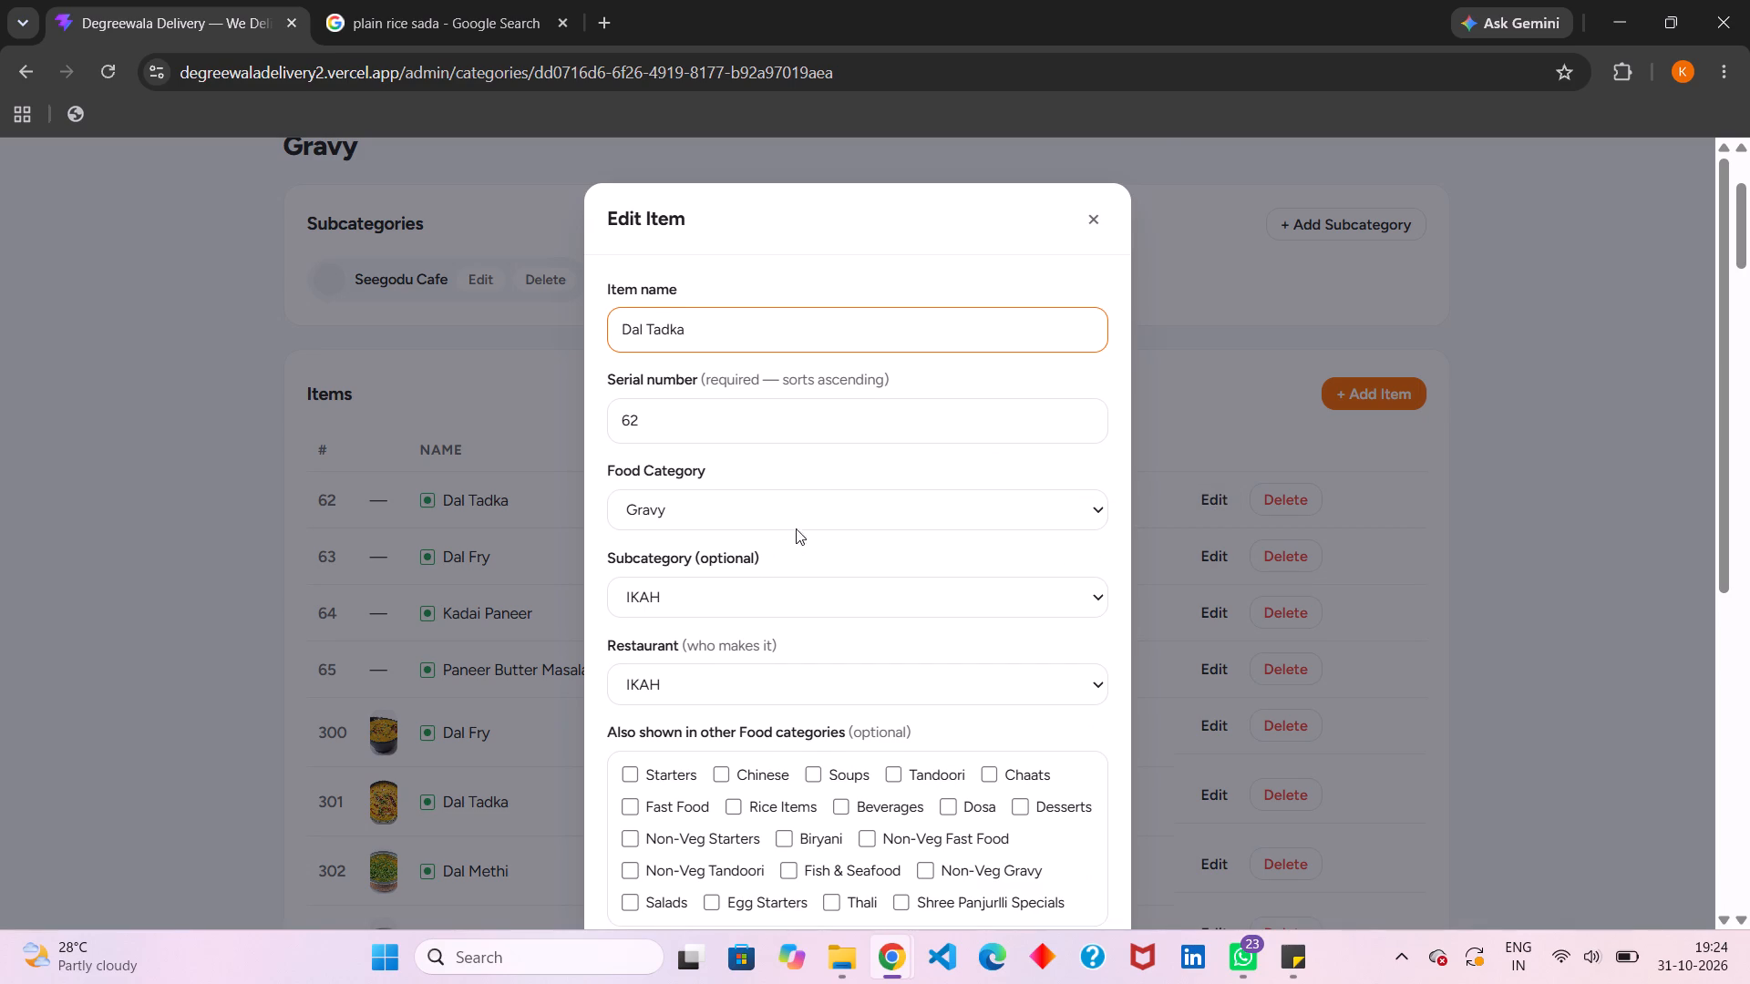
scroll(795, 560, down, 6)
click(671, 750)
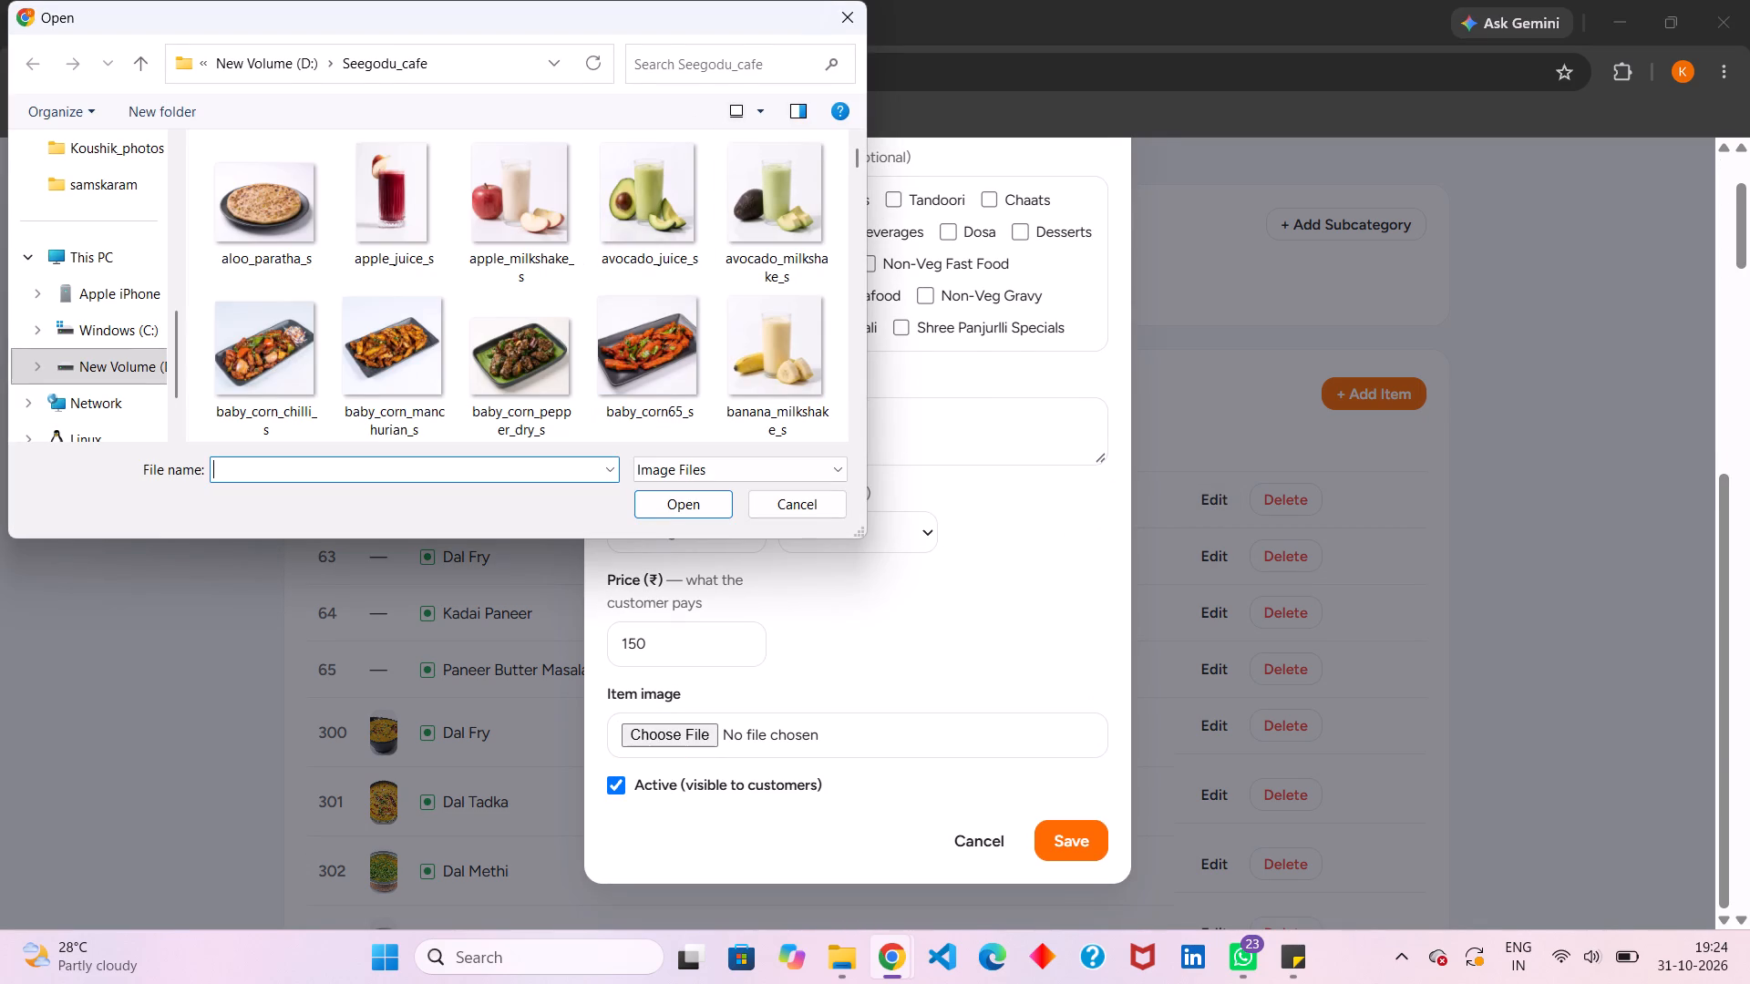
click(728, 57)
text(da)
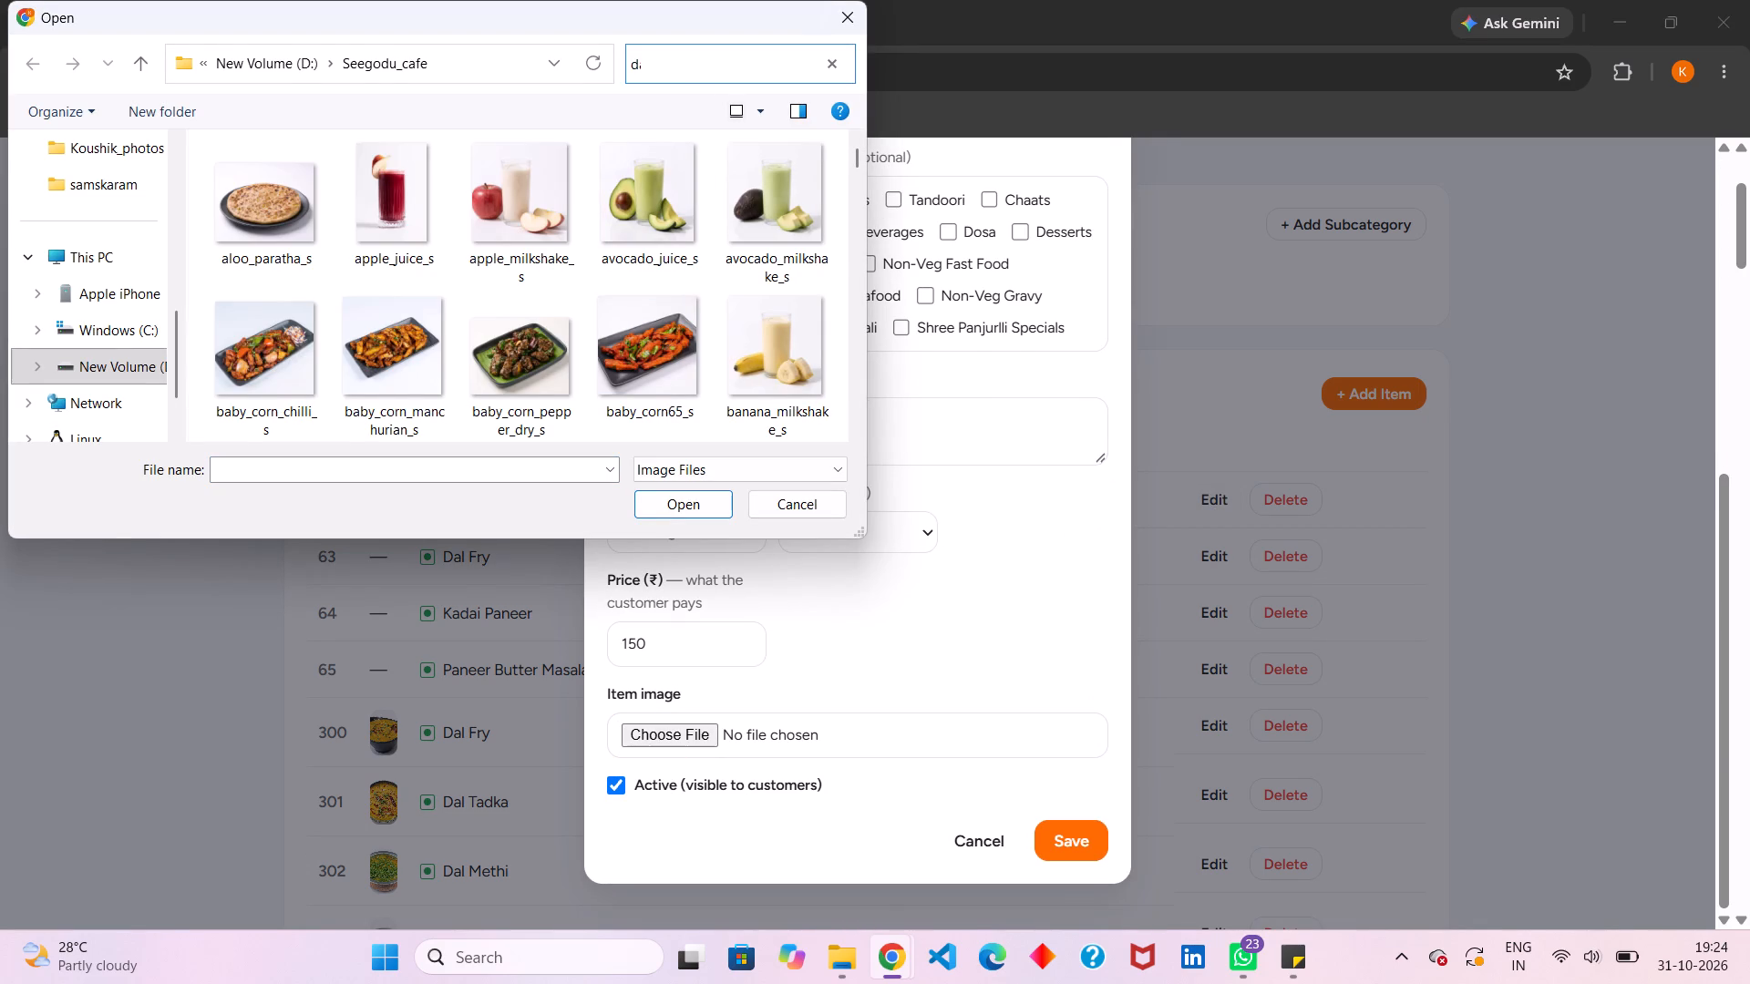
key(l)
key(space)
key(t)
text(ad)
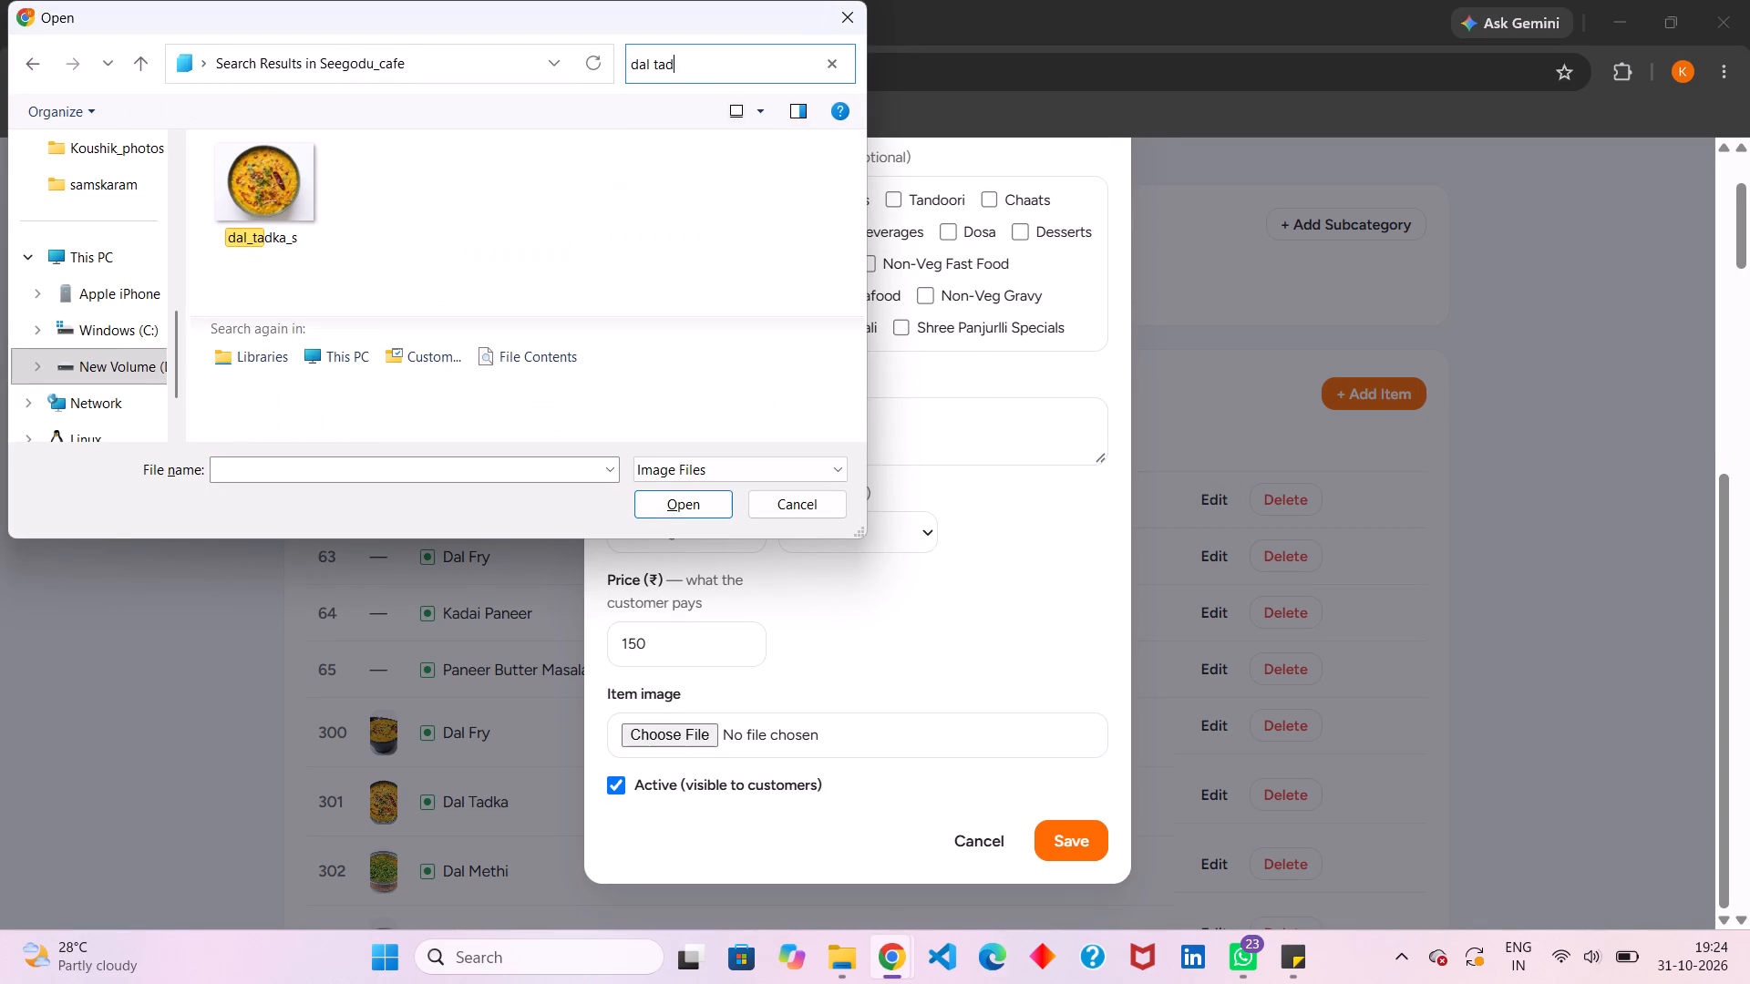
double_click(288, 223)
scroll(860, 496, down, 7)
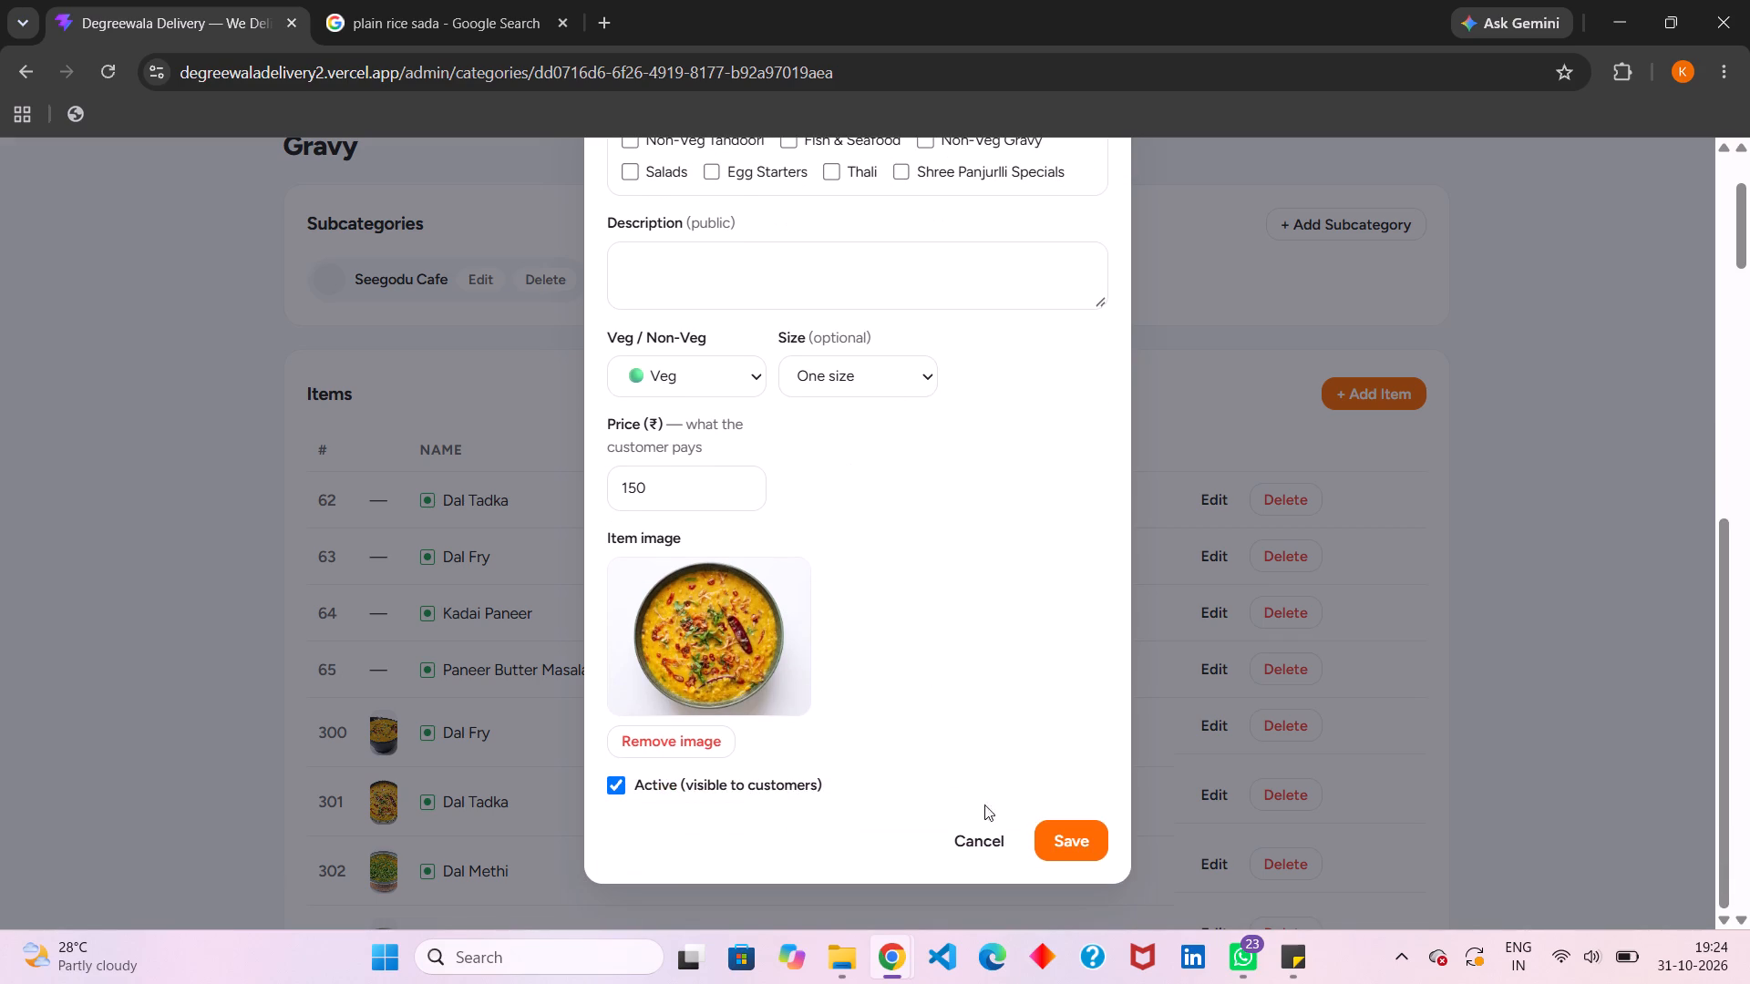
click(1066, 843)
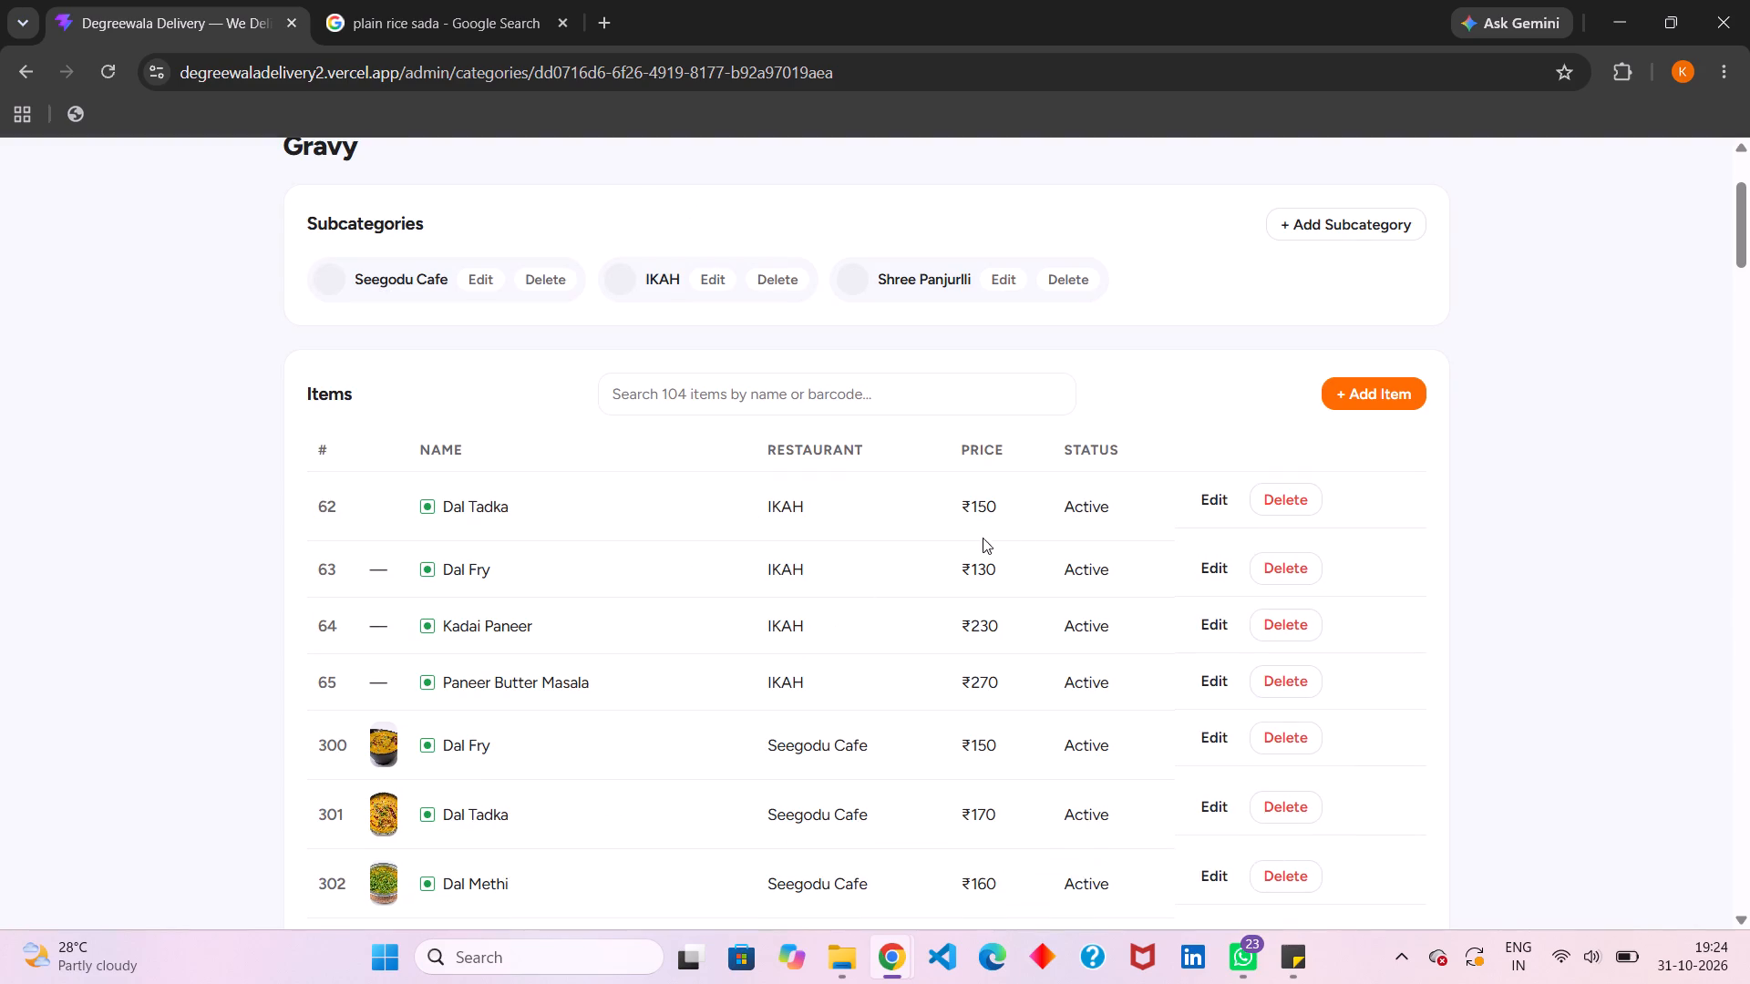
Add the dal_fry_s picture from the Seegodu_cafe folder to IKAH's Dal Fry item and save it.
click(1208, 564)
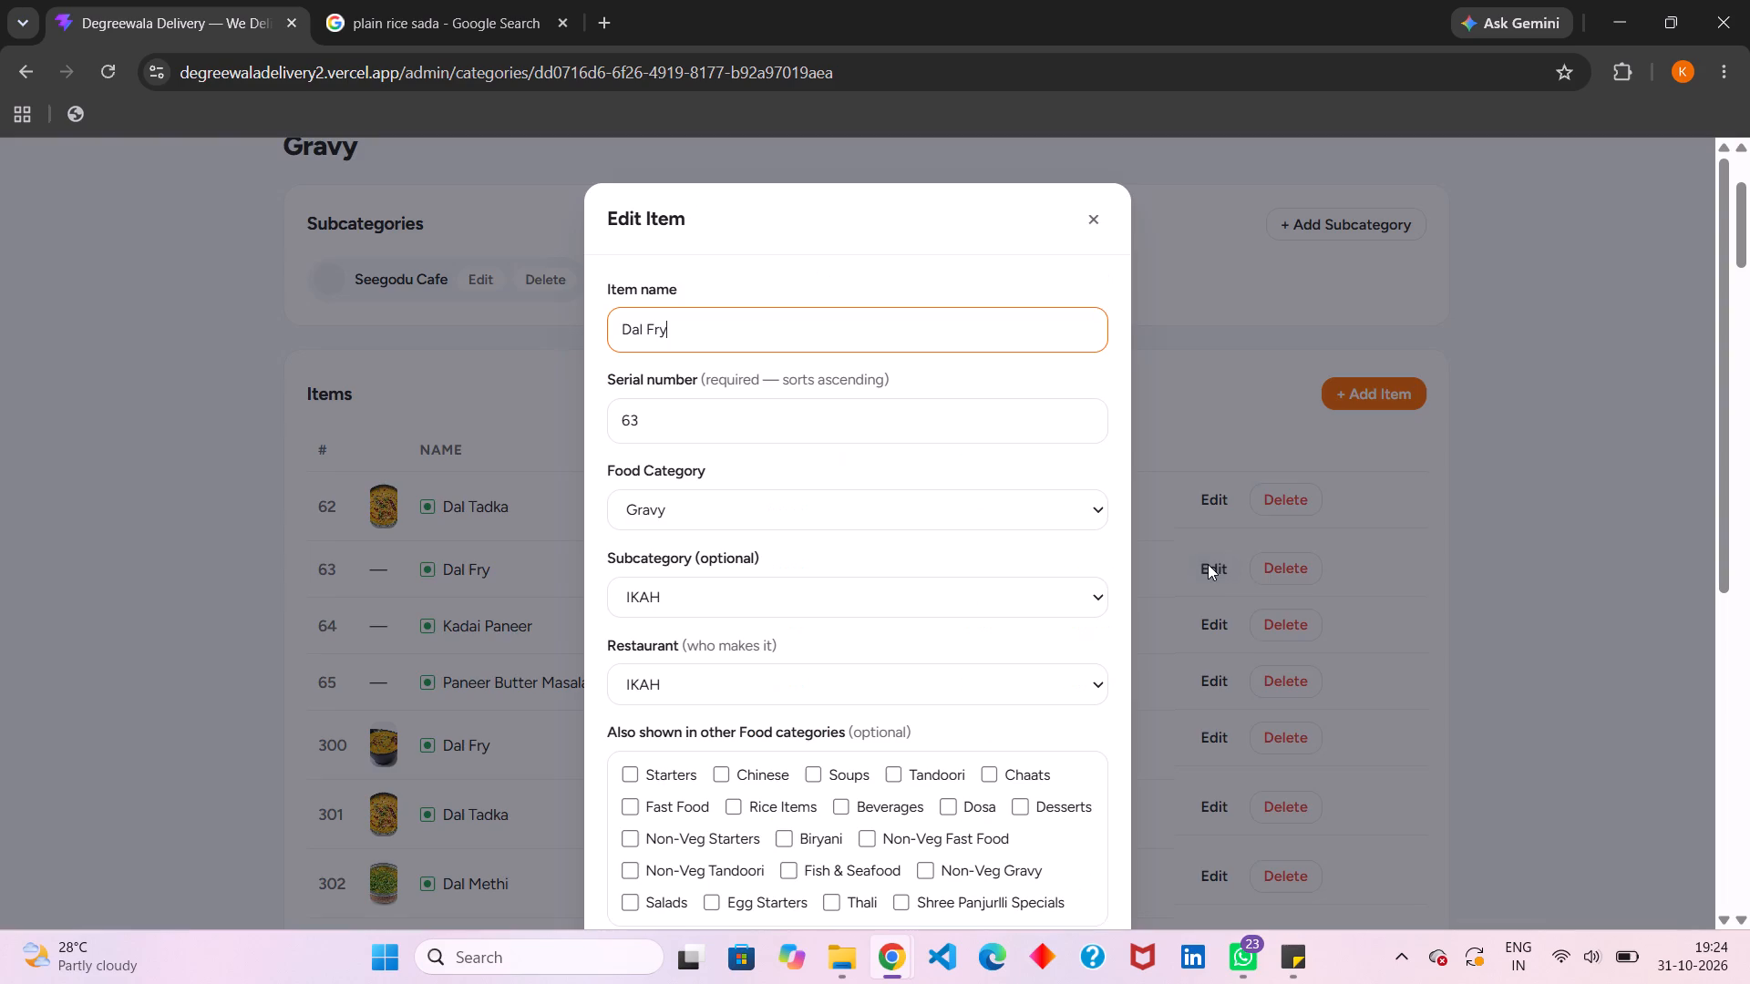
scroll(928, 446, down, 5)
click(682, 733)
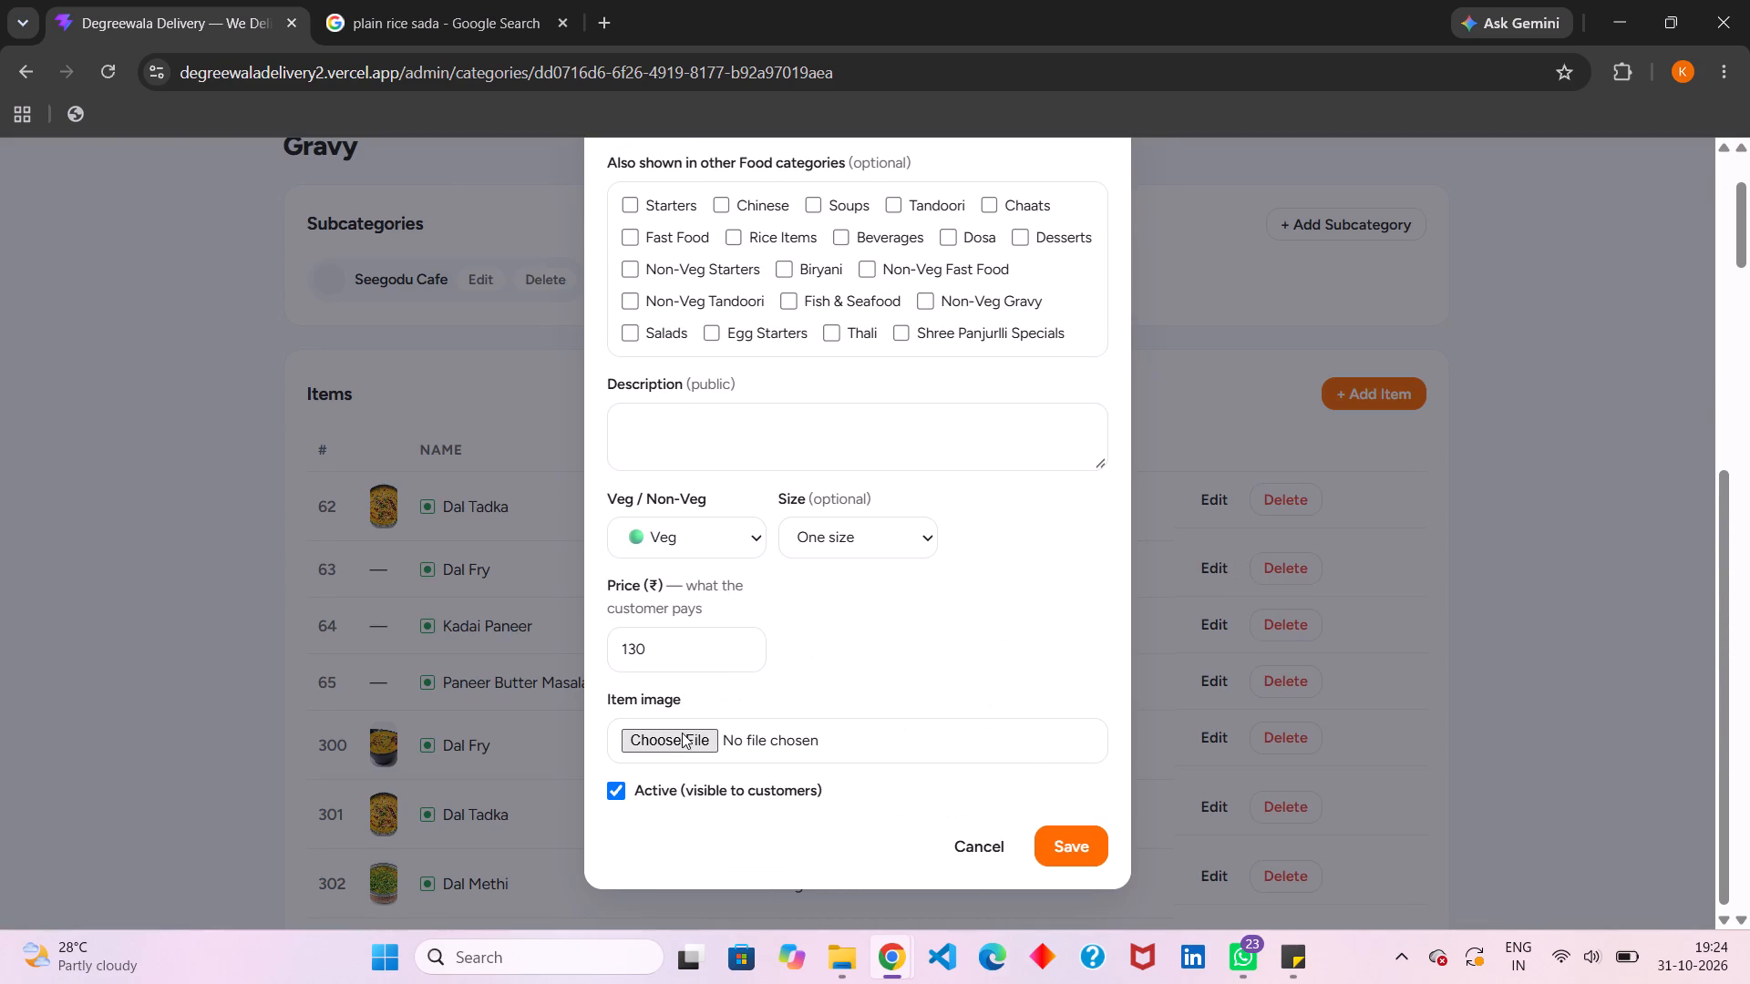
click(761, 61)
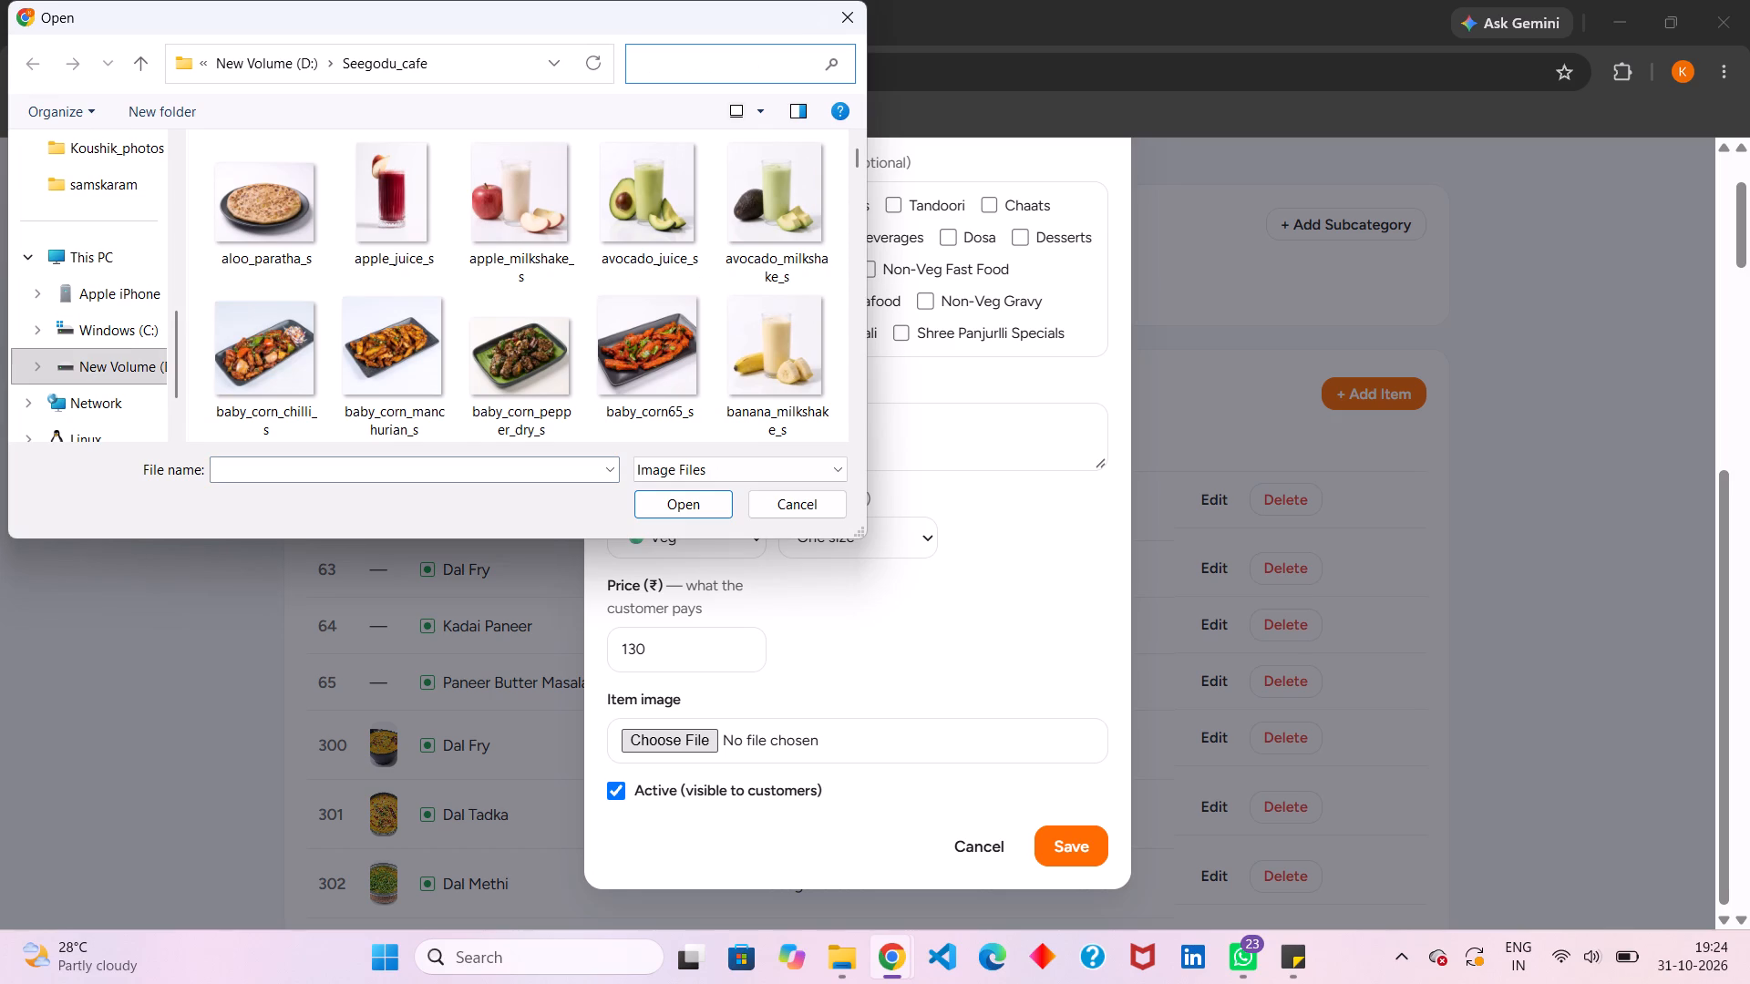
text(dal)
key(space)
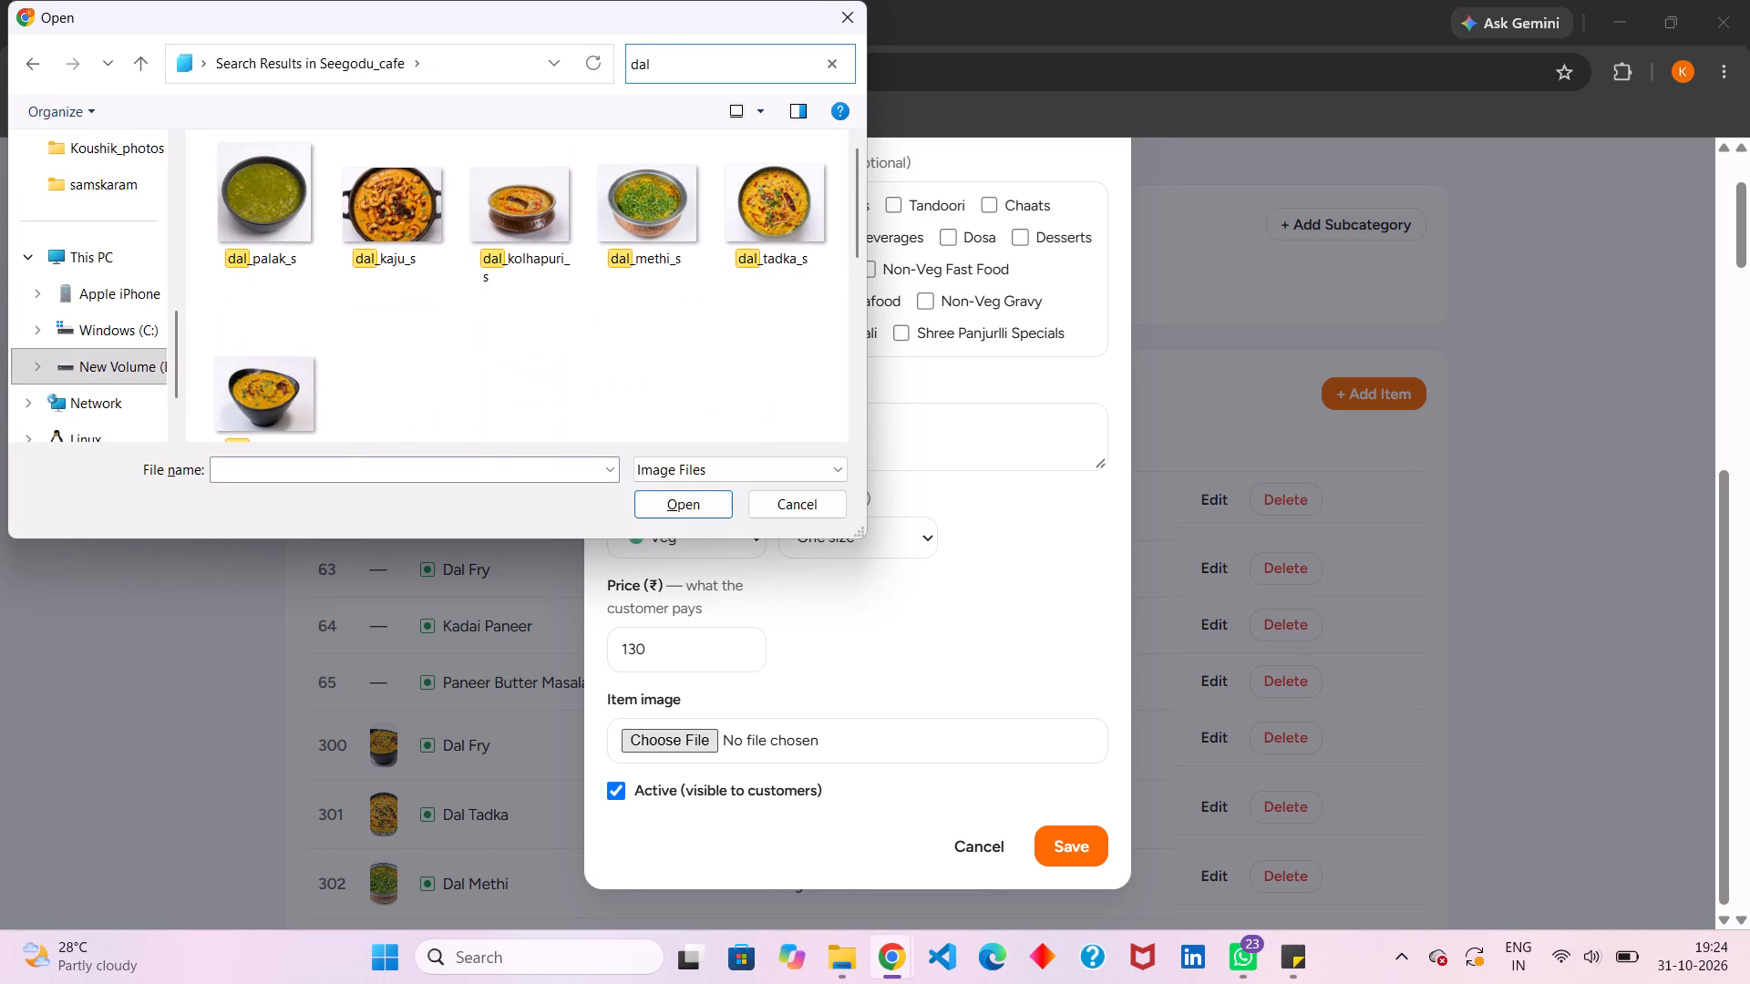
key(f)
text(ry)
double_click(280, 204)
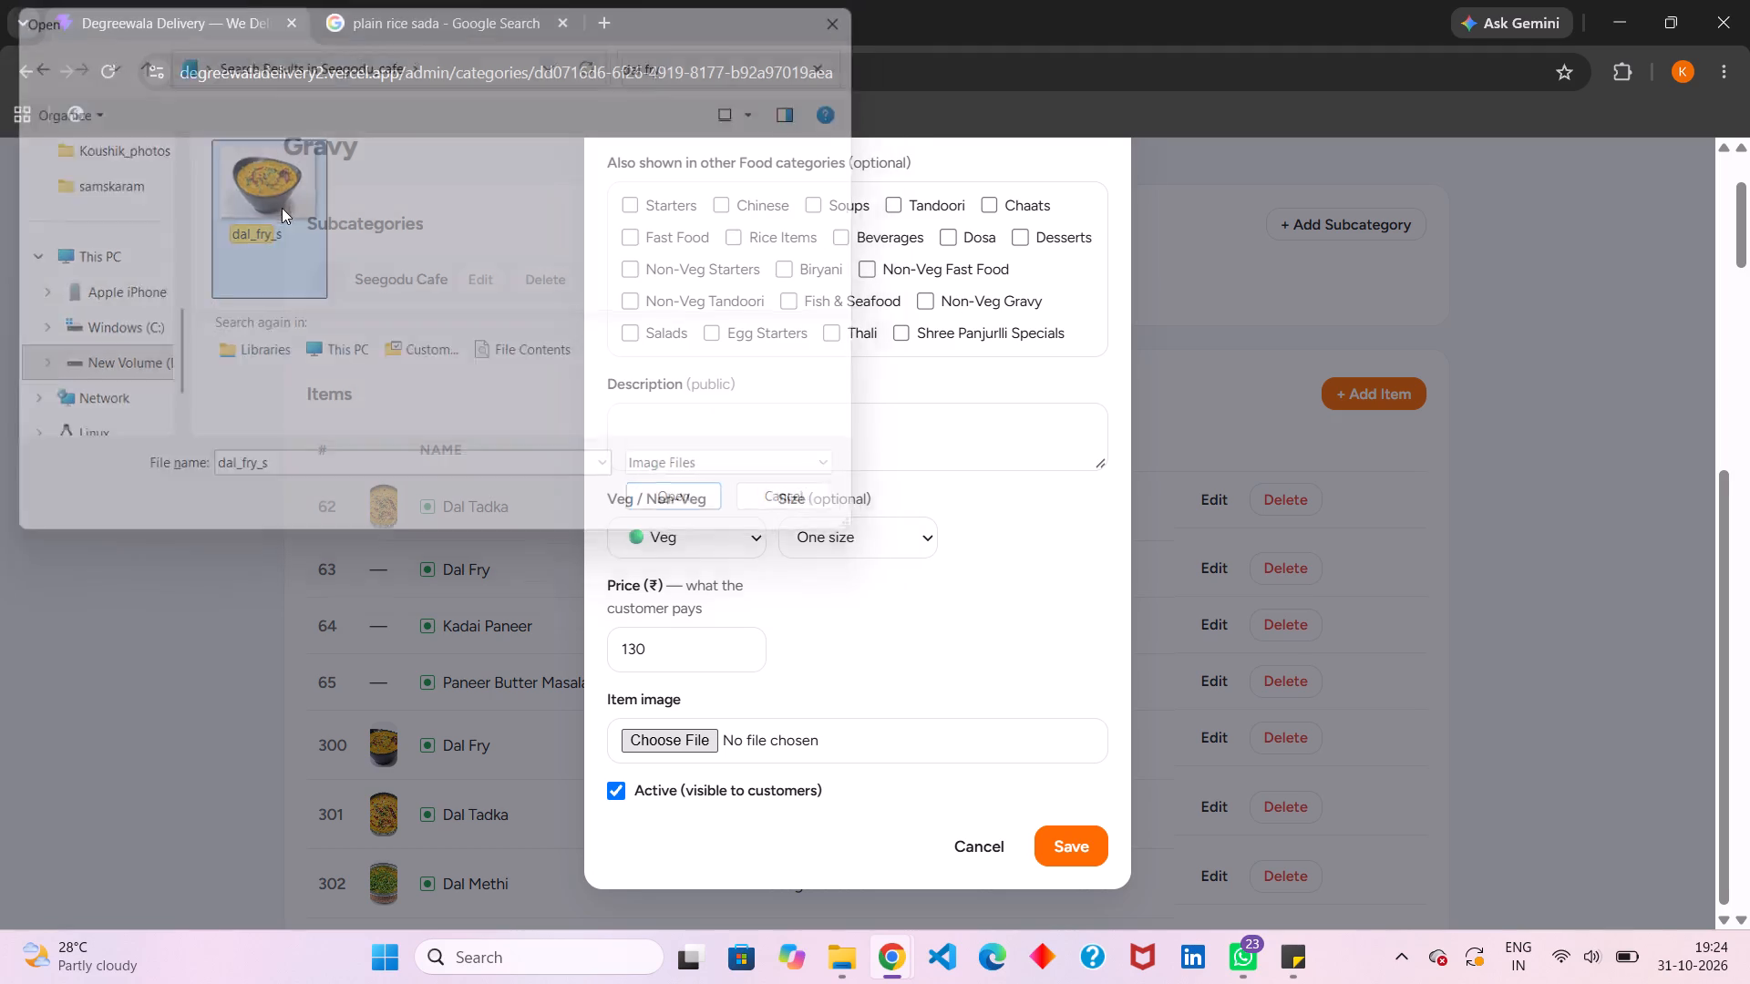
scroll(812, 628, down, 6)
click(1089, 833)
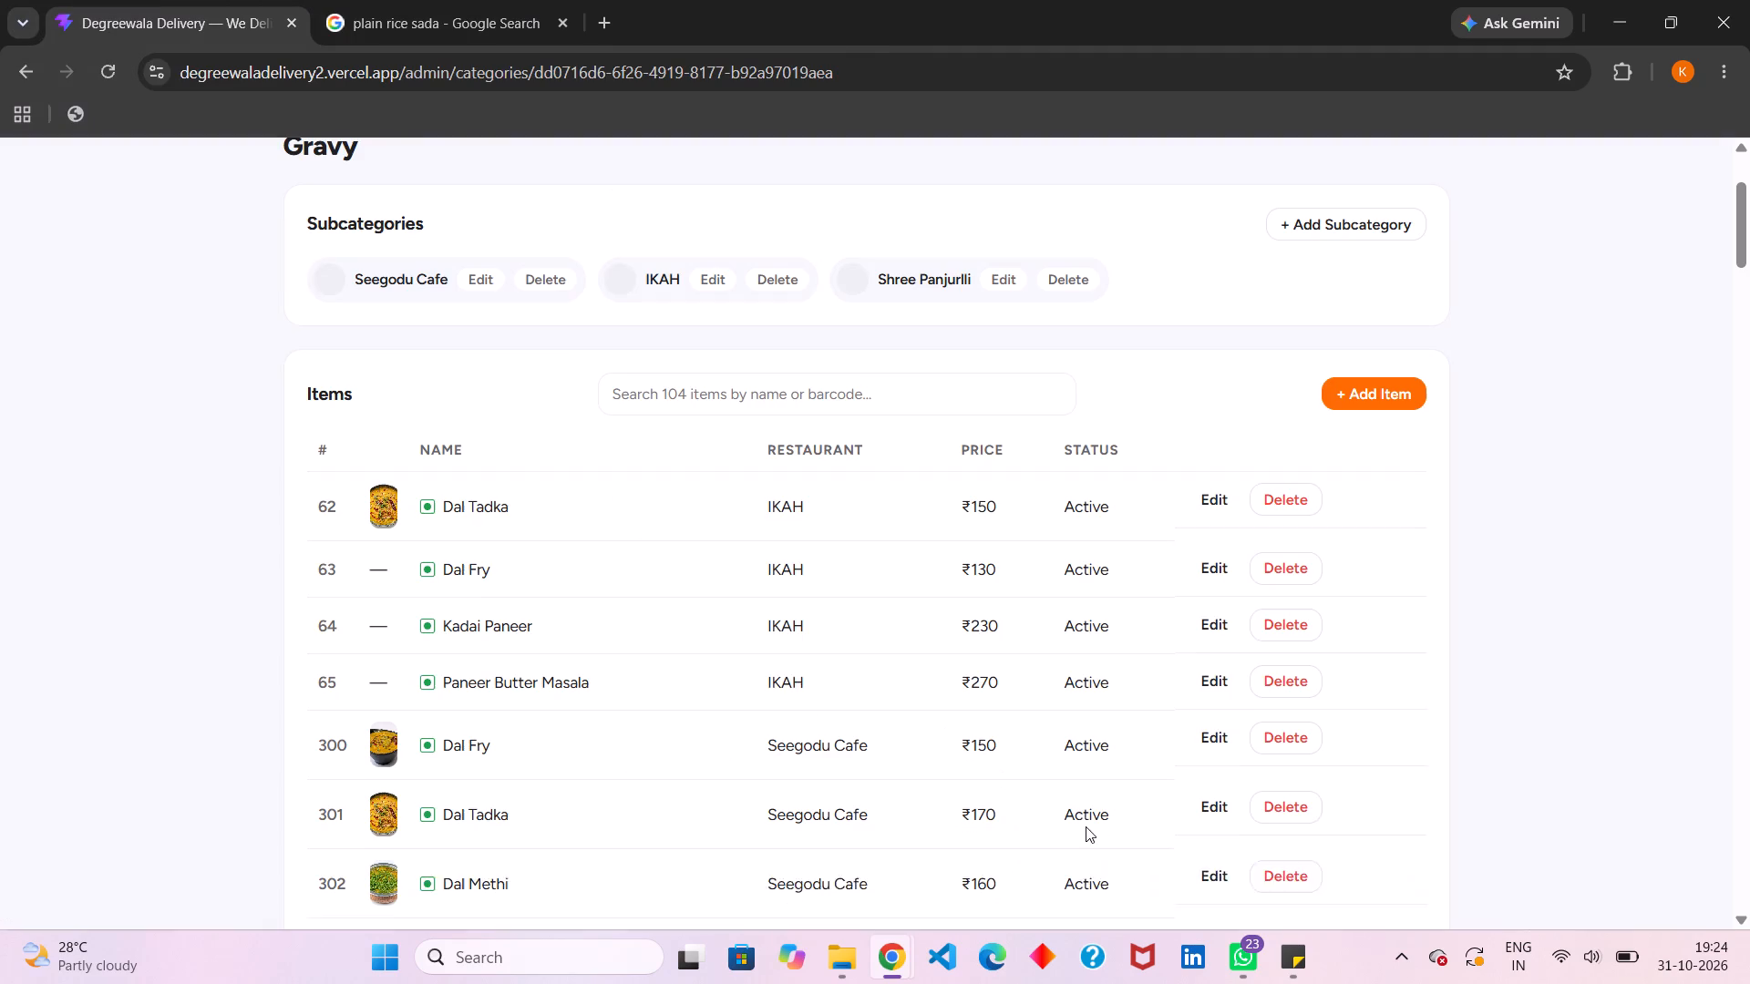
Add the kadai_paneer_s picture from the Seegodu_cafe folder to IKAH's Kadai Paneer item and save it.
click(1205, 635)
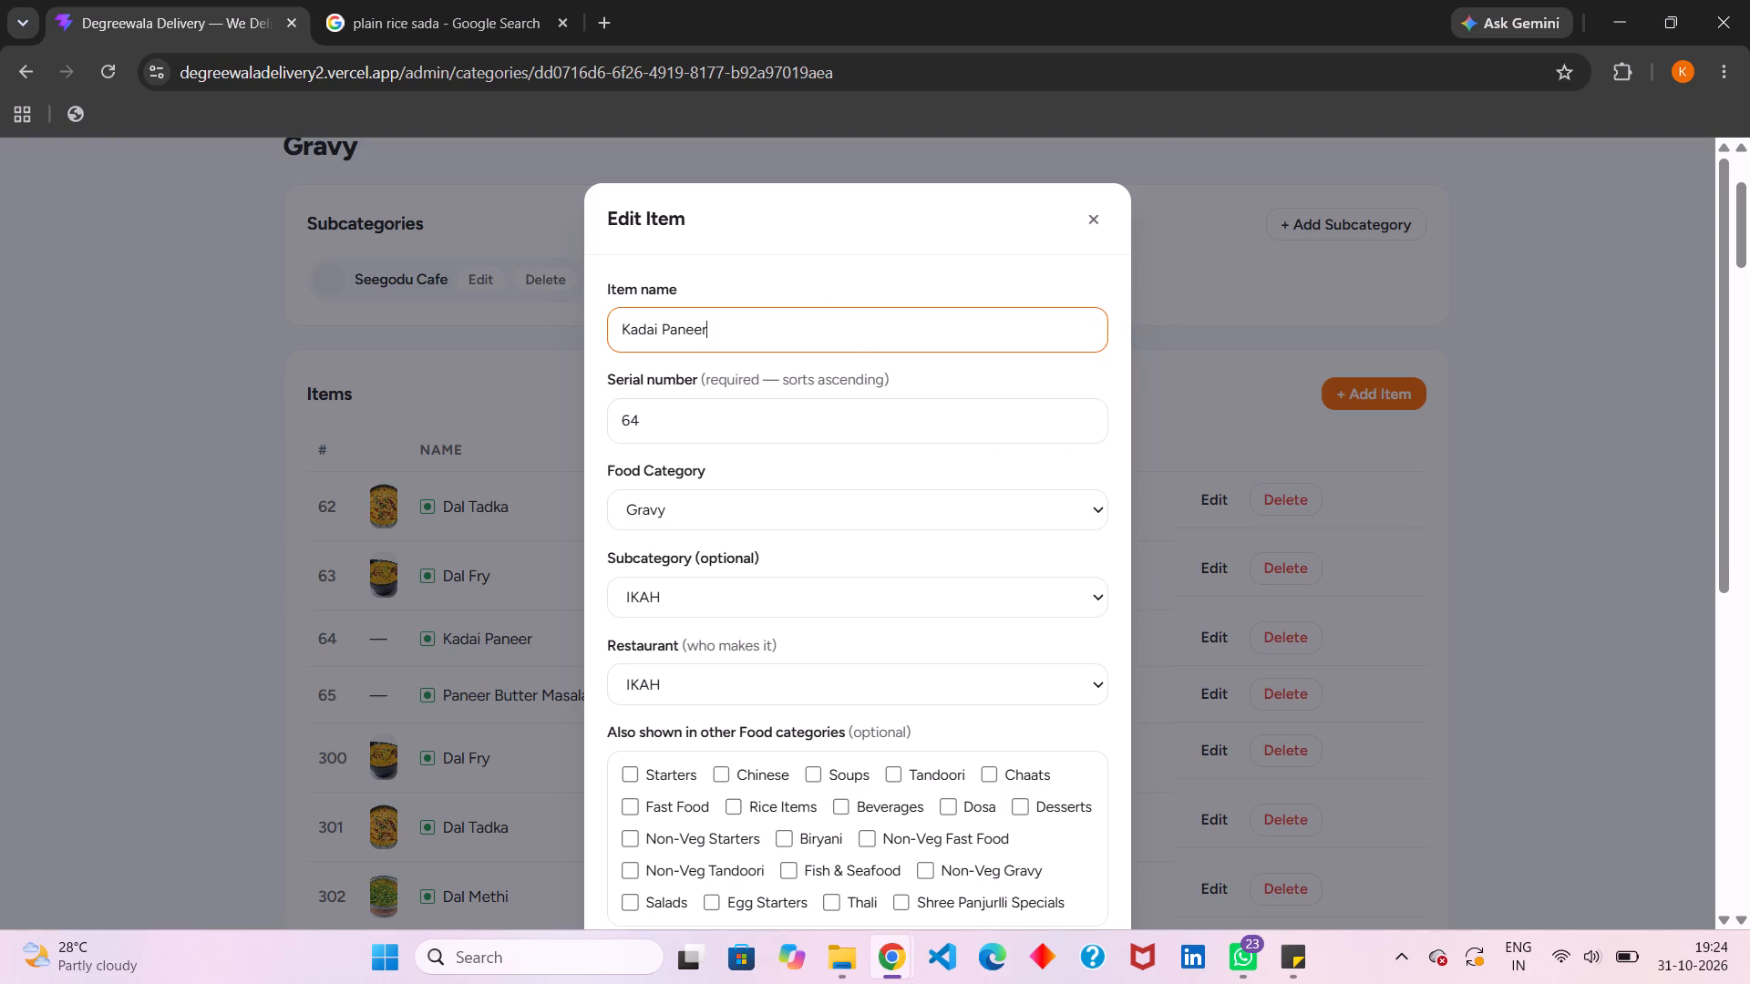
scroll(828, 447, down, 5)
click(678, 750)
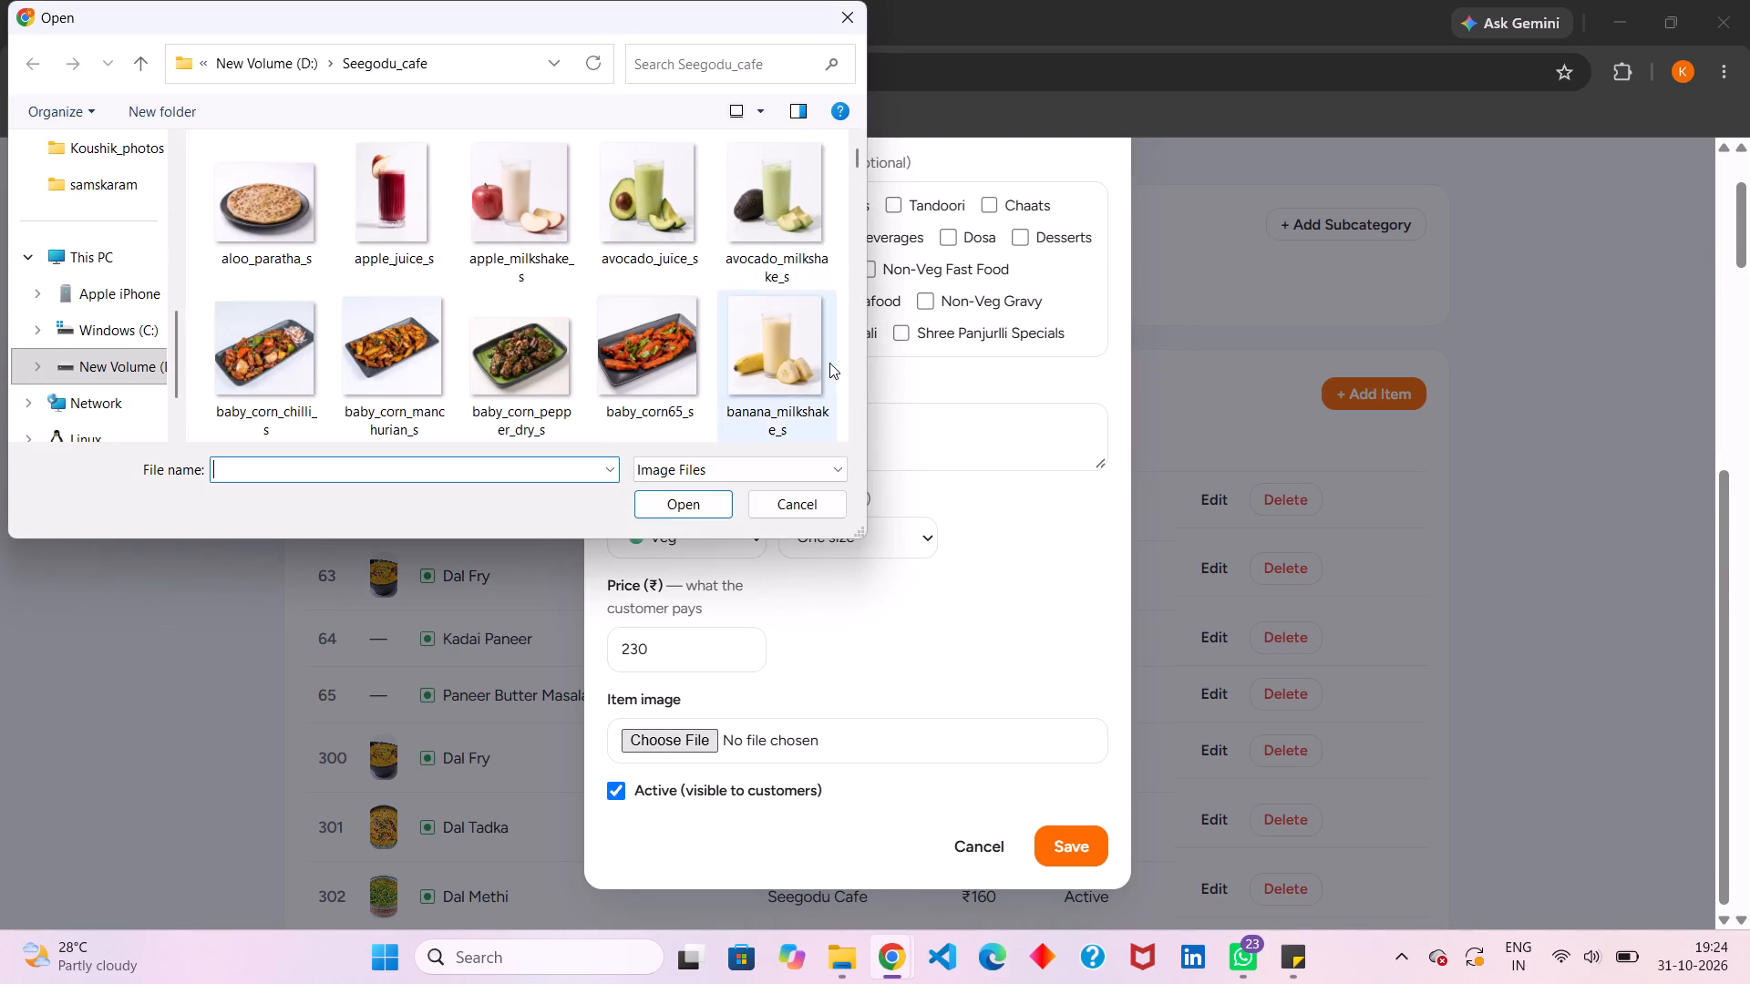
click(731, 61)
text(kada)
text(i p)
text(aneer)
double_click(228, 199)
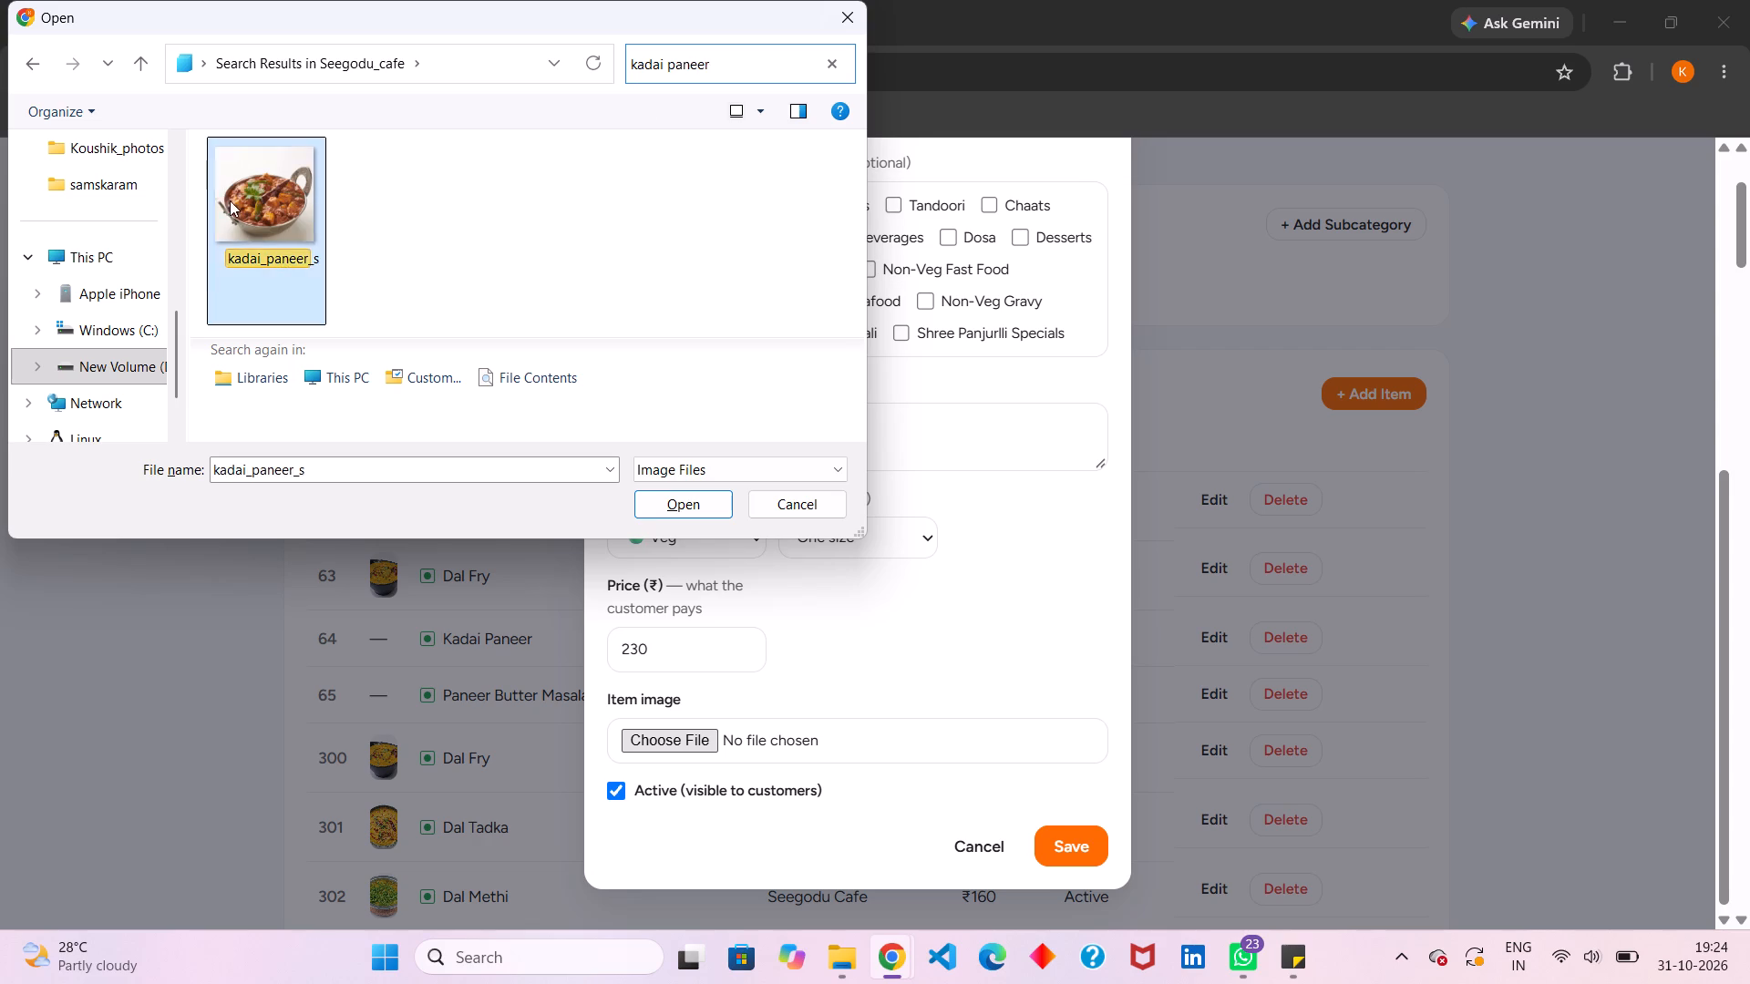
scroll(796, 487, down, 6)
click(1070, 838)
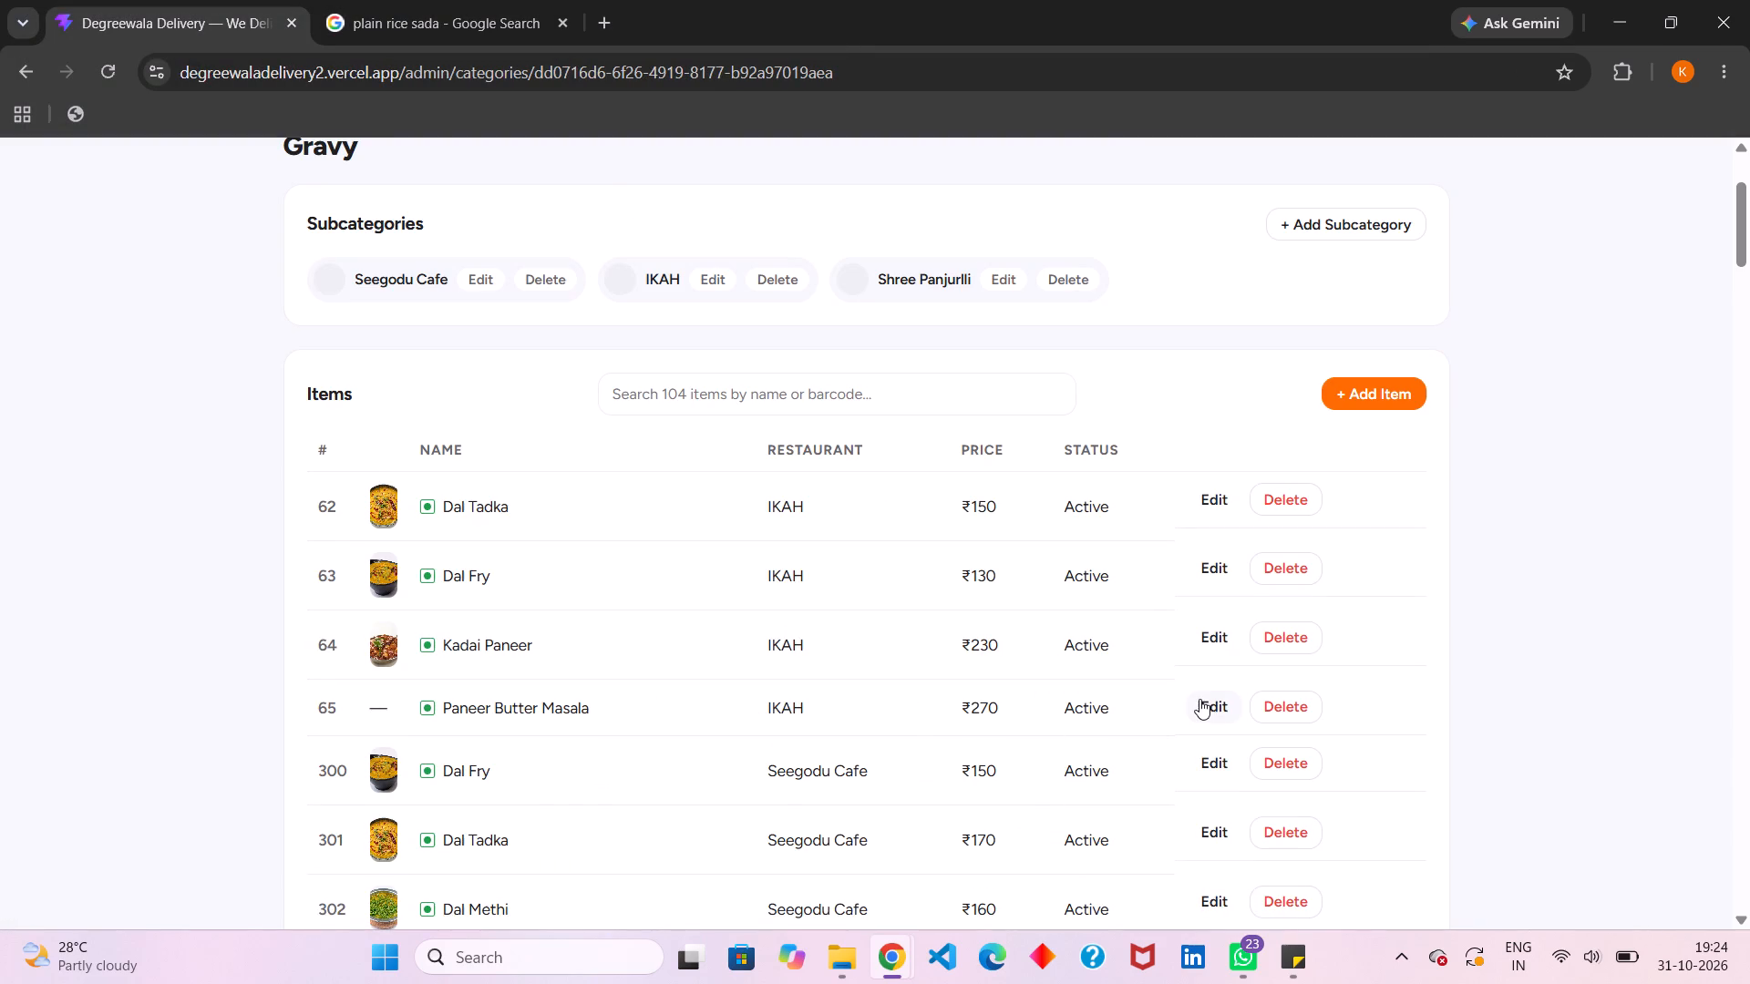
Add the paneer butter masala picture from the Seegodu_cafe folder to IKAH's Paneer Butter Masala item and save it.
click(1202, 699)
scroll(977, 610, down, 7)
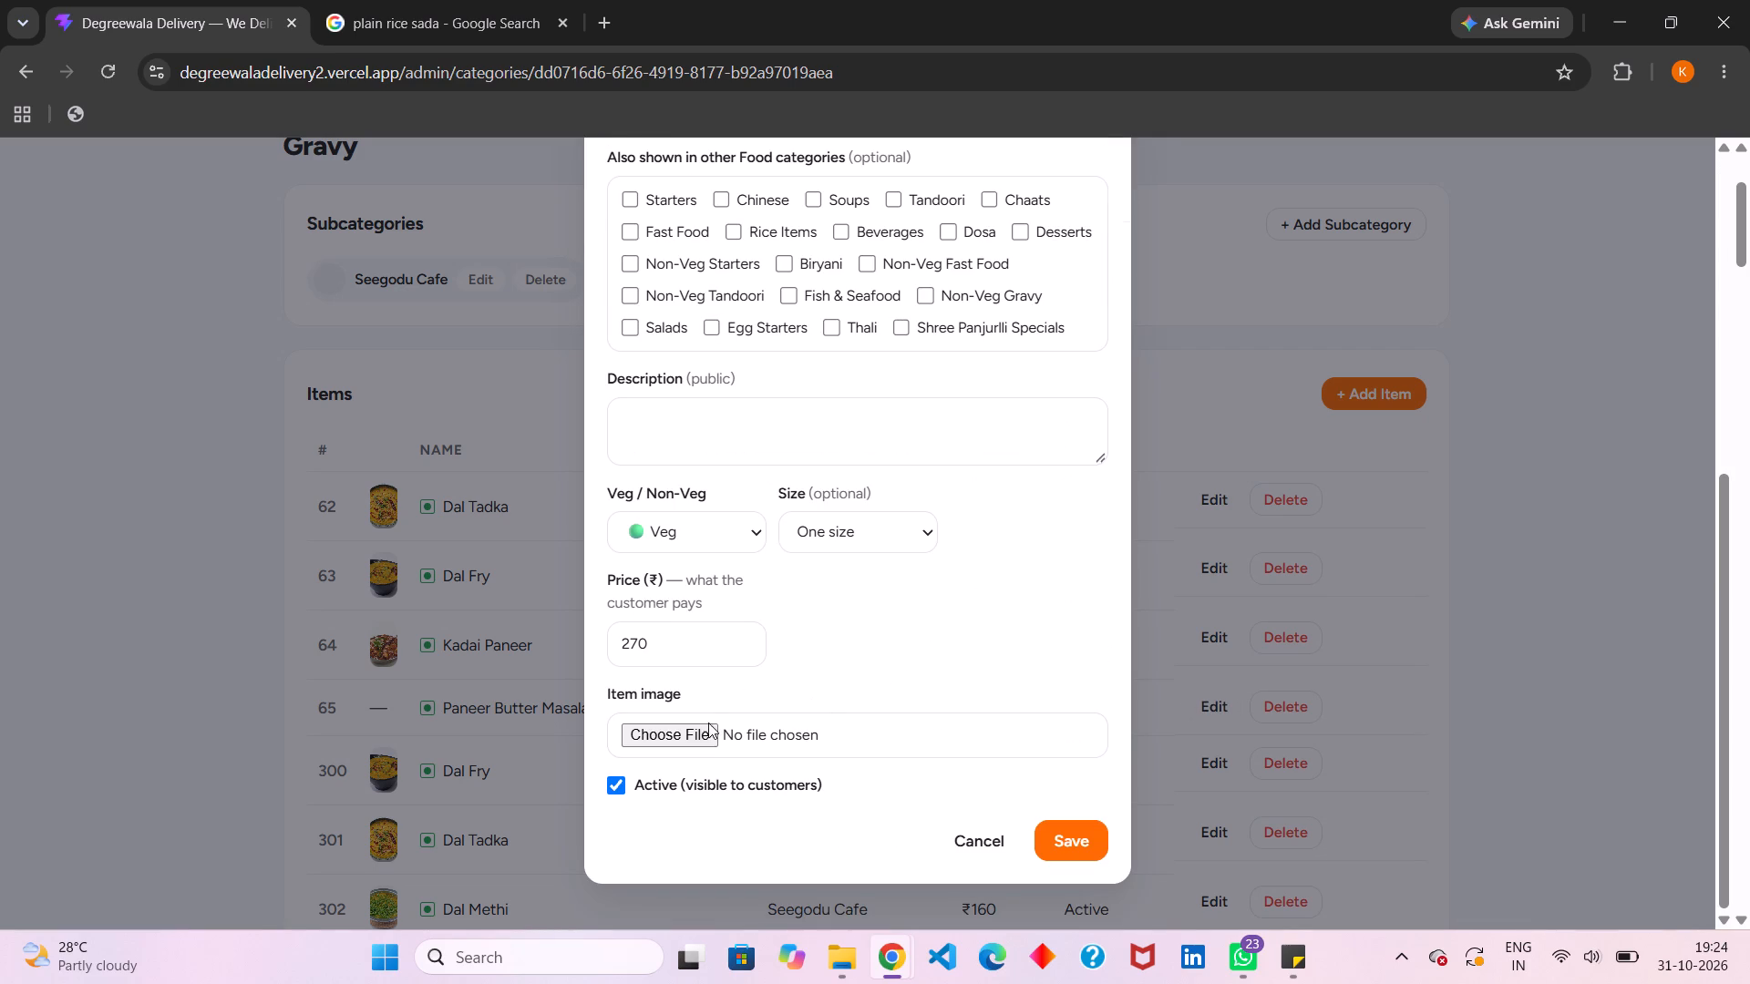
click(704, 723)
click(695, 63)
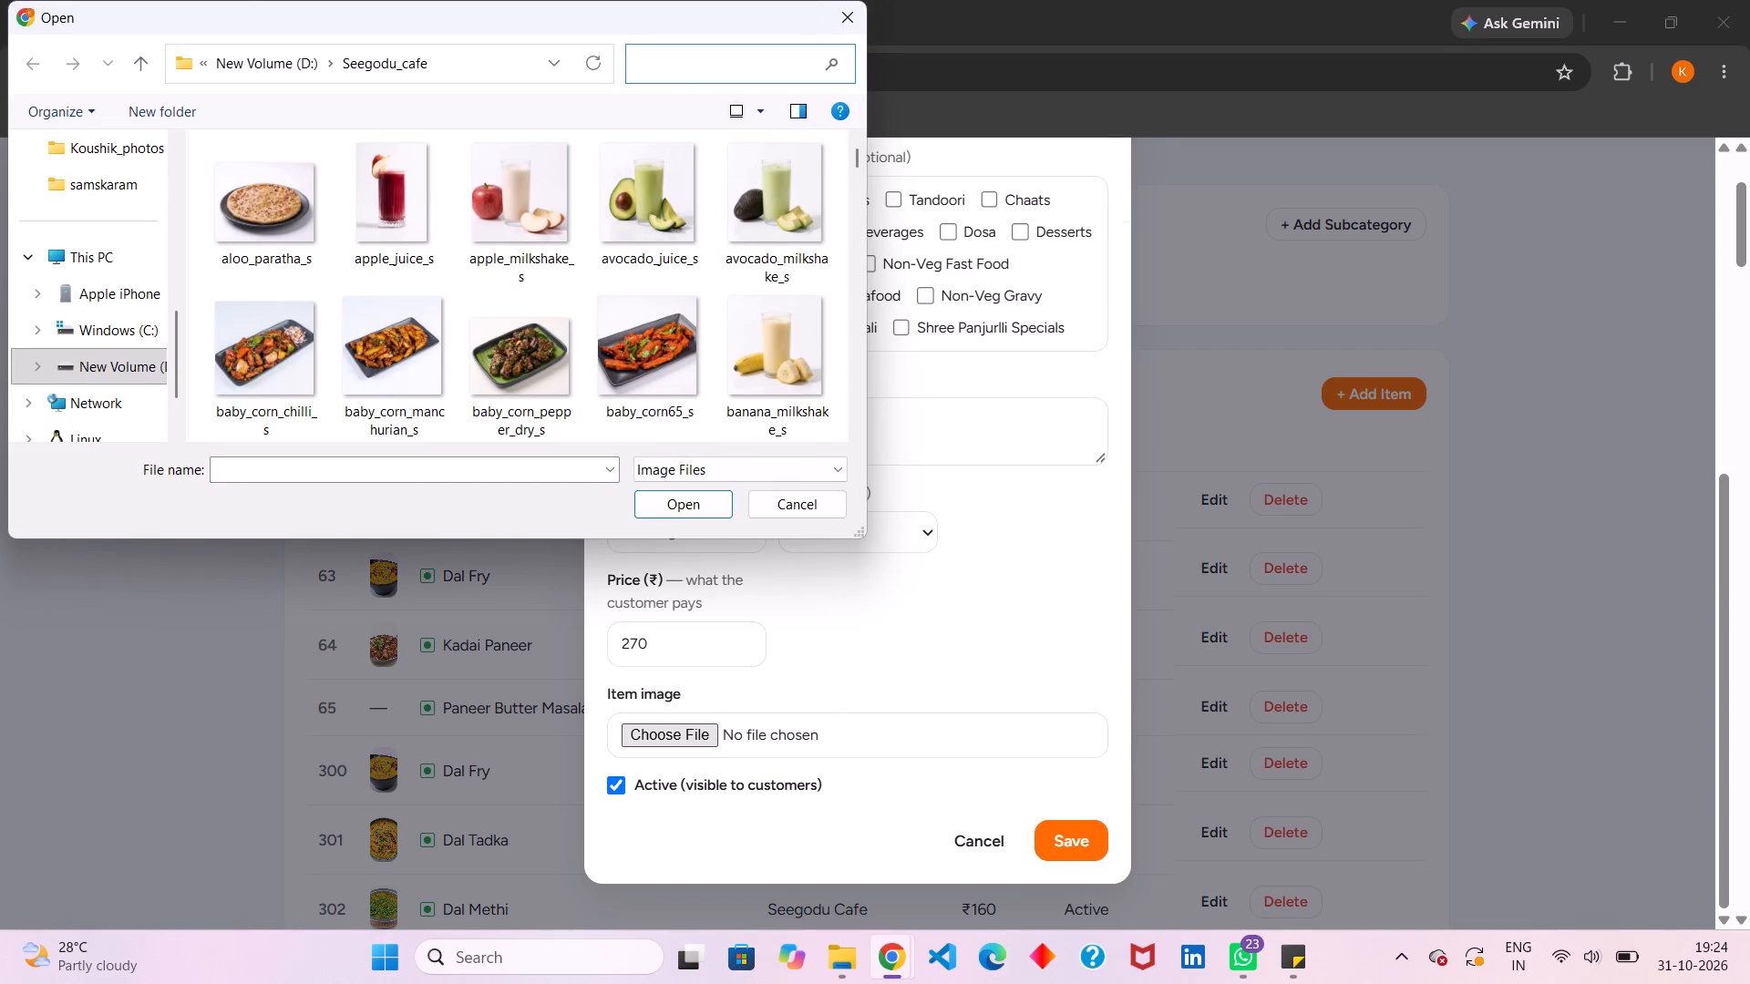
text(paneer butter m)
double_click(288, 190)
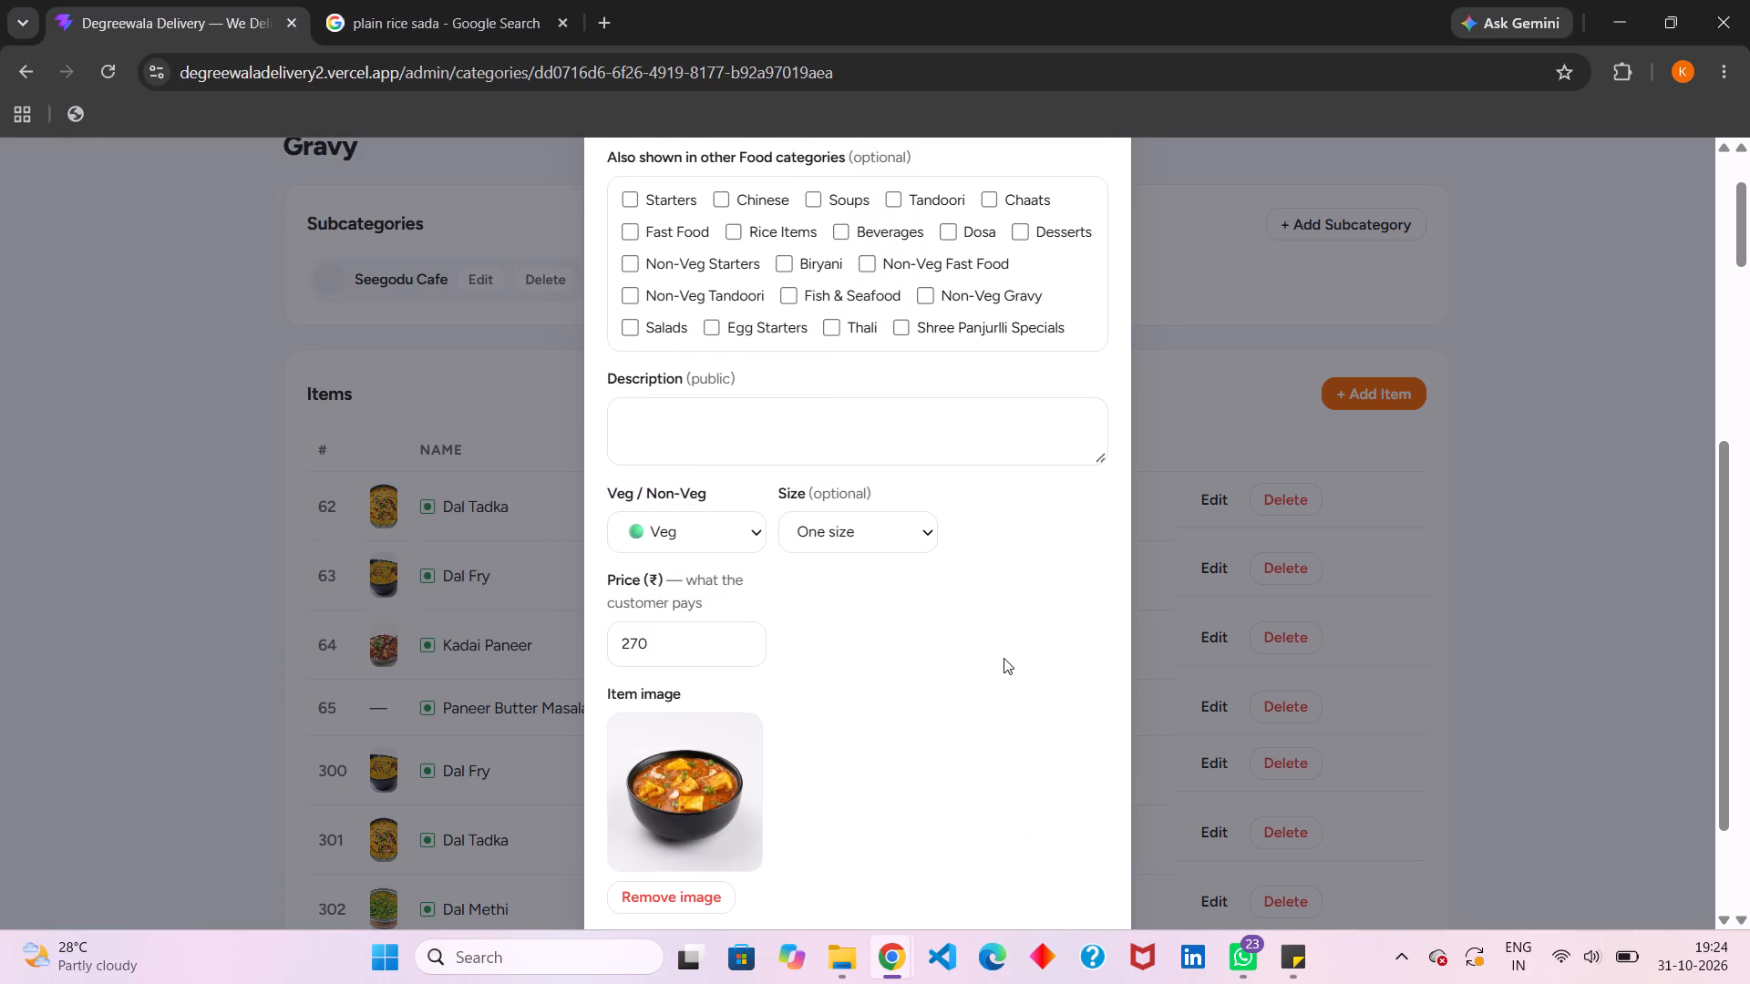
scroll(1011, 664, down, 6)
click(1069, 834)
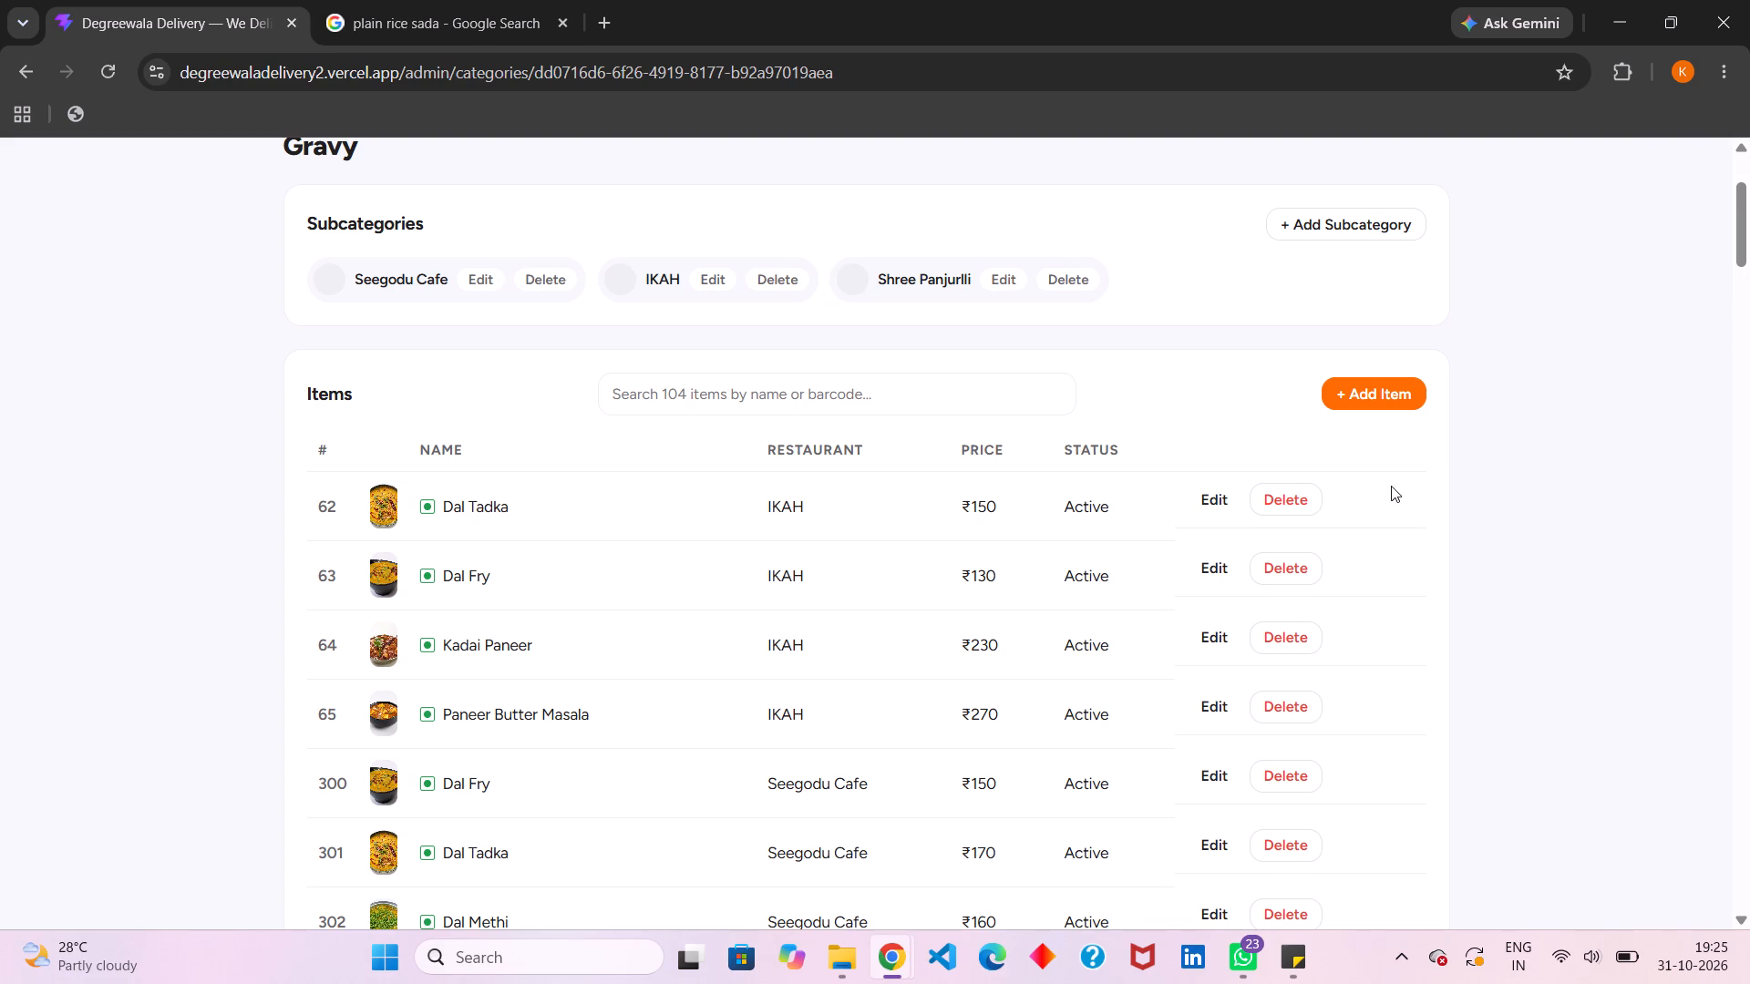
Add the dal_fry_s picture from the Seegodu_cafe folder to Shree Panjurlli's Dal Fry item and save it.
scroll(645, 597, down, 4)
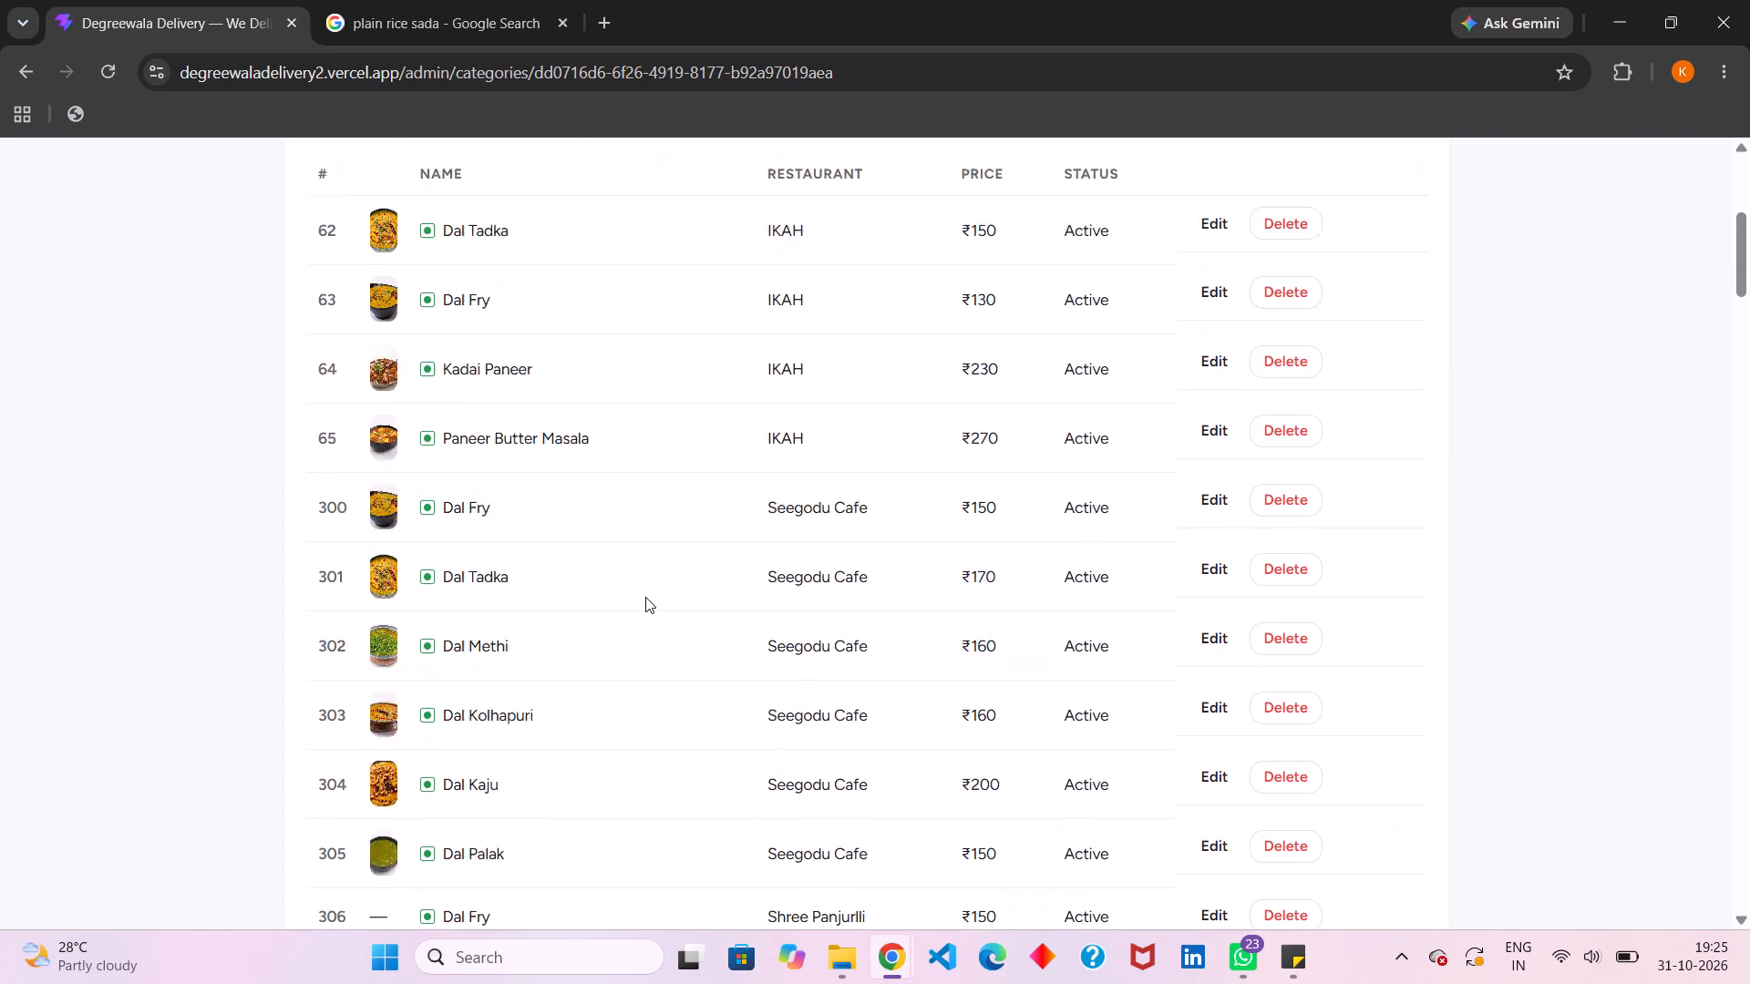
scroll(645, 597, down, 1)
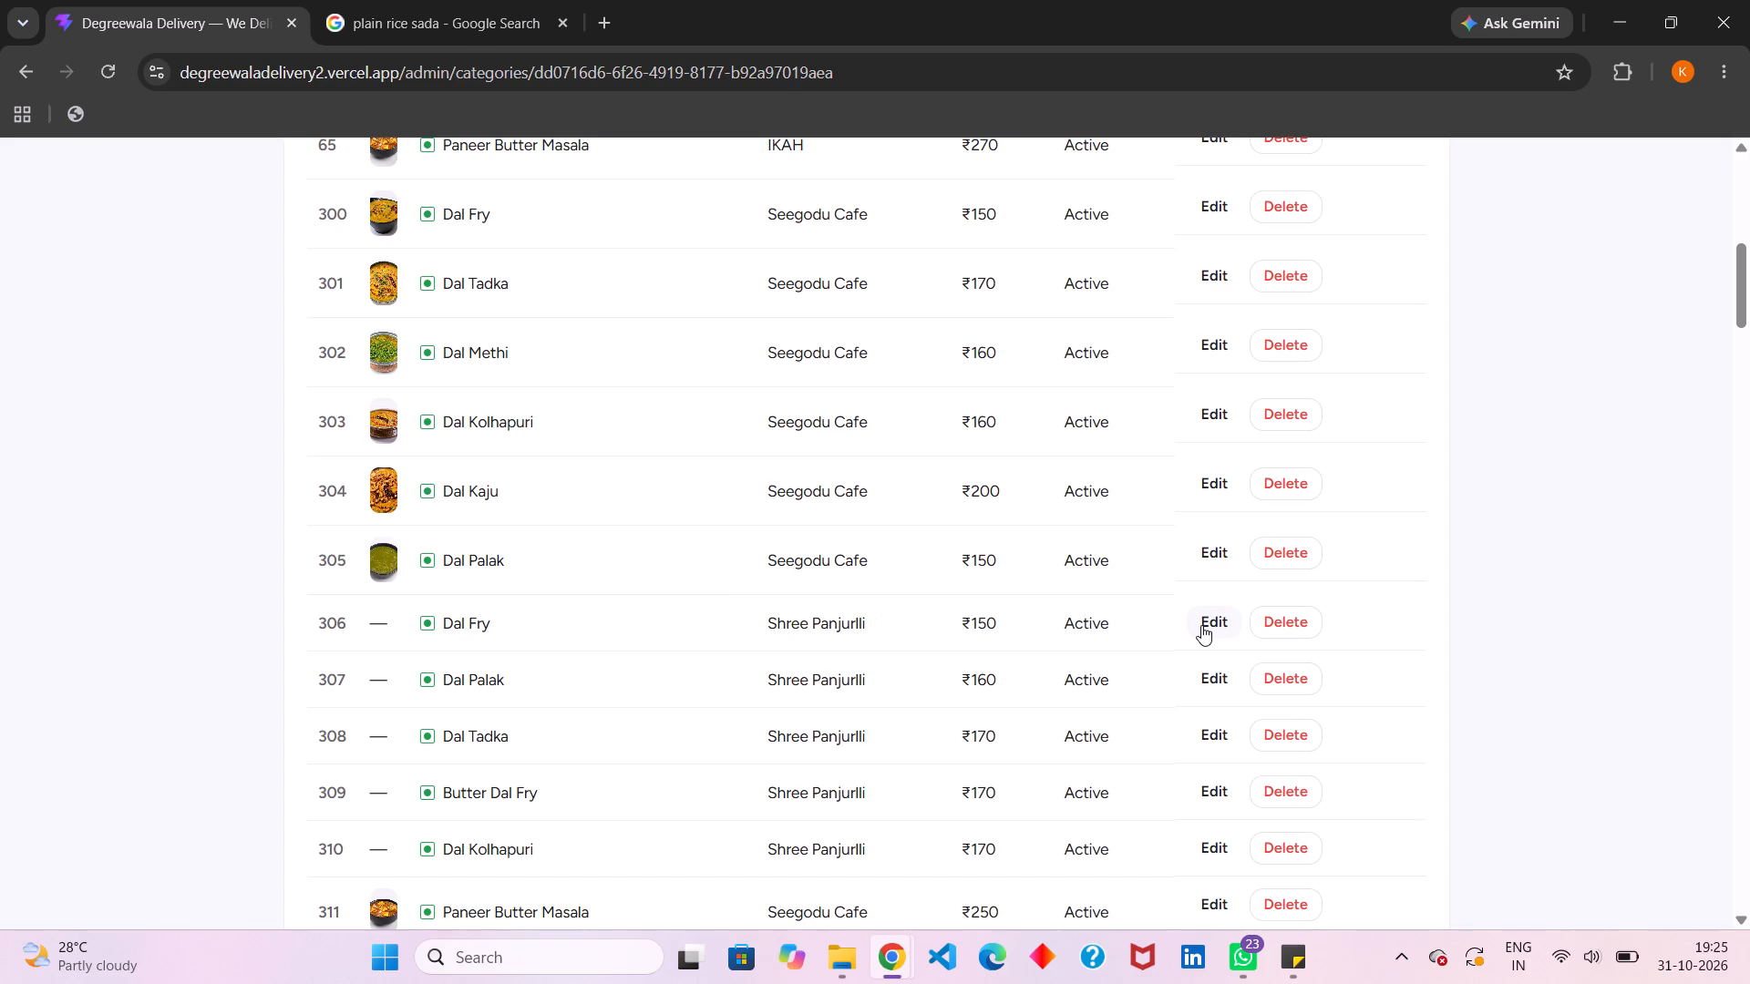
click(1202, 624)
scroll(822, 440, down, 6)
click(664, 733)
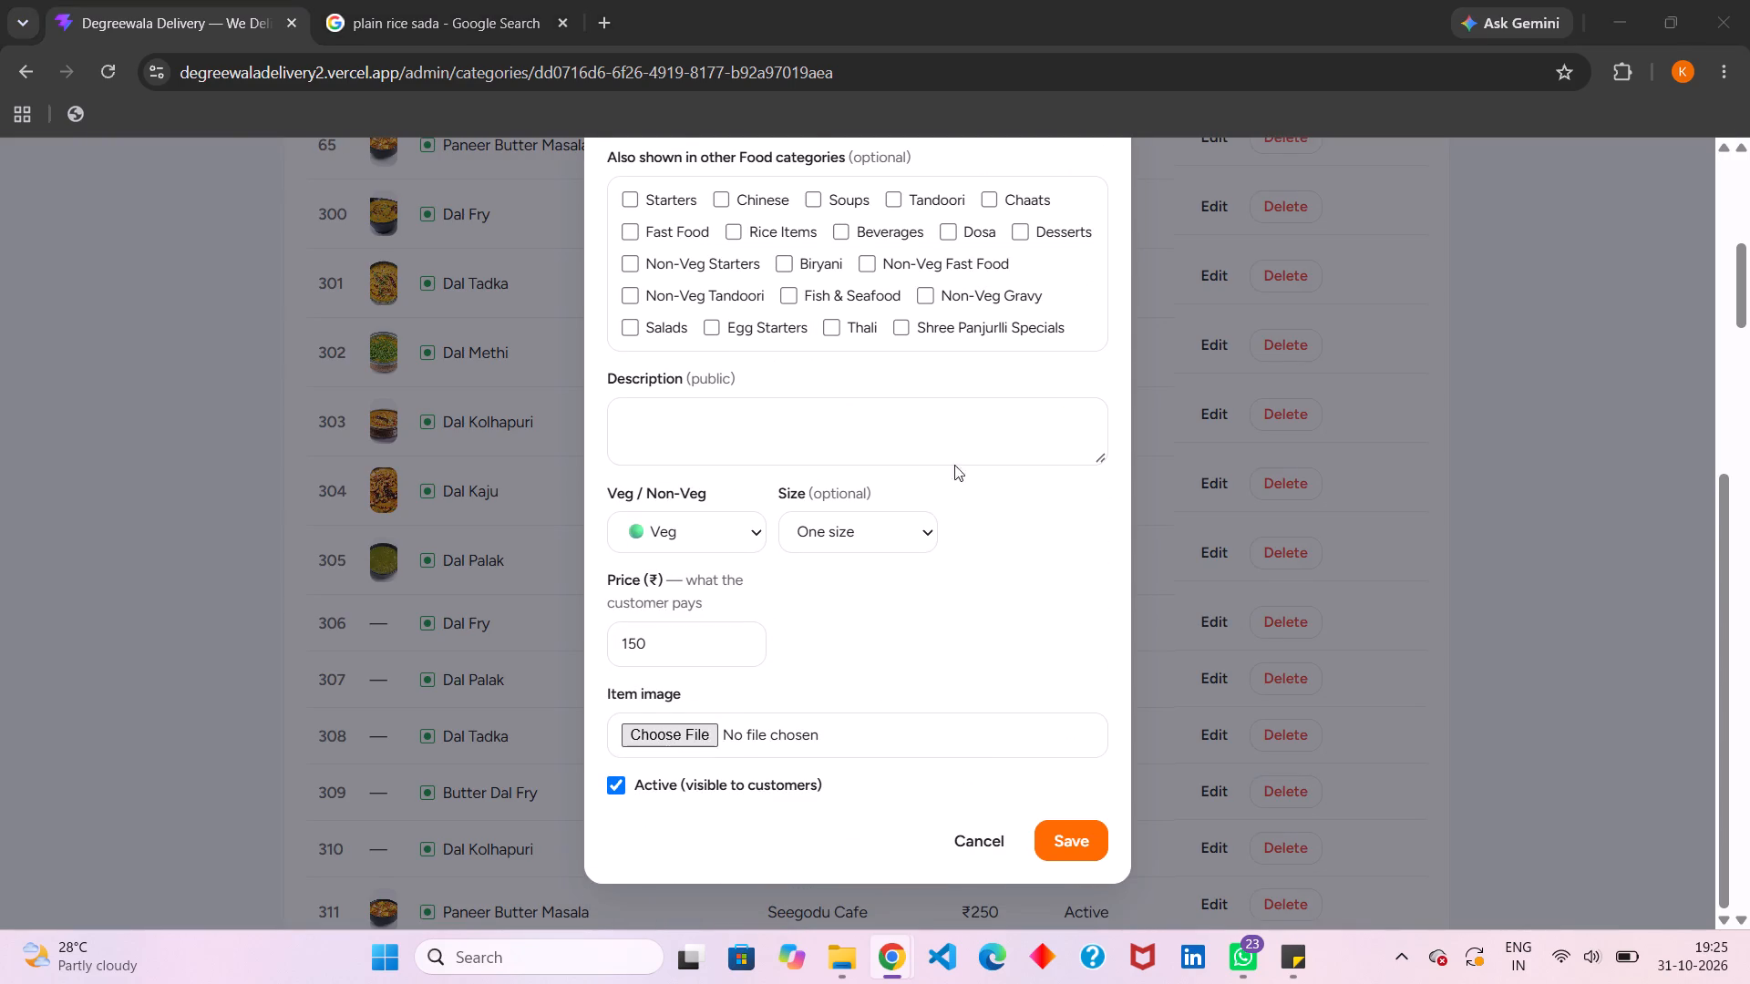
click(718, 70)
text(dal fry)
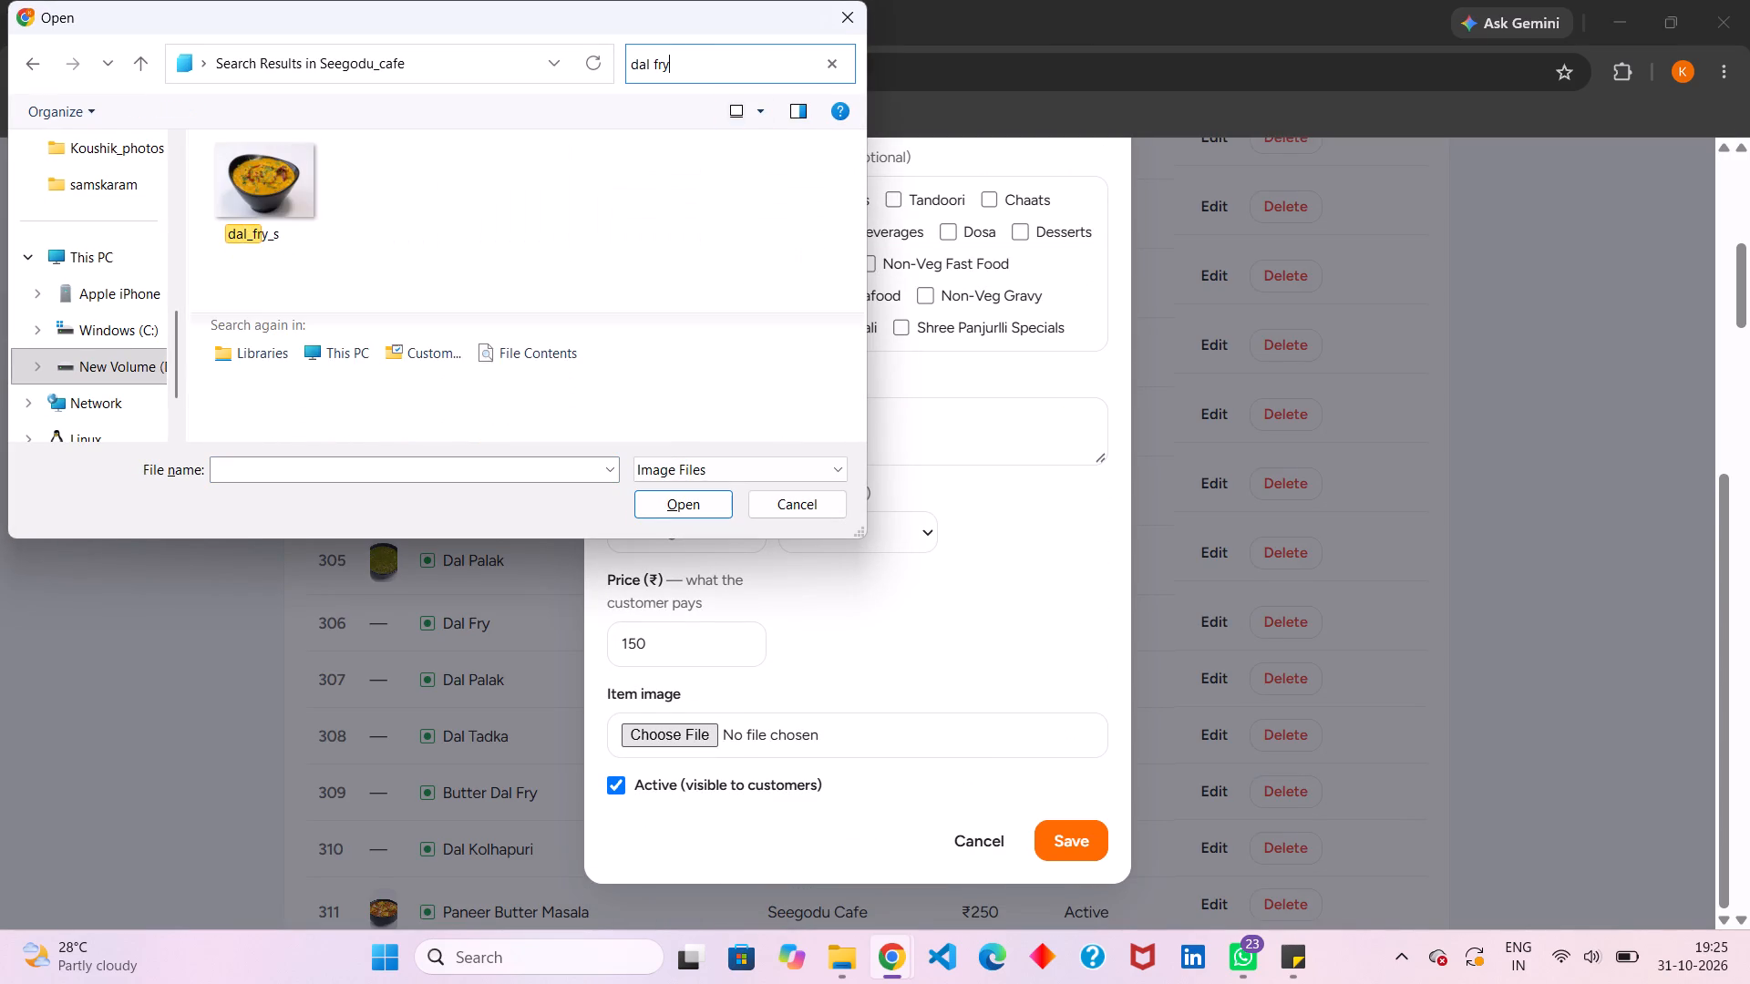
double_click(295, 214)
scroll(931, 608, down, 6)
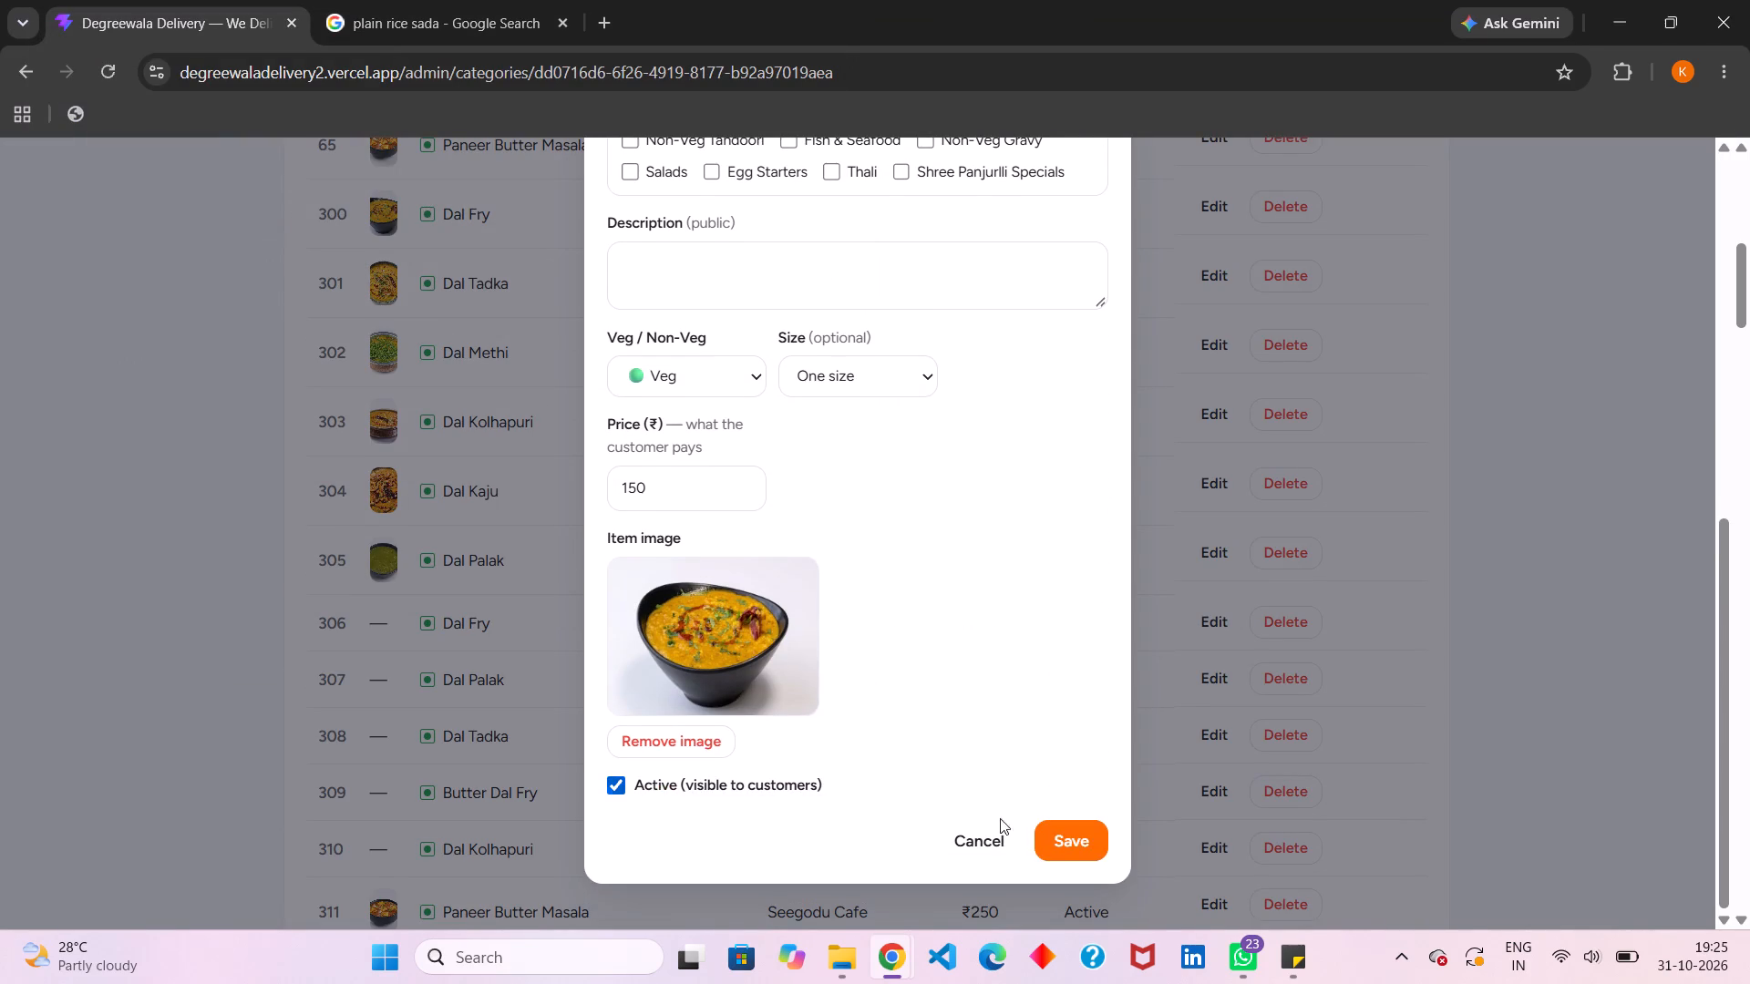
click(1061, 842)
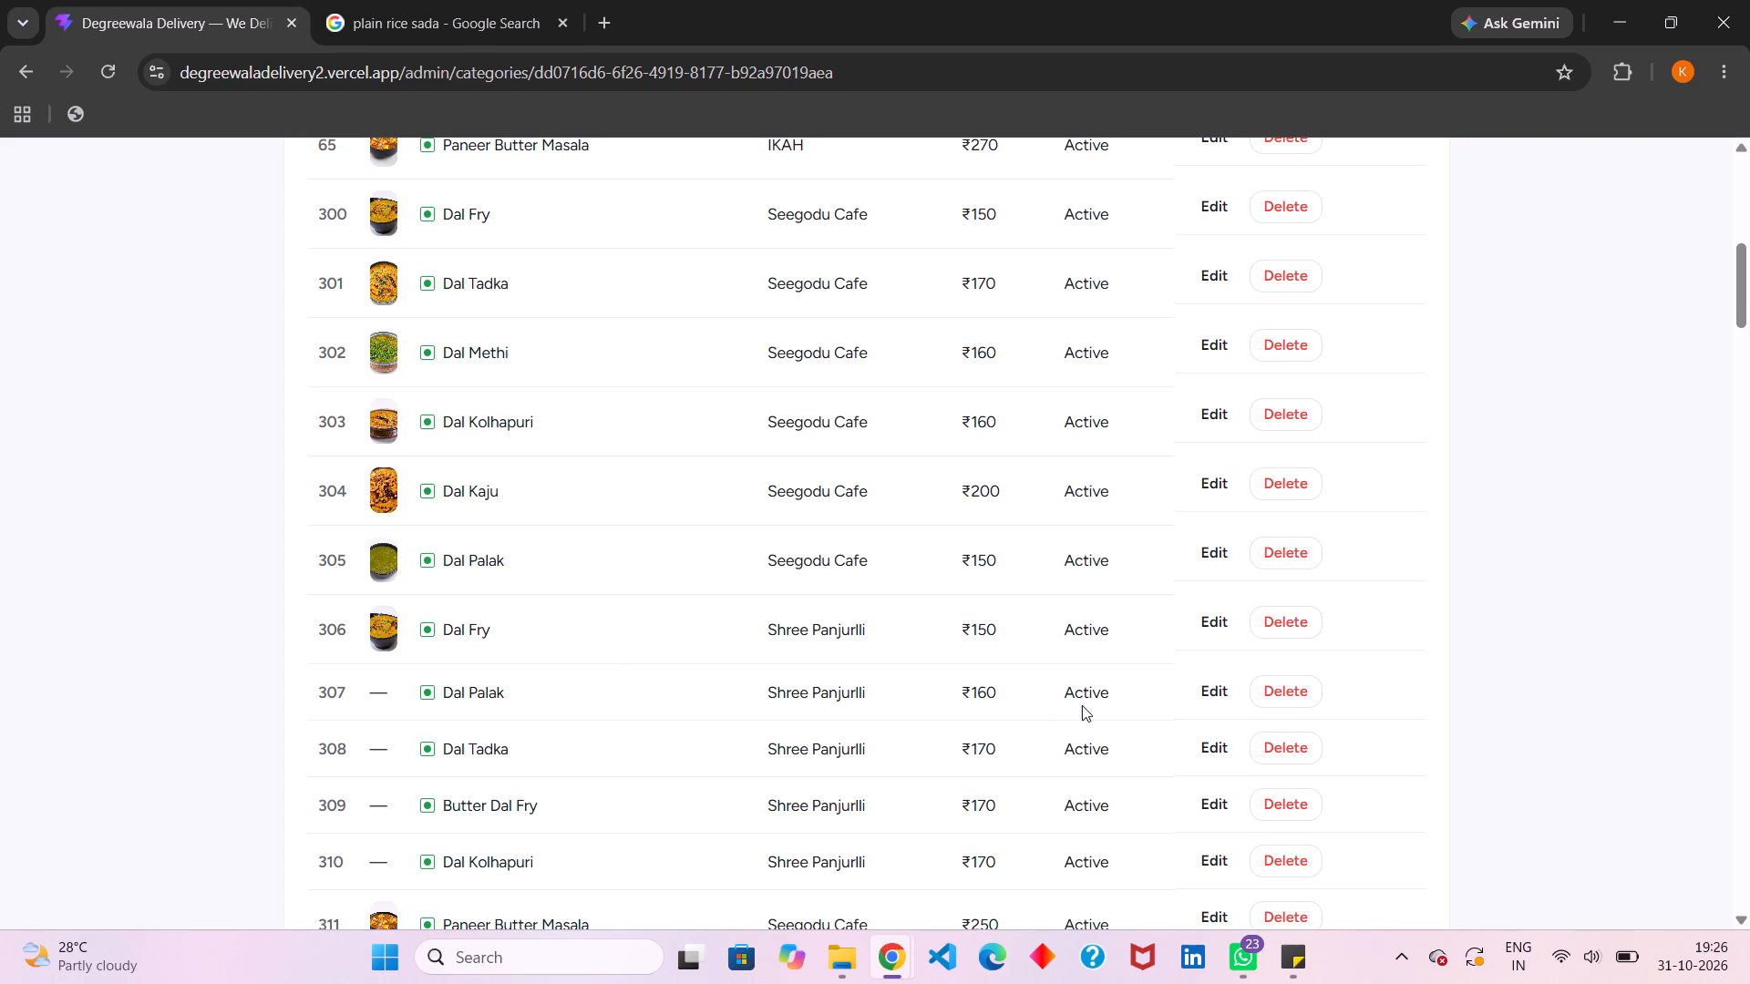
Add the dal_palak_s picture from the Seegodu_cafe folder to Shree Panjurlli's Dal Palak item and save it.
click(1202, 694)
scroll(868, 498, down, 5)
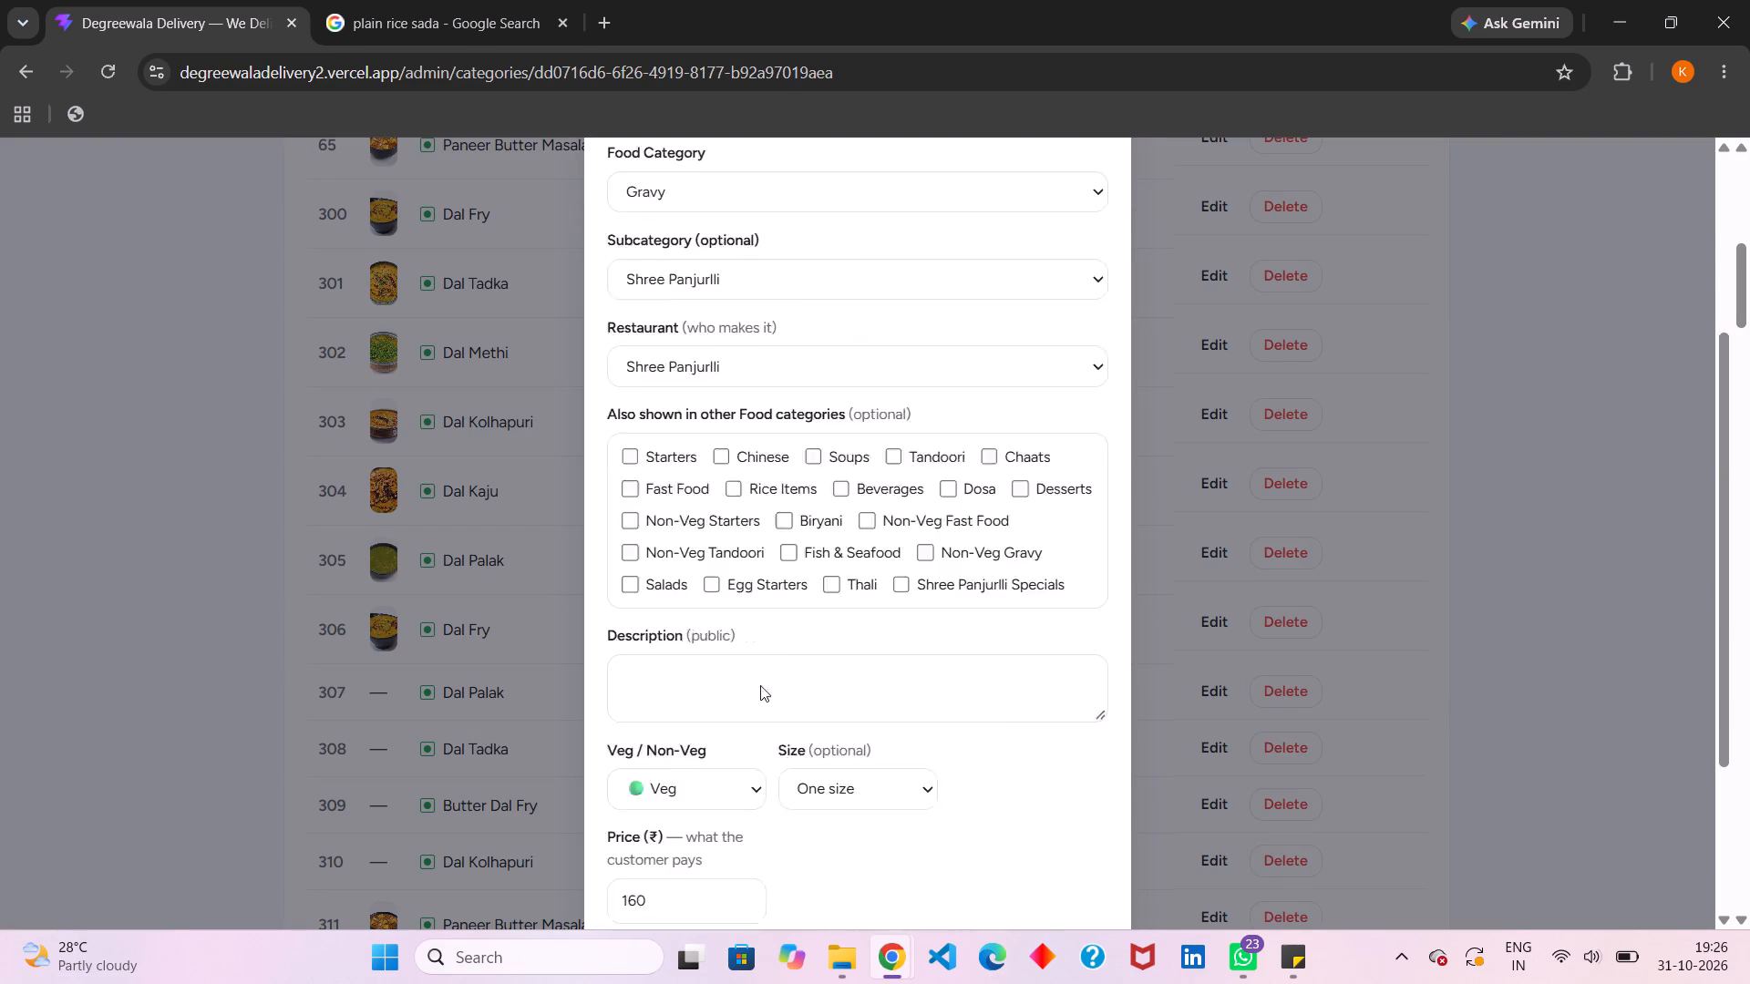
click(651, 739)
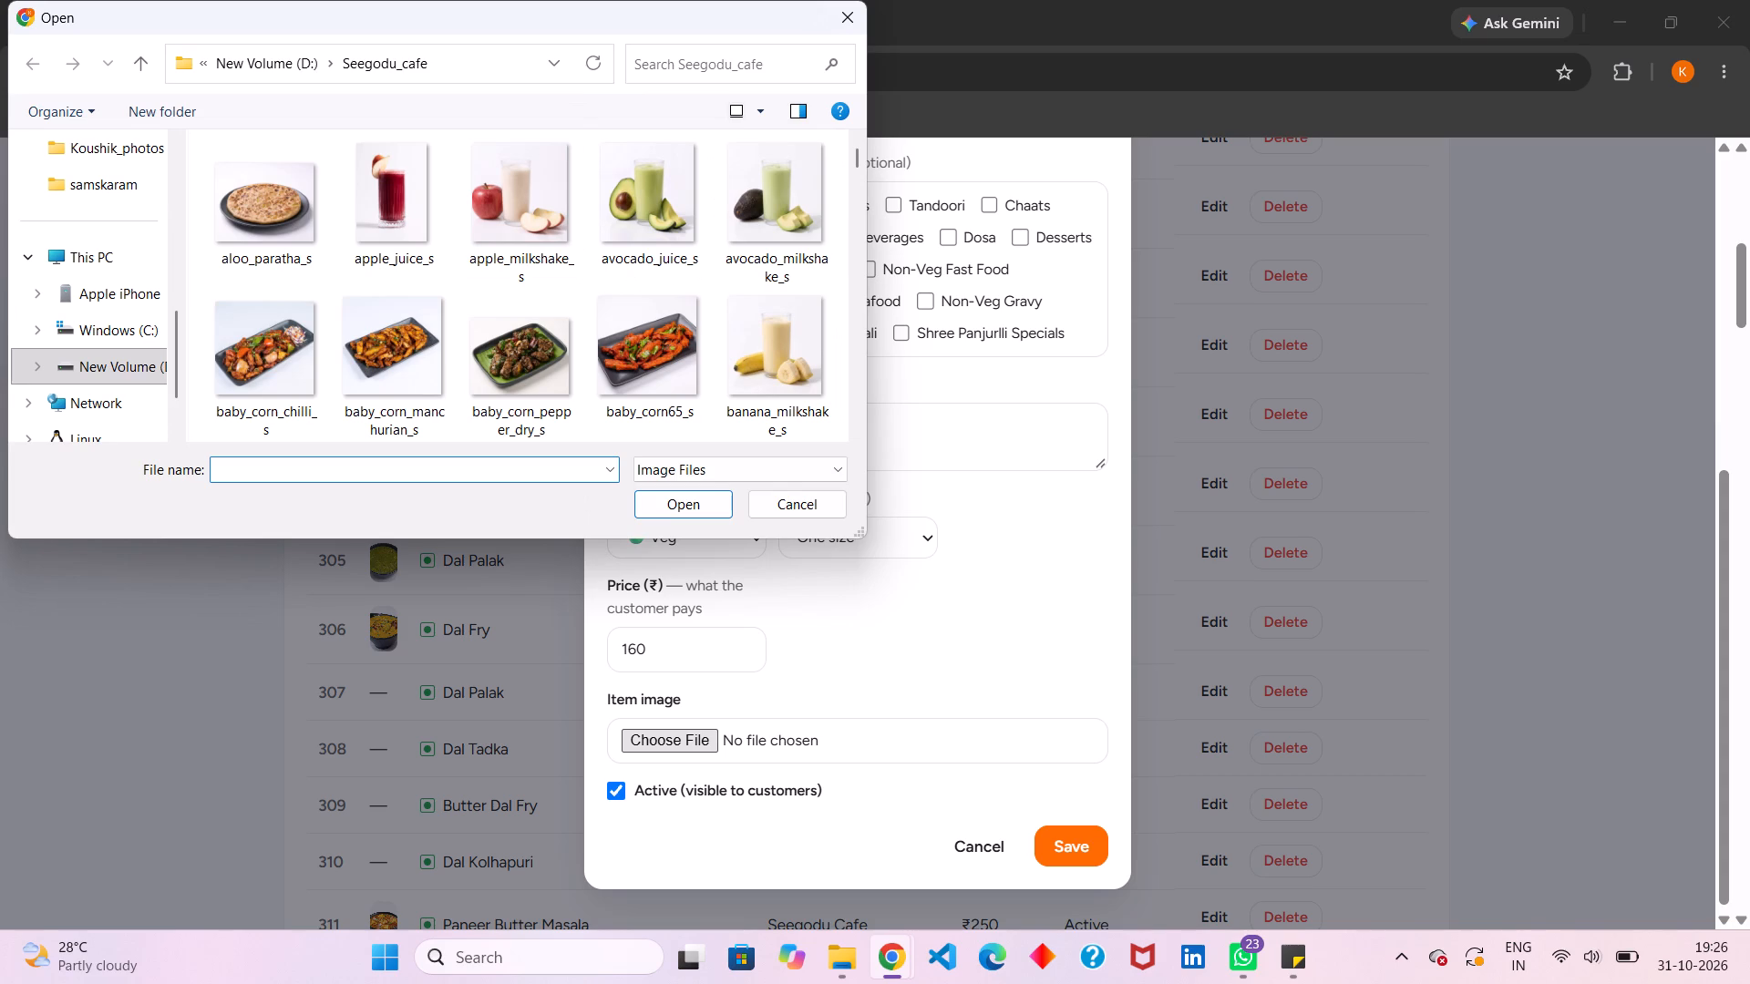
click(660, 63)
text(da)
text(l p)
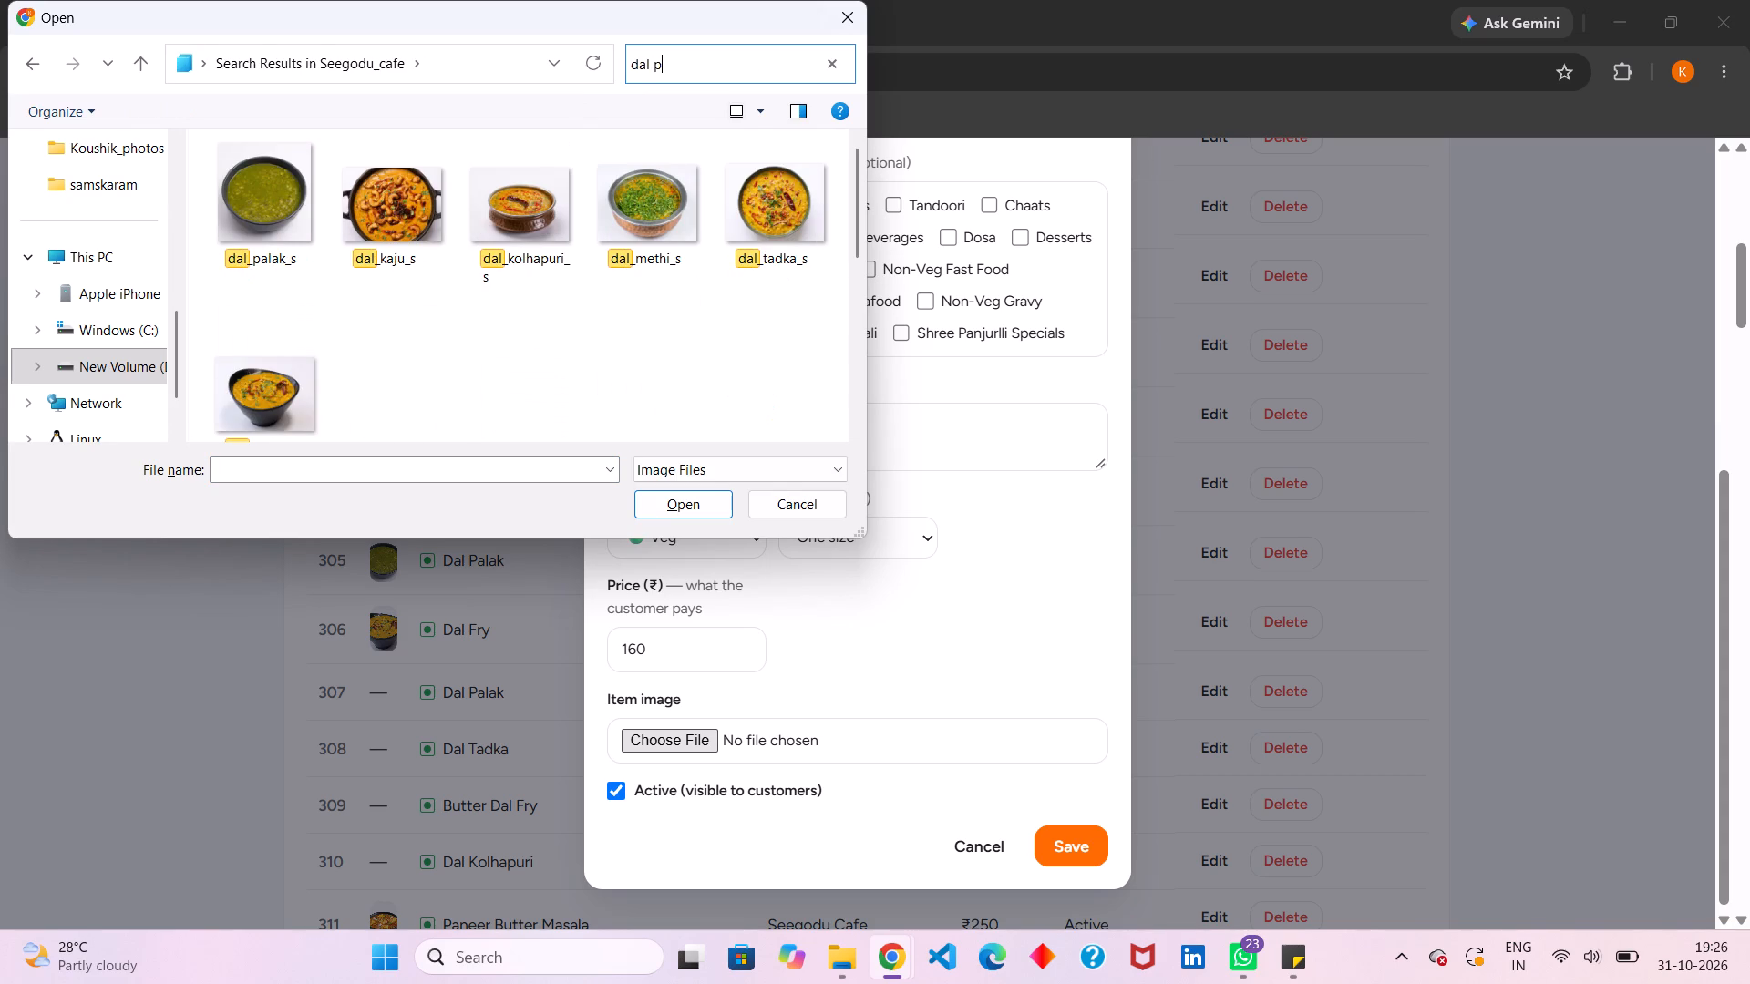
text(alak)
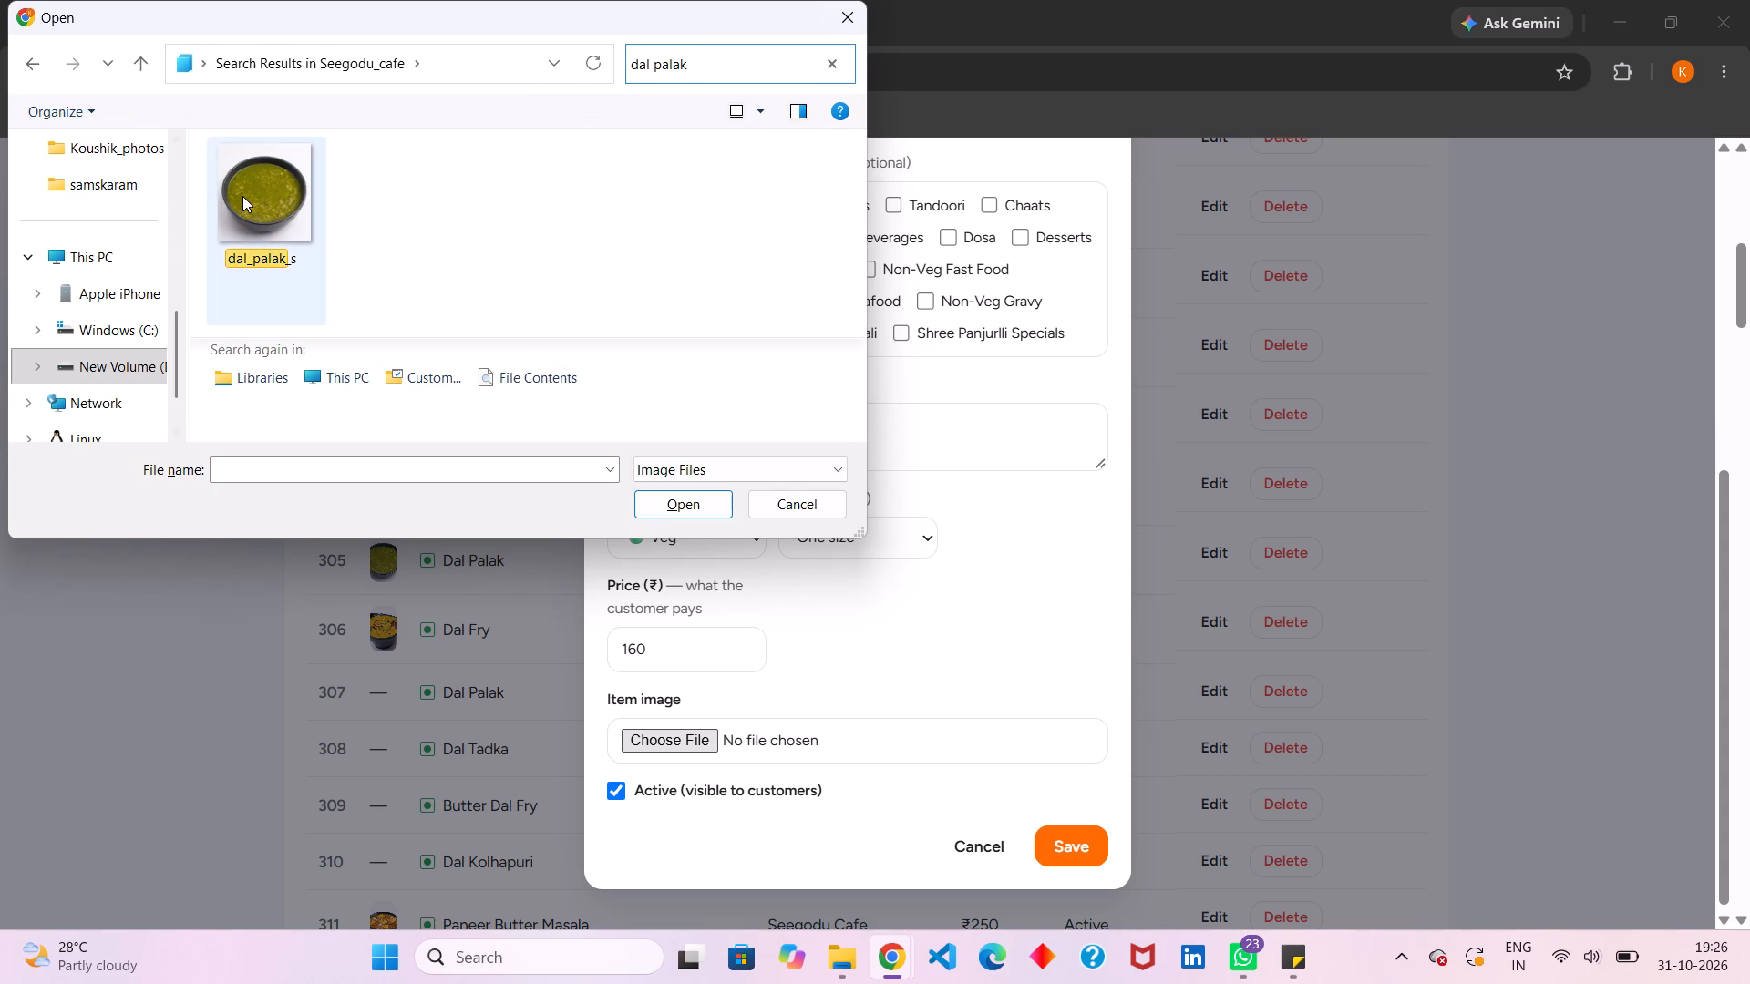
double_click(242, 196)
scroll(886, 570, down, 5)
click(1073, 838)
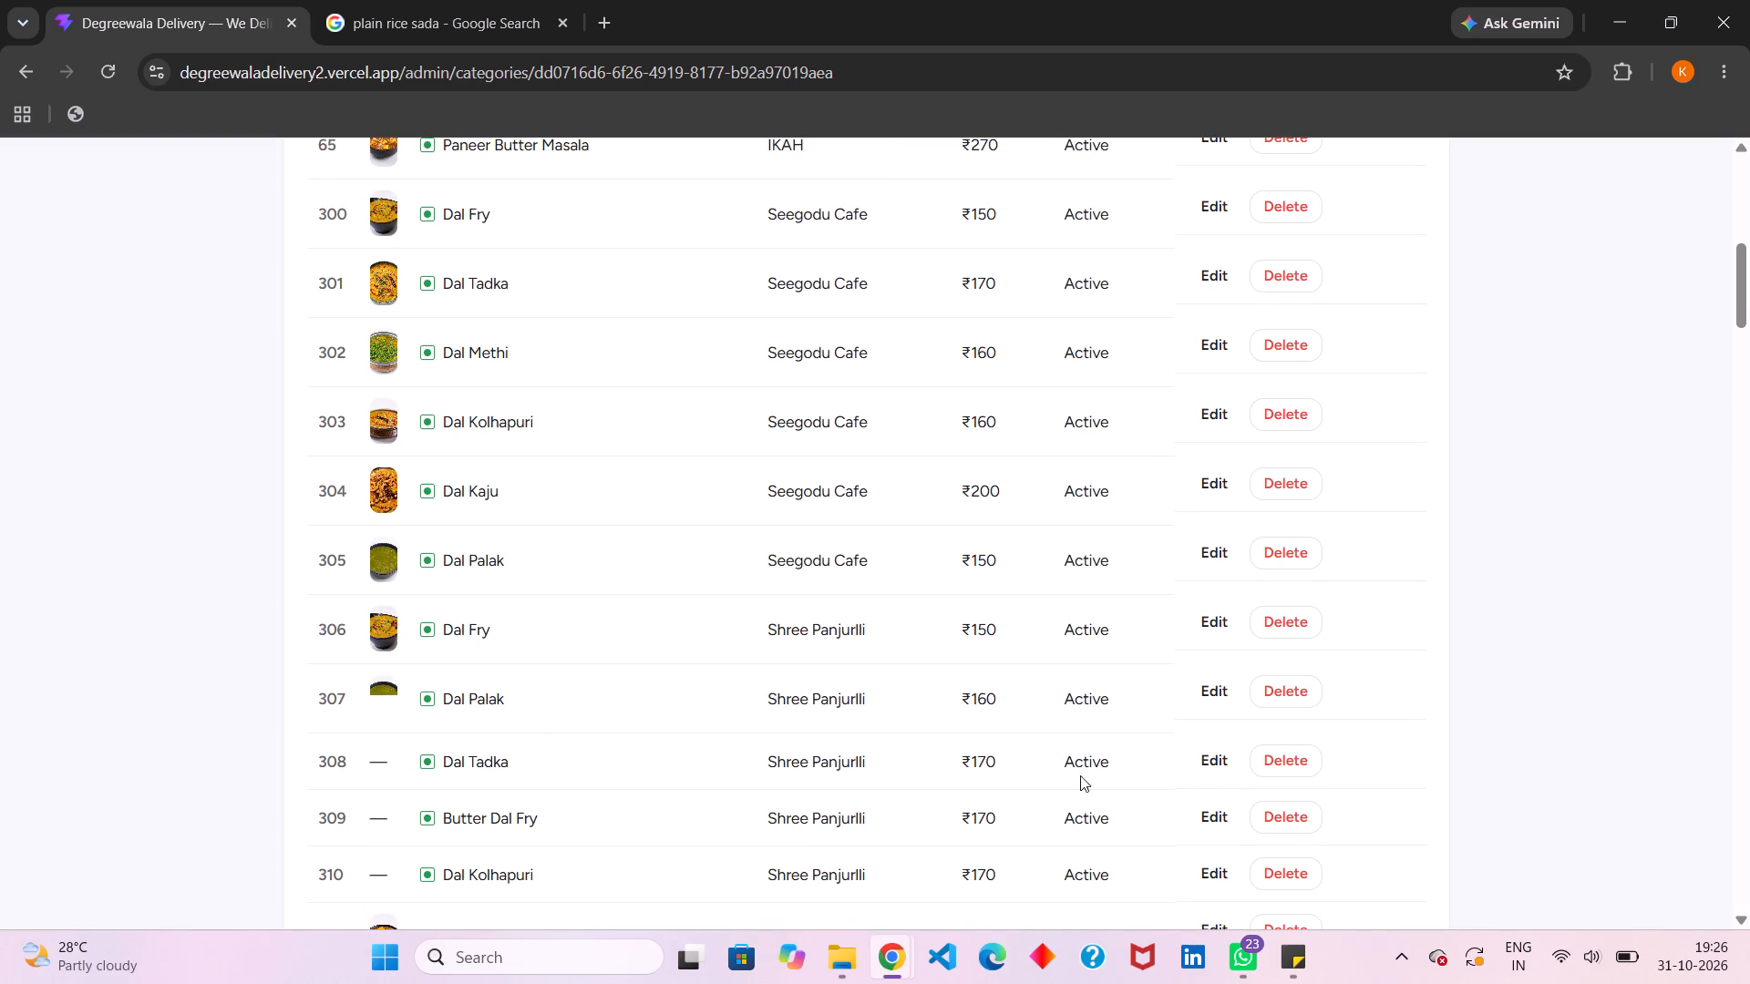
Add the dal_tadka_s picture from the Seegodu_cafe folder to Shree Panjurlli's Dal Tadka item and save it.
click(1202, 756)
scroll(810, 433, down, 7)
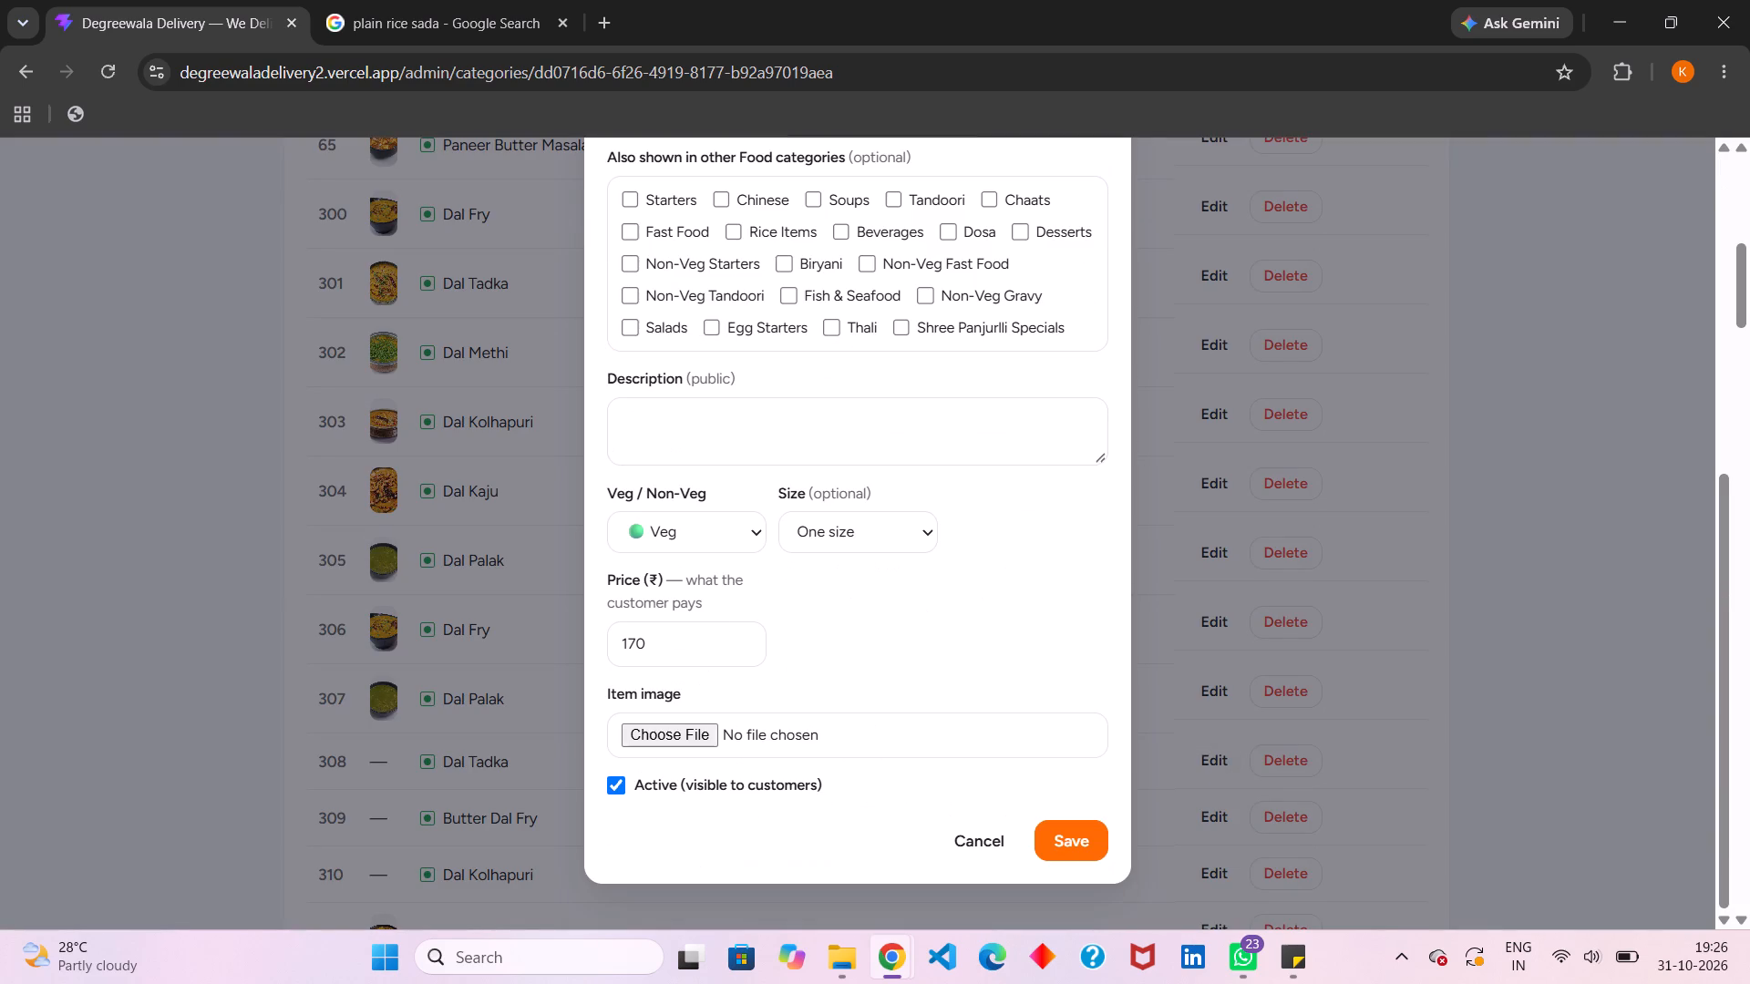
click(683, 729)
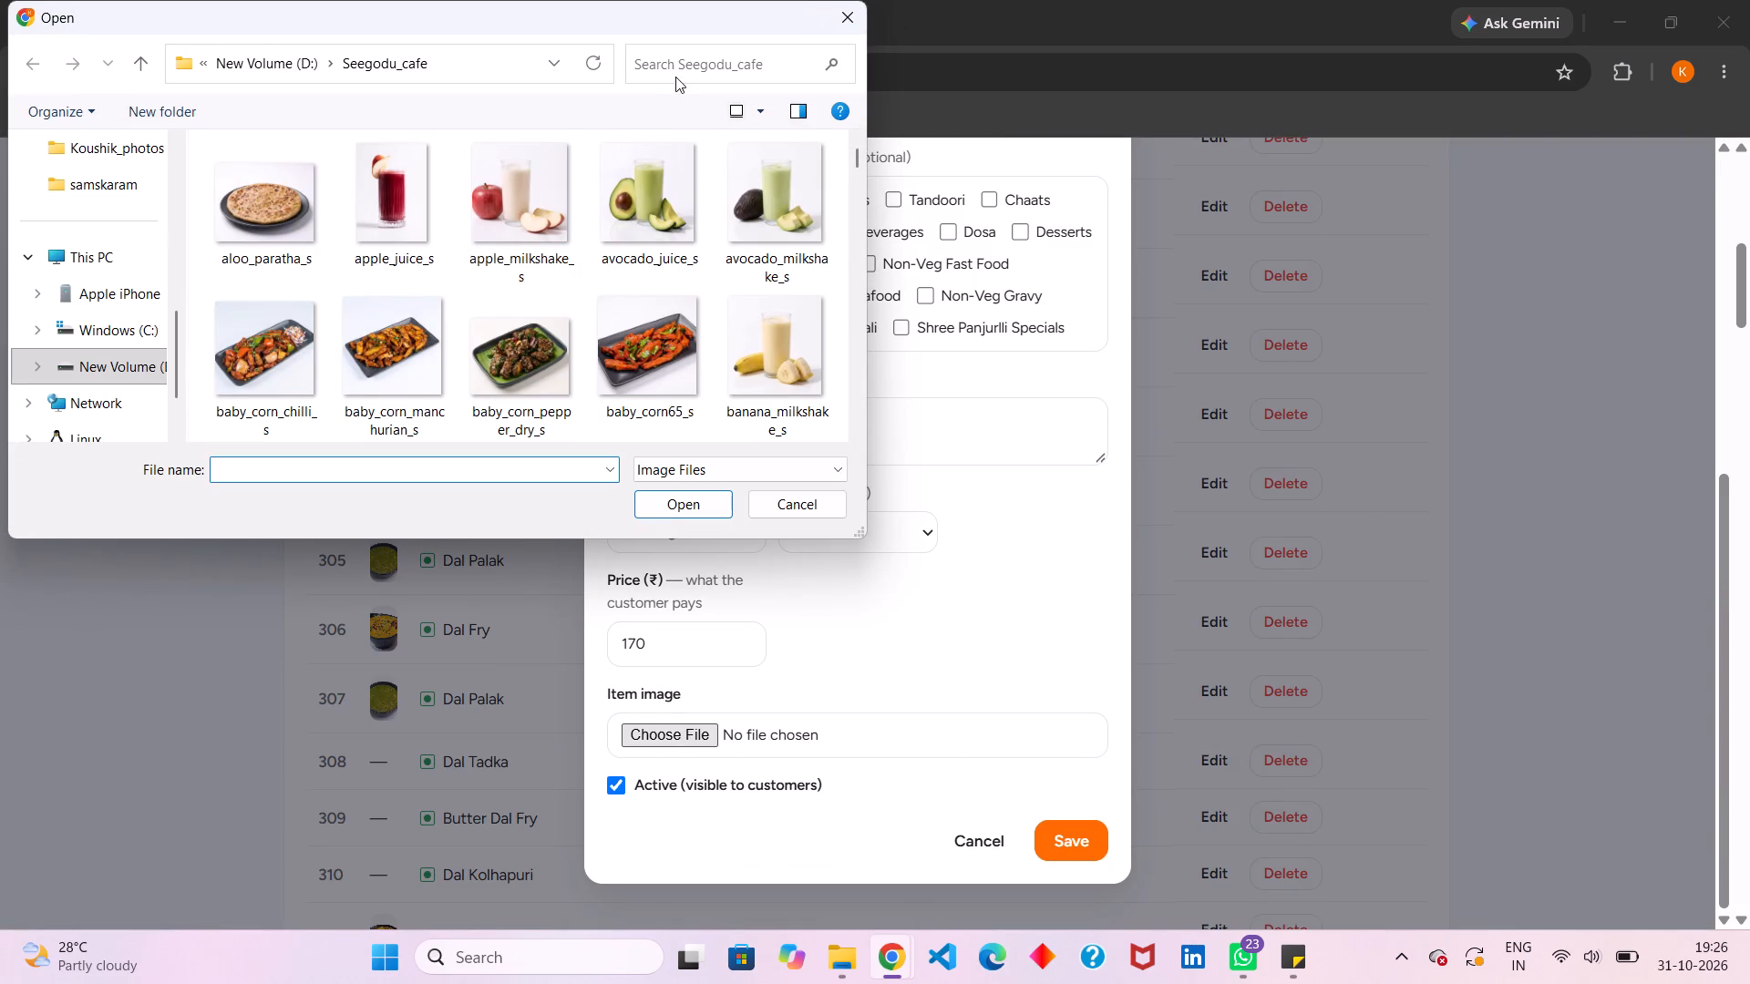
click(685, 65)
key(d)
key(a)
key(l)
key(space)
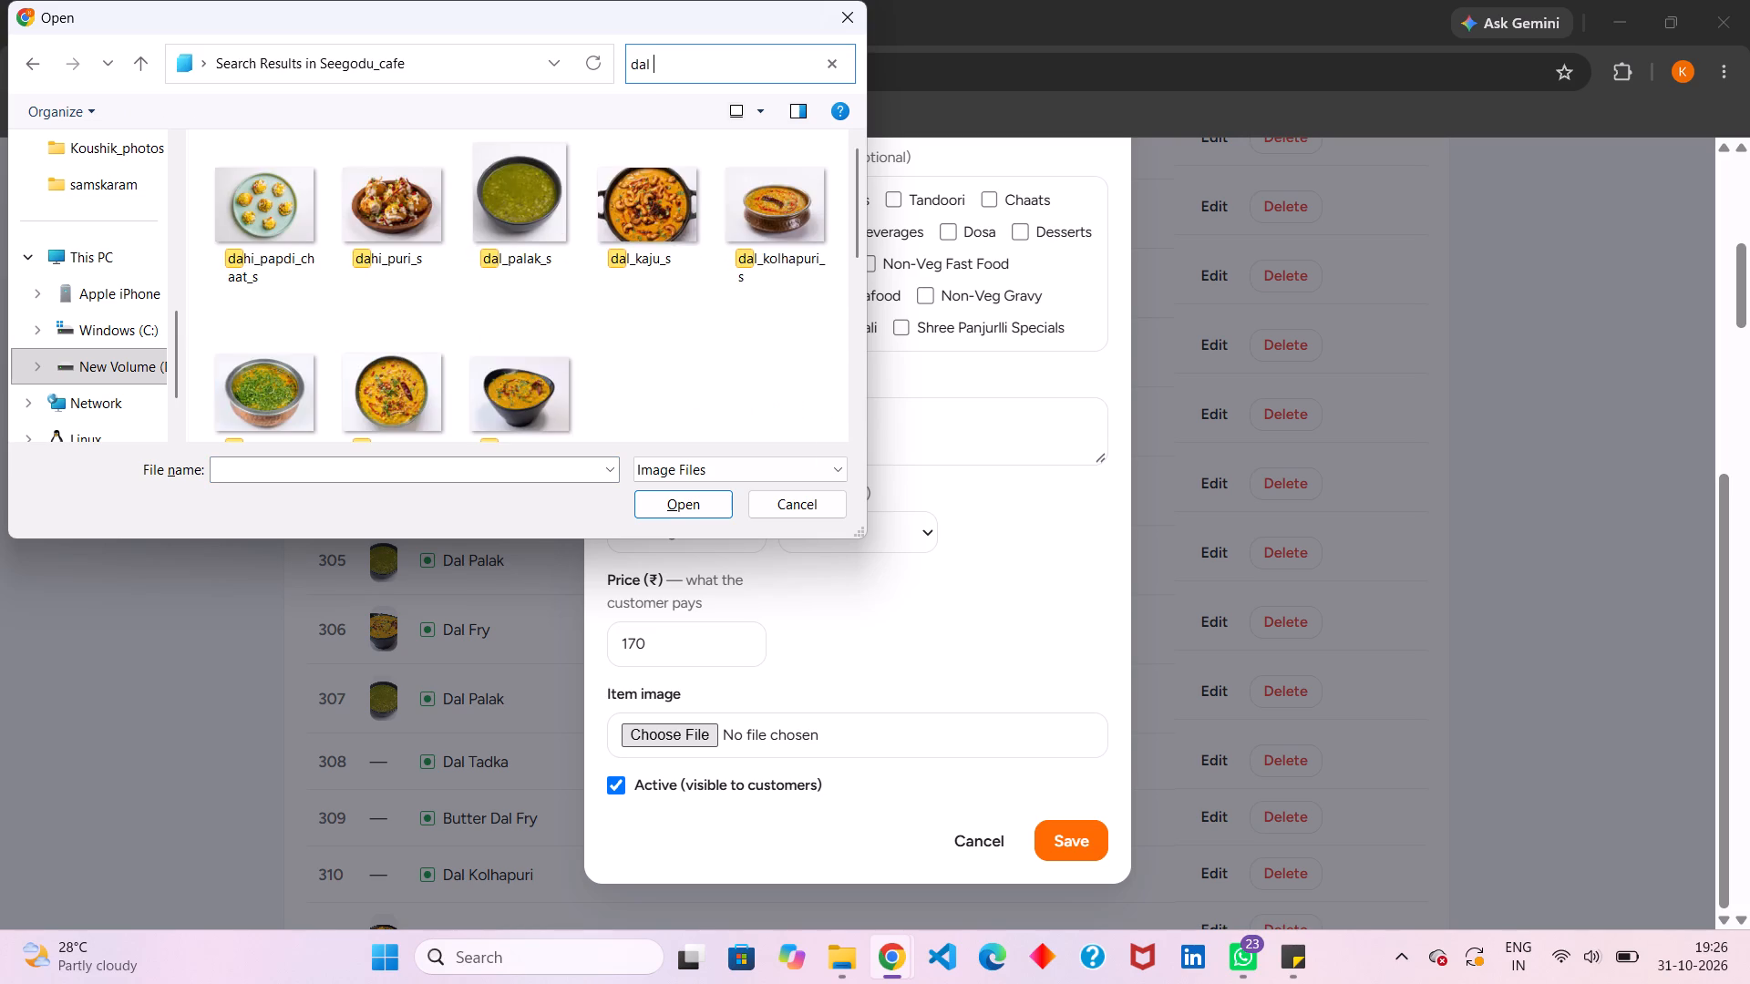
text(t)
text(ad)
key(k)
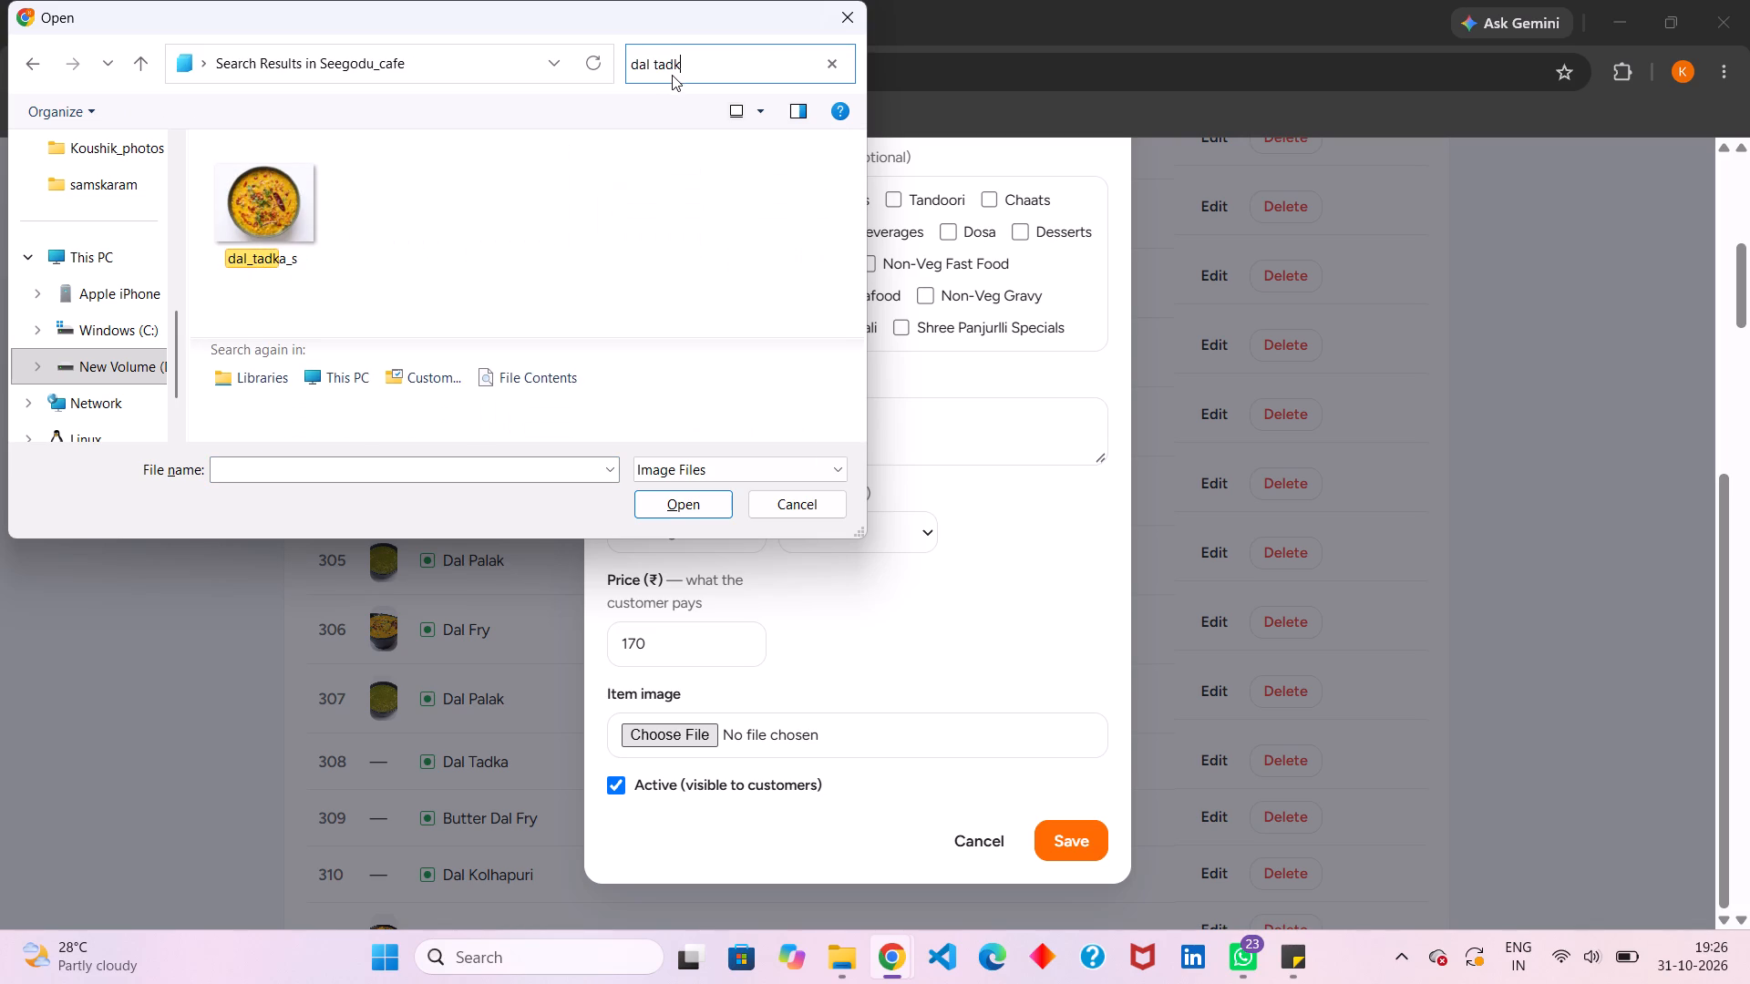
key(a)
double_click(248, 198)
scroll(714, 507, down, 5)
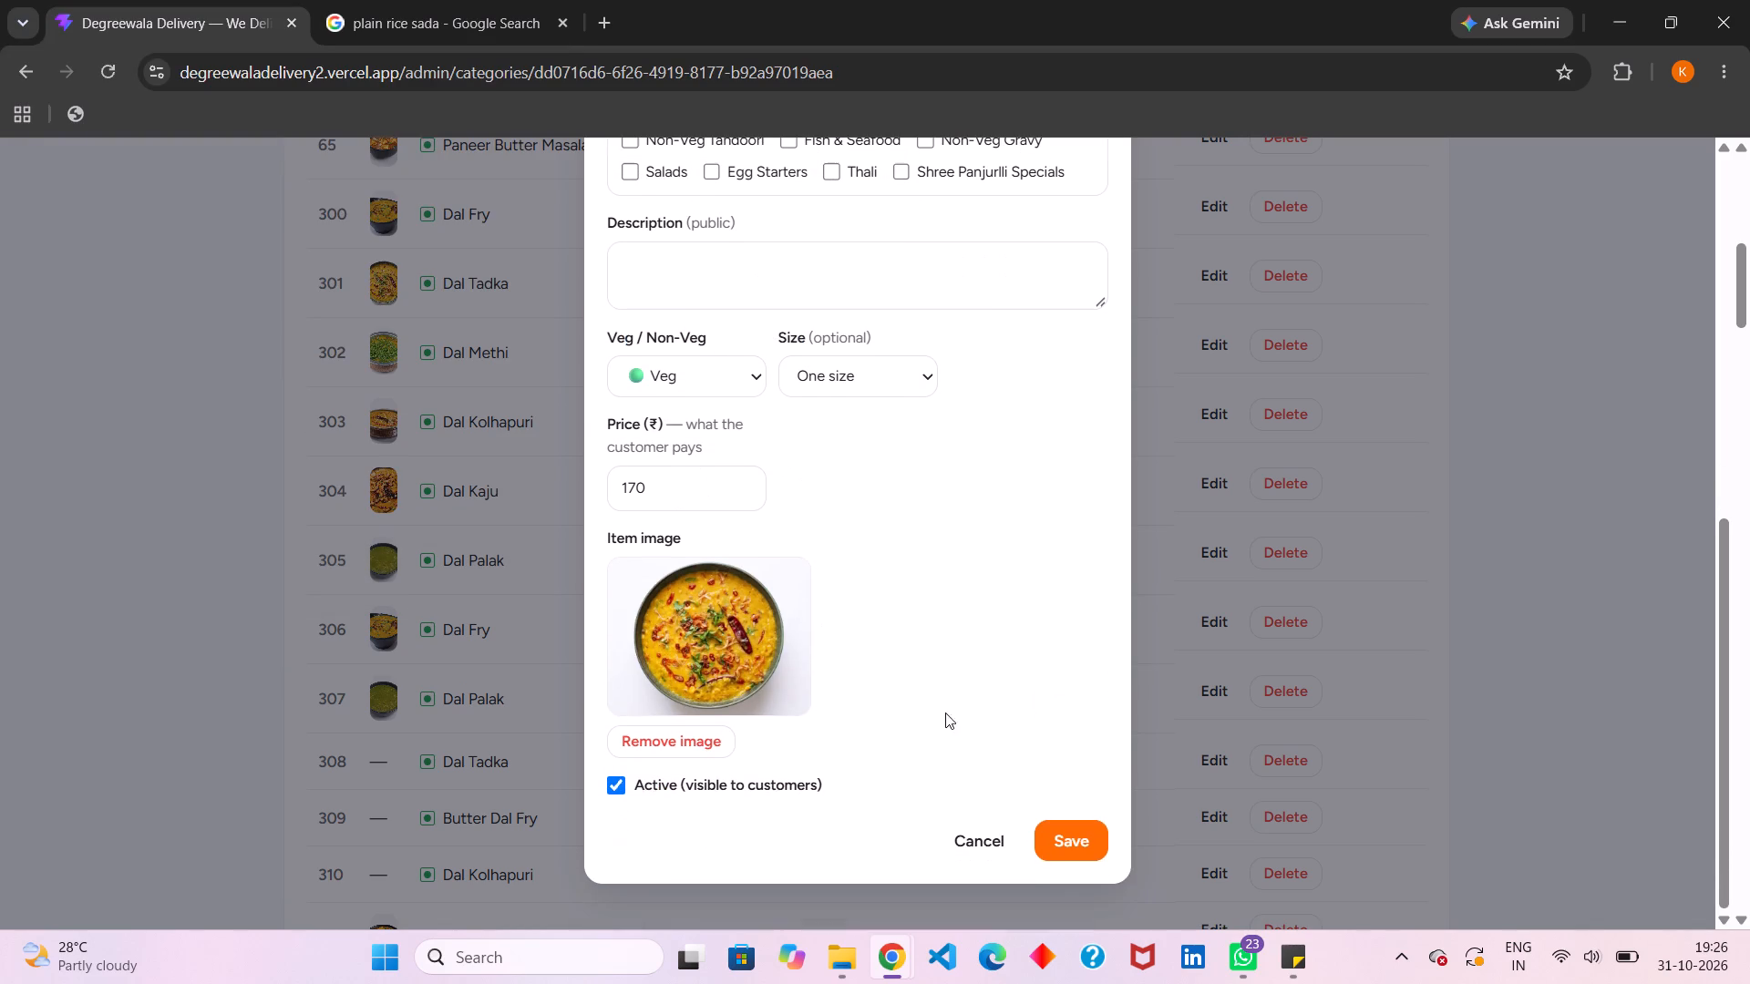
click(1063, 832)
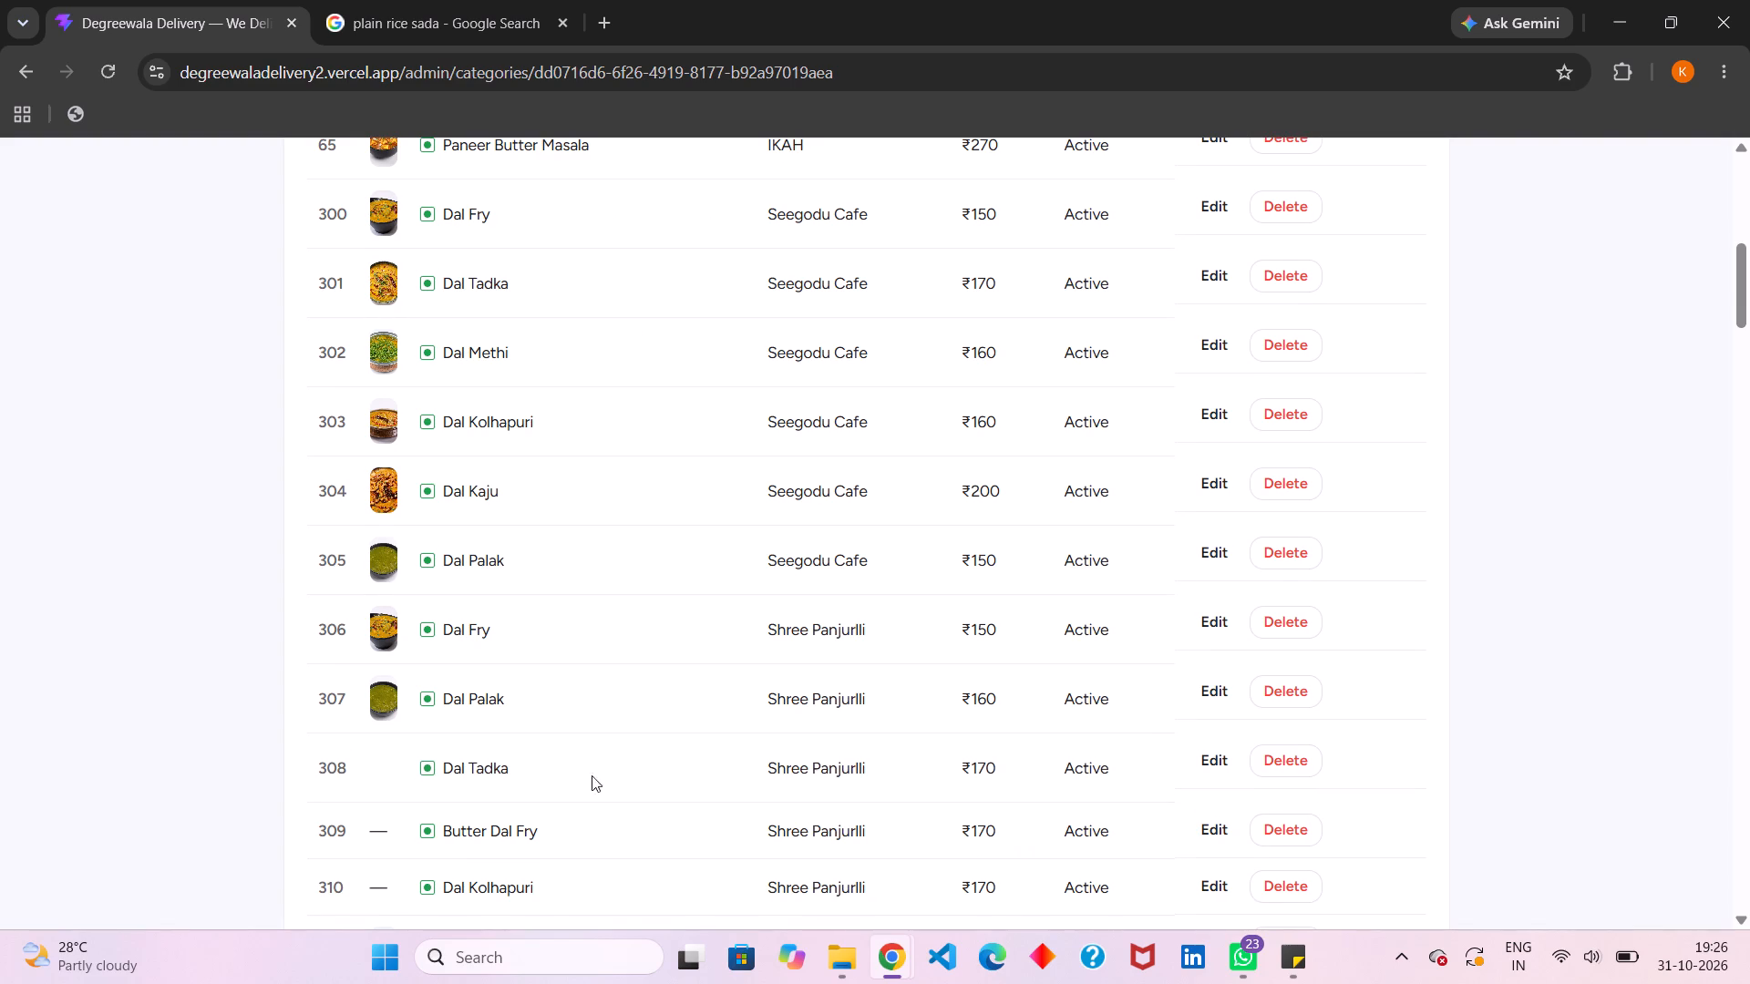
Add the dal_kolhapuri_s picture from the Seegodu_cafe folder to Shree Panjurlli's Dal Kolhapuri item and save it.
scroll(634, 769, down, 2)
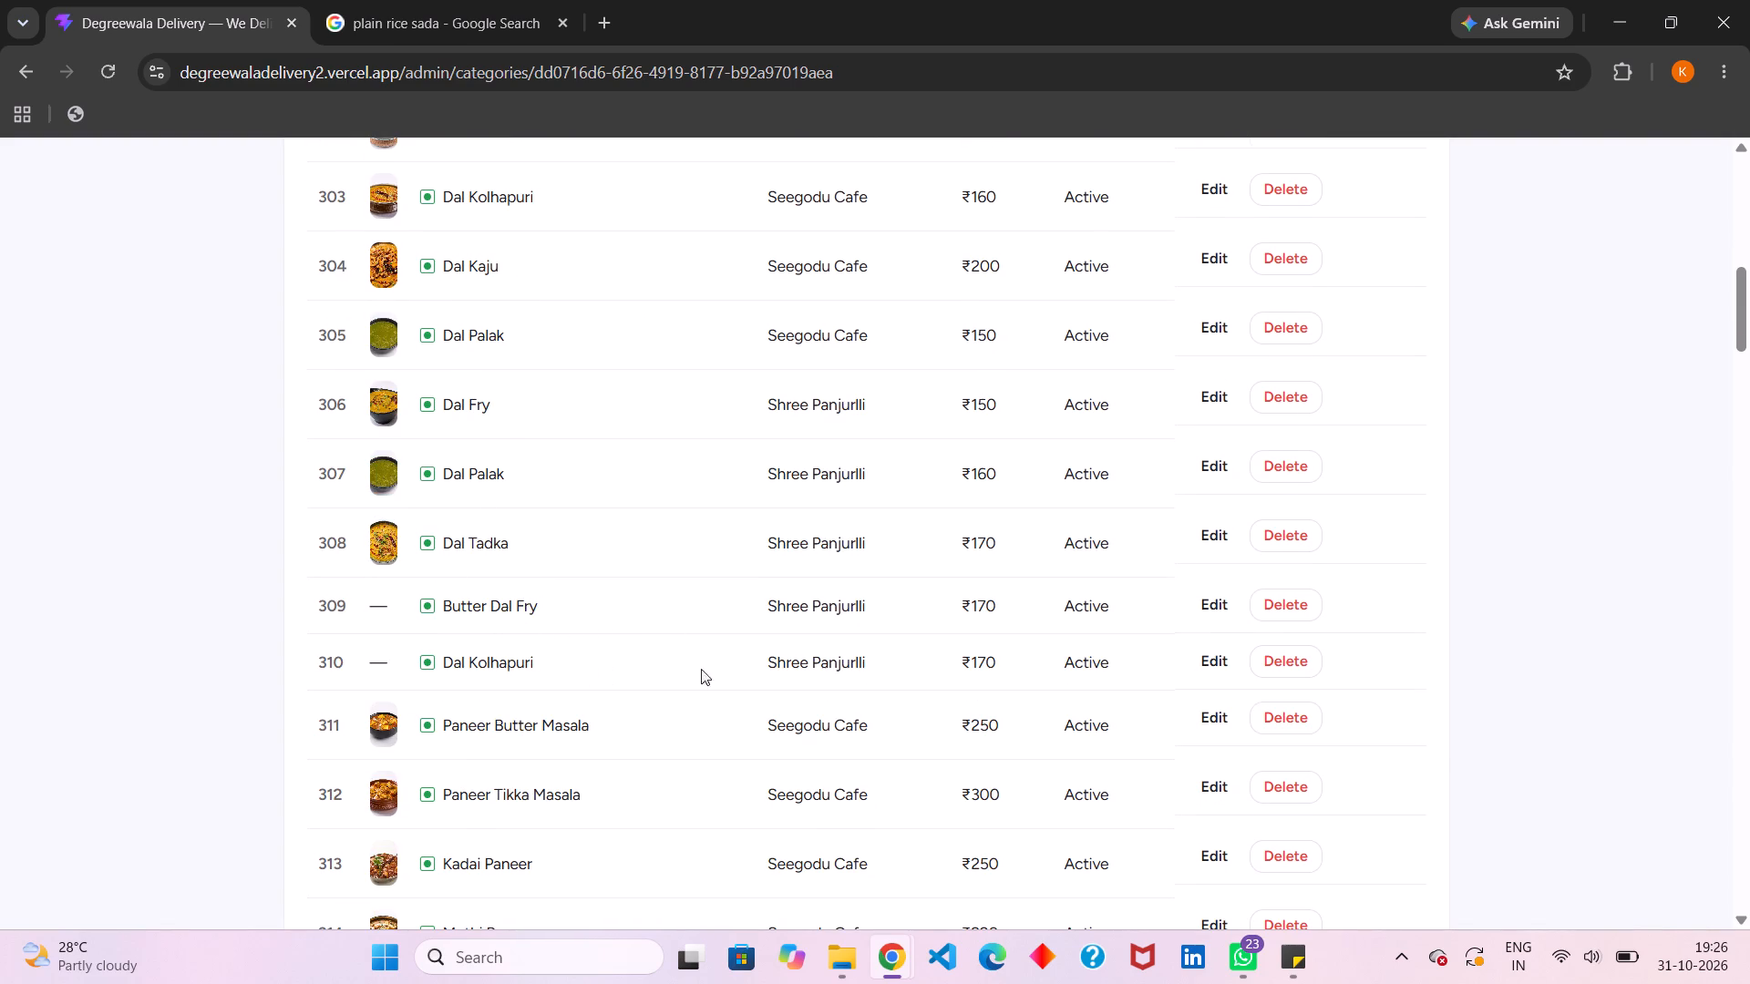
click(1206, 660)
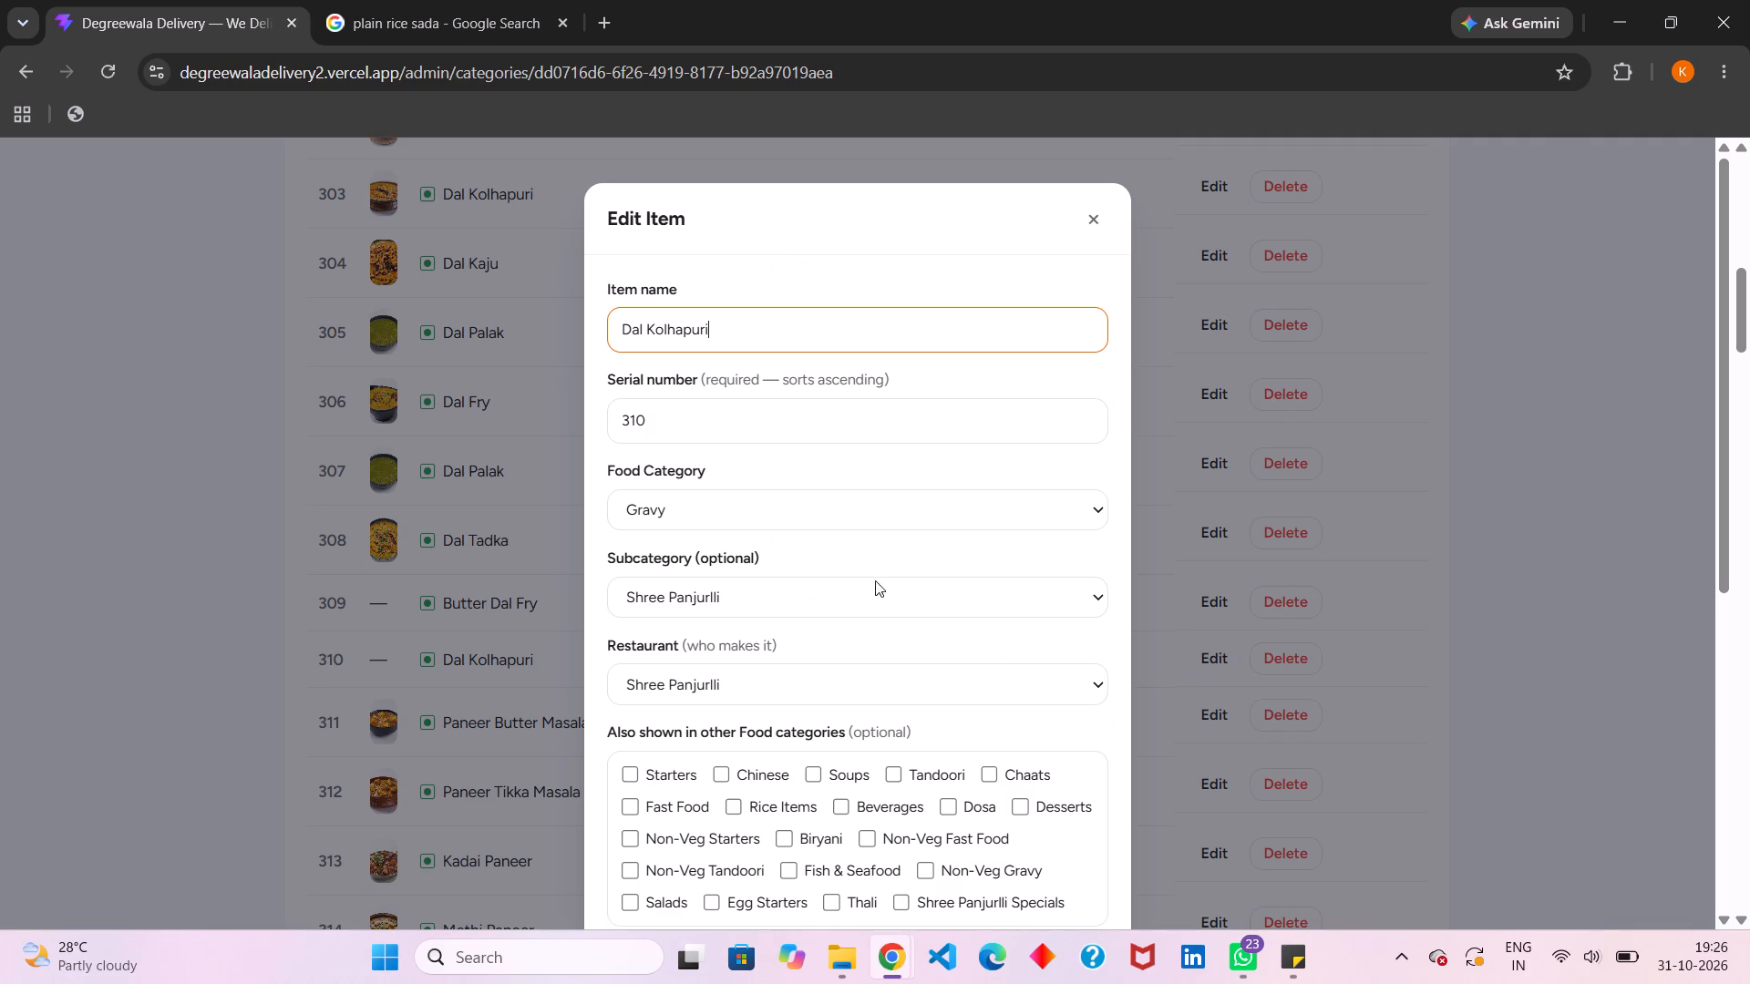
scroll(843, 490, down, 6)
click(673, 724)
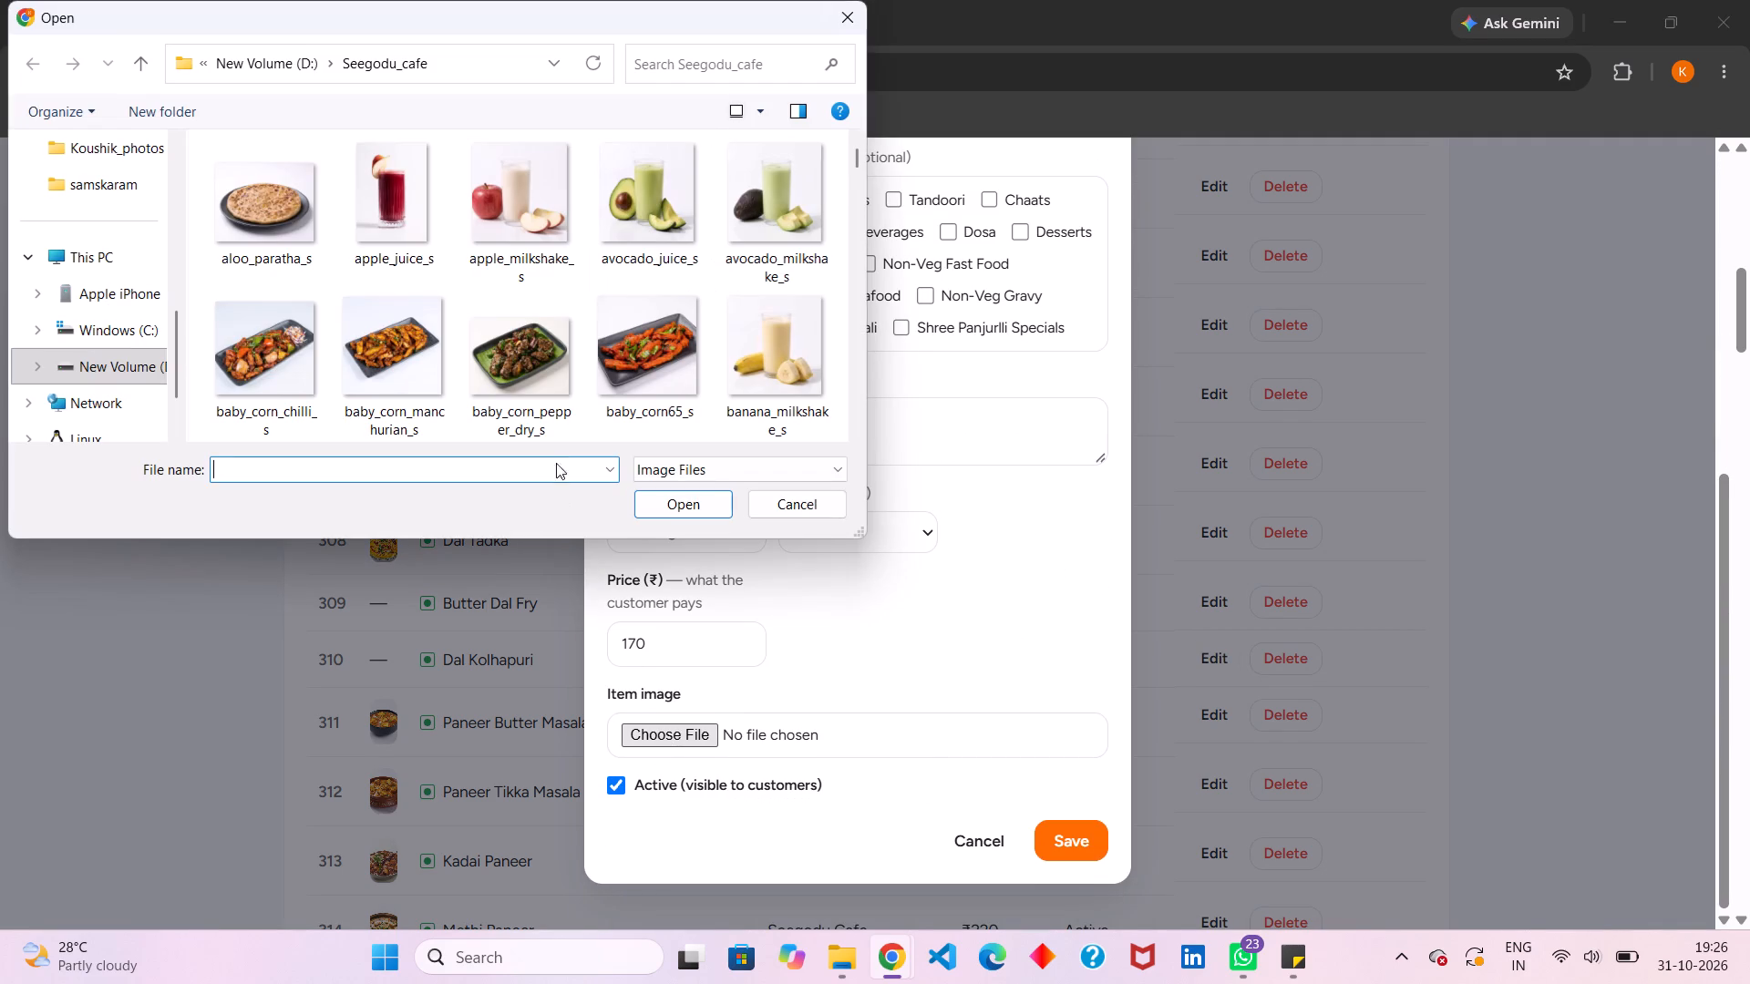
click(730, 57)
text(da)
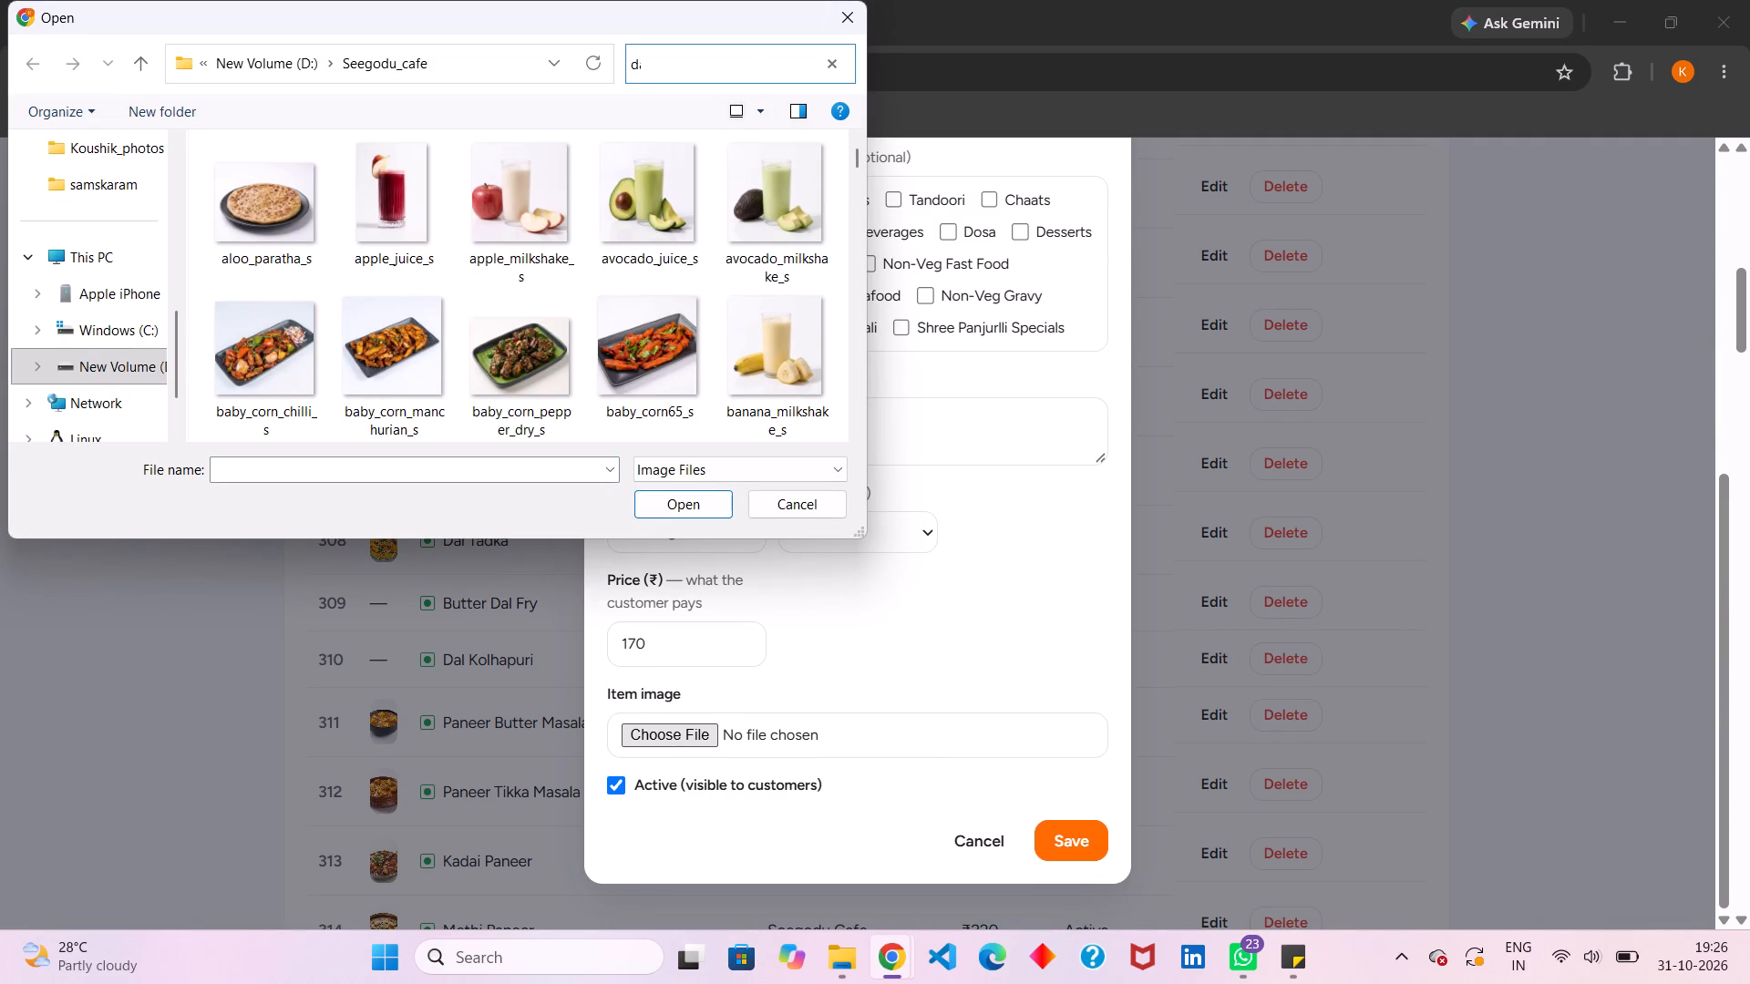
key(l)
key(space)
text(k)
key(o)
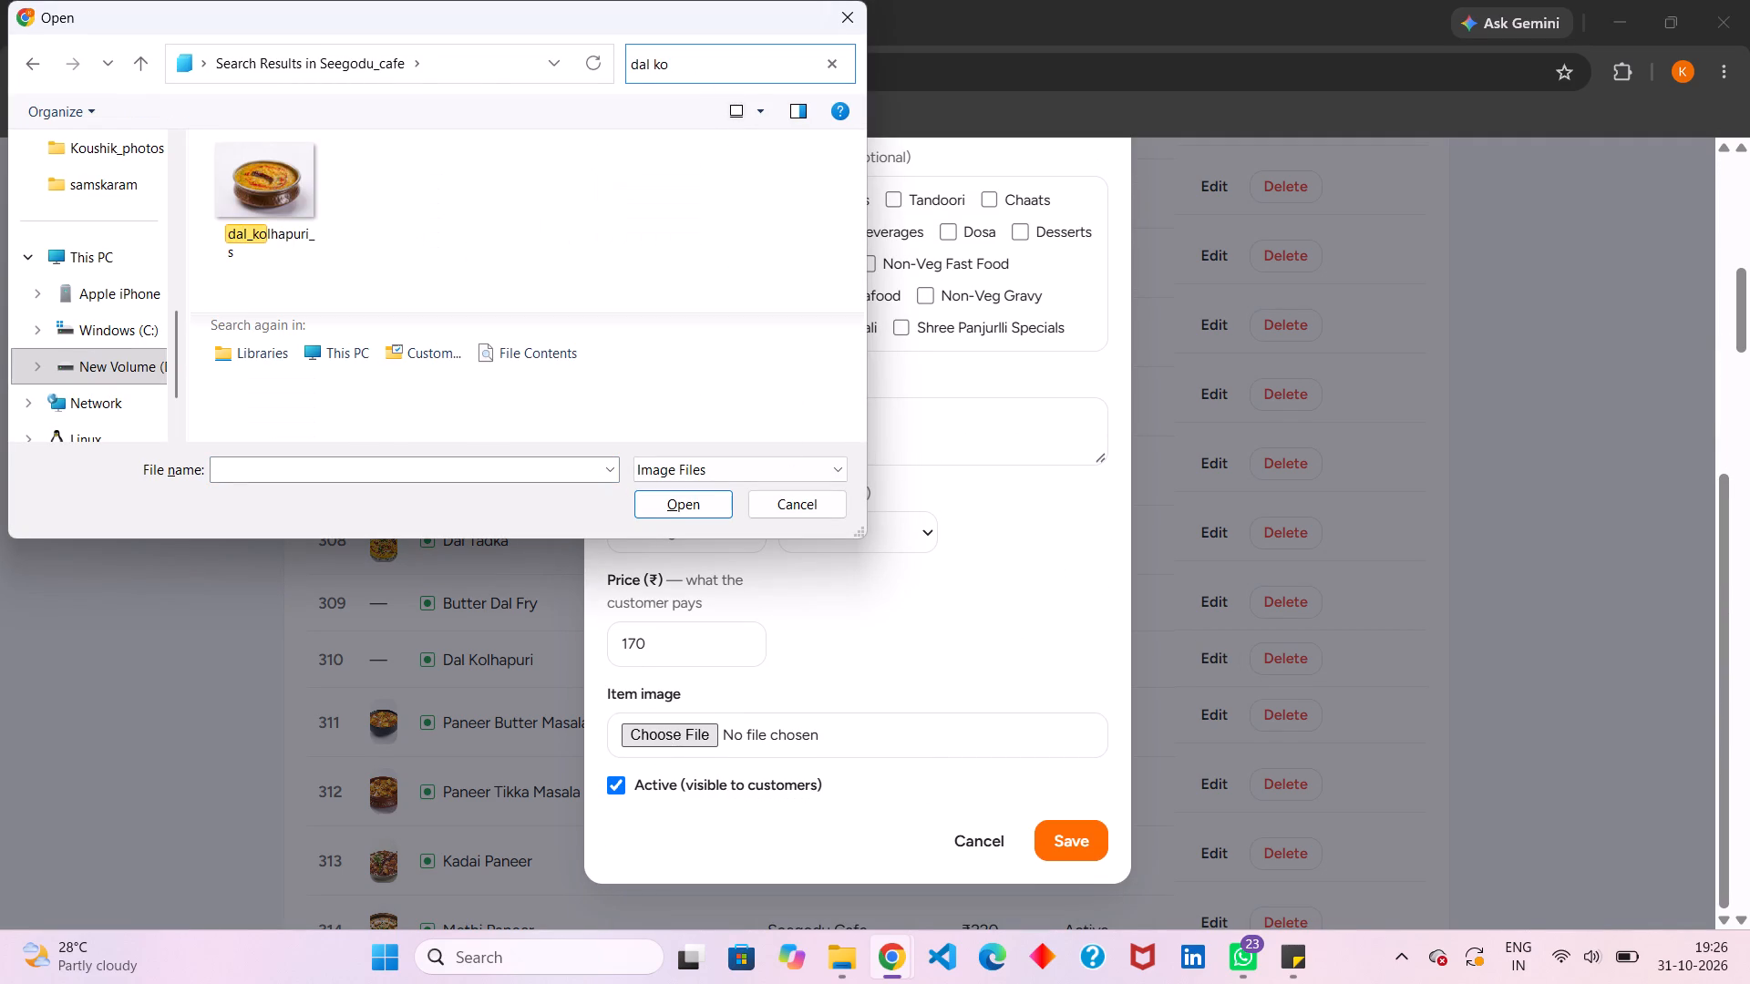
double_click(250, 197)
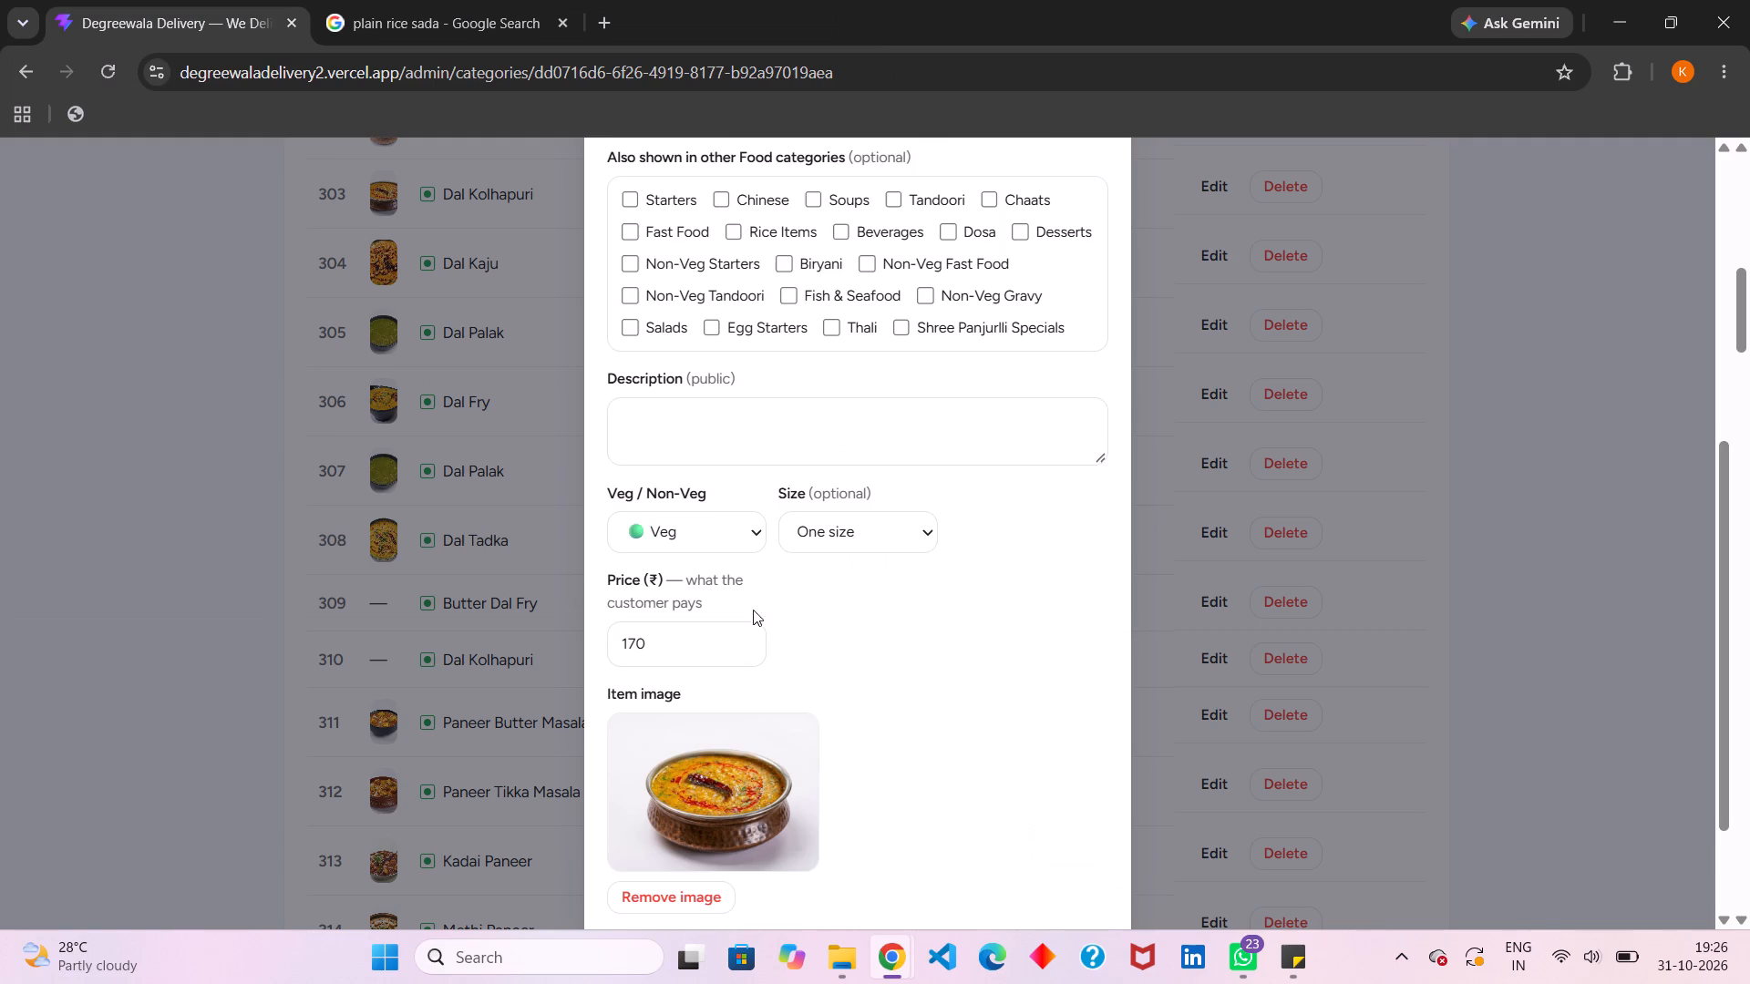
scroll(766, 620, down, 7)
click(1086, 841)
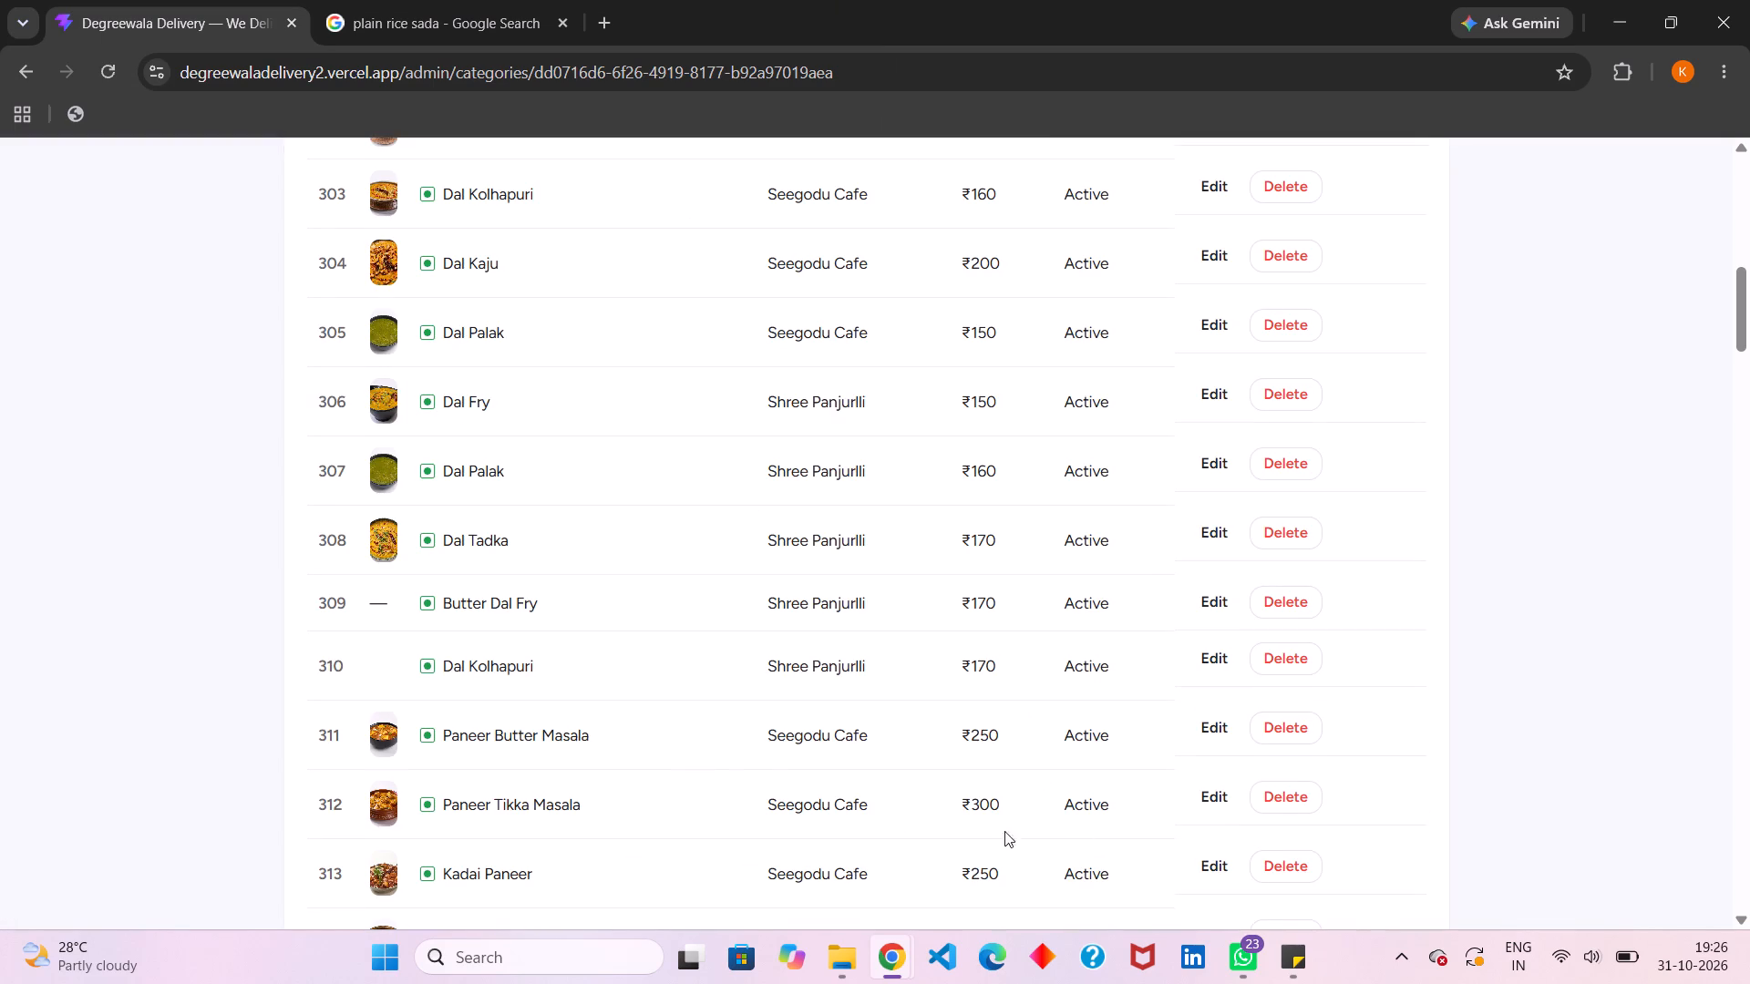
Search the Seegodu_cafe folder for a paneer chilli masala picture for Shree Panjurlli's Paneer Chilly Masala item, and leave the item unedited.
scroll(492, 607, down, 7)
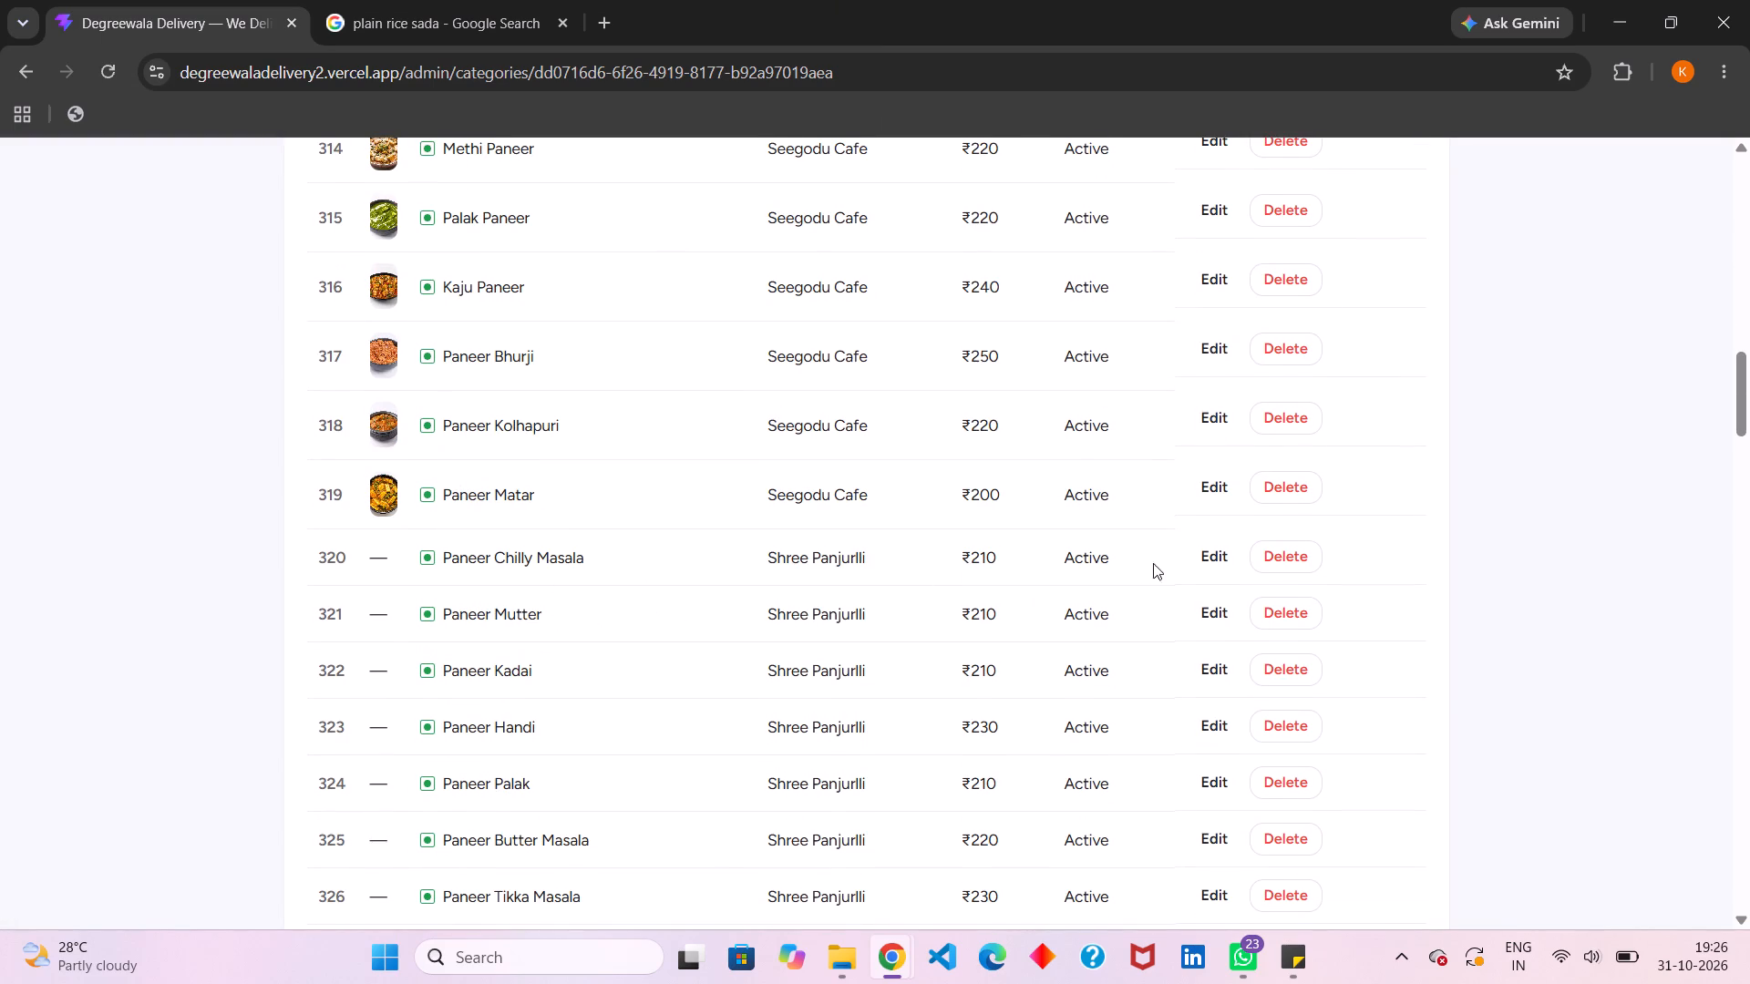
click(1202, 558)
scroll(851, 513, down, 5)
click(658, 751)
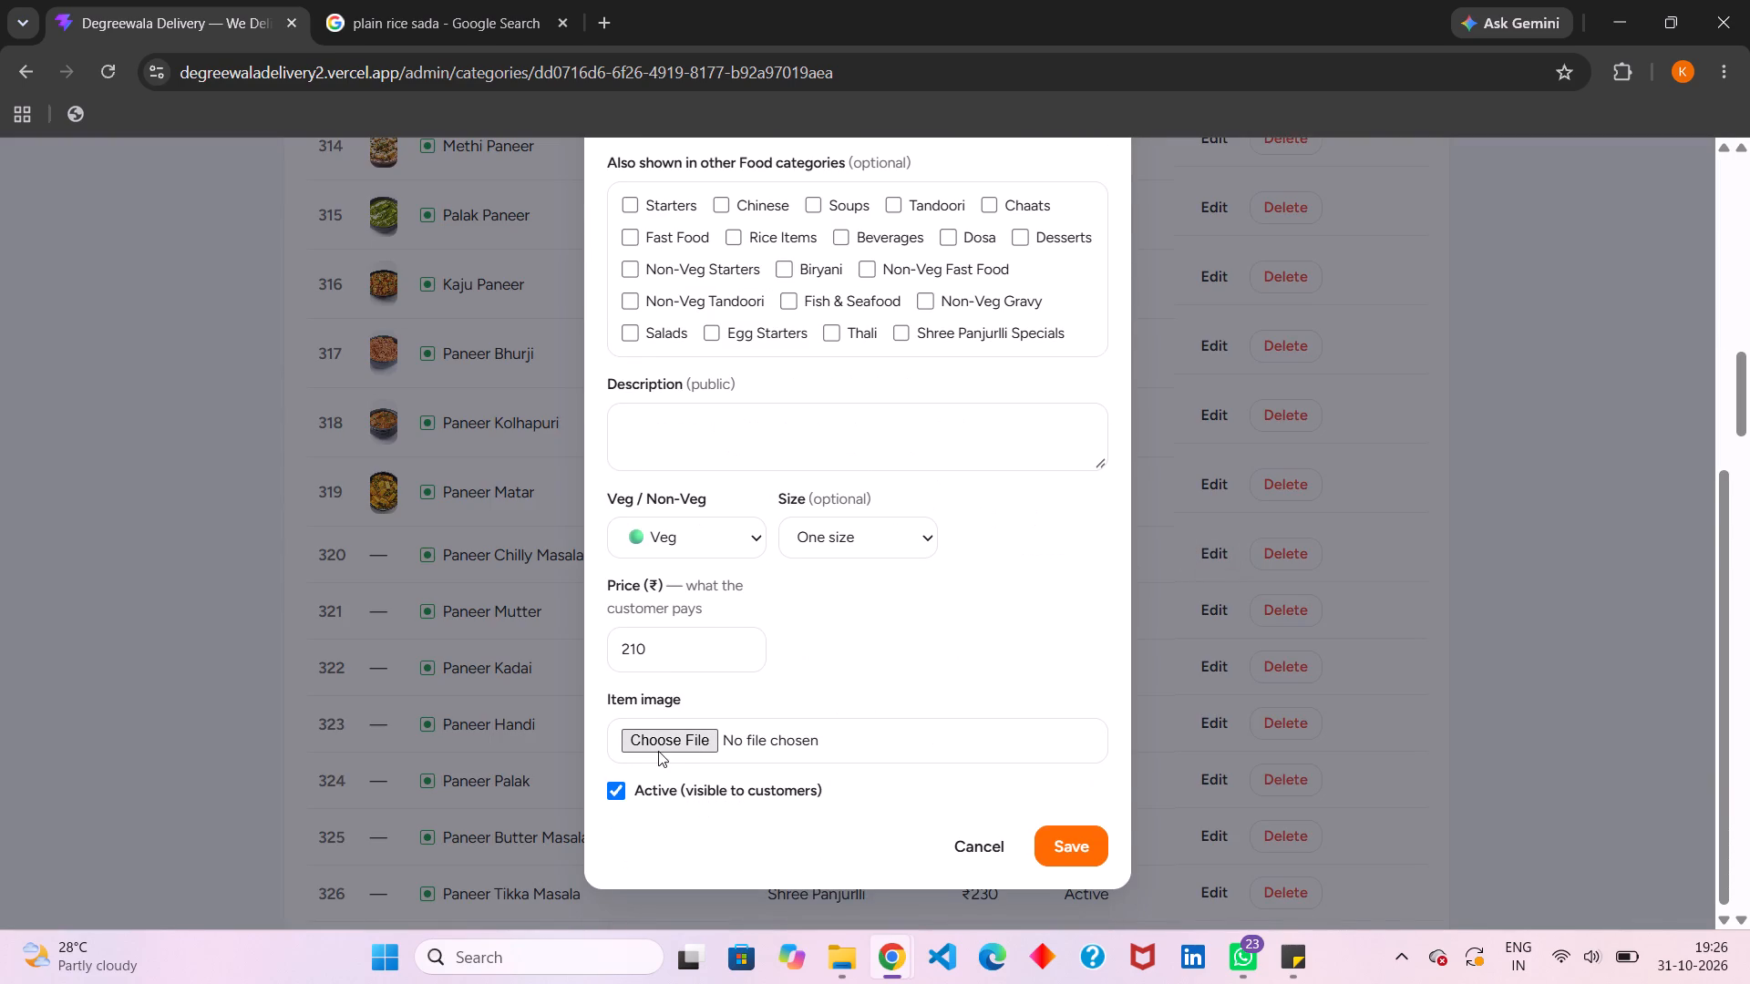
click(752, 69)
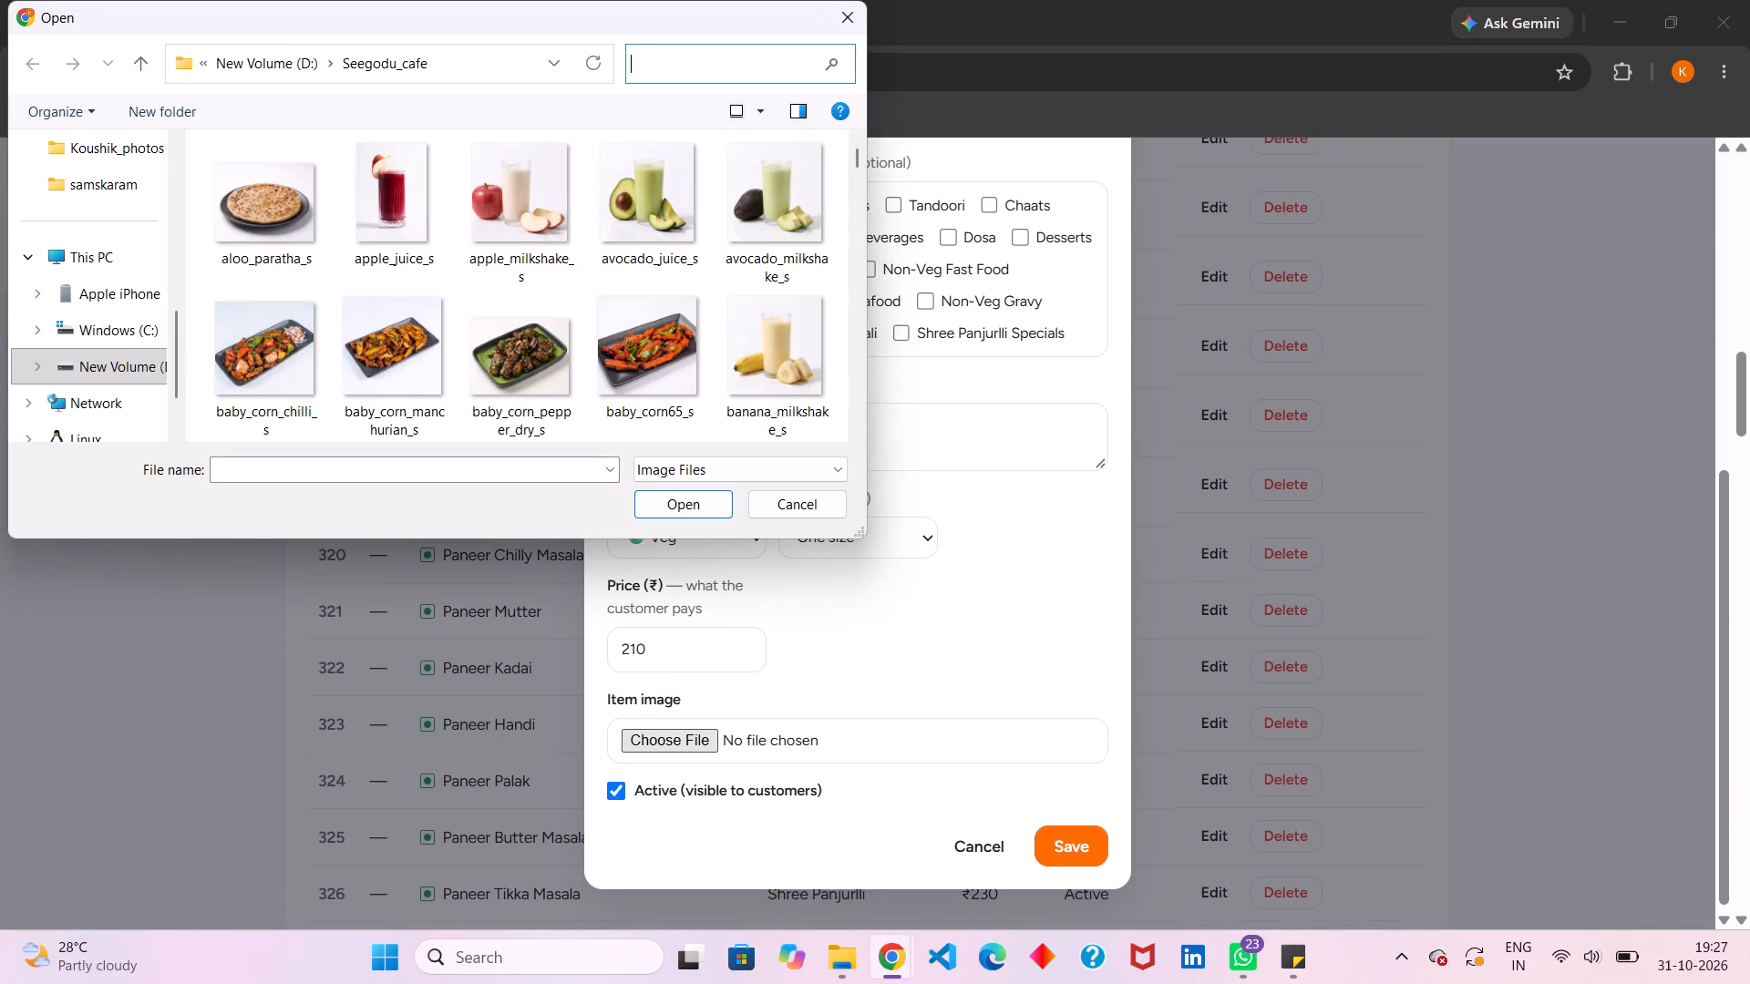
text(paneer chilly)
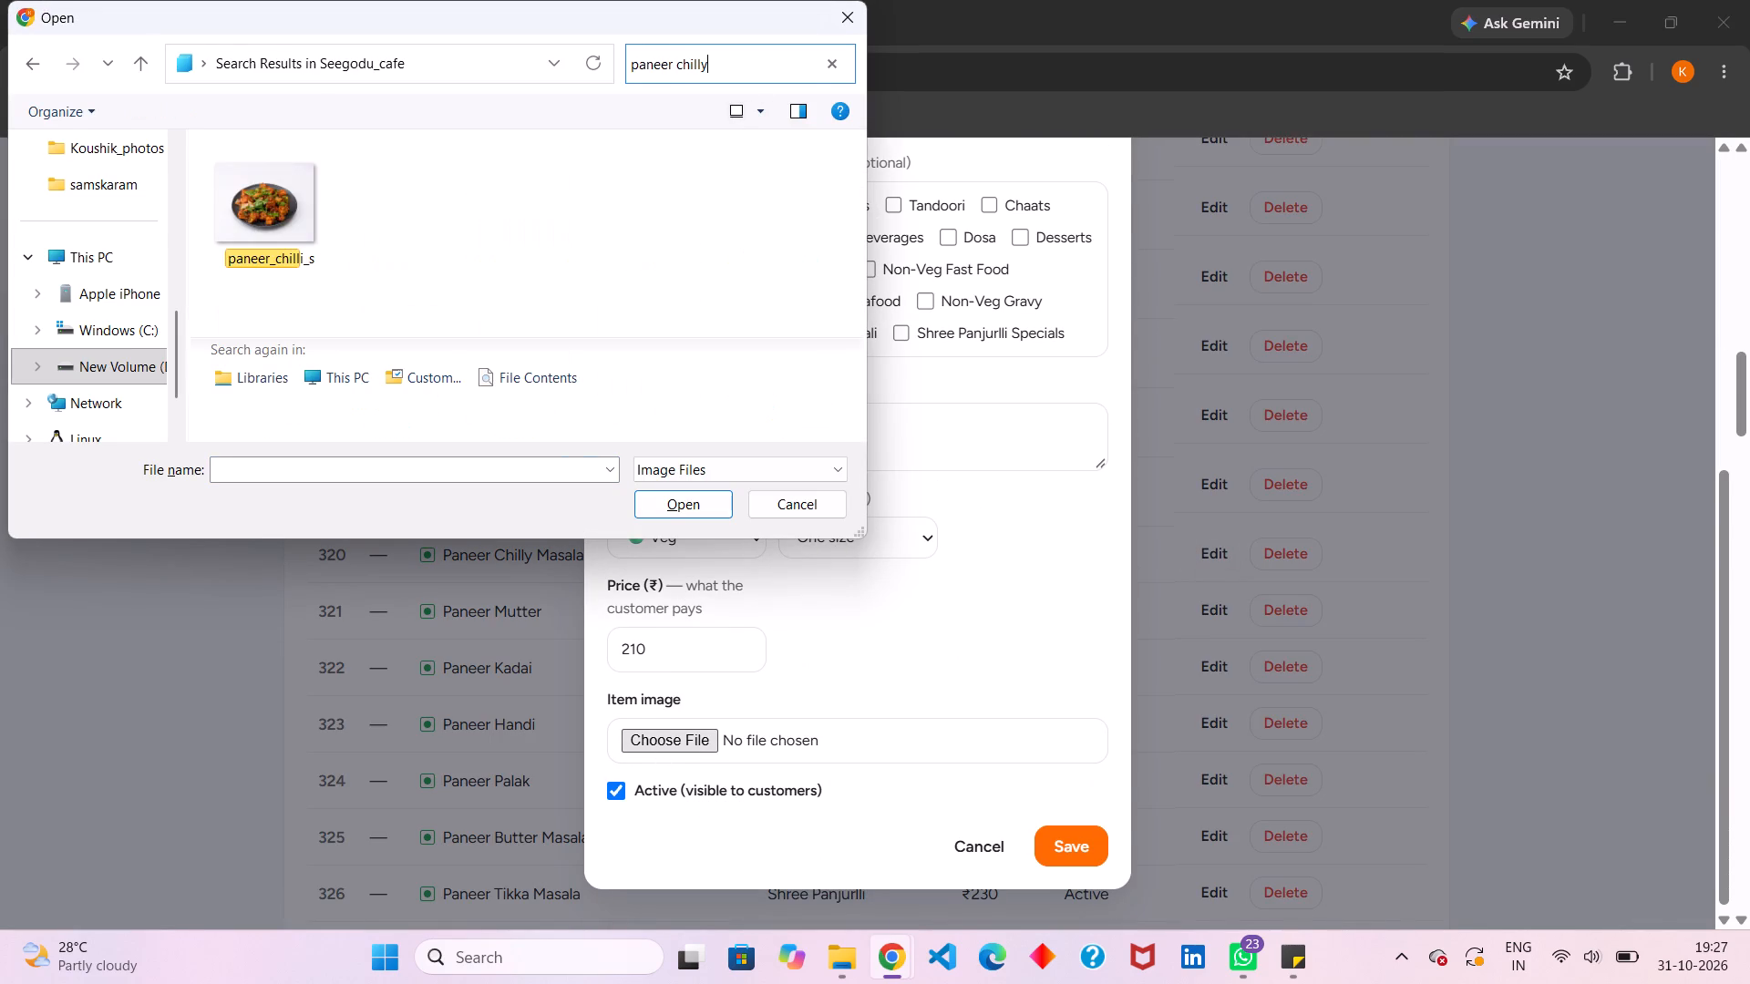
key(BackSpace)
key(i)
key(space)
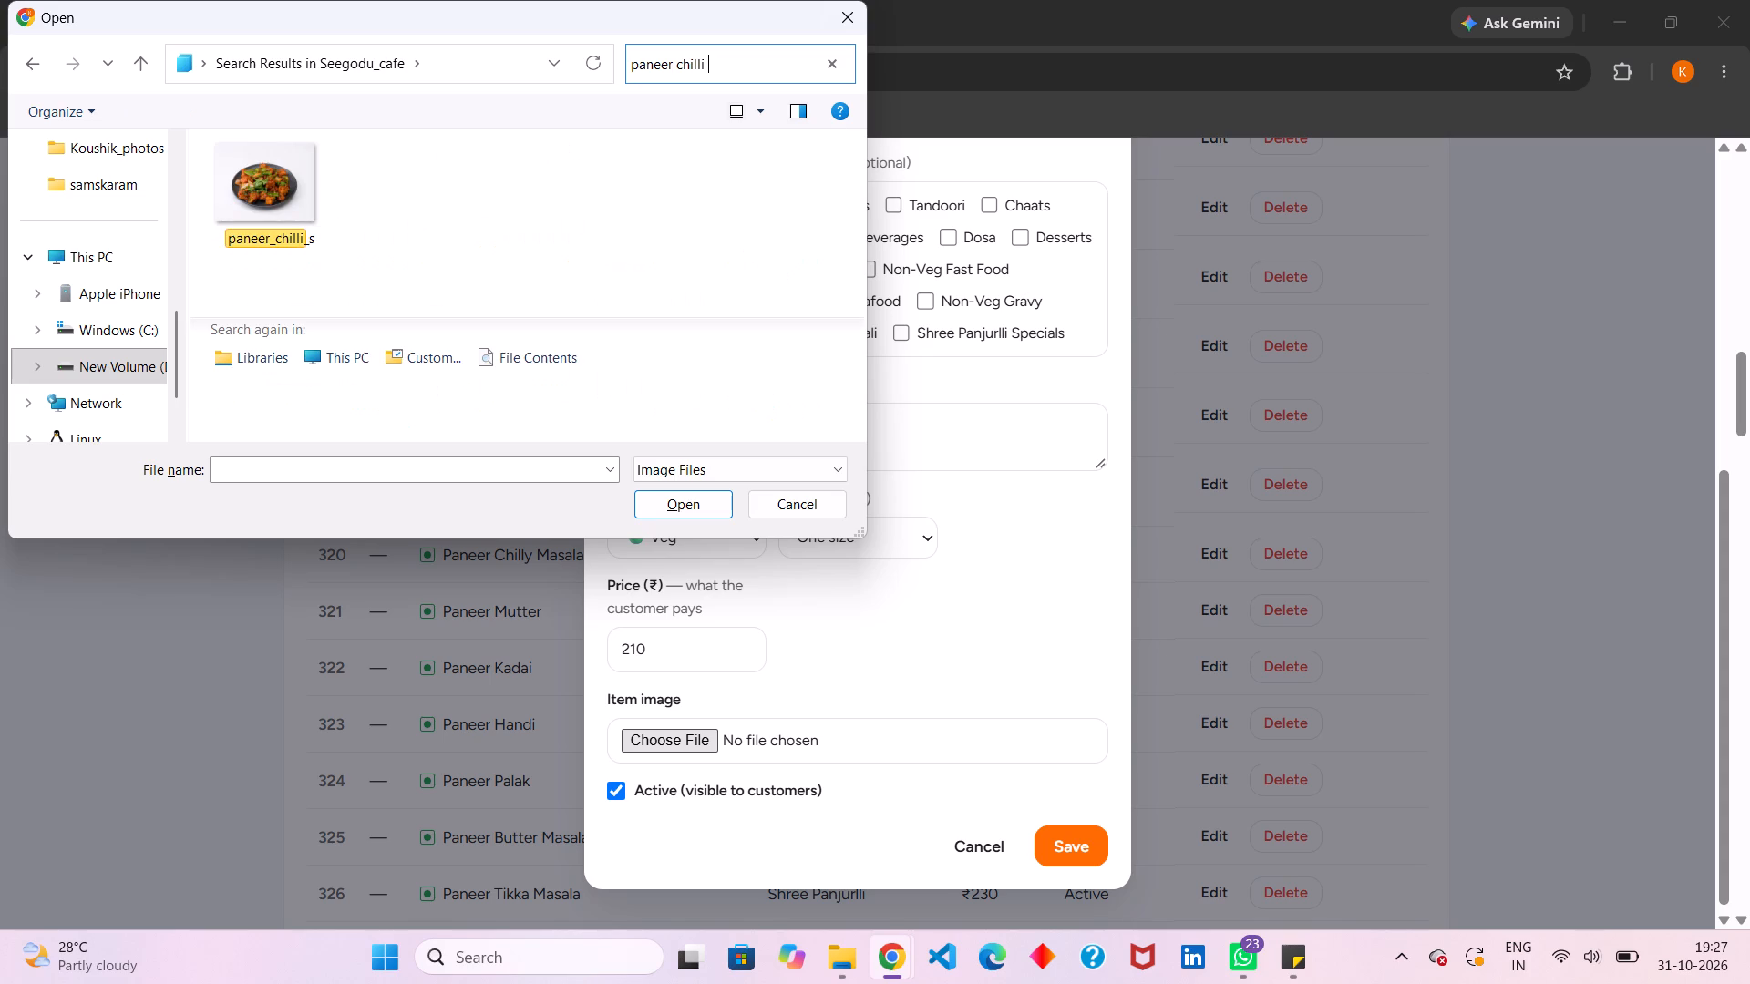
text(m)
key(a)
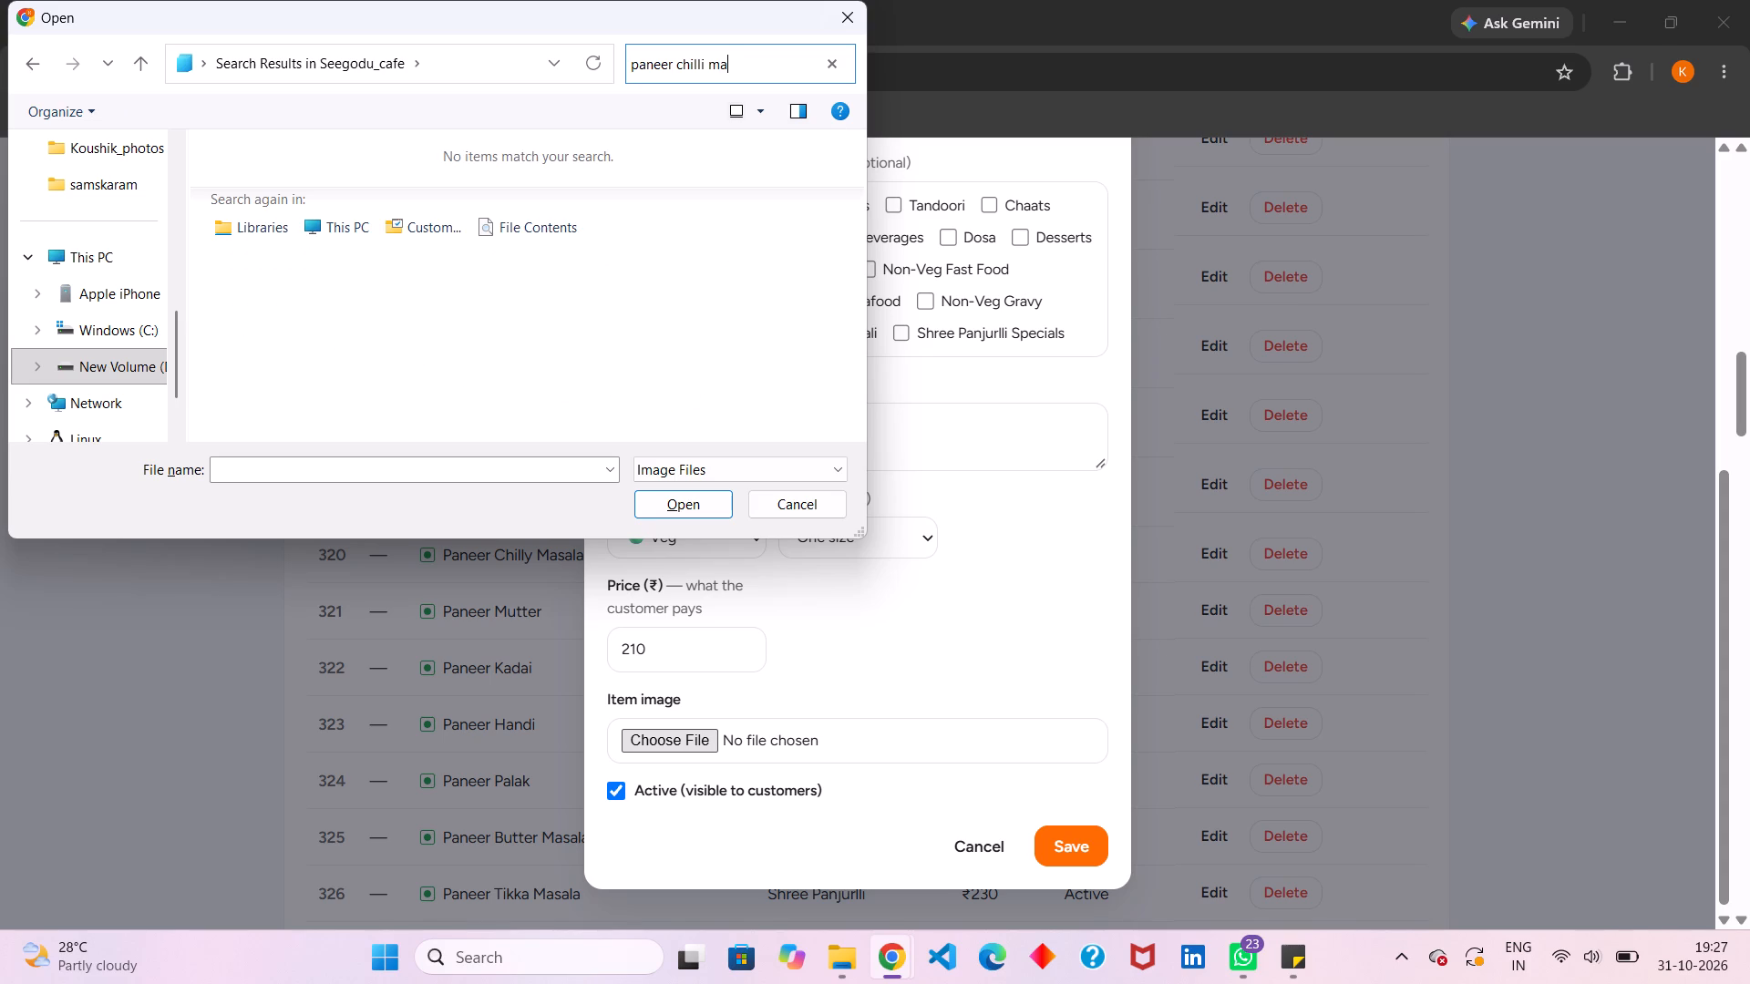
click(853, 5)
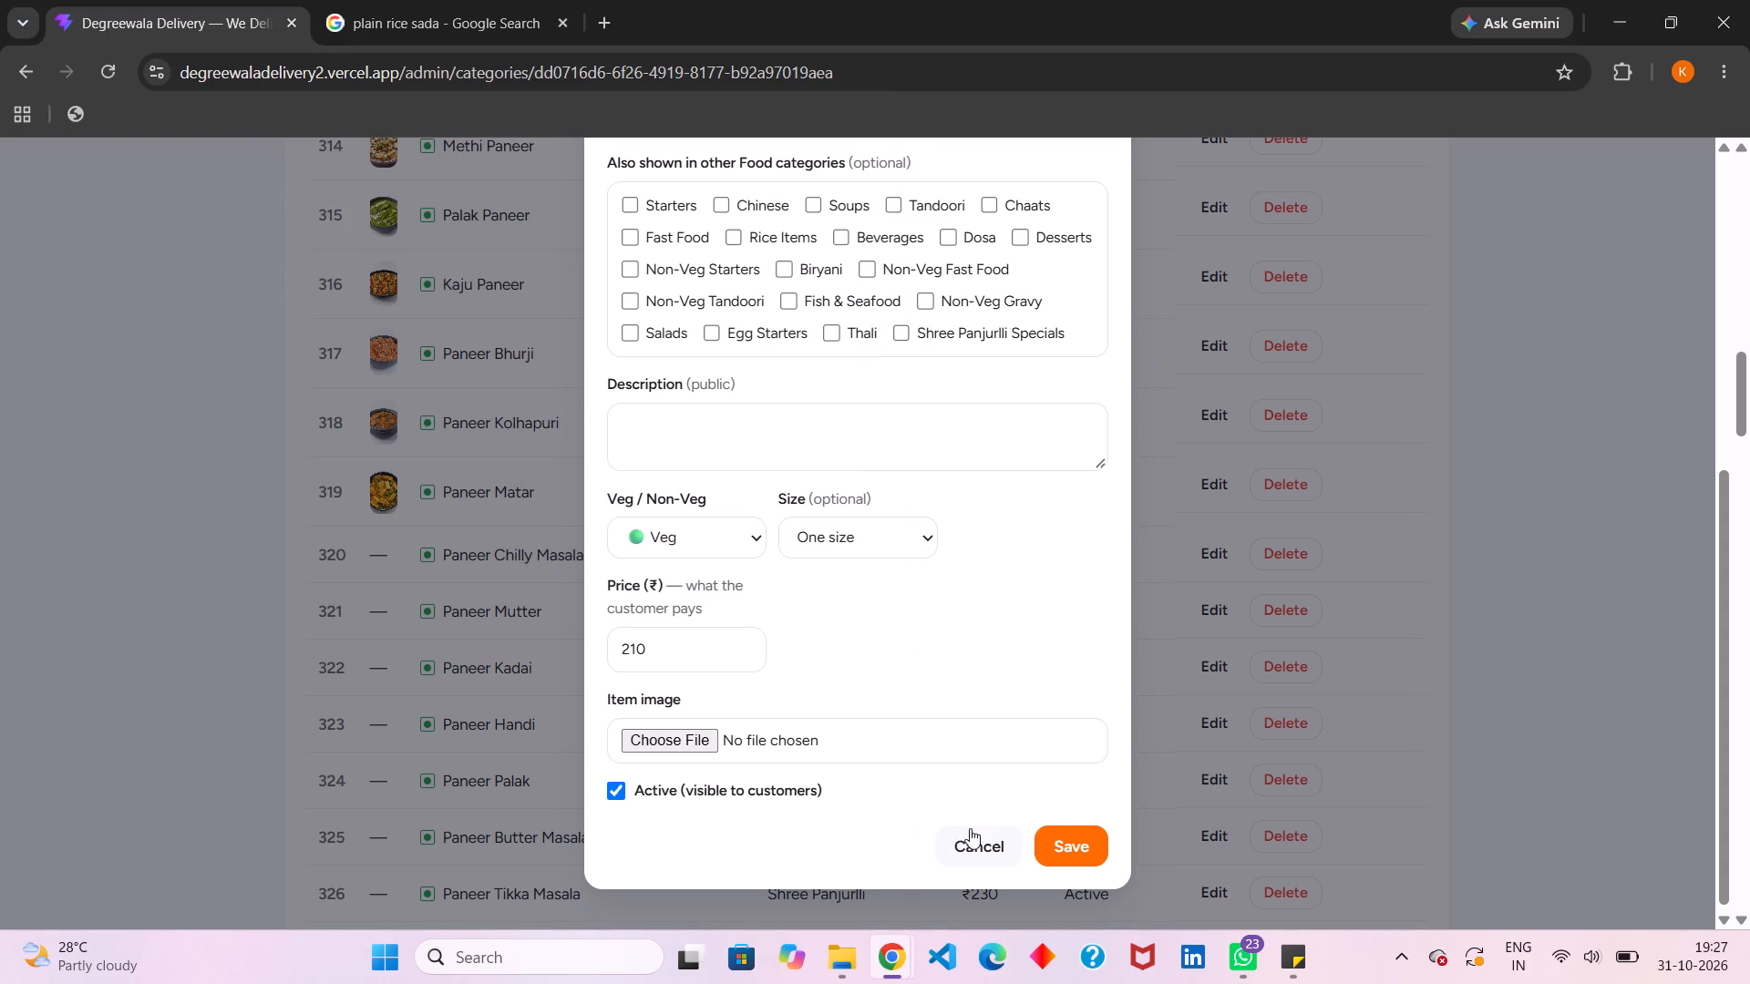
click(971, 828)
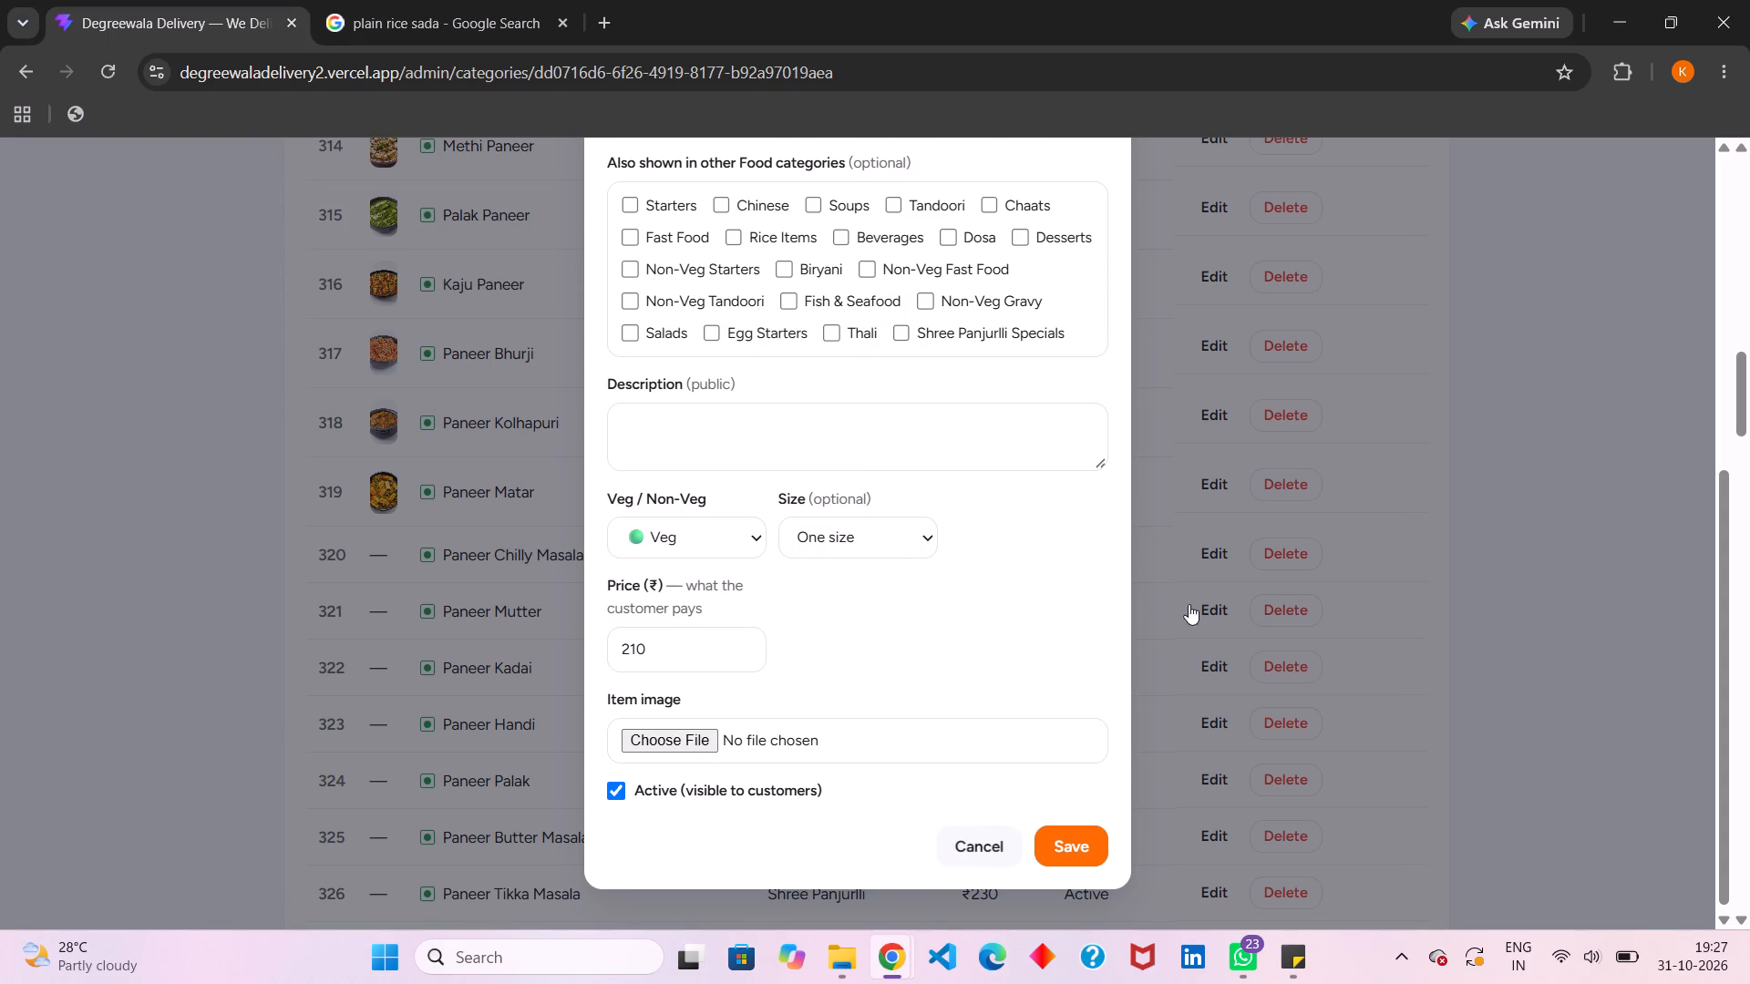
Add the paneer_matar_s picture from the Seegodu_cafe folder to Shree Panjurlli's Paneer Mutter item and save it.
click(1194, 604)
scroll(900, 563, down, 7)
click(685, 729)
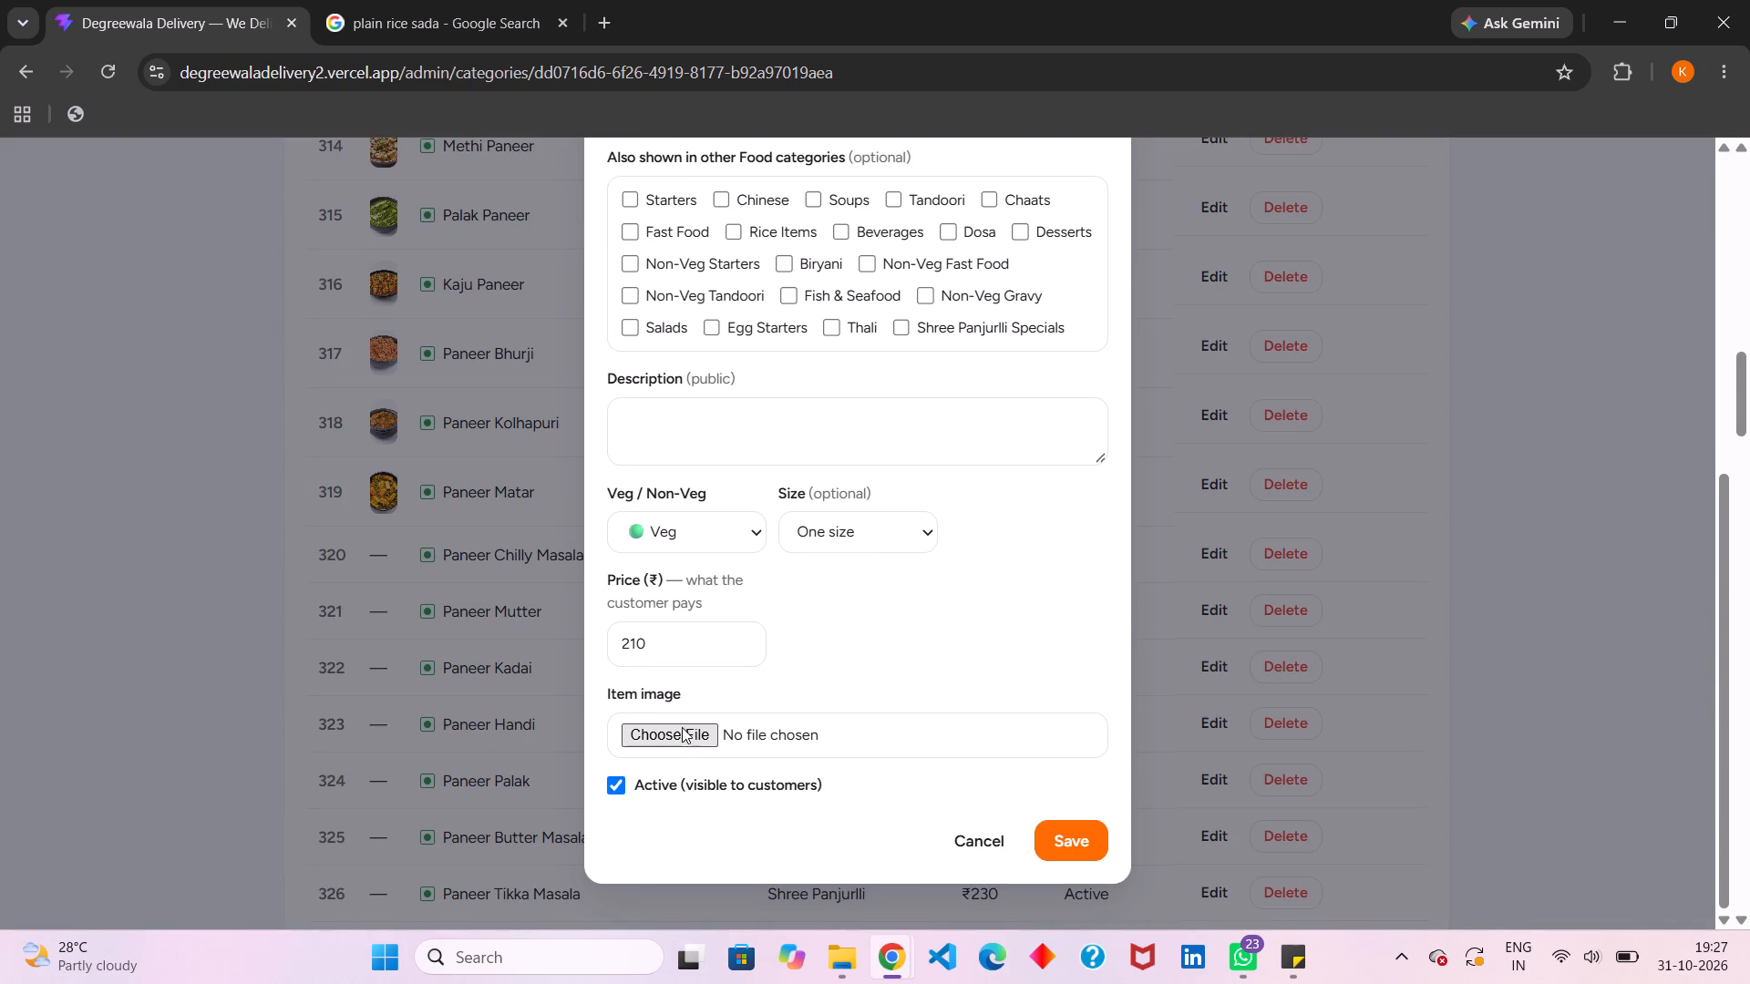
click(686, 56)
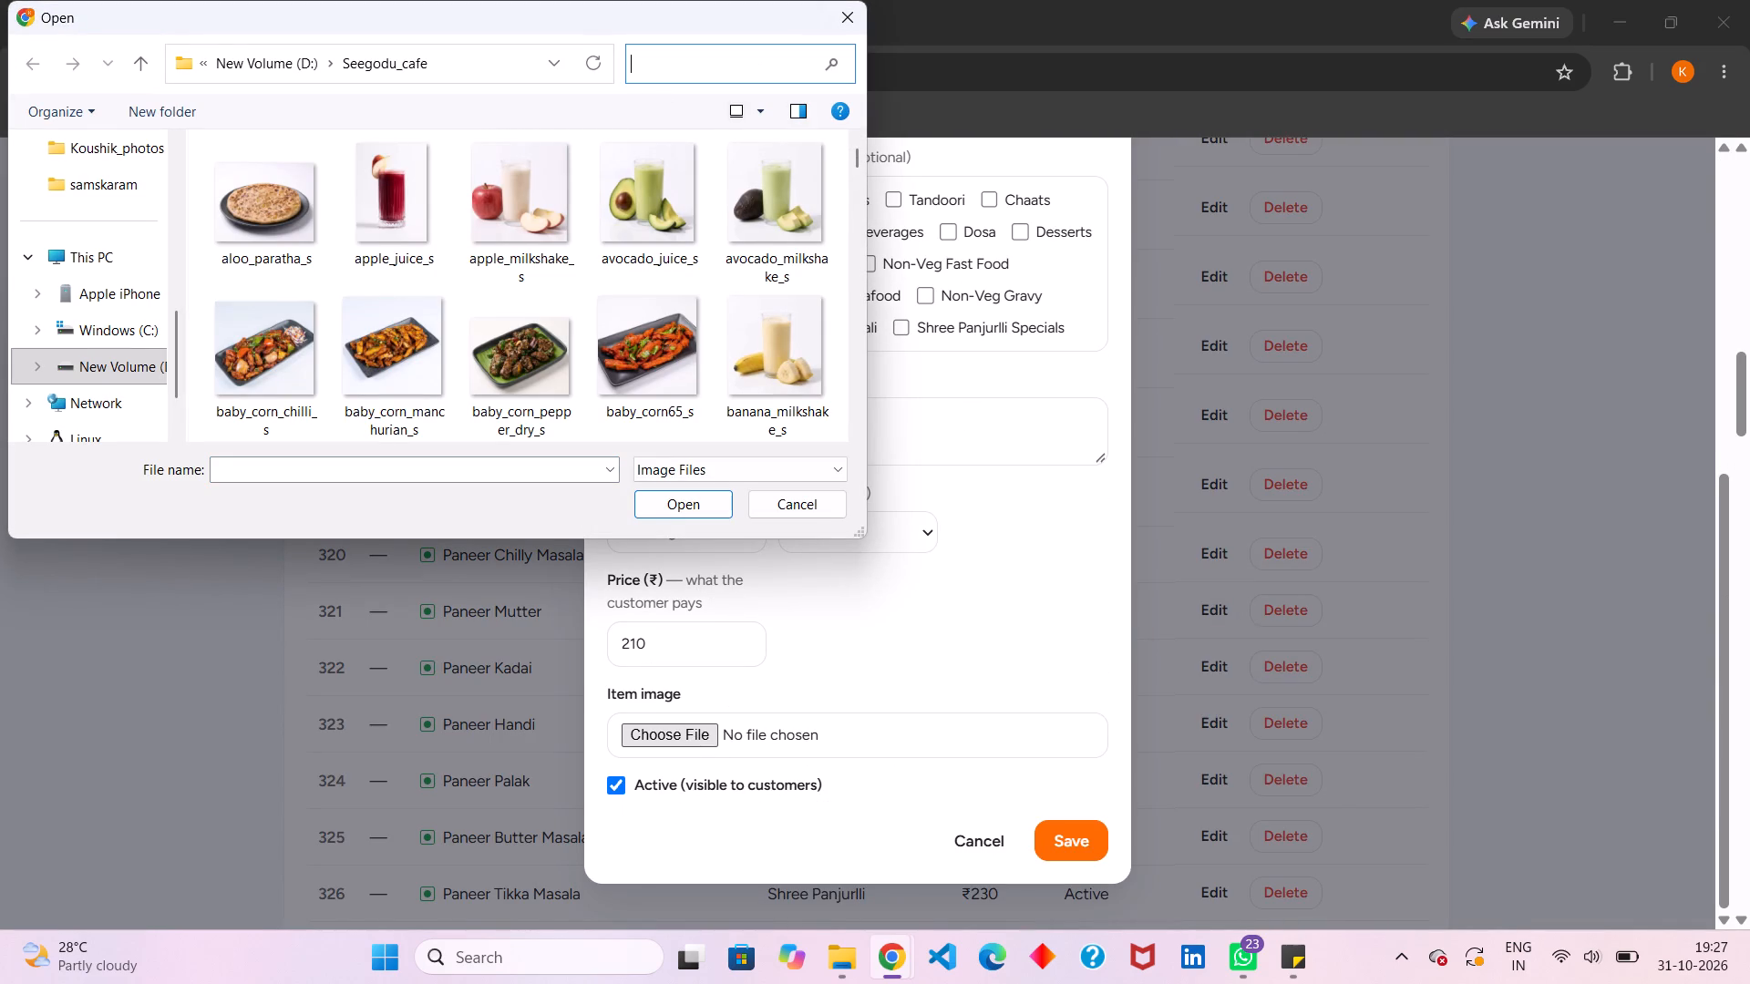
text(paneer mutter)
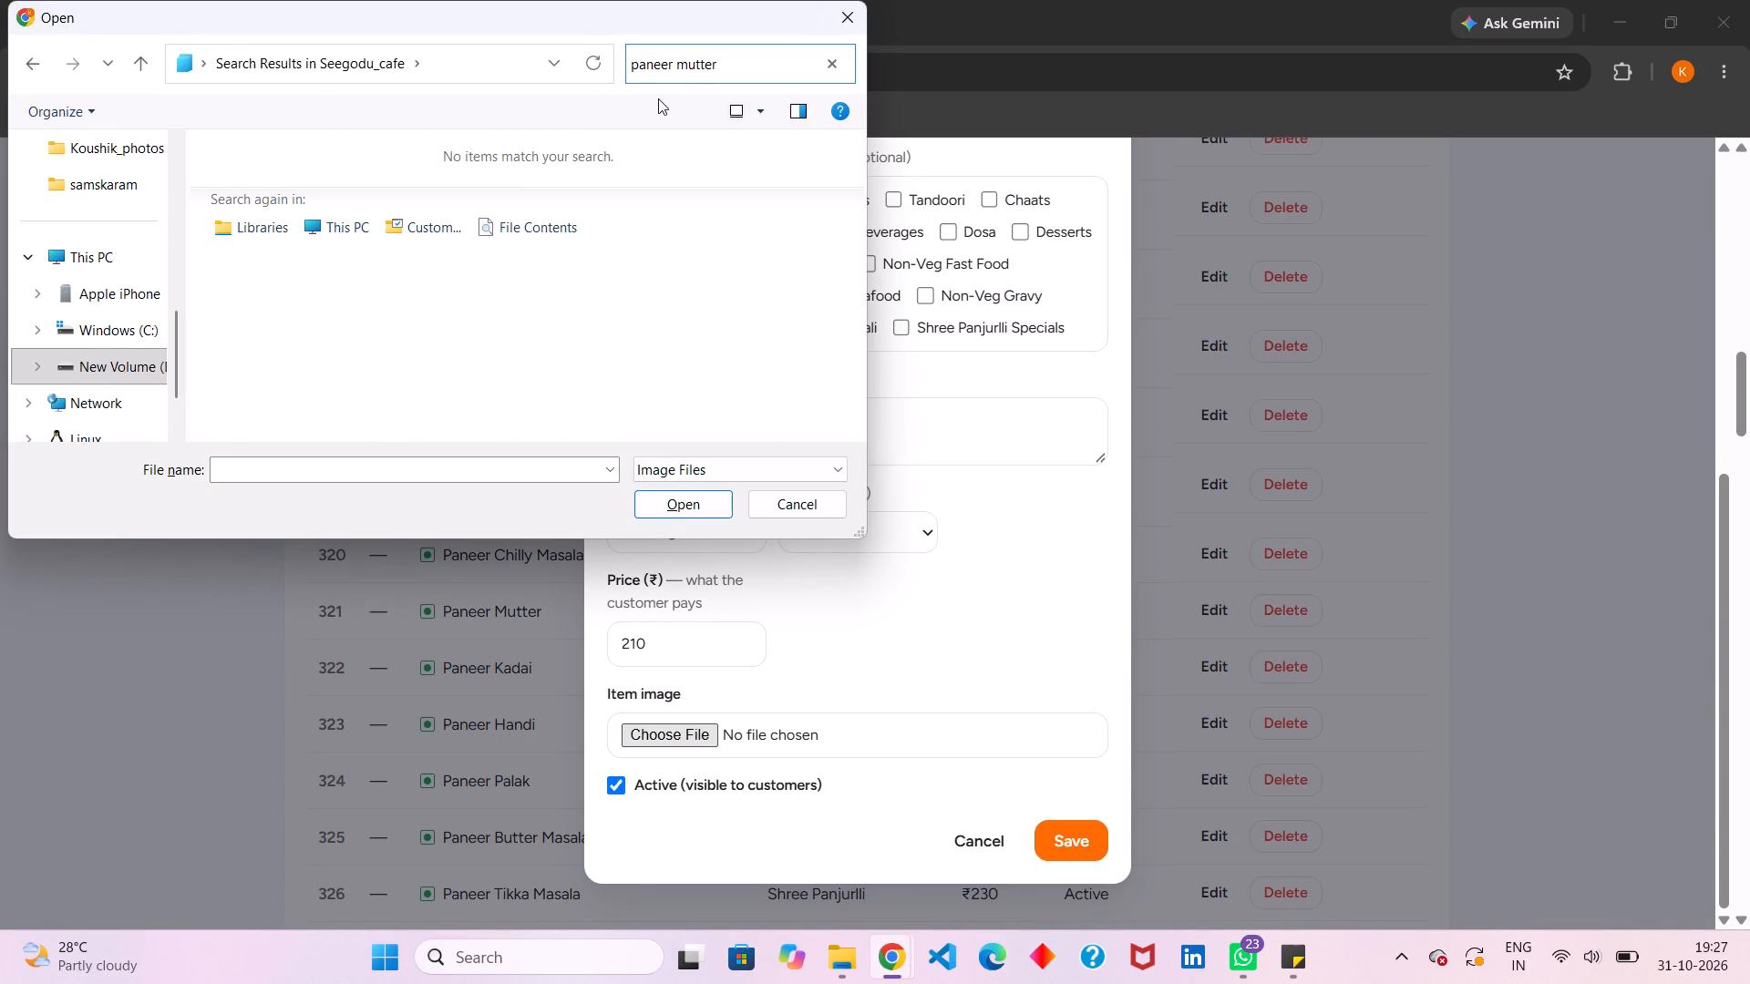
key(Left)
key(Left)
key(Left)
key(Left)
key(Right)
key(Right)
key(Right)
key(Right)
key(BackSpace)
key(BackSpace)
key(BackSpace)
key(BackSpace)
key(BackSpace)
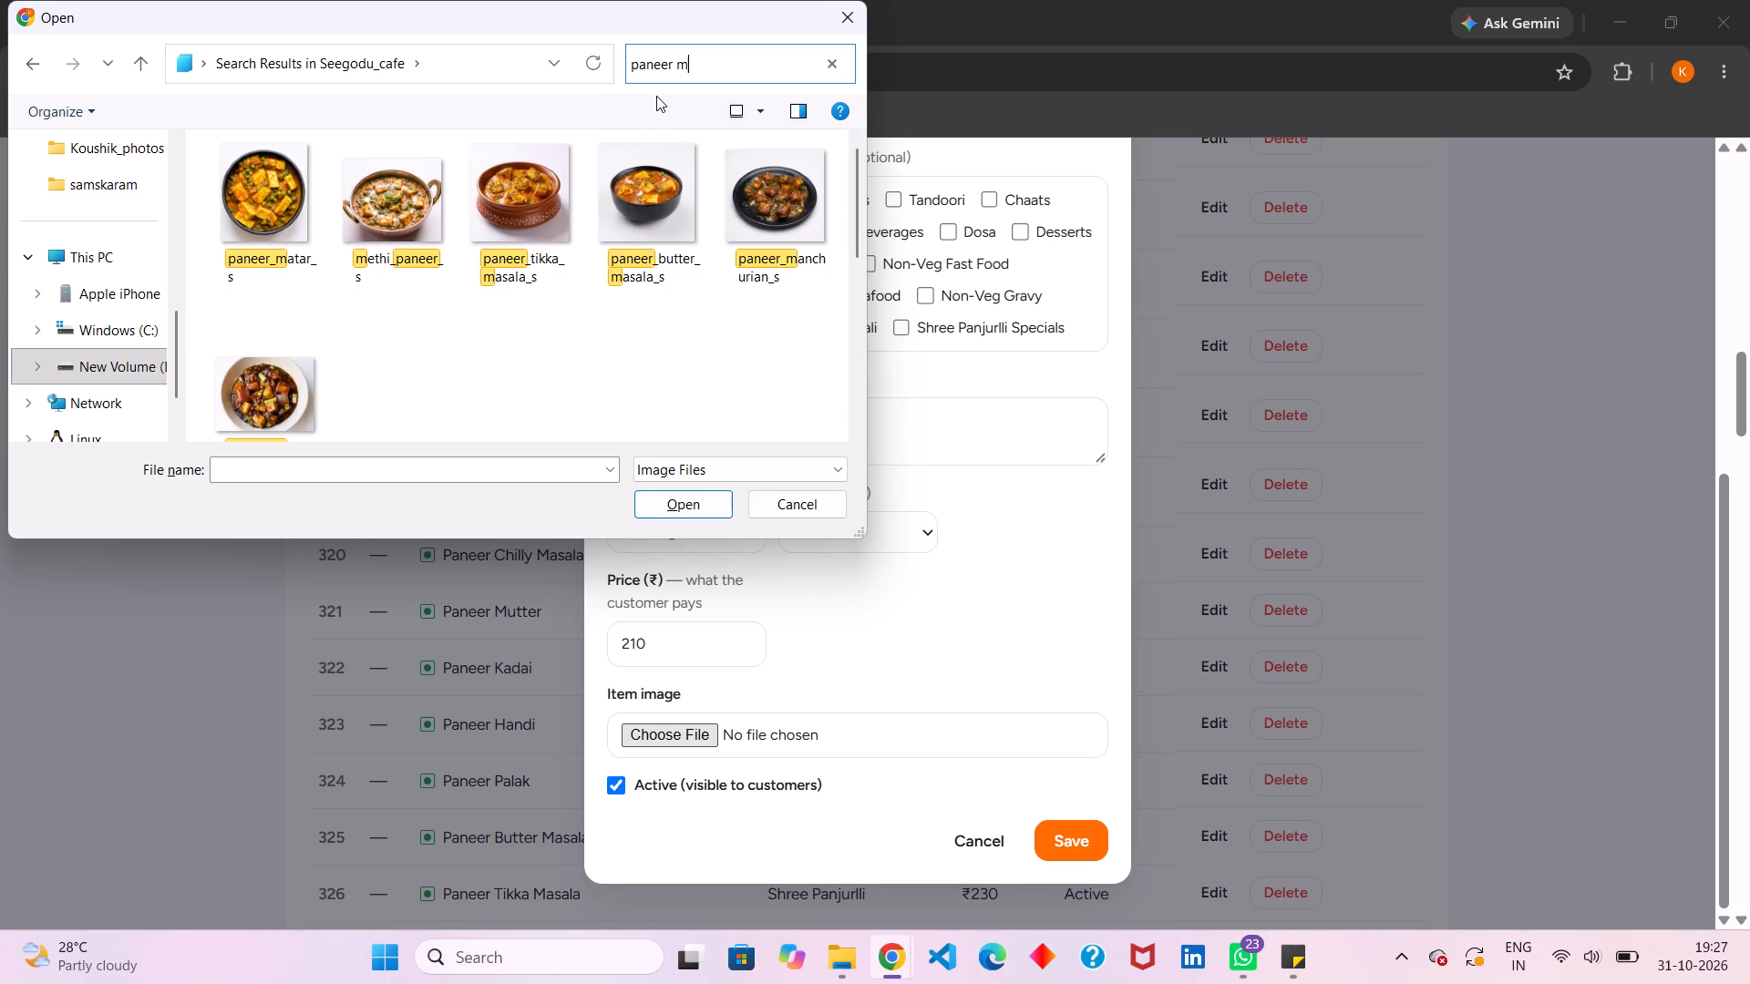
double_click(263, 210)
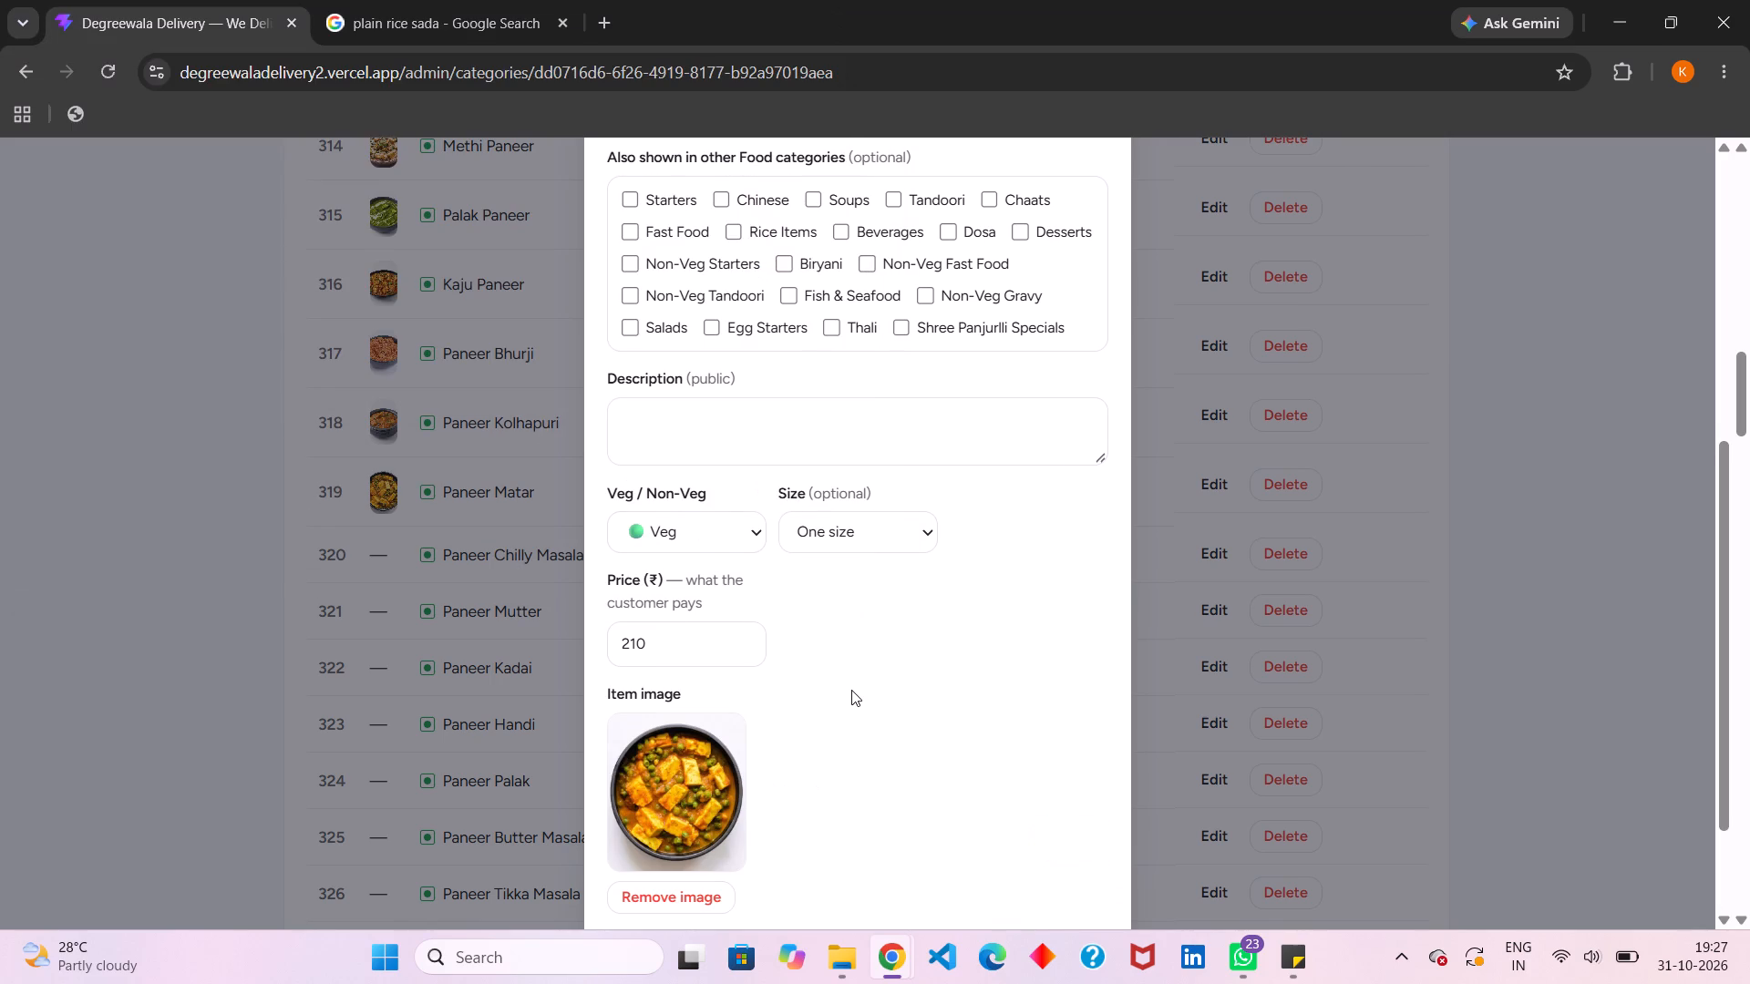
scroll(851, 690, up, 5)
scroll(851, 690, down, 7)
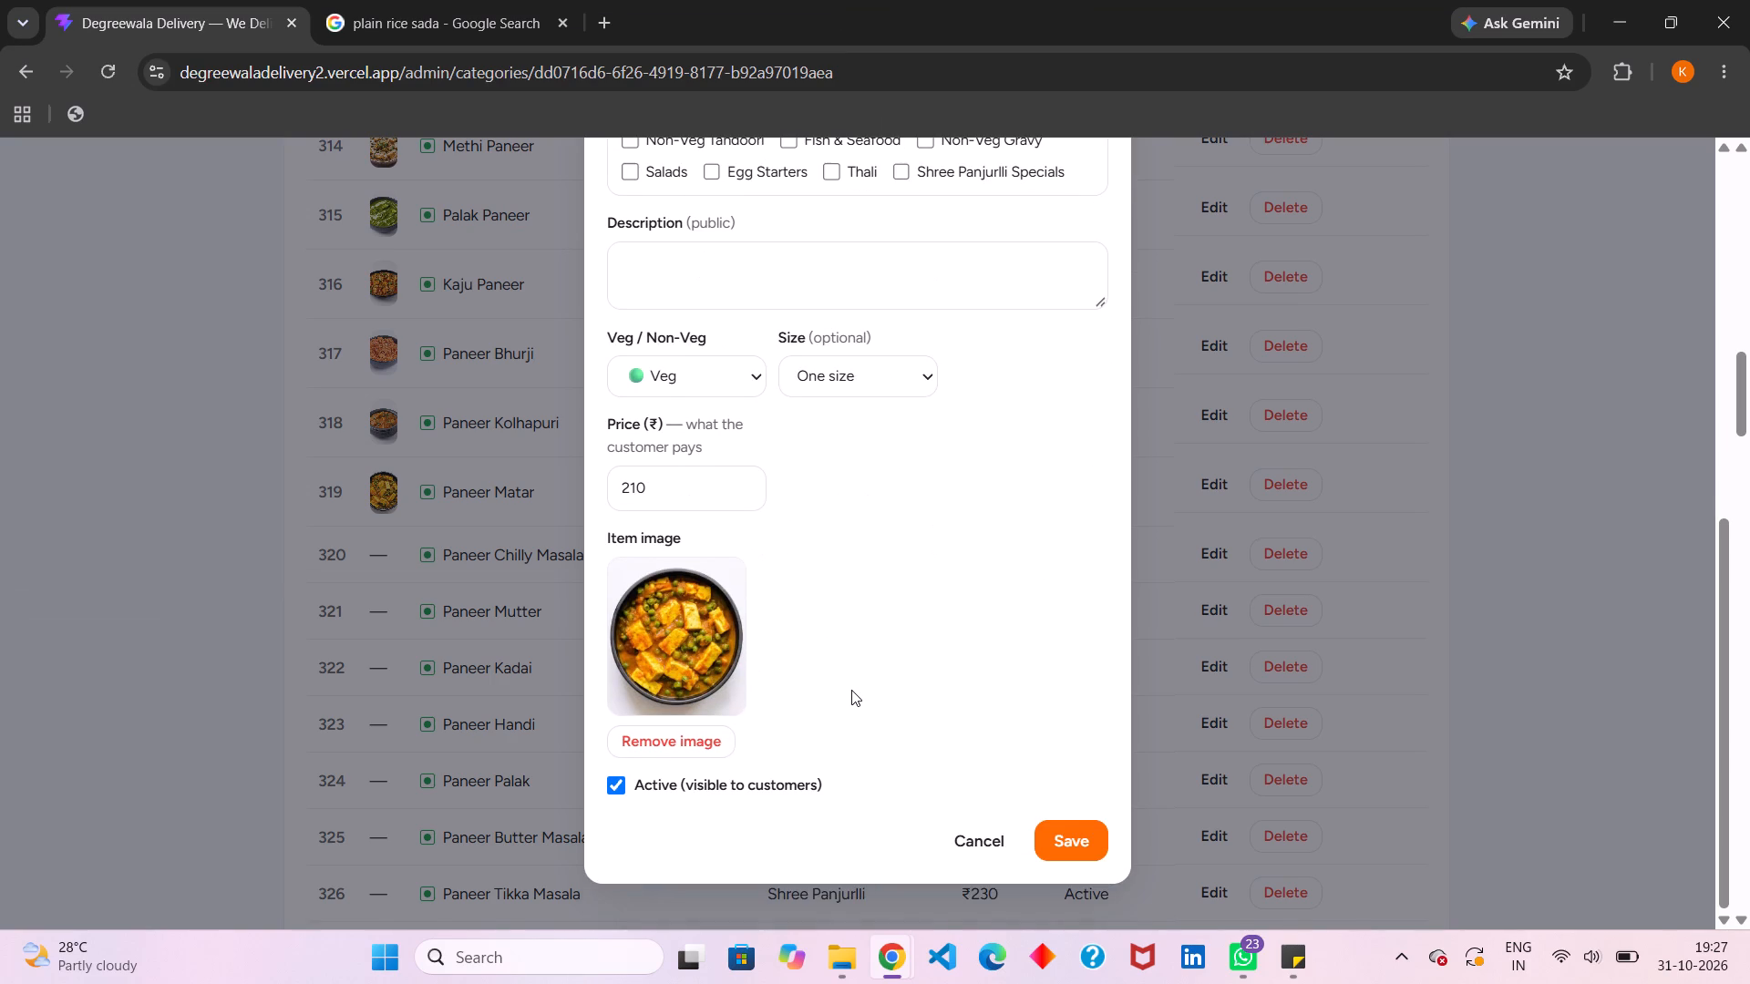
click(1062, 845)
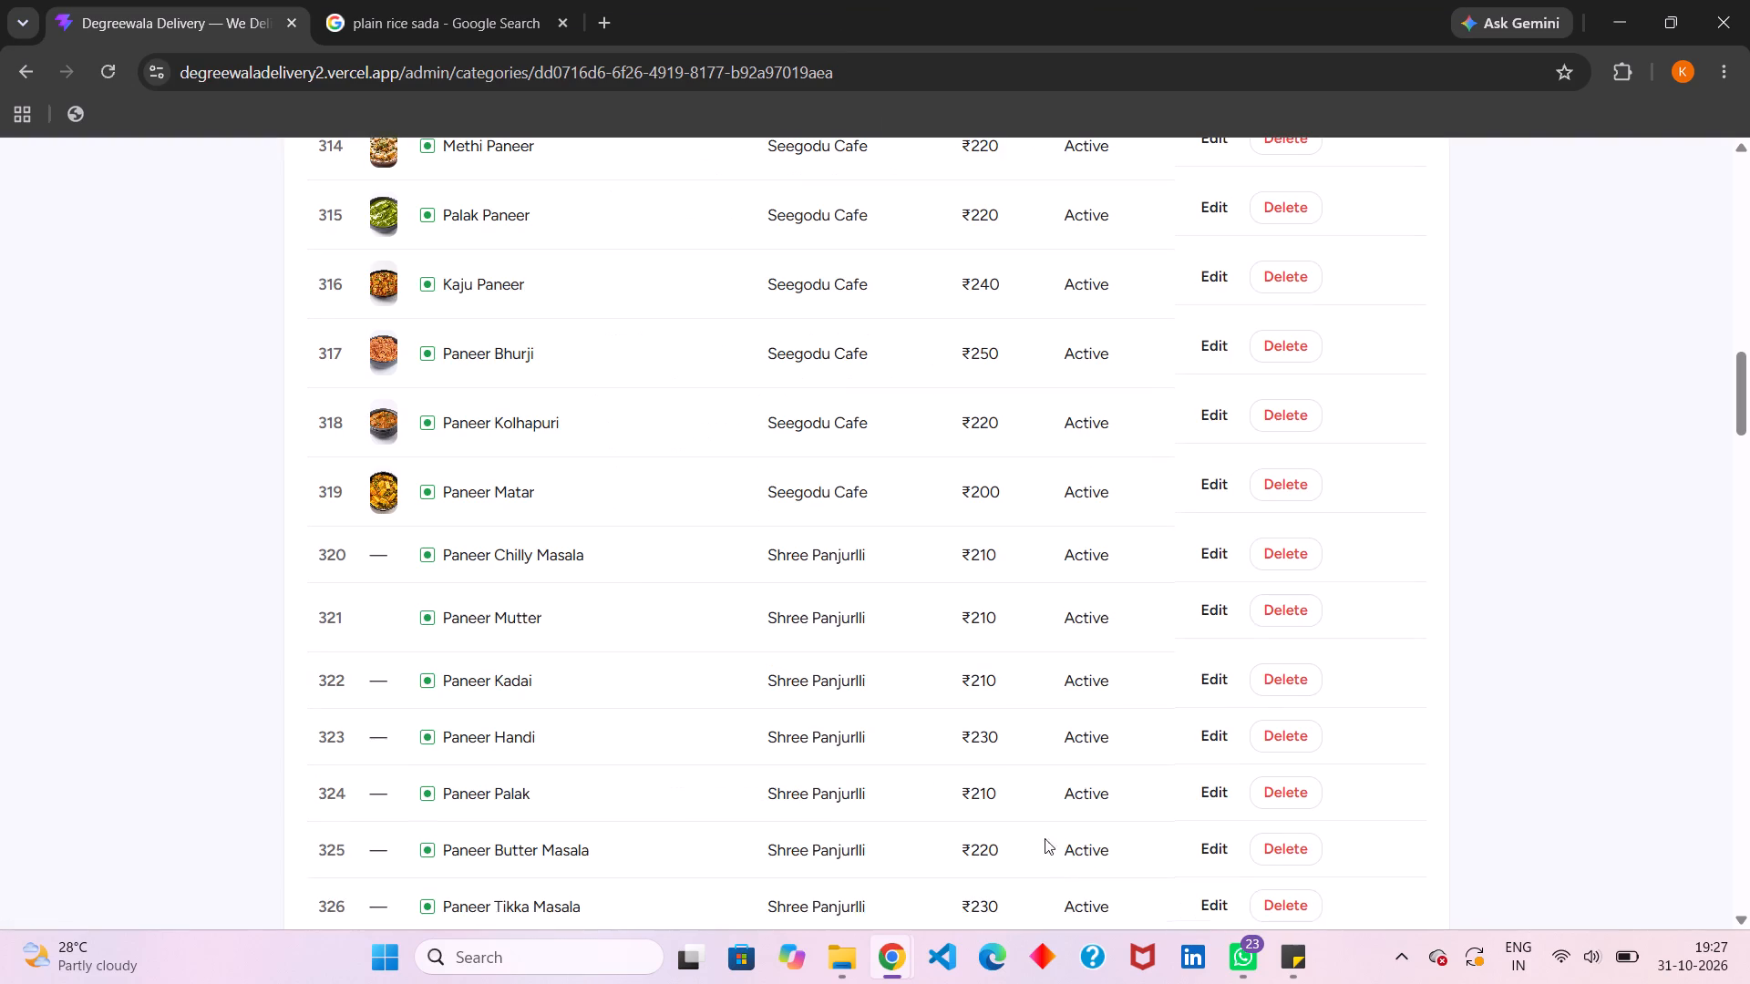
Add the kadai_paneer_s picture from the Seegodu_cafe folder to Shree Panjurlli's Paneer Kadai item and save it.
click(1212, 673)
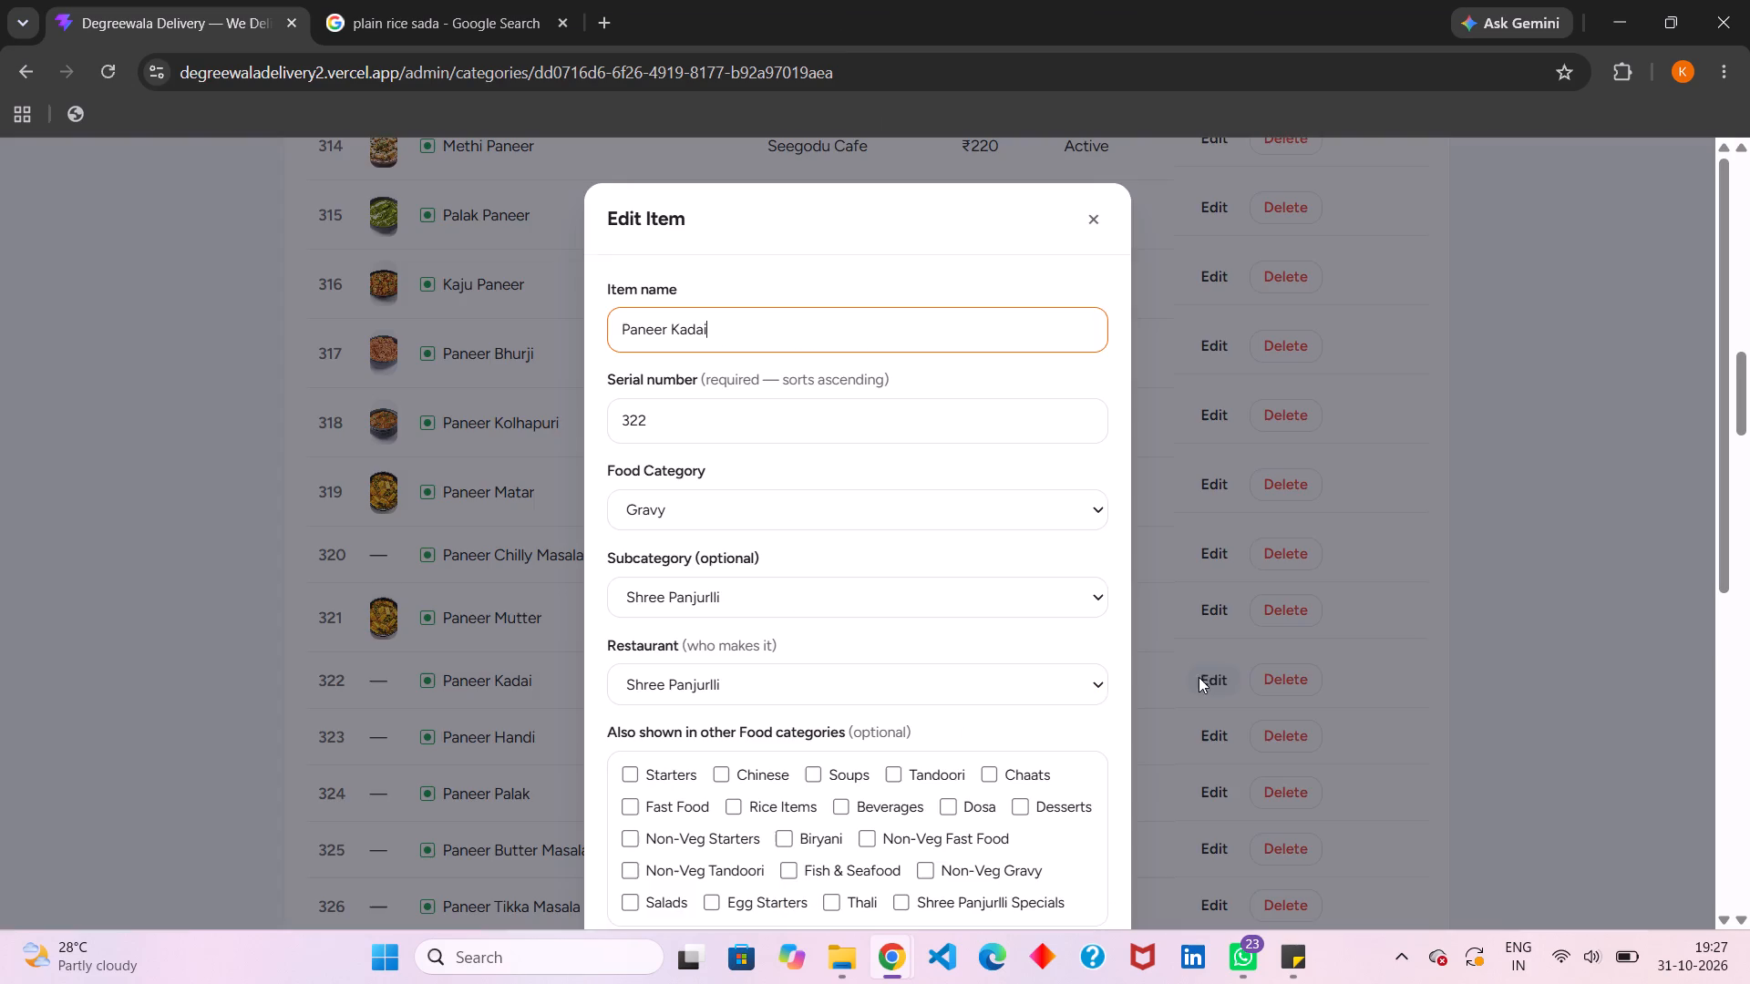
scroll(832, 493, down, 7)
click(686, 737)
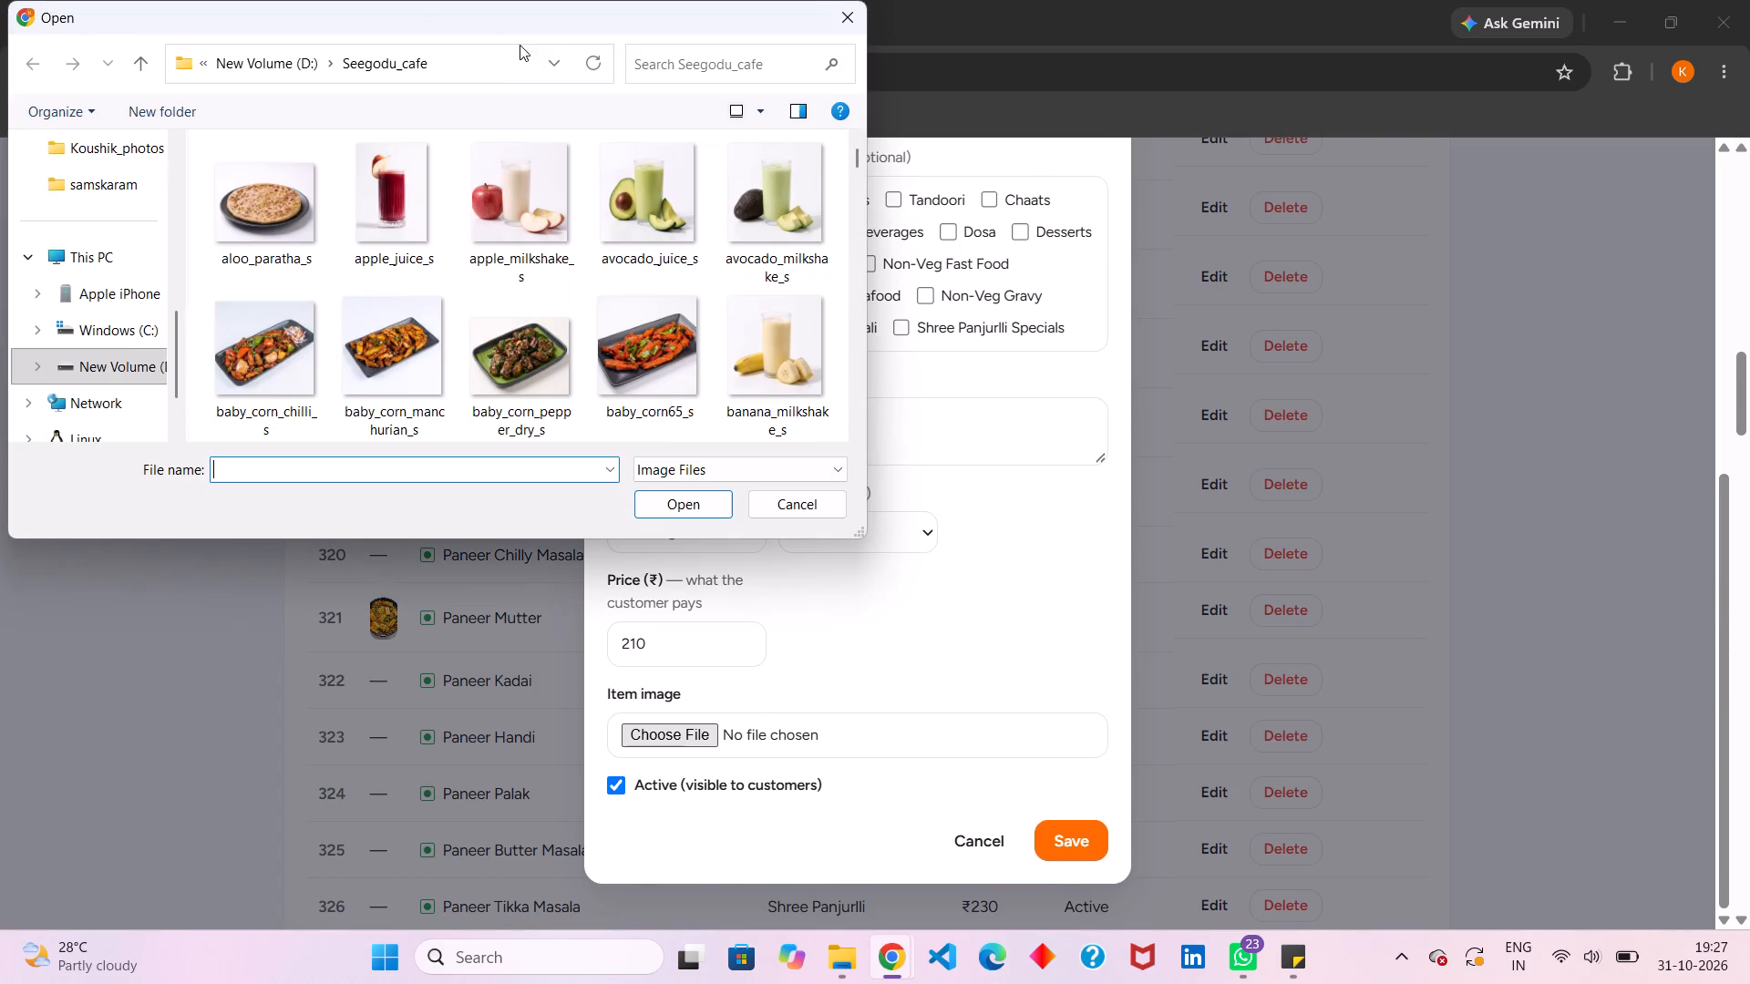
click(703, 70)
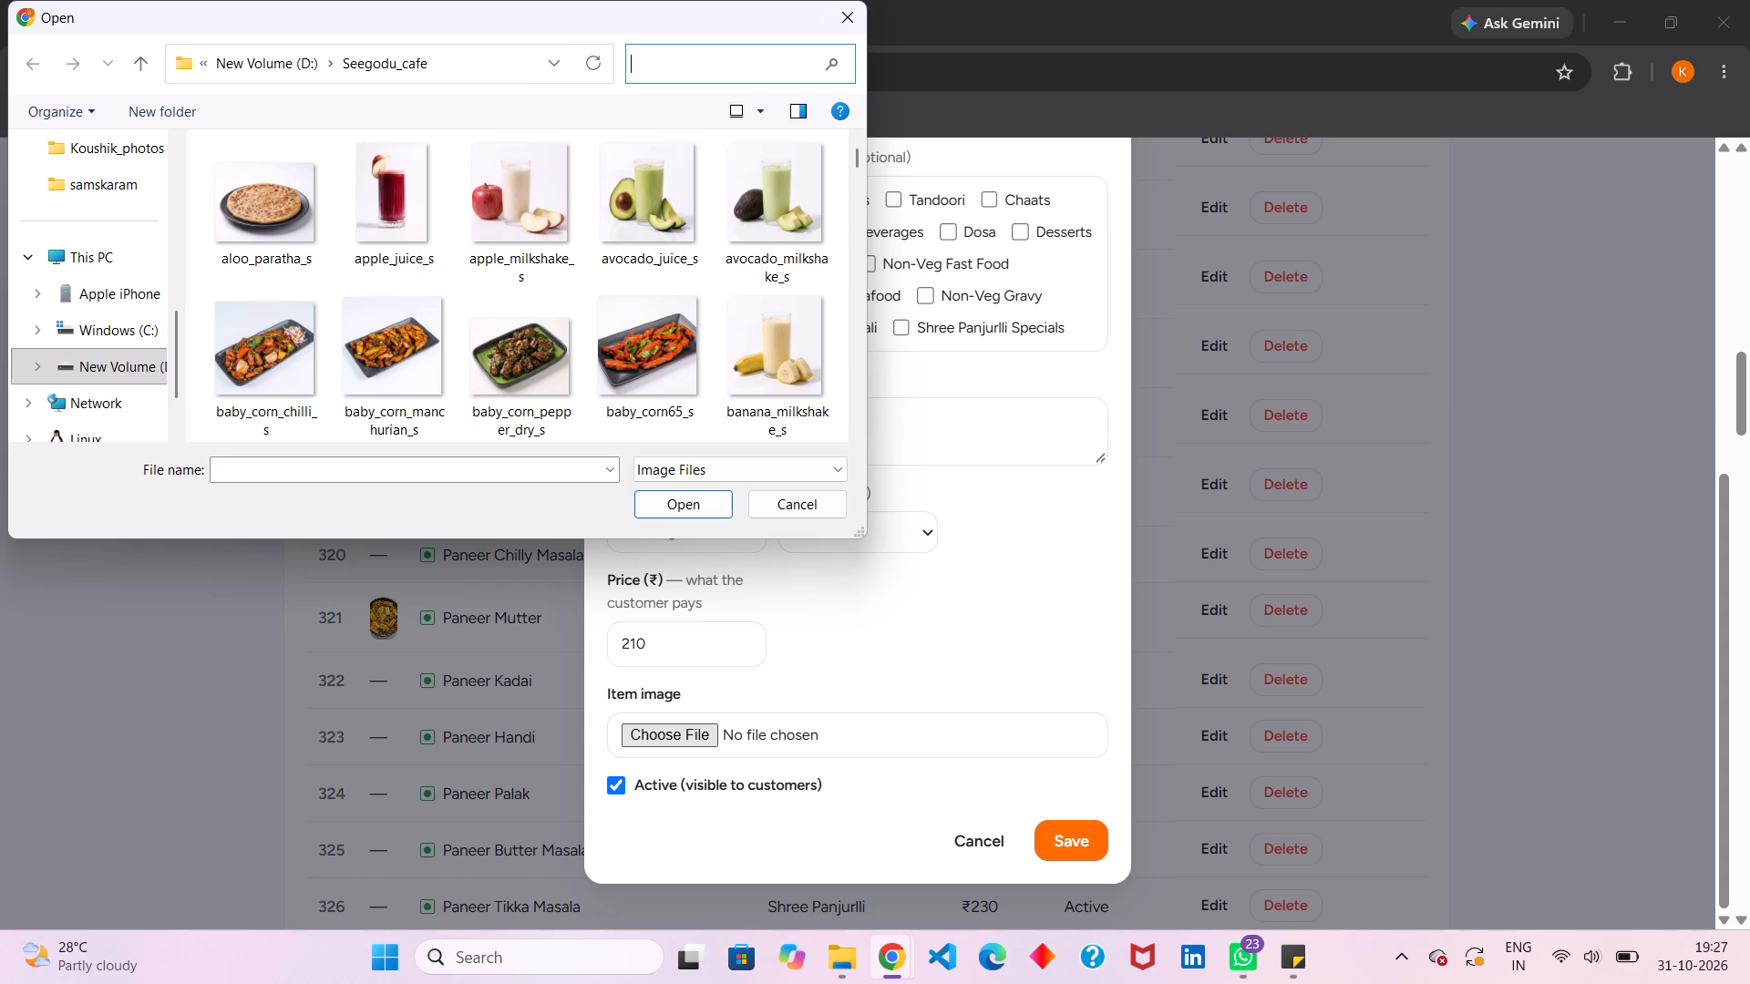
text(paneer kada)
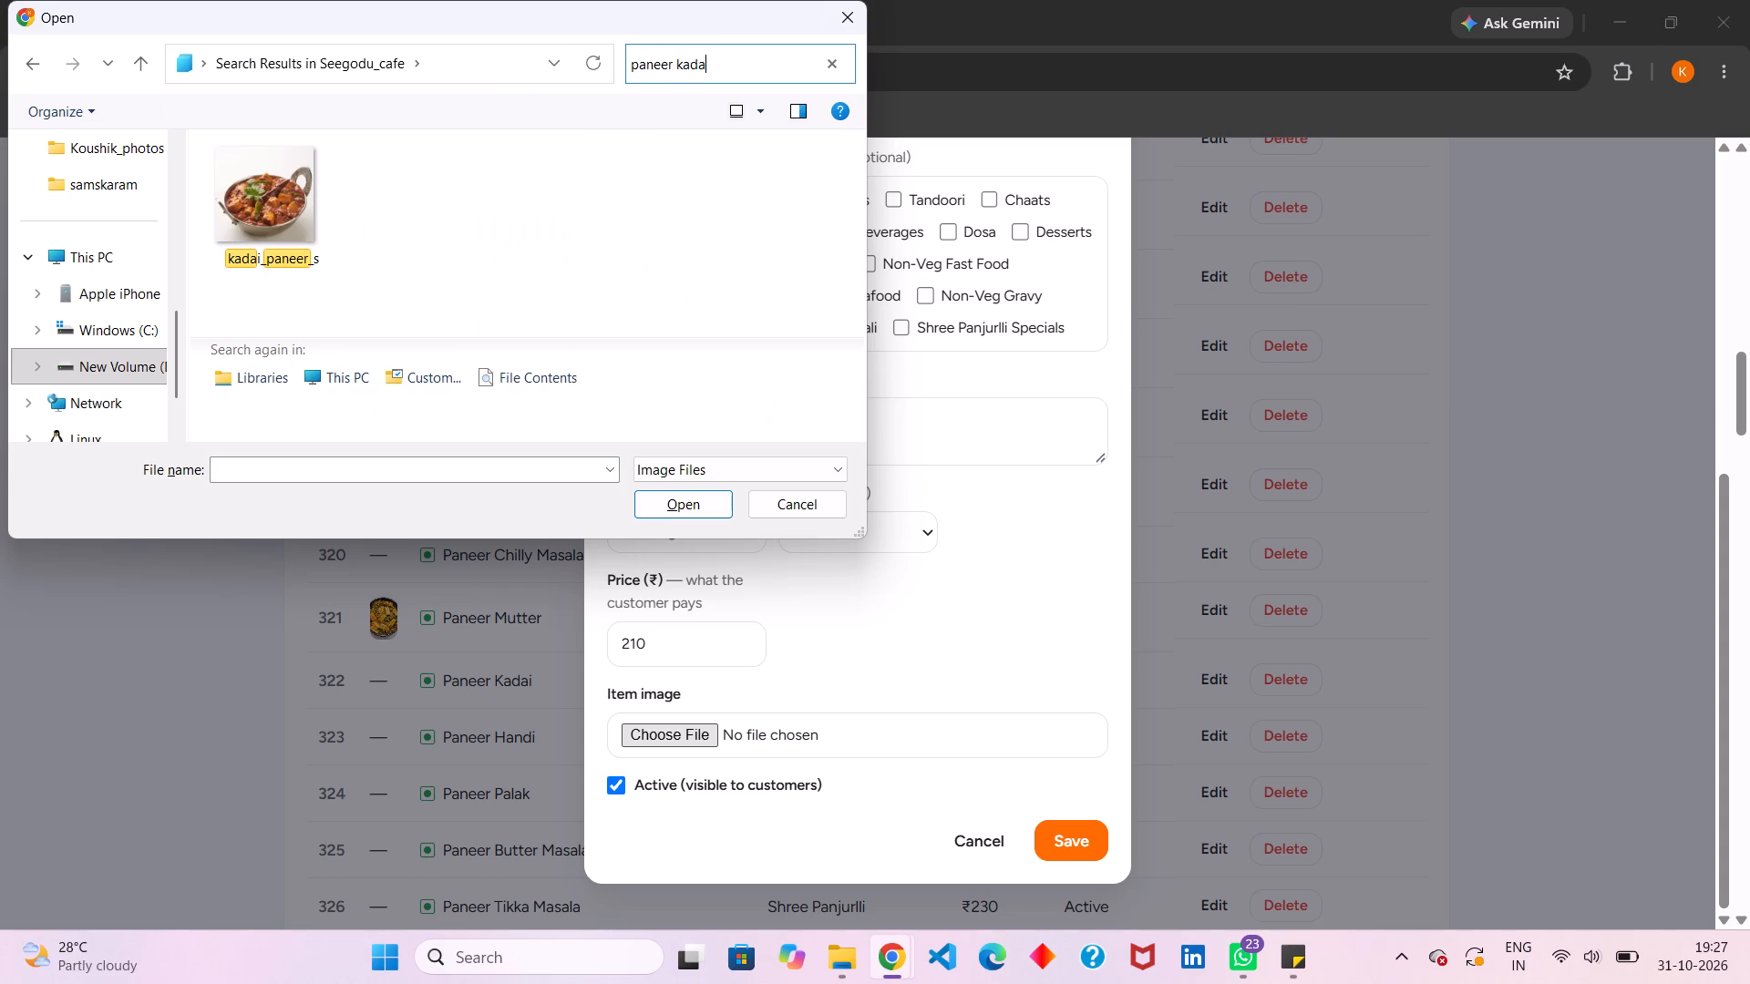
double_click(293, 175)
scroll(910, 770, down, 7)
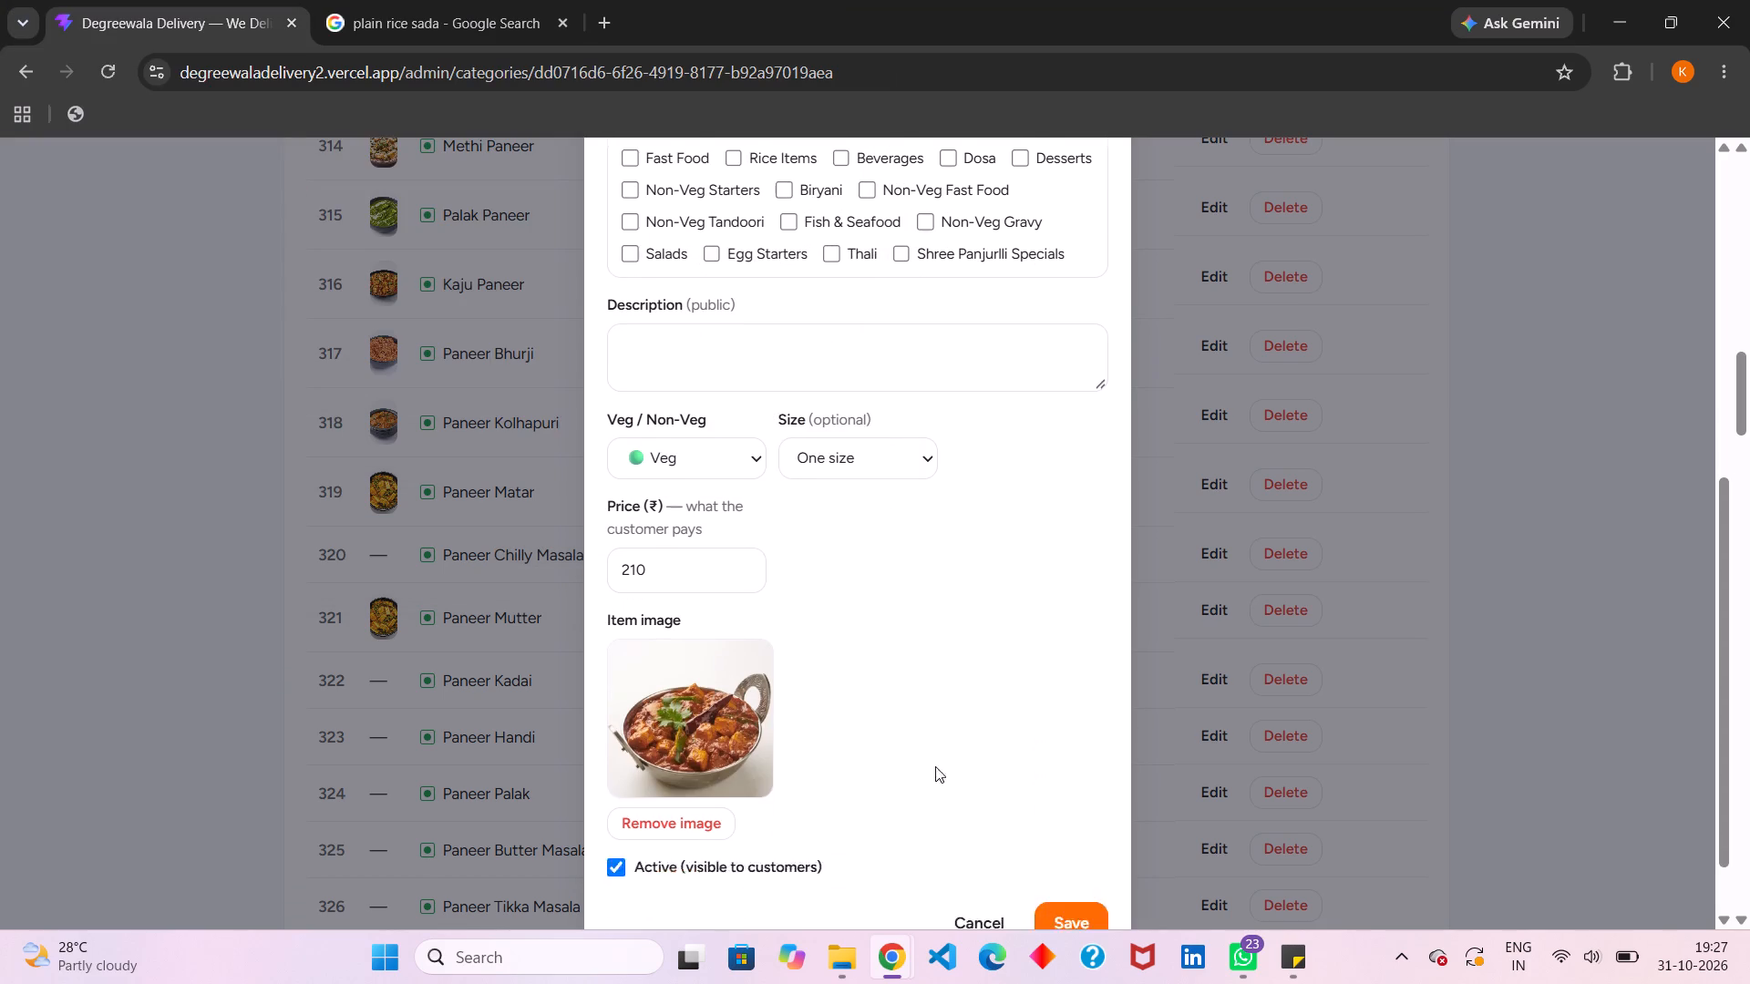
click(1065, 835)
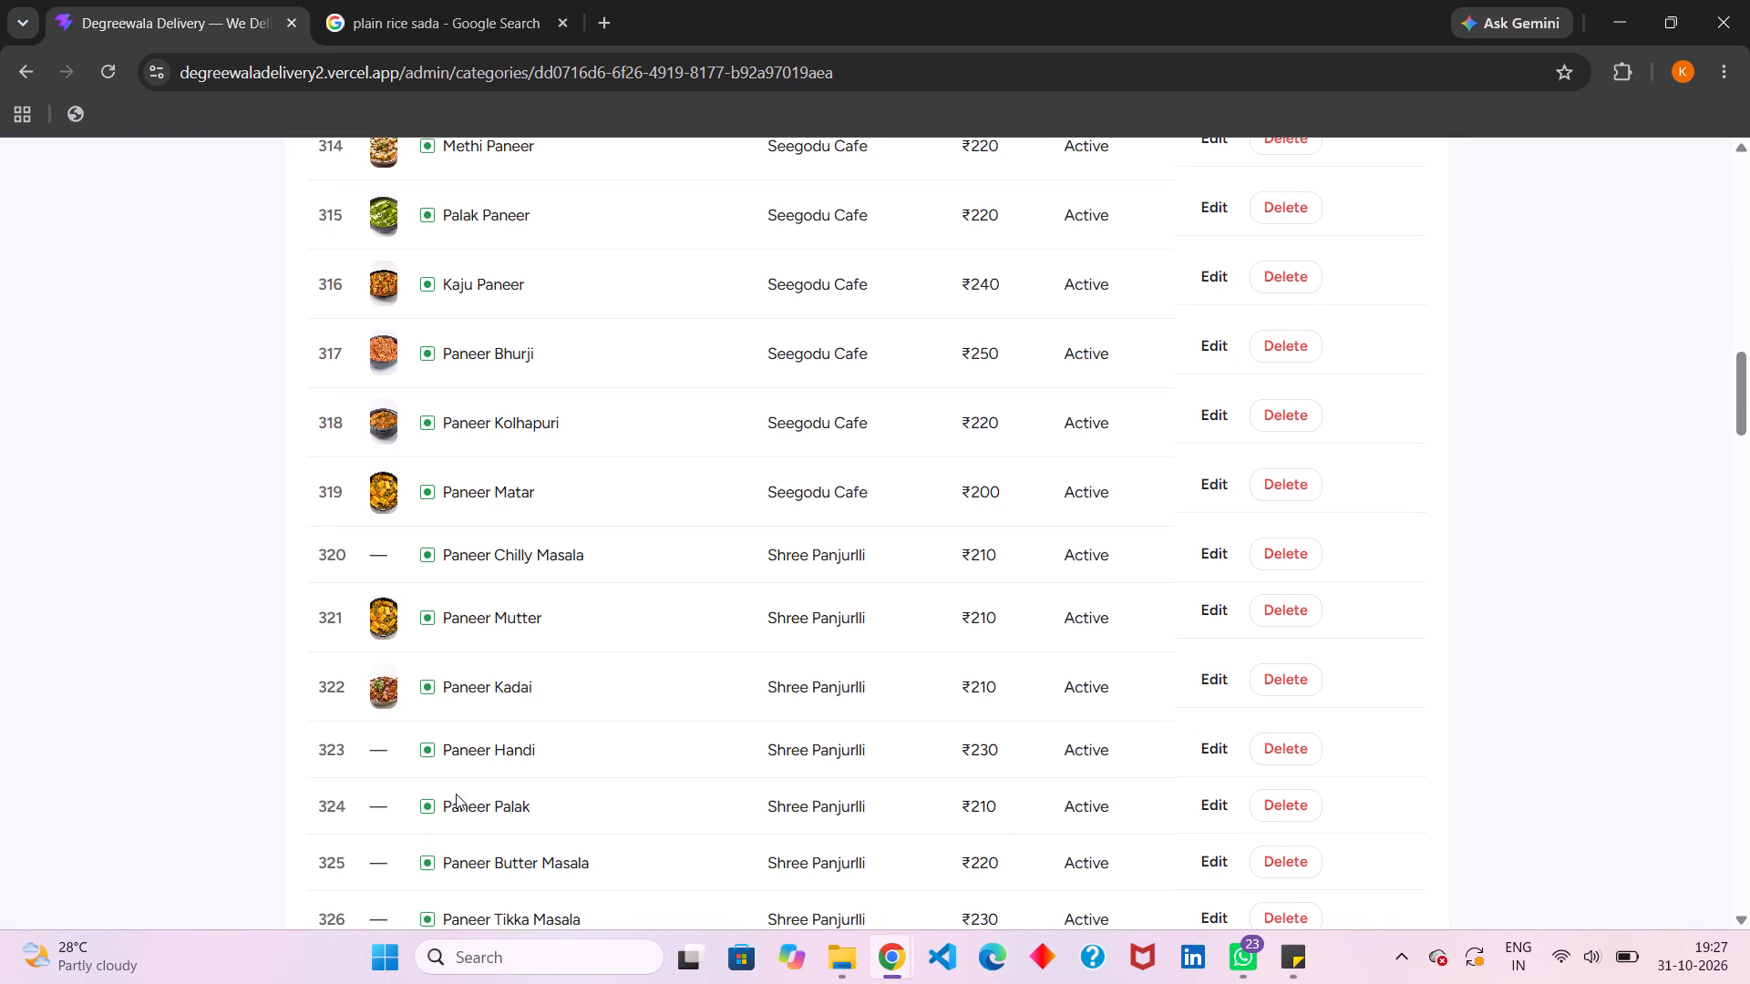
Add the palak_paneer_s picture from the Seegodu_cafe folder to Shree Panjurlli's Paneer Palak item and save it.
click(1200, 807)
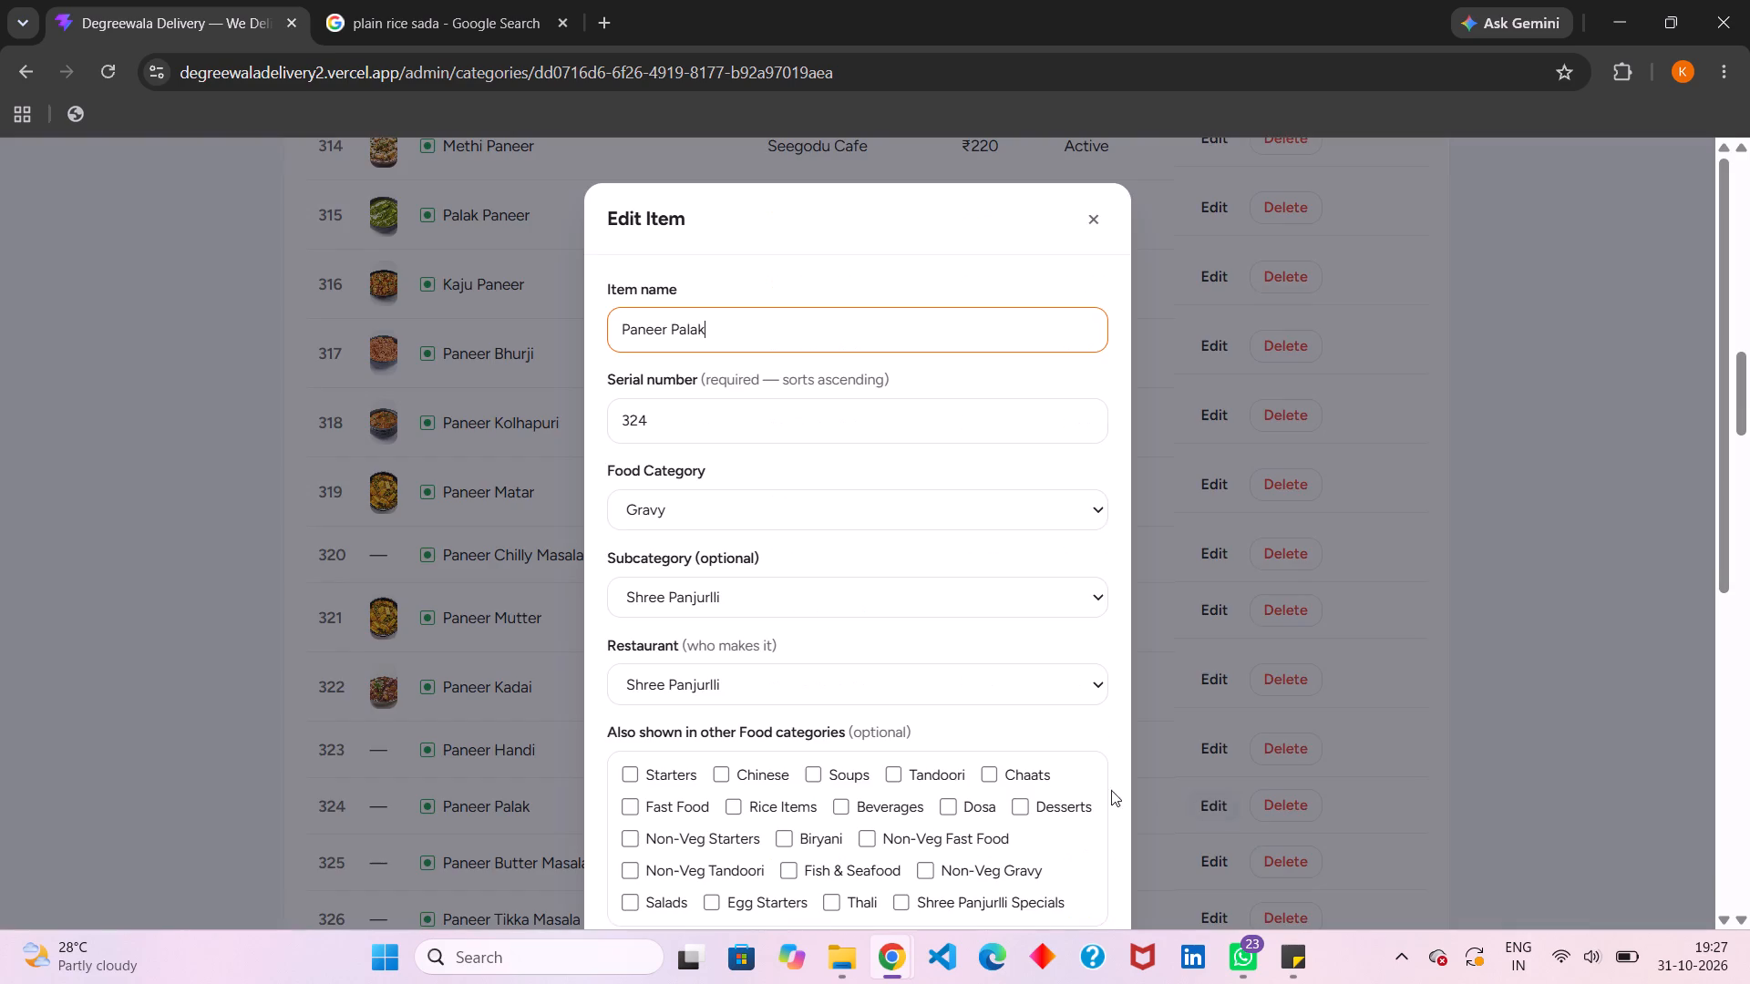
scroll(783, 598, down, 7)
click(687, 739)
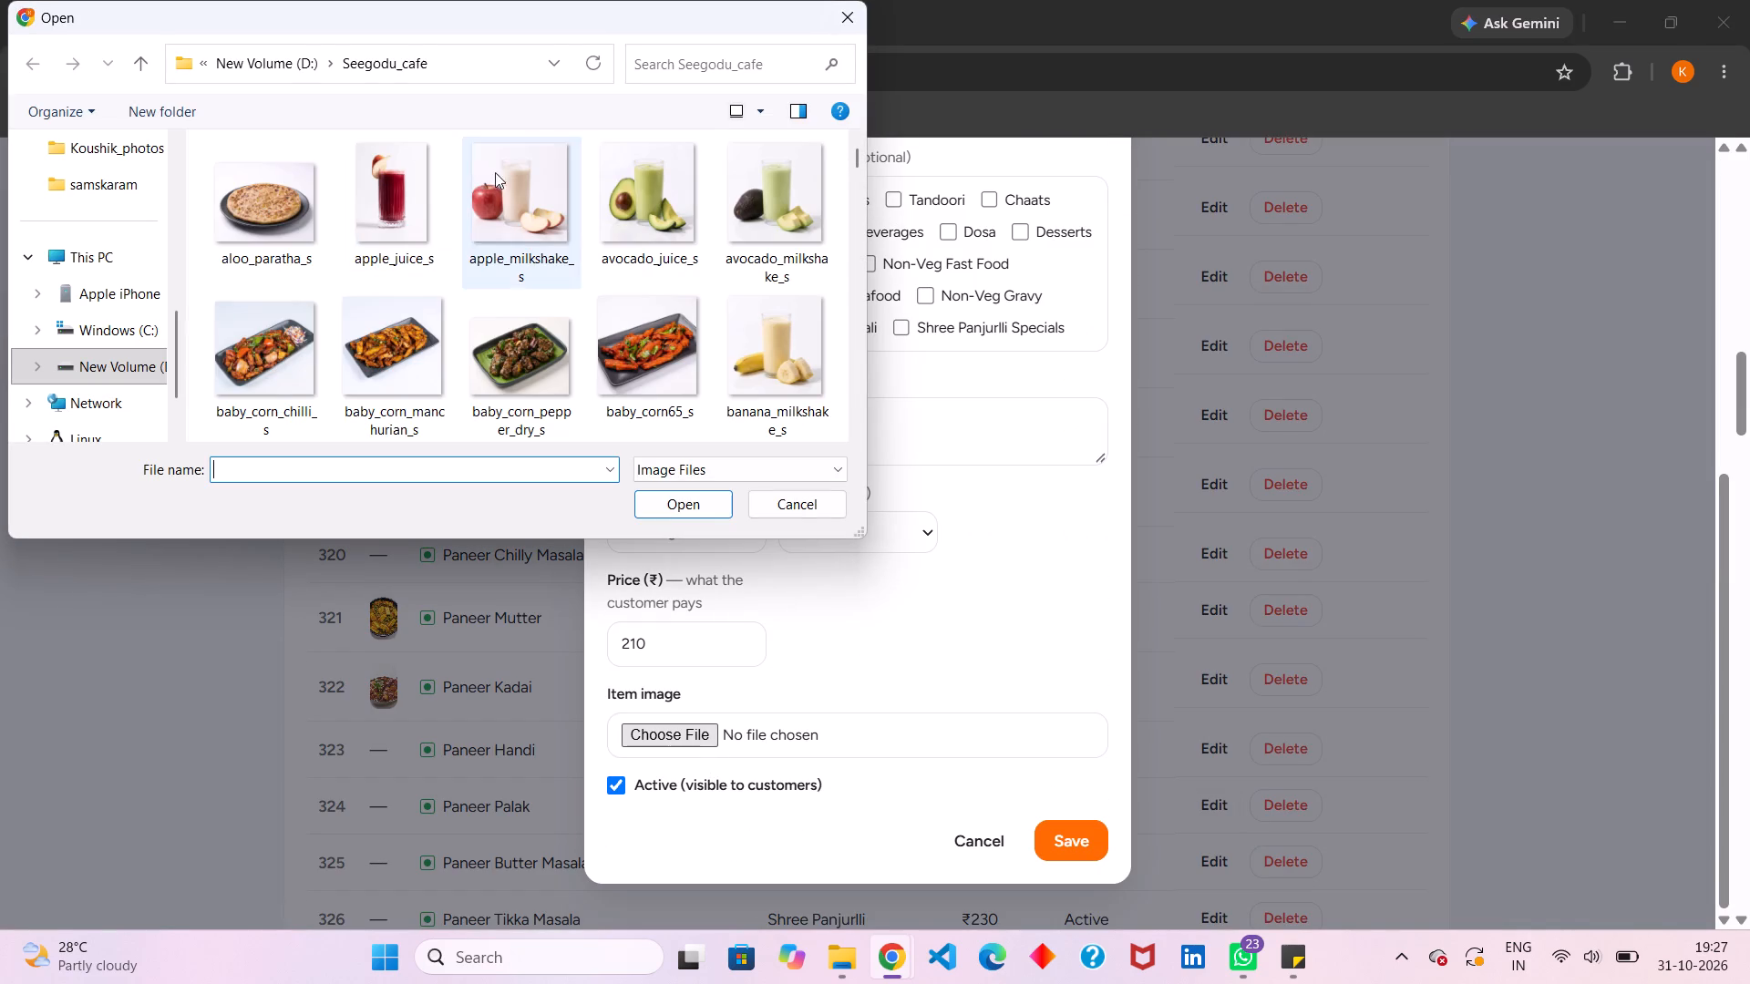
click(714, 58)
text(palak pane)
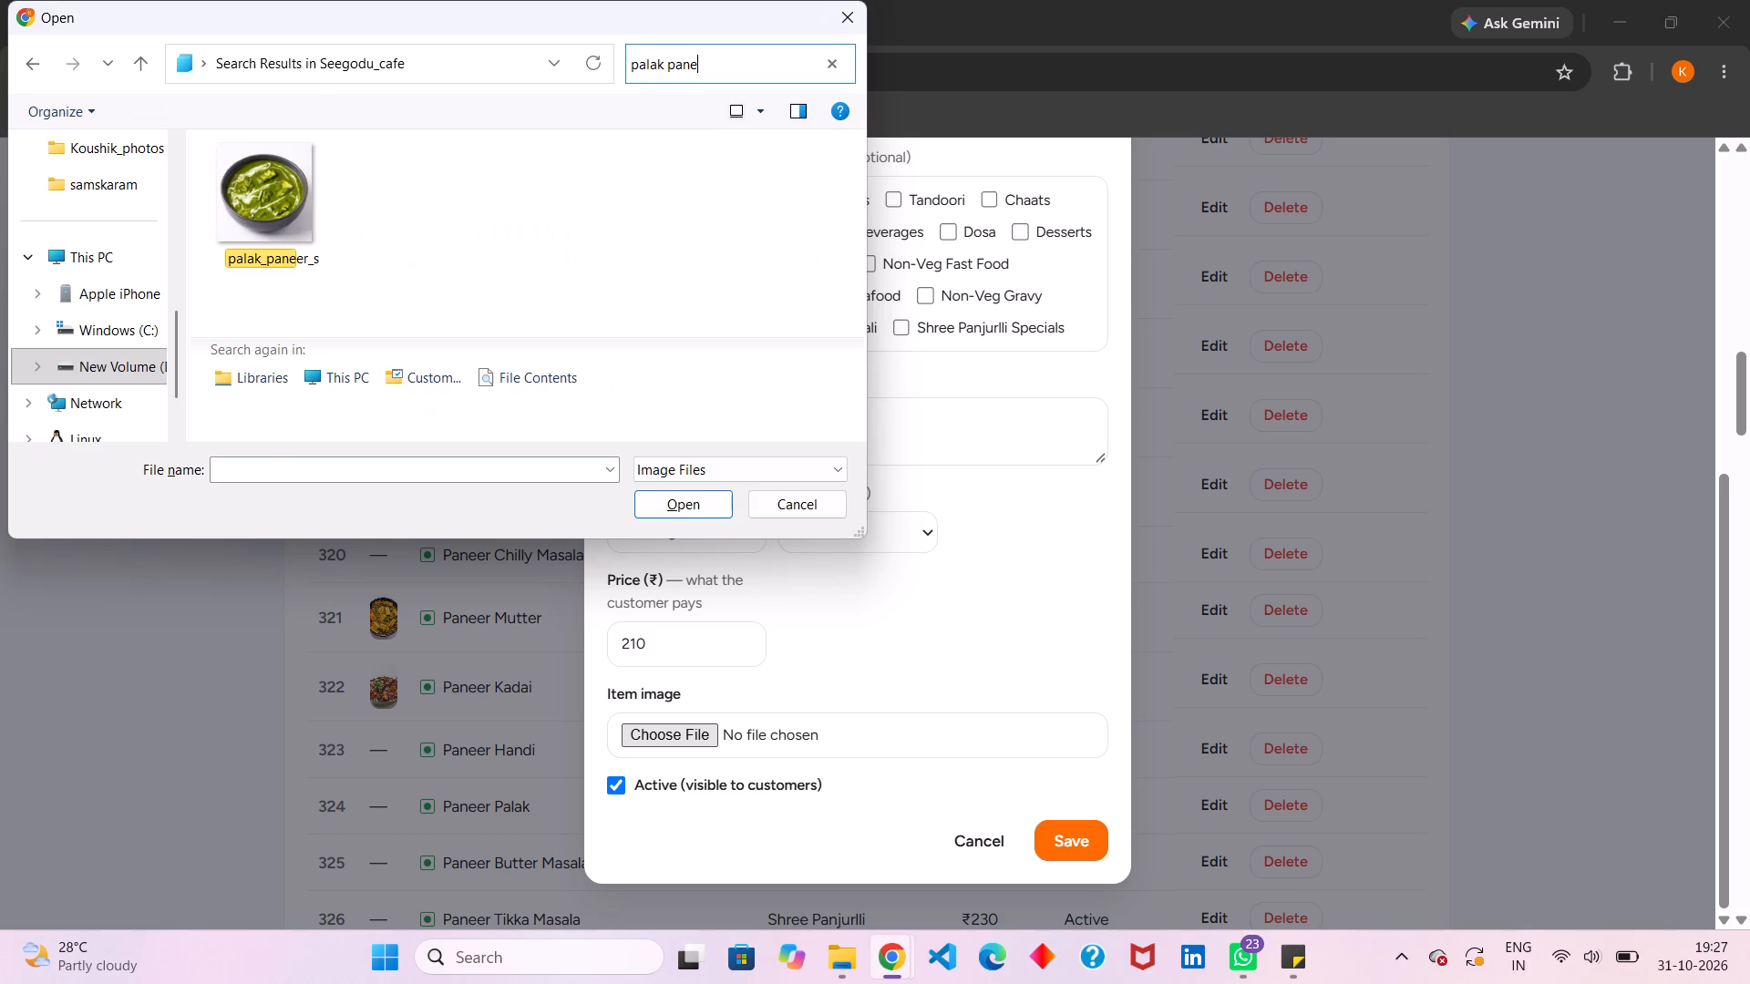
double_click(223, 190)
scroll(788, 584, down, 6)
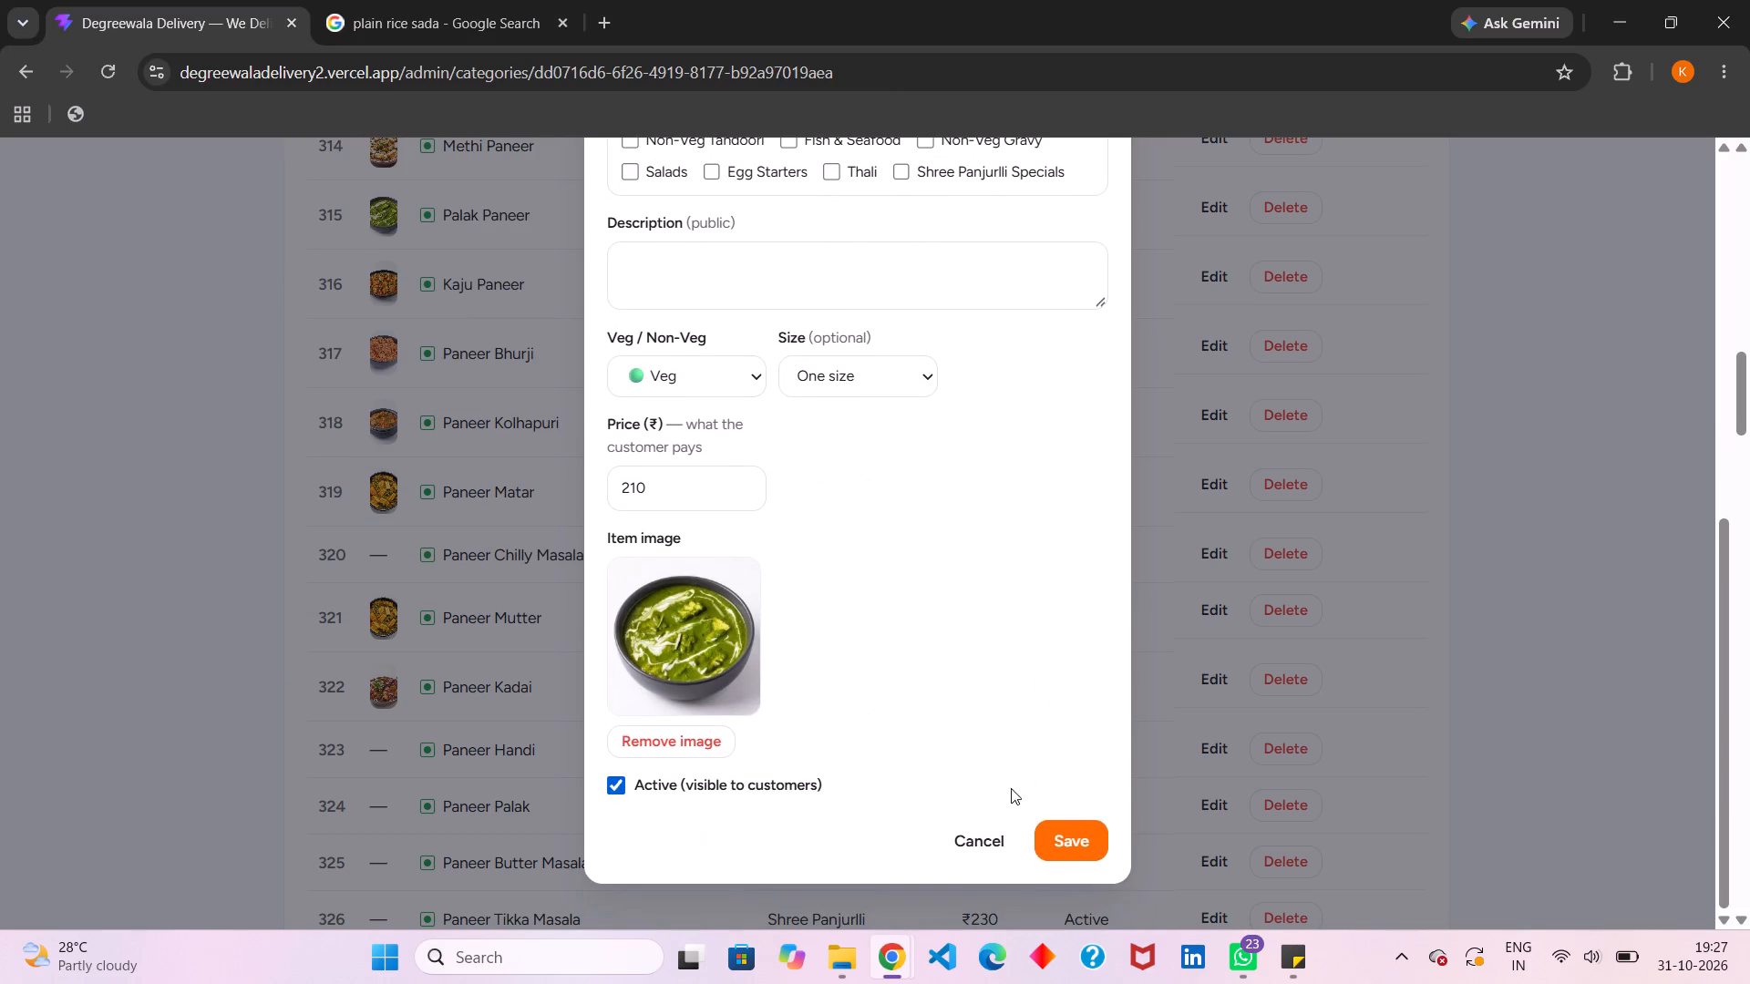
click(1053, 831)
Add the paneer_butter_masala_s picture from the Seegodu_cafe folder to Shree Panjurlli's Paneer Butter Masala item and save it.
scroll(649, 549, down, 2)
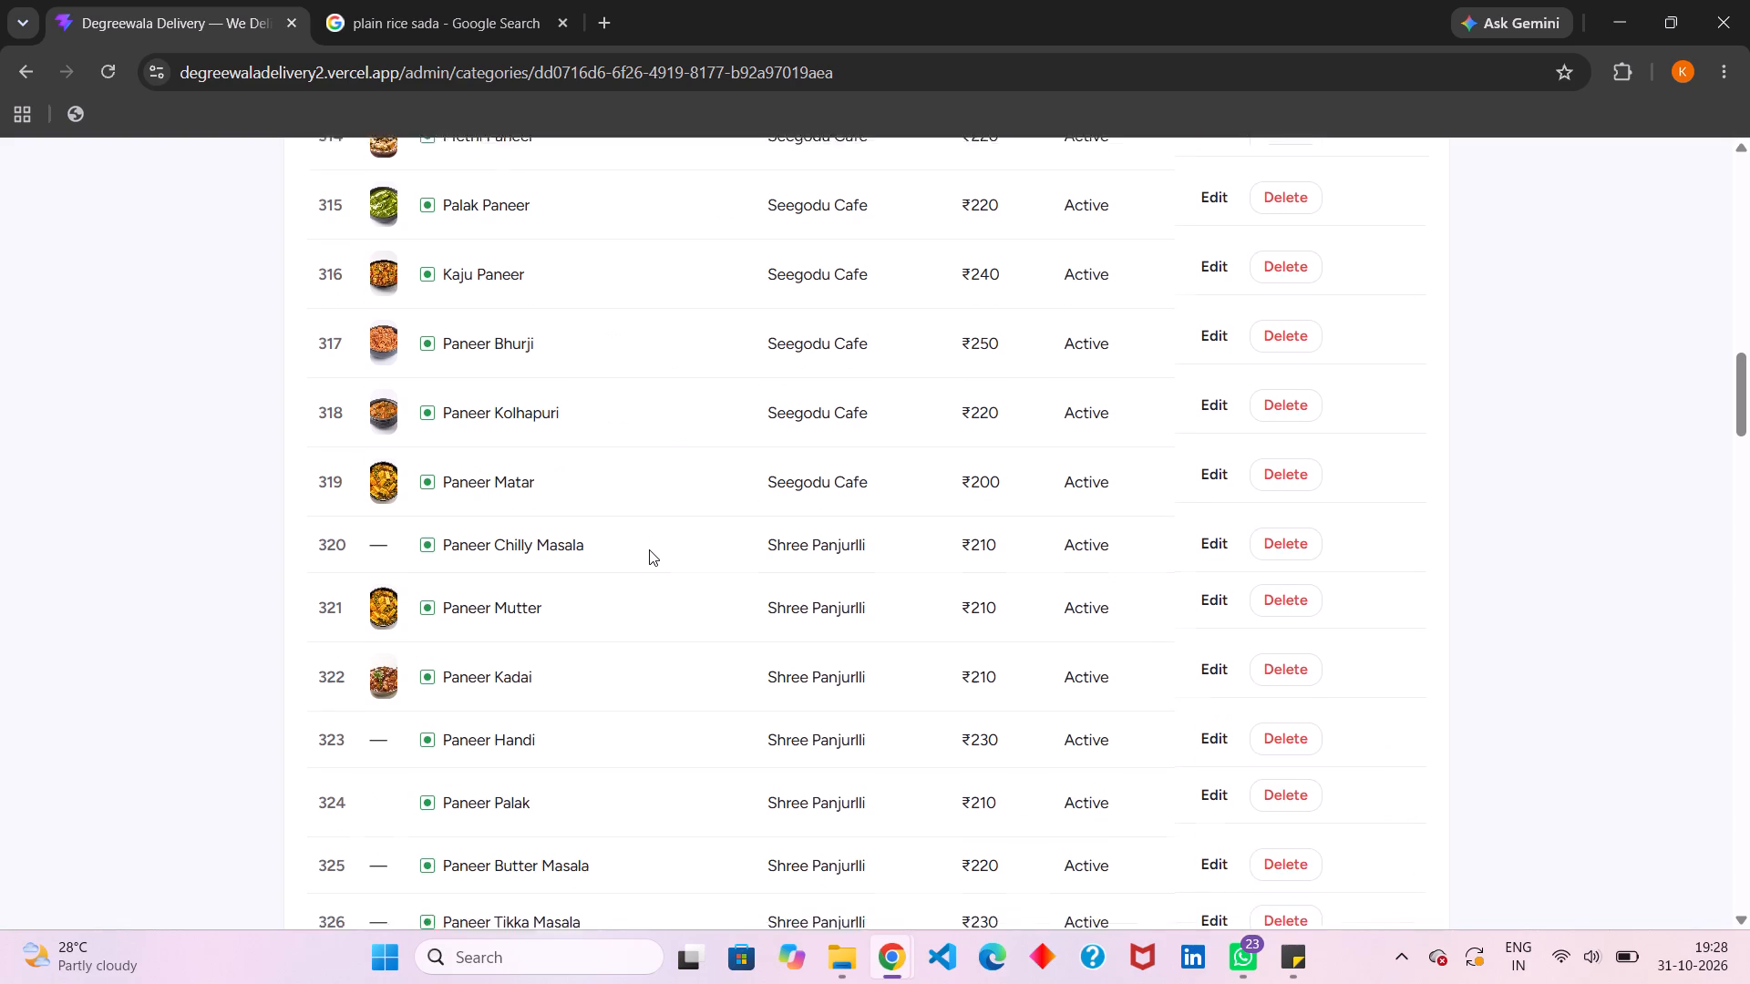
scroll(649, 549, down, 3)
scroll(479, 313, up, 1)
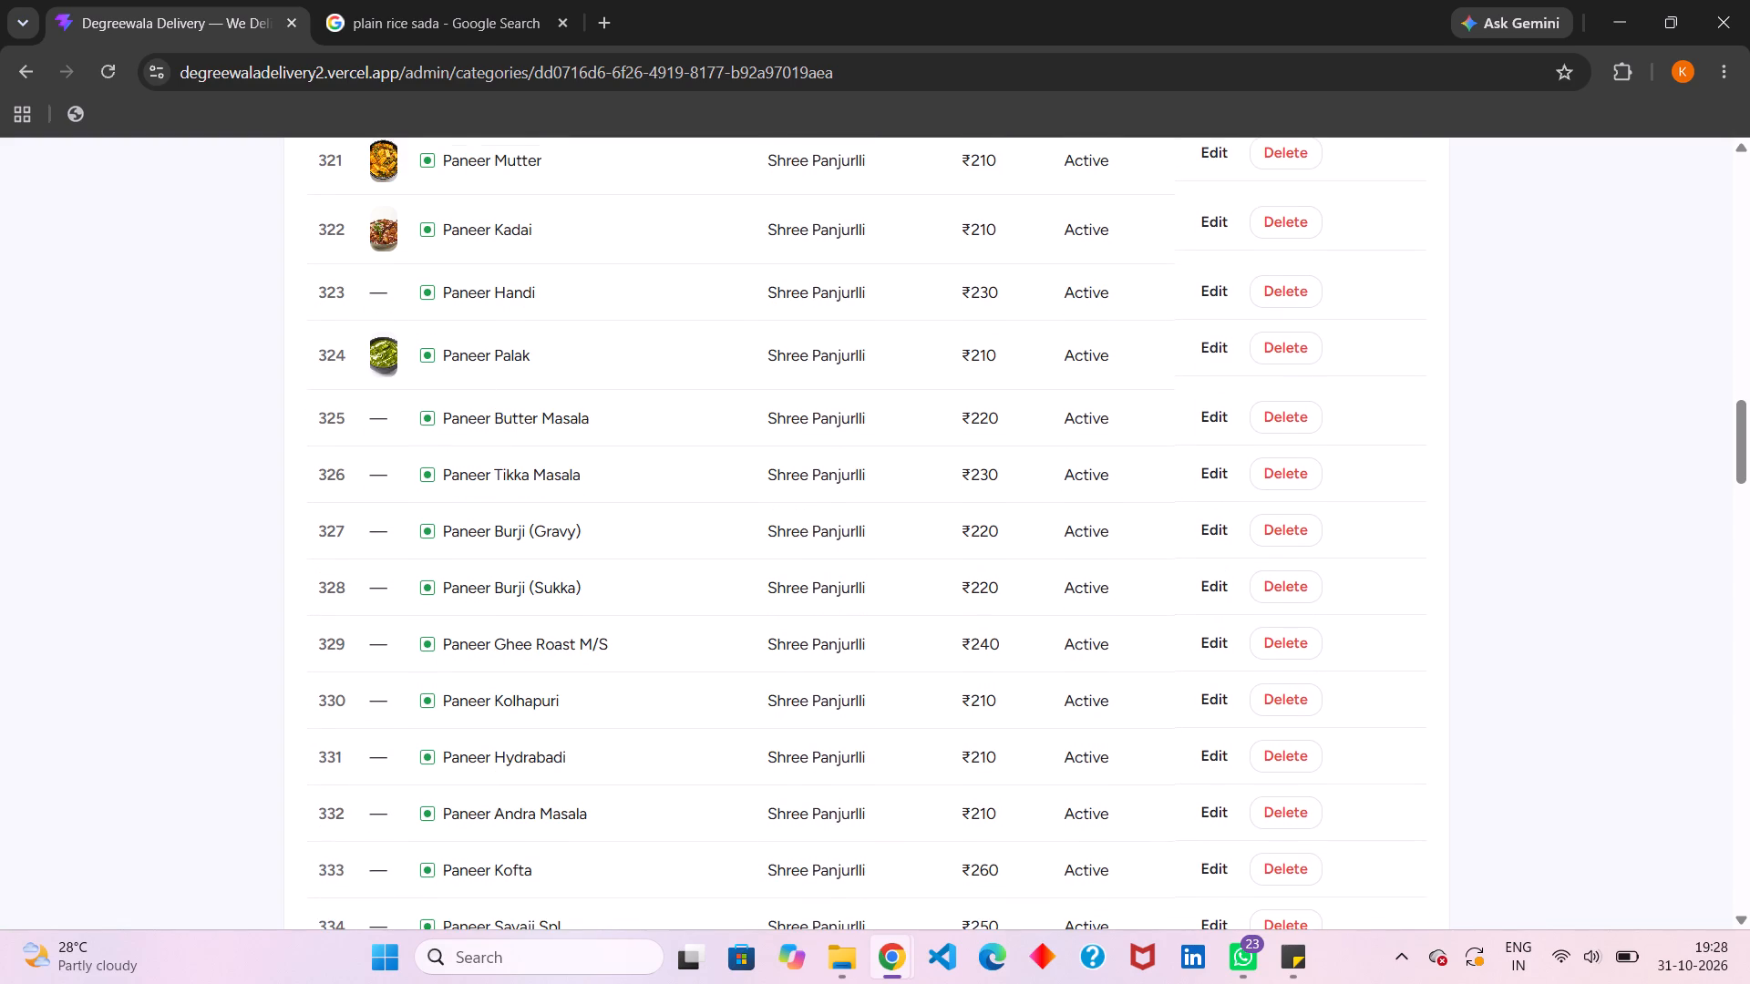
click(1200, 411)
scroll(849, 468, down, 7)
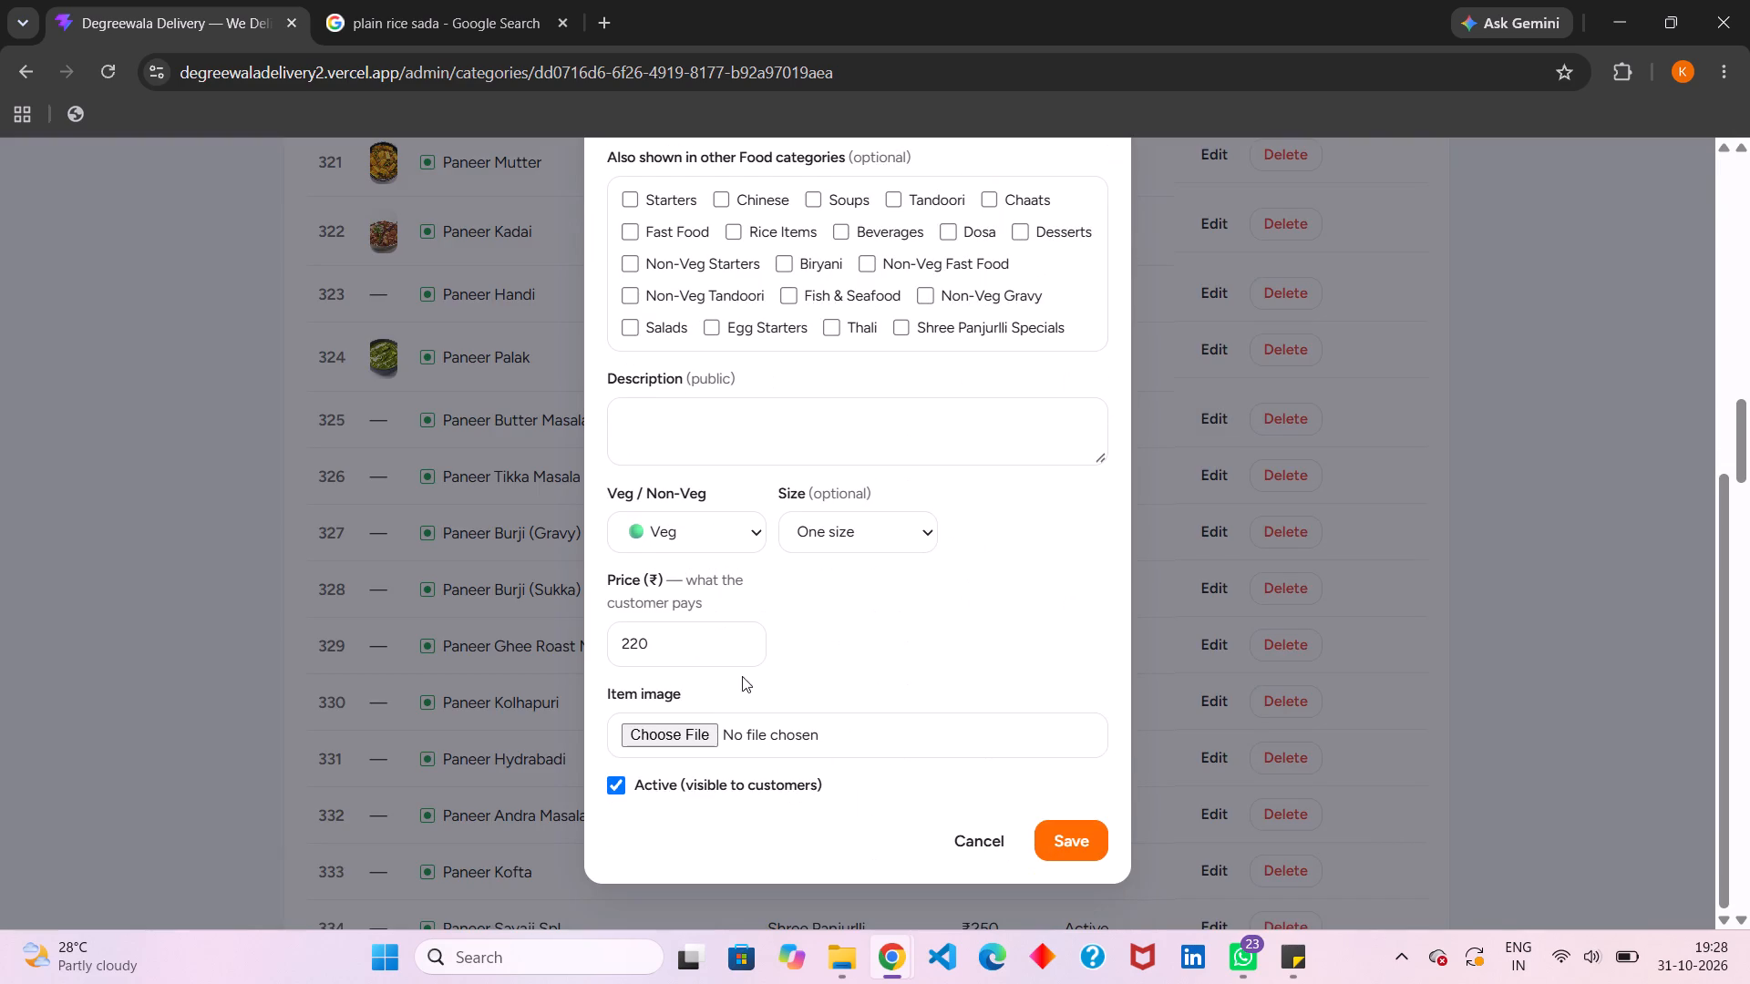
click(649, 723)
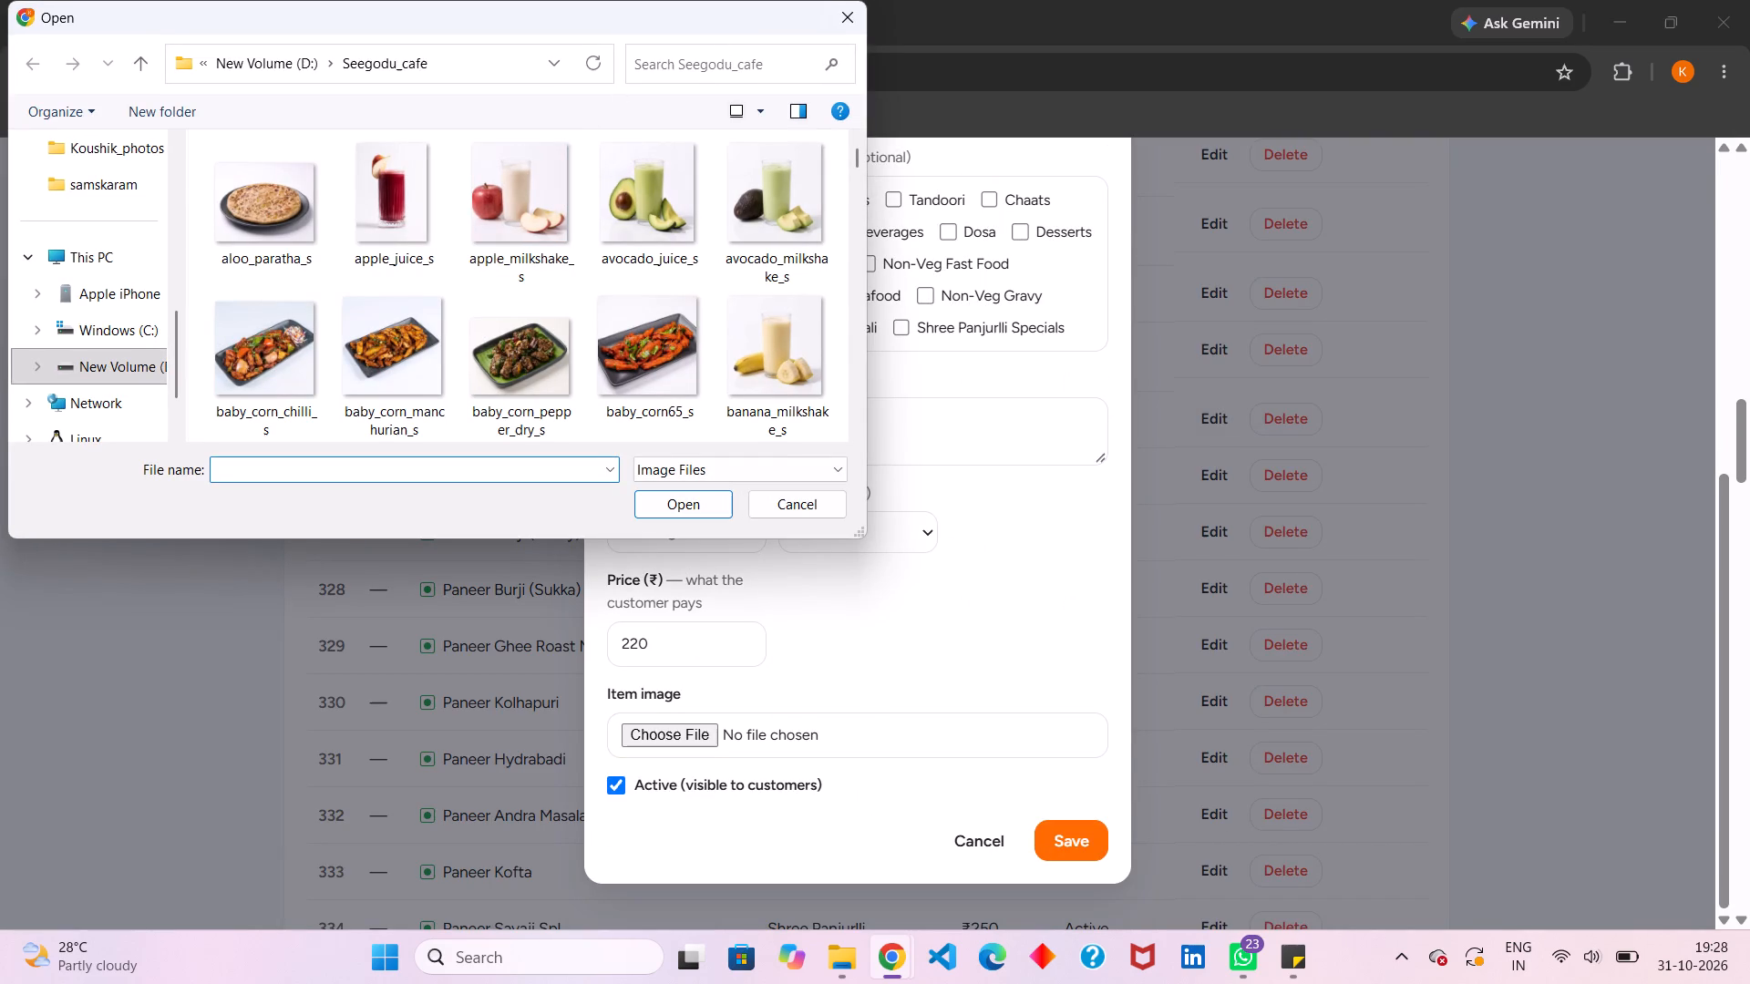
click(700, 61)
text(paneer butter ma)
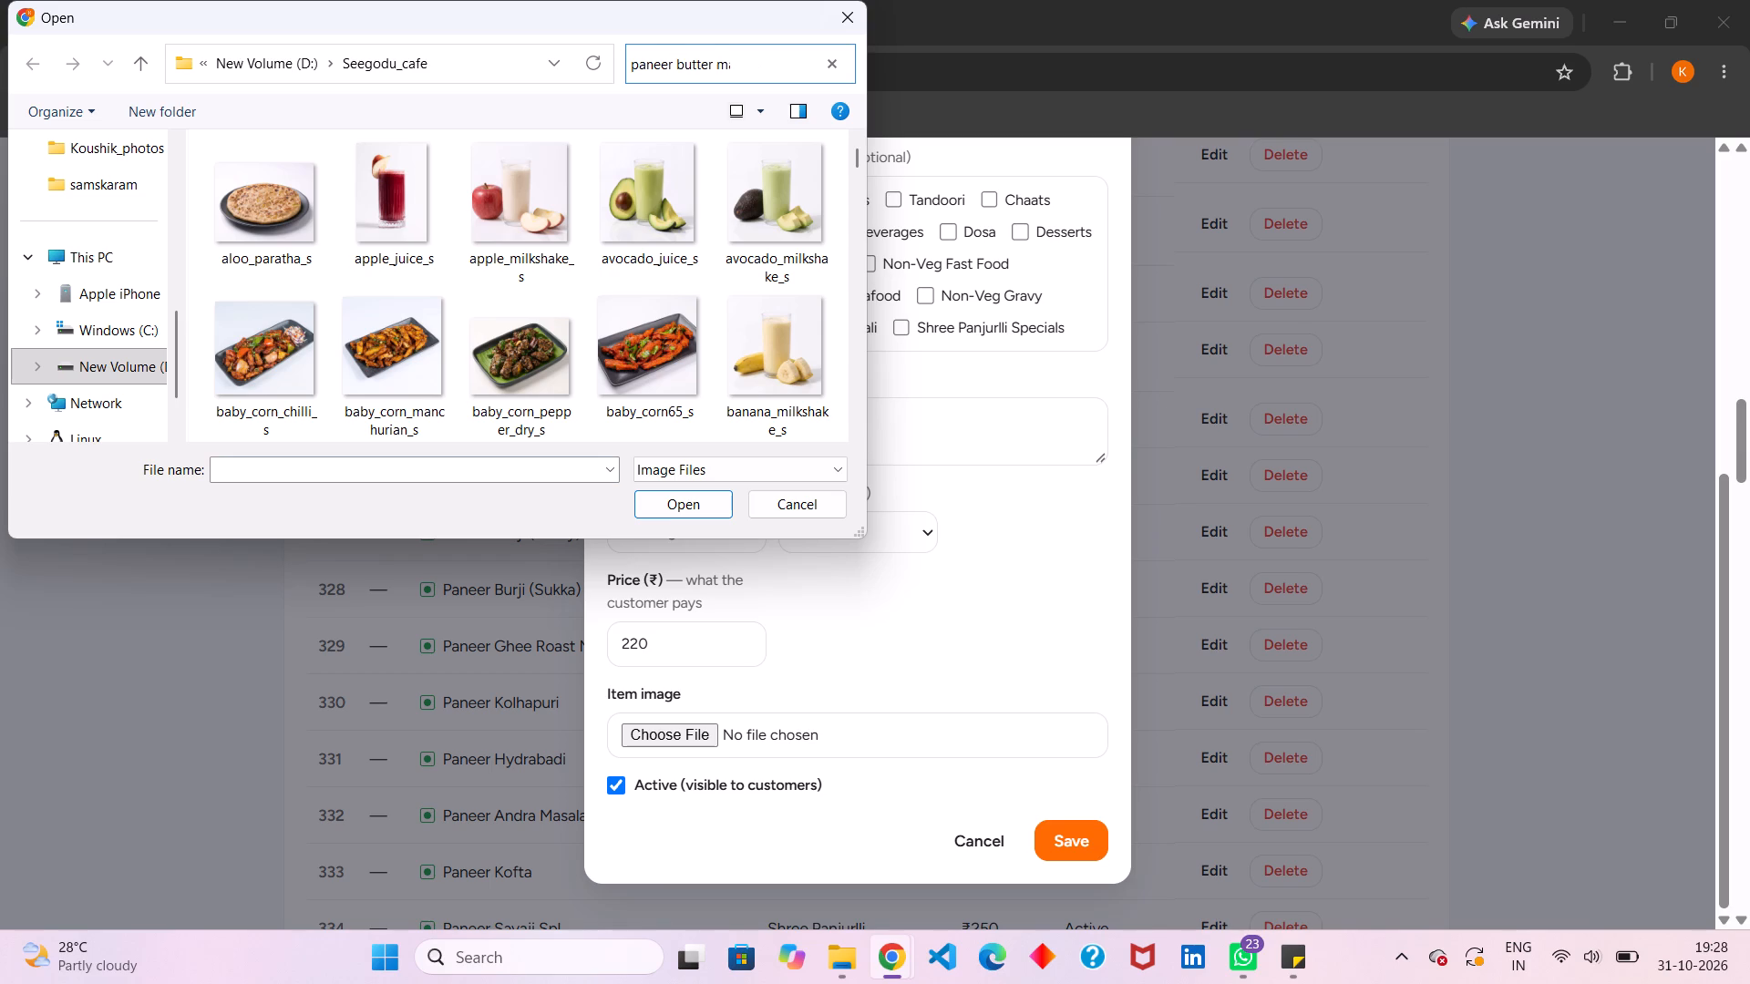
double_click(241, 192)
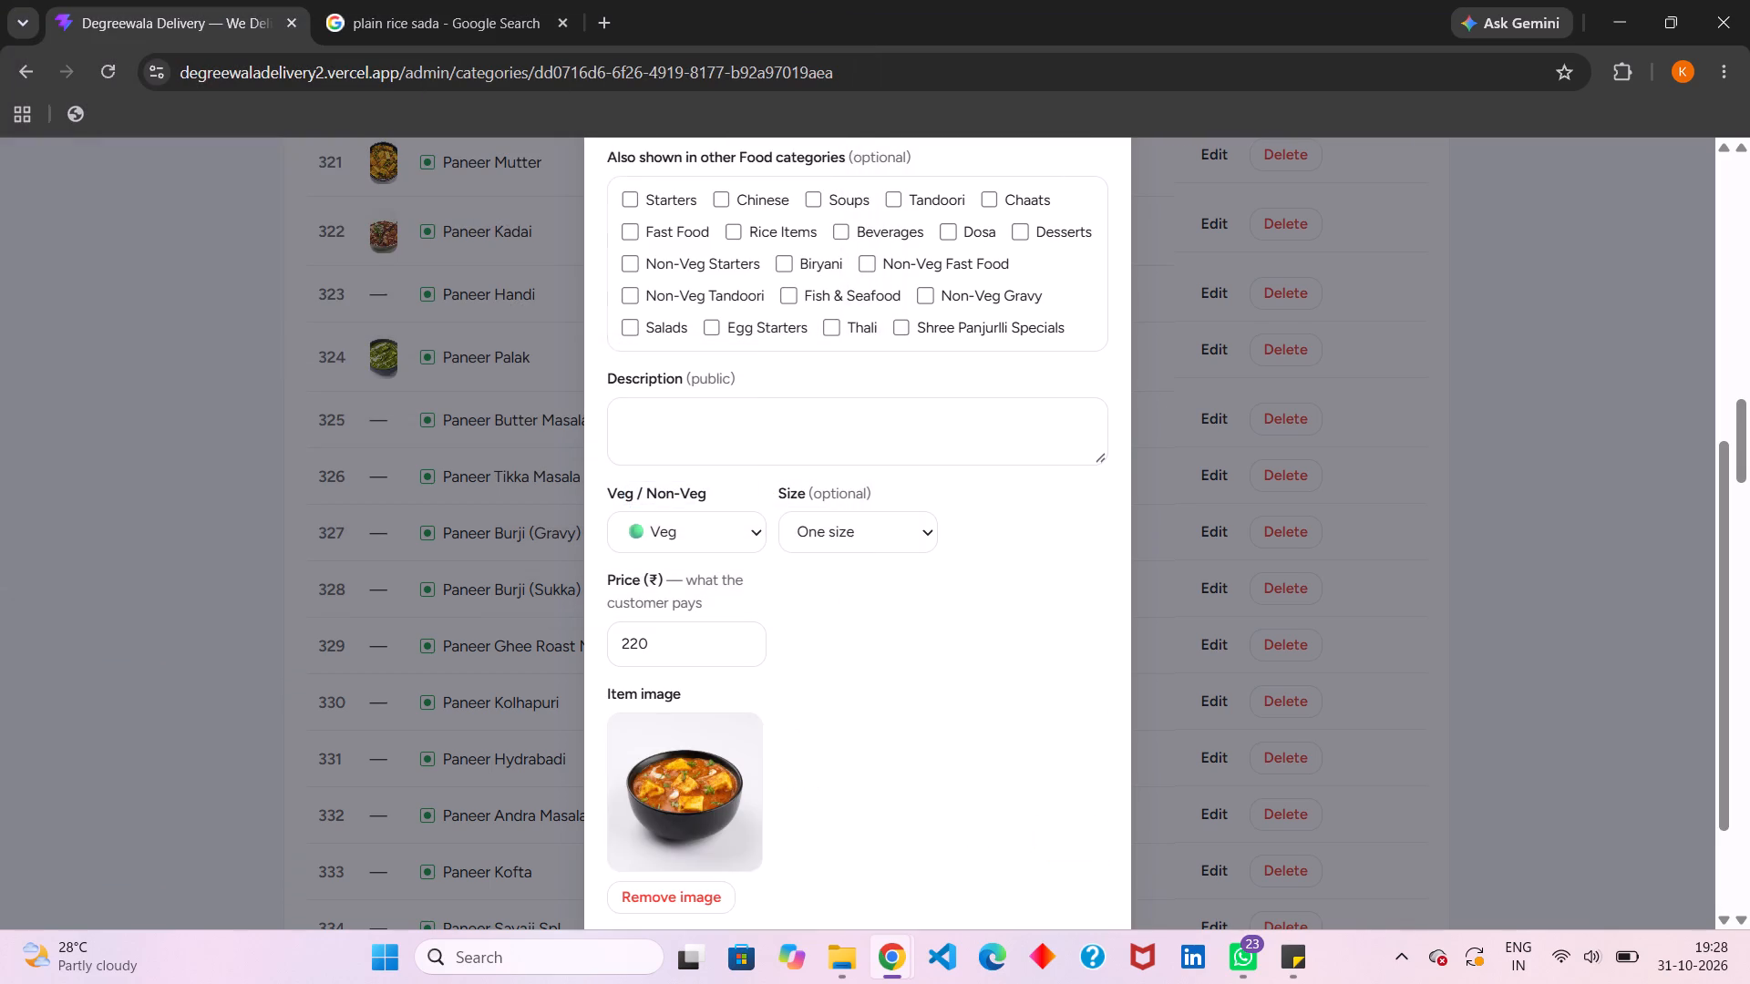
scroll(1220, 692, down, 7)
click(1060, 834)
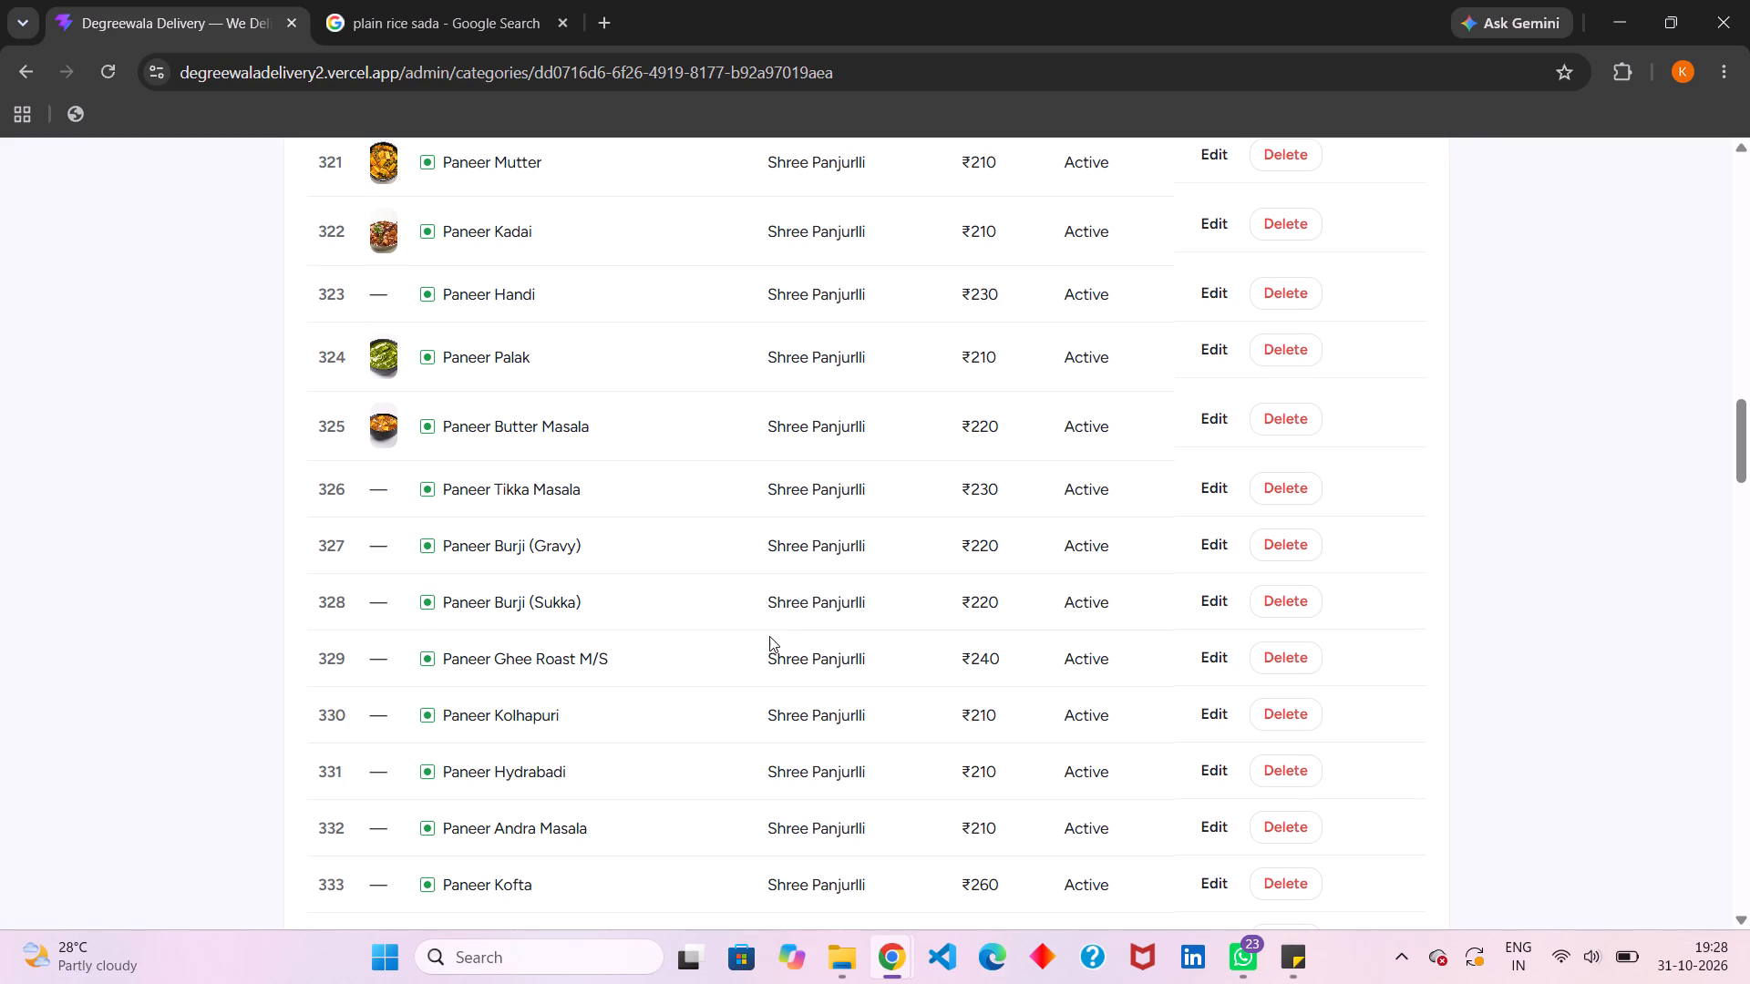
Add the paneer_tikka_masala_s picture from the Seegodu_cafe folder to Shree Panjurlli's Paneer Tikka Masala item and save it.
scroll(770, 636, up, 3)
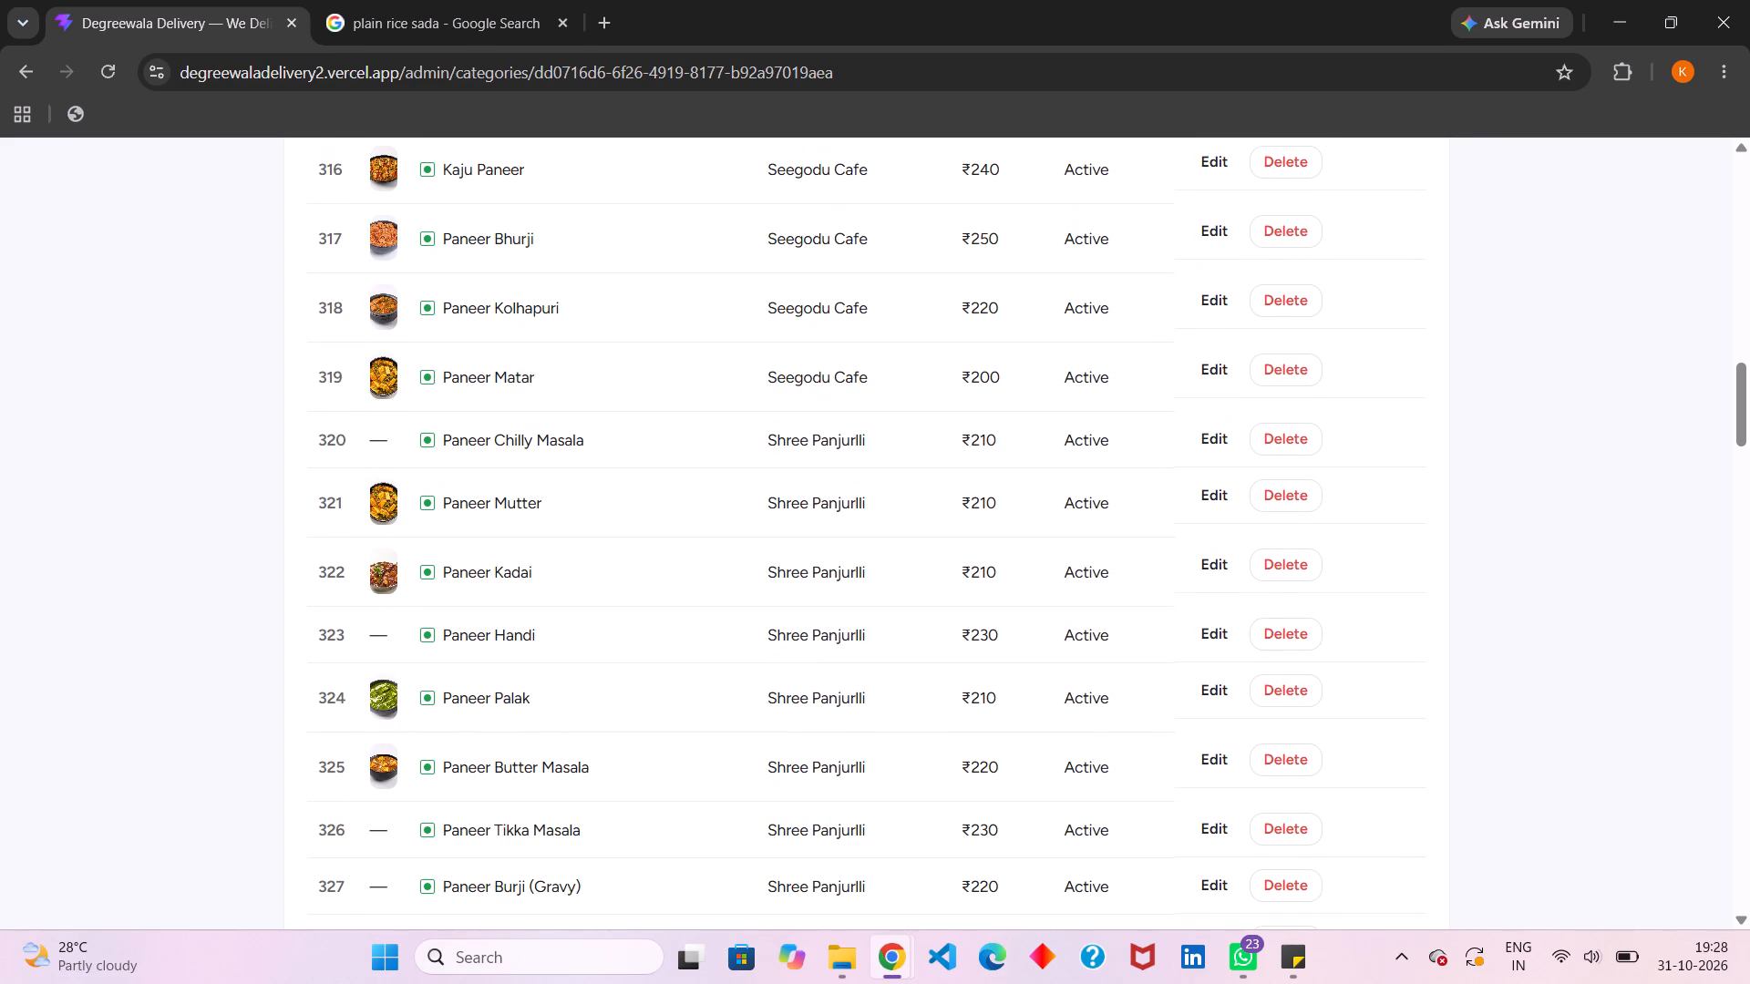
scroll(771, 633, up, 4)
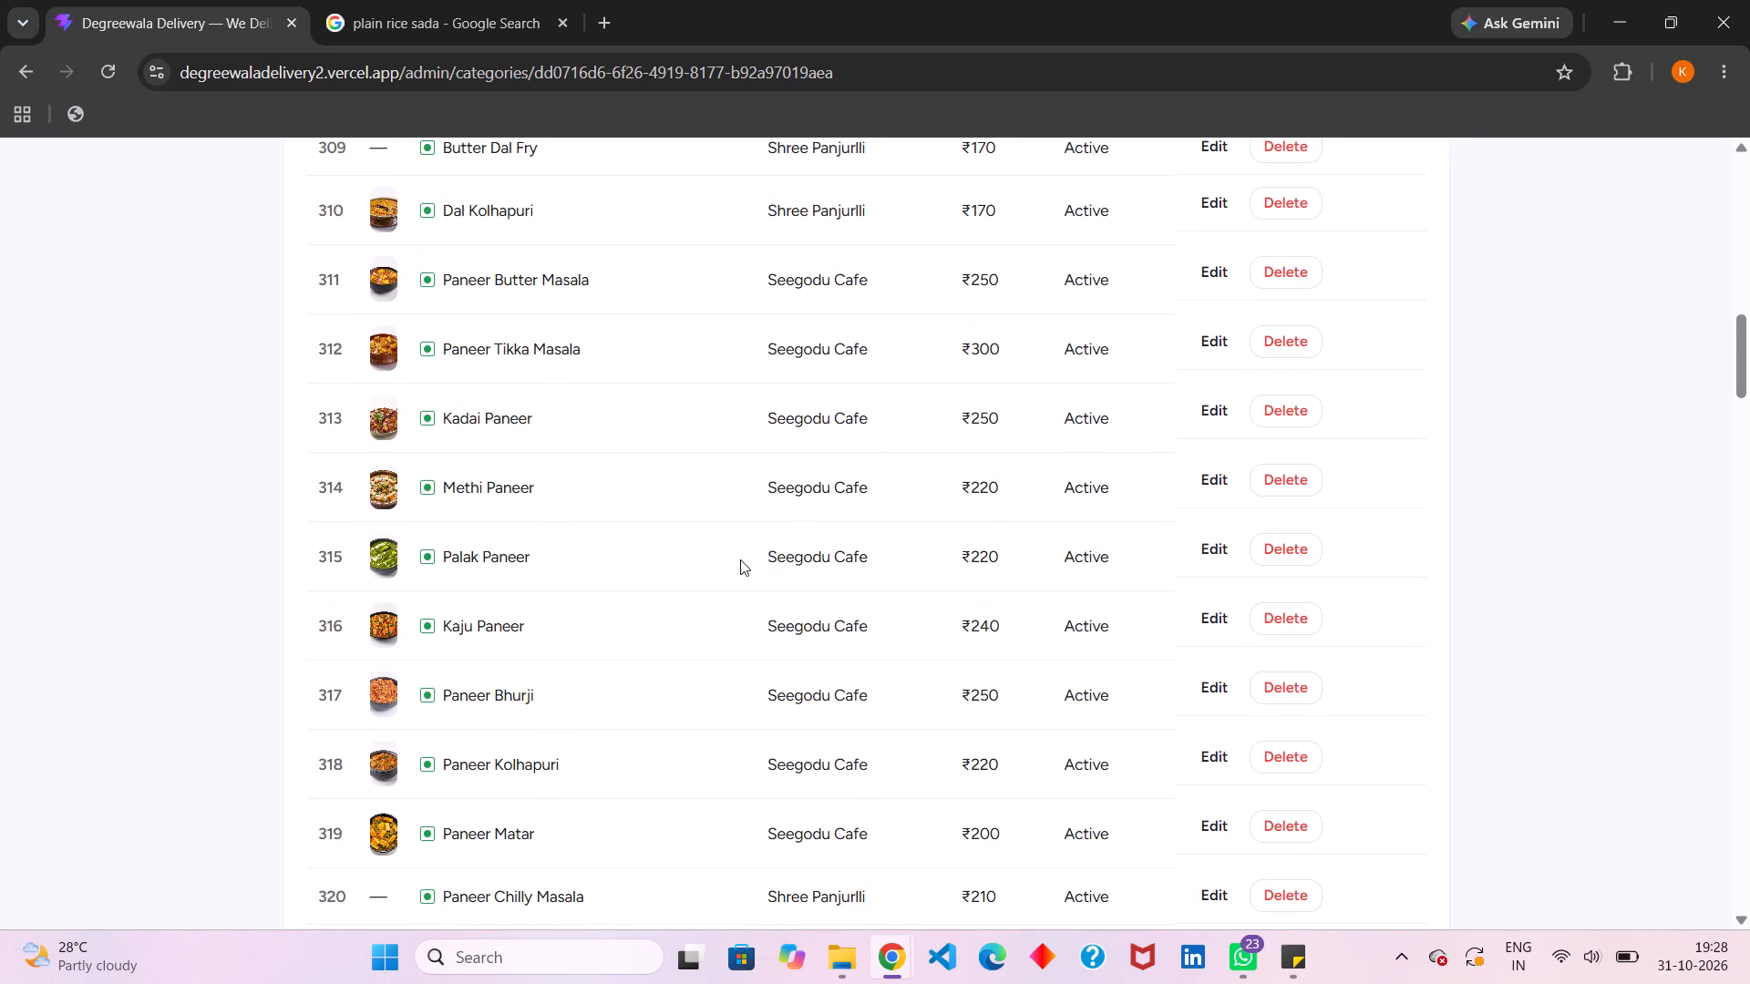
scroll(687, 538, down, 1)
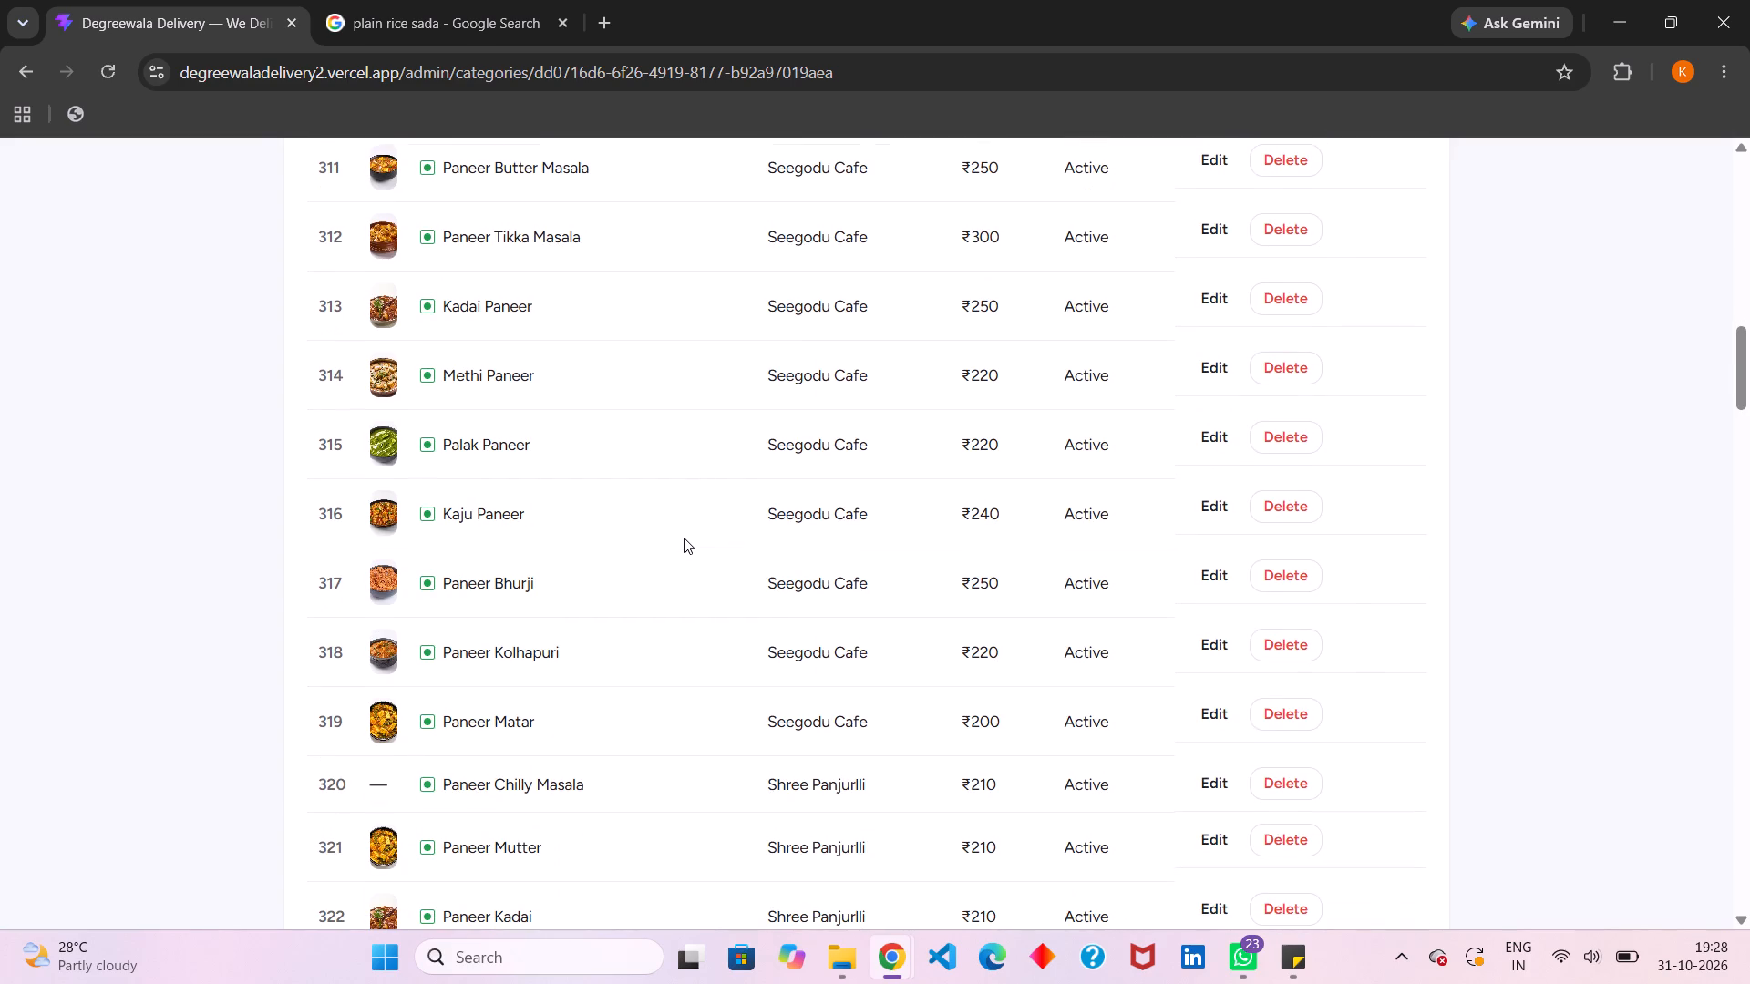
scroll(684, 538, down, 2)
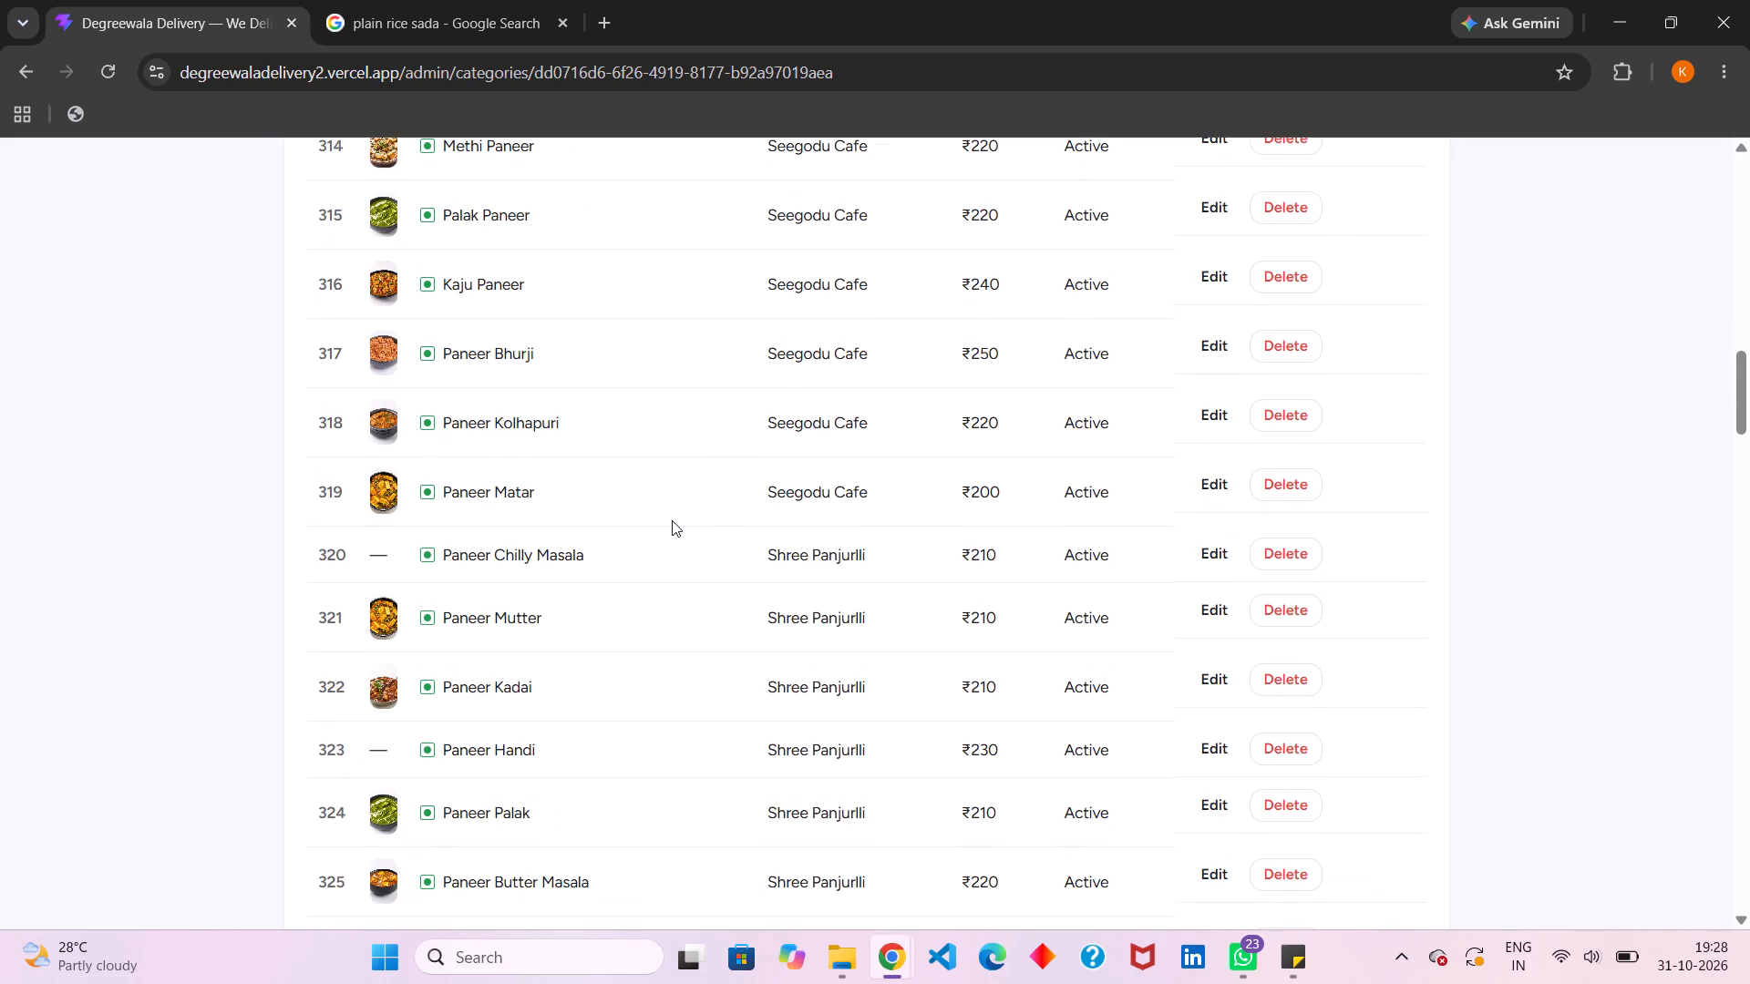
scroll(679, 522, down, 2)
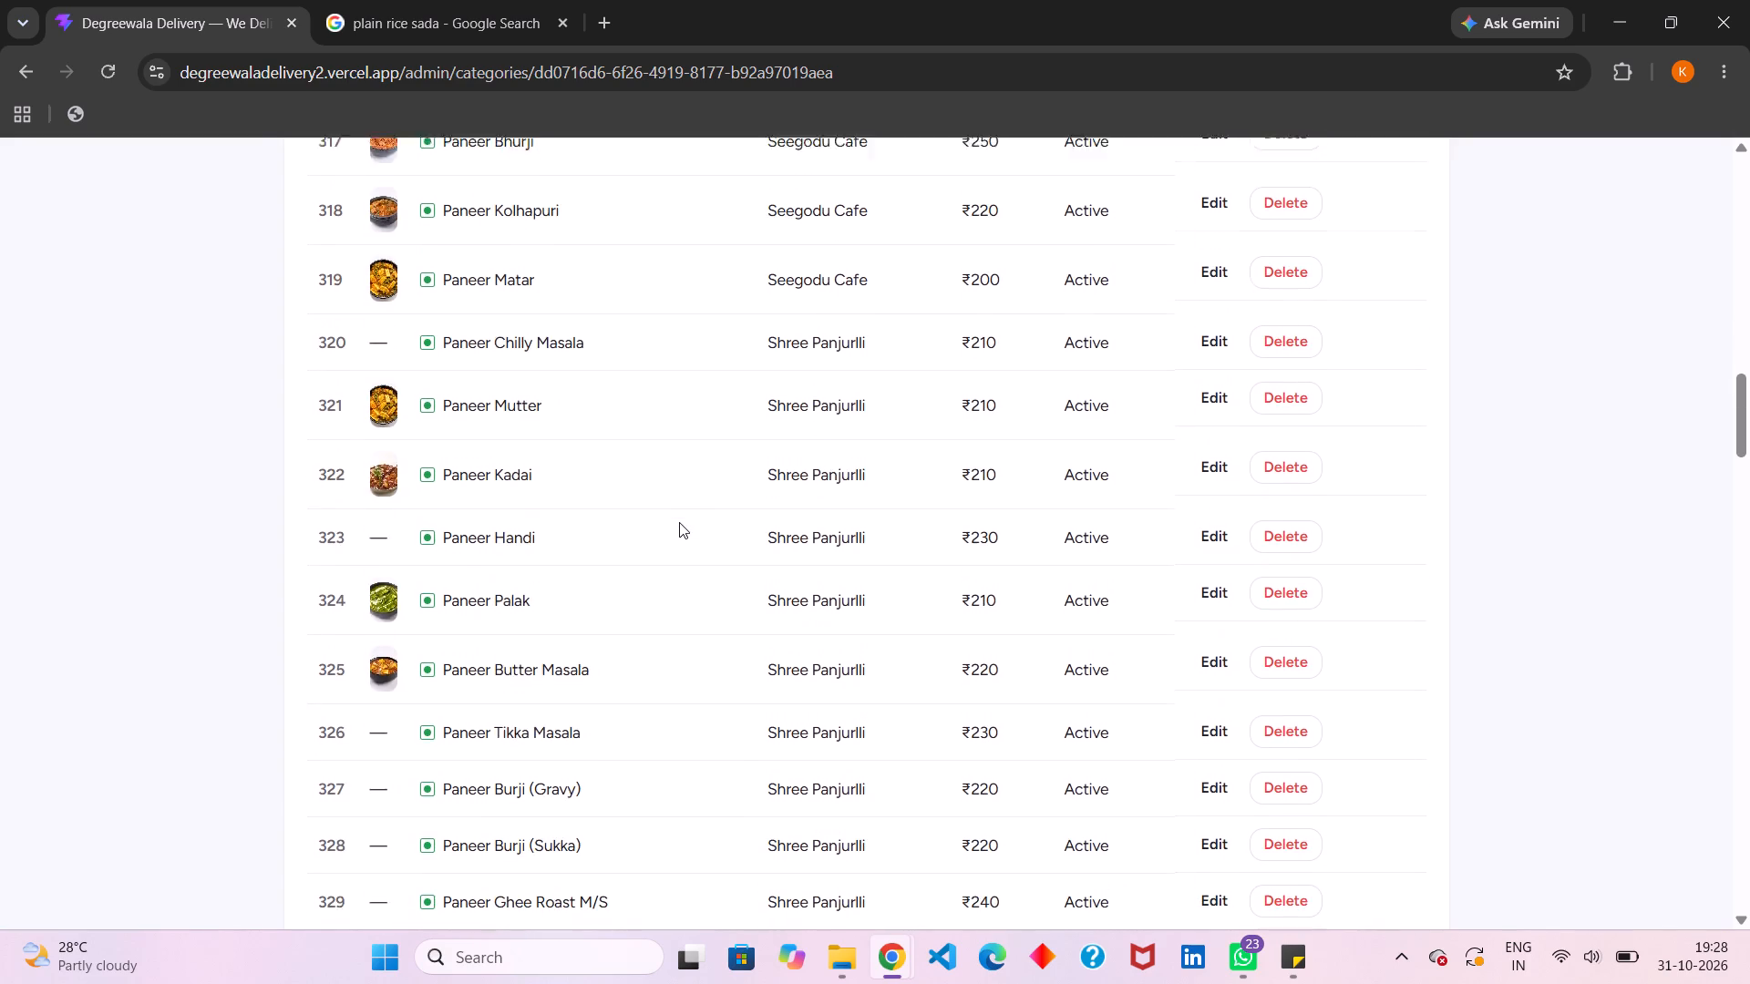
scroll(679, 522, down, 2)
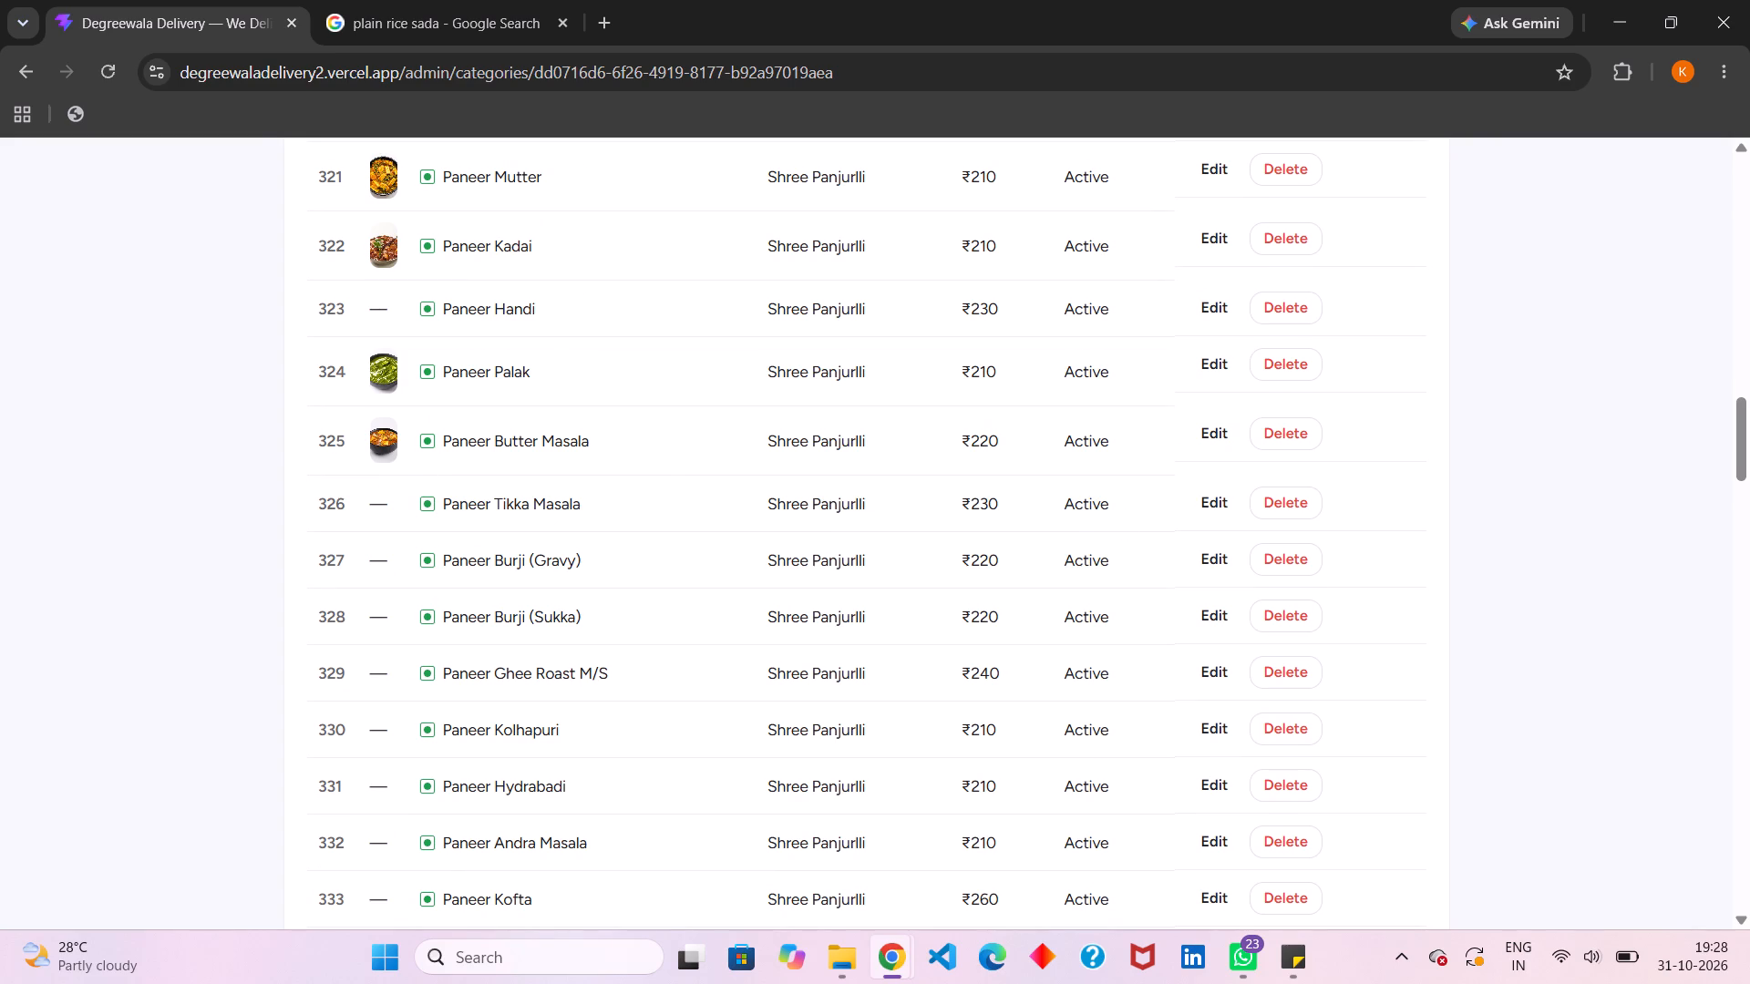
click(1210, 490)
scroll(814, 420, down, 6)
click(670, 730)
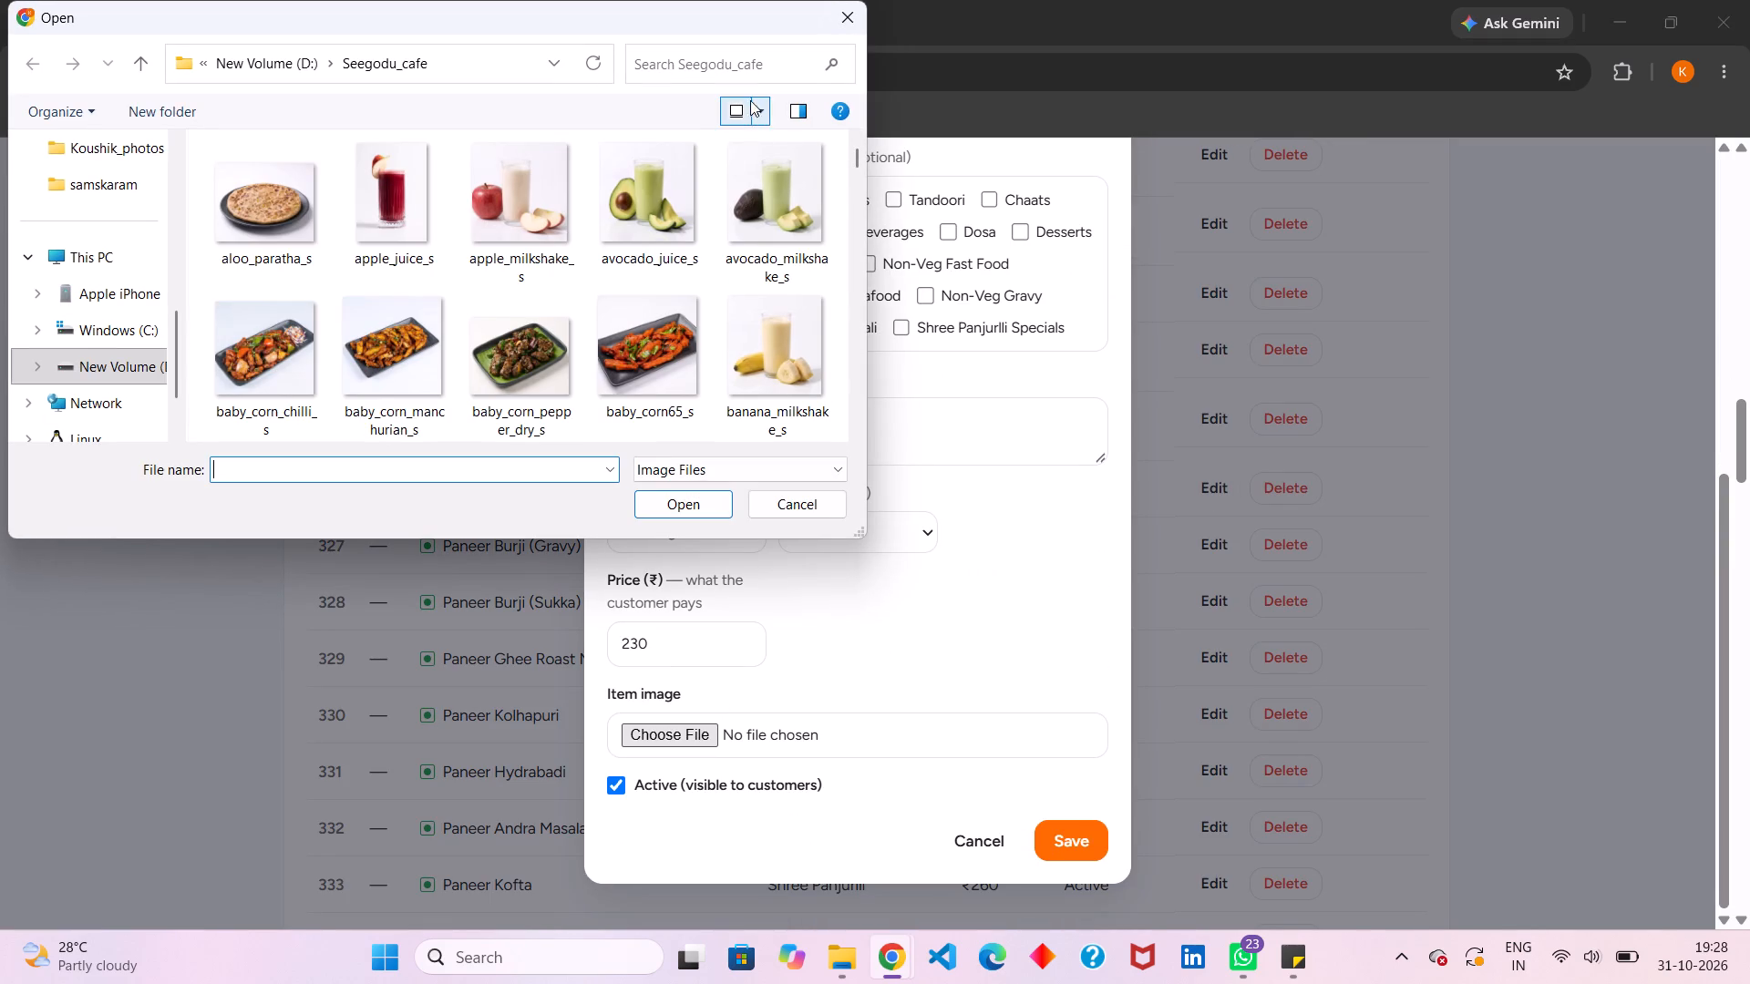
click(760, 72)
text(paneer tikka)
key(space)
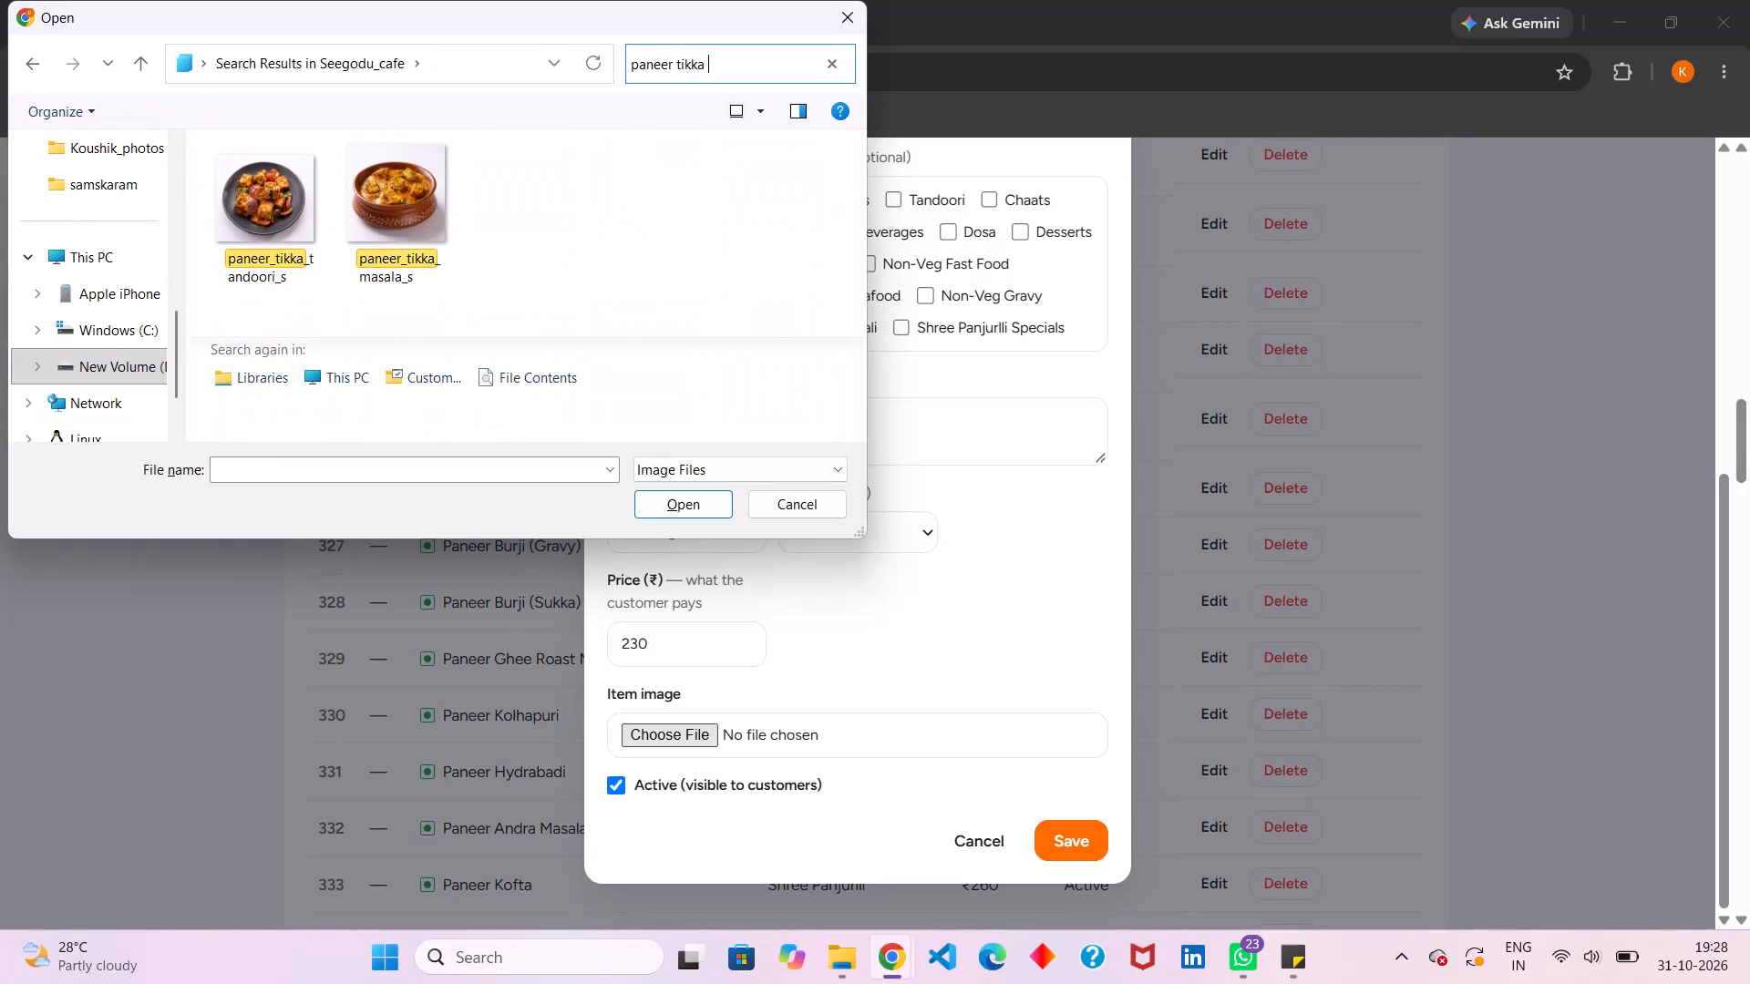
text(masa)
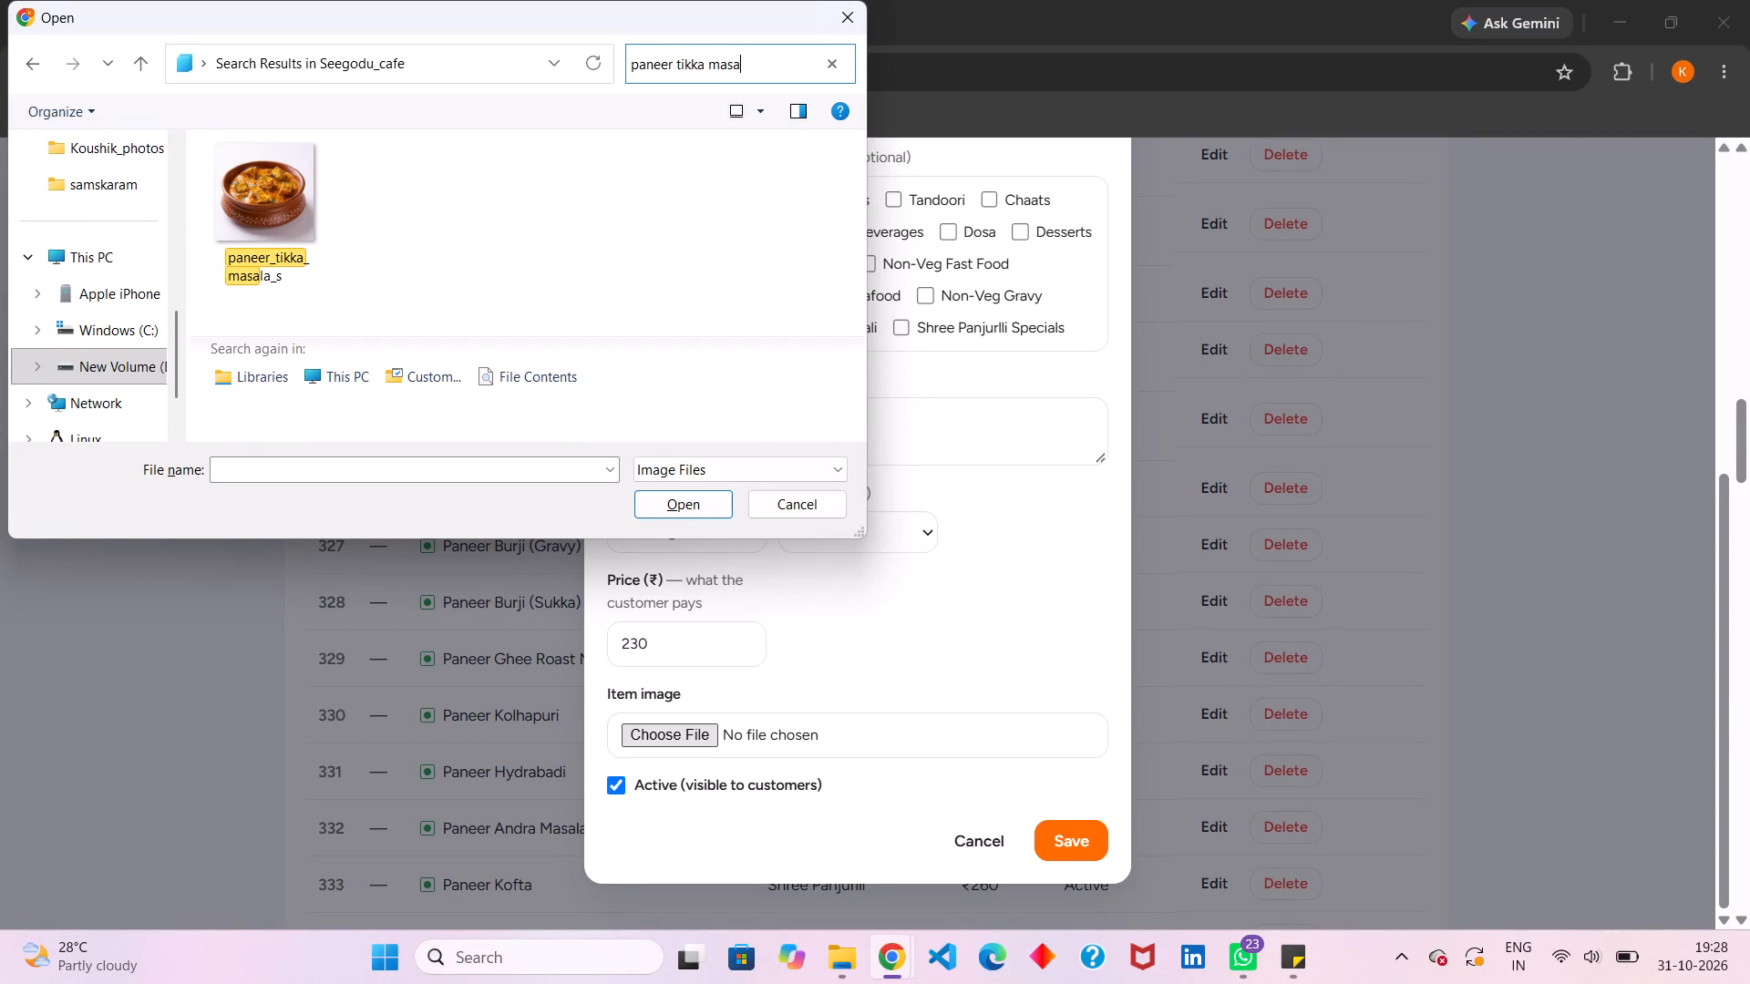
double_click(266, 195)
scroll(1023, 623, down, 5)
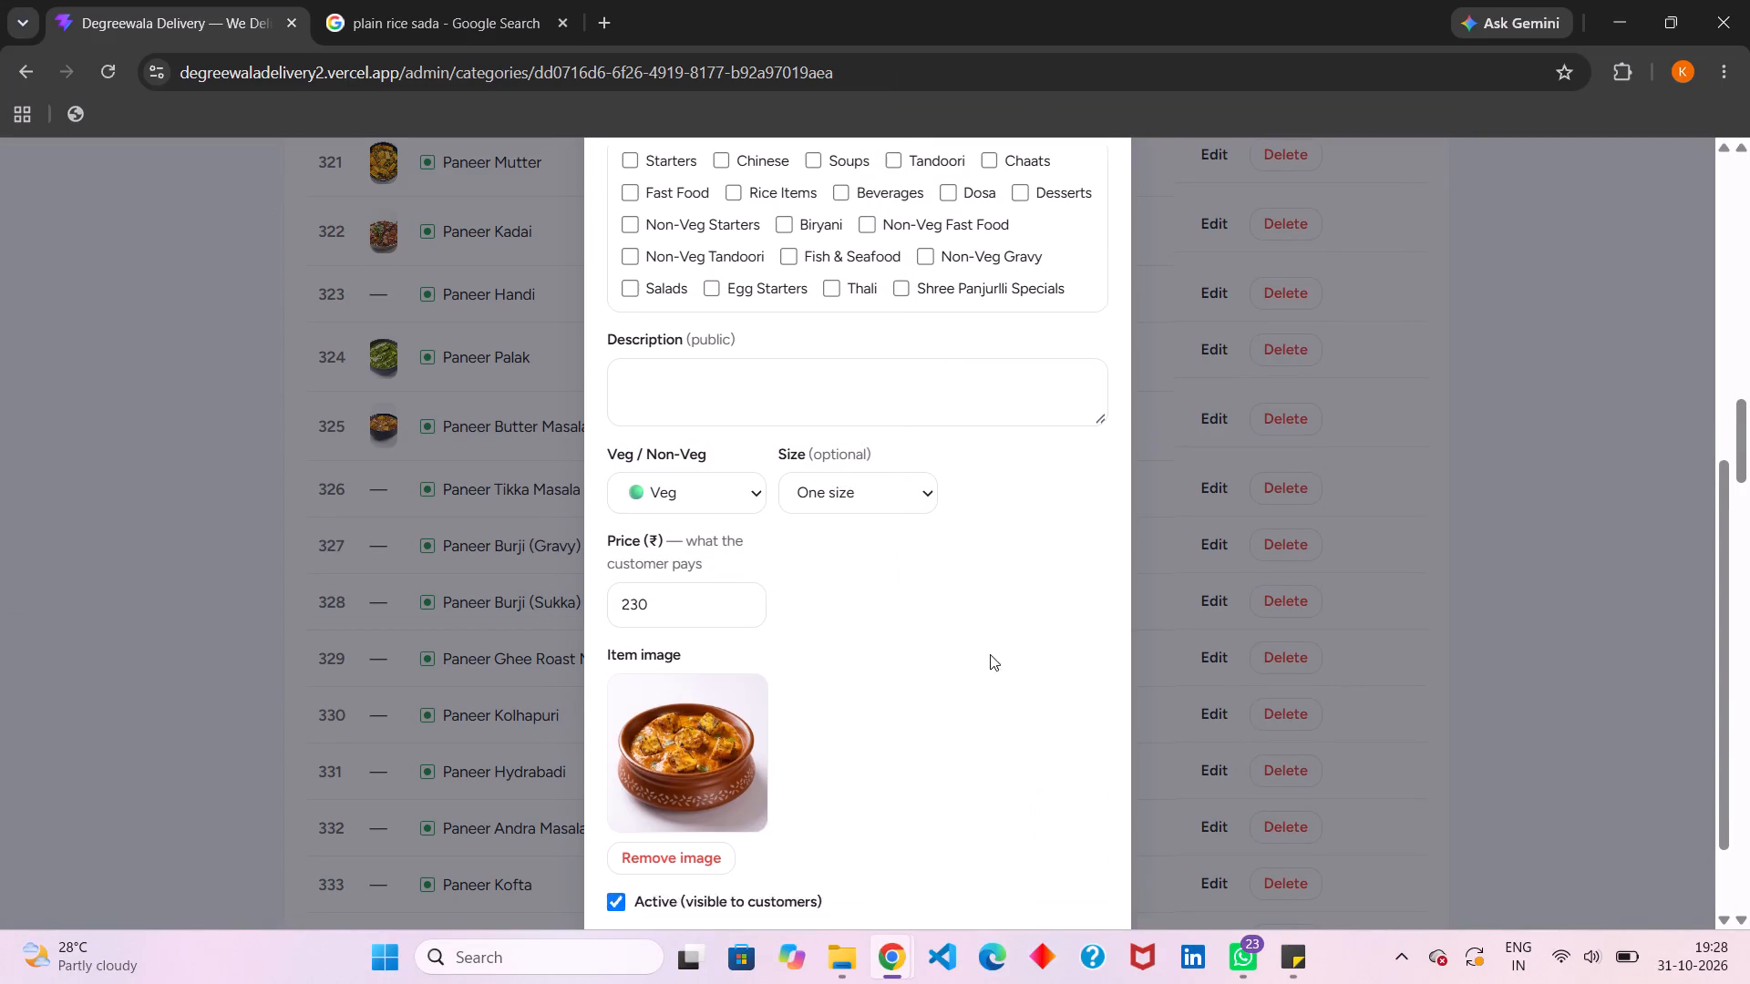
scroll(990, 654, down, 2)
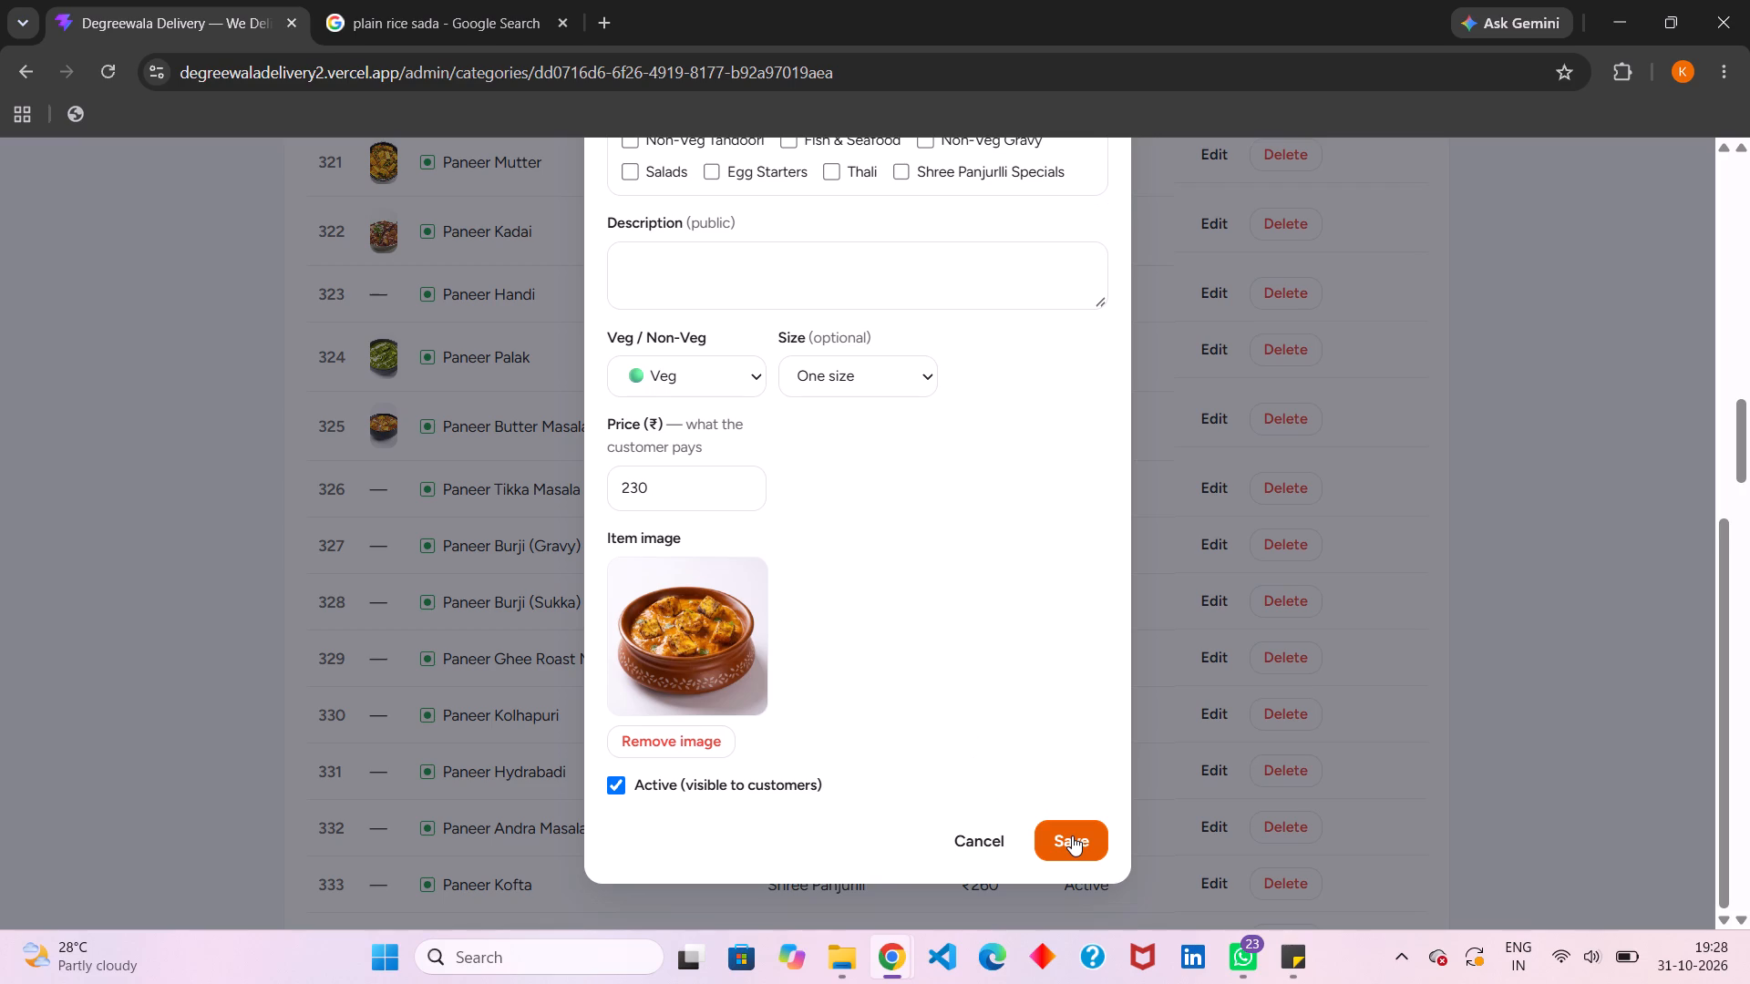
click(1072, 835)
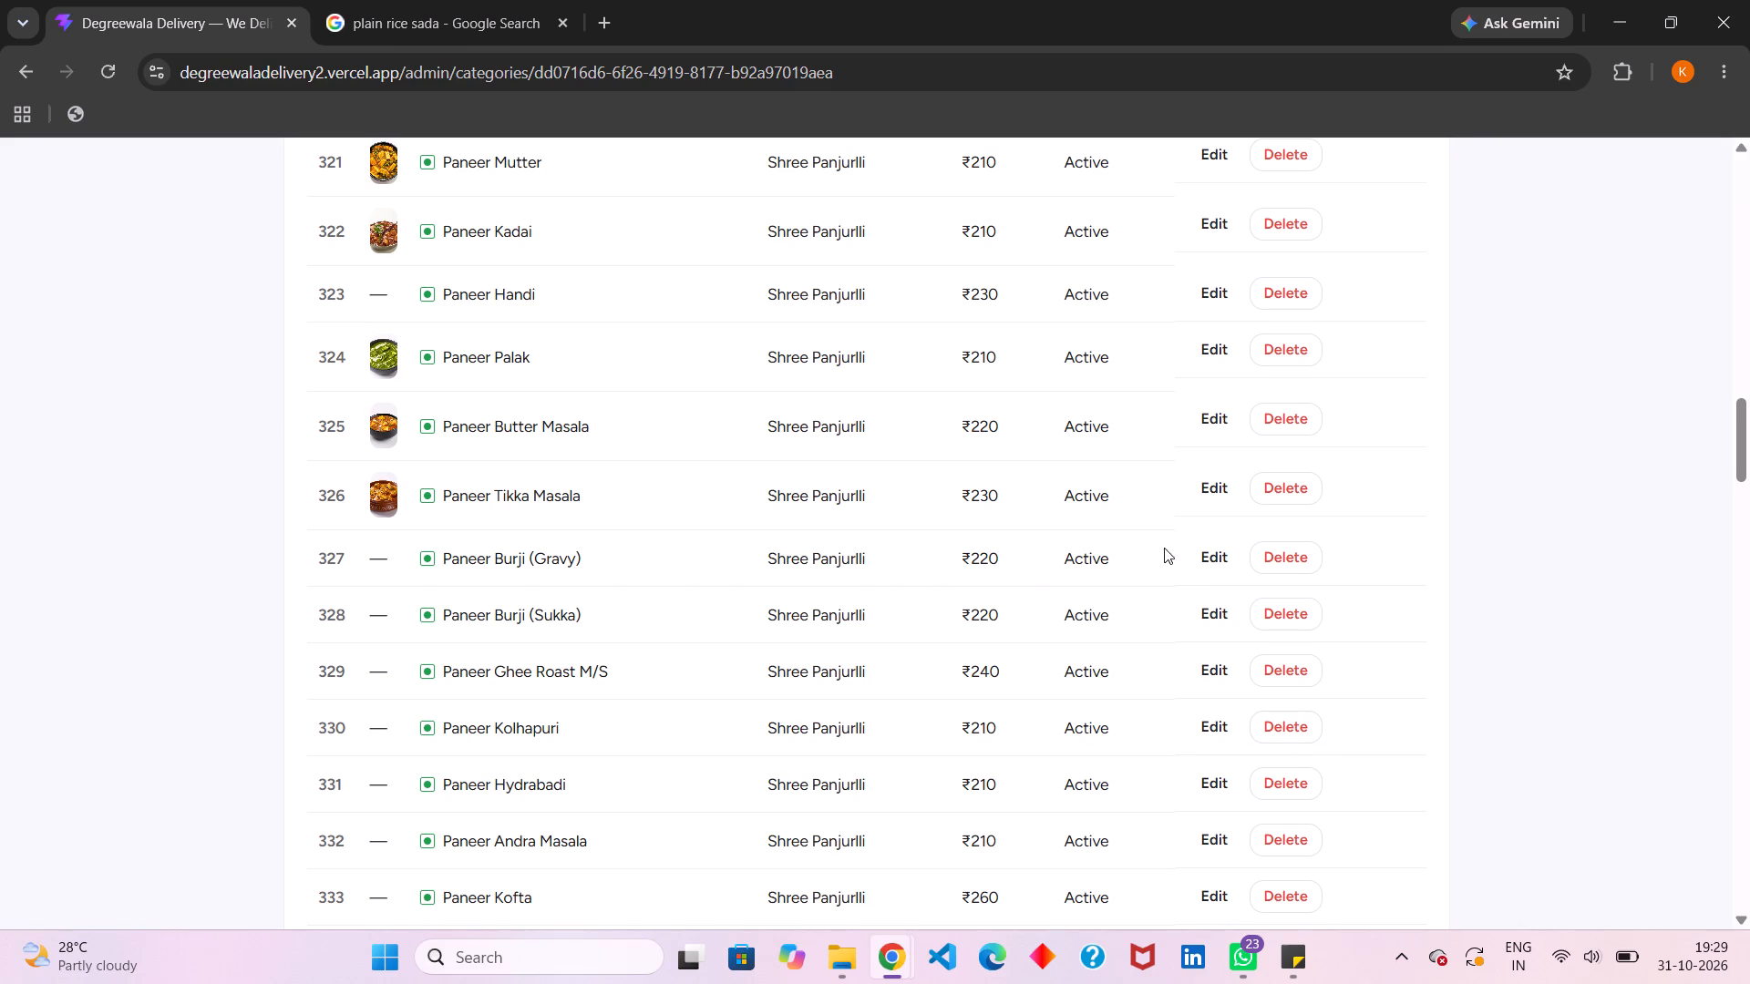
Add the paneer_bhurji_s picture from the Seegodu_cafe folder to Shree Panjurlli's Paneer Burji (Gravy) item and save it.
click(1210, 562)
scroll(718, 535, down, 7)
click(658, 723)
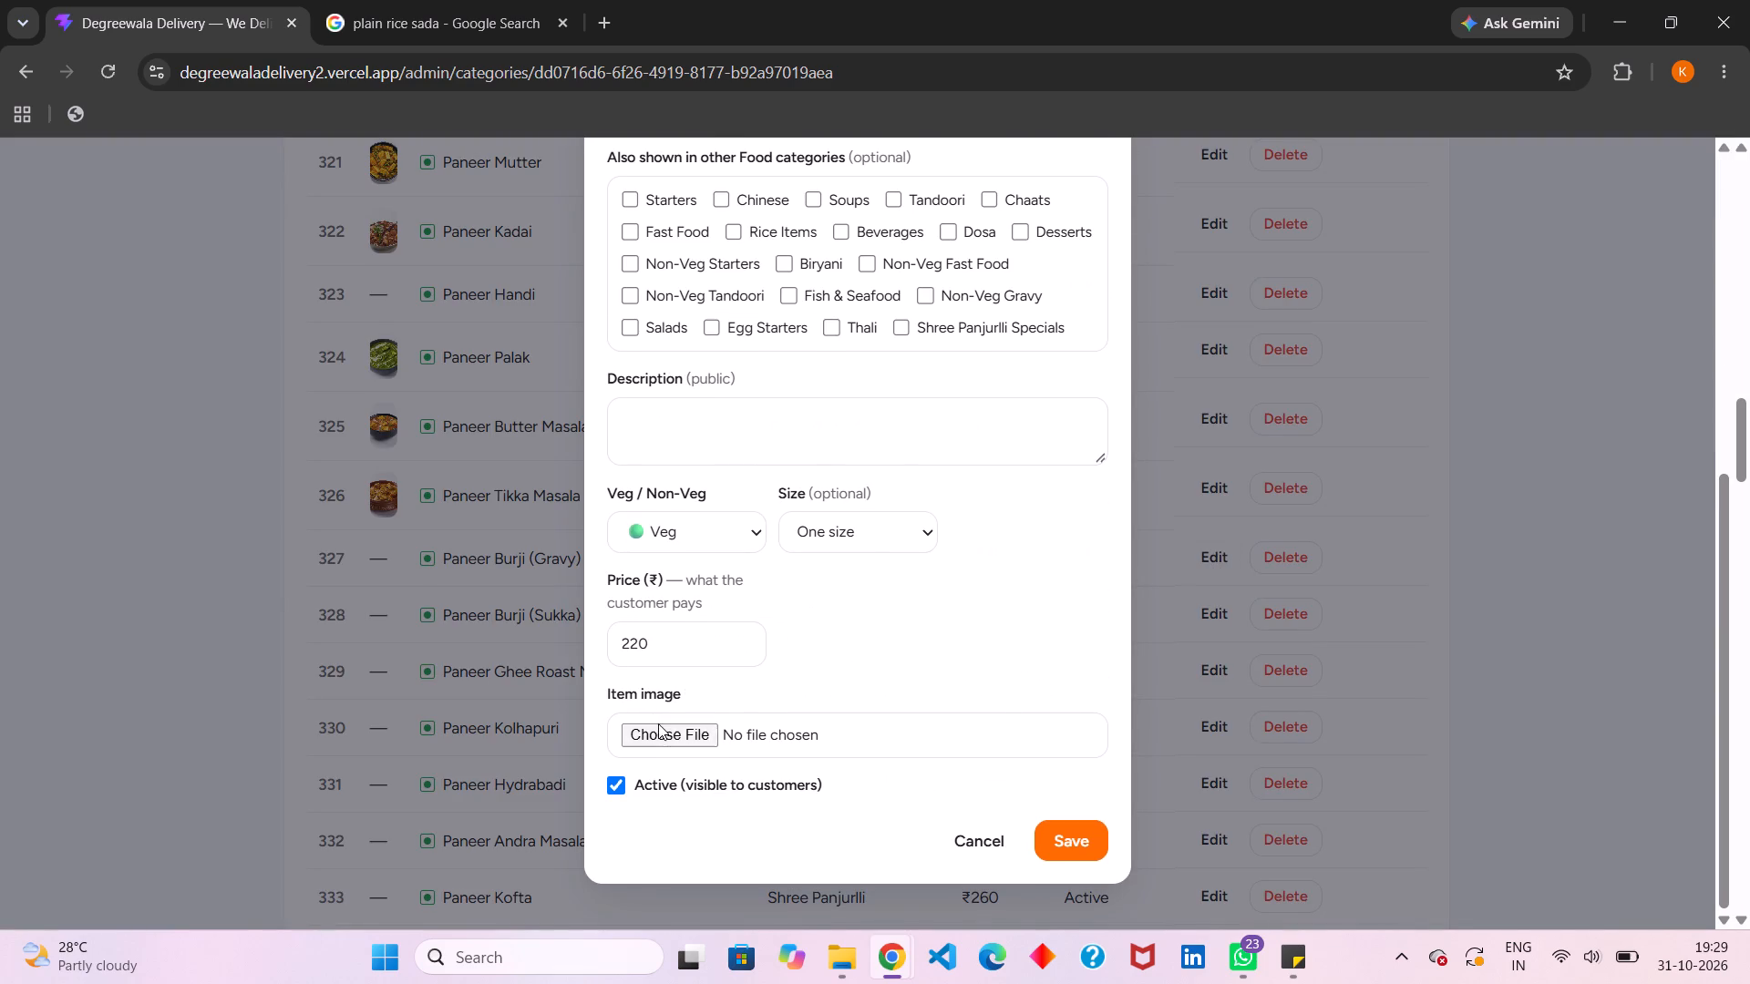
click(714, 56)
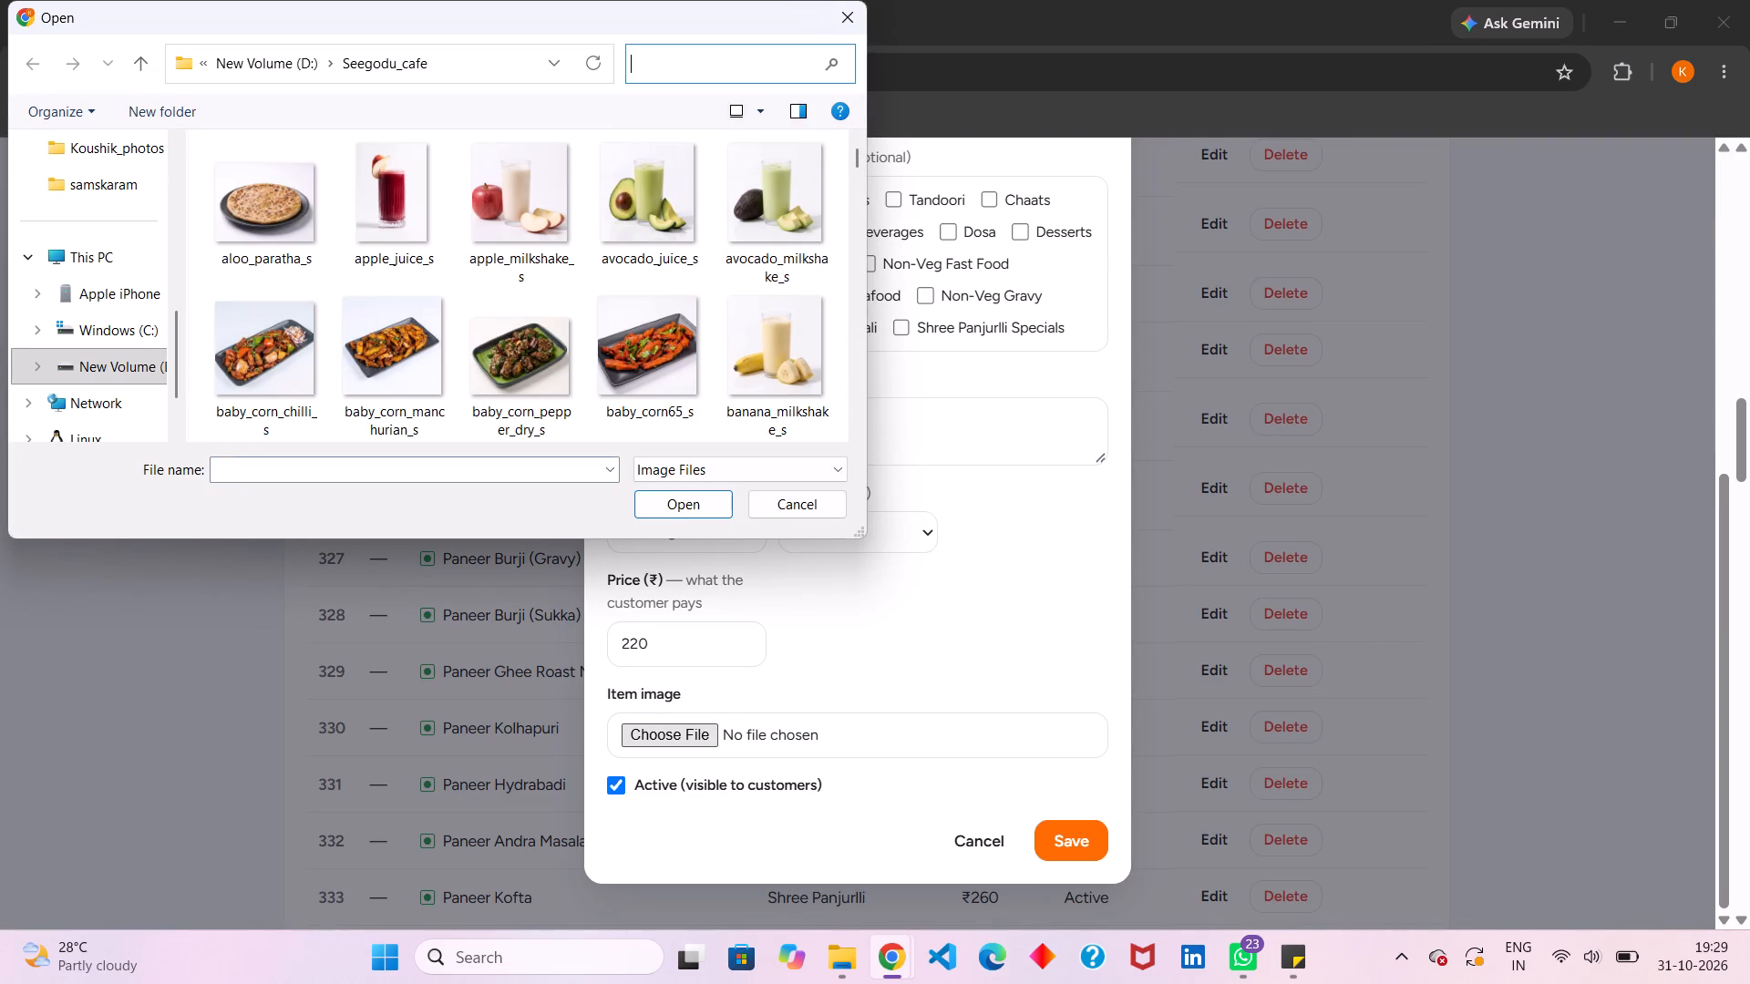
text(pa)
text(neer b)
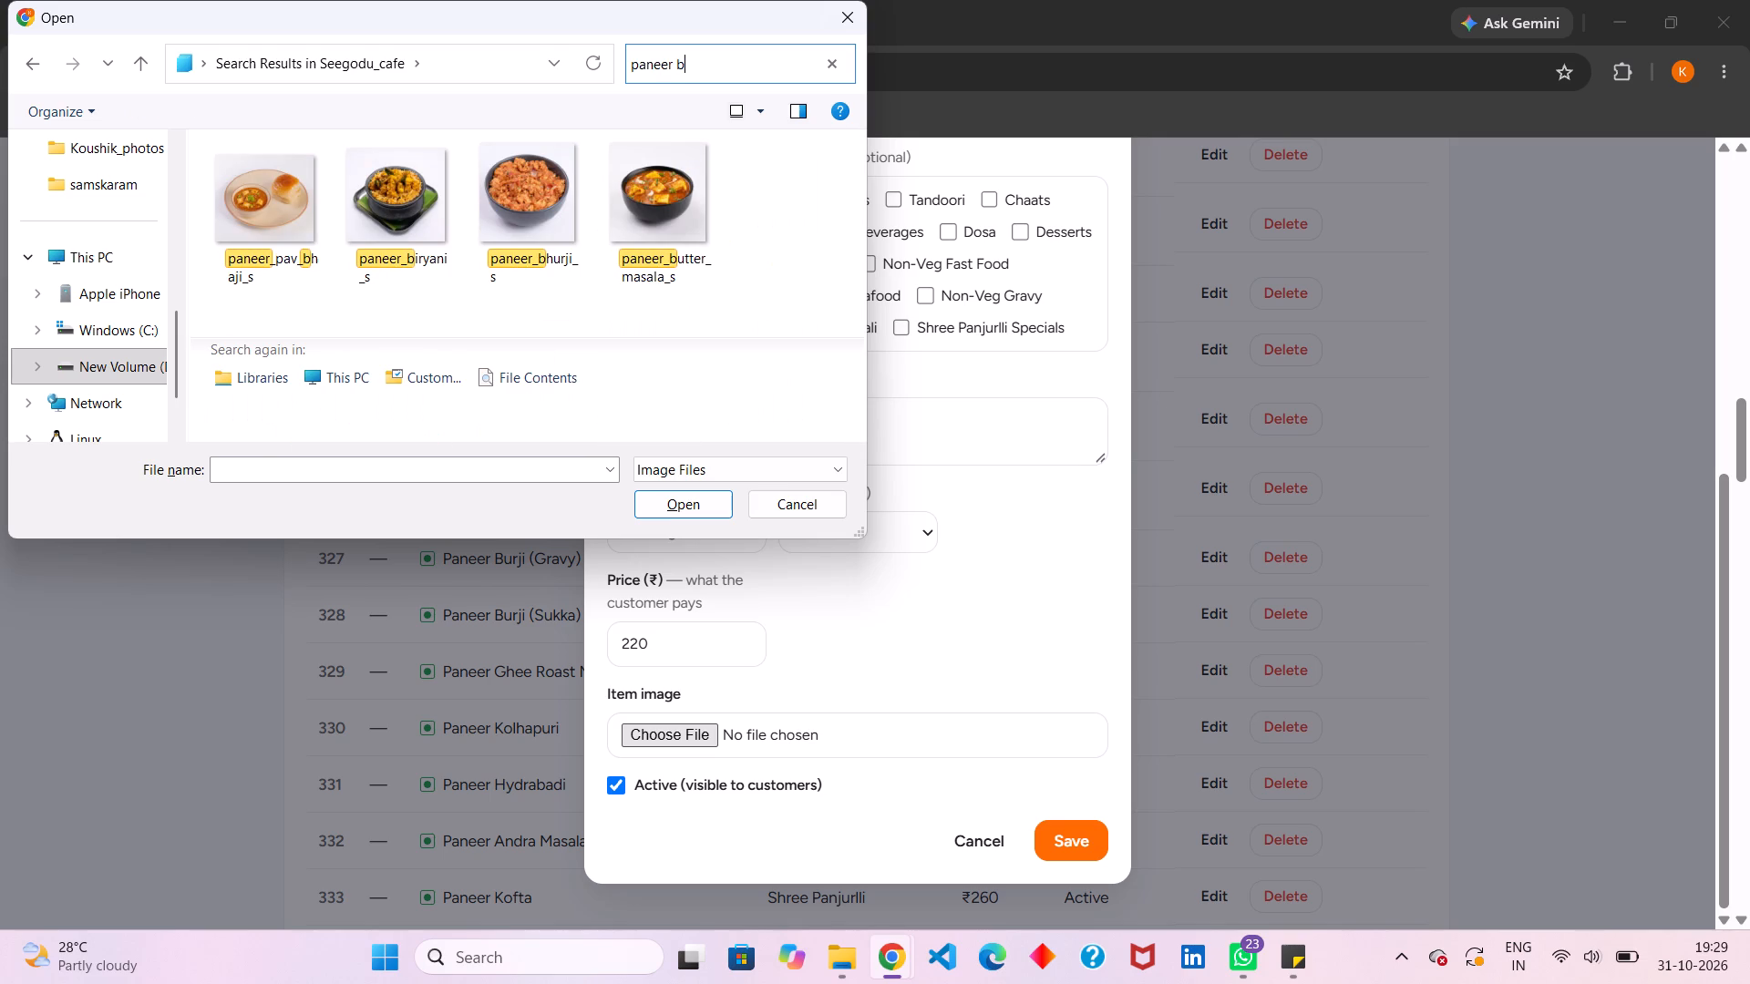
text(hu)
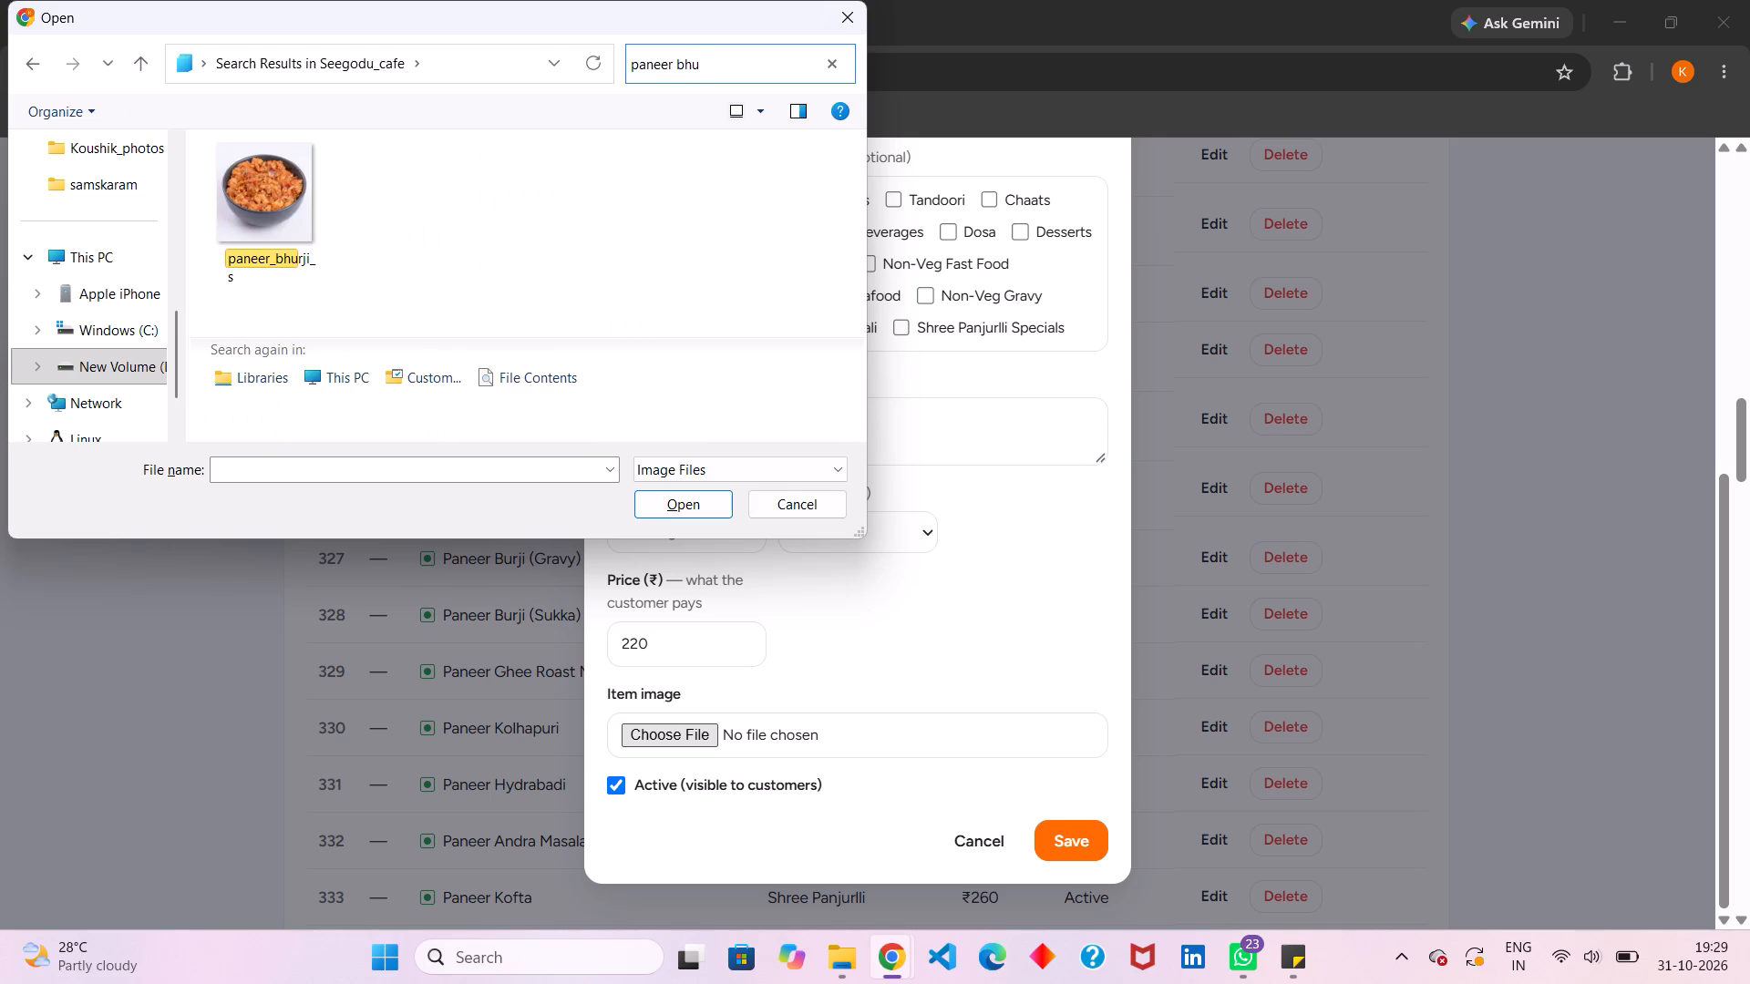
double_click(259, 186)
scroll(892, 729, down, 6)
click(1065, 850)
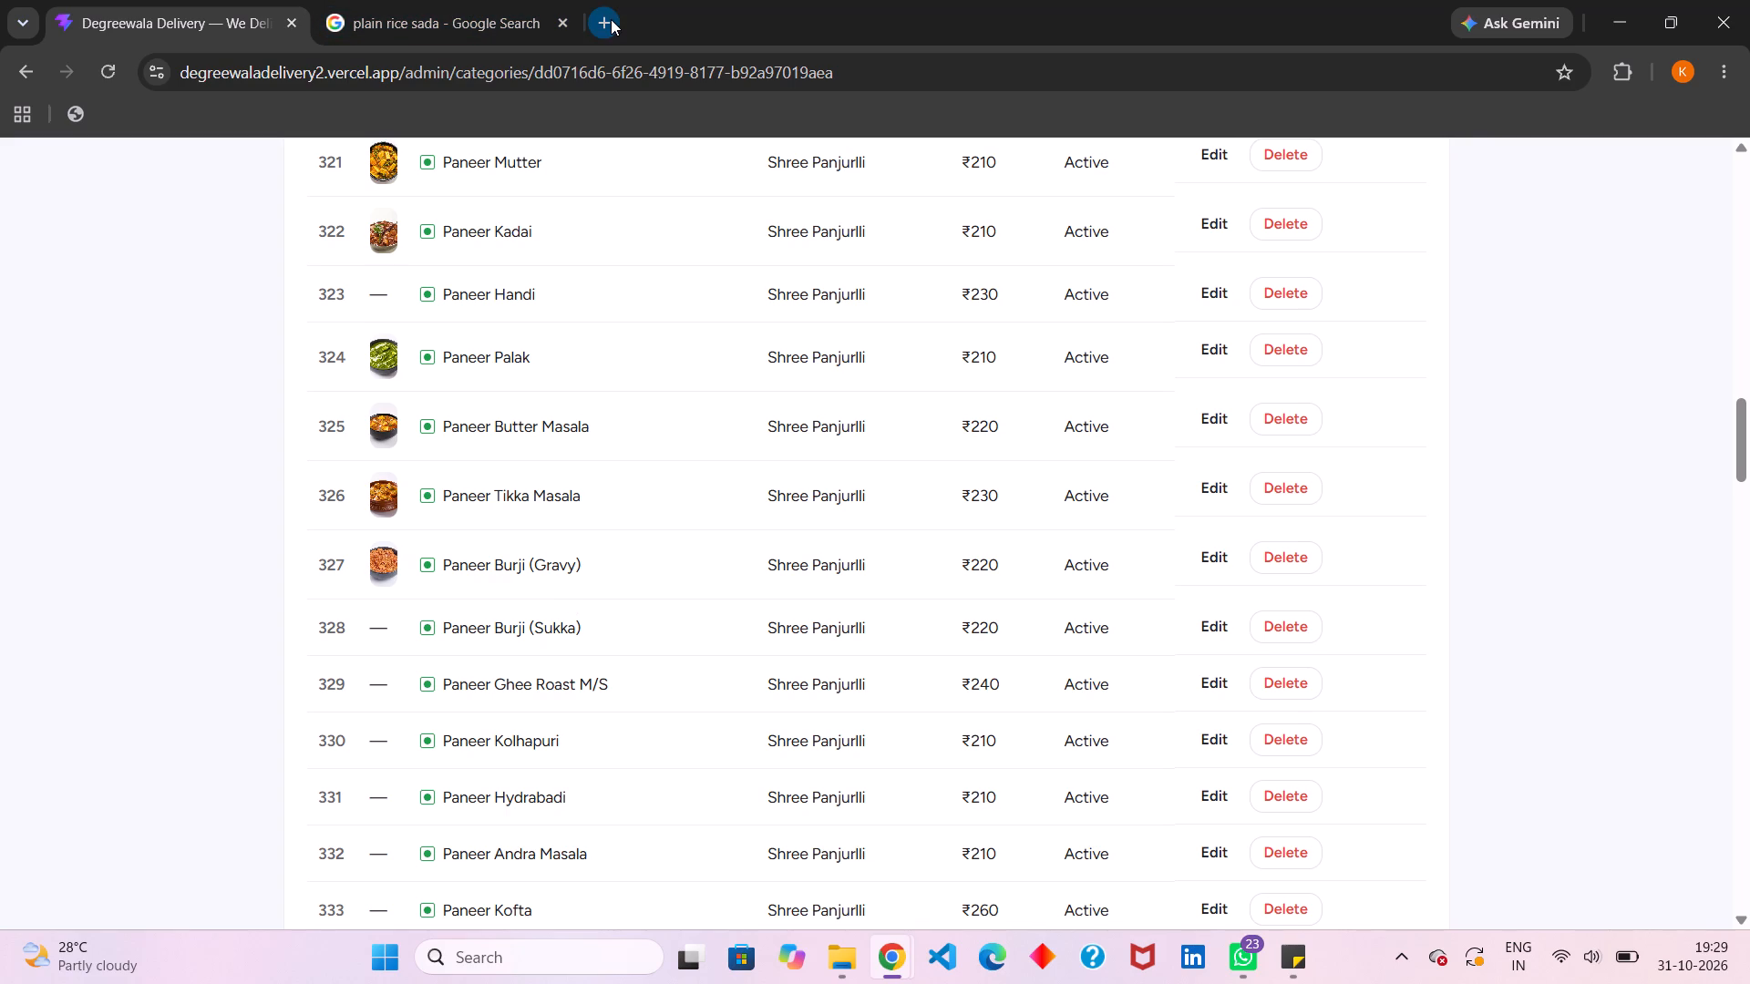
In the Gemini browser window, search Google in a new tab for "paneer bhurji gravy and sukka" and read how the two styles differ.
key(alt+Tab)
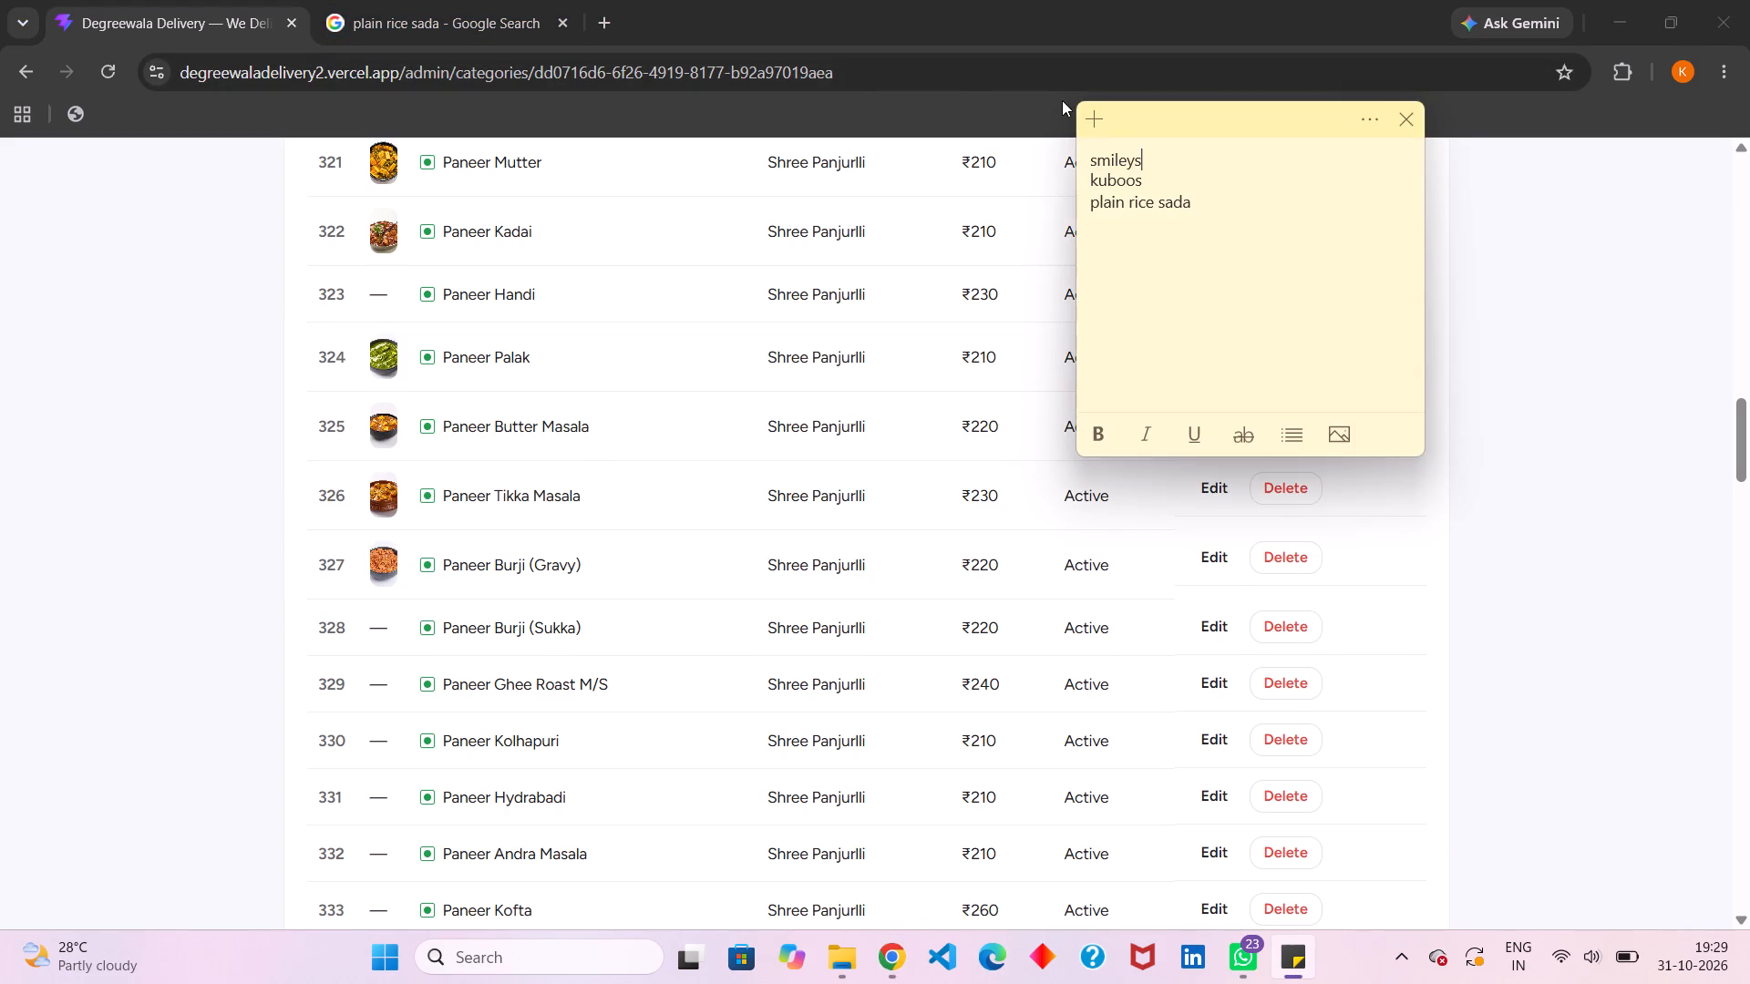
key(alt+Tab)
key(alt+Tab)
key(alt+Tab)
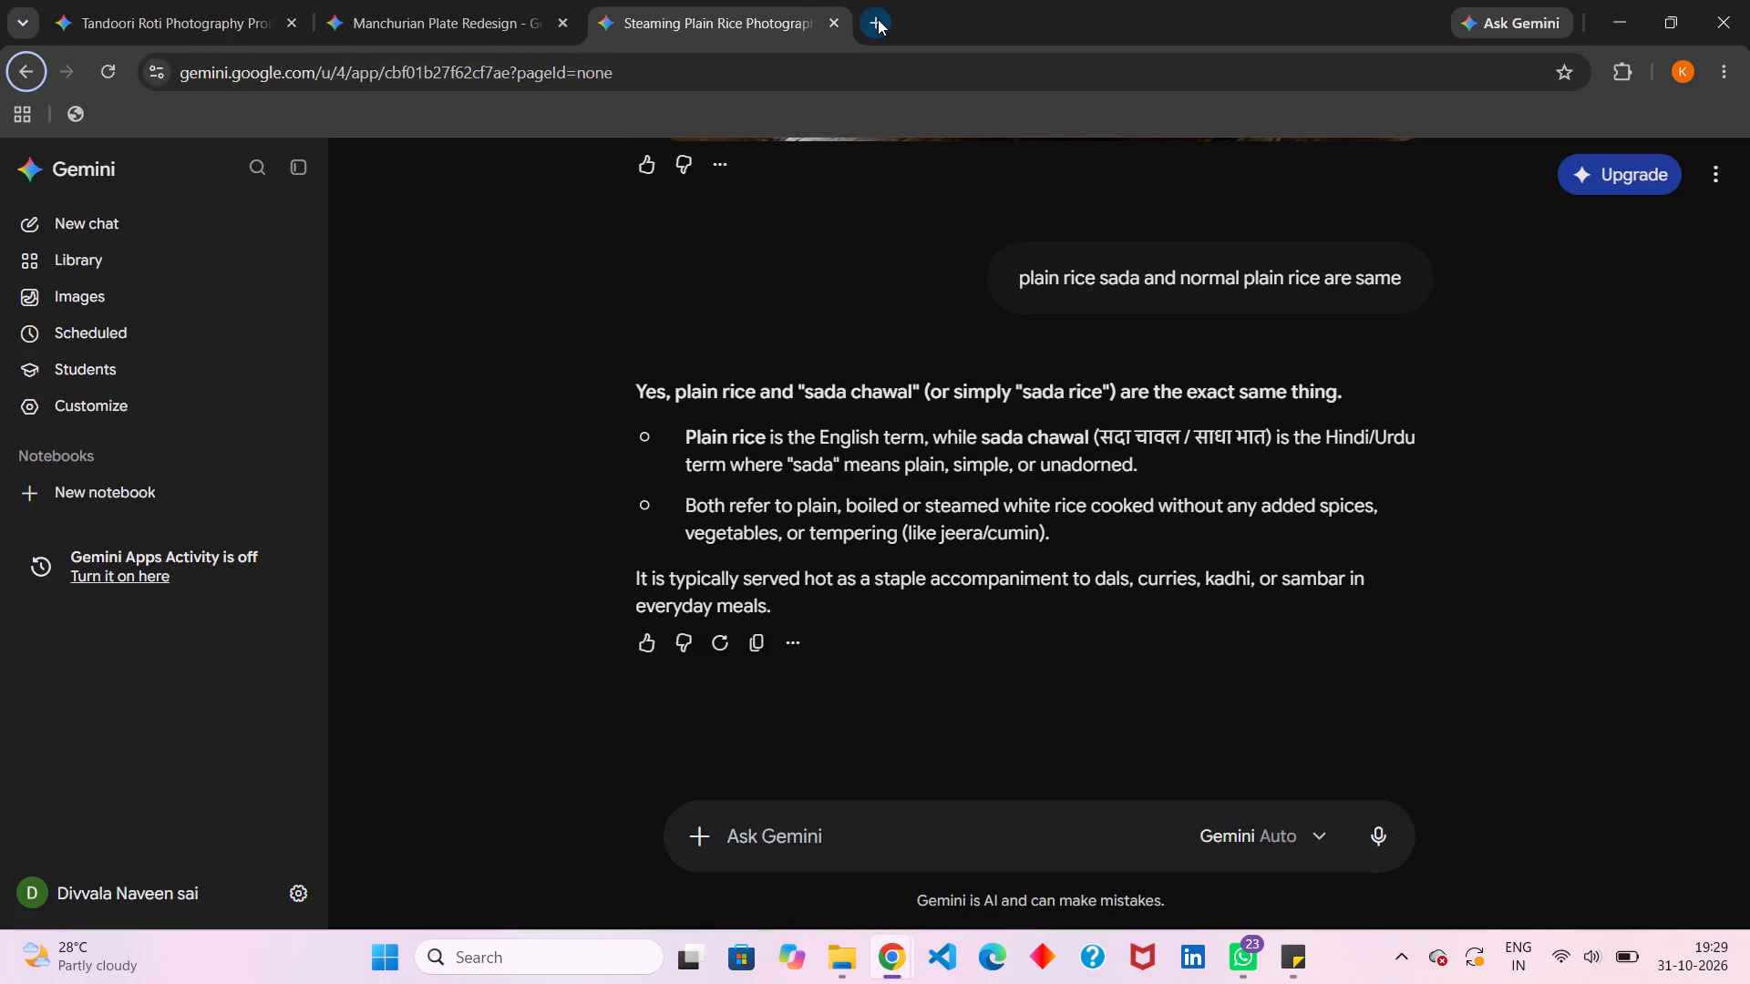
click(878, 19)
text(paneer bhurji)
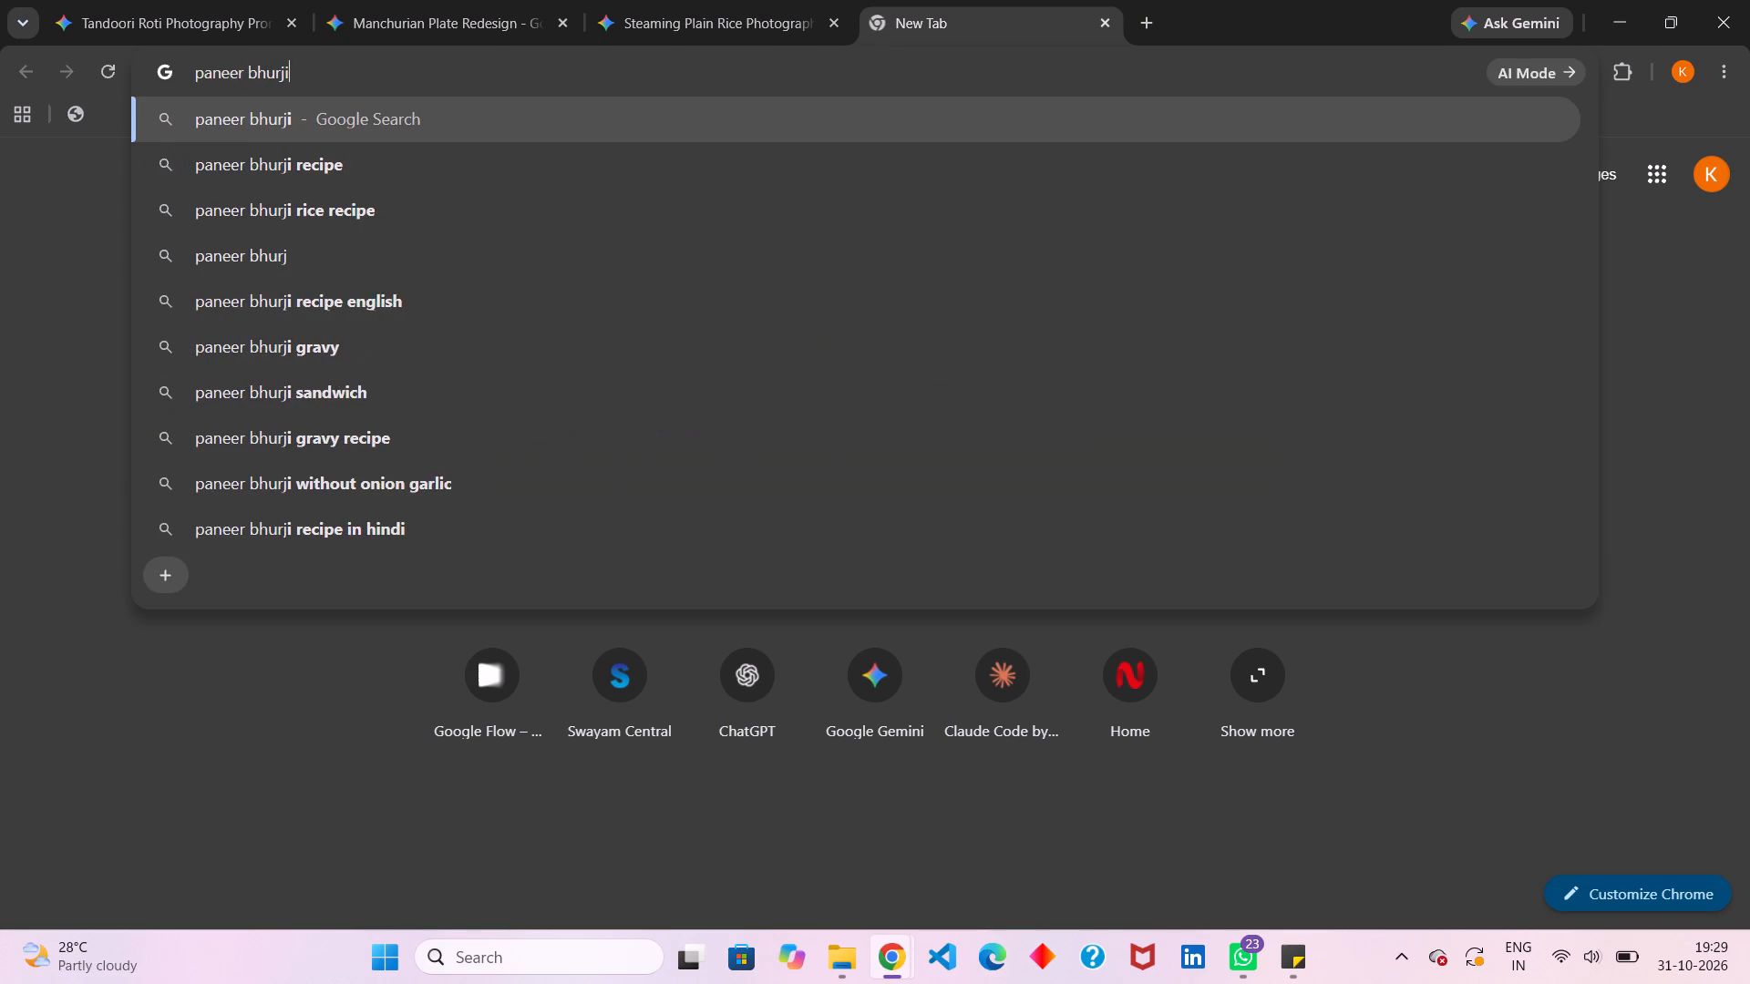
key(space)
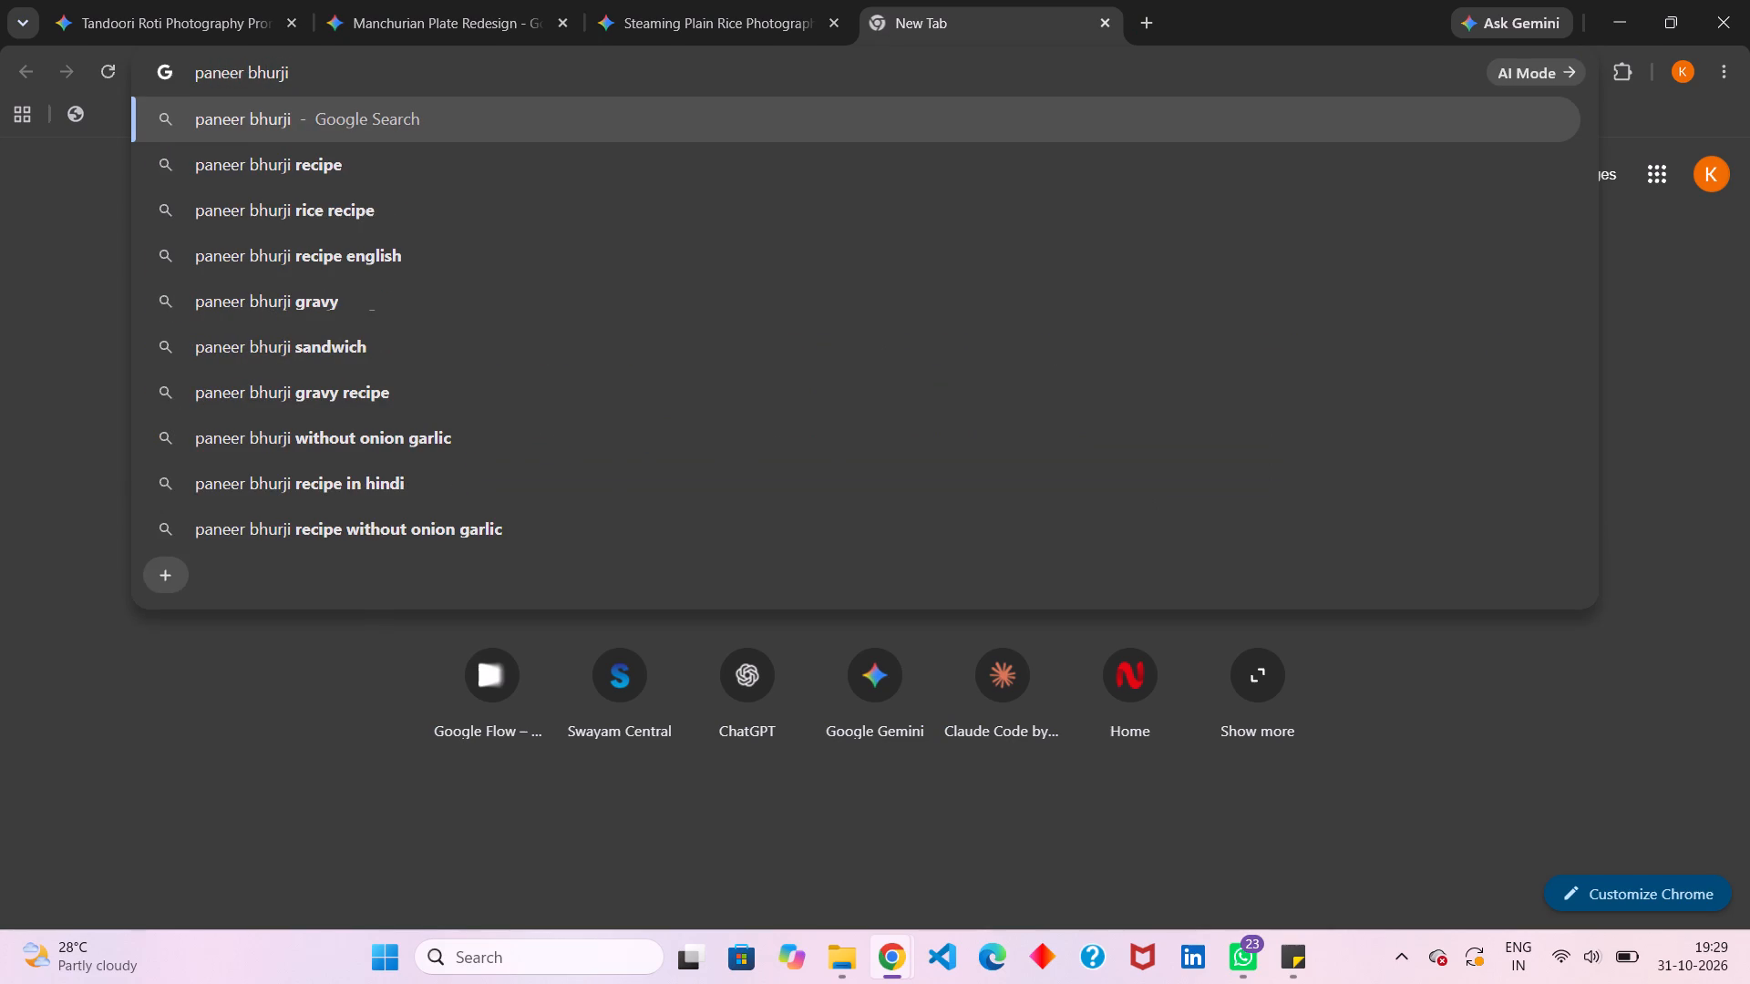
text(gravy and)
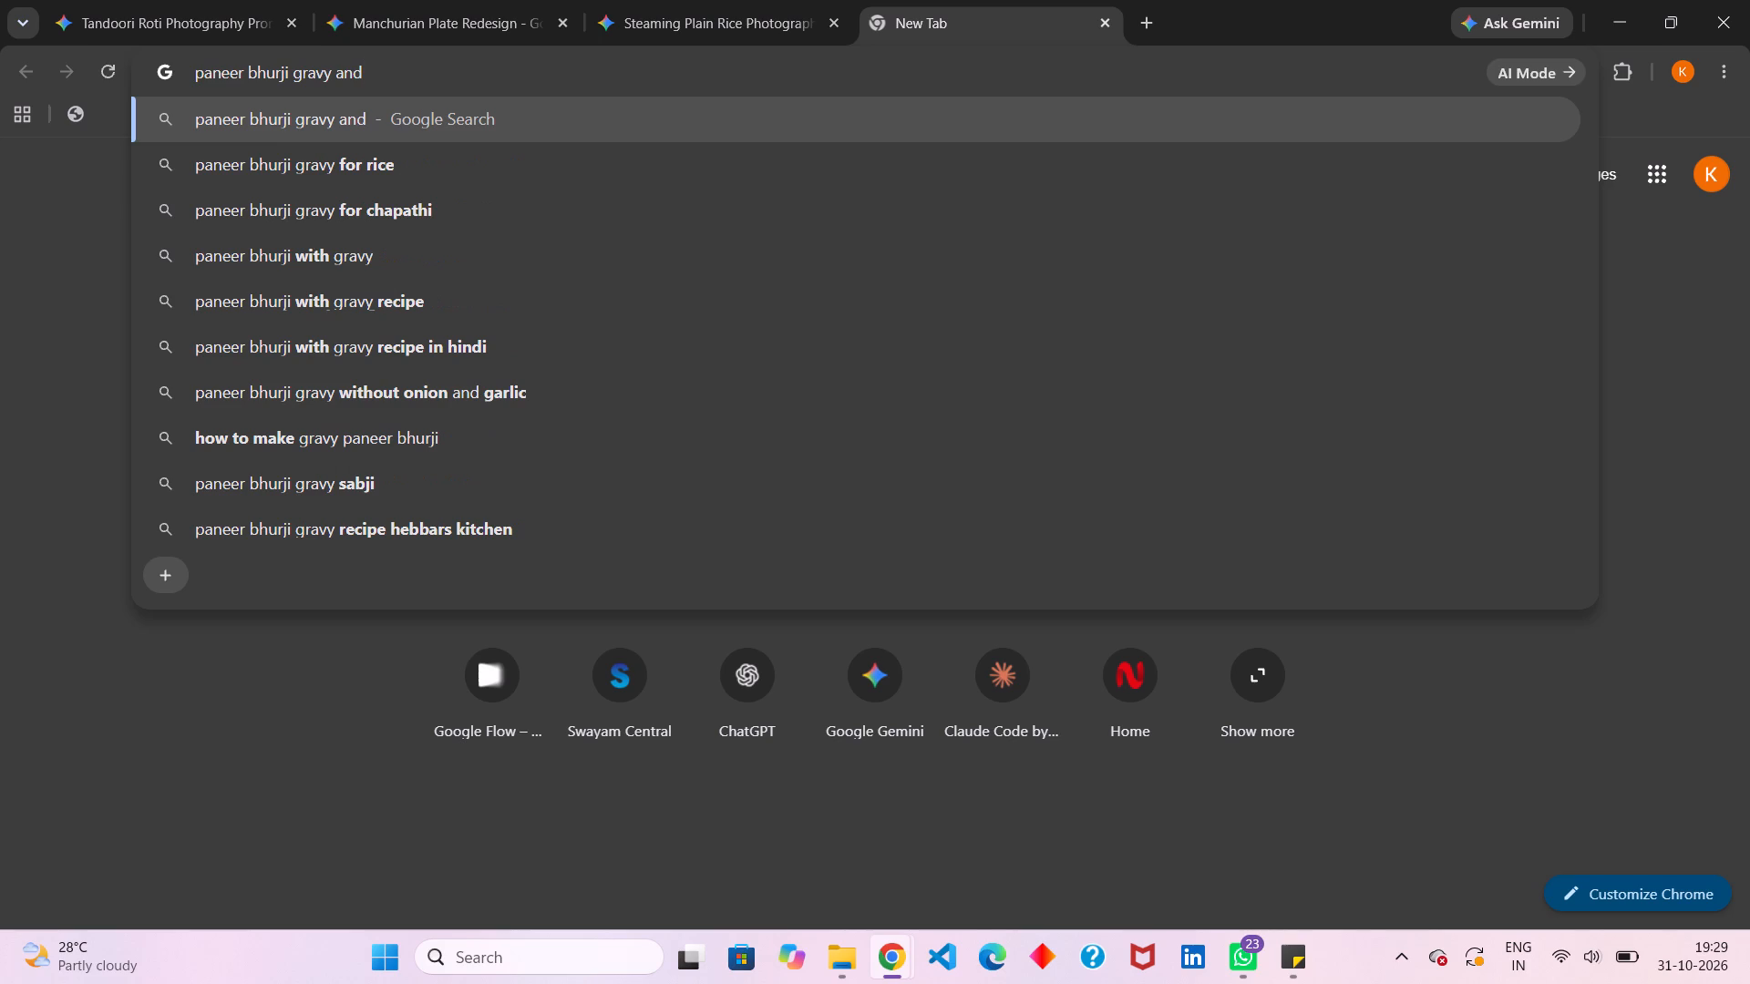
key(alt+Tab)
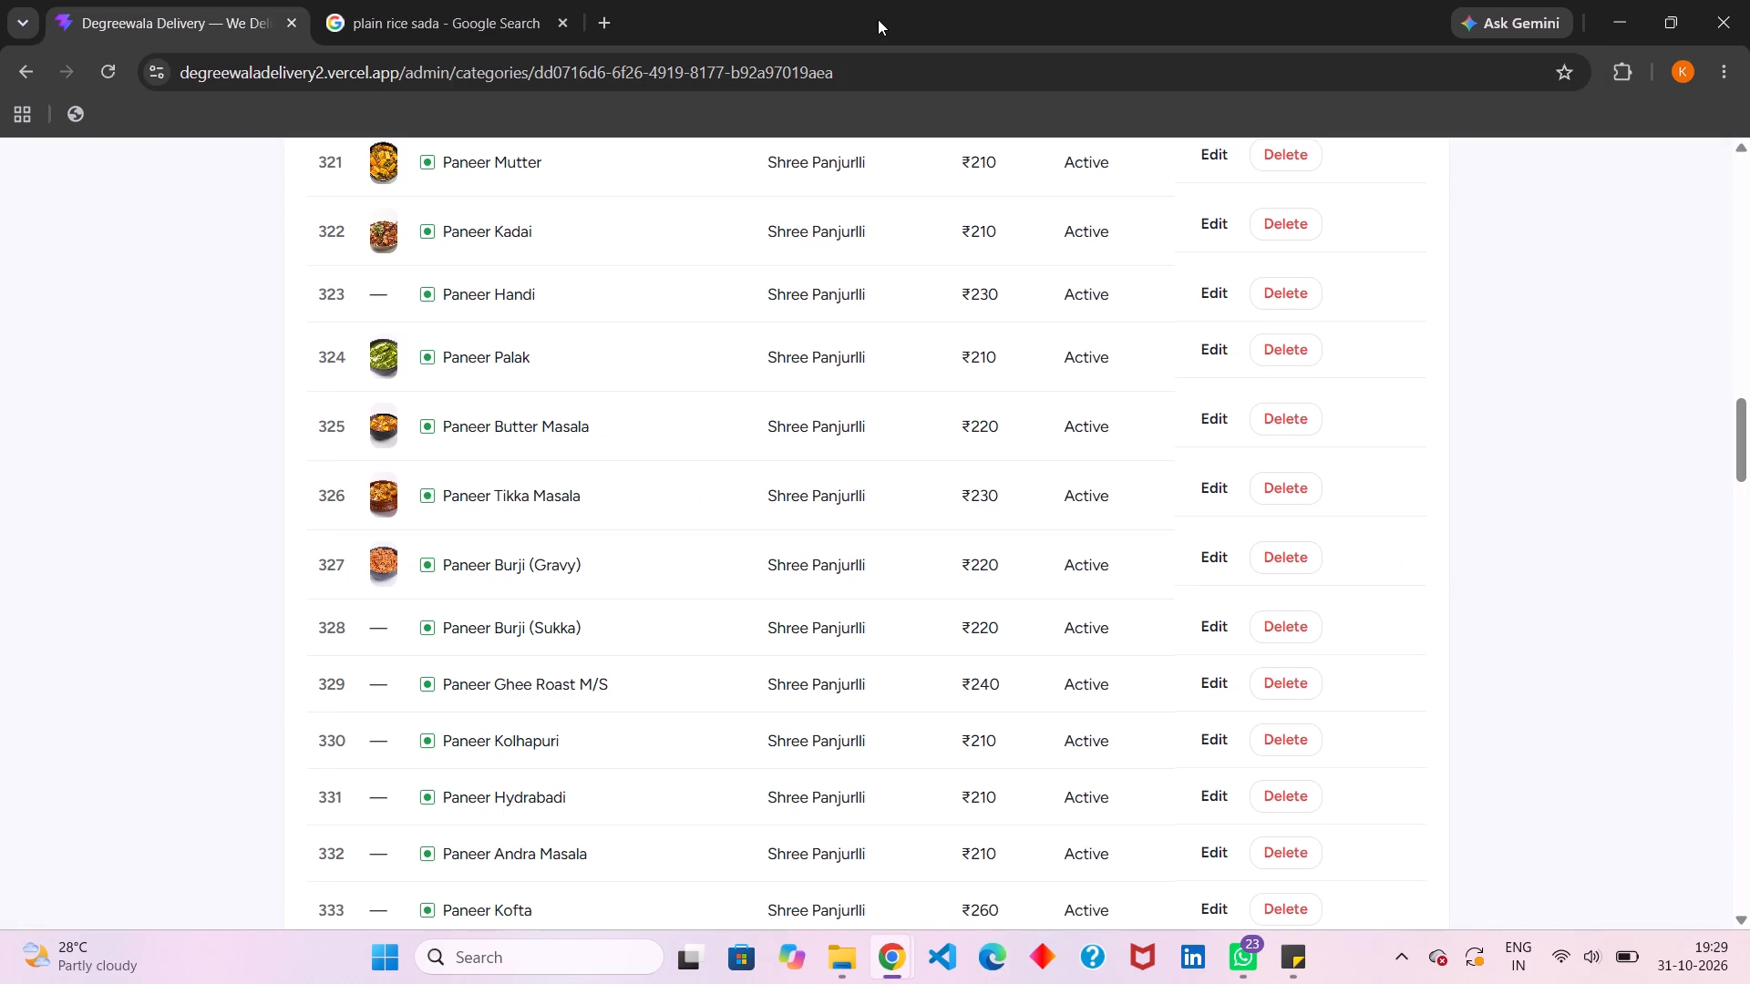
key(alt+Tab)
key(space)
text(sukka)
key(Return)
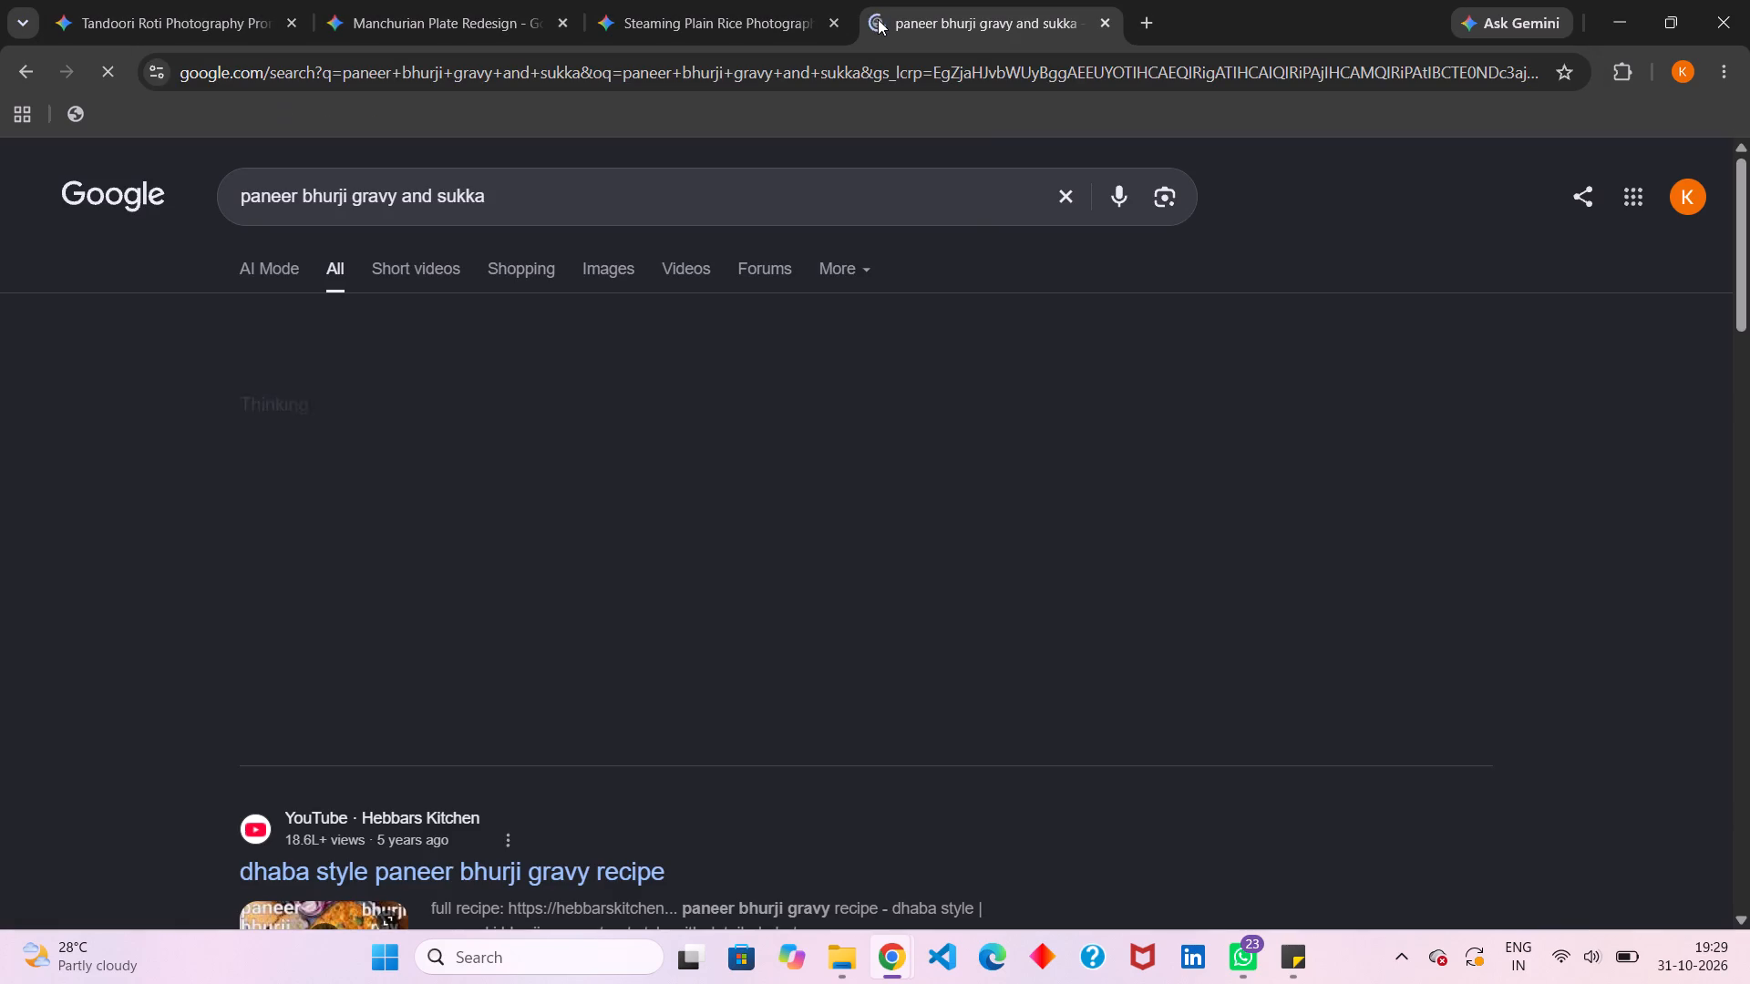
scroll(835, 391, down, 3)
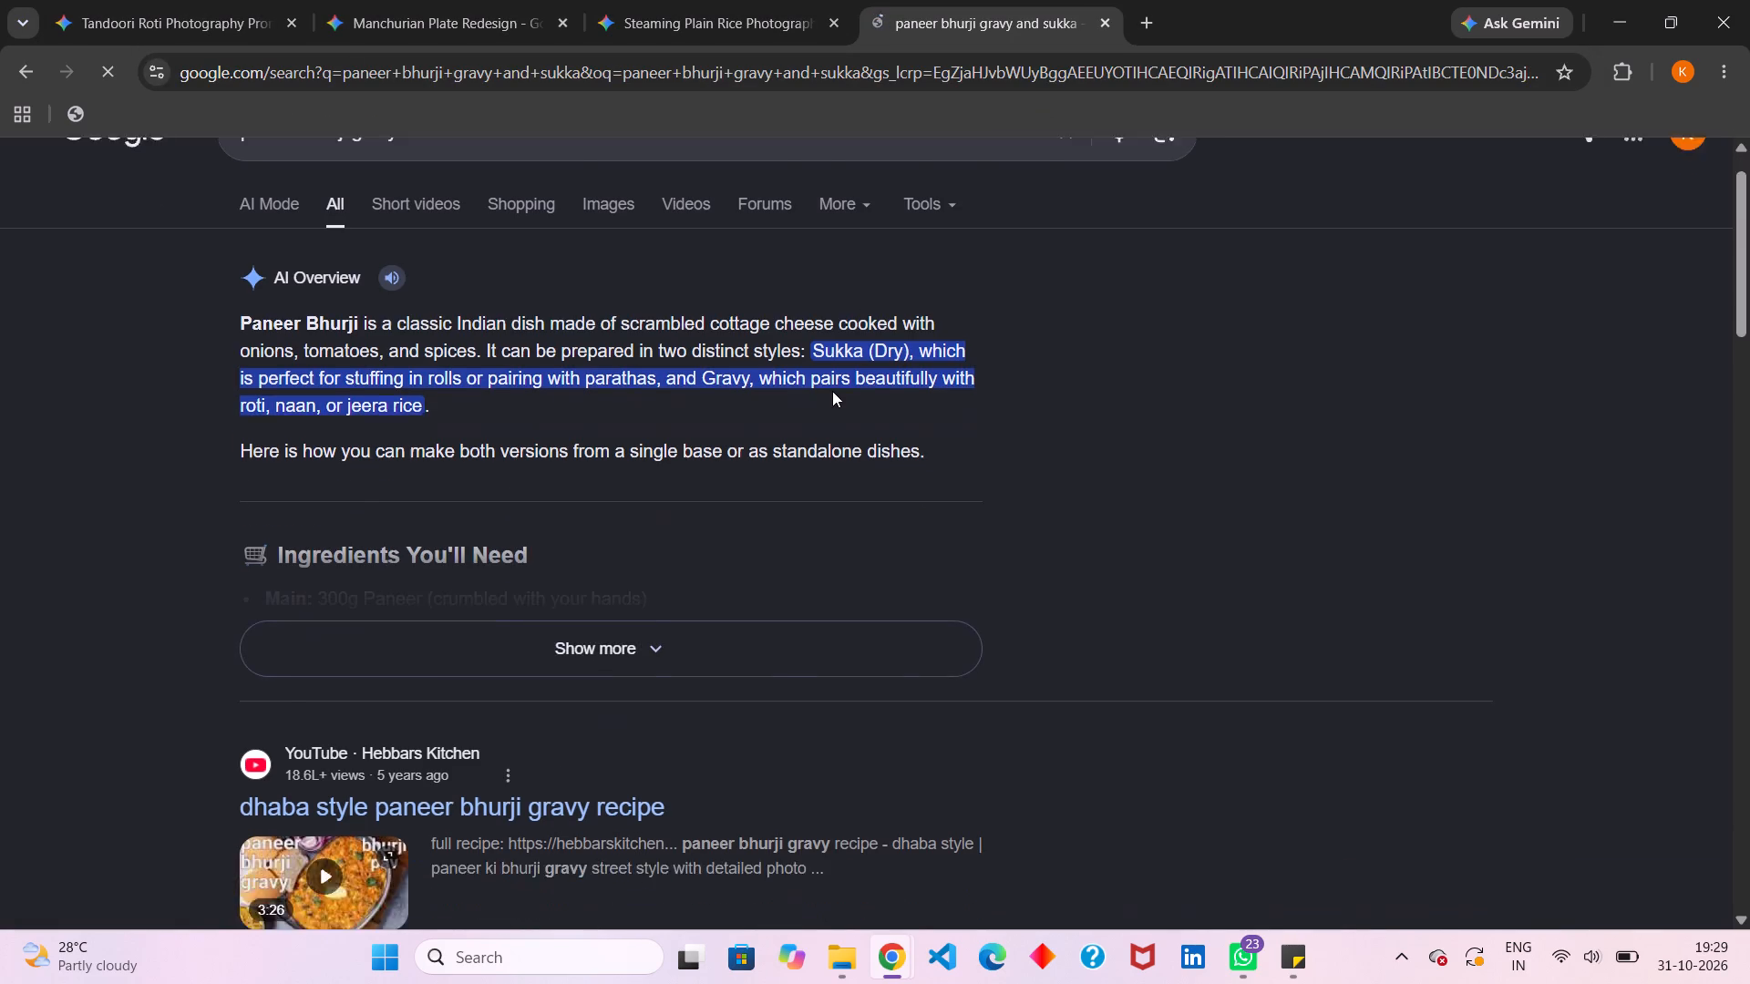
scroll(830, 391, down, 2)
scroll(742, 355, up, 5)
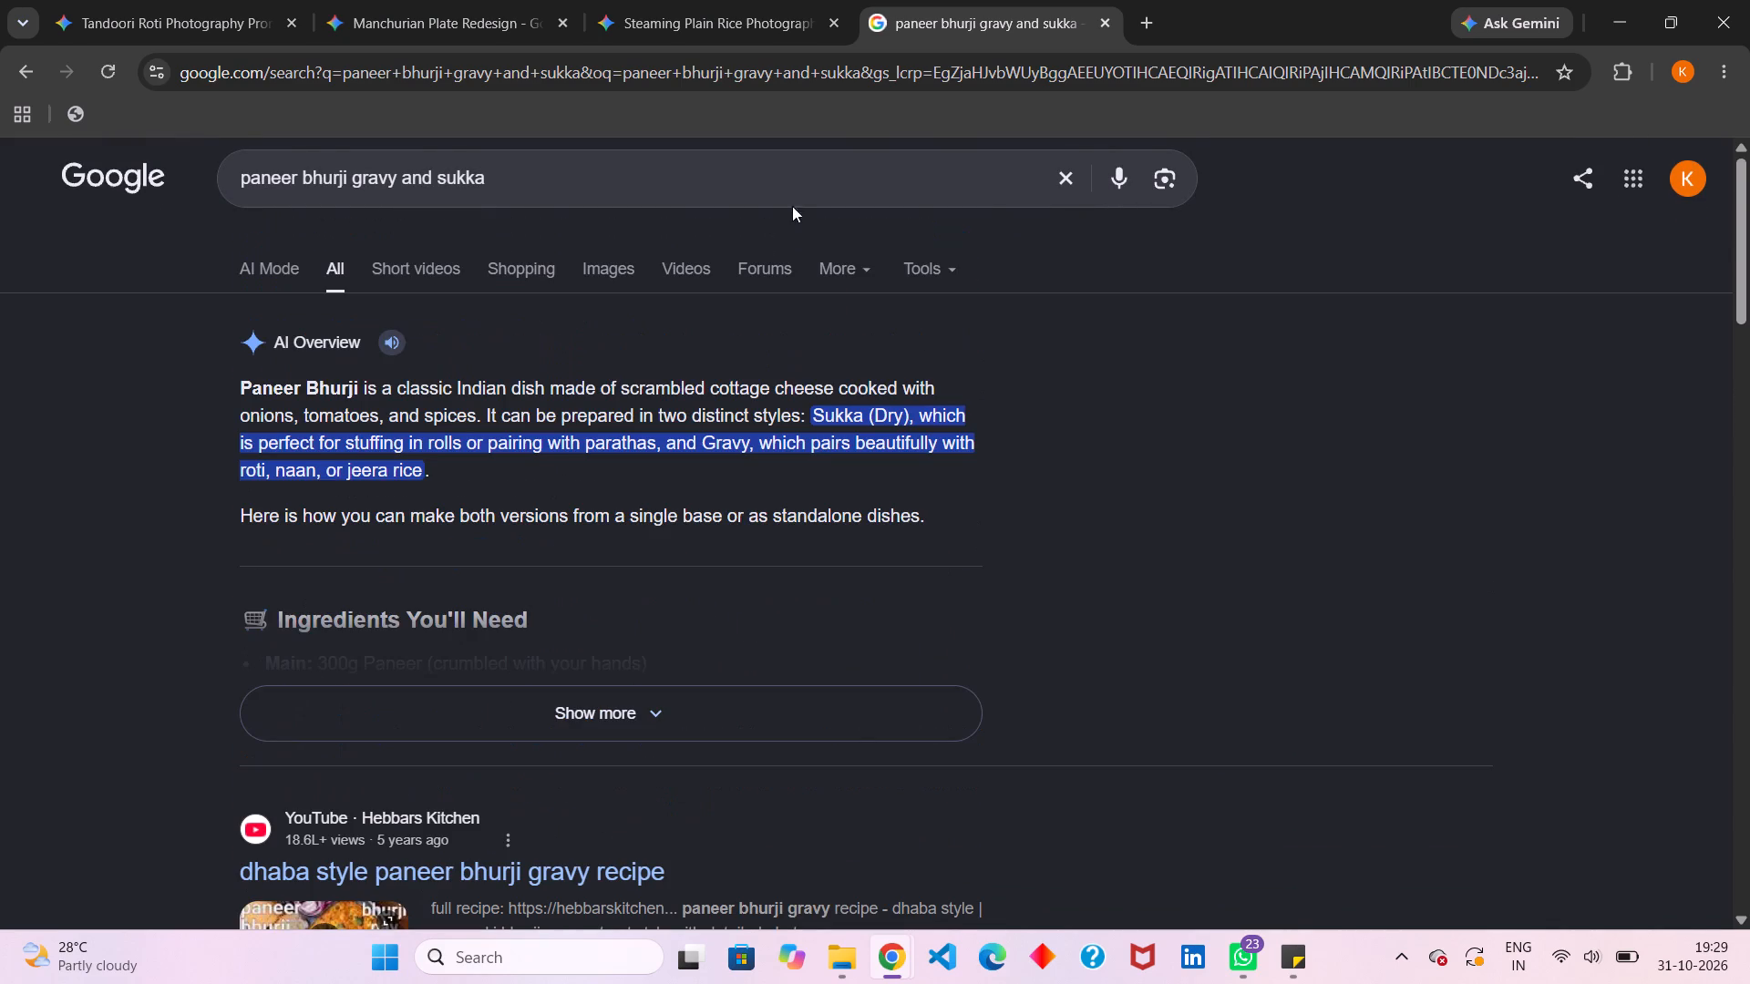
Narrow the web search to "paneer bhurji gravy".
drag(792, 206, 406, 198)
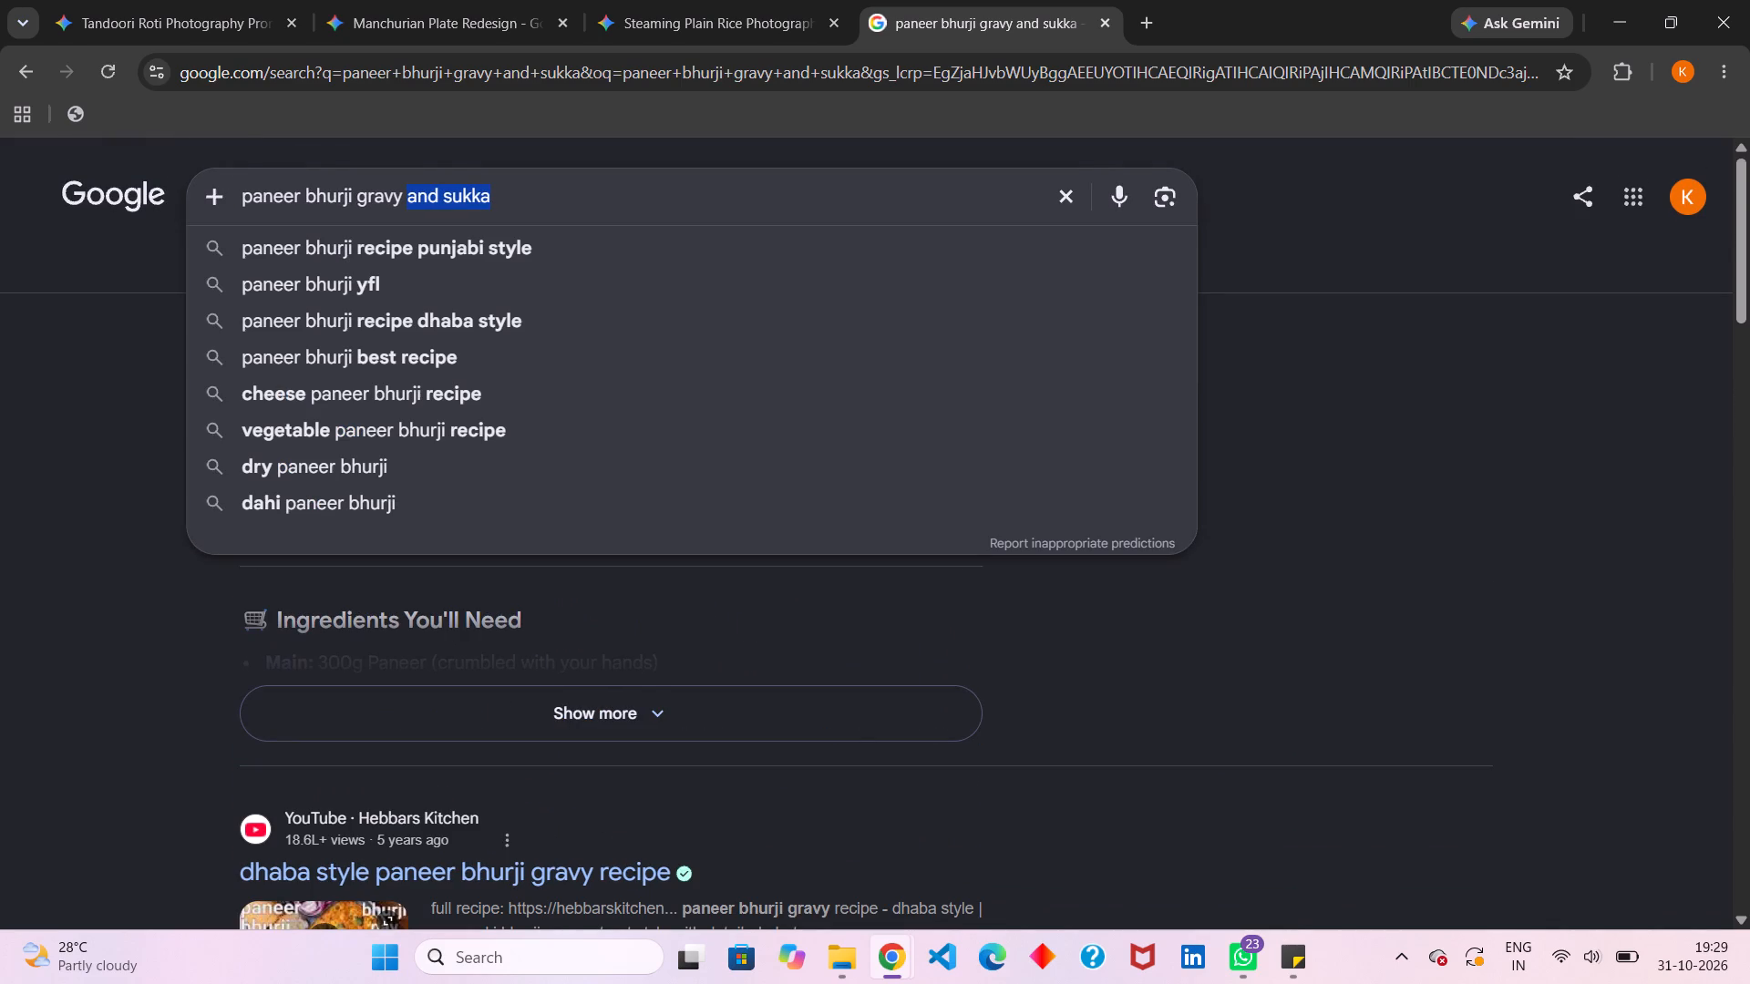
key(BackSpace)
key(Return)
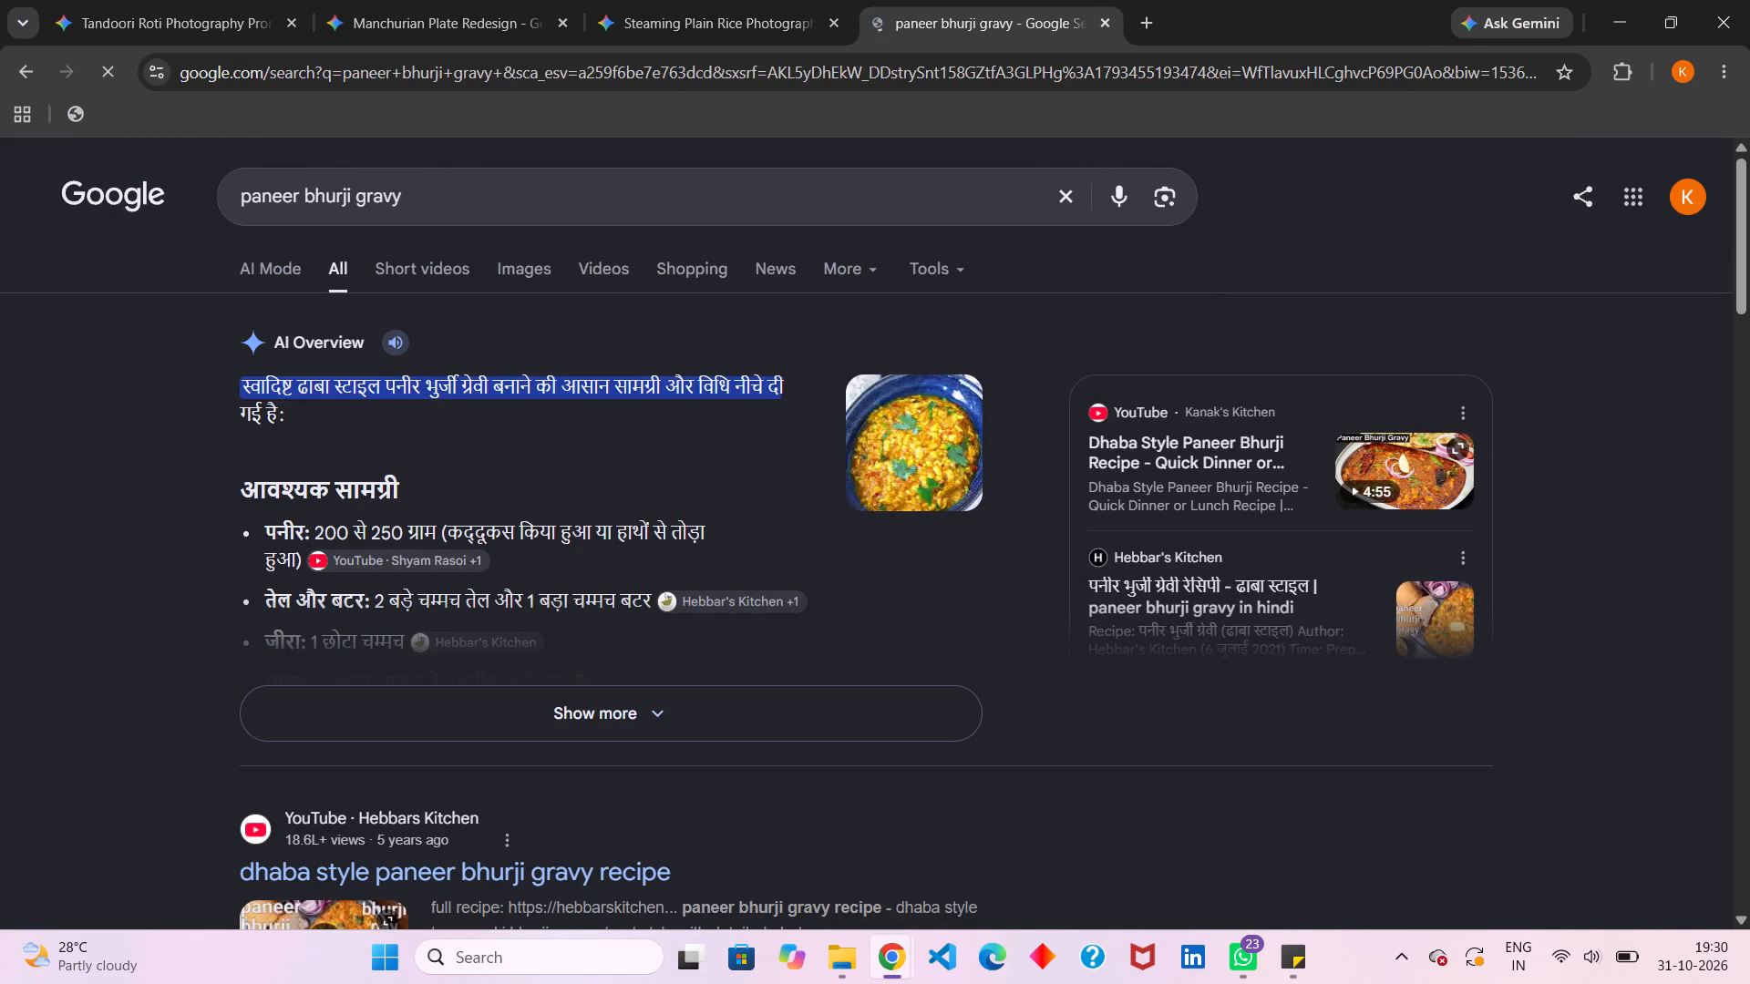
Search for "paneer bhurji sukka", switch to the suggested "paneer bhurji sukhi" query and look through its image results.
drag(427, 197, 349, 197)
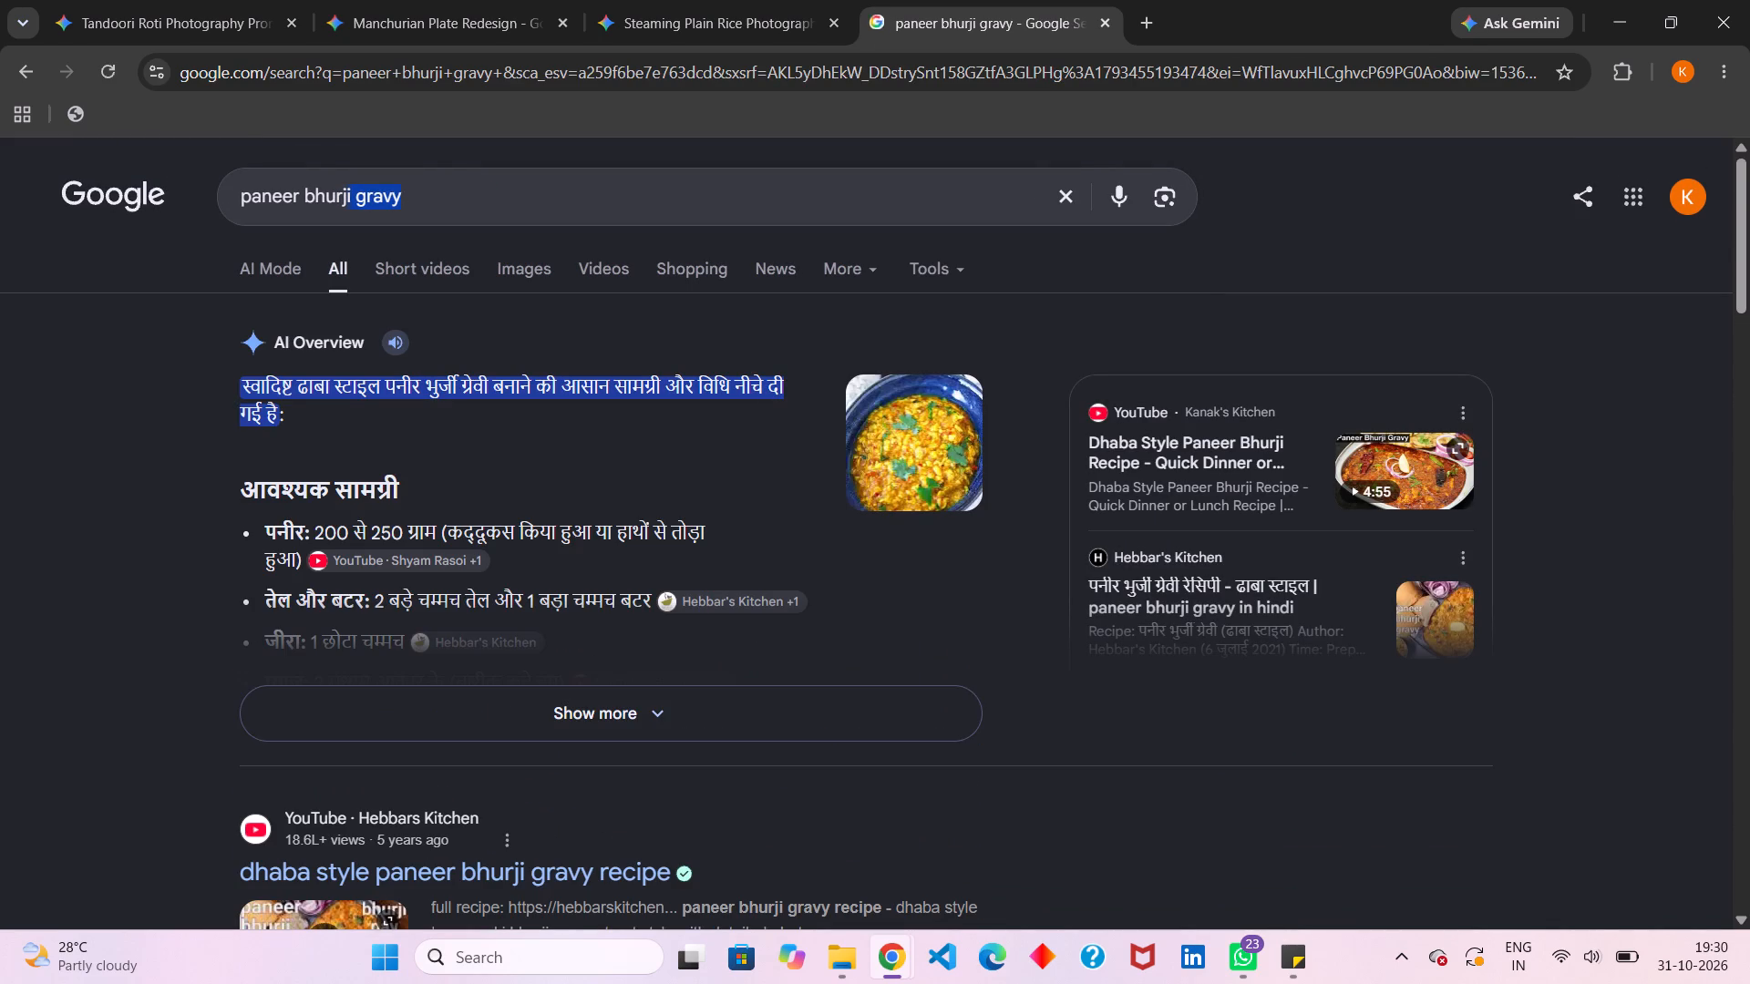
drag(349, 197, 355, 199)
text(sukka')
key(BackSpace)
key(Return)
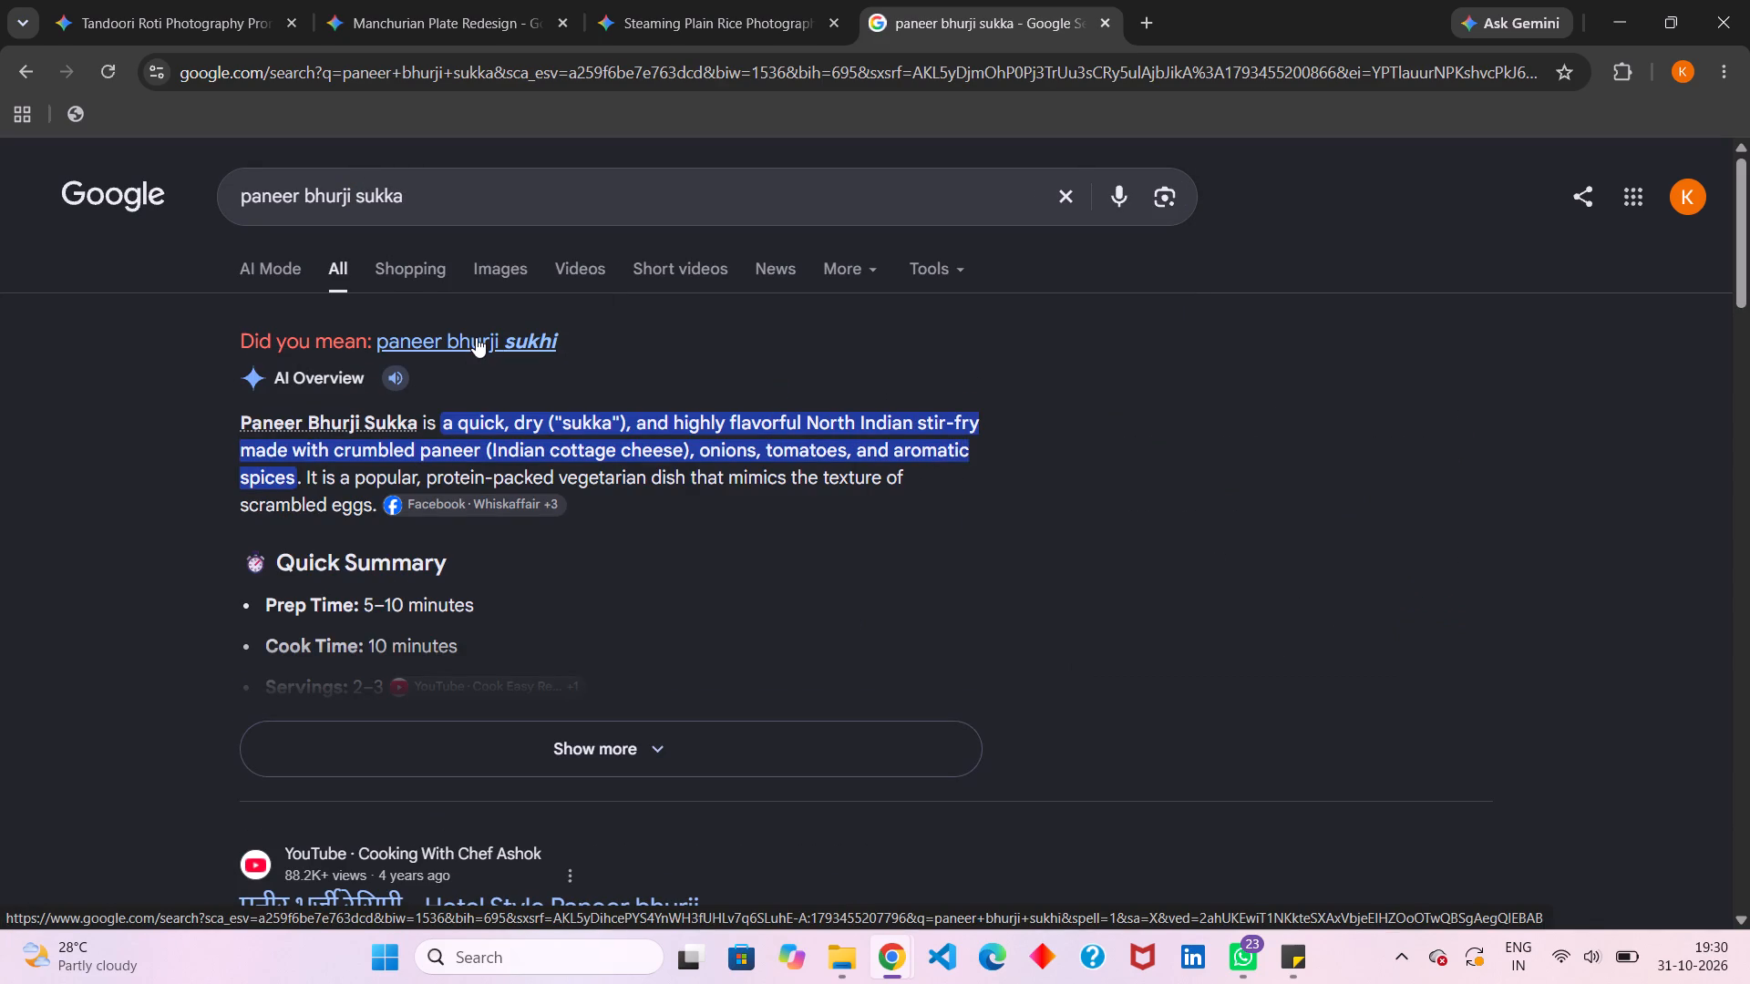
click(476, 337)
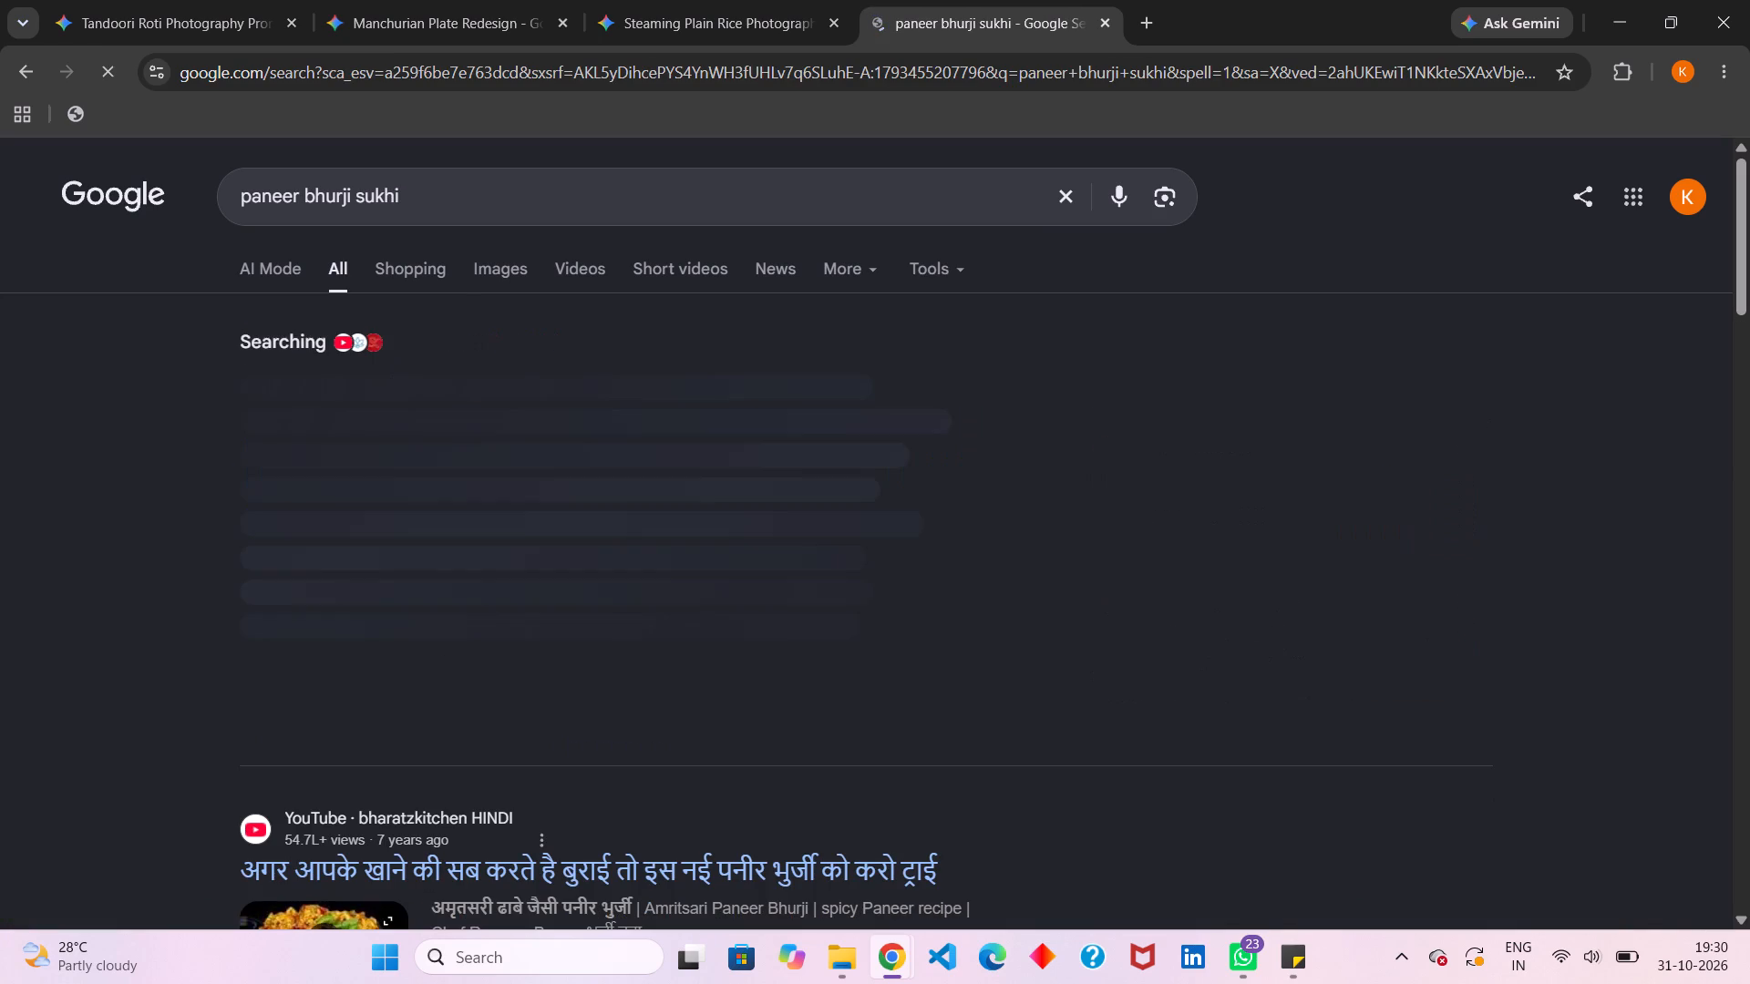
click(481, 281)
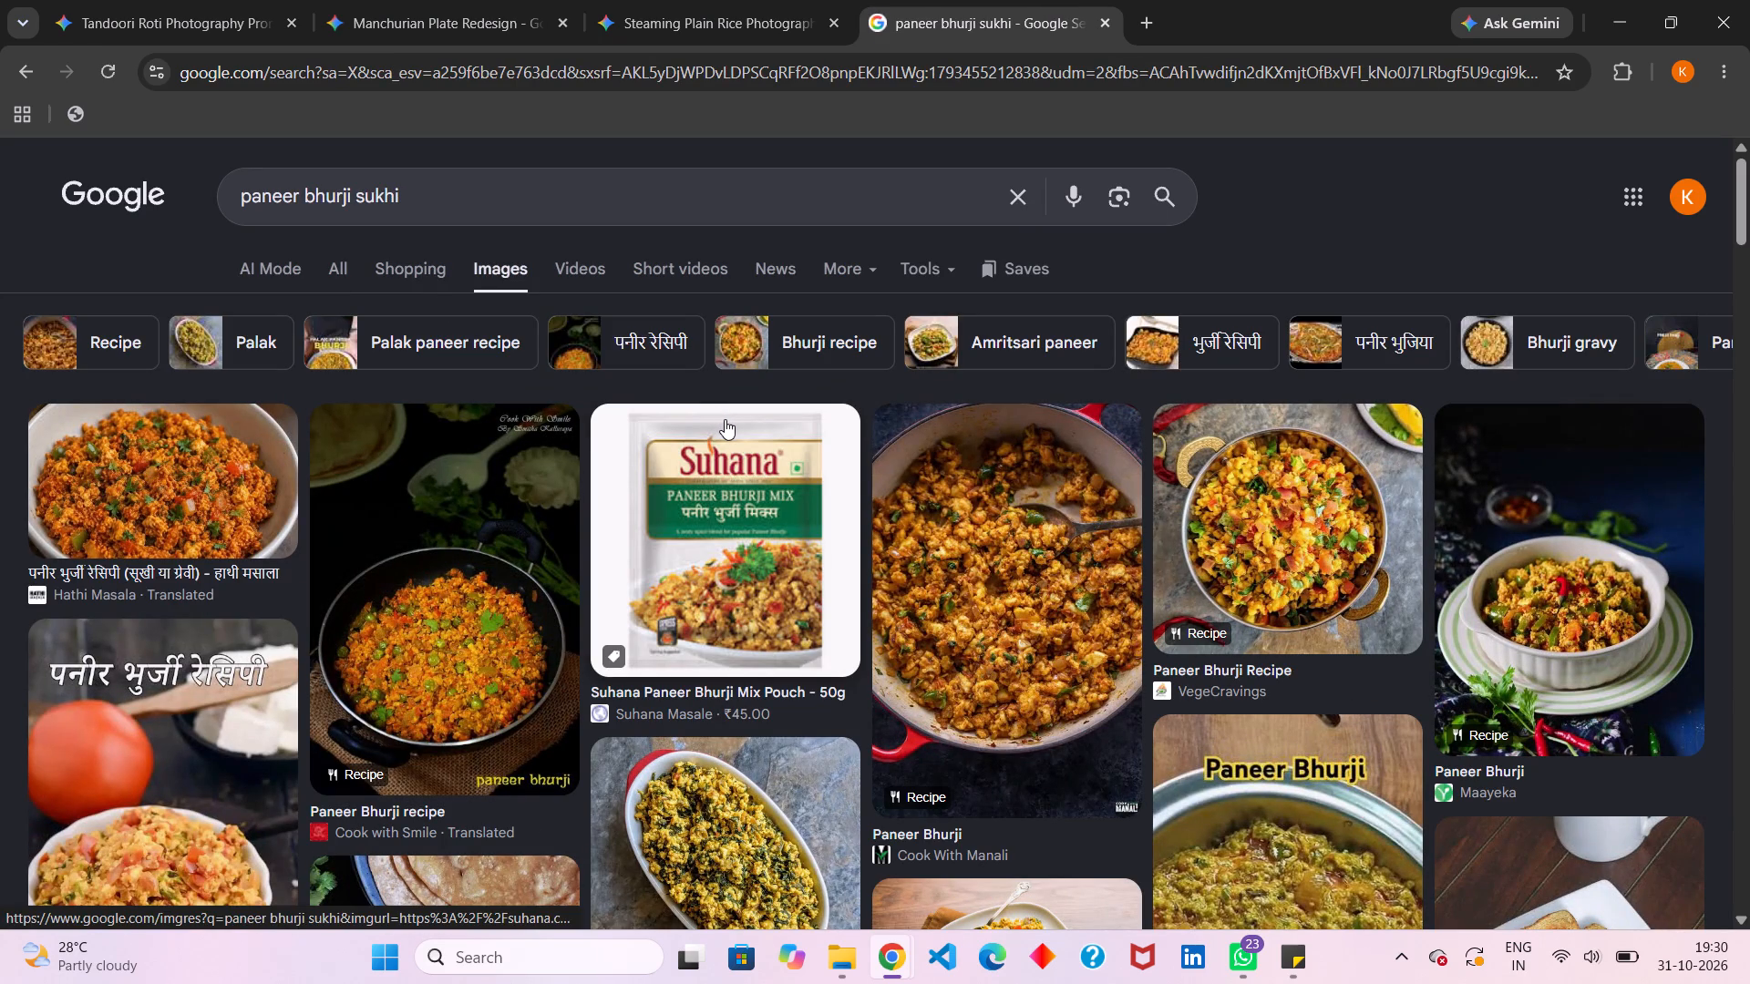
scroll(725, 419, down, 2)
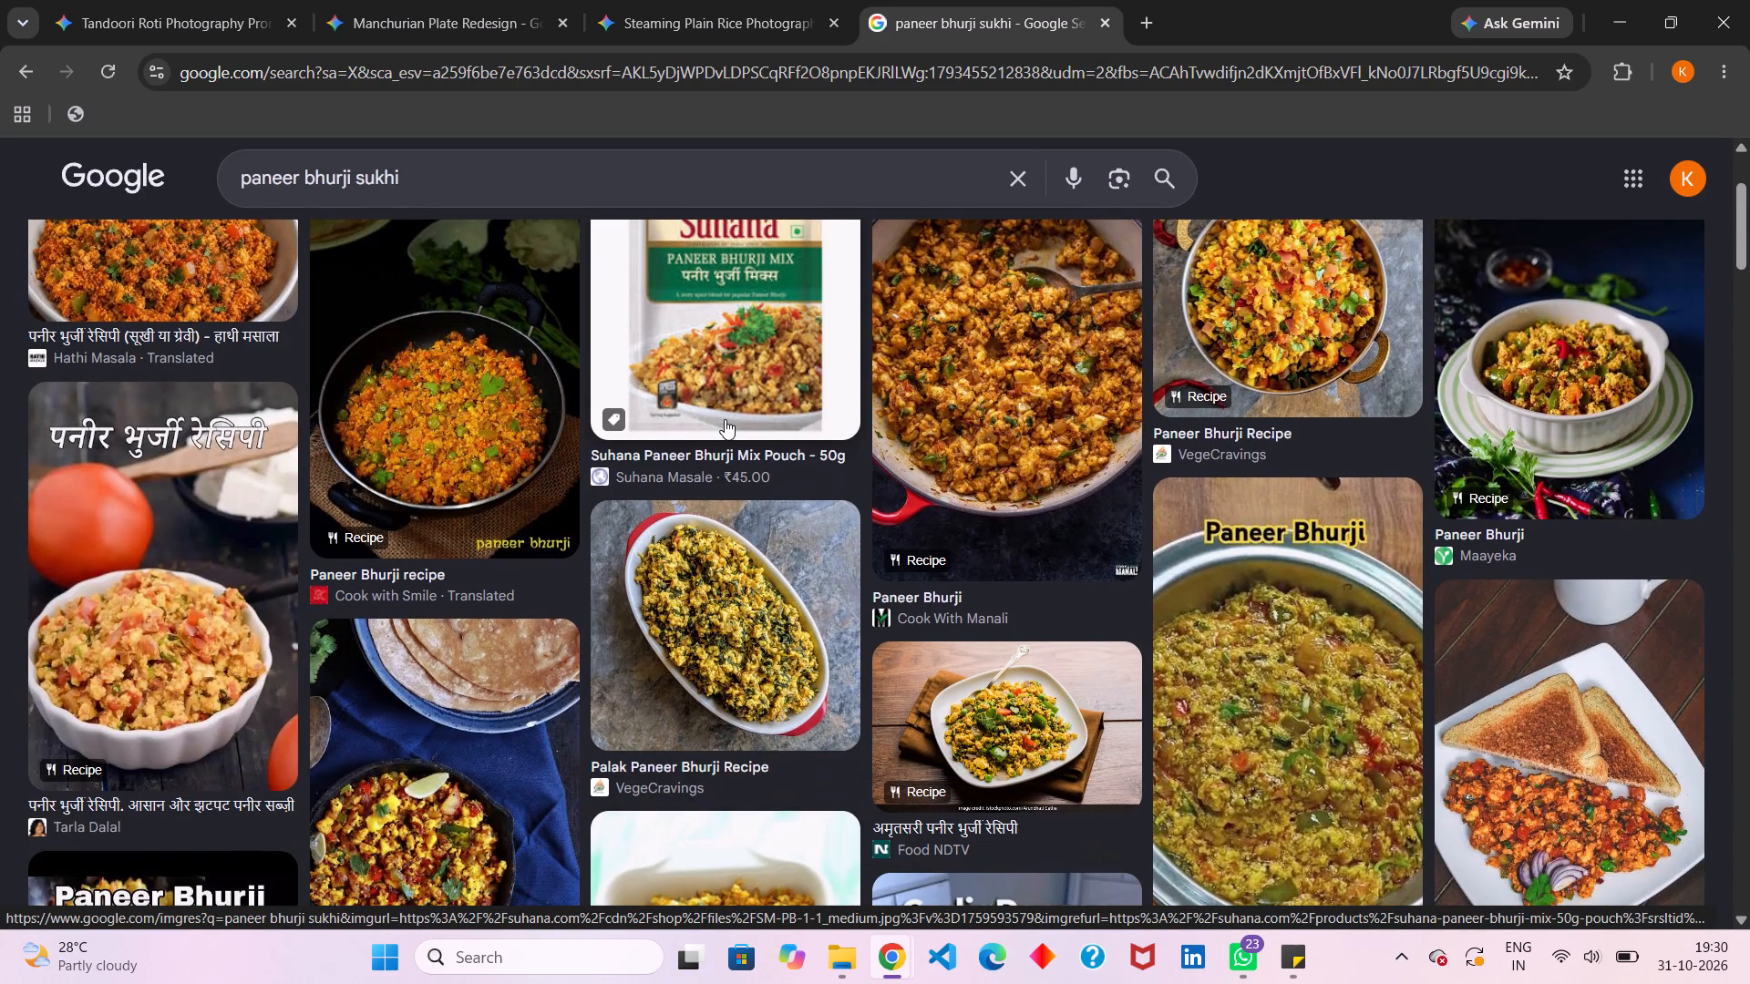
Back in the Degreewala admin, remove the picture from Shree Panjurlli's Paneer Burji (Gravy) item and save it.
key(alt+Tab)
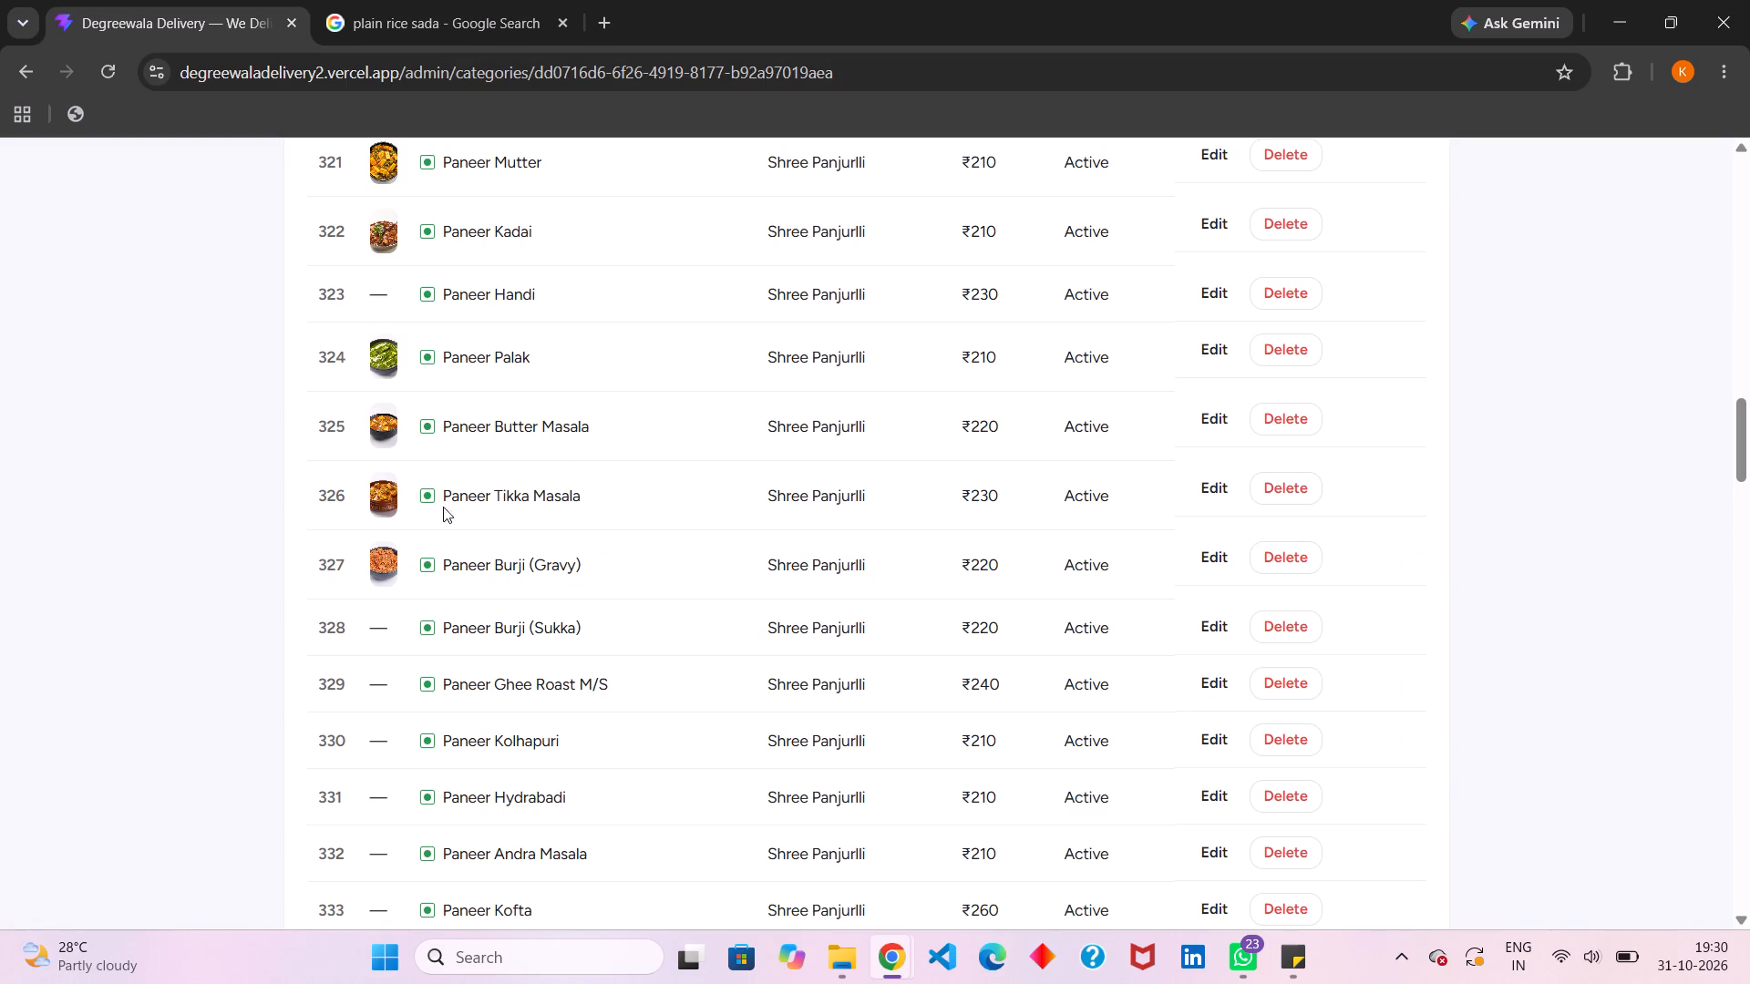
click(1197, 562)
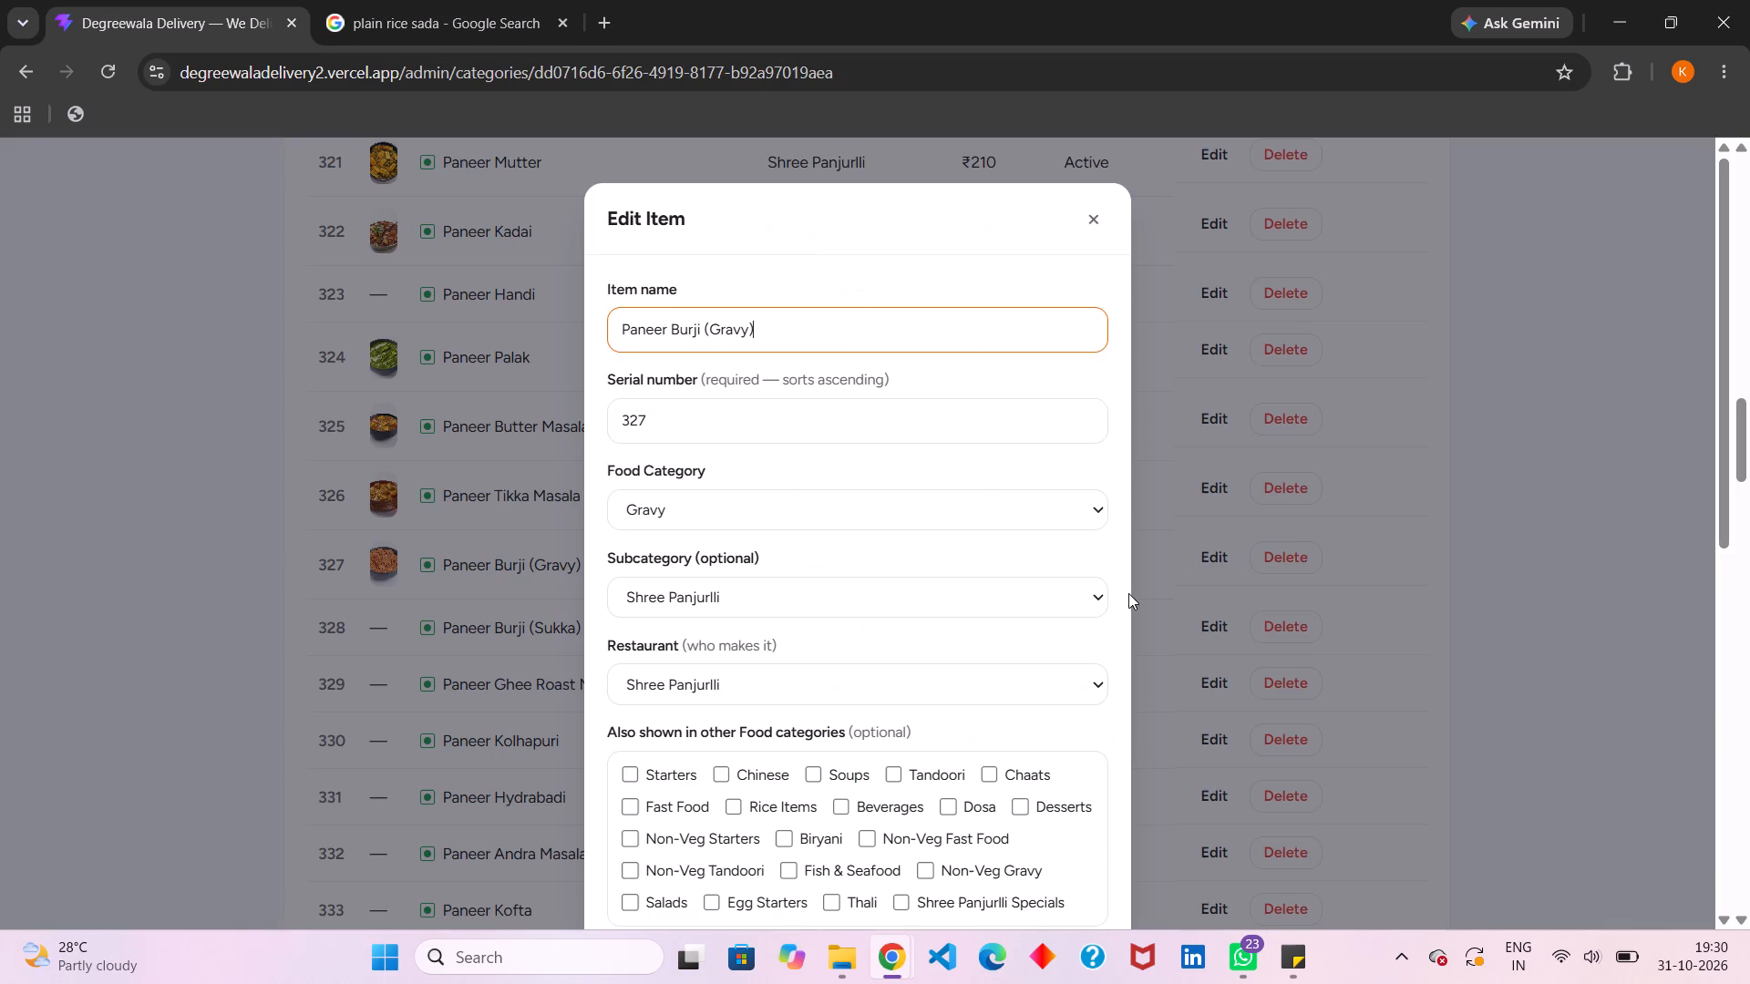
scroll(883, 614, down, 7)
click(681, 733)
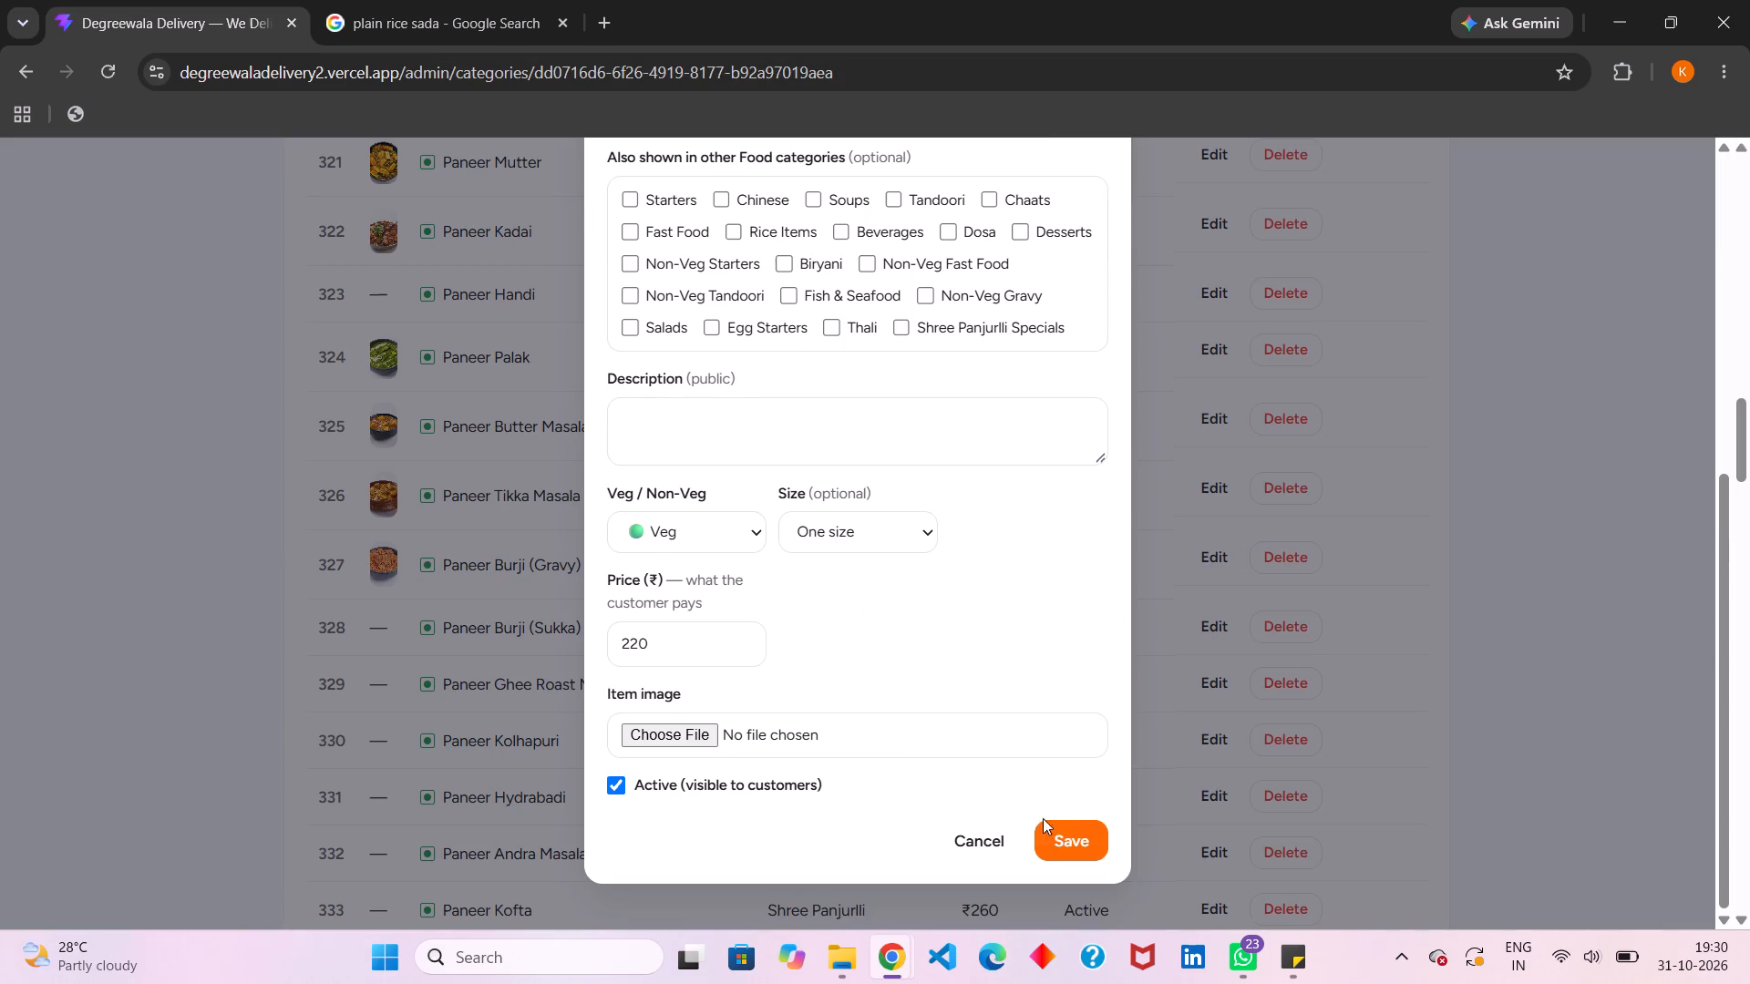
click(1064, 835)
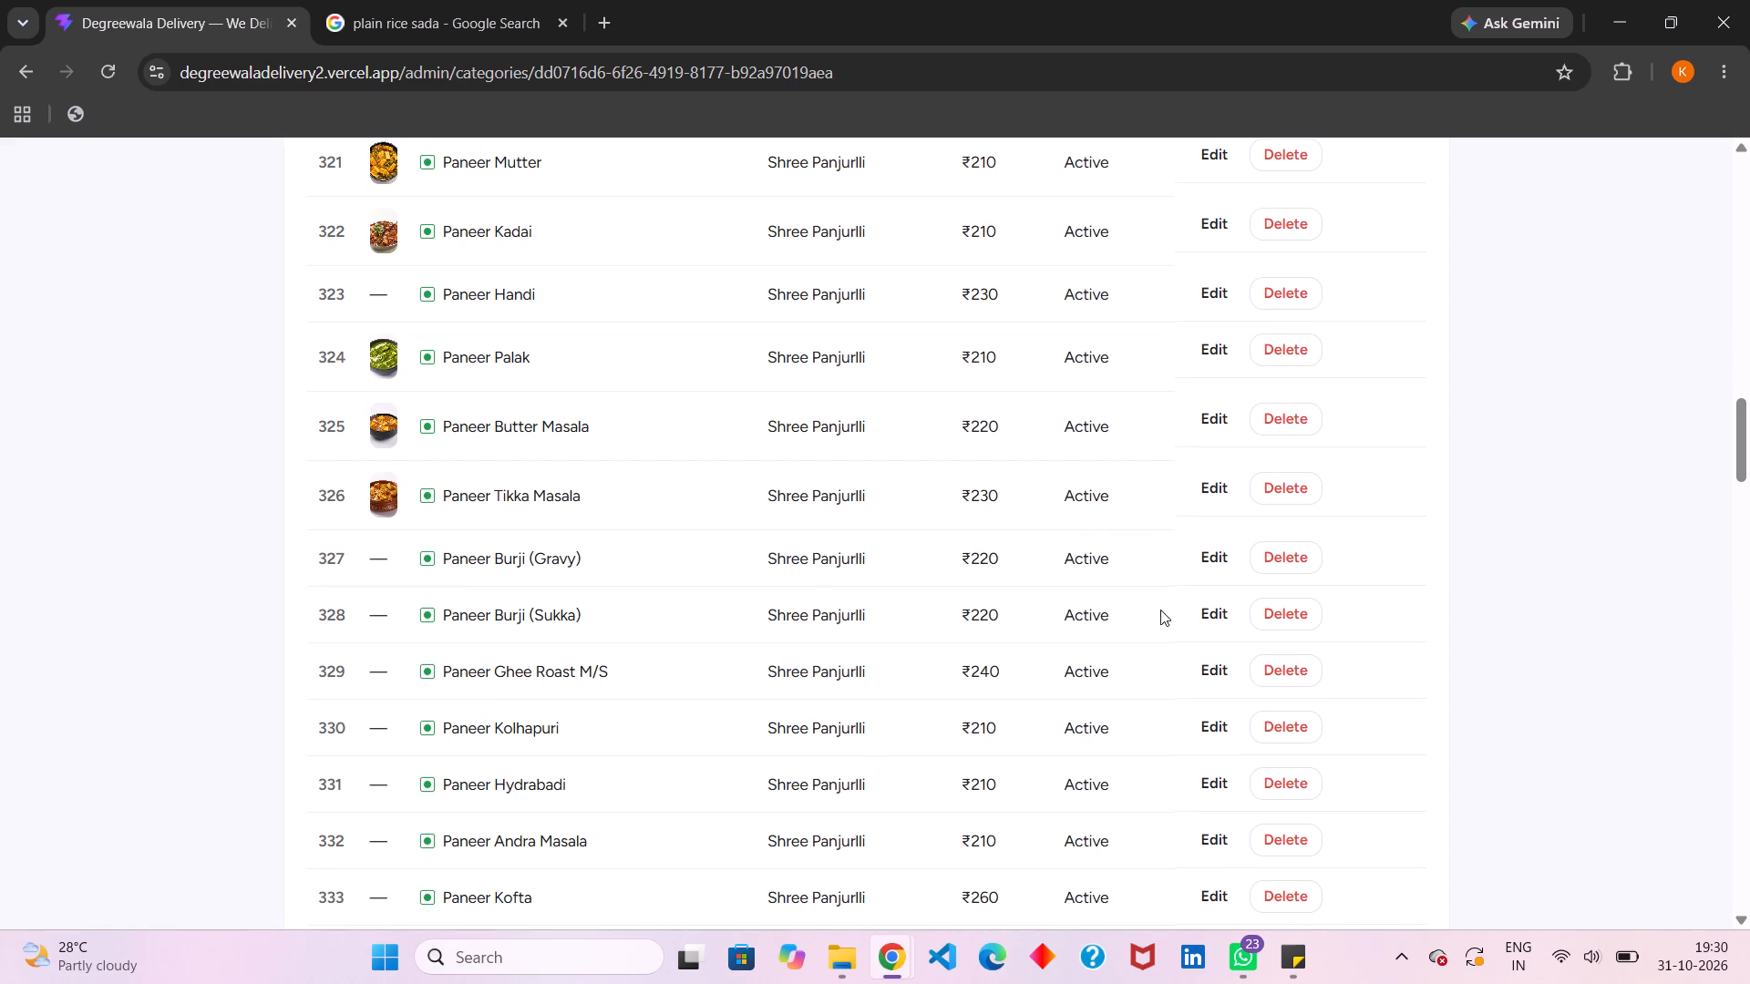
Add the paneer_bhurji_s picture from the Seegodu_cafe folder to Shree Panjurlli's Paneer Burji (Sukka) item and save it.
click(1202, 607)
scroll(878, 580, down, 7)
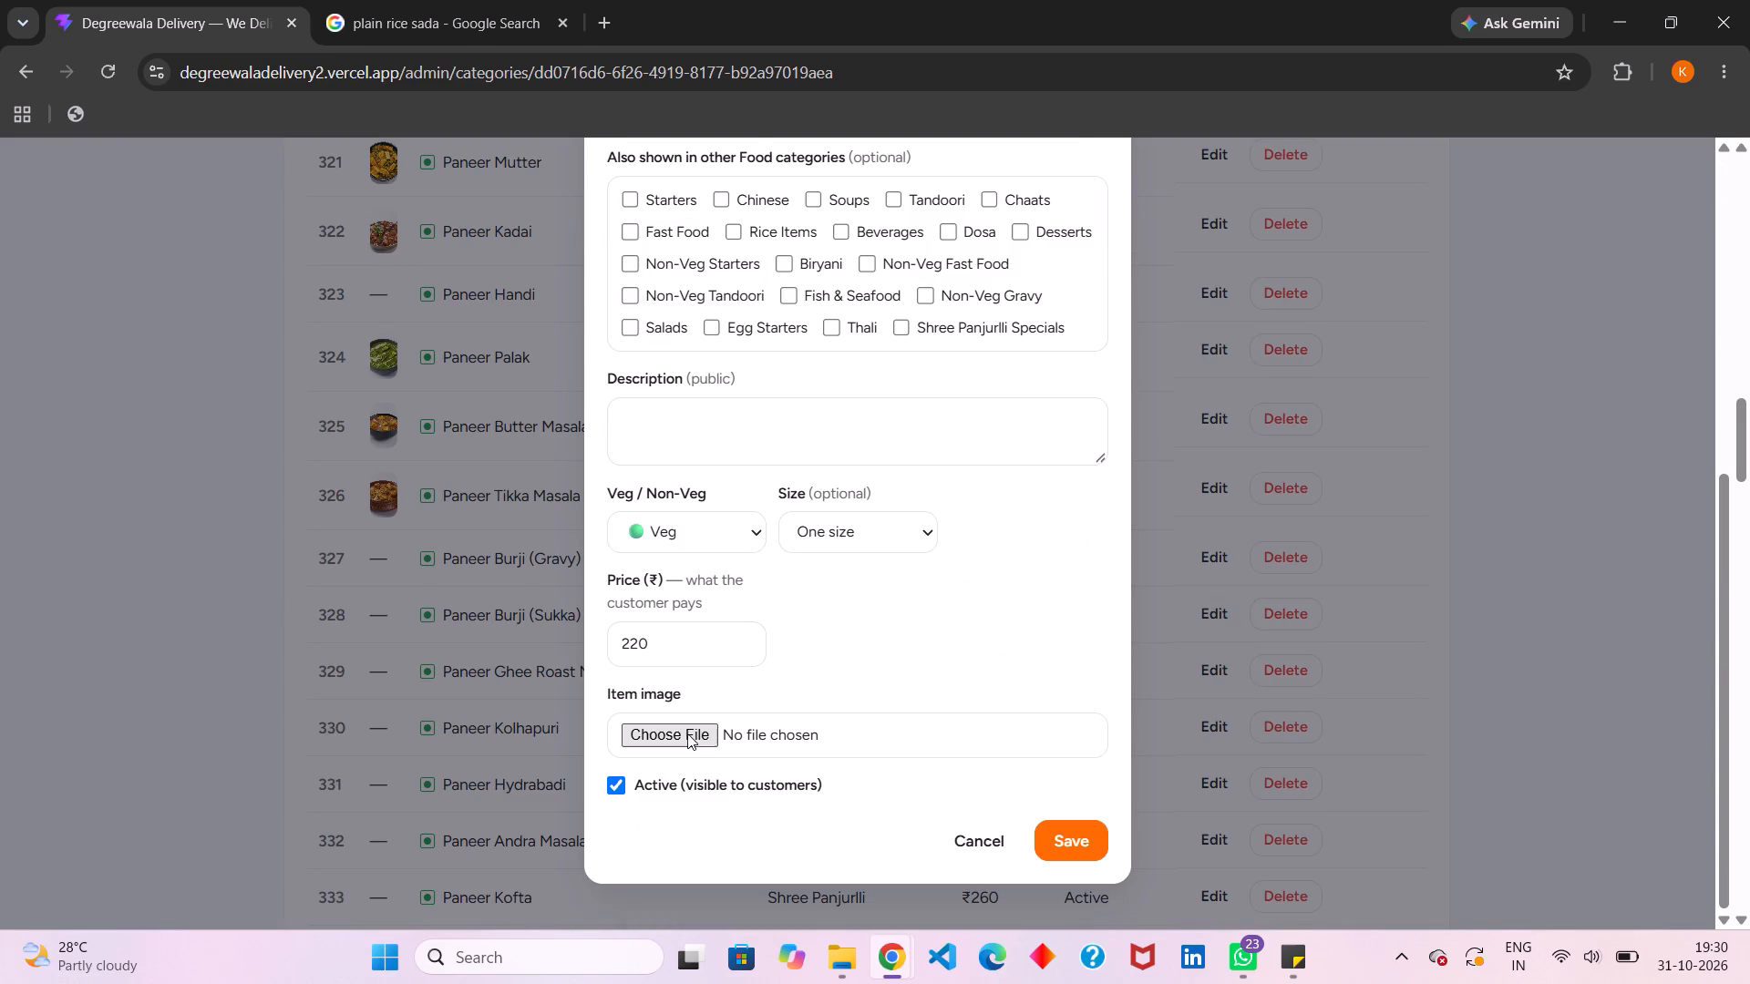
click(684, 733)
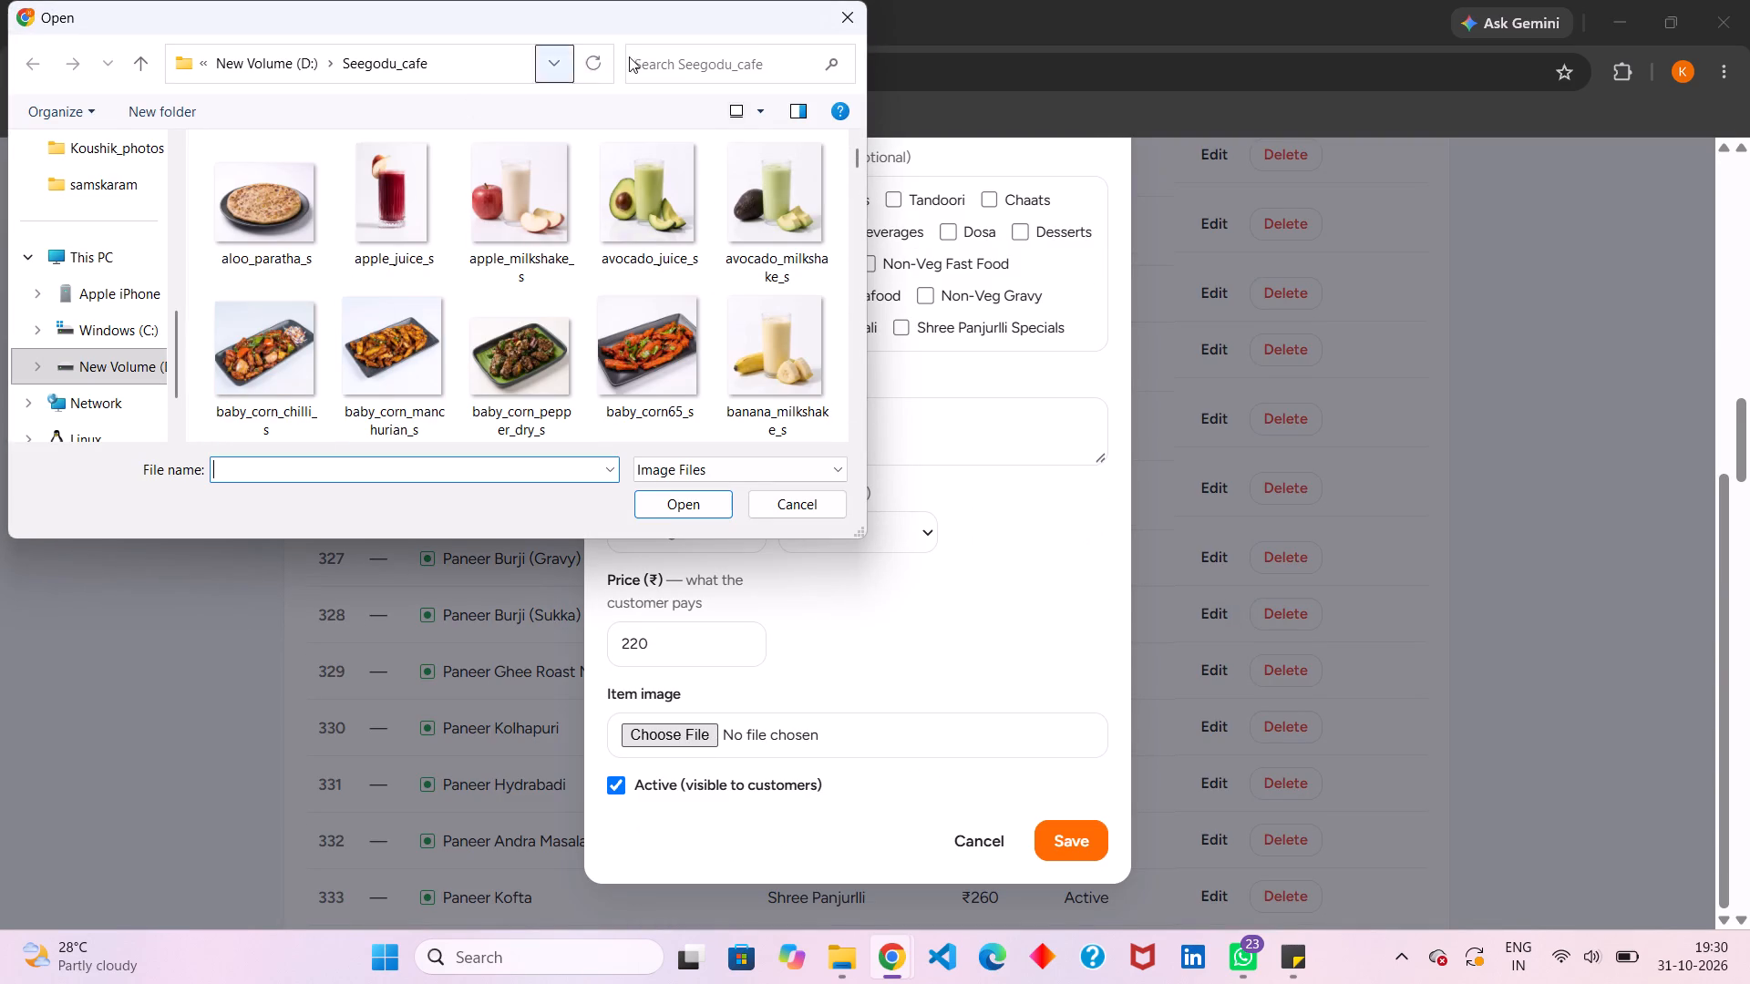
click(670, 64)
text(paneer bhu)
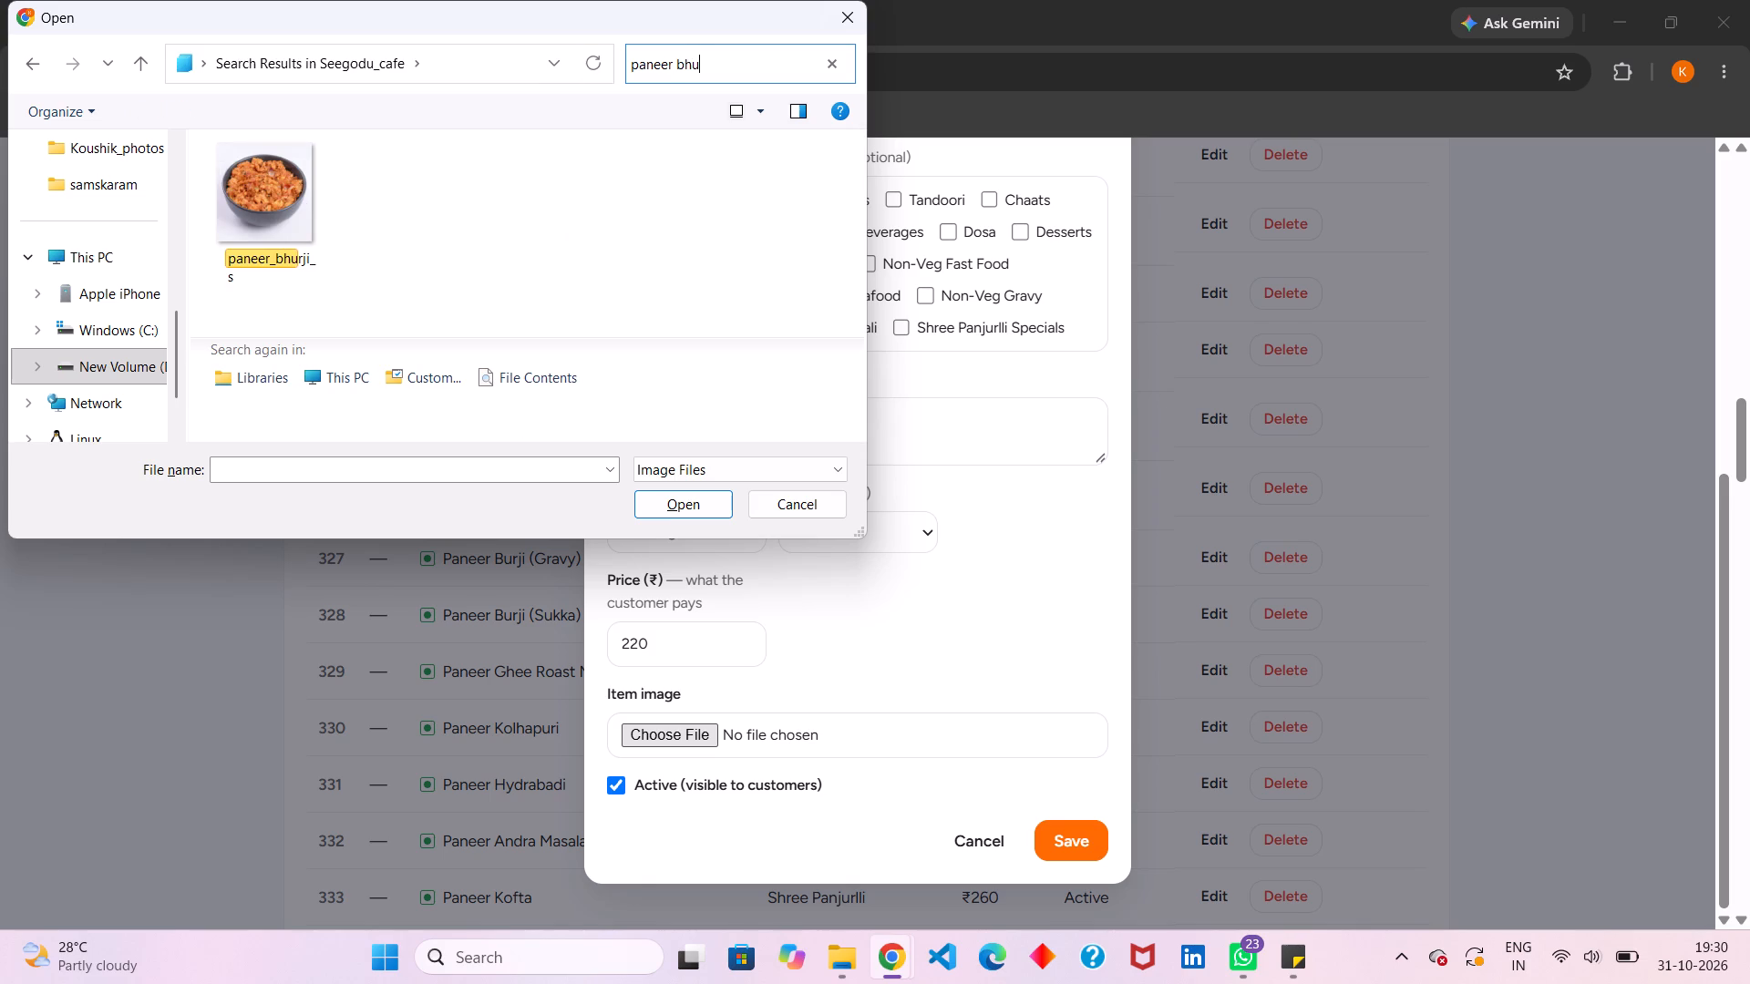
double_click(277, 193)
scroll(866, 616, down, 6)
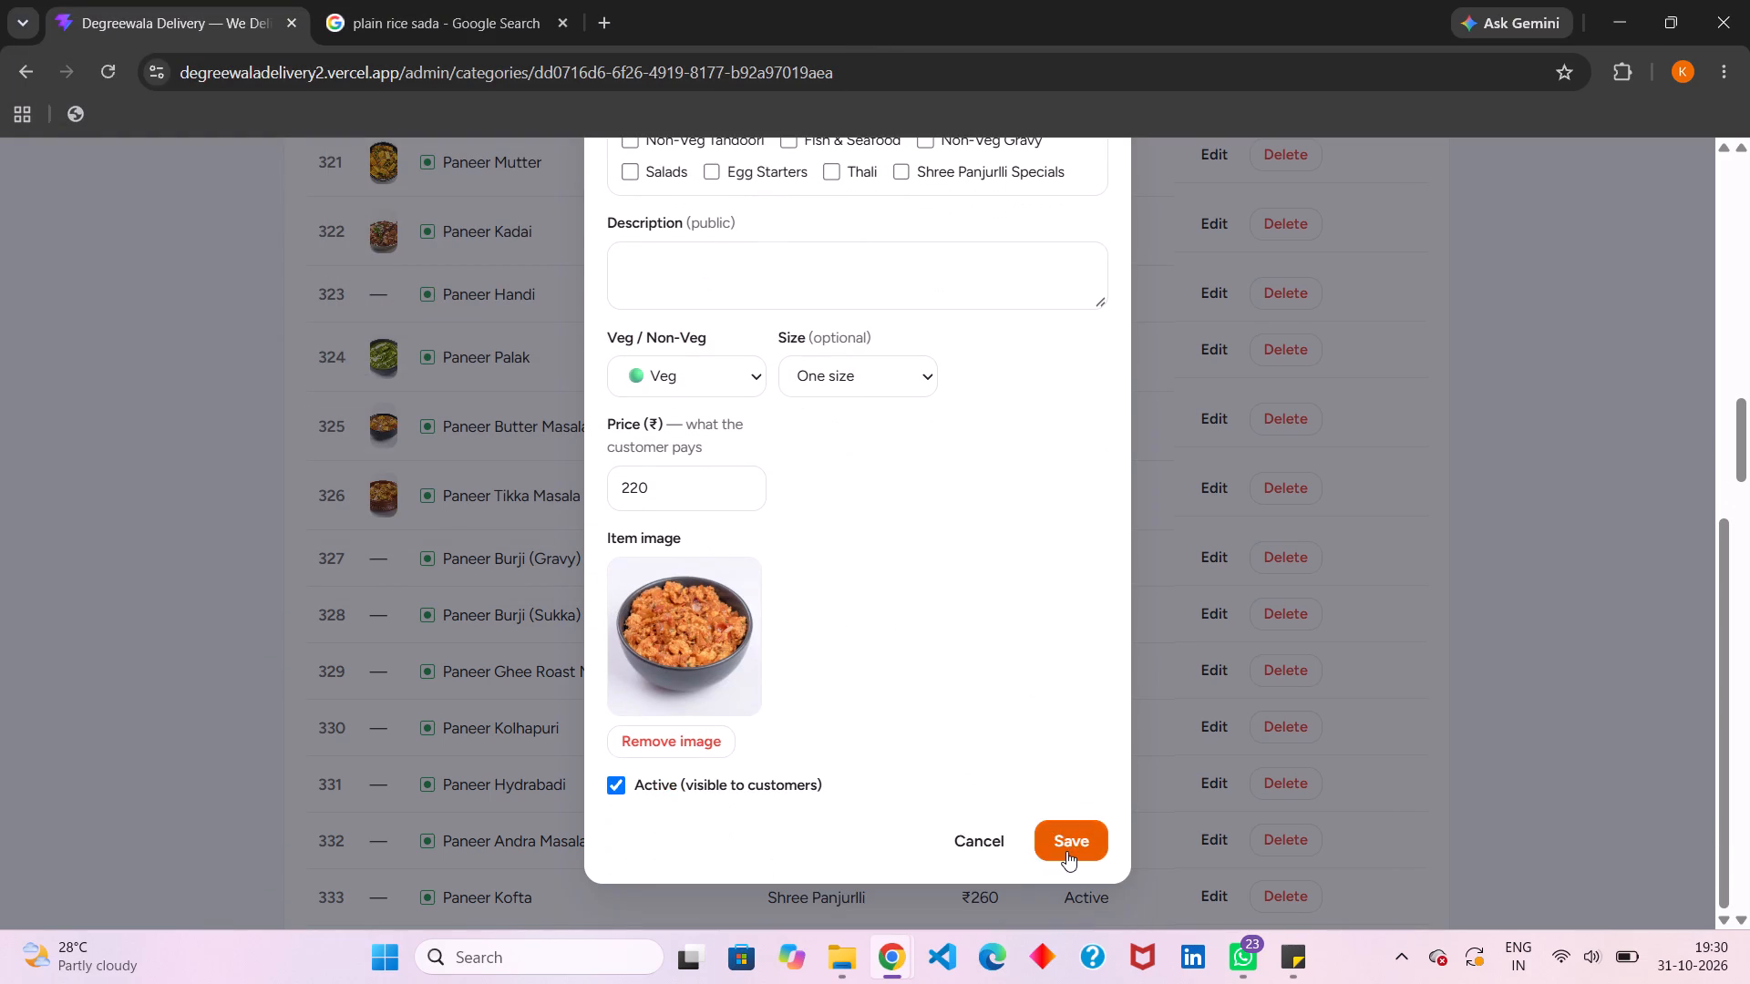
click(1068, 849)
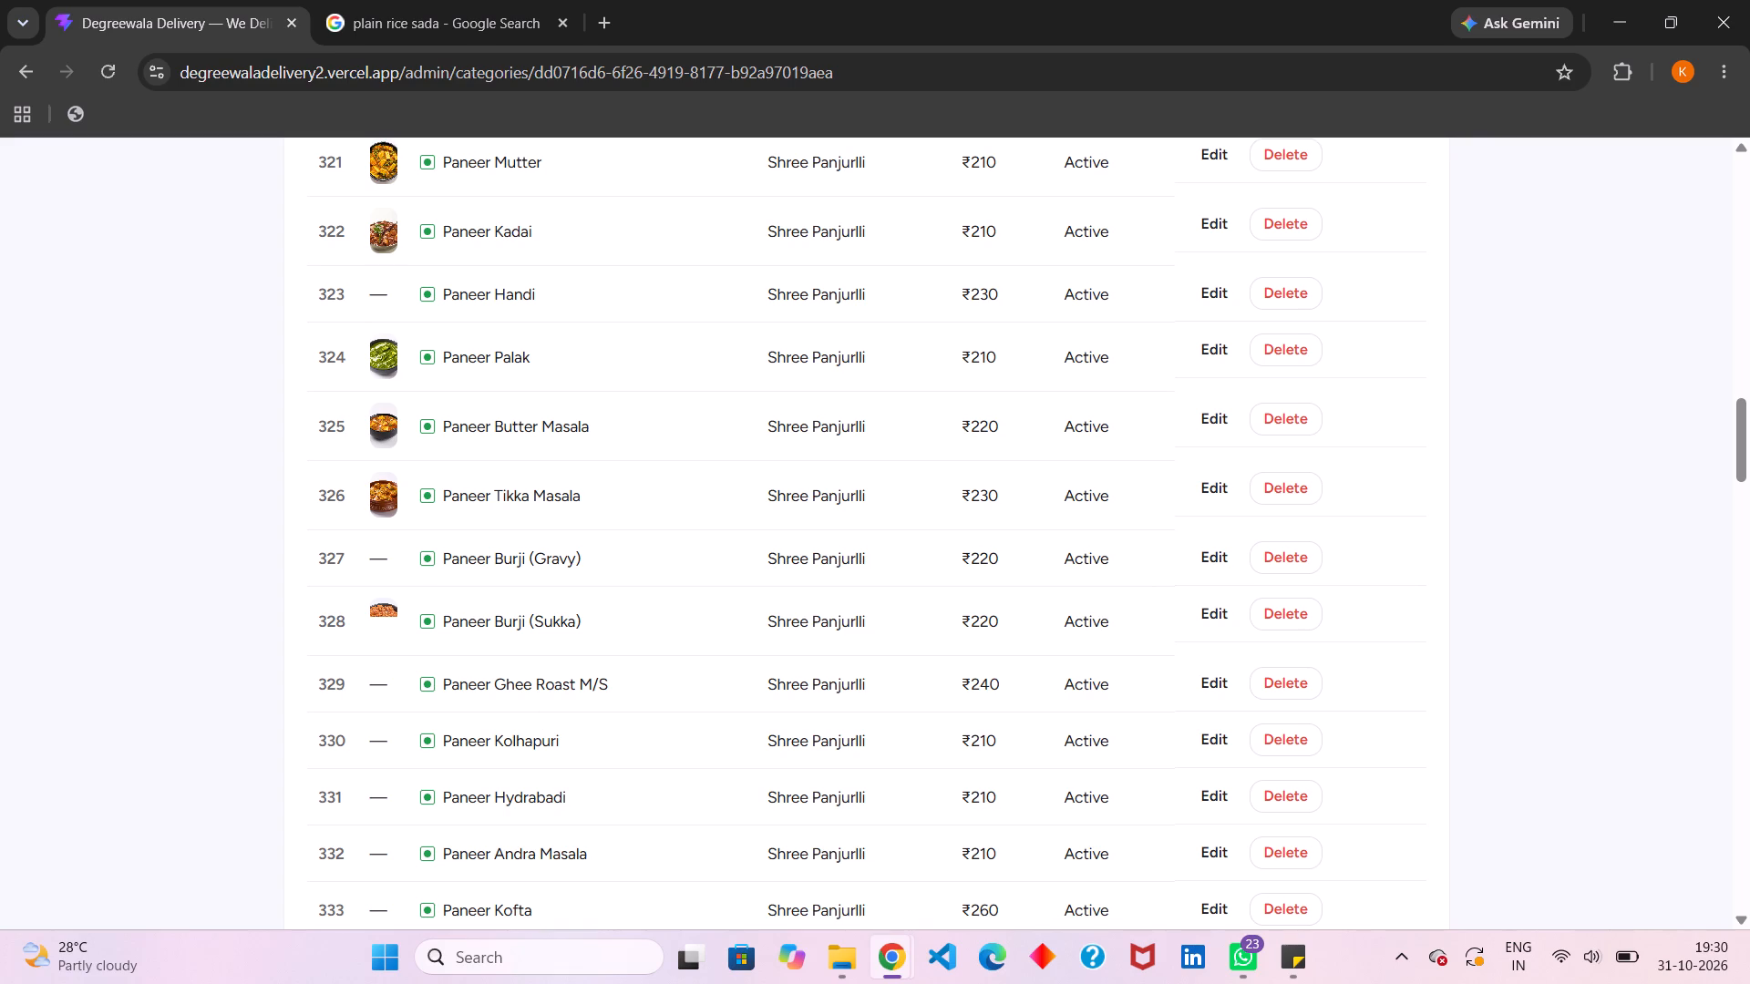
Add the paneer_kolhapuri_s picture from the Seegodu_cafe folder to Shree Panjurlli's Paneer Kolhapuri item and save it.
click(1221, 733)
scroll(870, 493, down, 6)
click(681, 735)
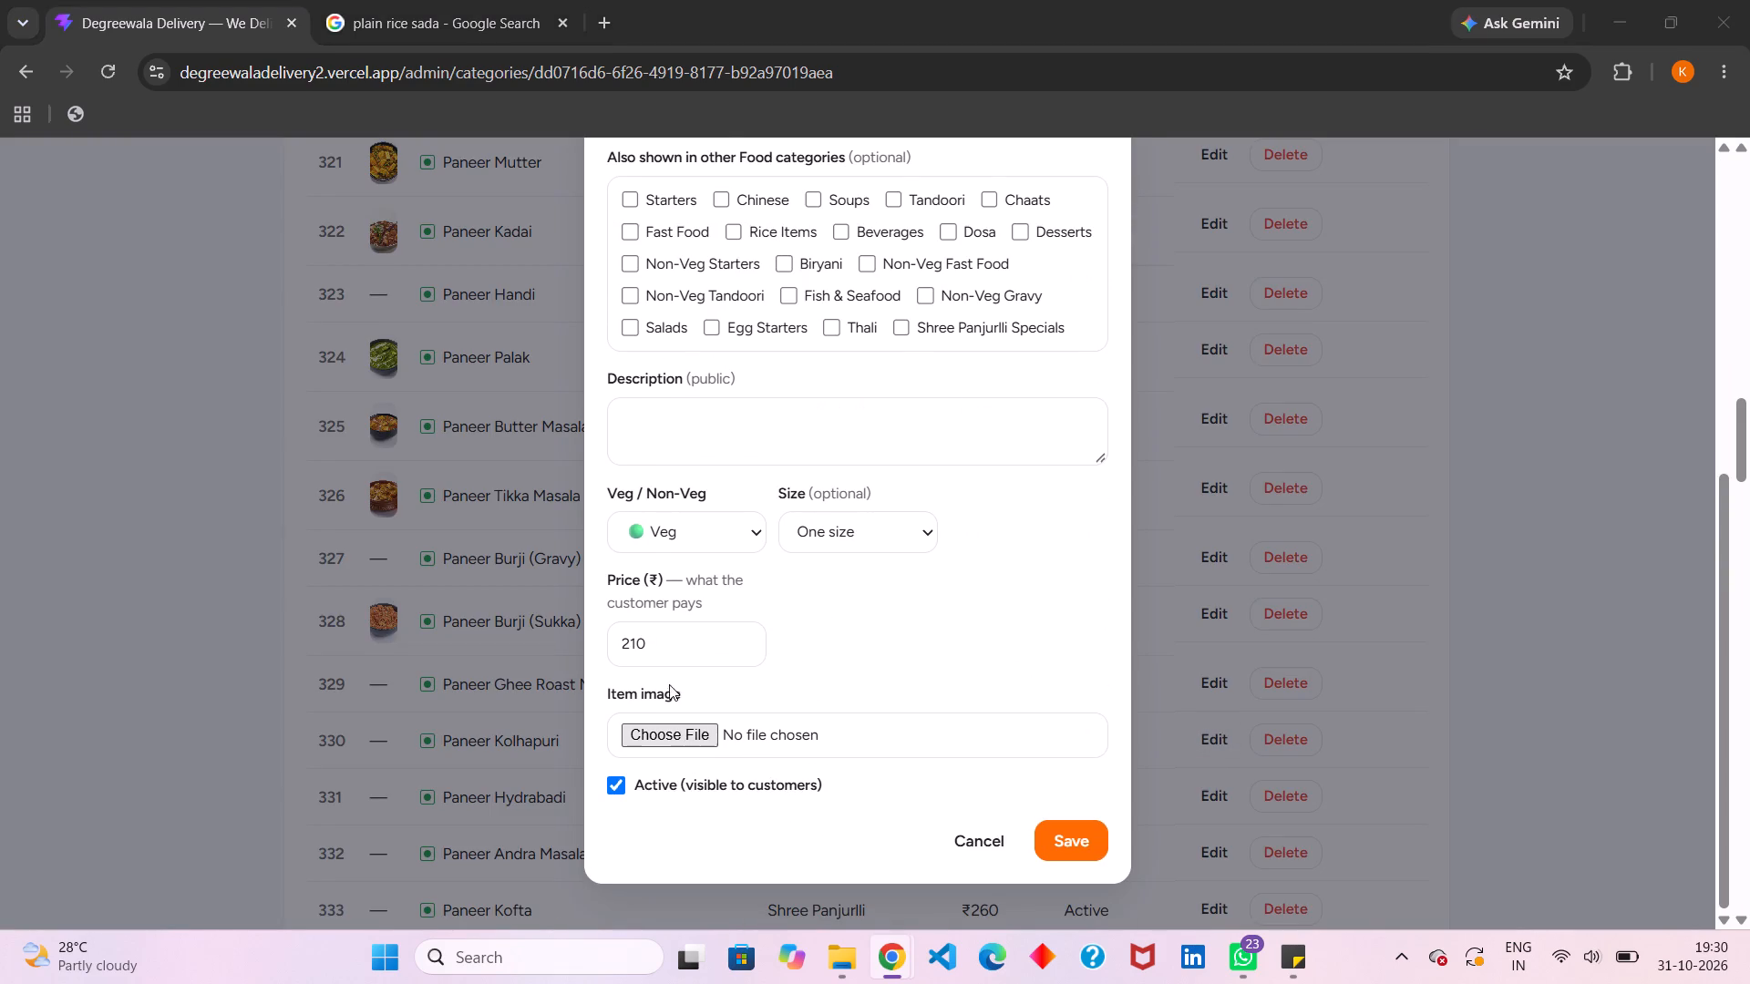
click(776, 56)
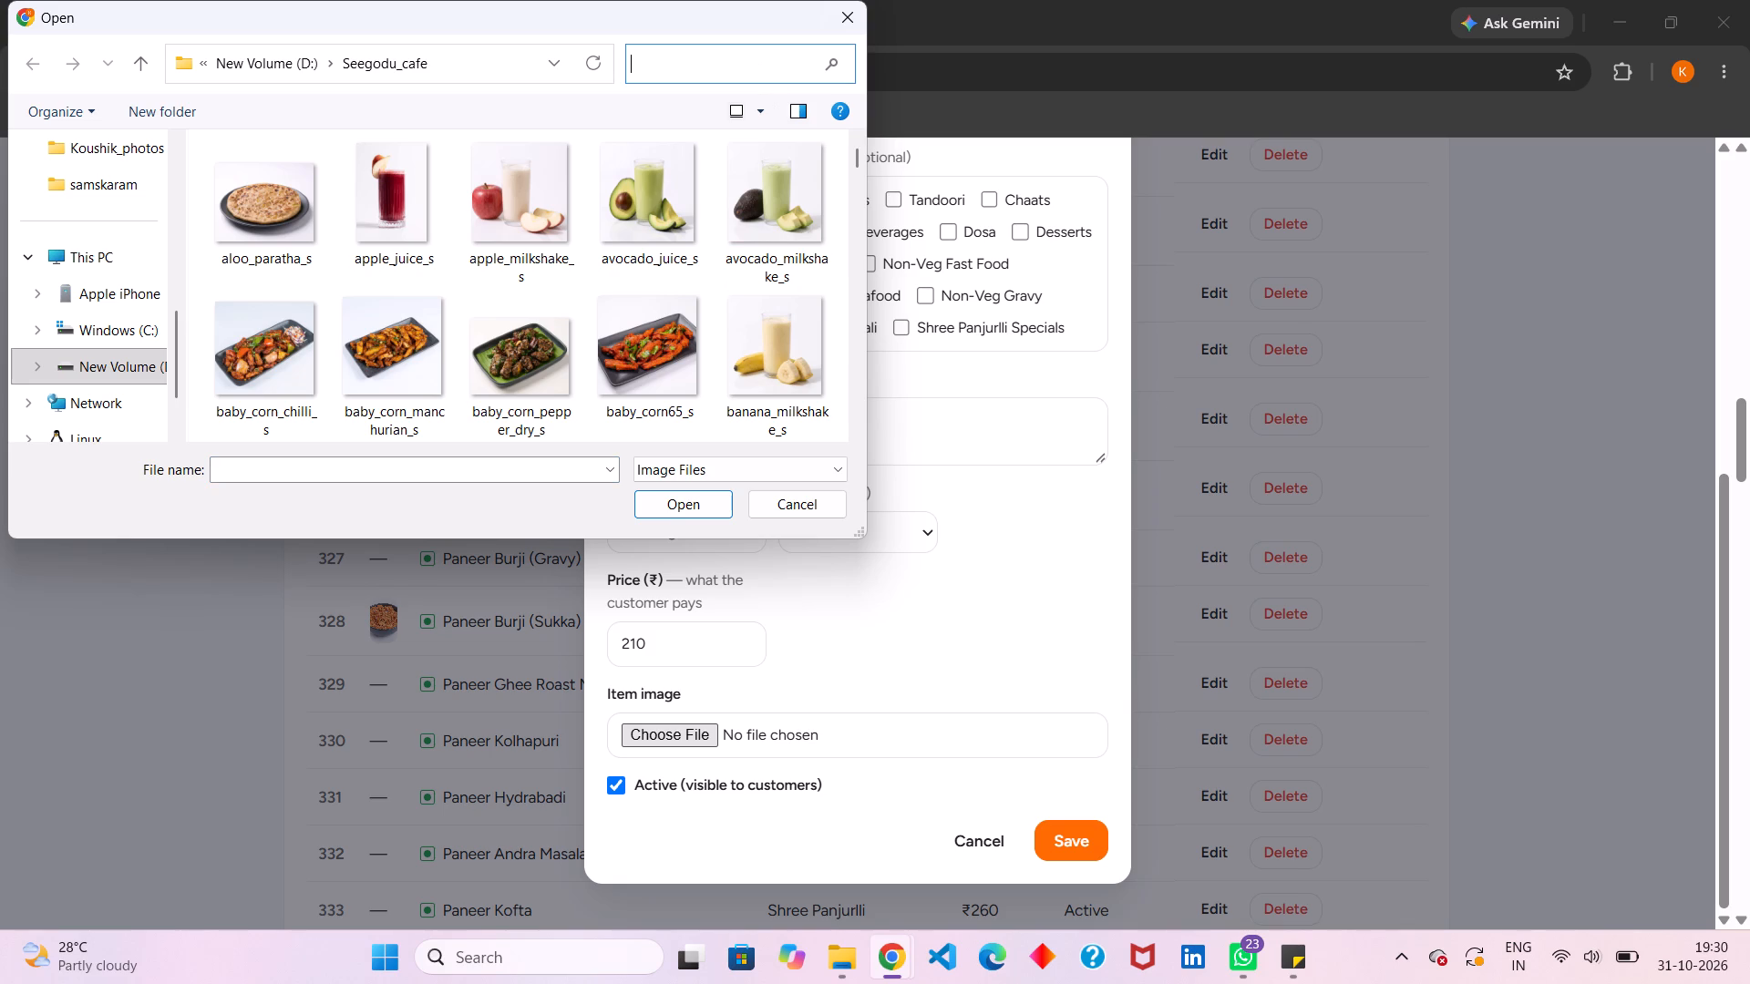
text(paneer kol)
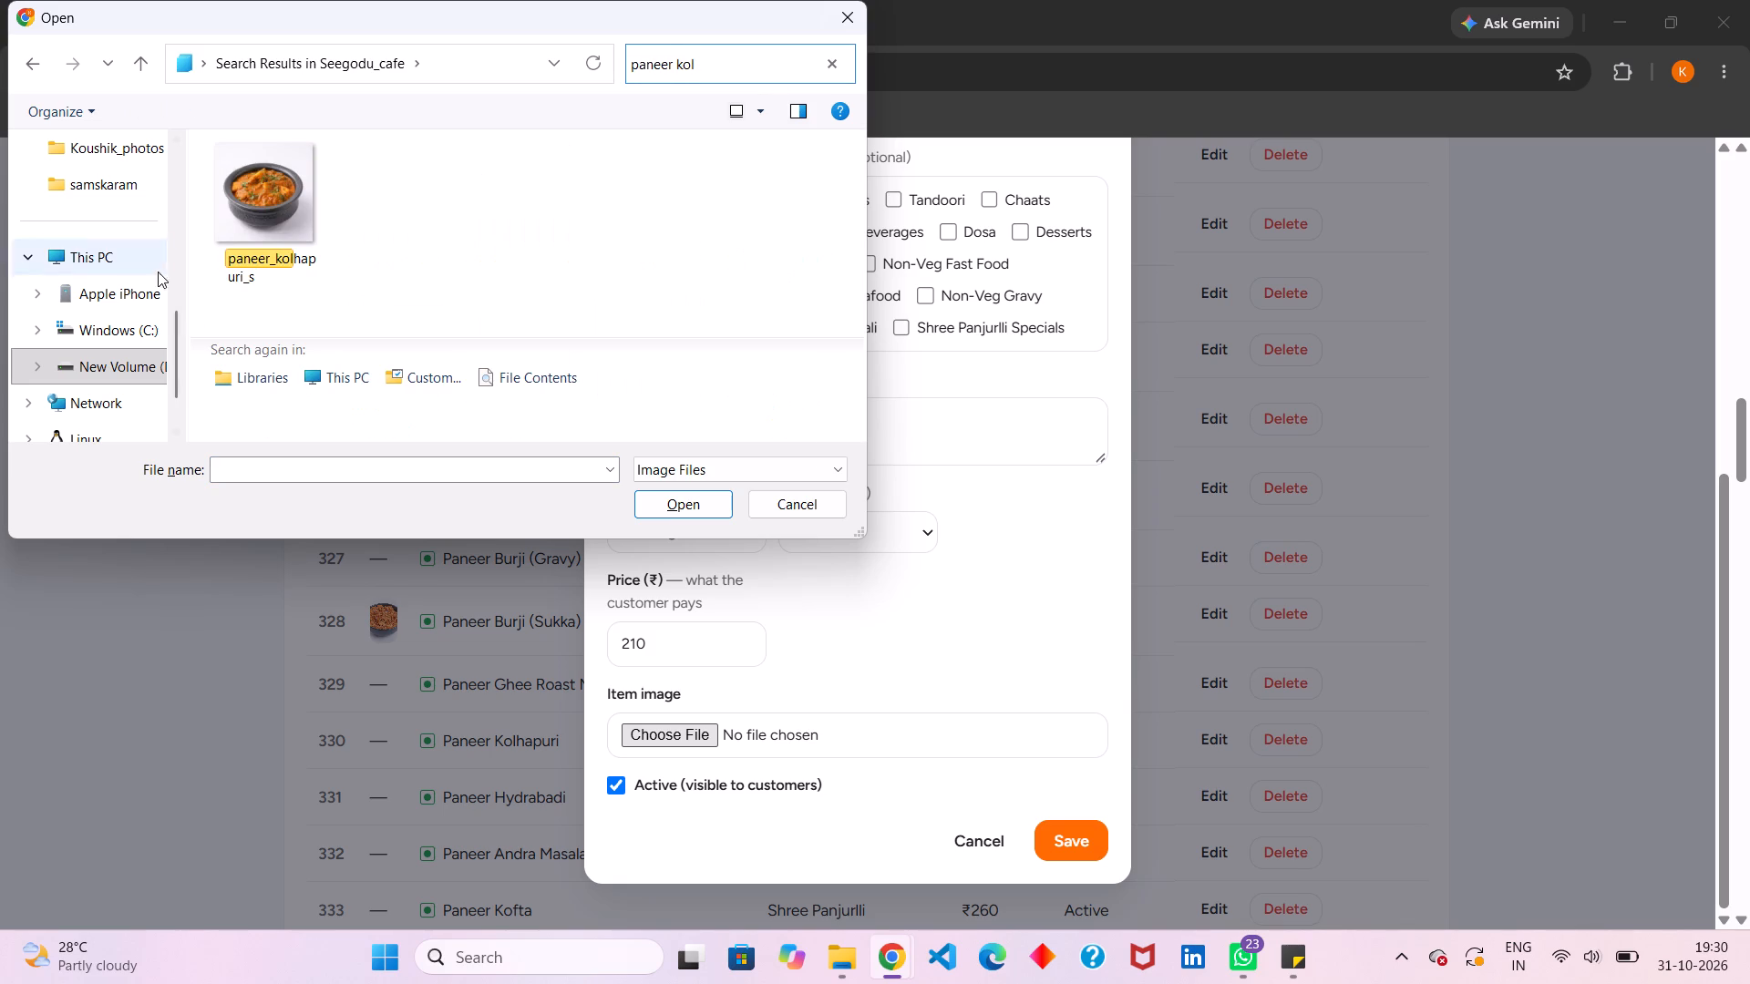
double_click(234, 196)
scroll(973, 725, up, 6)
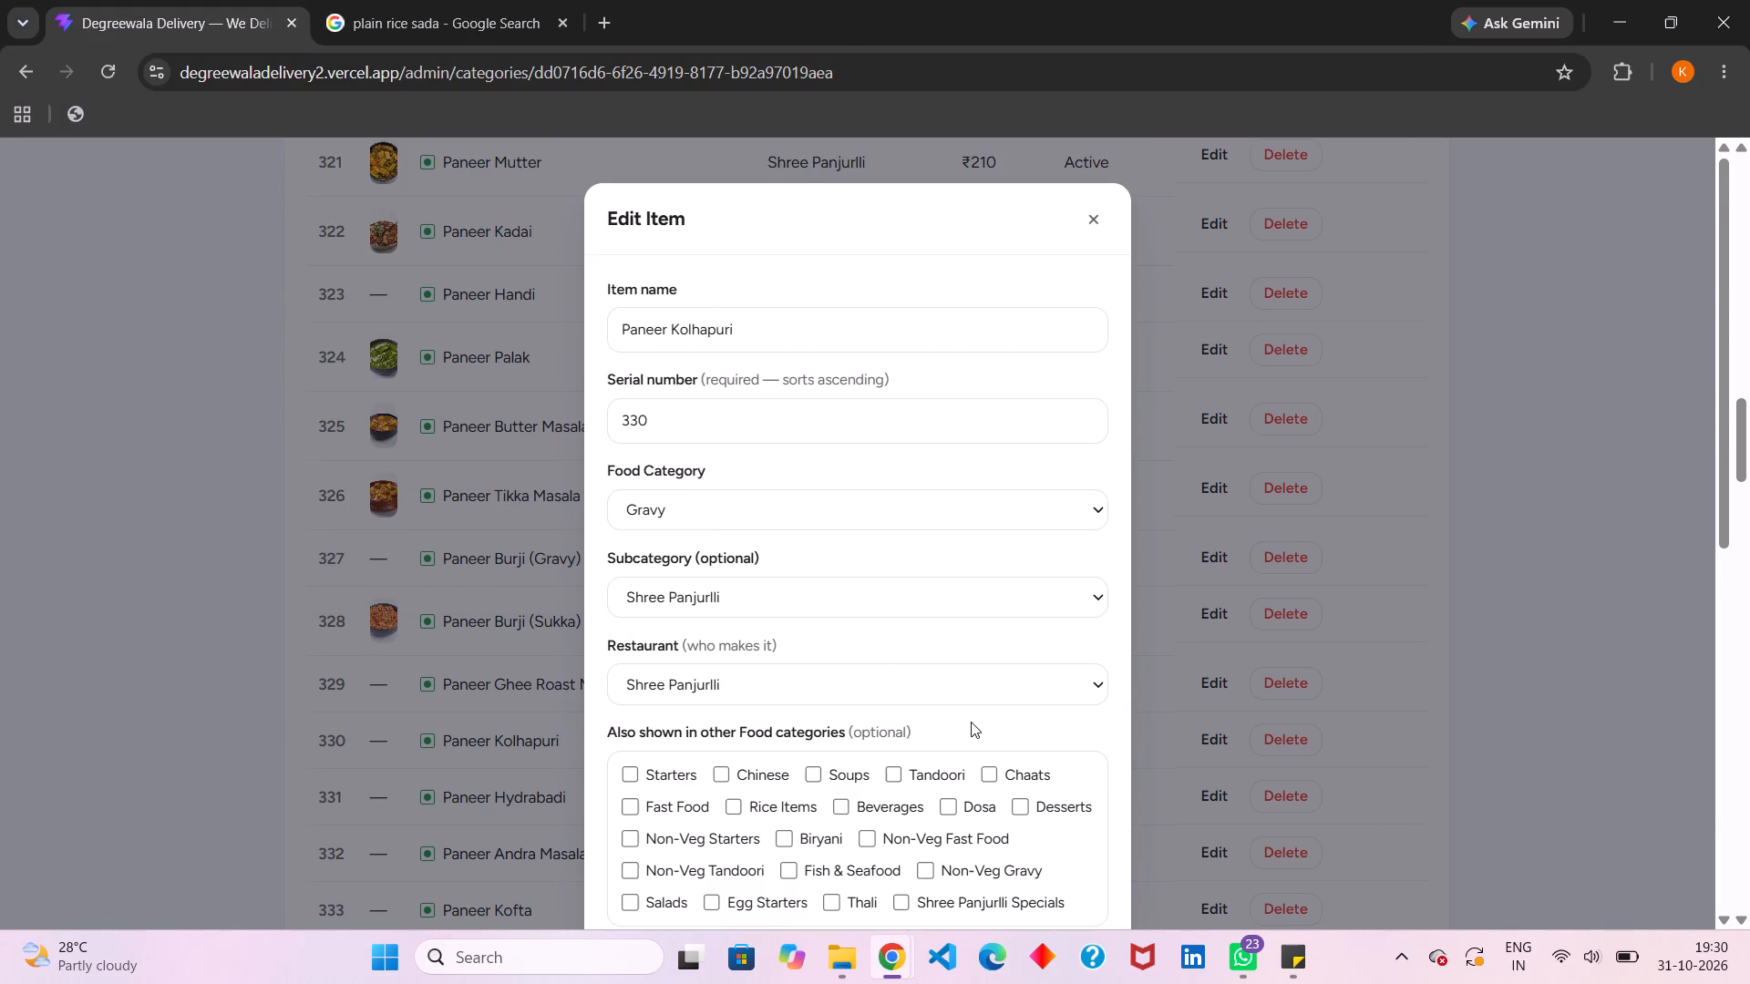
scroll(971, 722, down, 8)
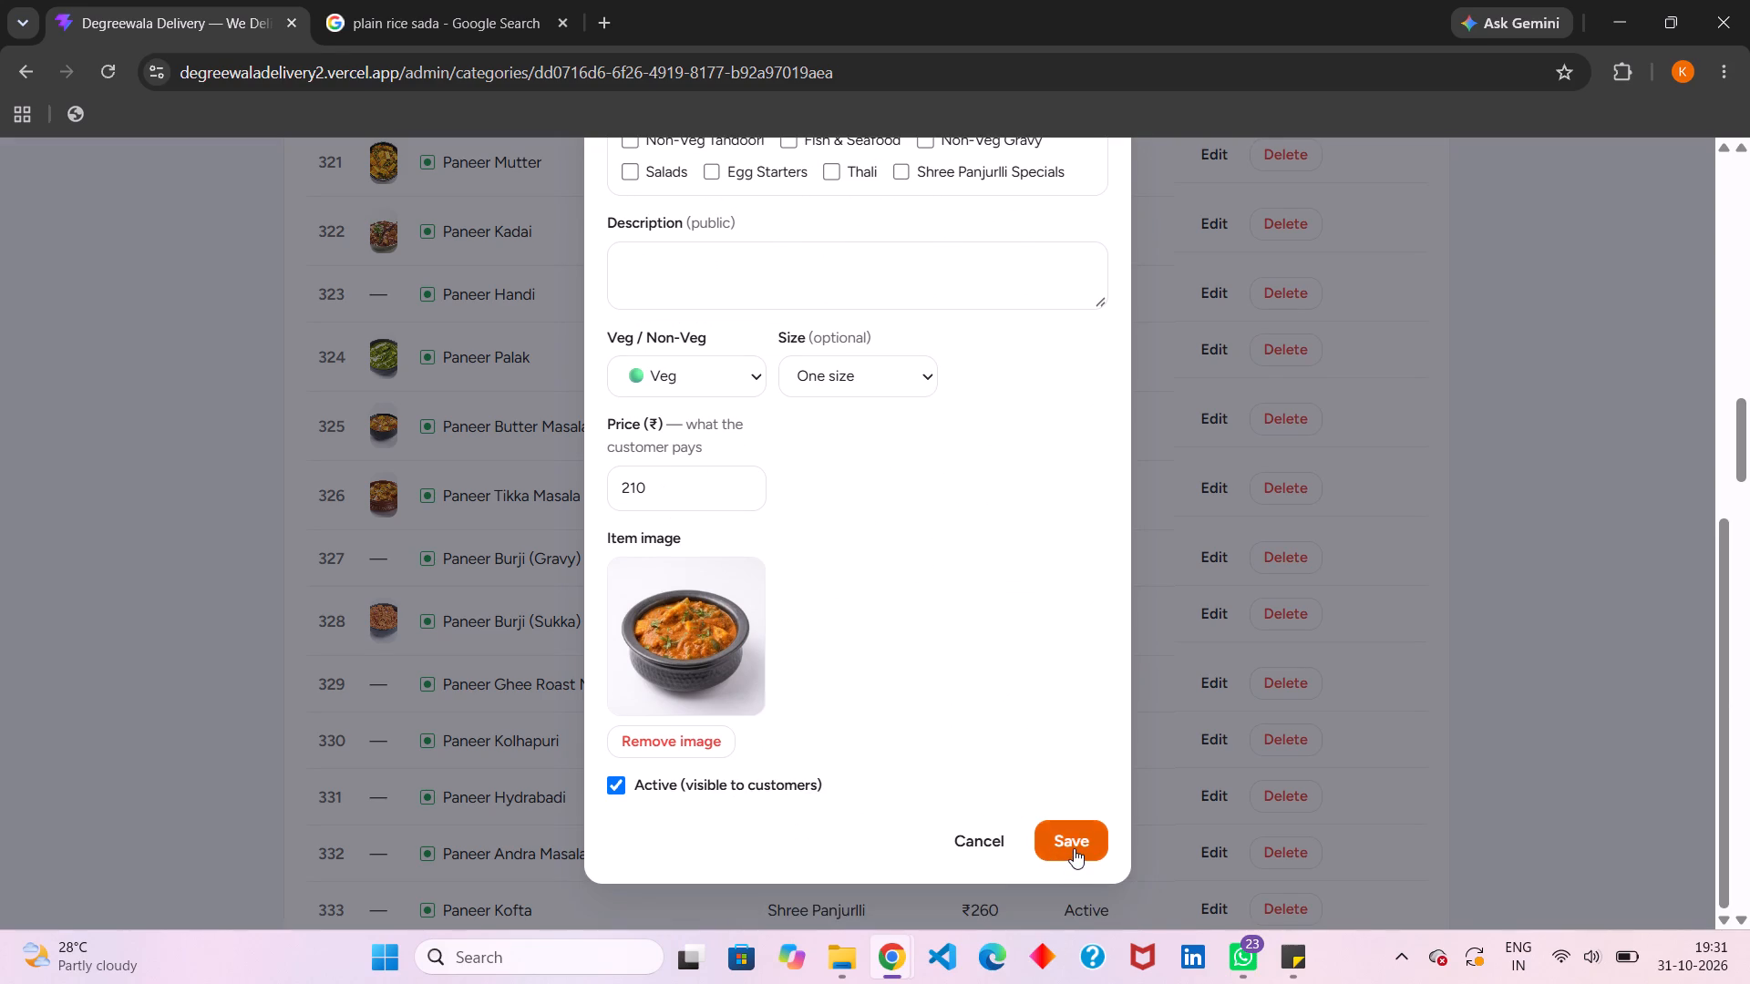
click(1074, 848)
Search the Seegodu_cafe folder for "paneer masala" from Shree Panjurlli's Paneer Masala item, then close the item without adding a picture.
scroll(582, 733, down, 2)
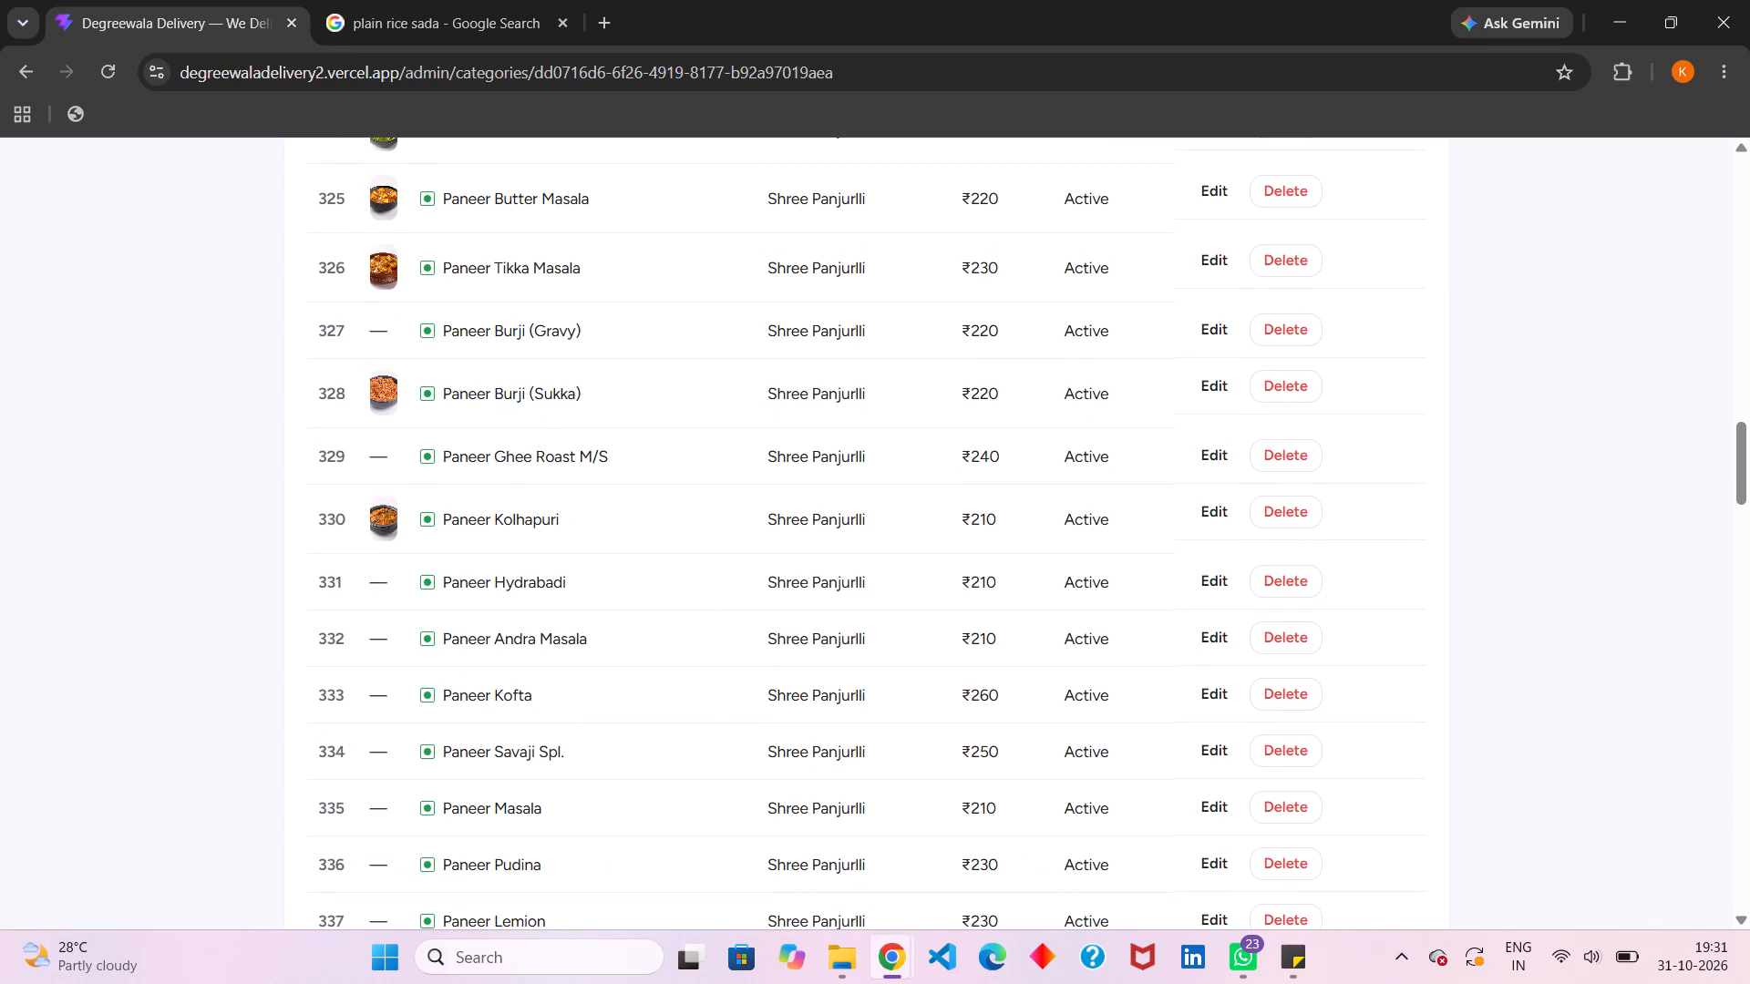
scroll(560, 692, down, 1)
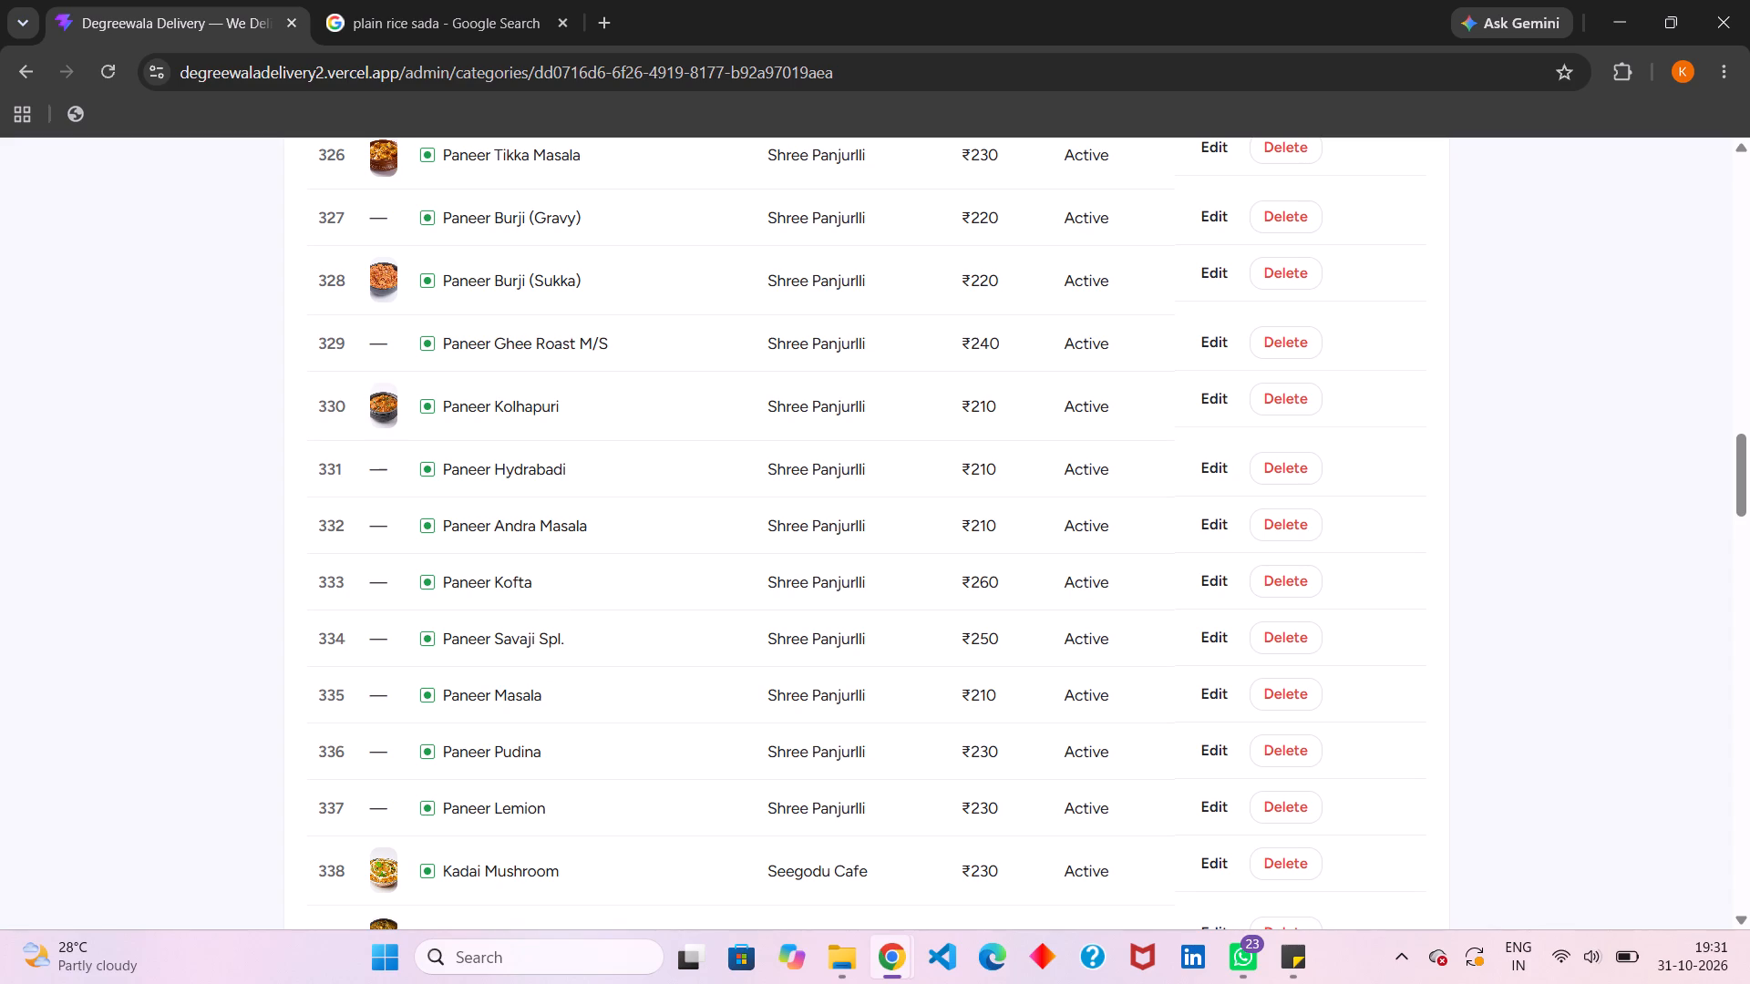
click(1205, 692)
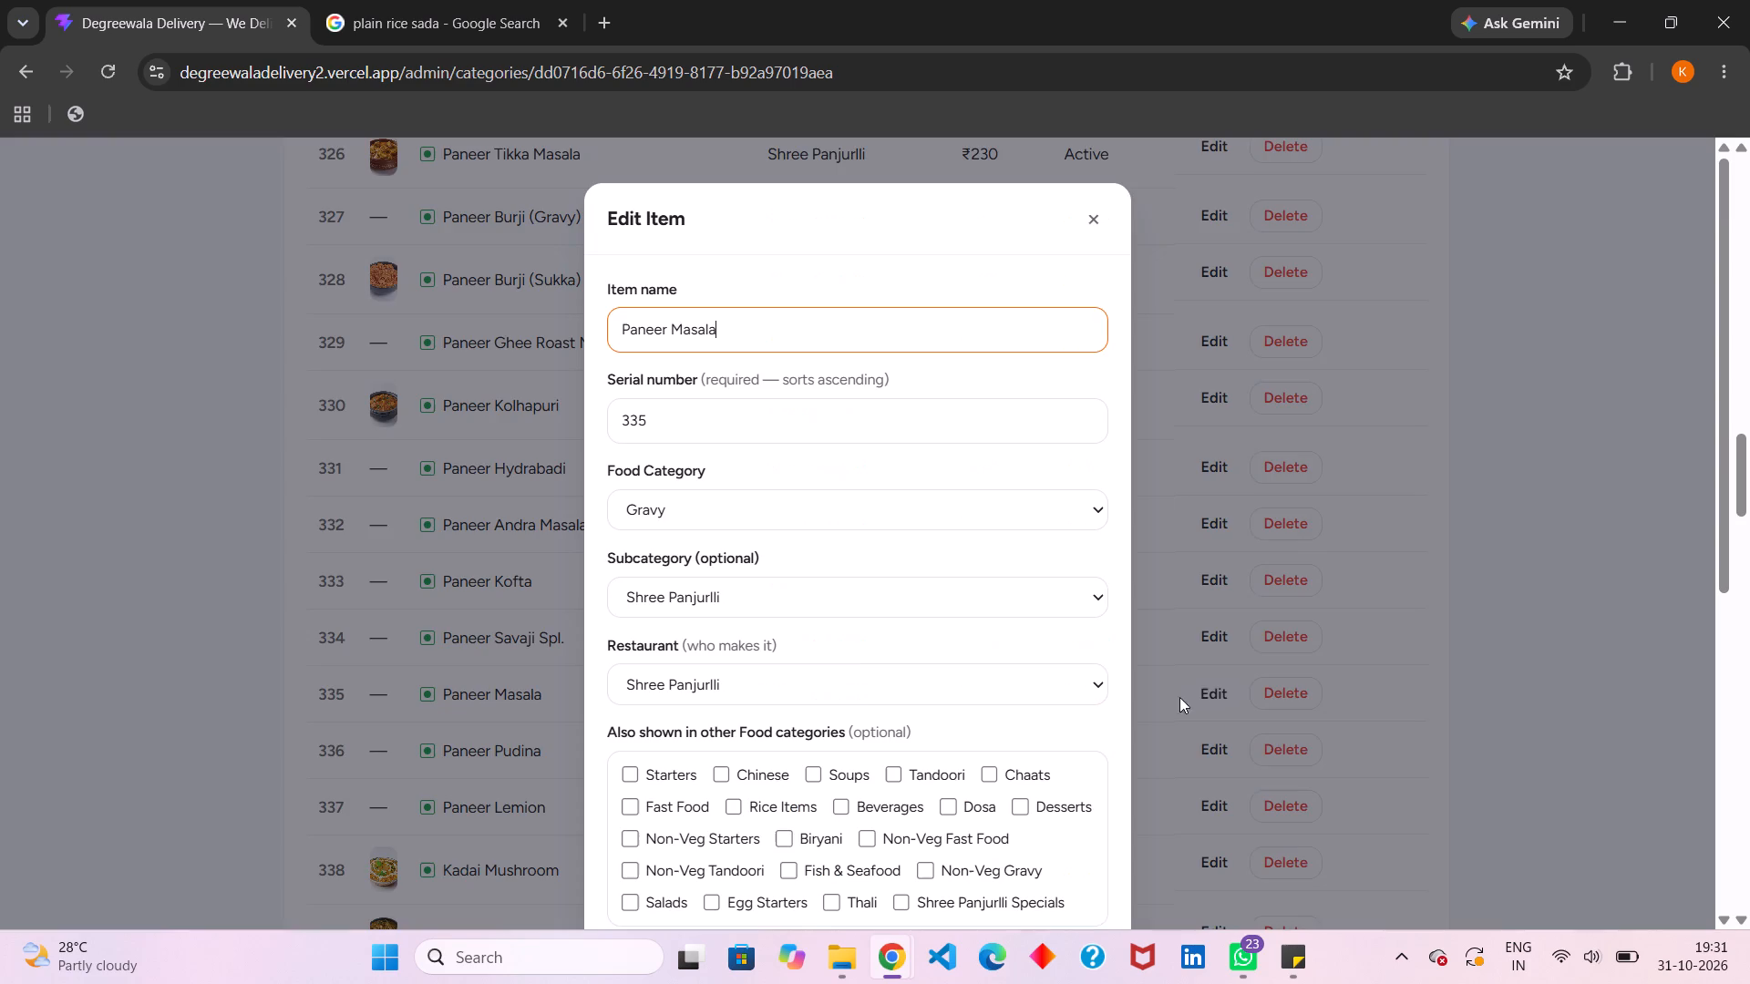
scroll(839, 414, down, 5)
click(721, 733)
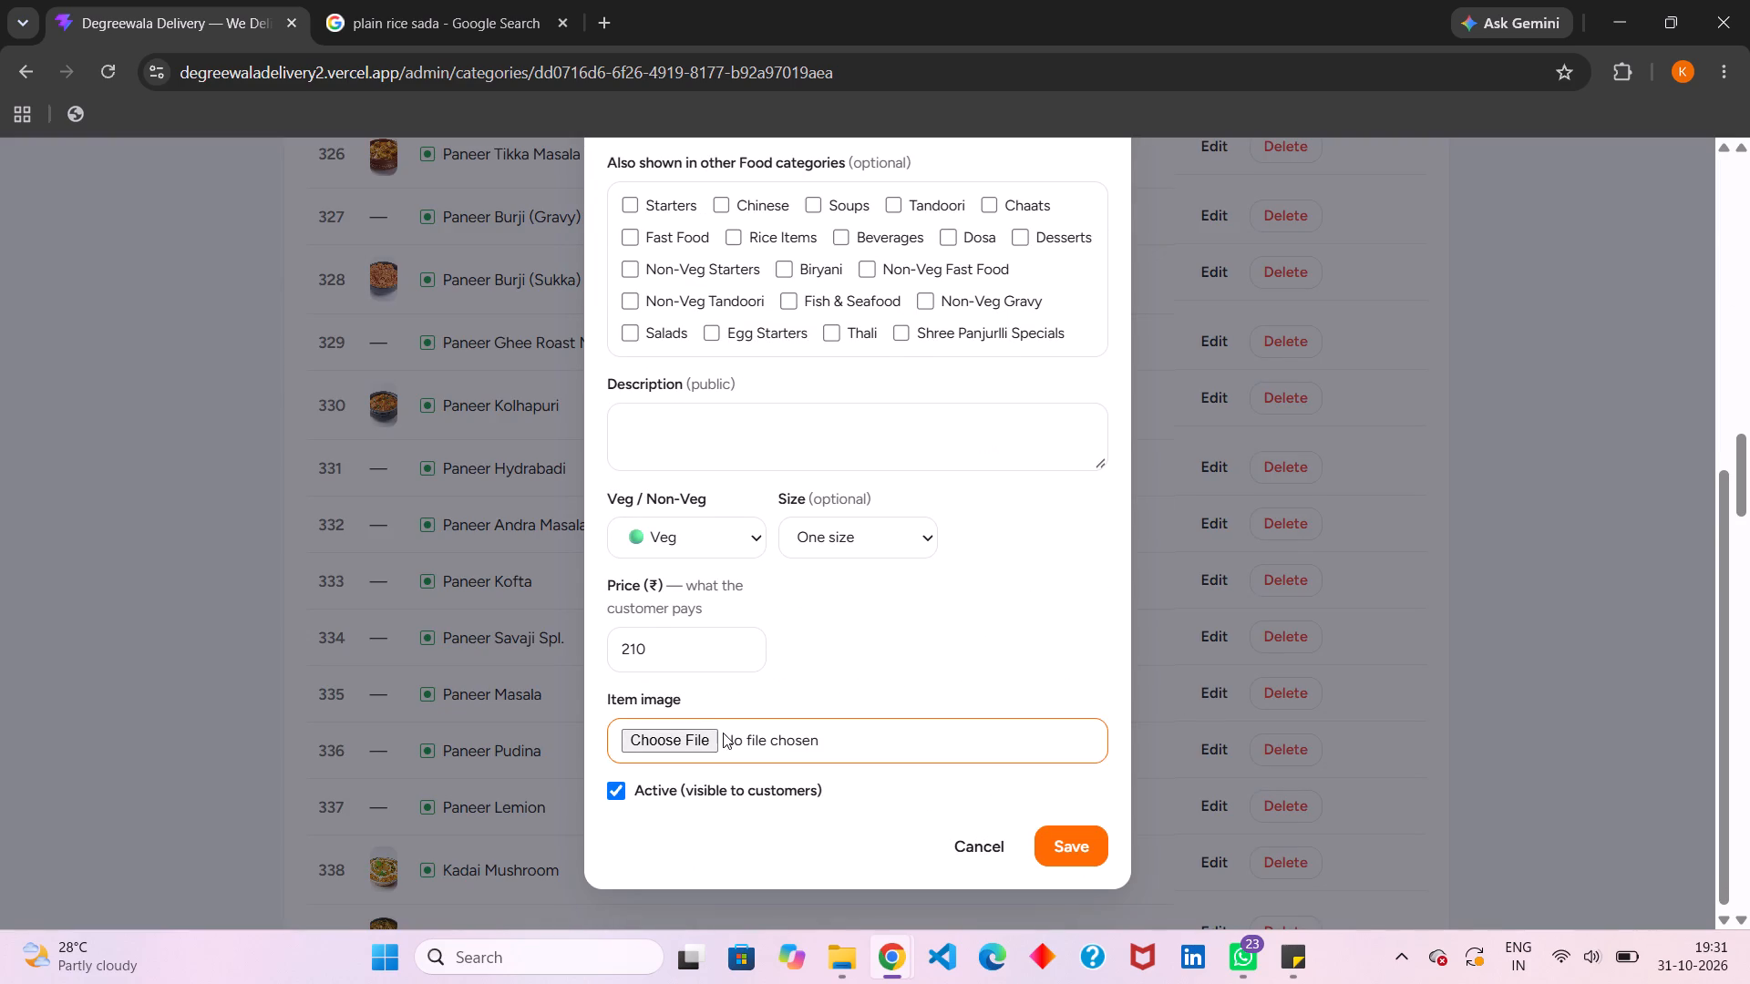
click(728, 63)
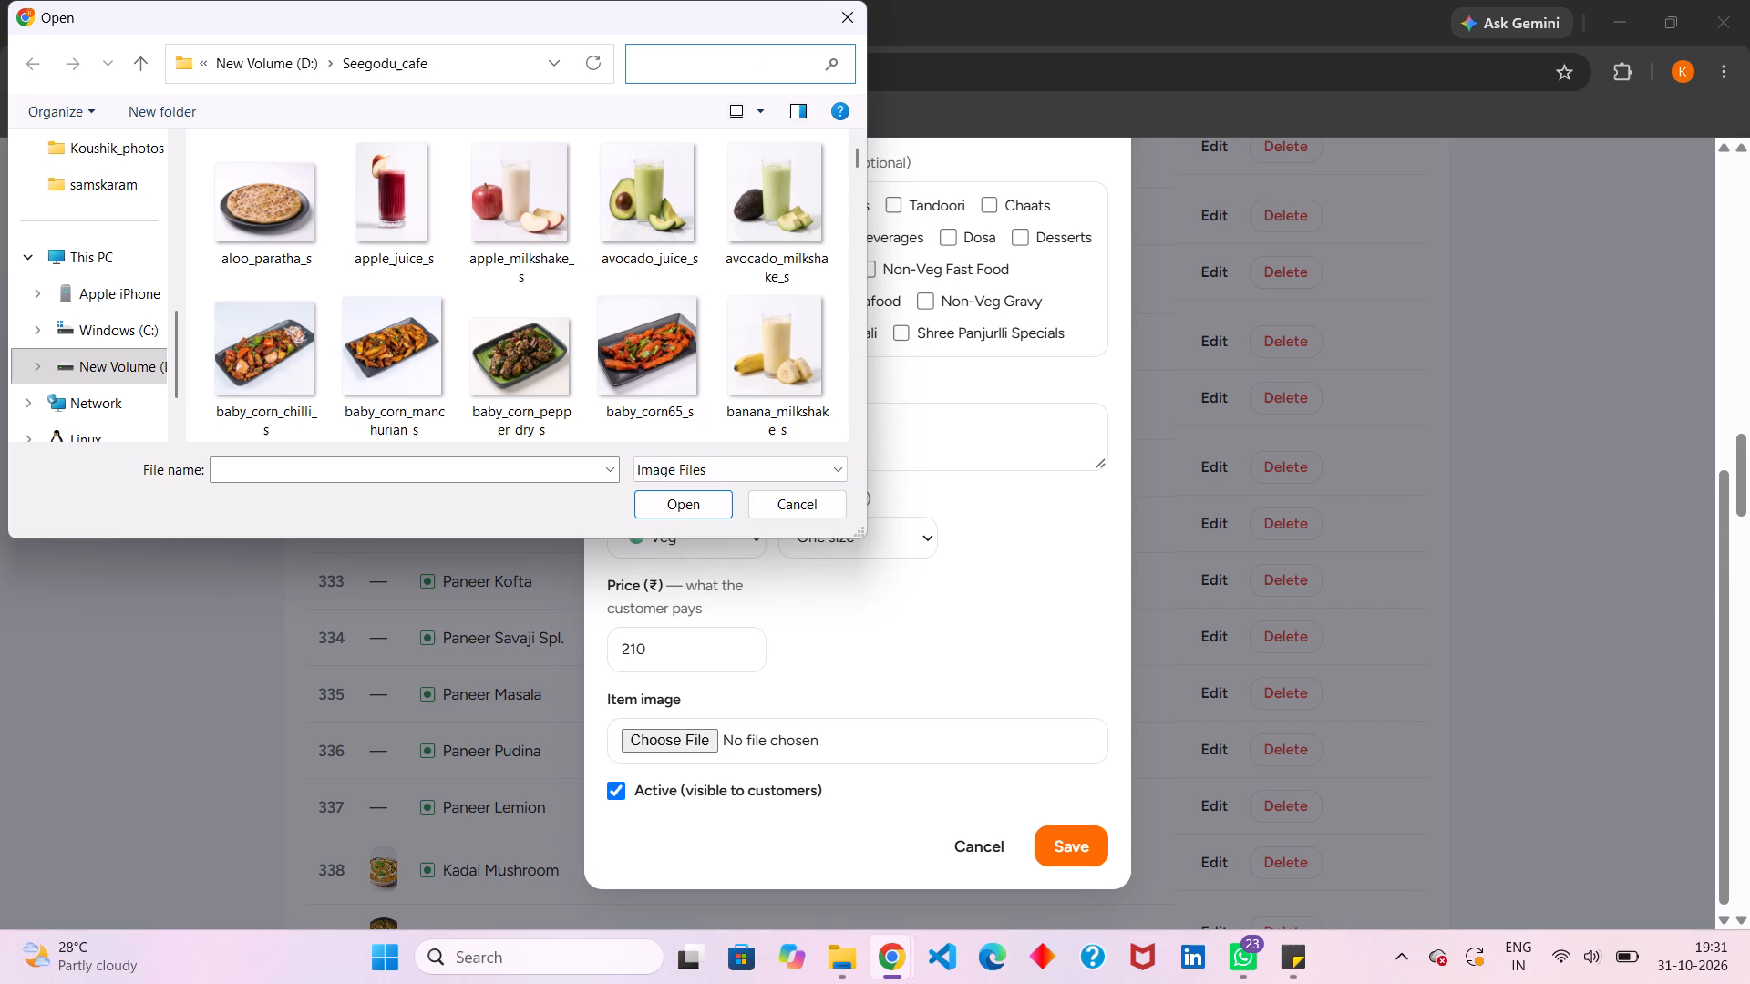
text(paneer masala)
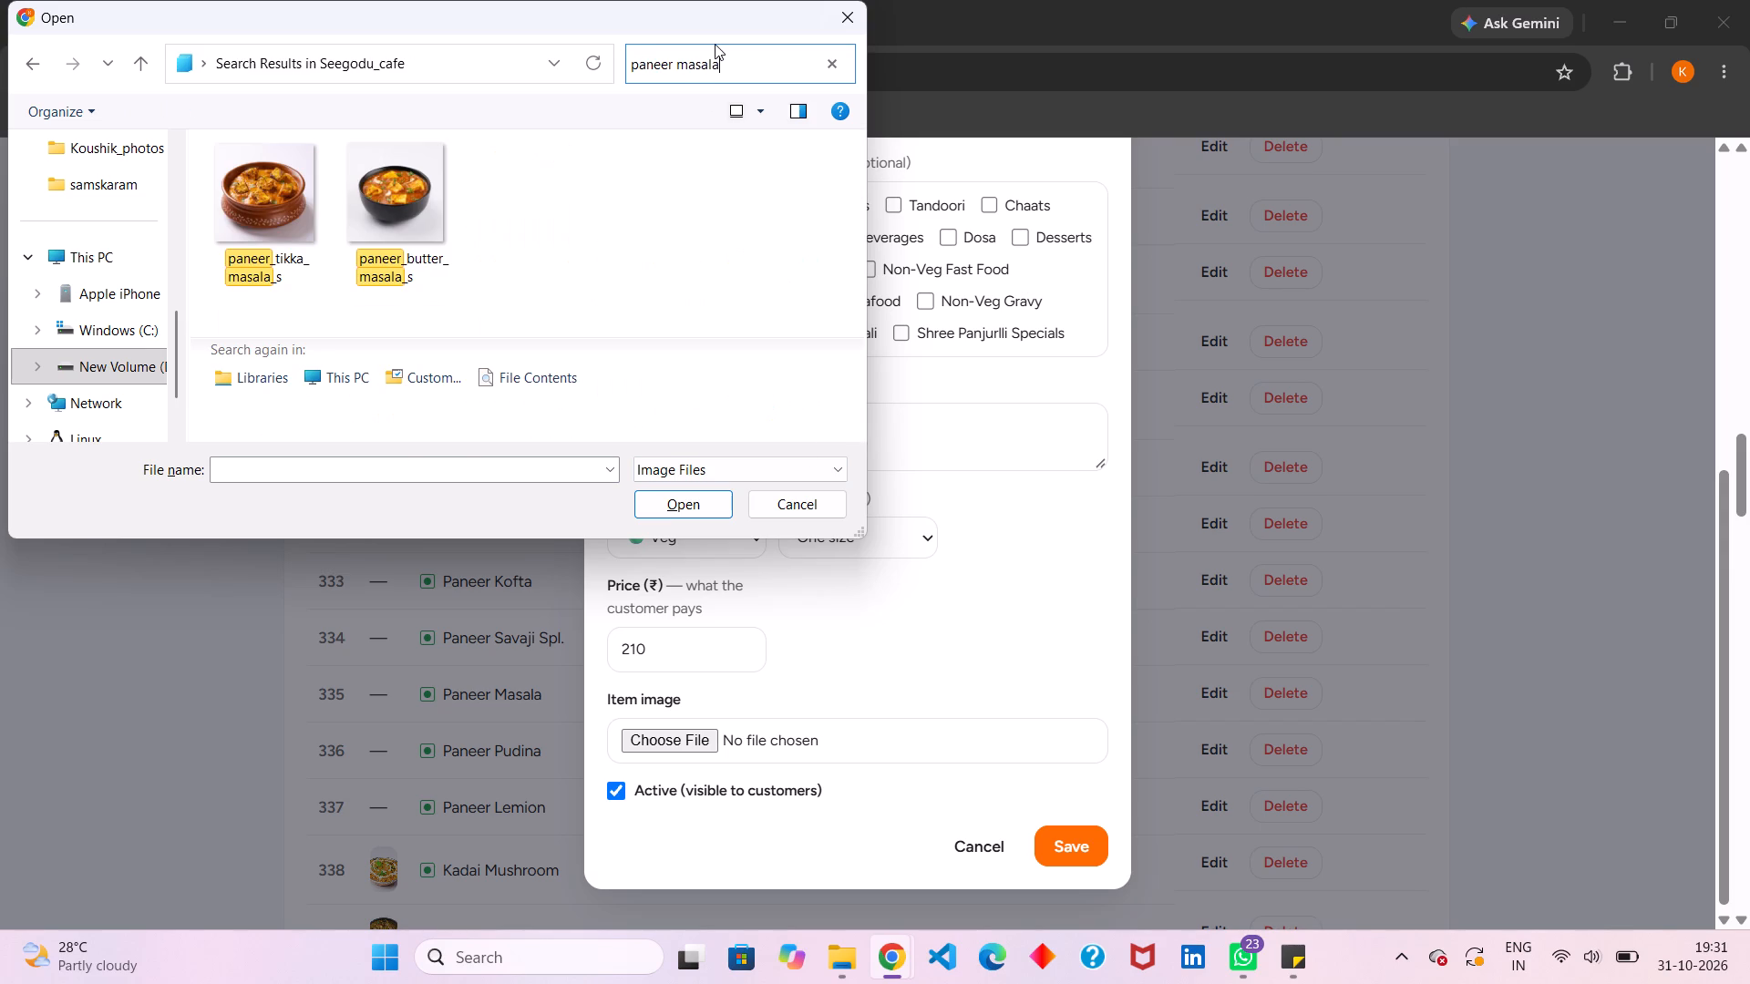
click(851, 18)
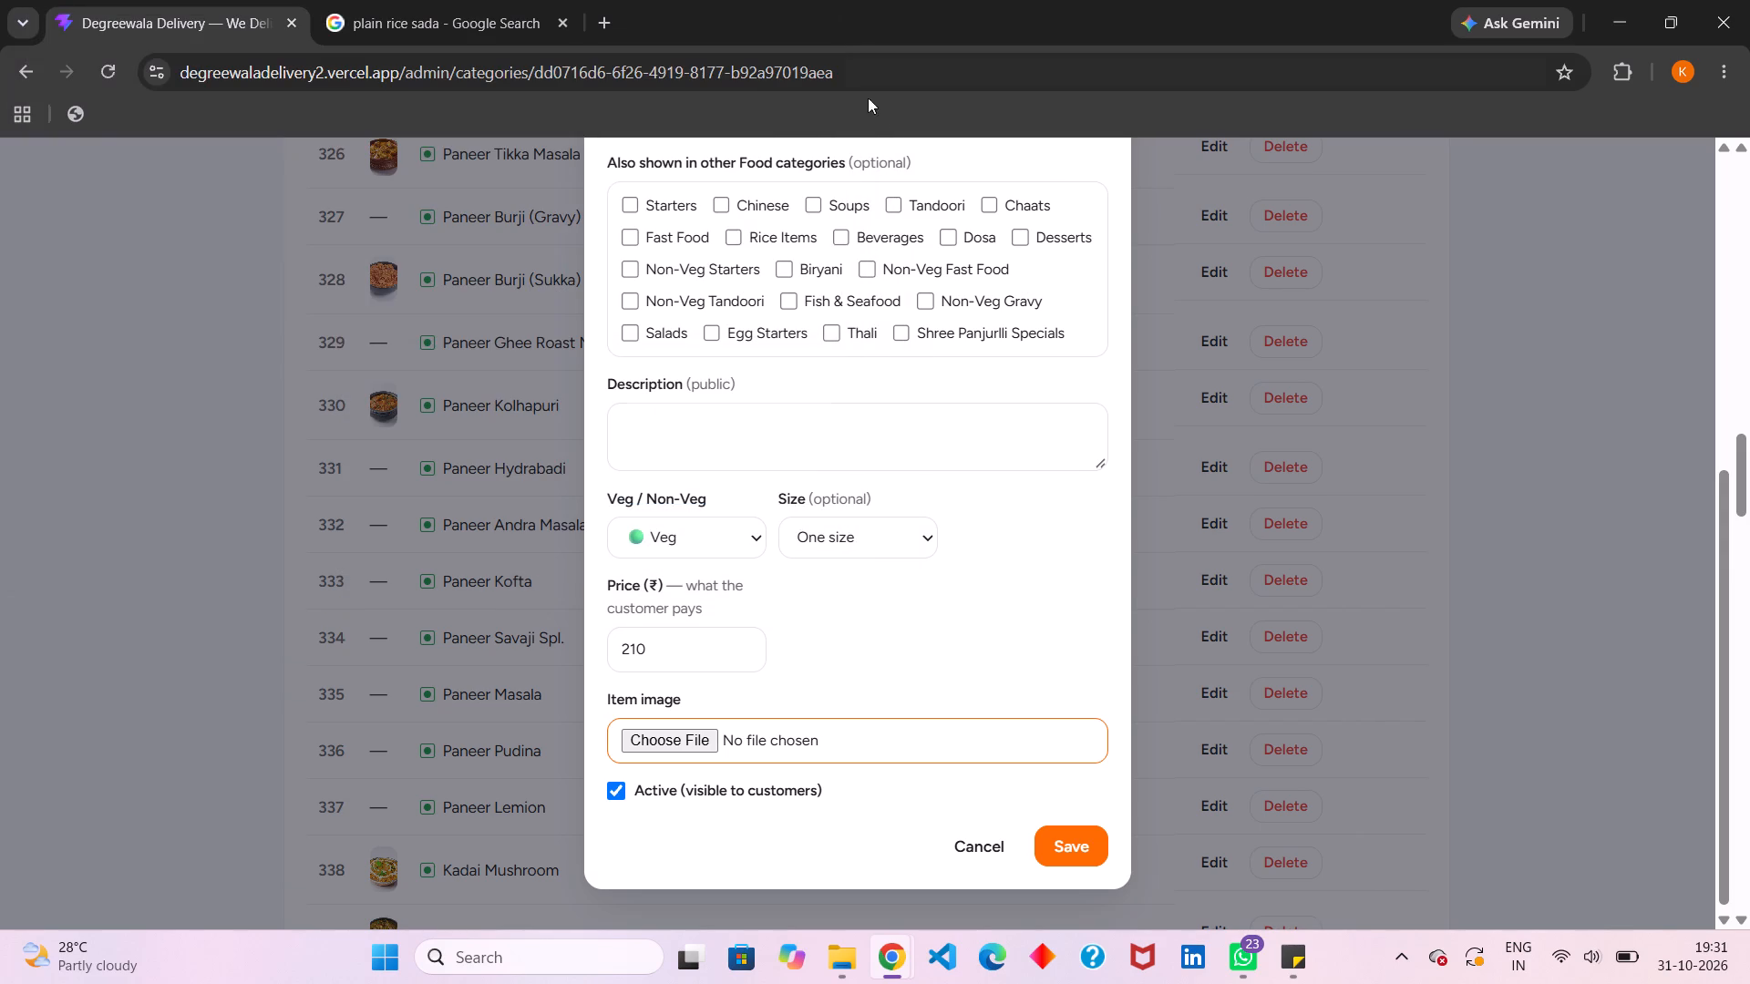
click(1210, 528)
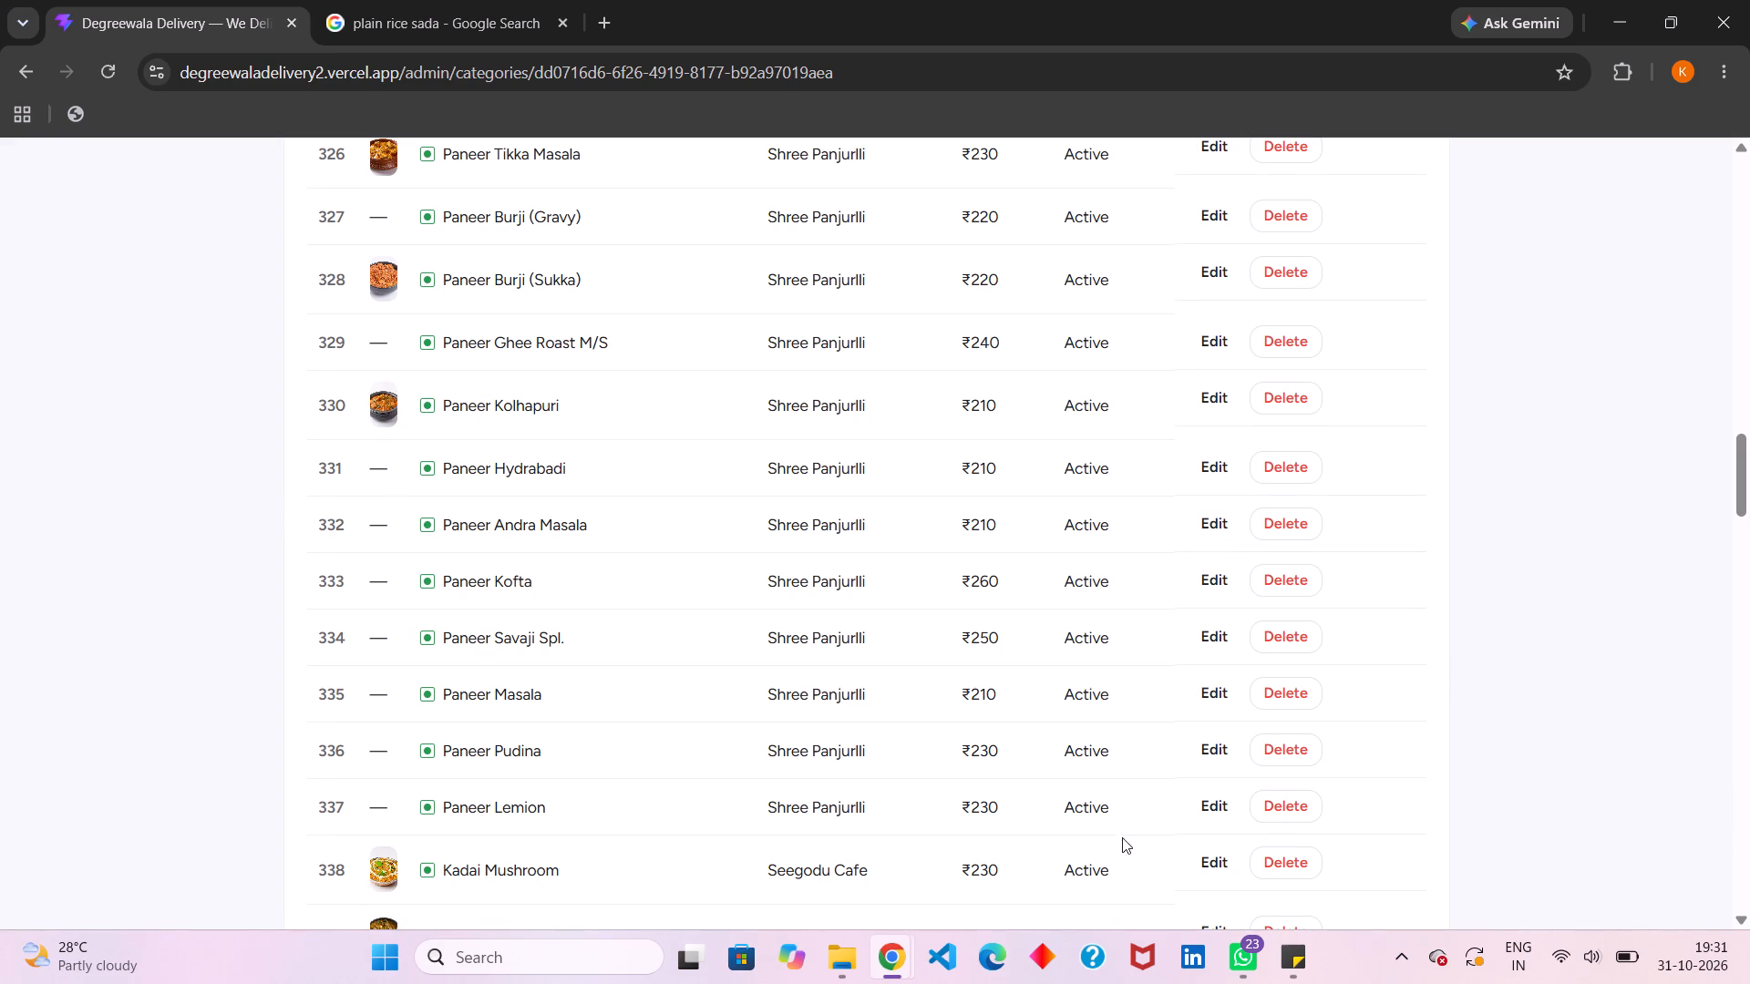
Search the Seegodu_cafe folder for "paneer le" from Shree Panjurlli's Paneer Lemion item, then cancel the edit.
click(1226, 808)
scroll(859, 598, down, 5)
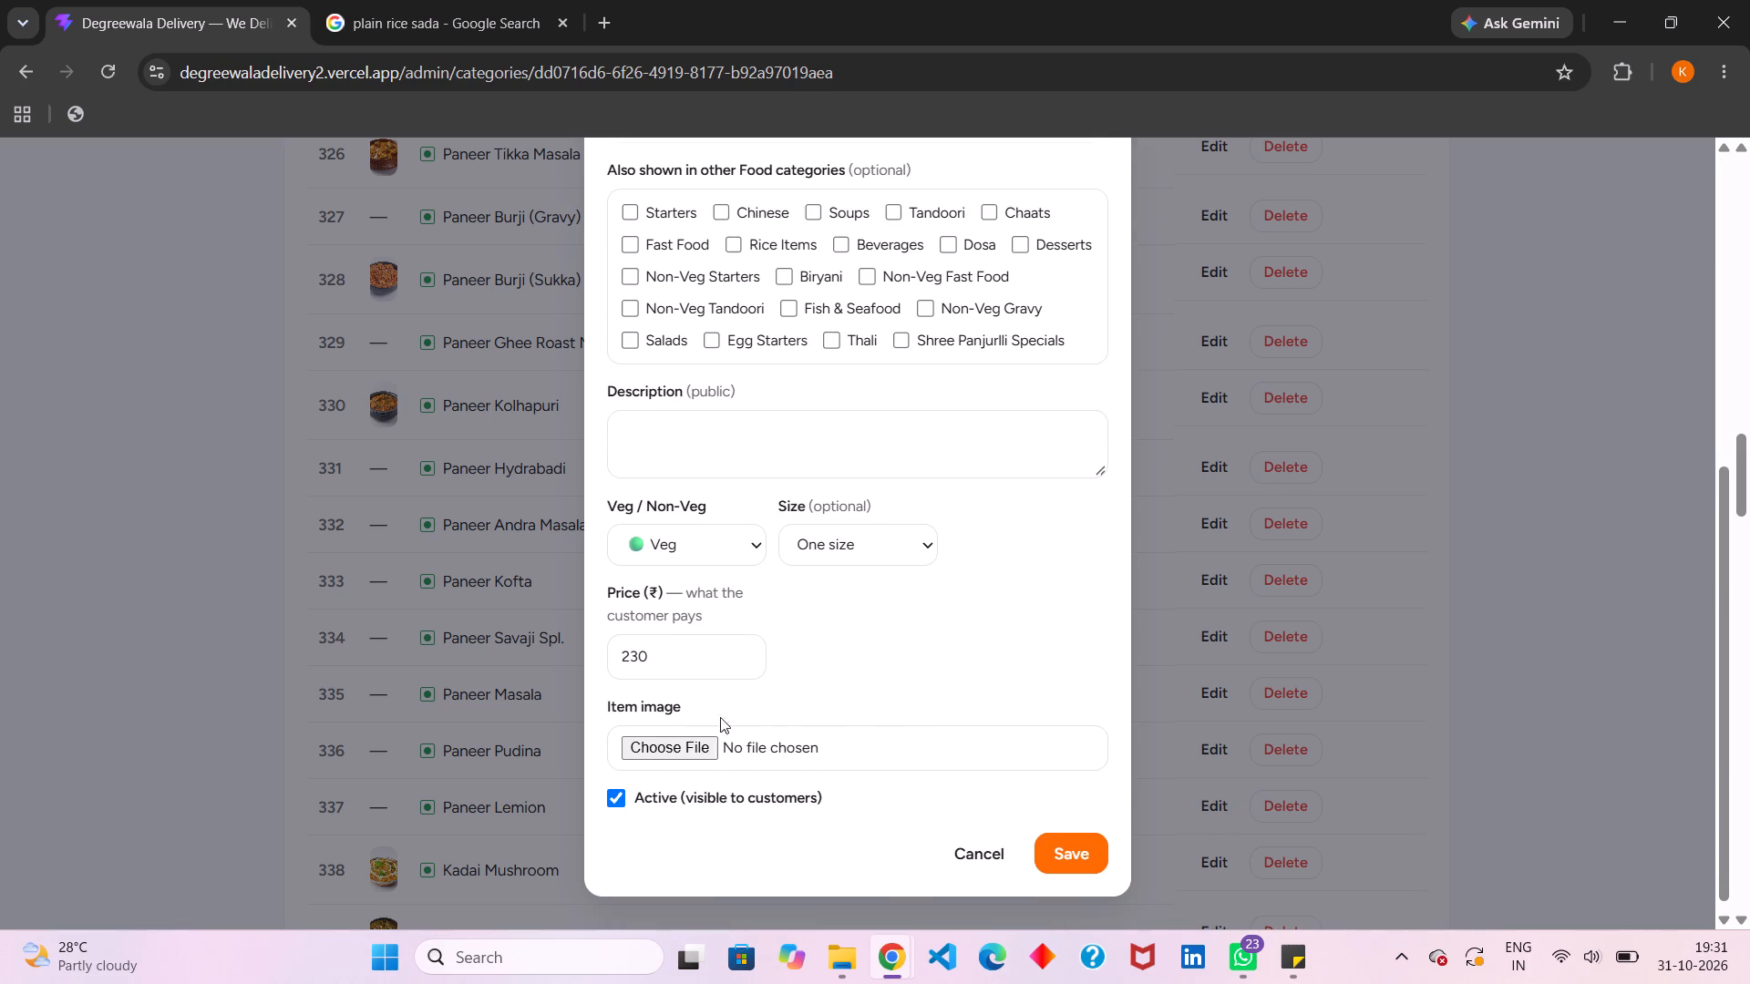
click(705, 754)
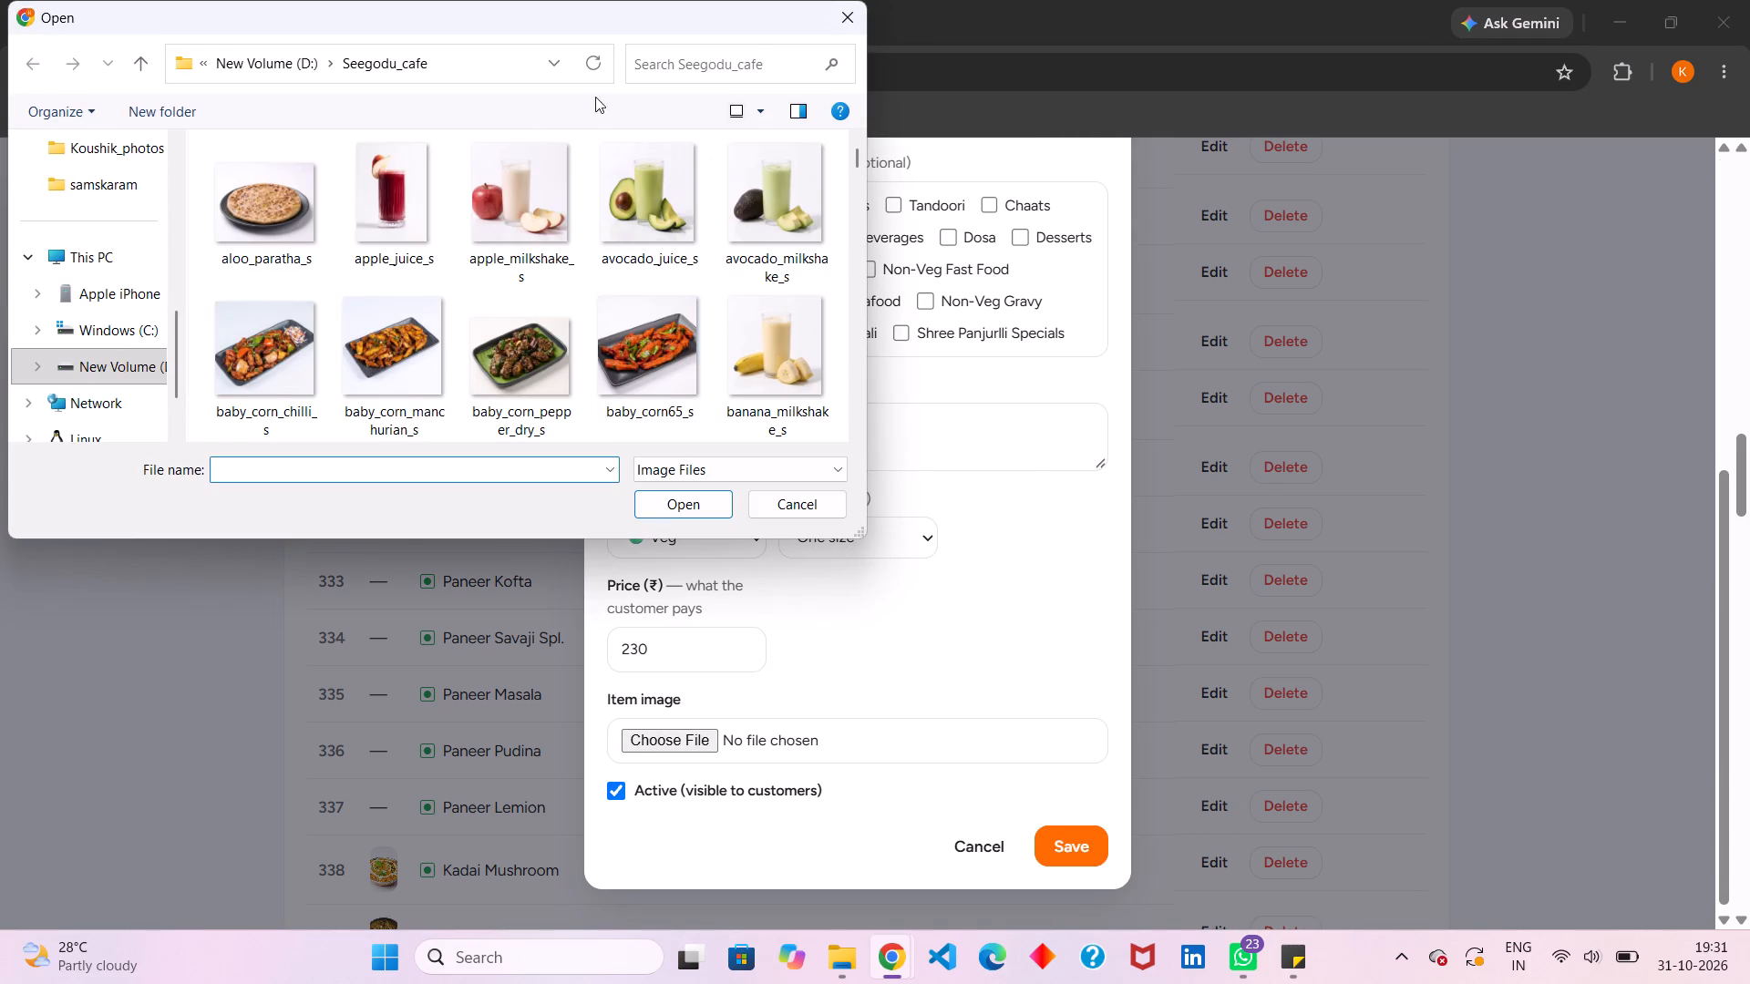
click(657, 58)
text(paneer le)
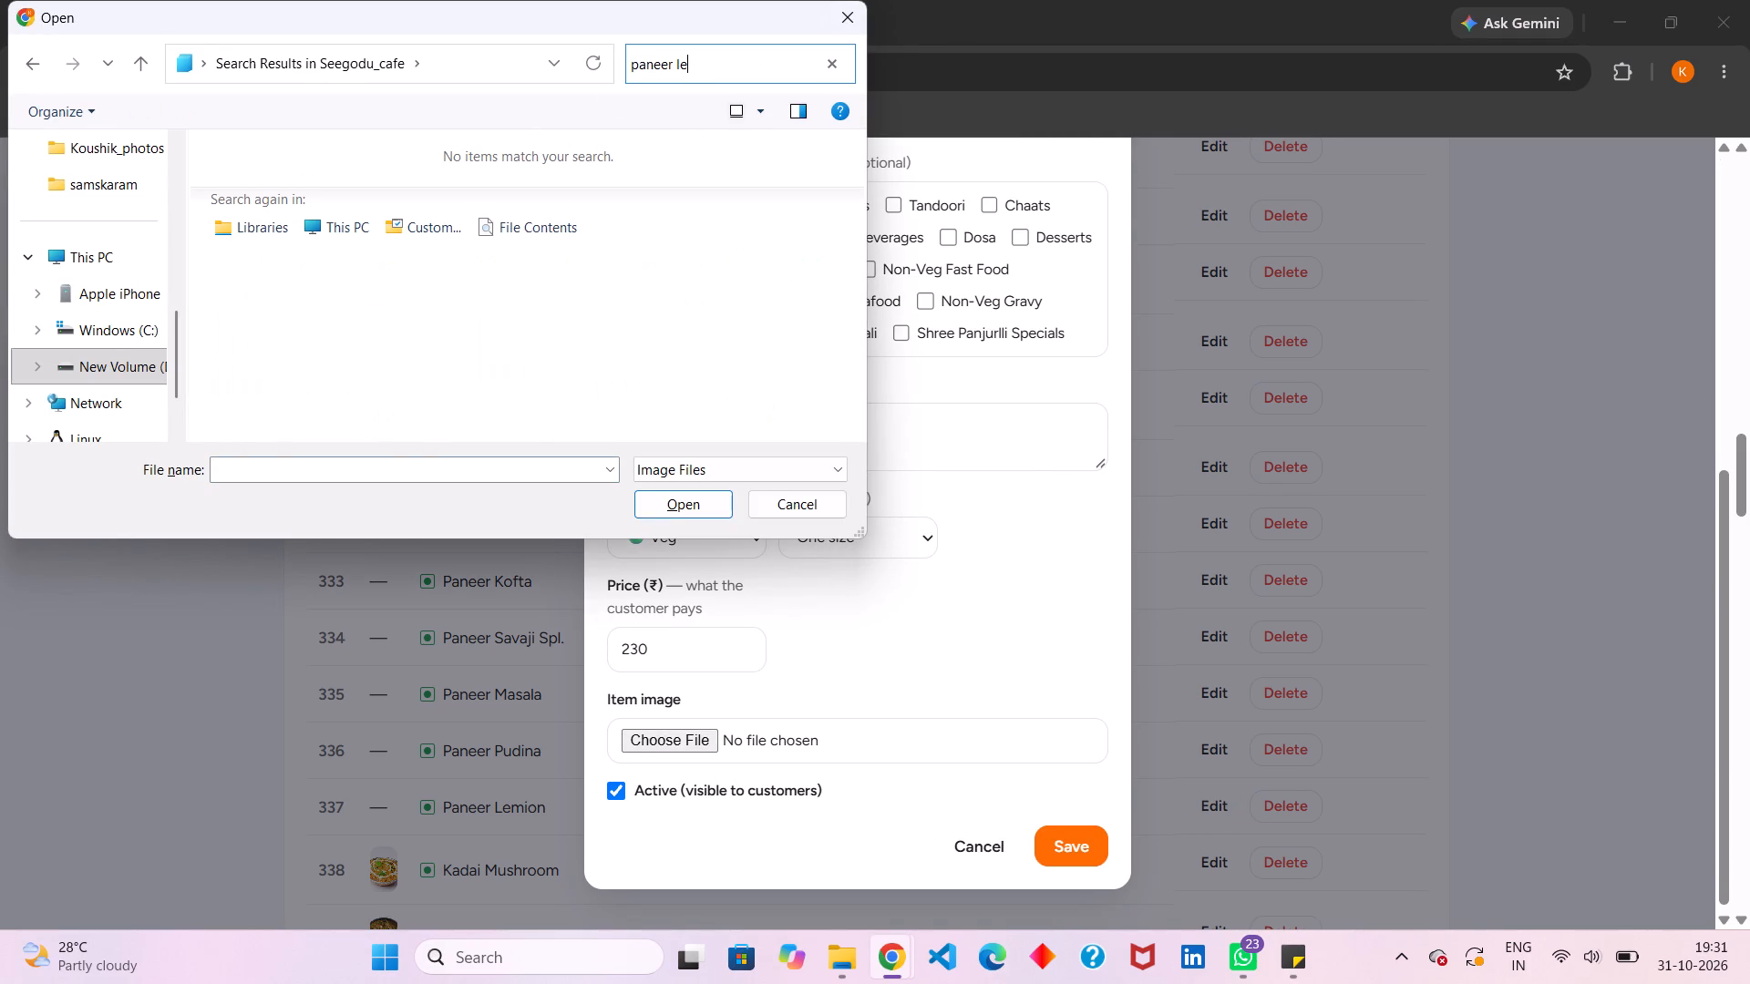
click(848, 16)
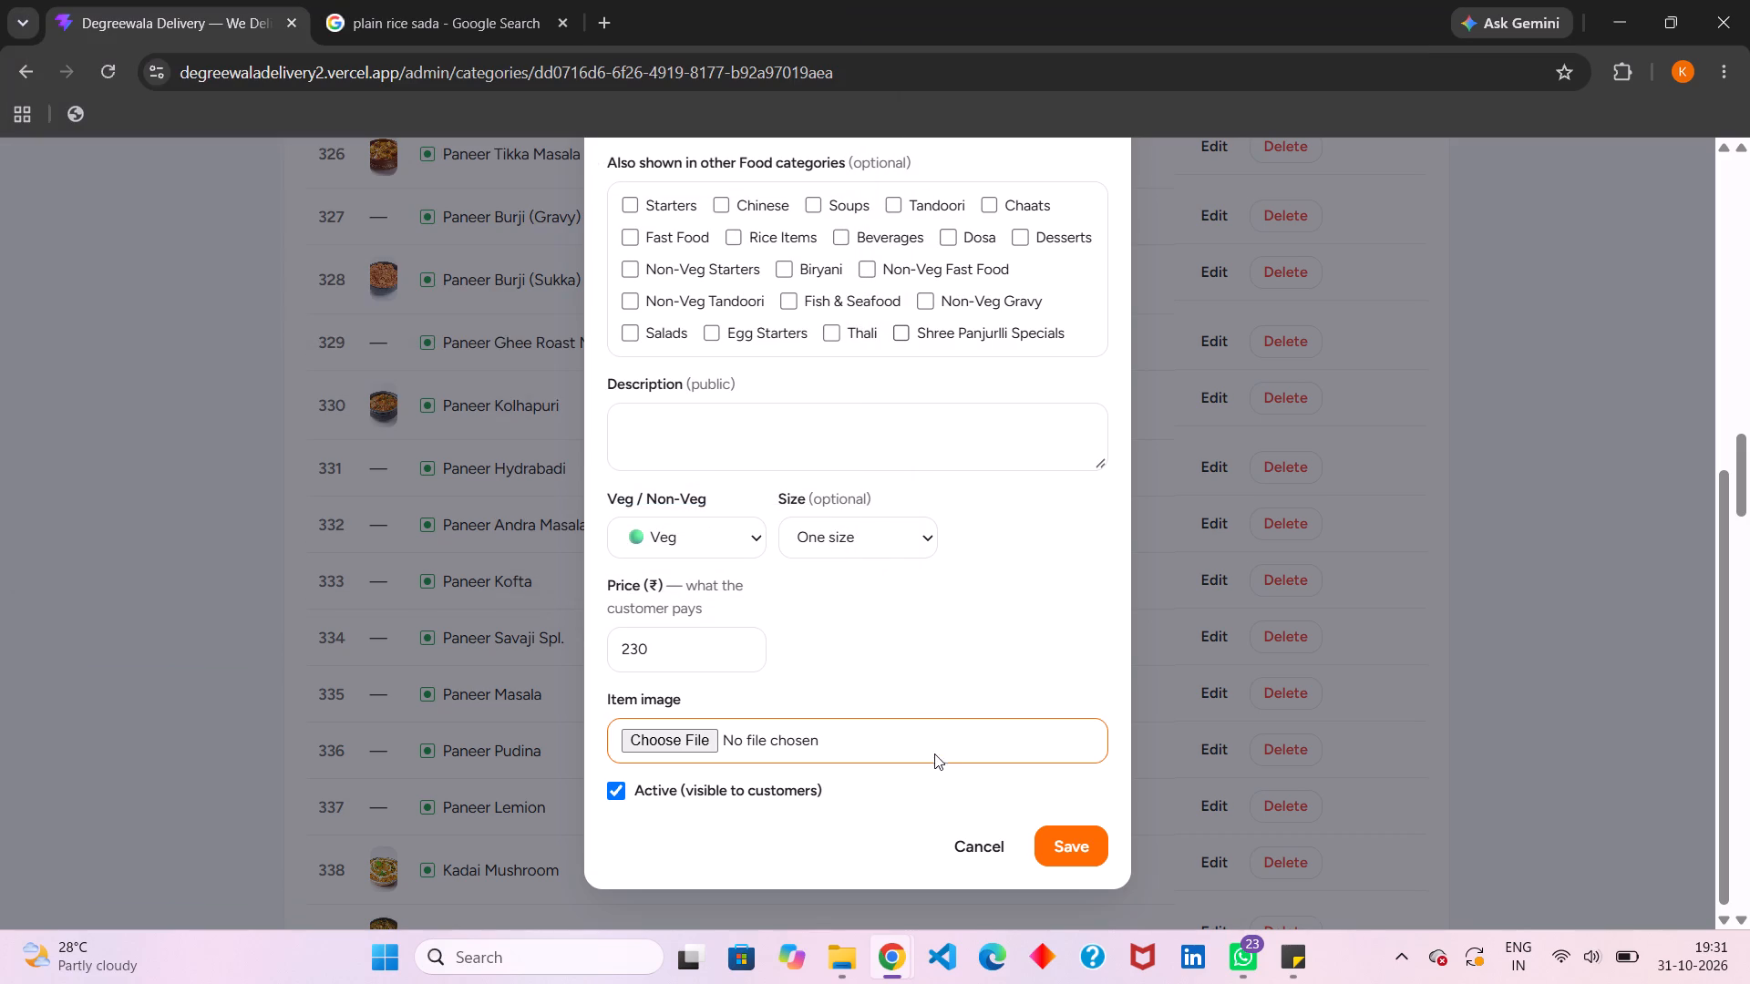
click(958, 833)
Correct the name of Shree Panjurlli's Paneer Lemion item to "Paneer Lemon" and save it.
scroll(596, 794, down, 1)
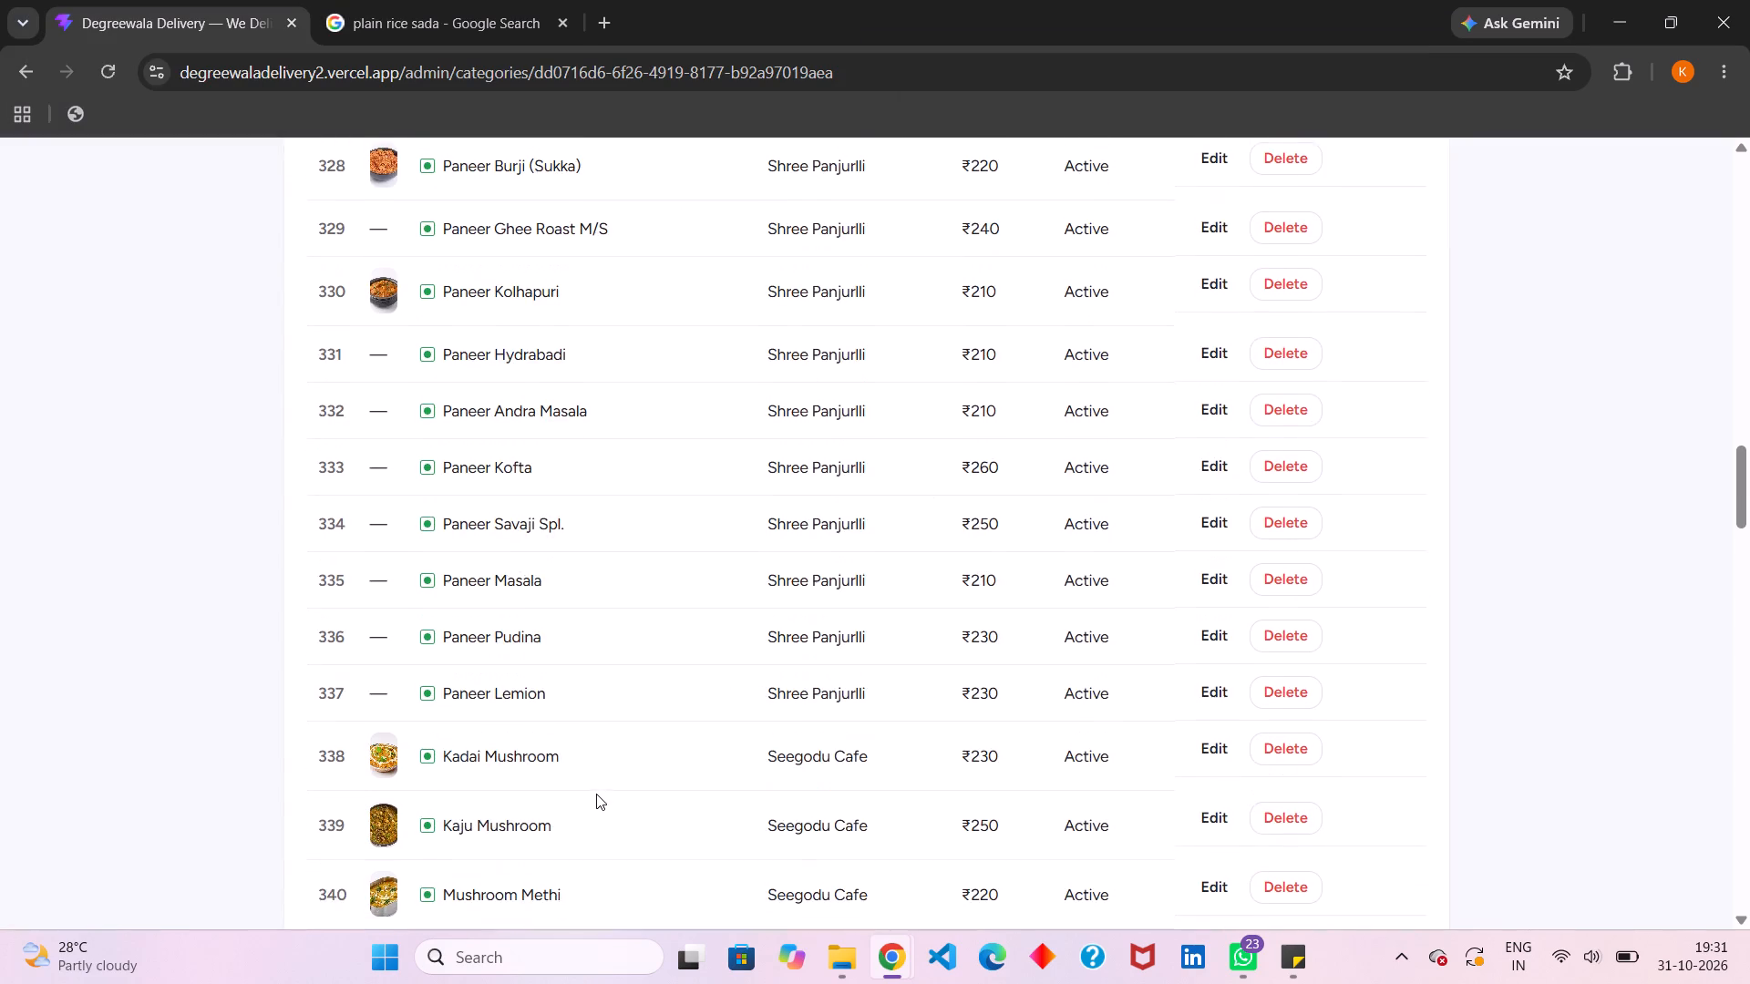
scroll(584, 787, down, 4)
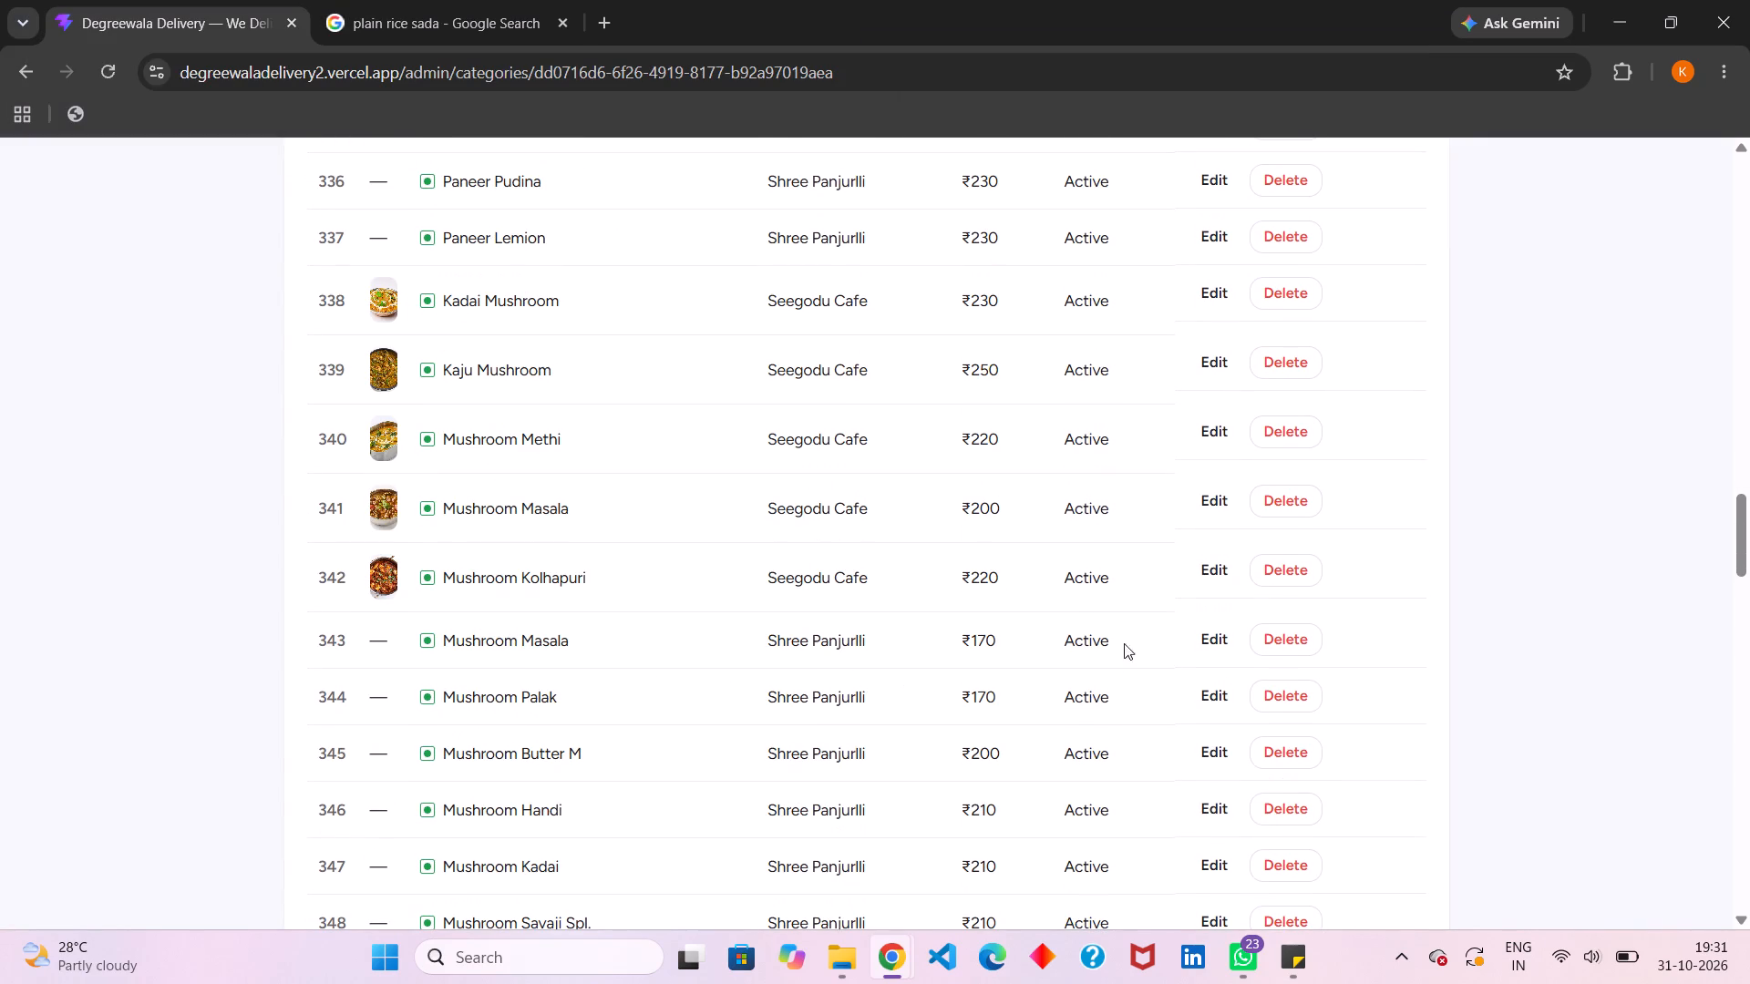
scroll(829, 621, up, 2)
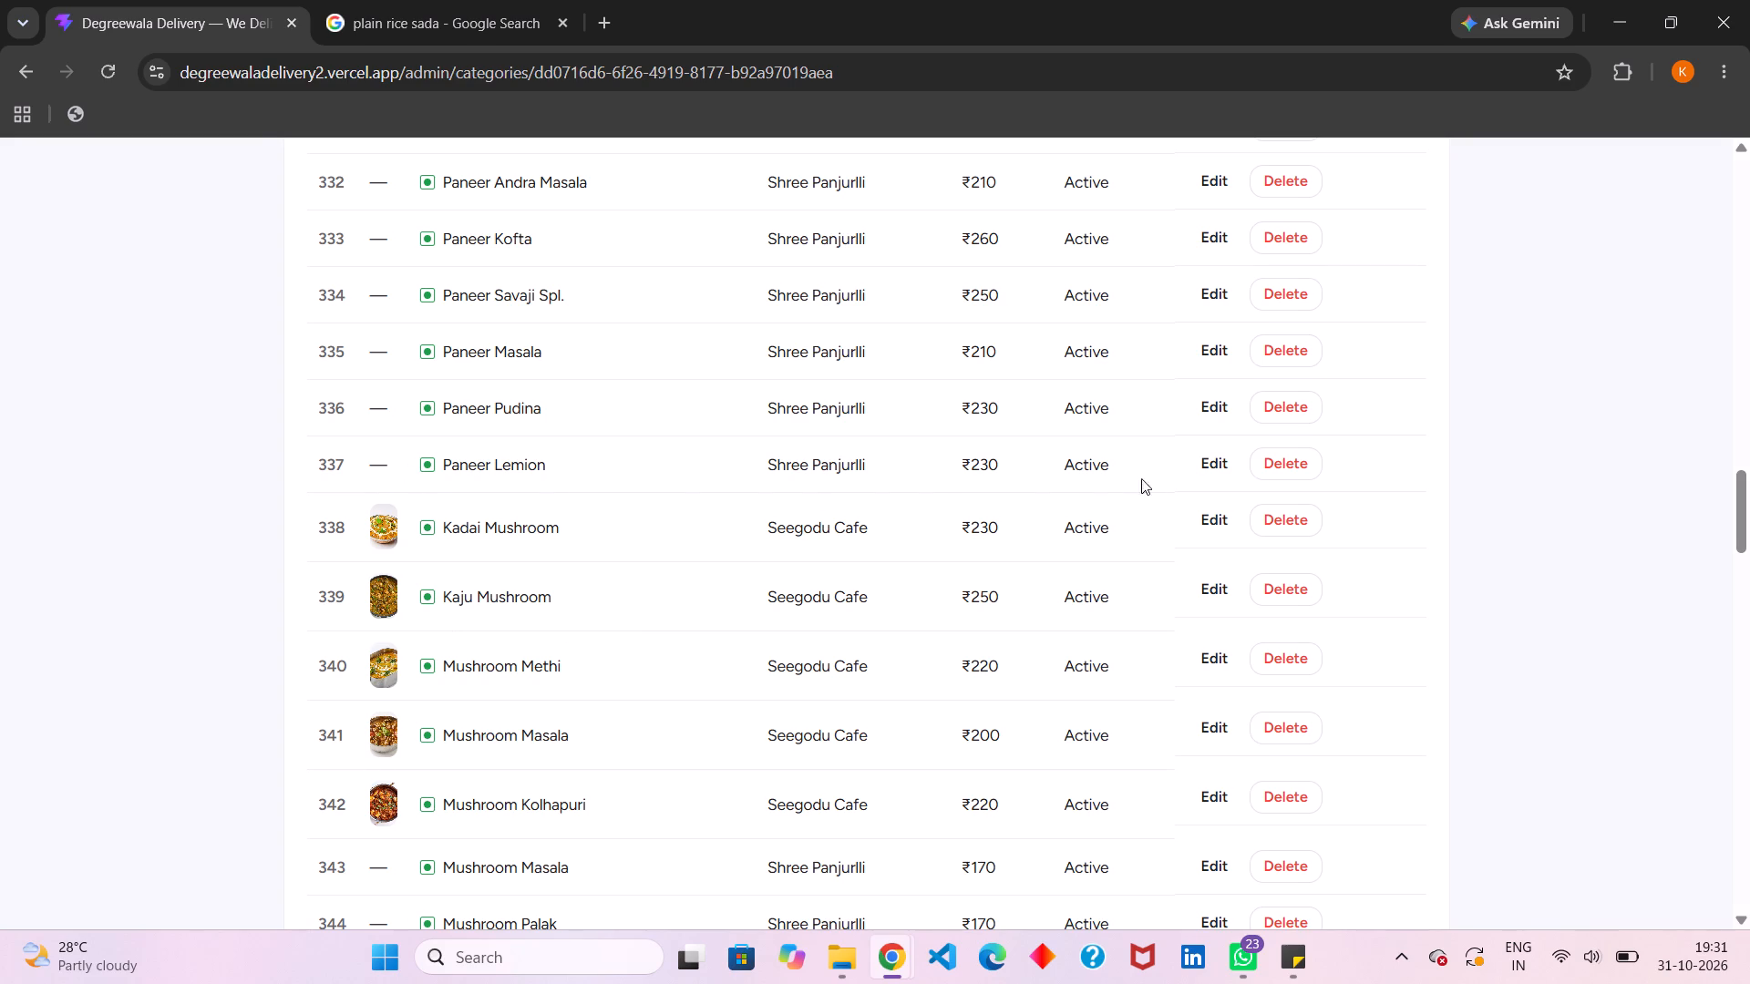
click(1202, 467)
scroll(821, 471, up, 1)
click(735, 341)
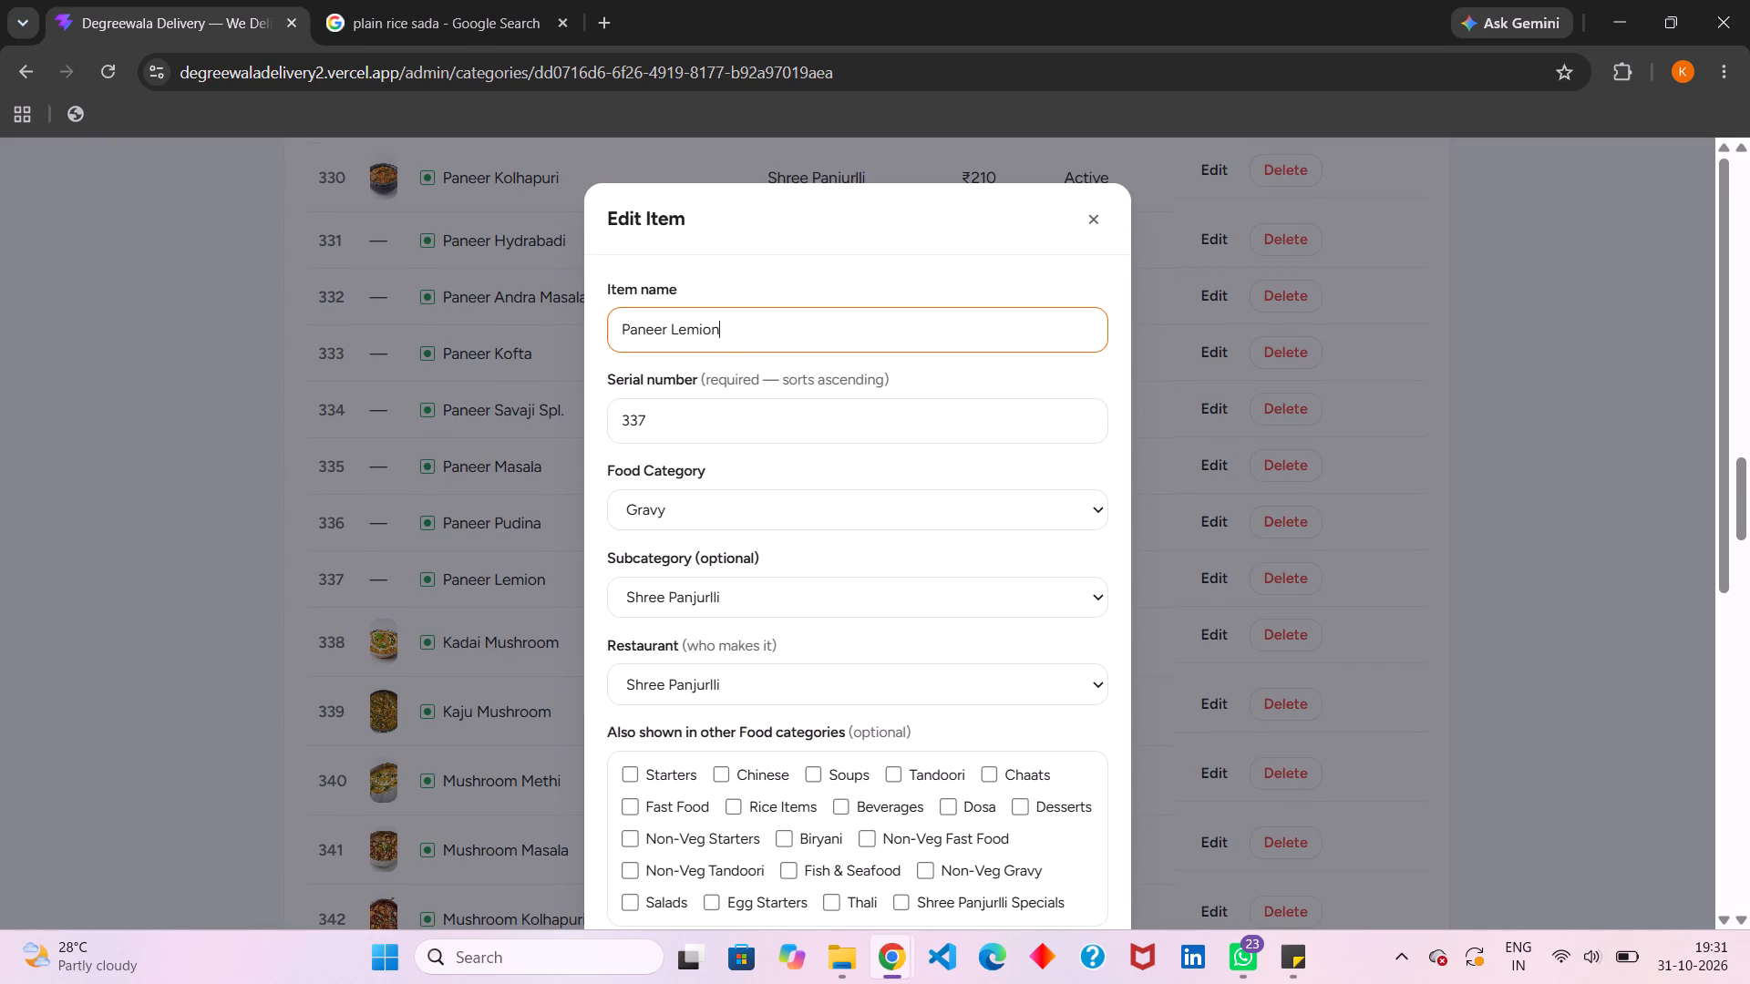
key(Left)
key(Left)
key(BackSpace)
scroll(778, 420, down, 7)
click(1091, 836)
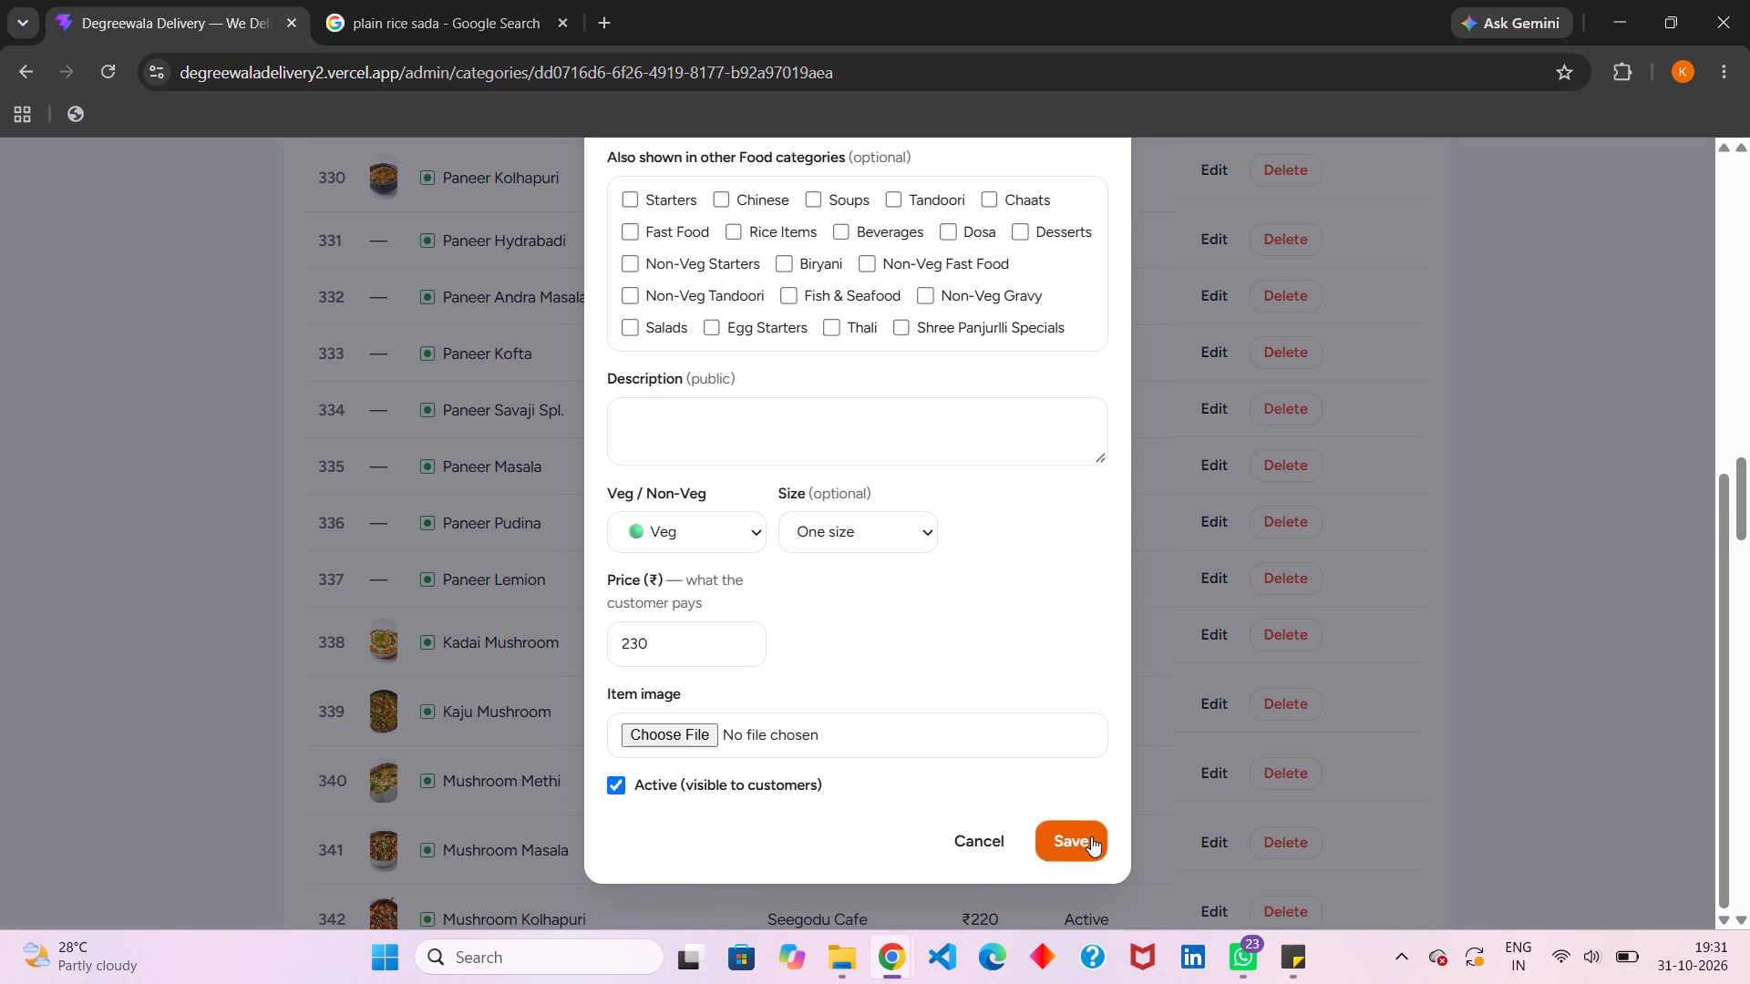
Add the mushroom masala picture from the Seegodu_cafe folder to Shree Panjurlli's Mushroom Masala item and save it.
scroll(794, 714, down, 5)
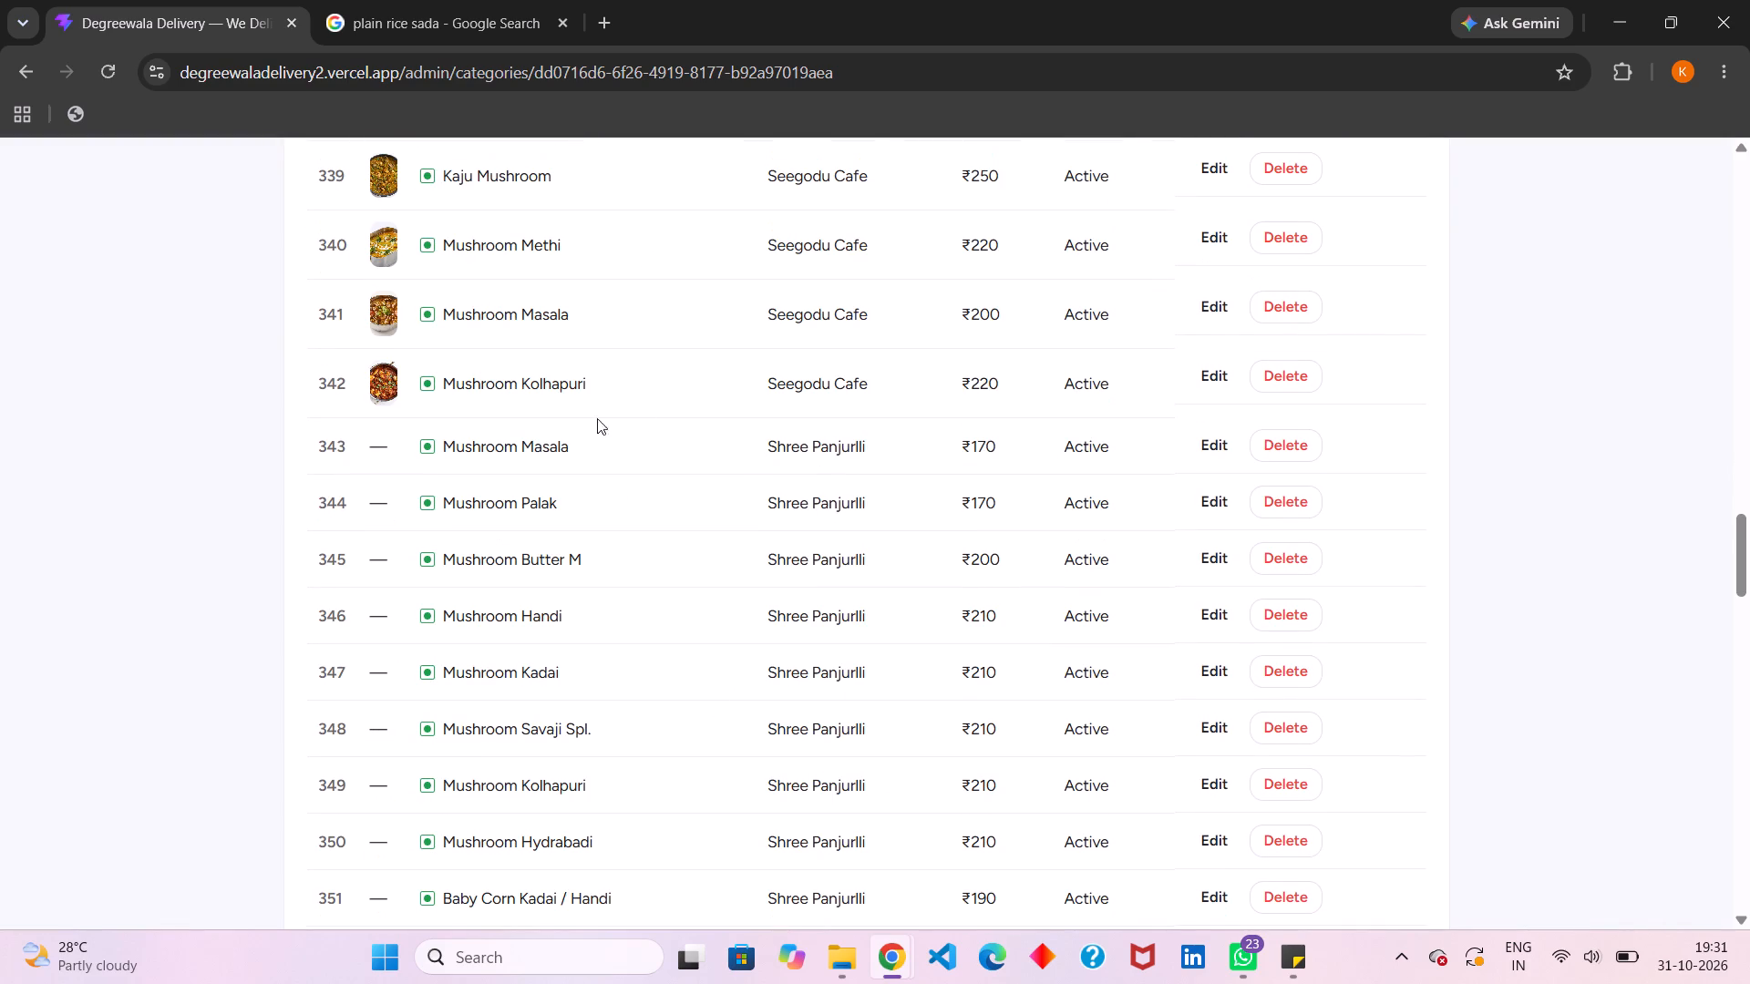
click(1204, 419)
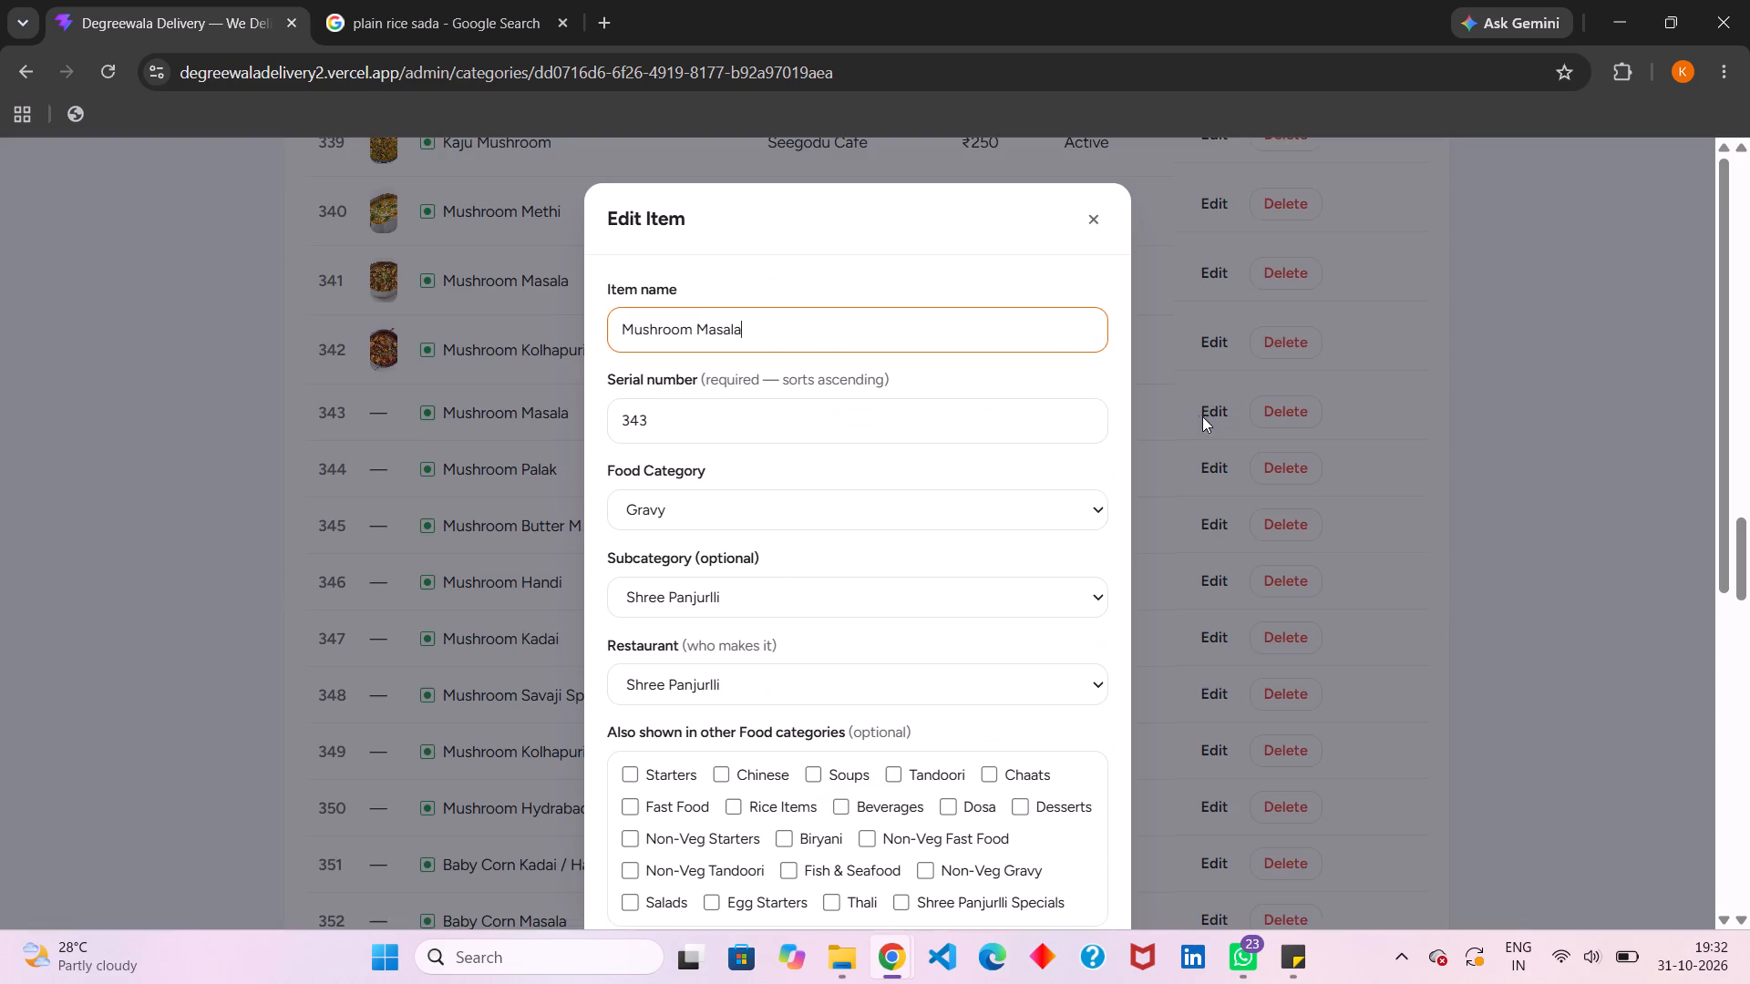
scroll(863, 459, down, 6)
click(672, 744)
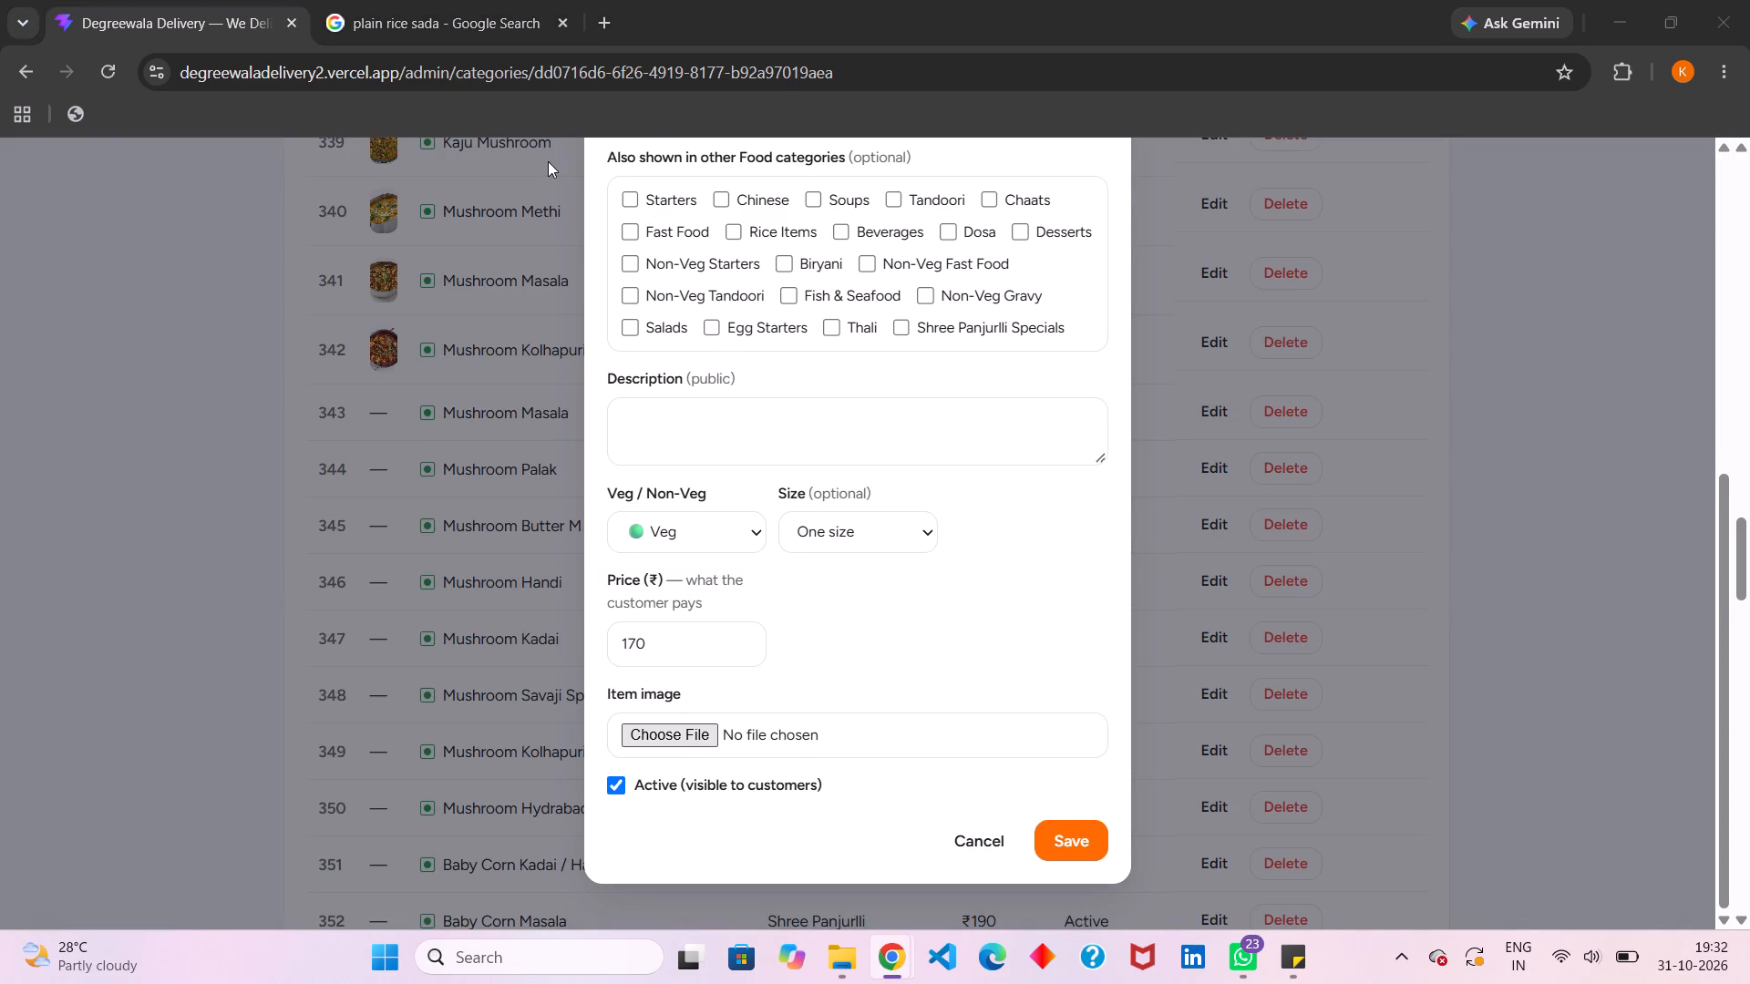
click(741, 62)
text(mushroom masala)
double_click(299, 229)
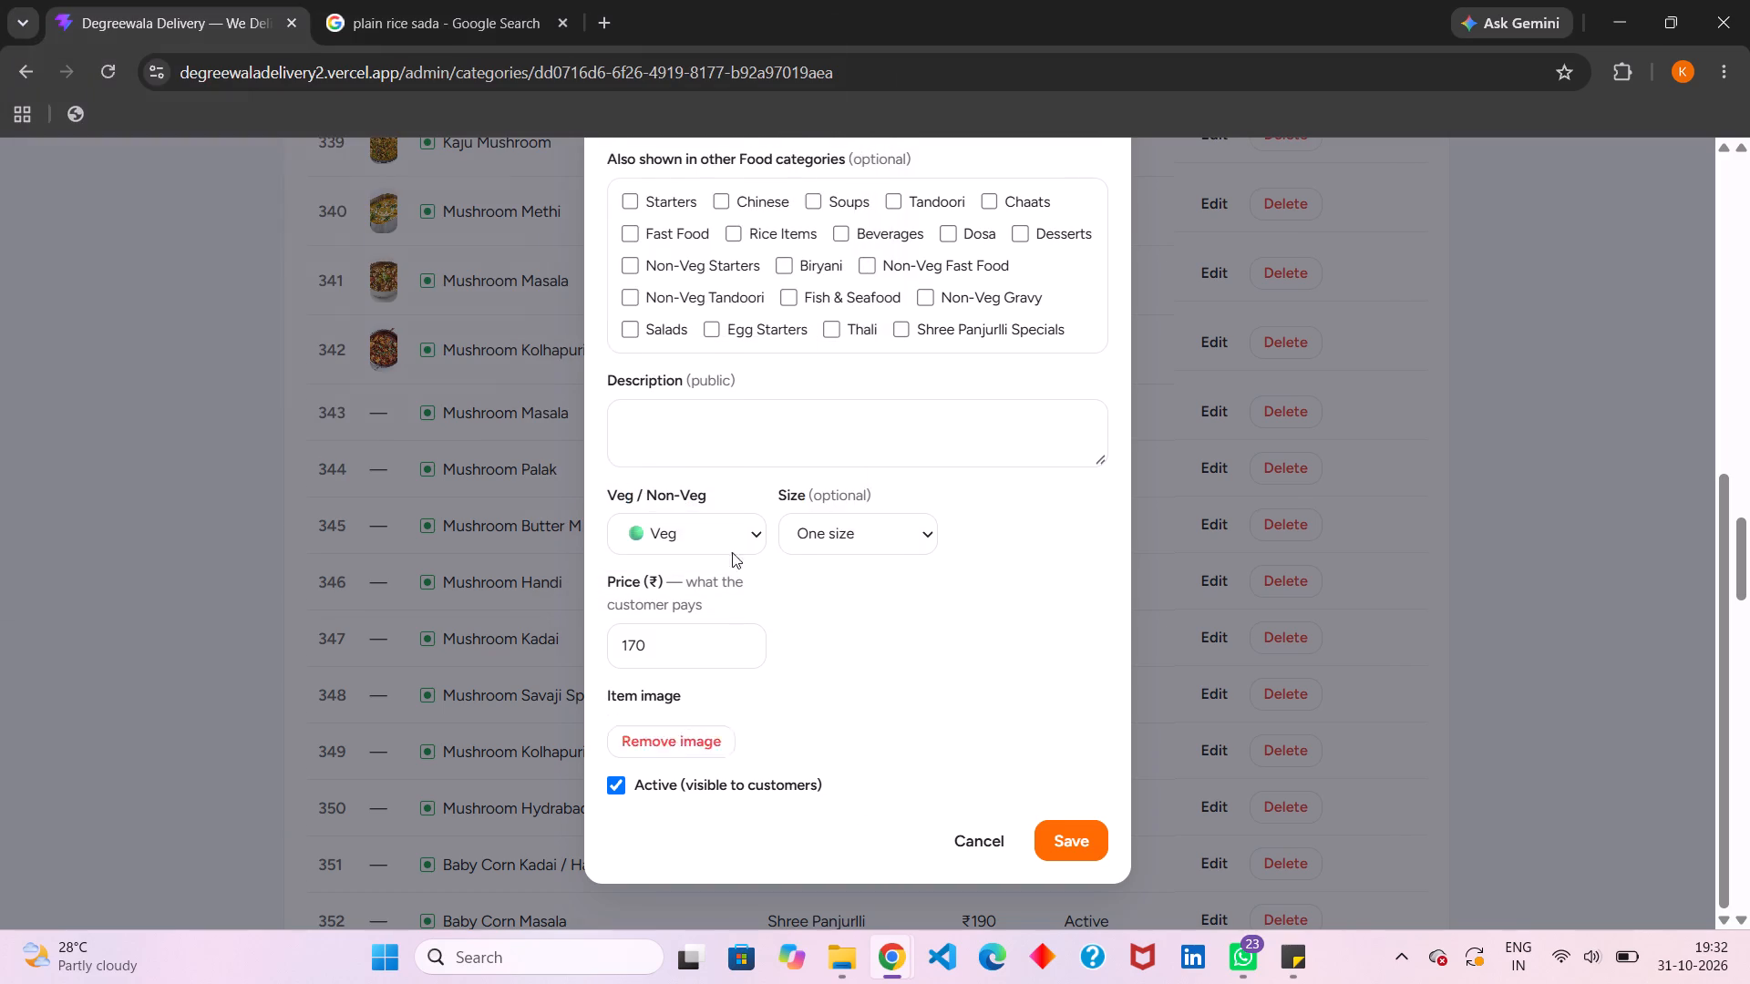
scroll(808, 582, down, 7)
click(1065, 840)
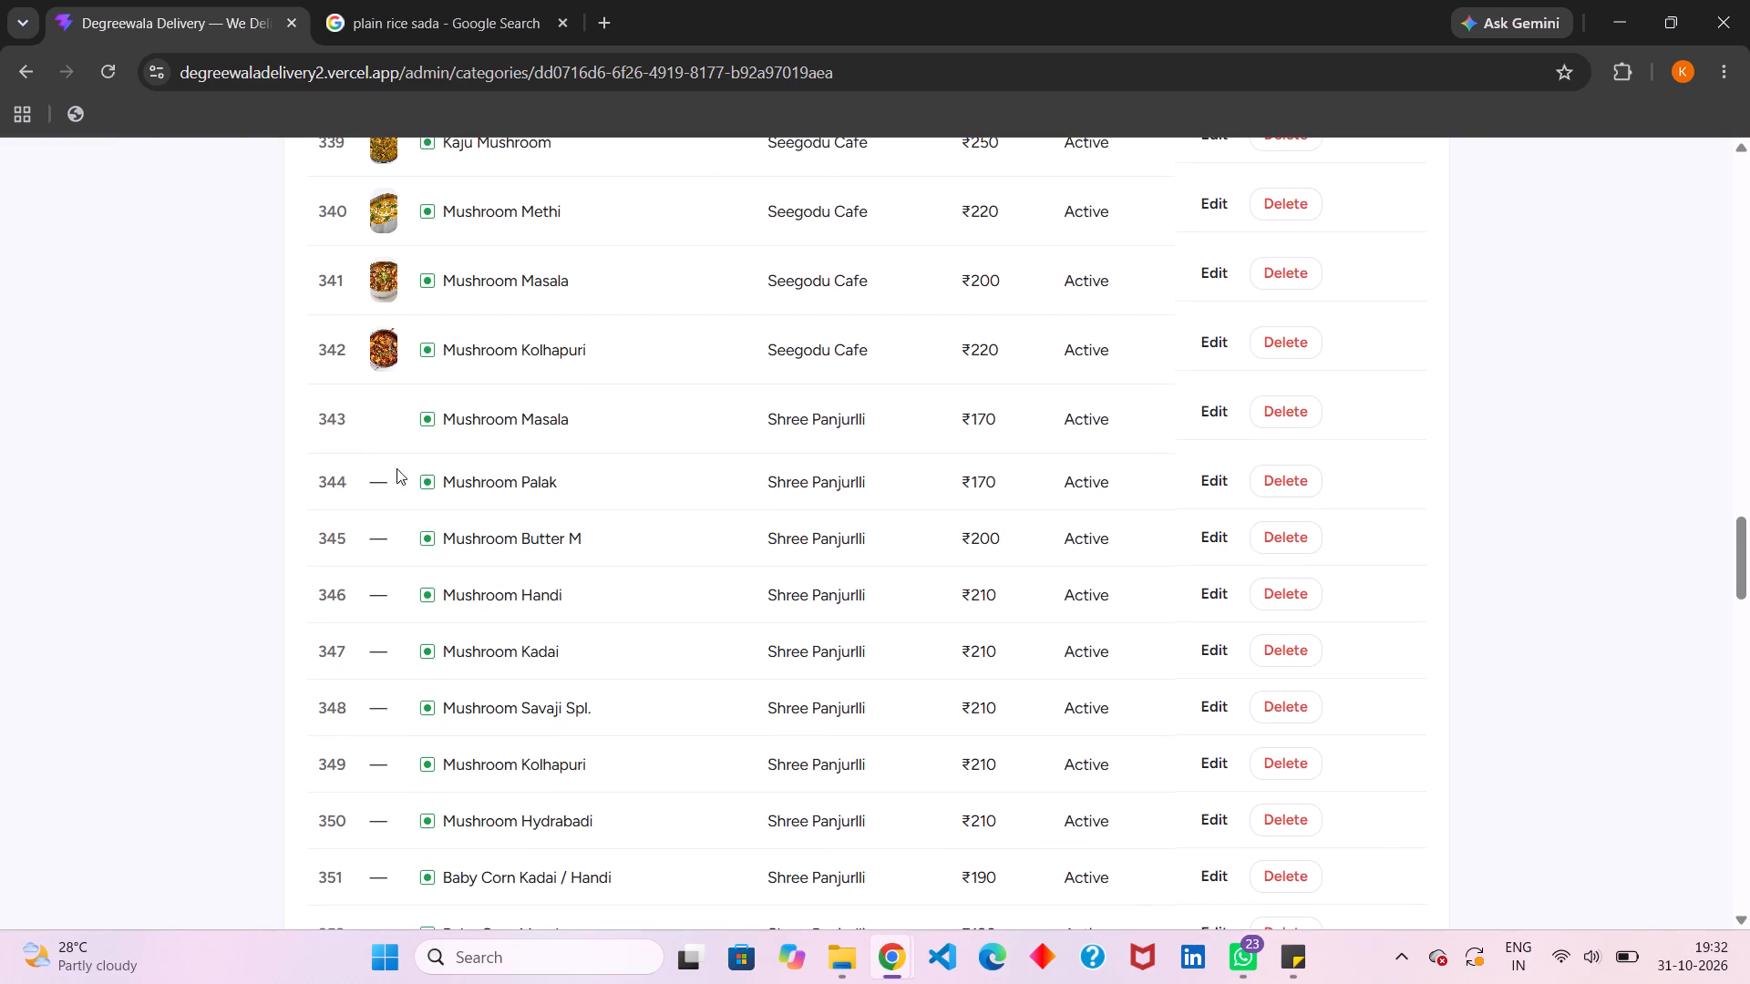
Search the Seegodu_cafe folder for "mushroom pala" from Shree Panjurlli's Mushroom Palak item, then cancel the edit.
click(1198, 491)
scroll(900, 457, down, 3)
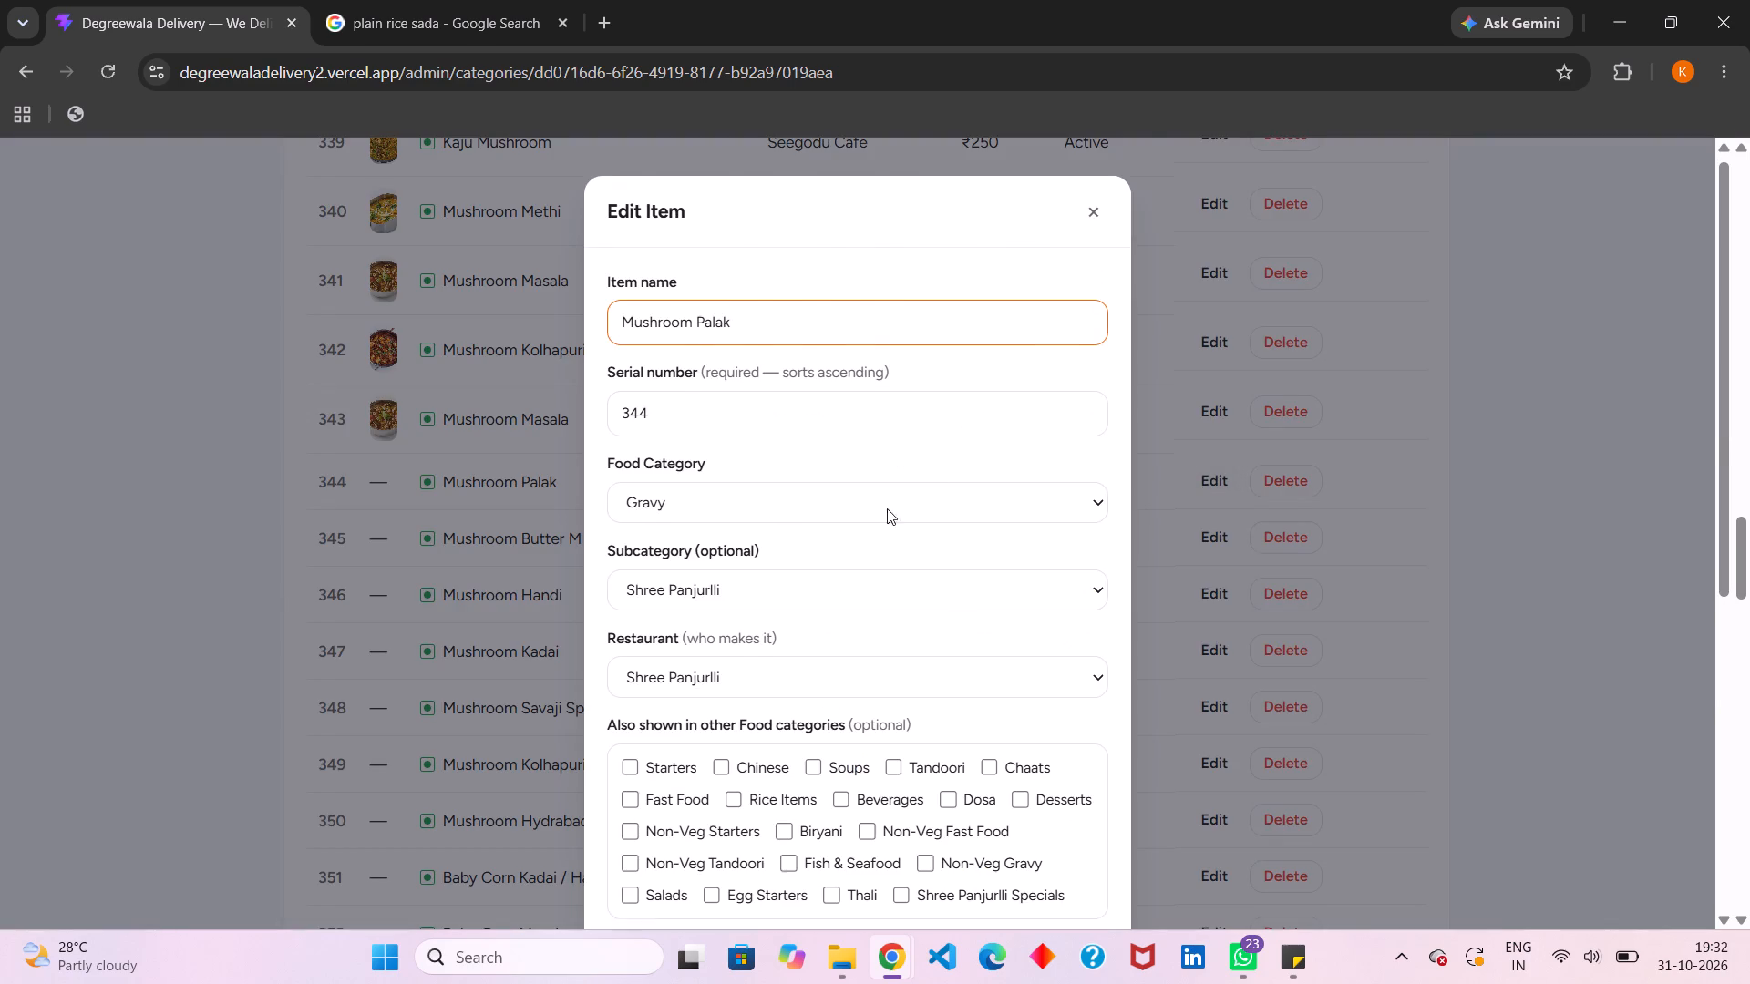
scroll(887, 508, down, 4)
click(699, 733)
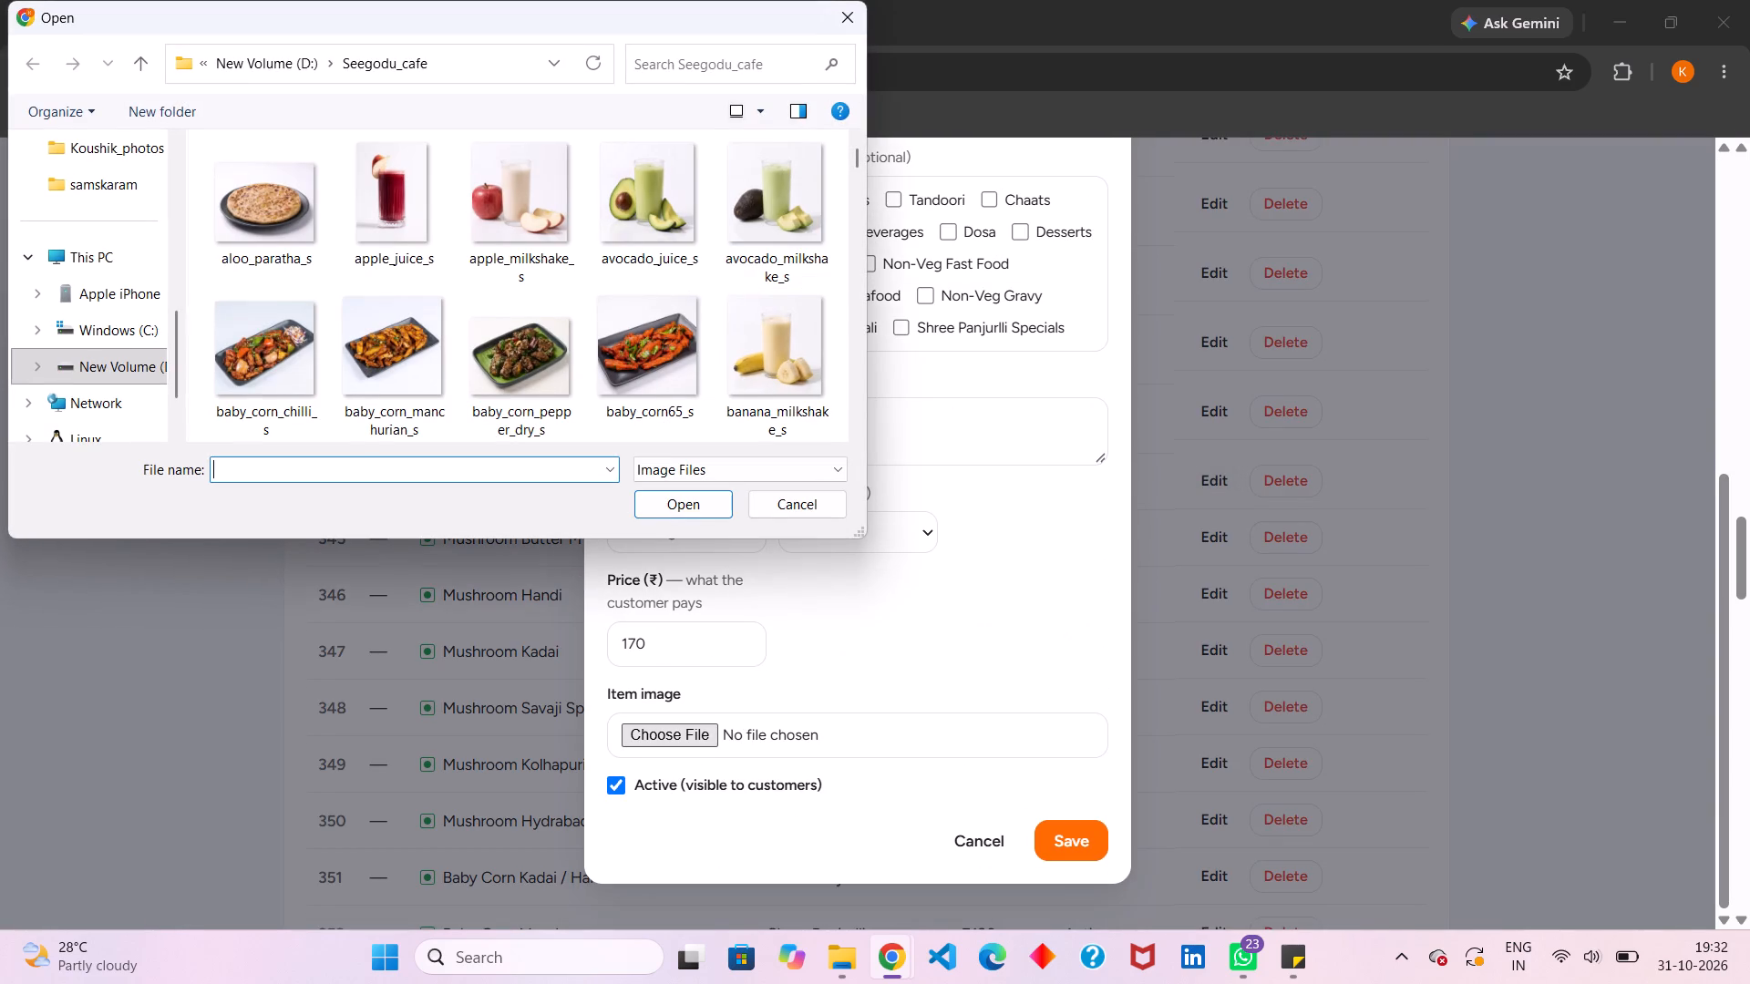
click(788, 62)
text(muash)
key(BackSpace)
key(BackSpace)
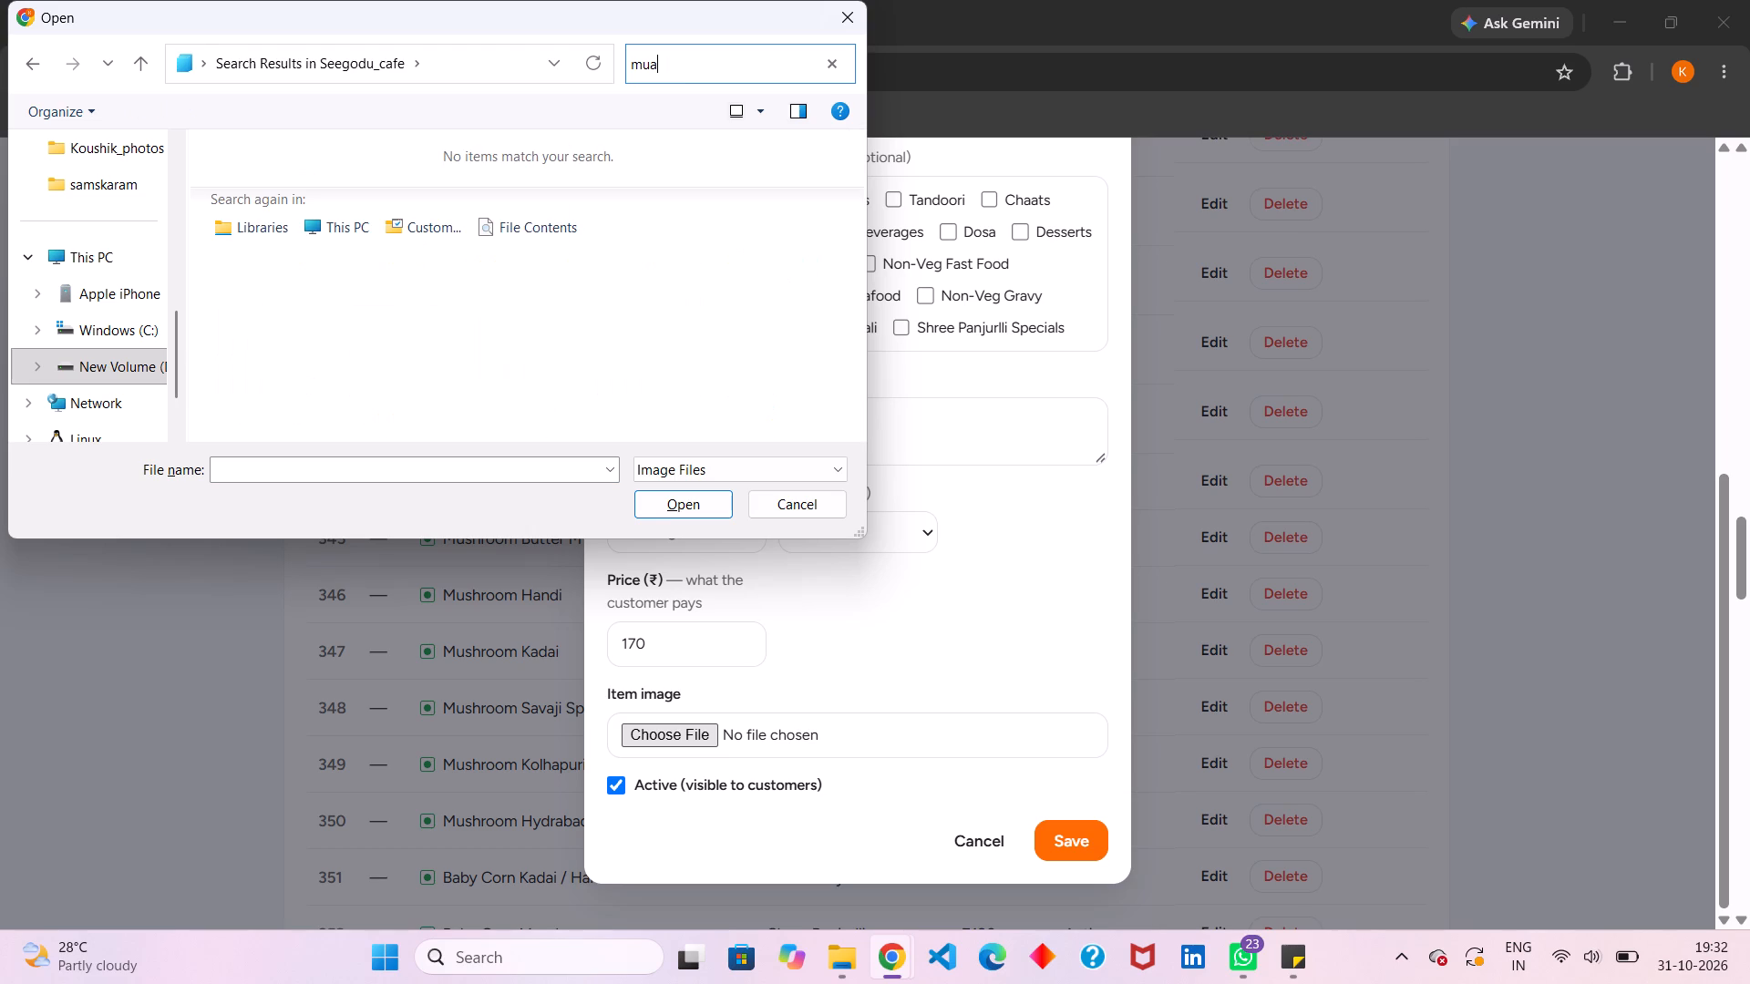
key(BackSpace)
text(shroom pala)
click(783, 489)
click(783, 515)
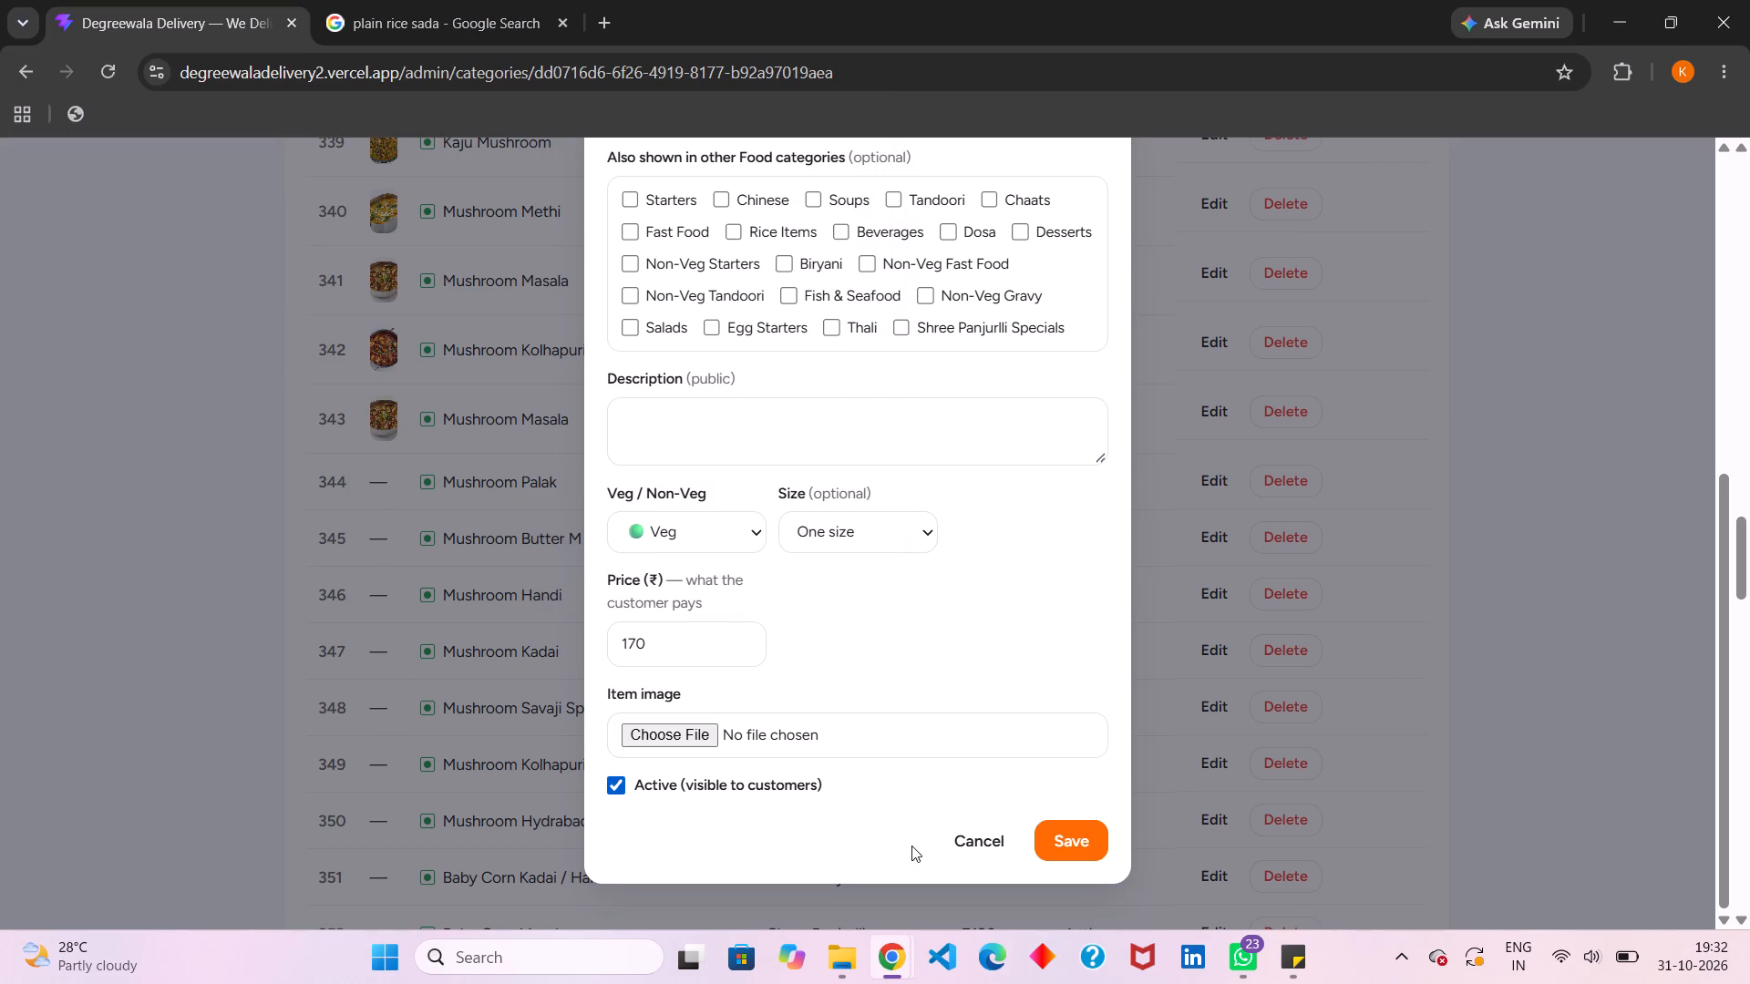
click(984, 842)
Search the Seegodu_cafe folder for "mushroom butter" from Shree Panjurlli's Mushroom Butter M item, then cancel the edit.
click(1205, 537)
scroll(865, 589, down, 7)
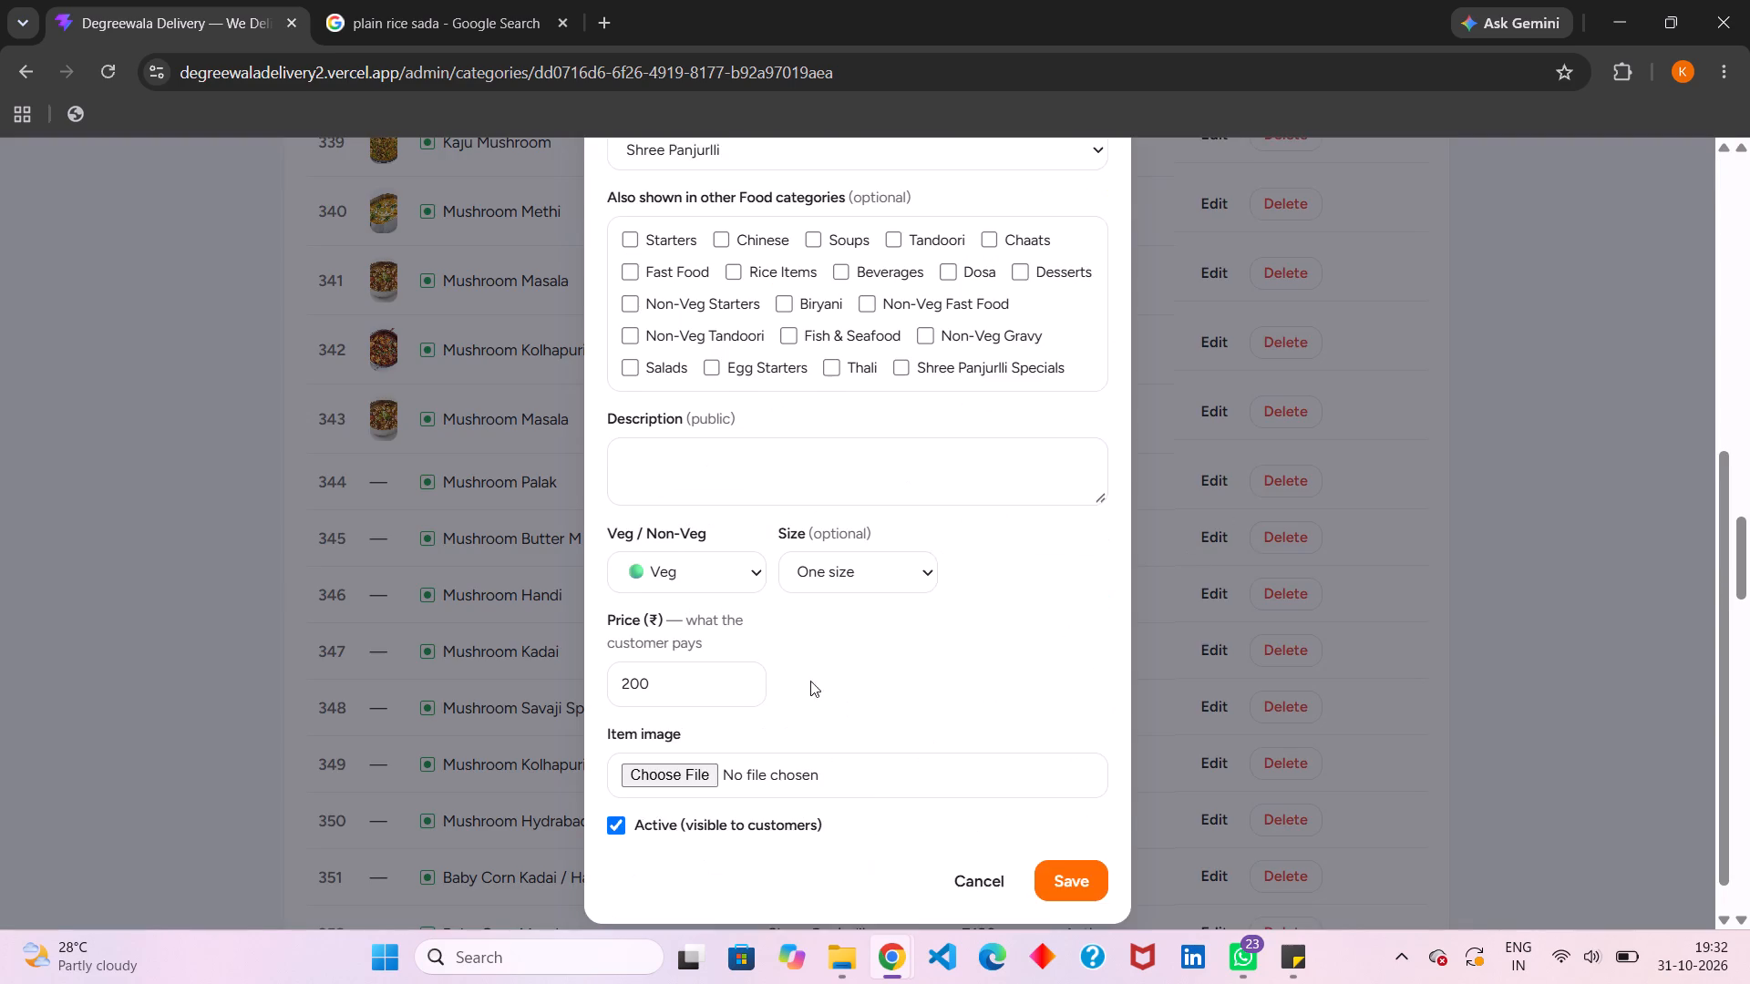
click(664, 738)
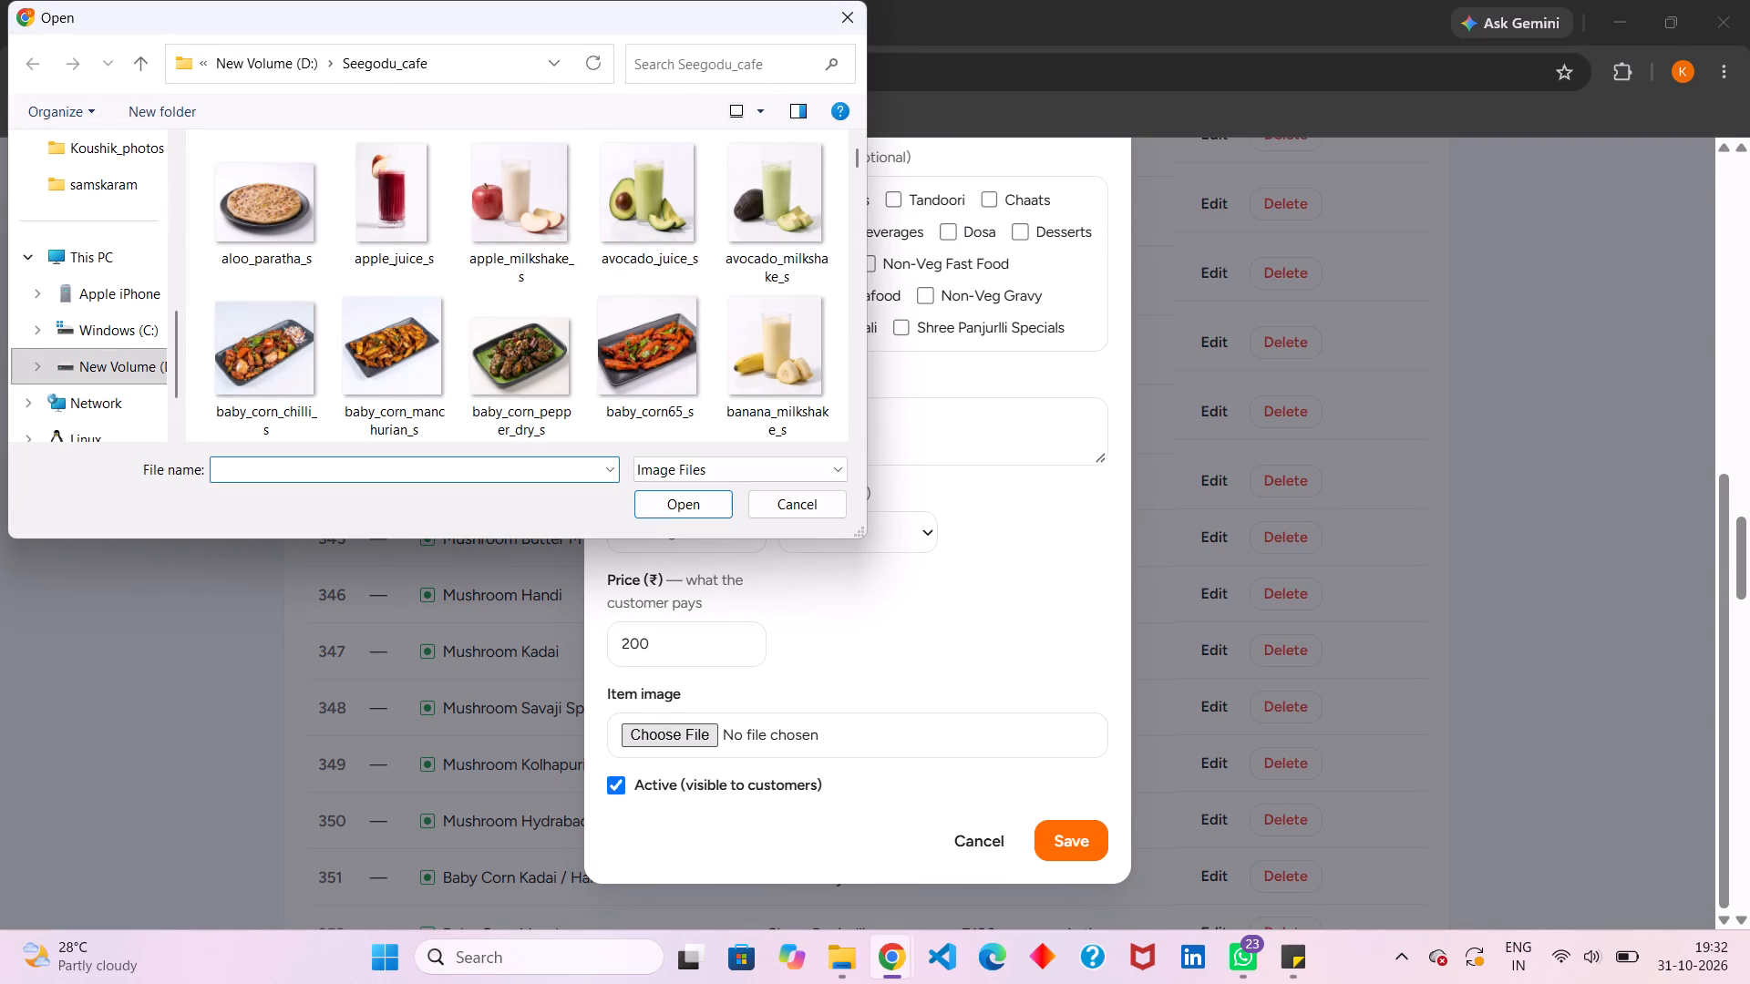
click(681, 70)
text(mu)
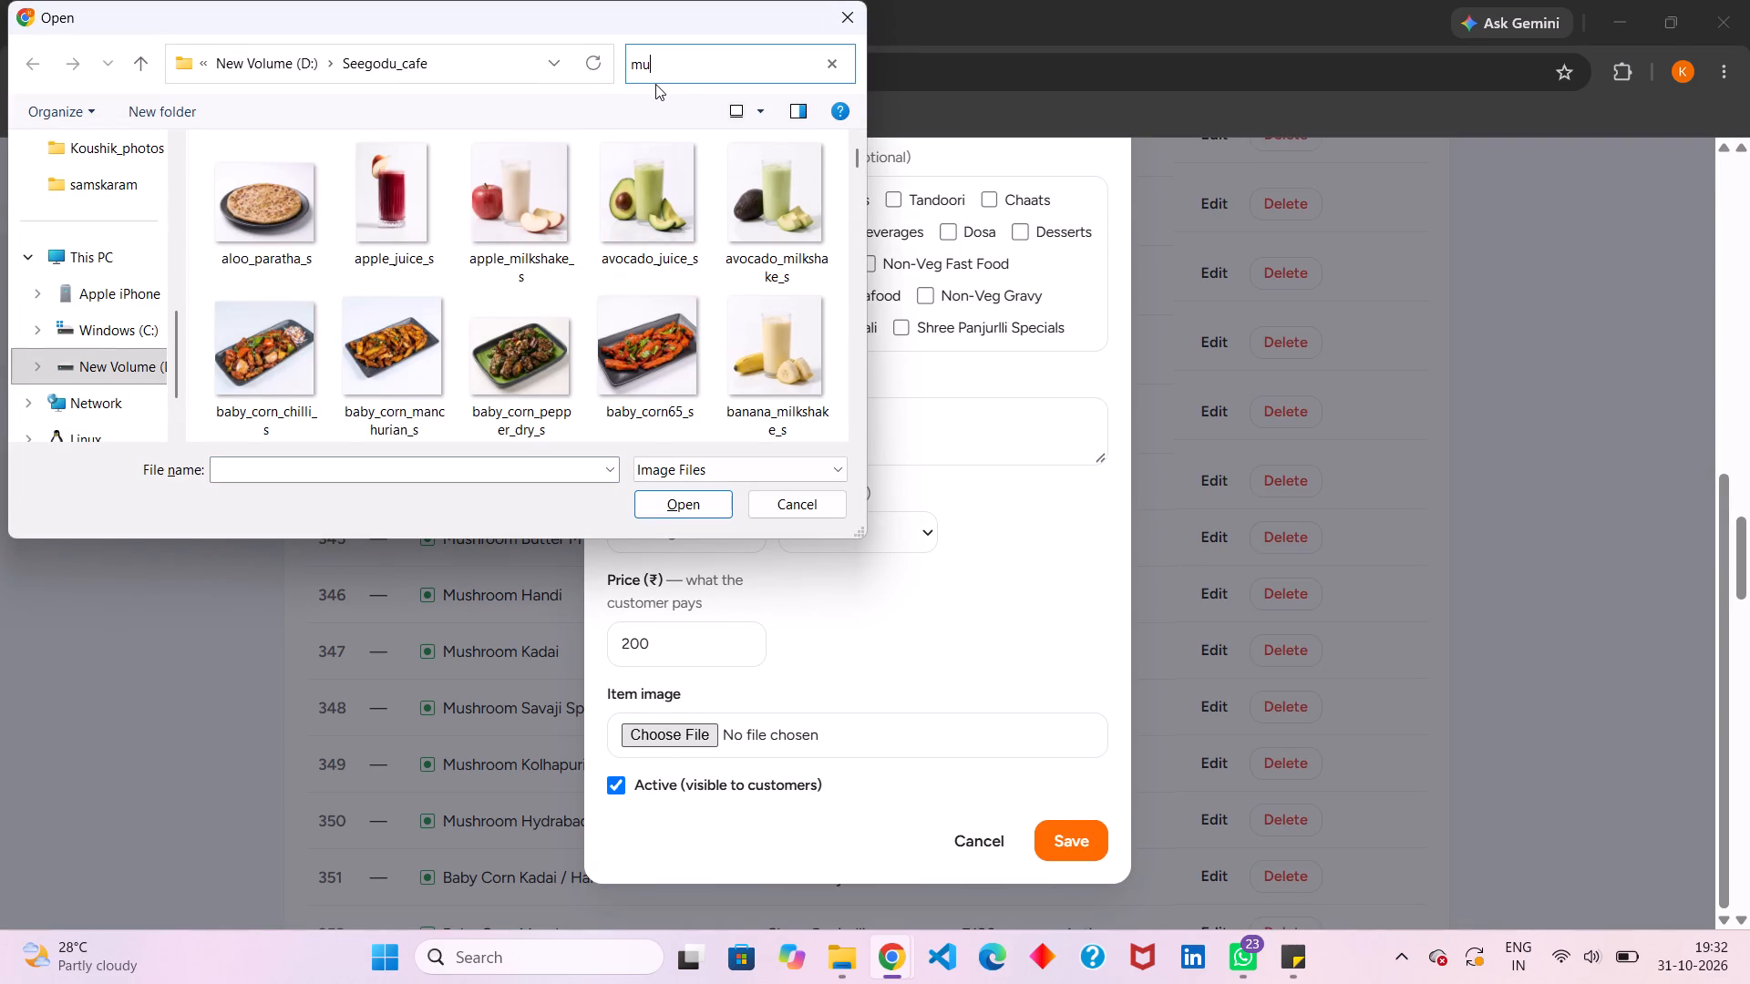
text(shroom butter)
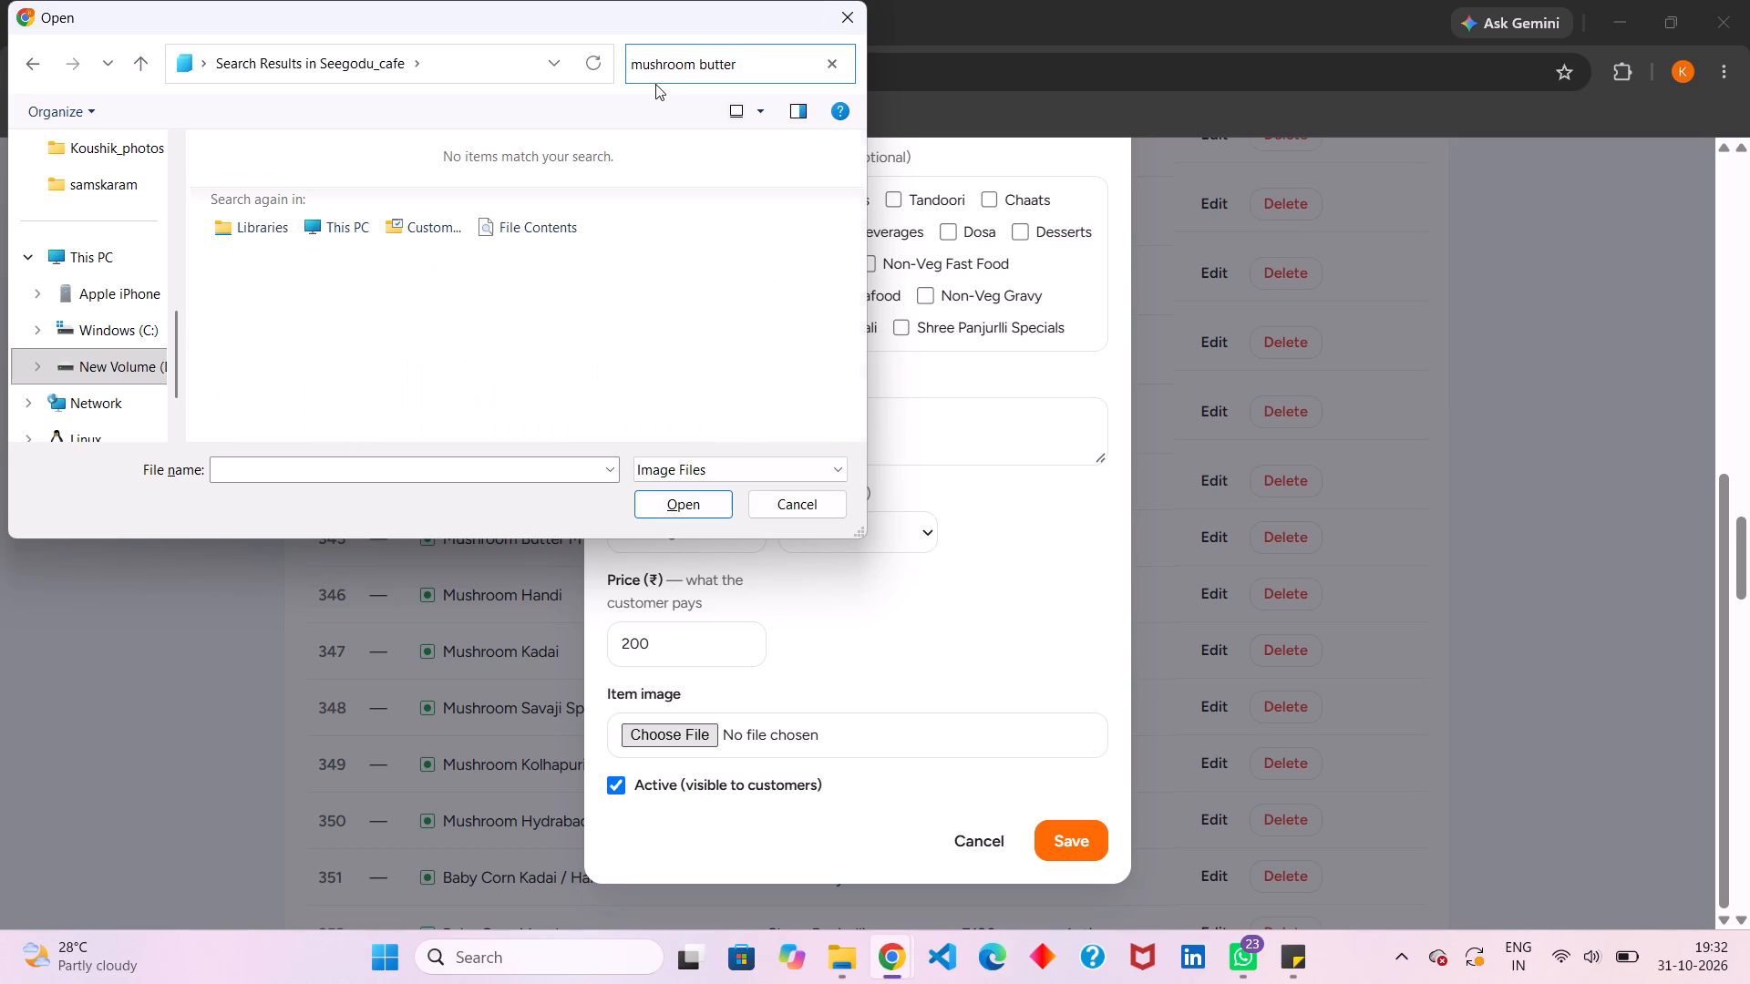
click(767, 505)
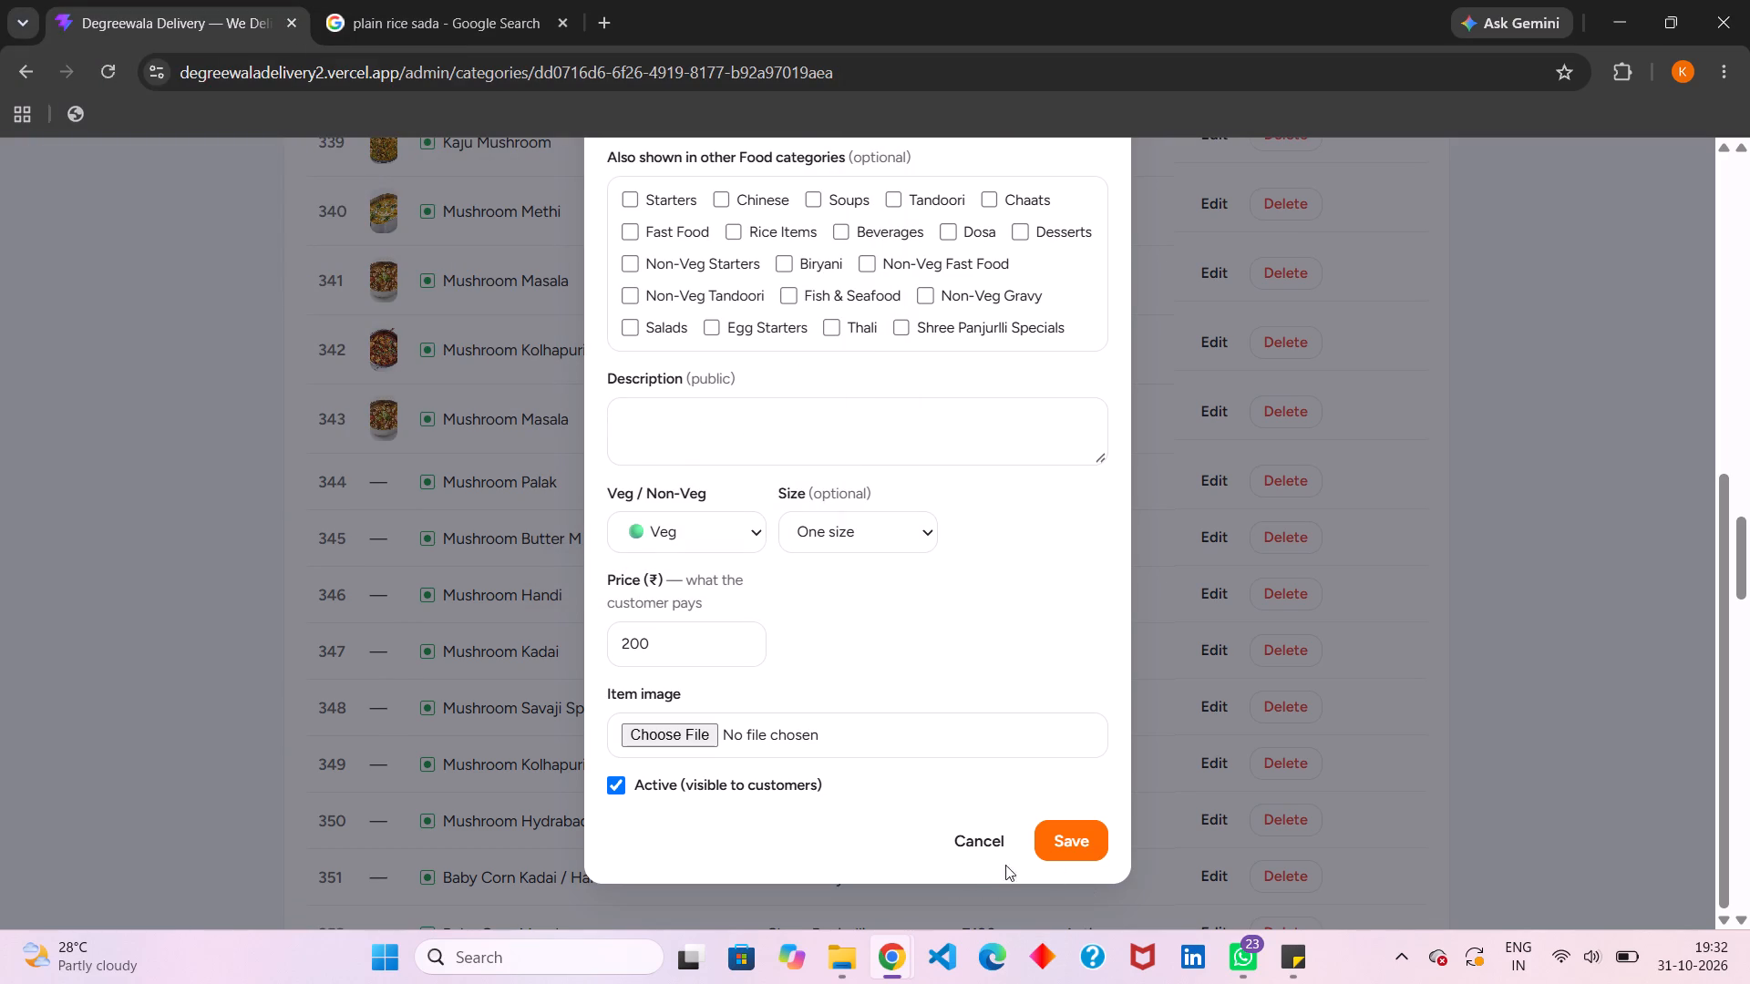
click(972, 843)
Add the kadai_mushroom_s picture from the Seegodu_cafe folder to Shree Panjurlli's Mushroom Kadai item and save it.
click(1204, 652)
scroll(860, 672, down, 6)
click(695, 741)
click(725, 56)
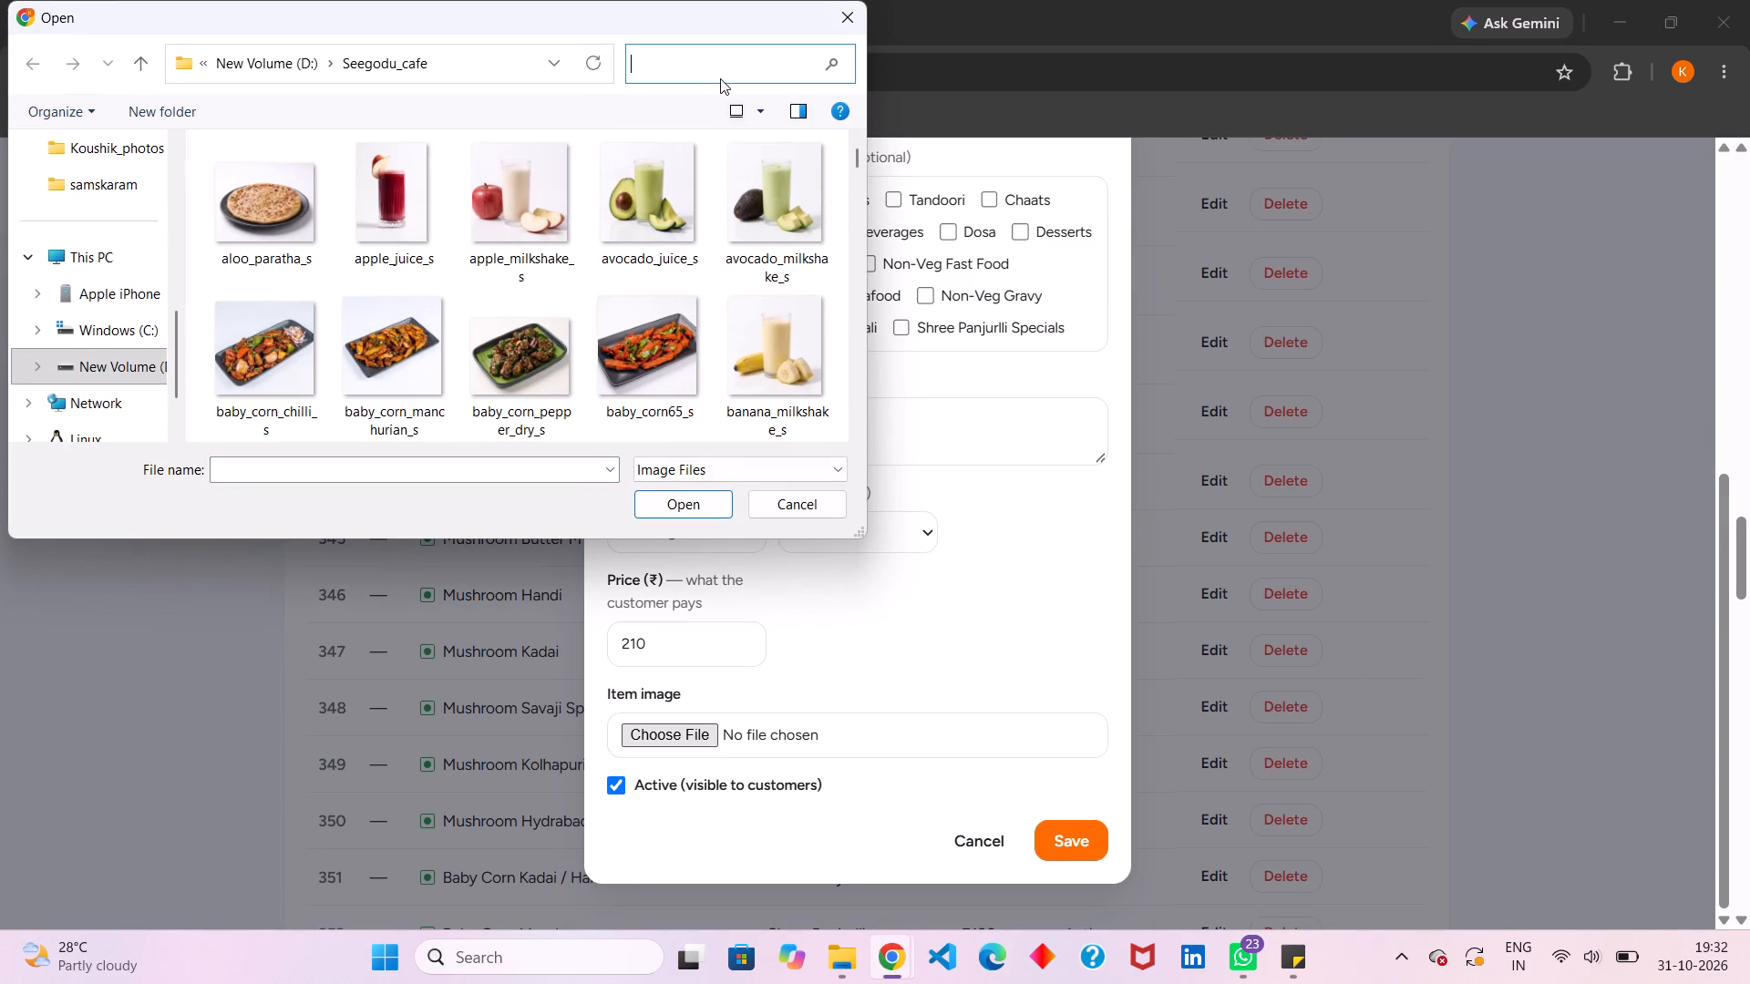
text(mushroom kadai)
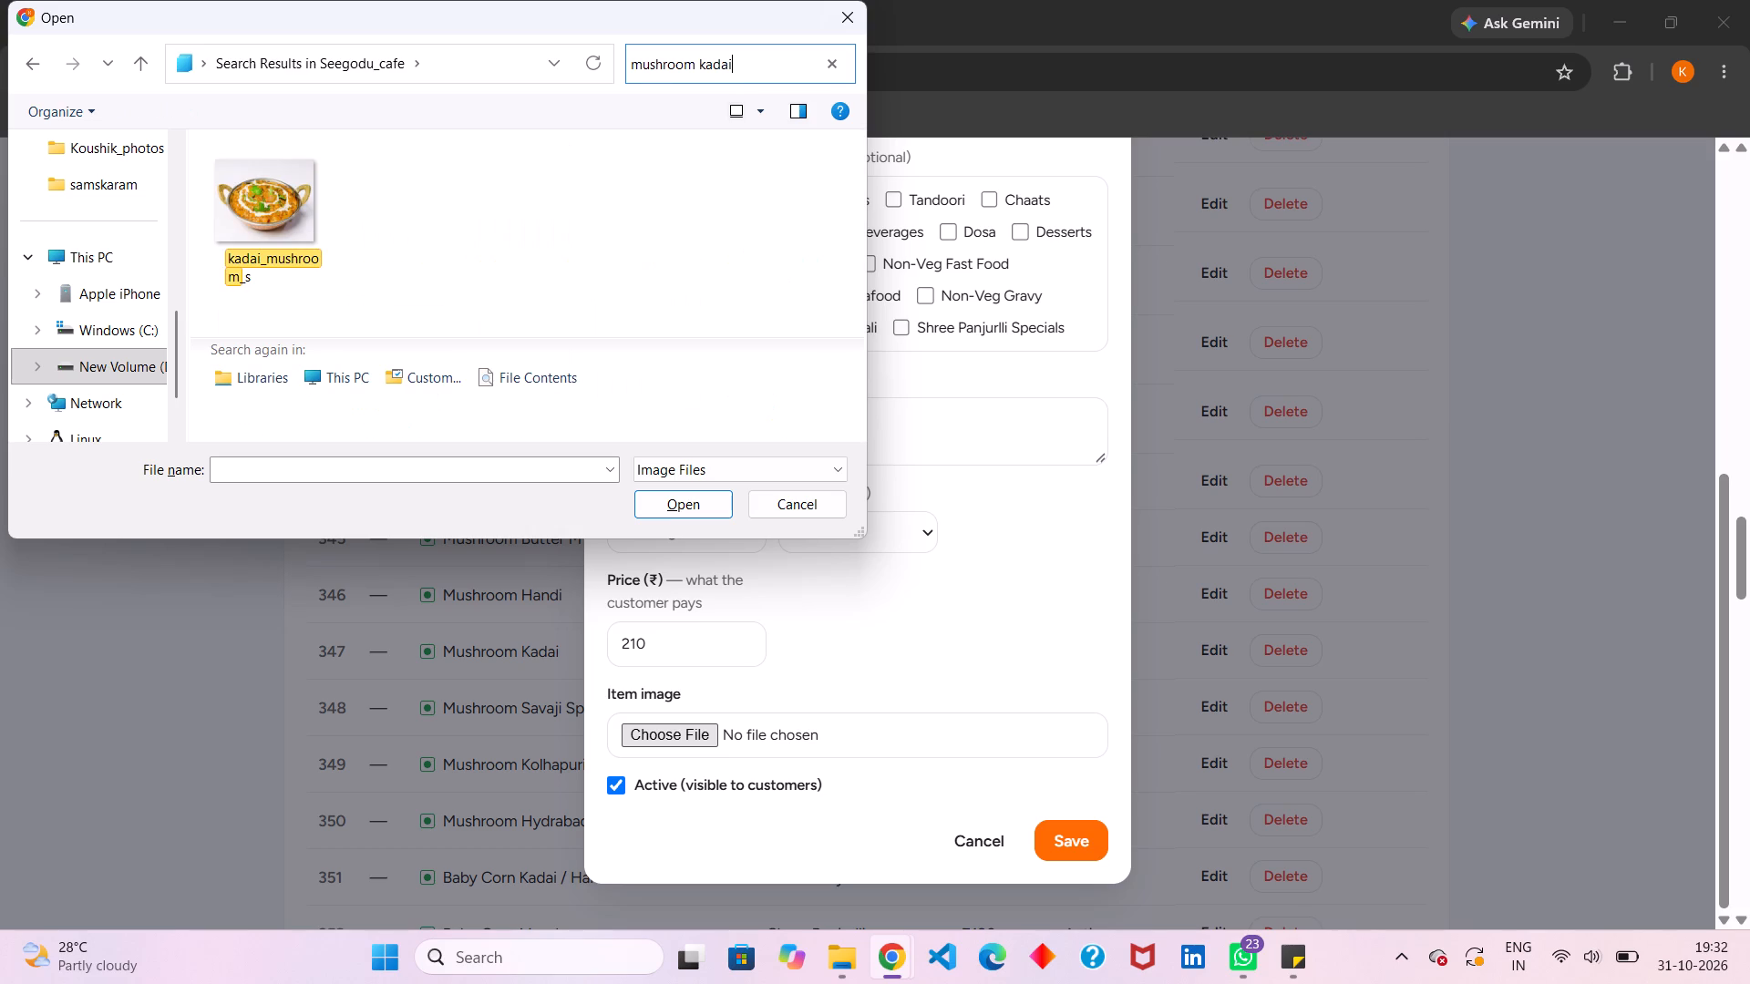
double_click(314, 190)
scroll(851, 962, down, 7)
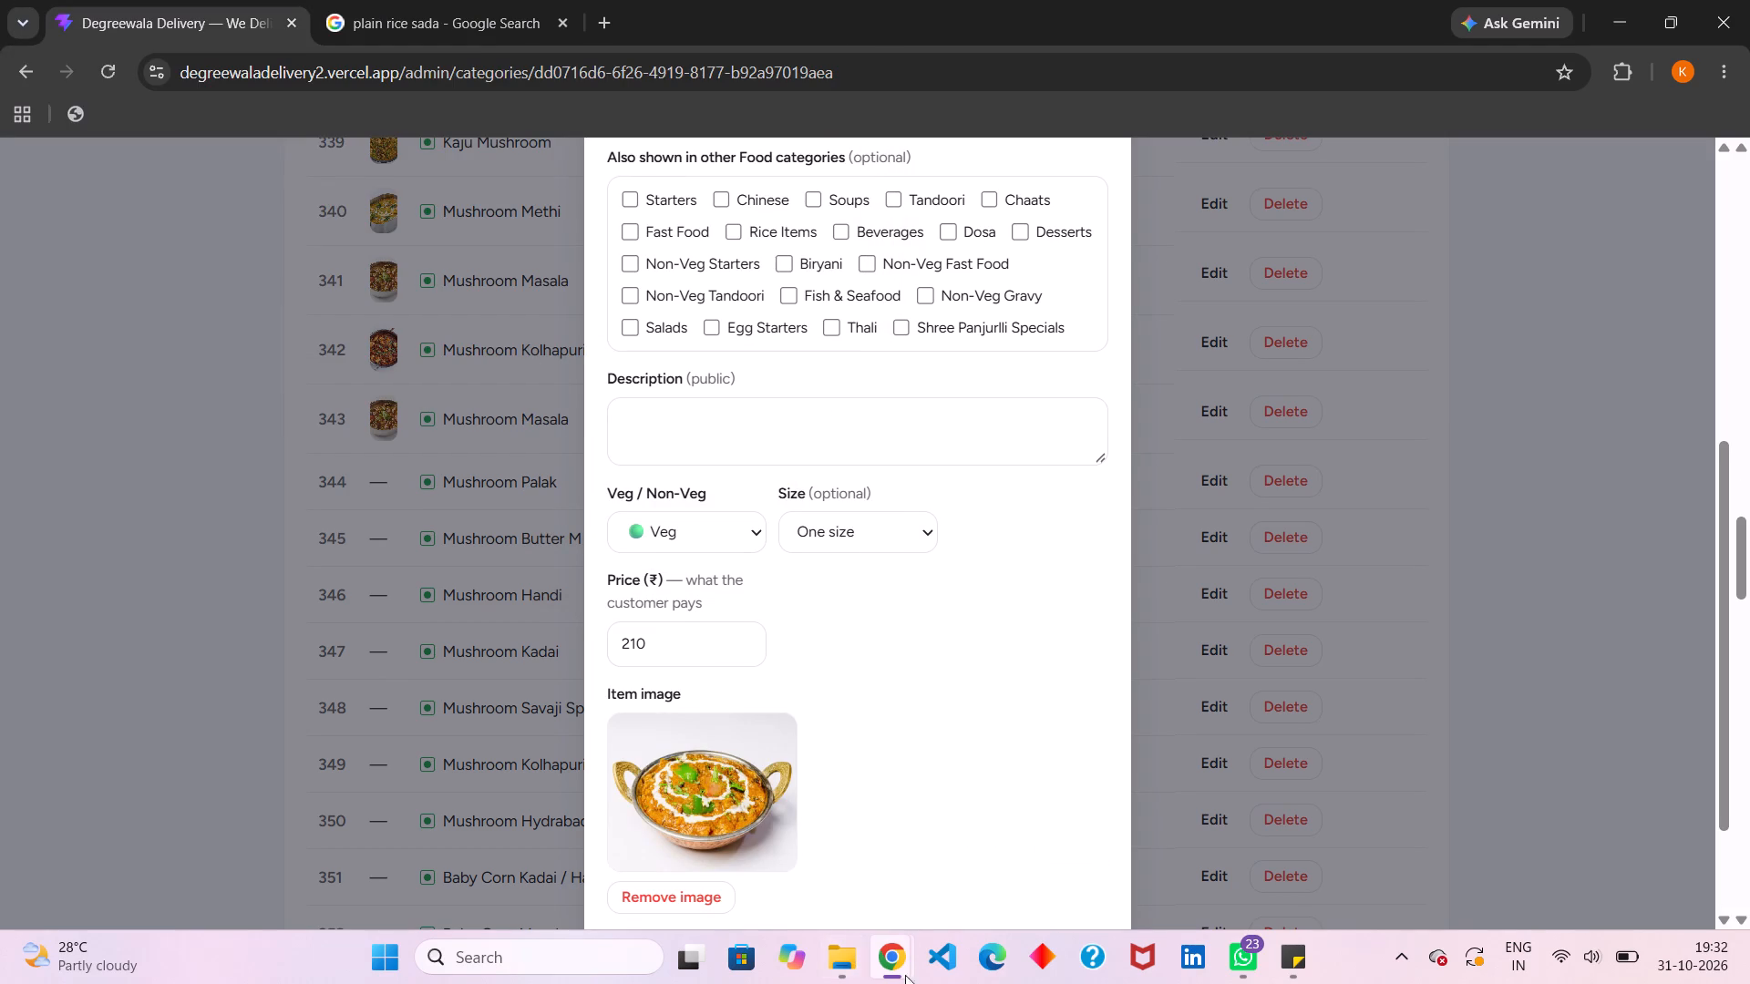
scroll(880, 593, down, 8)
click(1050, 826)
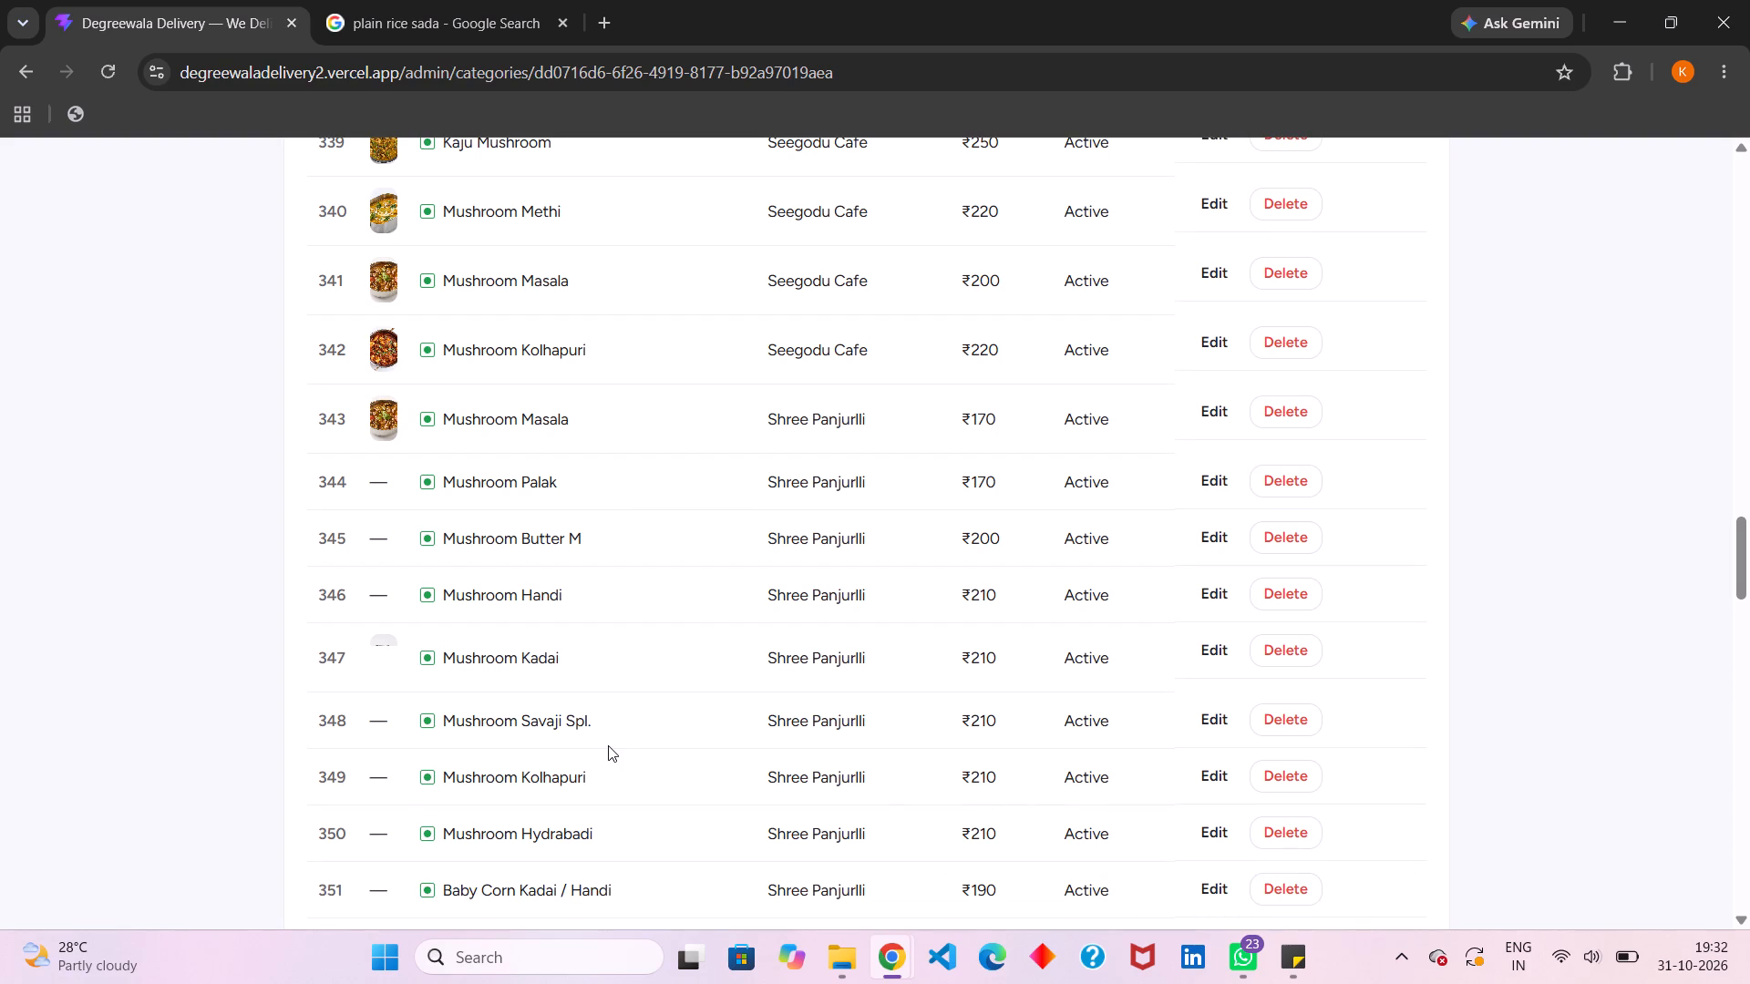
Add the mushroom kolhapuri picture from the Seegodu_cafe folder to Shree Panjurlli's Mushroom Kolhapuri item and save it.
click(1201, 776)
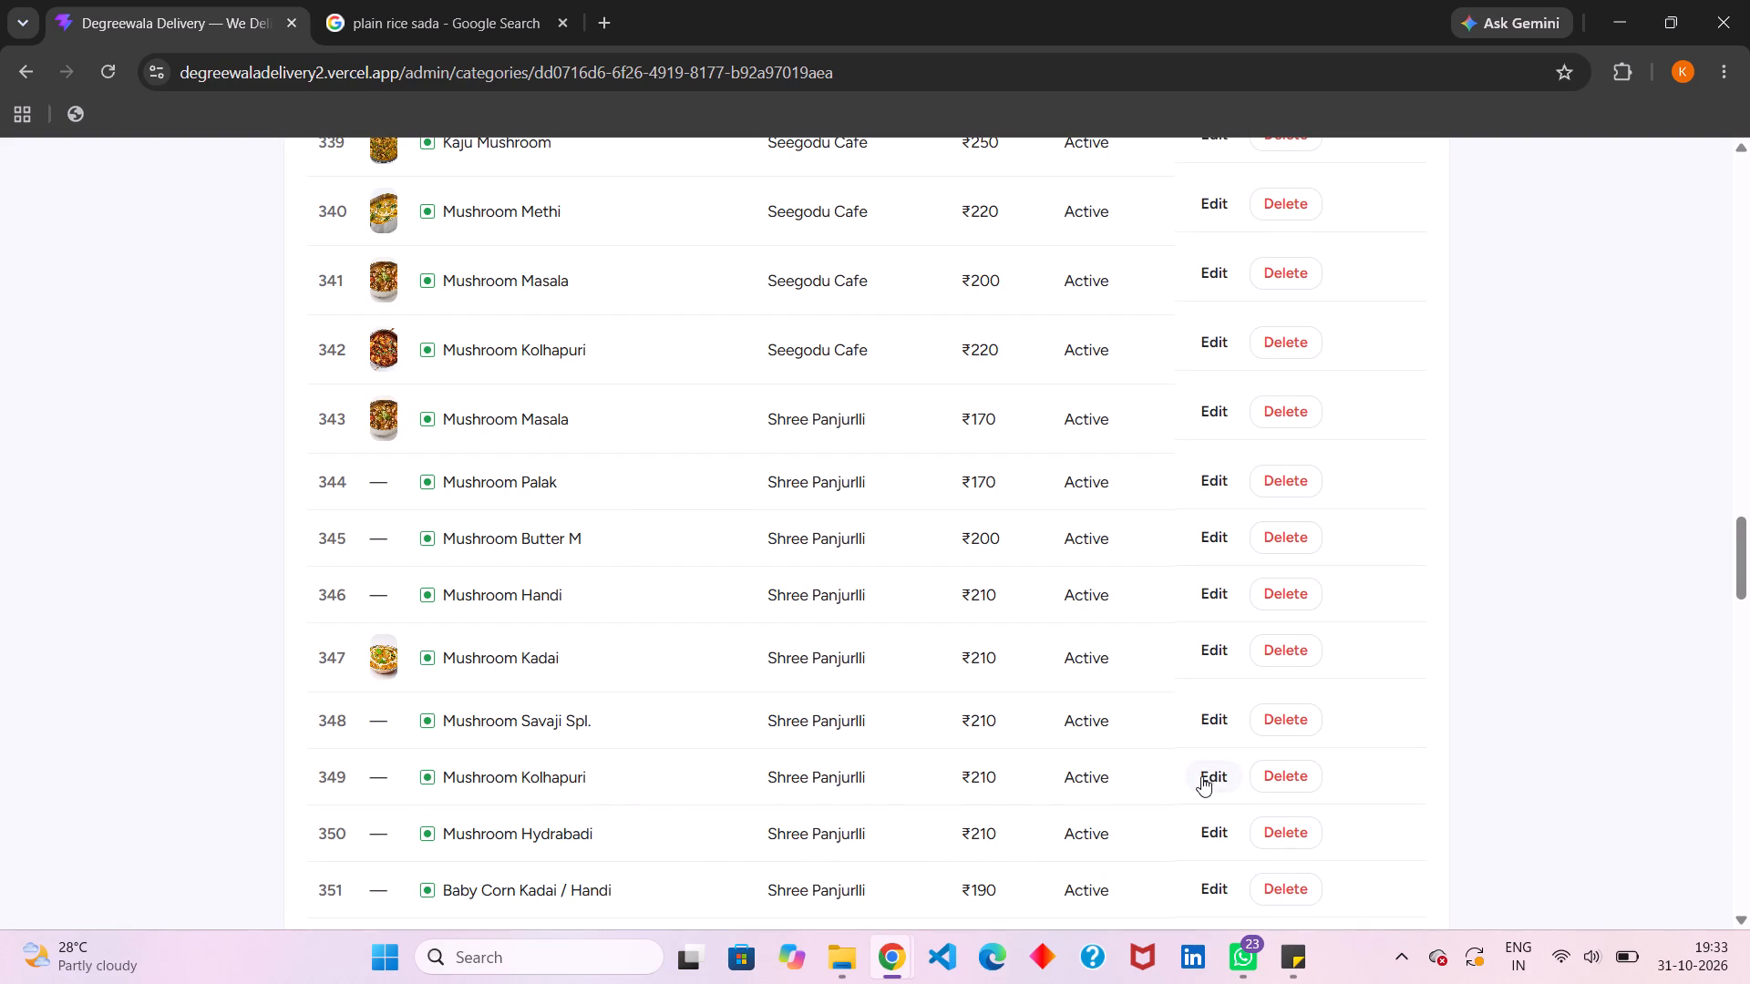
scroll(863, 752, down, 6)
click(699, 732)
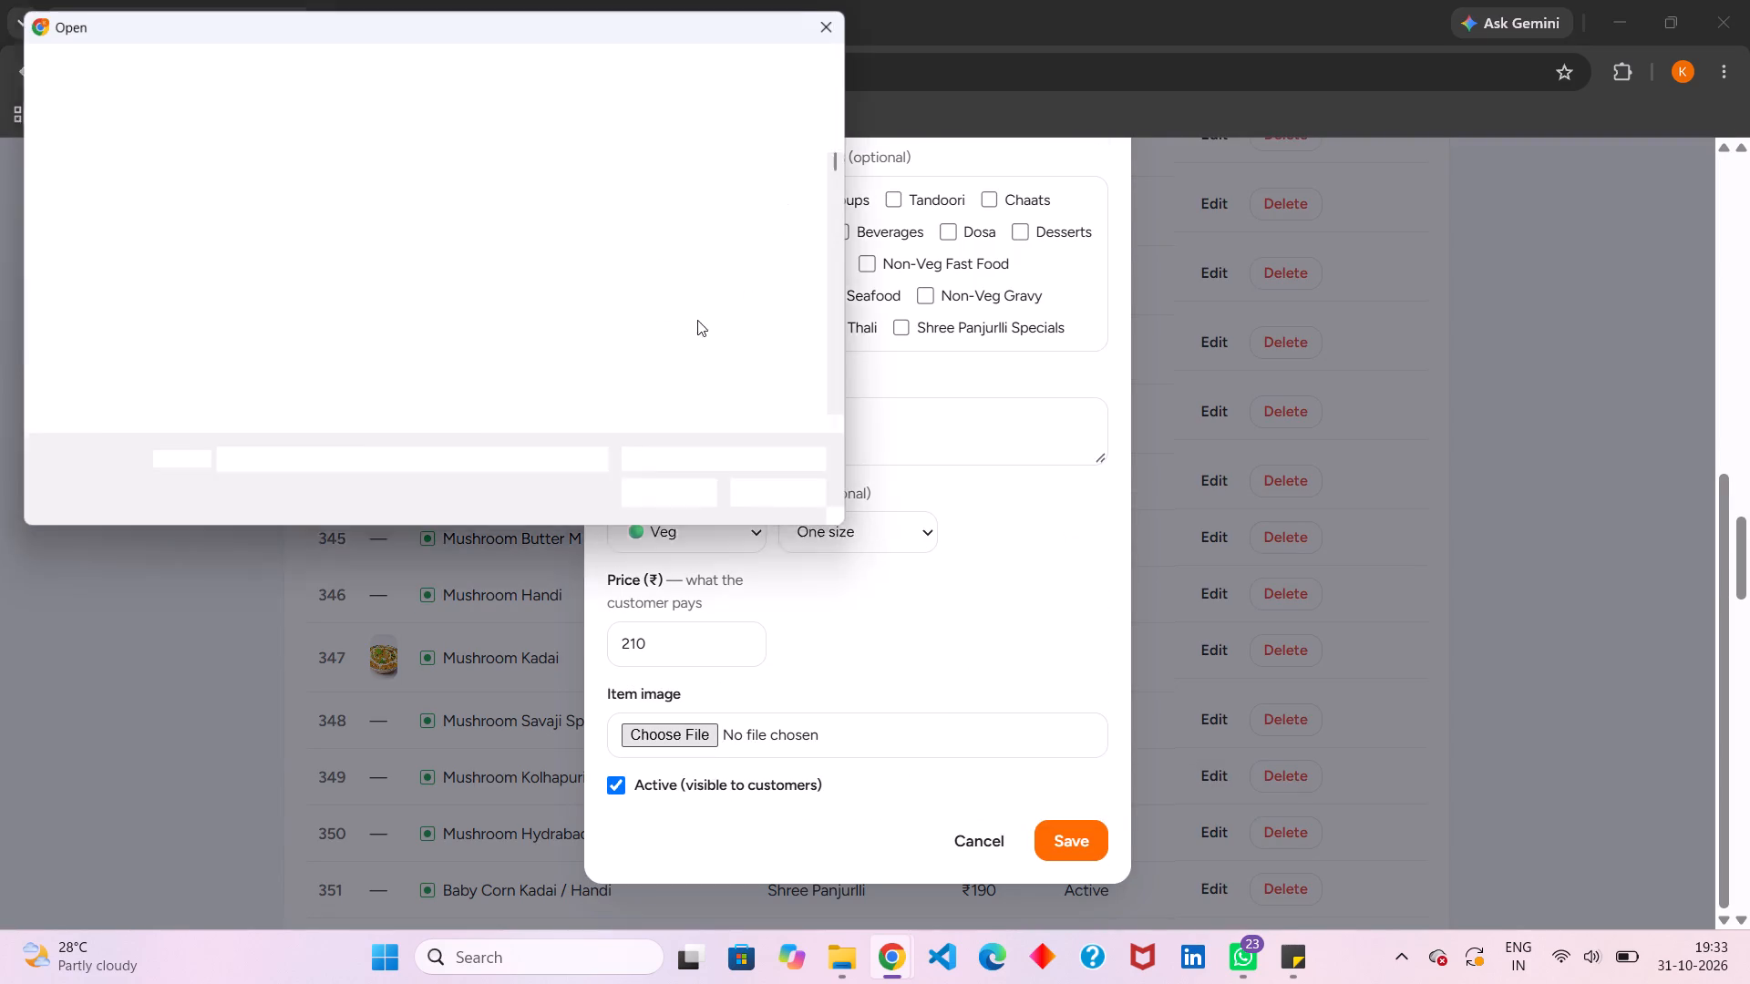
click(752, 62)
text(mua)
key(BackSpace)
text(shroom kolha)
double_click(272, 199)
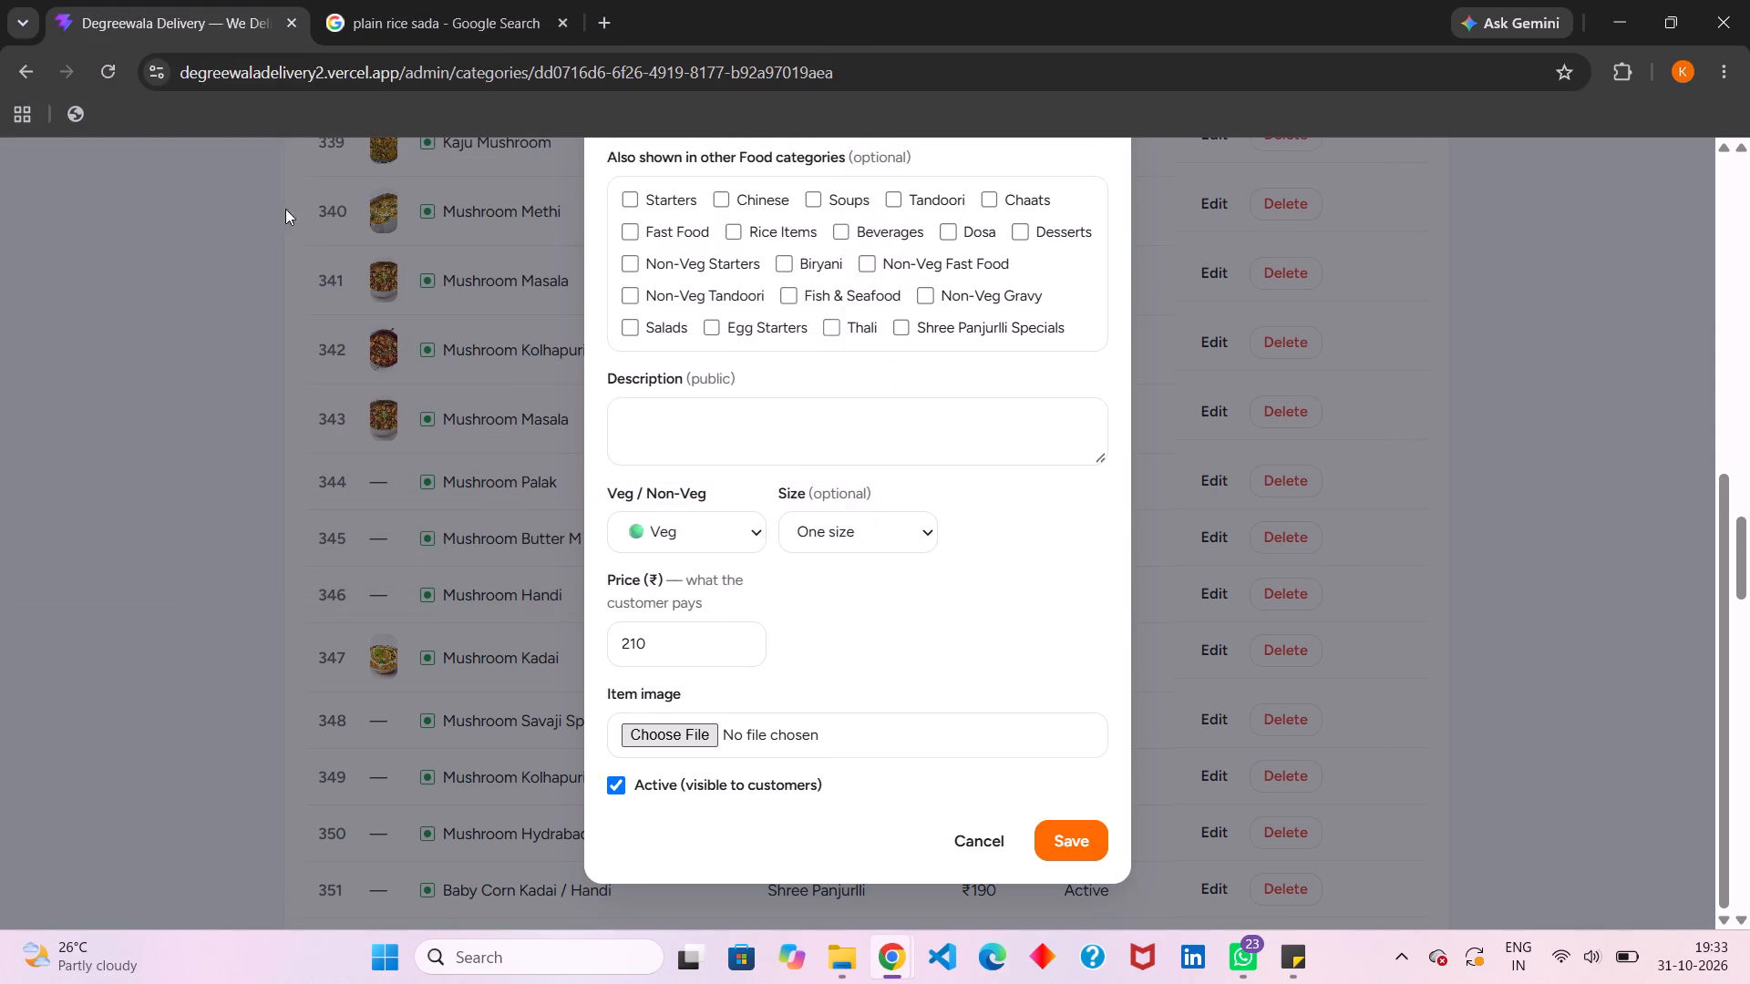
scroll(845, 712, down, 7)
click(1068, 835)
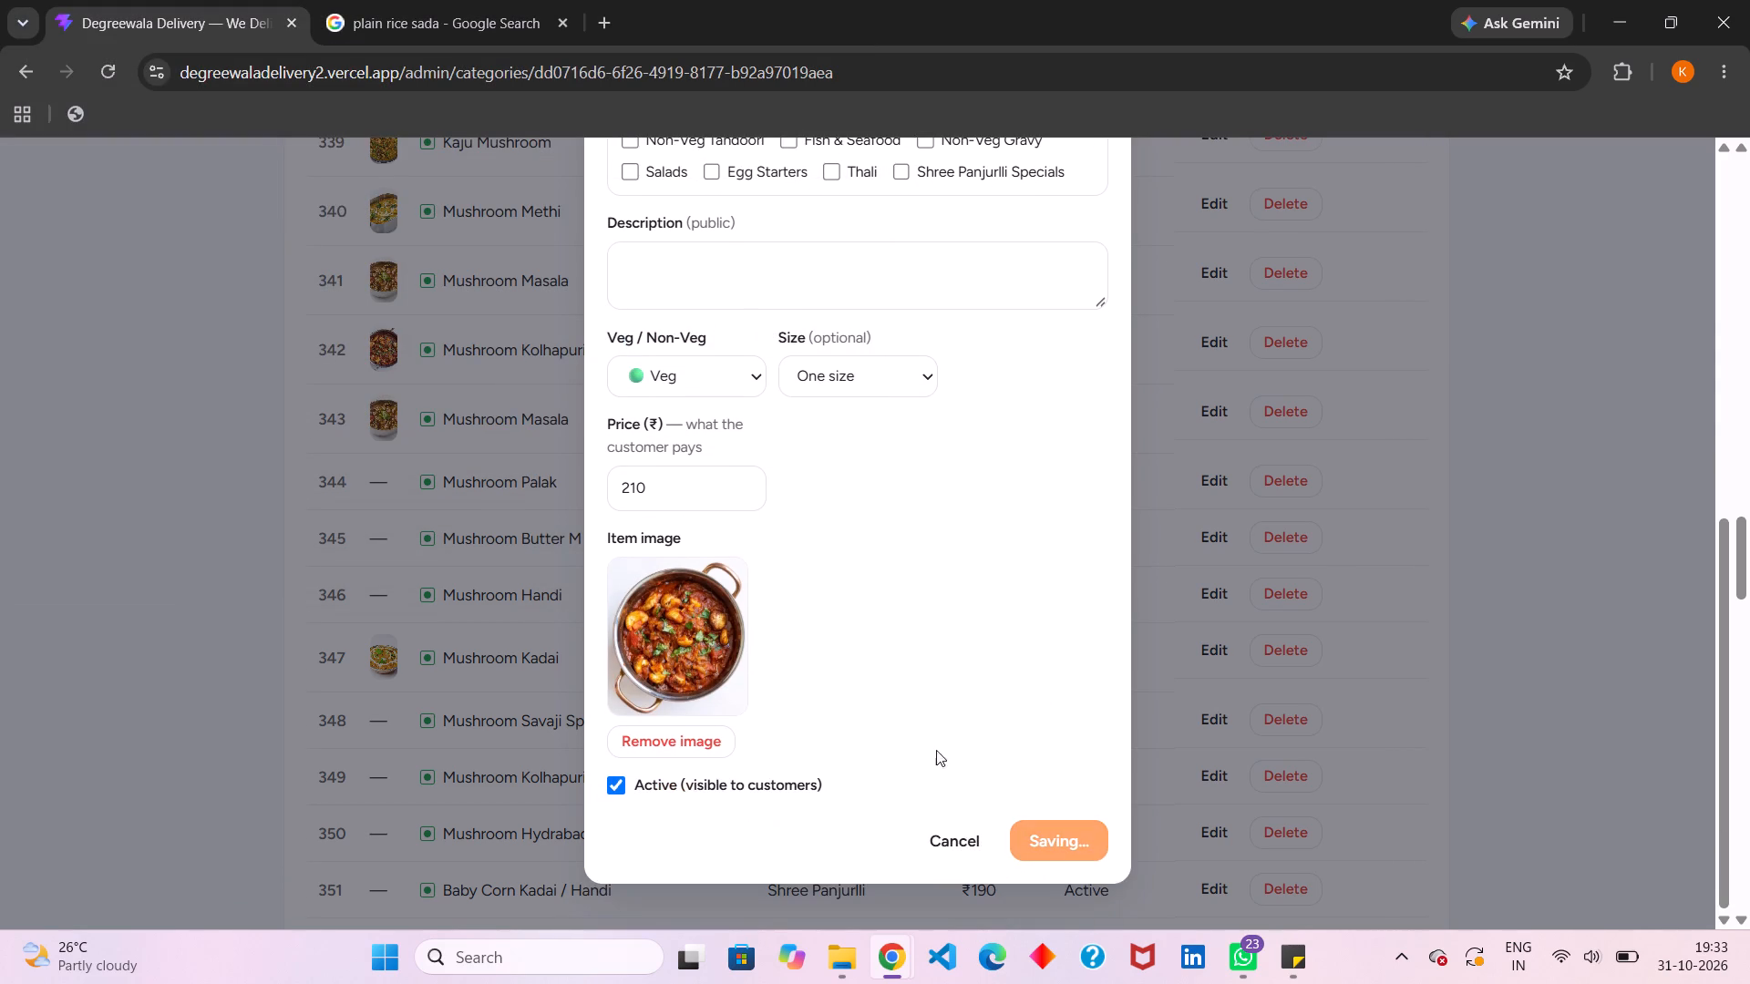
Search the Seegodu_cafe folder for "baby corn ka" from Shree Panjurlli's Baby Corn Kadai / Handi item, then cancel the edit.
scroll(510, 664, down, 2)
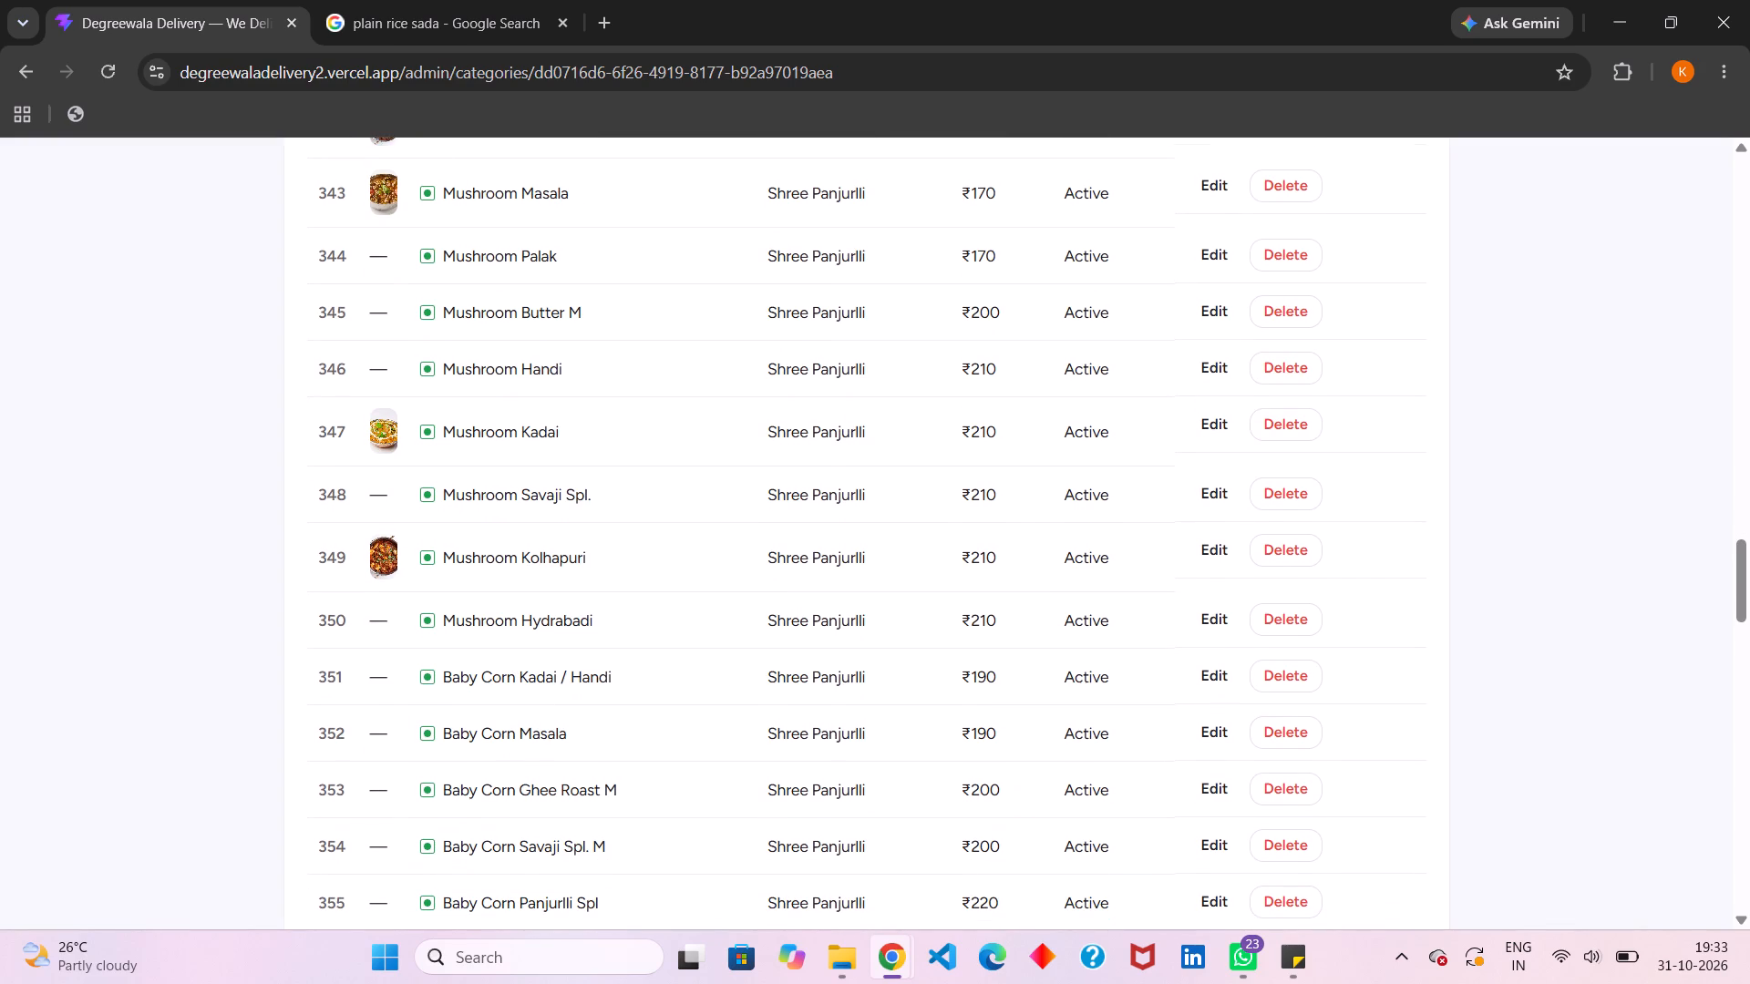
click(1220, 673)
scroll(875, 635, down, 5)
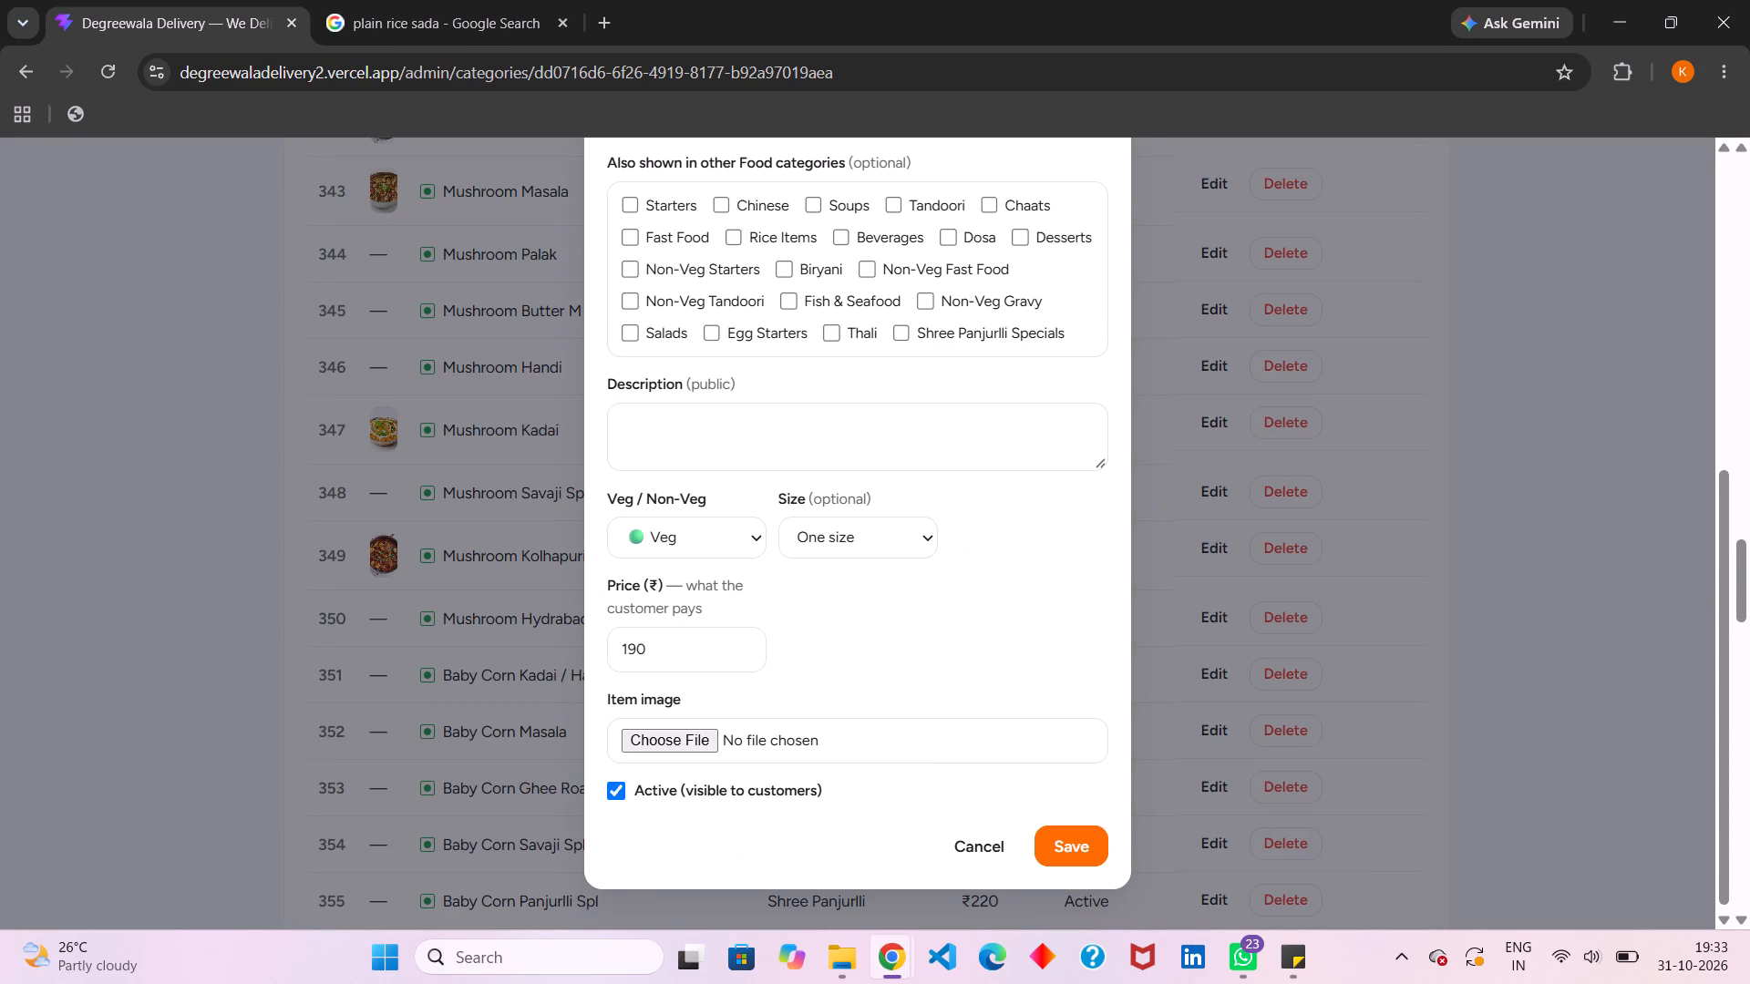
click(648, 737)
click(702, 66)
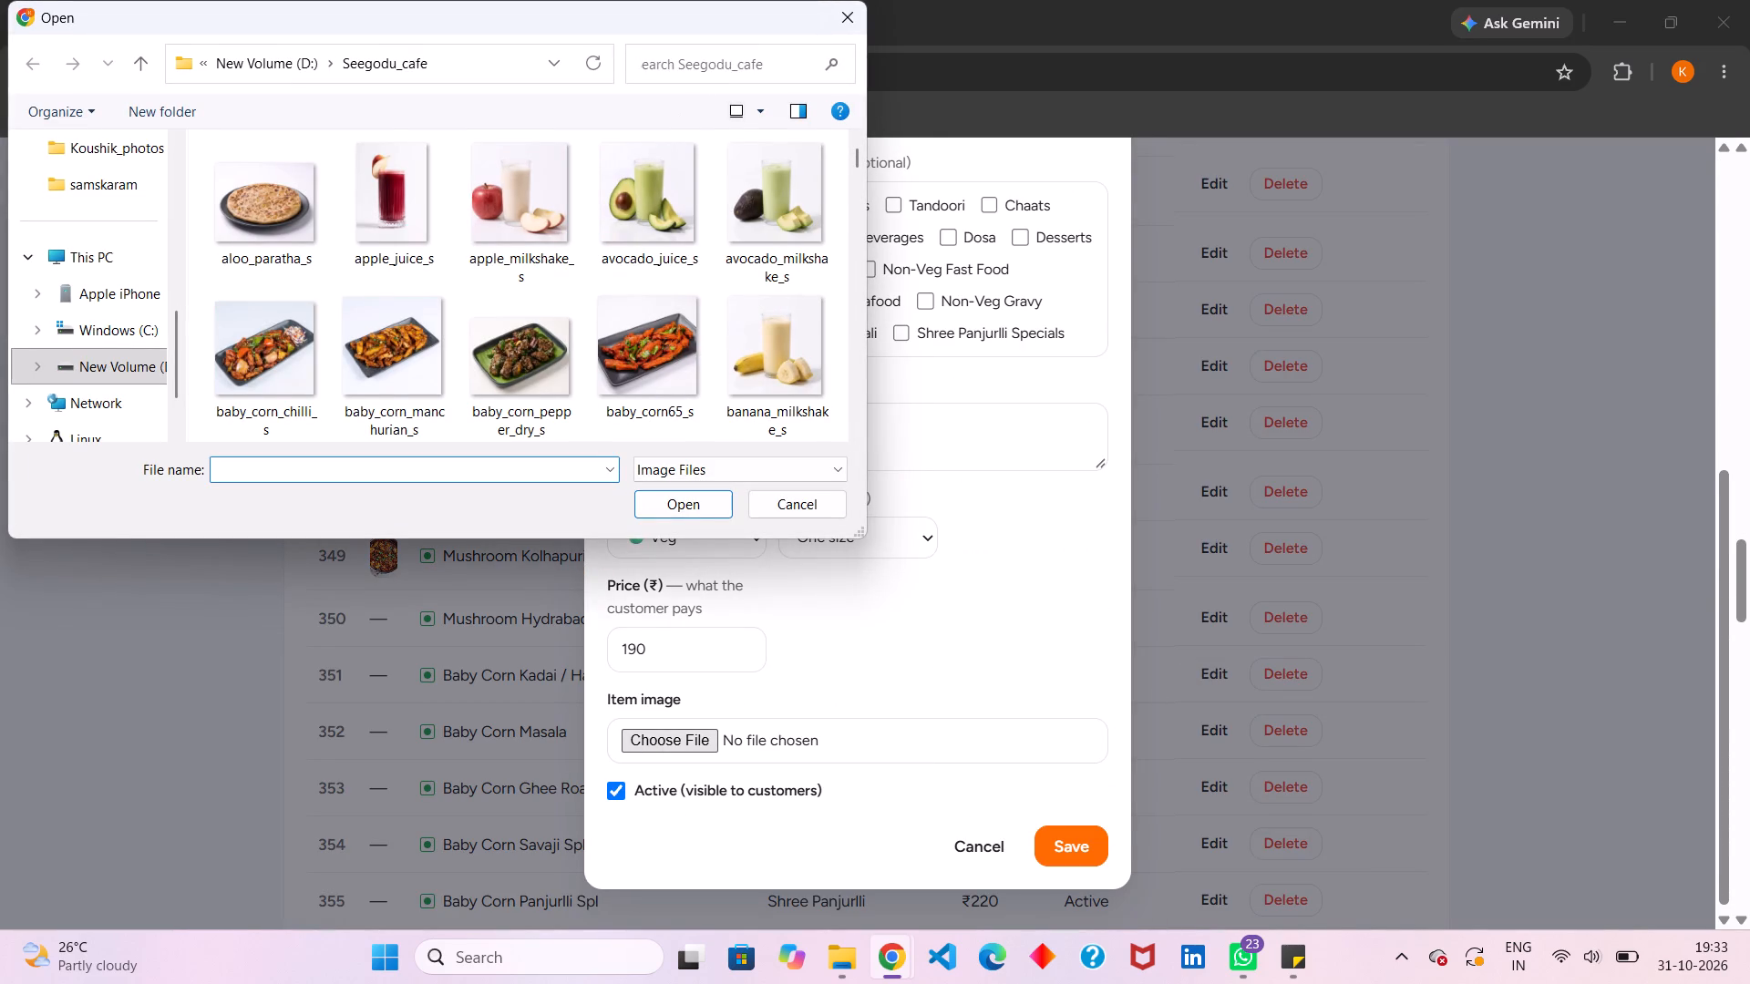
text(baby)
key(space)
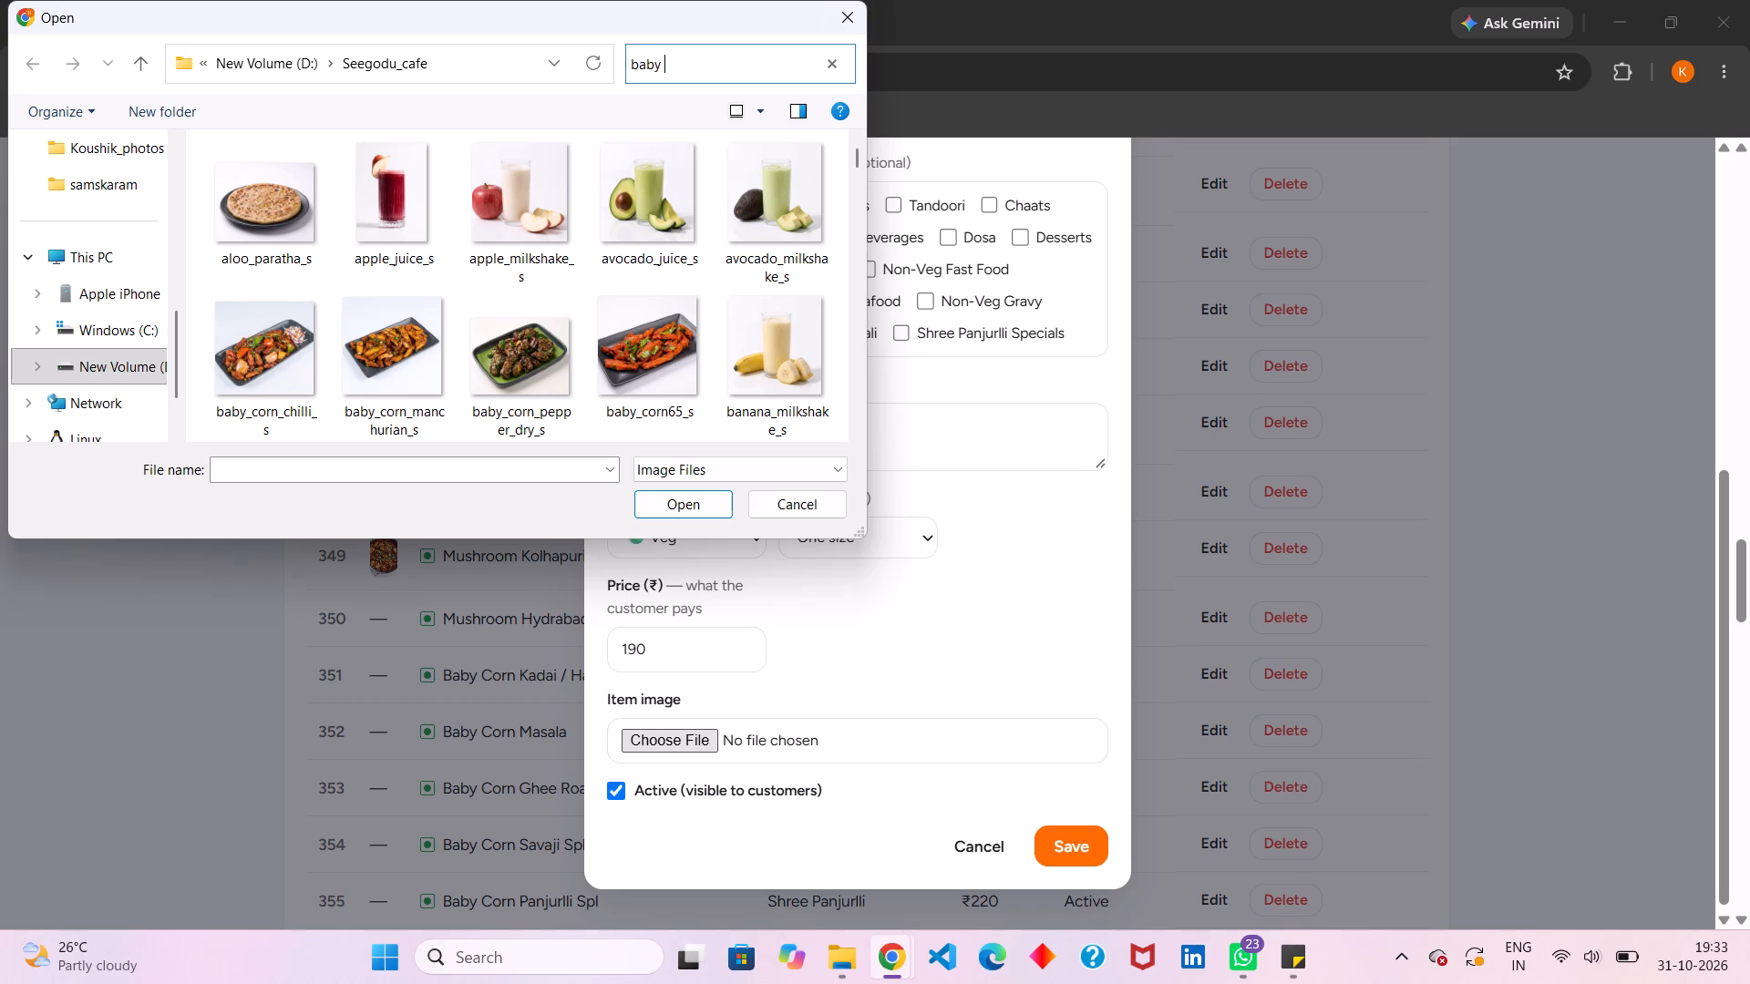
key(BackSpace)
key(space)
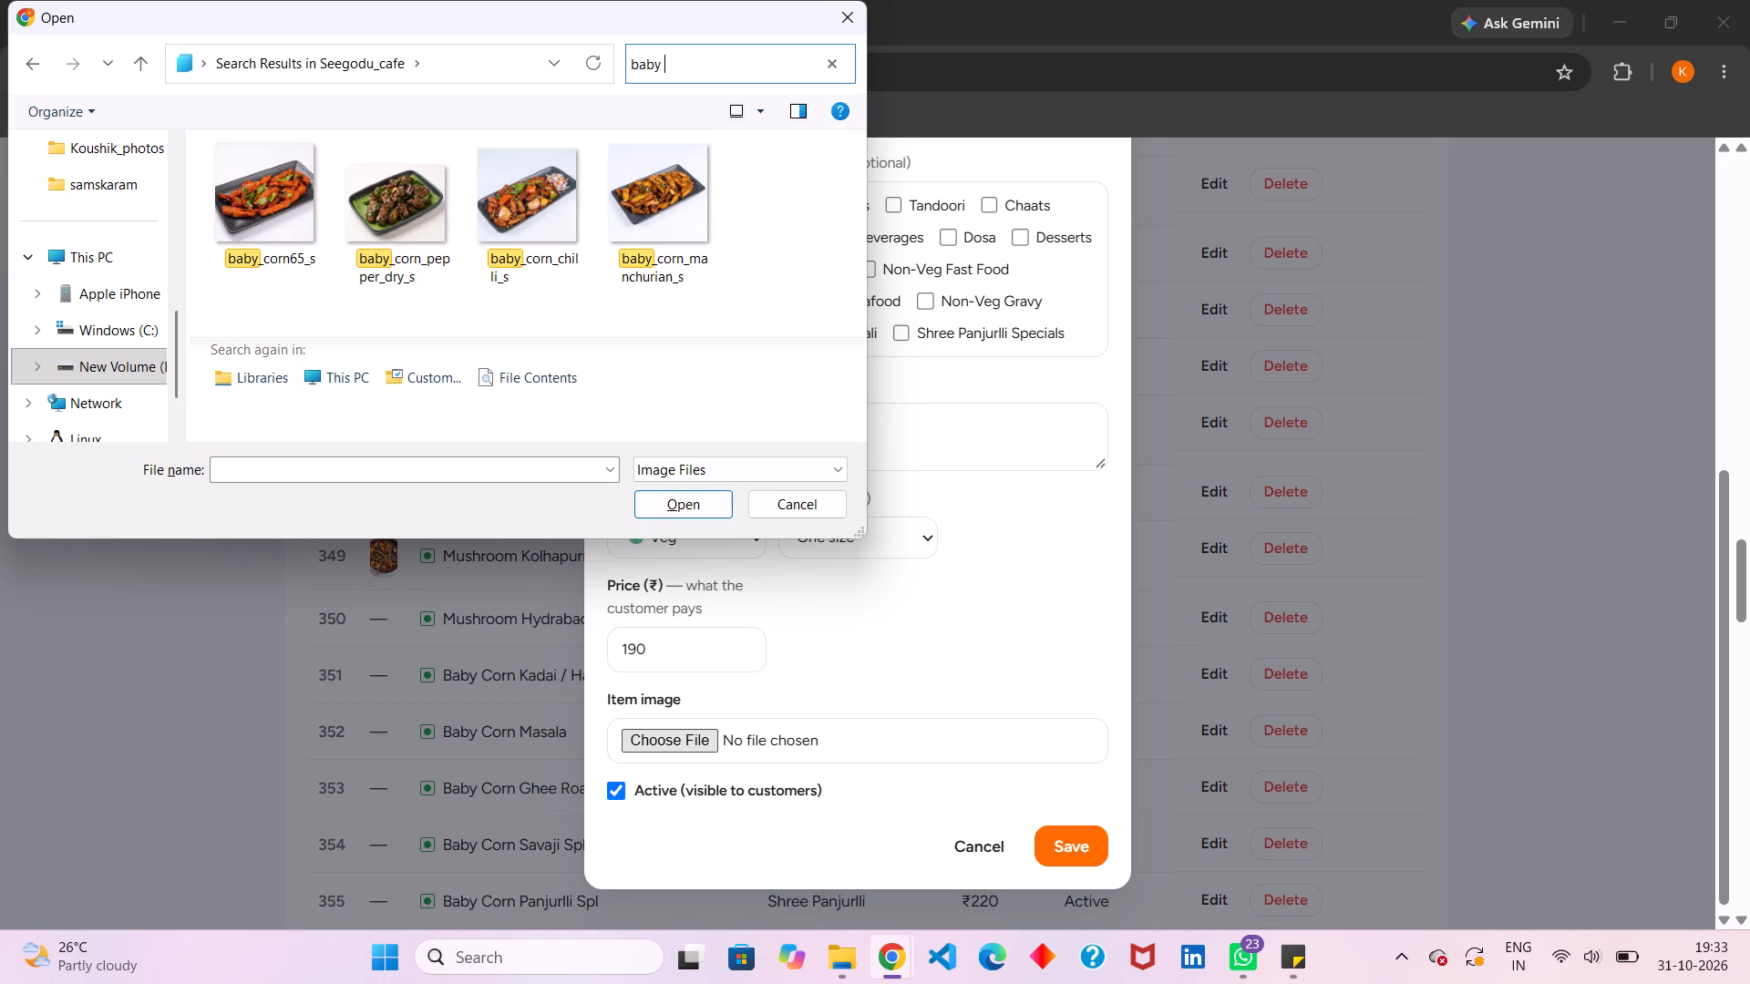
text(corm)
key(BackSpace)
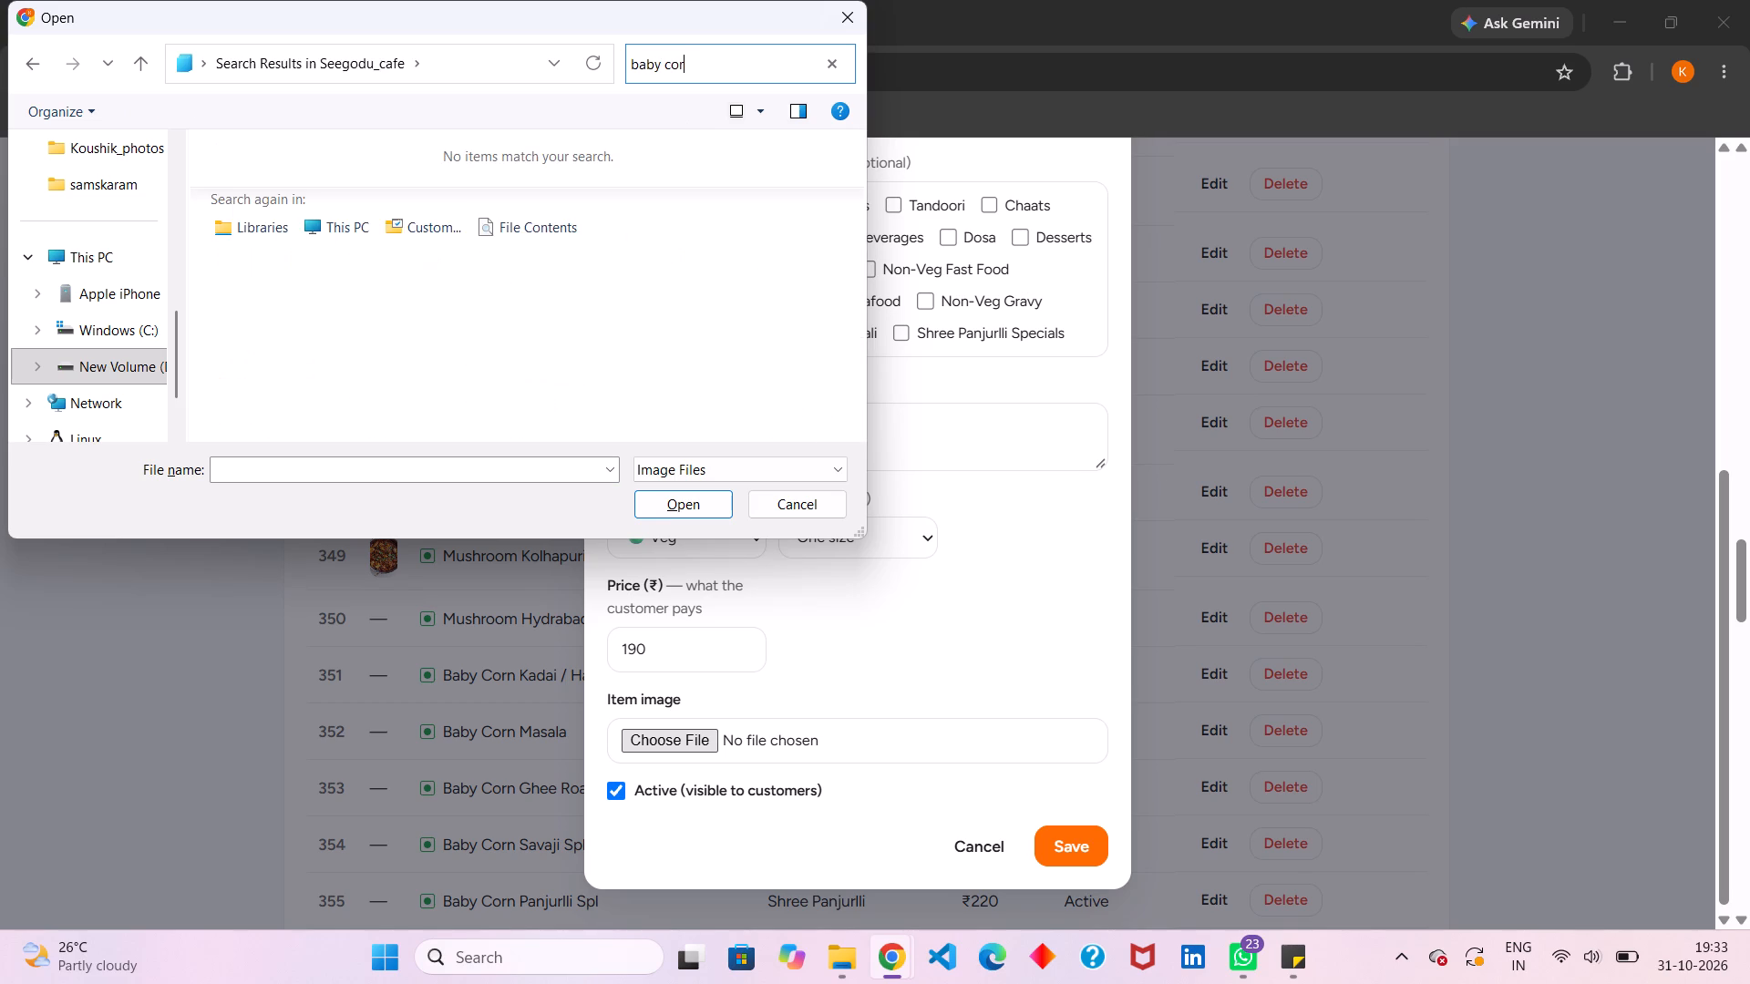
text(n ka)
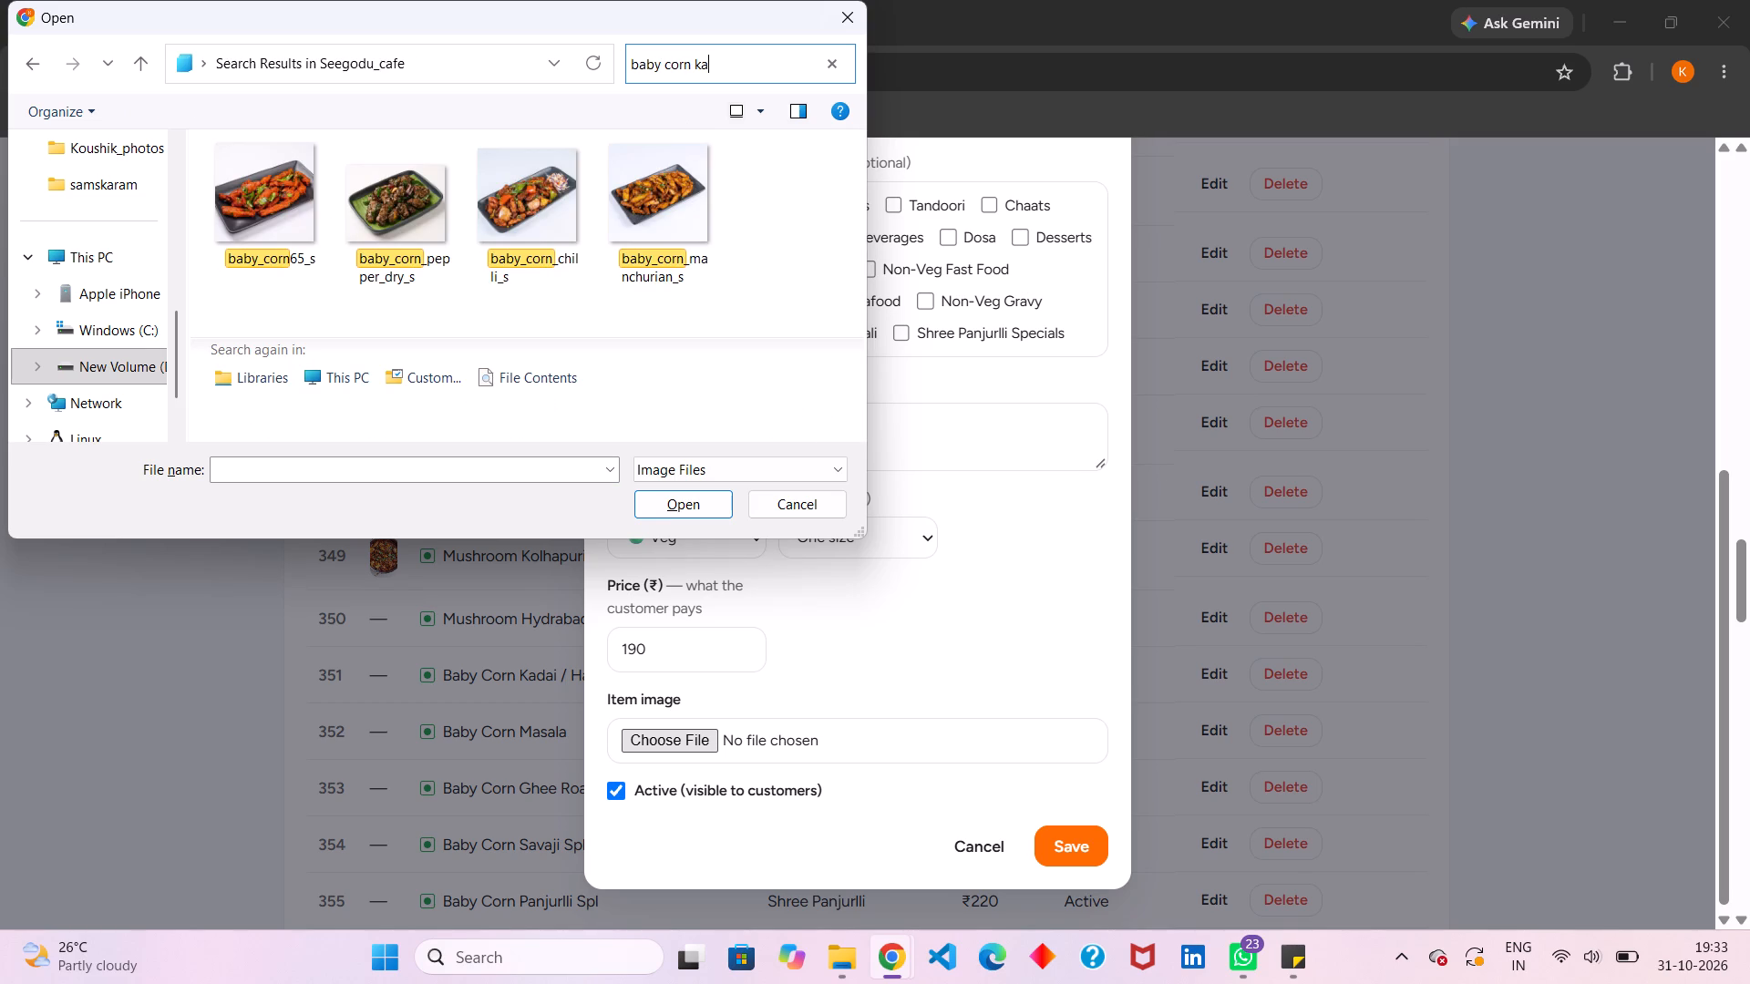
click(833, 10)
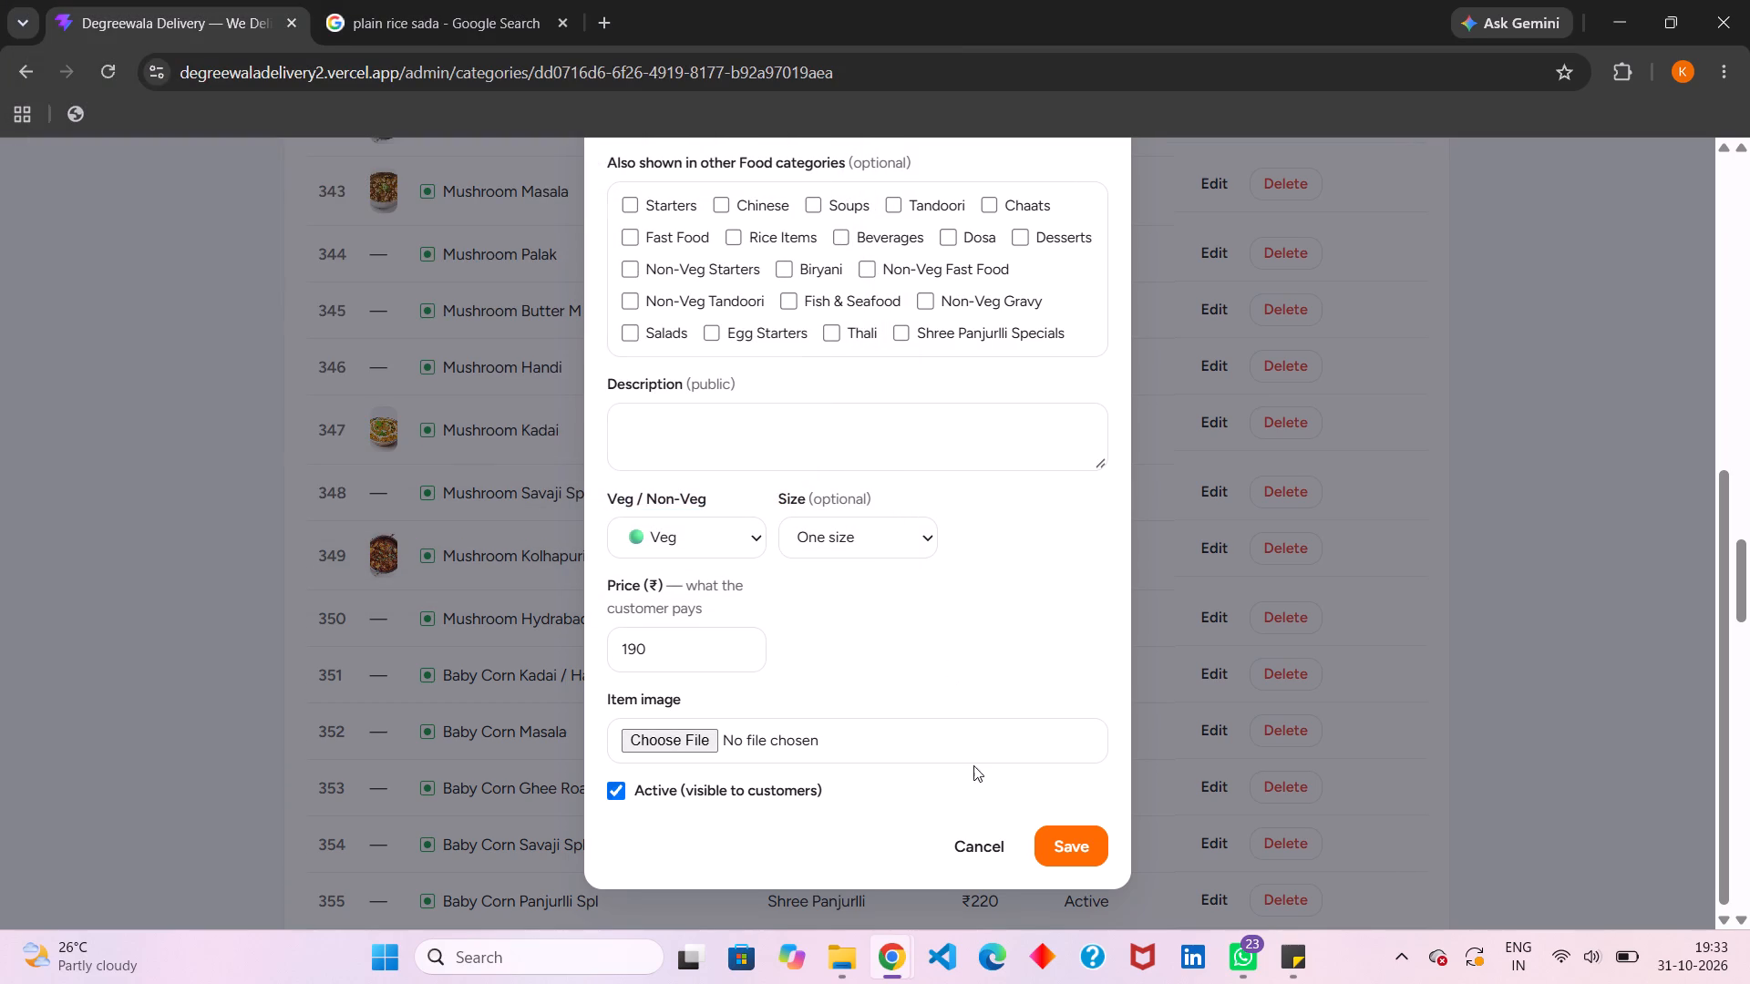
click(976, 842)
Search the Seegodu_cafe folder for "baby corn masa" from Shree Panjurlli's Baby Corn Masala item, then cancel the edit.
click(1200, 723)
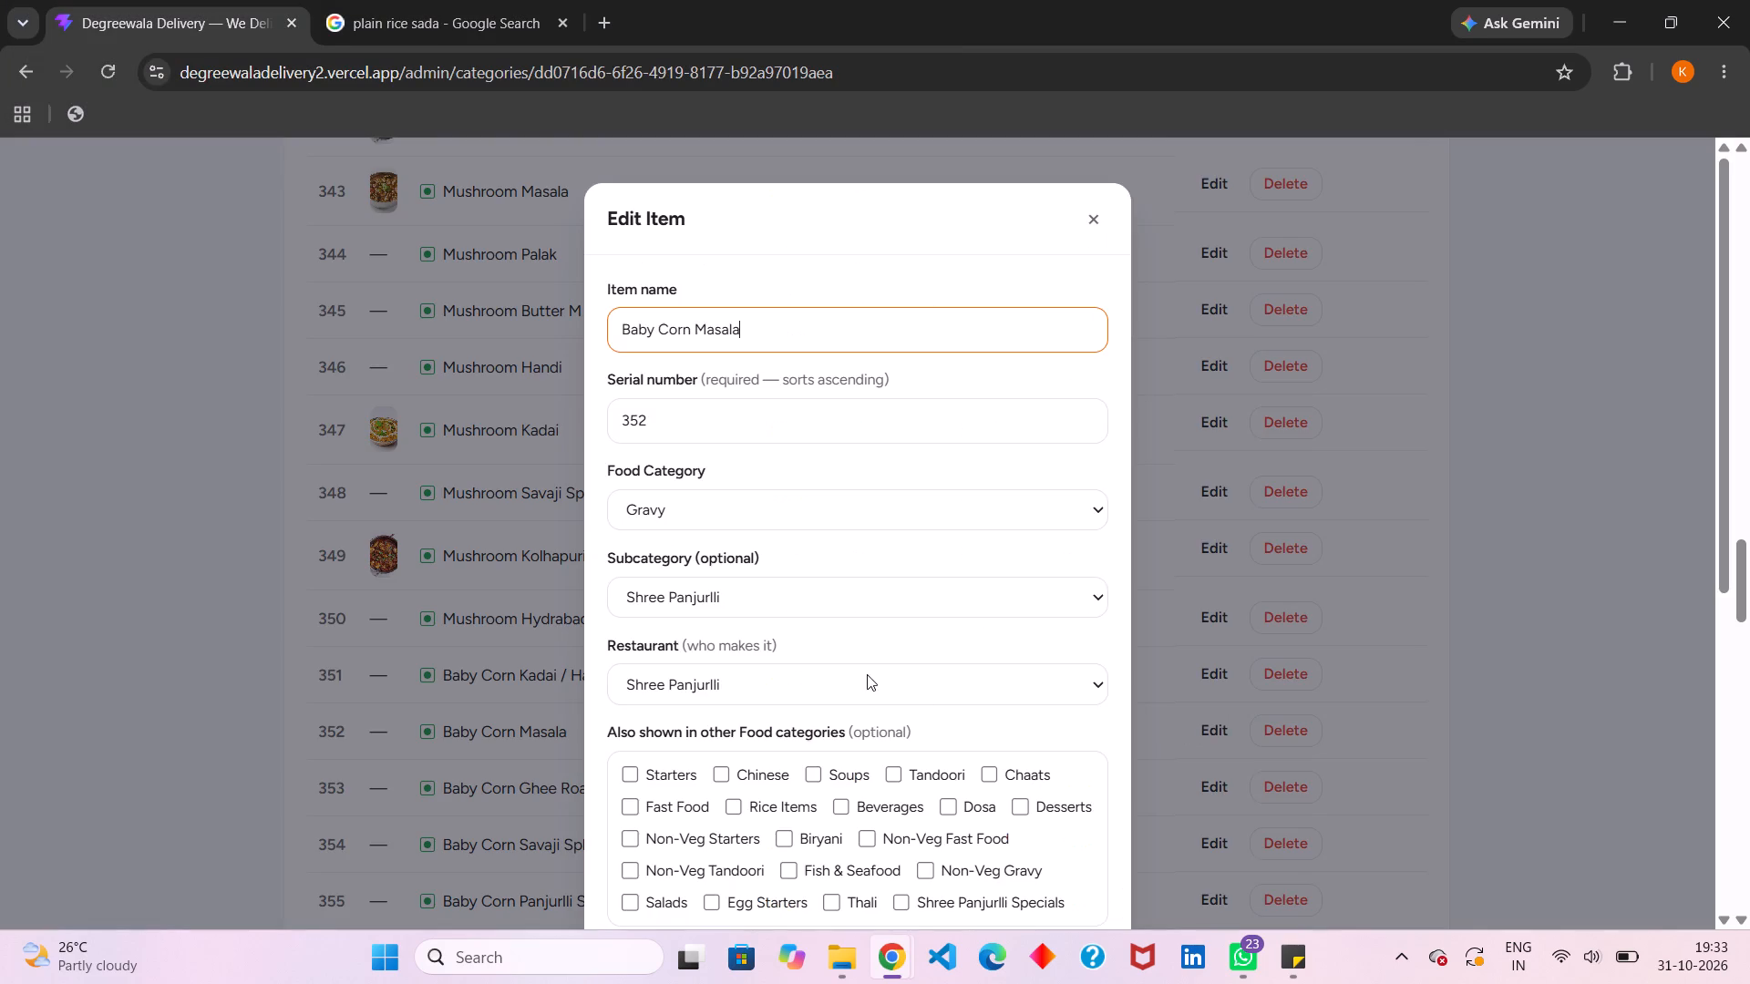
scroll(865, 675, down, 6)
click(715, 754)
double_click(718, 76)
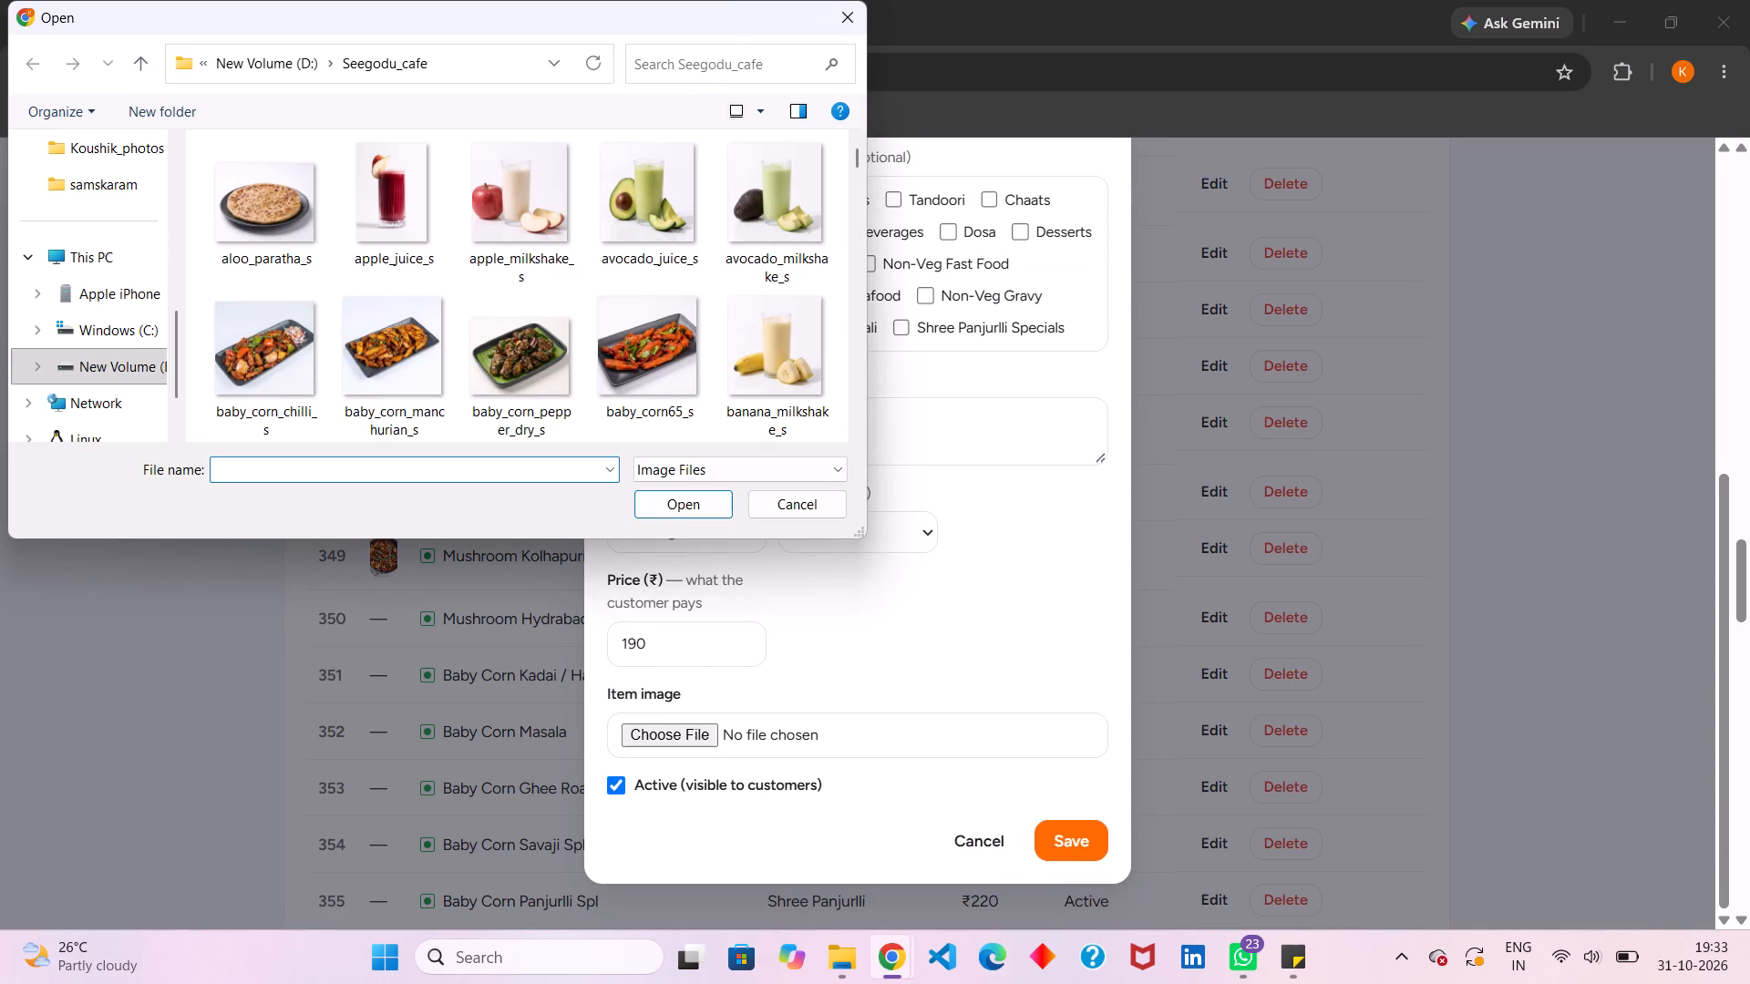
text(baby corn ma)
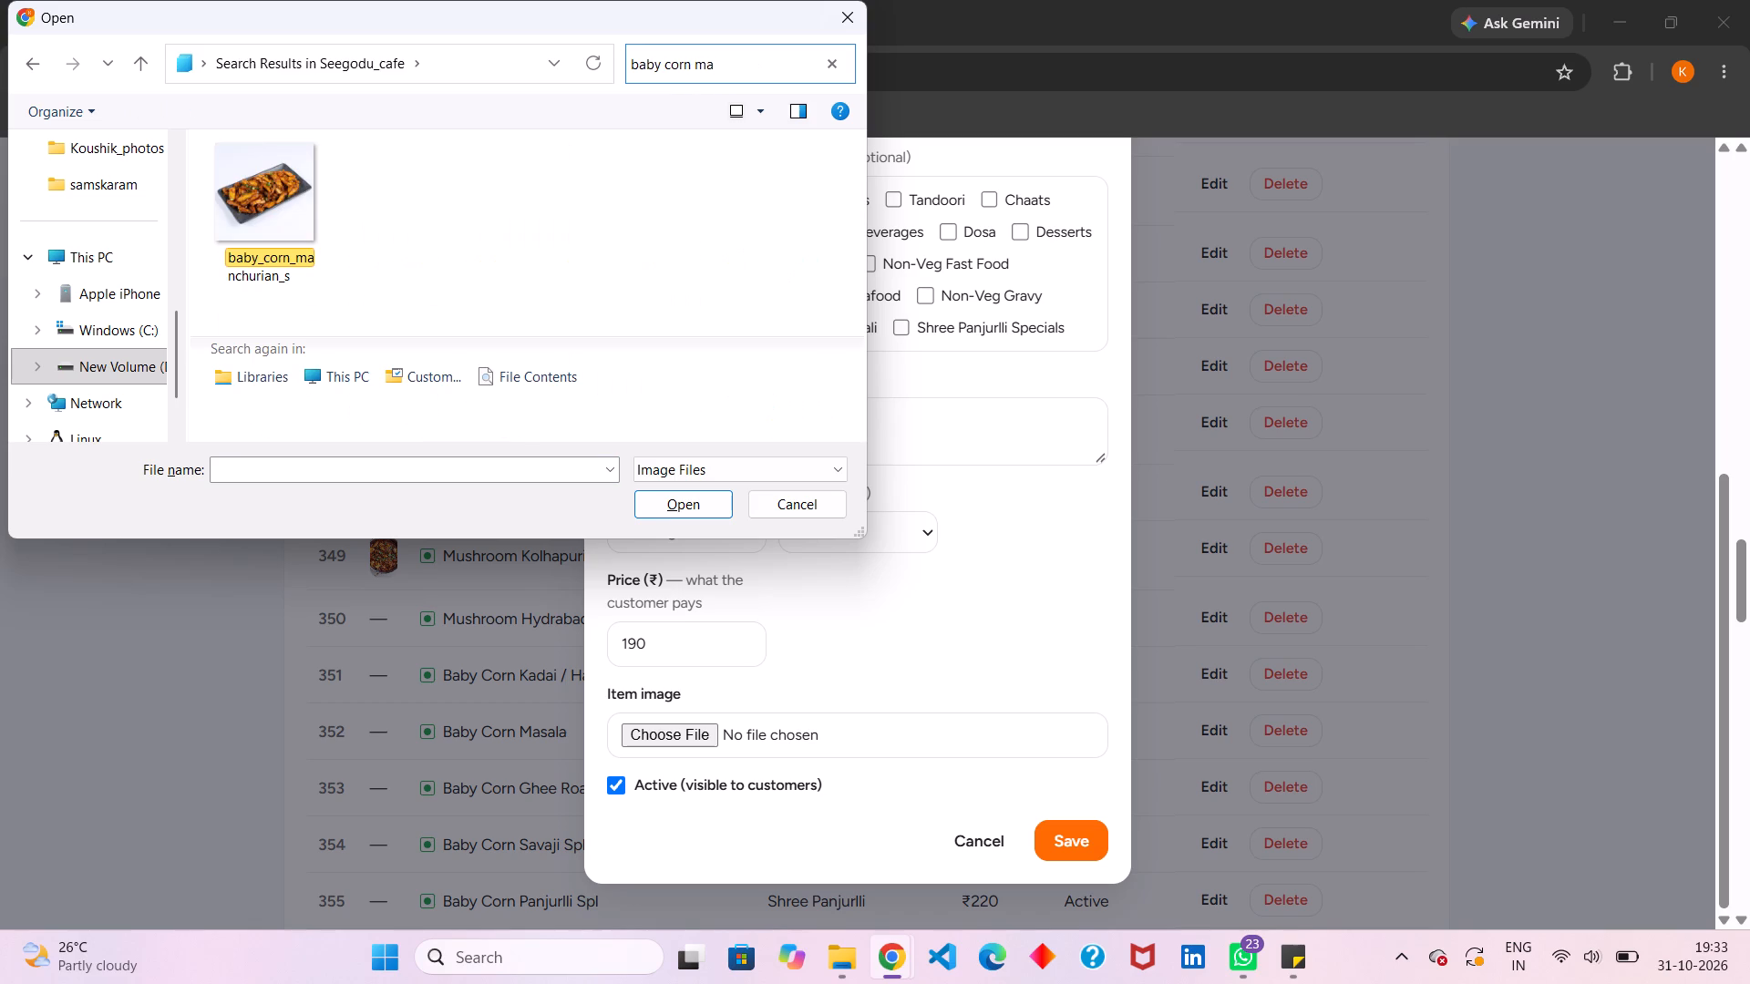
text(sa)
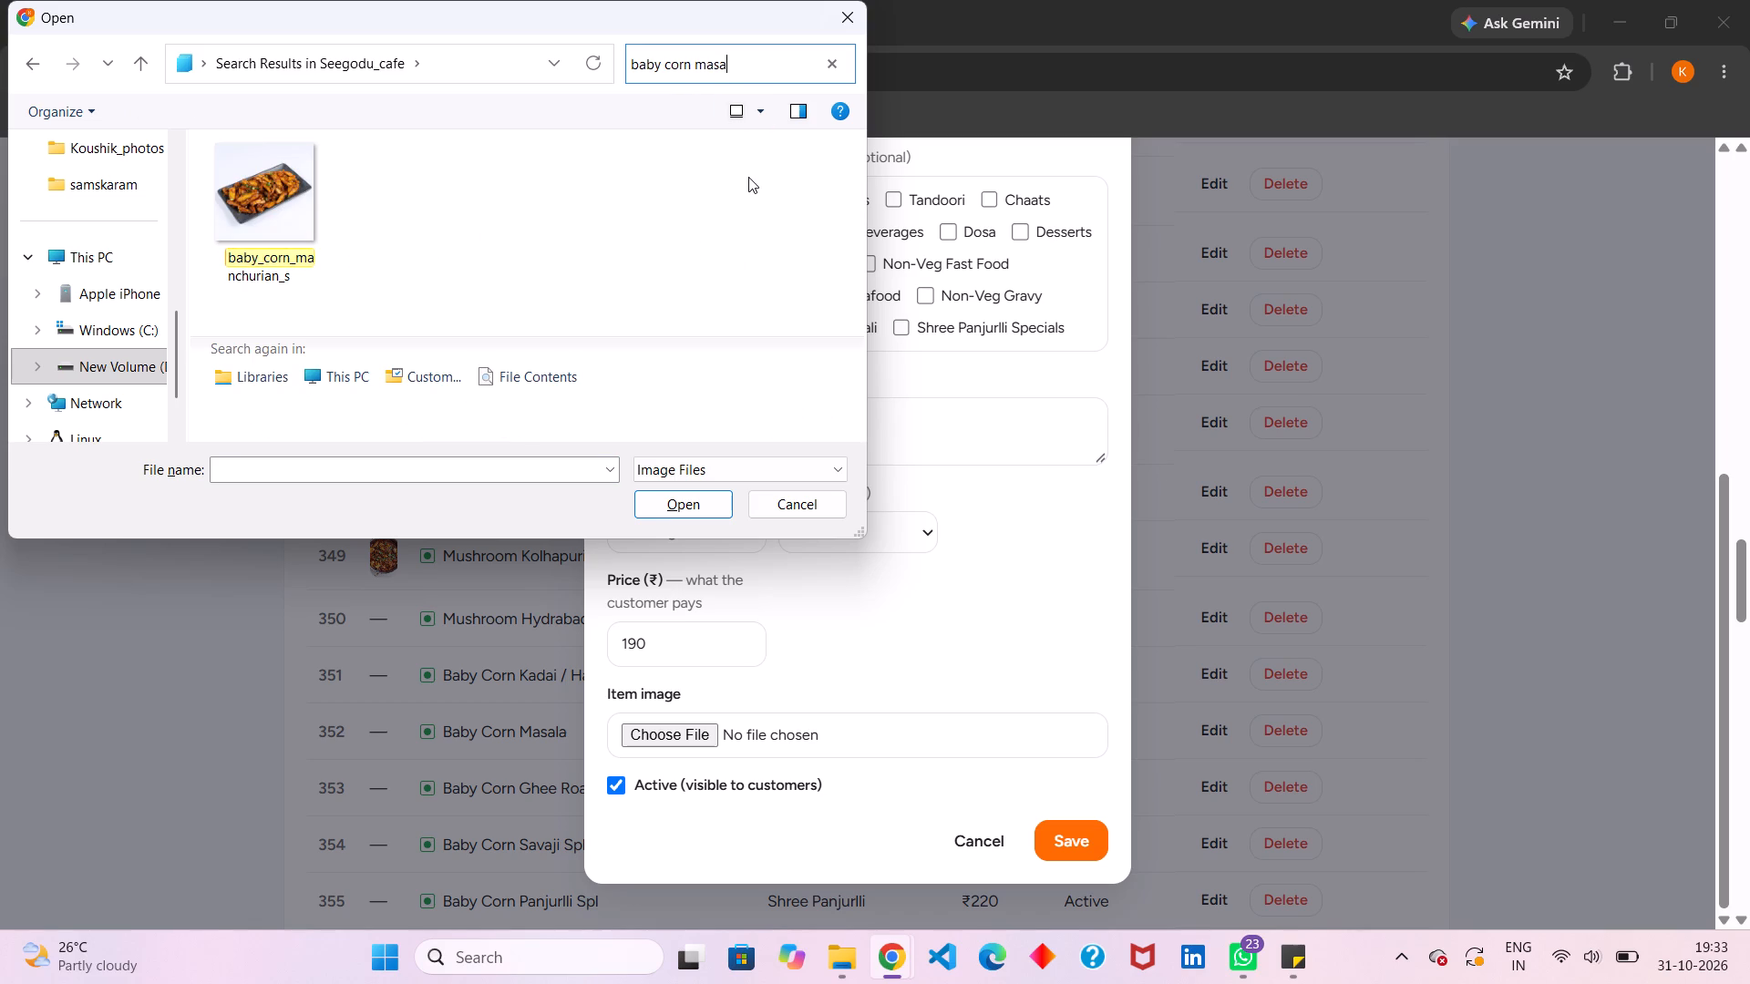
click(770, 500)
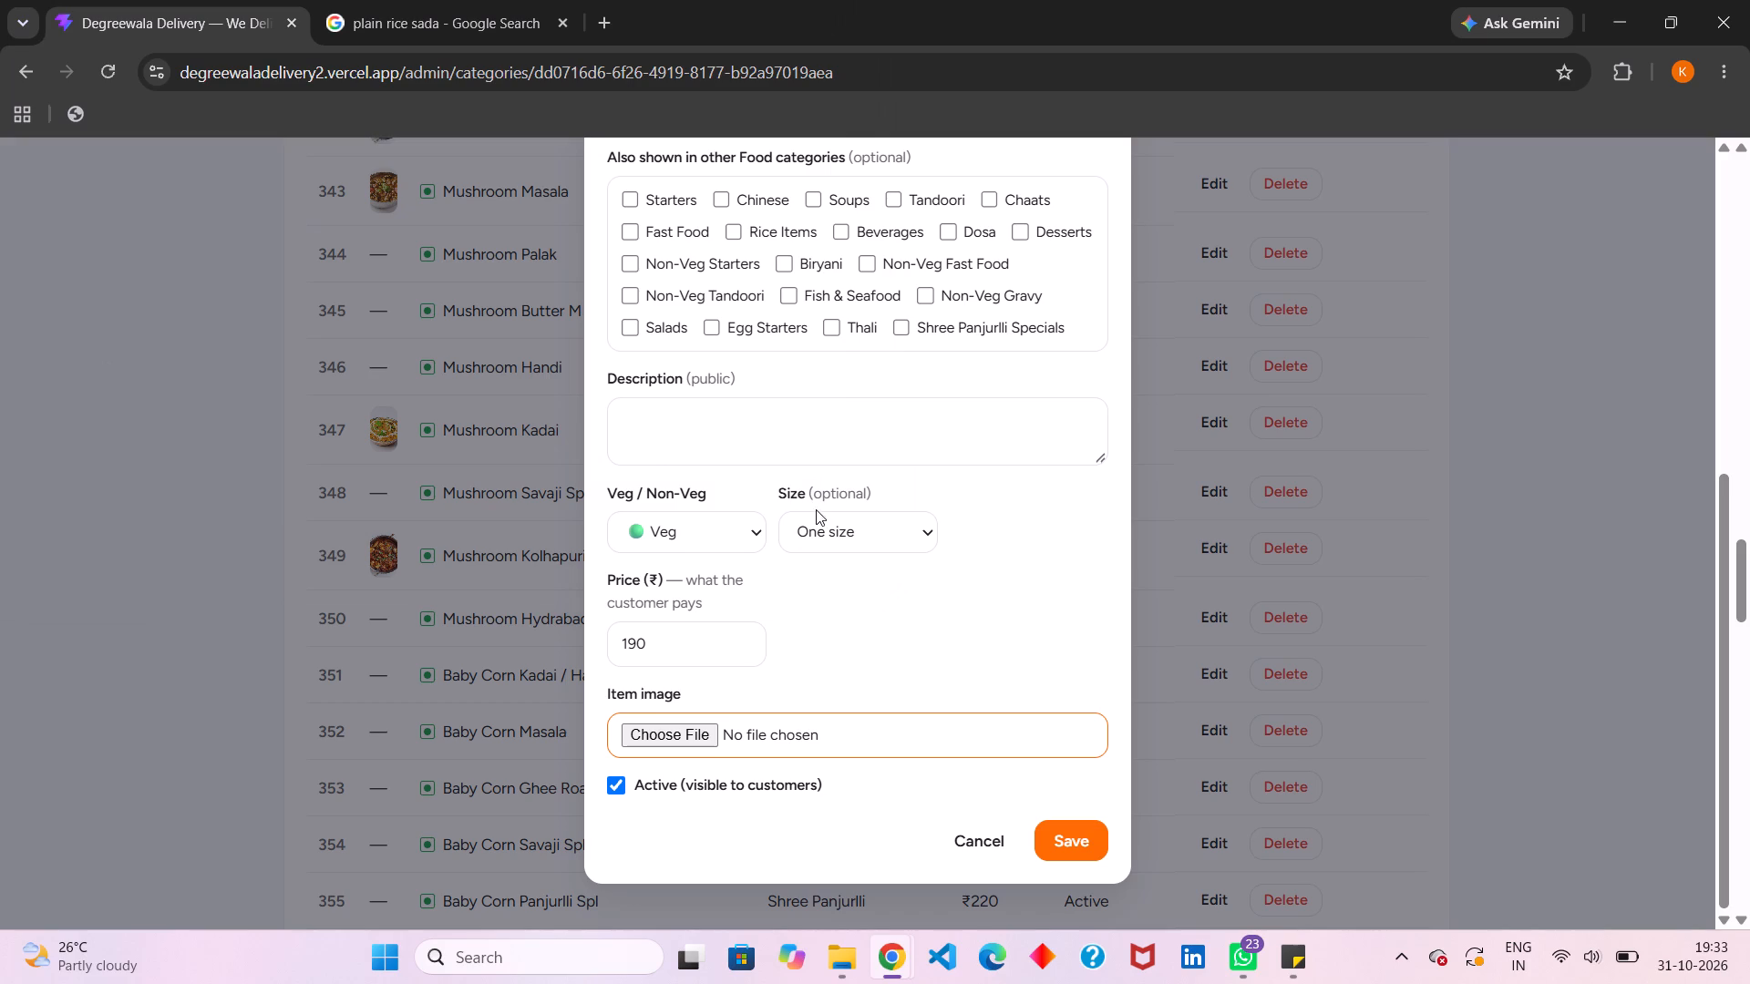
click(963, 833)
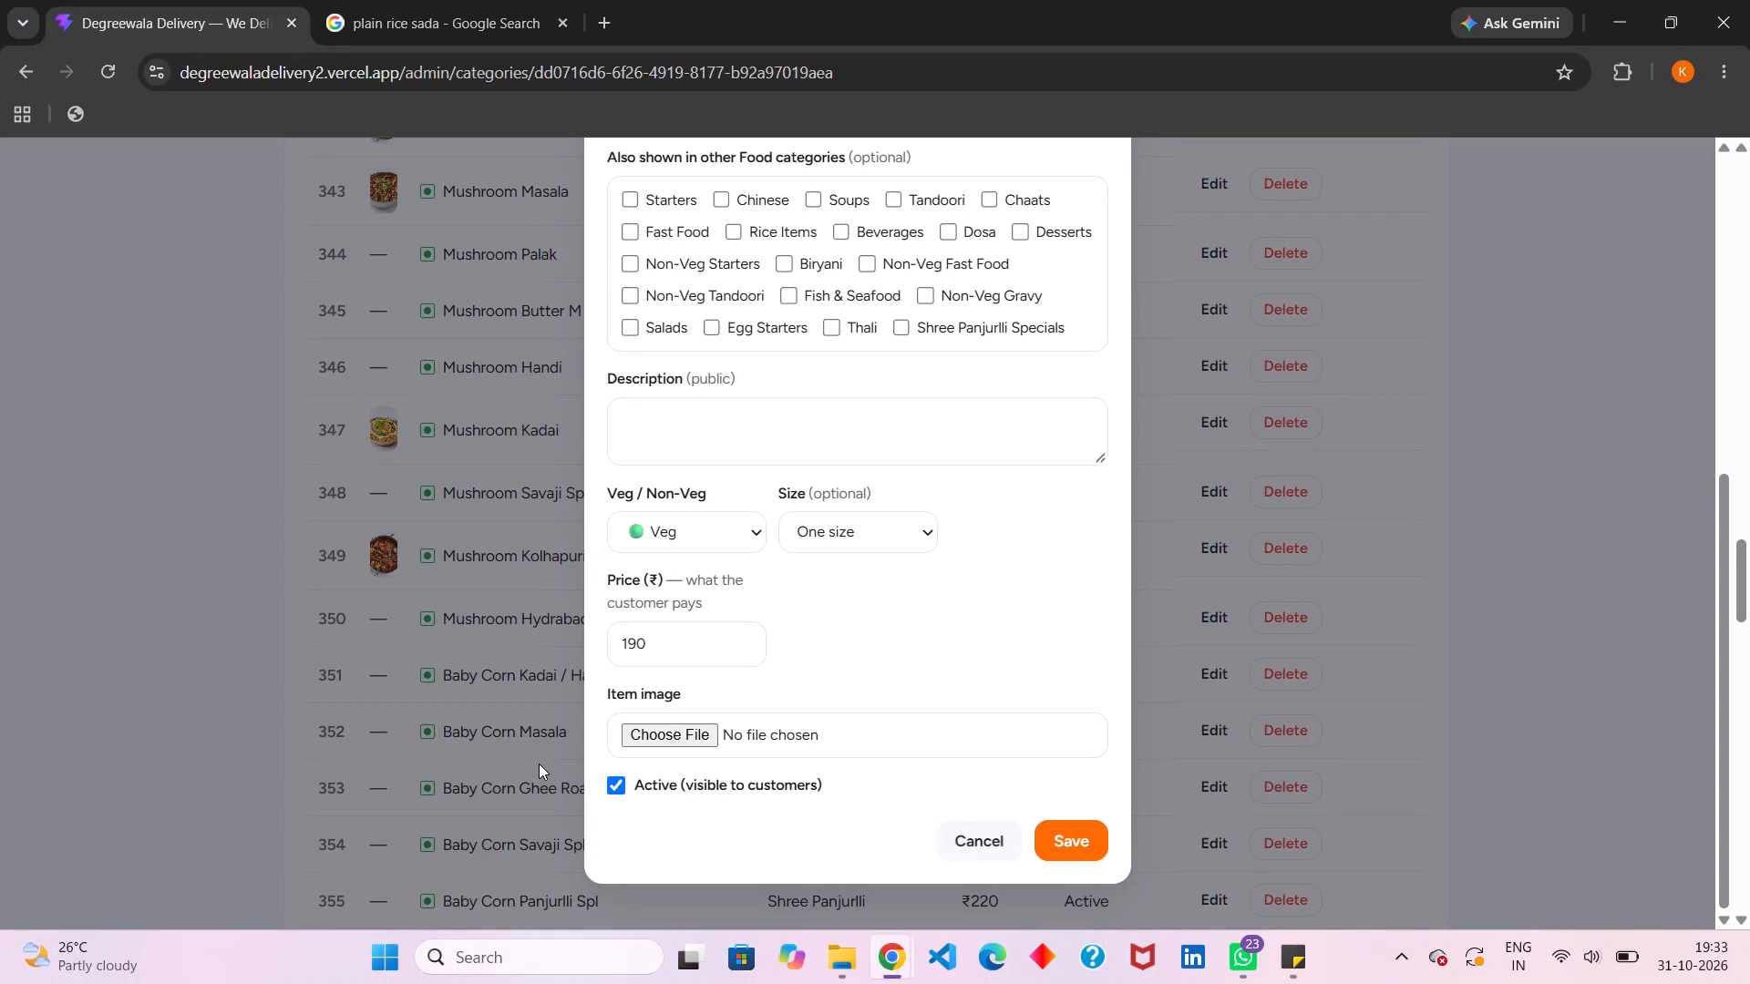
Add the kaju_masala_s picture from the Seegodu_cafe folder to Shree Panjurlli's Kaju Masla item and save it.
scroll(539, 764, down, 2)
scroll(502, 673, down, 1)
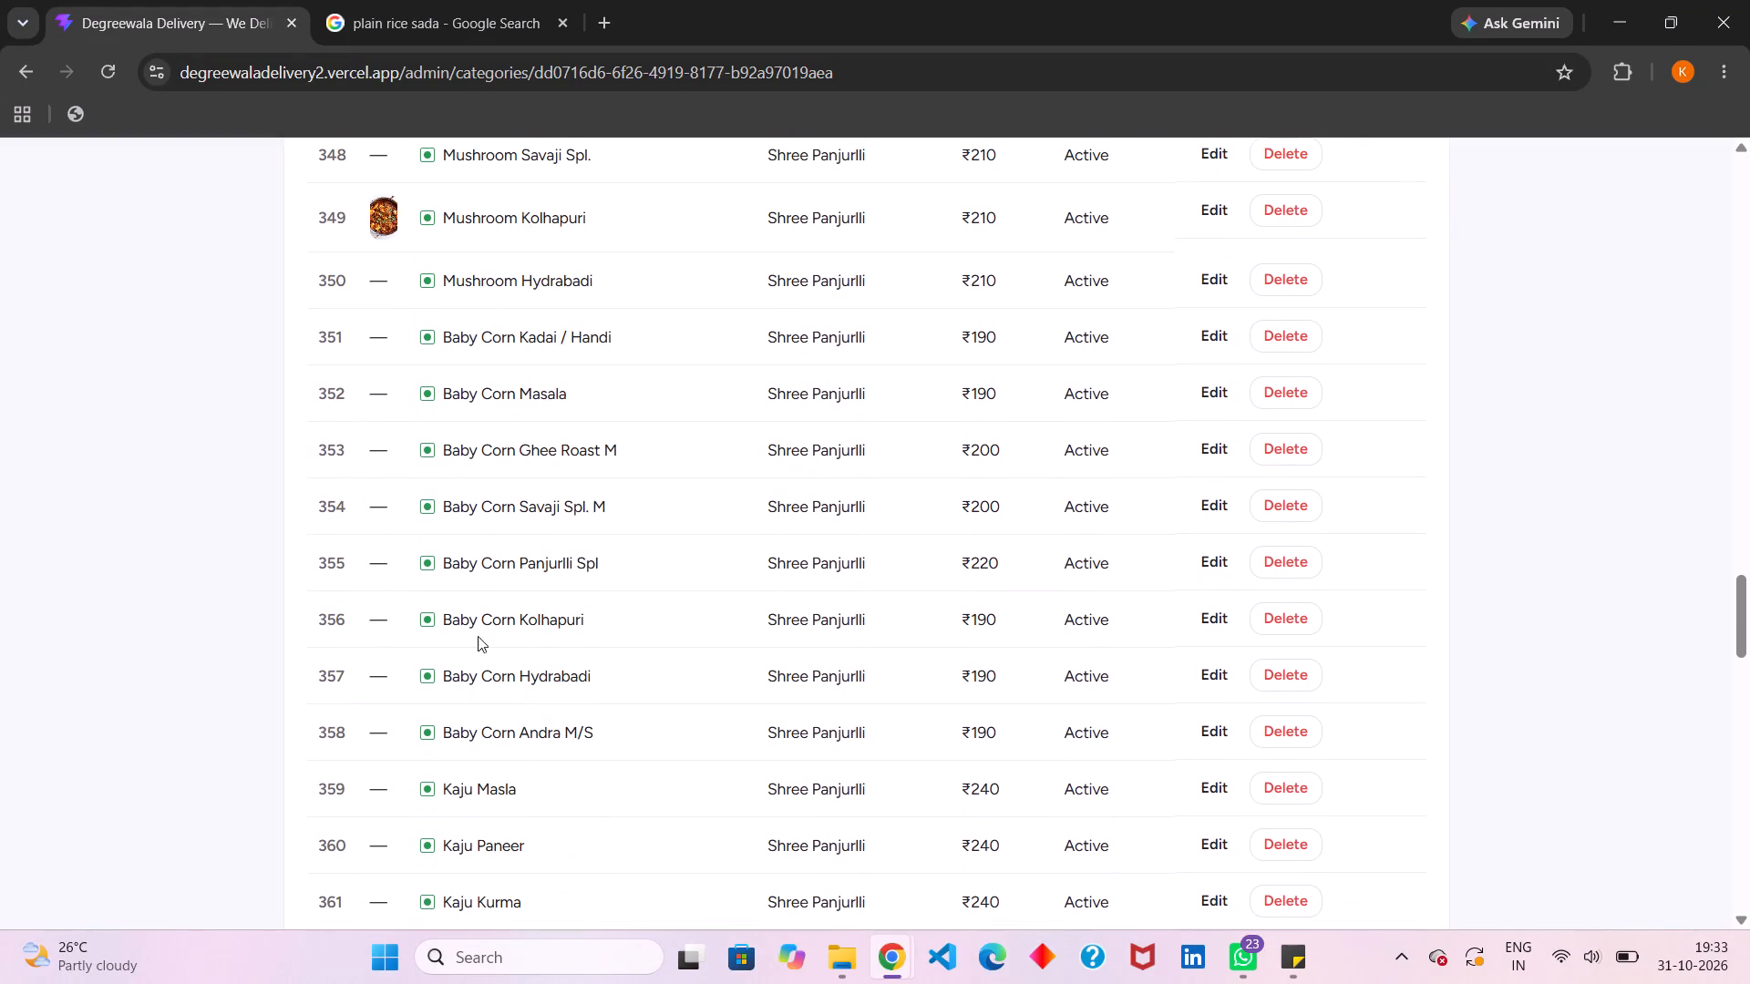
scroll(472, 530, down, 2)
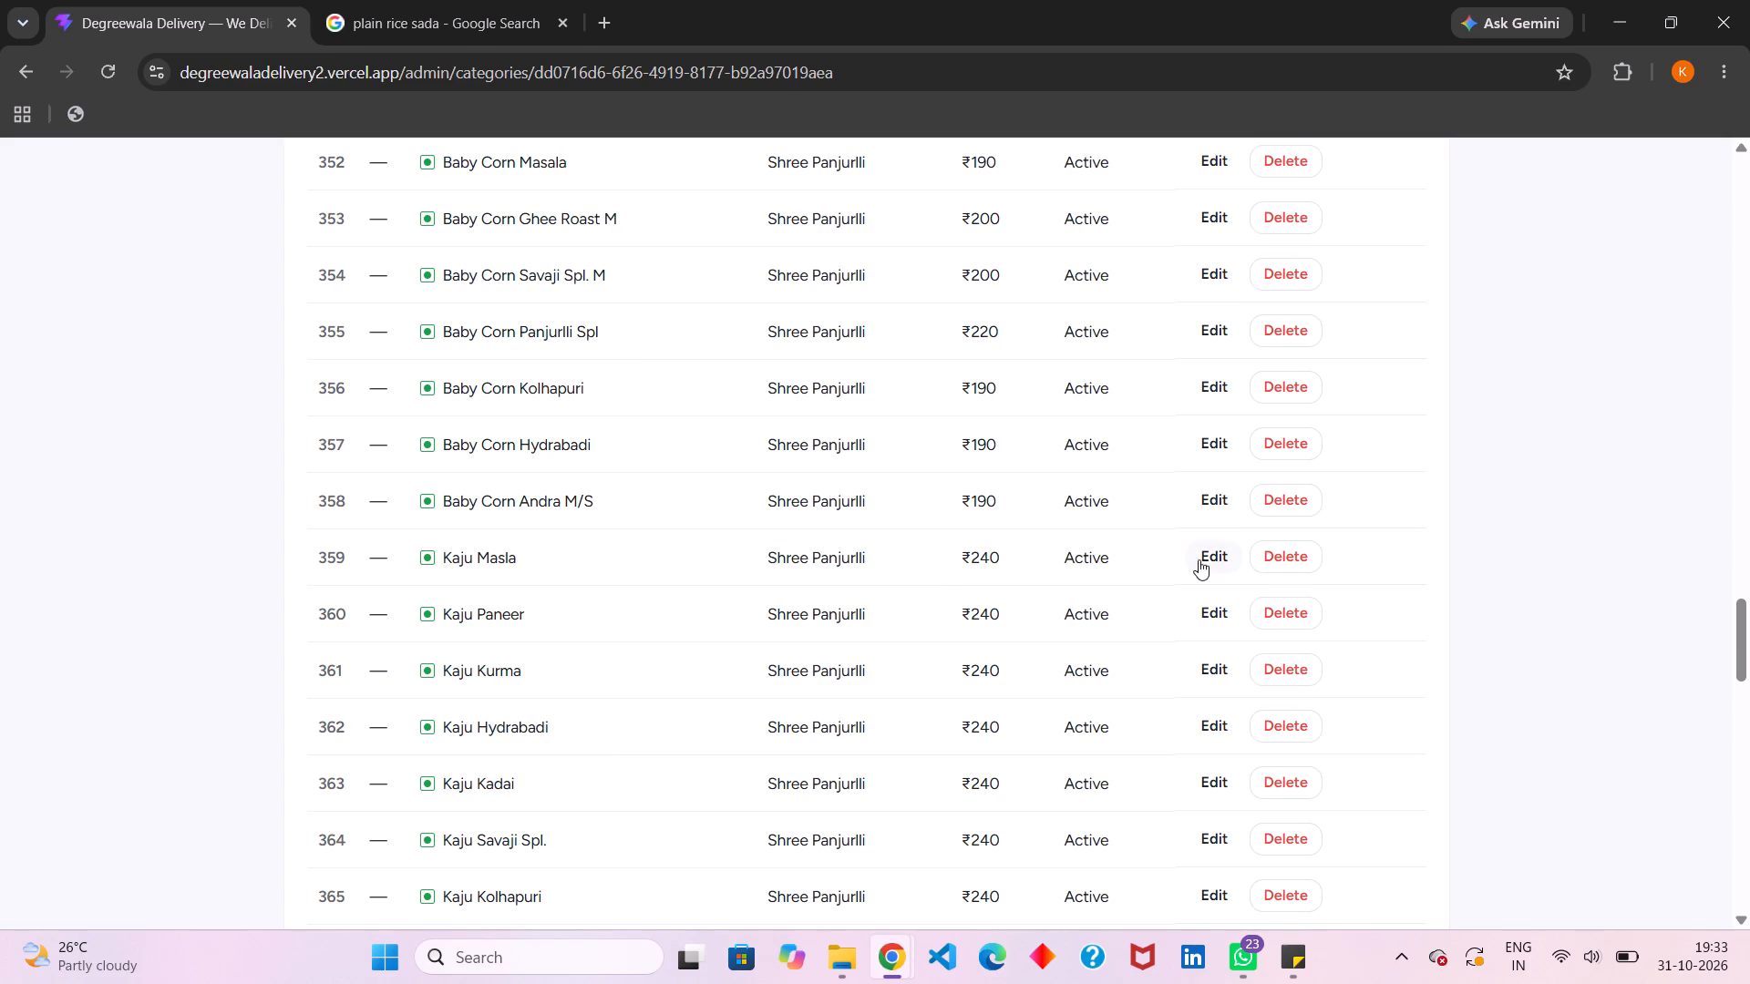
drag(1202, 559, 1190, 555)
scroll(904, 552, down, 7)
click(652, 740)
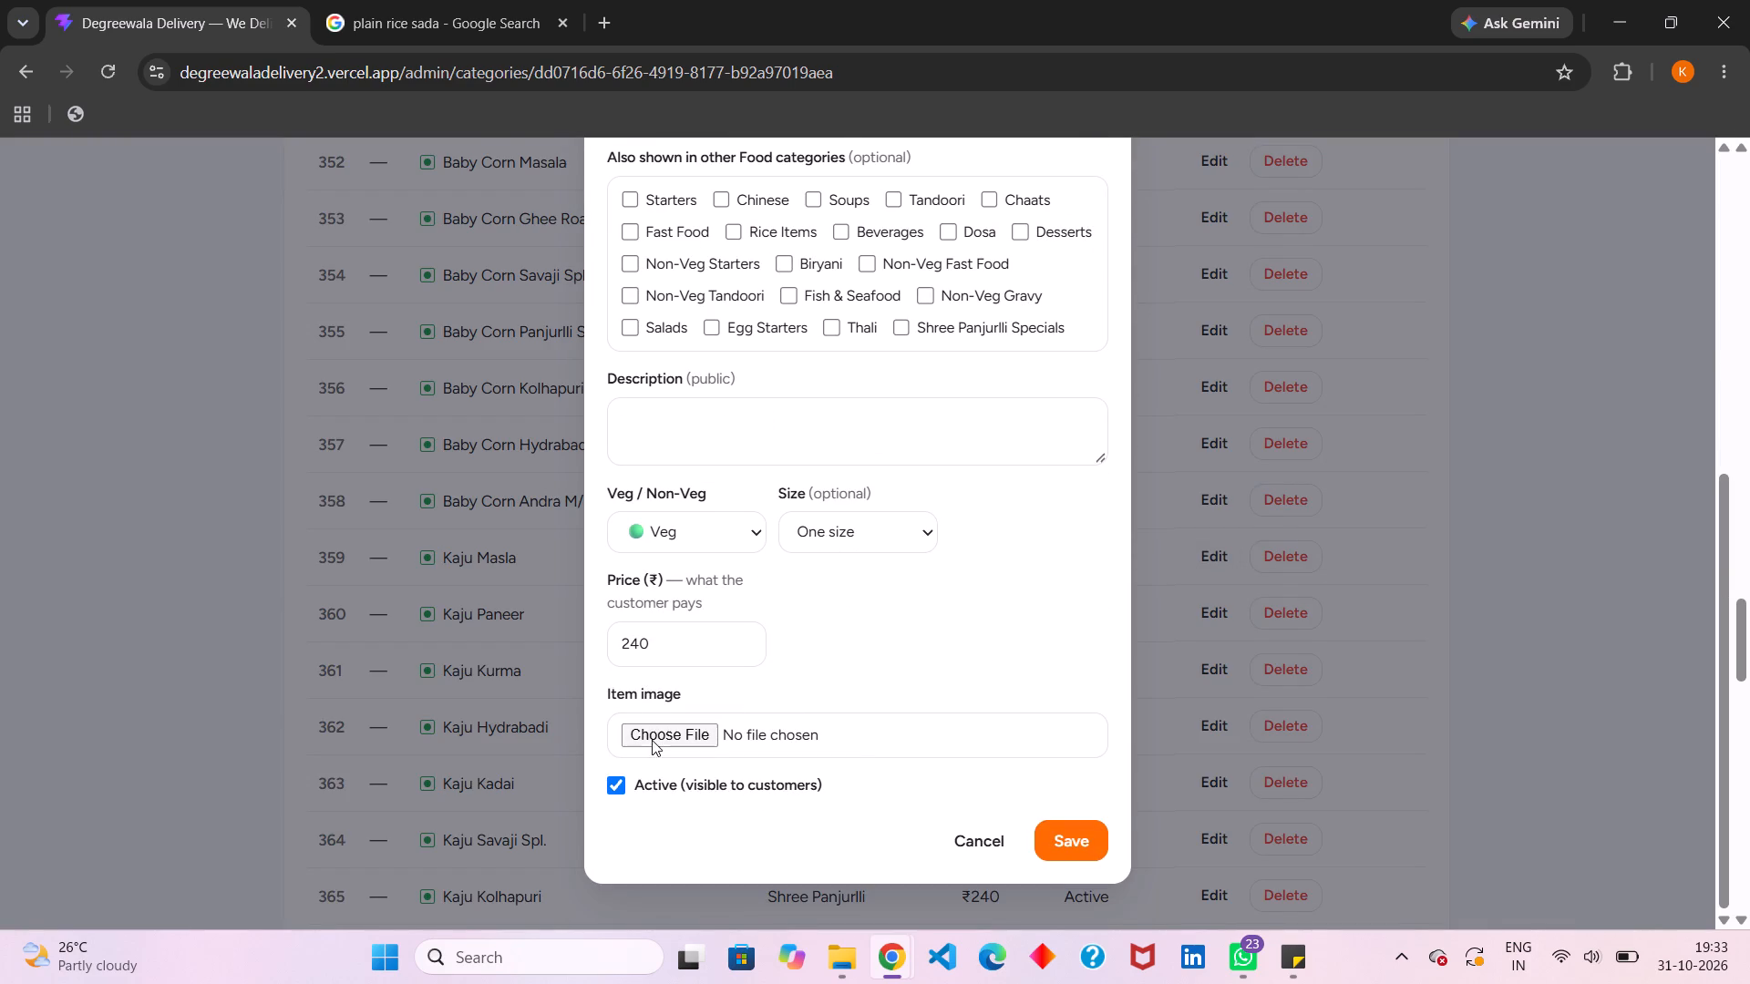
click(721, 68)
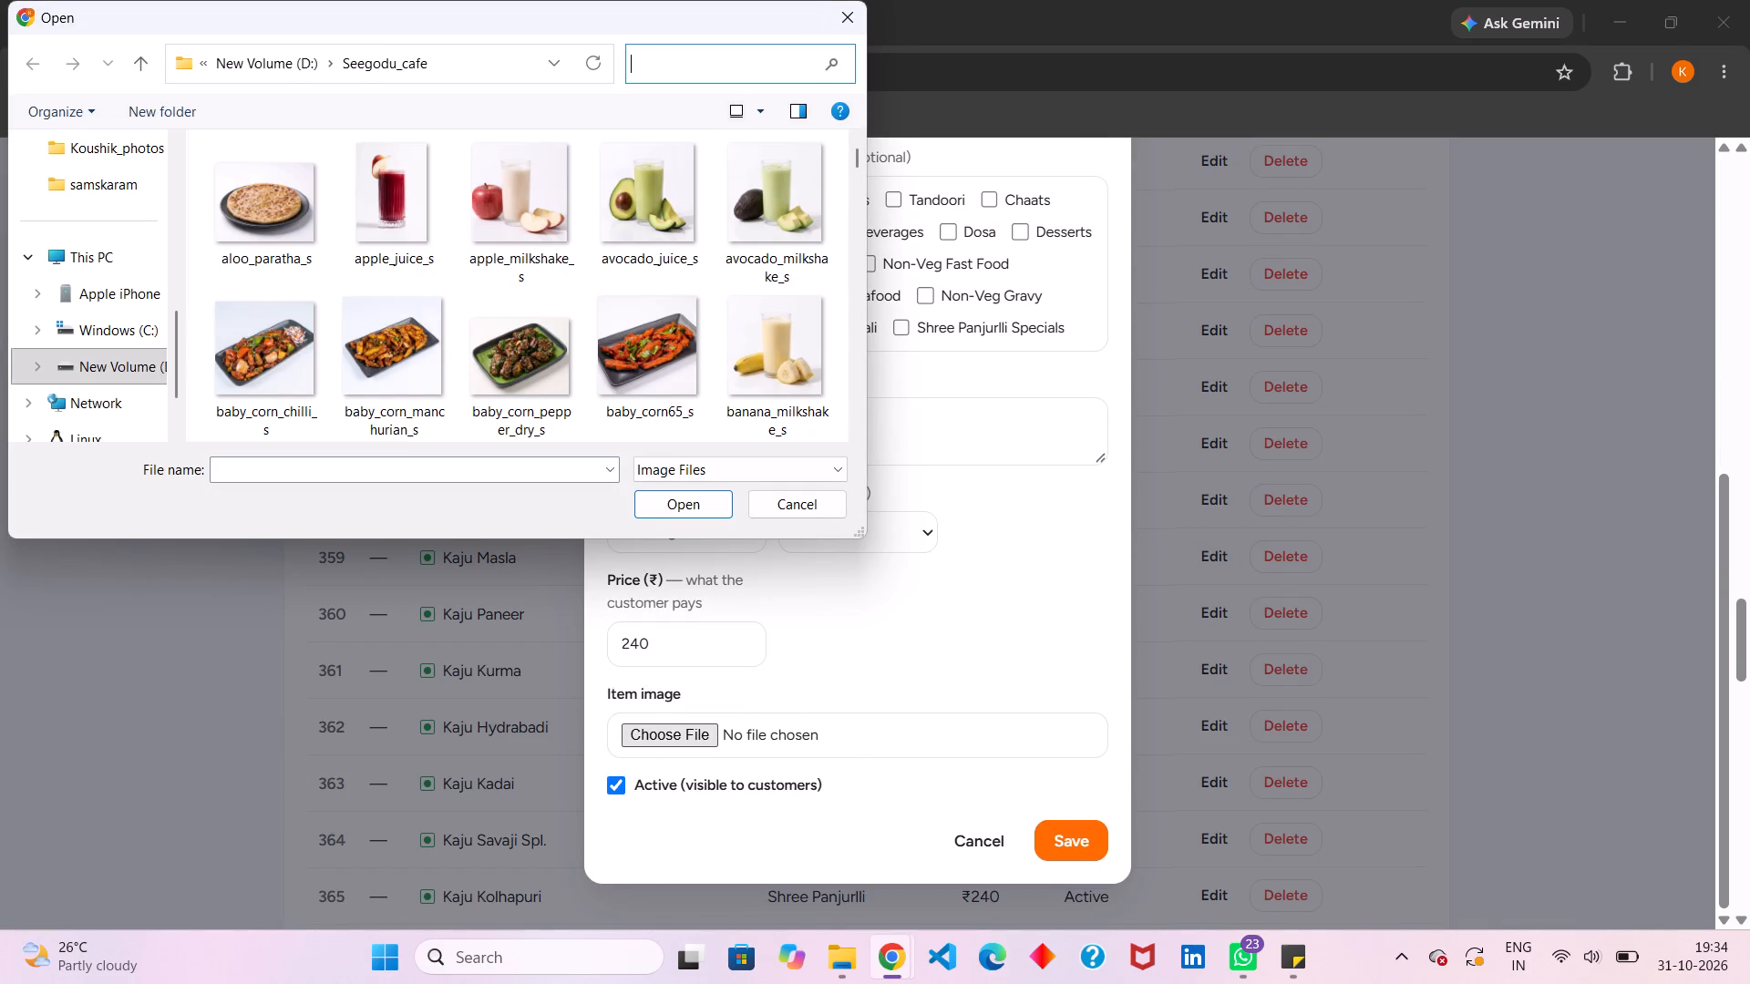
text(kaju)
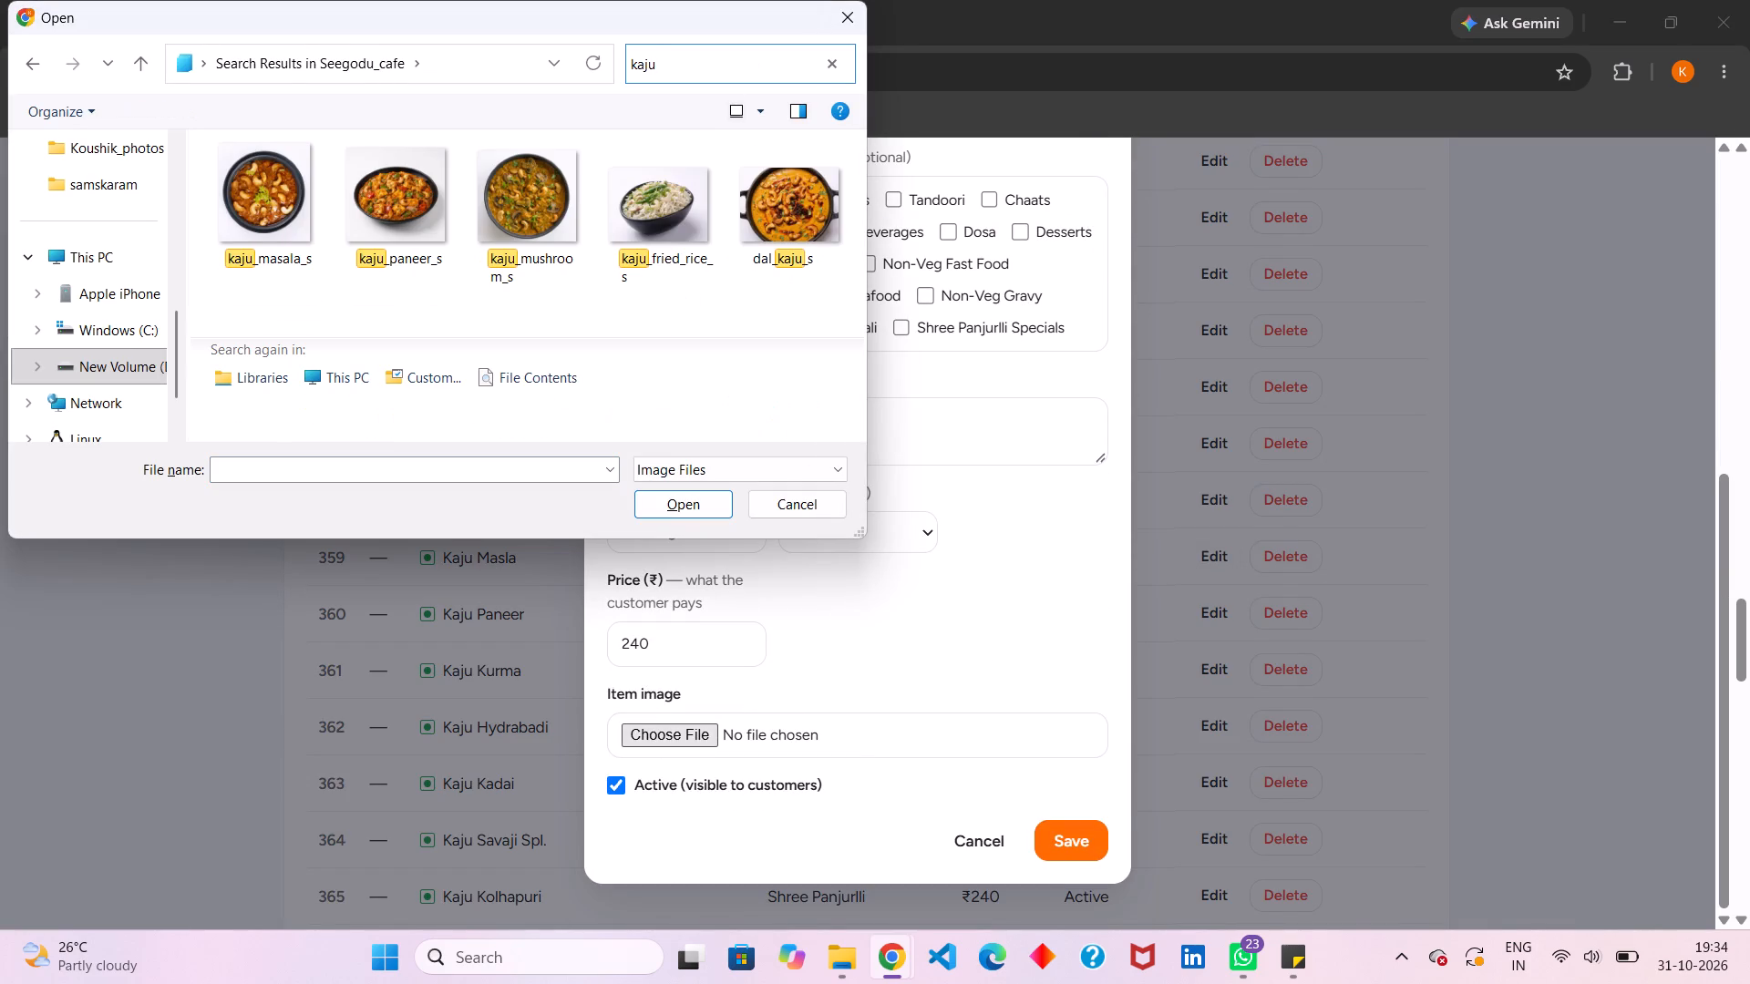
key(space)
text(masala)
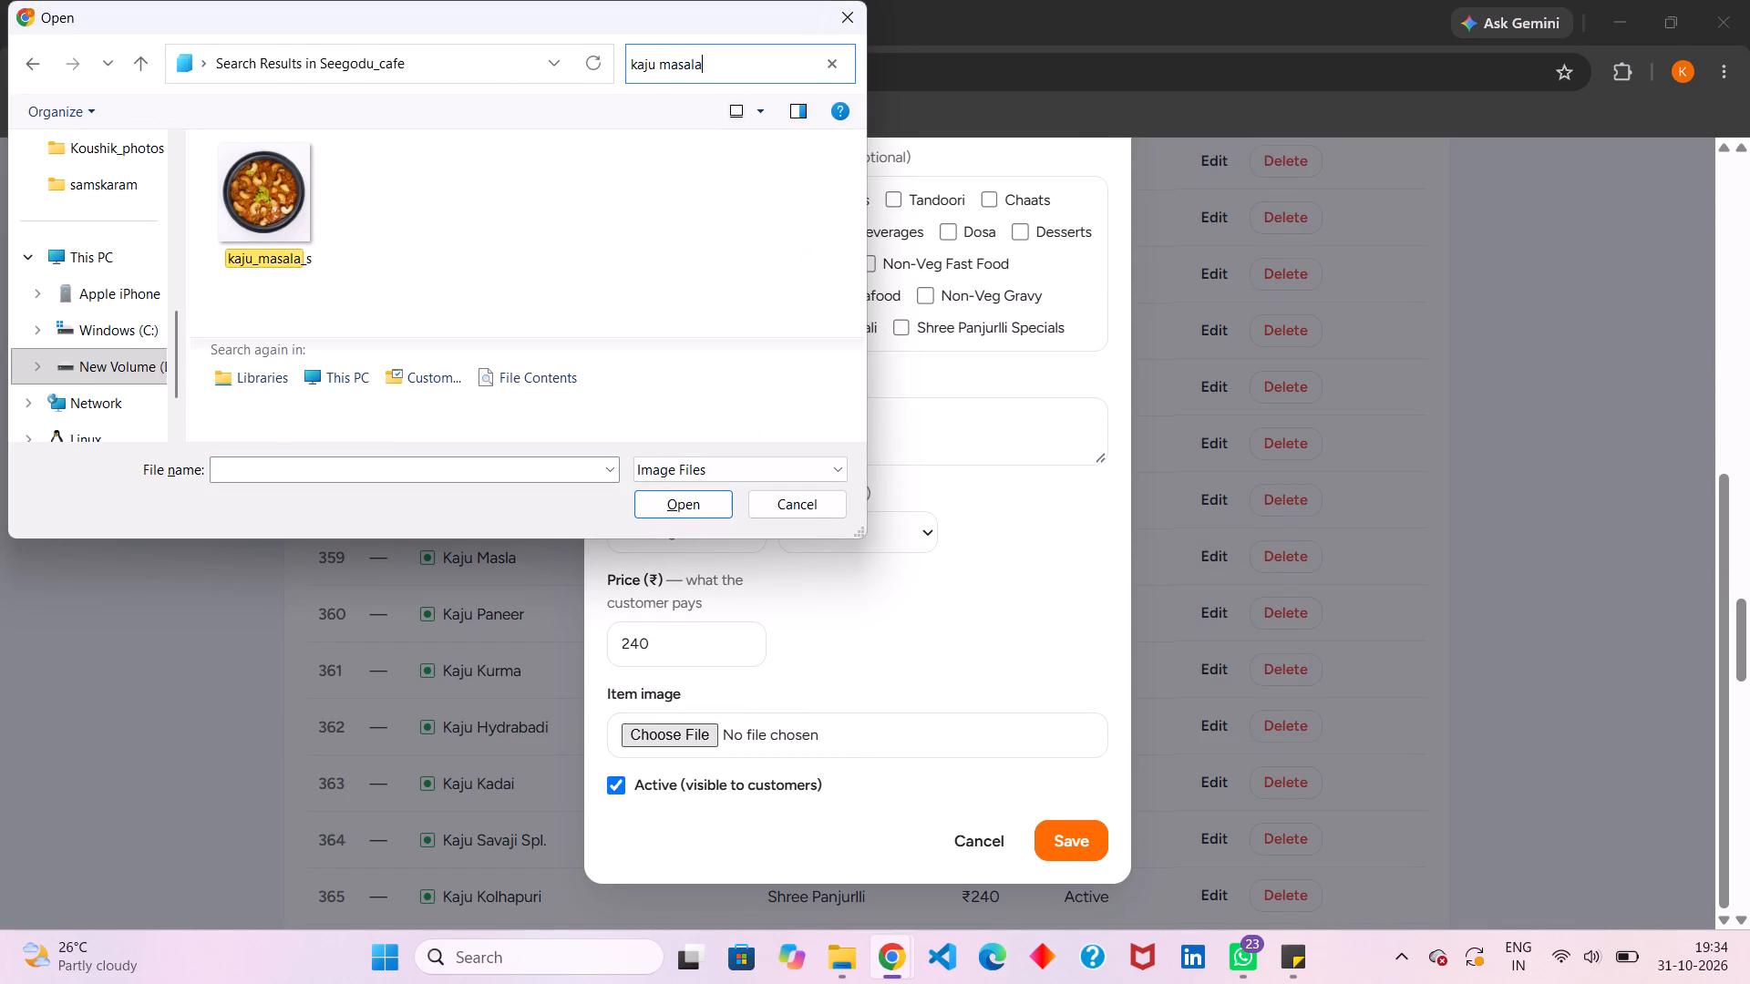
double_click(245, 224)
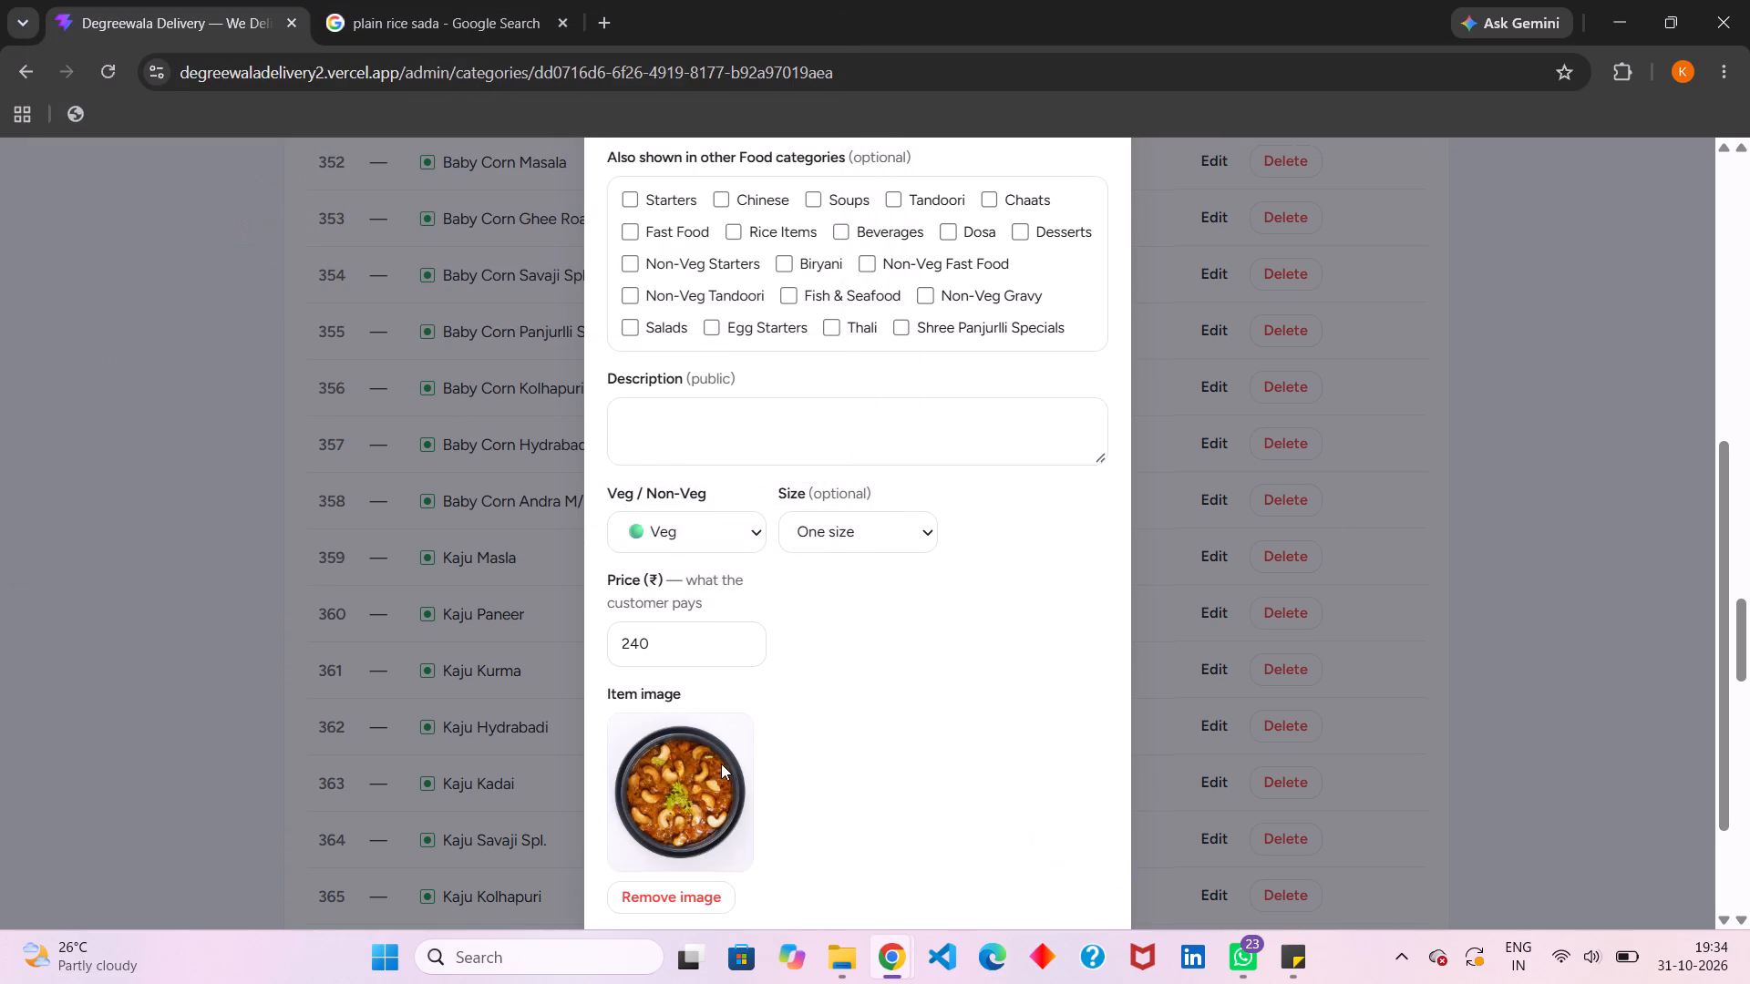
scroll(722, 764, down, 6)
click(1082, 846)
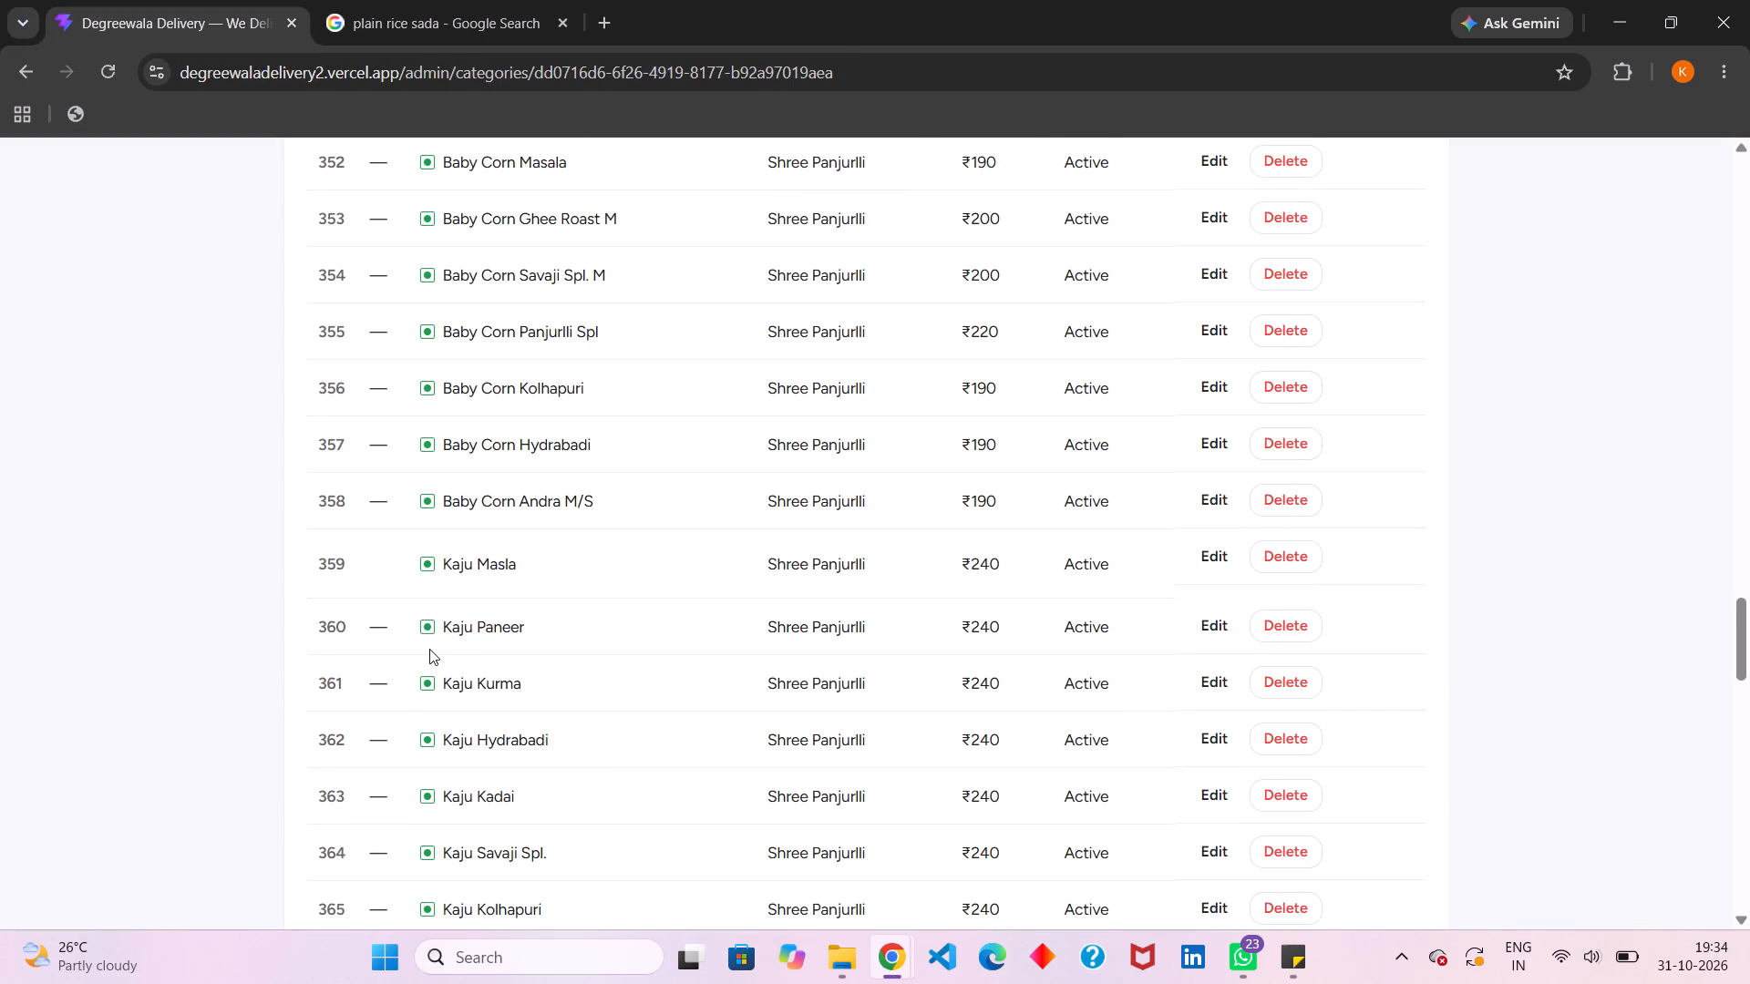
Add the kaju_paneer_s picture from the Seegodu_cafe folder to Shree Panjurlli's Kaju Paneer item and save it.
click(1196, 624)
scroll(836, 649, down, 6)
click(674, 740)
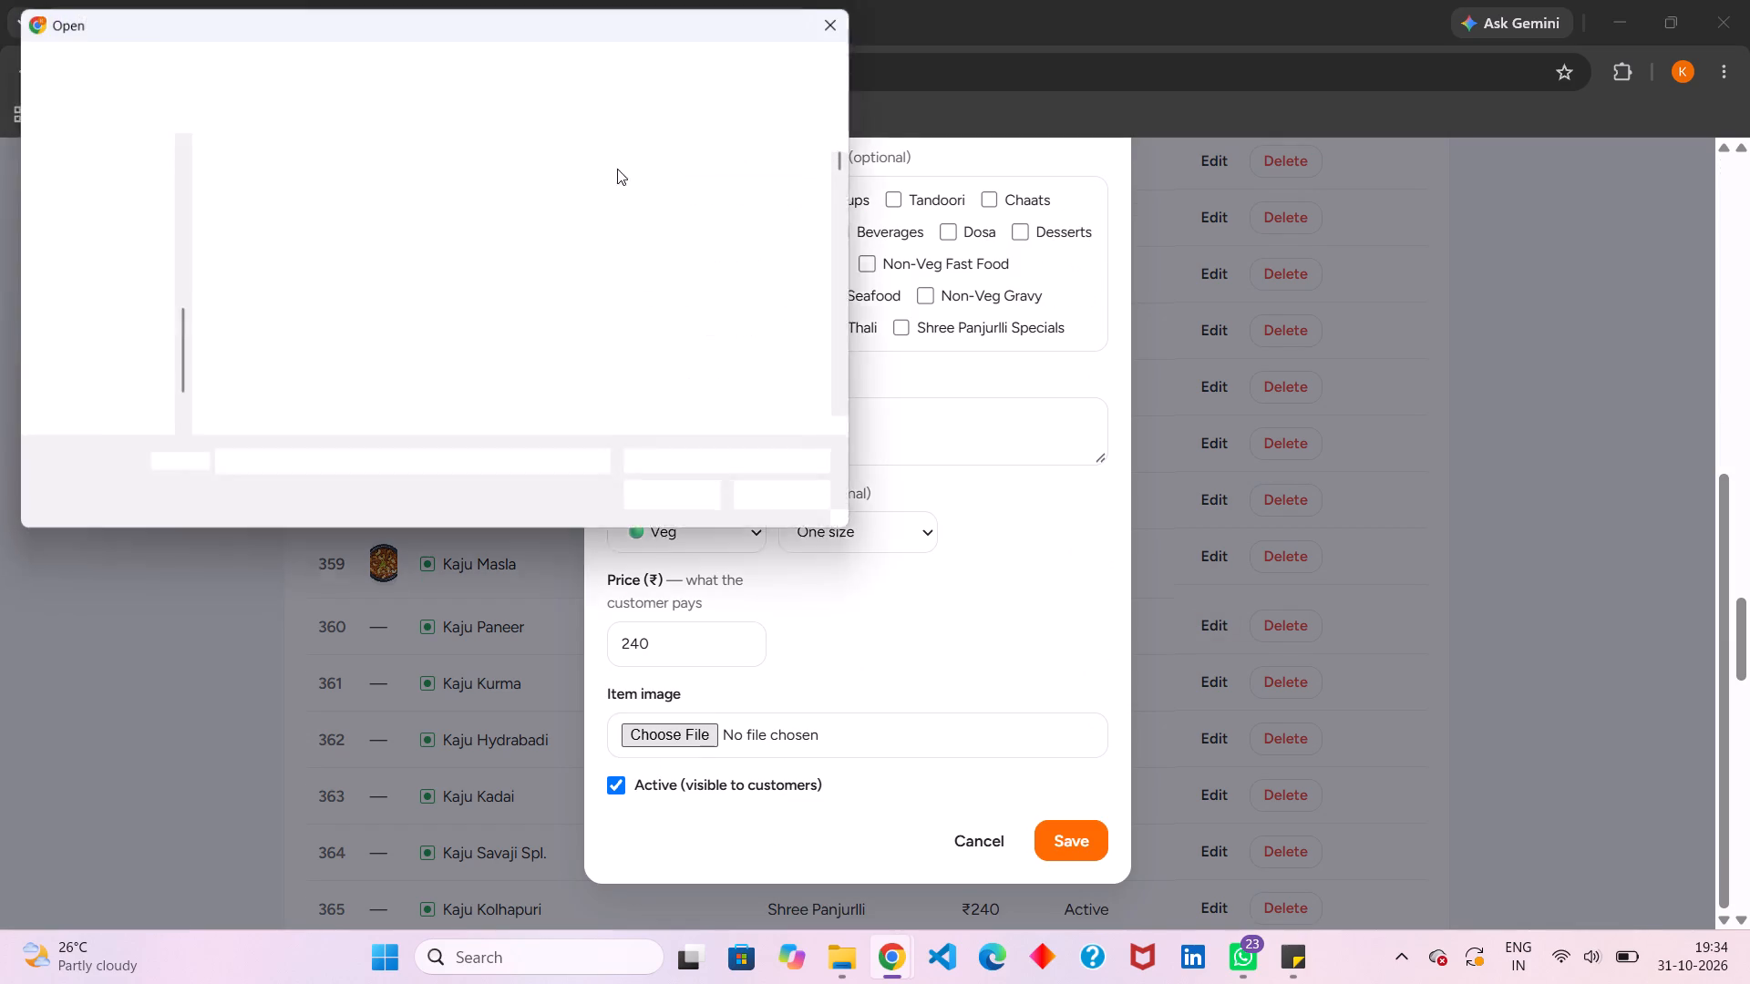
click(718, 59)
text(kaju paneer)
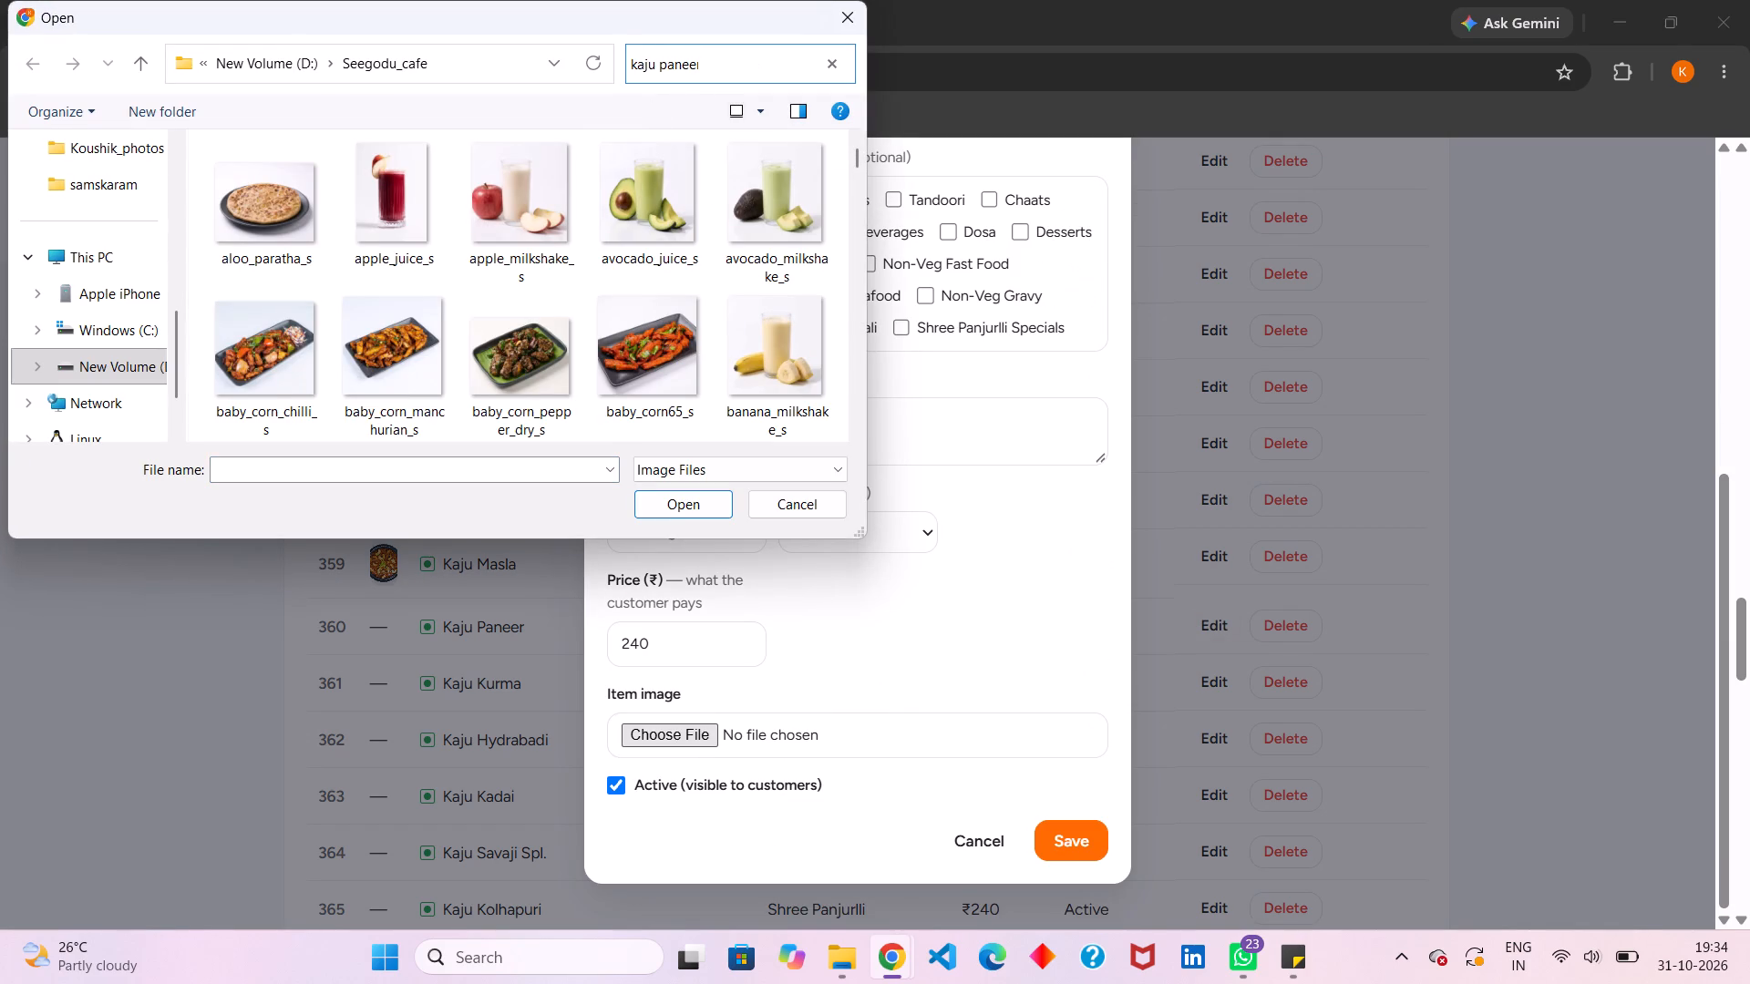
double_click(264, 194)
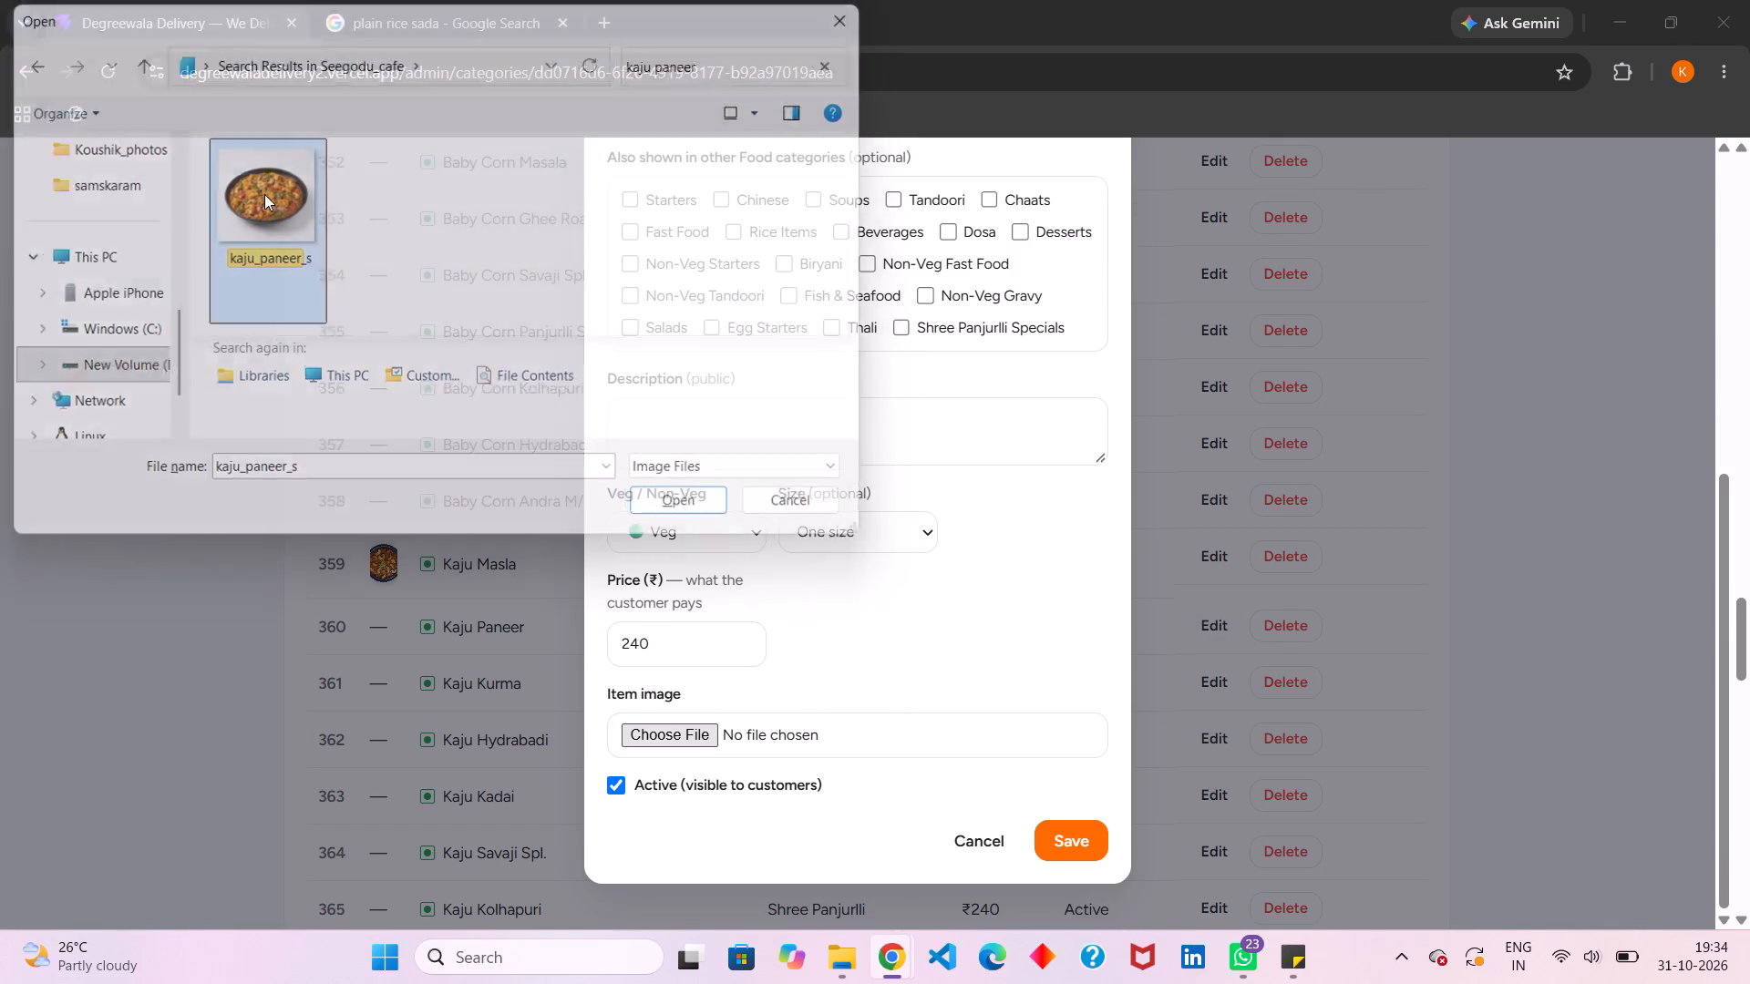
scroll(706, 534, down, 6)
click(1068, 830)
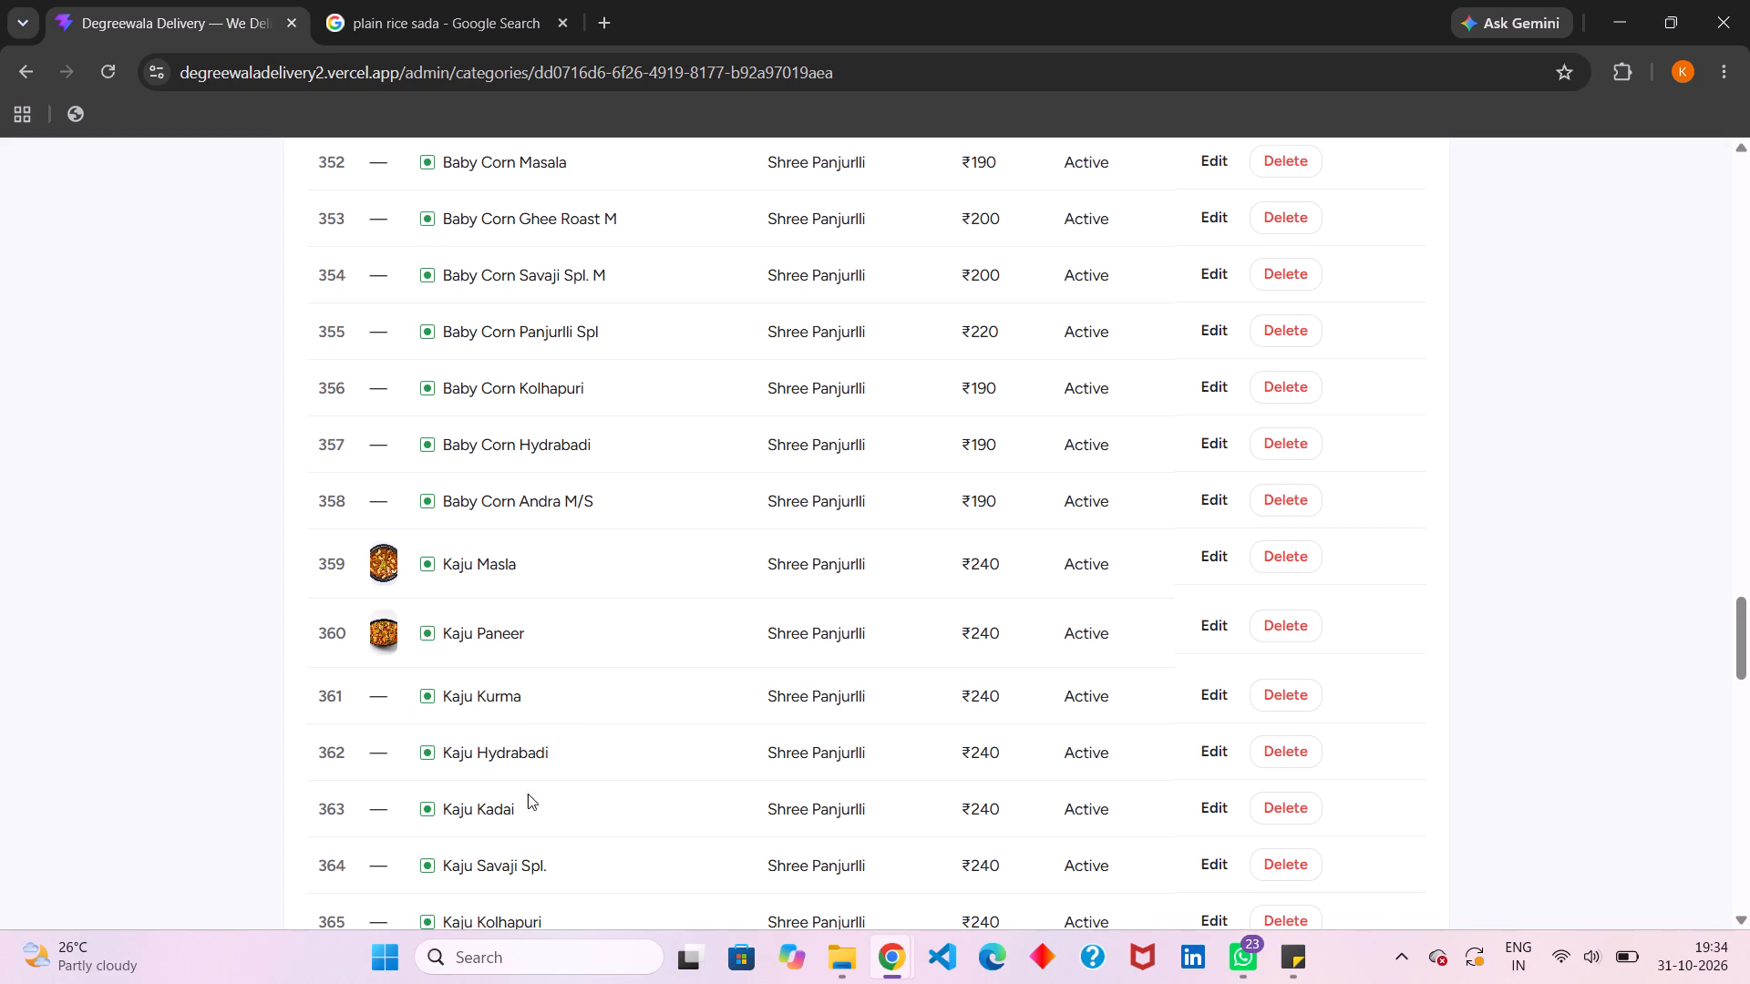
Search the Seegodu_cafe folder for "kaju kad" from Shree Panjurlli's Kaju Kadai item, then cancel the edit.
click(1210, 806)
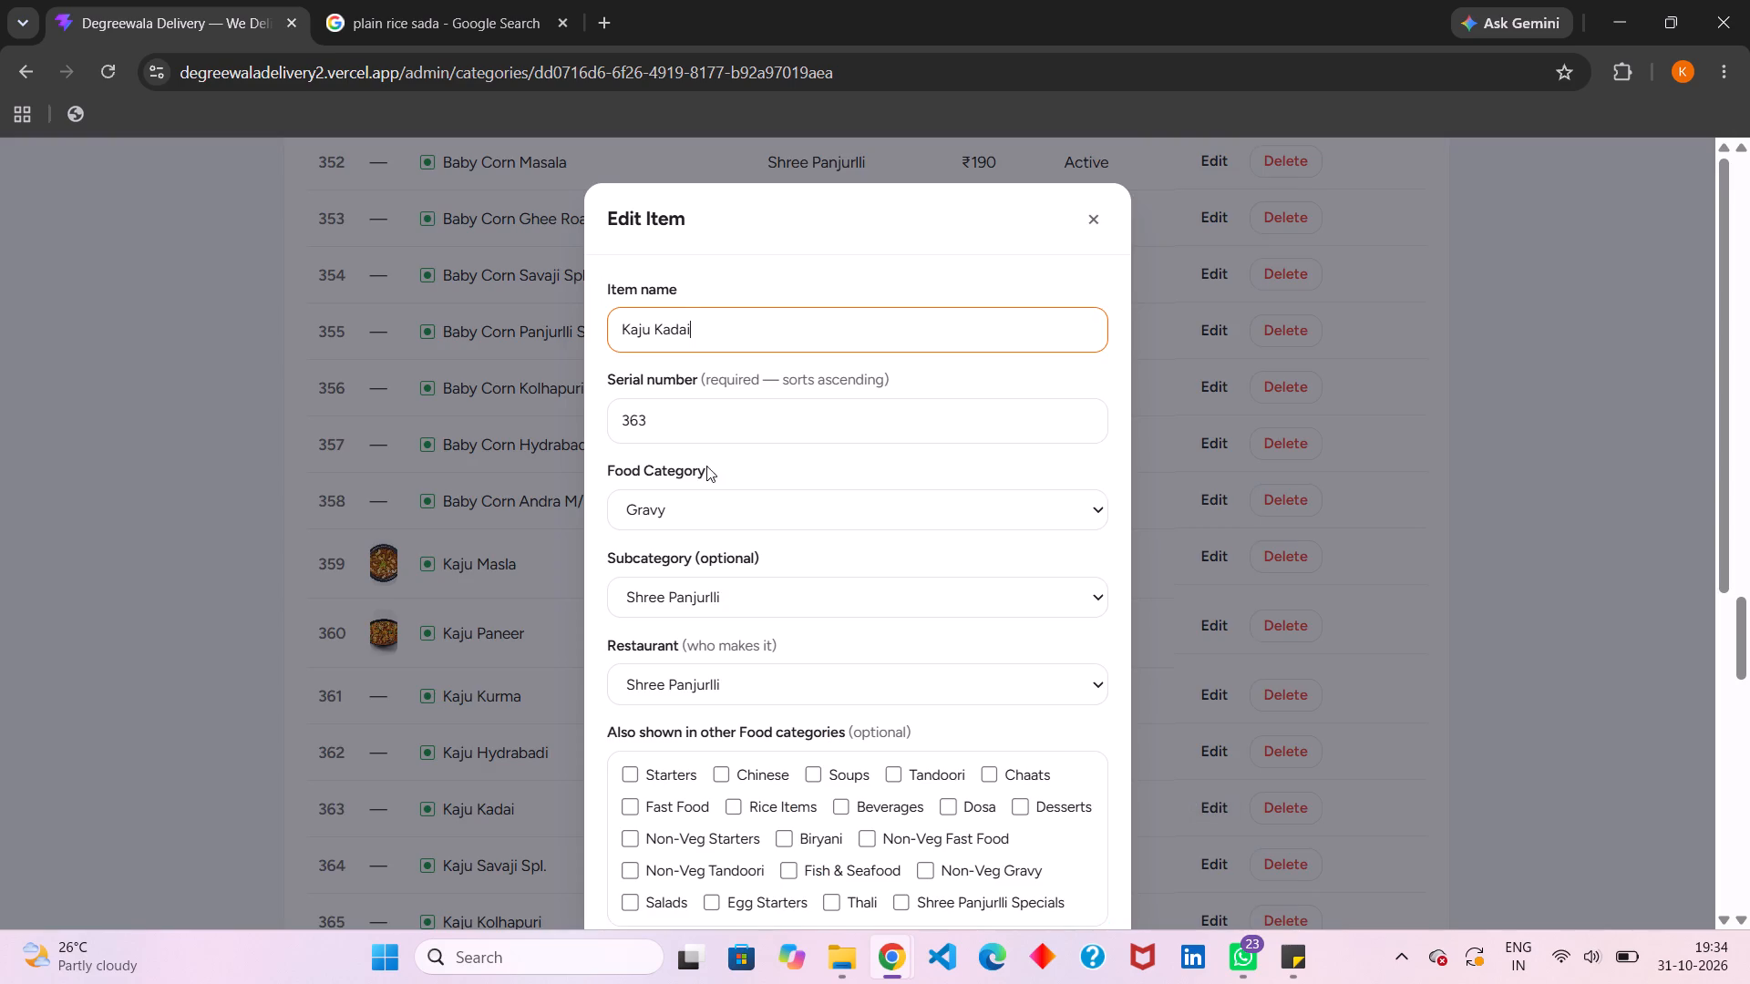
scroll(736, 470, down, 7)
click(684, 730)
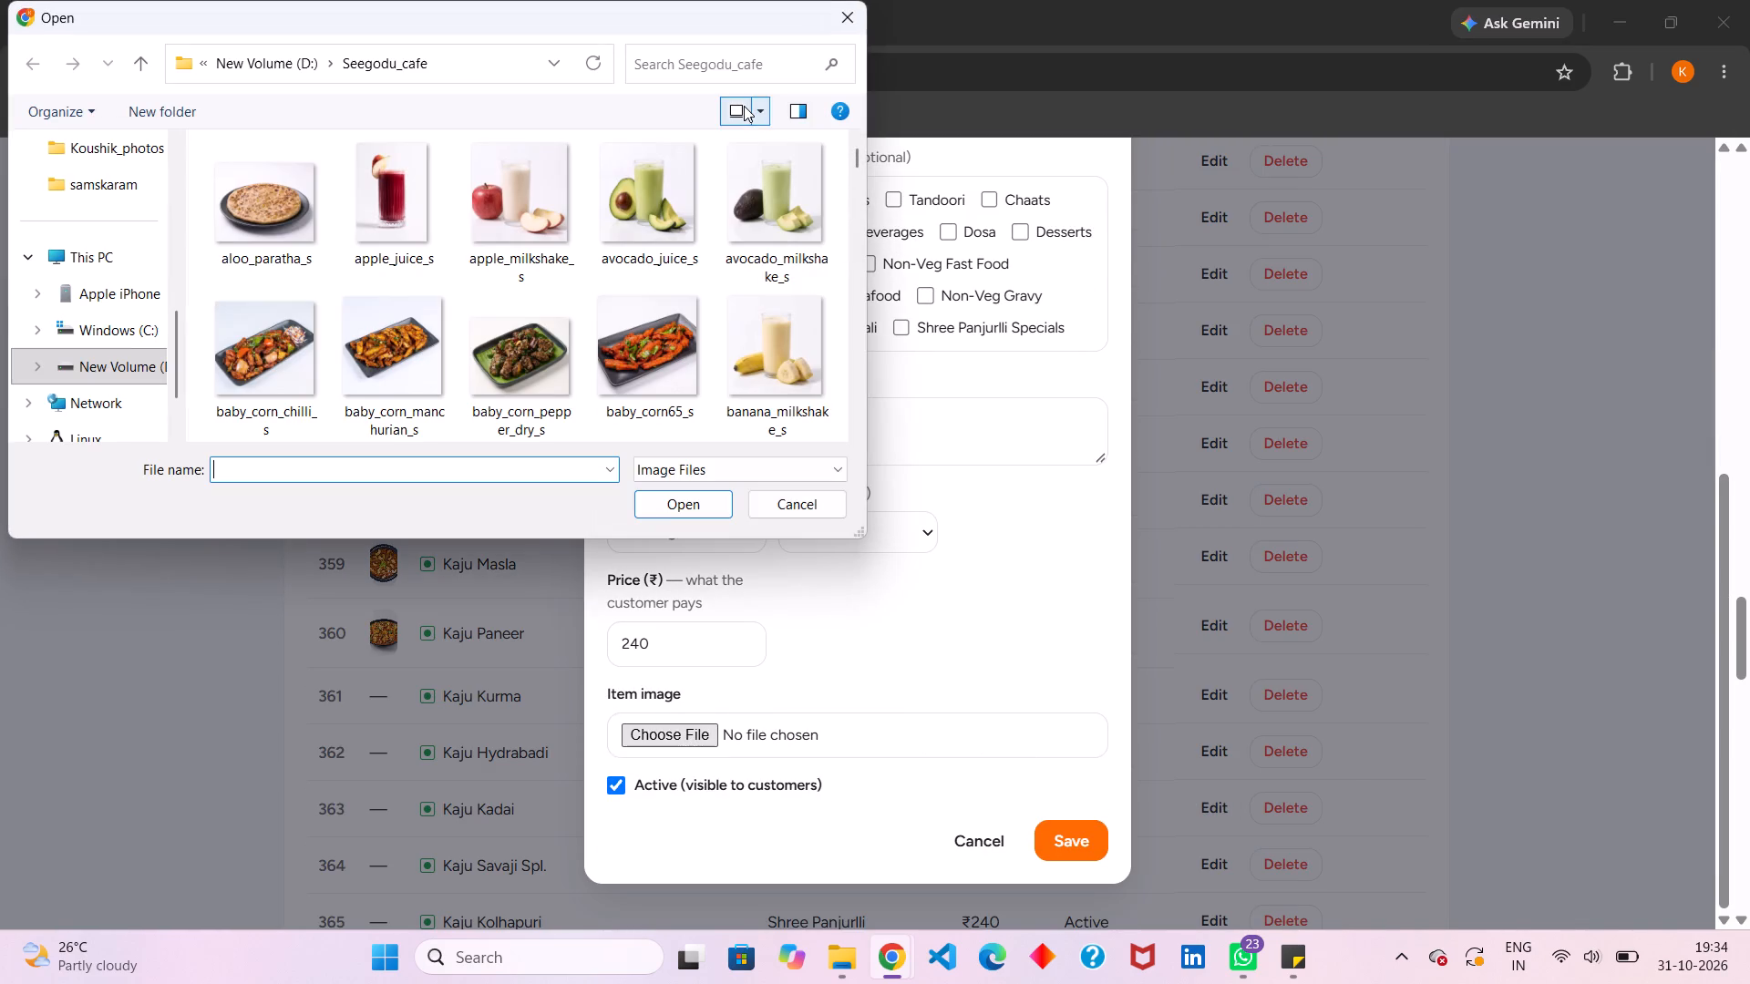
click(754, 62)
text(kaju)
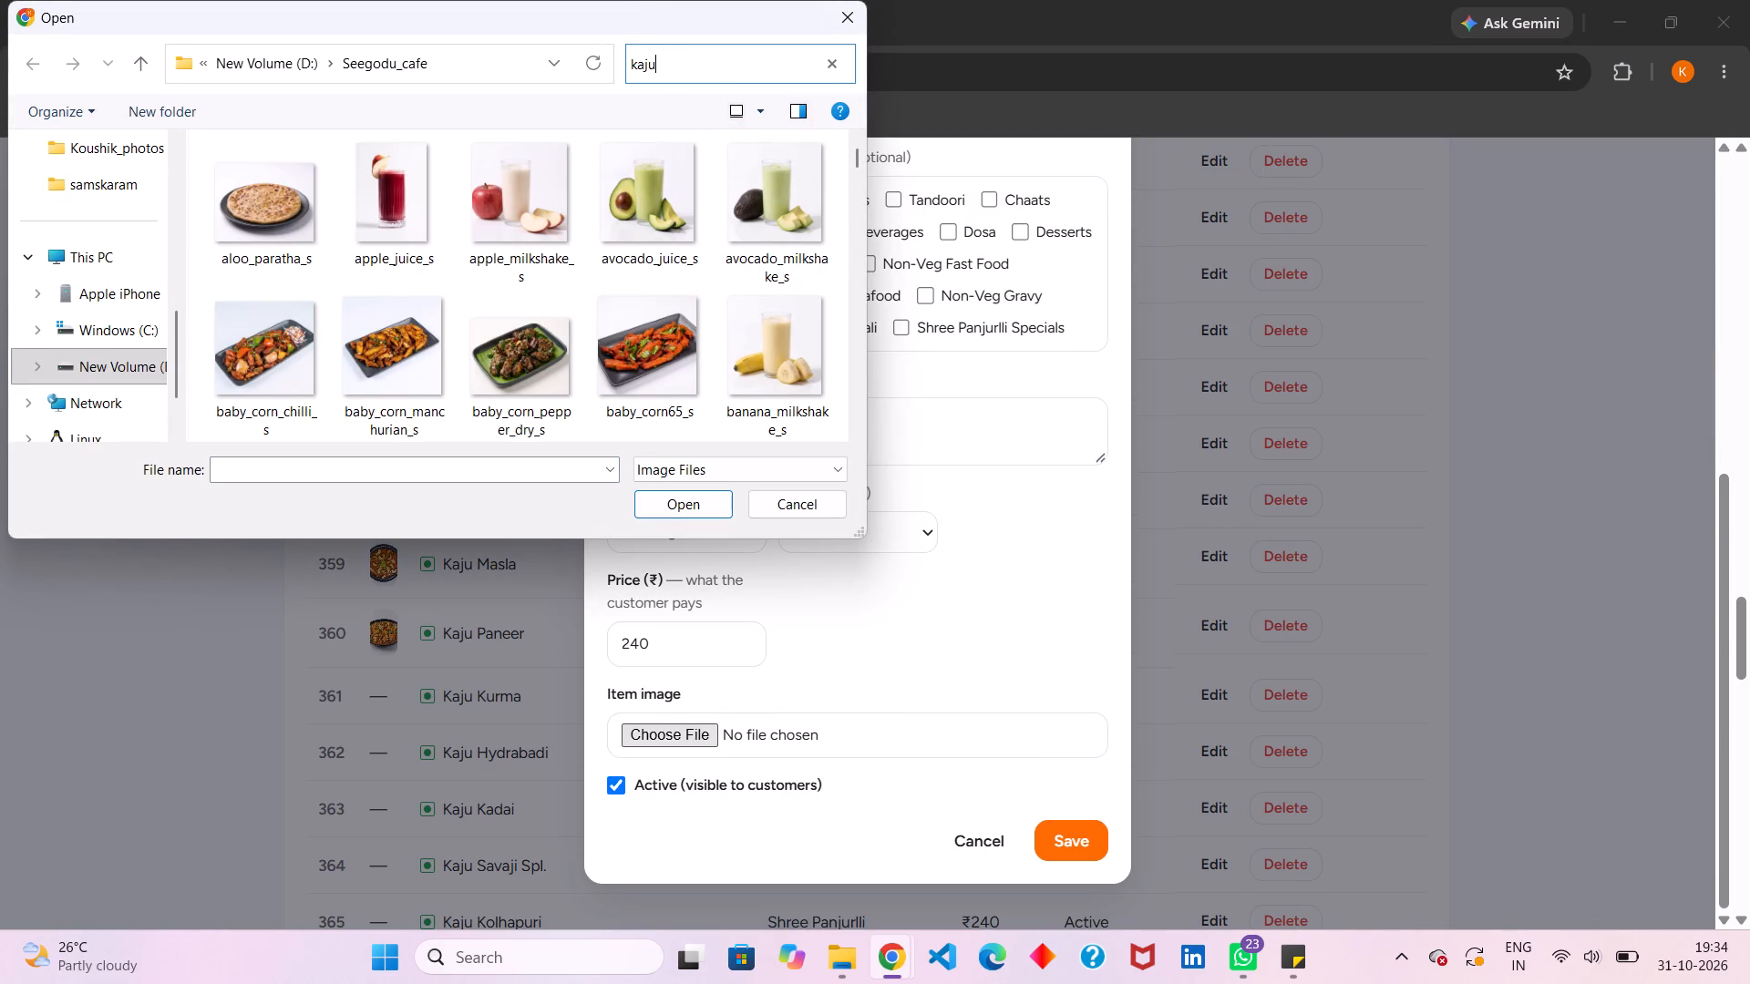
key(space)
key(k)
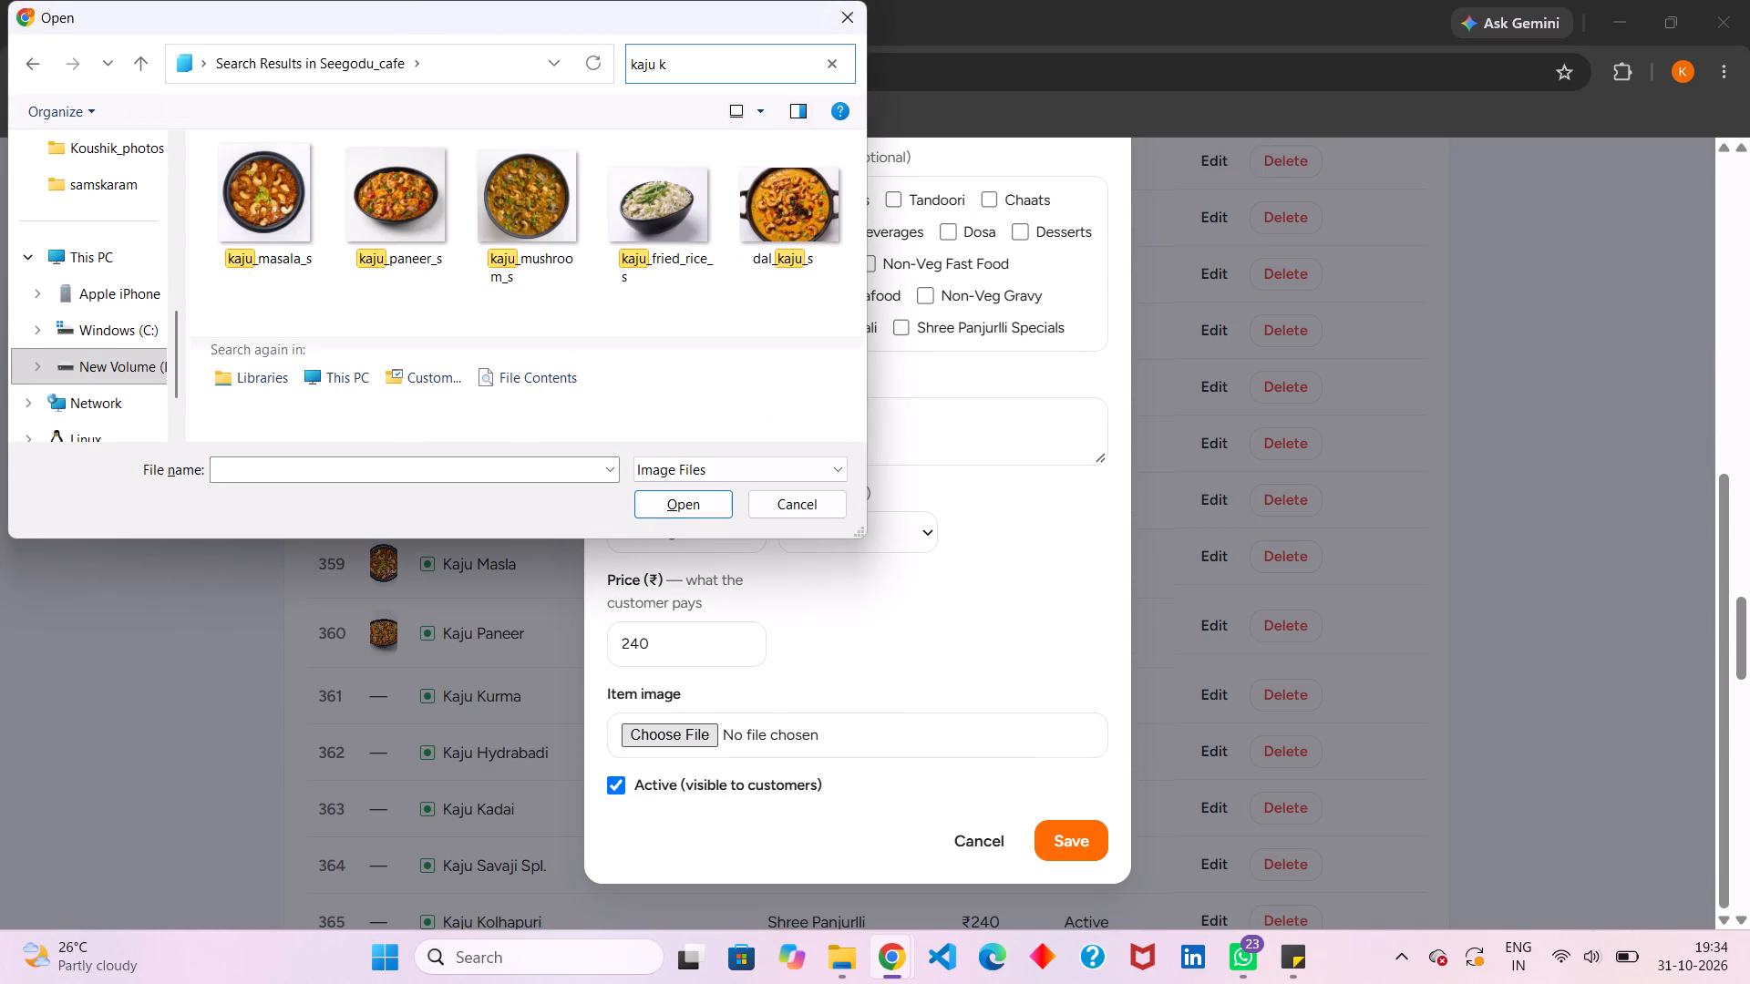
text(ad)
click(846, 28)
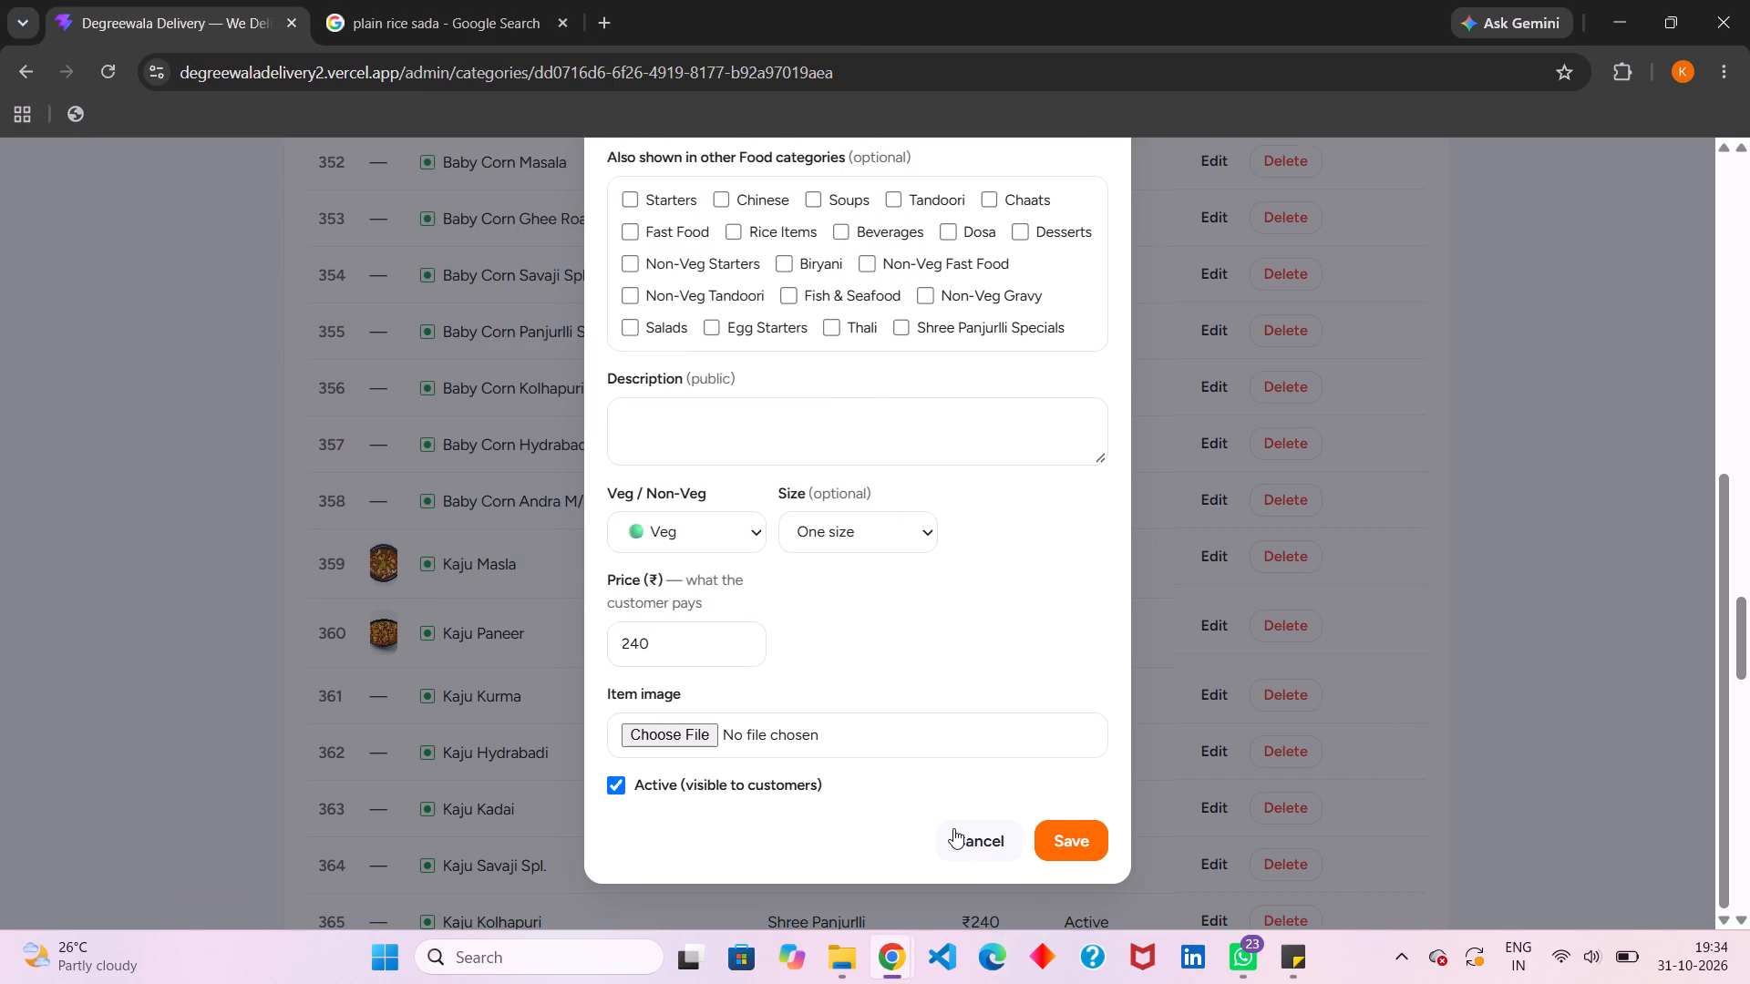
click(952, 827)
Search the Seegodu_cafe folder for "kaju kol" from Shree Panjurlli's Kaju Kolhapuri item, then cancel the edit.
scroll(667, 783, down, 1)
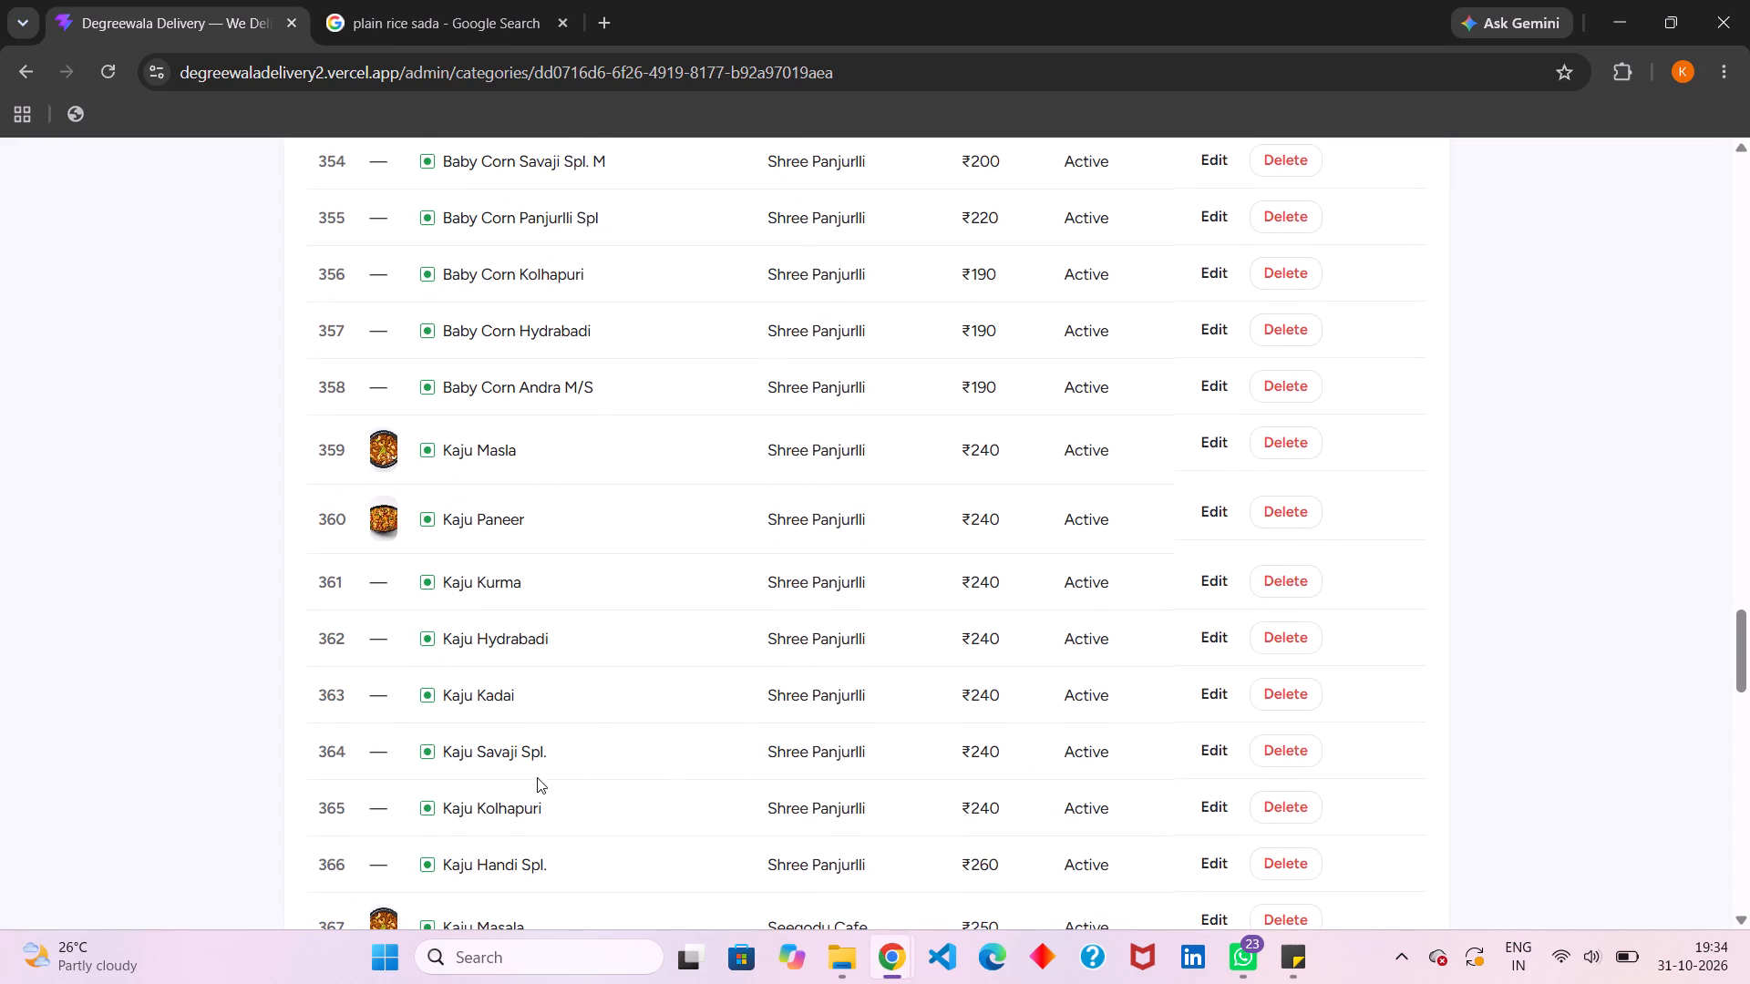
click(1203, 805)
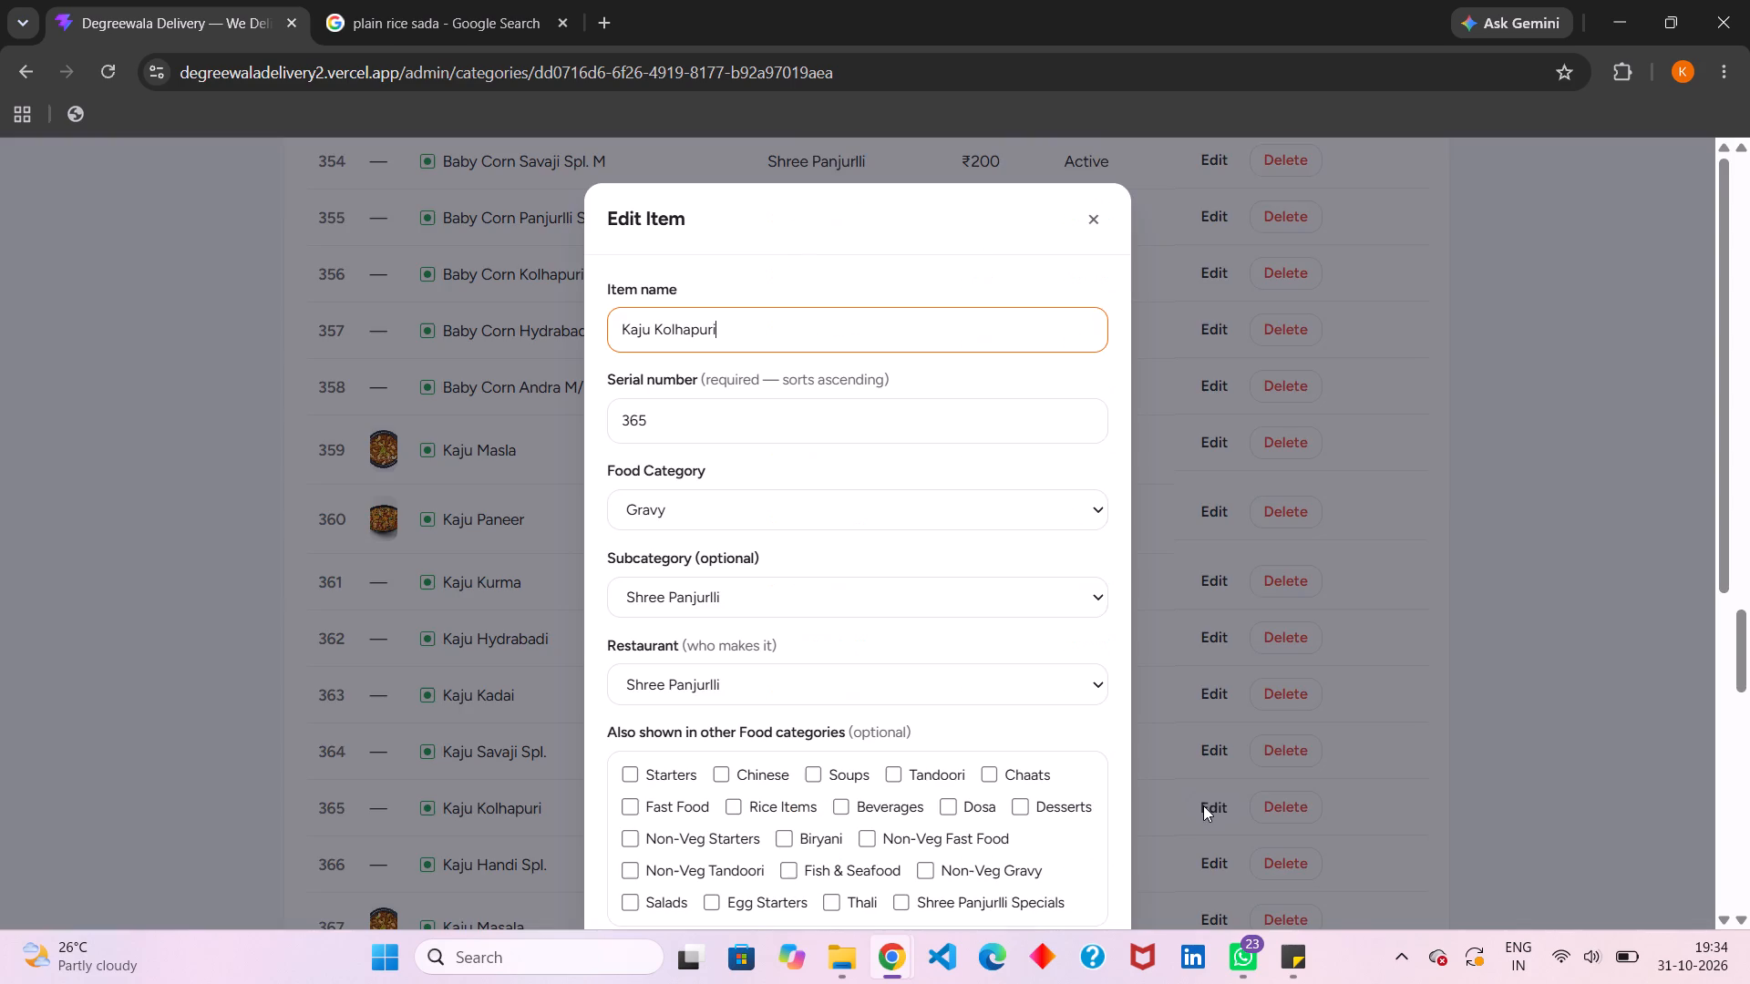
scroll(845, 668, down, 6)
click(652, 752)
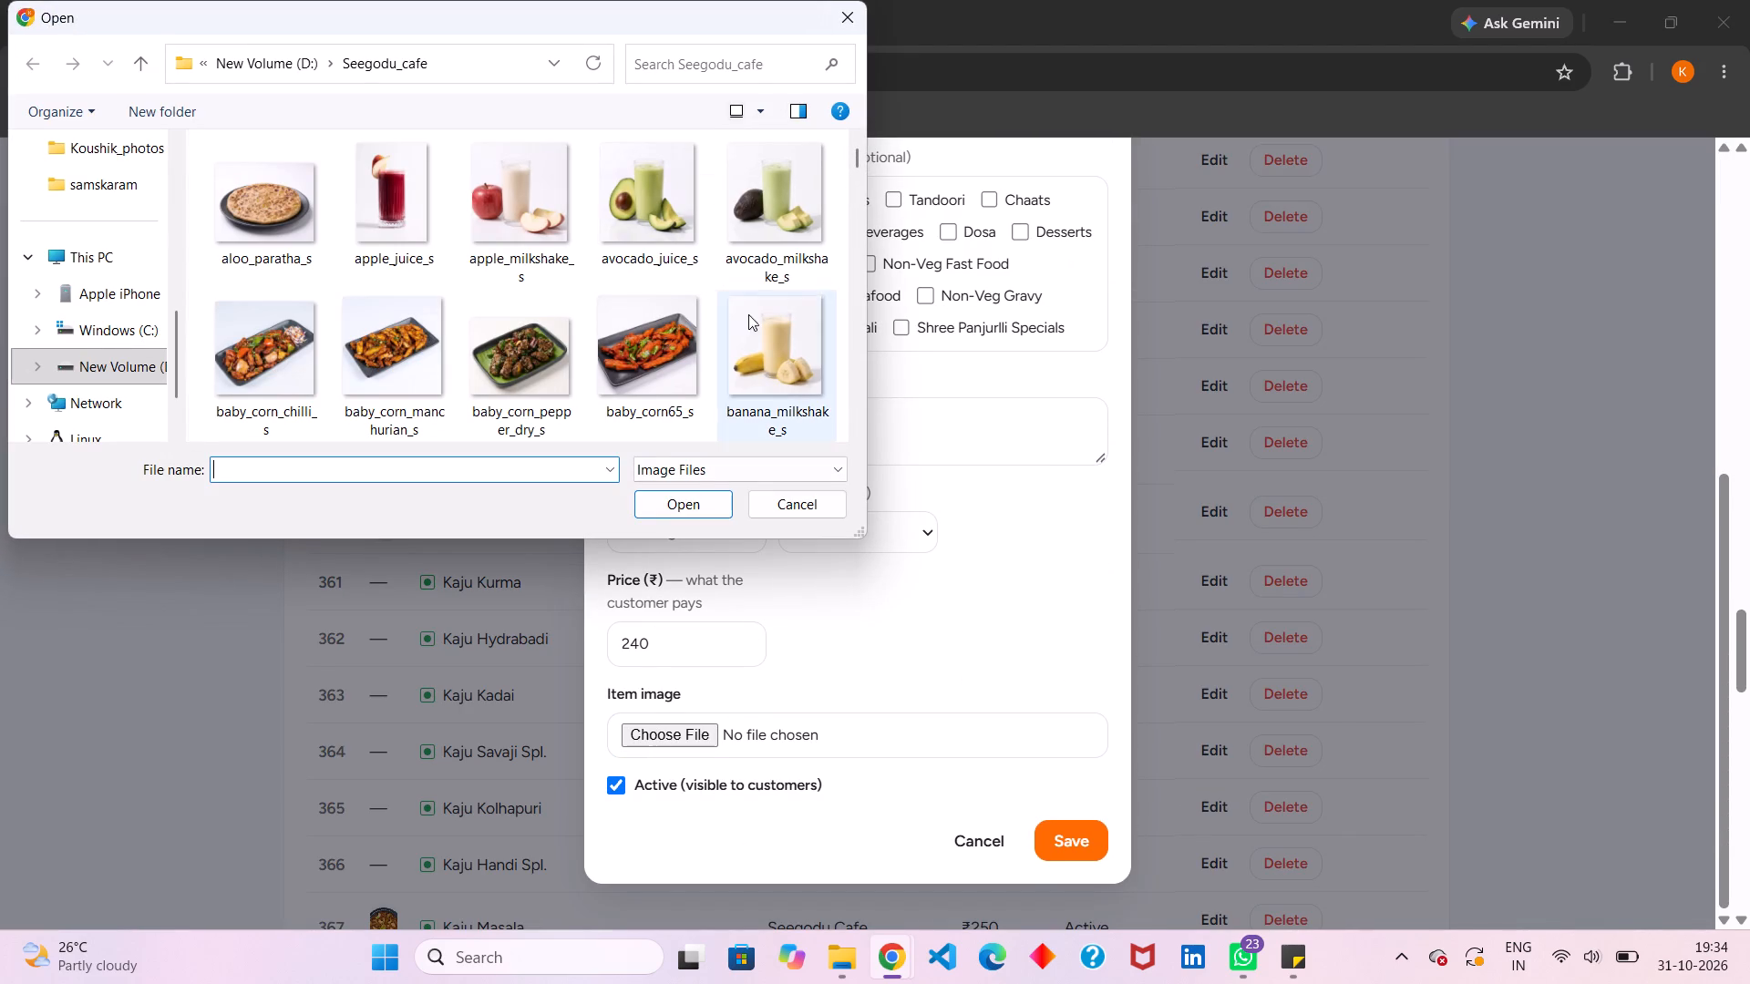
click(740, 54)
click(723, 64)
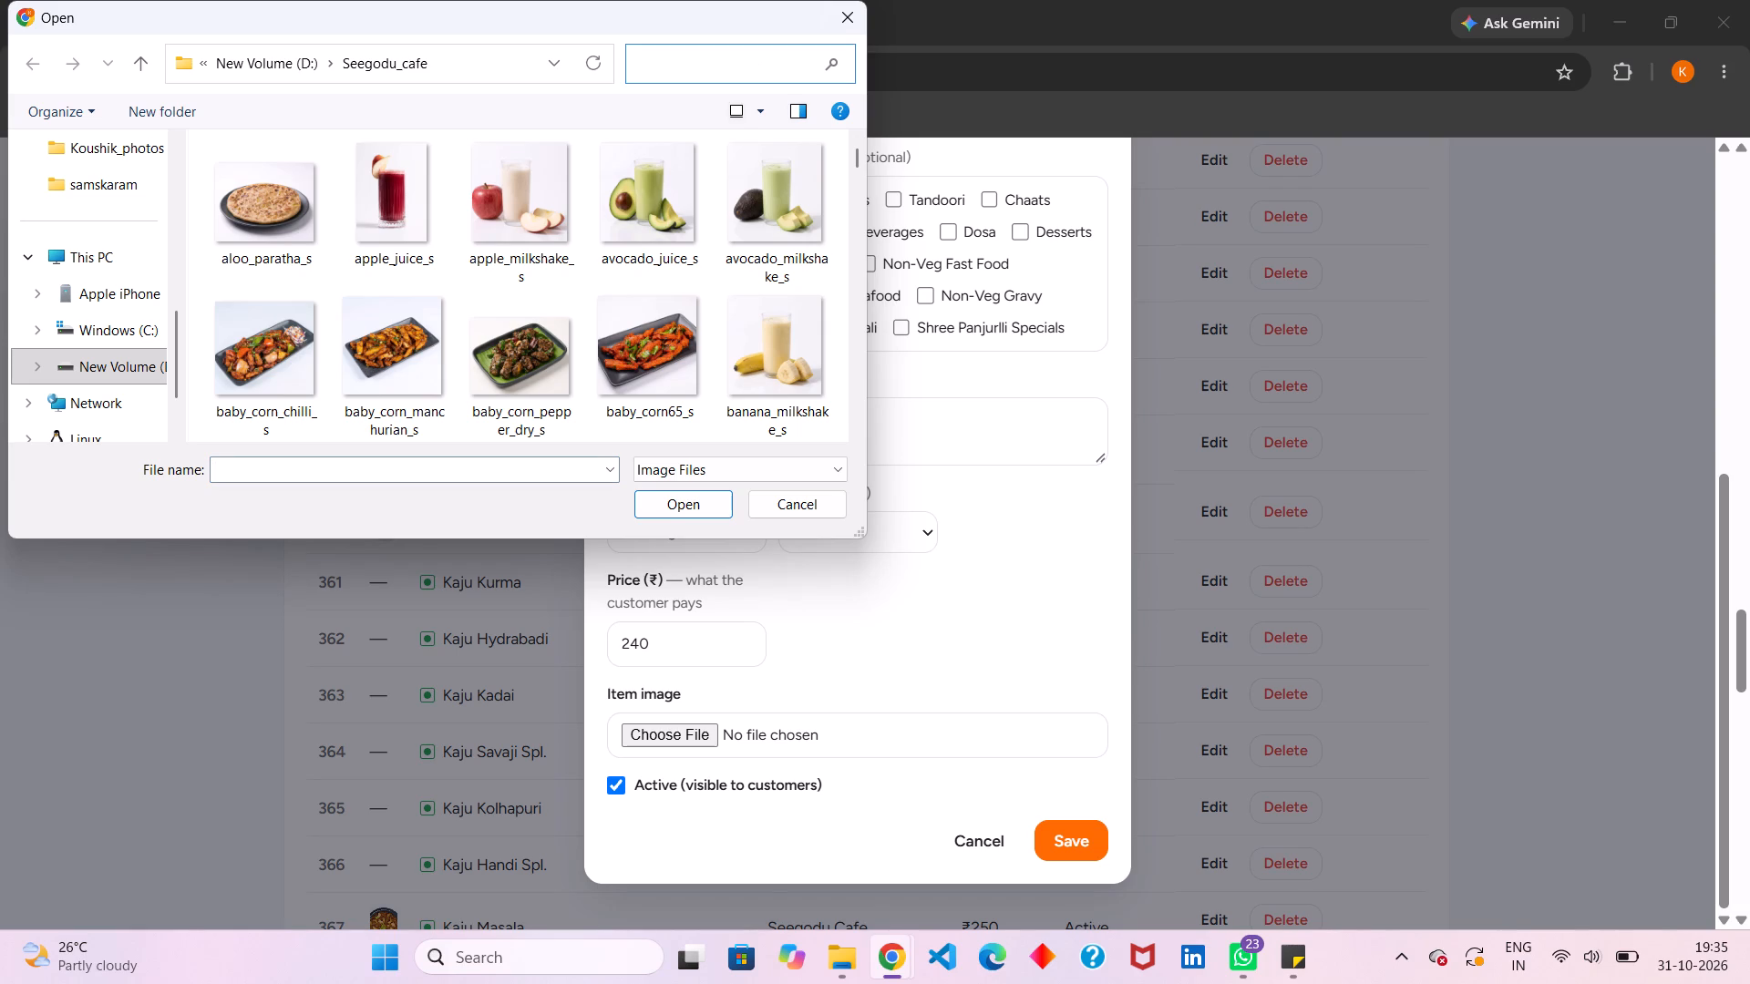
text(kaju)
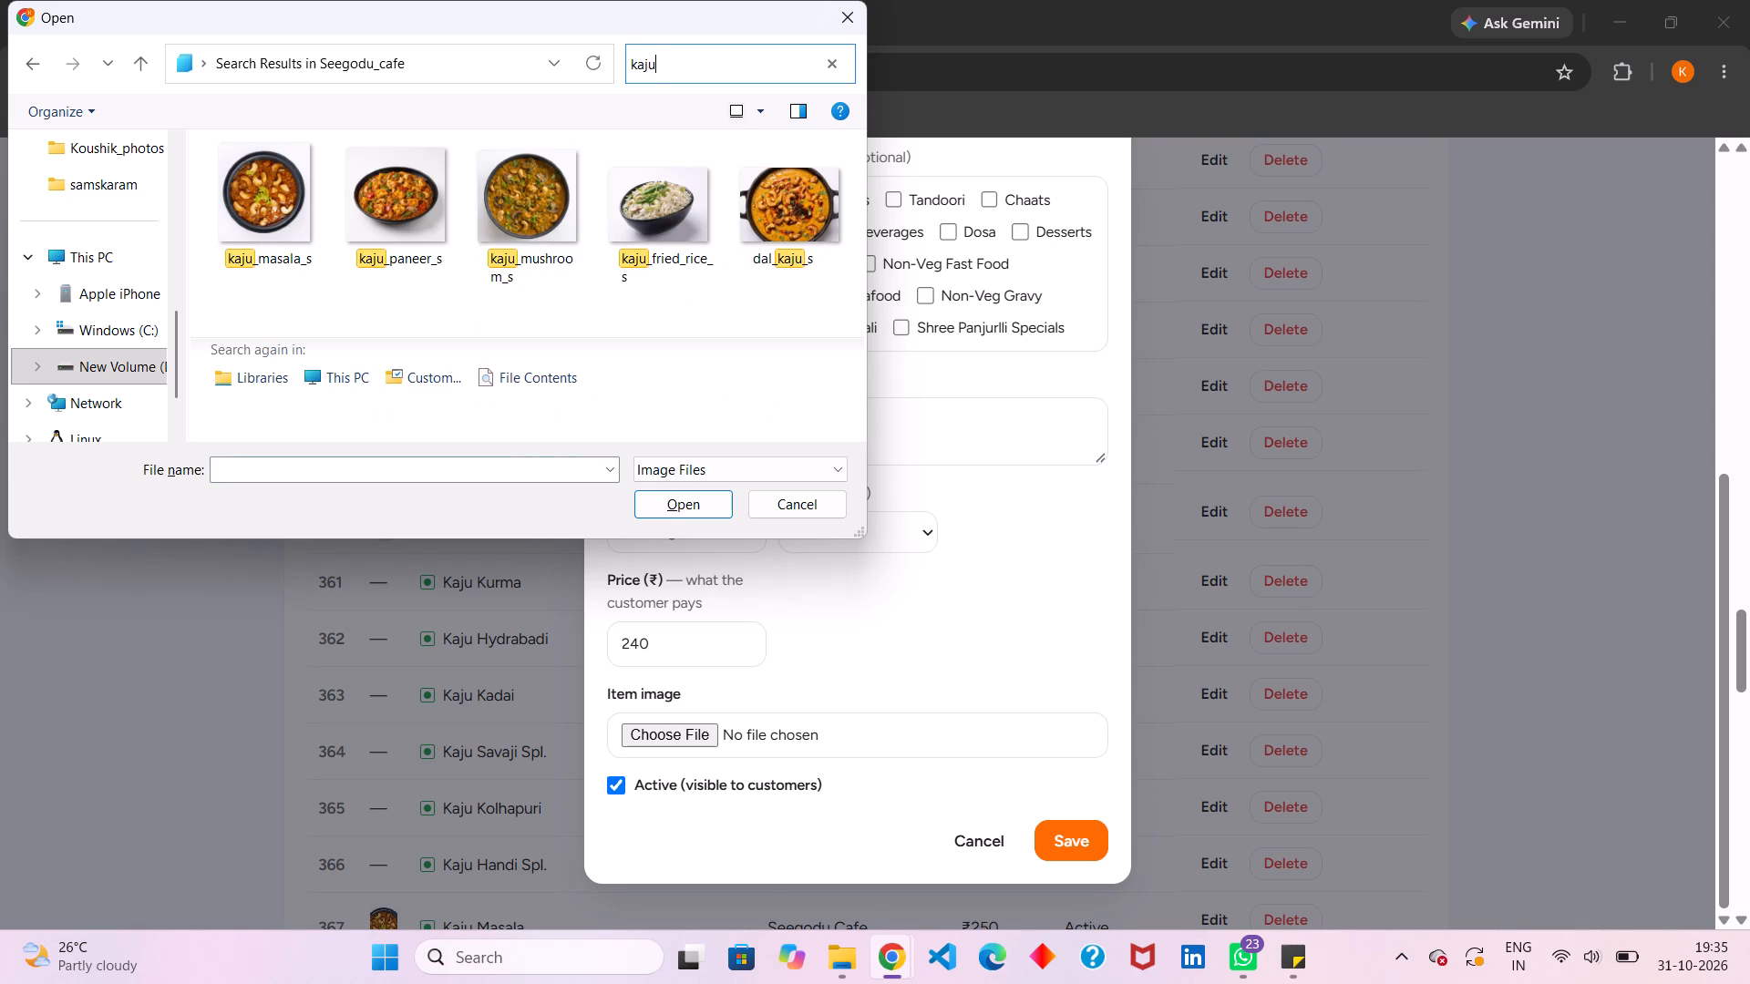
text(ko)
key(BackSpace)
key(BackSpace)
key(space)
text(kol)
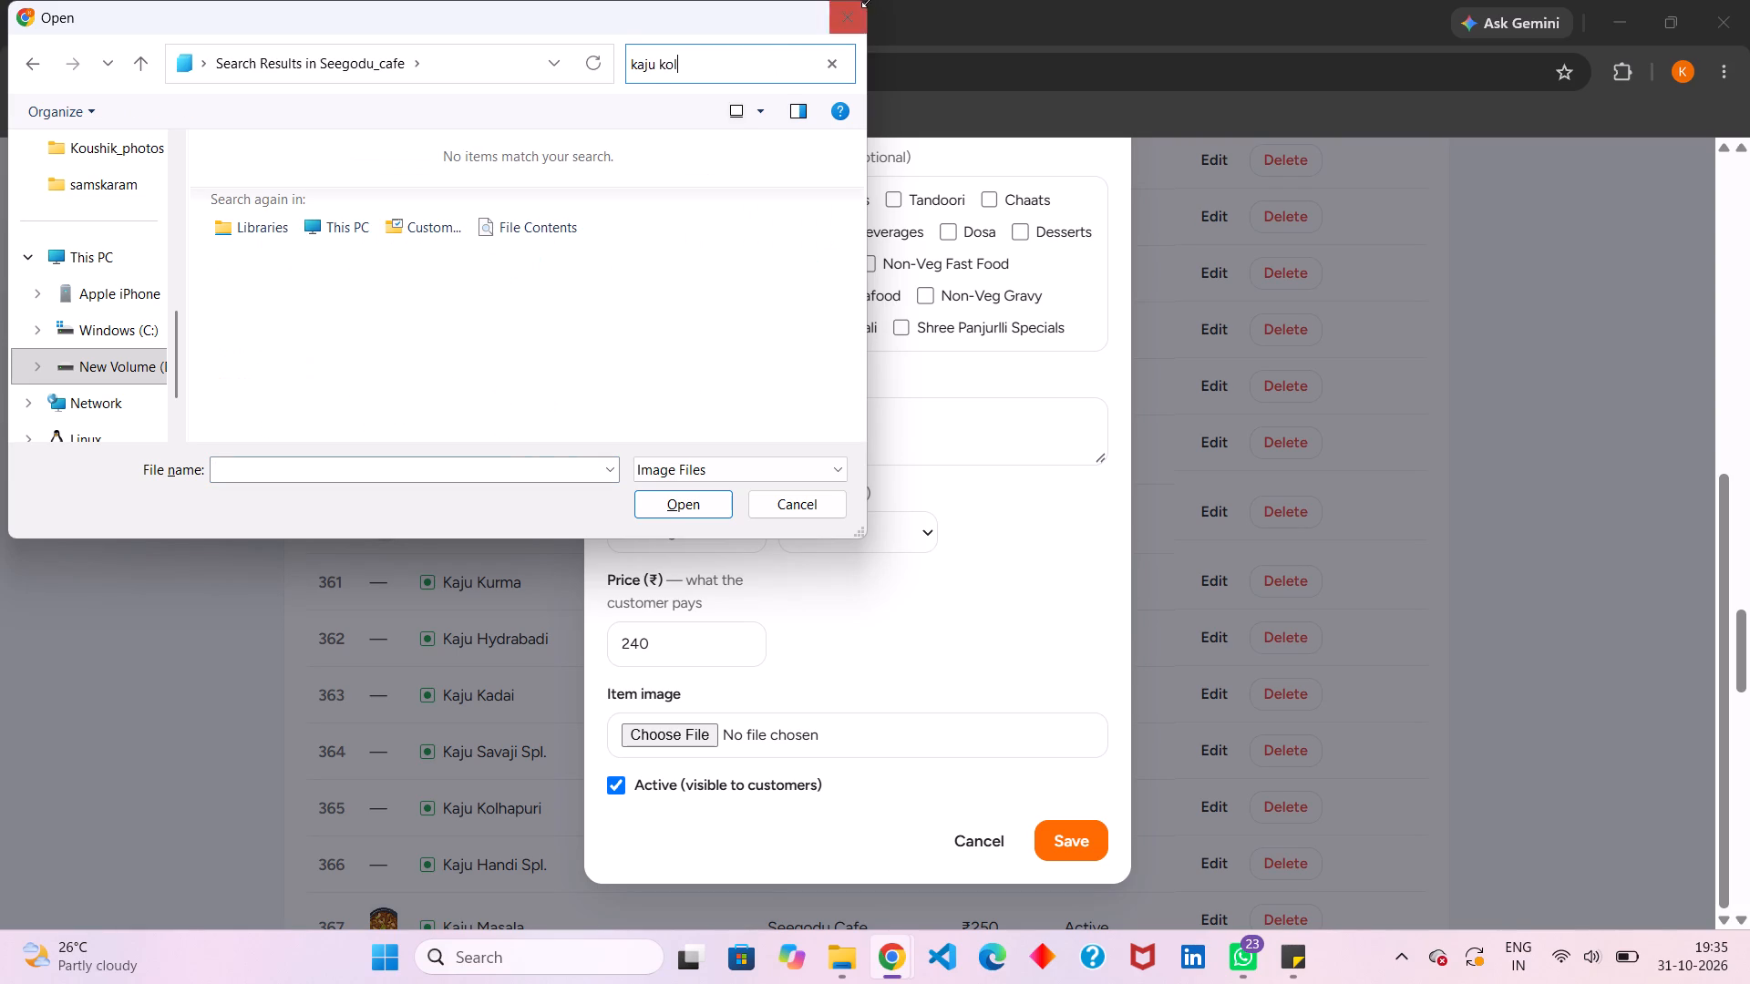
click(869, 0)
click(866, 11)
click(1004, 828)
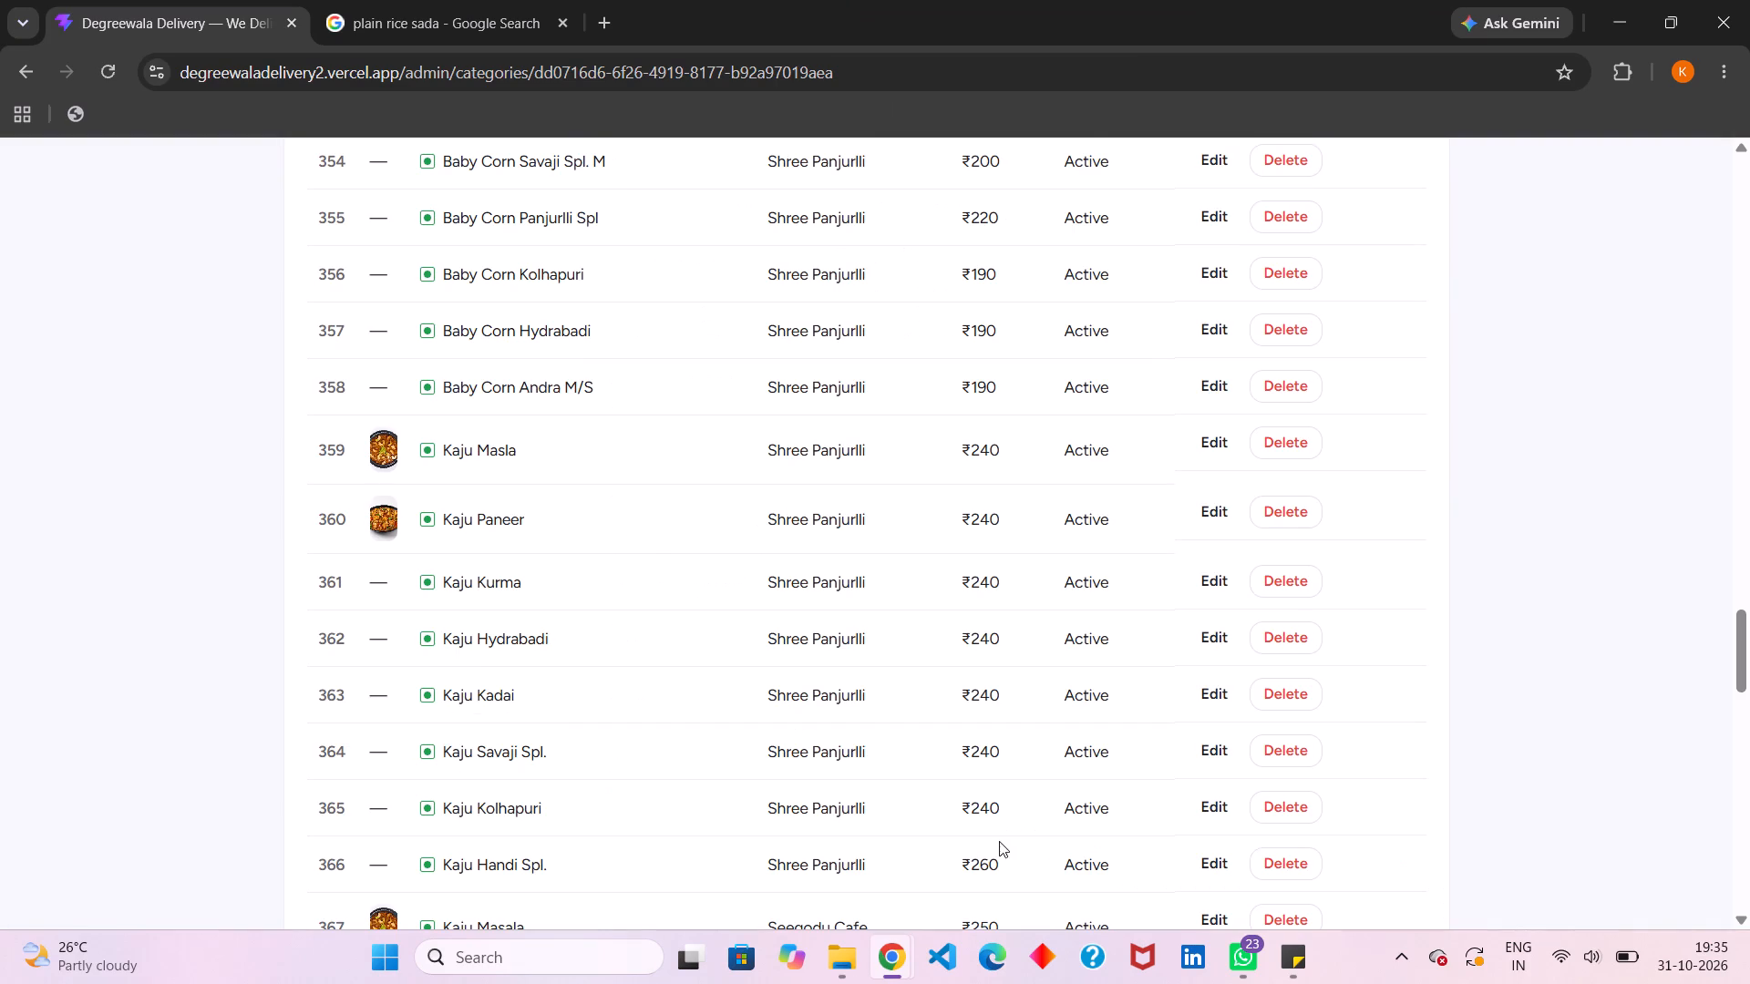
Add the plain_palak_s picture from the Seegodu_cafe folder to Shree Panjurlli's Plain Palak item and save it.
scroll(502, 801, down, 1)
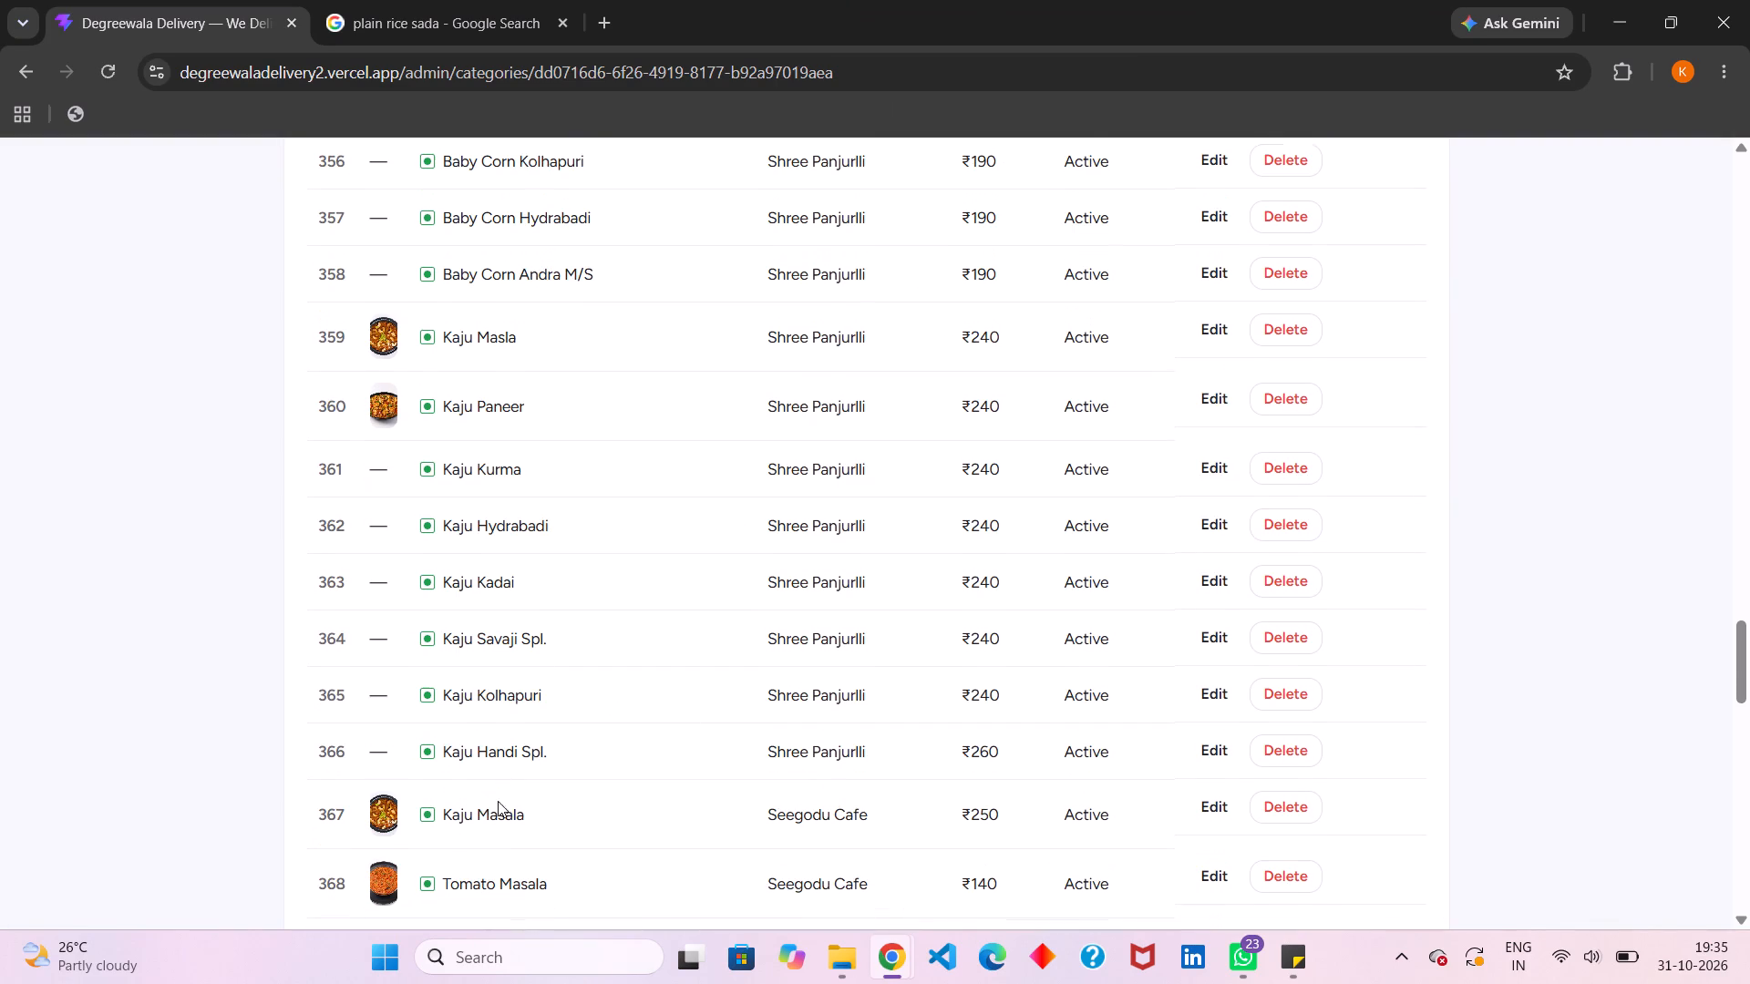
scroll(437, 788, down, 3)
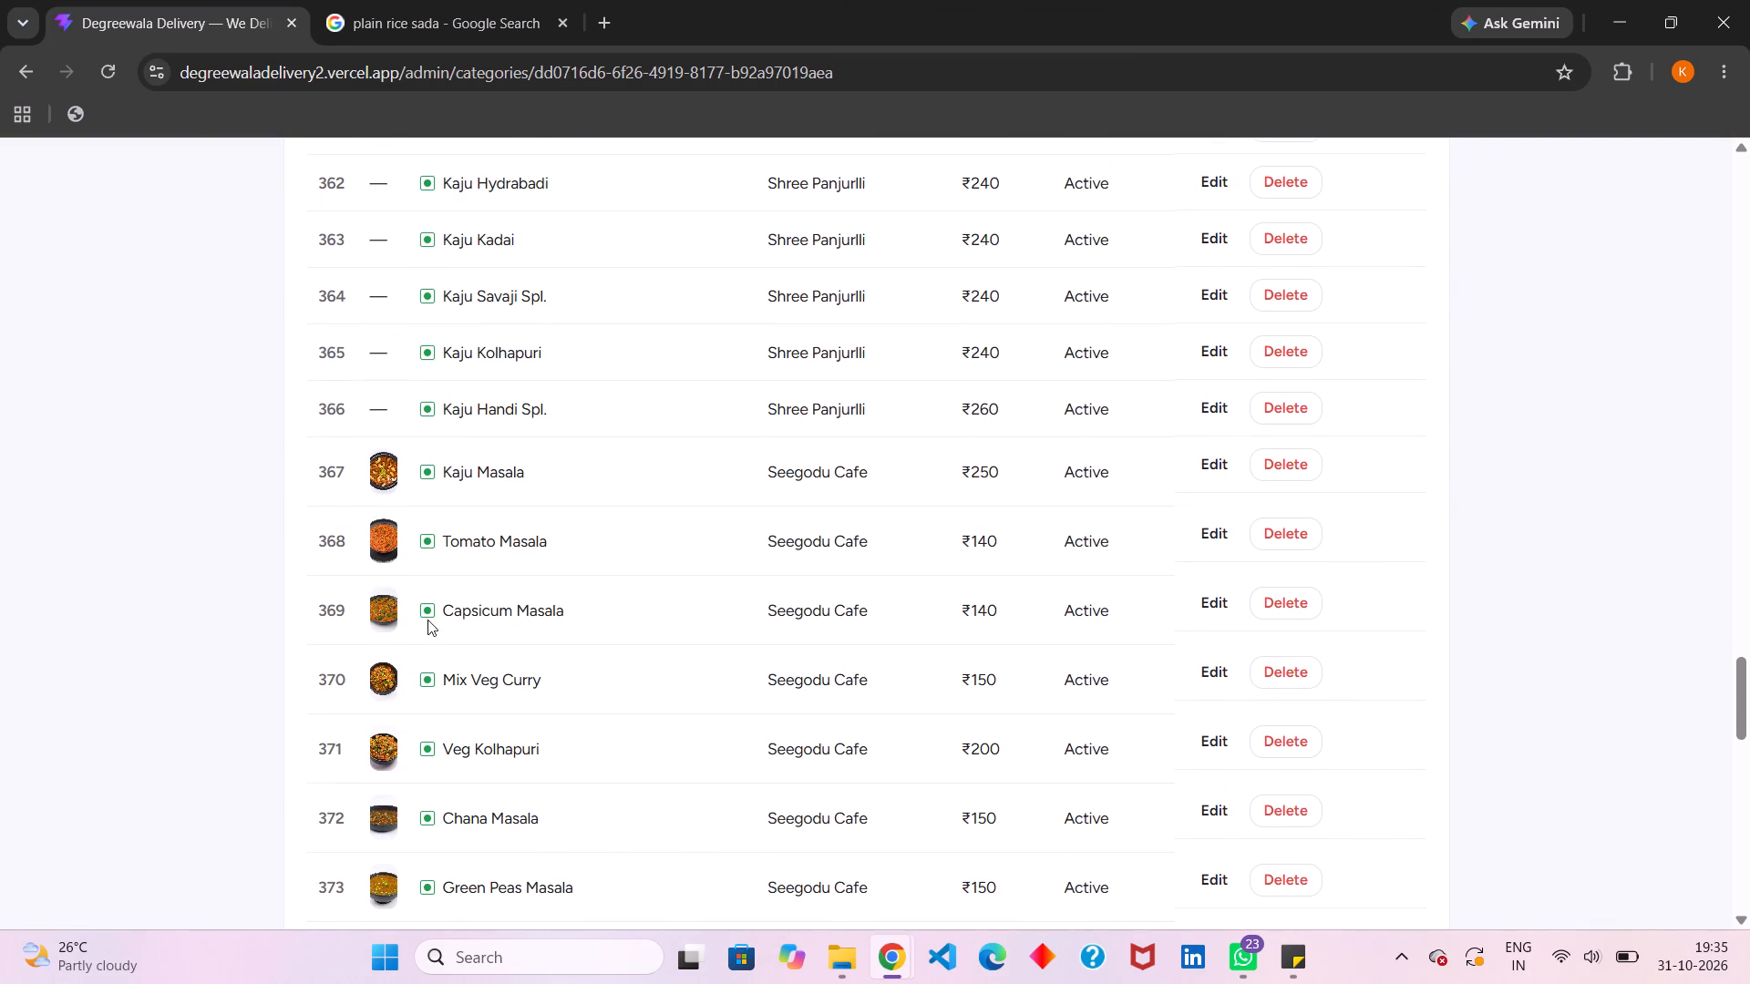
scroll(447, 641, down, 7)
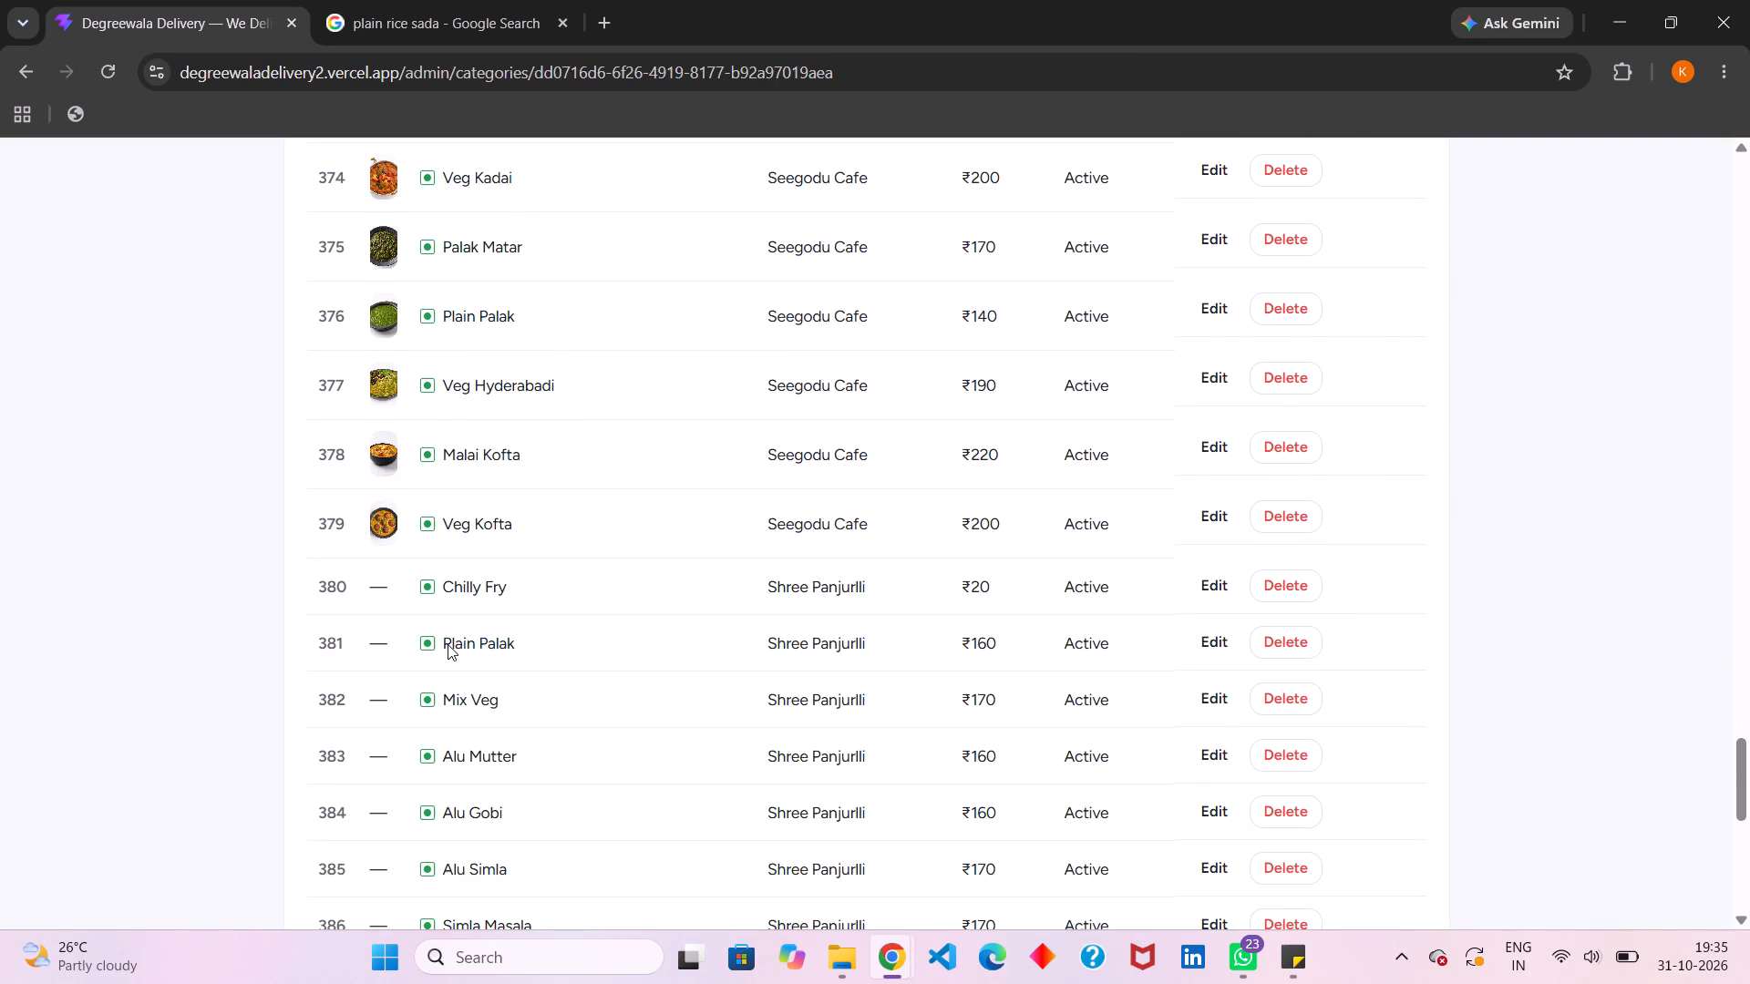
scroll(458, 636, down, 1)
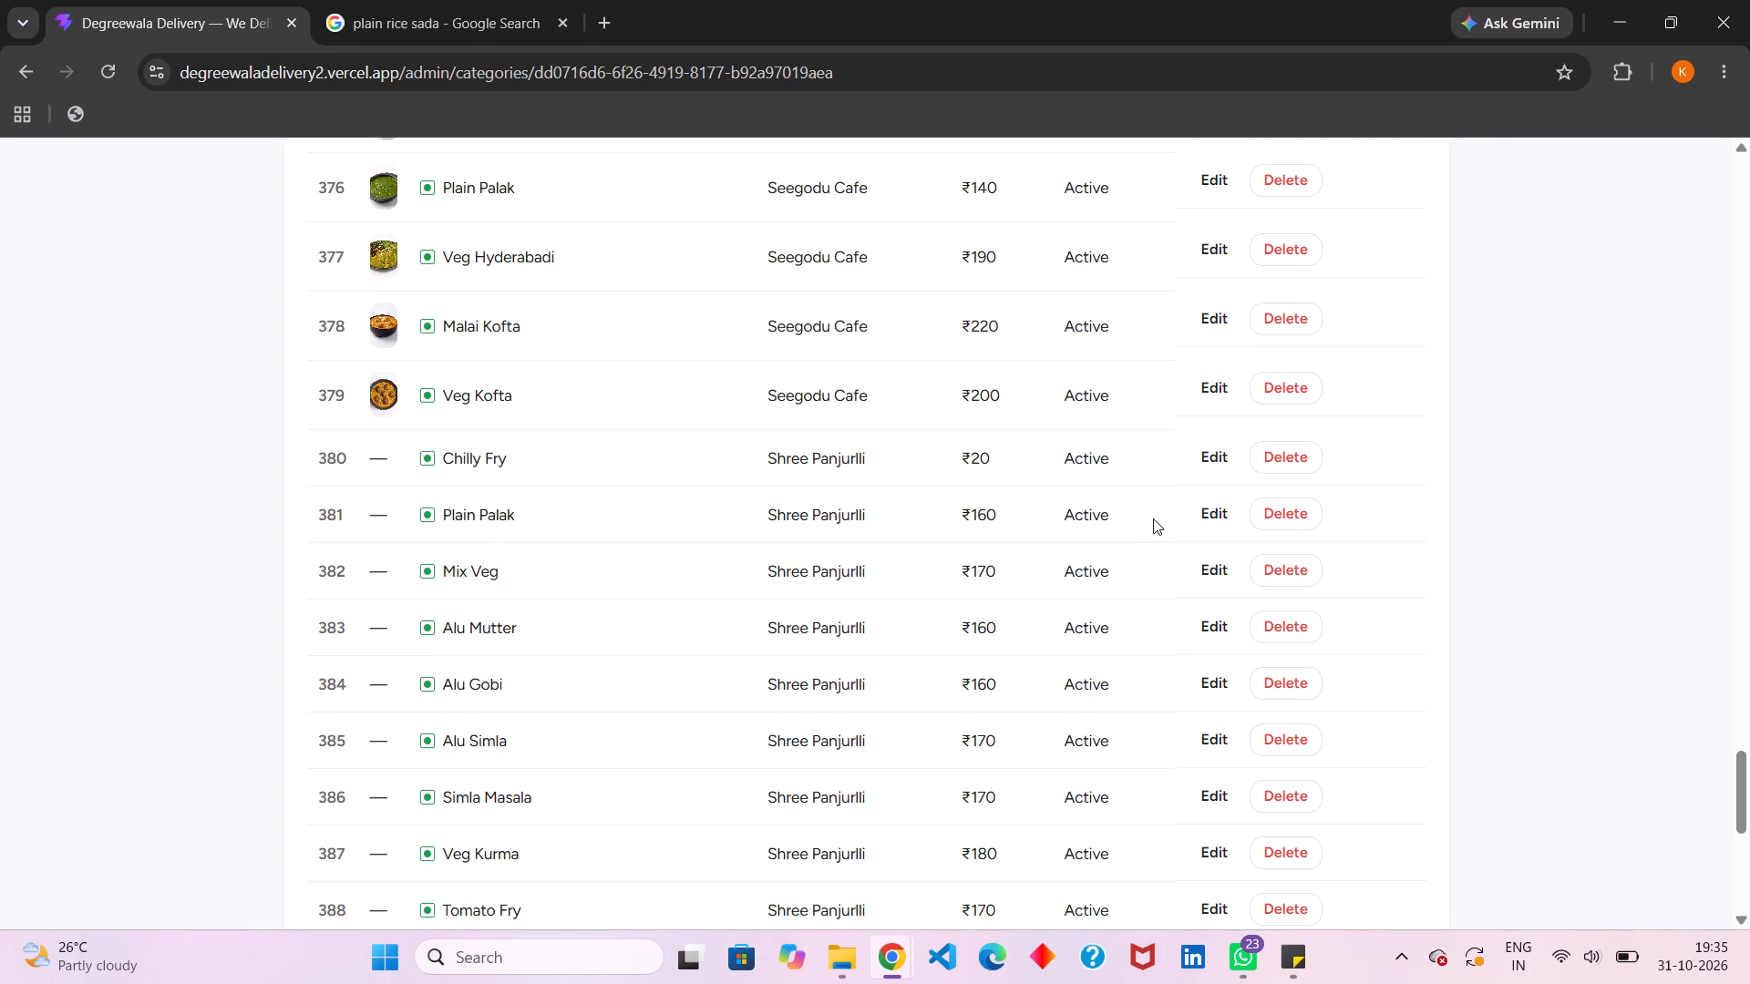
click(1210, 515)
scroll(776, 504, down, 6)
click(678, 743)
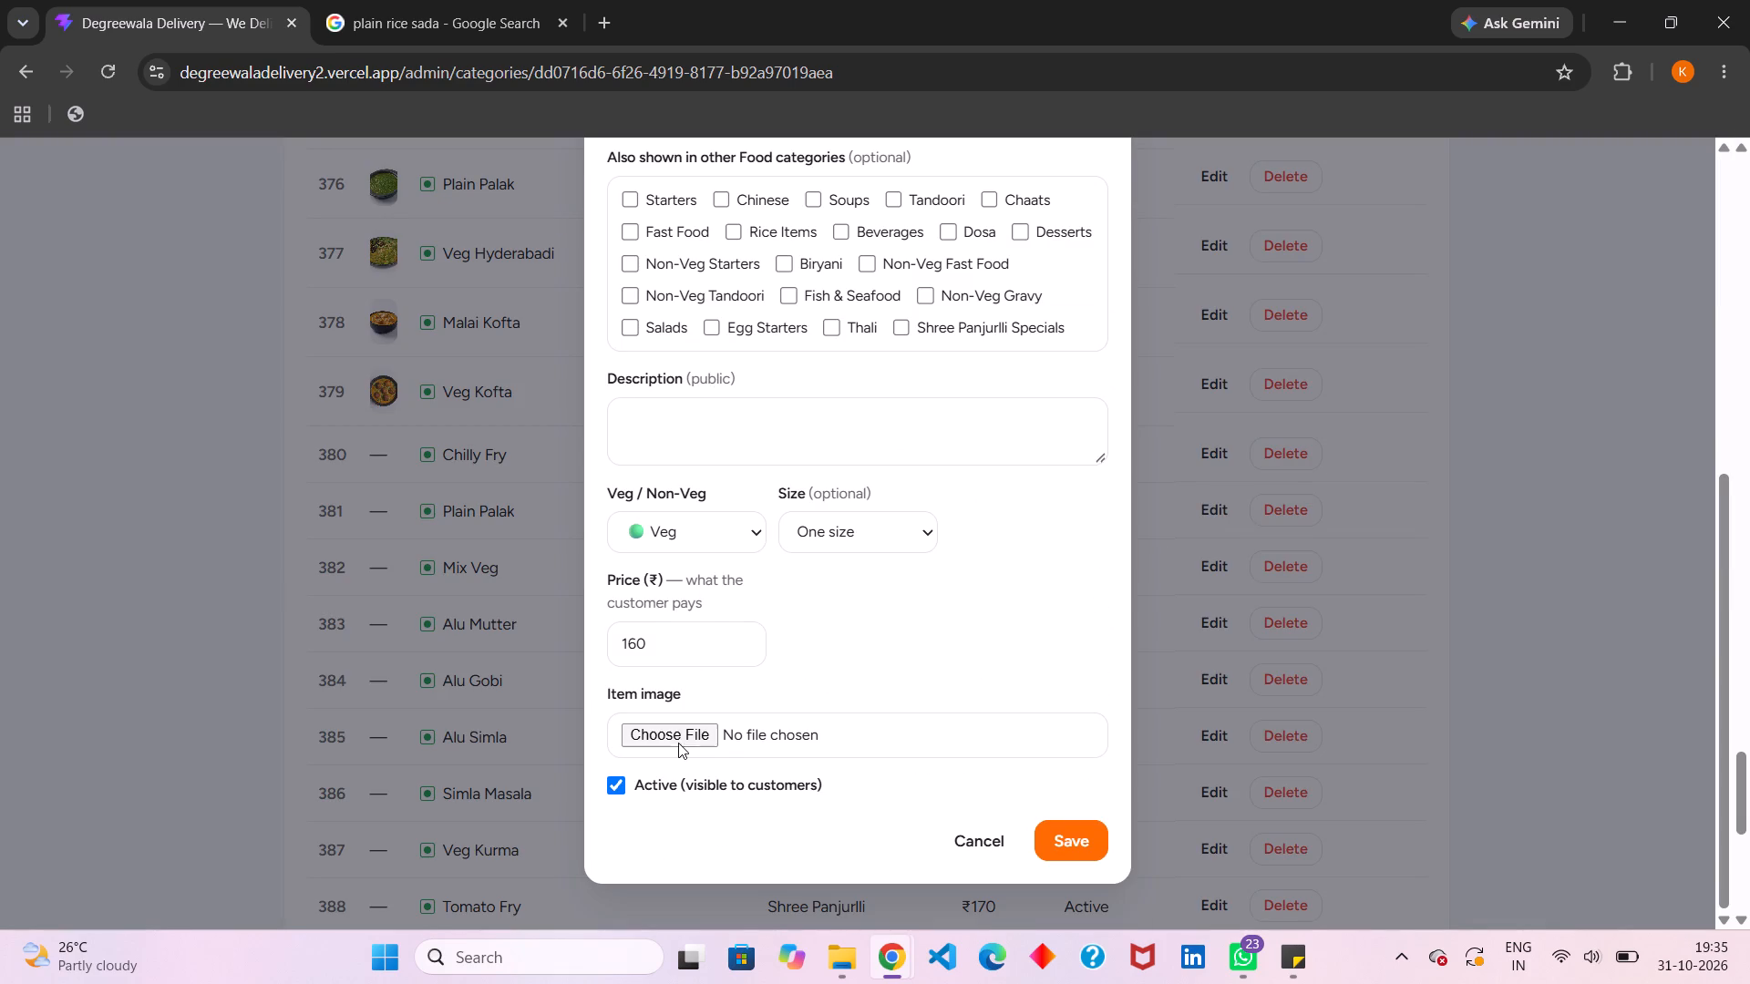
click(786, 71)
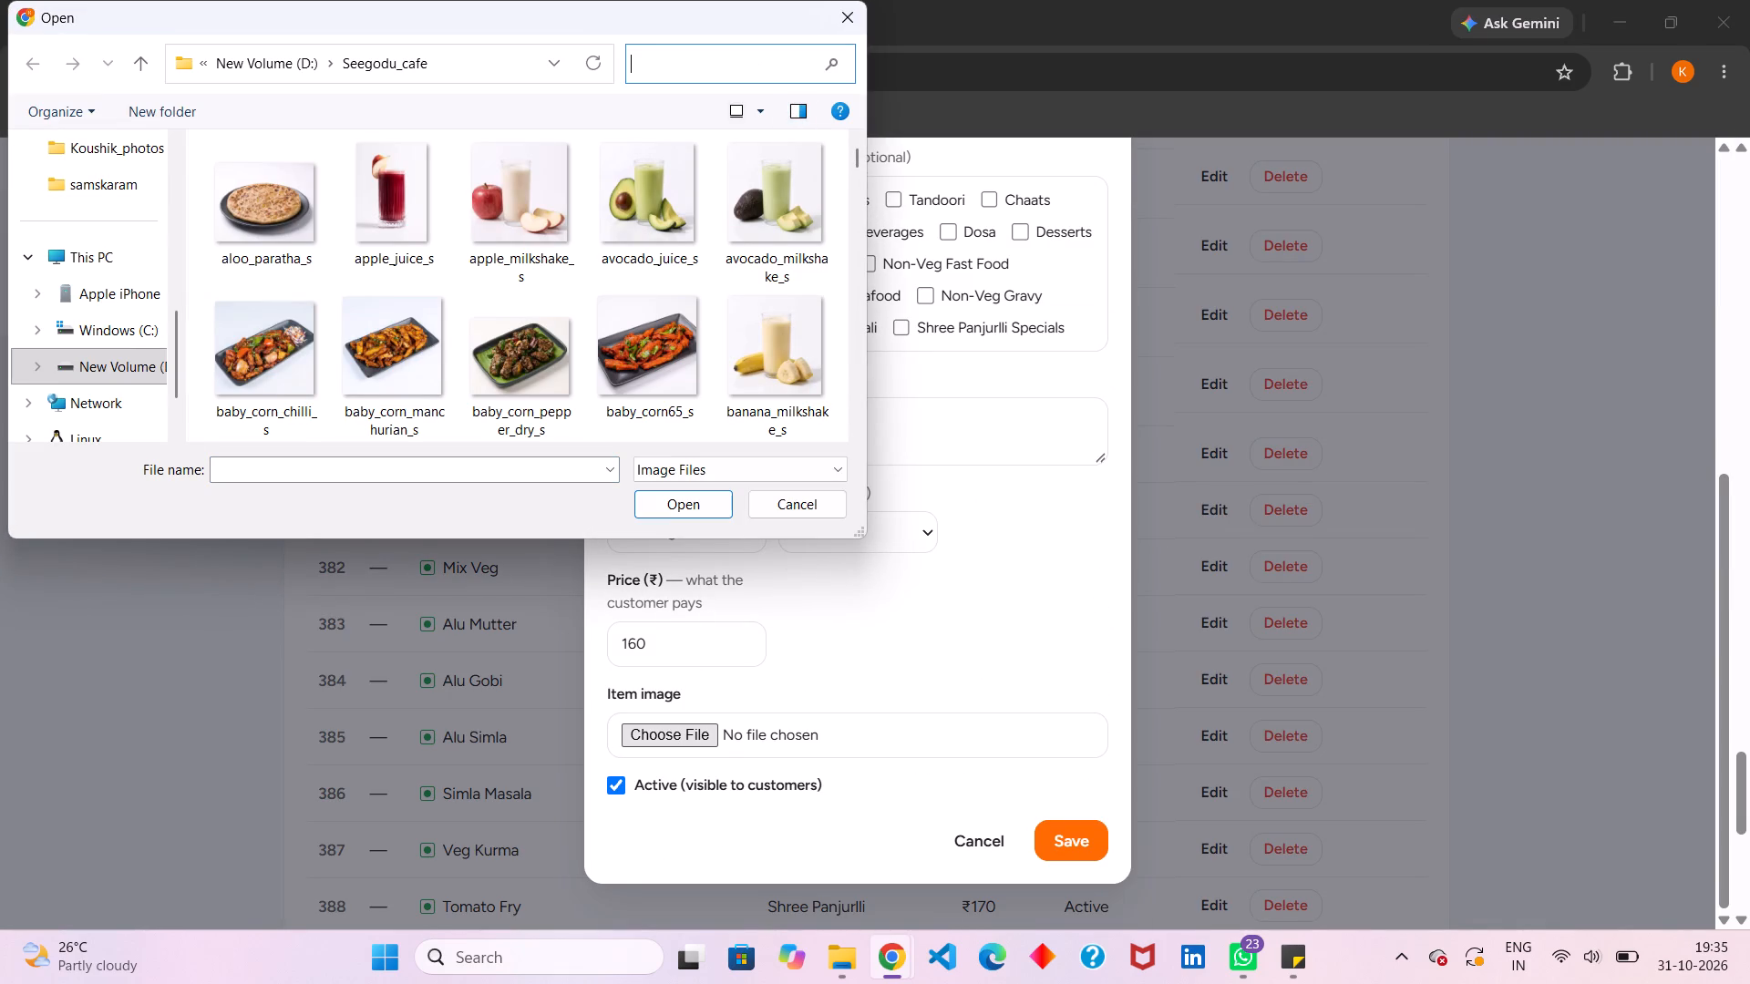
text(plain palak)
double_click(240, 187)
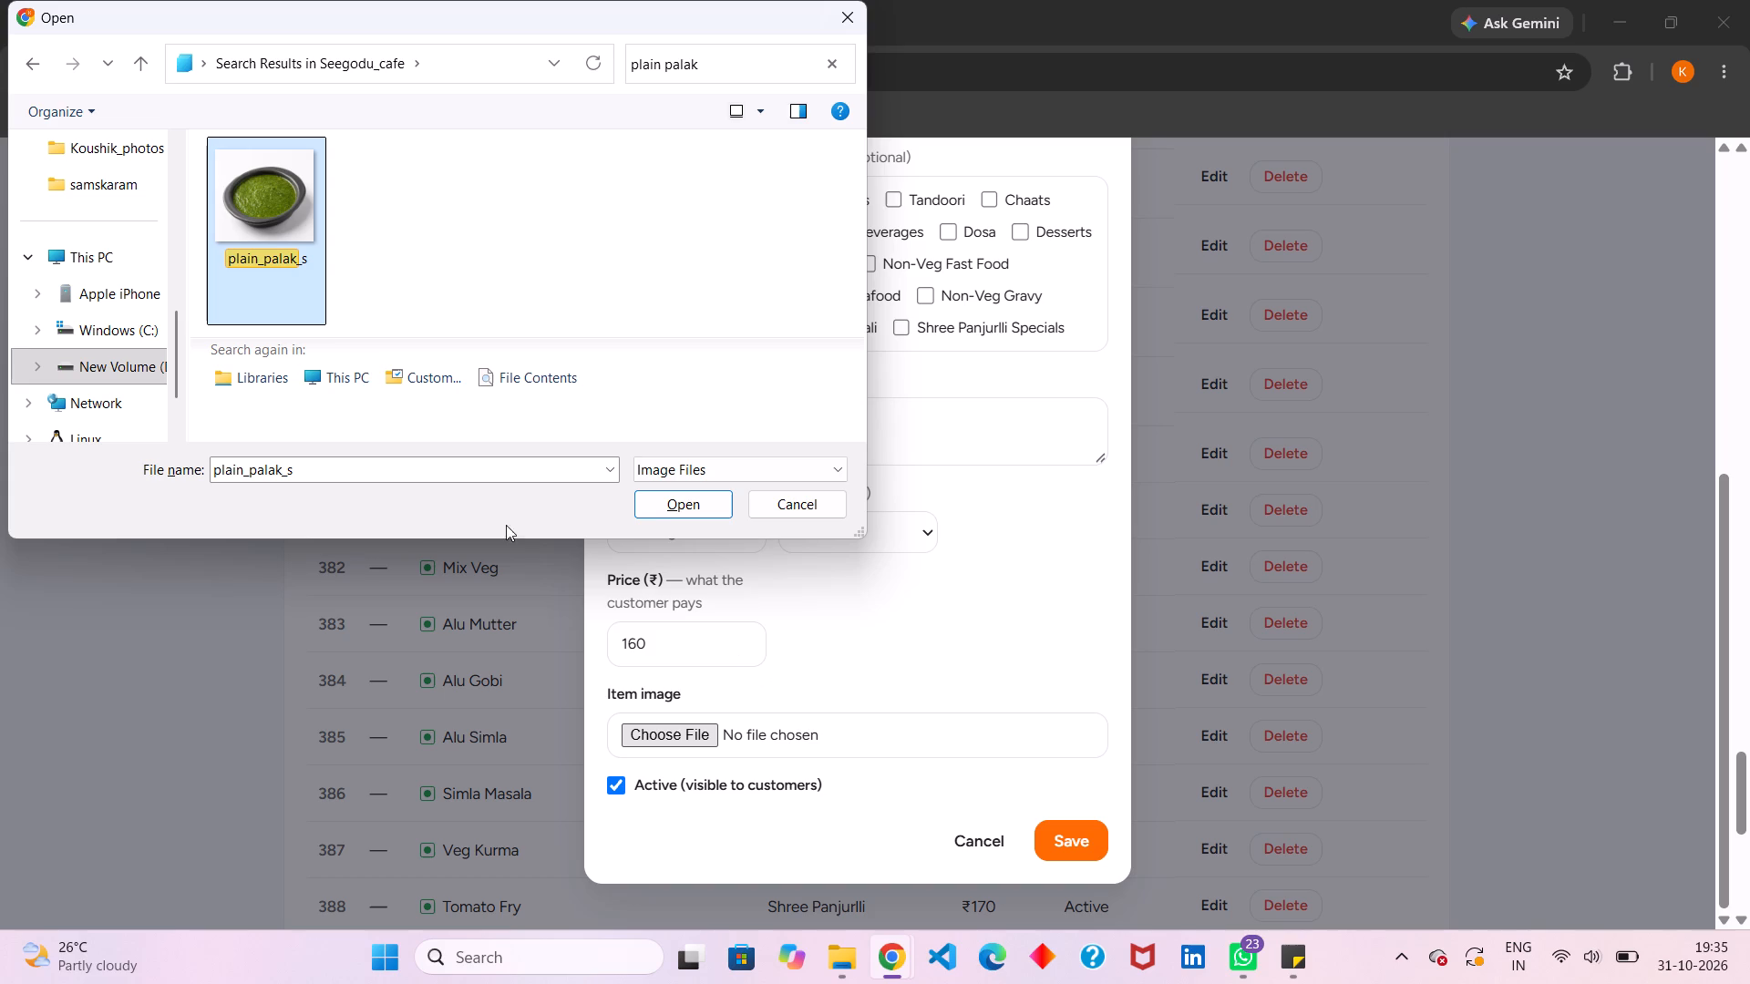
double_click(285, 214)
scroll(895, 770, down, 6)
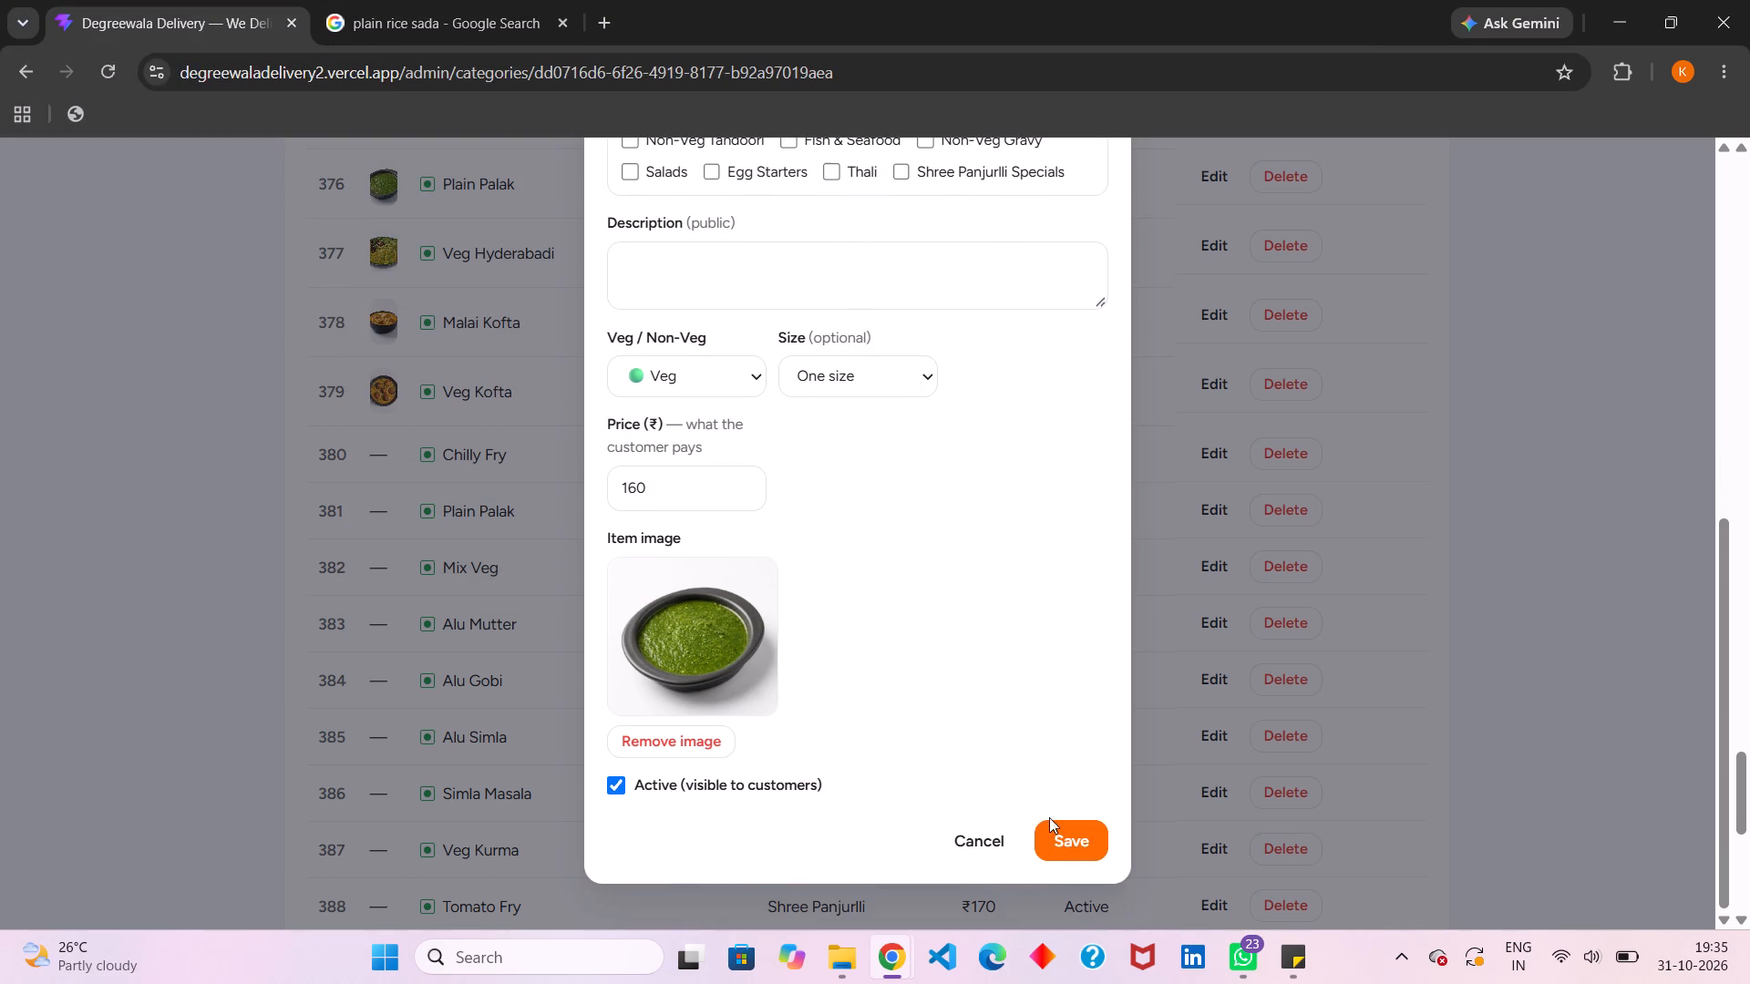
click(1074, 835)
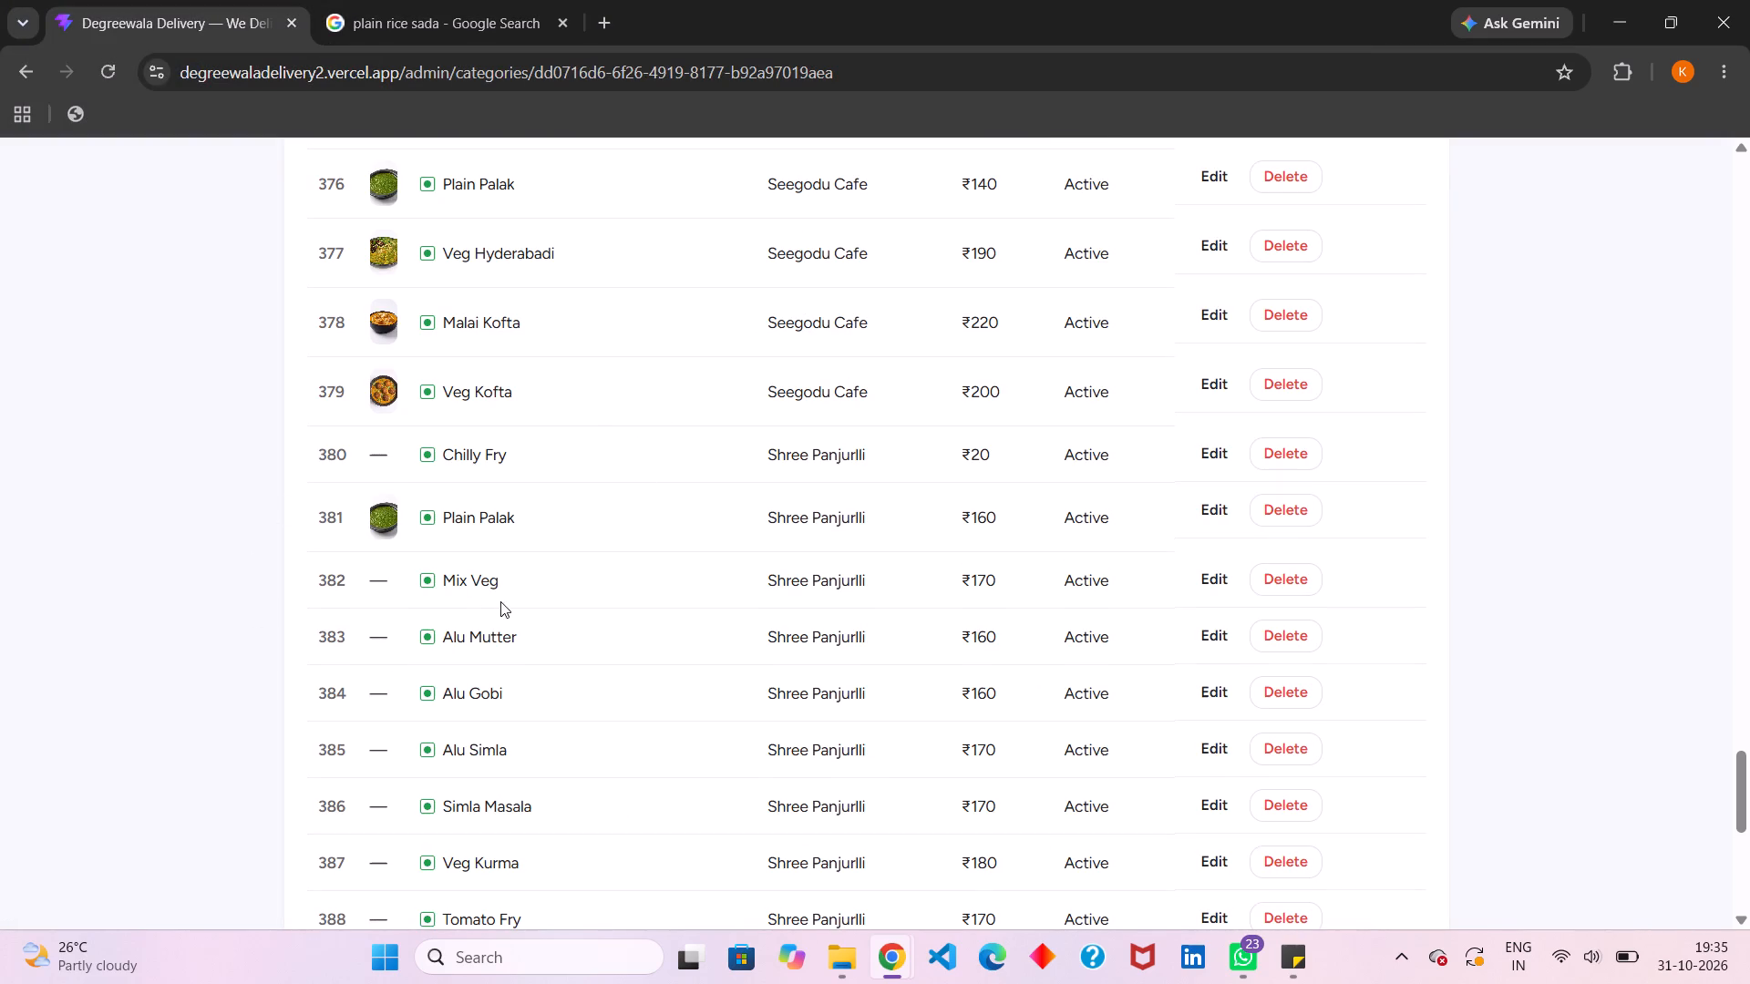
Add the veg_kadai_s picture from the Seegodu_cafe folder to Shree Panjurlli's Veg Kadai item and save it.
scroll(512, 655, down, 2)
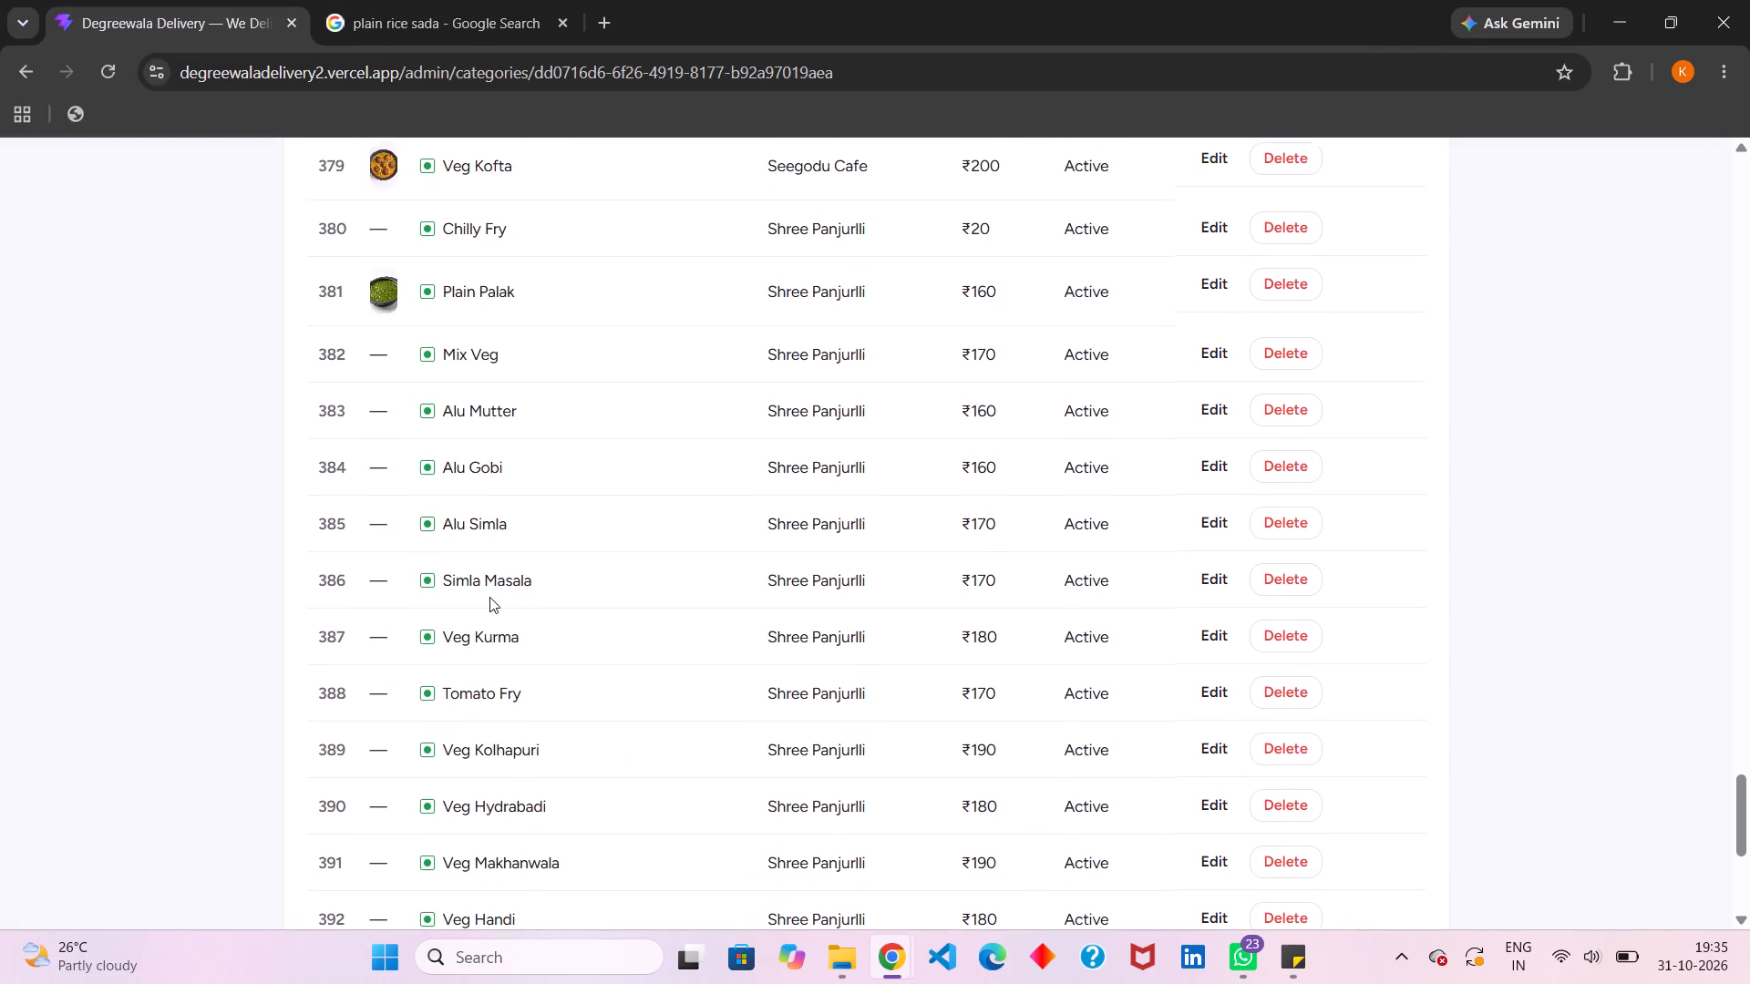
scroll(489, 597, down, 7)
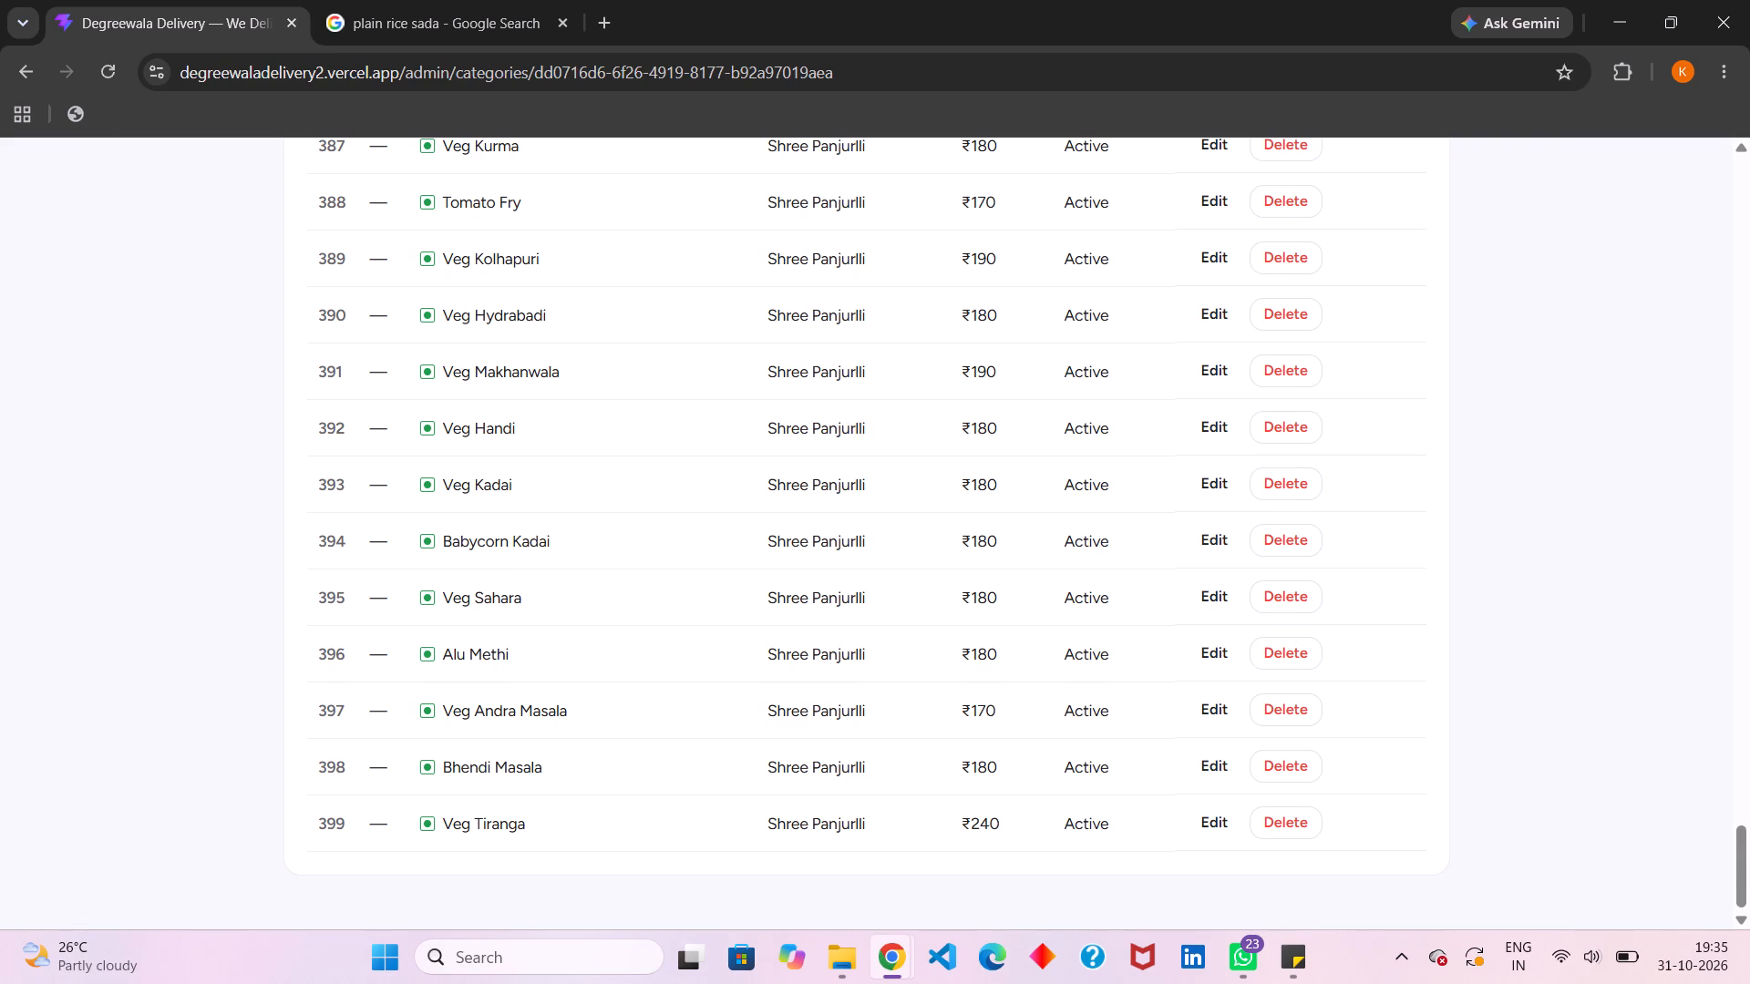
click(1195, 482)
scroll(829, 549, down, 6)
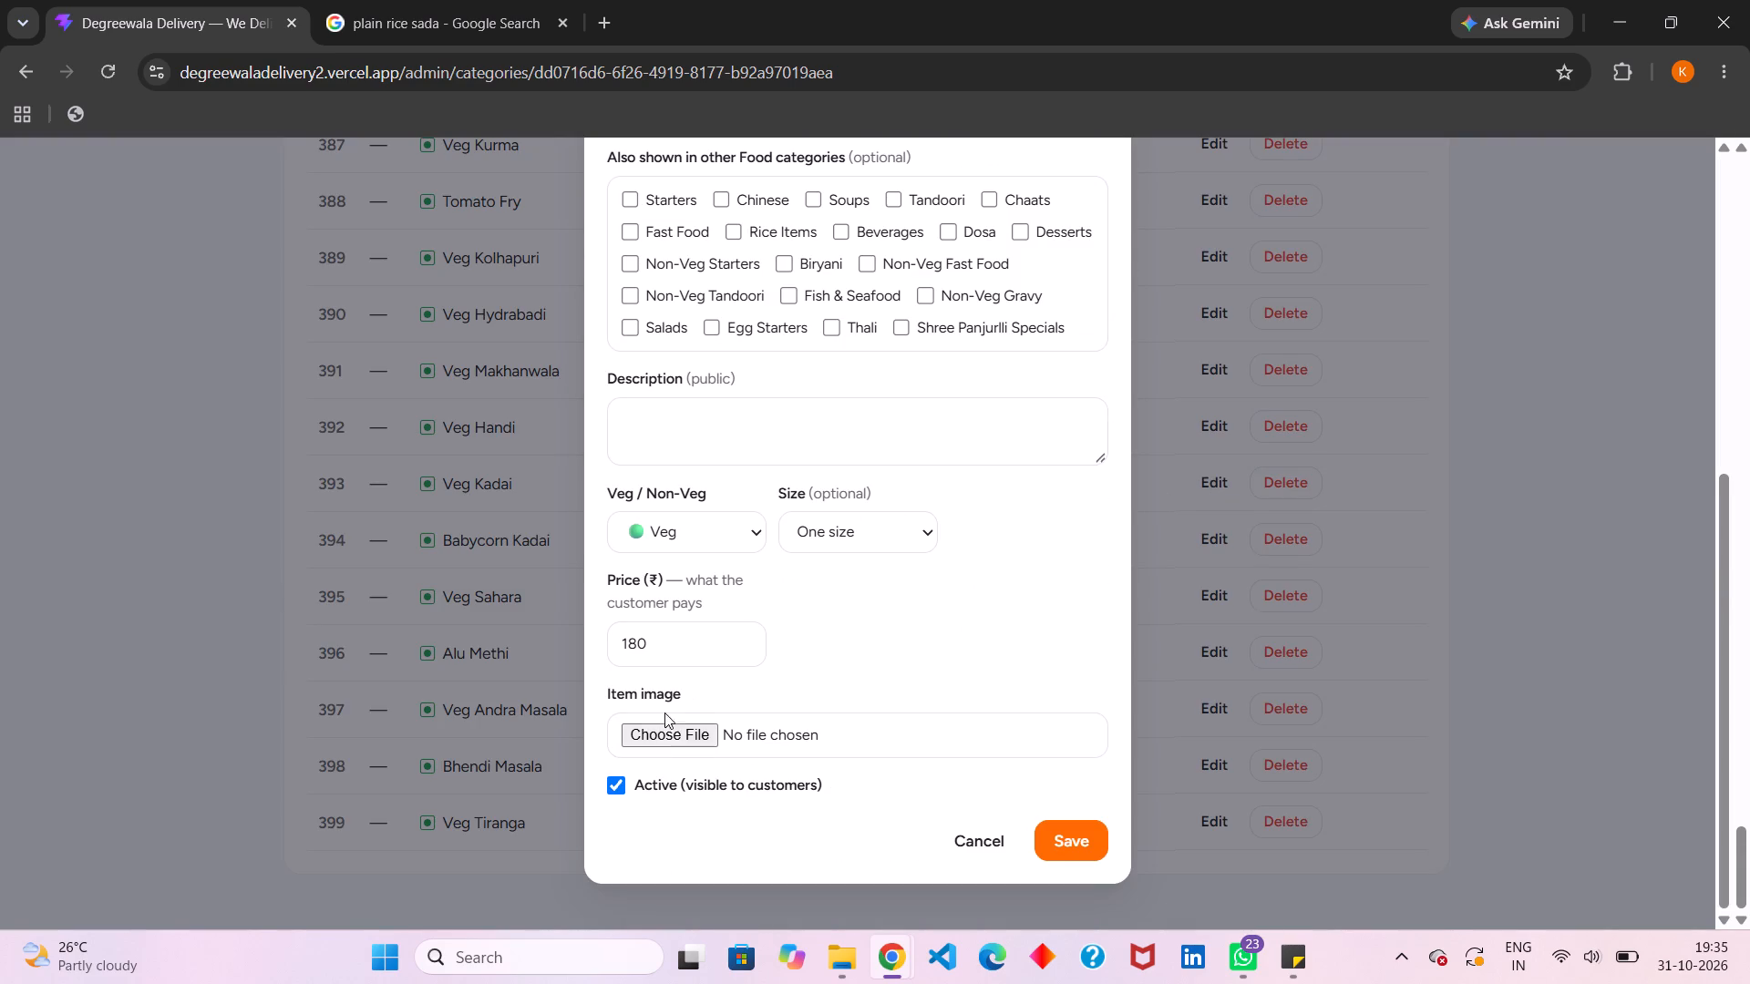
click(665, 738)
click(662, 59)
text(veg kadai)
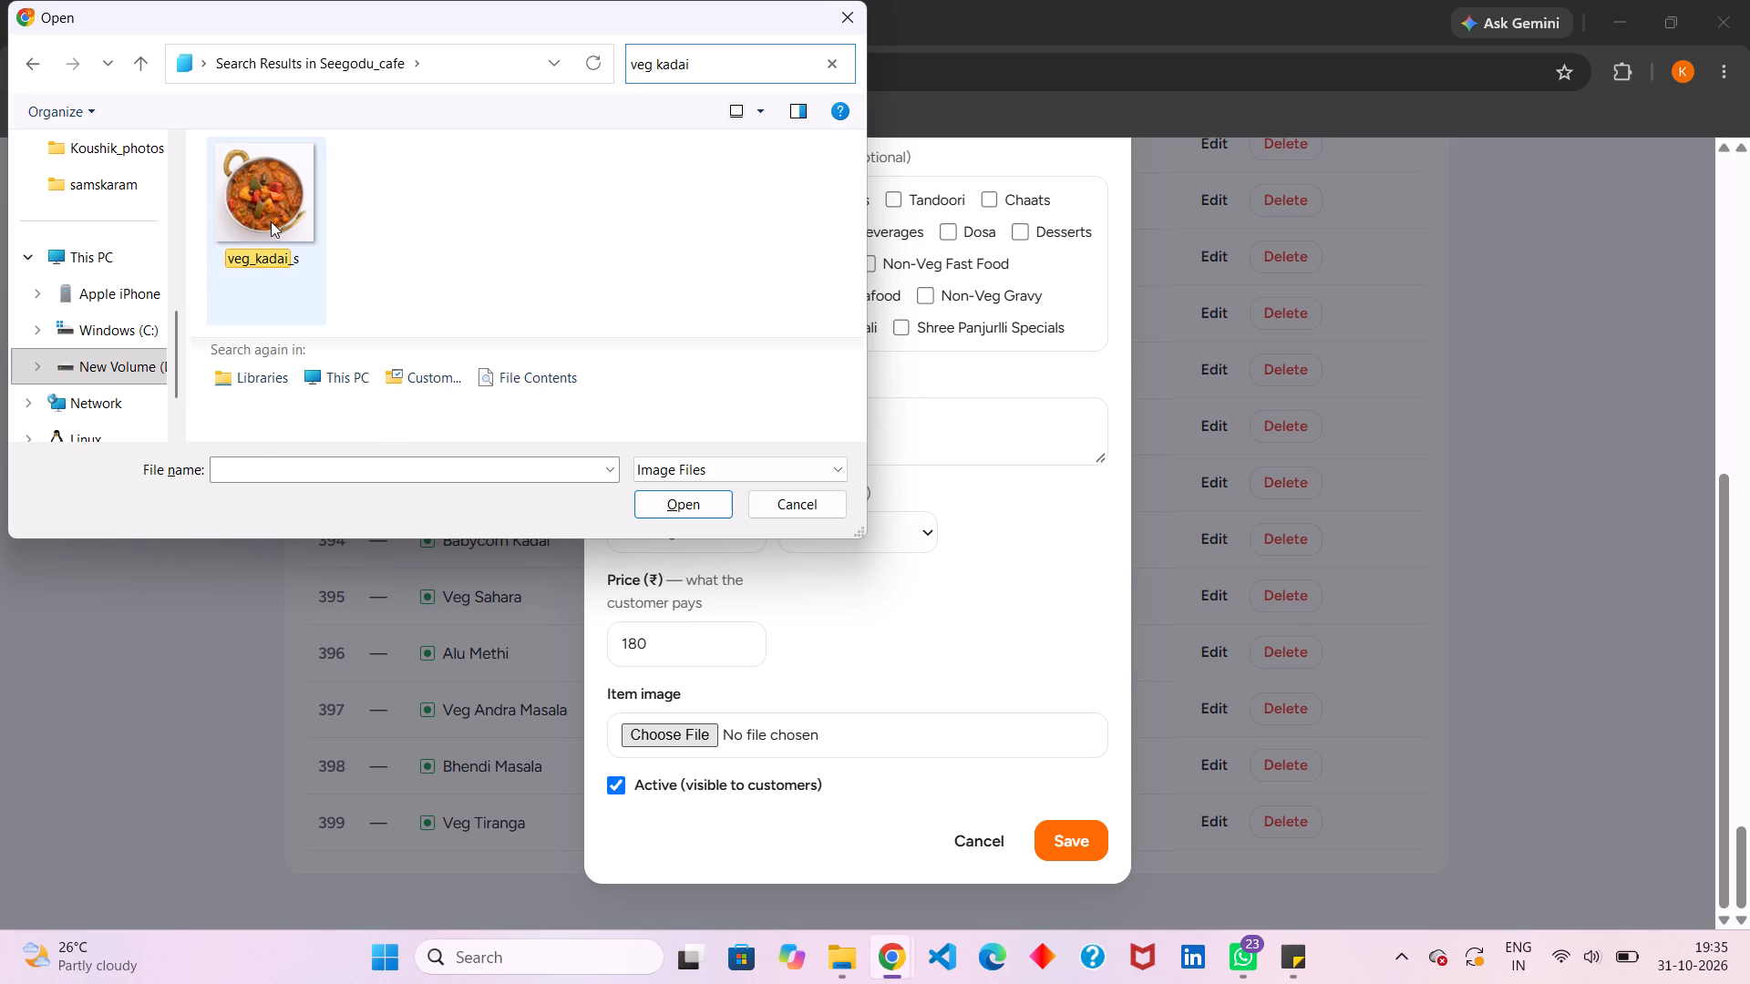
double_click(269, 220)
scroll(860, 615, down, 6)
click(1074, 826)
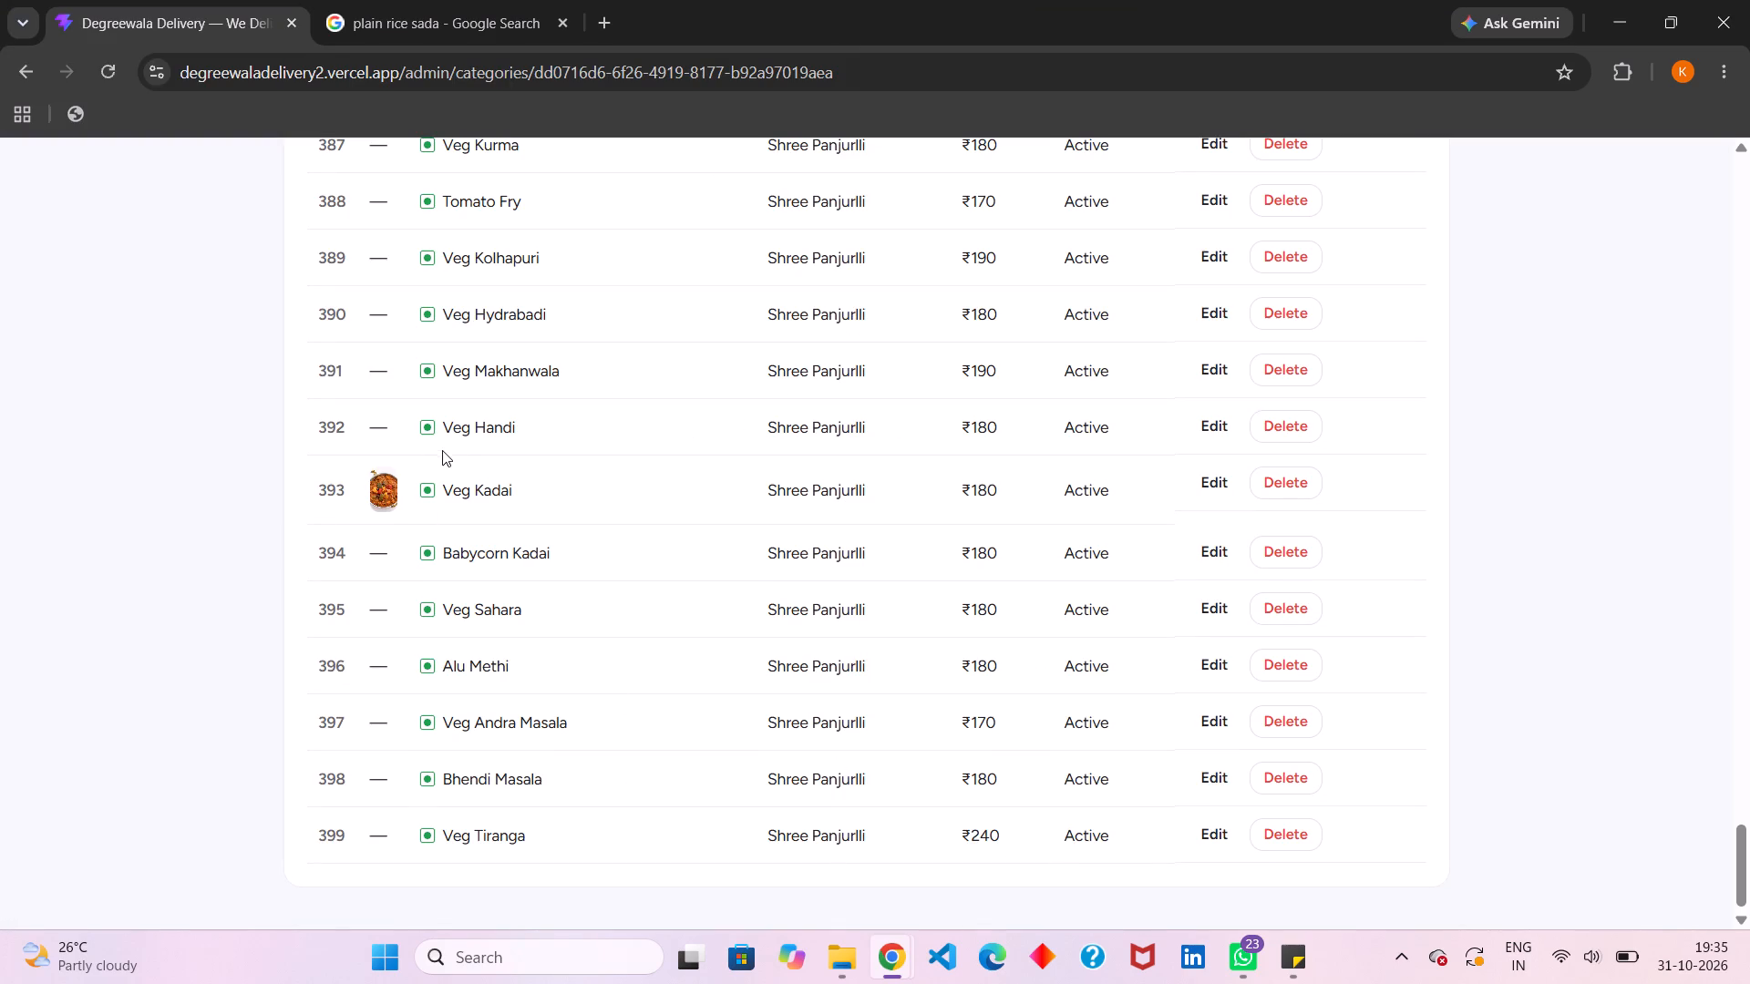
scroll(444, 448, up, 1)
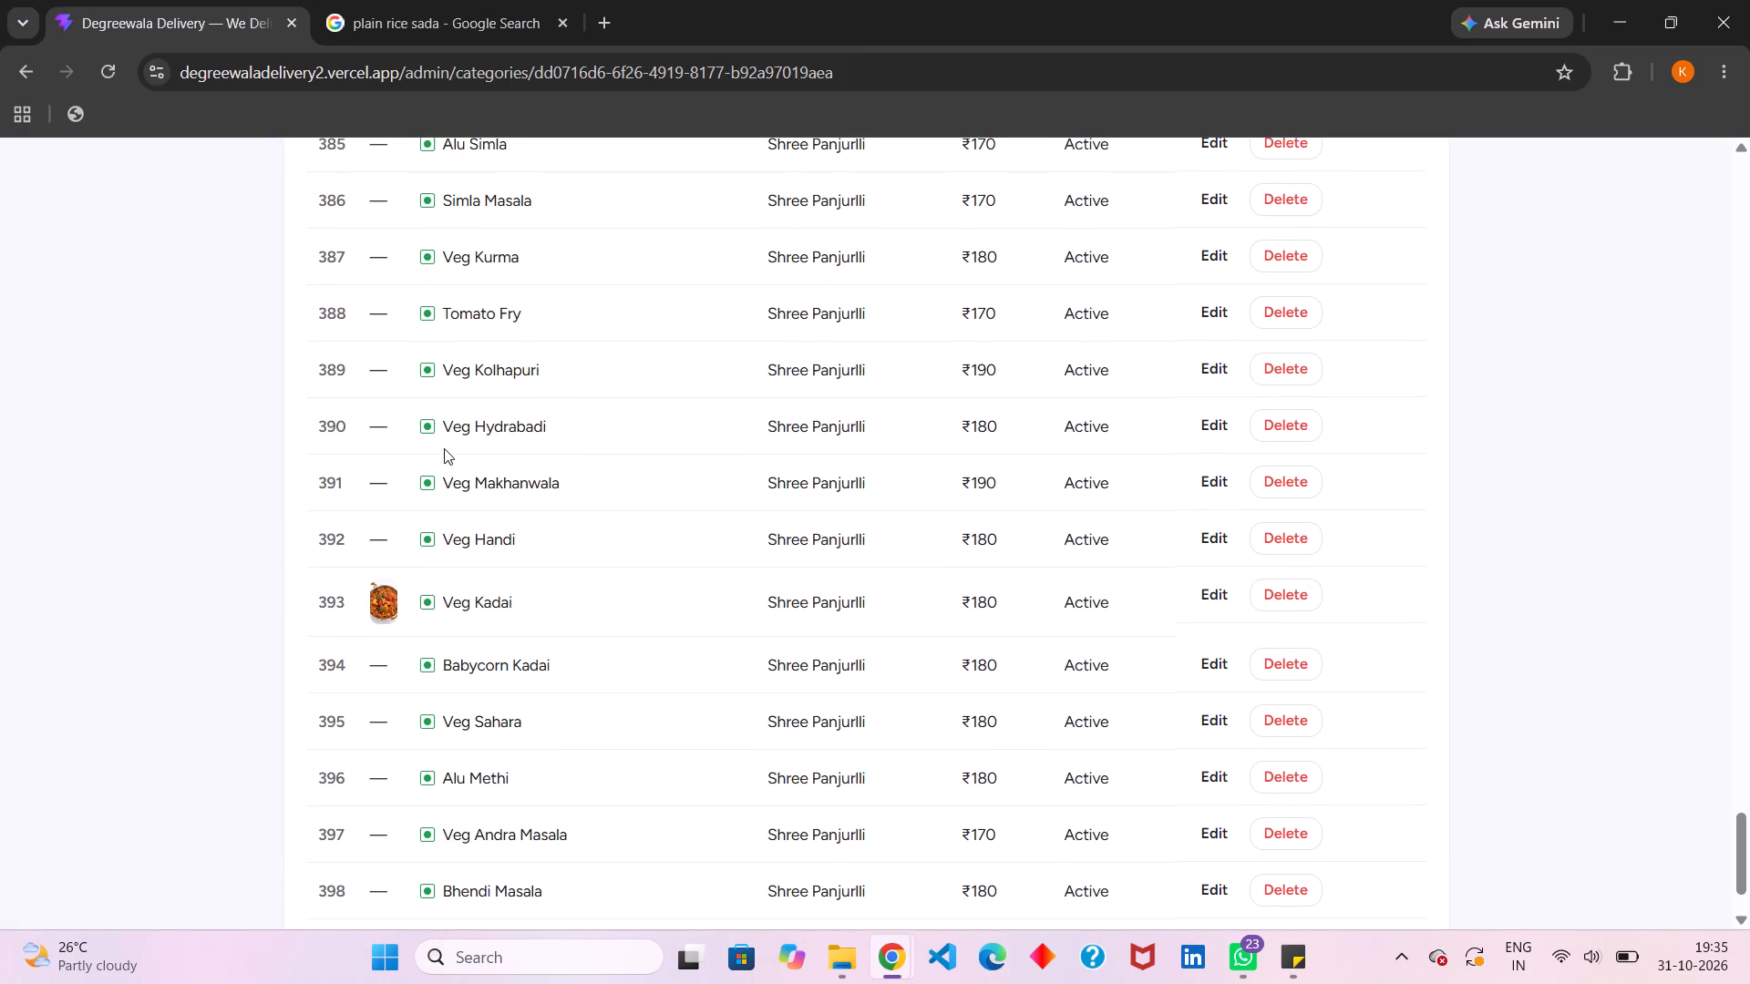
Look back through the Gravy category's item list for items still without pictures.
scroll(569, 335, up, 3)
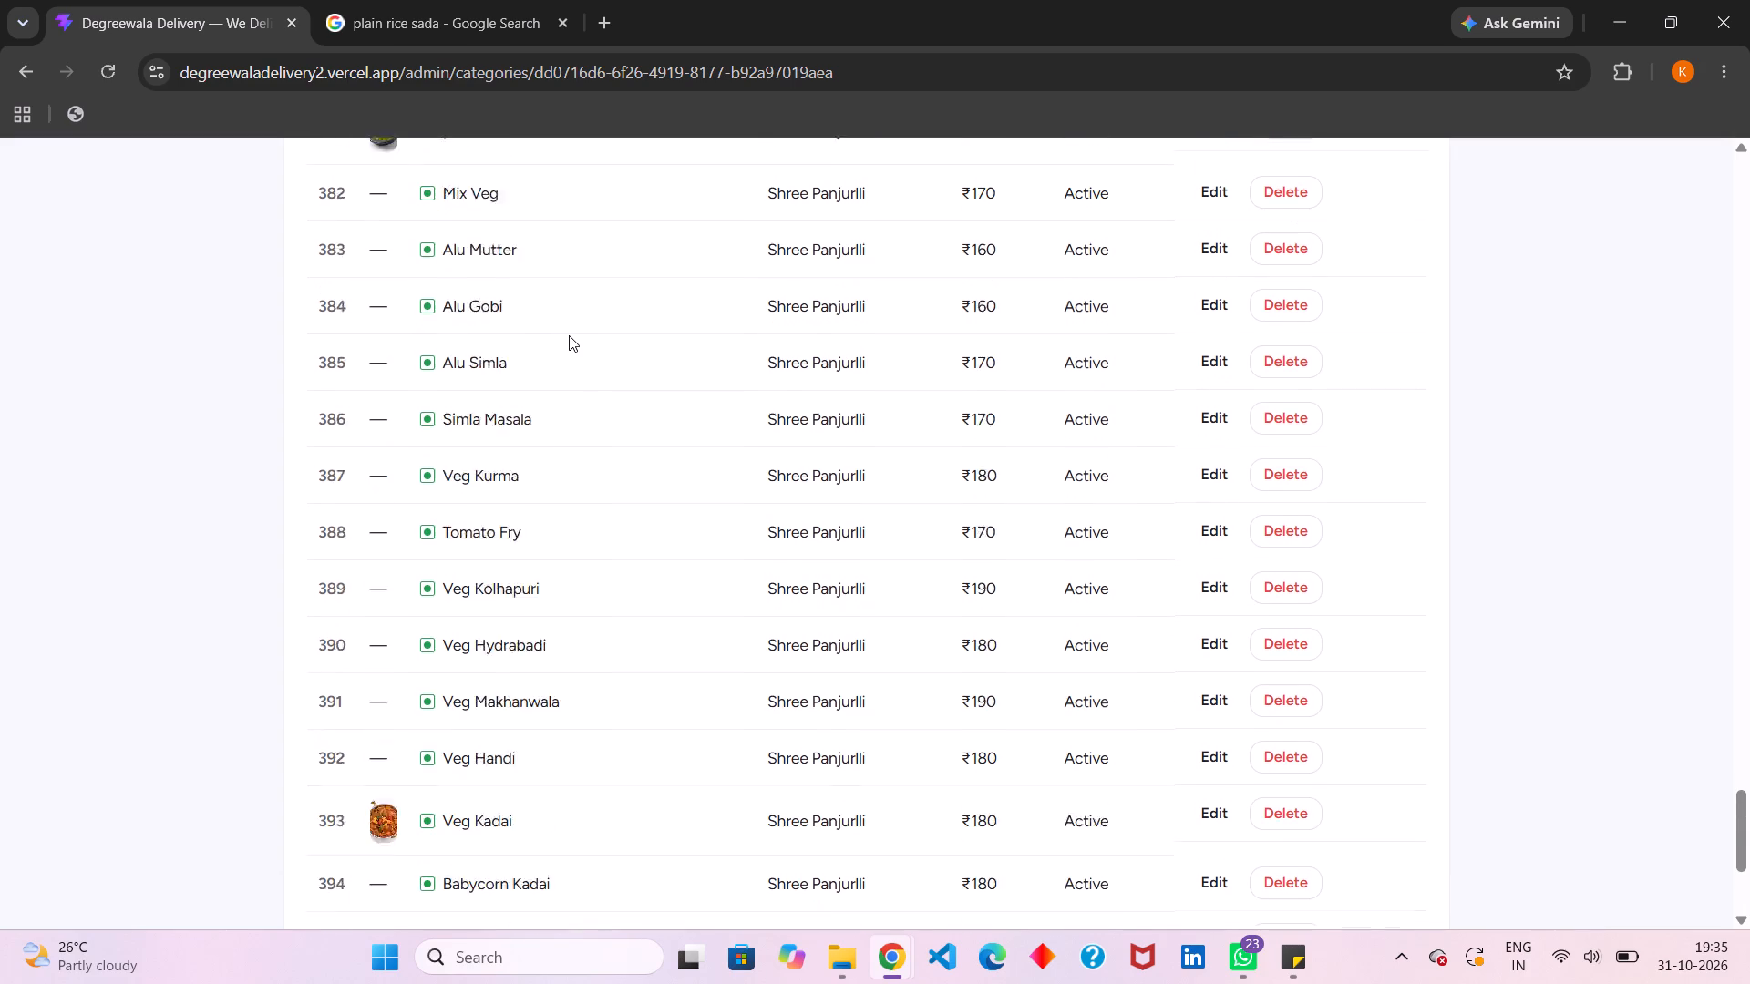
scroll(569, 335, up, 19)
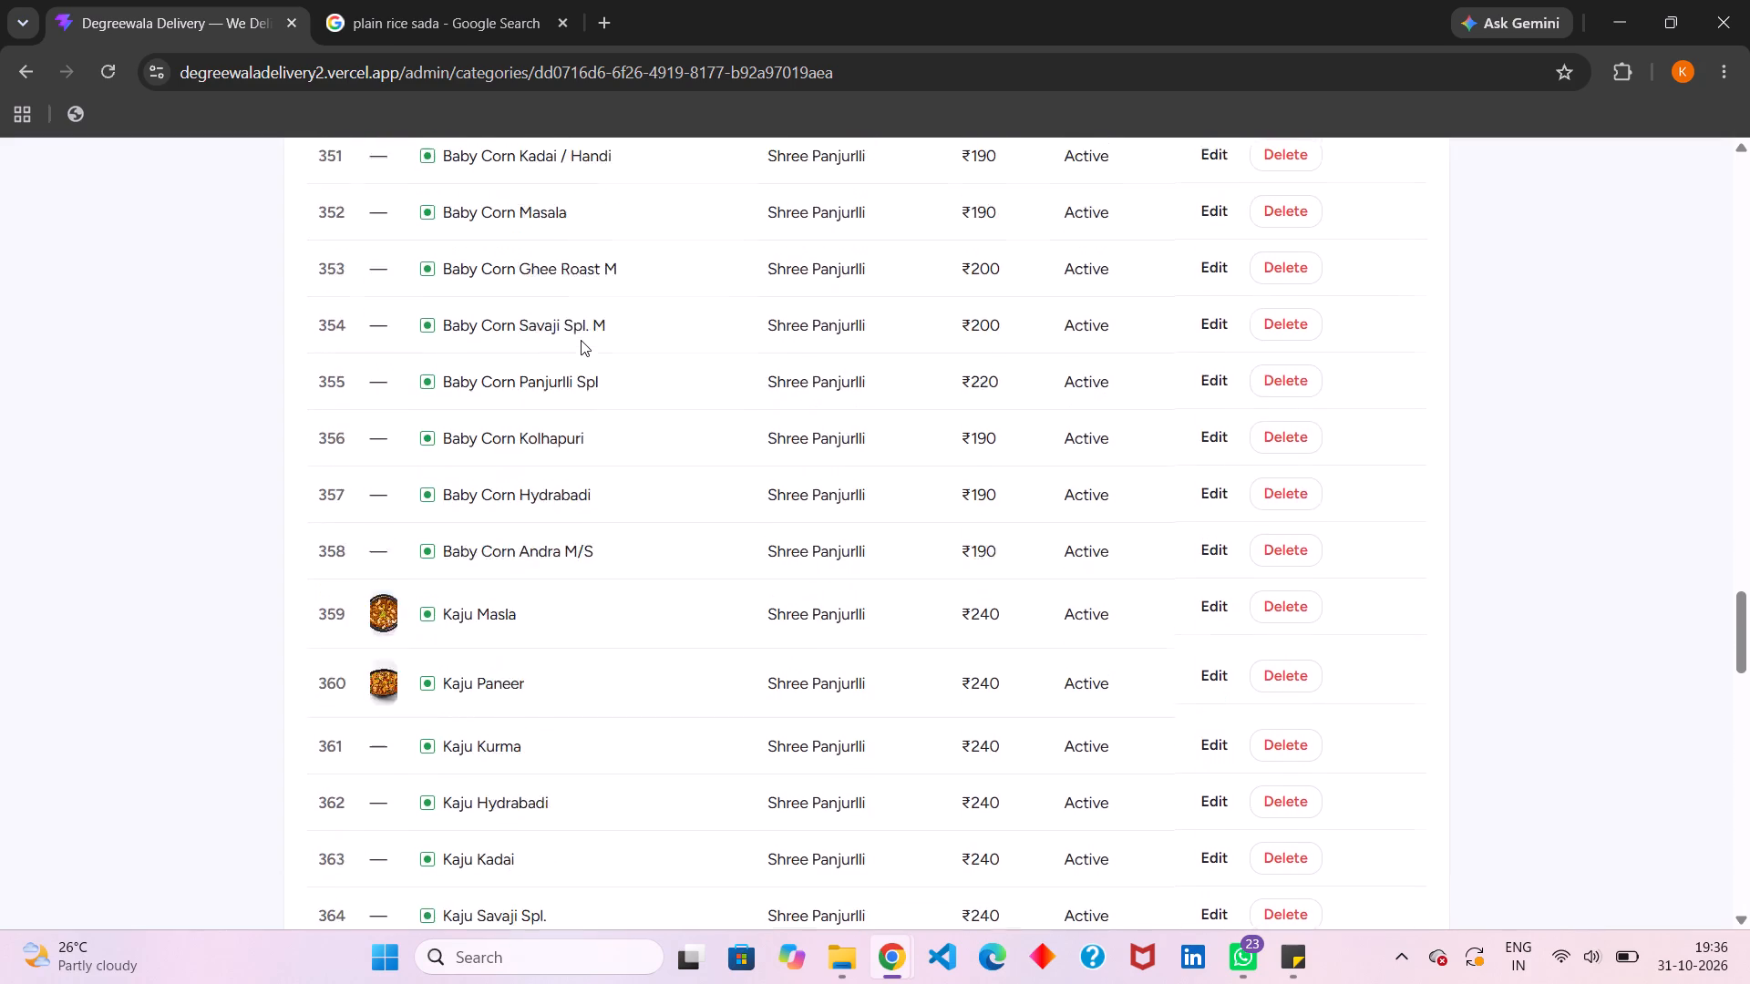
scroll(581, 340, up, 20)
scroll(581, 340, up, 11)
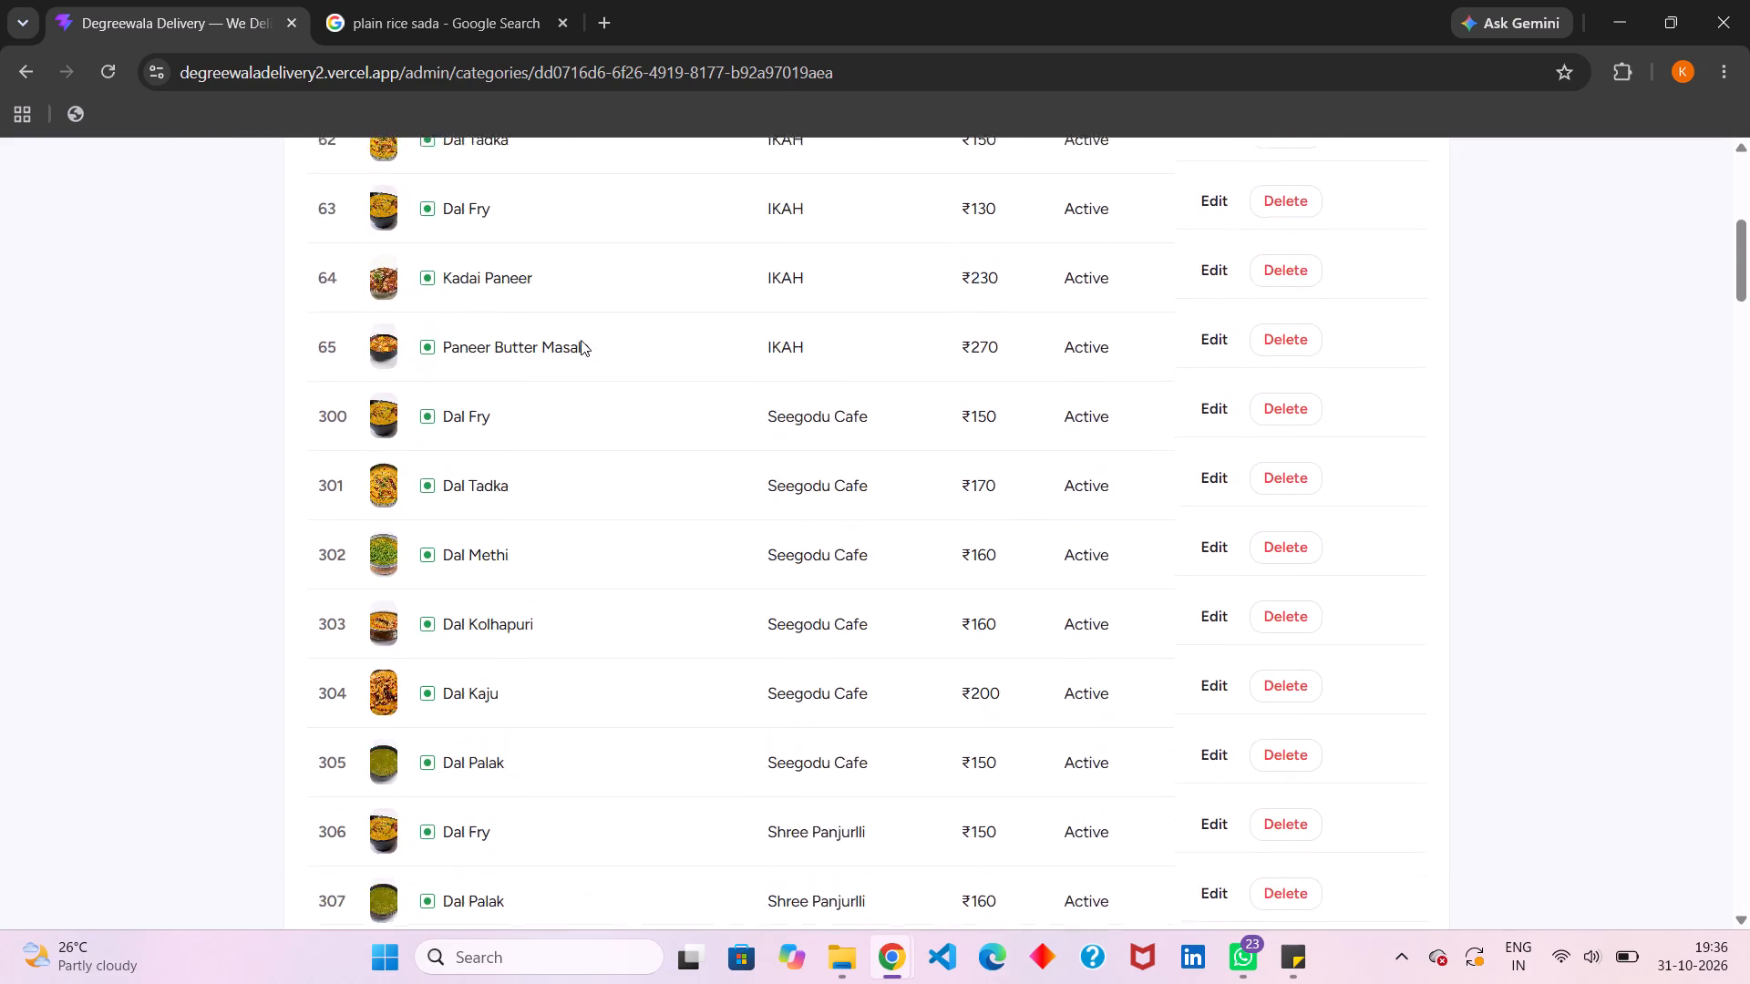
scroll(581, 340, up, 6)
scroll(622, 569, down, 4)
scroll(622, 578, up, 4)
Go to the Seegodu Cafe shop page and examine its linked items across all categories for missing pictures.
click(620, 576)
scroll(620, 576, down, 7)
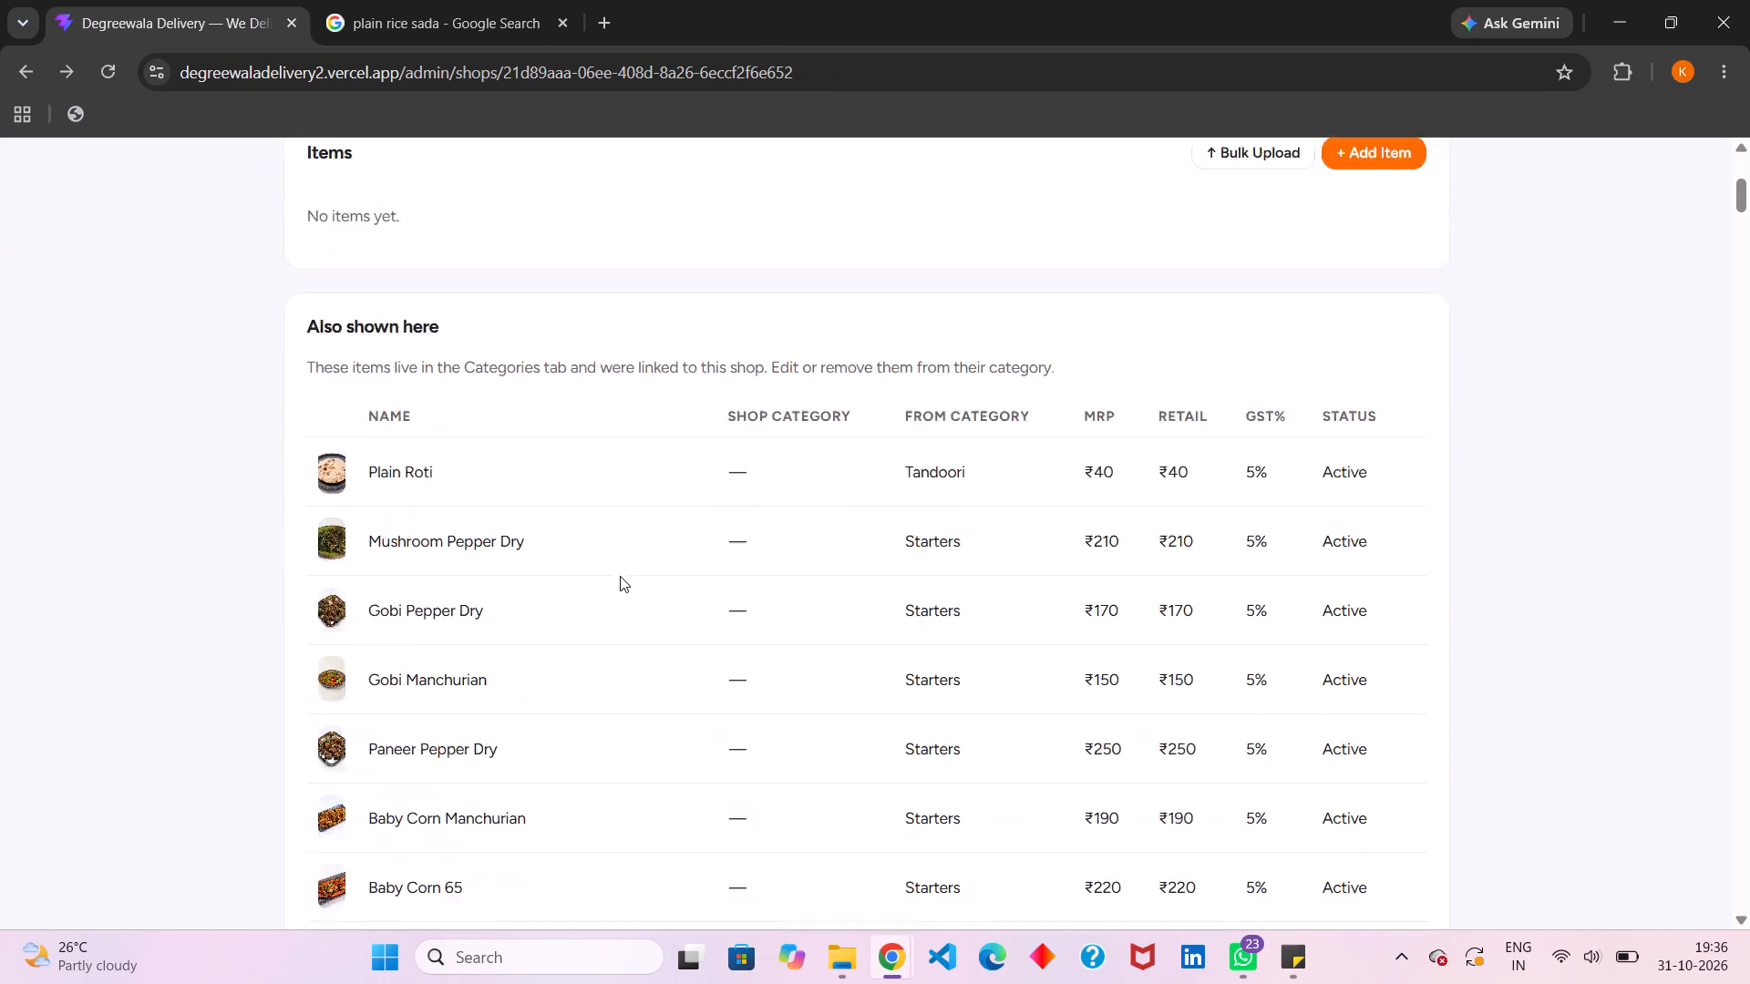
scroll(620, 576, down, 20)
scroll(620, 576, down, 20)
scroll(620, 576, down, 1)
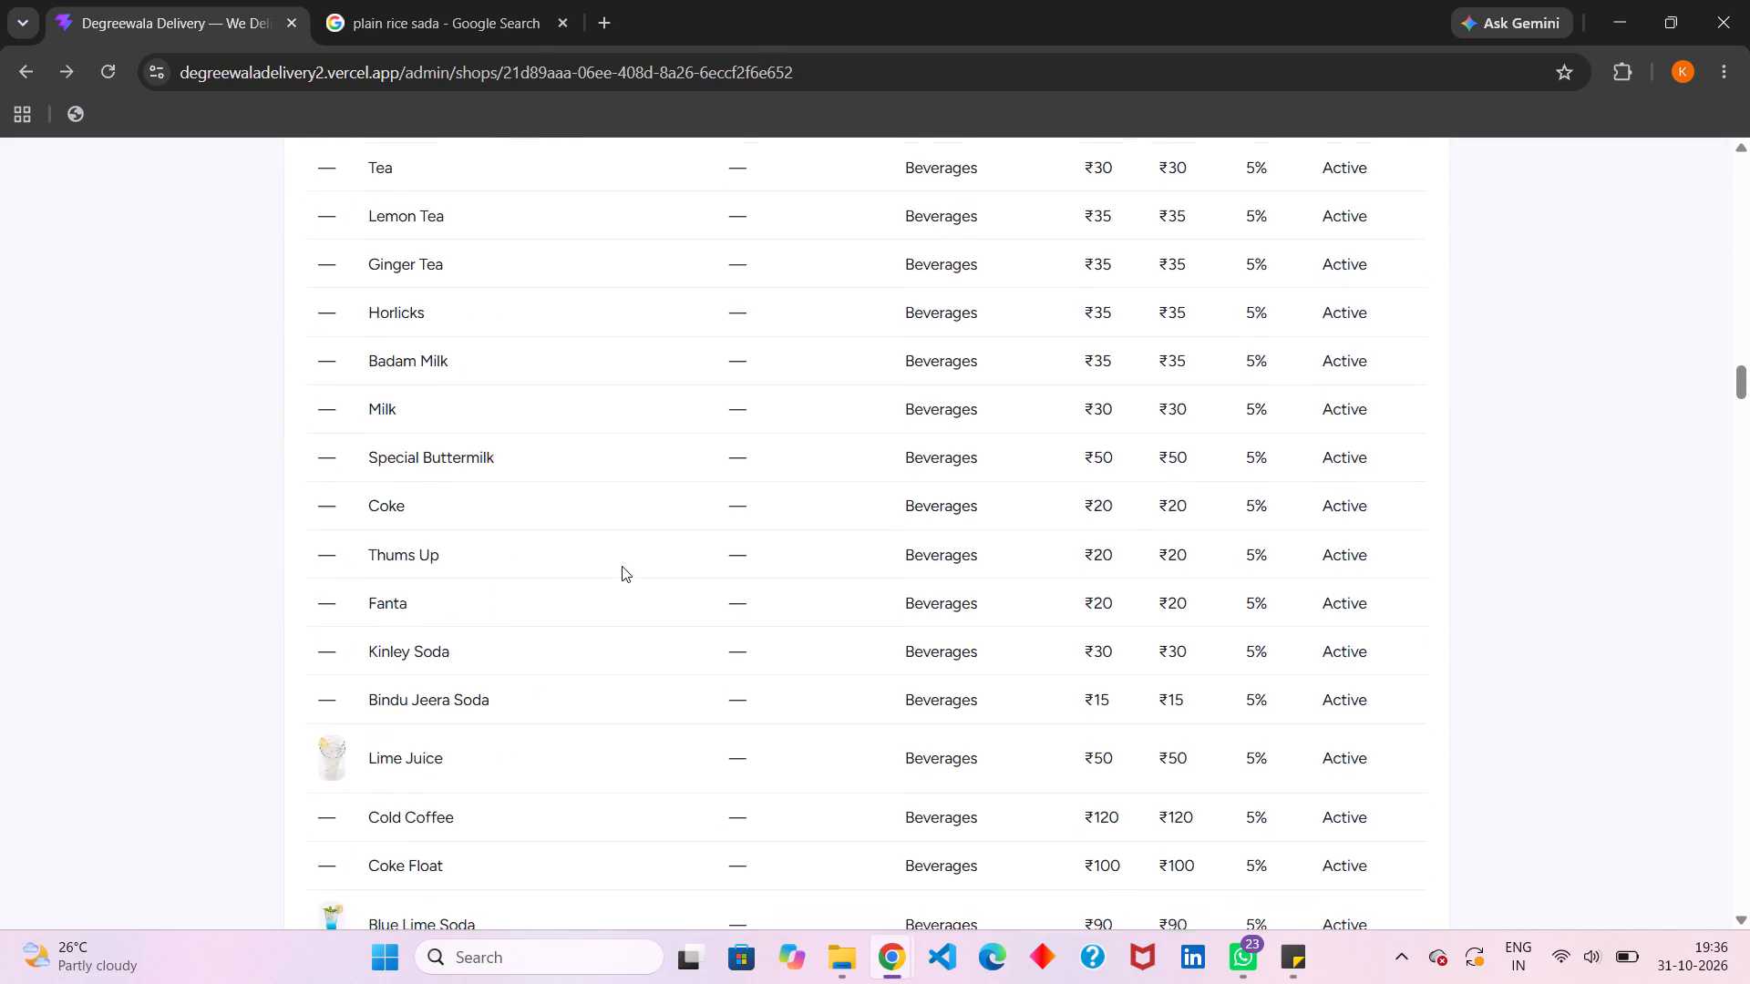
scroll(622, 566, down, 13)
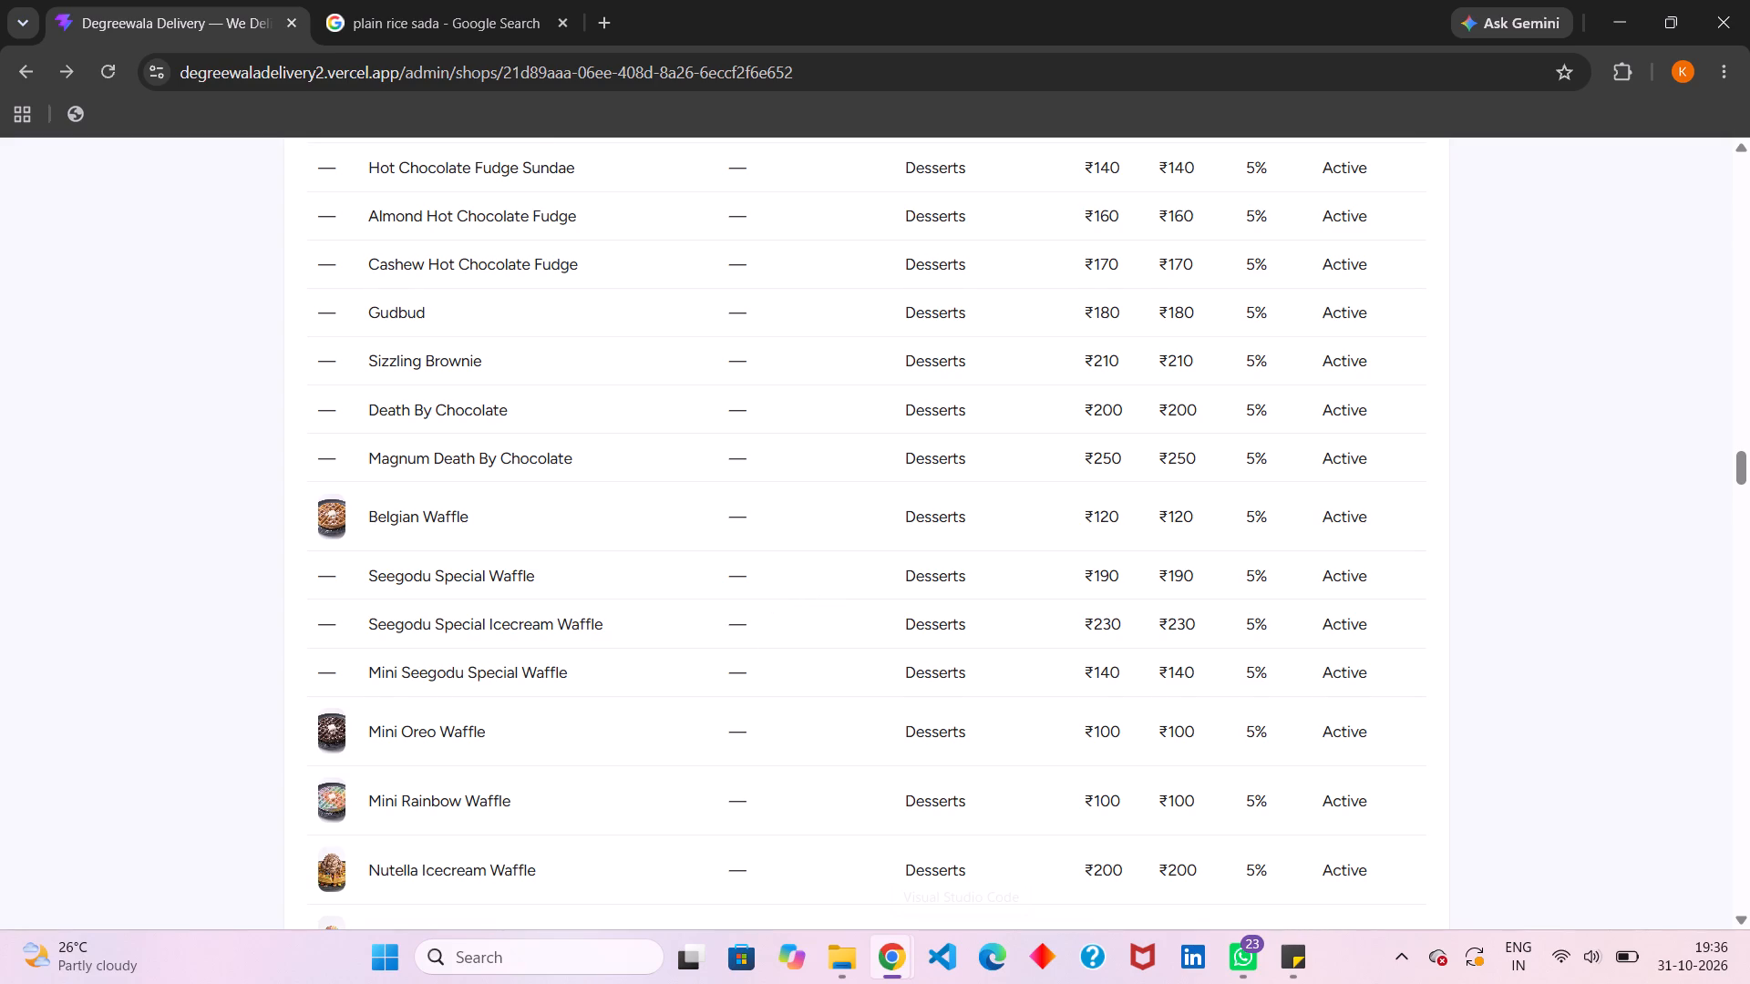
scroll(754, 639, down, 12)
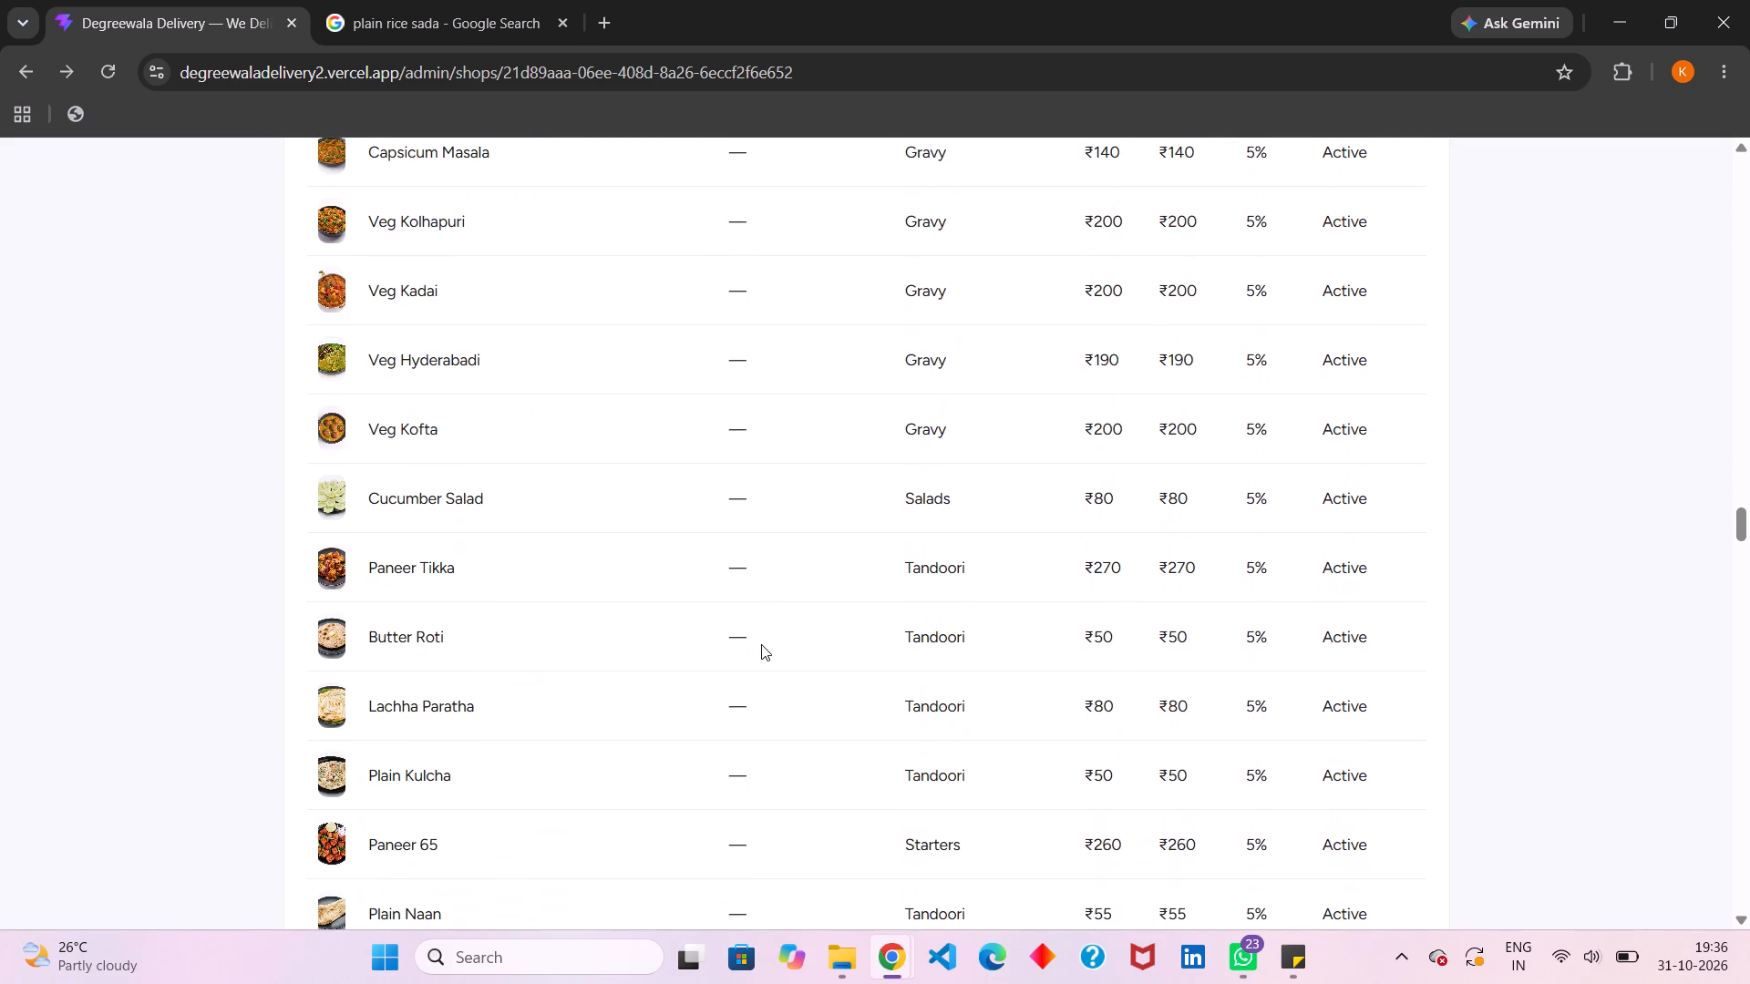
scroll(761, 644, down, 13)
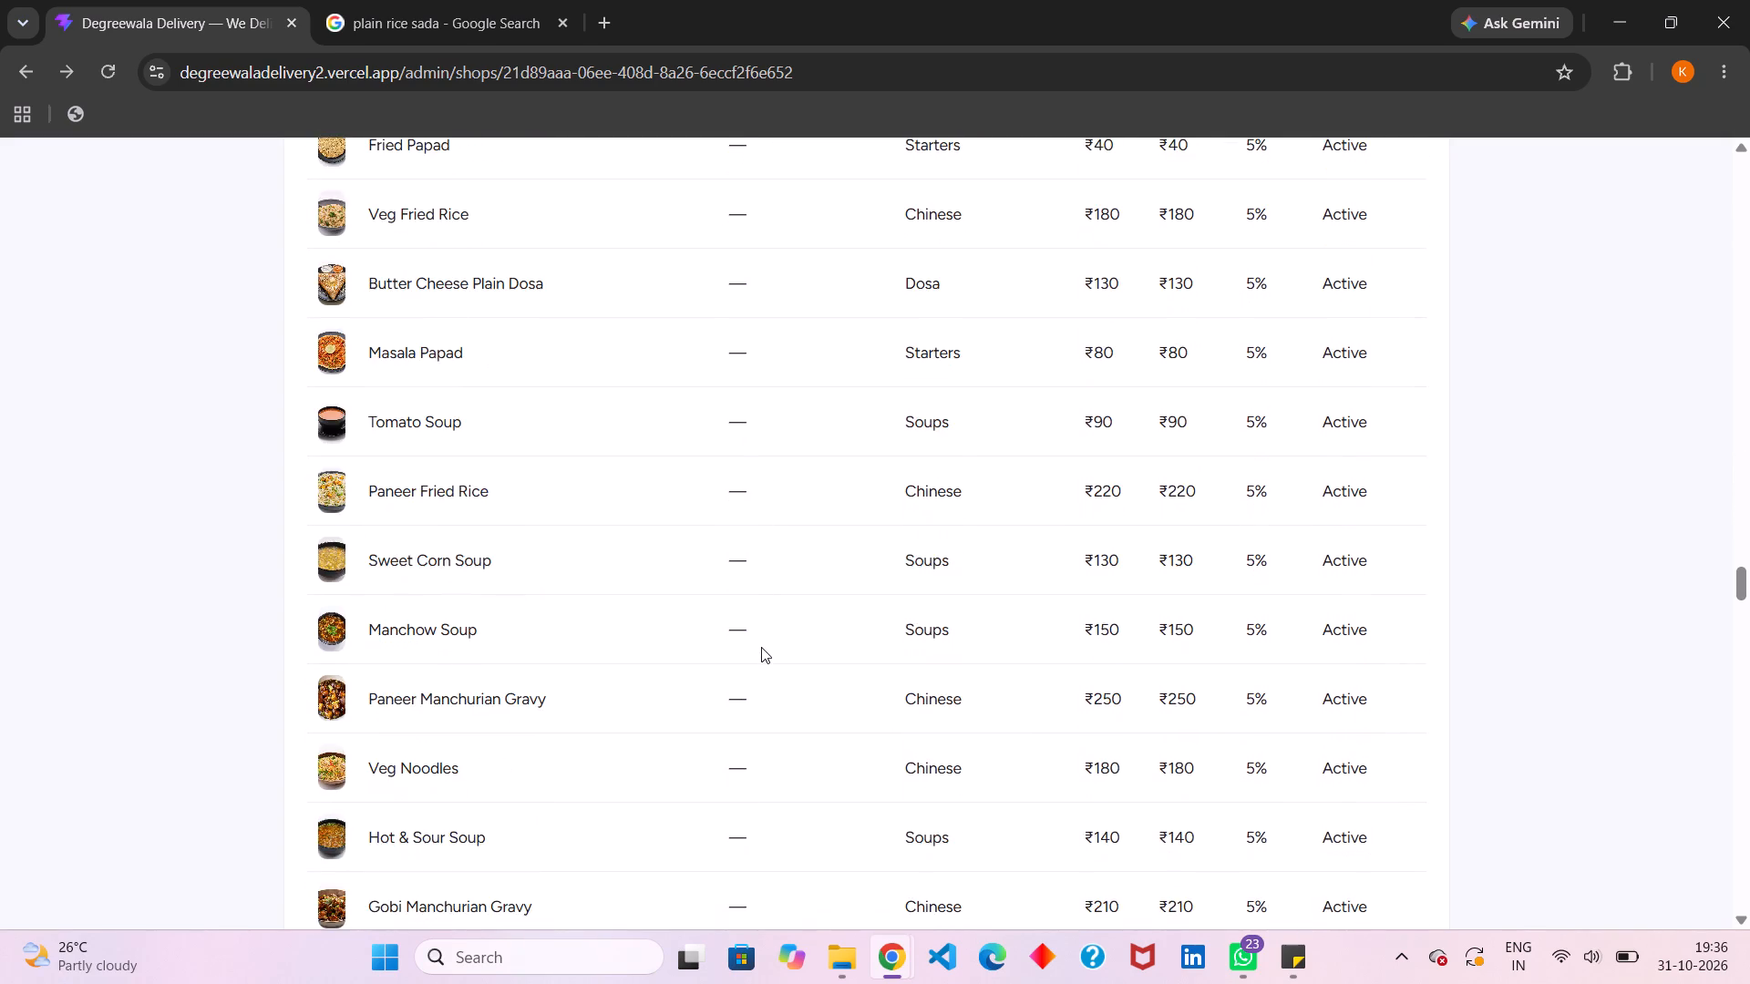
scroll(761, 647, down, 6)
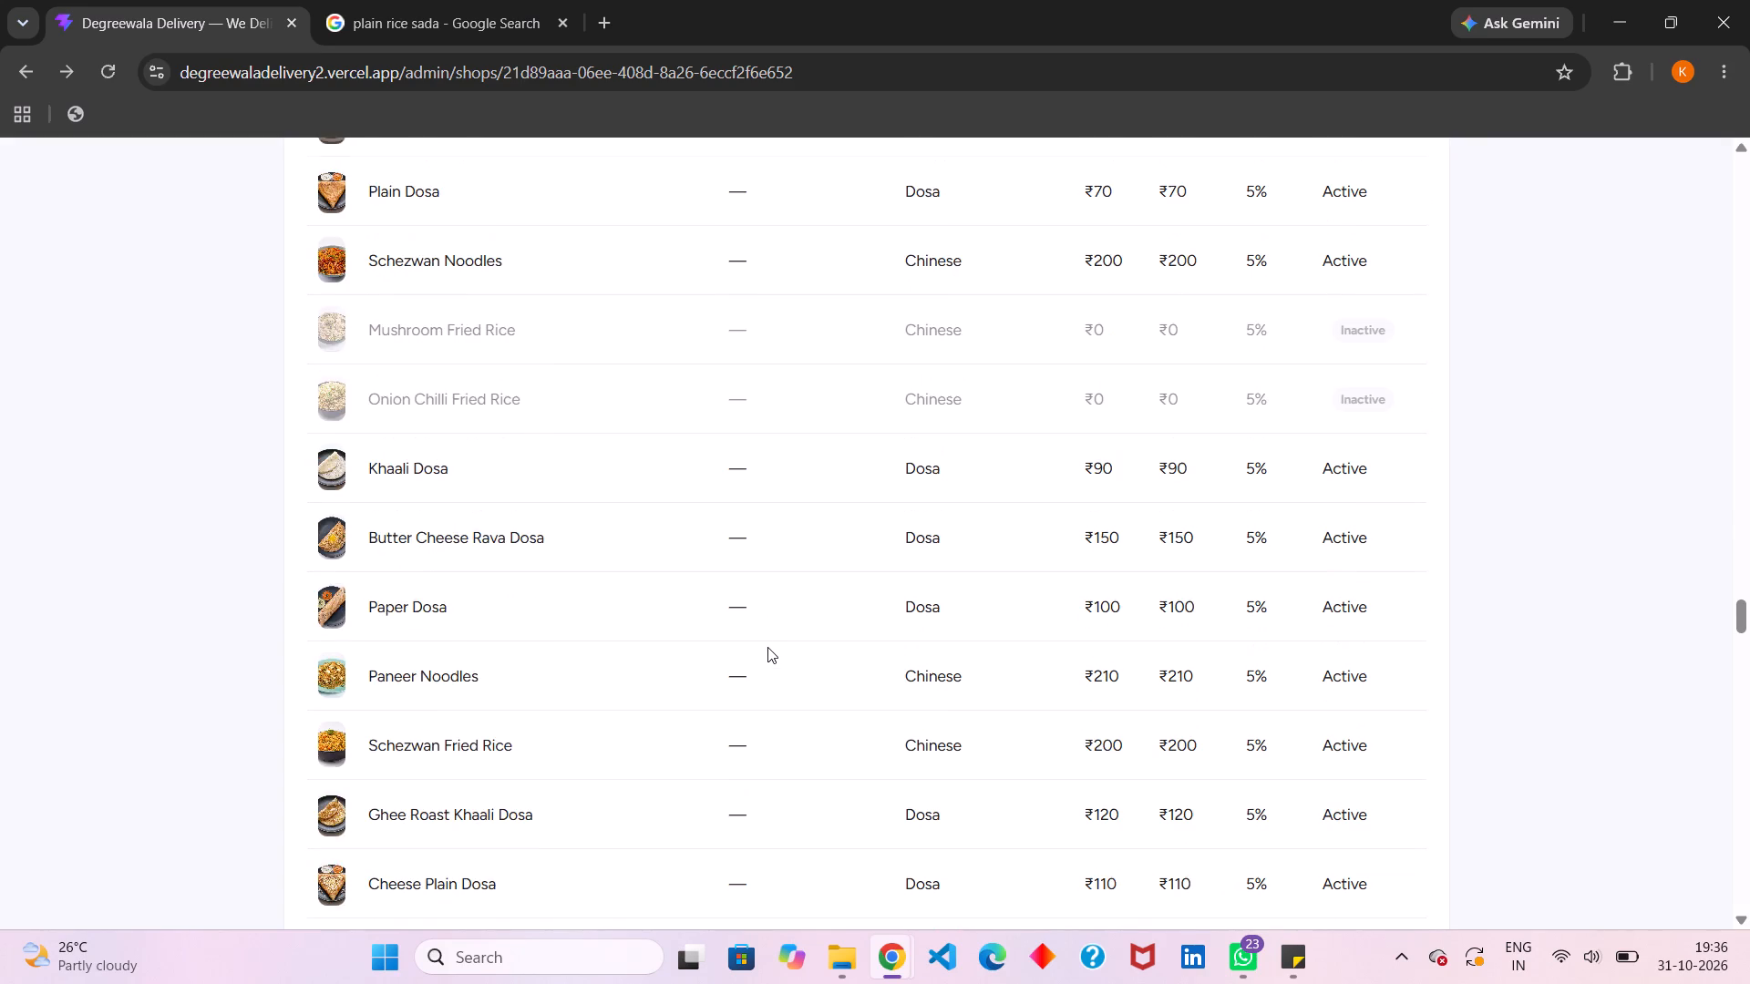
scroll(767, 647, down, 20)
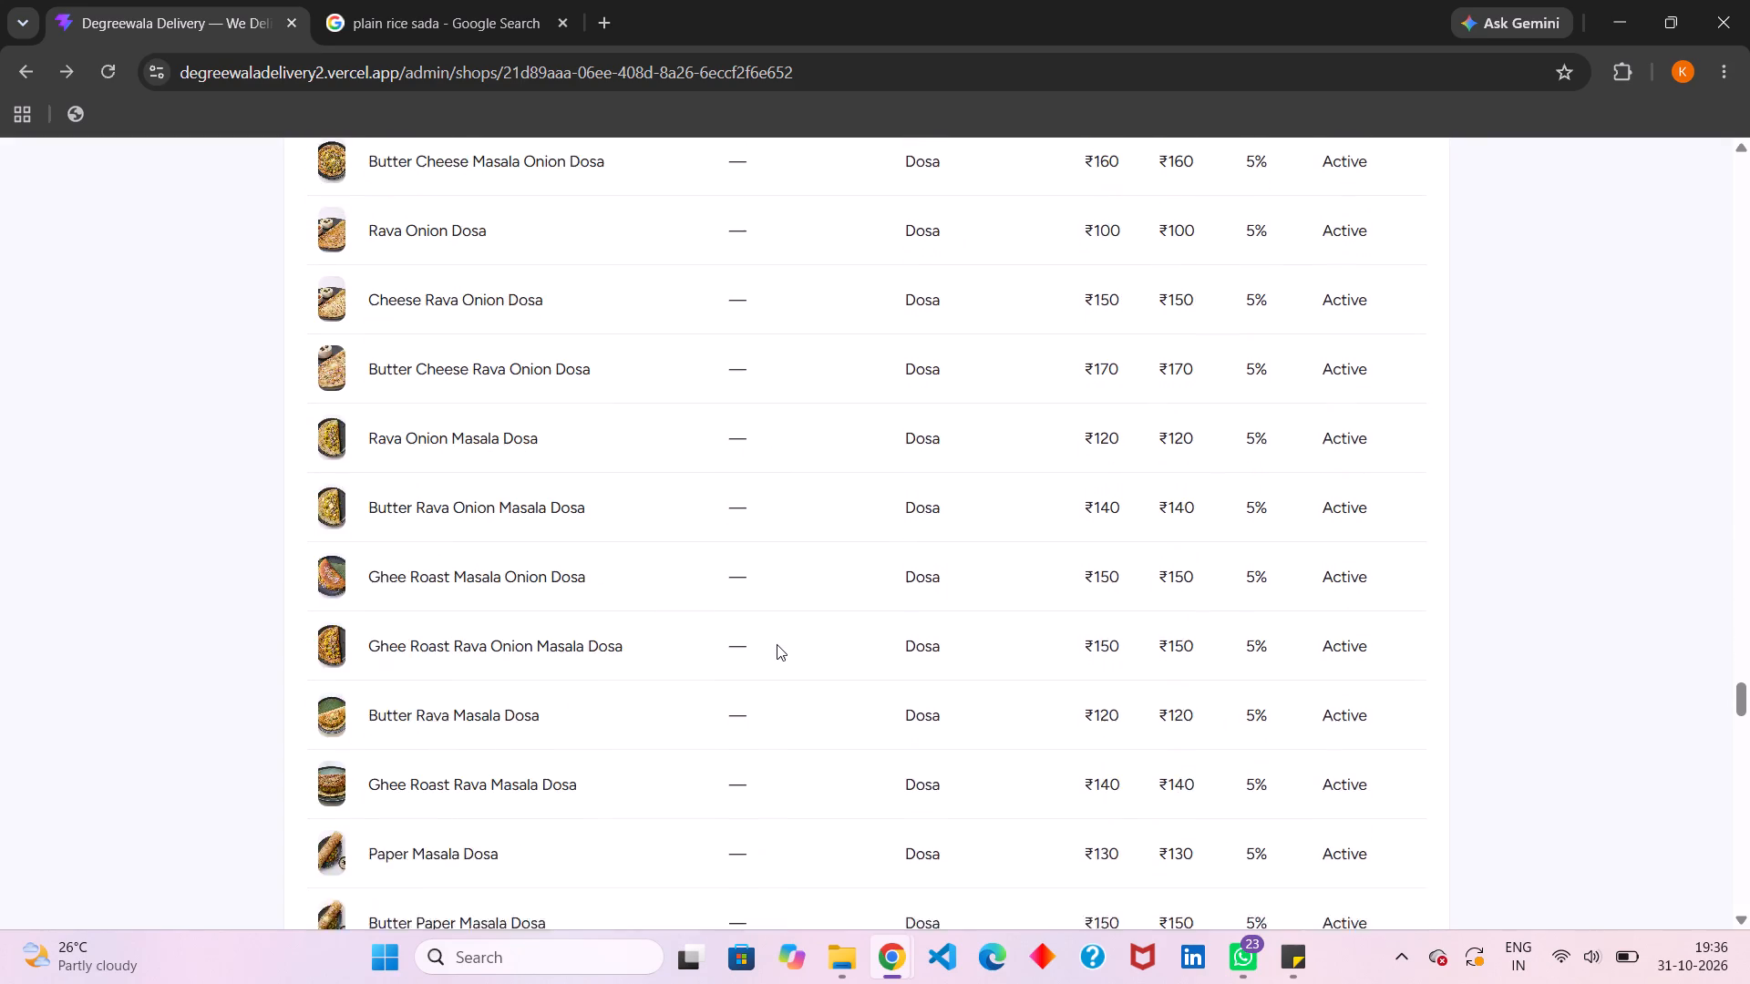
scroll(777, 644, down, 17)
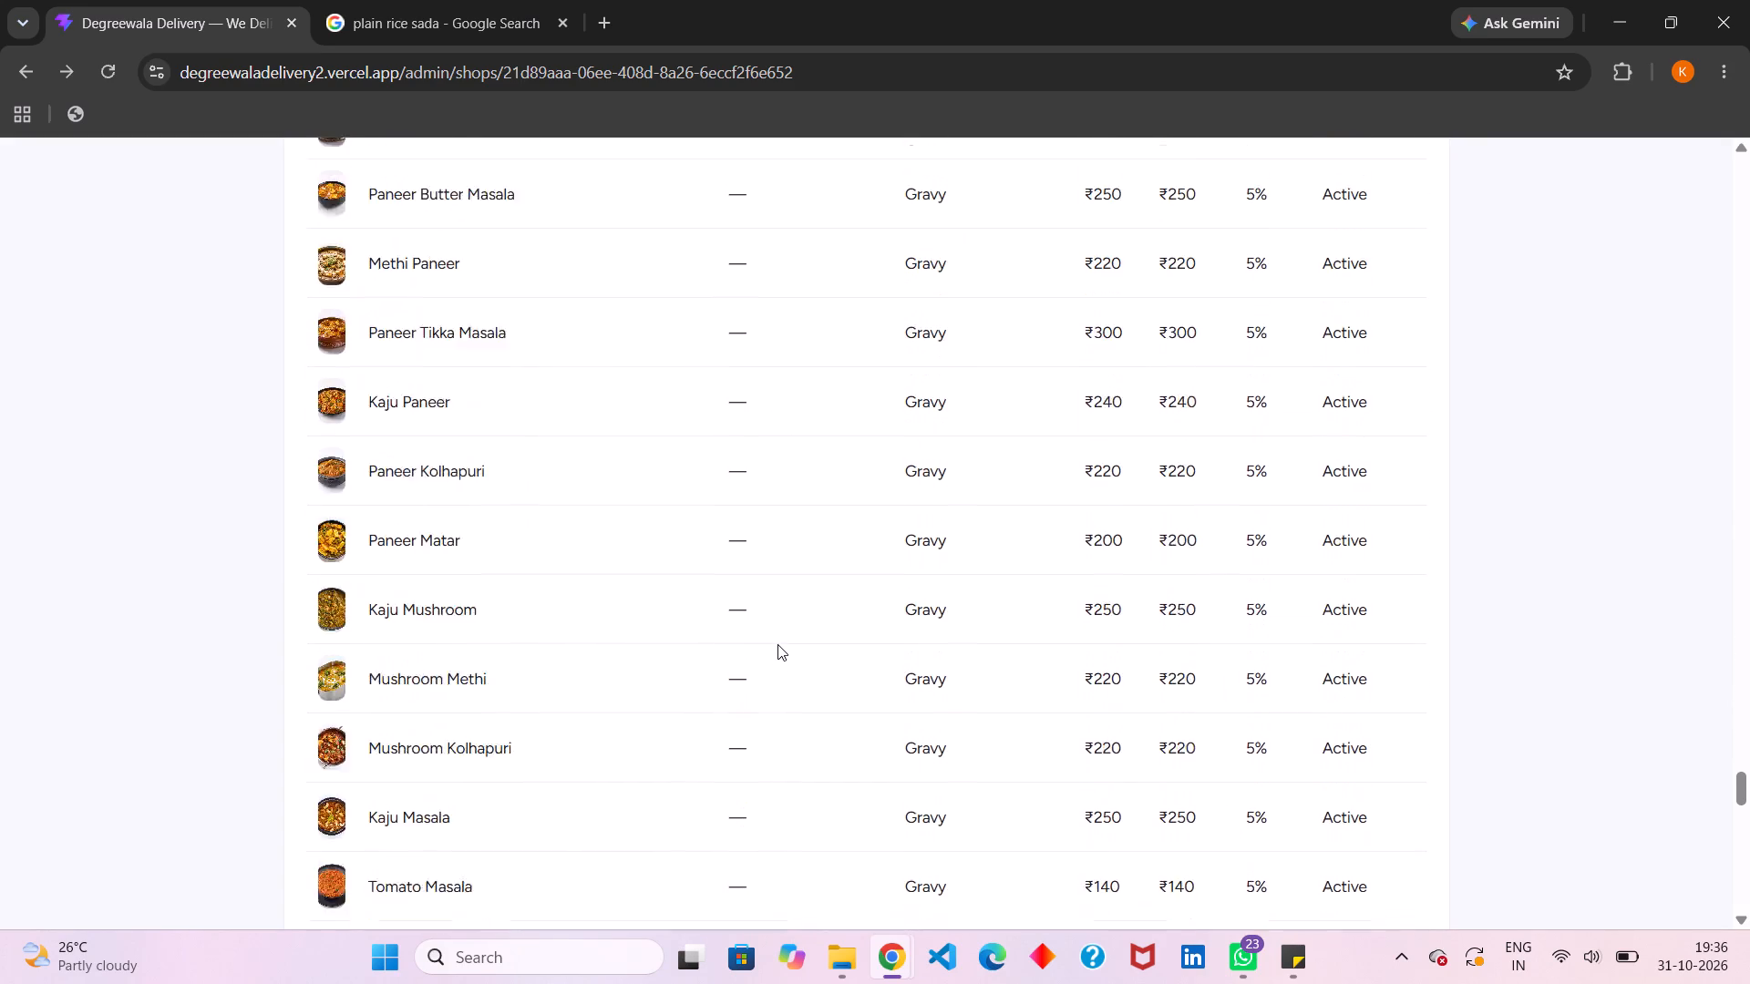
scroll(777, 644, down, 17)
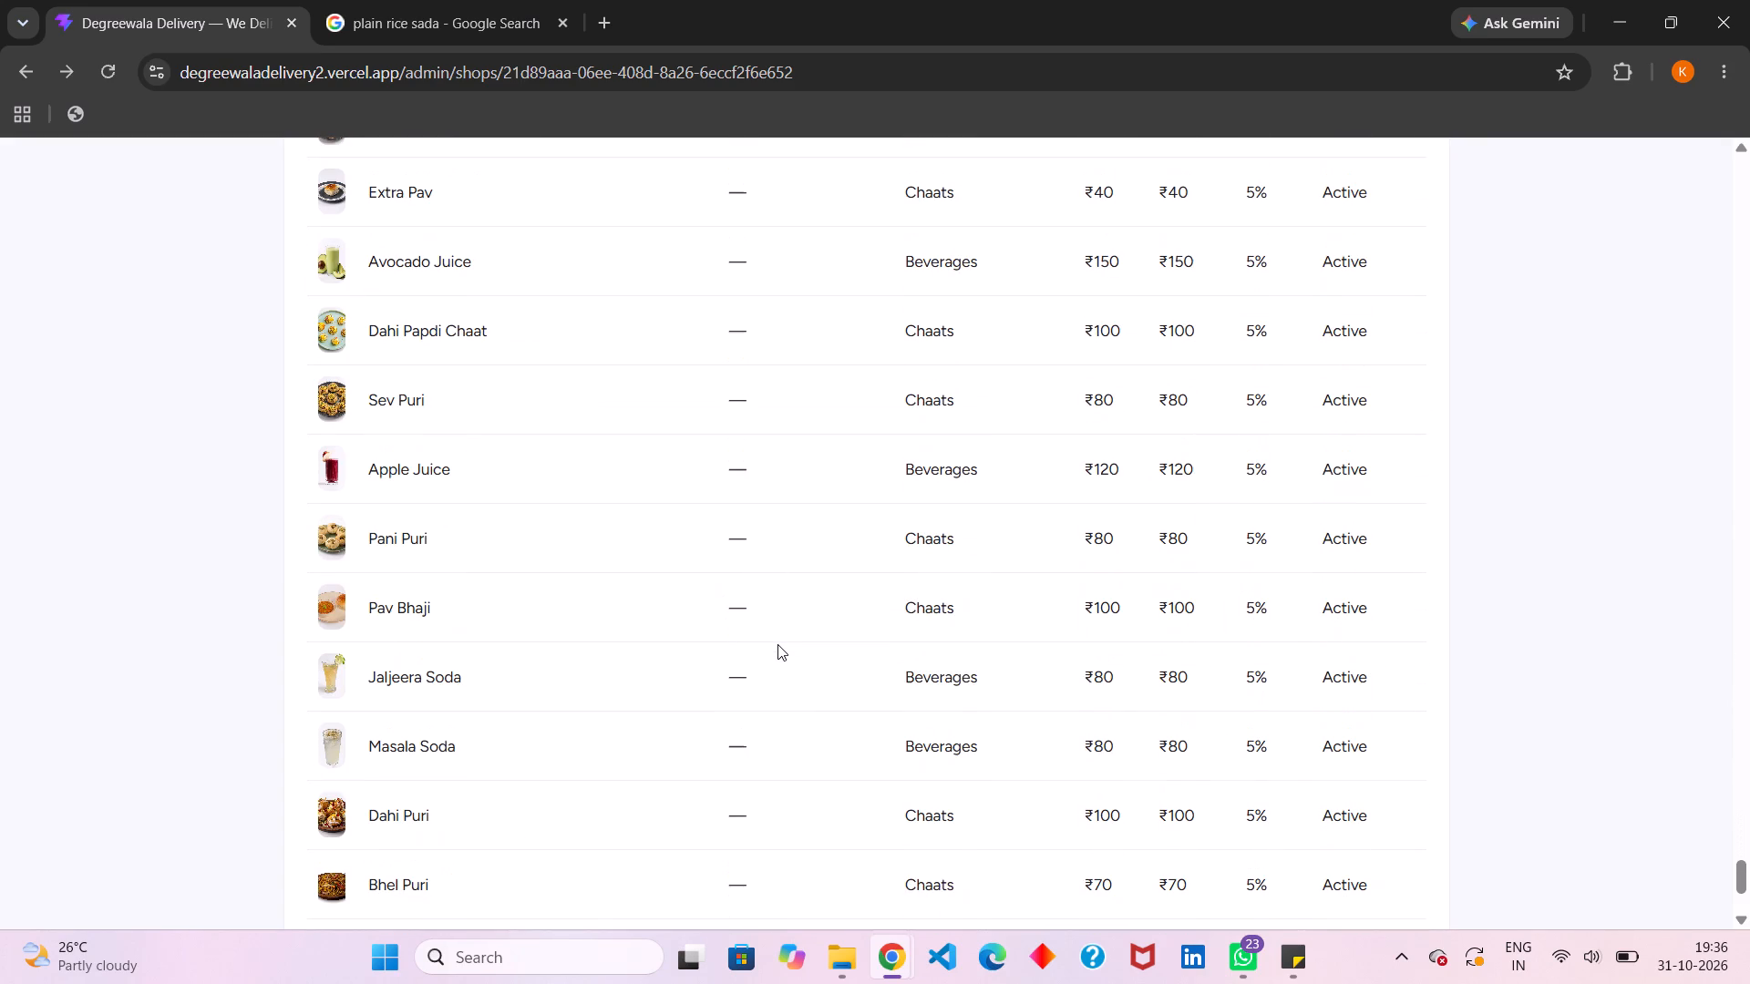
scroll(777, 644, down, 11)
scroll(777, 644, up, 6)
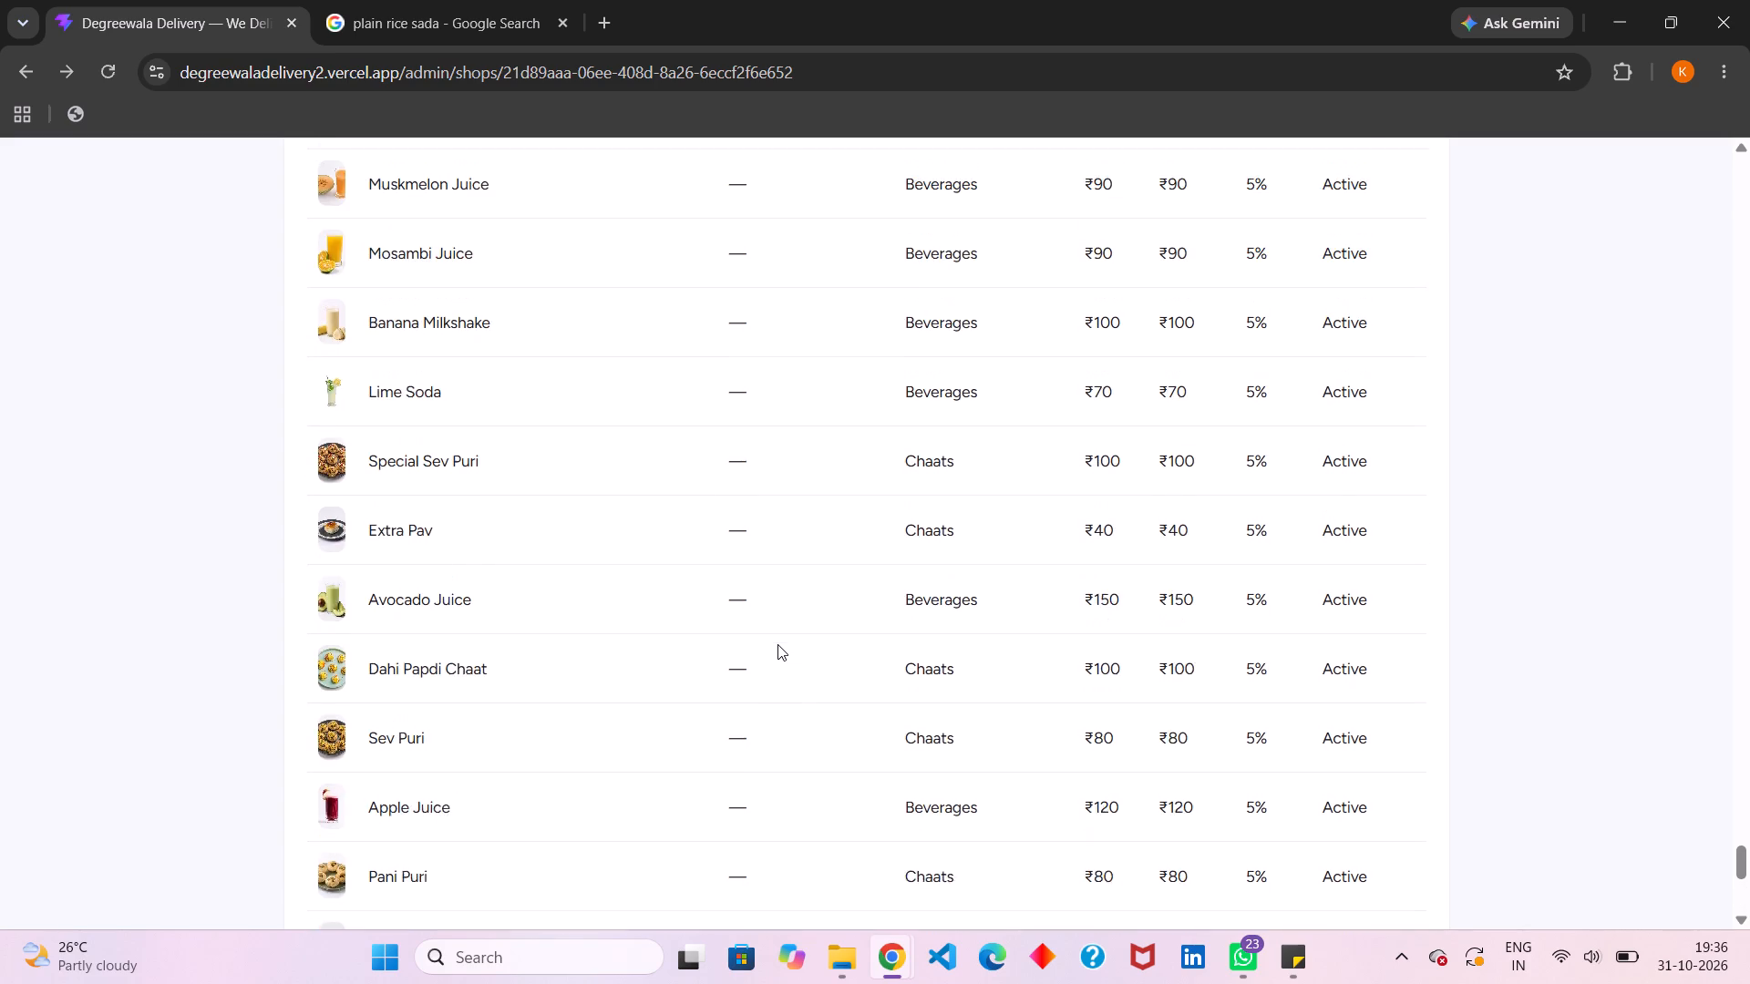
scroll(777, 644, up, 20)
scroll(777, 644, up, 16)
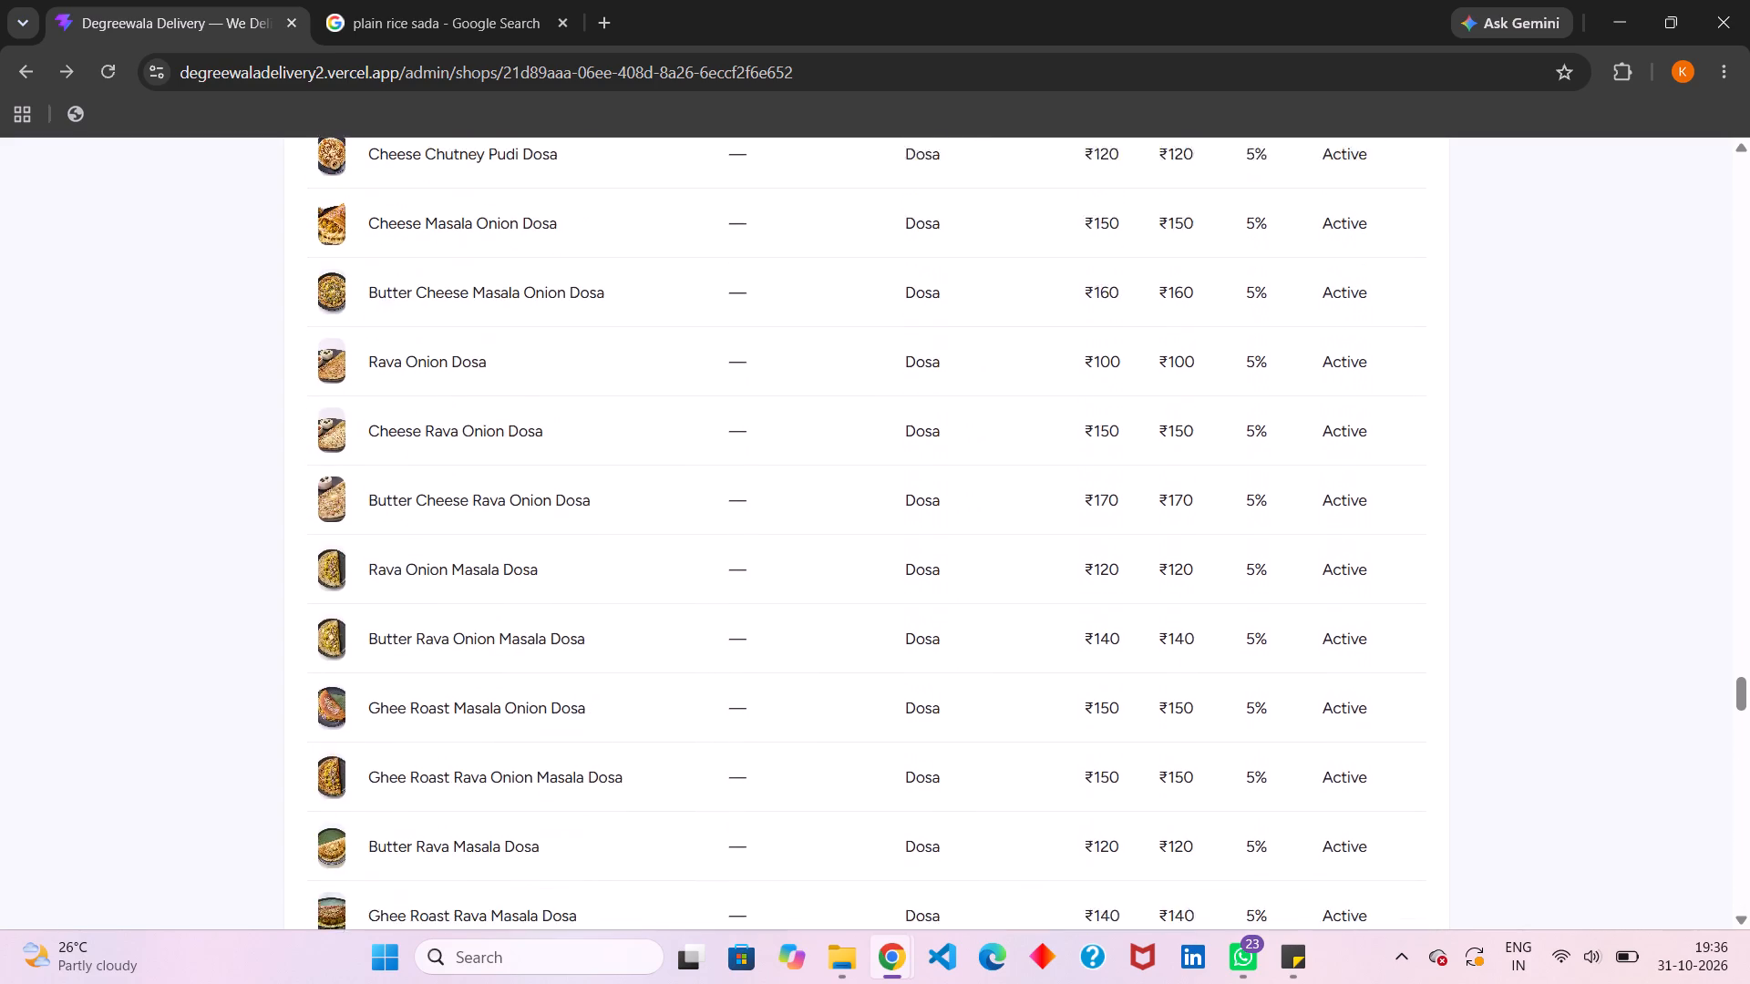
scroll(727, 538, up, 10)
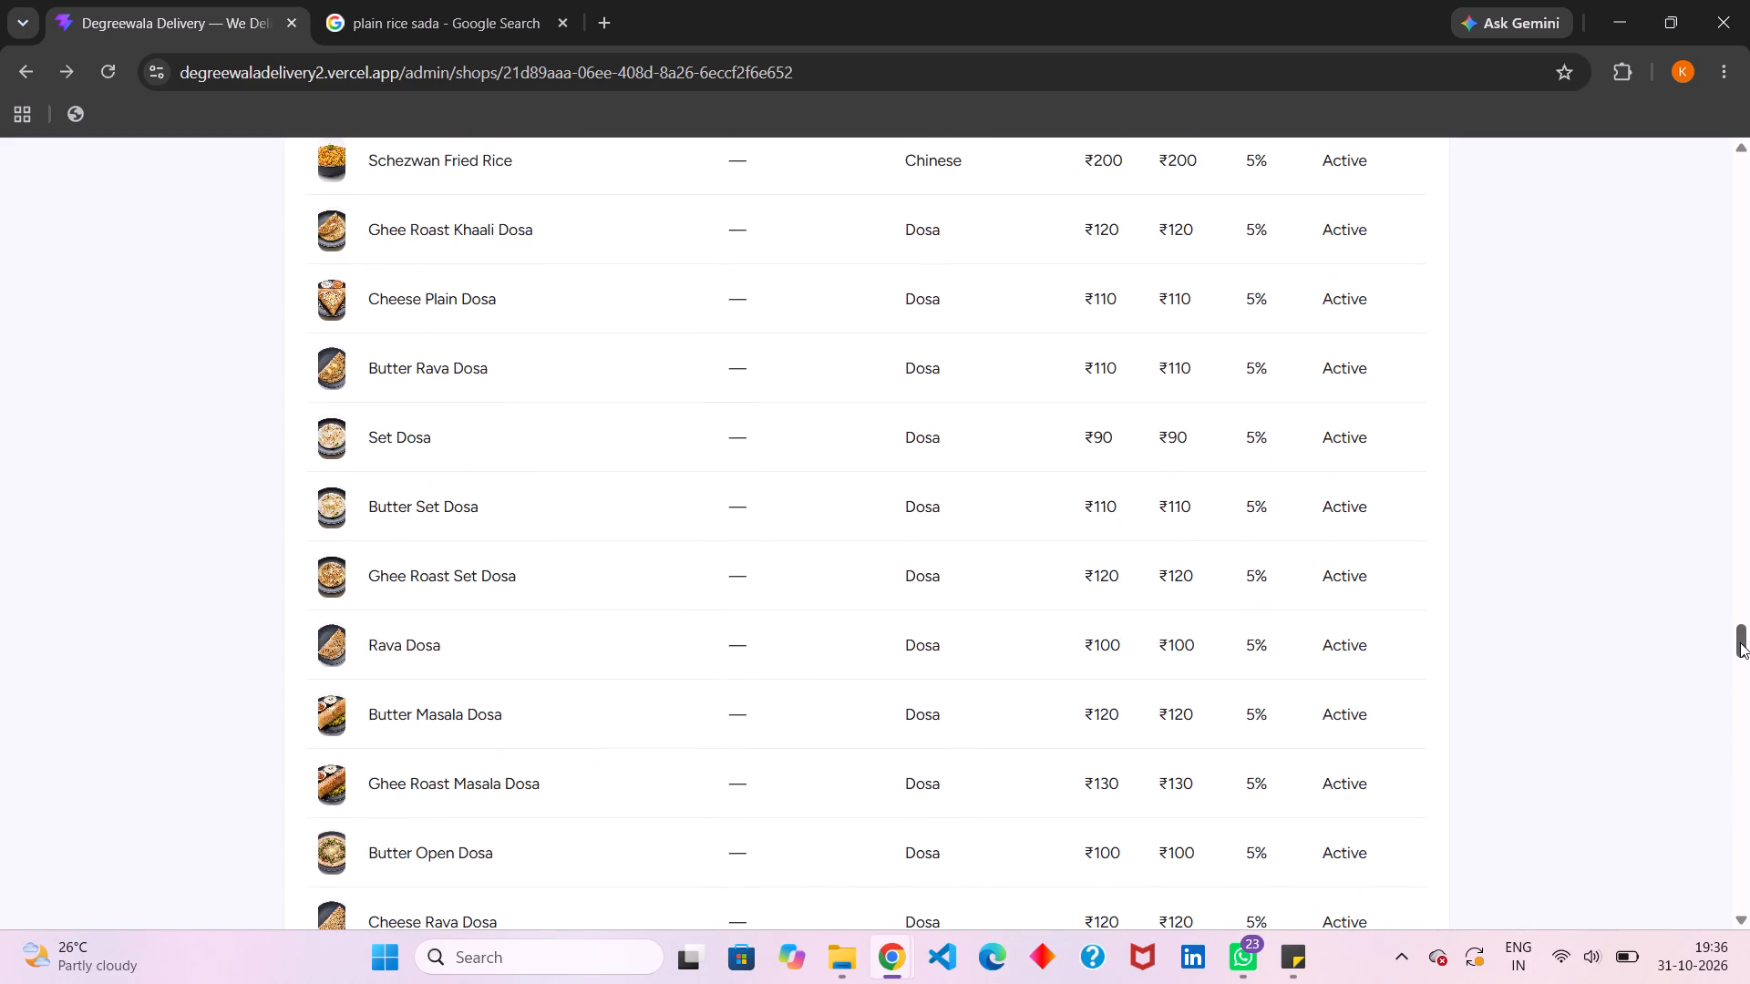
Open the Tandoori category from the shop's Plain Roti entry, check all its items for missing pictures, and return to the shop page.
drag(1742, 642, 1722, 154)
scroll(1457, 511, down, 5)
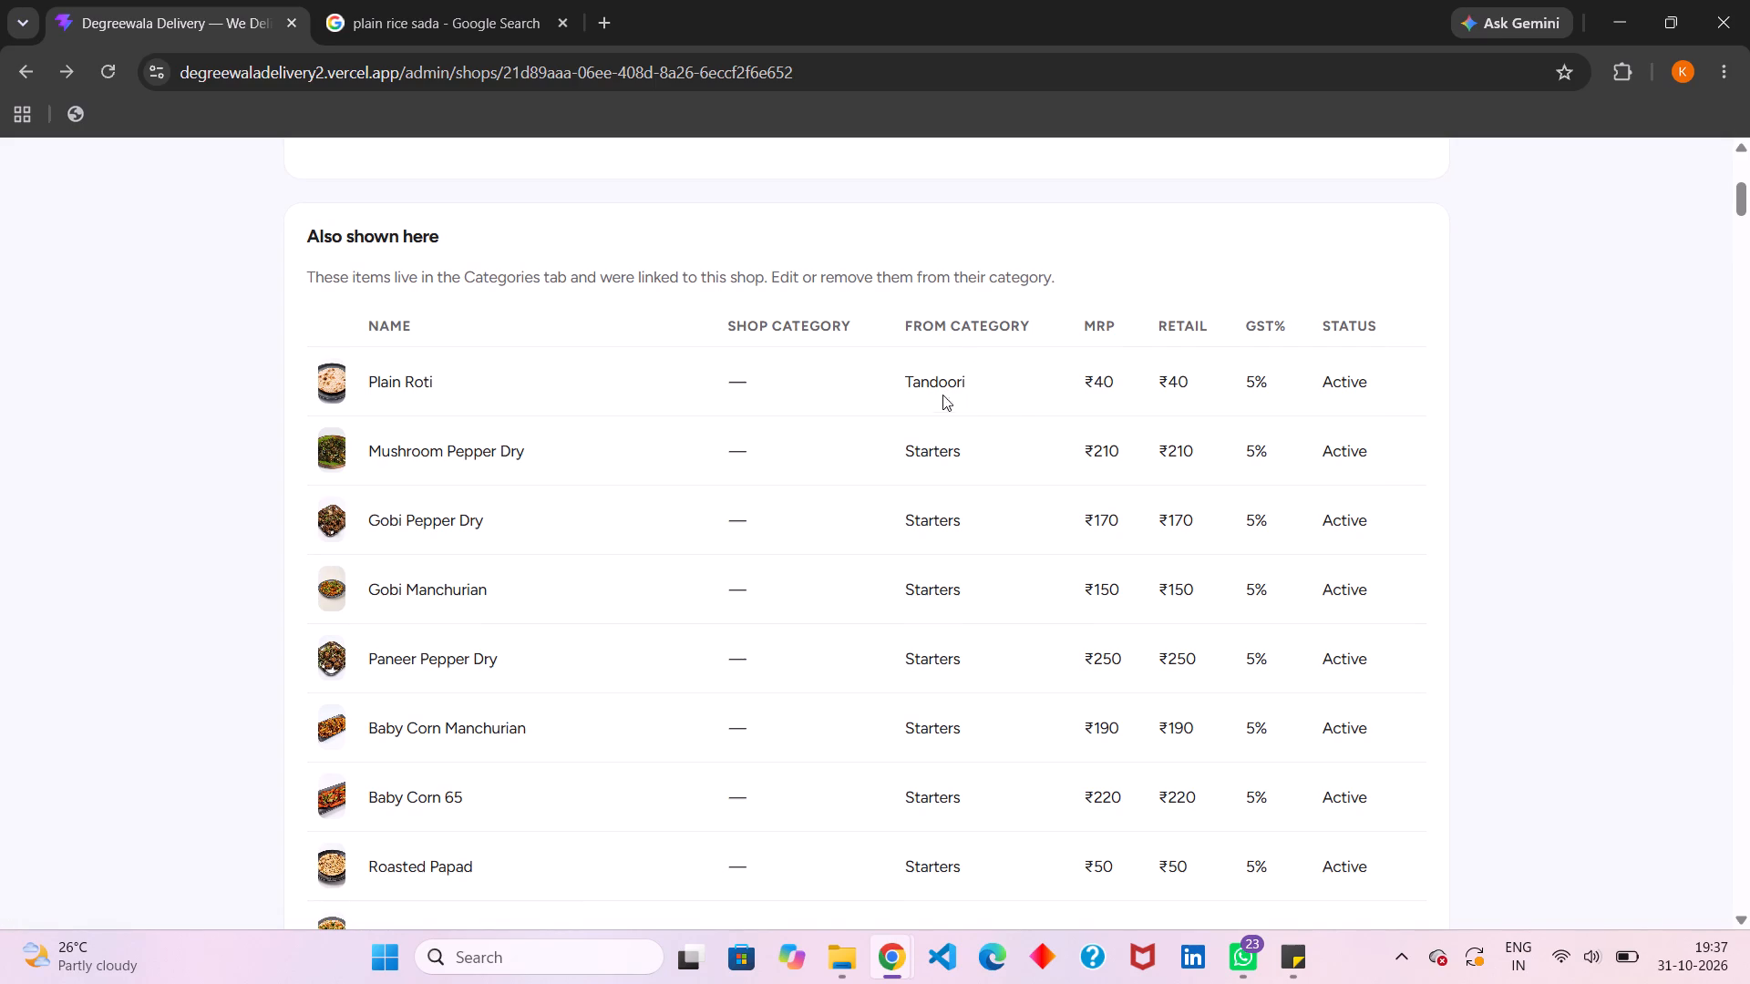
click(914, 372)
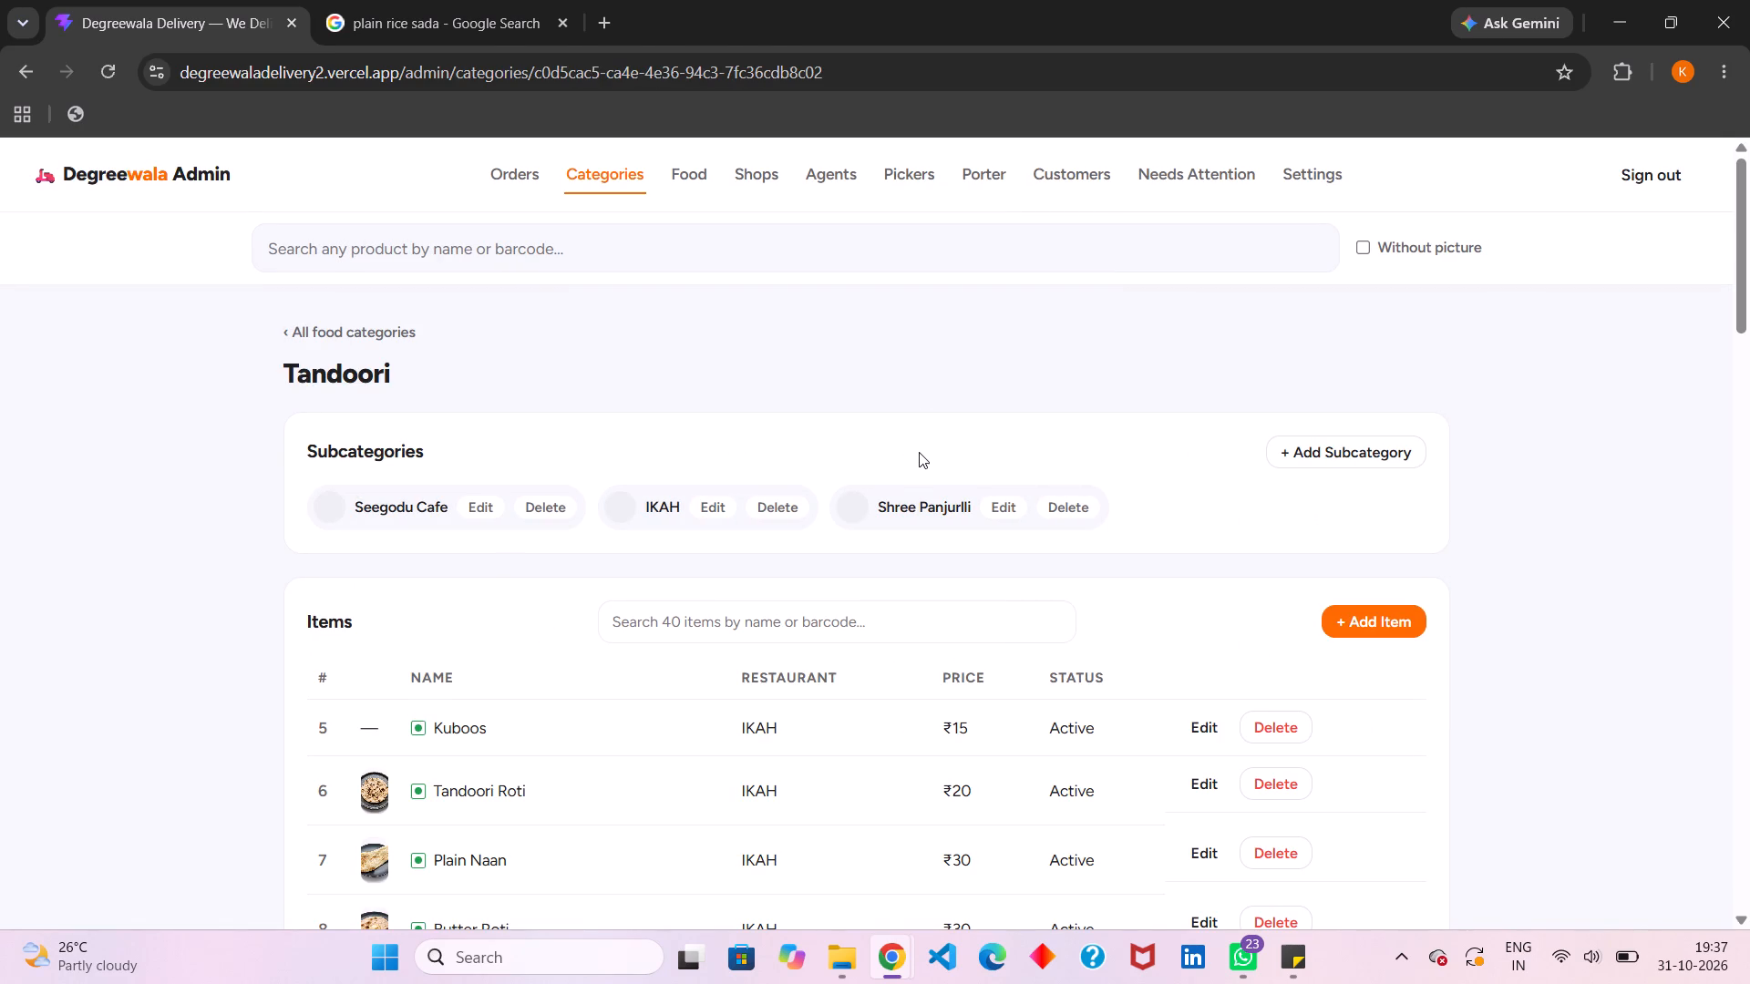
scroll(914, 482, down, 2)
scroll(817, 478, down, 4)
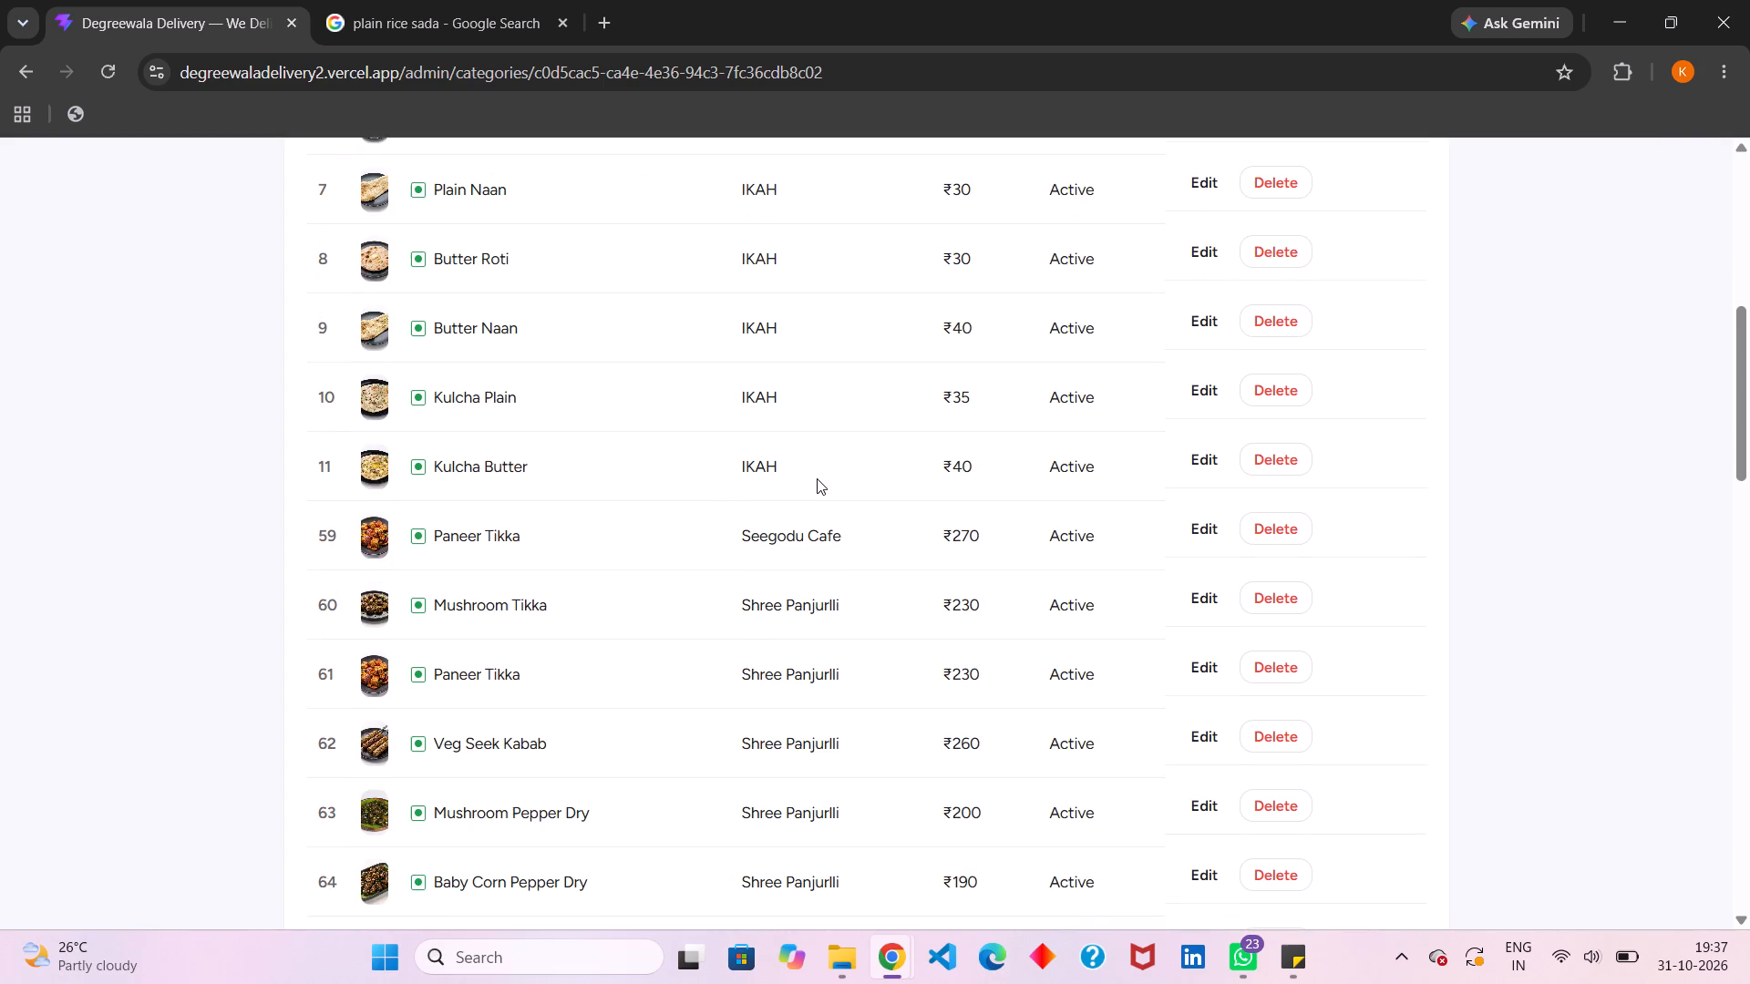
scroll(817, 478, up, 2)
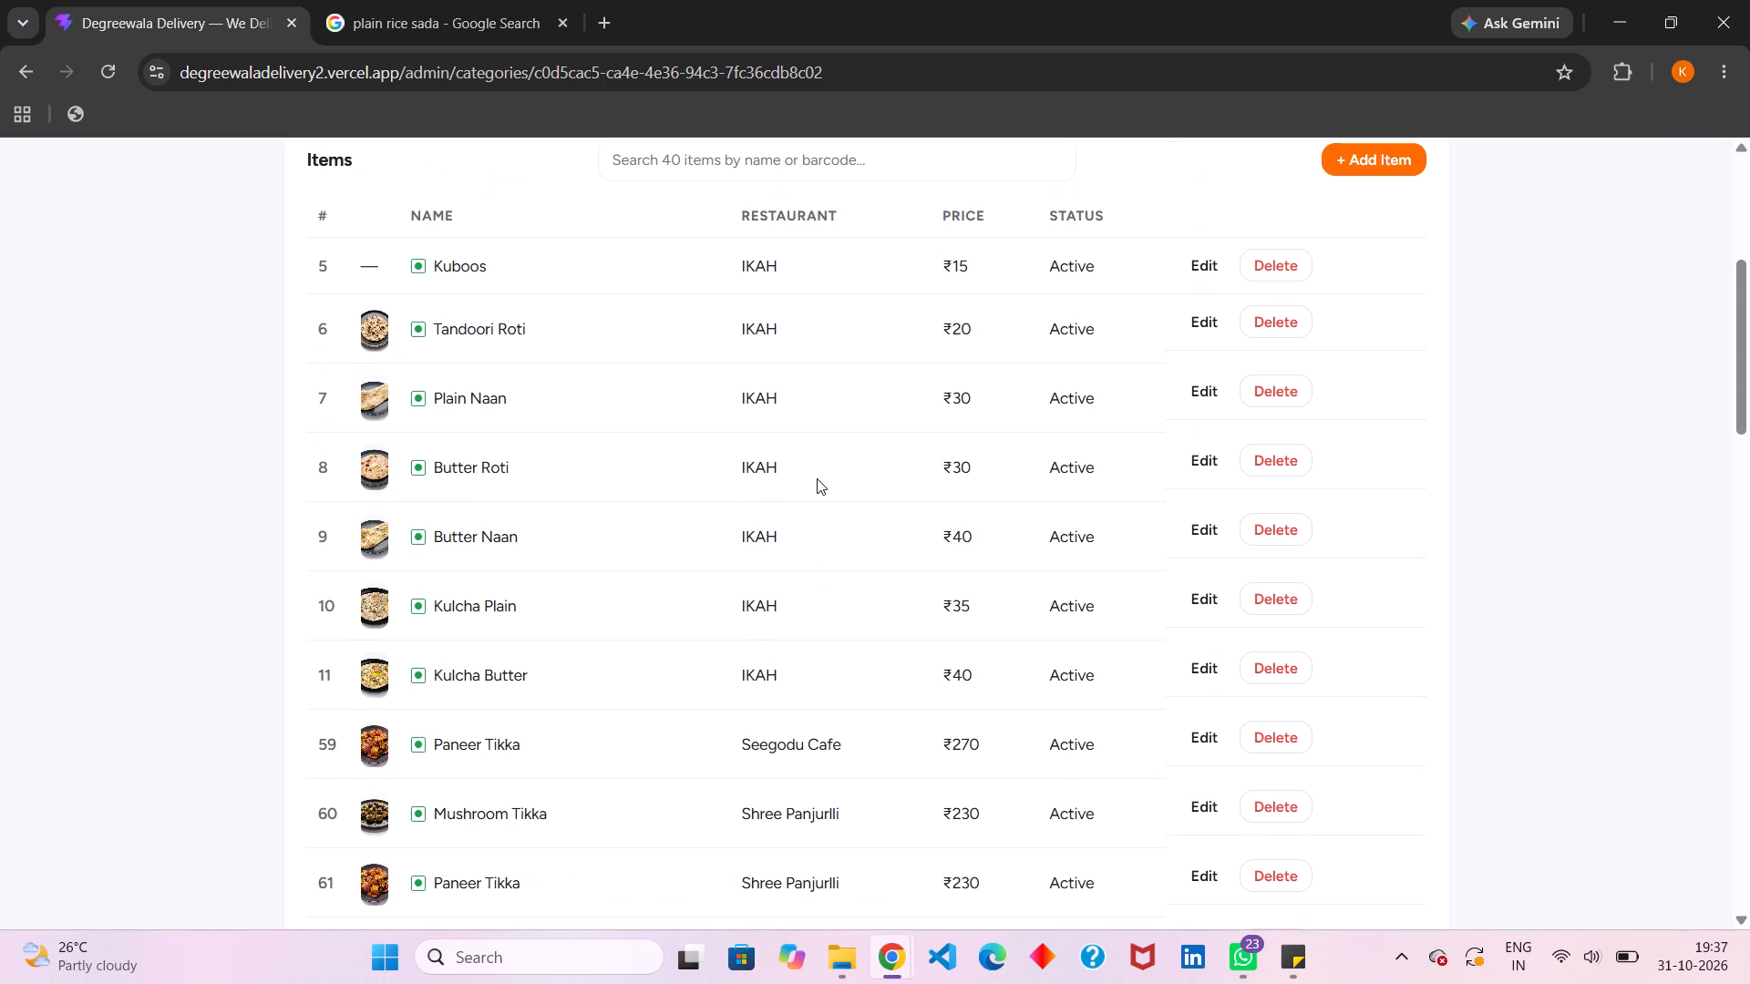
scroll(817, 478, down, 6)
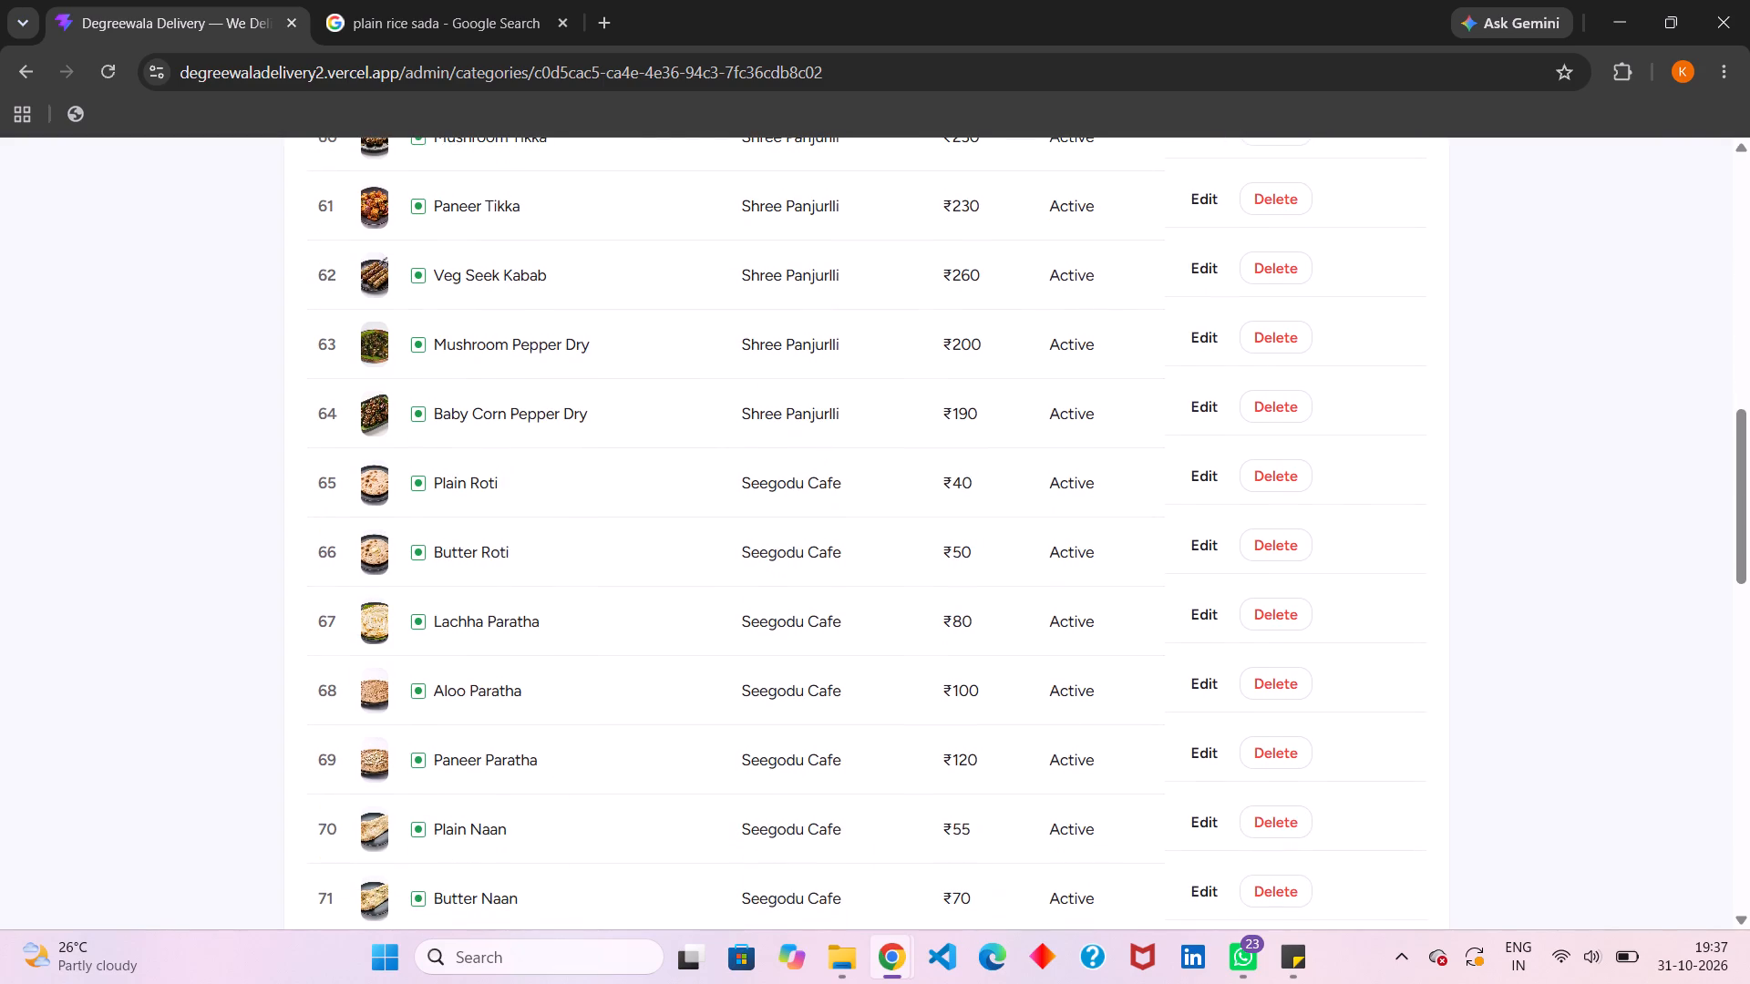
scroll(818, 479, down, 4)
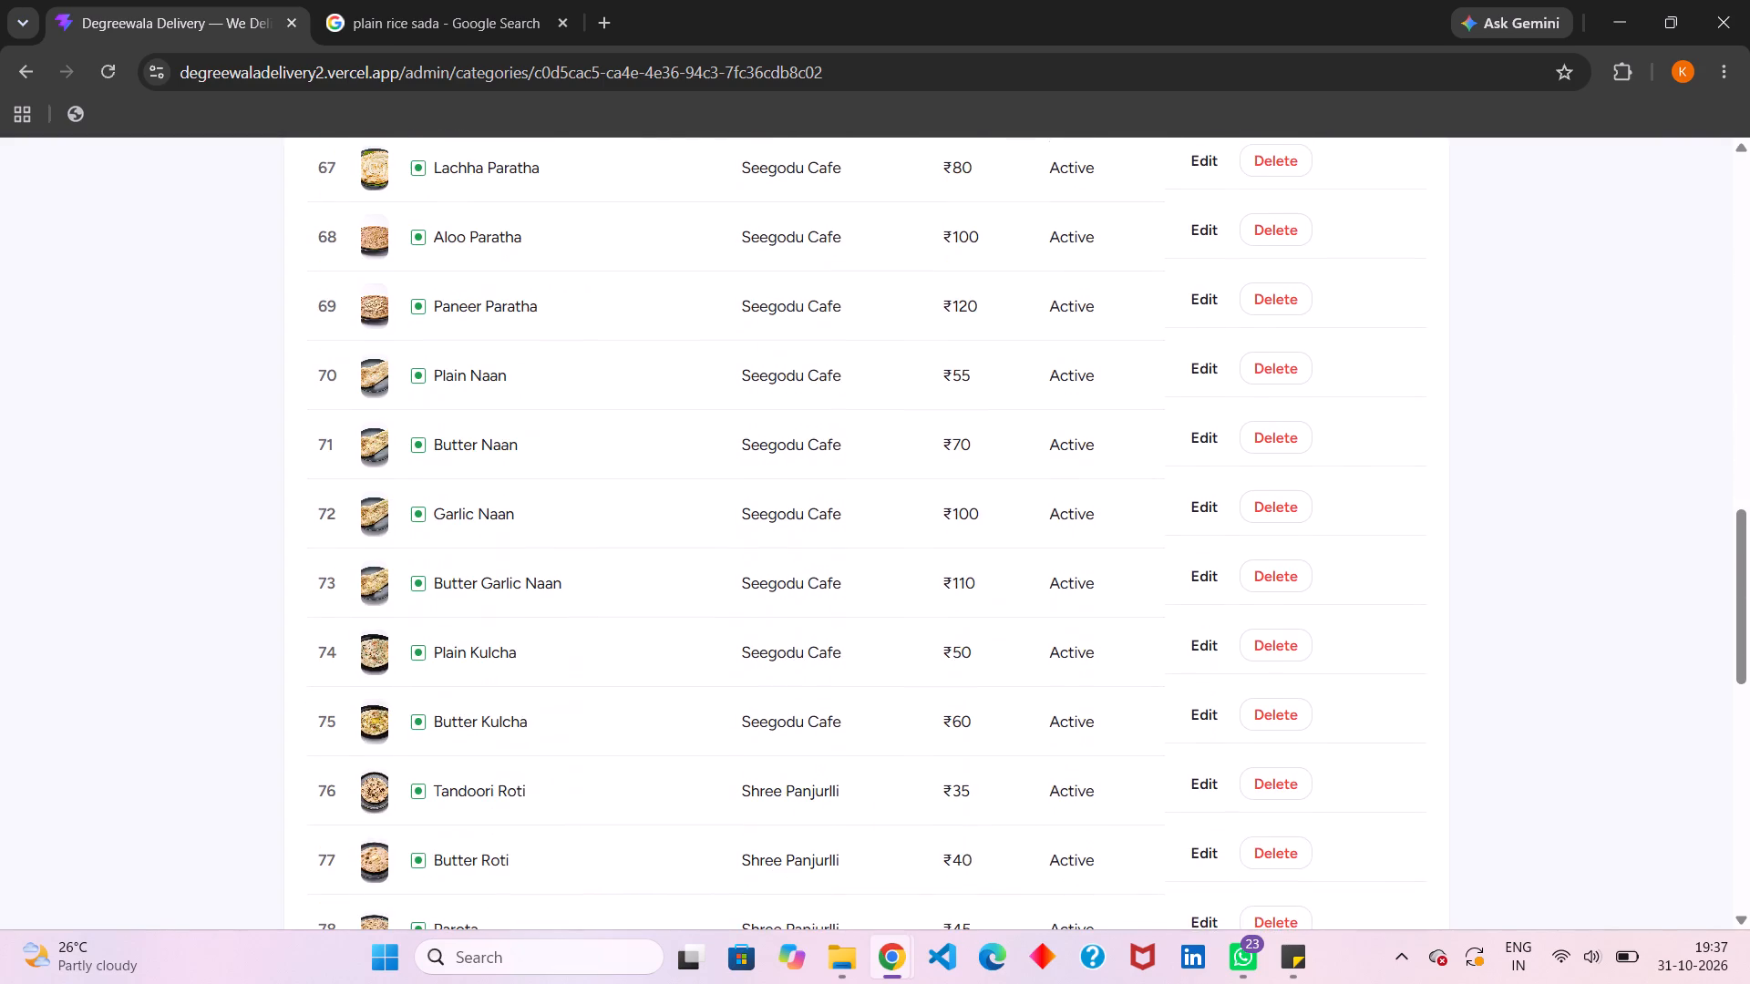
scroll(818, 479, down, 2)
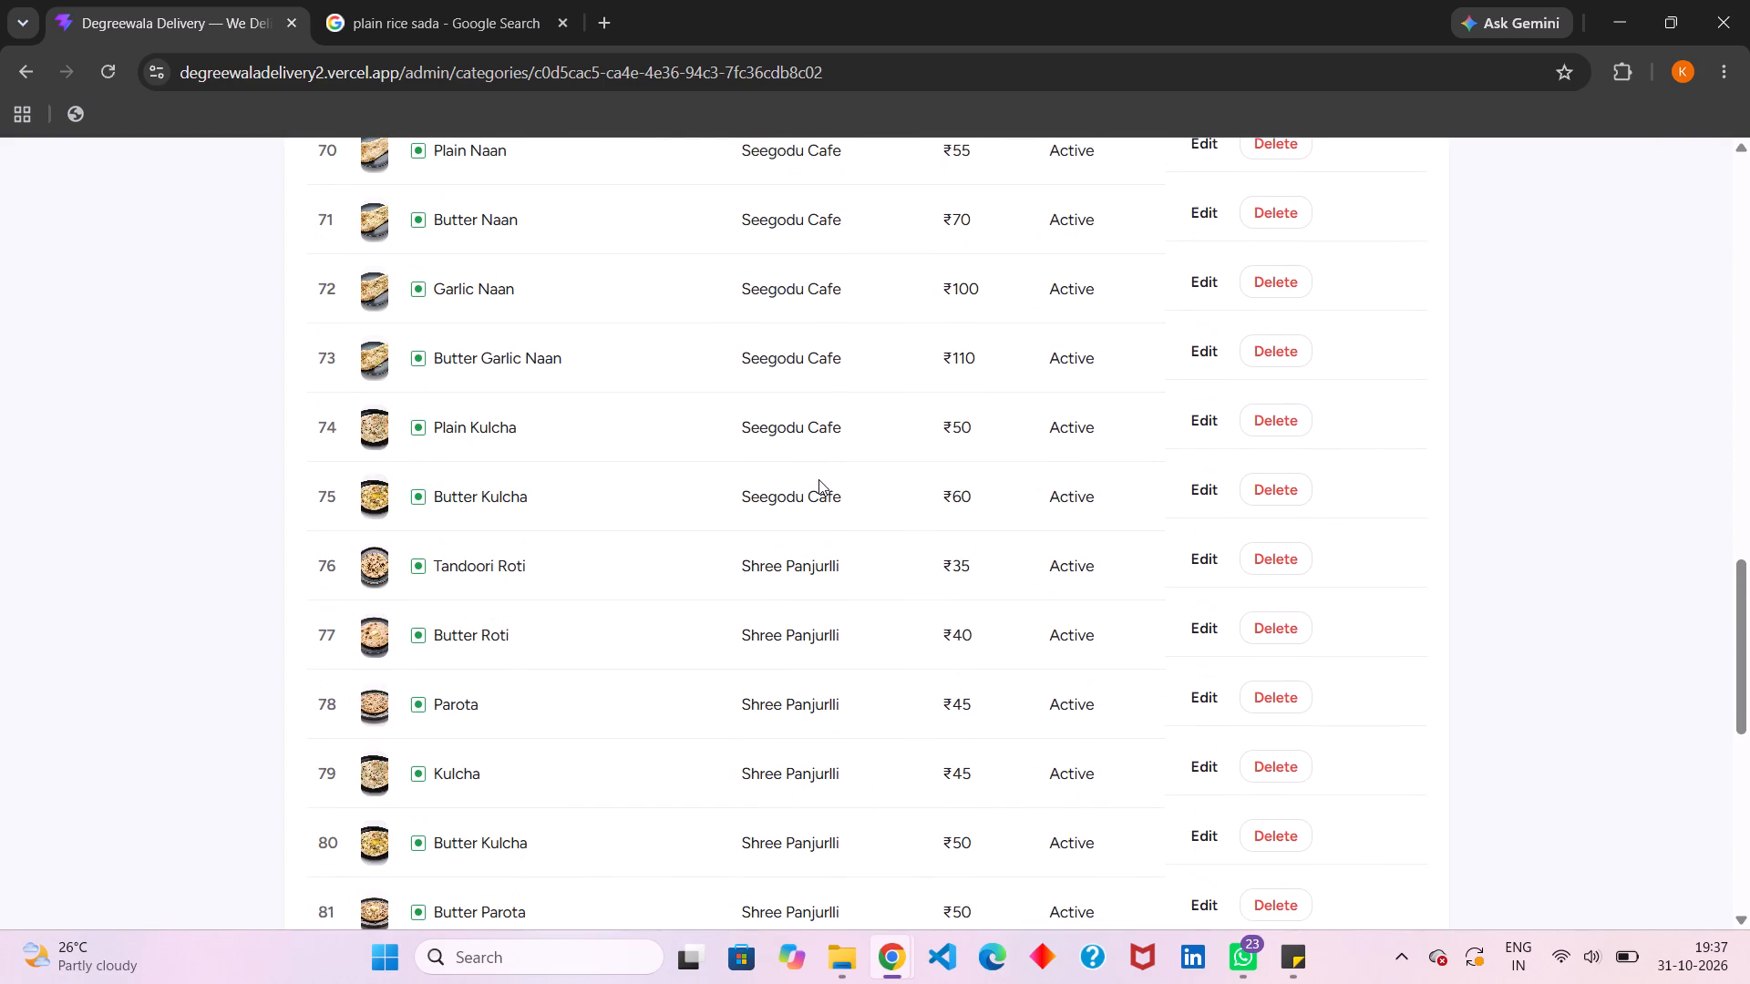
scroll(818, 479, down, 6)
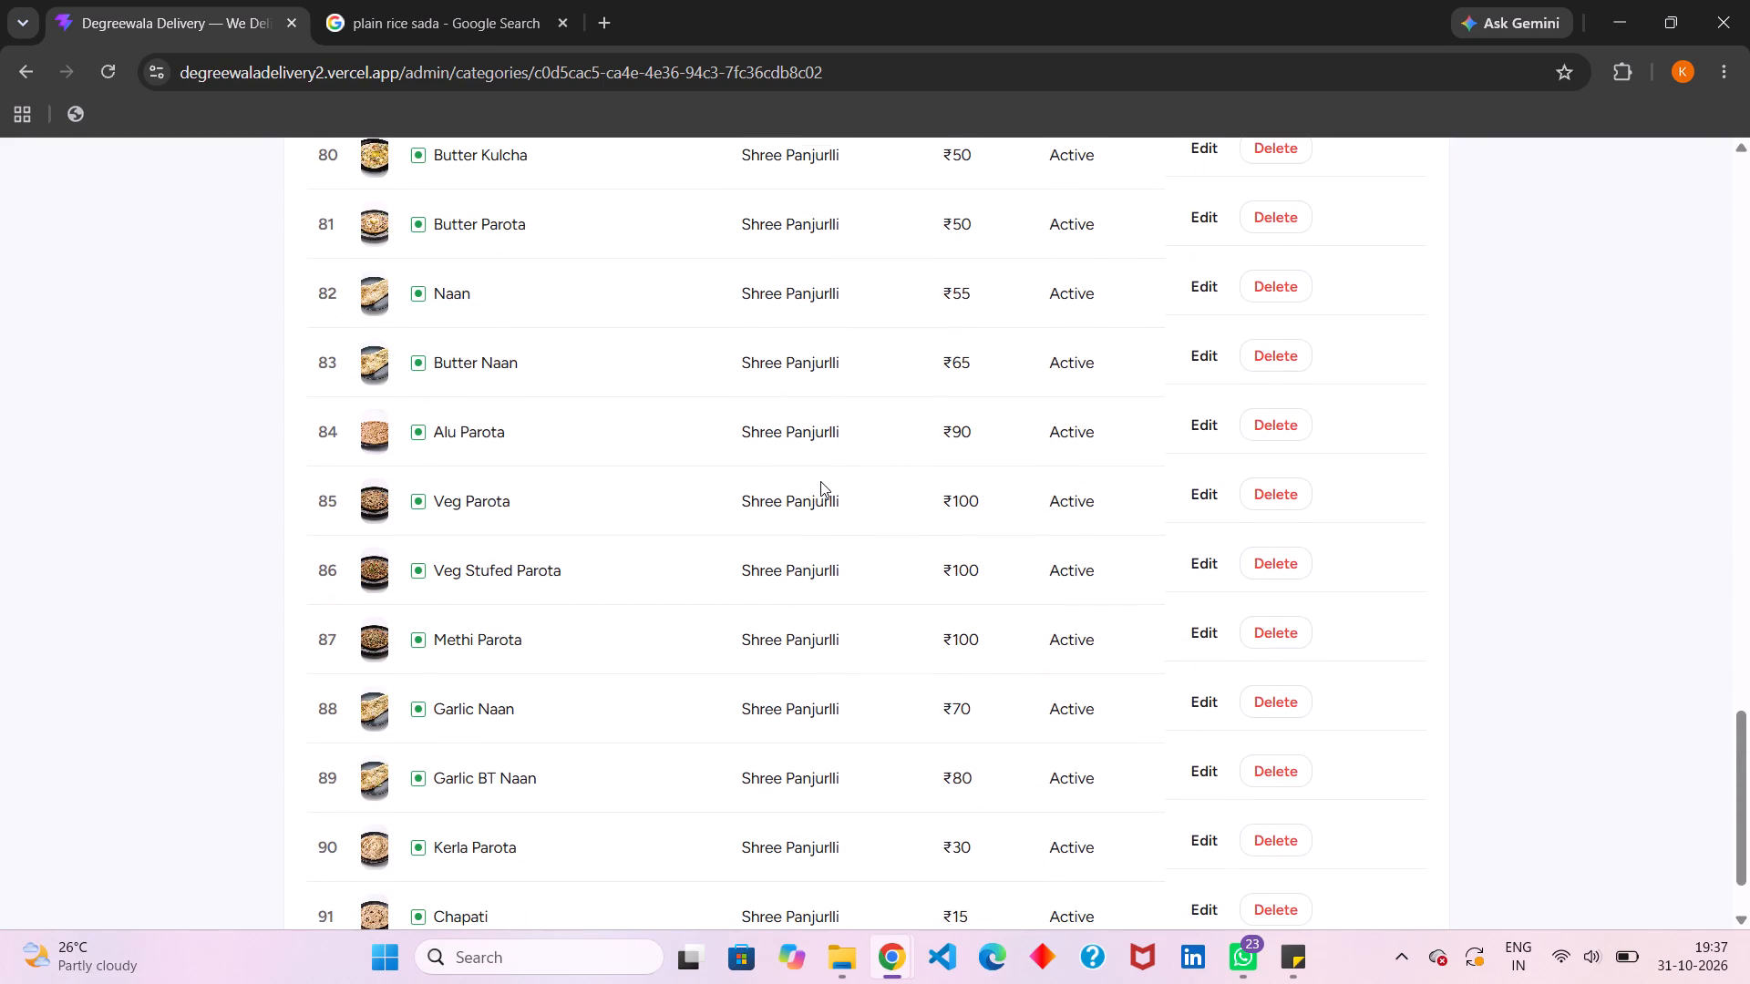
scroll(820, 481, down, 4)
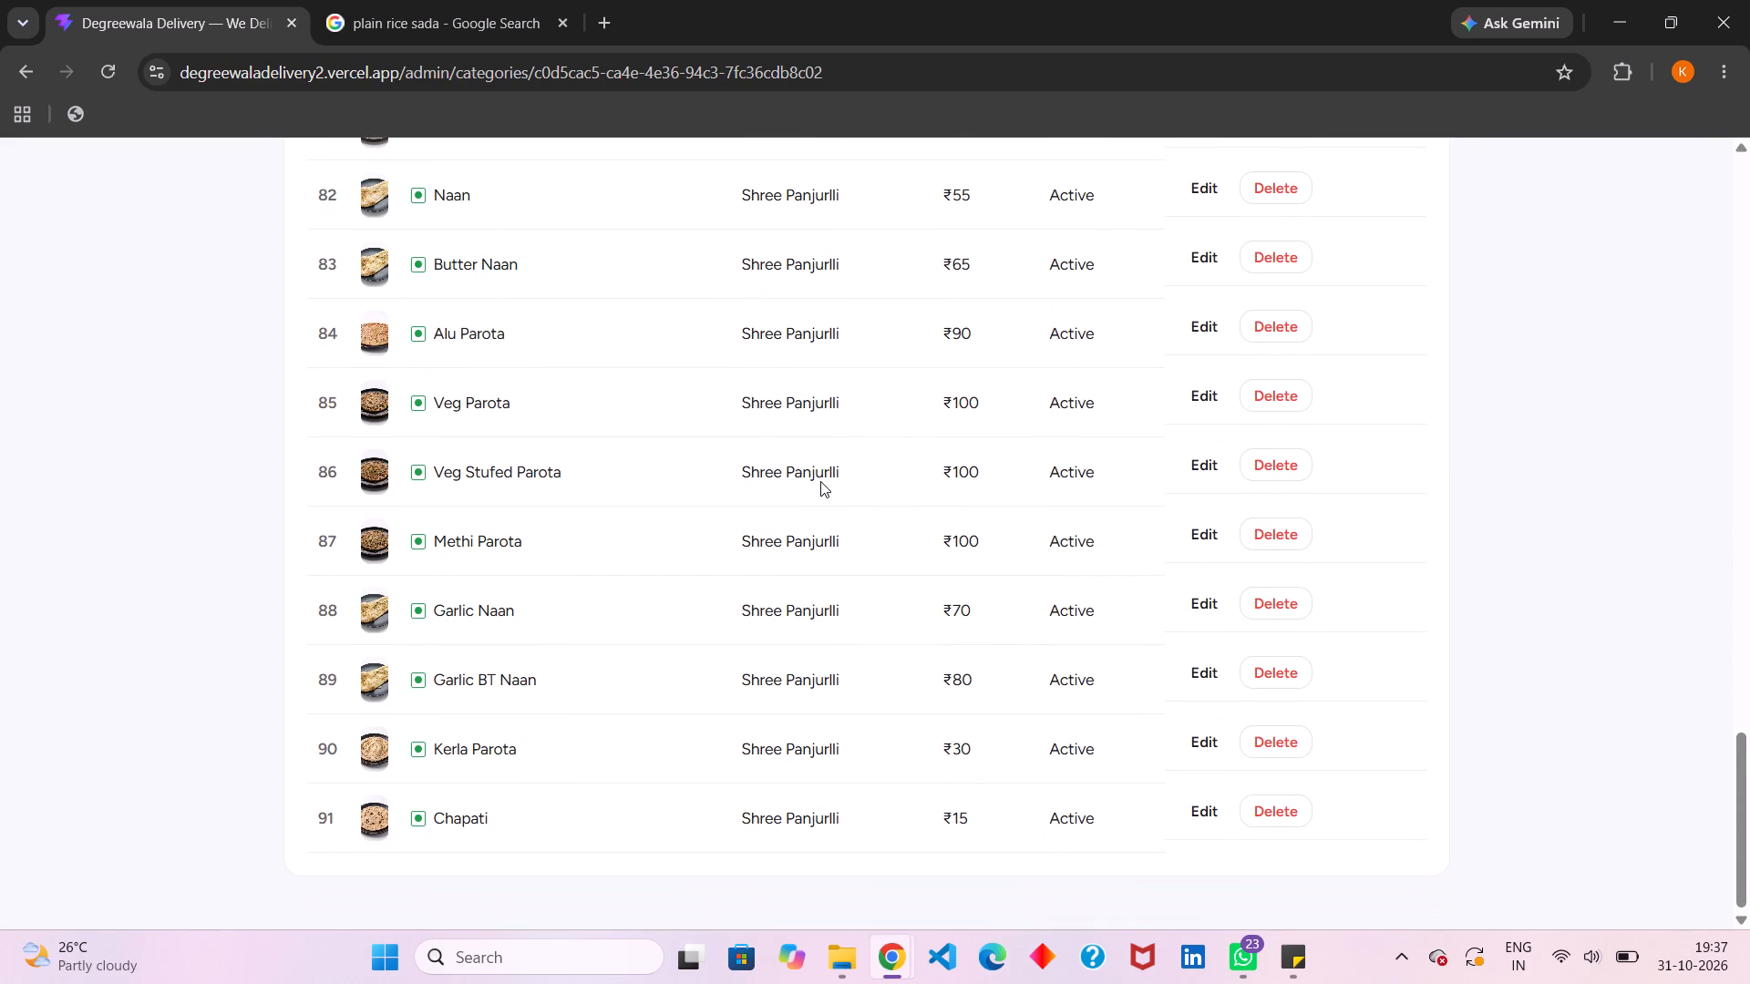
drag(820, 480, 834, 470)
scroll(832, 474, down, 3)
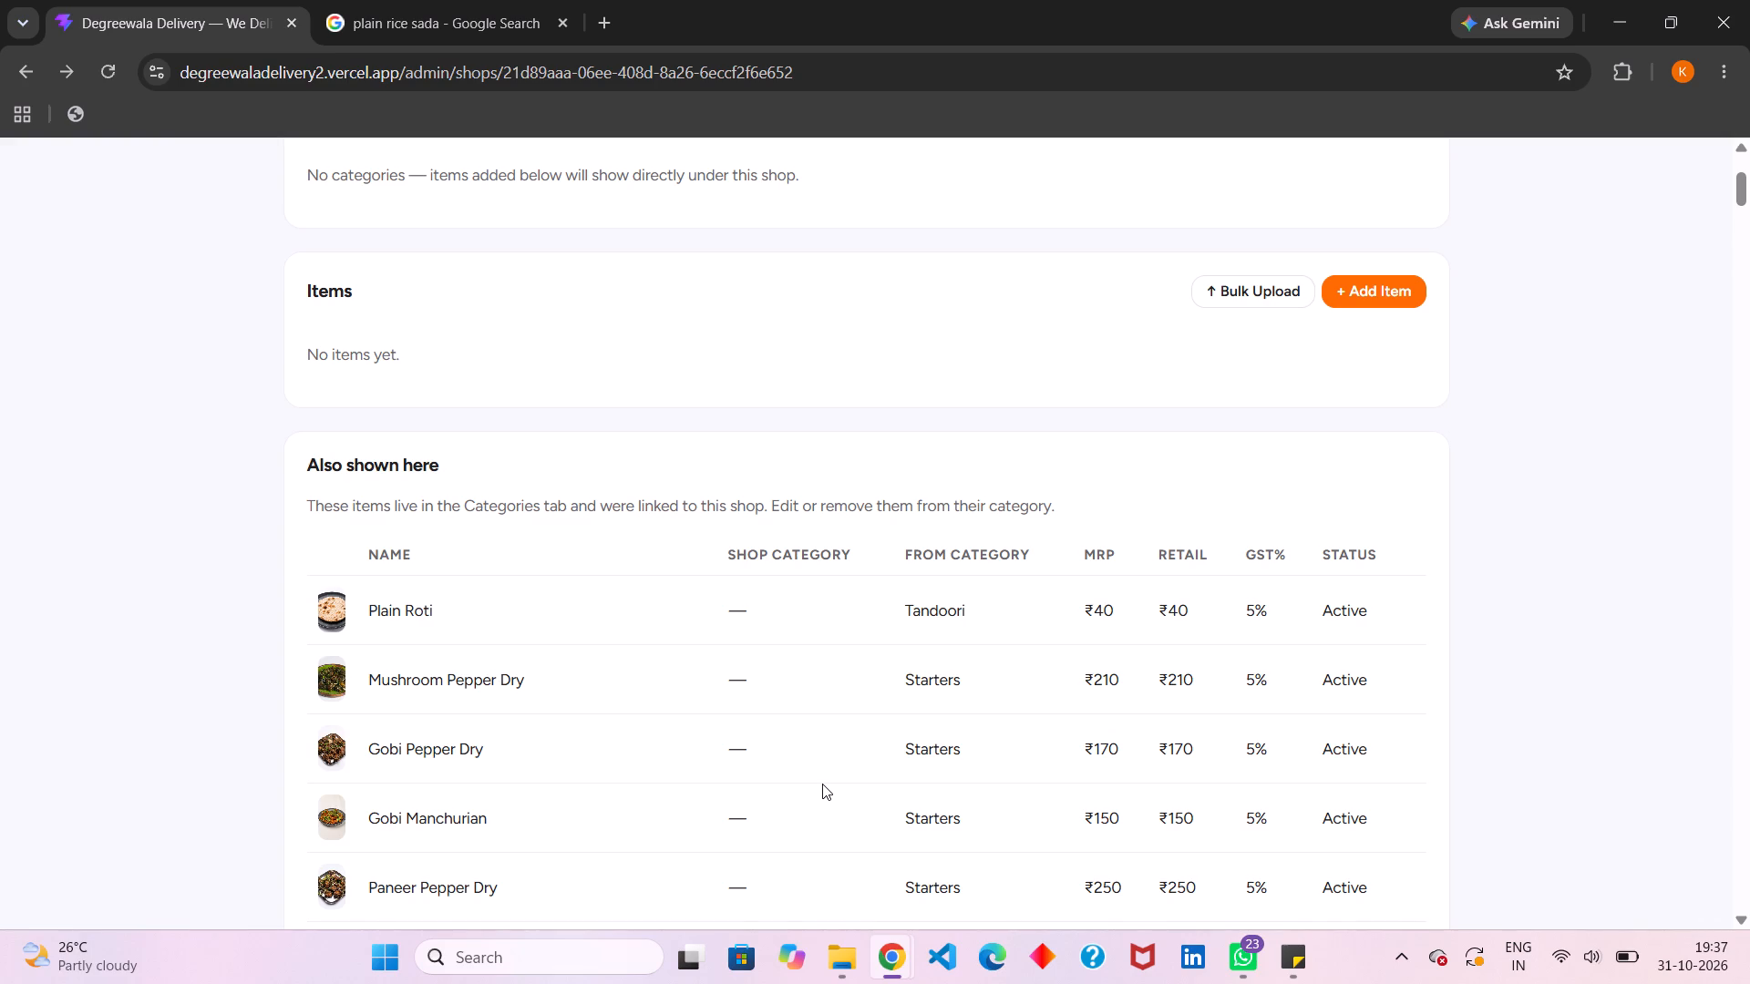
Switch to Sticky Notes and create a new note headed "completed:" with "tandoori" listed below a blank line.
click(1288, 983)
click(1099, 133)
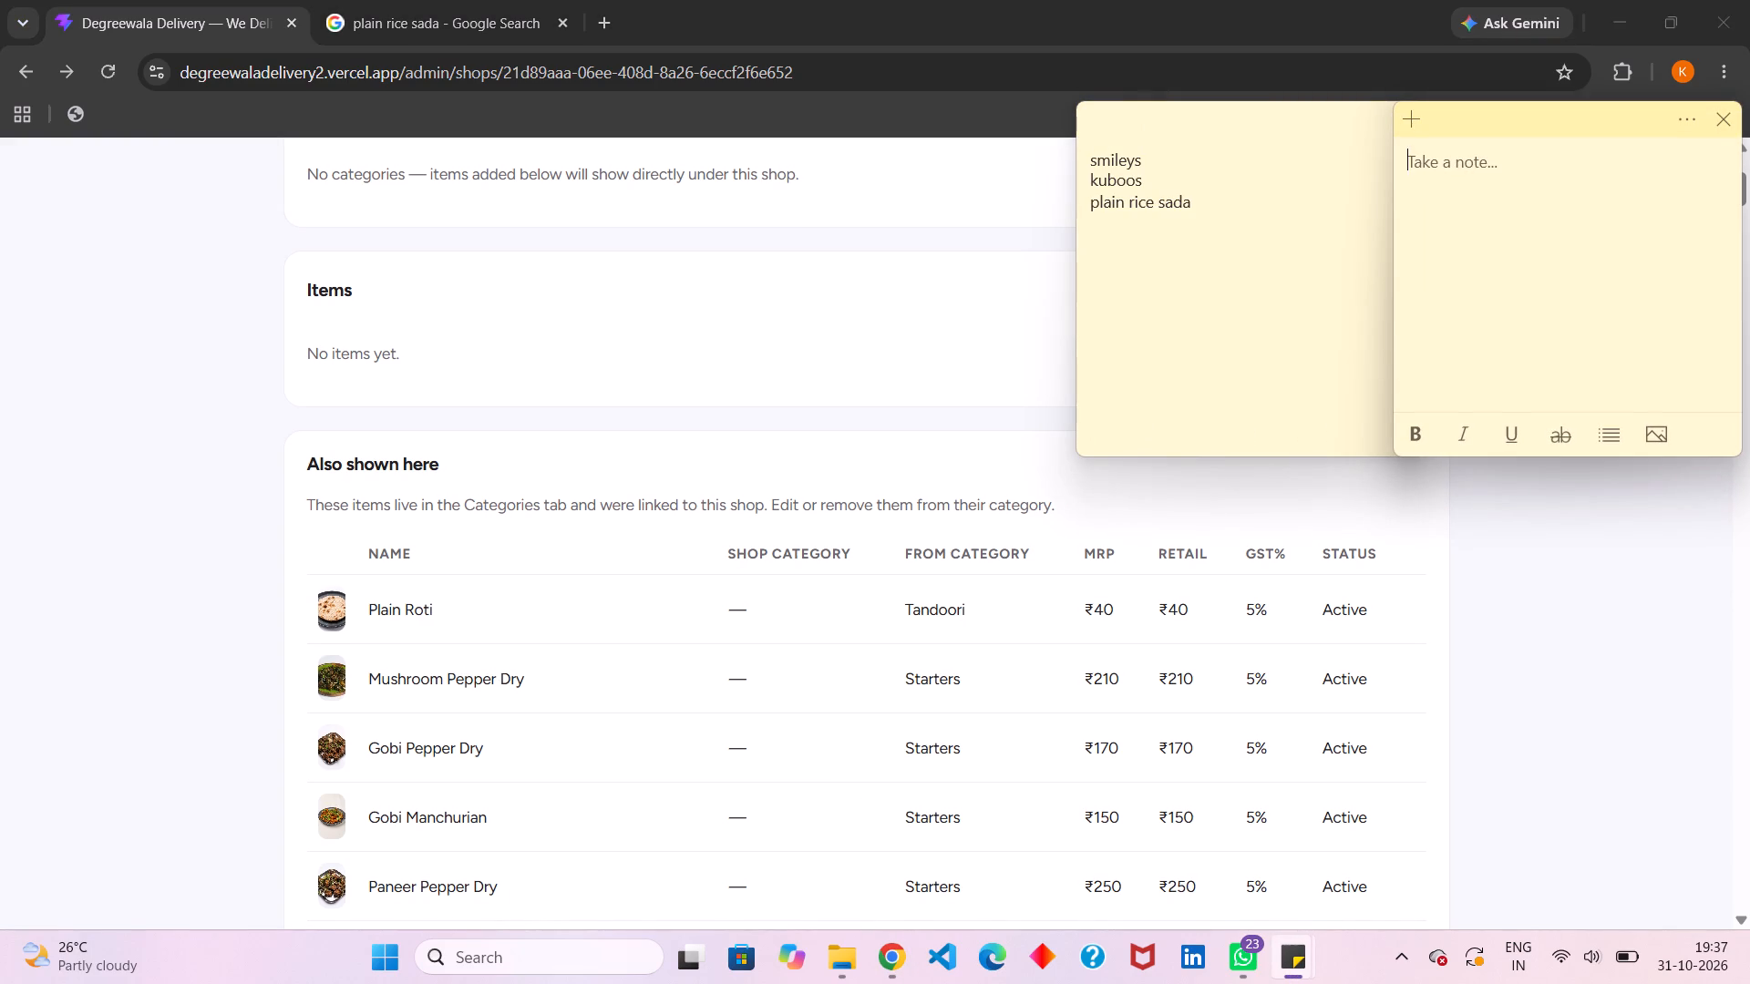
text(completed)
key(shift+colon)
key(Return)
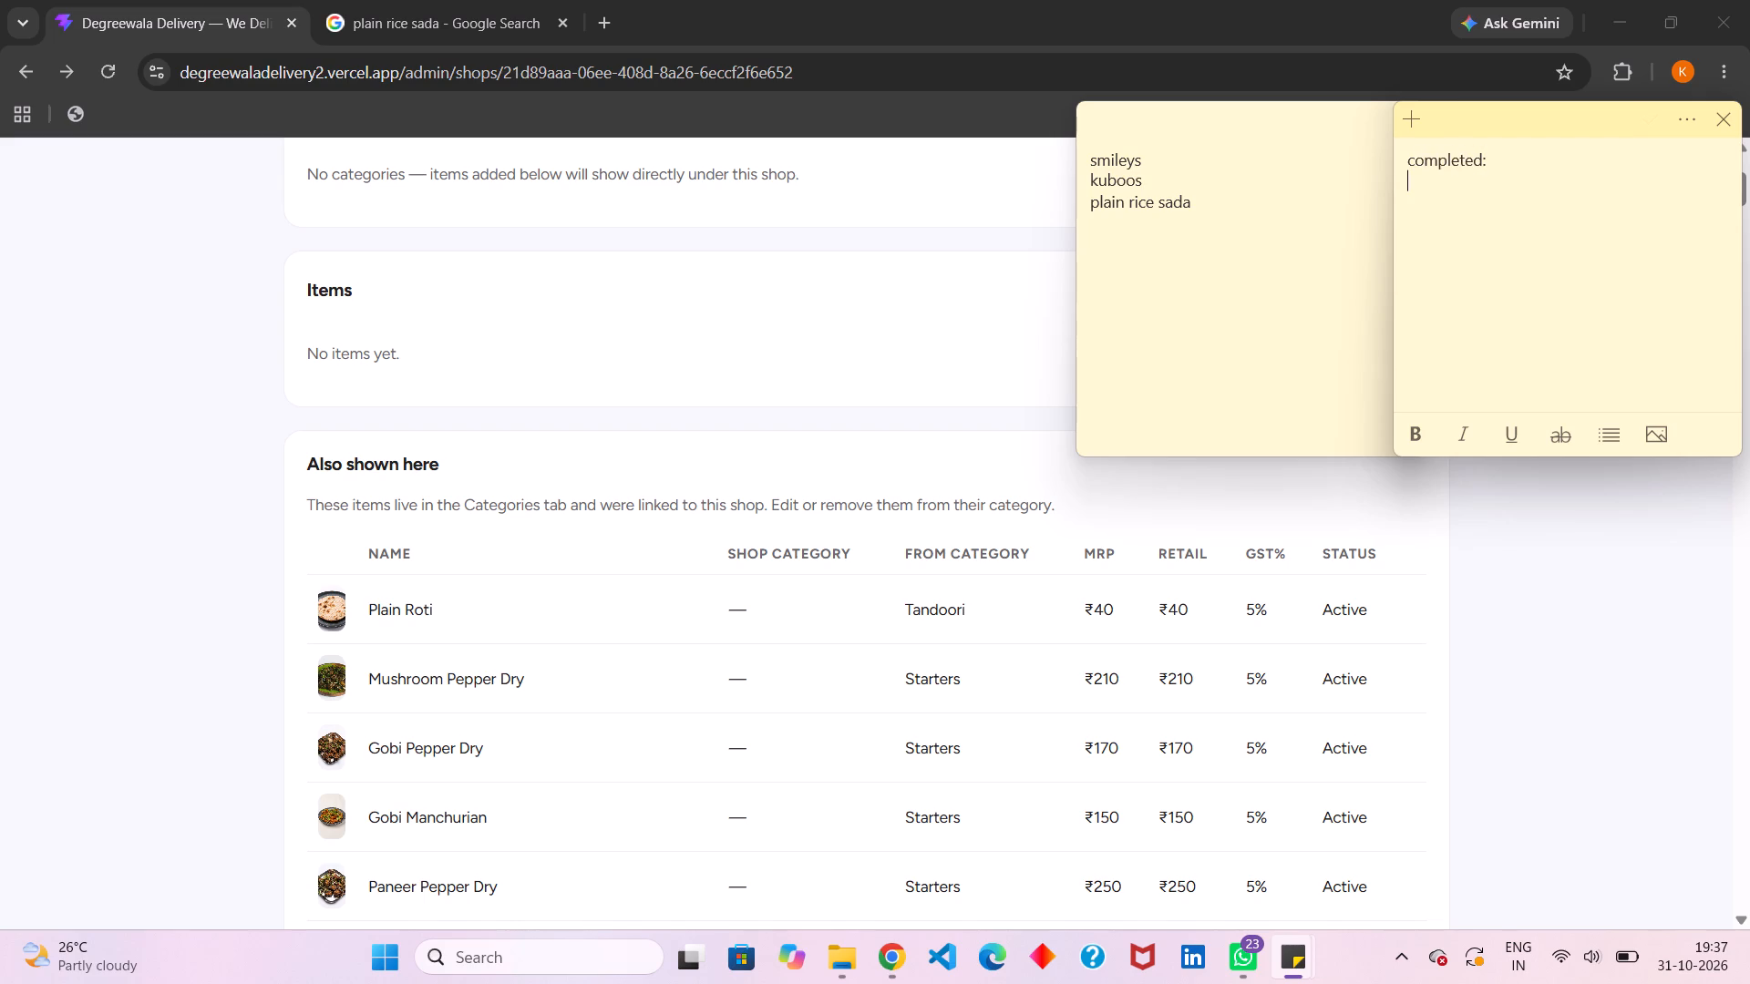
key(minus)
key(BackSpace)
key(shift+underscore)
key(BackSpace)
key(BackSpace)
key(Return)
key(Return)
text(tandoori)
Switch to the browser, open the Starters category from the shop's item list, check its first items for missing pictures, and return to the shop page.
click(1591, 529)
scroll(1477, 571, down, 2)
click(928, 461)
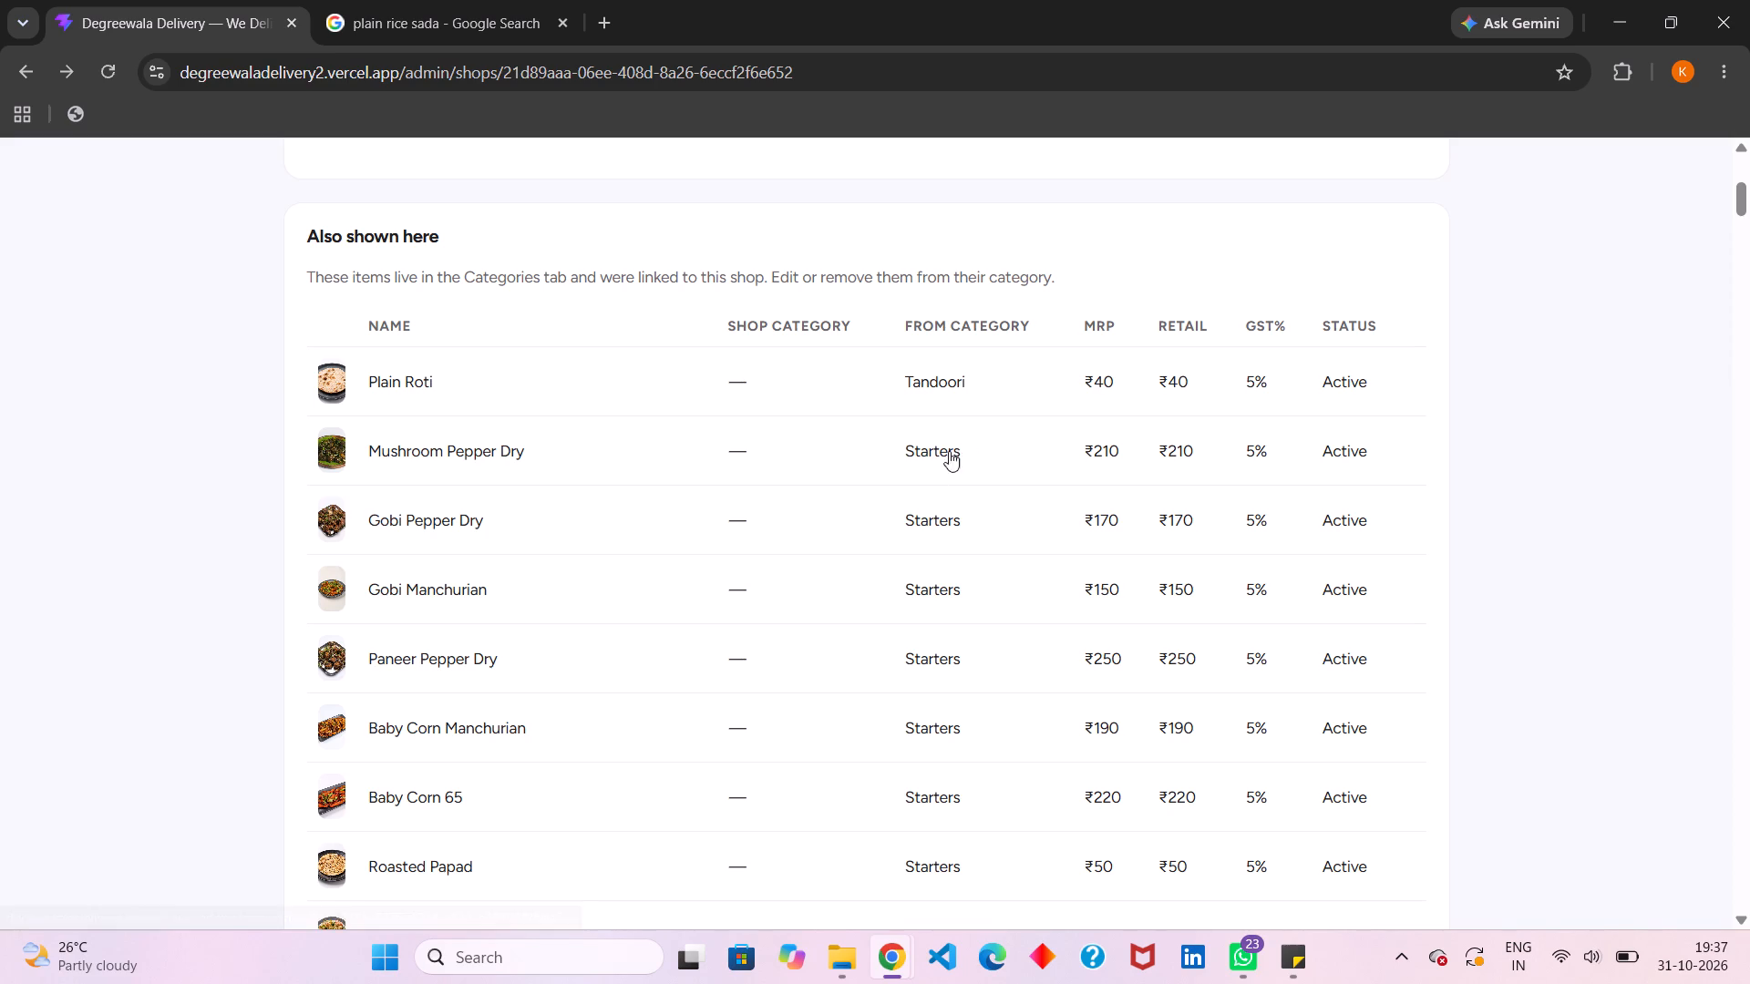
click(934, 453)
scroll(784, 528, down, 2)
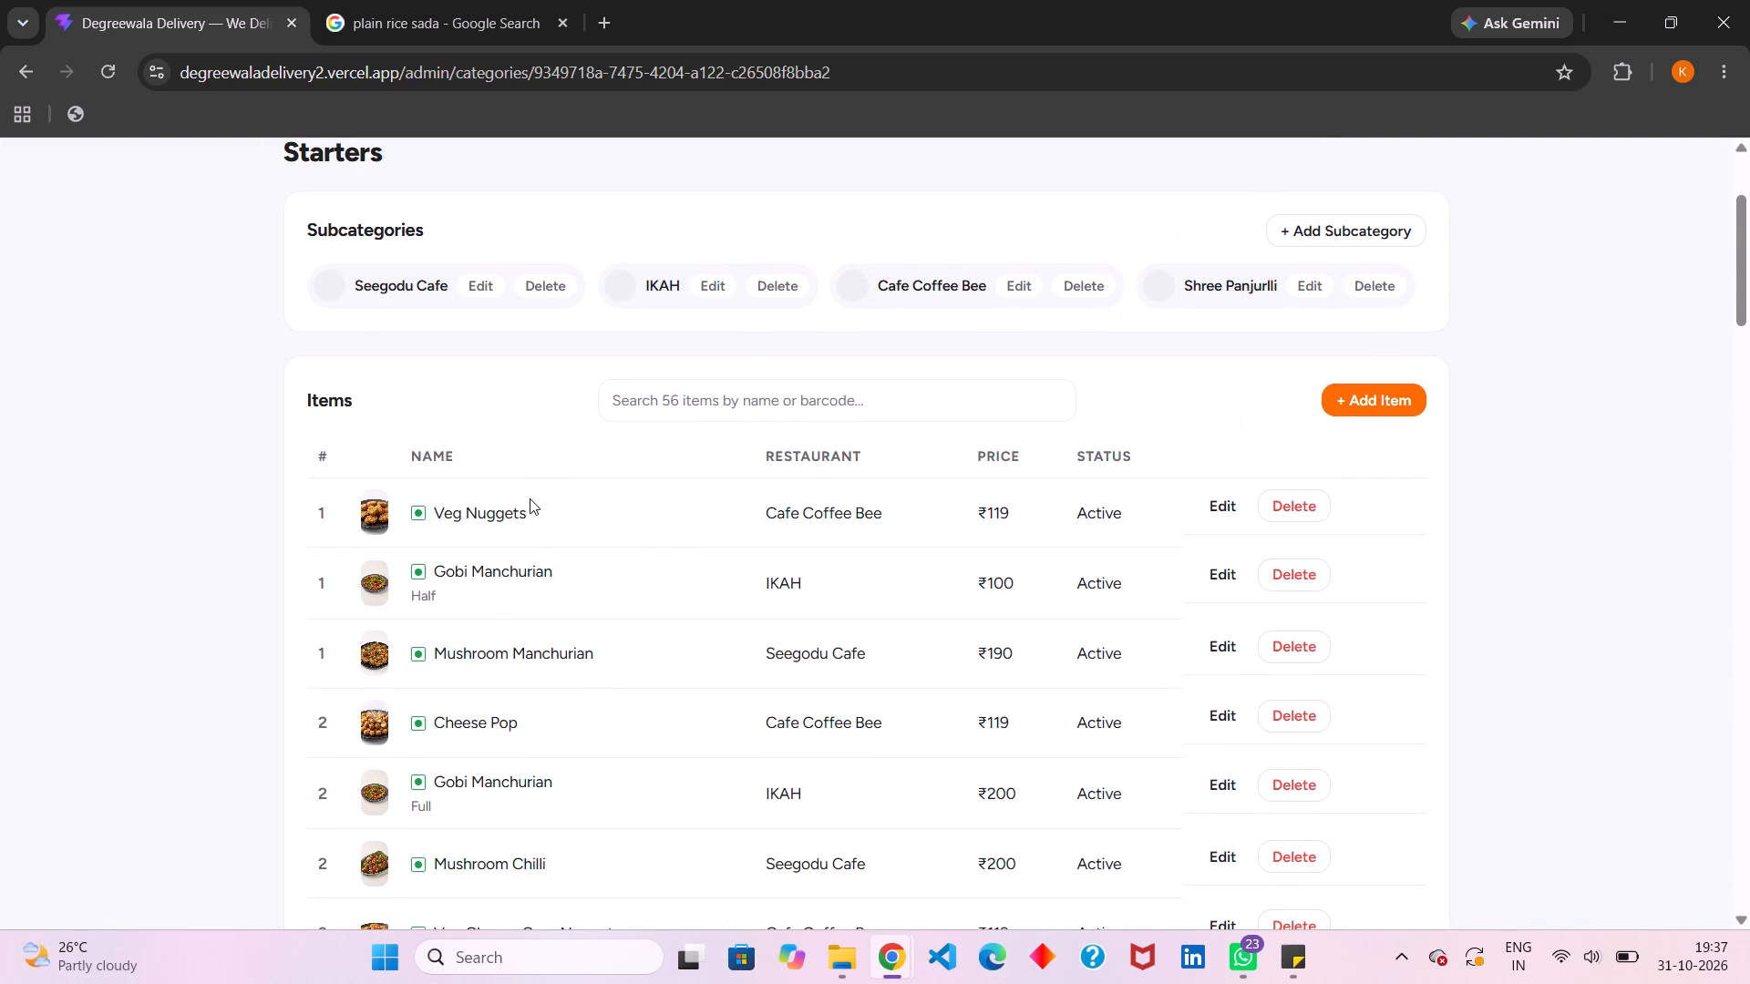
scroll(520, 524, down, 3)
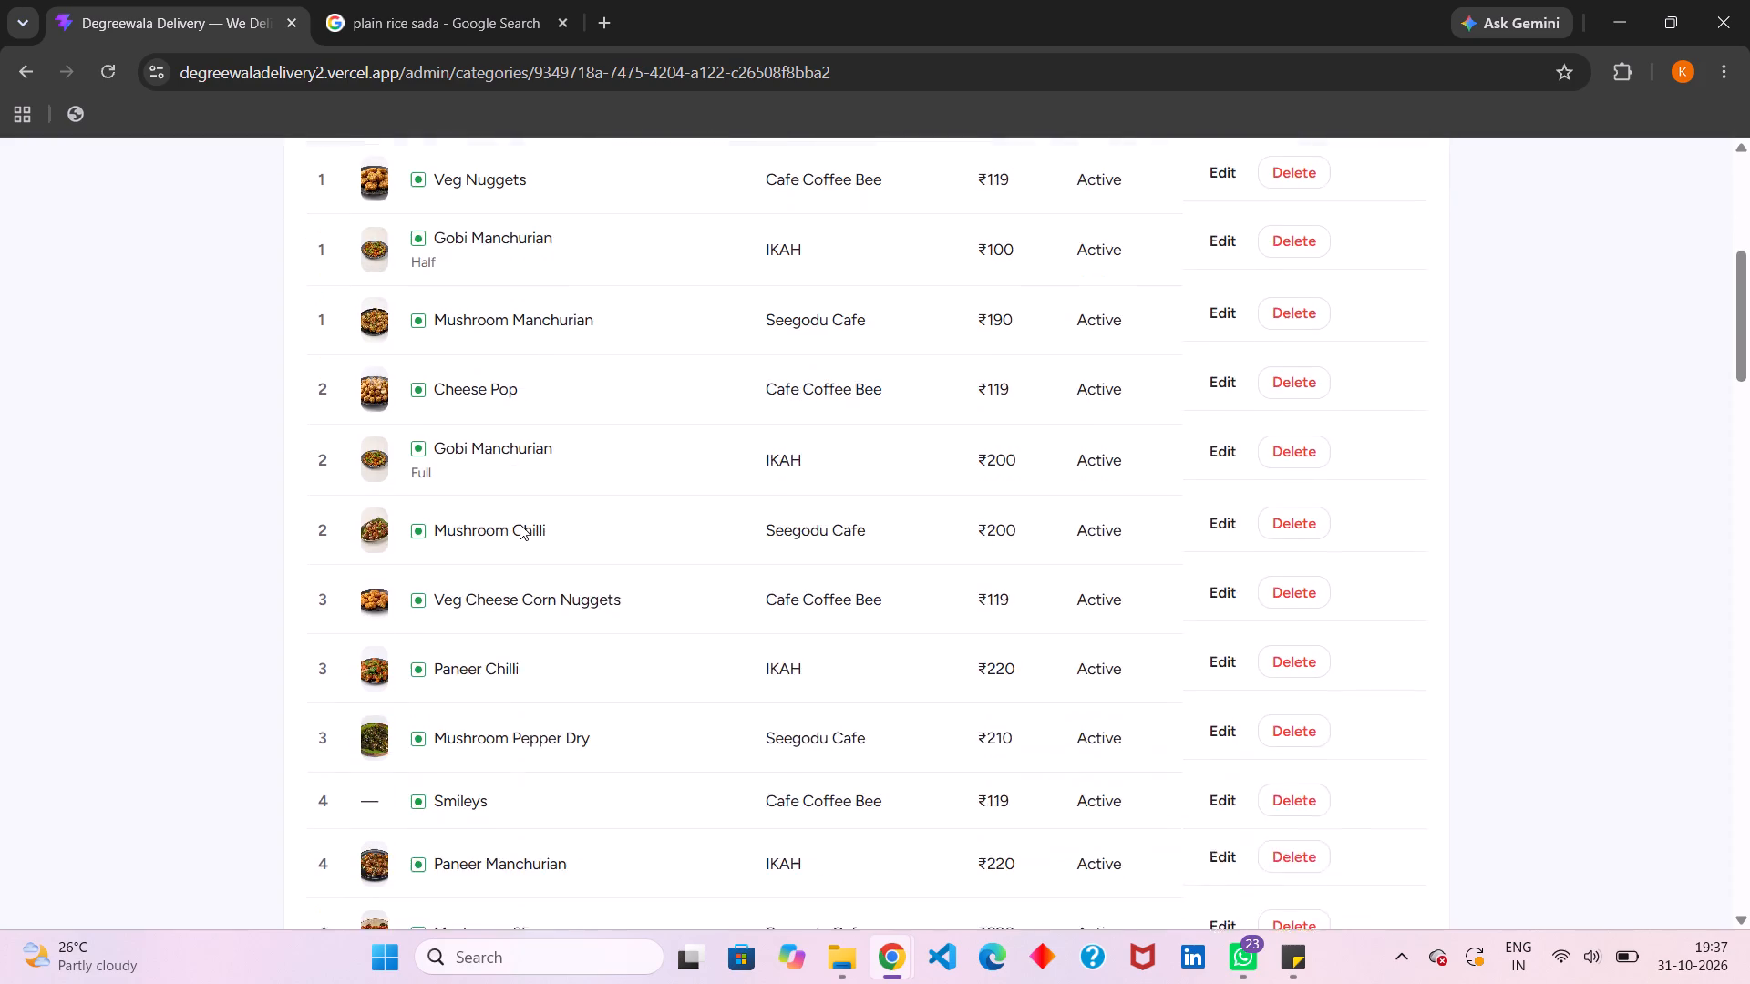
scroll(520, 524, up, 1)
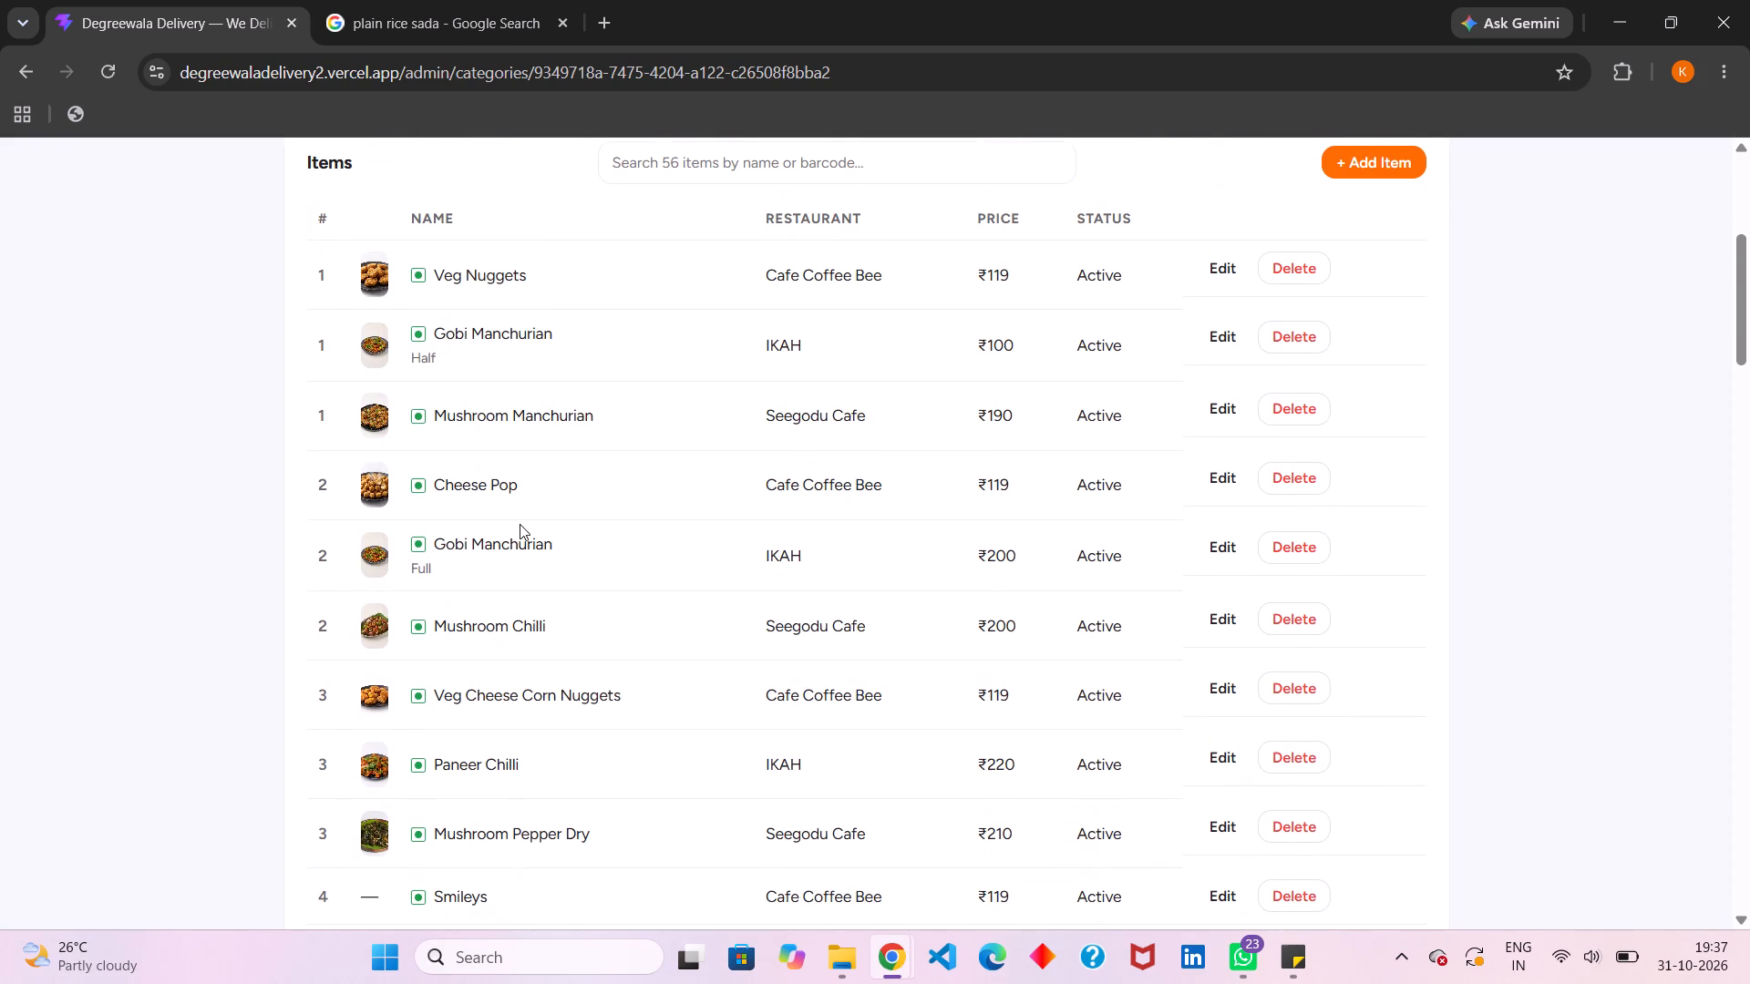
scroll(520, 524, down, 3)
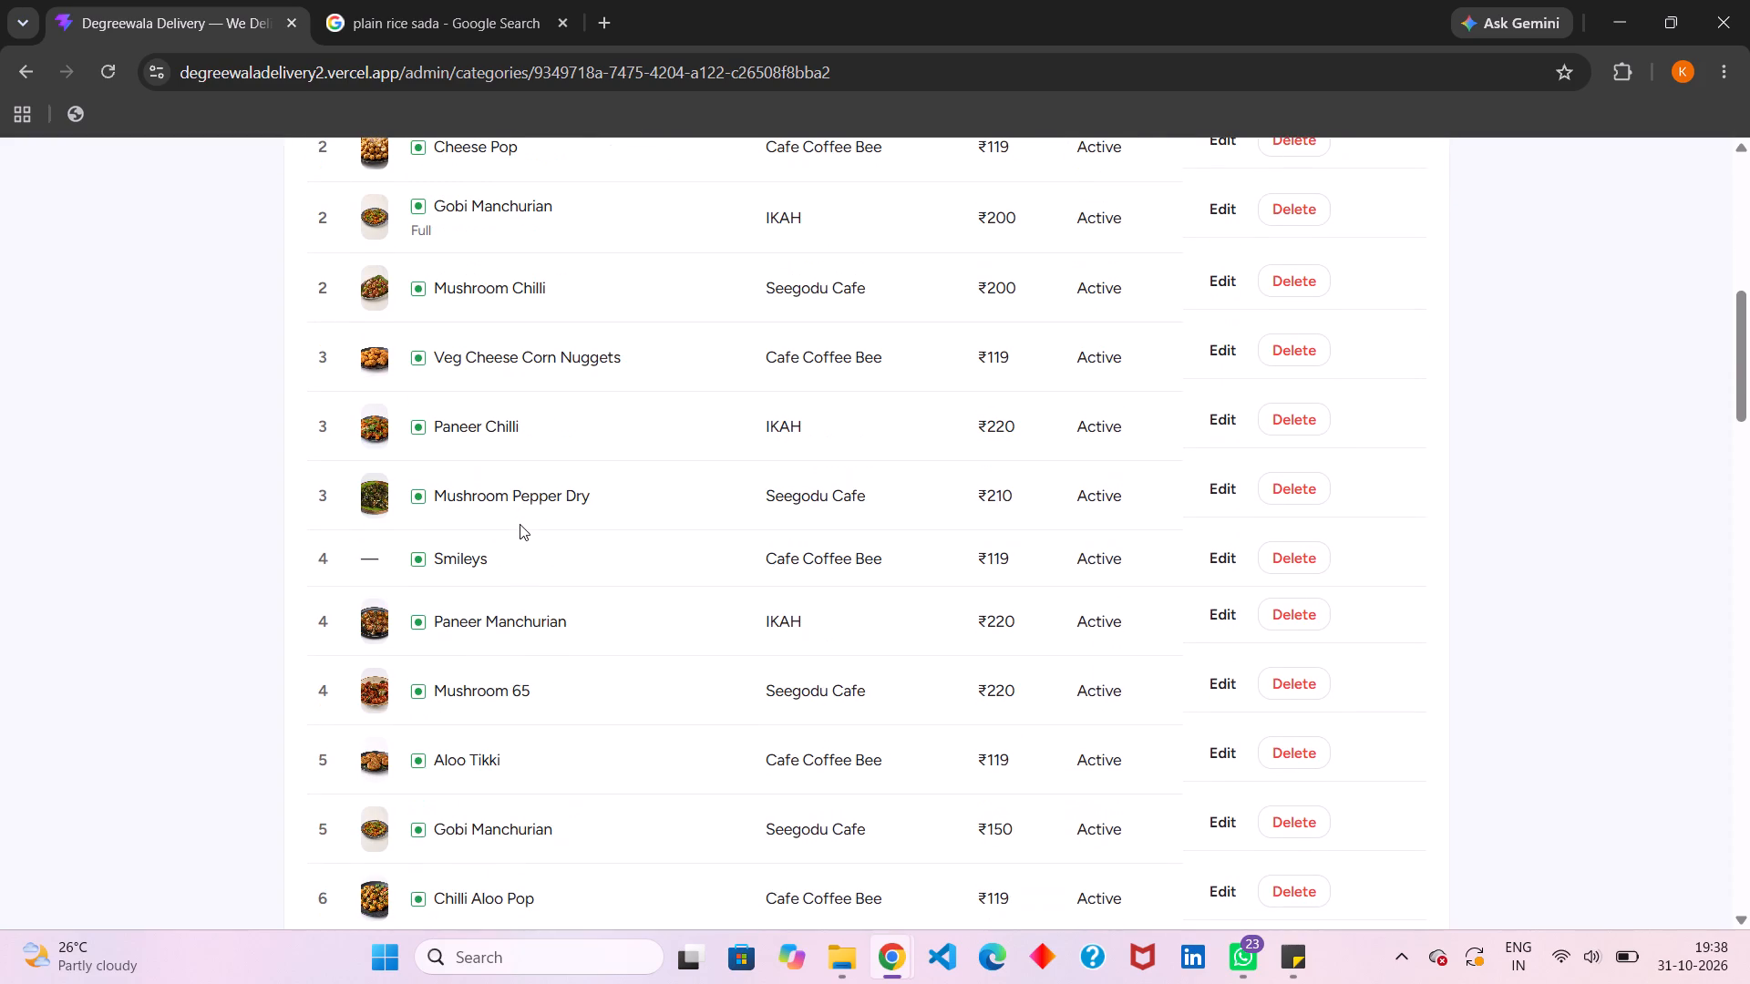
scroll(520, 524, down, 1)
scroll(520, 524, up, 3)
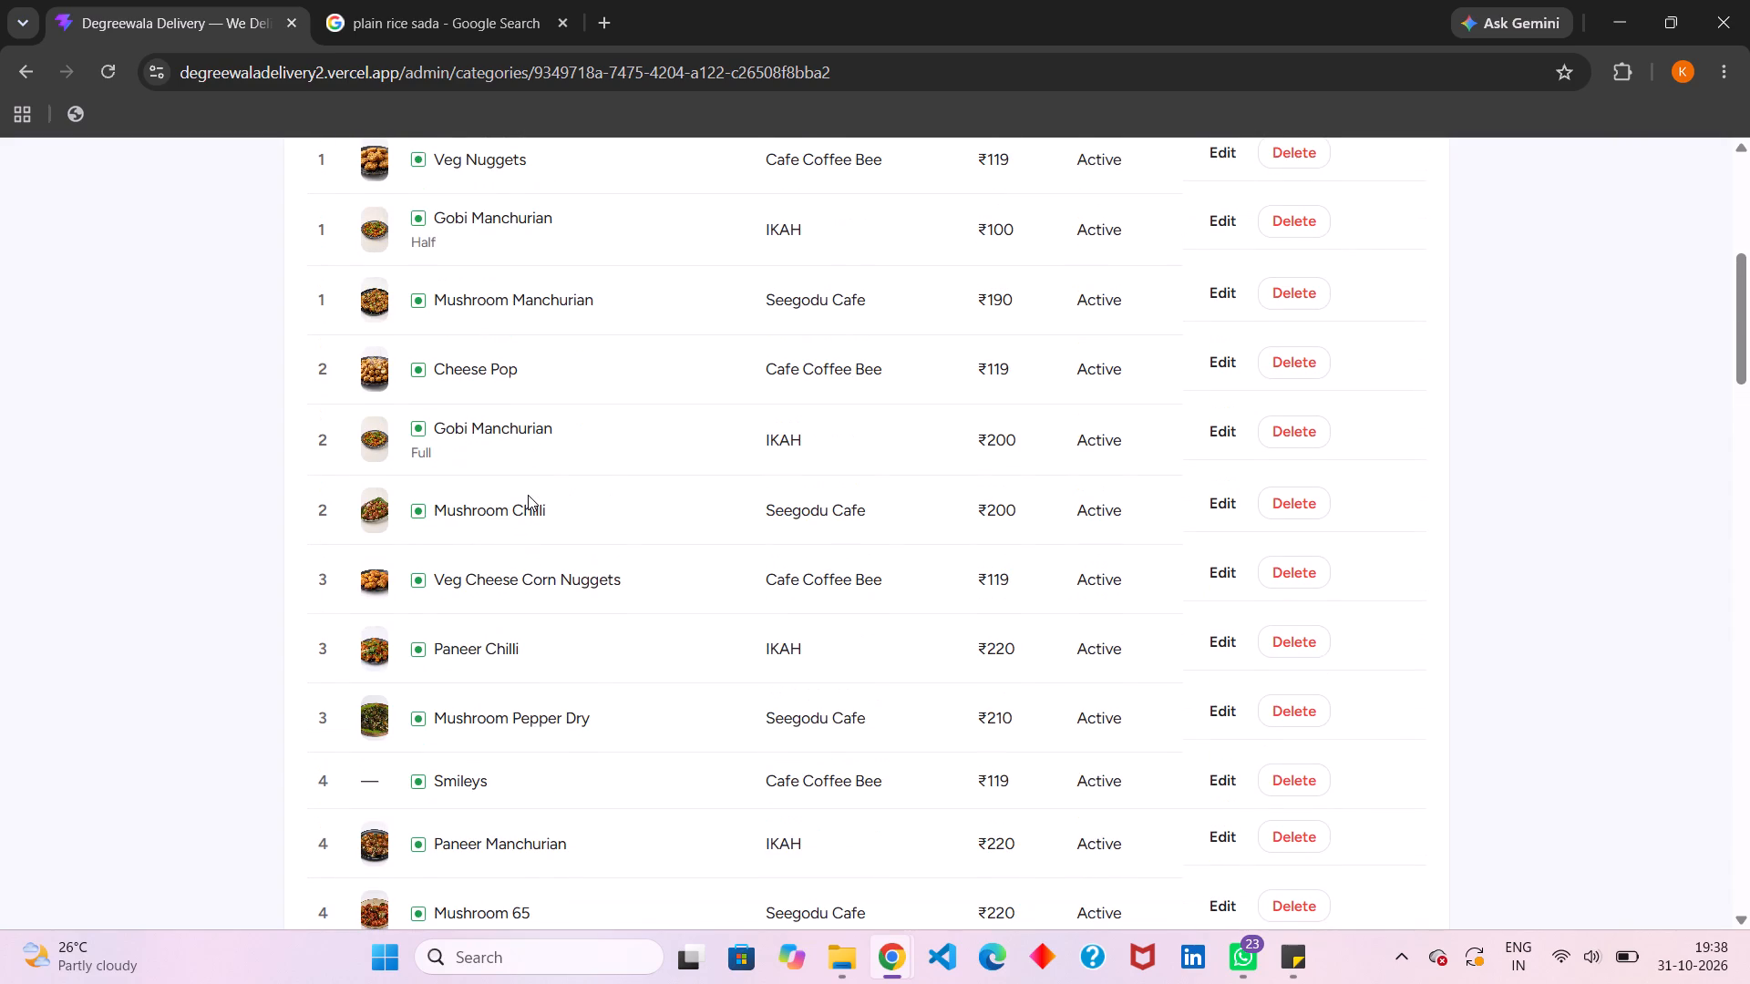
click(533, 497)
Open the Desserts category from the shop's linked items, examine its items for missing pictures, and go back to the Shops list.
scroll(533, 497, down, 20)
scroll(533, 497, down, 20)
scroll(533, 497, down, 5)
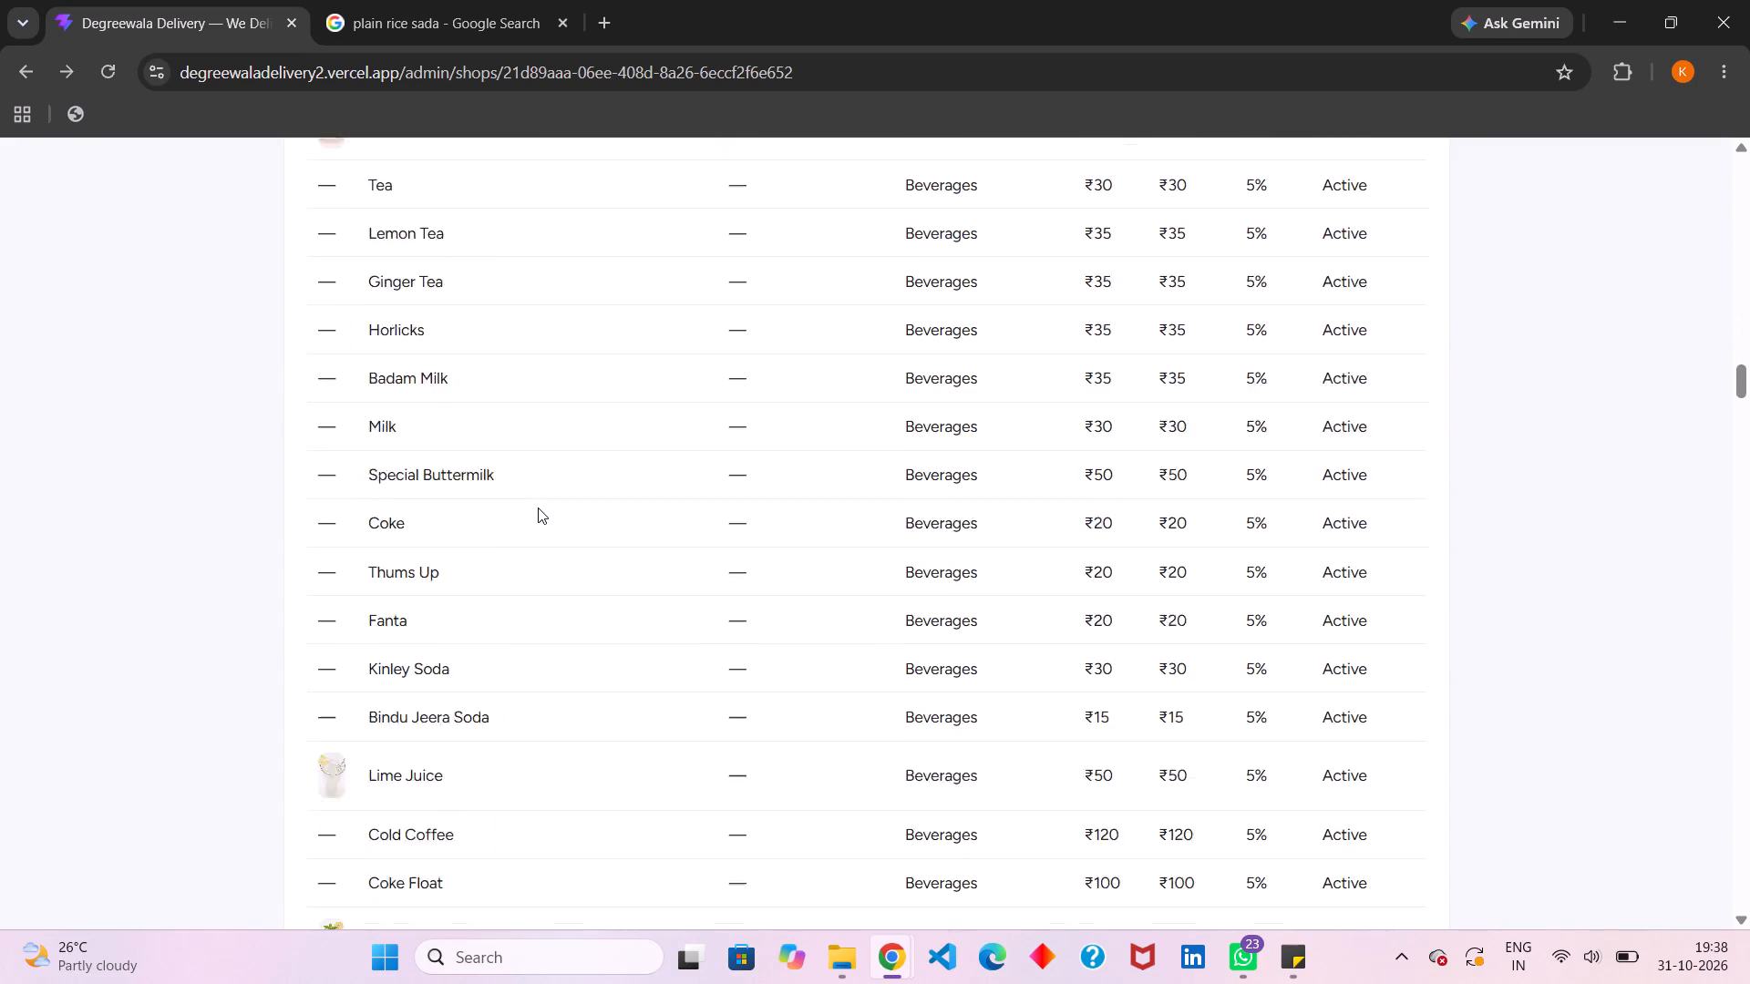
scroll(538, 507, down, 12)
click(950, 562)
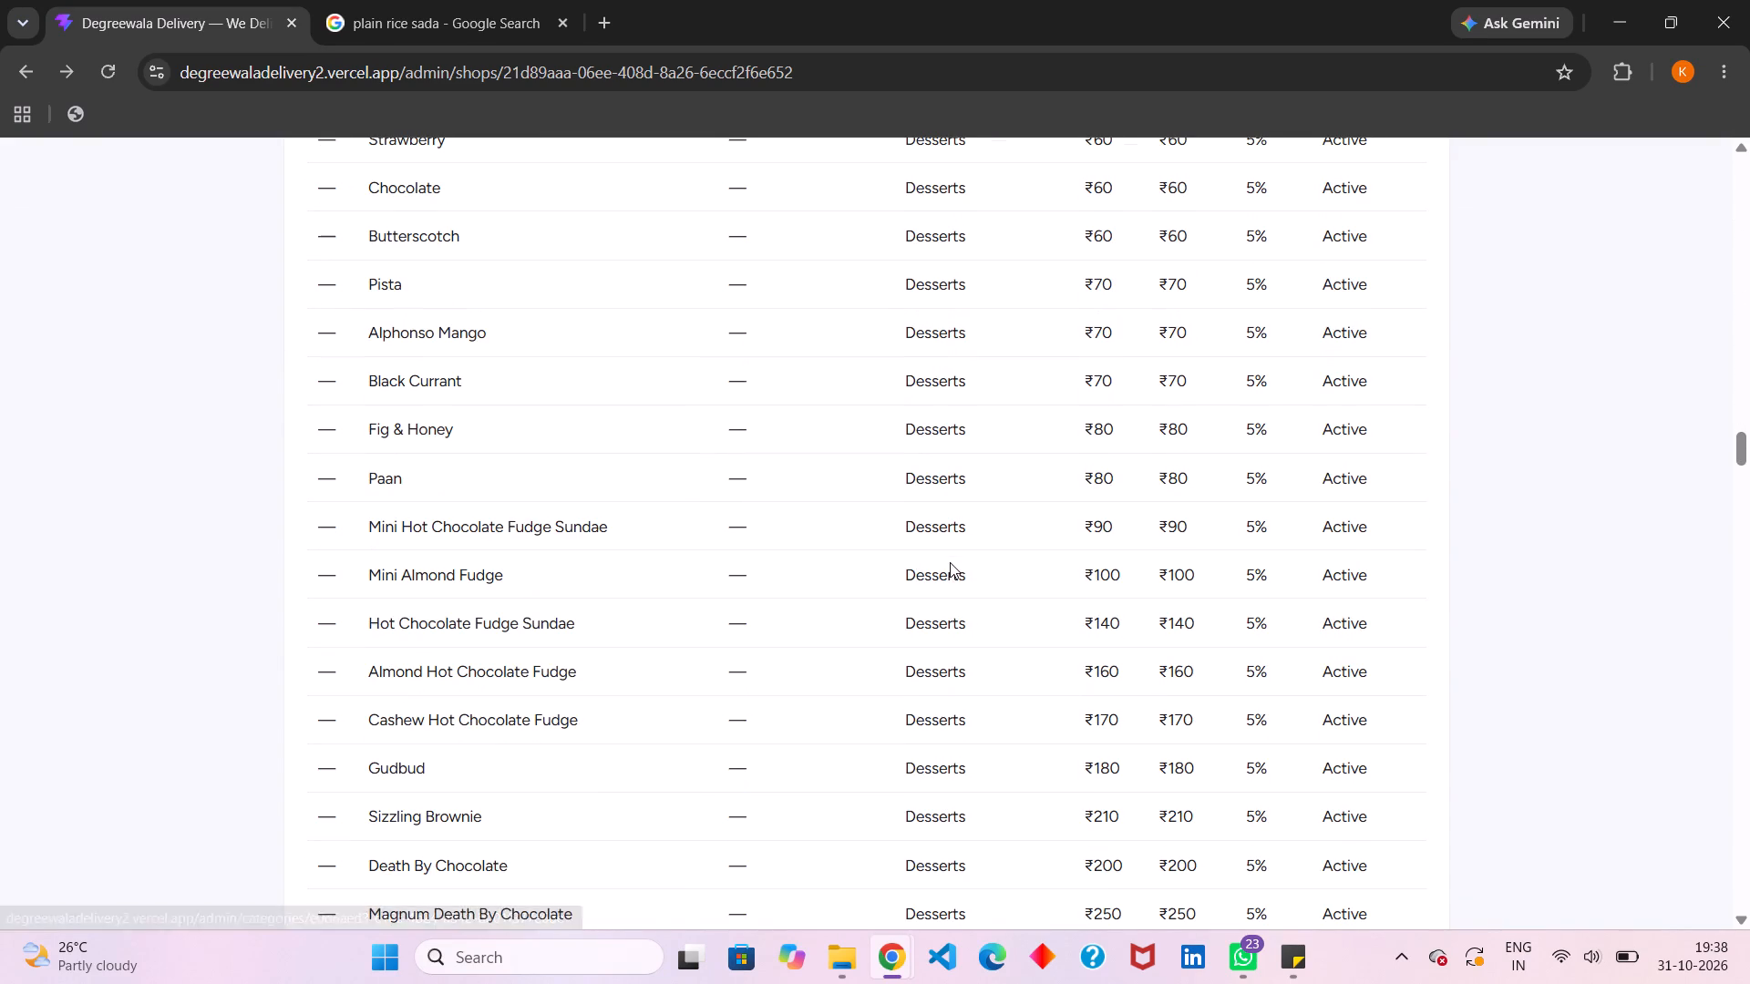
click(949, 569)
scroll(949, 569, down, 14)
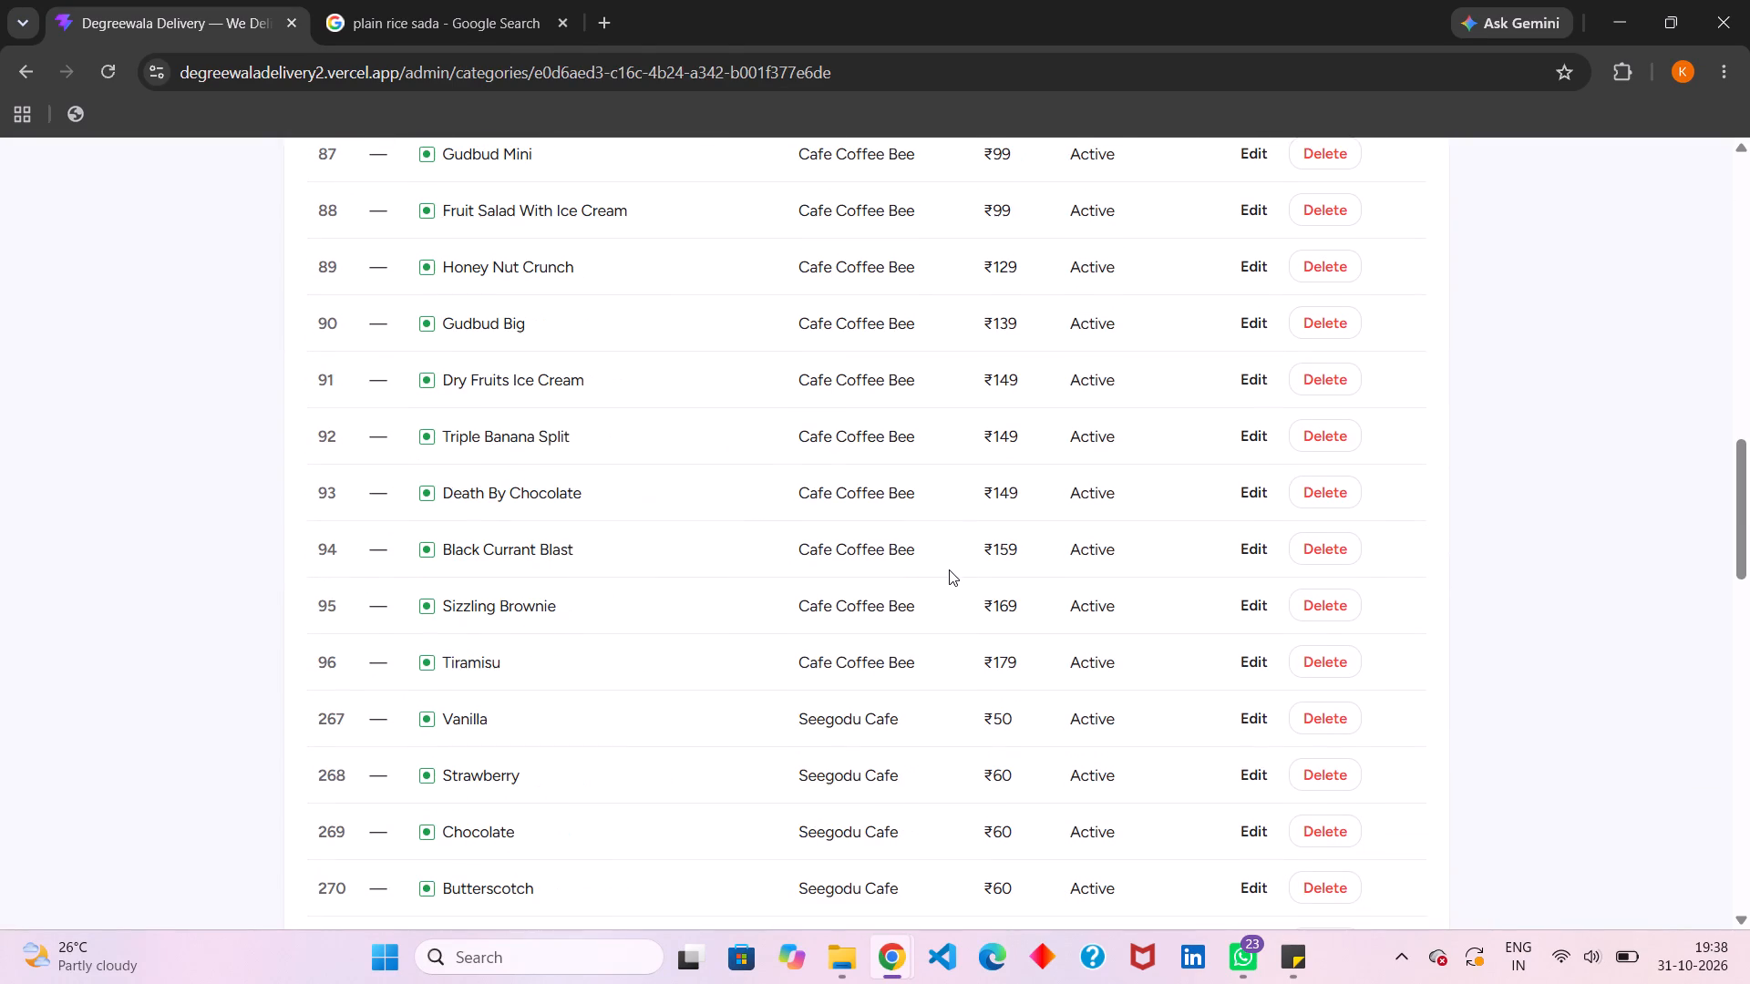
scroll(949, 569, up, 4)
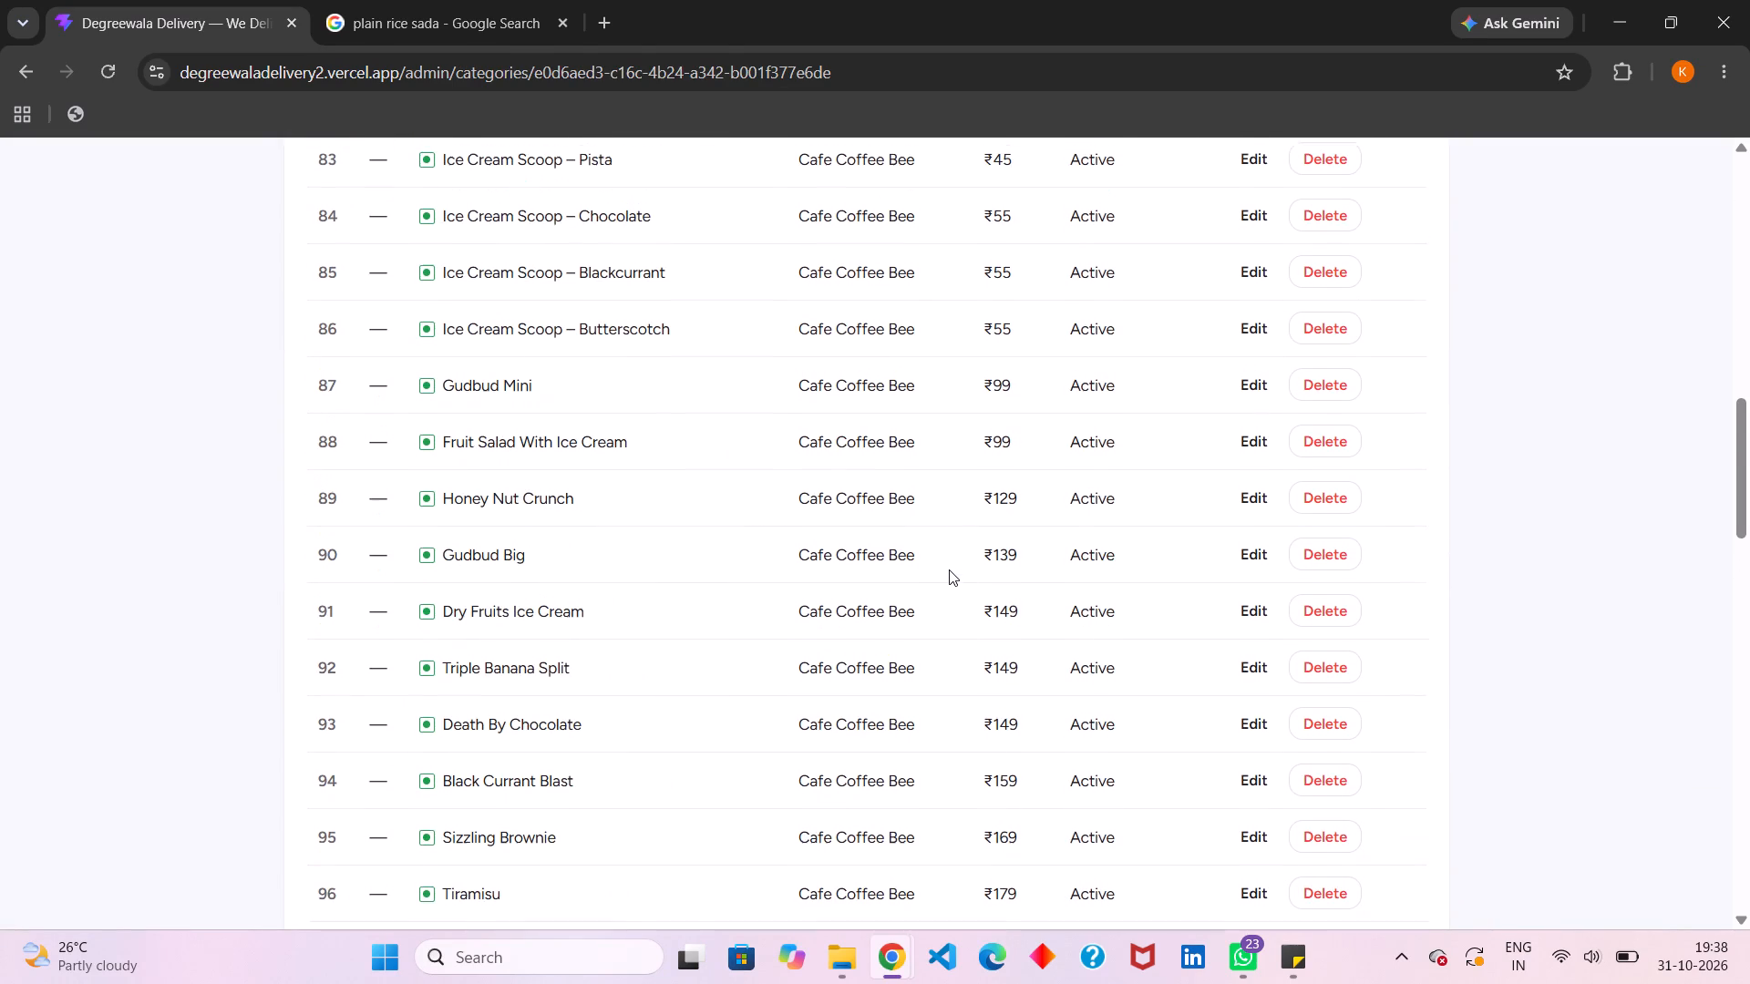
scroll(949, 569, down, 7)
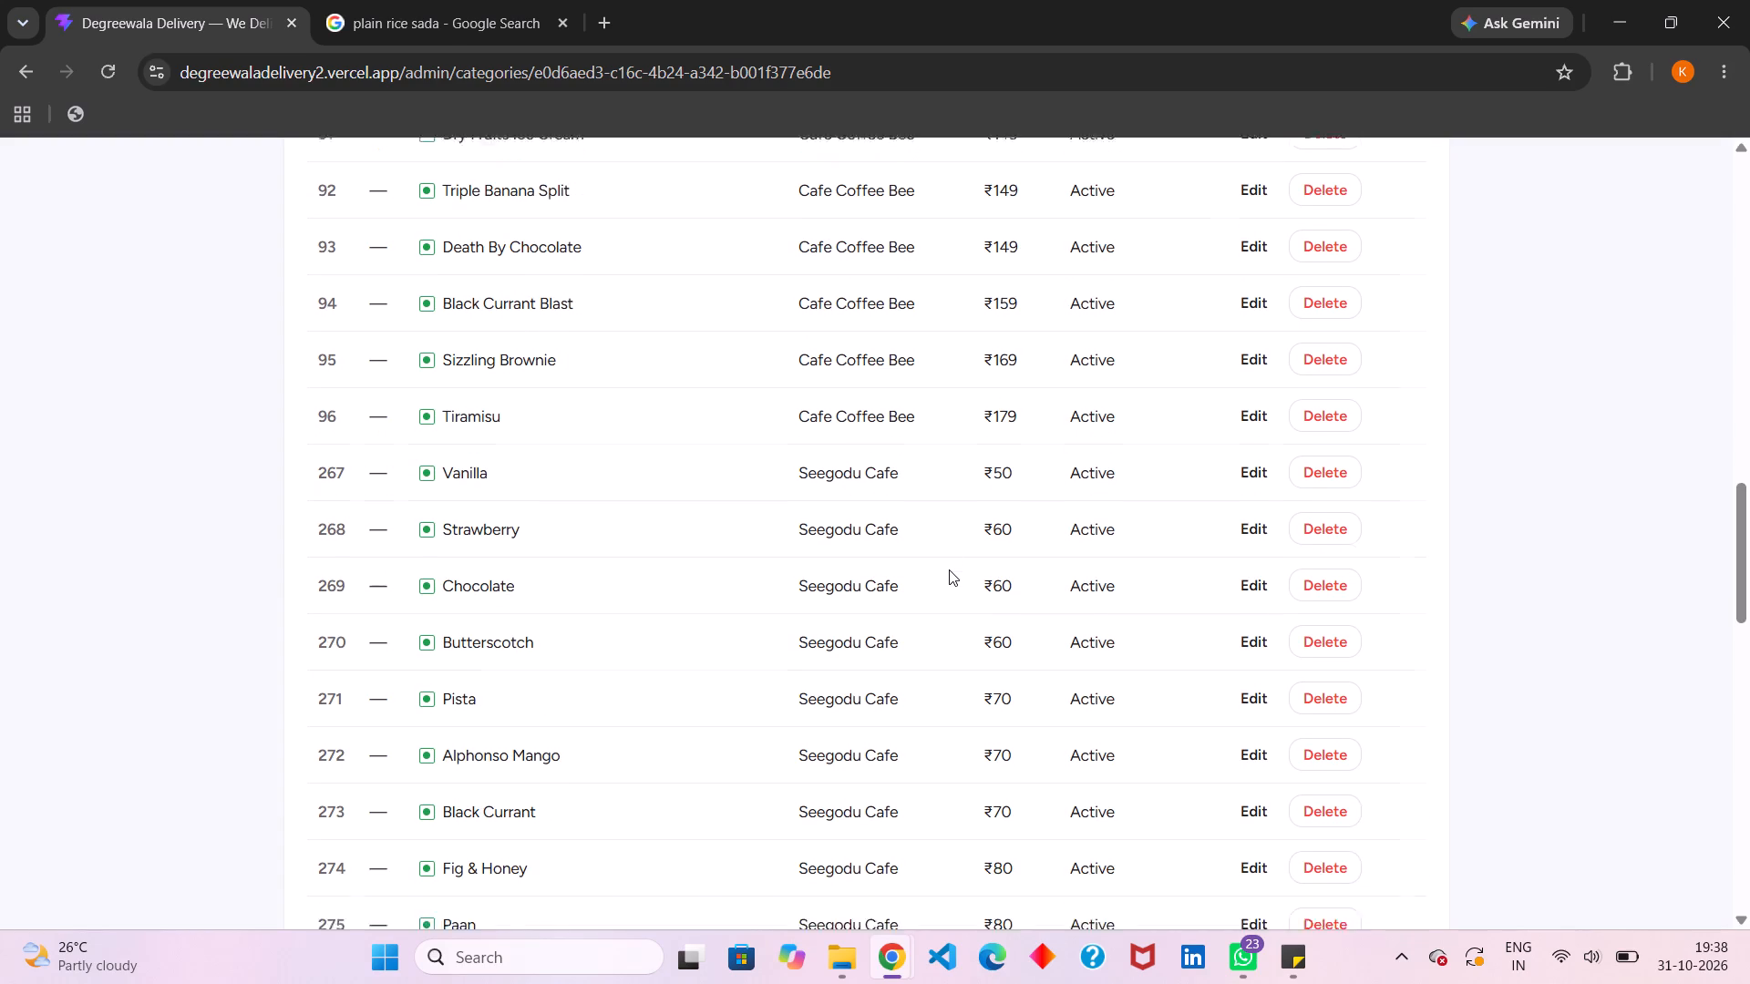
scroll(949, 569, down, 1)
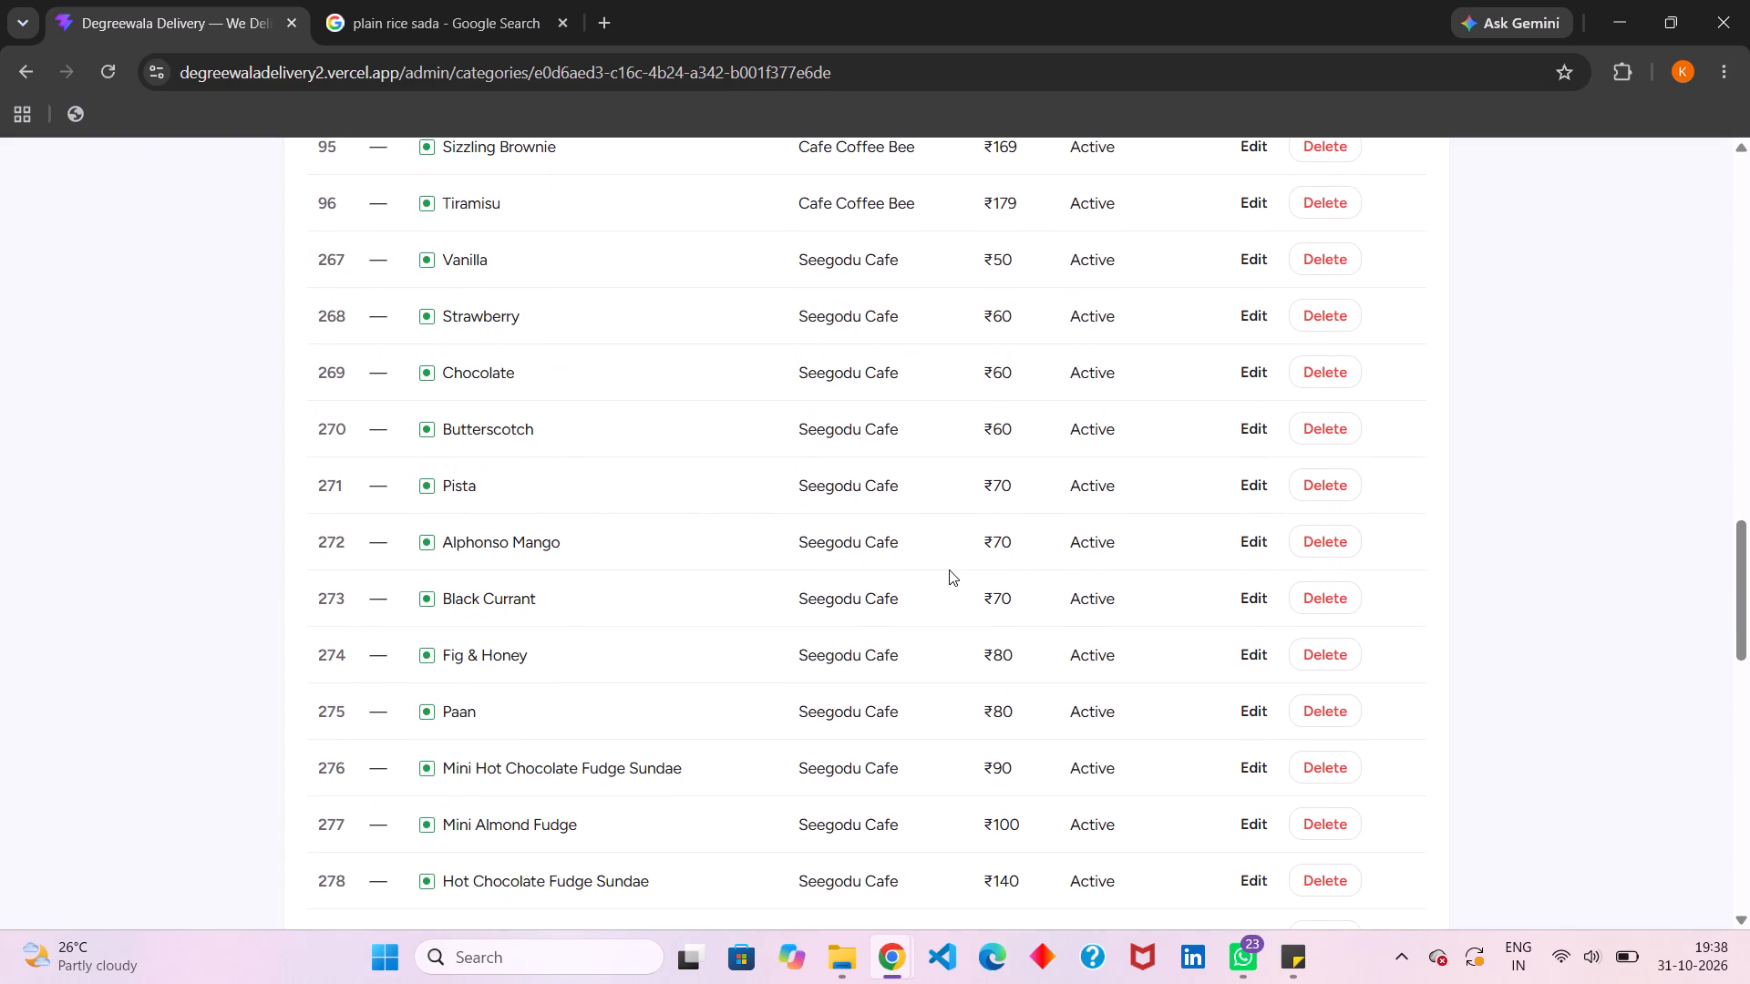
click(949, 569)
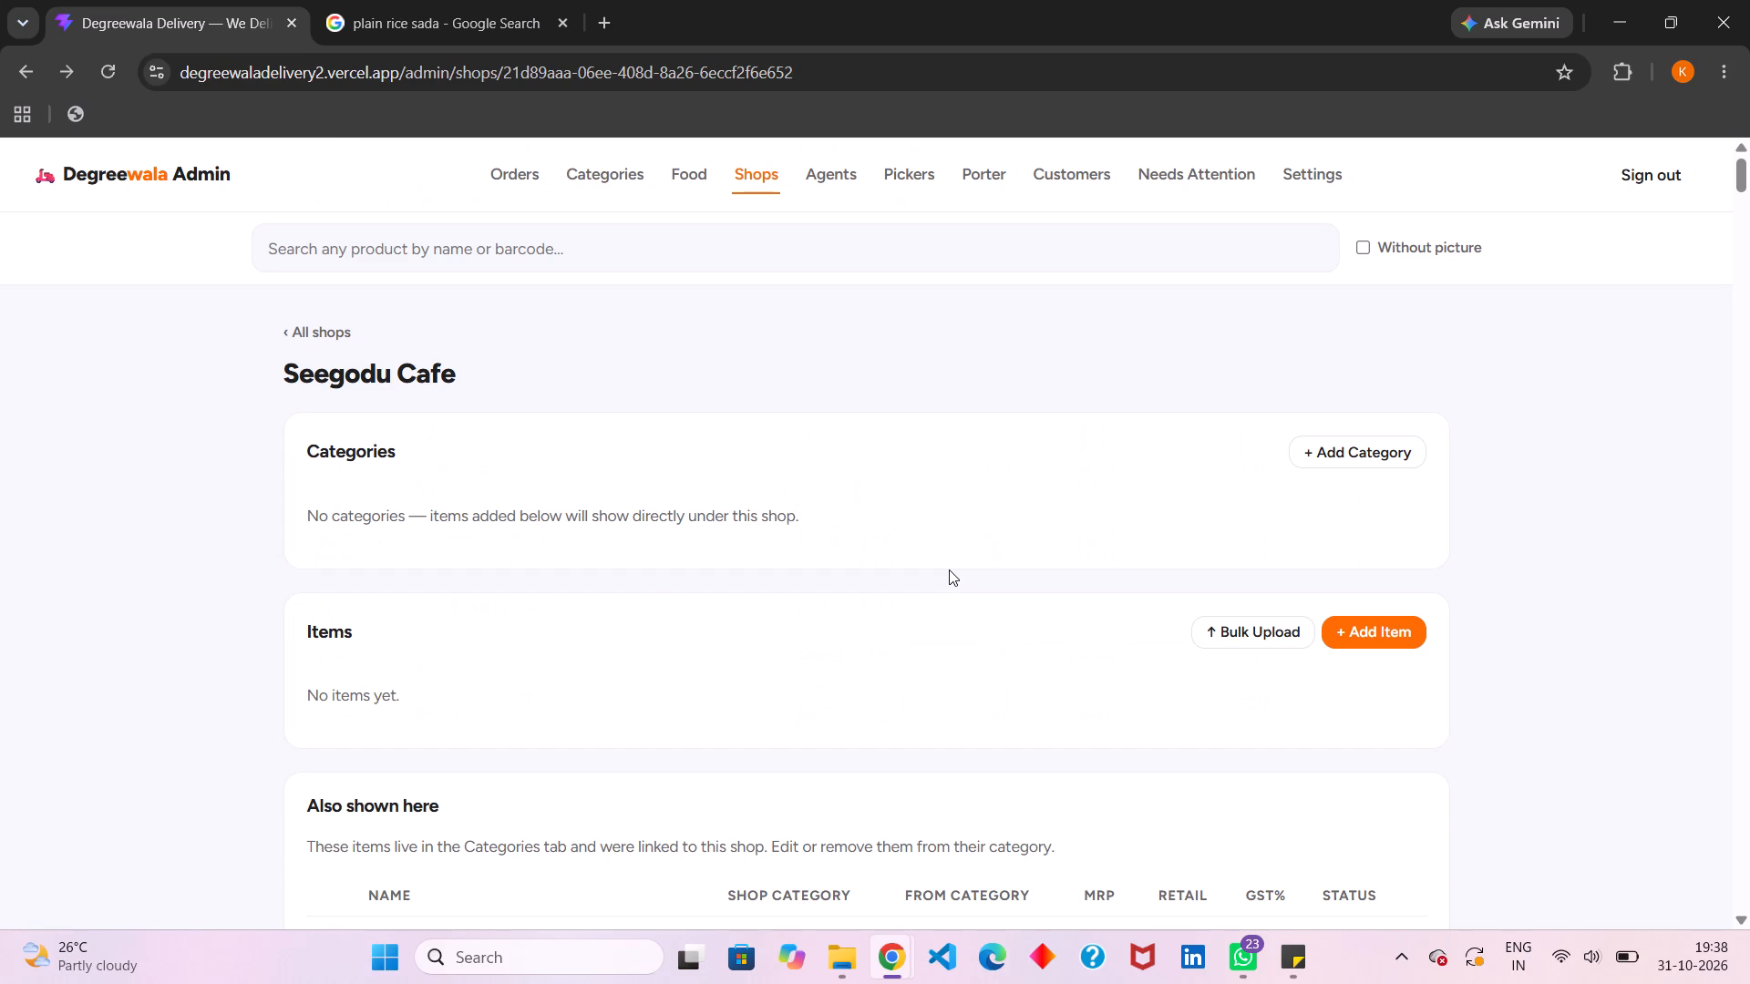
drag(943, 573, 936, 581)
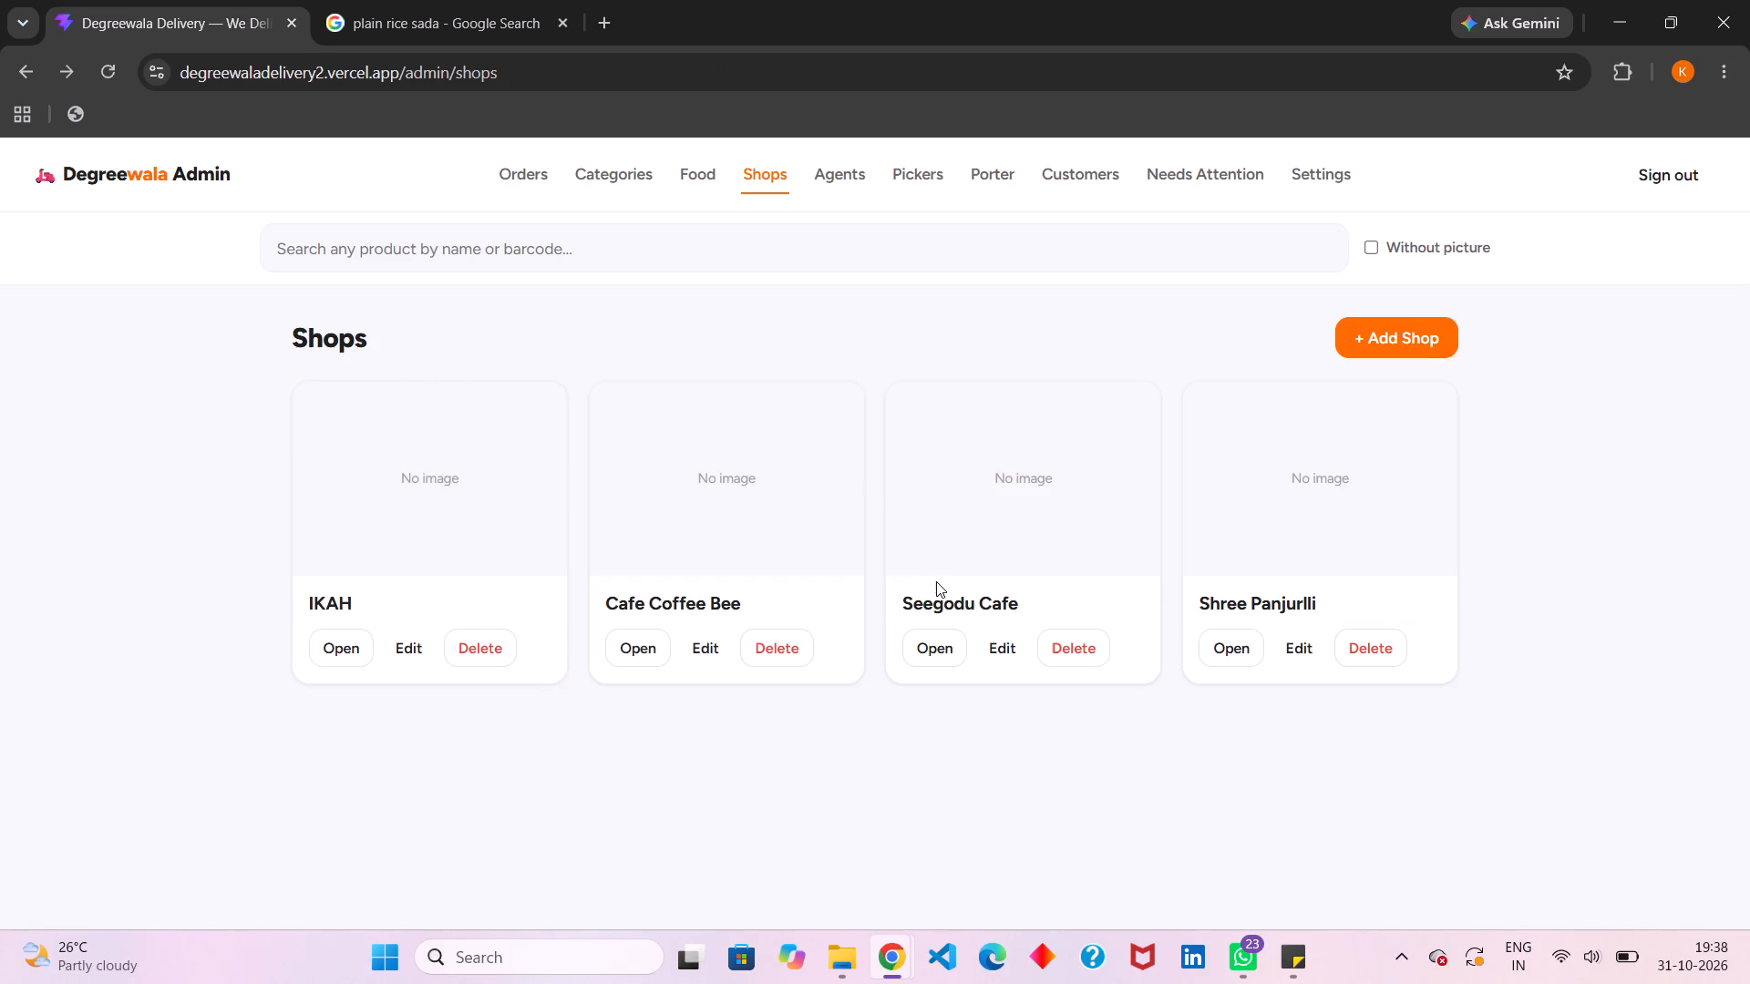
Reopen the Seegodu Cafe shop, open Starters from its Mushroom Pepper Dry entry, check every item for a missing picture, and return to the shop.
scroll(932, 583, up, 4)
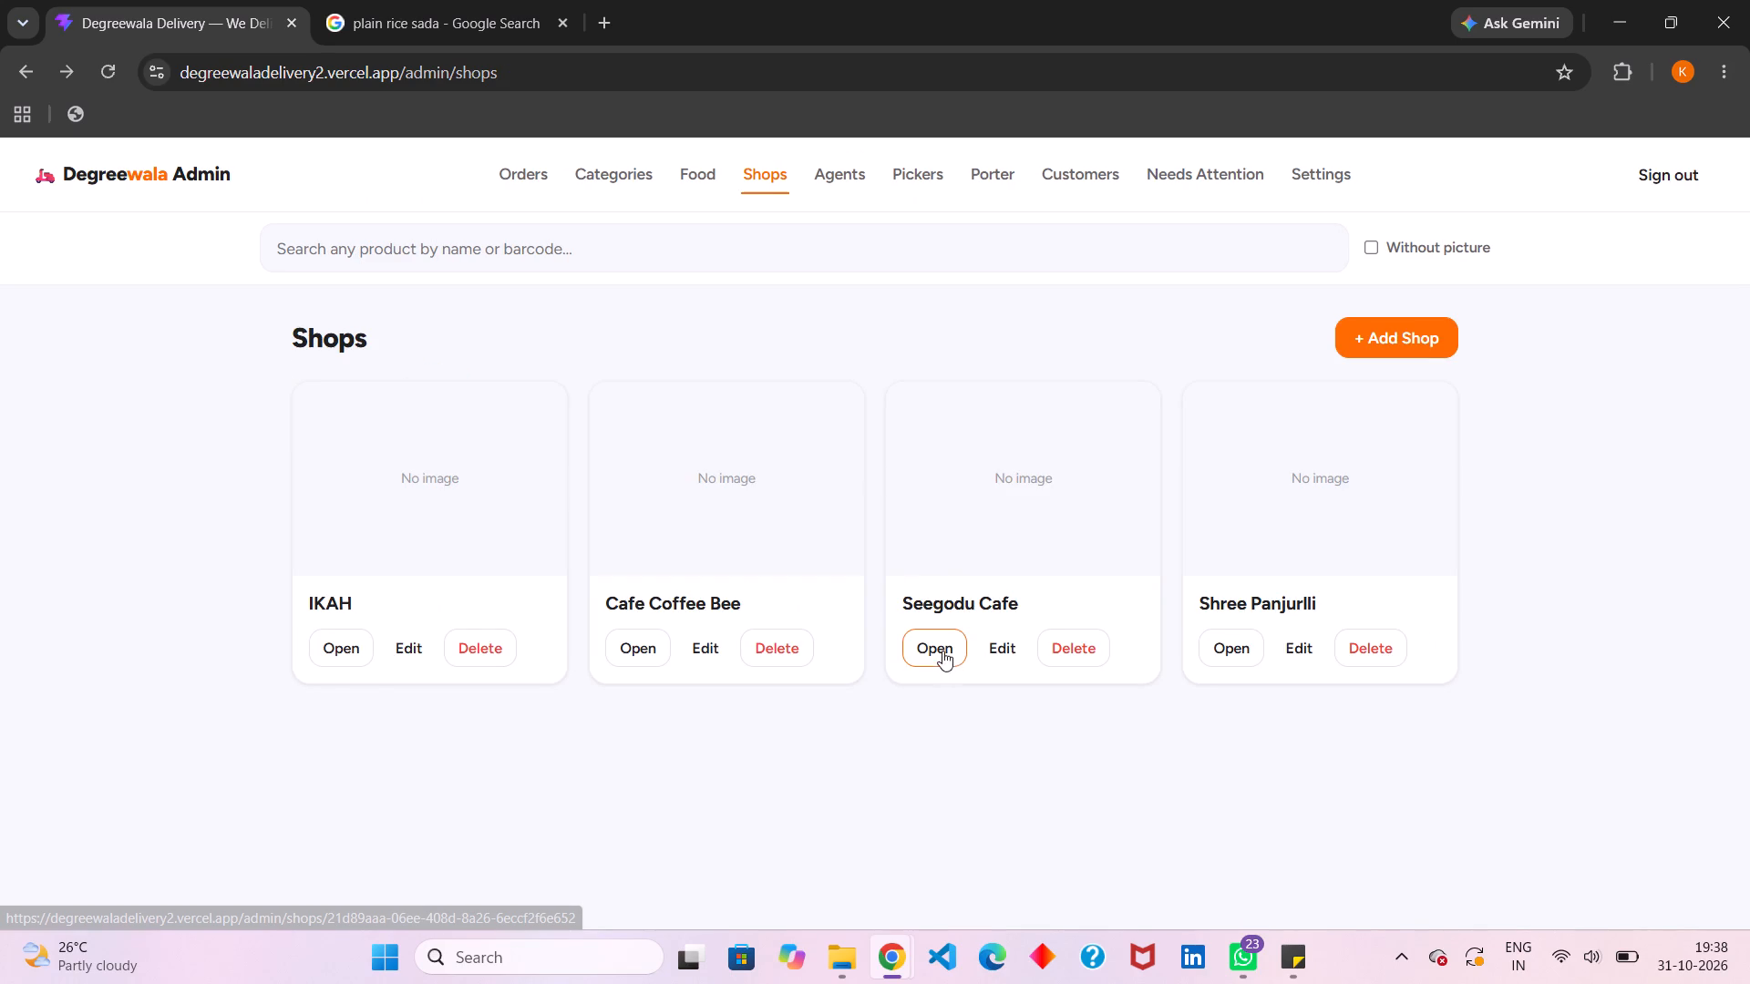
click(942, 651)
scroll(942, 651, down, 5)
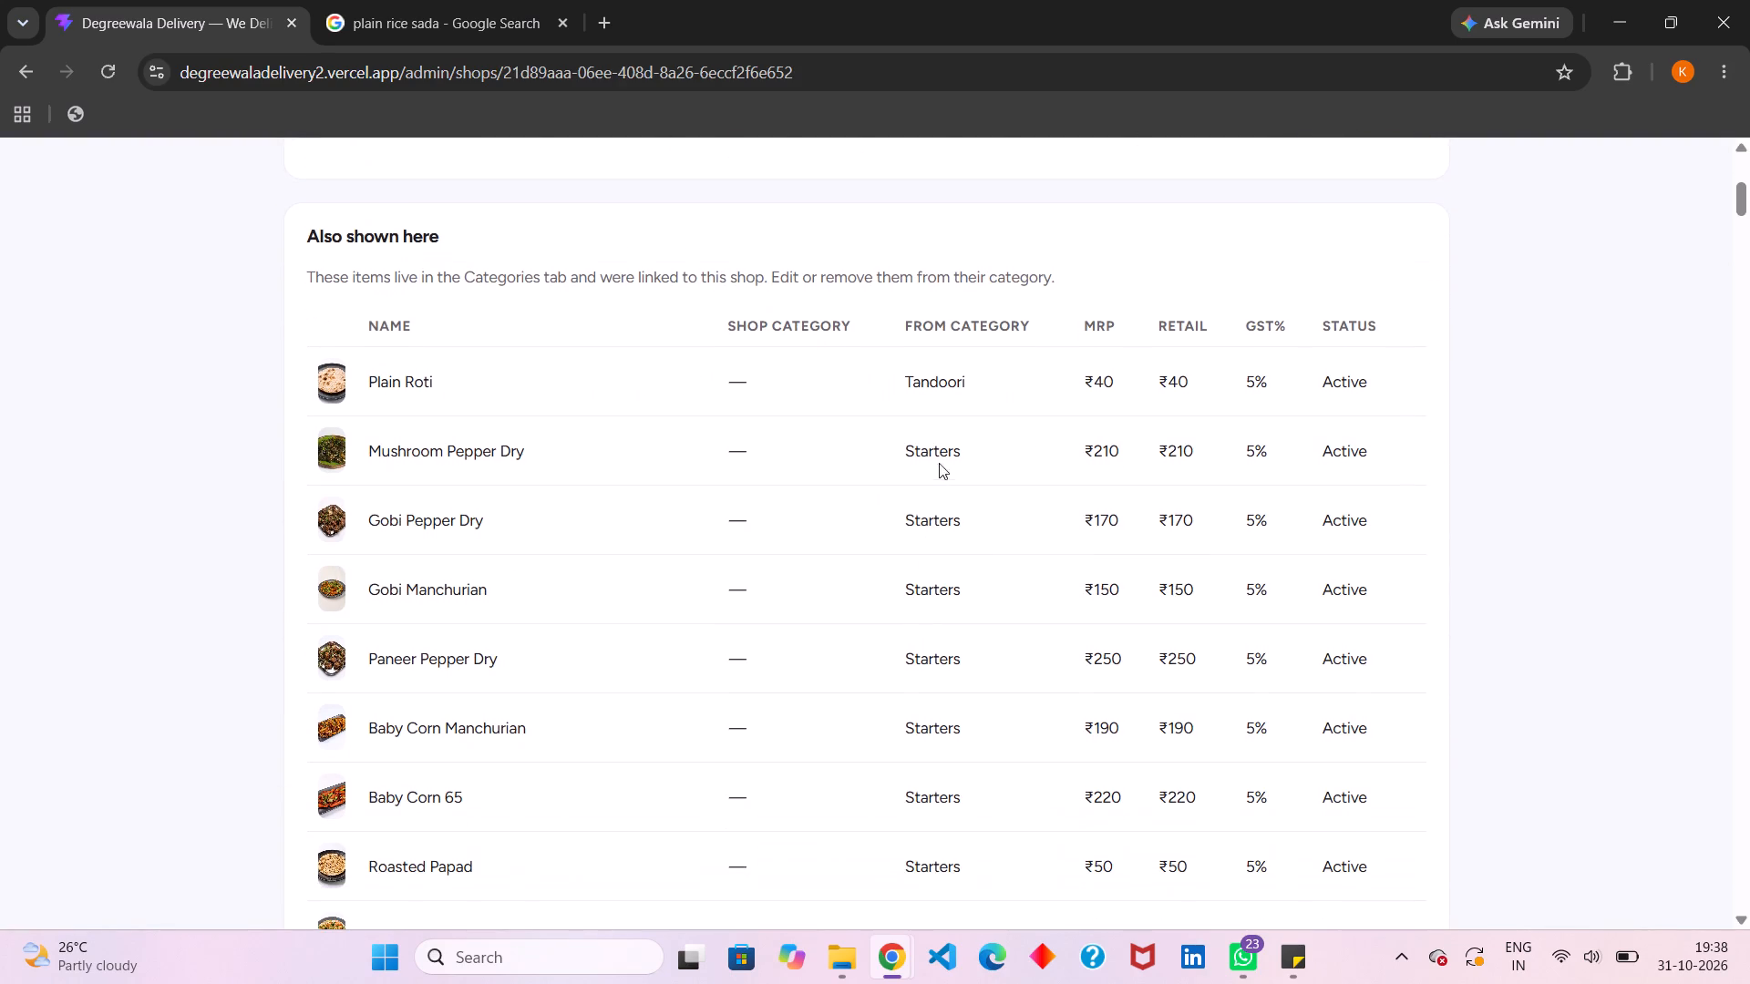
click(942, 454)
scroll(856, 495, down, 1)
scroll(632, 497, down, 1)
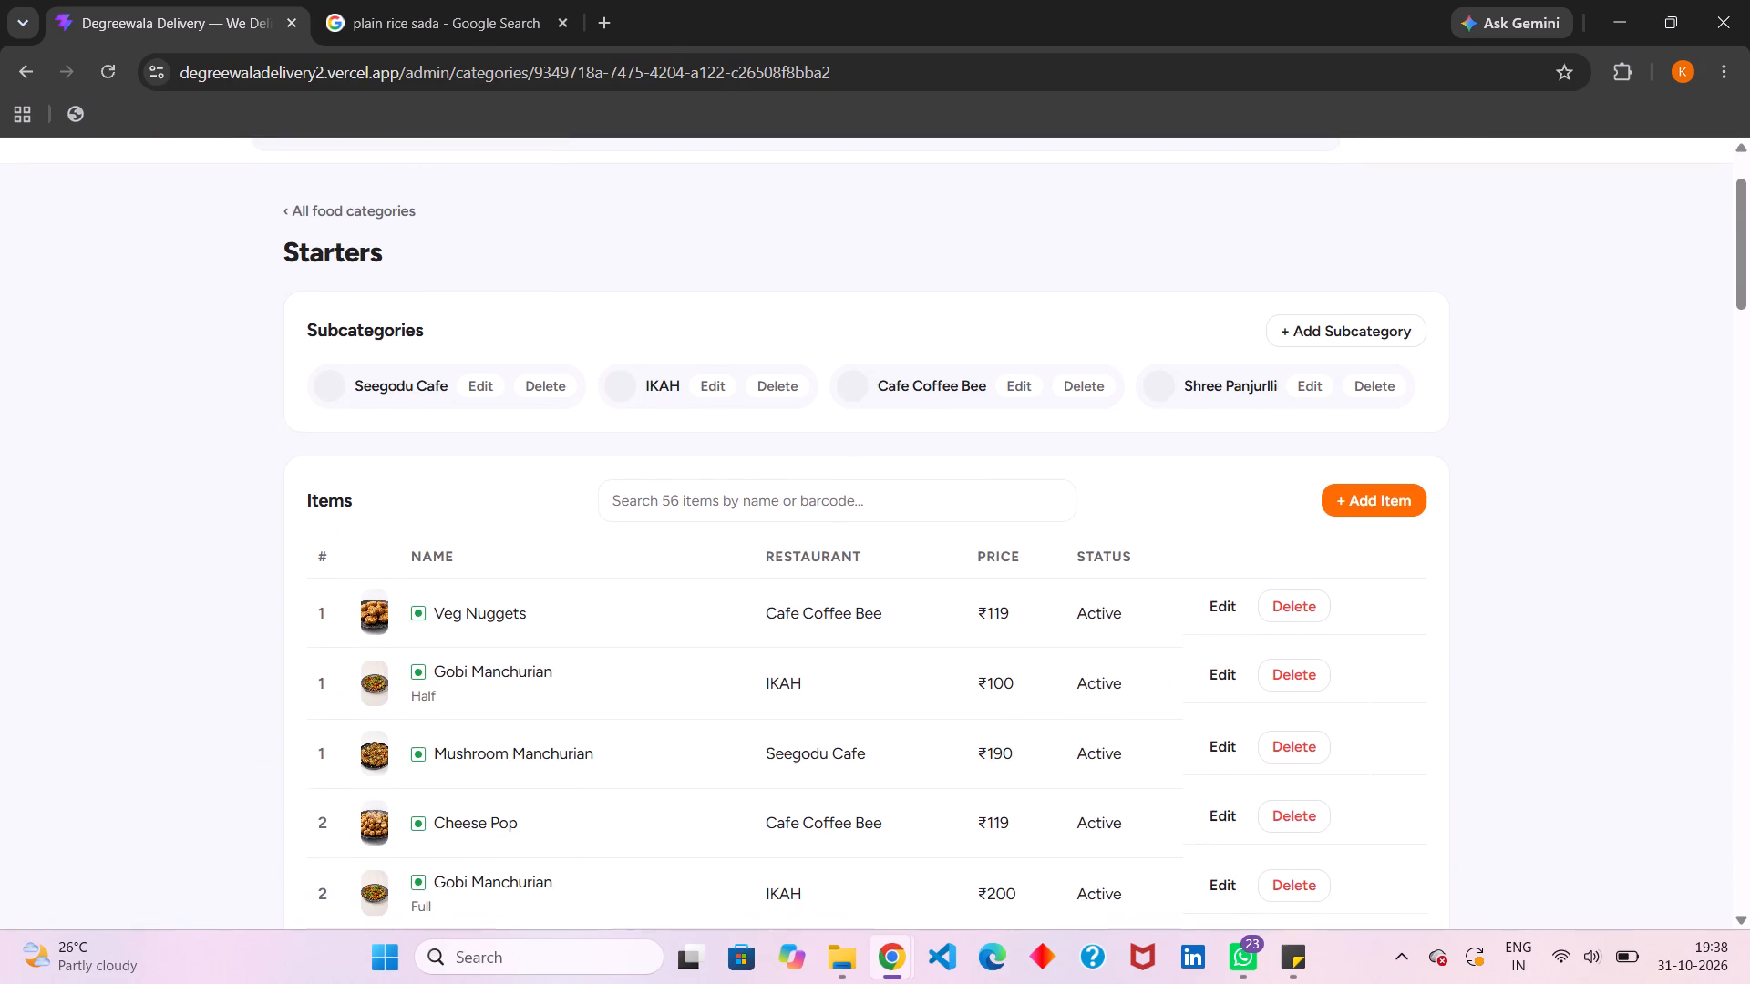
scroll(632, 497, down, 2)
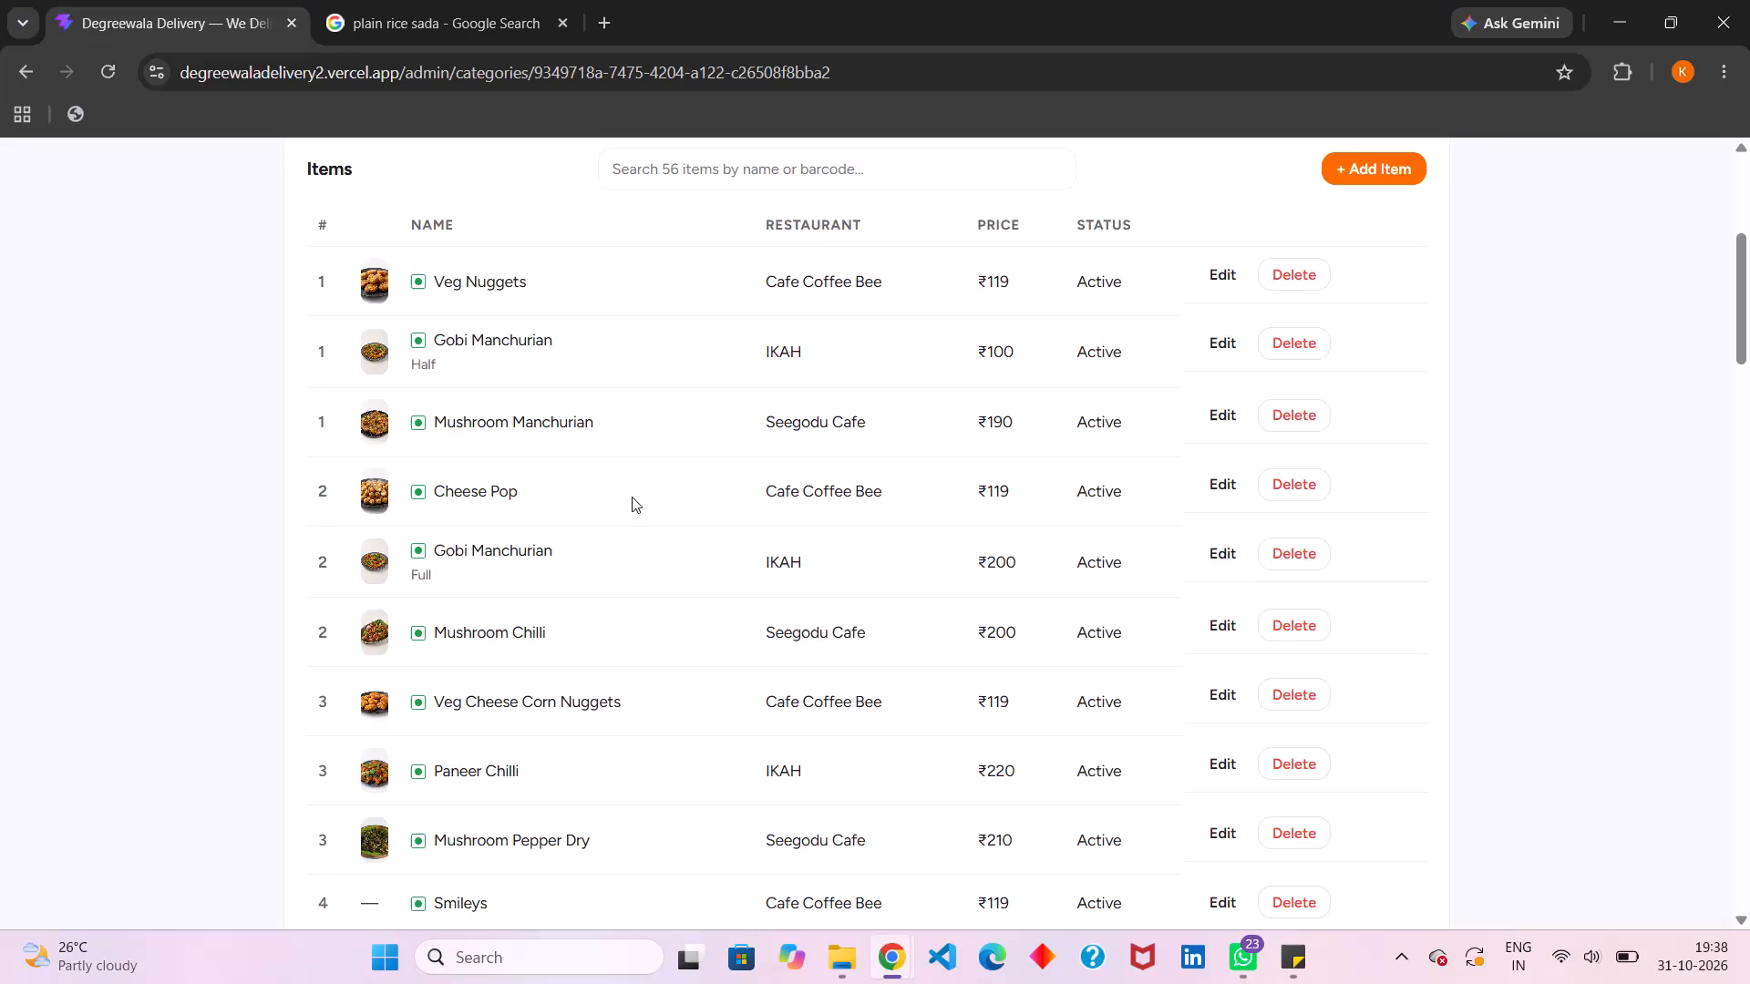
scroll(632, 497, down, 6)
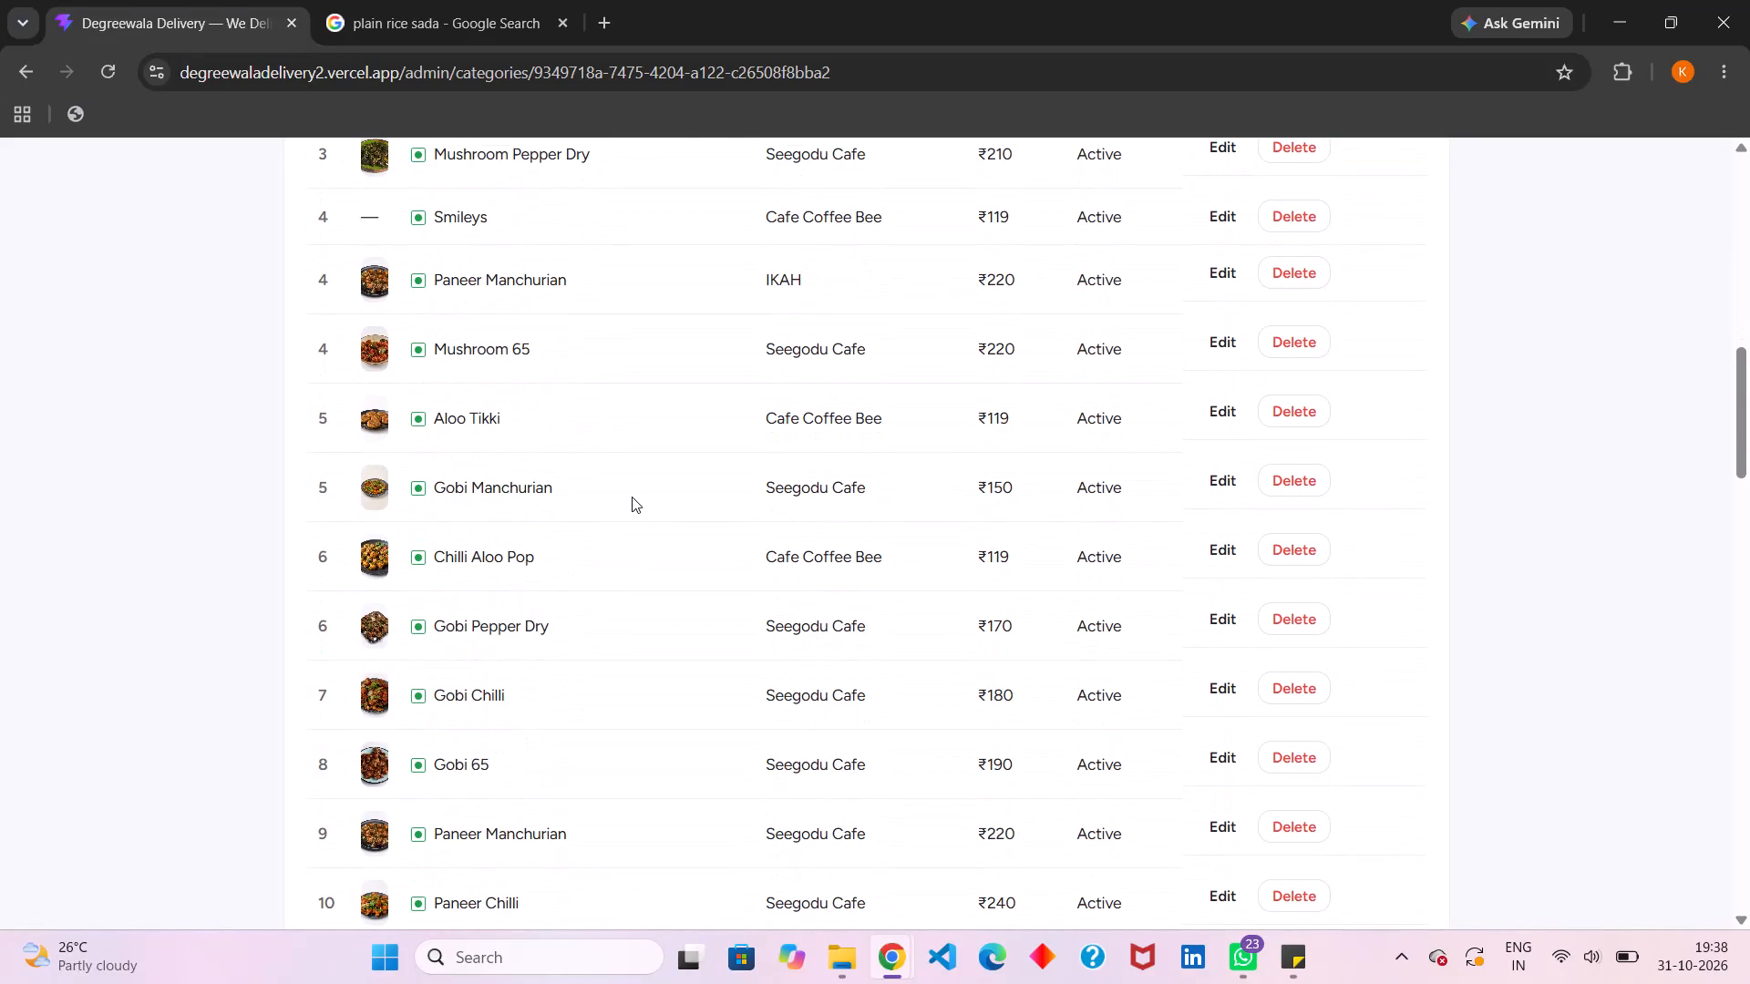
scroll(632, 497, down, 6)
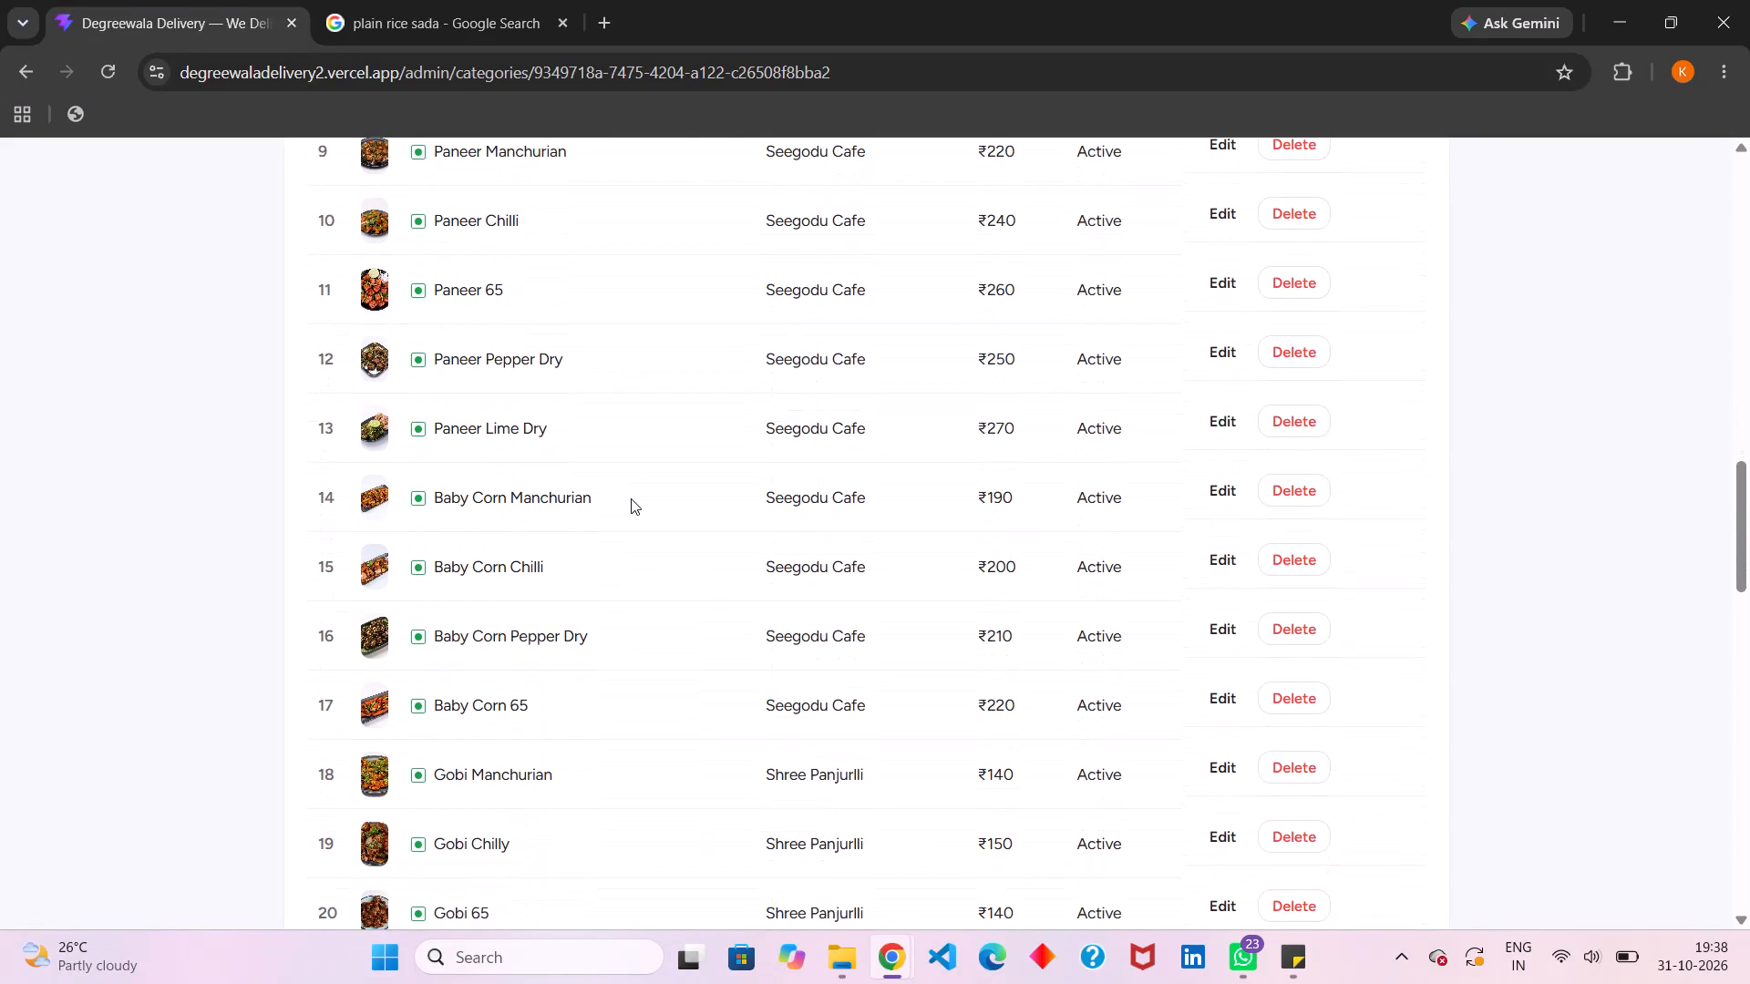
scroll(631, 498, down, 5)
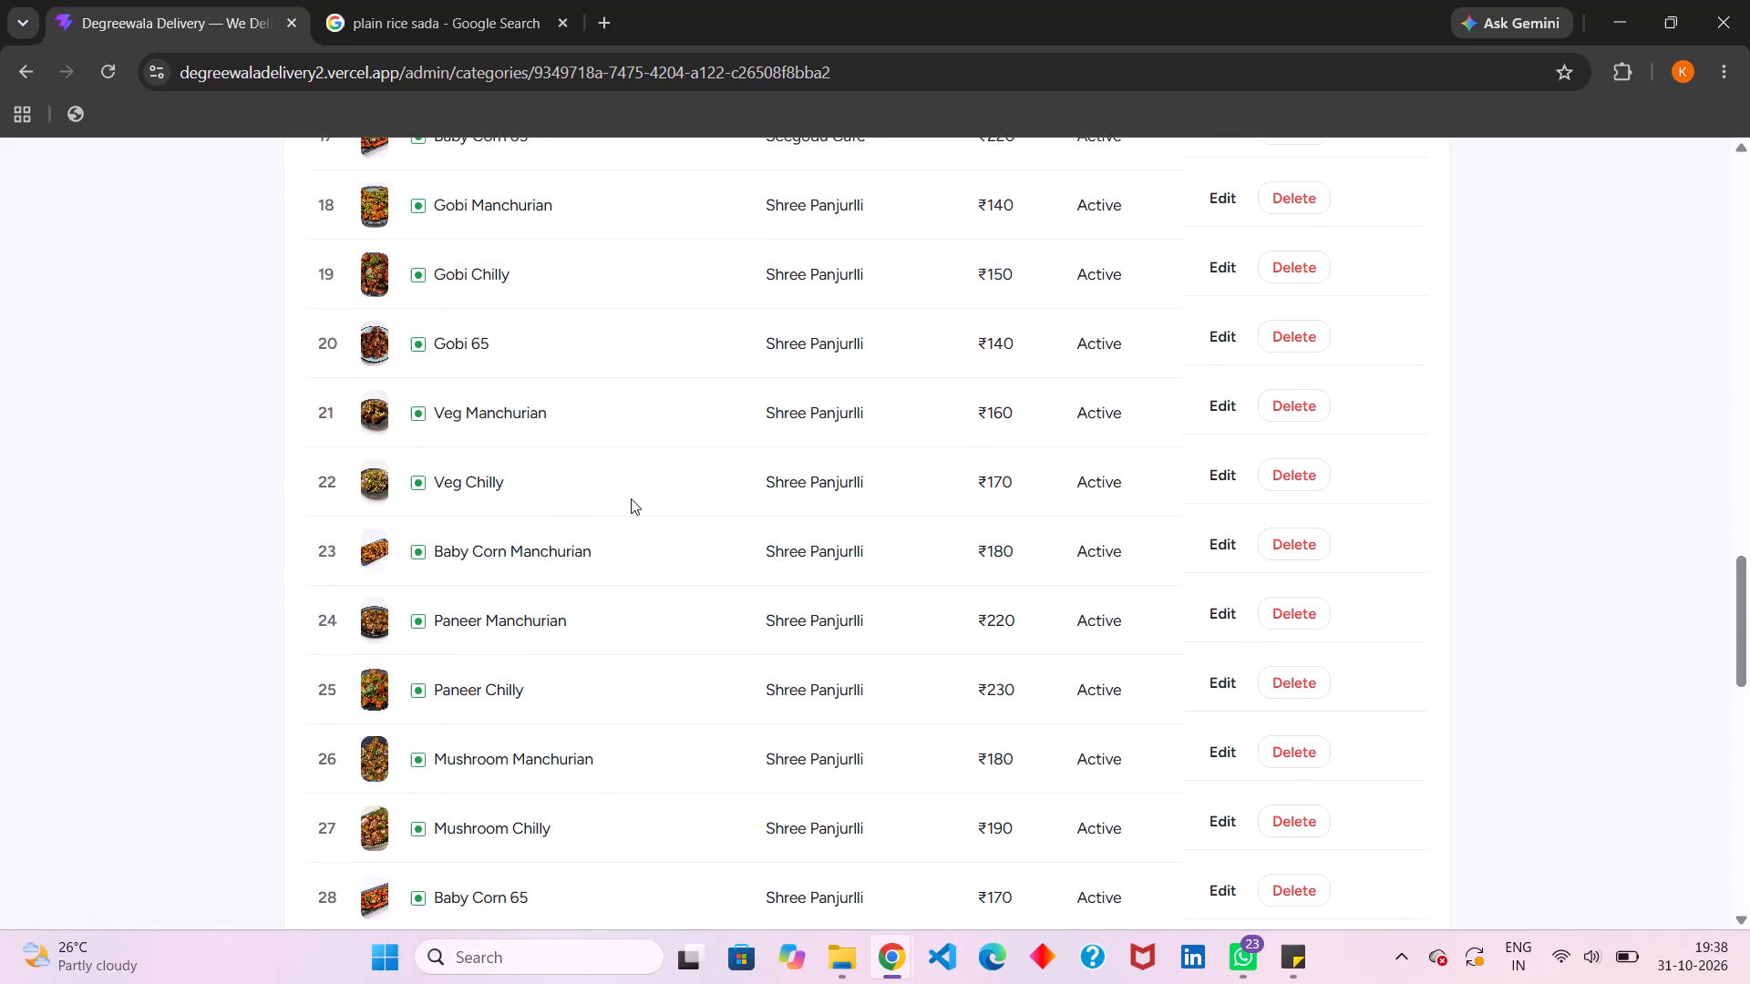
scroll(631, 498, down, 5)
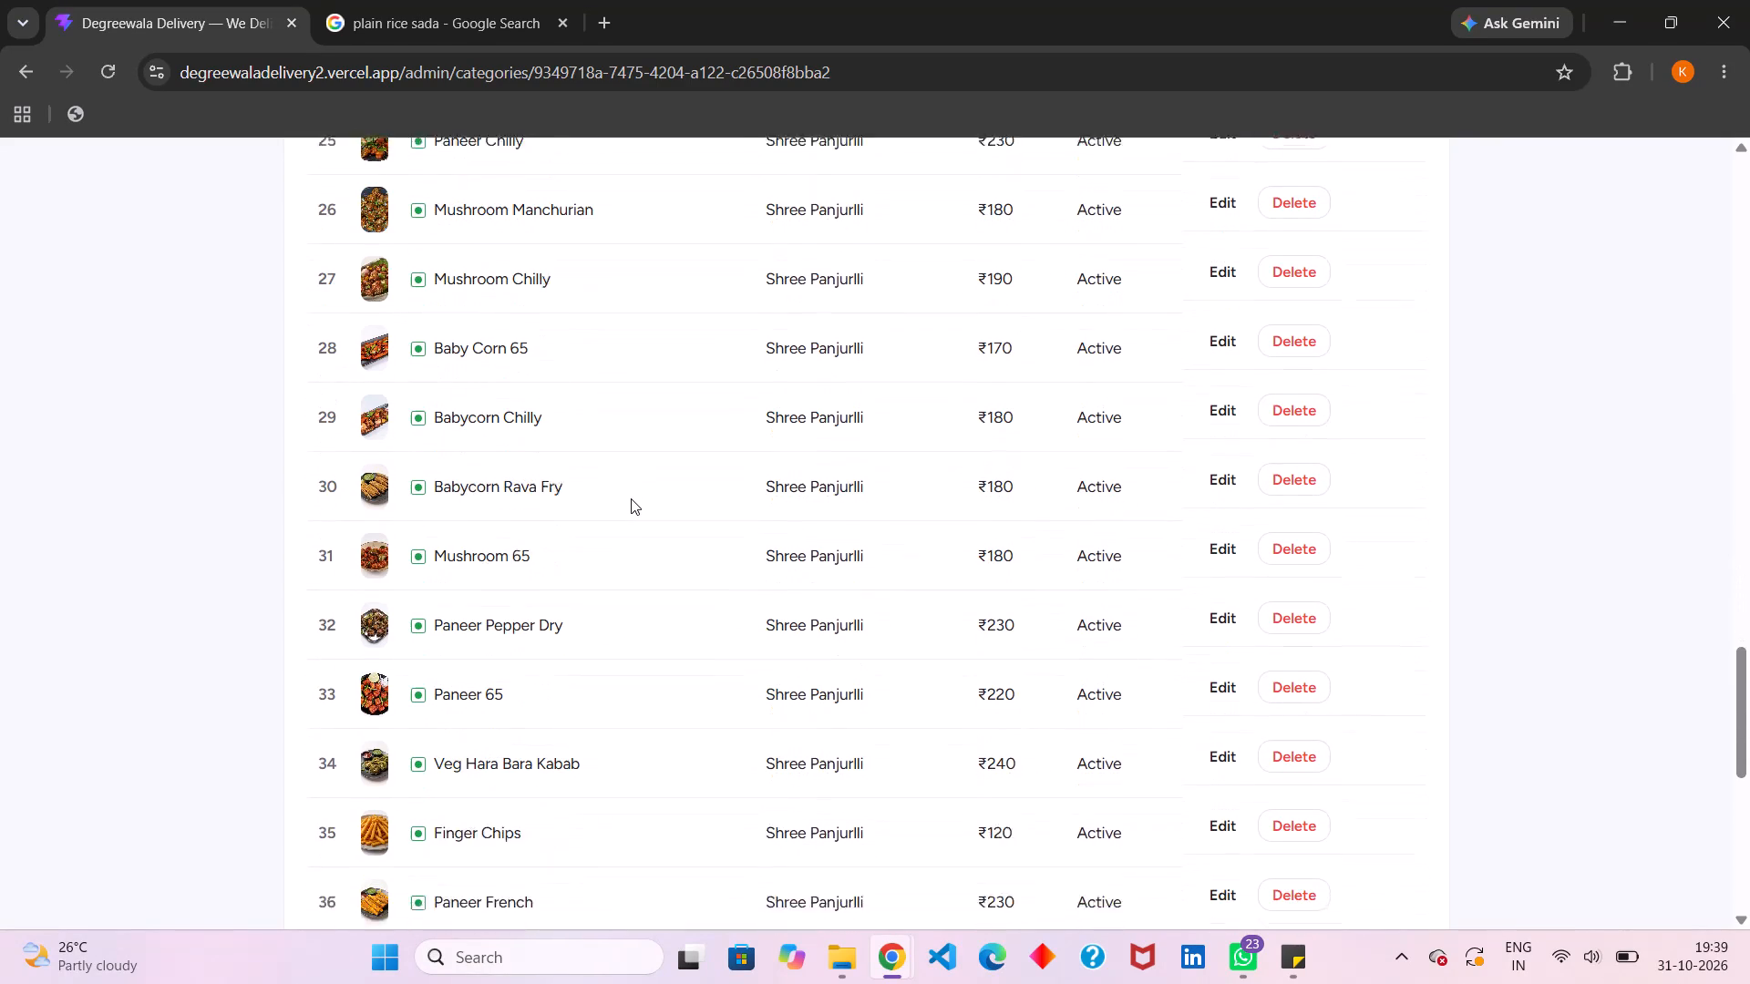
scroll(631, 498, down, 1)
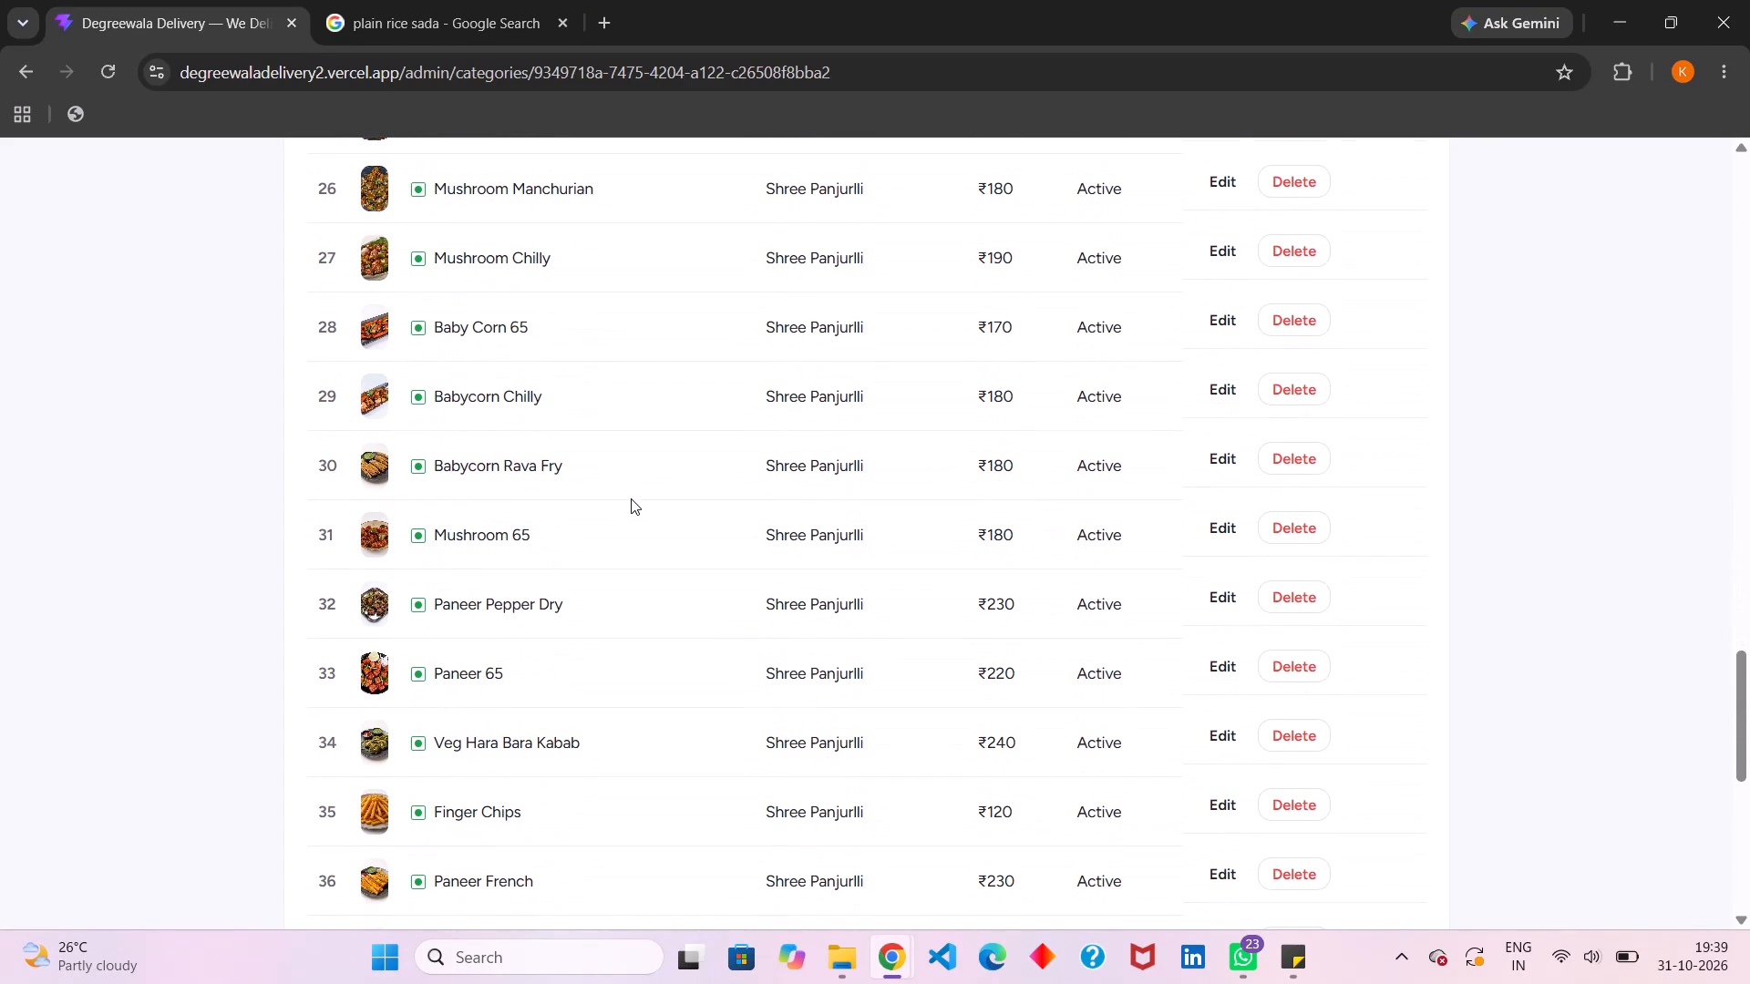
scroll(631, 498, down, 4)
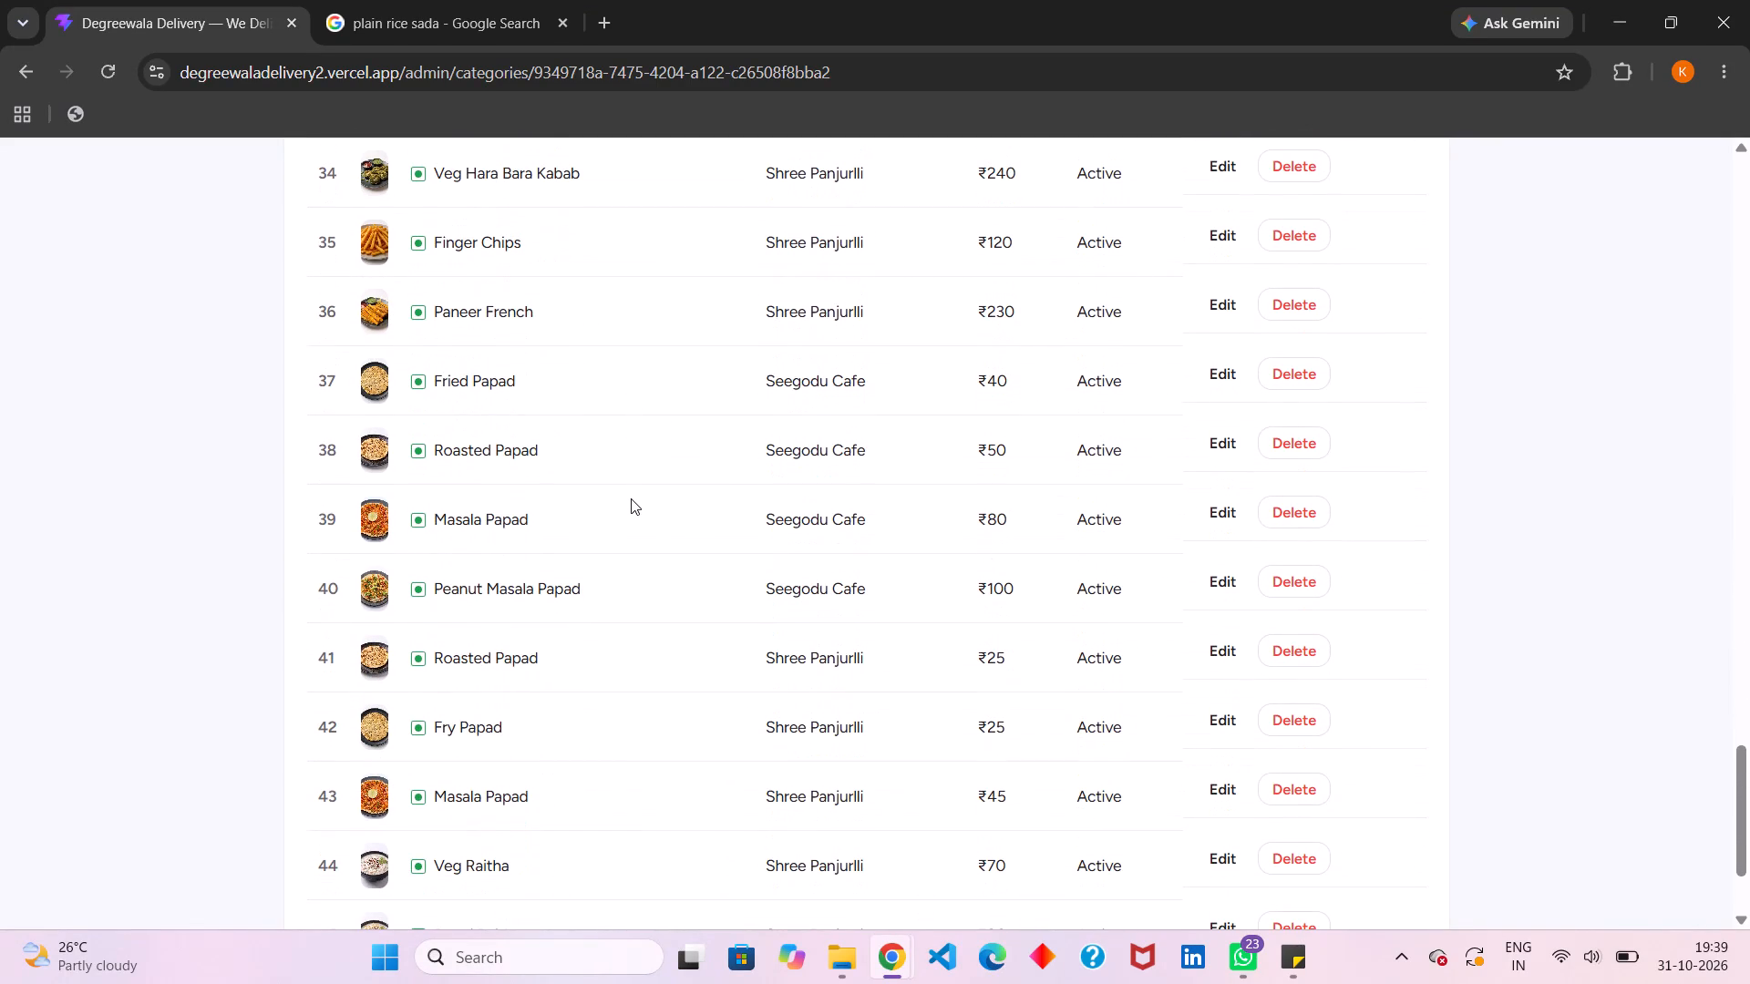
scroll(631, 498, down, 3)
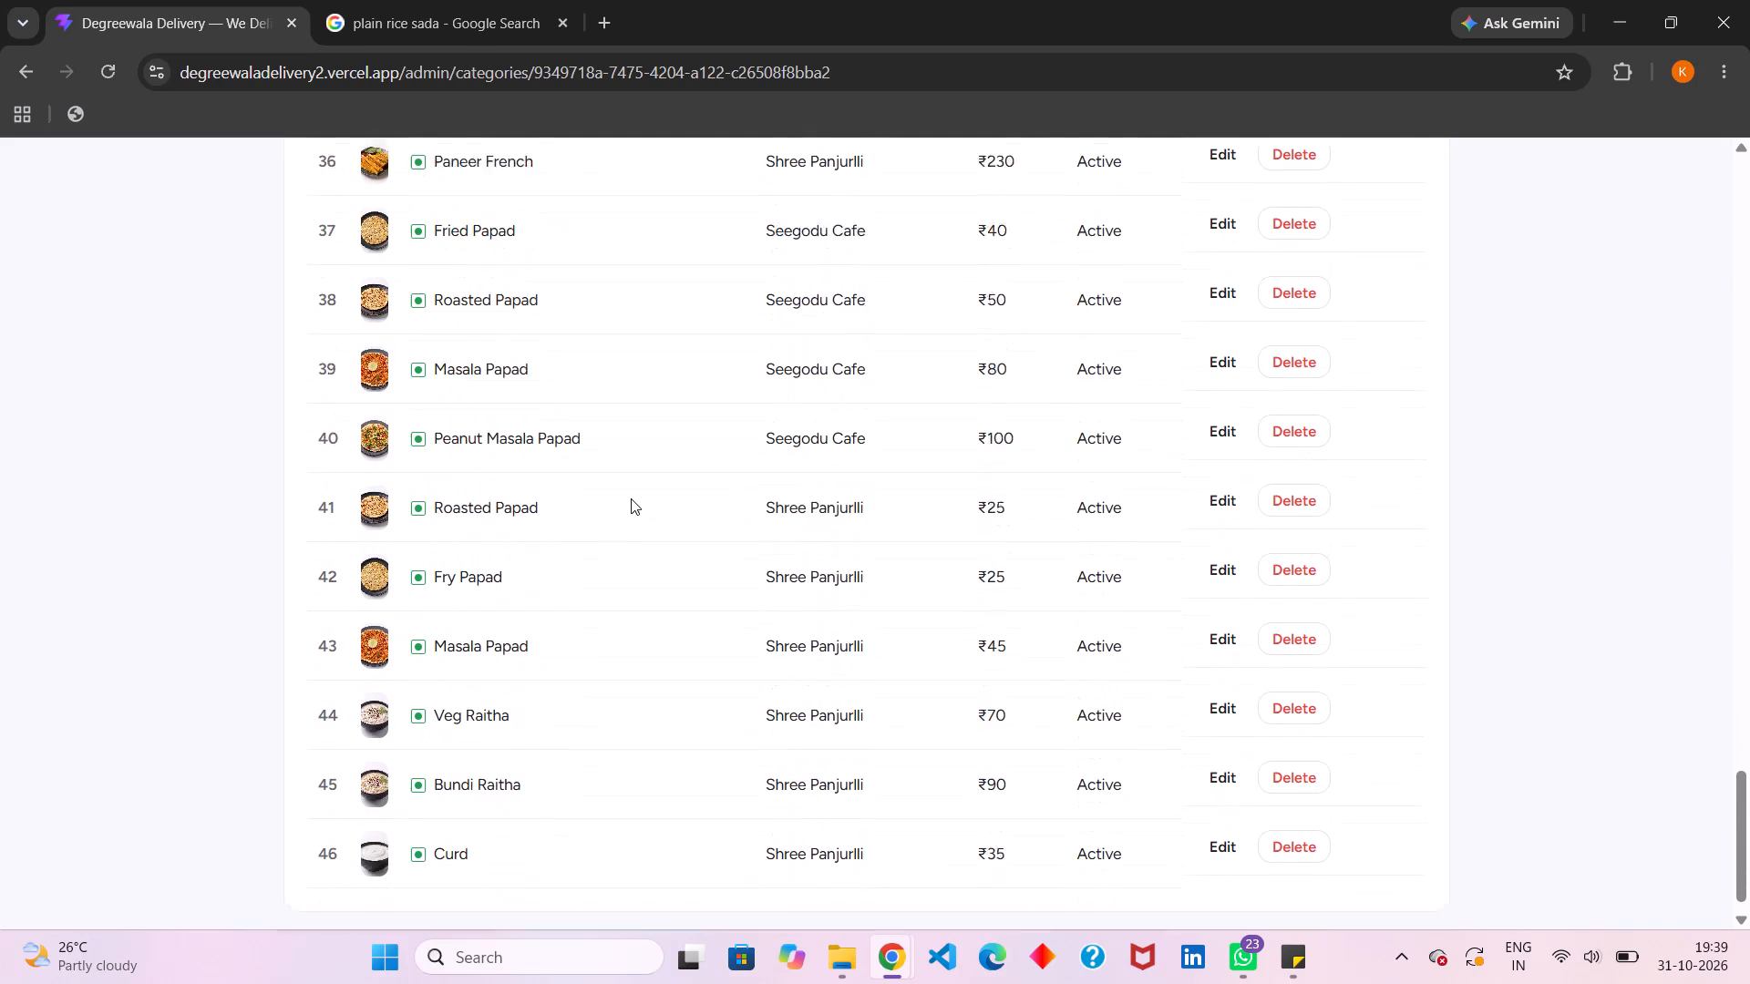
click(631, 498)
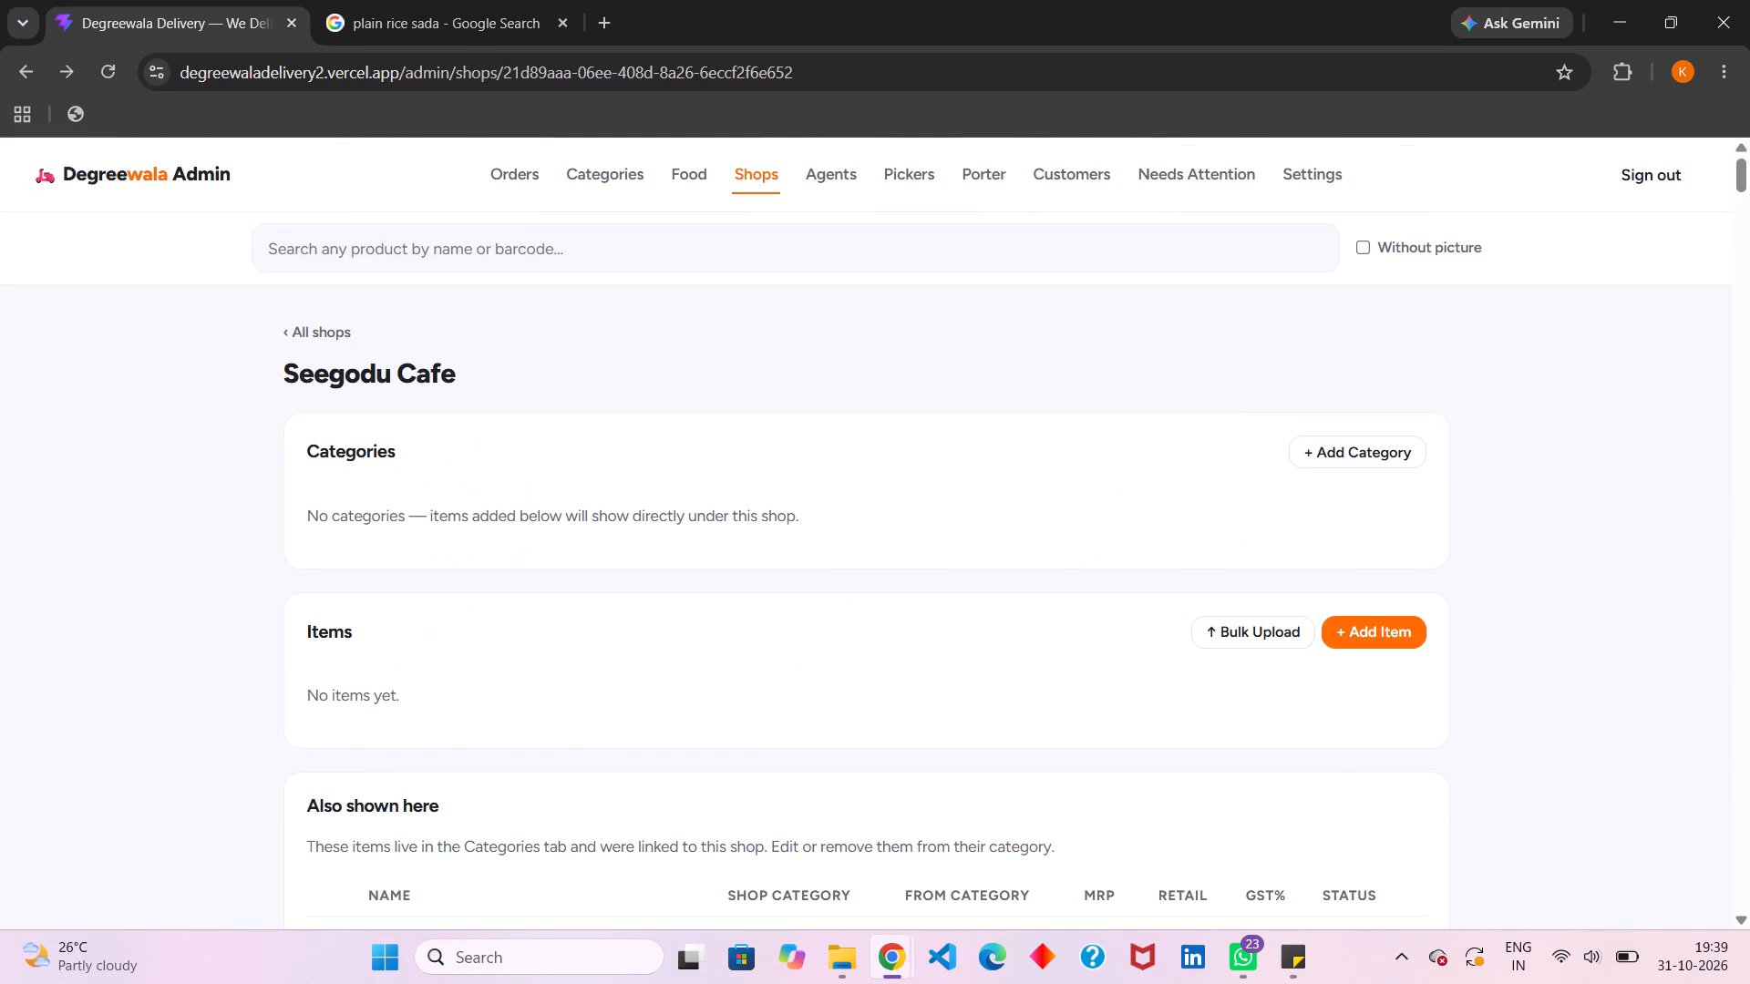
Open the Starters category again from the shop's linked items and recheck its whole item list for missing pictures.
scroll(608, 572, down, 4)
click(932, 564)
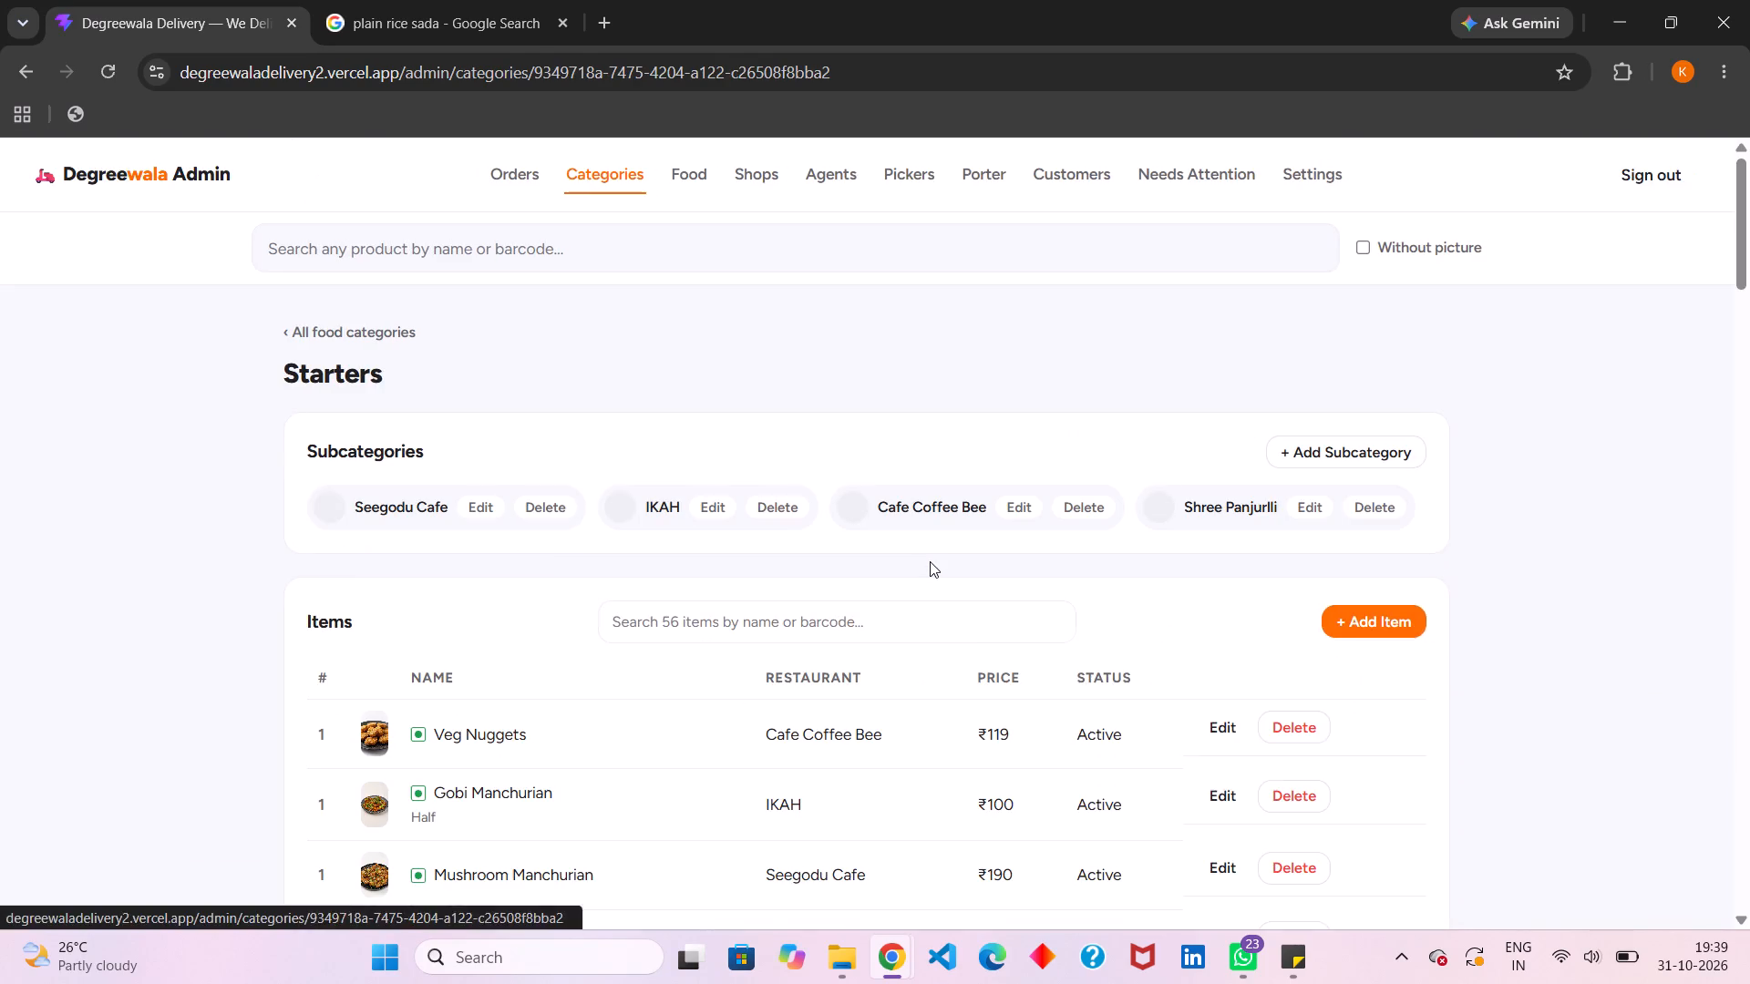
scroll(930, 561, down, 6)
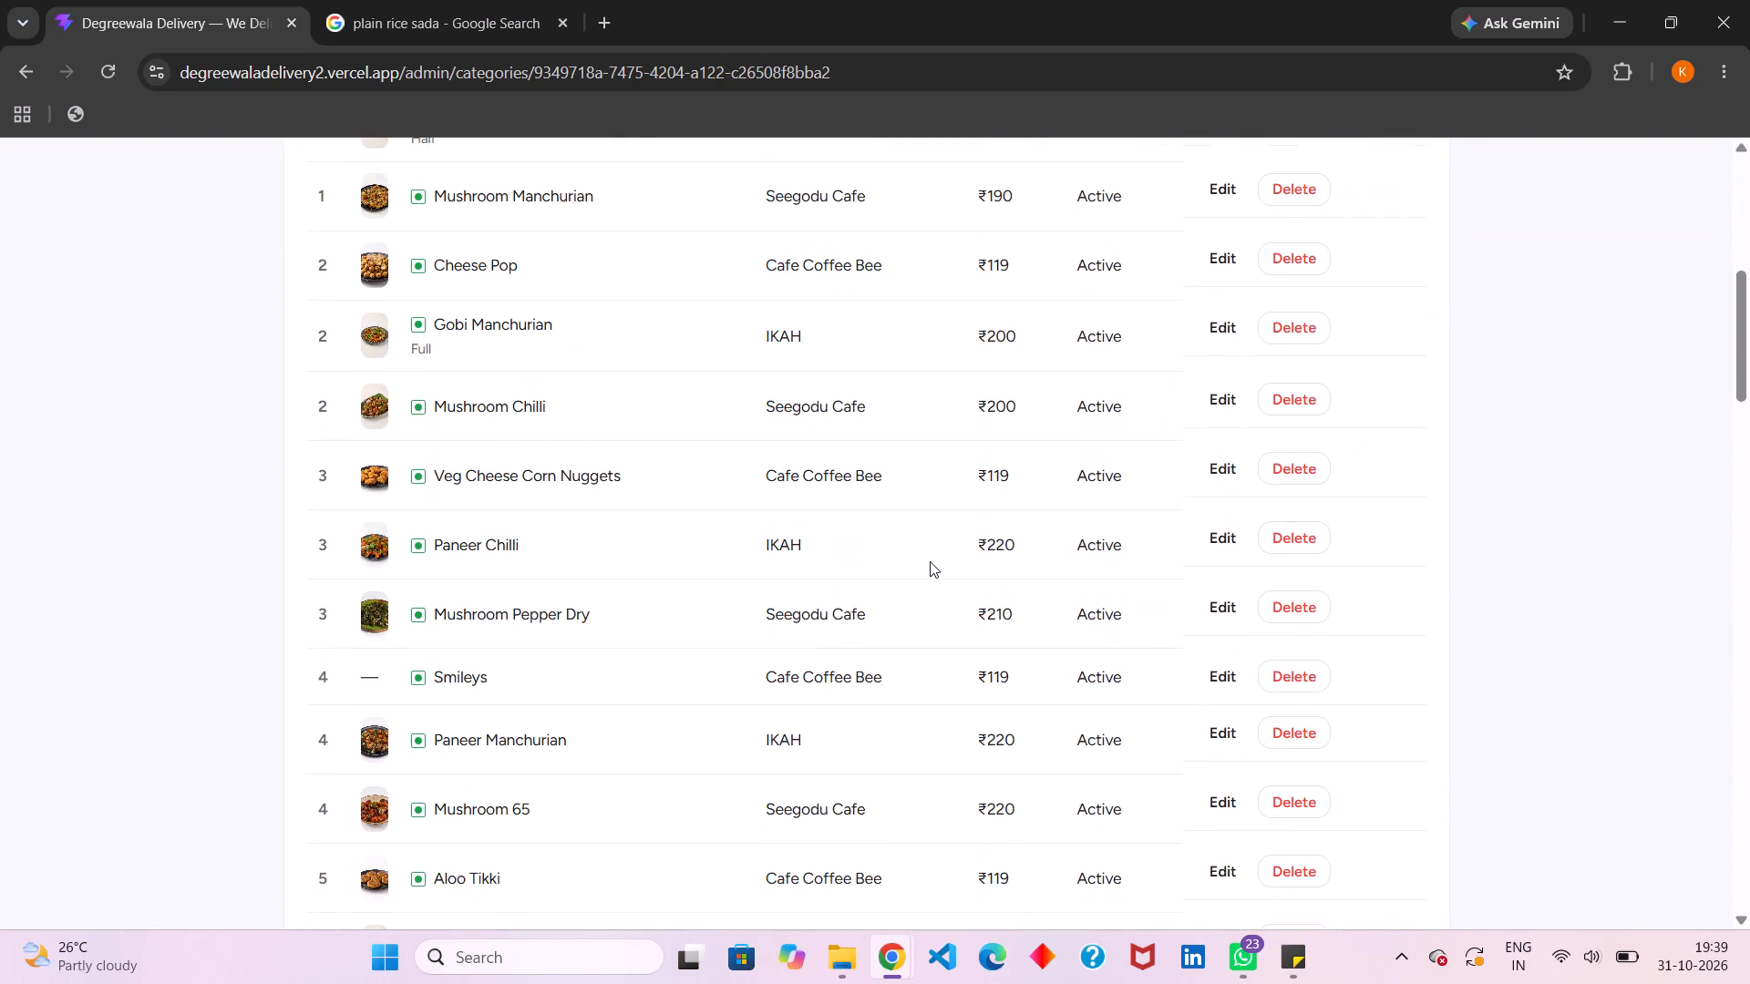
scroll(930, 561, down, 16)
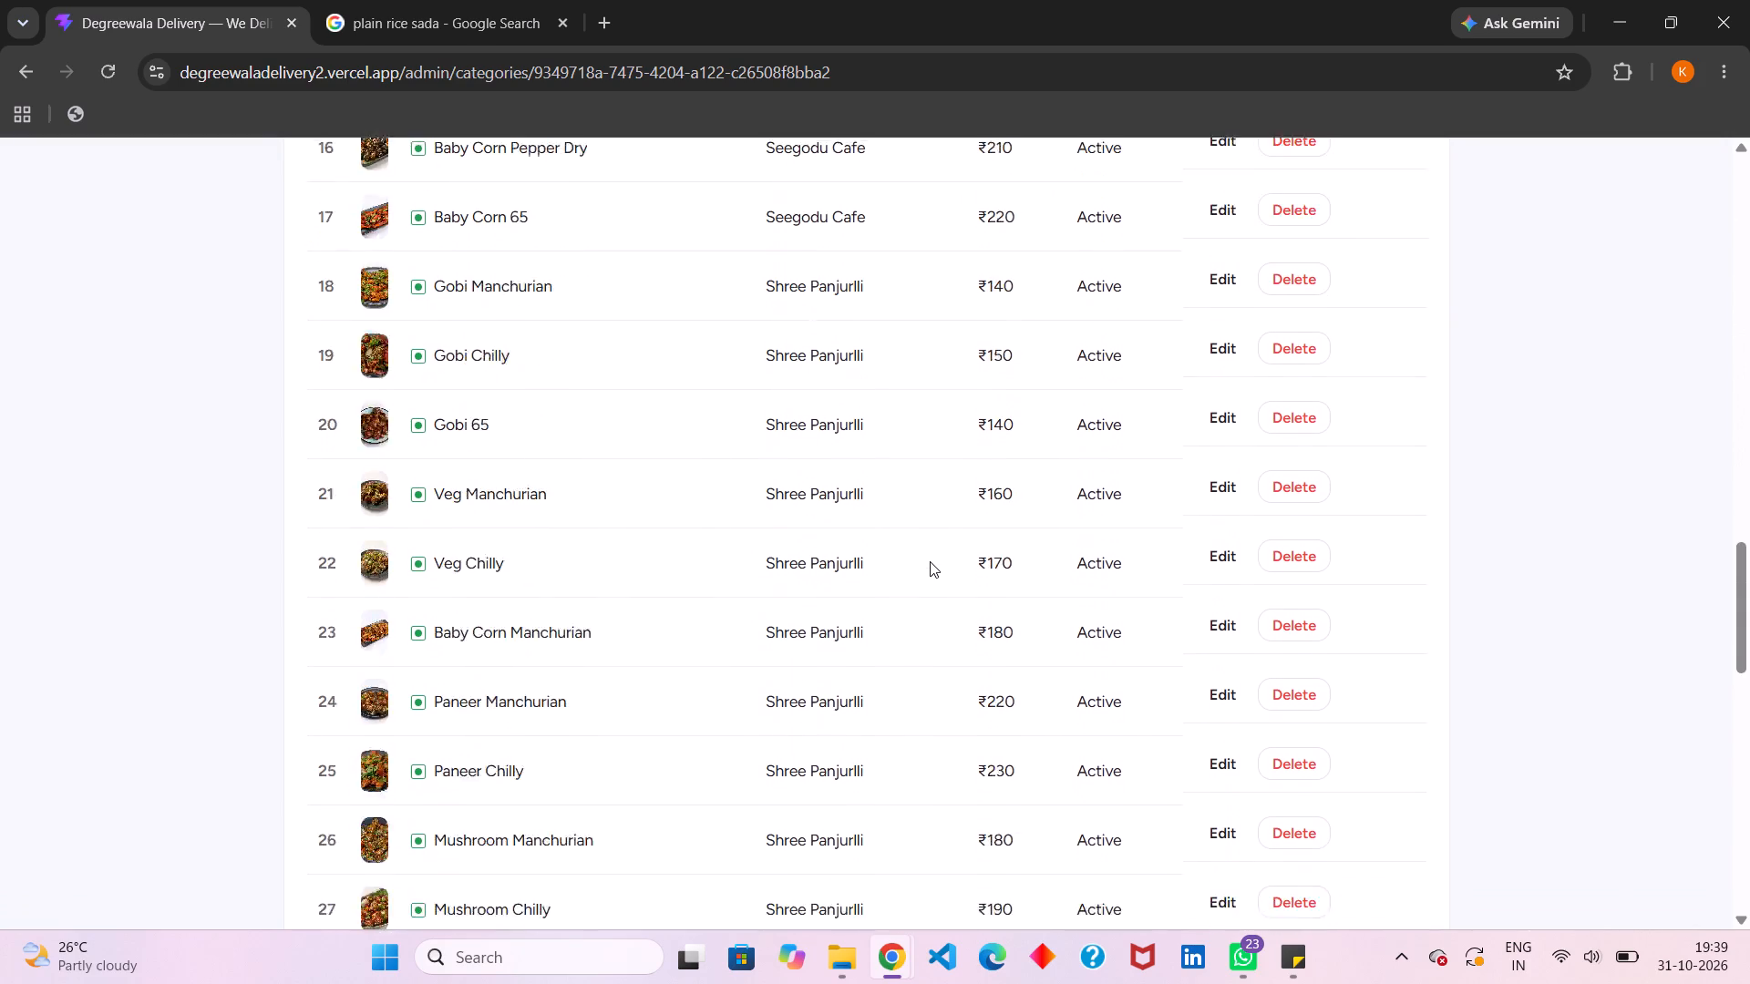
scroll(930, 561, down, 9)
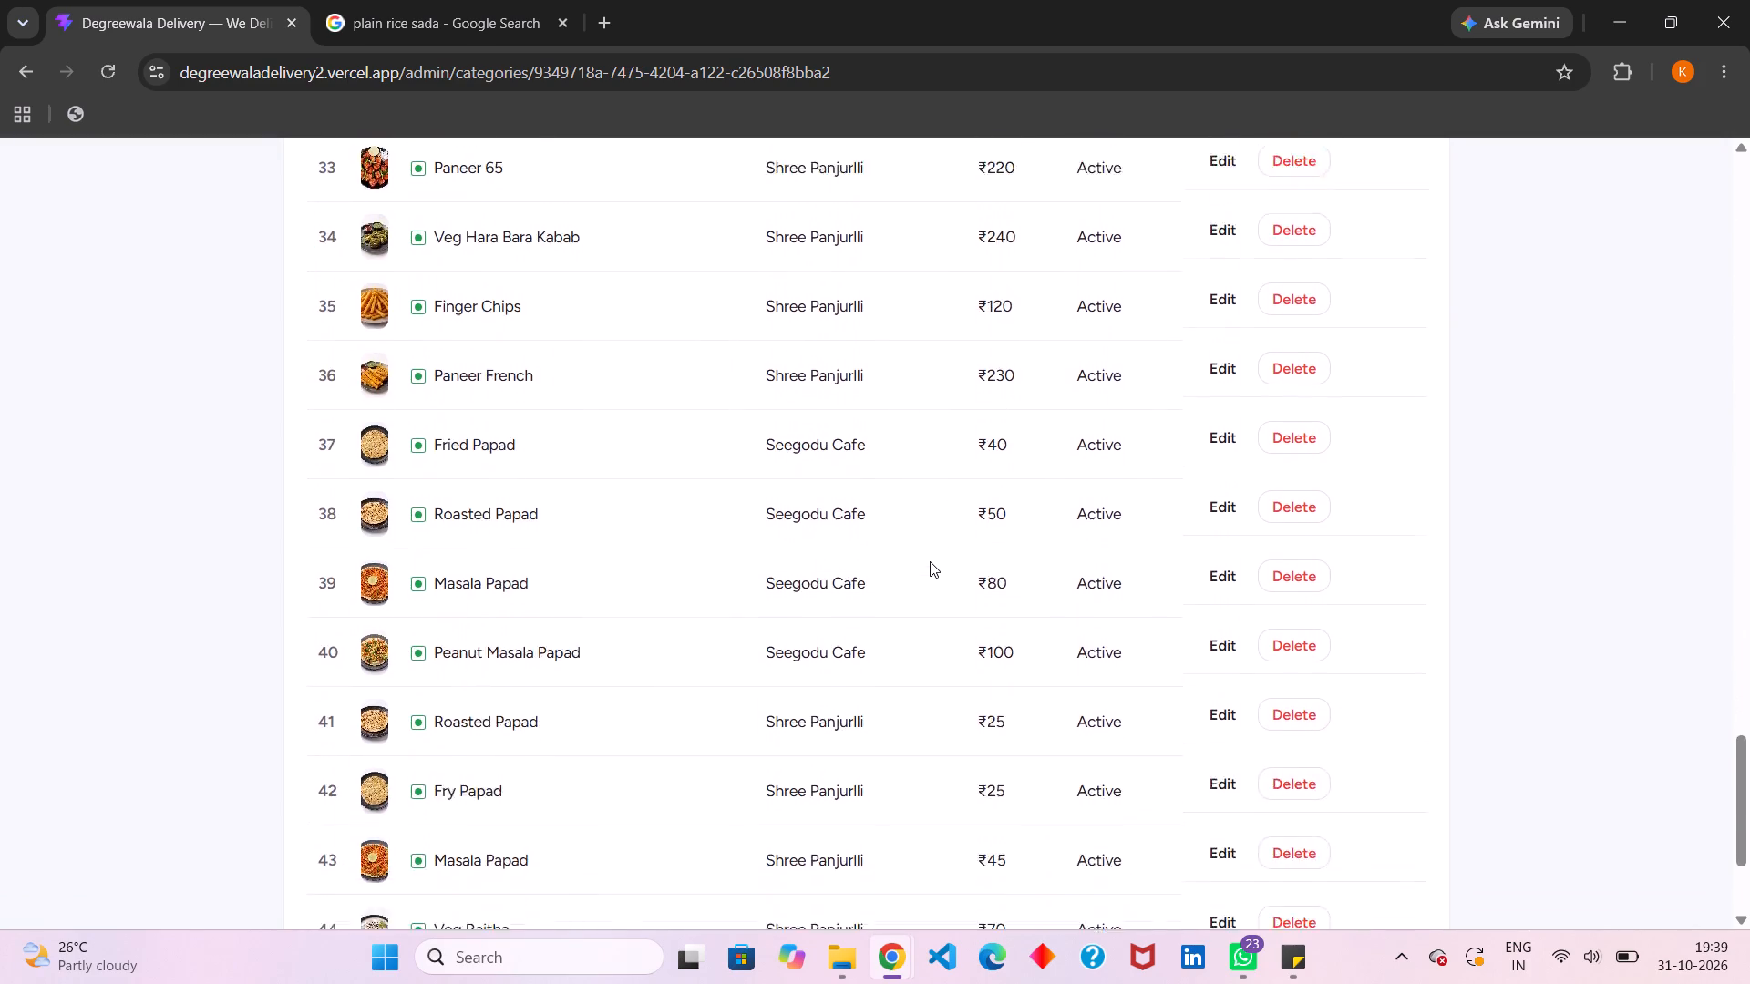
scroll(930, 561, down, 5)
Switch to Sticky Notes and add "staters" on a new line below "tandoori" in the "completed:" note.
click(1292, 950)
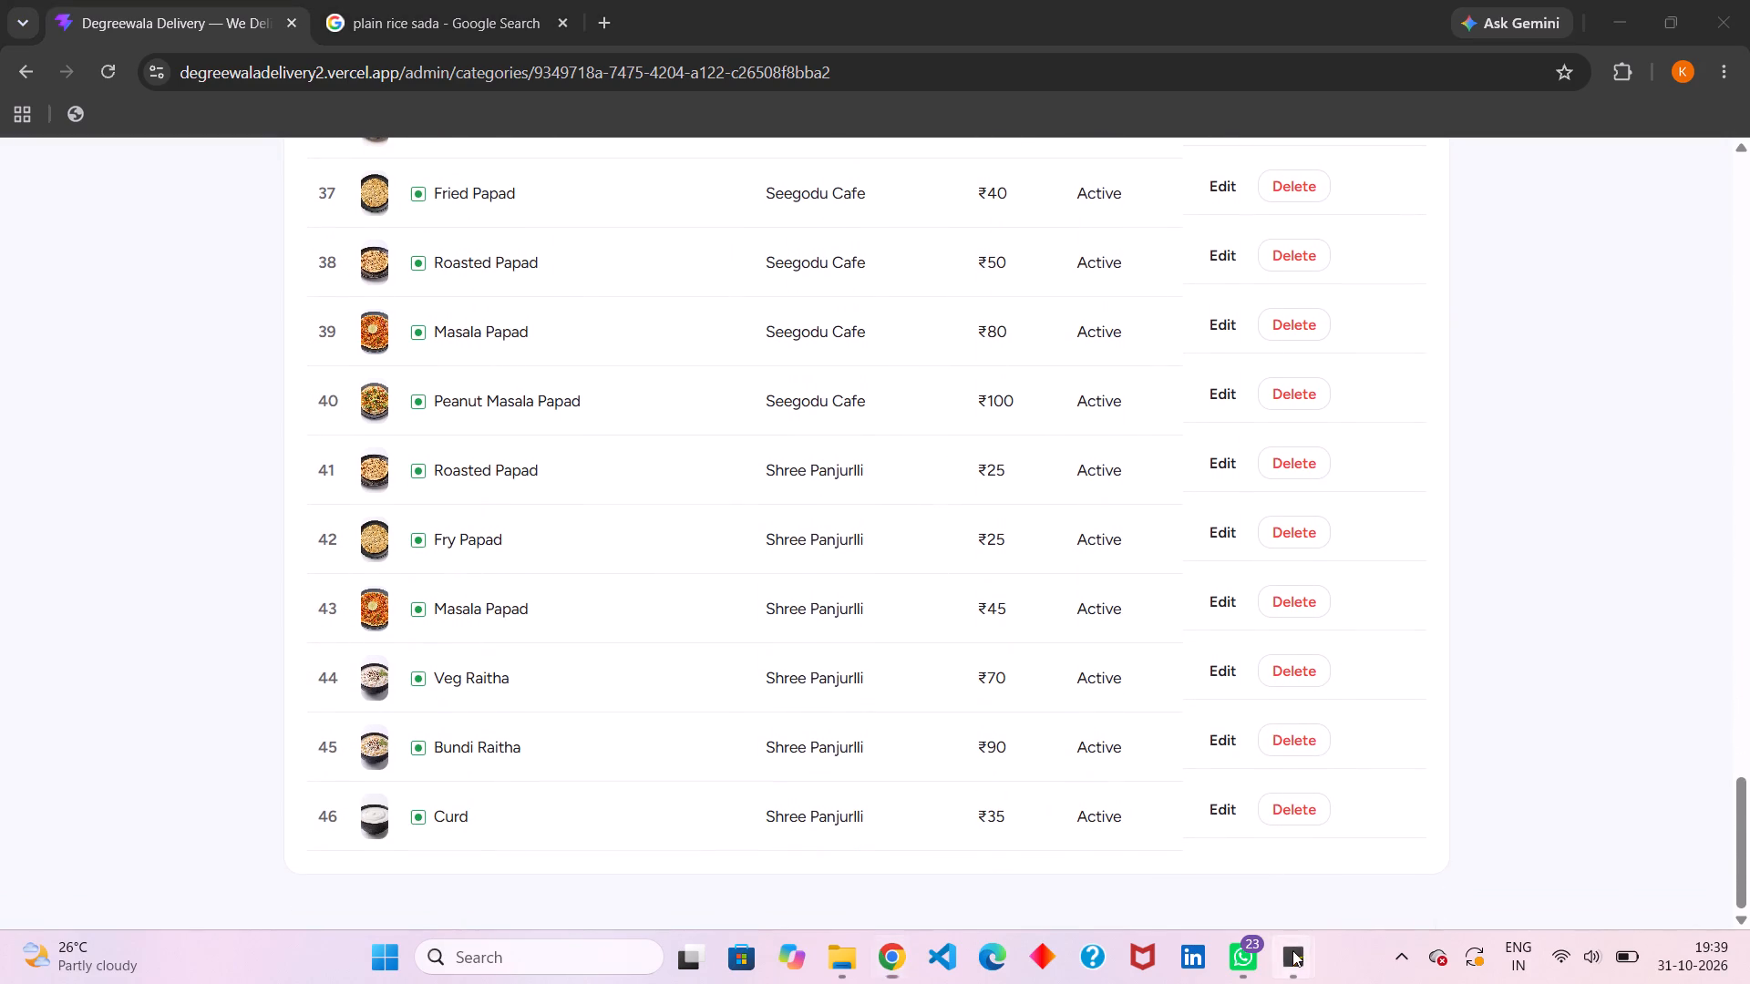
click(1327, 862)
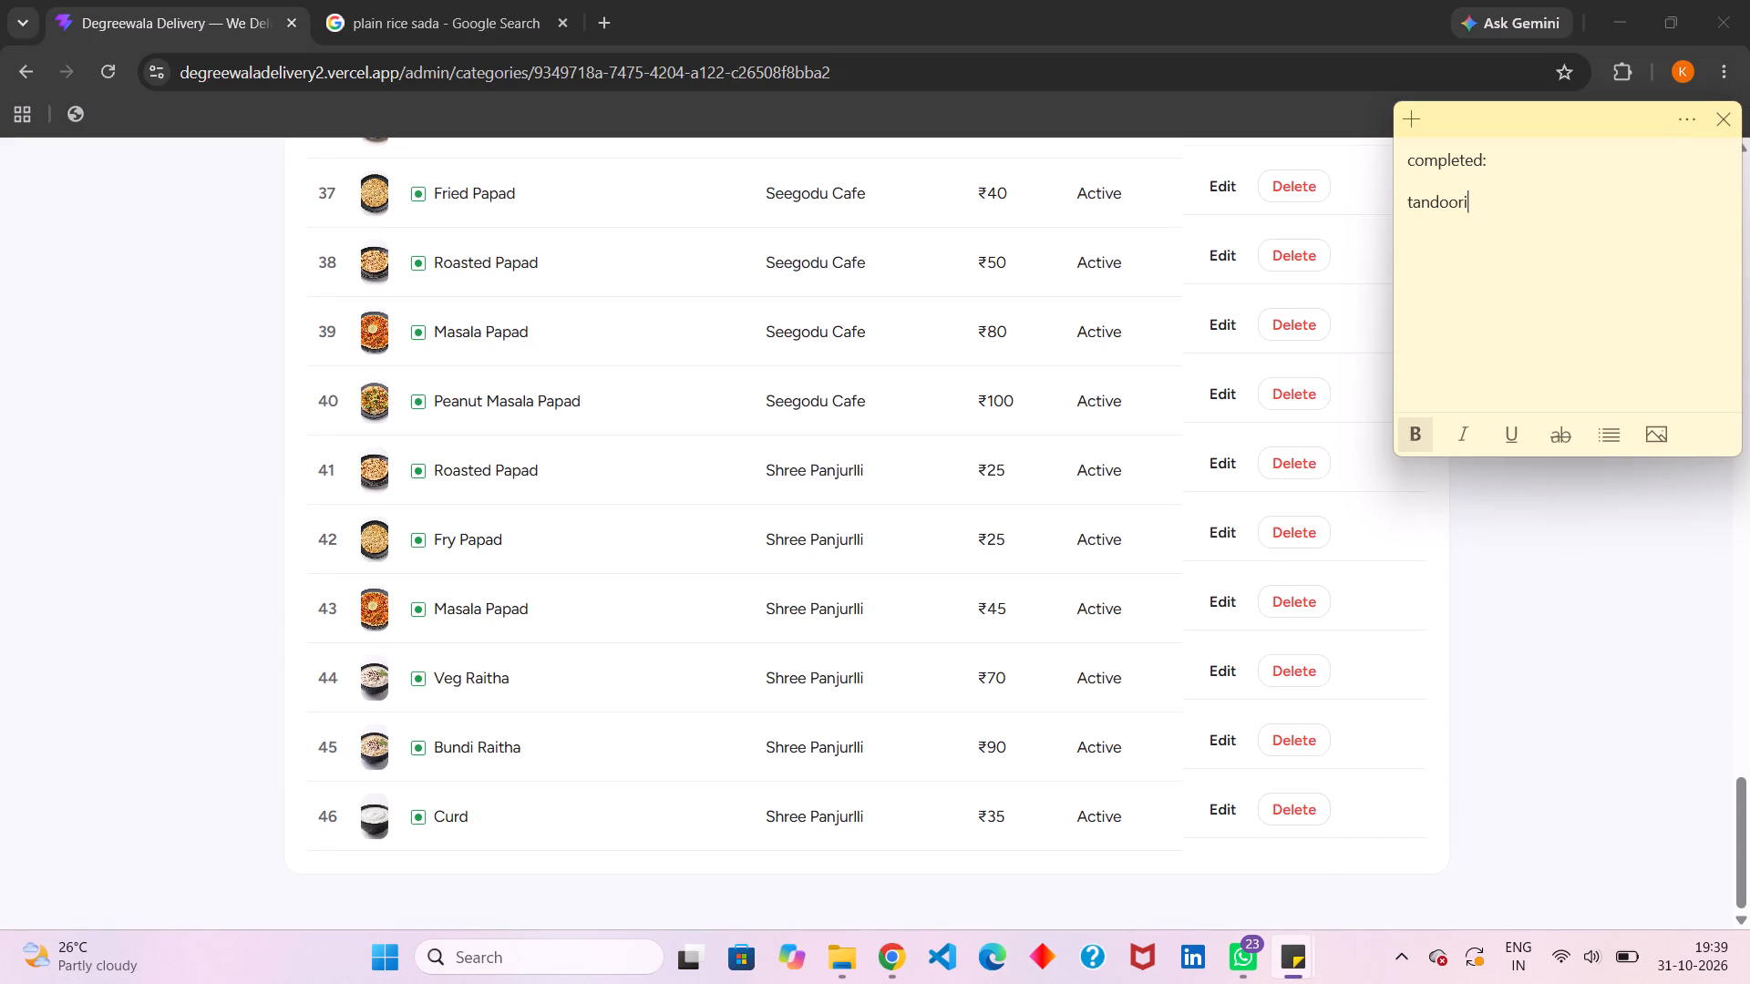
key(Return)
text(st)
text(ater)
key(s)
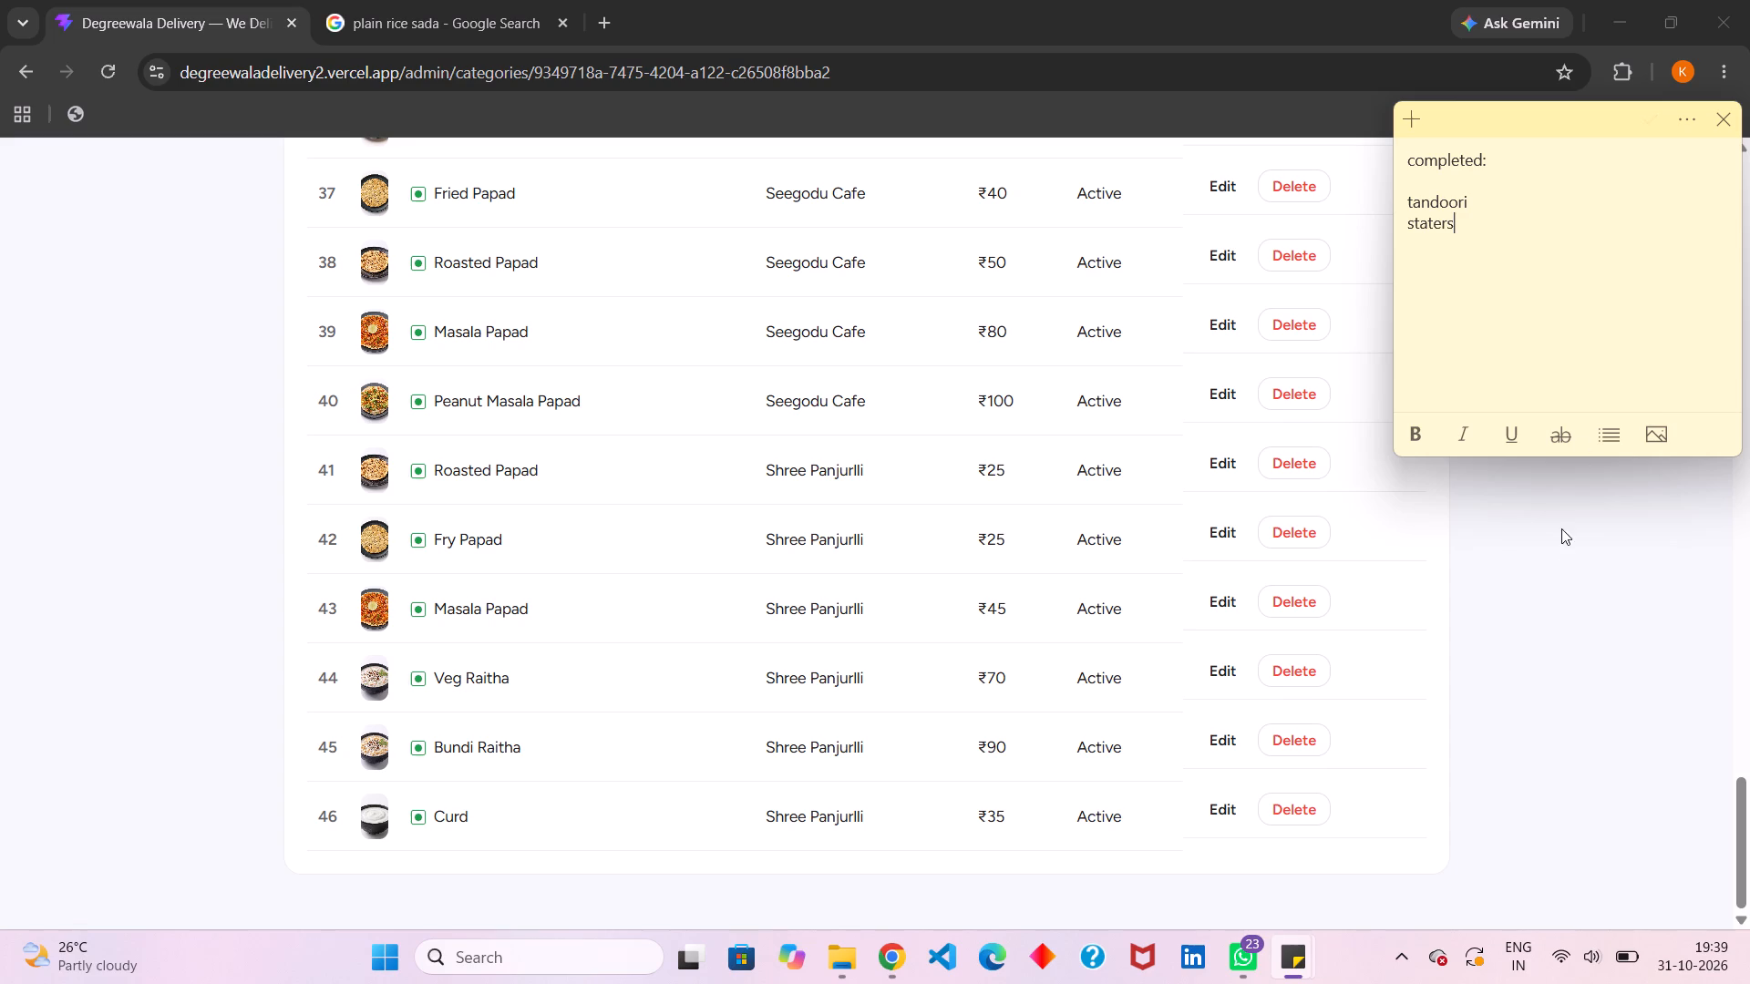
Switch back to the browser and return from the Starters category to the Seegodu Cafe shop's linked items.
click(1566, 559)
scroll(1566, 559, up, 3)
click(1573, 551)
scroll(1574, 559, down, 3)
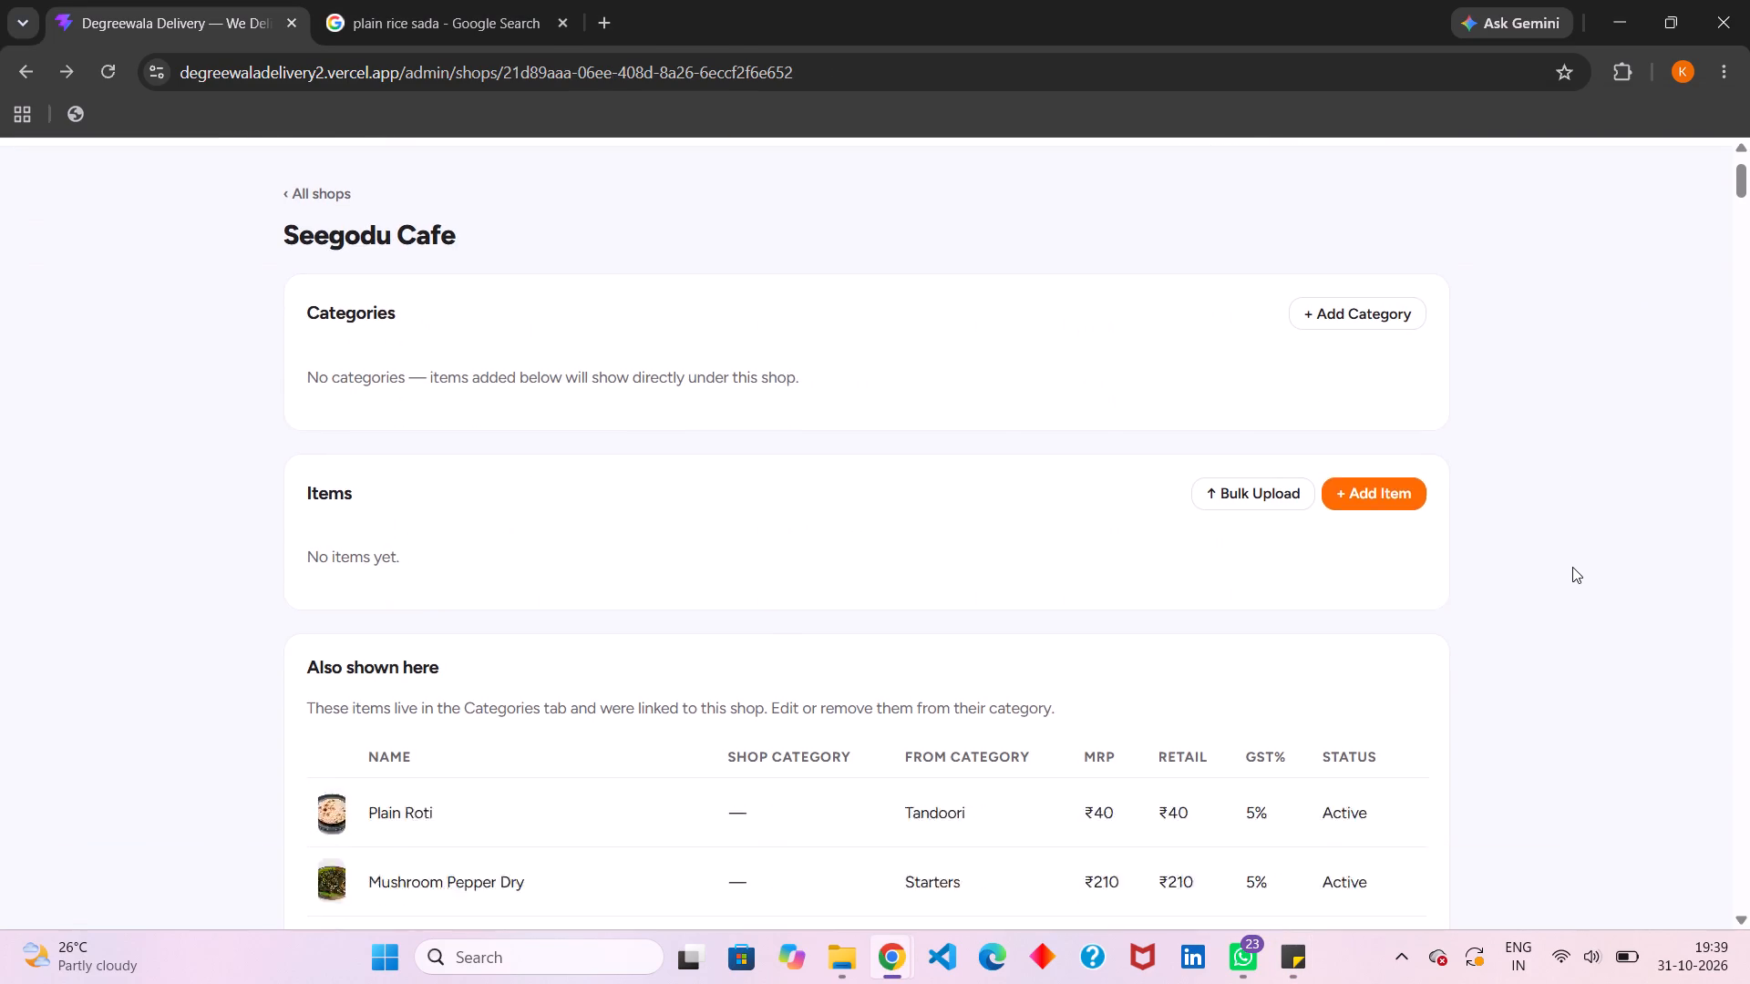
In the Sticky Notes "completed:" note, correct "staters" to "starters" and start a new line below it.
key(alt+Tab)
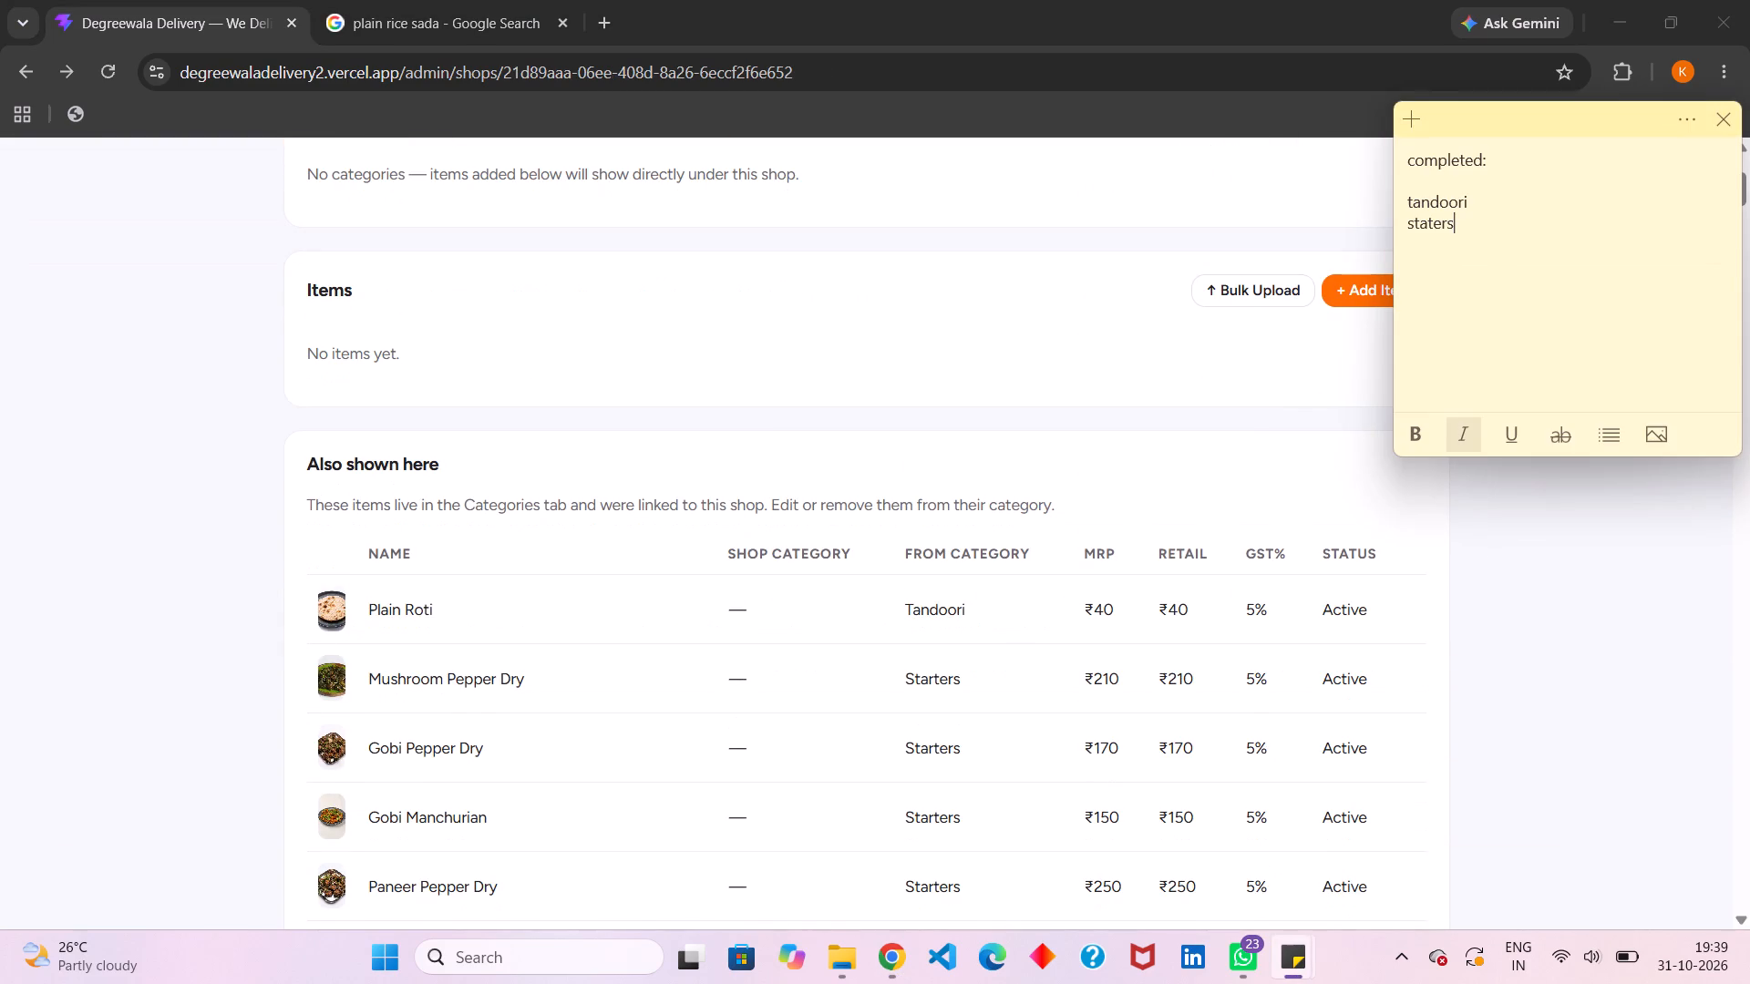
key(Left)
key(Left)
key(Left)
key(Left)
key(r)
key(Down)
key(Down)
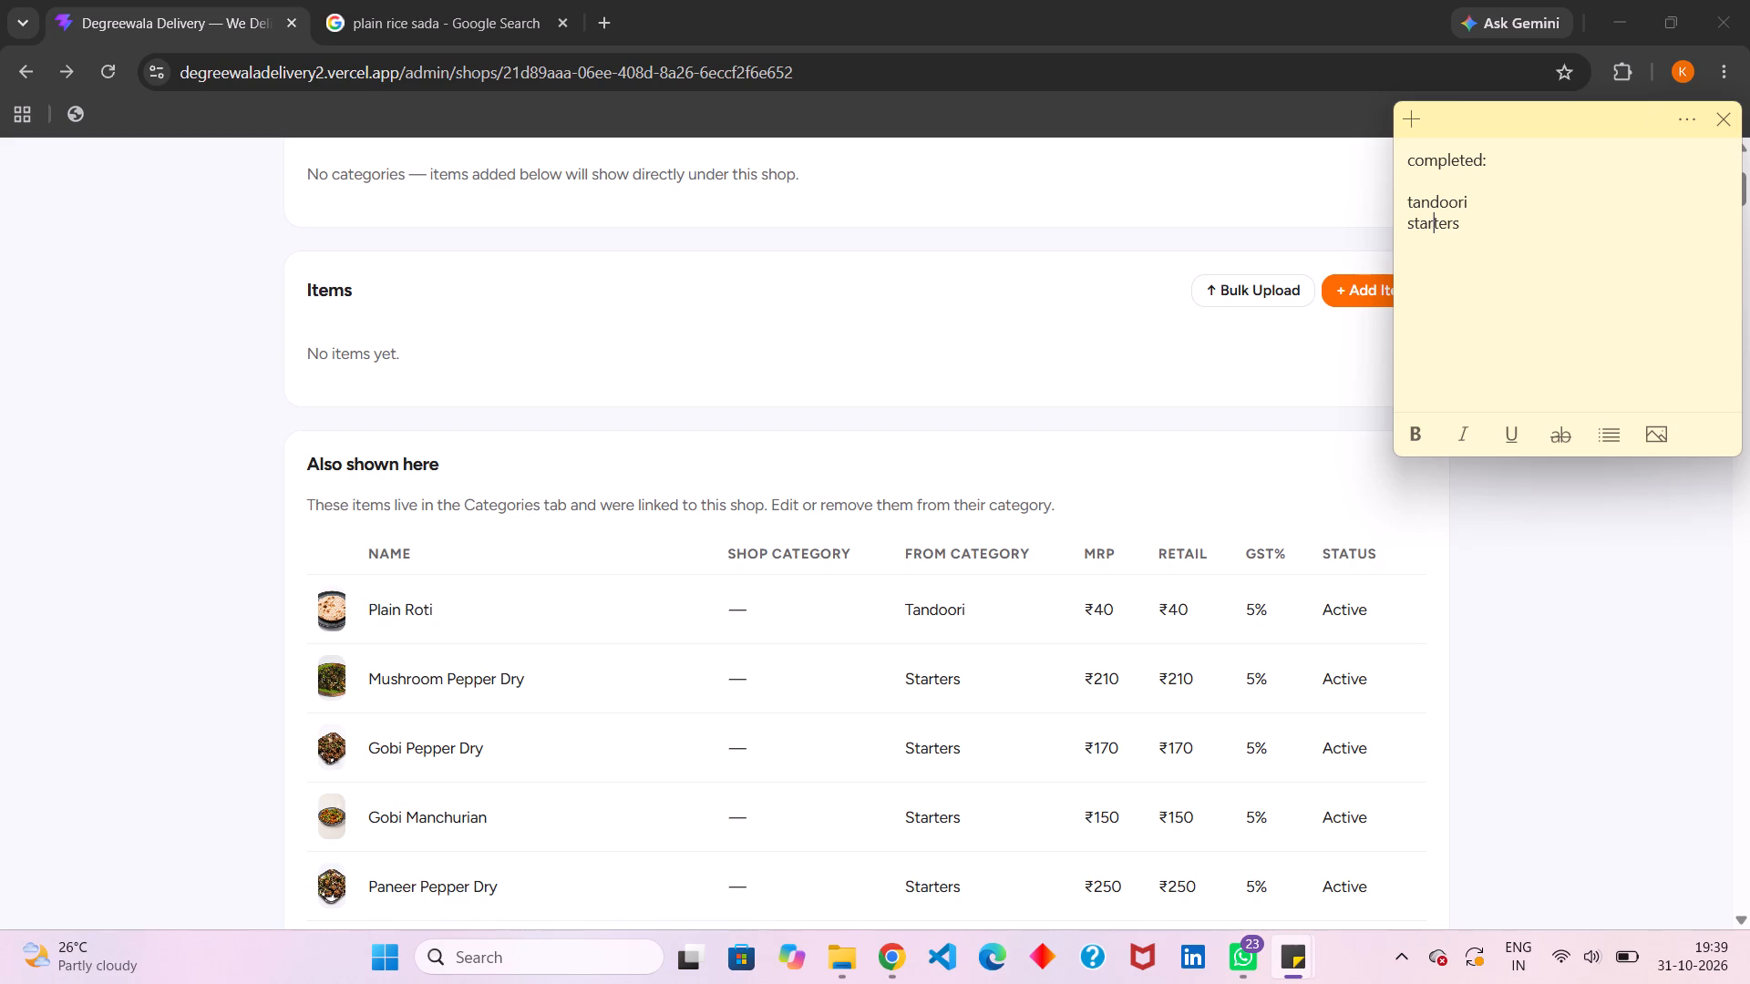
key(Down)
key(Right)
key(Right)
key(Right)
key(Right)
key(Right)
key(Down)
key(Down)
key(Return)
In the browser, open the Soups category from the shop's linked items, check every item for a missing picture, and return to the shop.
click(1621, 575)
scroll(1515, 575, down, 5)
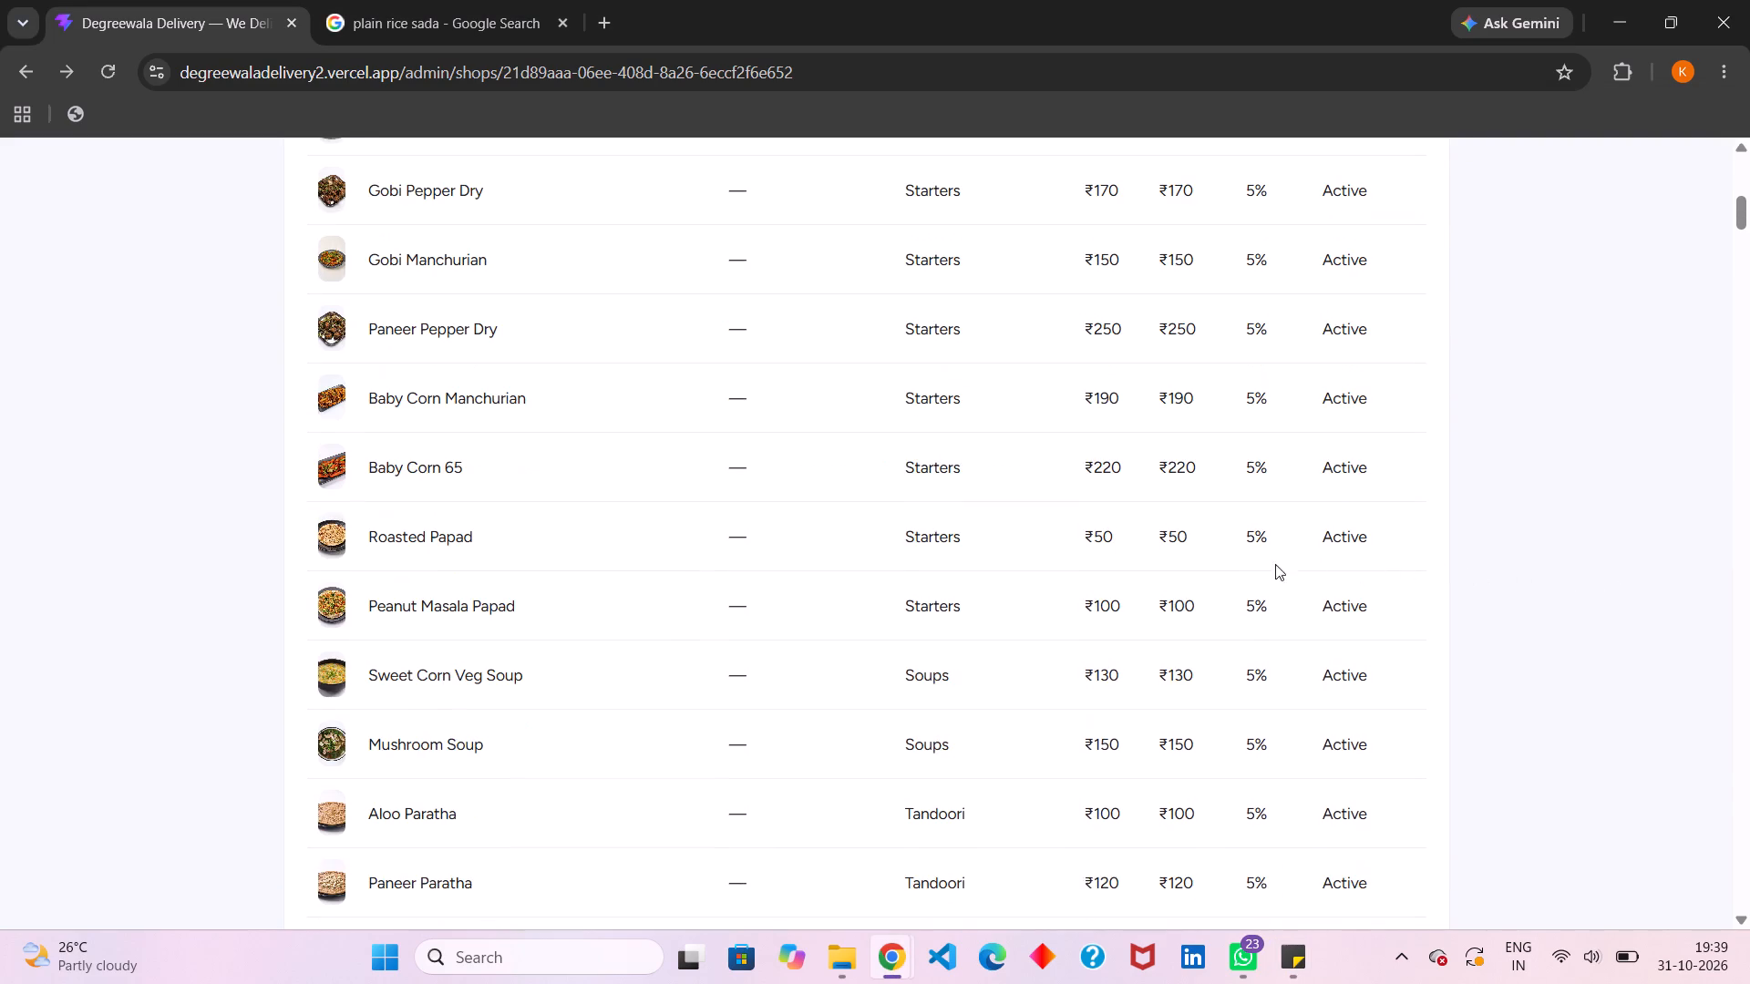
scroll(1238, 572, down, 3)
click(924, 384)
scroll(704, 472, down, 4)
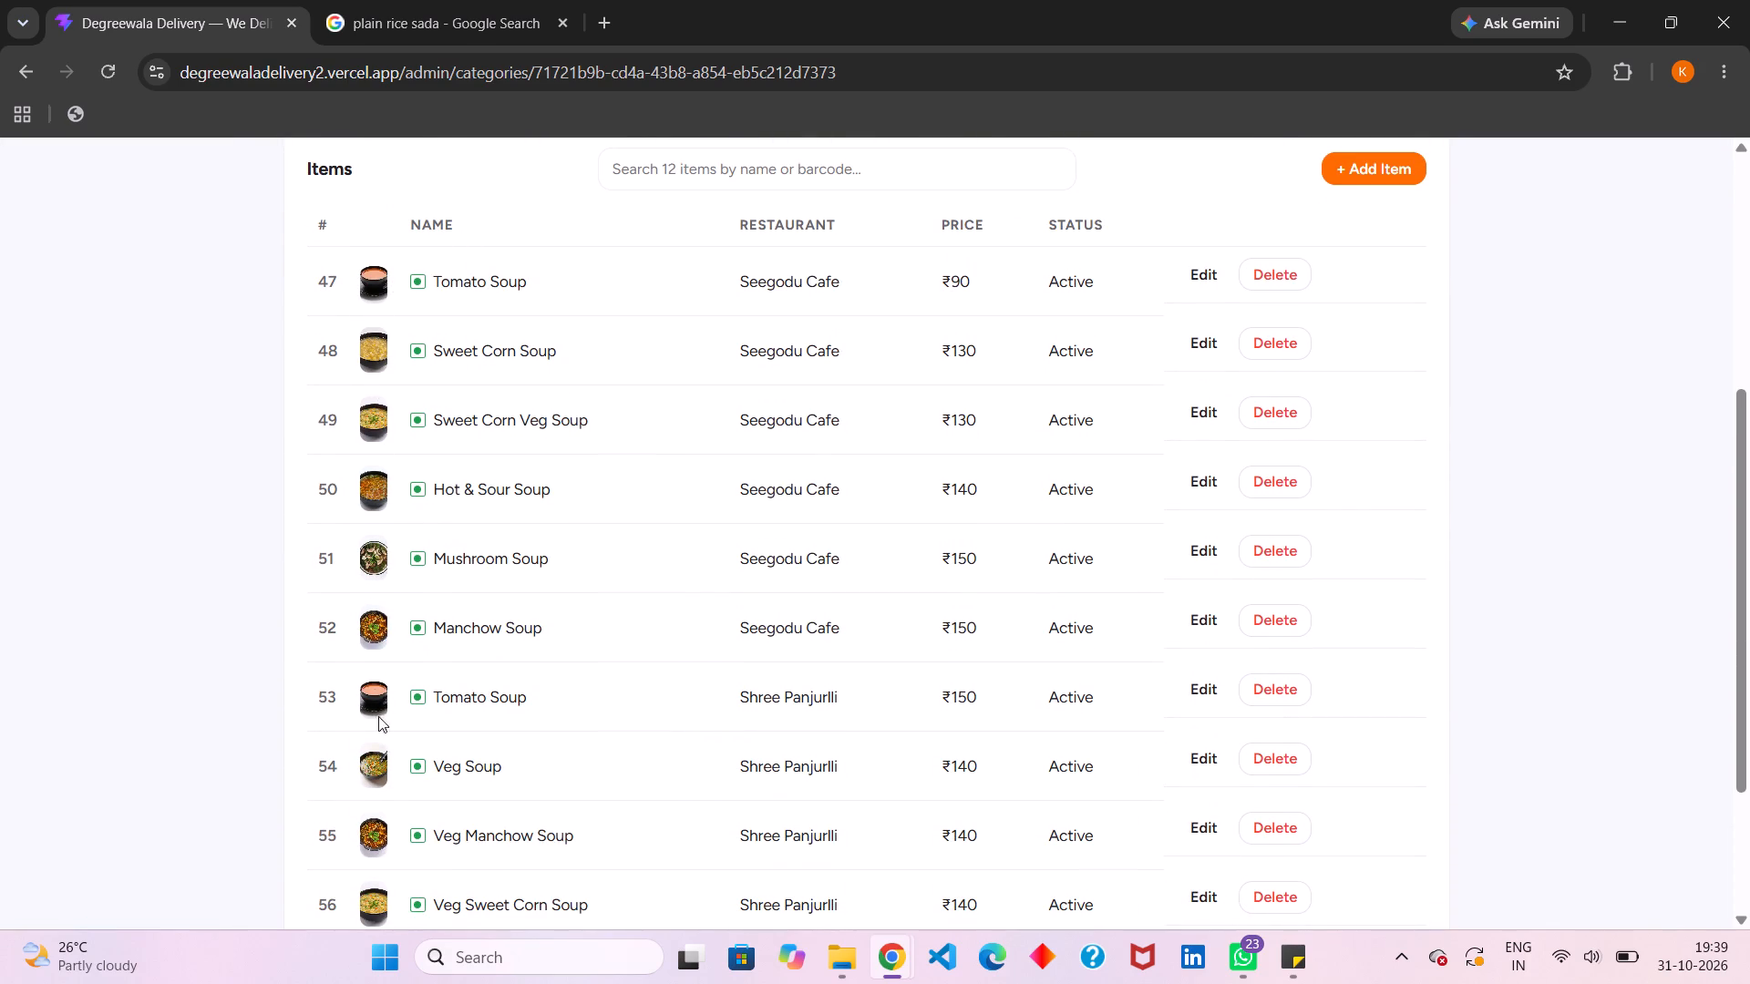
scroll(554, 475, down, 4)
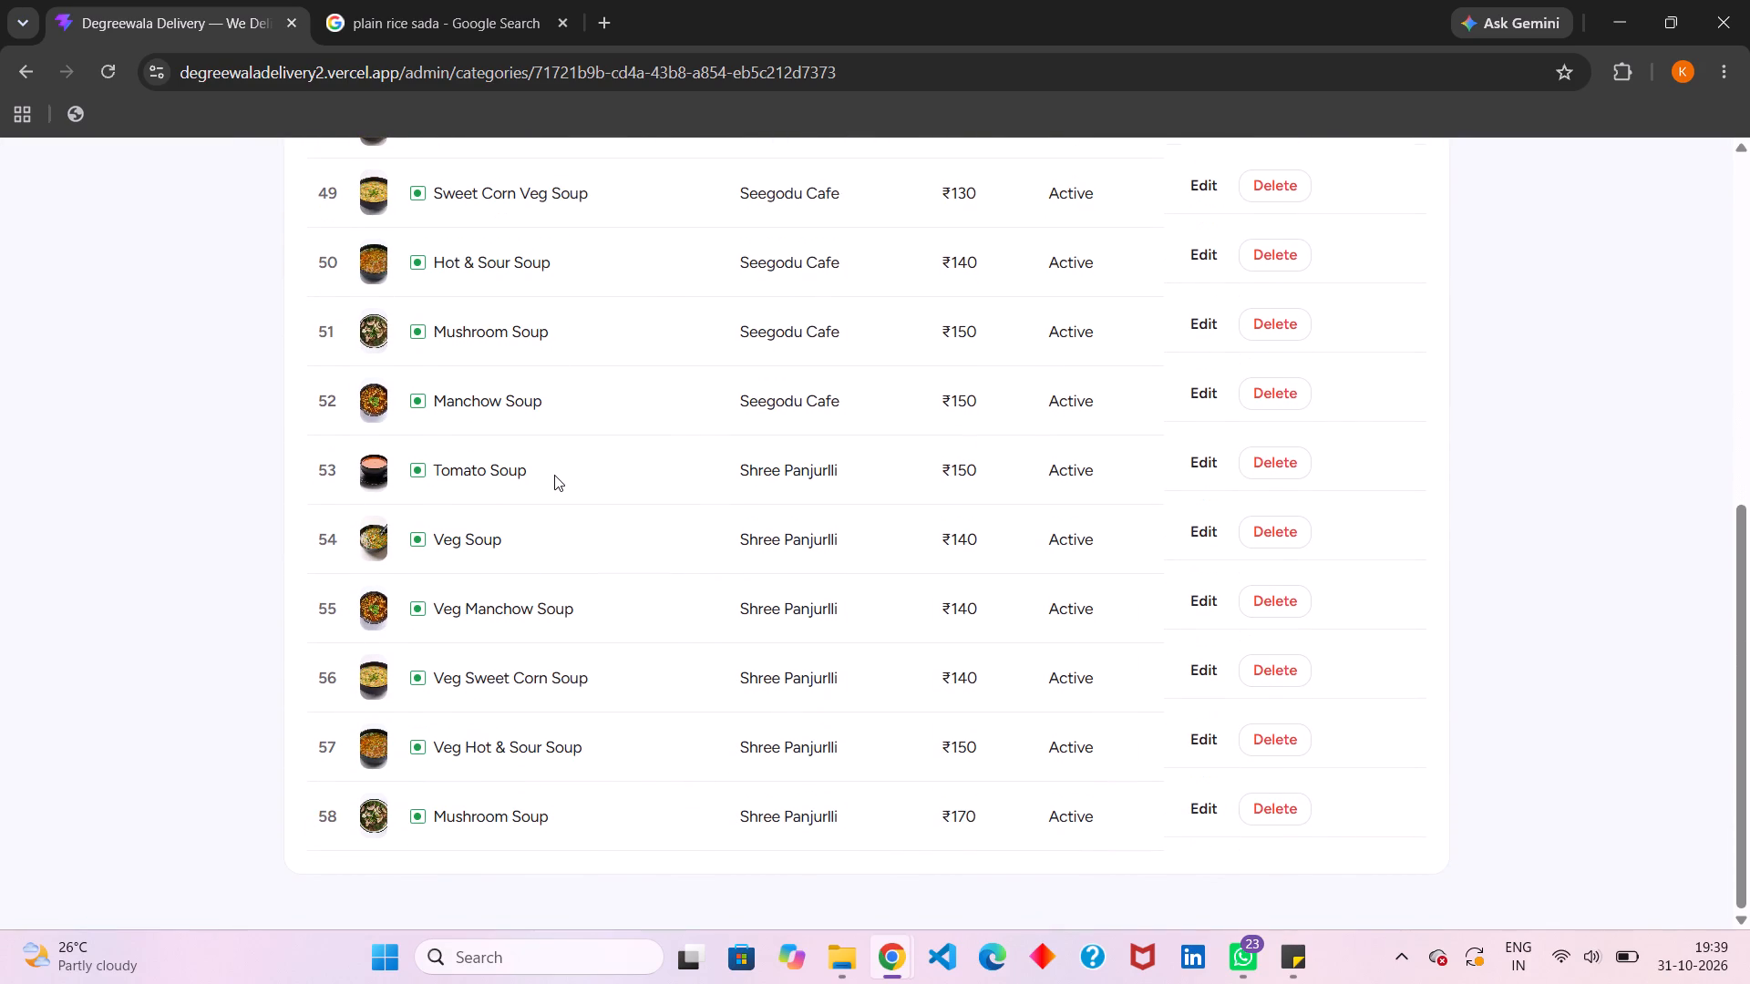
scroll(557, 477, up, 5)
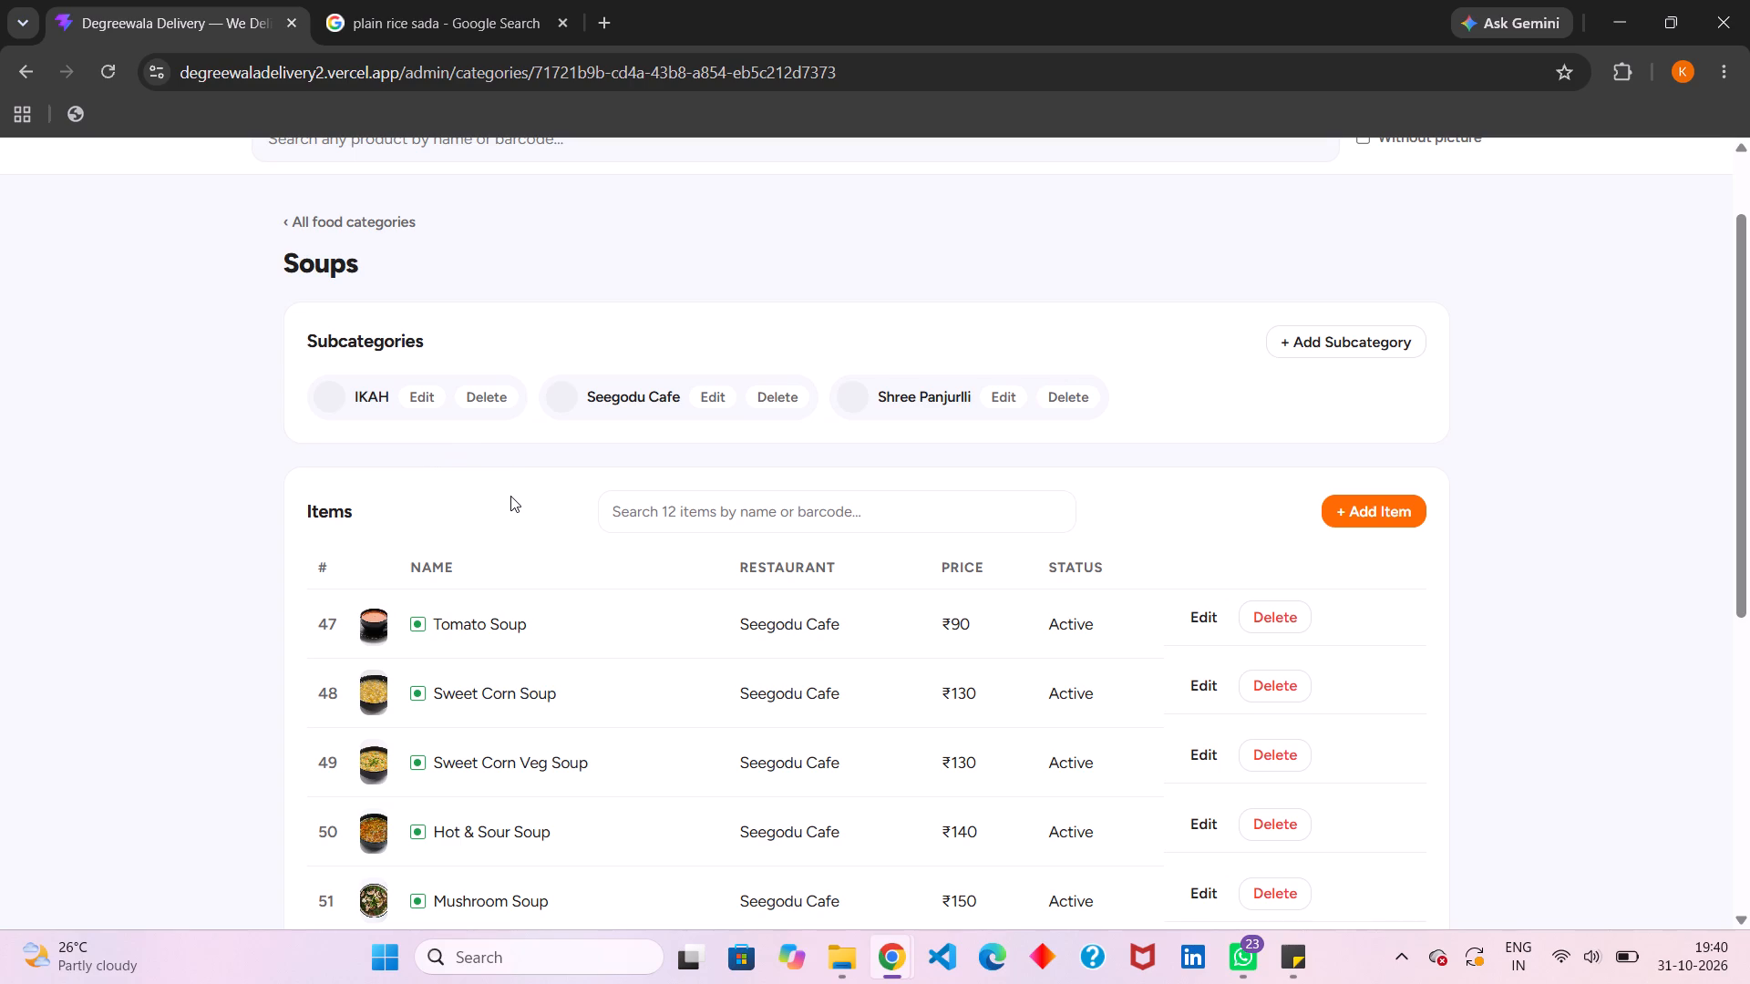
scroll(428, 565, down, 1)
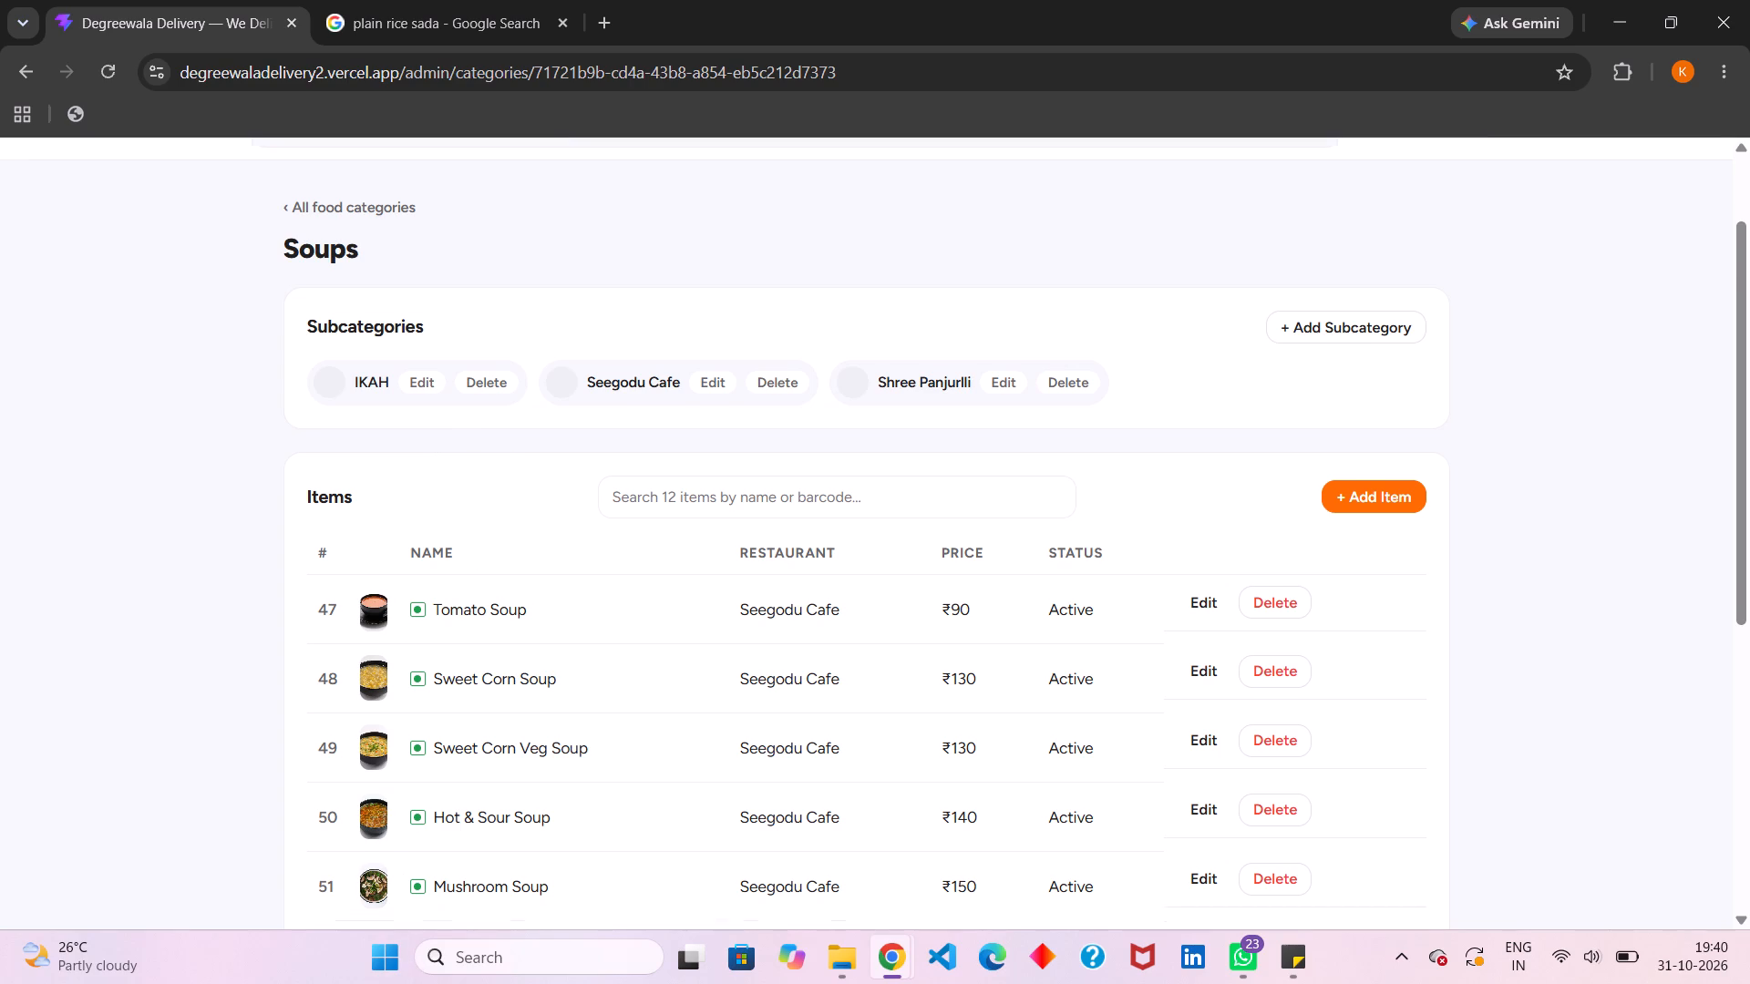
scroll(428, 565, down, 3)
scroll(465, 490, down, 1)
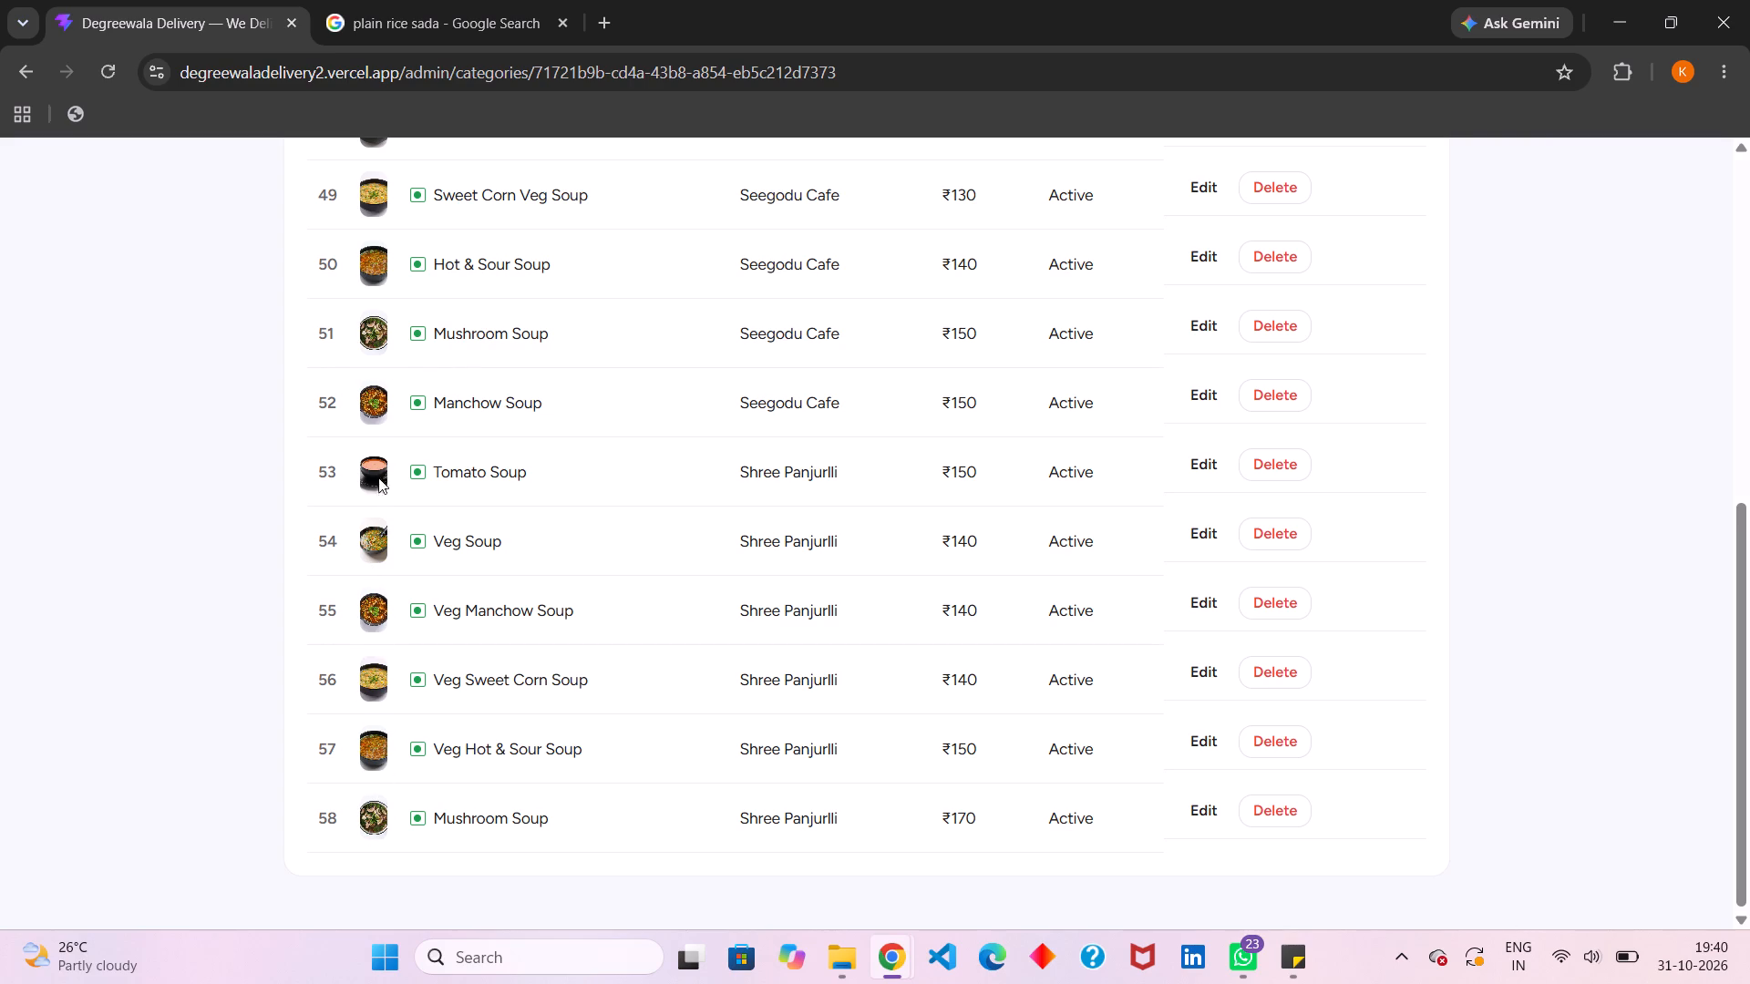
scroll(380, 452, up, 4)
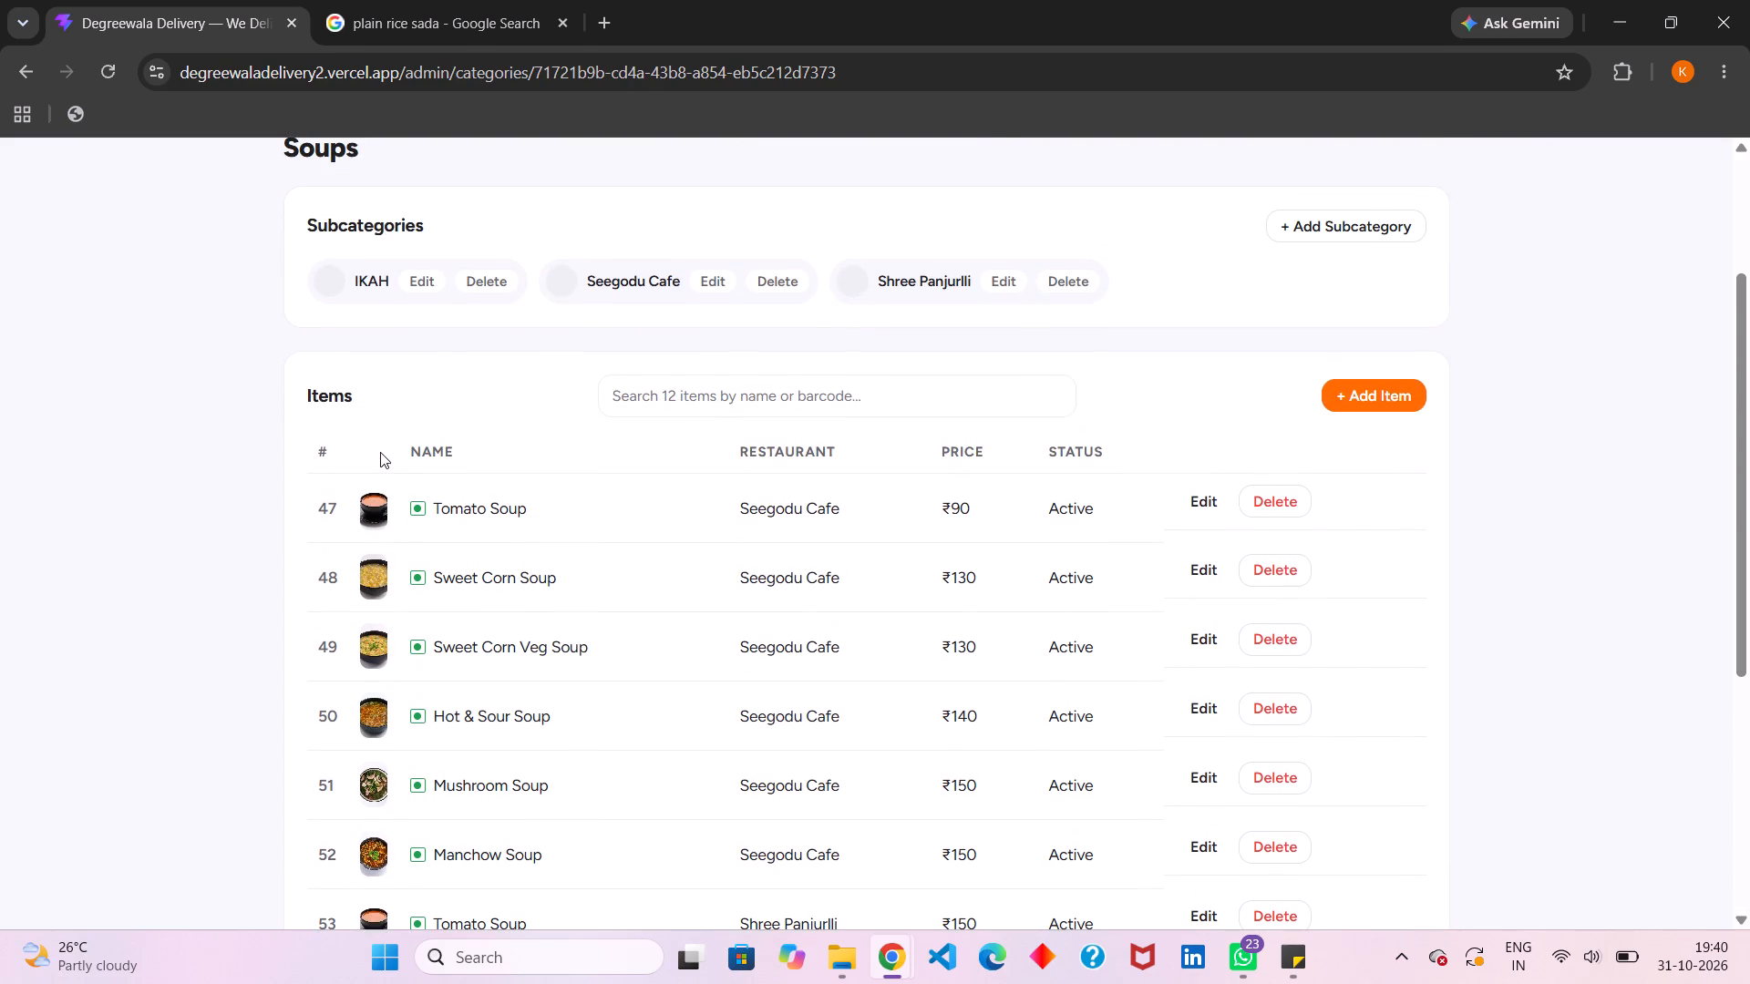
scroll(380, 452, up, 1)
scroll(380, 452, down, 1)
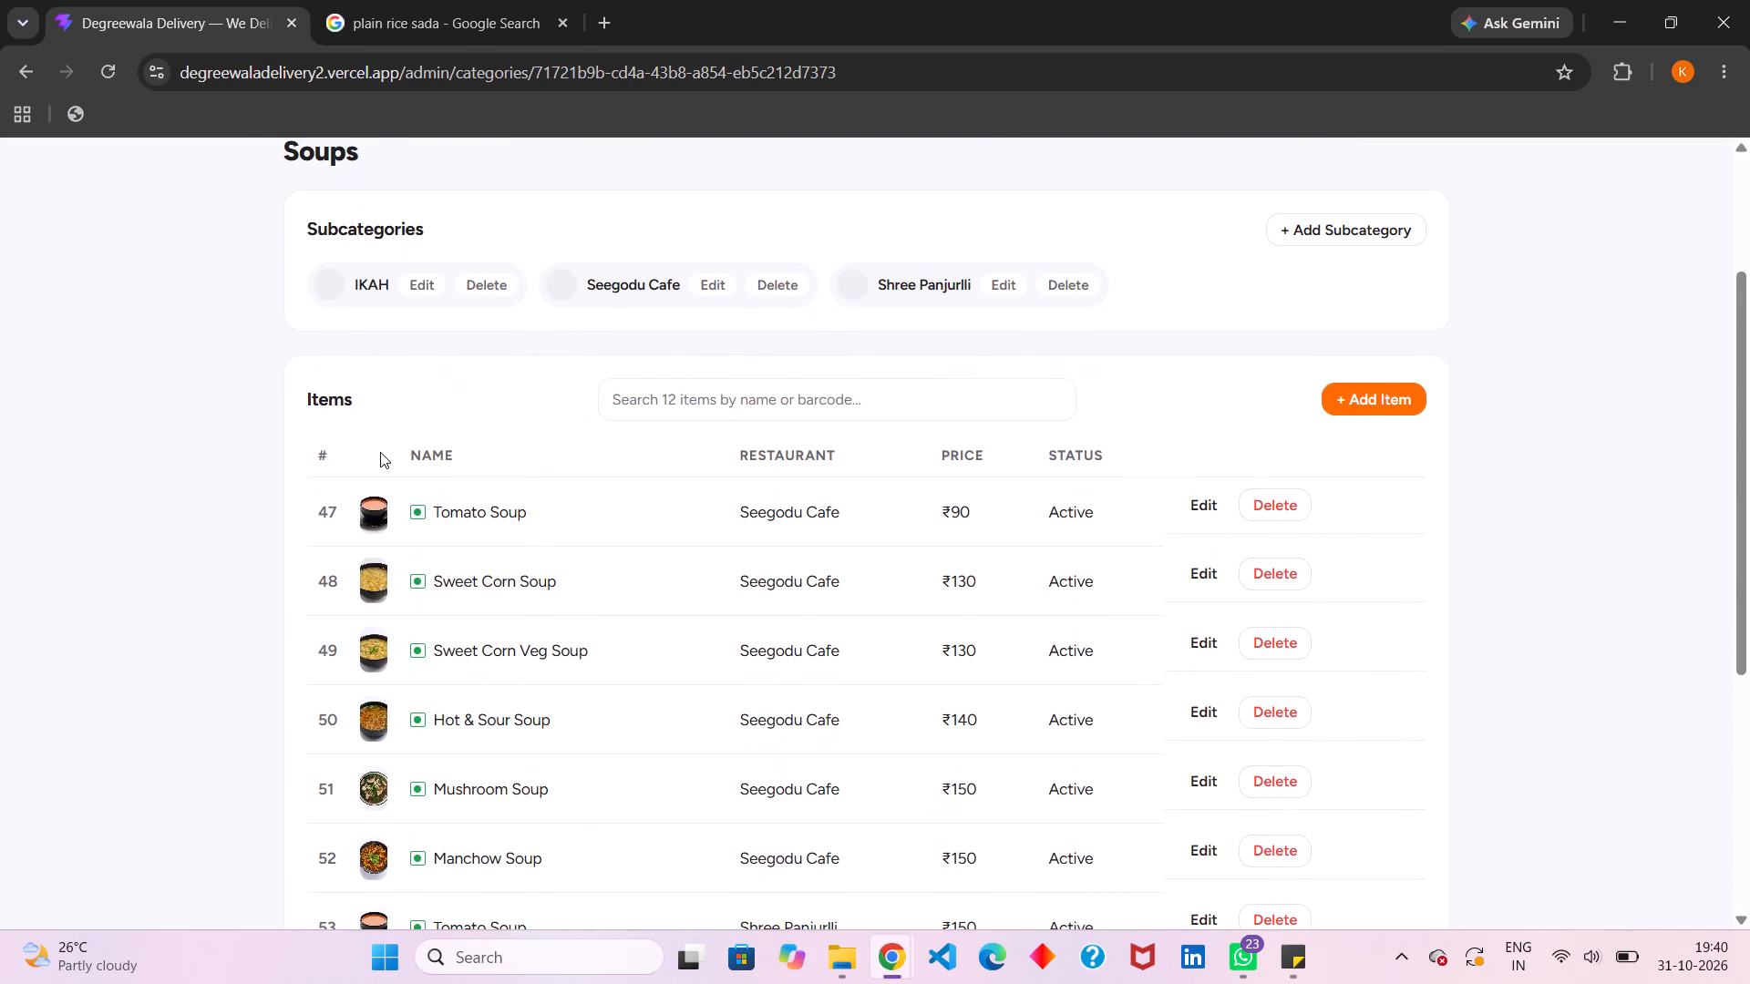
click(362, 507)
scroll(383, 783, down, 4)
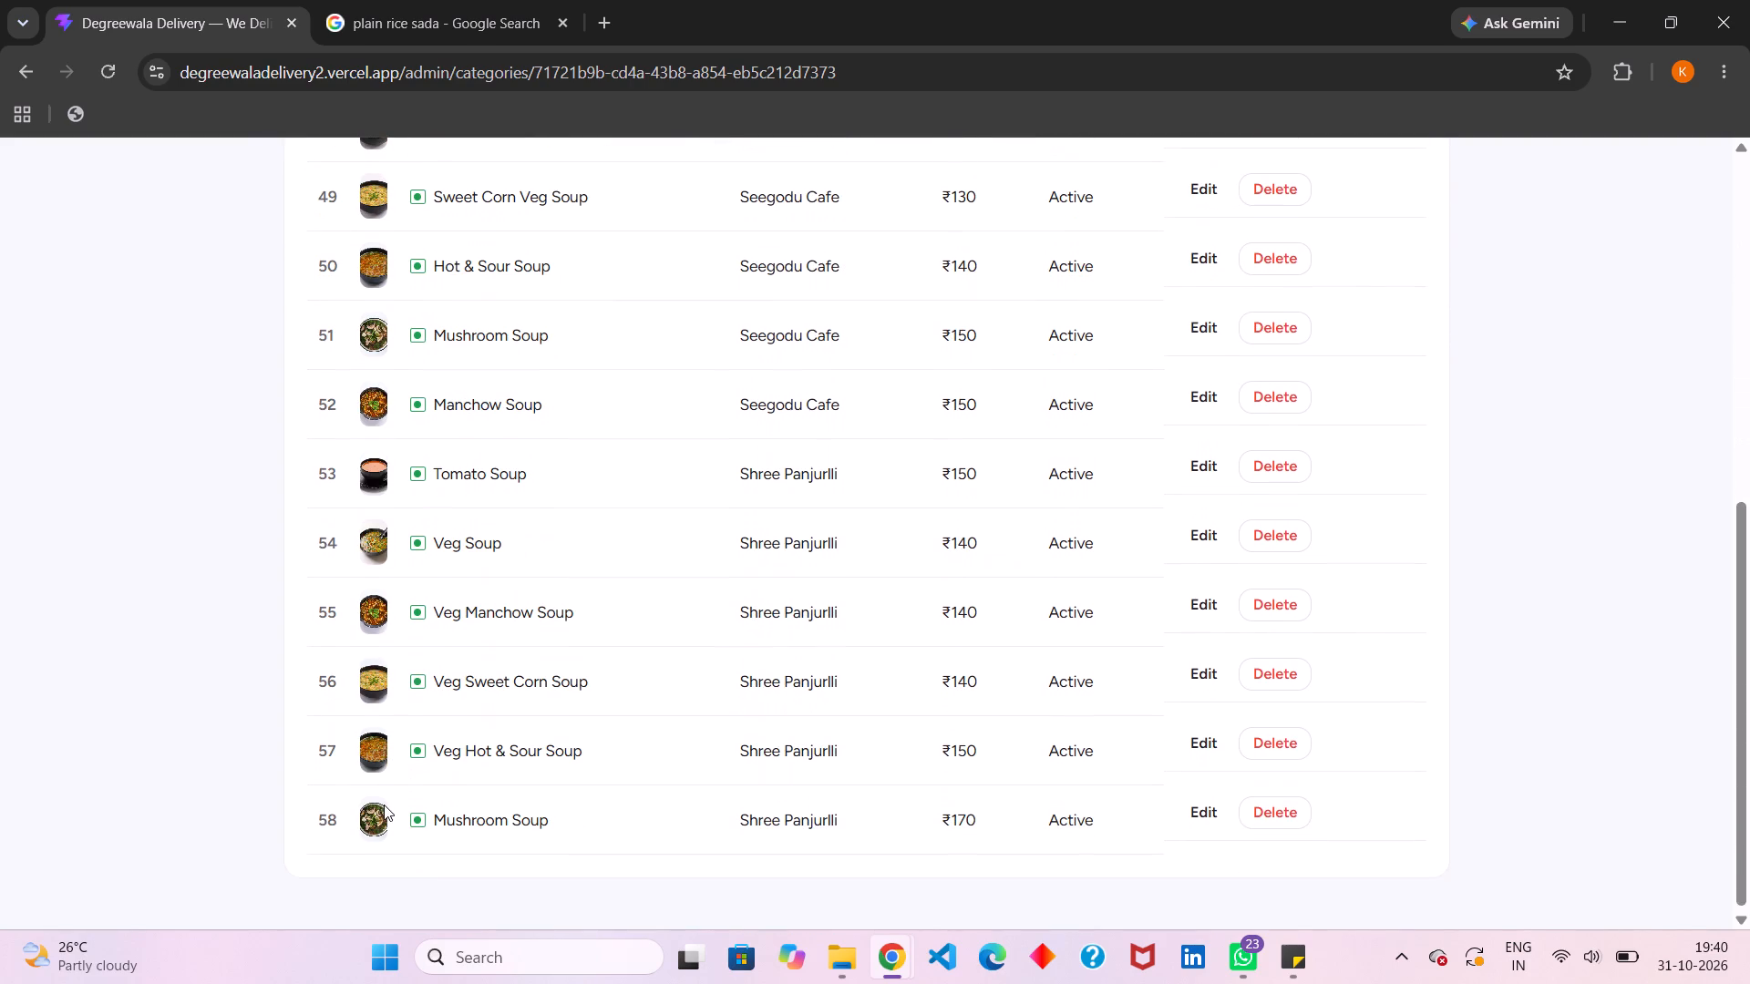
scroll(384, 805, down, 1)
scroll(384, 800, up, 5)
click(393, 781)
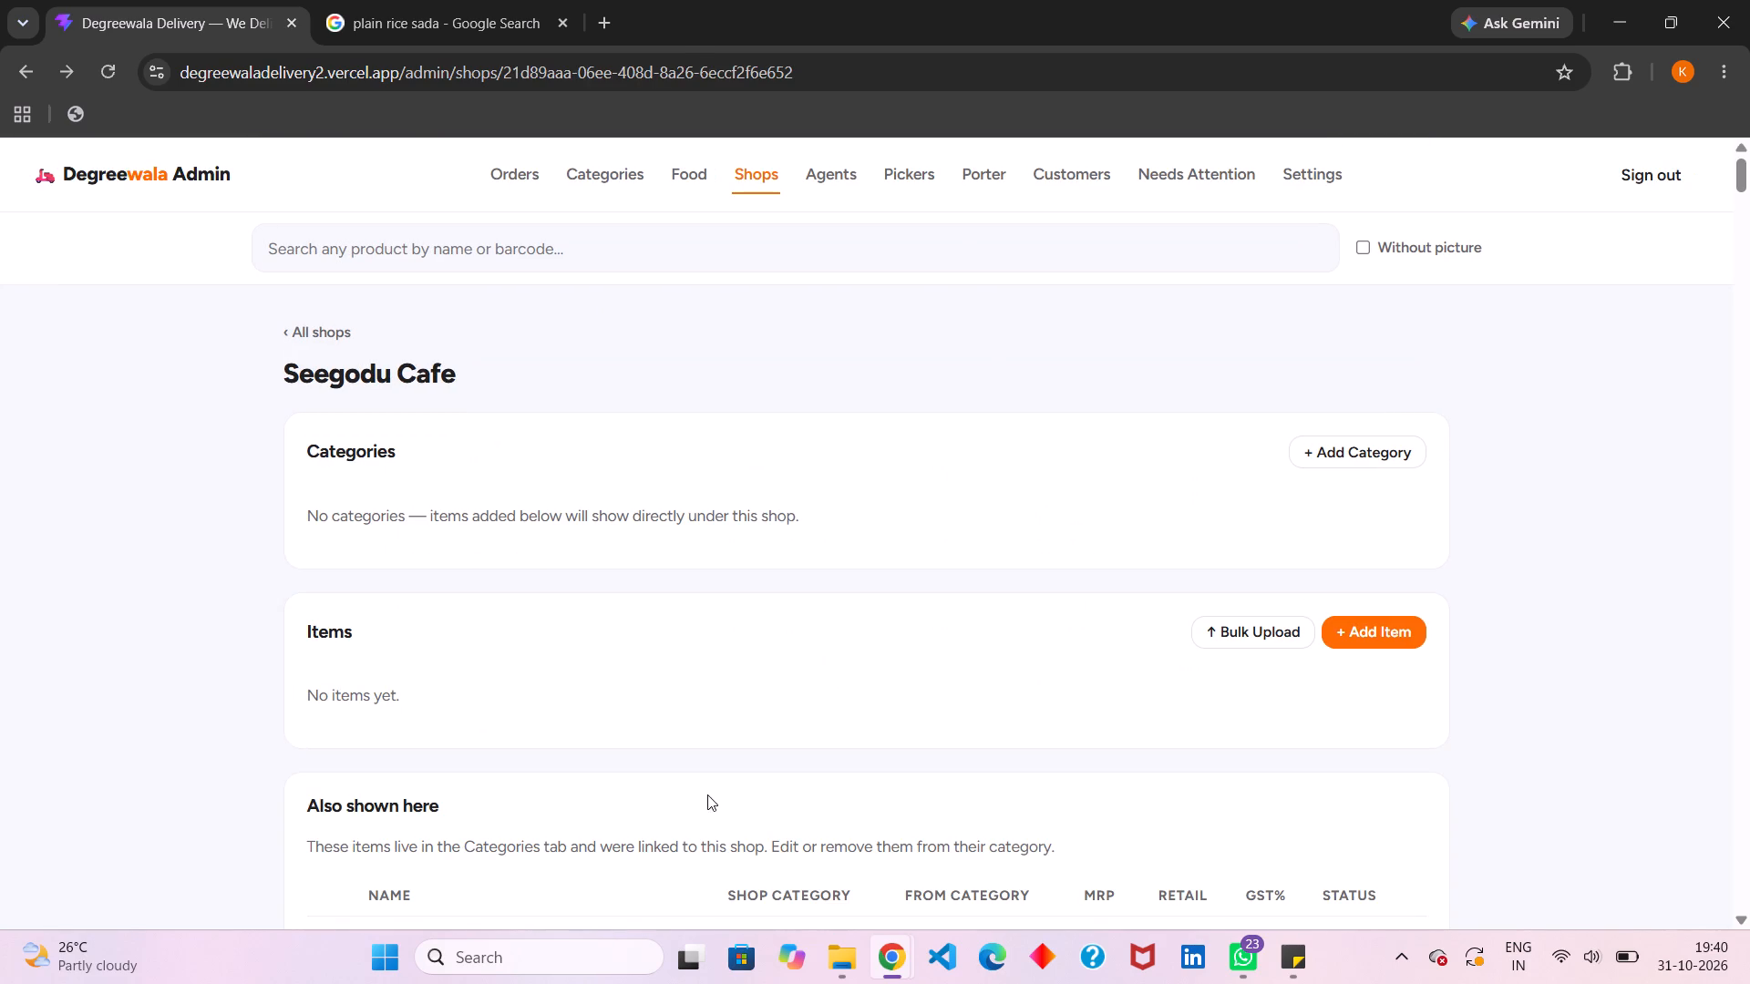
Switch to Sticky Notes and add "soups" below "starters" in the "completed:" note.
key(alt+Tab)
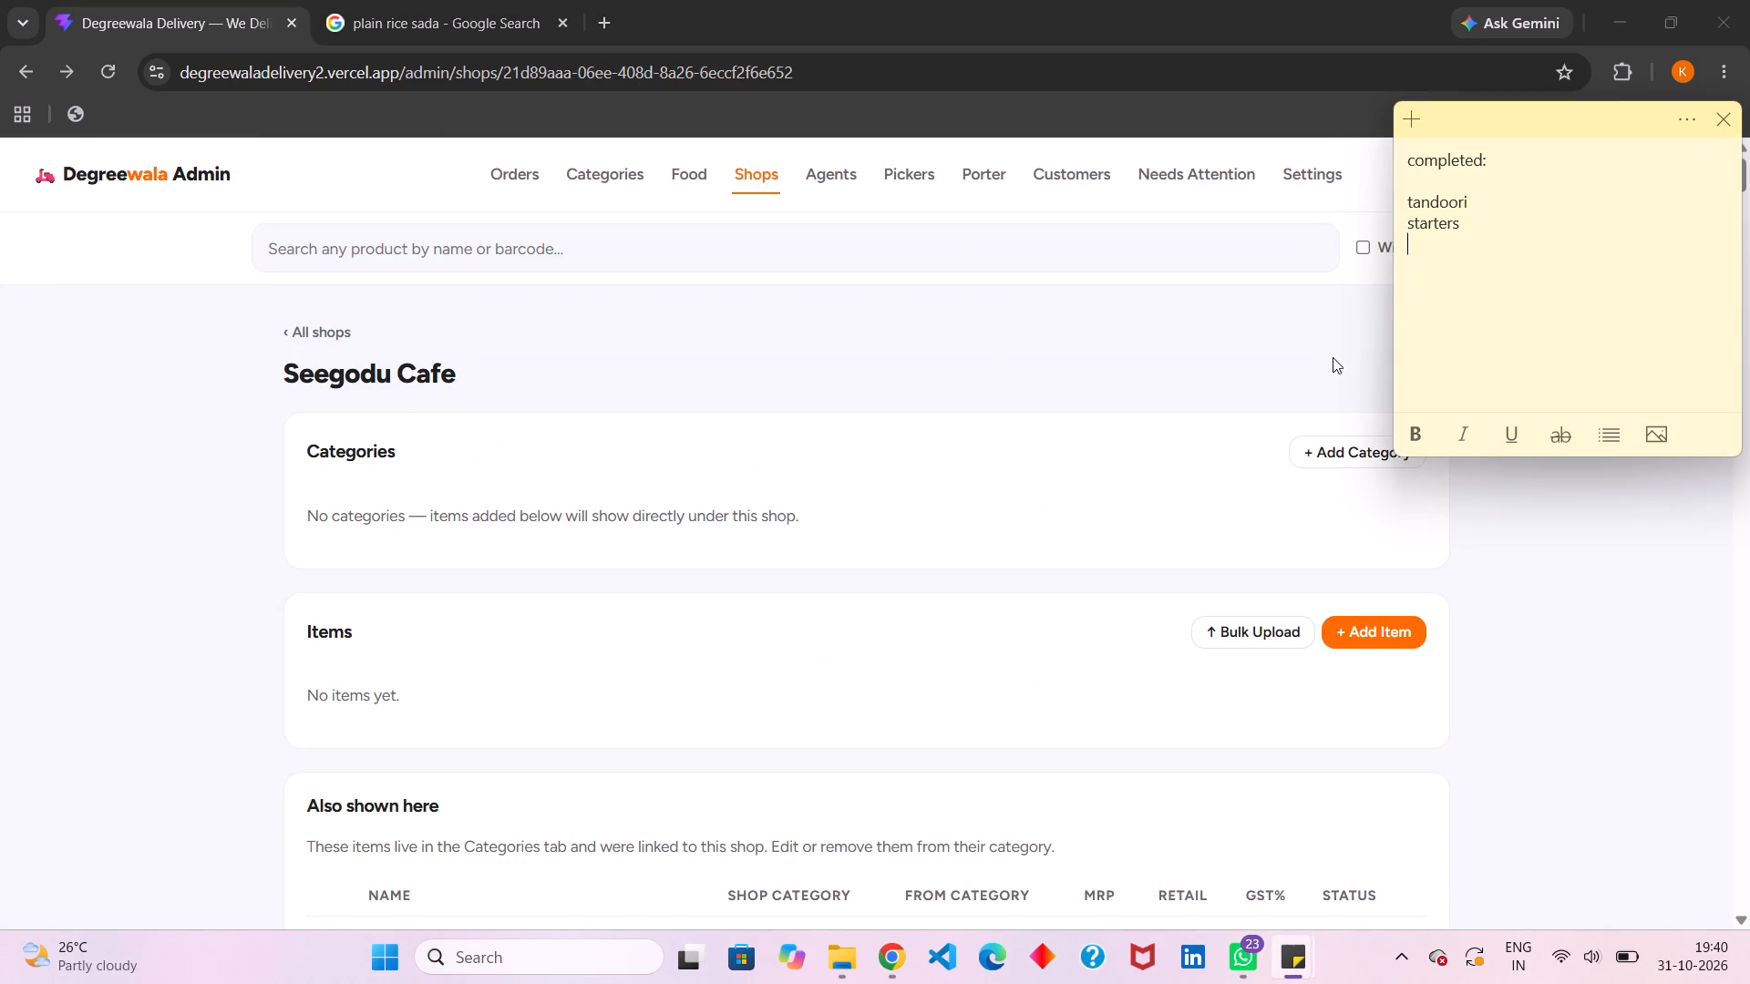
text(soups)
Switch back to the browser and open the Chinese category from the Seegodu Cafe shop's linked items.
click(1564, 562)
scroll(1523, 594, down, 6)
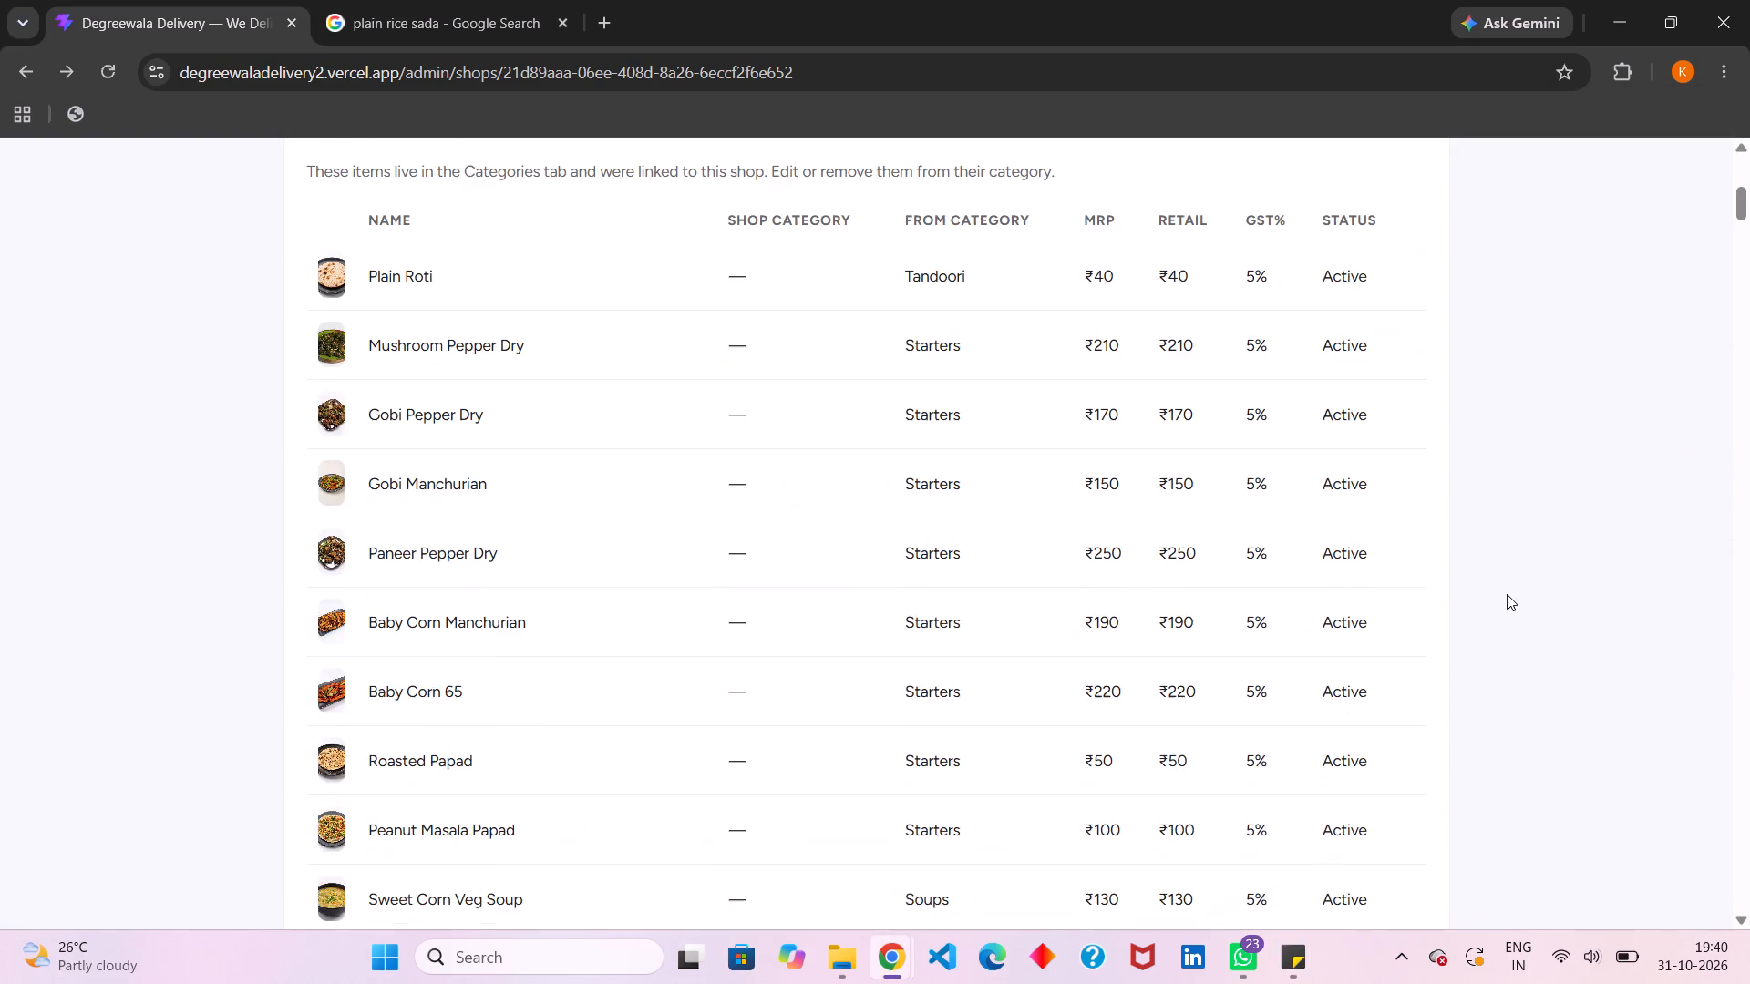
scroll(1494, 595, down, 2)
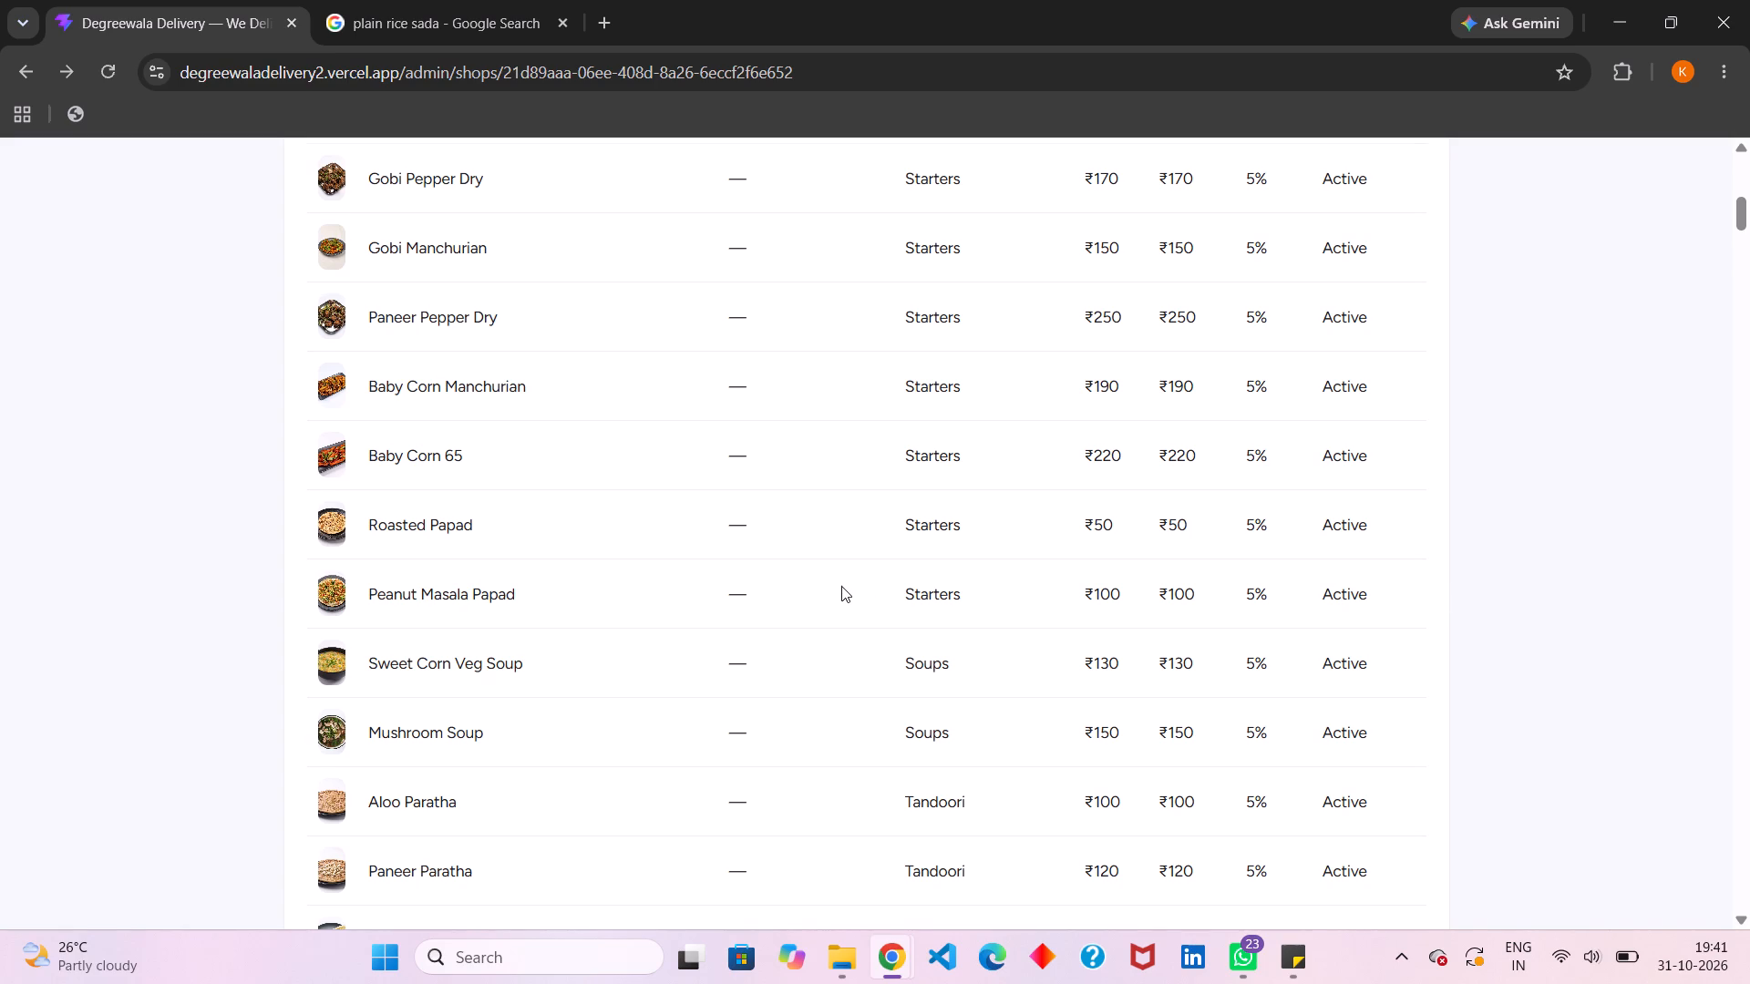
scroll(841, 586, up, 4)
scroll(841, 586, down, 2)
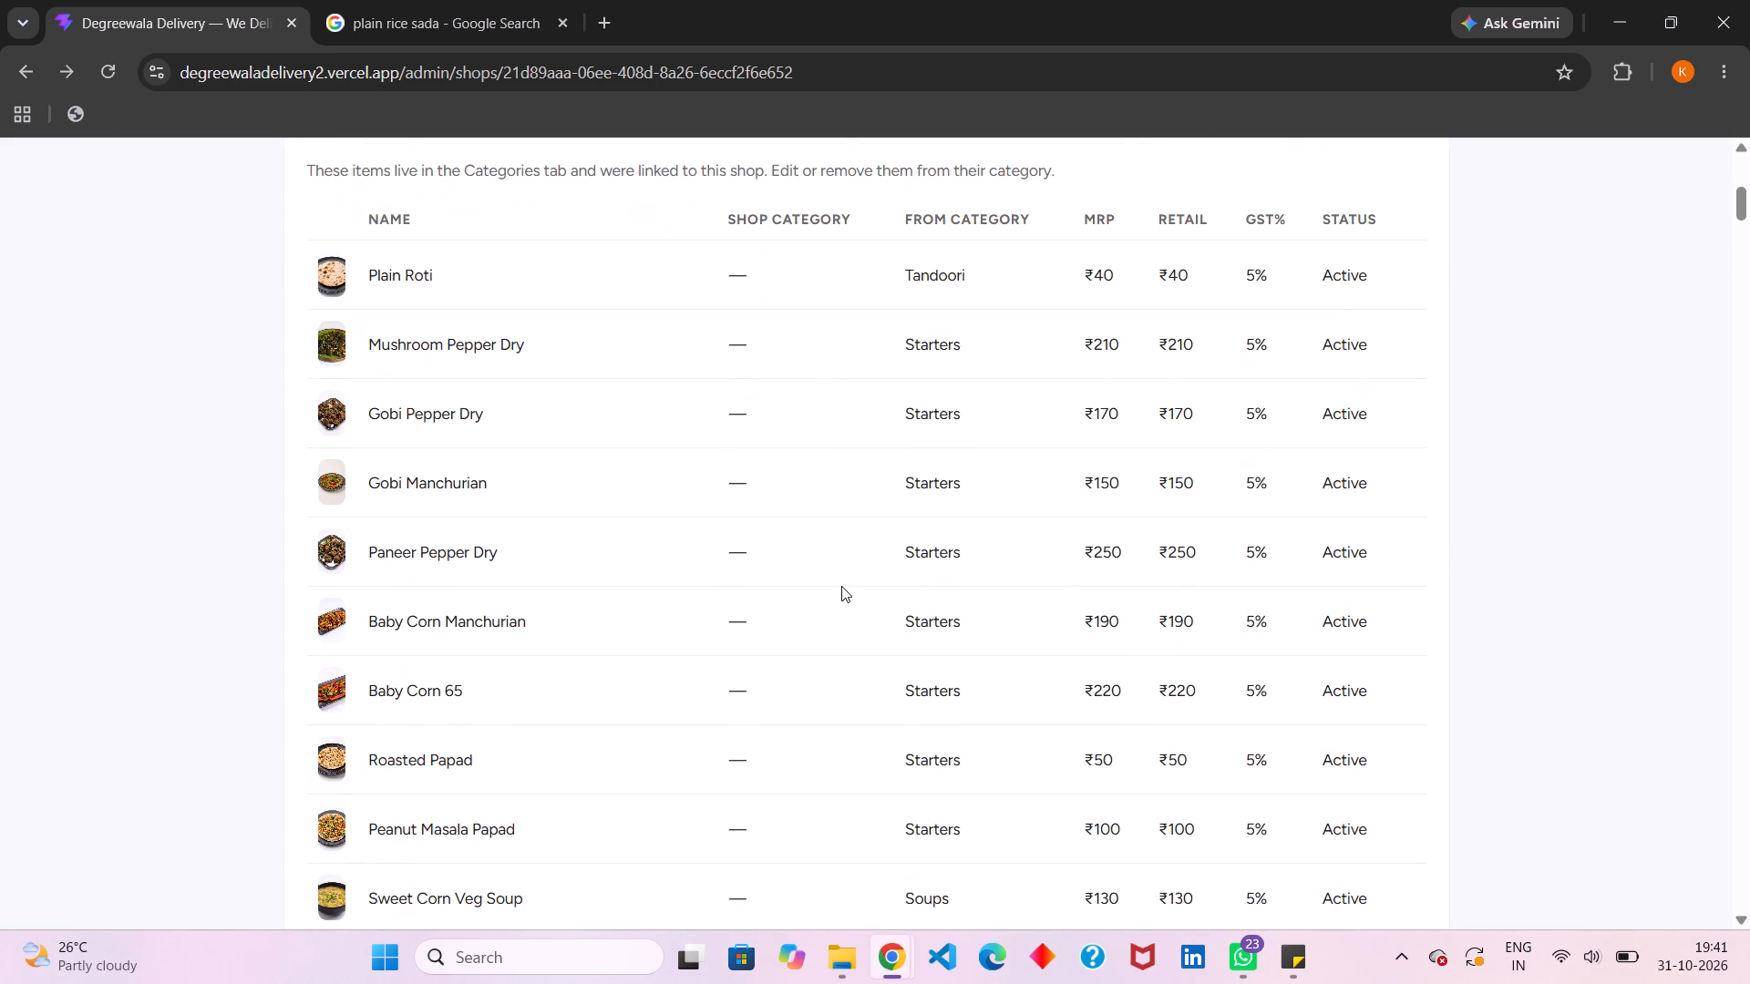
scroll(841, 586, down, 5)
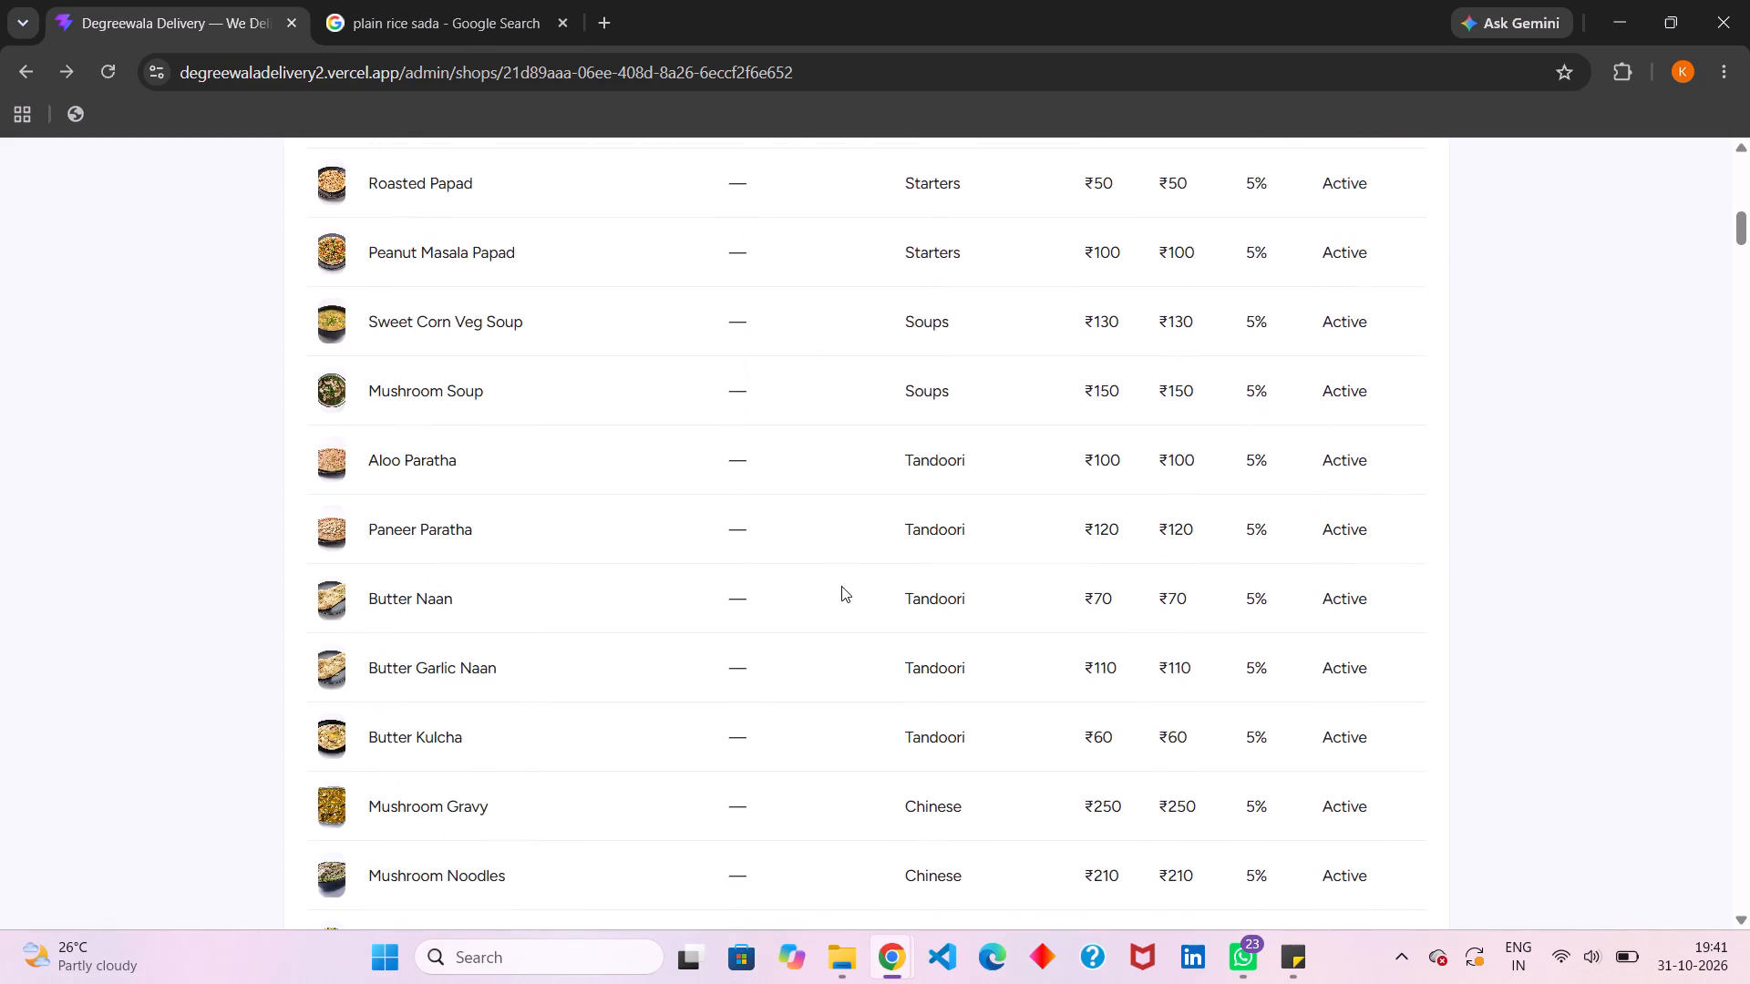
scroll(841, 586, down, 2)
click(940, 579)
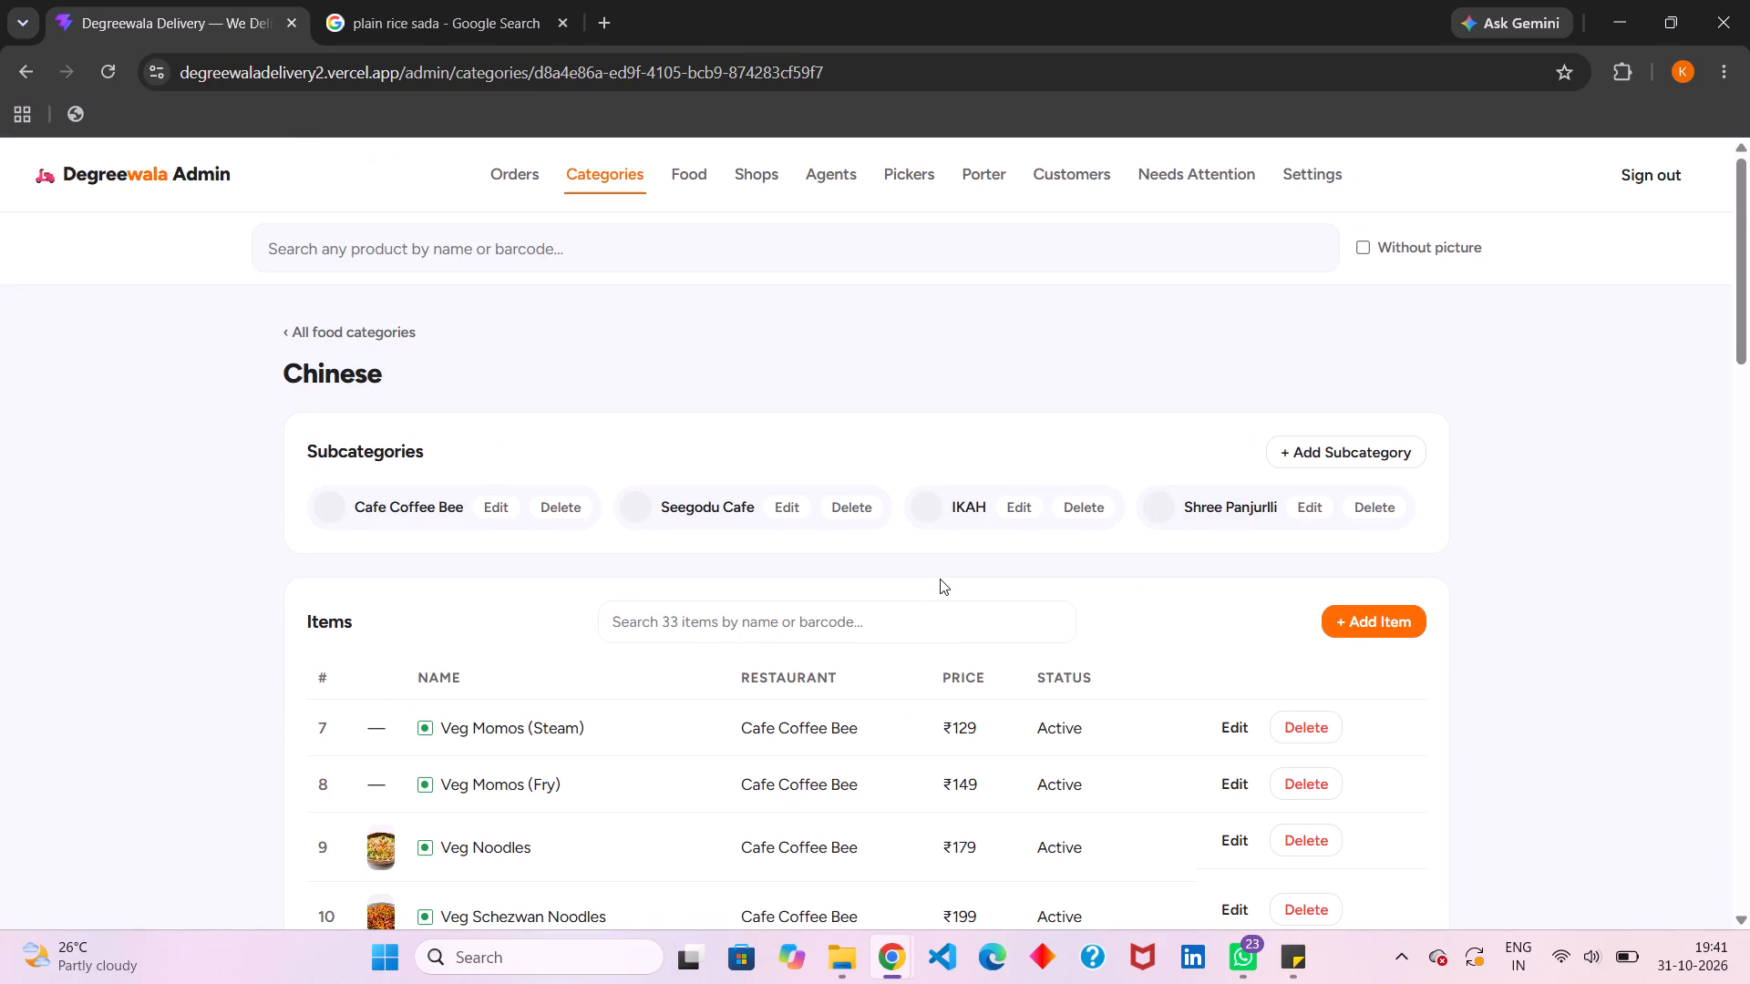
Check the Chinese category's items for missing pictures, then return to the Seegodu Cafe shop page.
scroll(940, 579, down, 2)
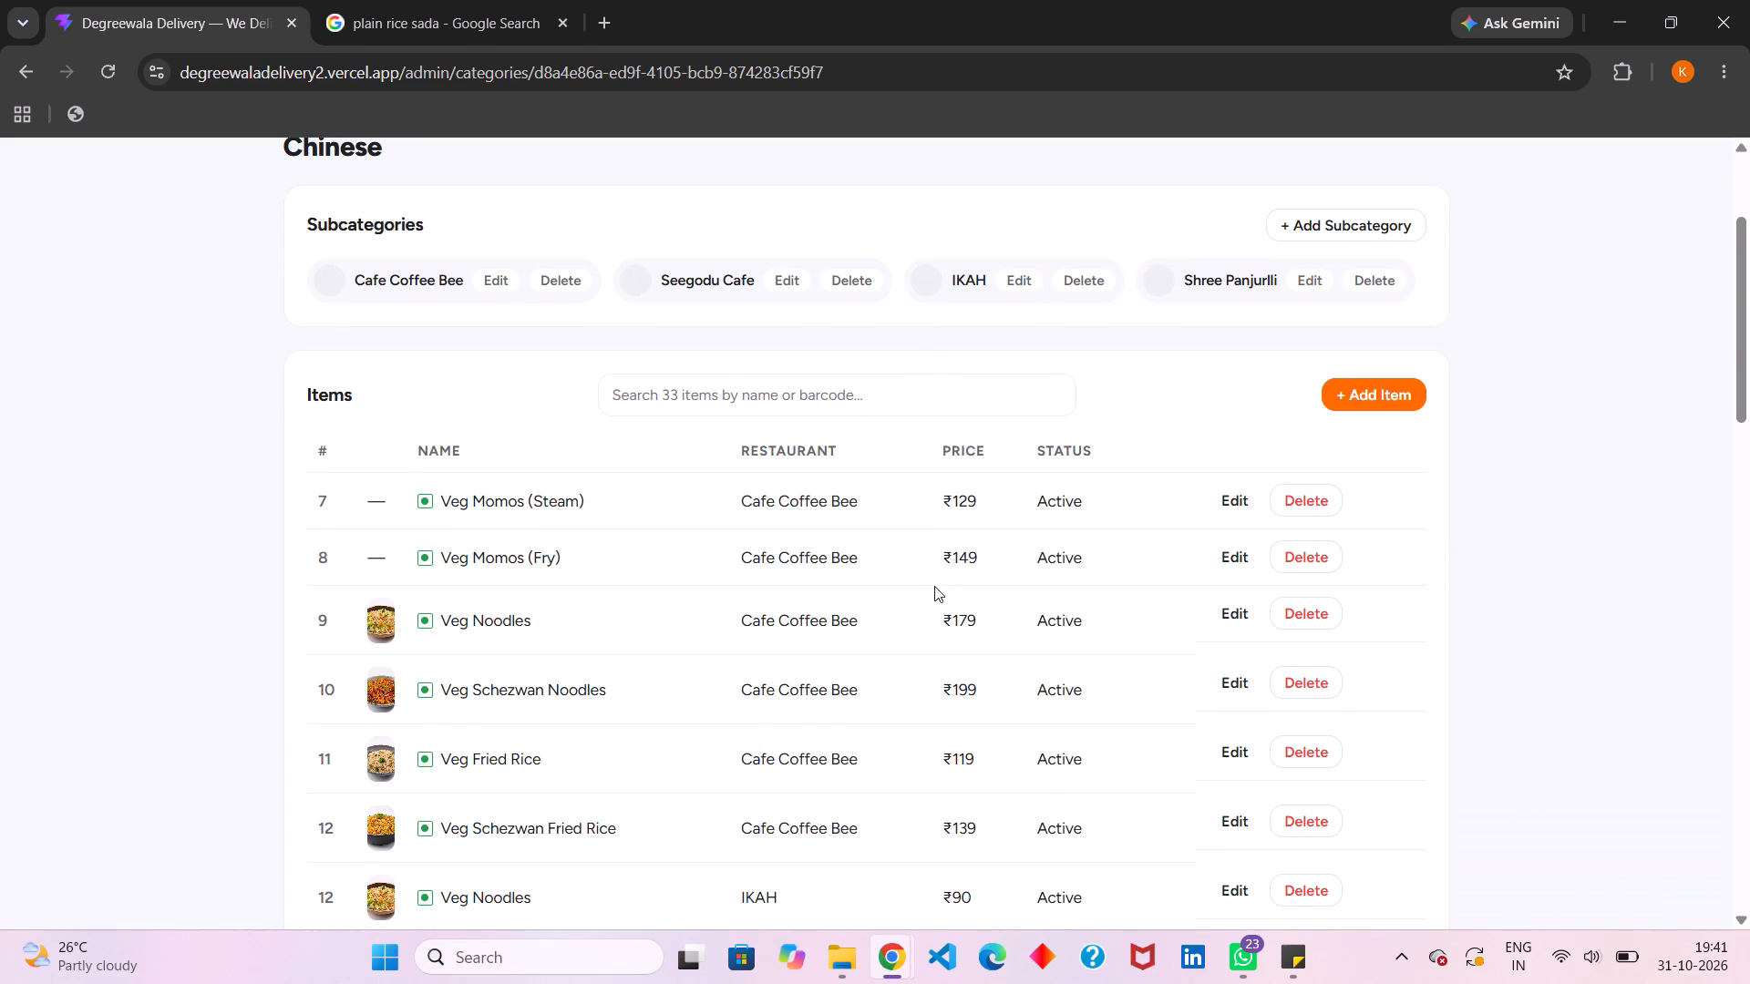
scroll(934, 586, down, 17)
scroll(936, 589, up, 7)
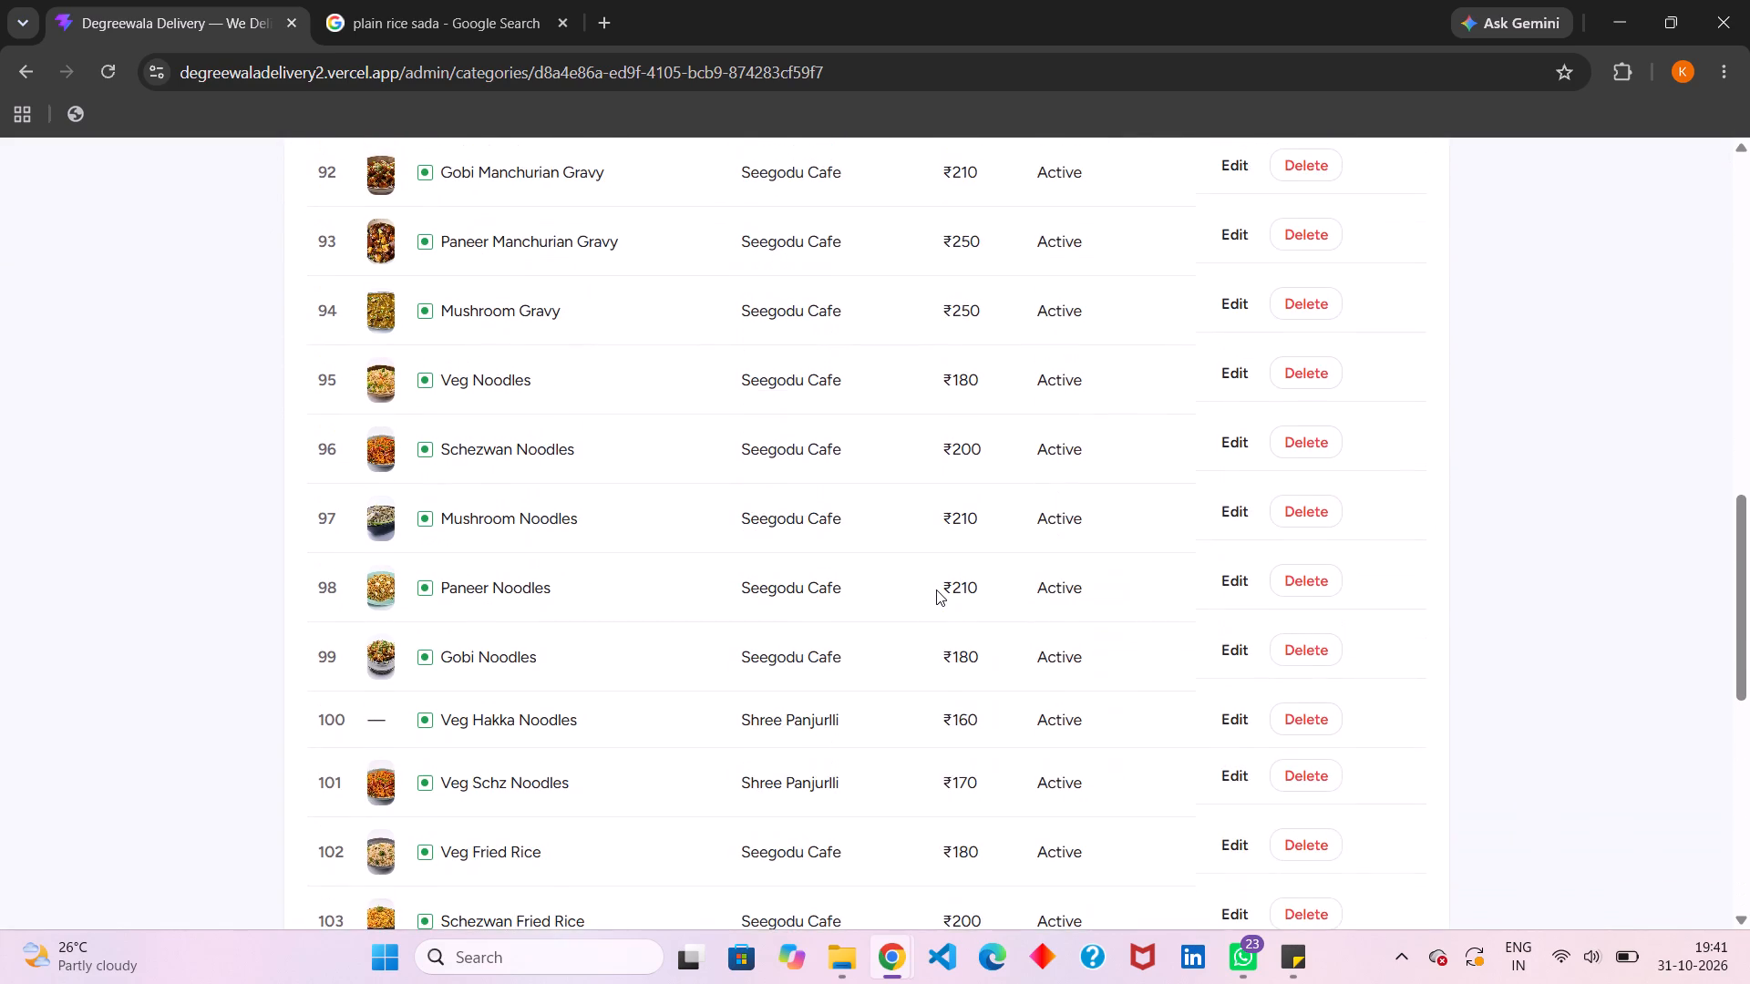
scroll(936, 589, up, 9)
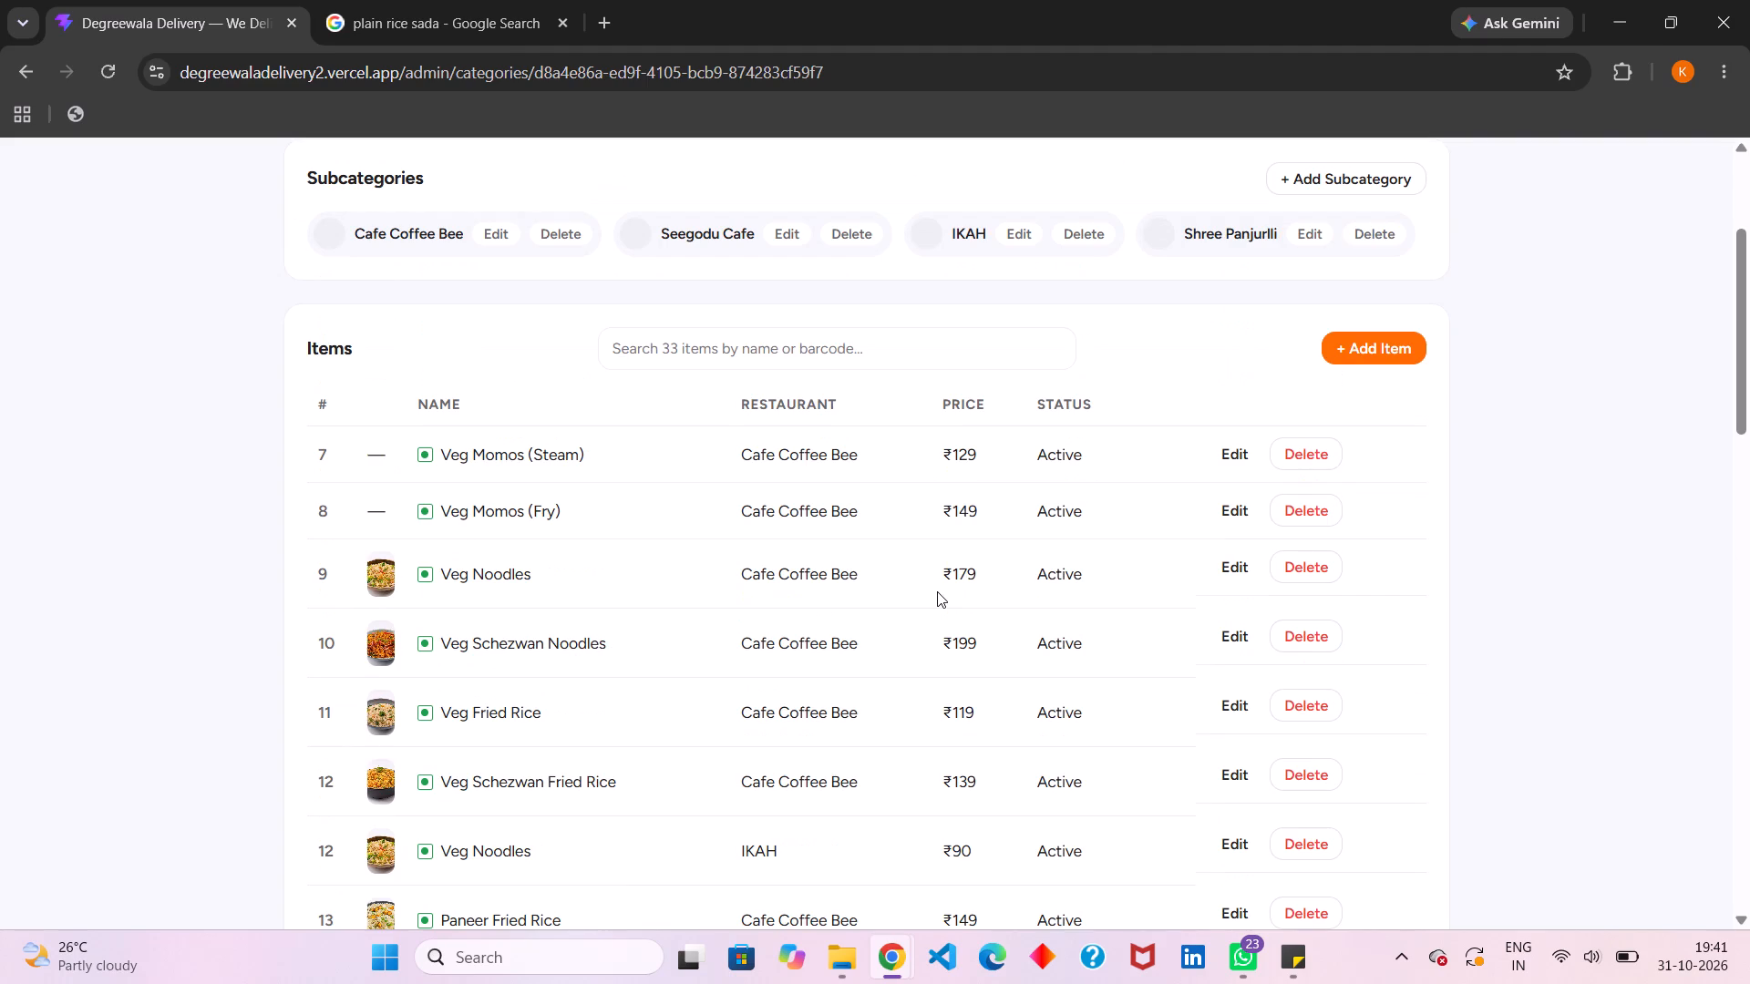
drag(942, 592, 951, 592)
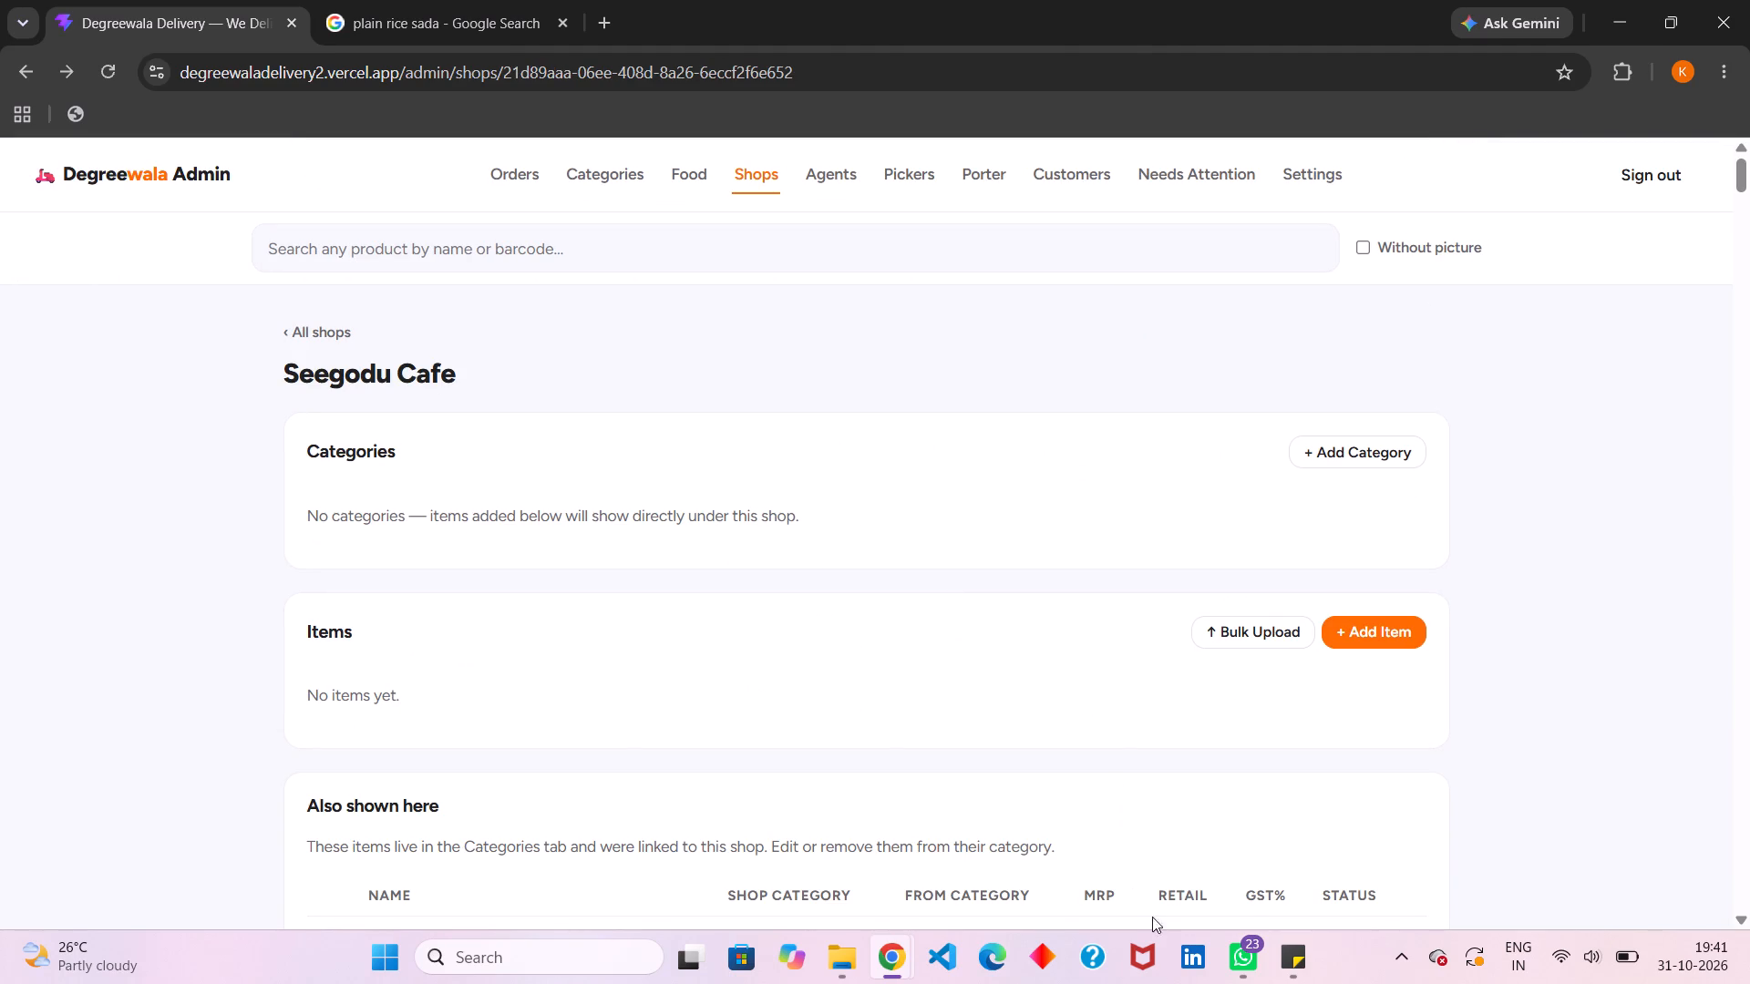
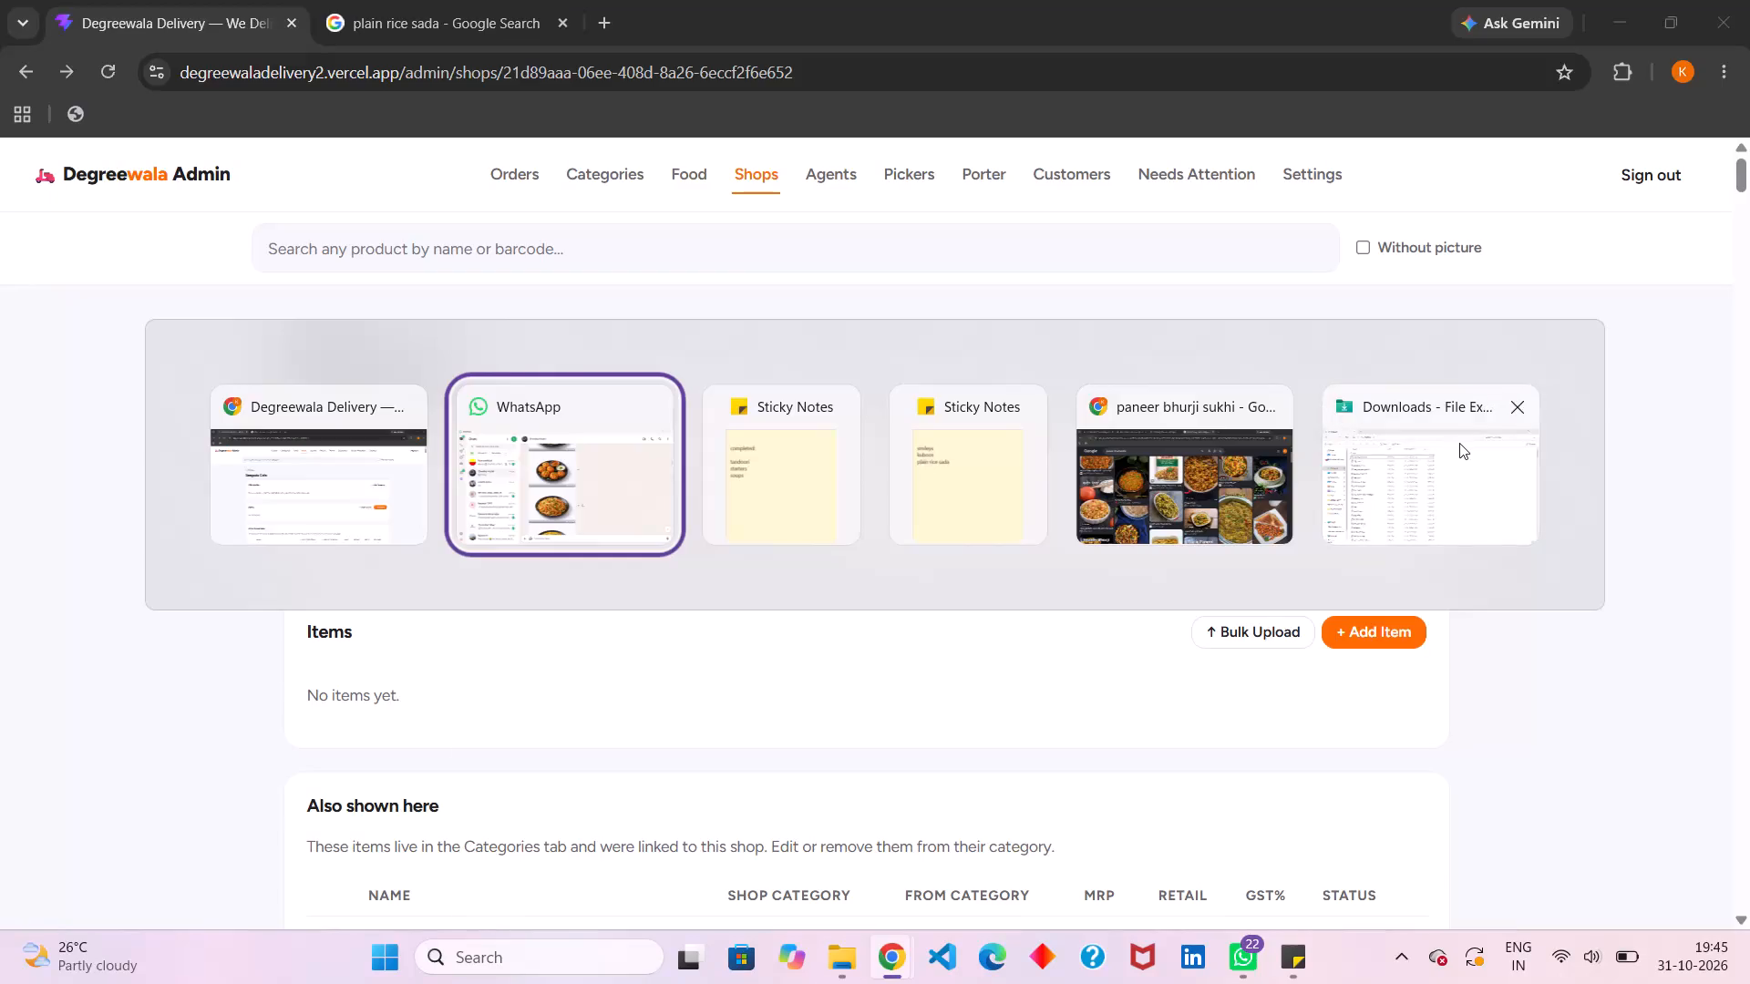
Refresh the Downloads folder in File Explorer, check the recently saved food pictures, and switch back to the Seegodu Cafe shop page.
click(198, 67)
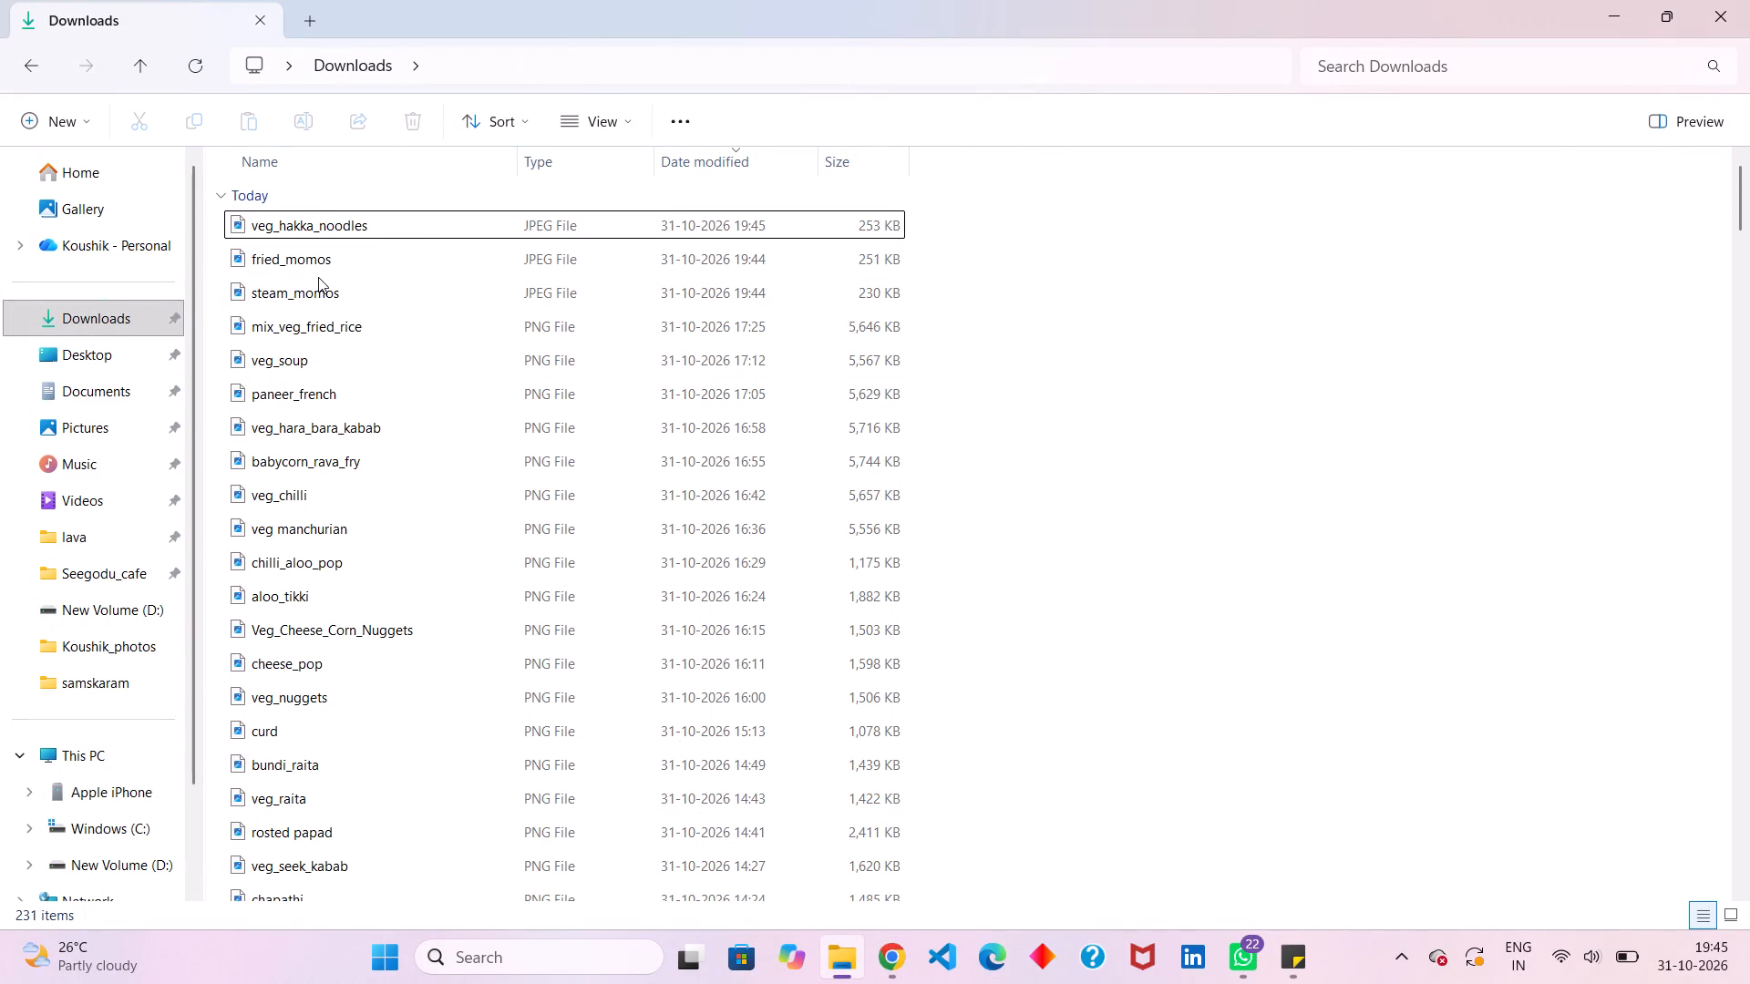
key(alt+Tab)
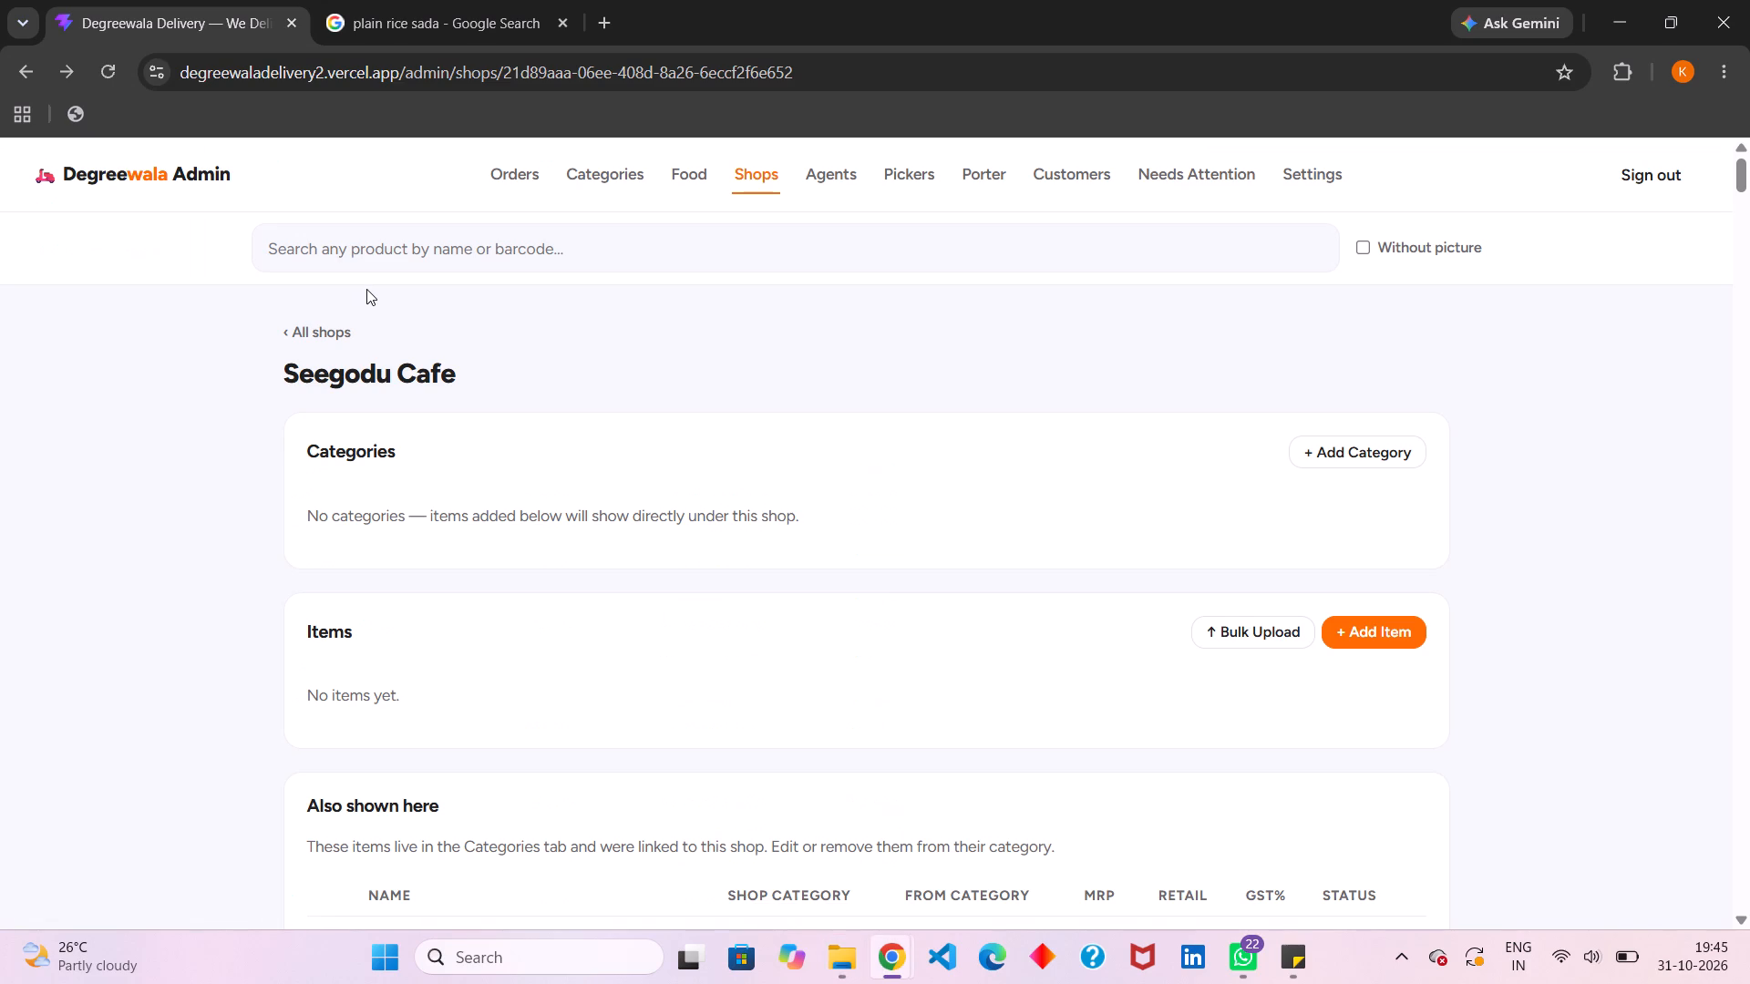
key(alt+Tab)
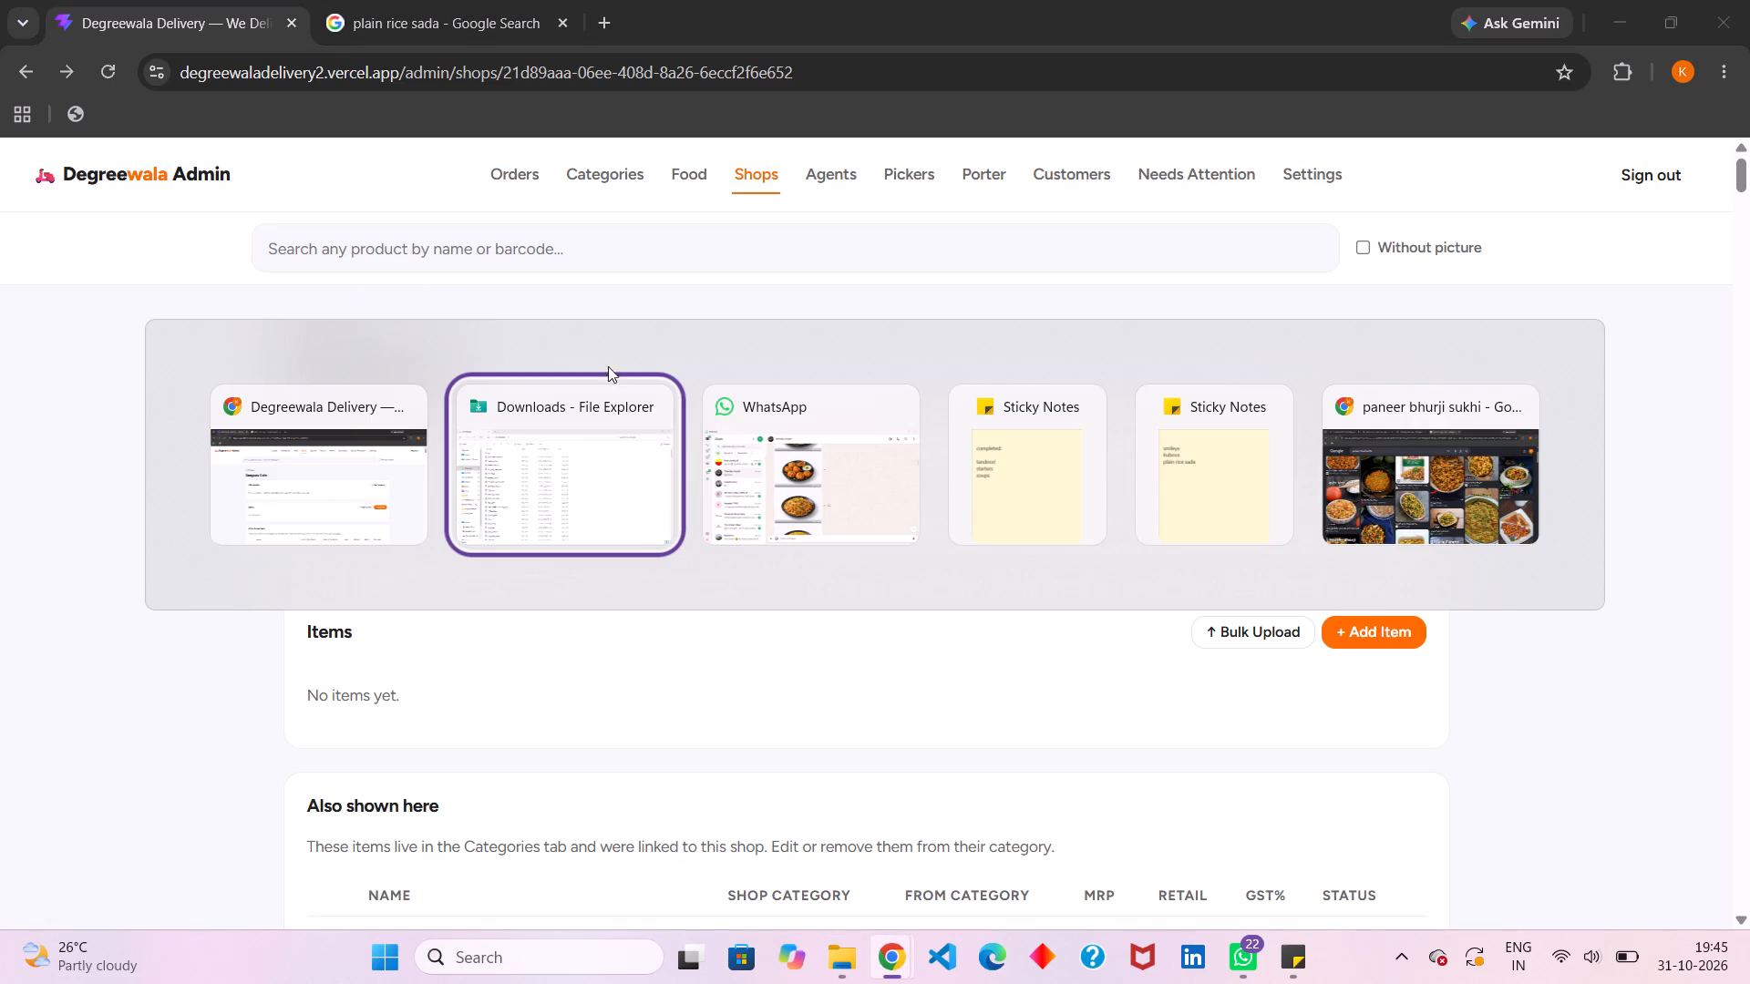